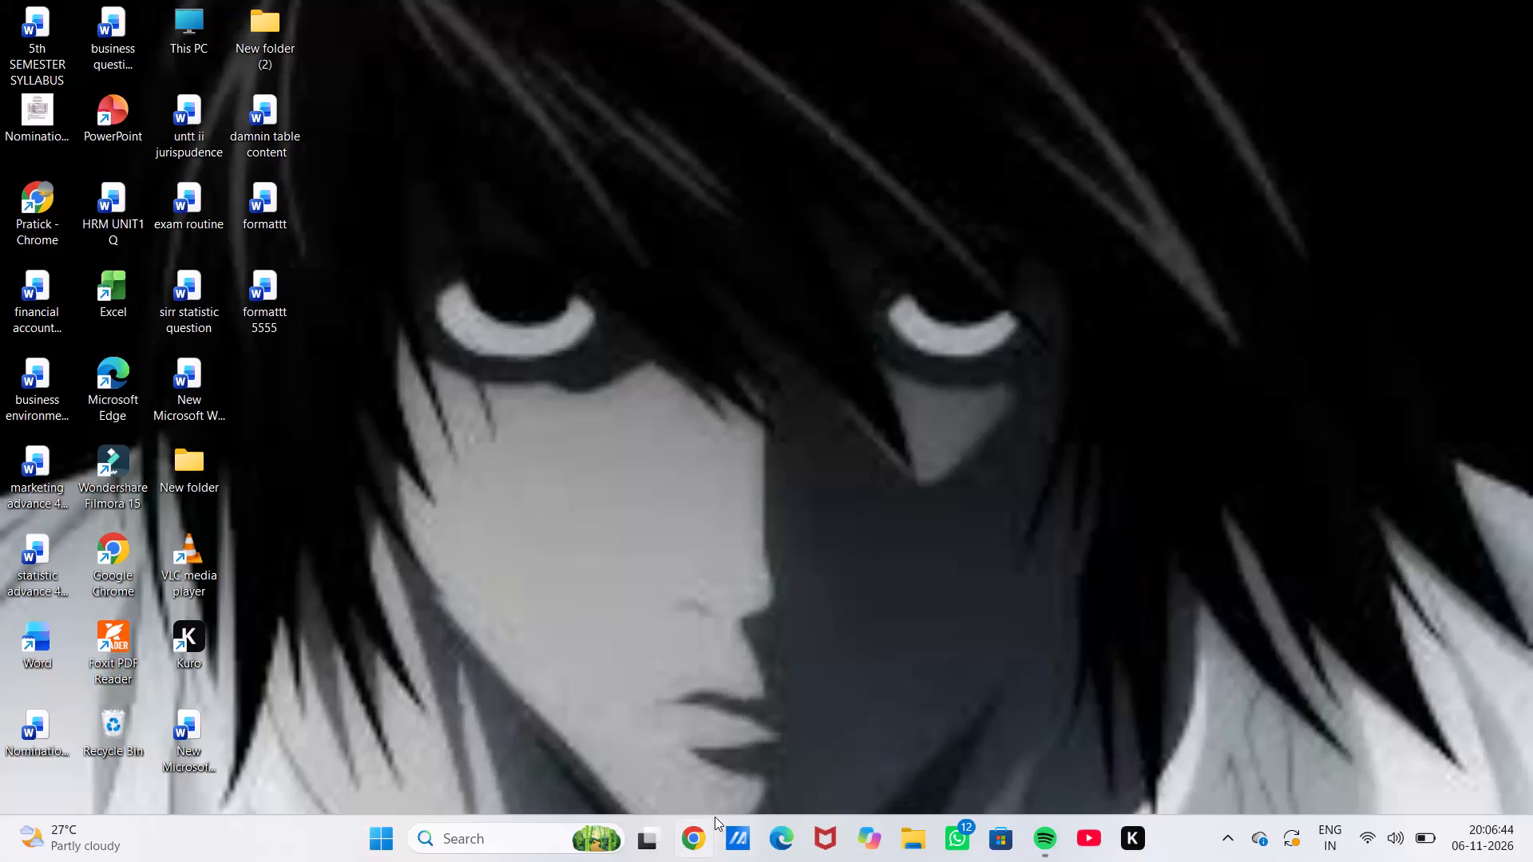
Open Google Chrome with the first listed profile, ready on a new tab page.
double_click(681, 844)
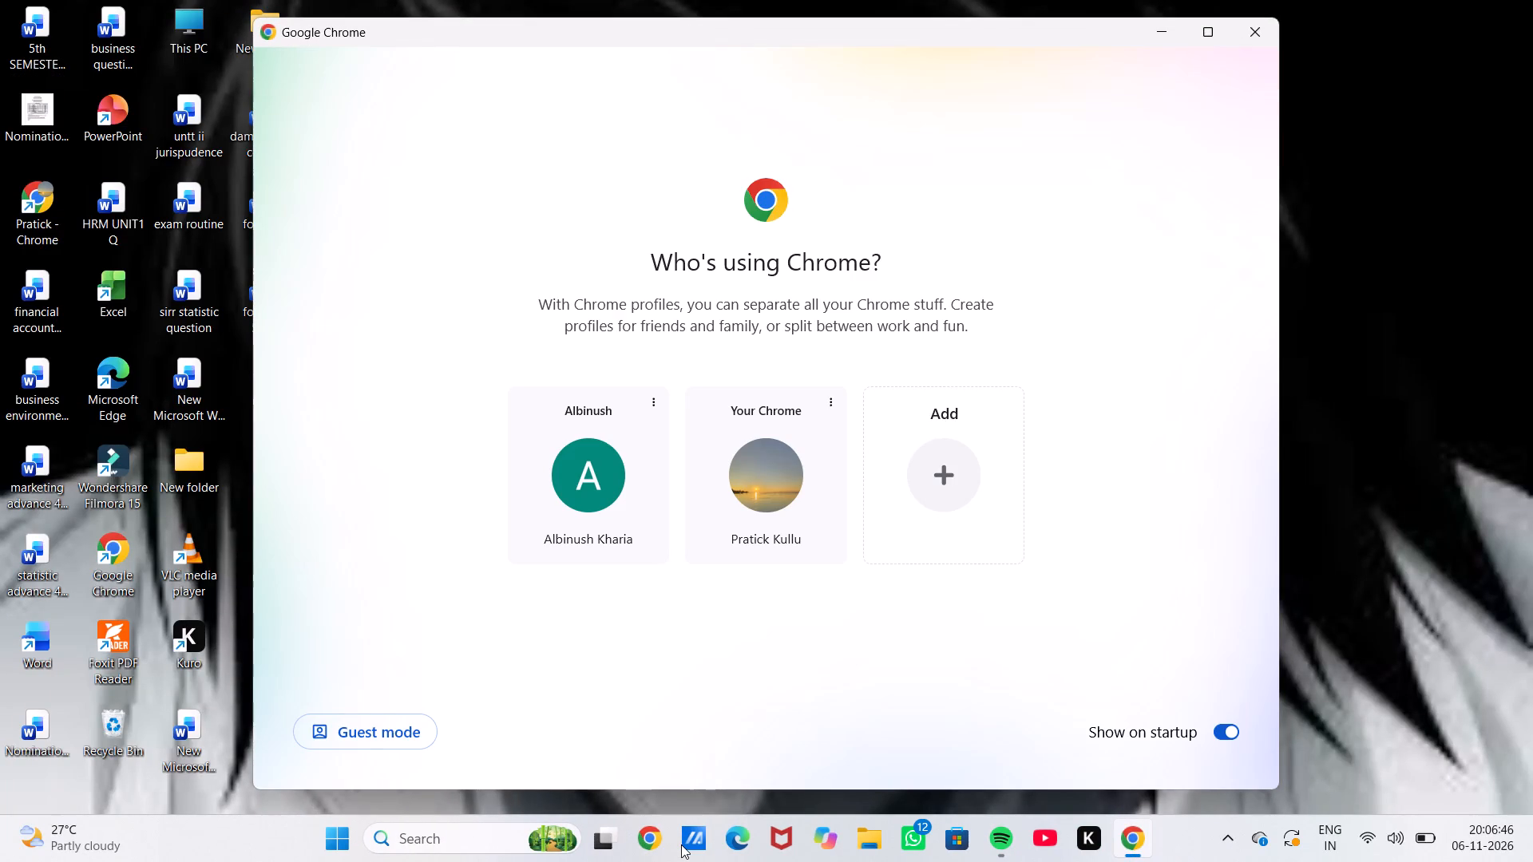
double_click(616, 461)
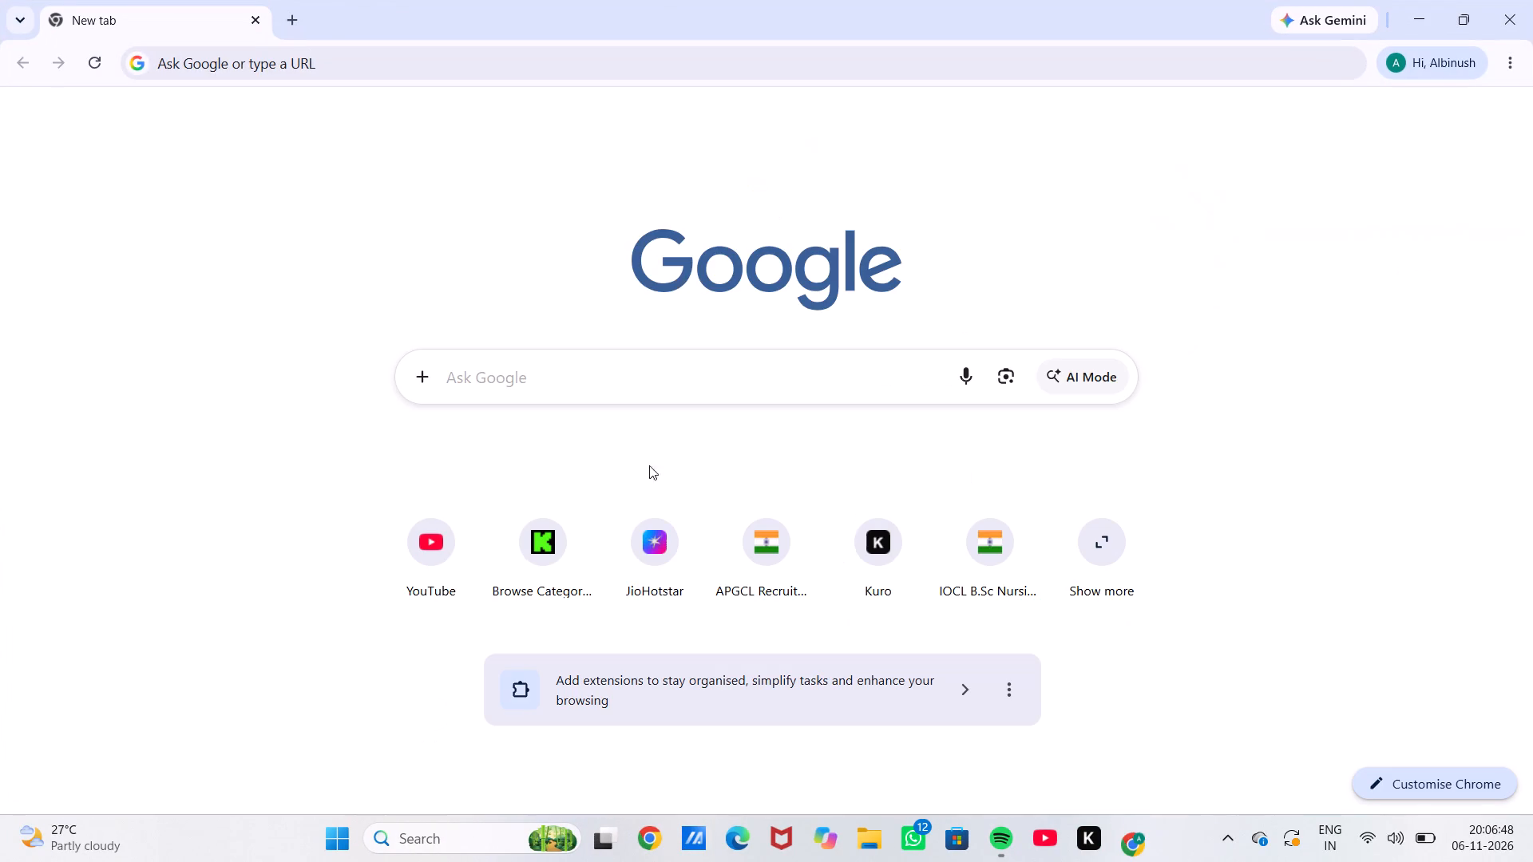
click(616, 387)
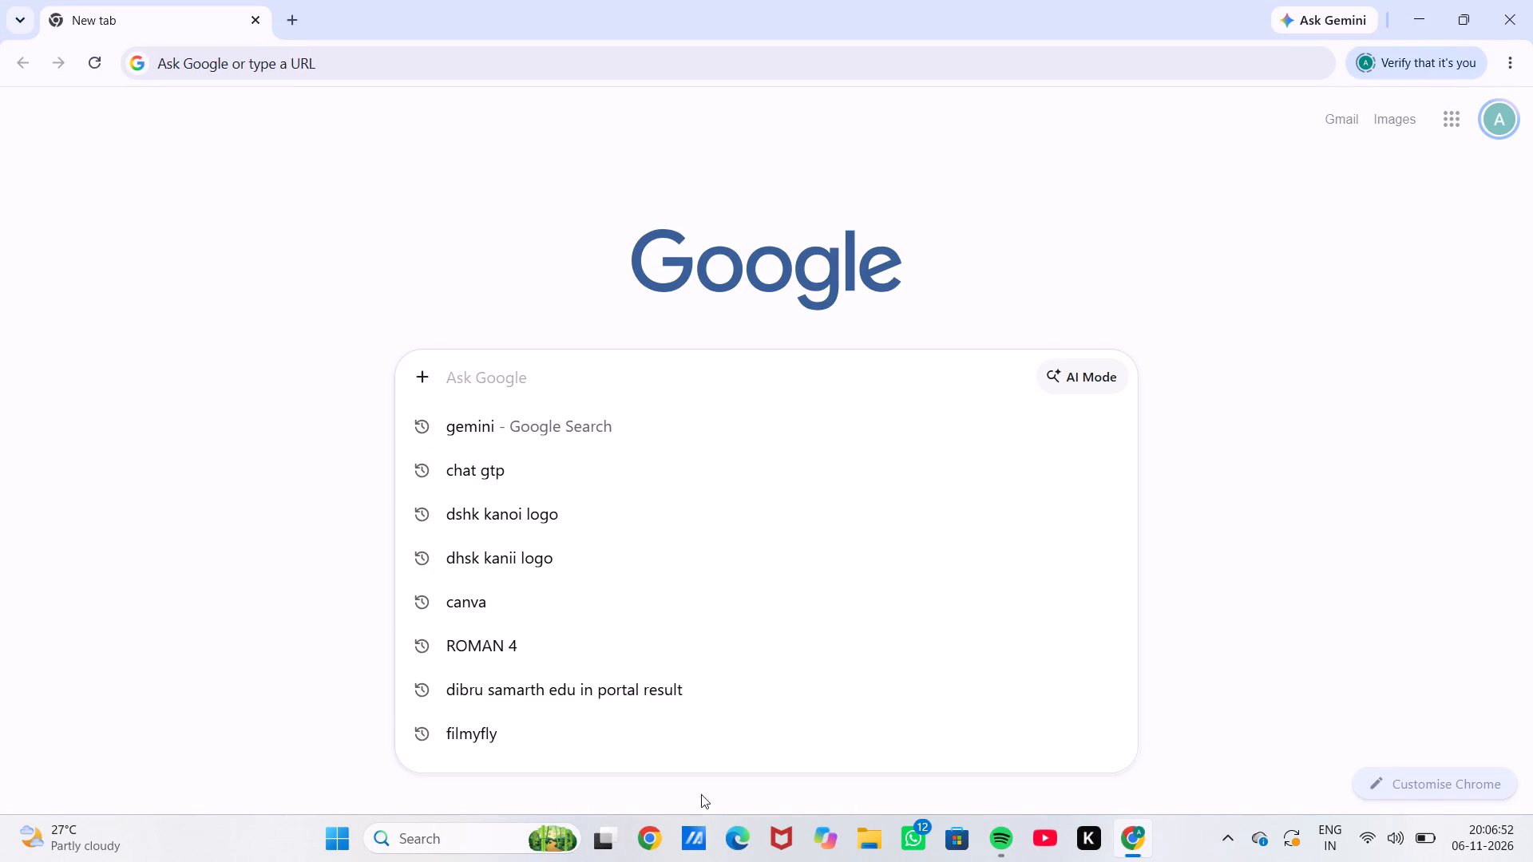
click(644, 840)
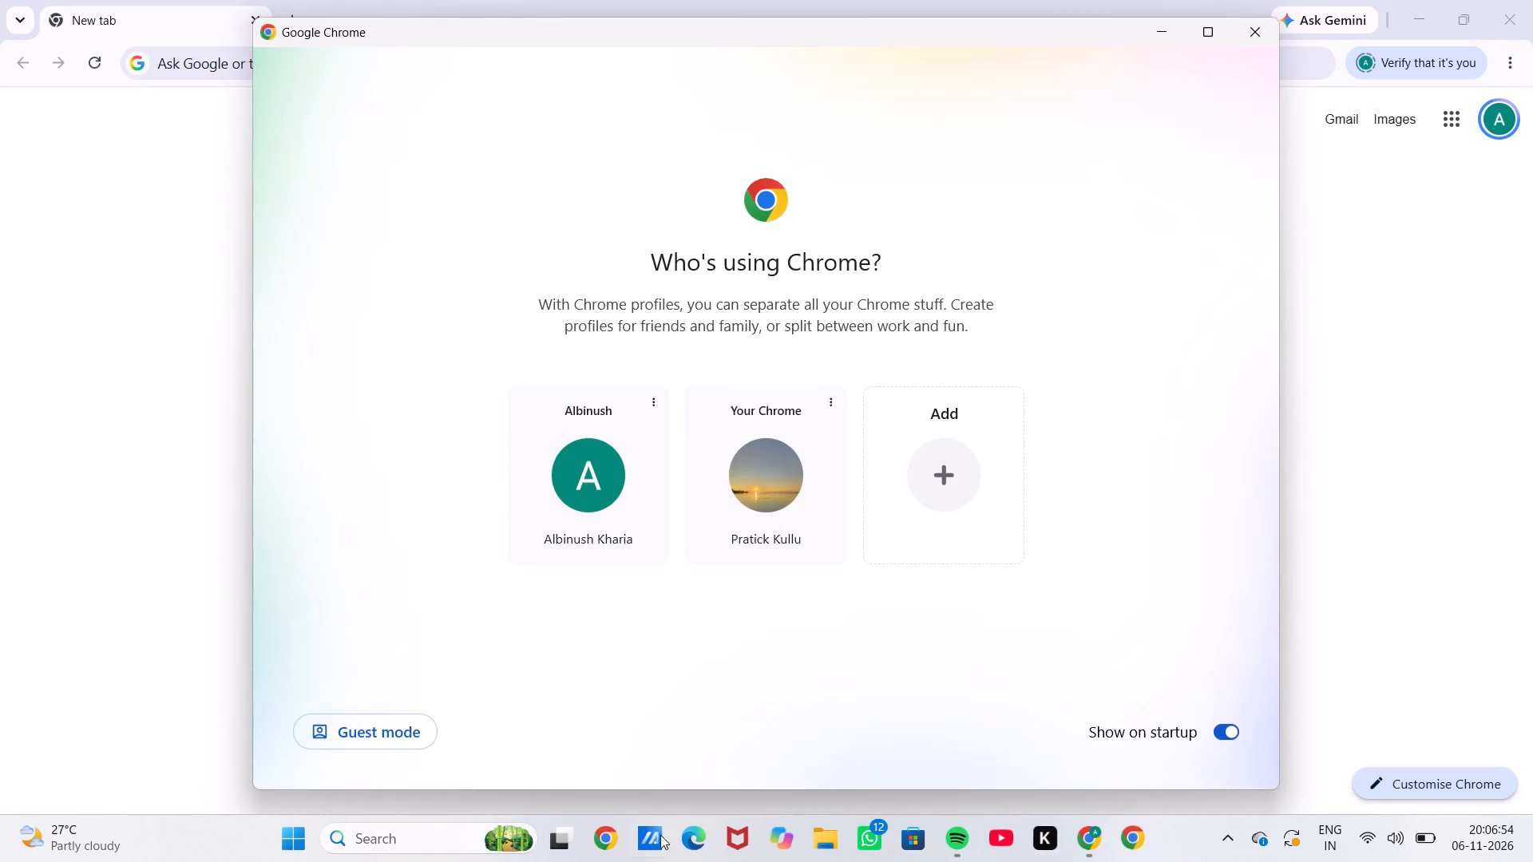
click(1256, 41)
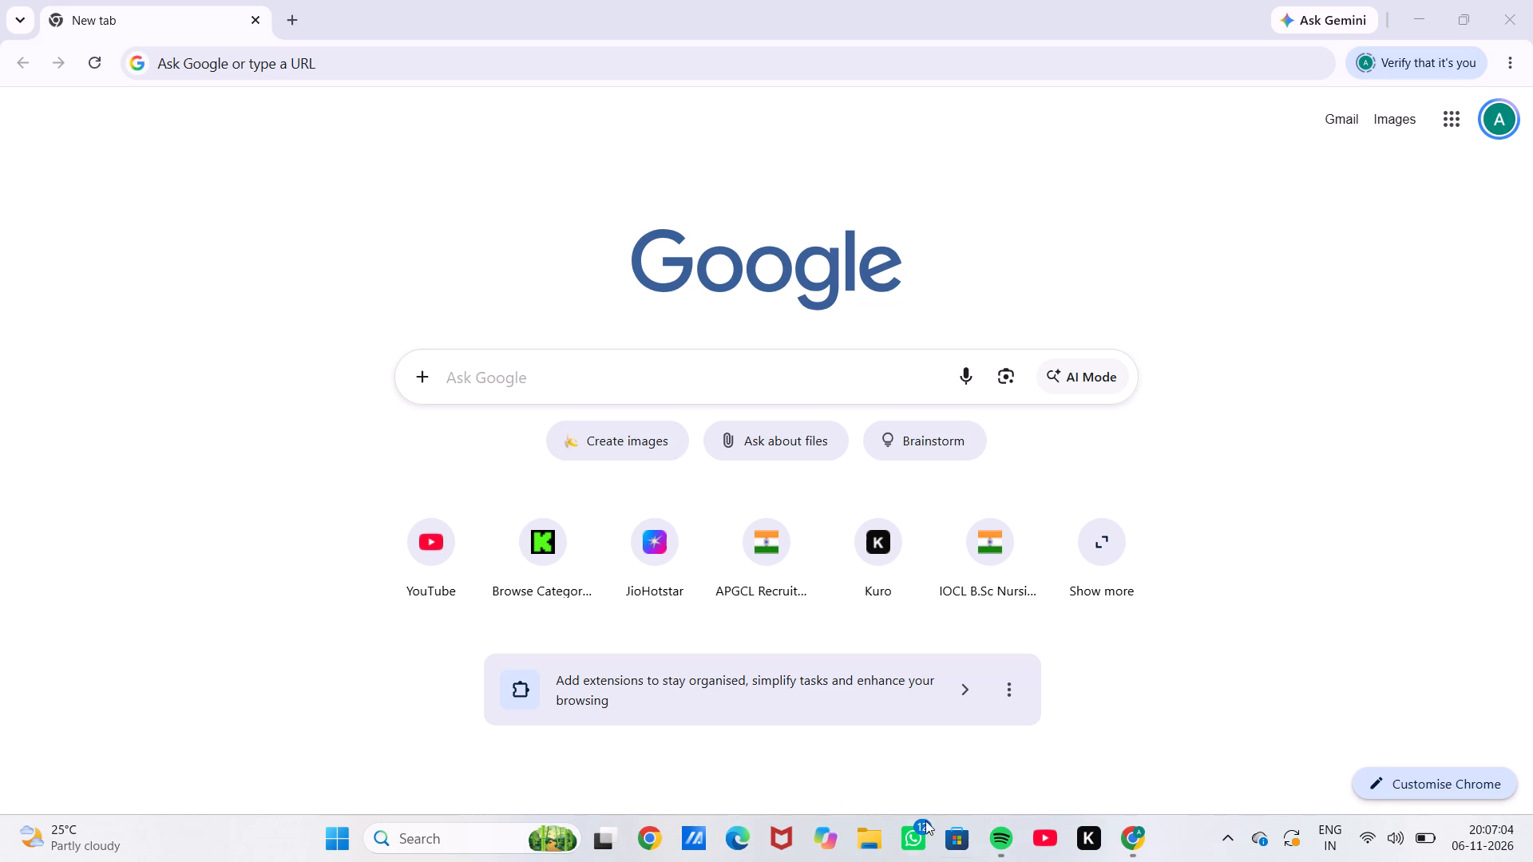
Open the recent 5th-semester B.Com presentation from File Explorer in PowerPoint and maximise its window.
double_click(876, 833)
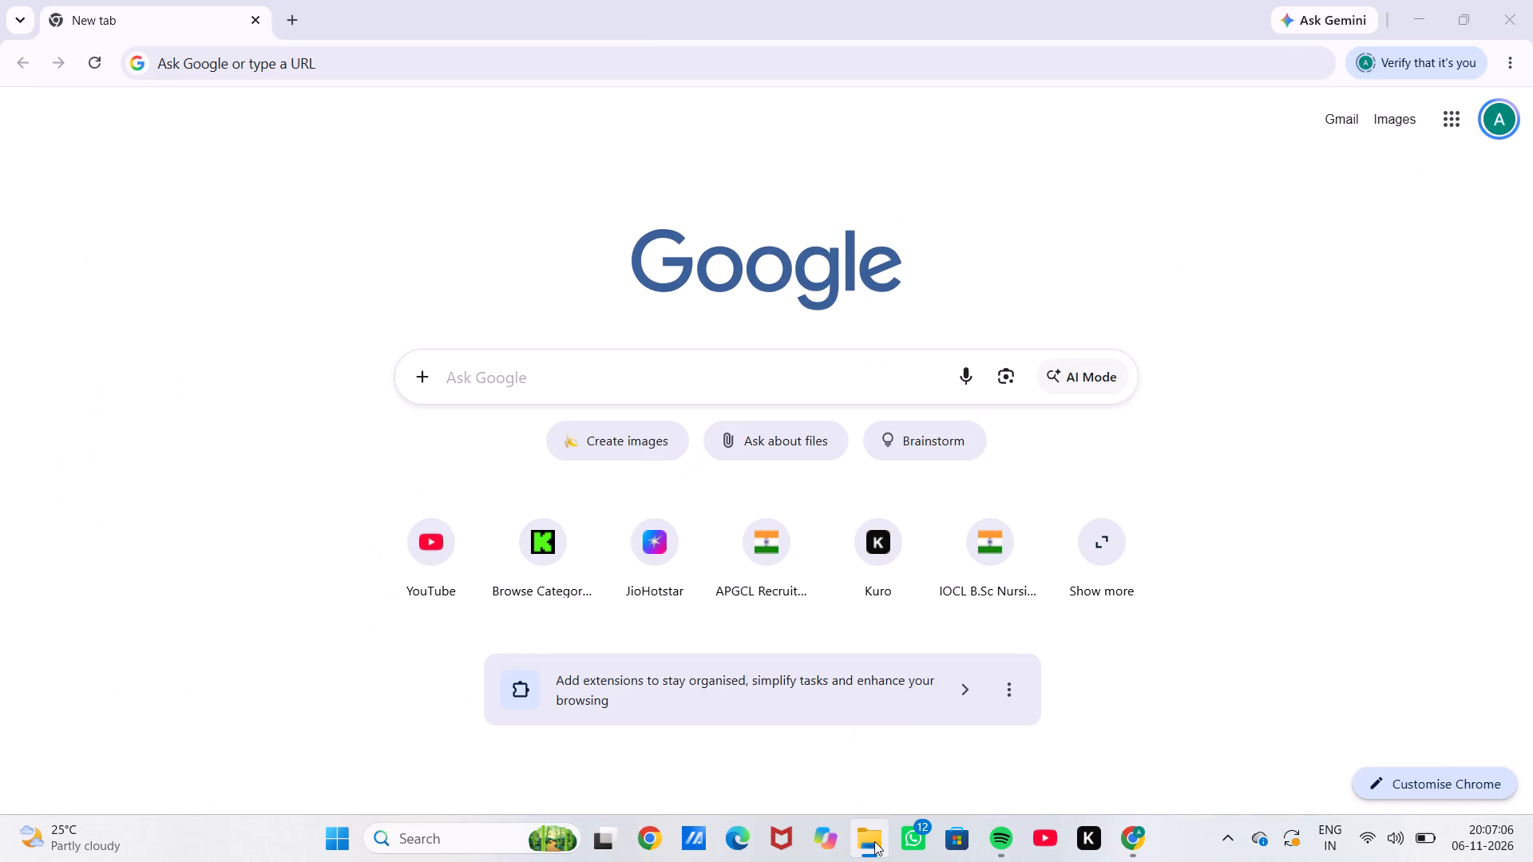
click(874, 841)
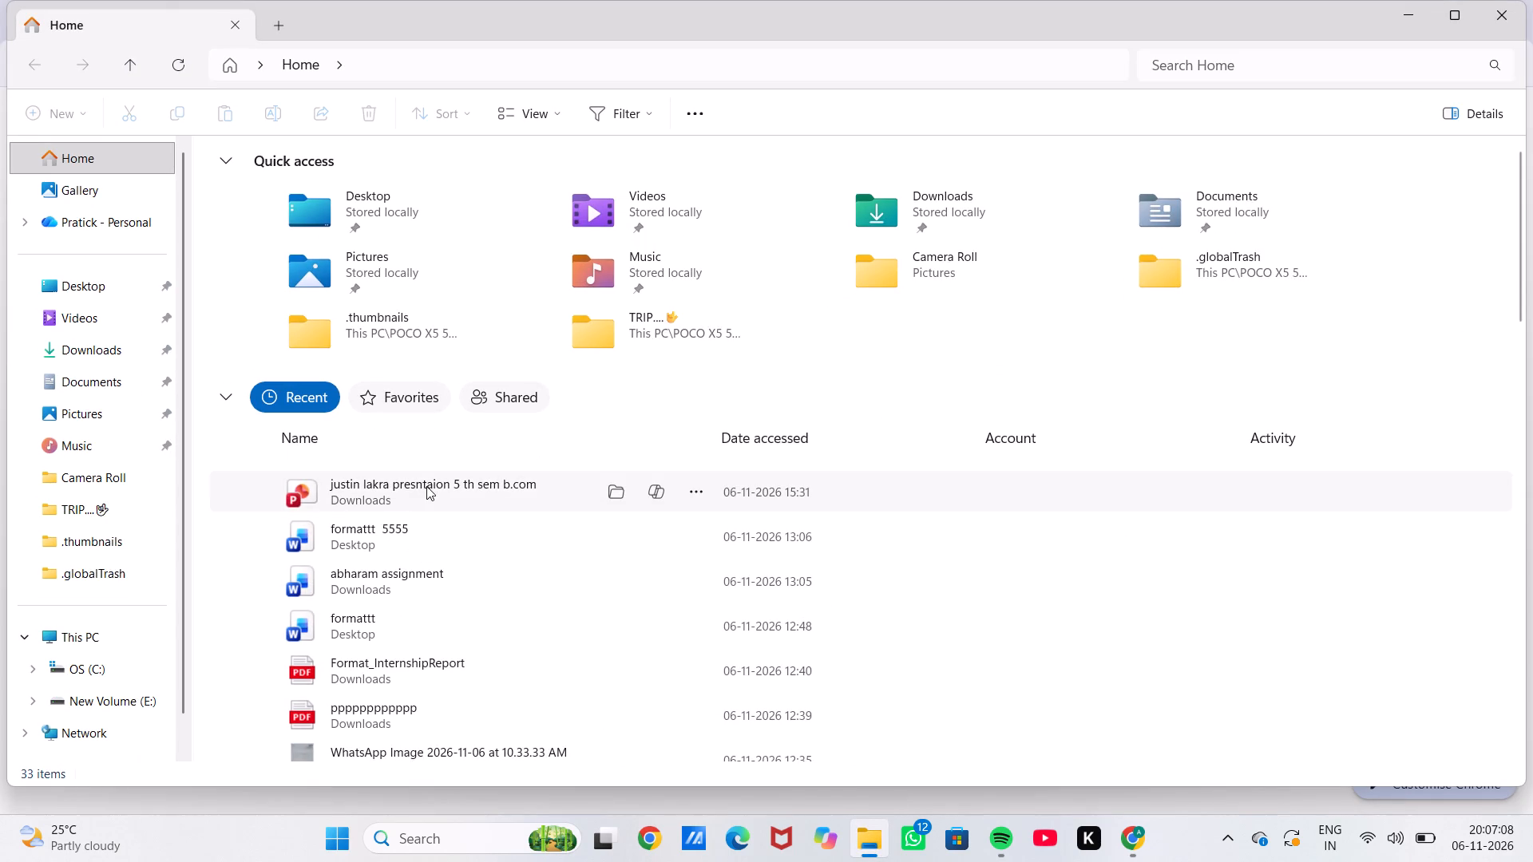
click(422, 479)
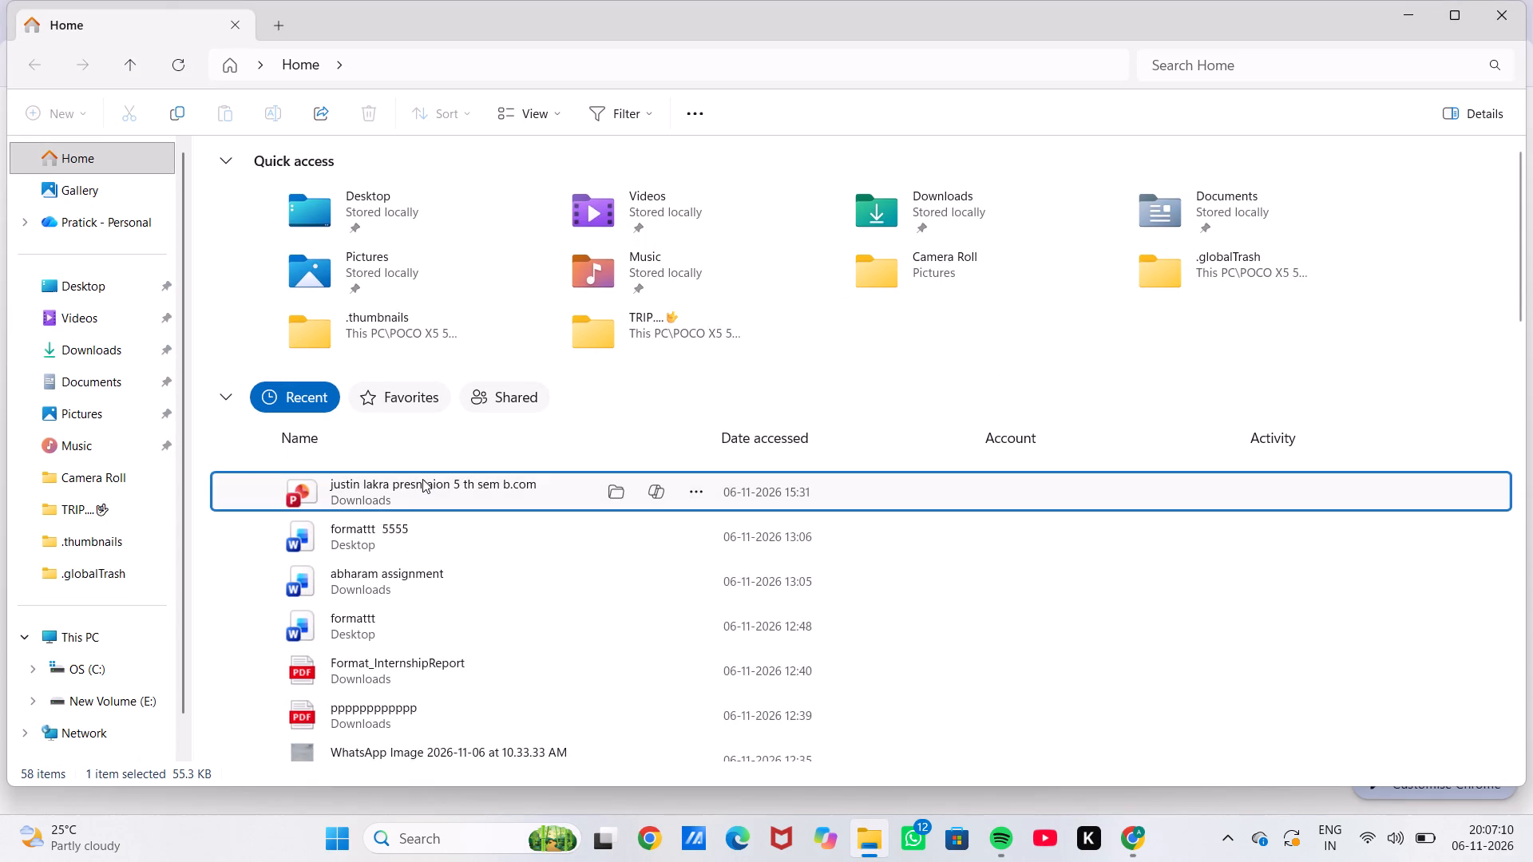
click(422, 479)
double_click(576, 485)
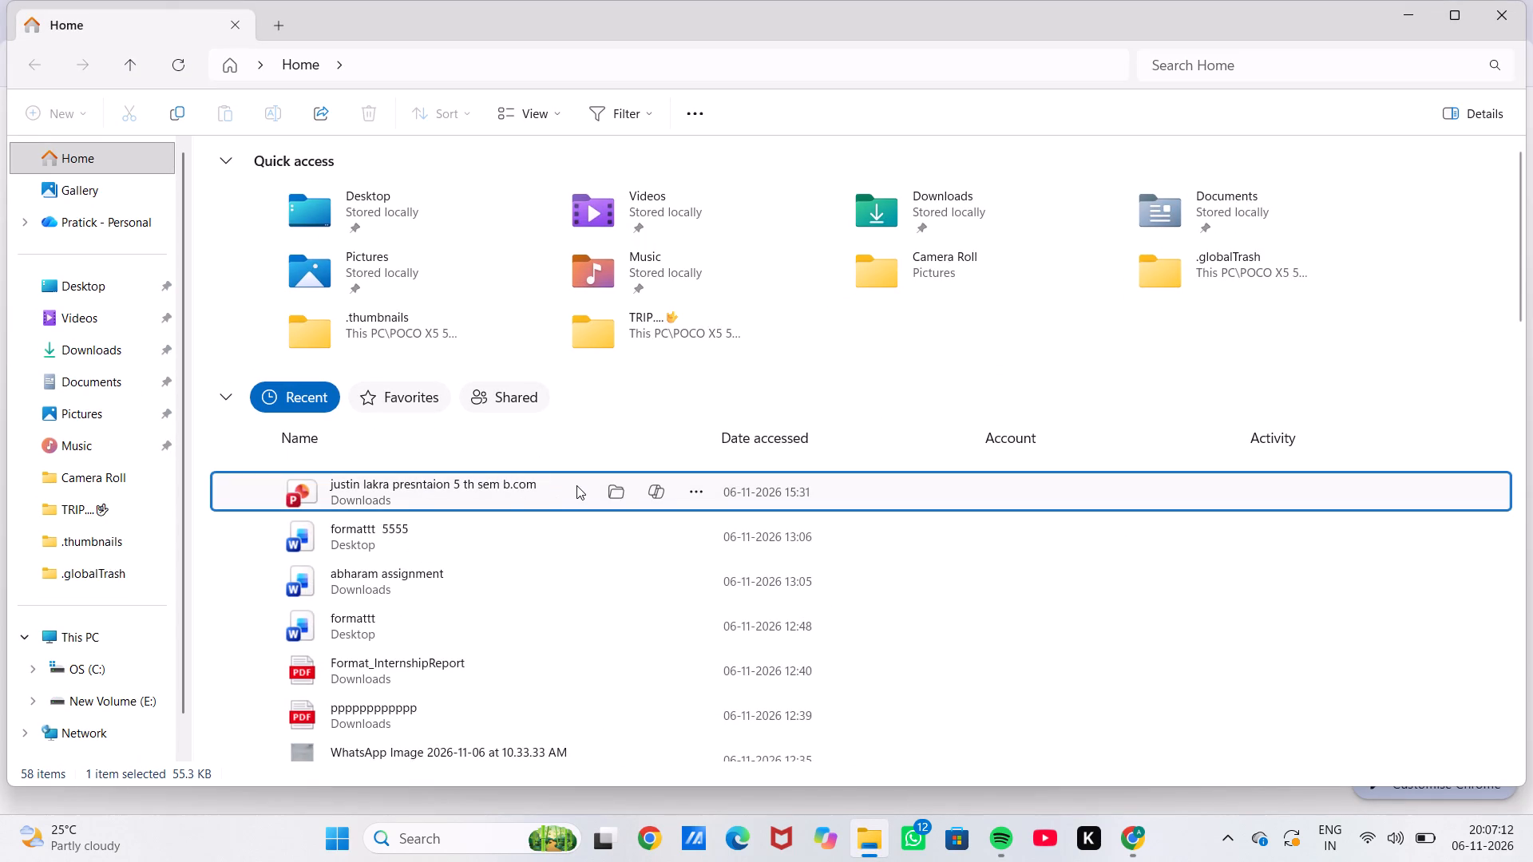
click(576, 485)
right_click(576, 485)
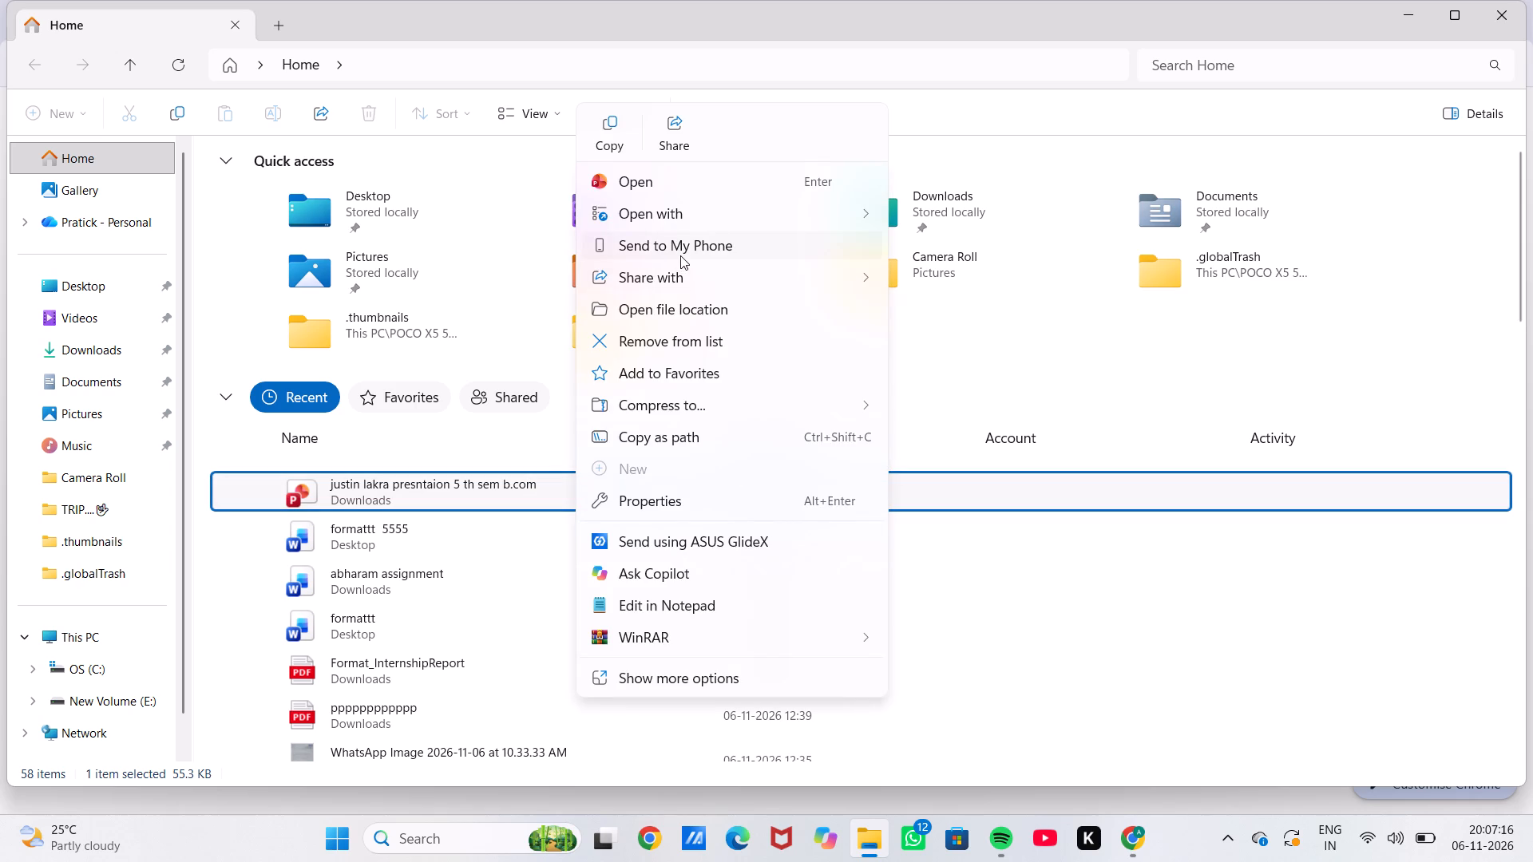
click(706, 213)
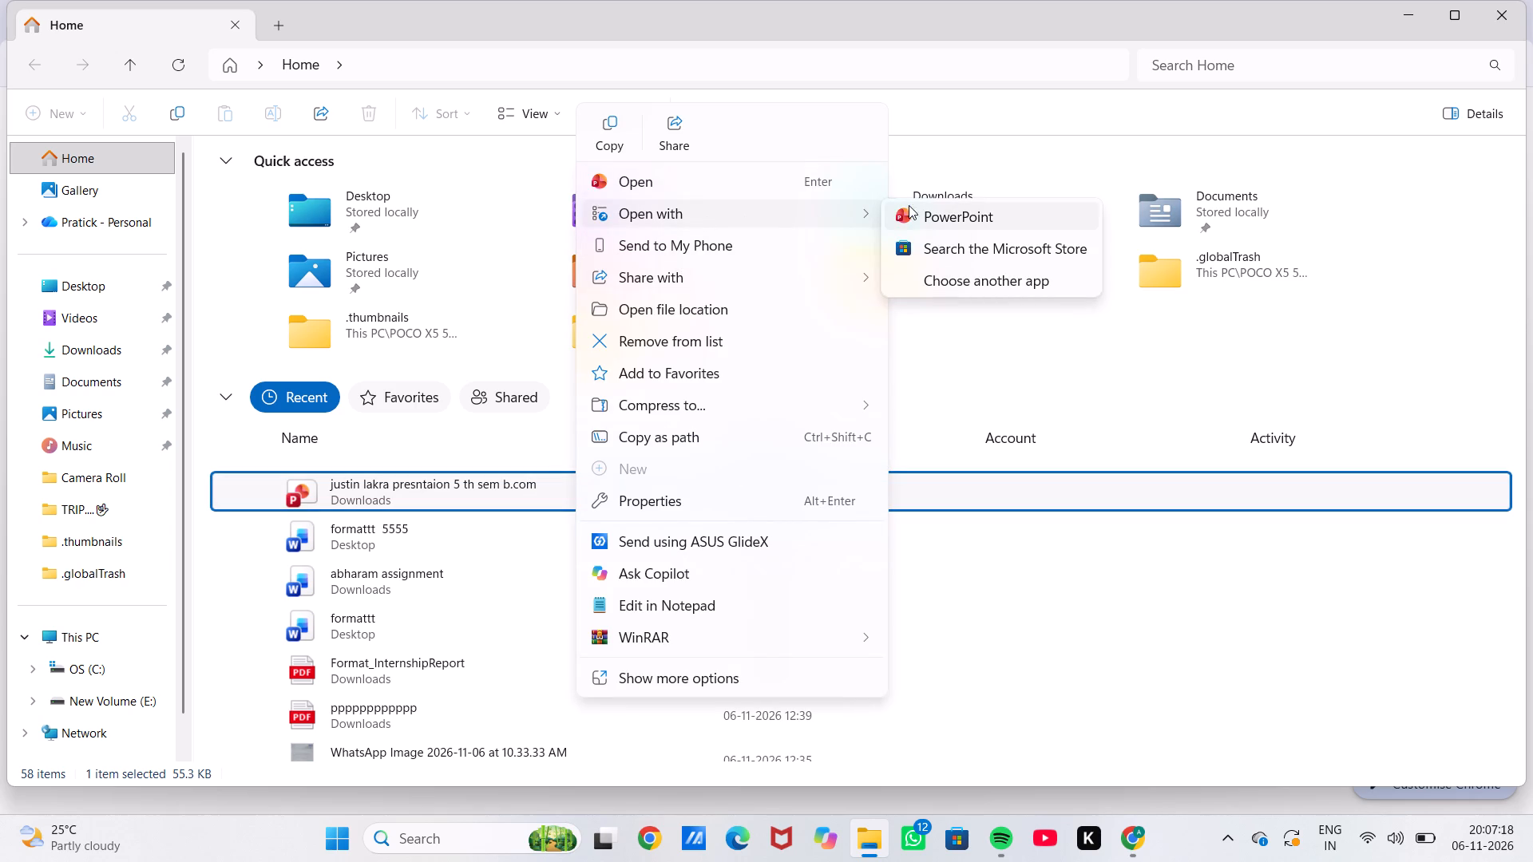
click(921, 211)
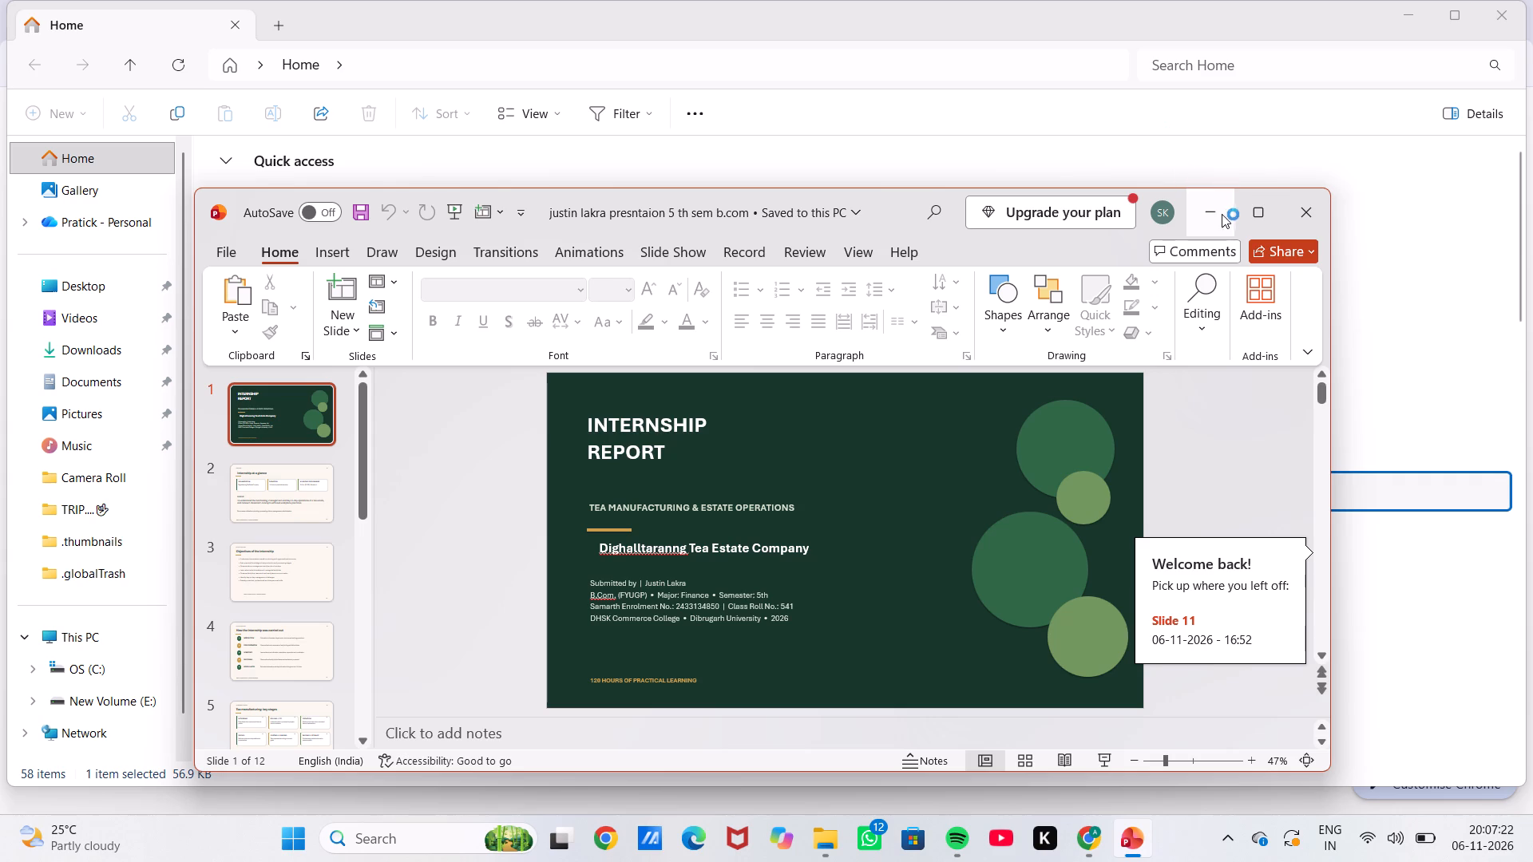
click(1249, 216)
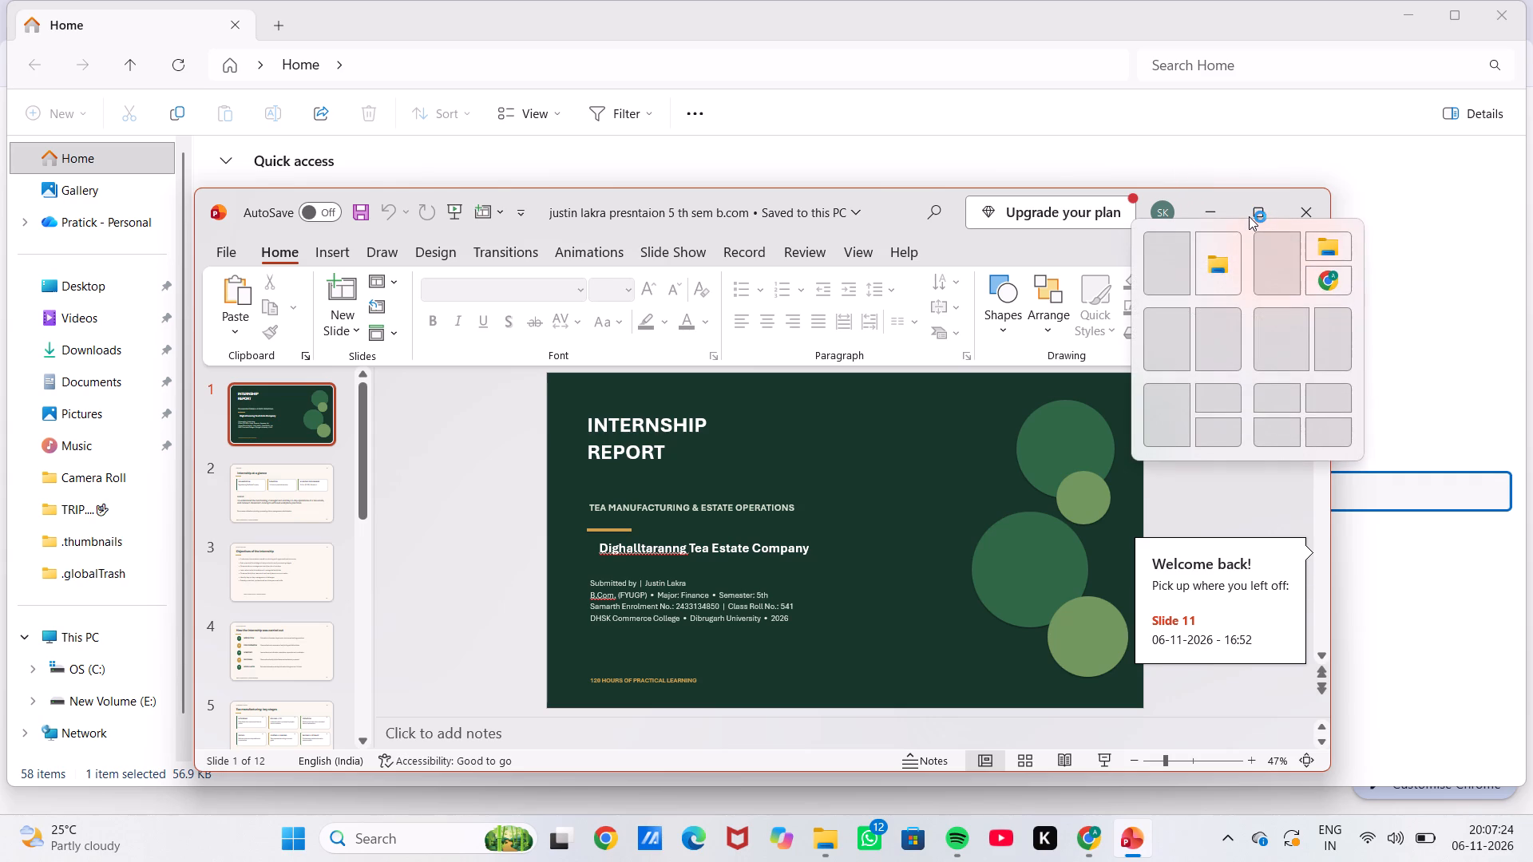
click(1261, 212)
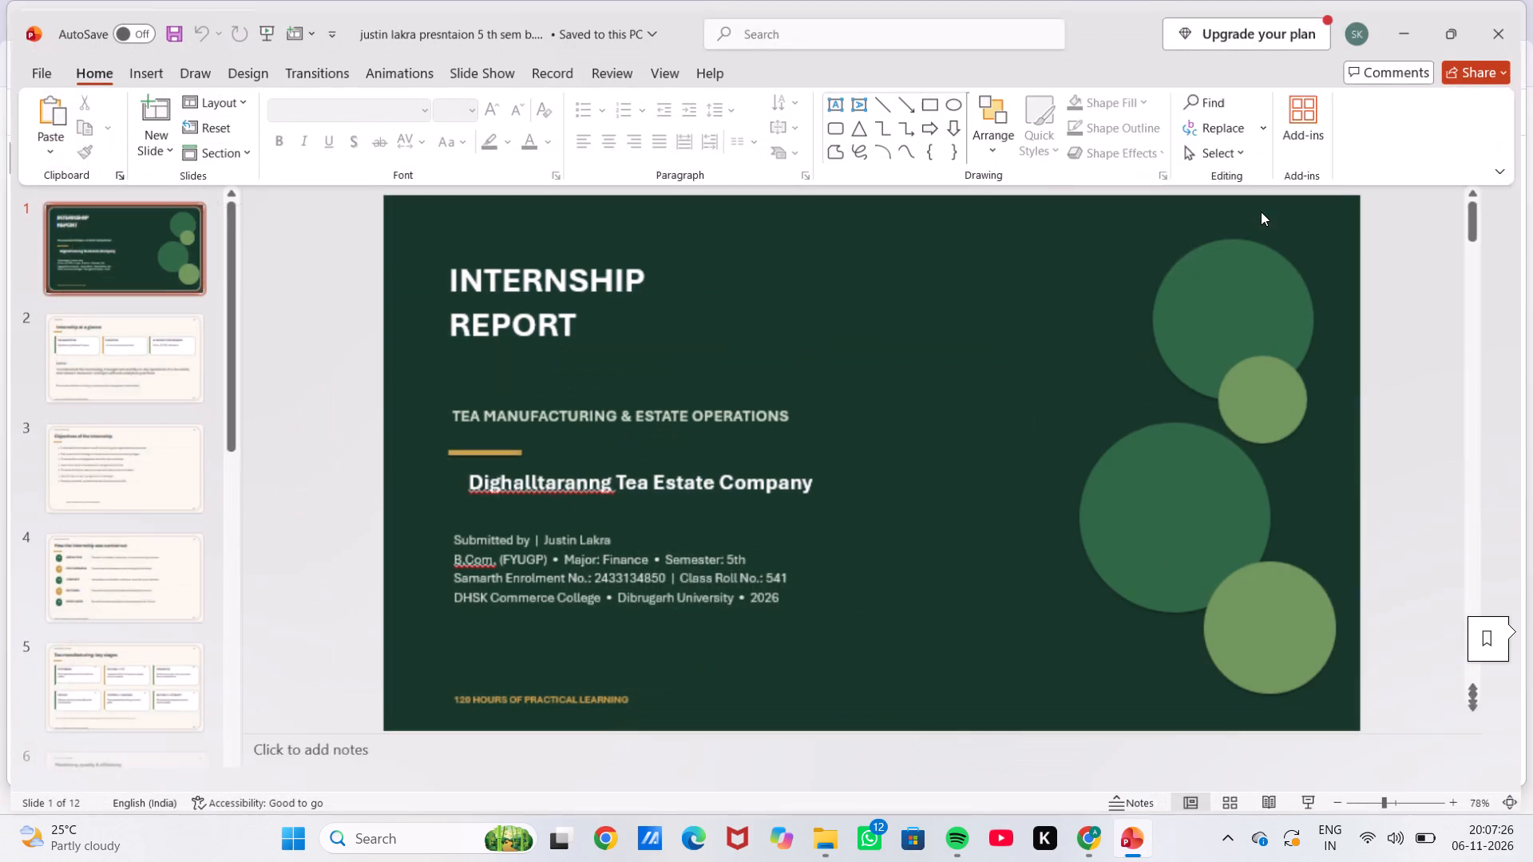
Launch the Kuro app.
click(1046, 845)
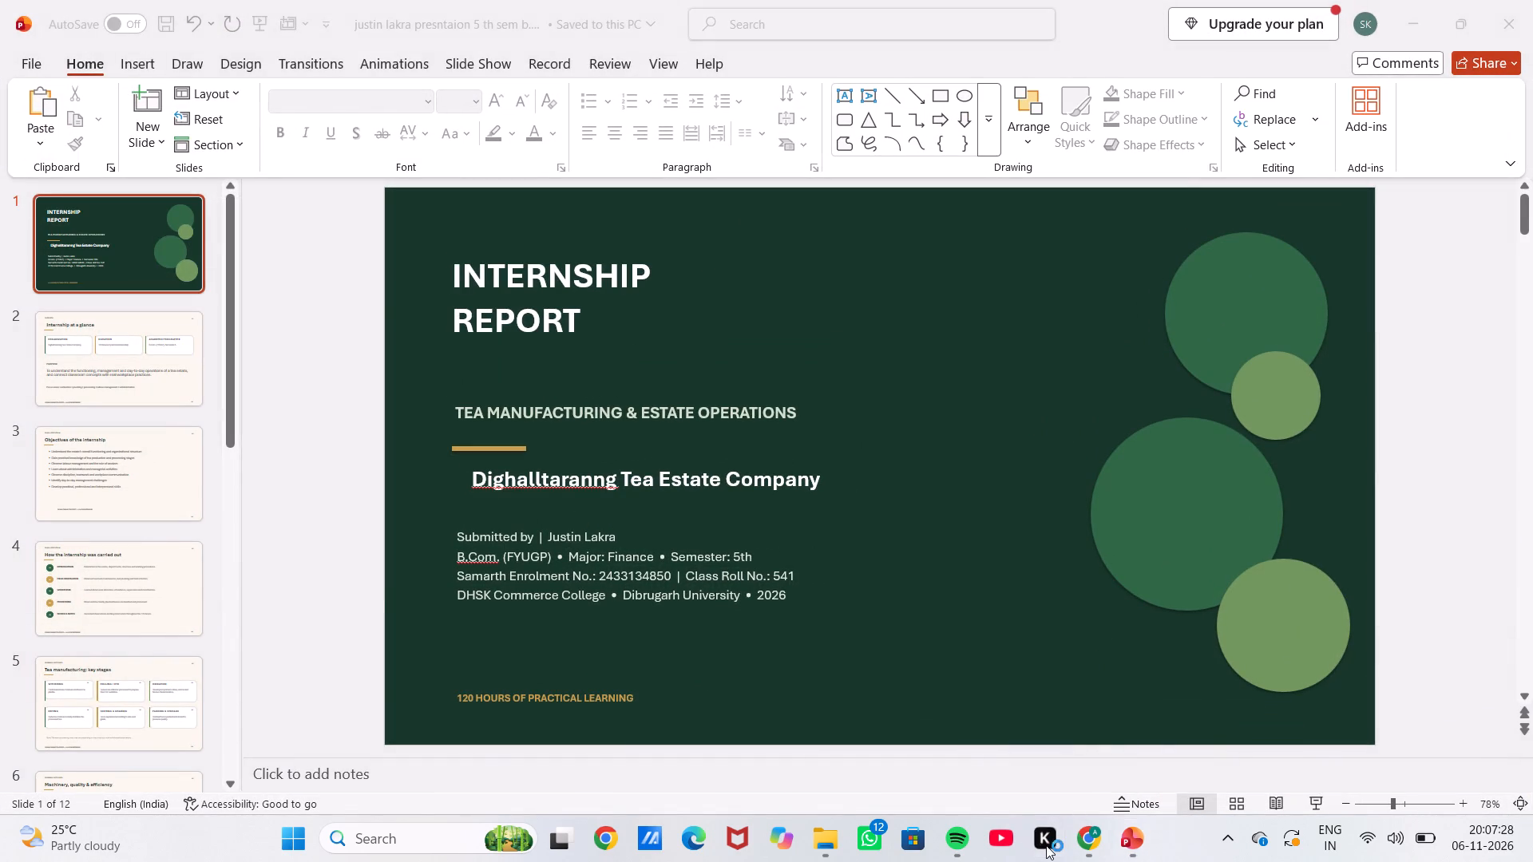
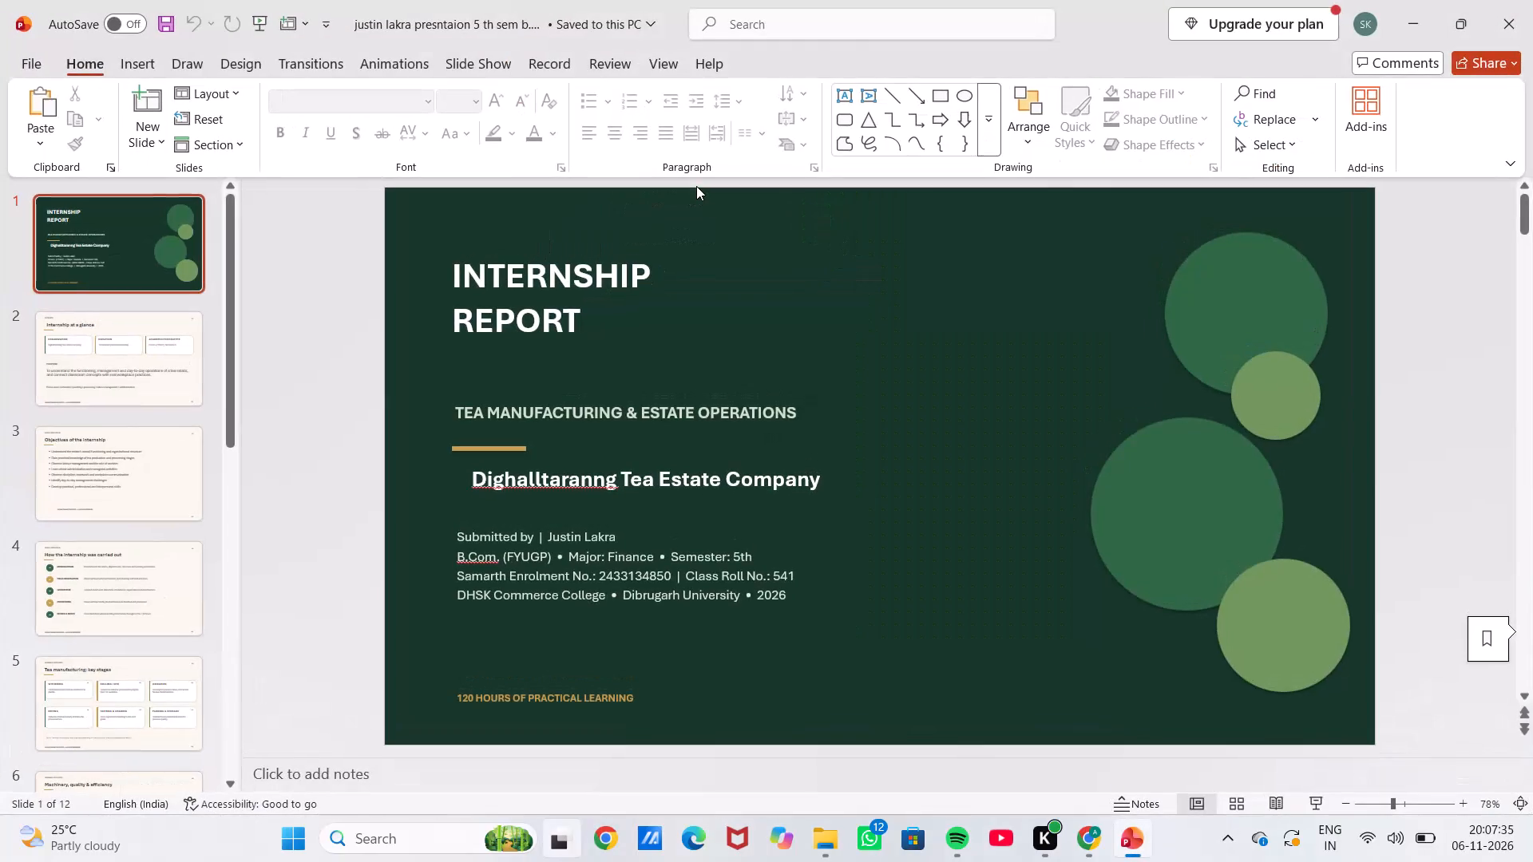
Skim the whole internship report presentation from the title slide to the closing slide and back.
scroll(803, 298, down, 4)
scroll(803, 298, up, 1)
scroll(803, 298, down, 3)
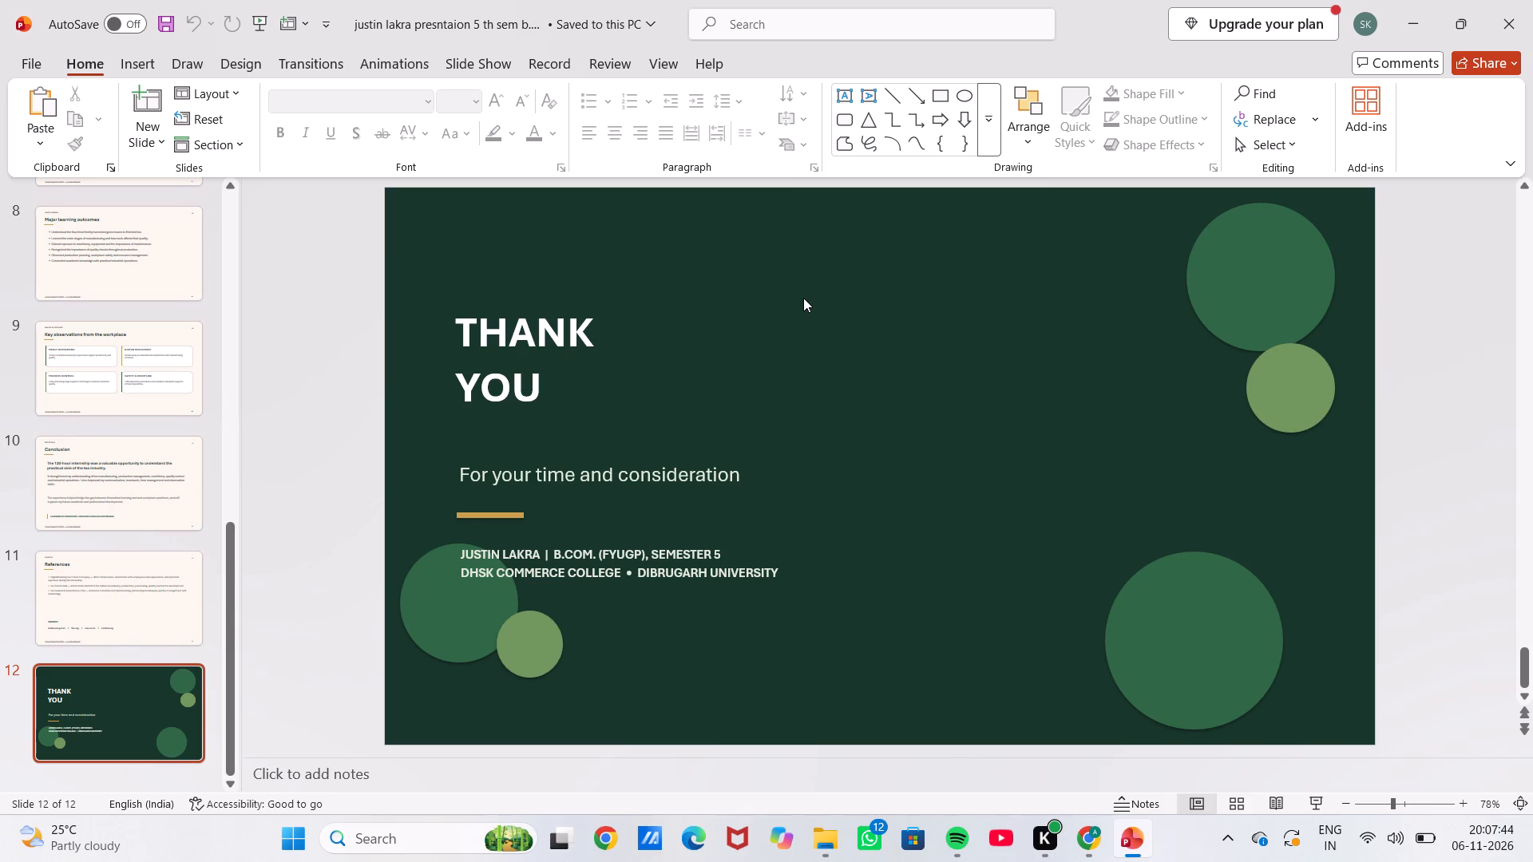
scroll(803, 298, up, 2)
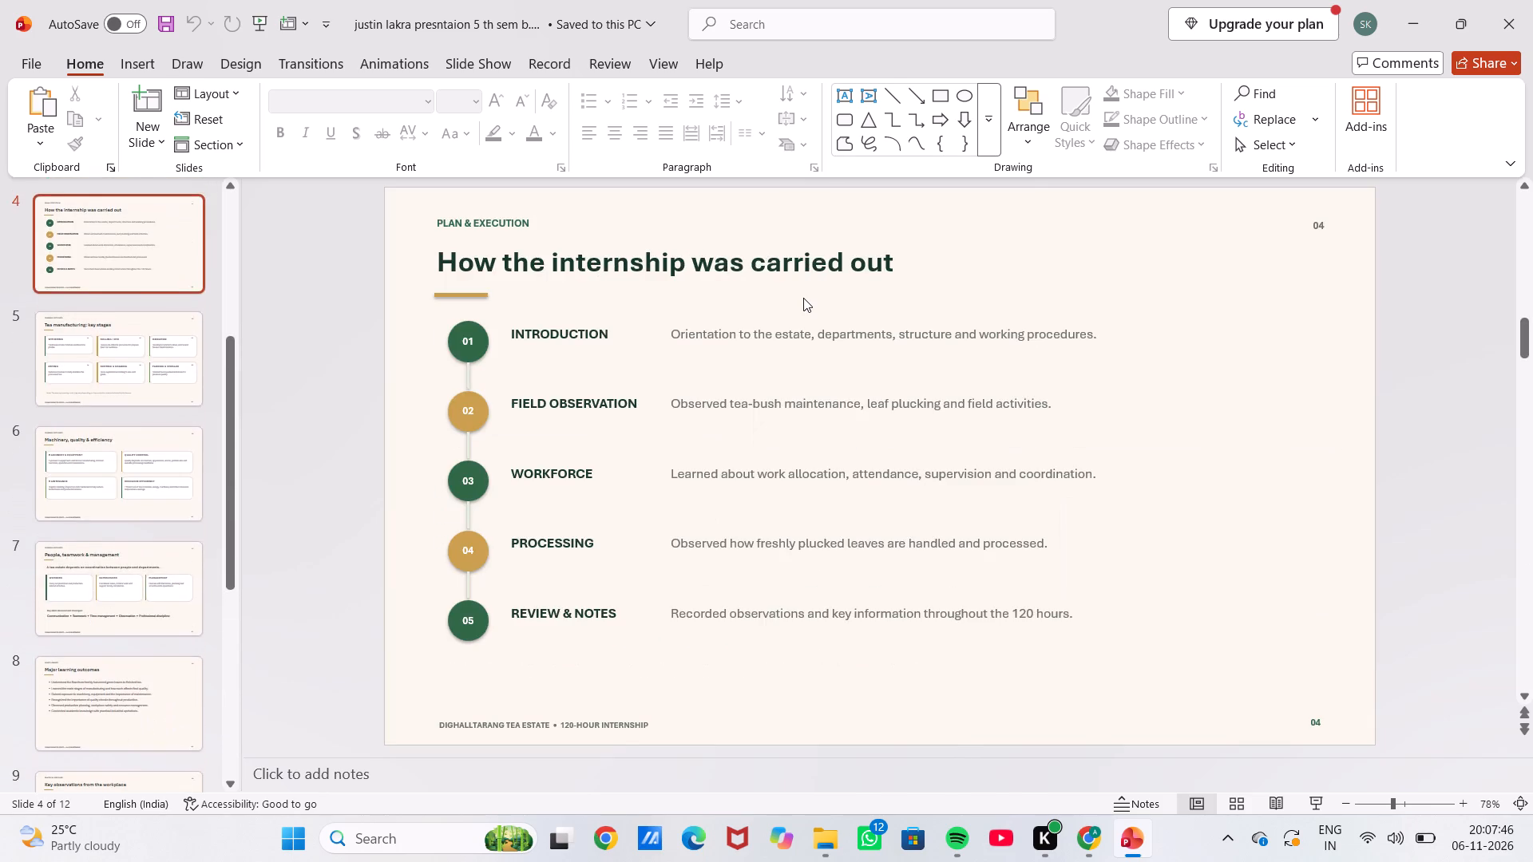
scroll(803, 298, up, 2)
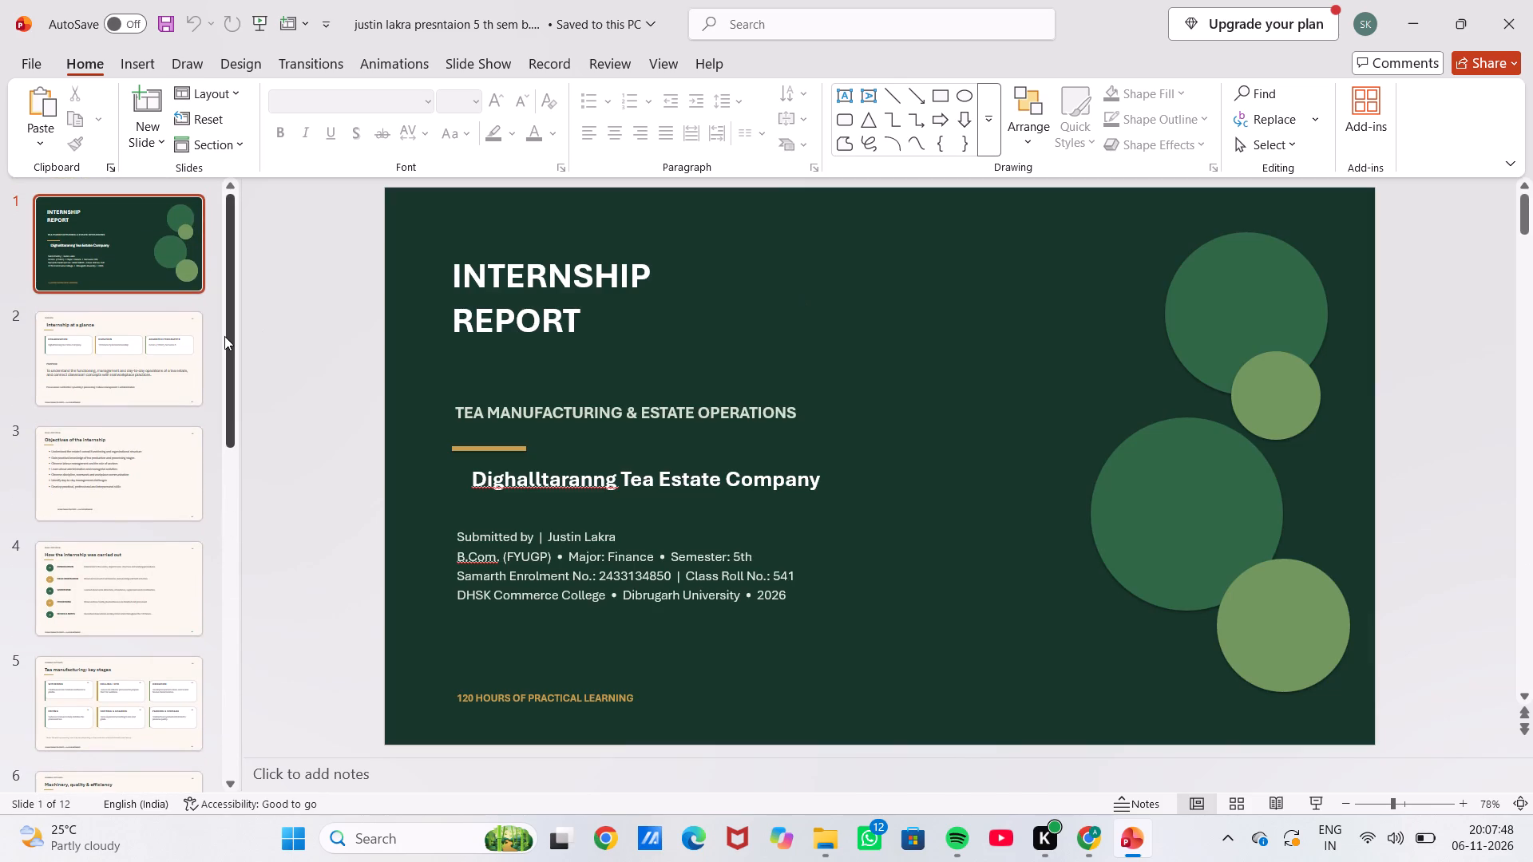
Review the slides one by one, from the internship overview through to the references, and return to the title slide.
click(151, 354)
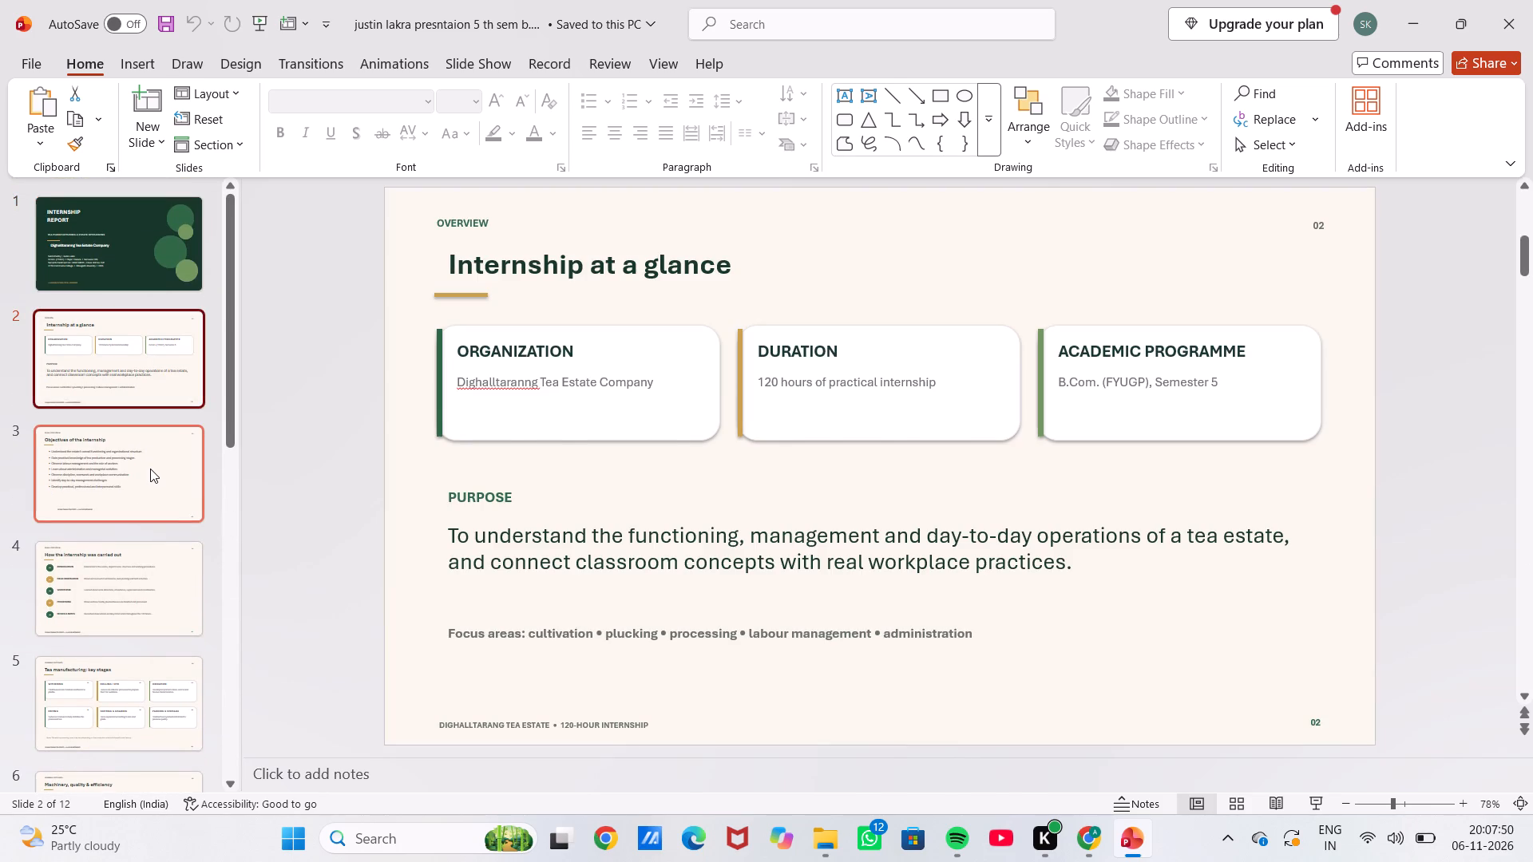
click(150, 469)
click(153, 567)
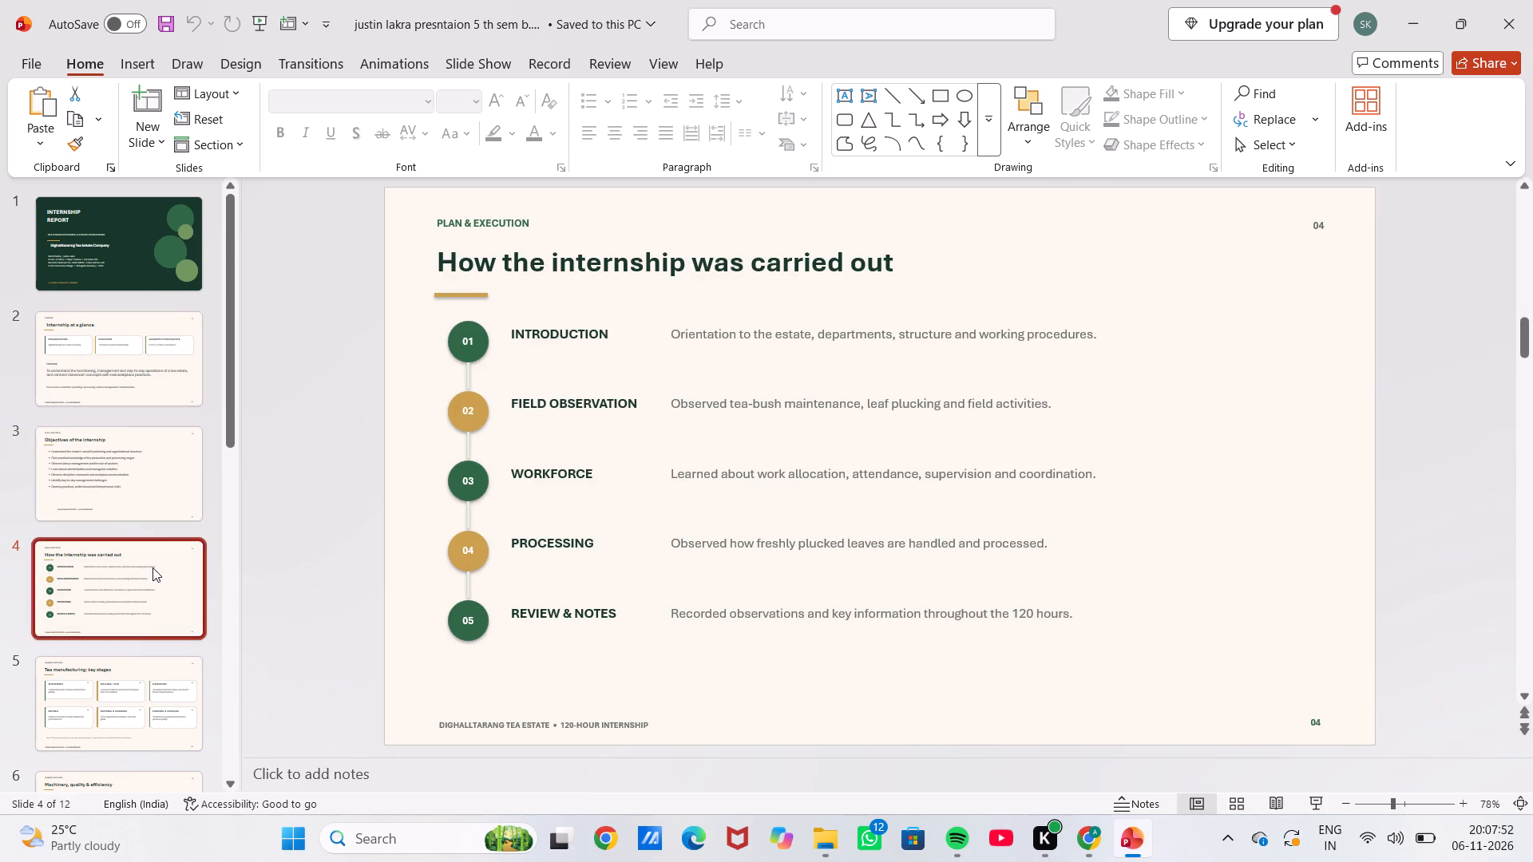
click(155, 686)
click(155, 686)
scroll(155, 686, down, 1)
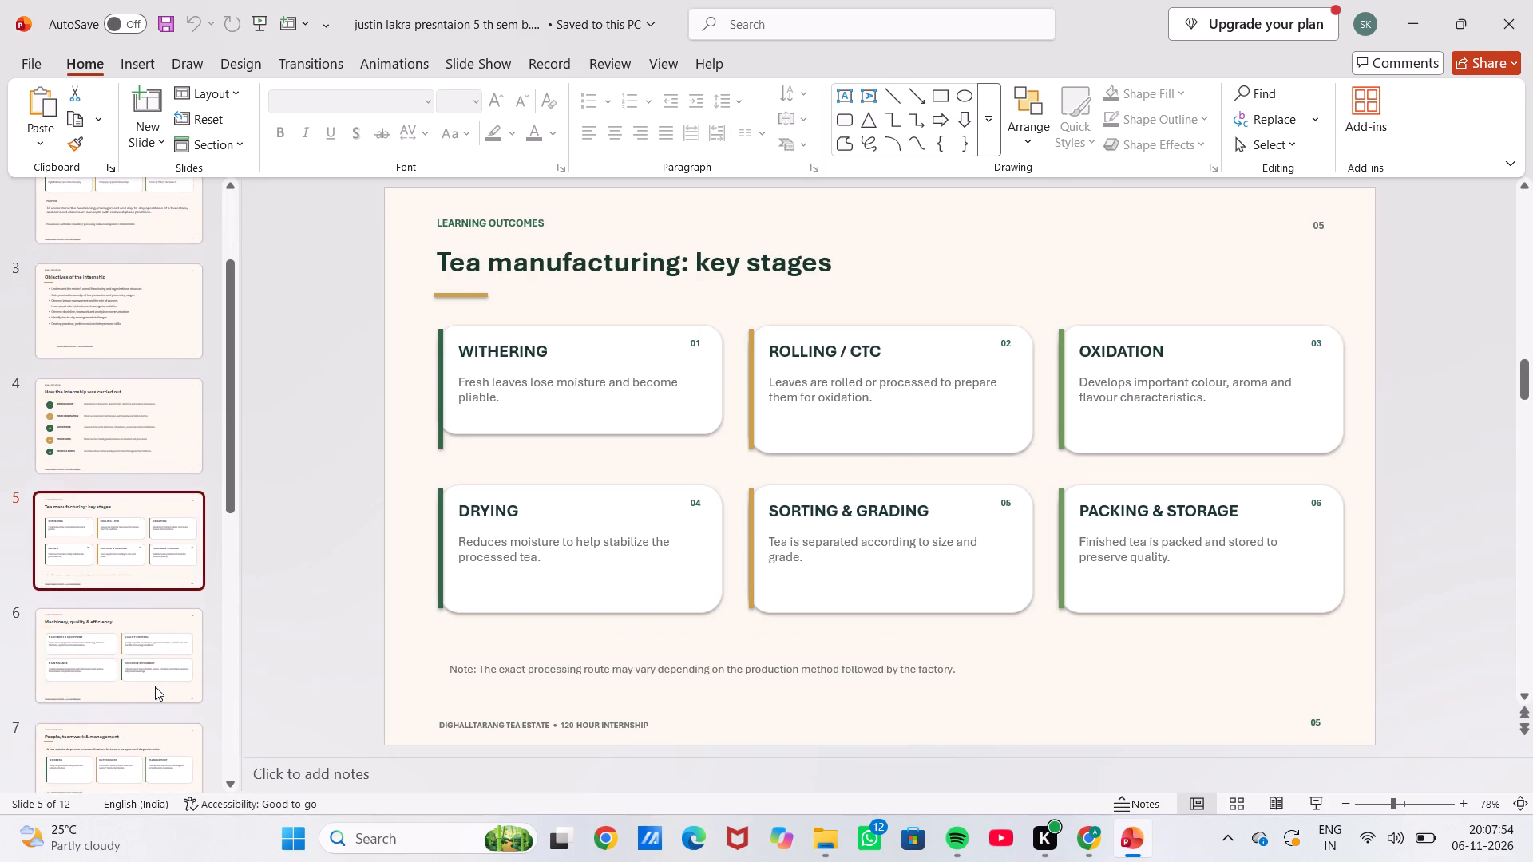
click(155, 686)
scroll(155, 686, down, 1)
click(153, 577)
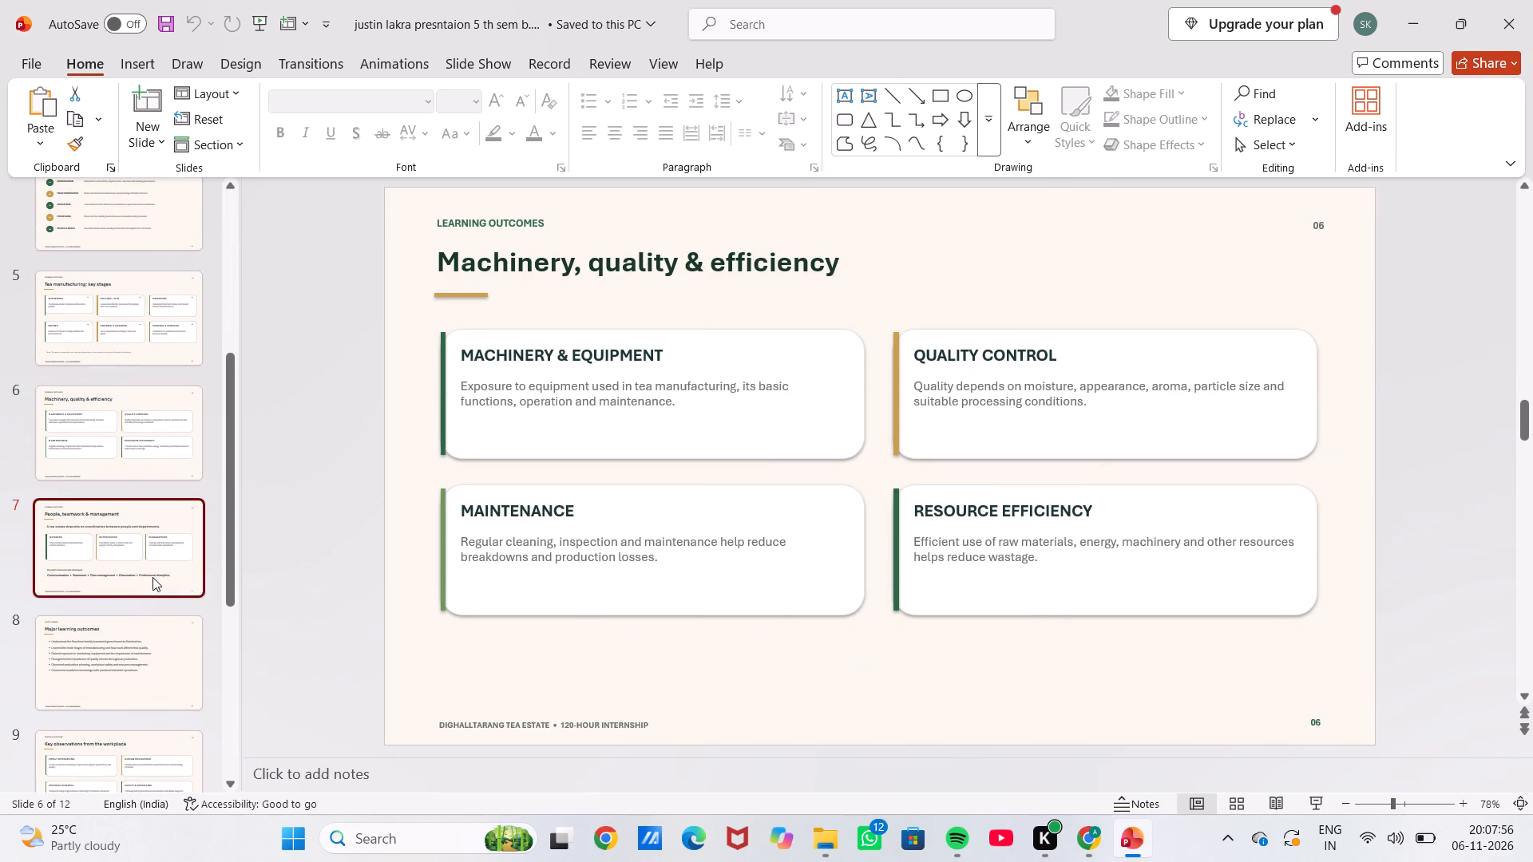
click(149, 635)
scroll(149, 635, down, 1)
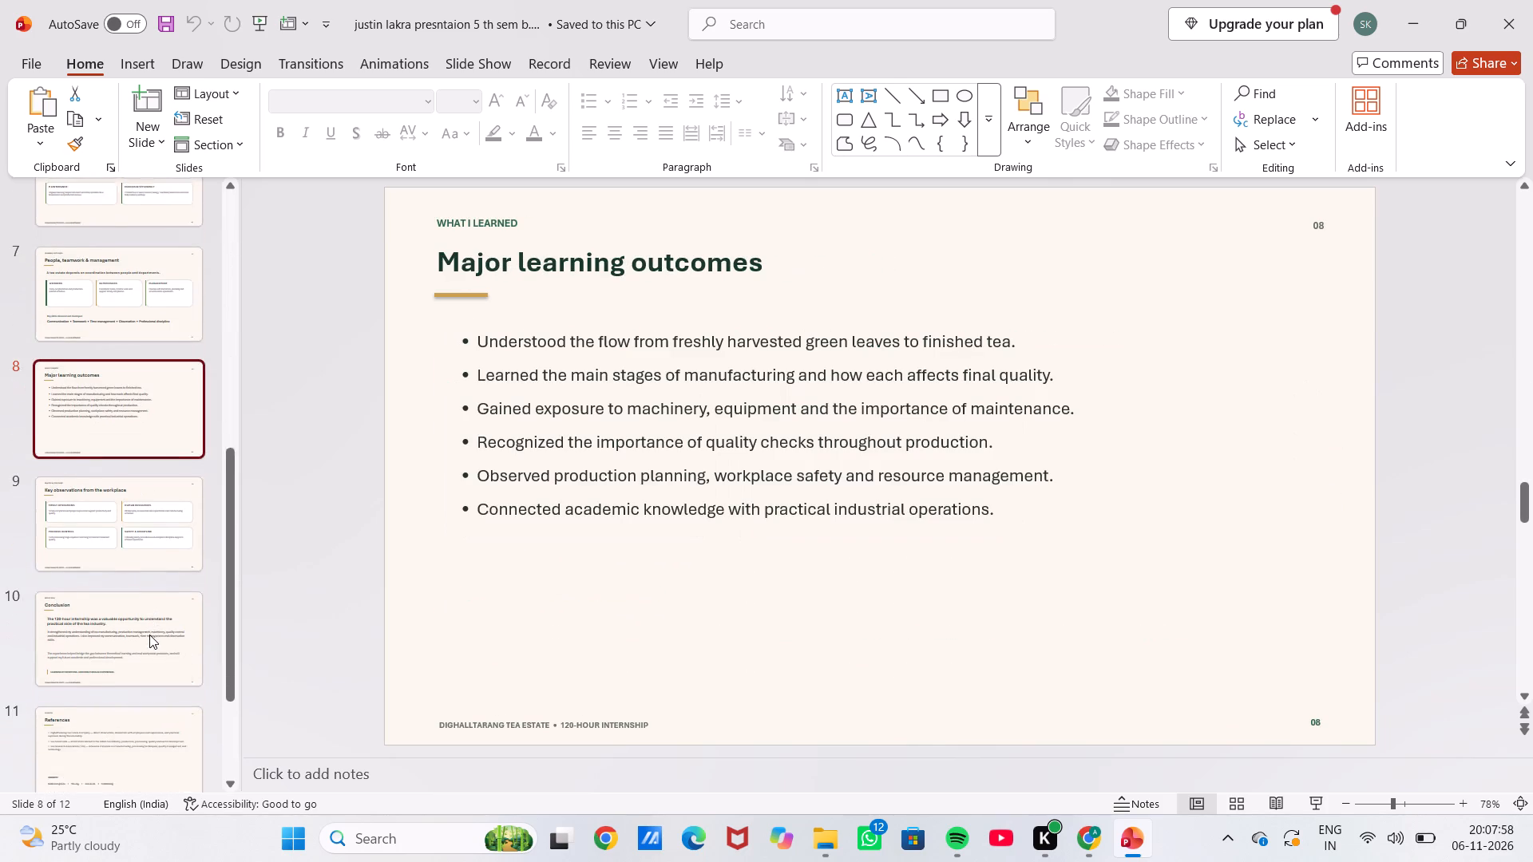
click(150, 505)
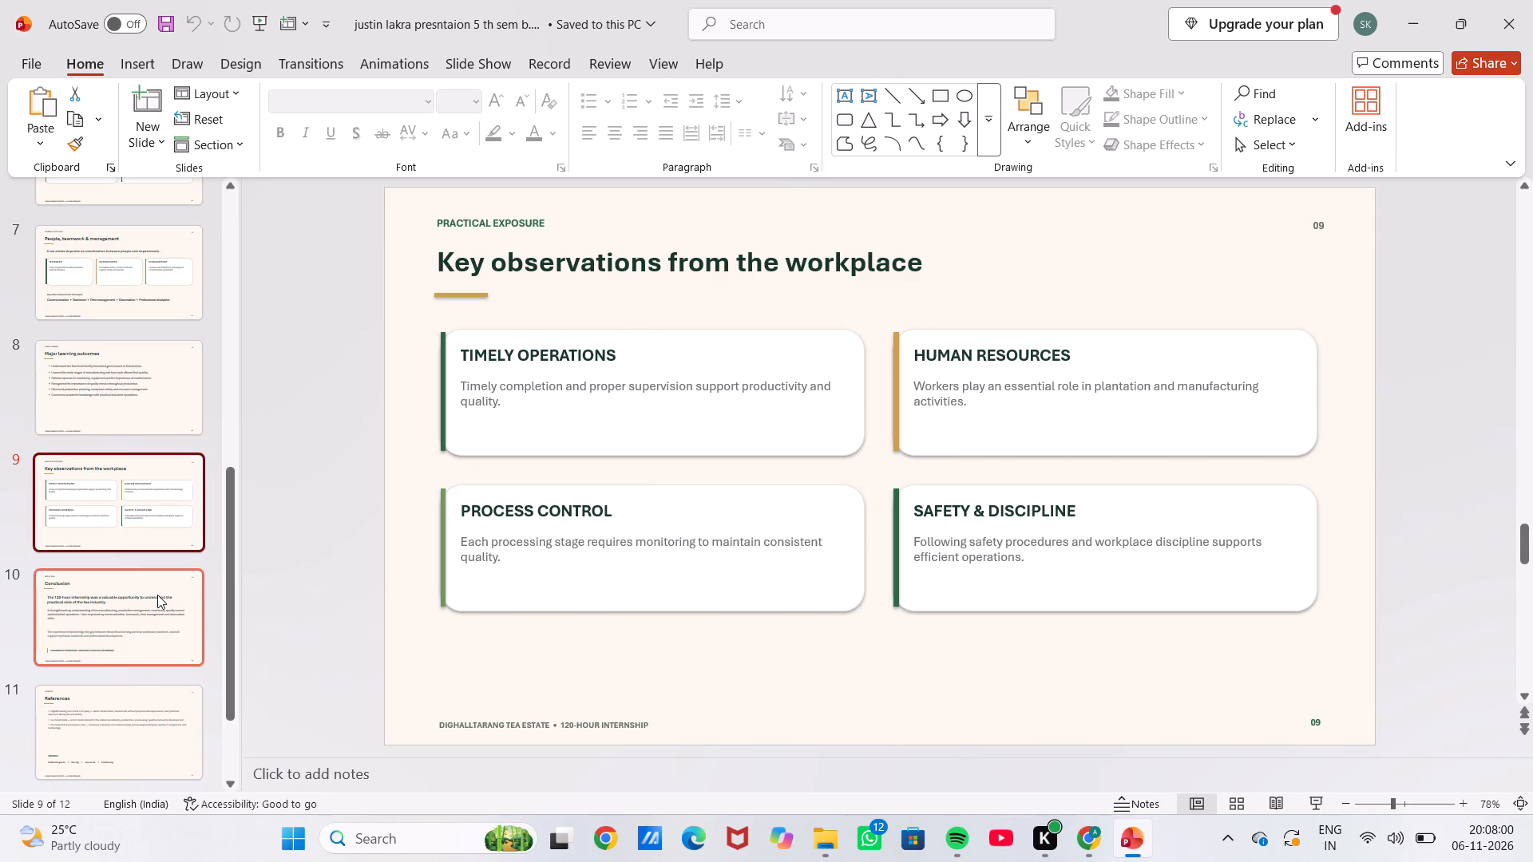
click(157, 595)
scroll(157, 595, down, 1)
click(157, 595)
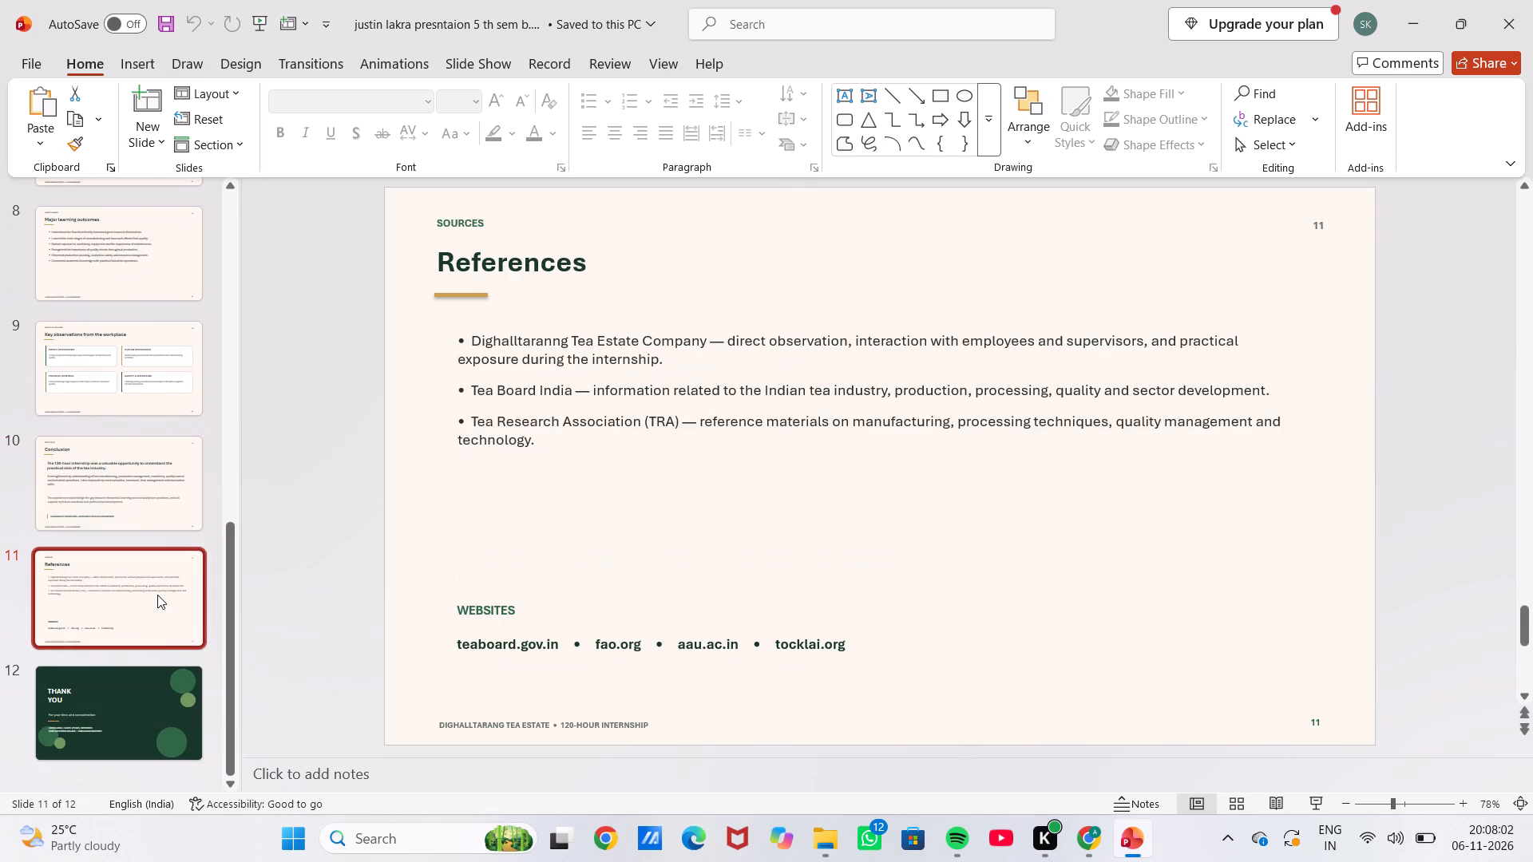
click(165, 660)
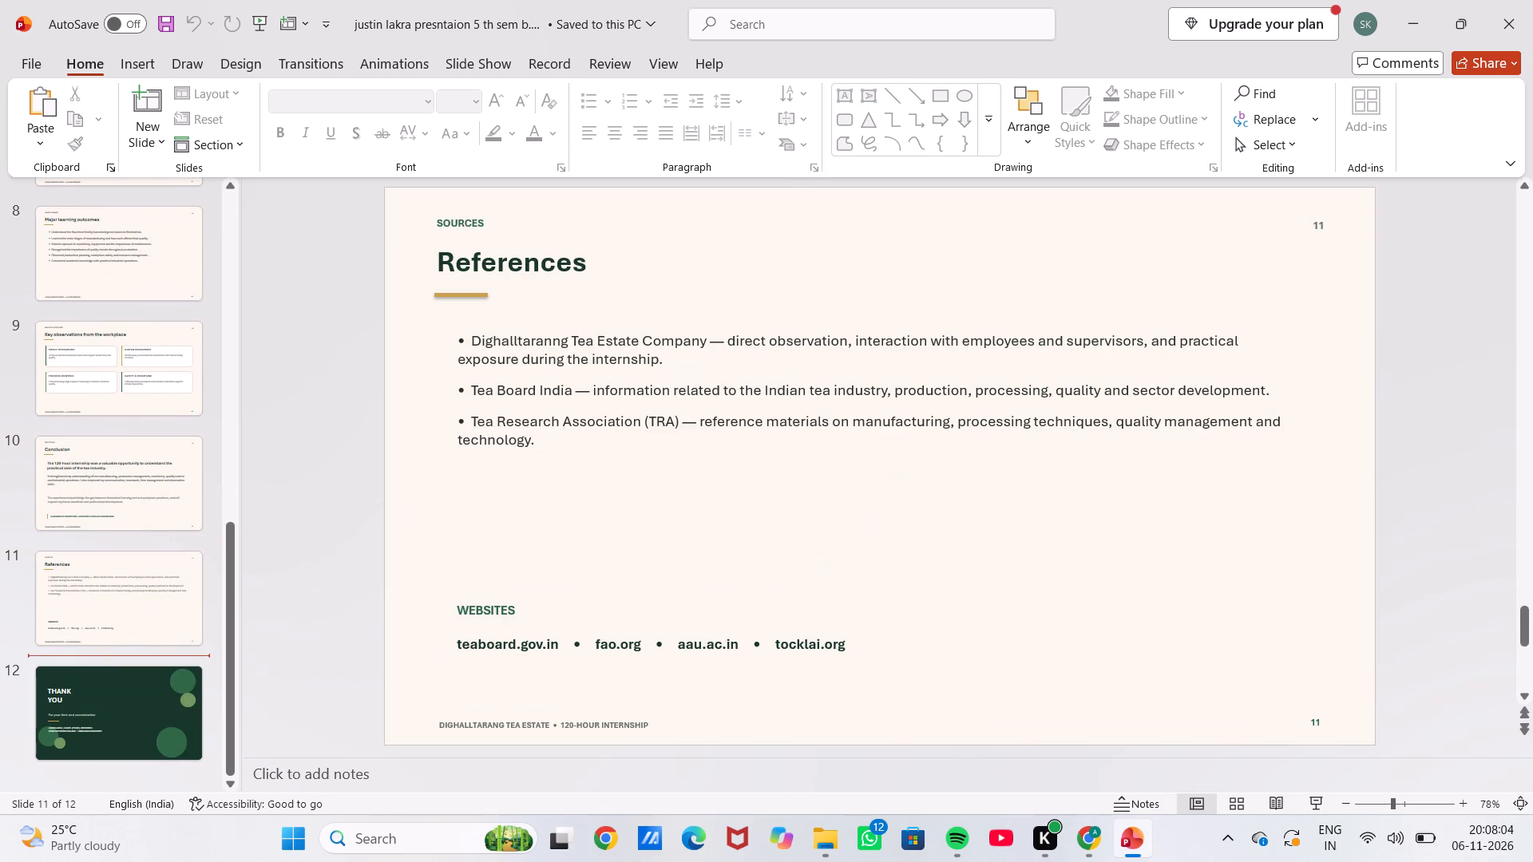
scroll(508, 443, up, 4)
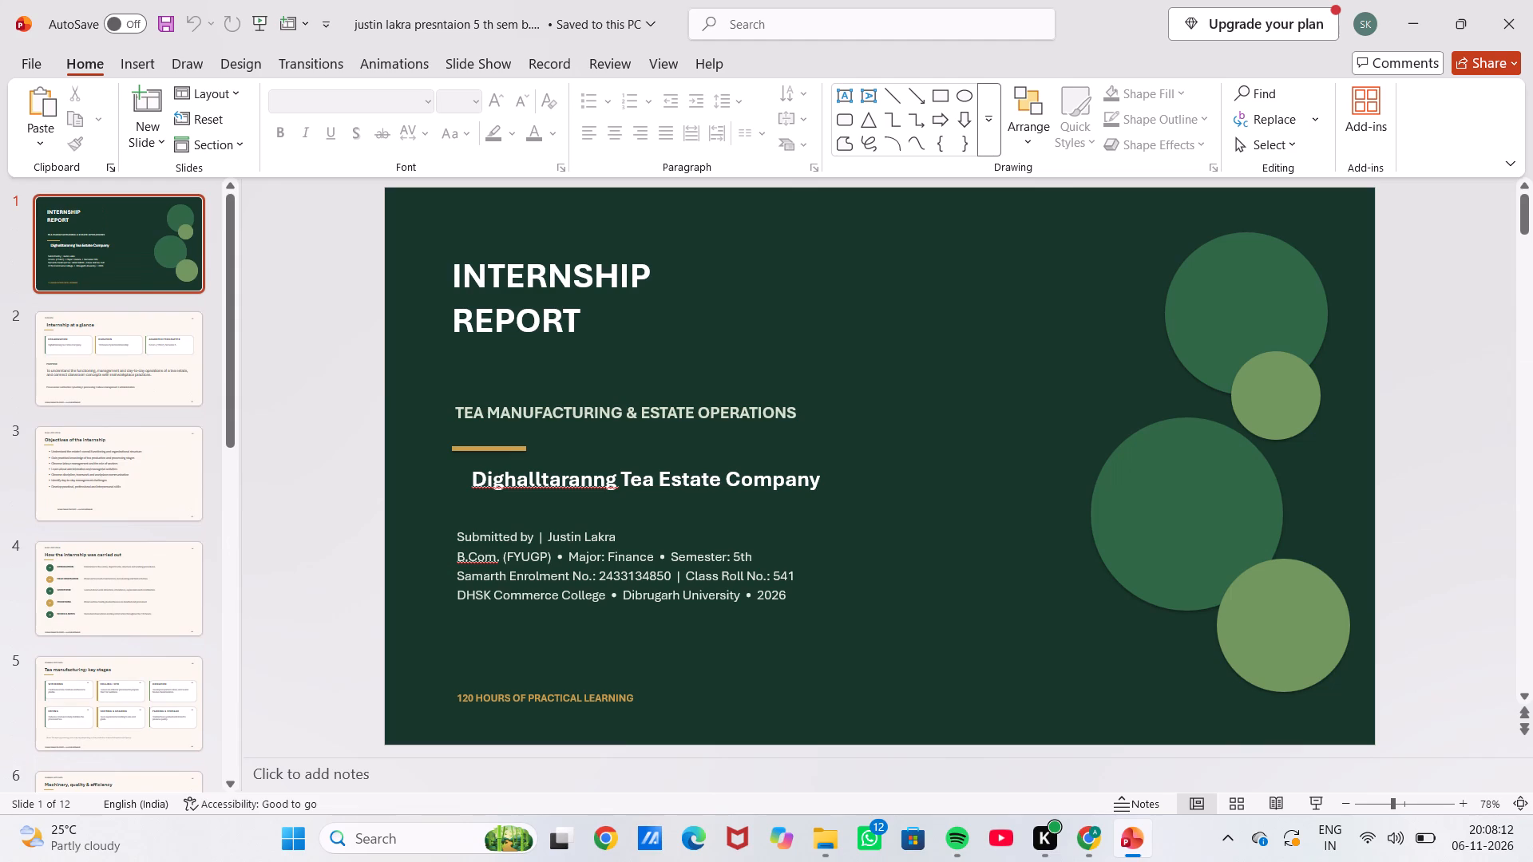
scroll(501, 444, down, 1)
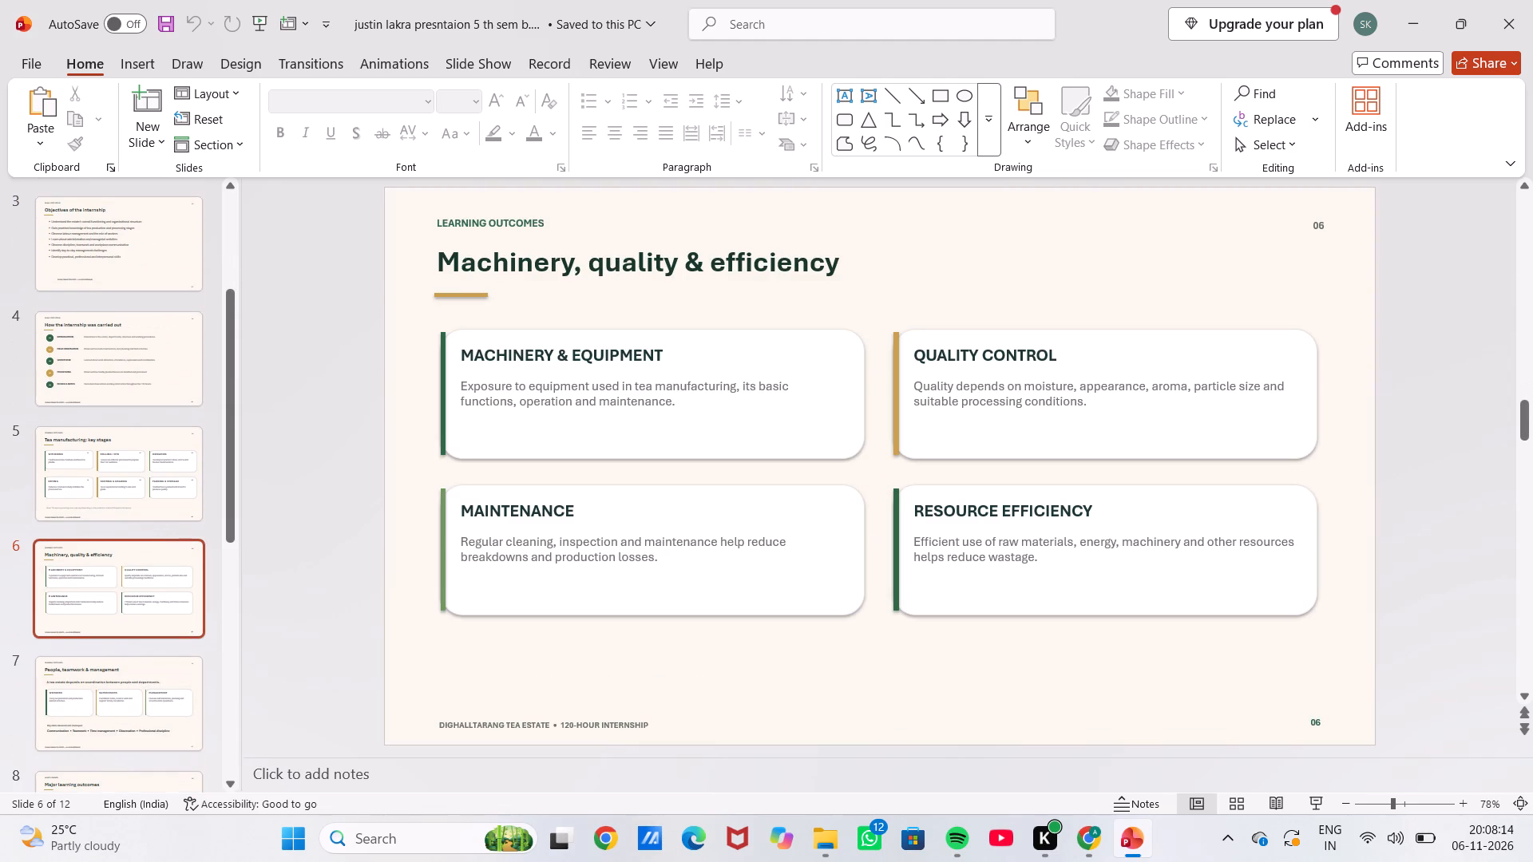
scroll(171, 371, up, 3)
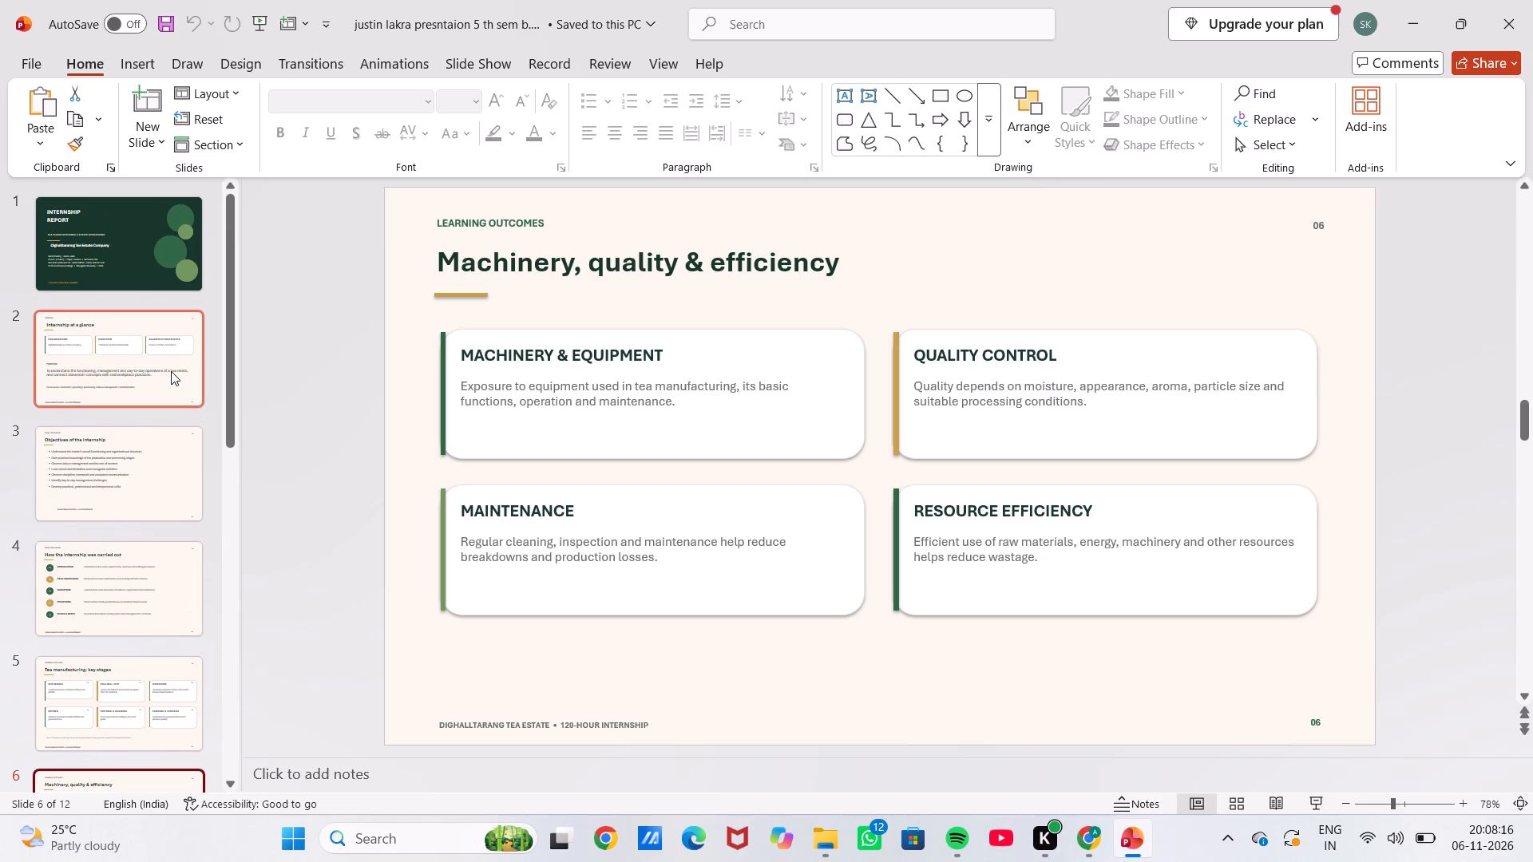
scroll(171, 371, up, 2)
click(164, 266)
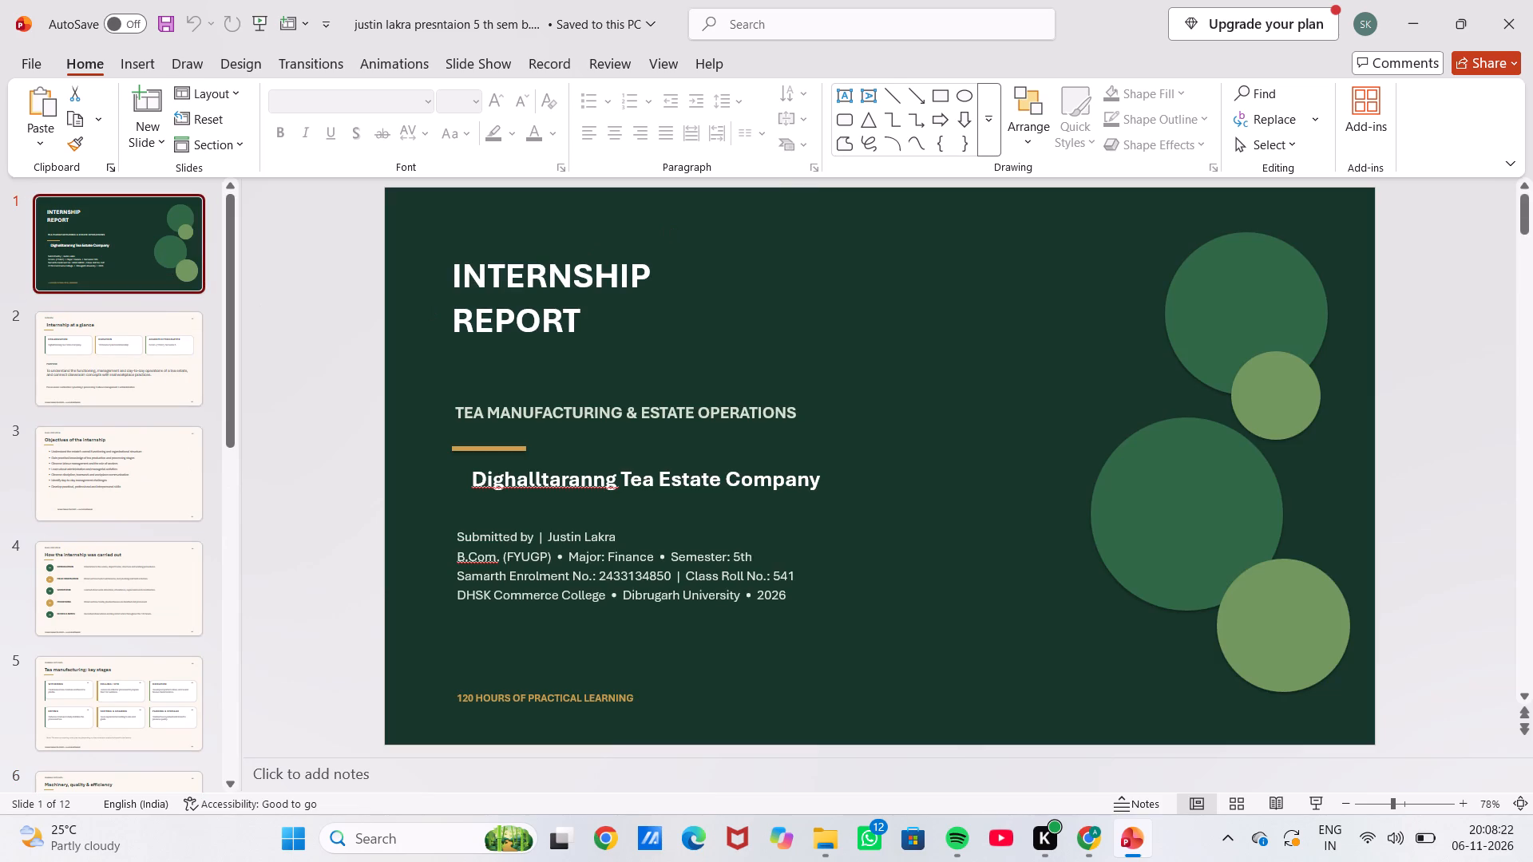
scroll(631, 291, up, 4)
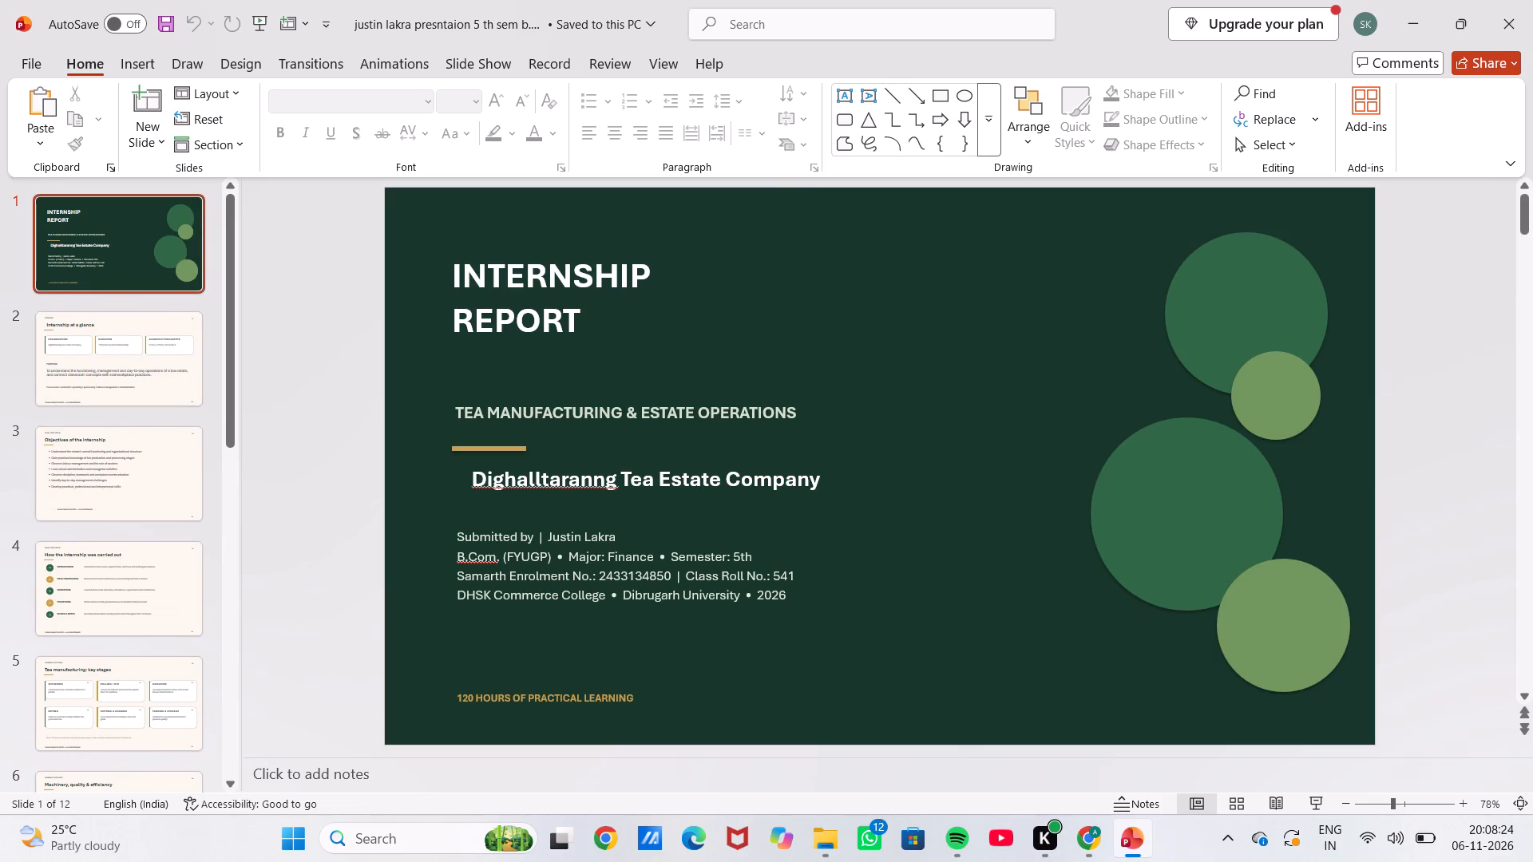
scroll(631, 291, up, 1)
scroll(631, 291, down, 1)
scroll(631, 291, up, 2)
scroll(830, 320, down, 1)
Correct the flagged degree abbreviation in the title slide's submission details to the suggested spelling BCom.
right_click(482, 555)
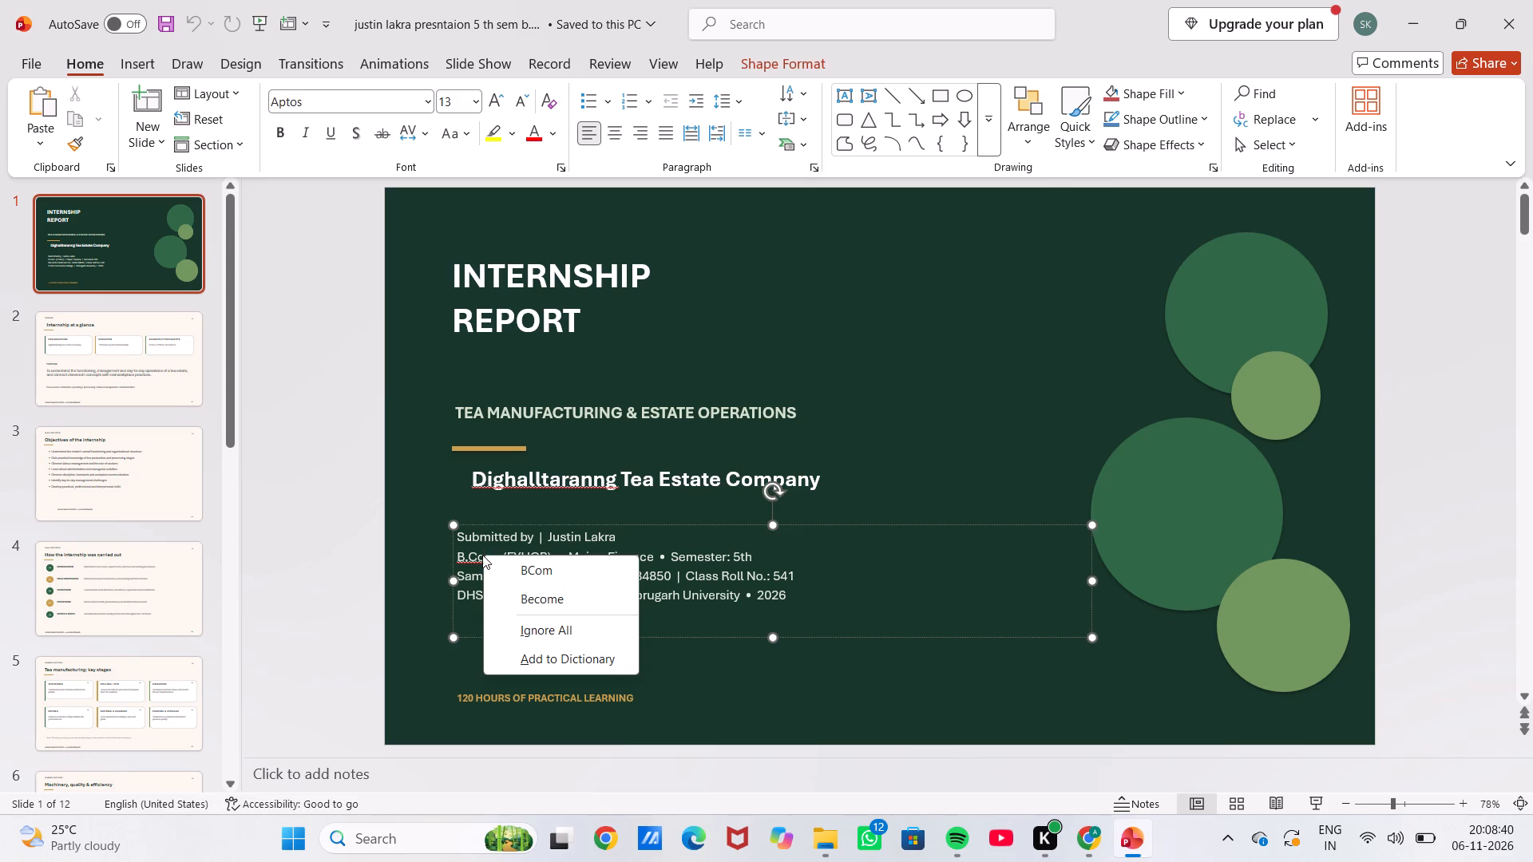
click(523, 563)
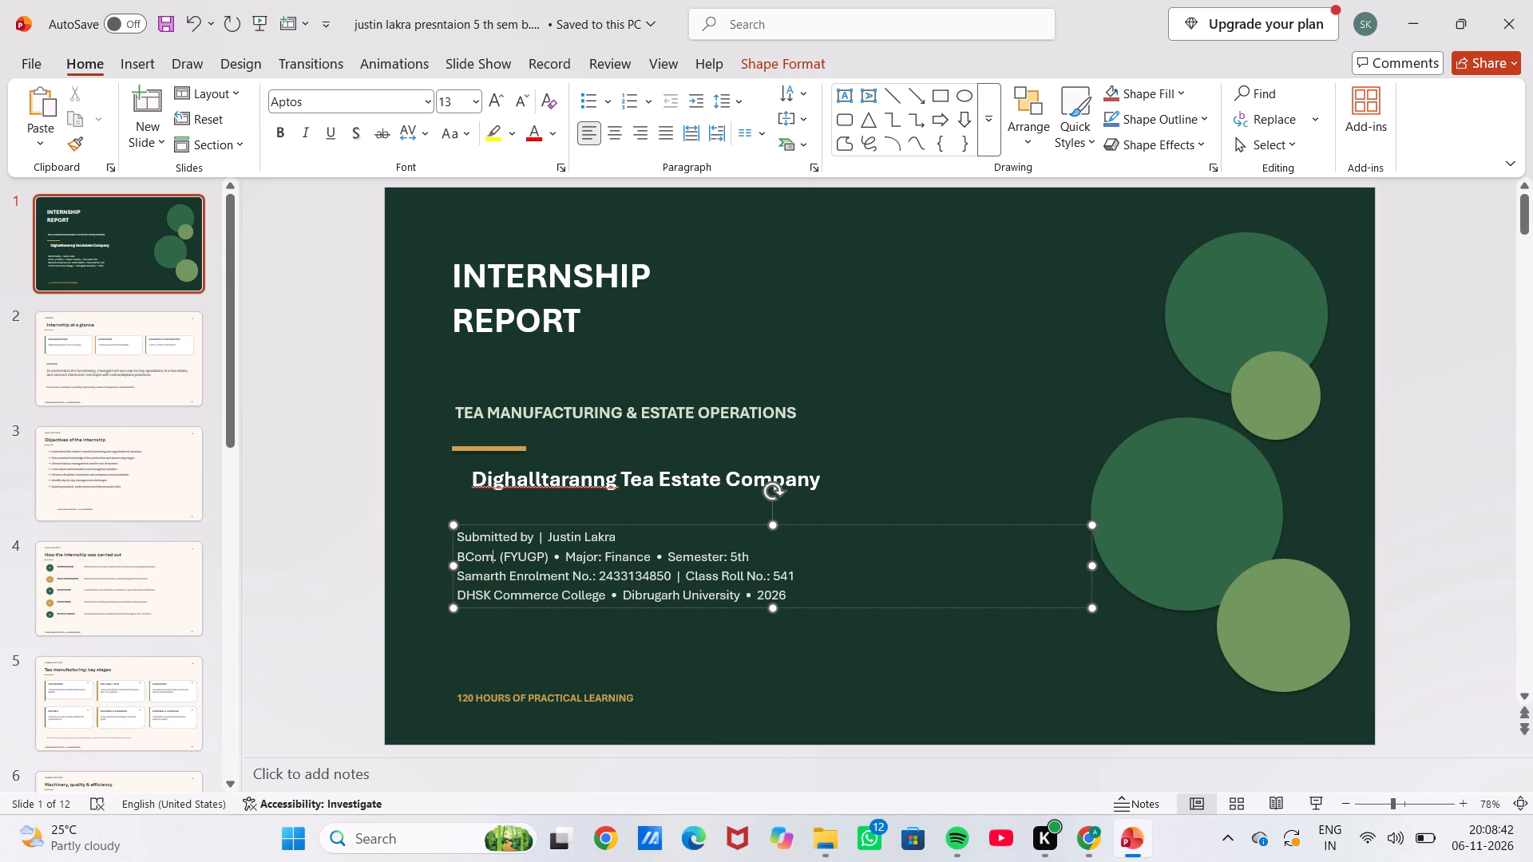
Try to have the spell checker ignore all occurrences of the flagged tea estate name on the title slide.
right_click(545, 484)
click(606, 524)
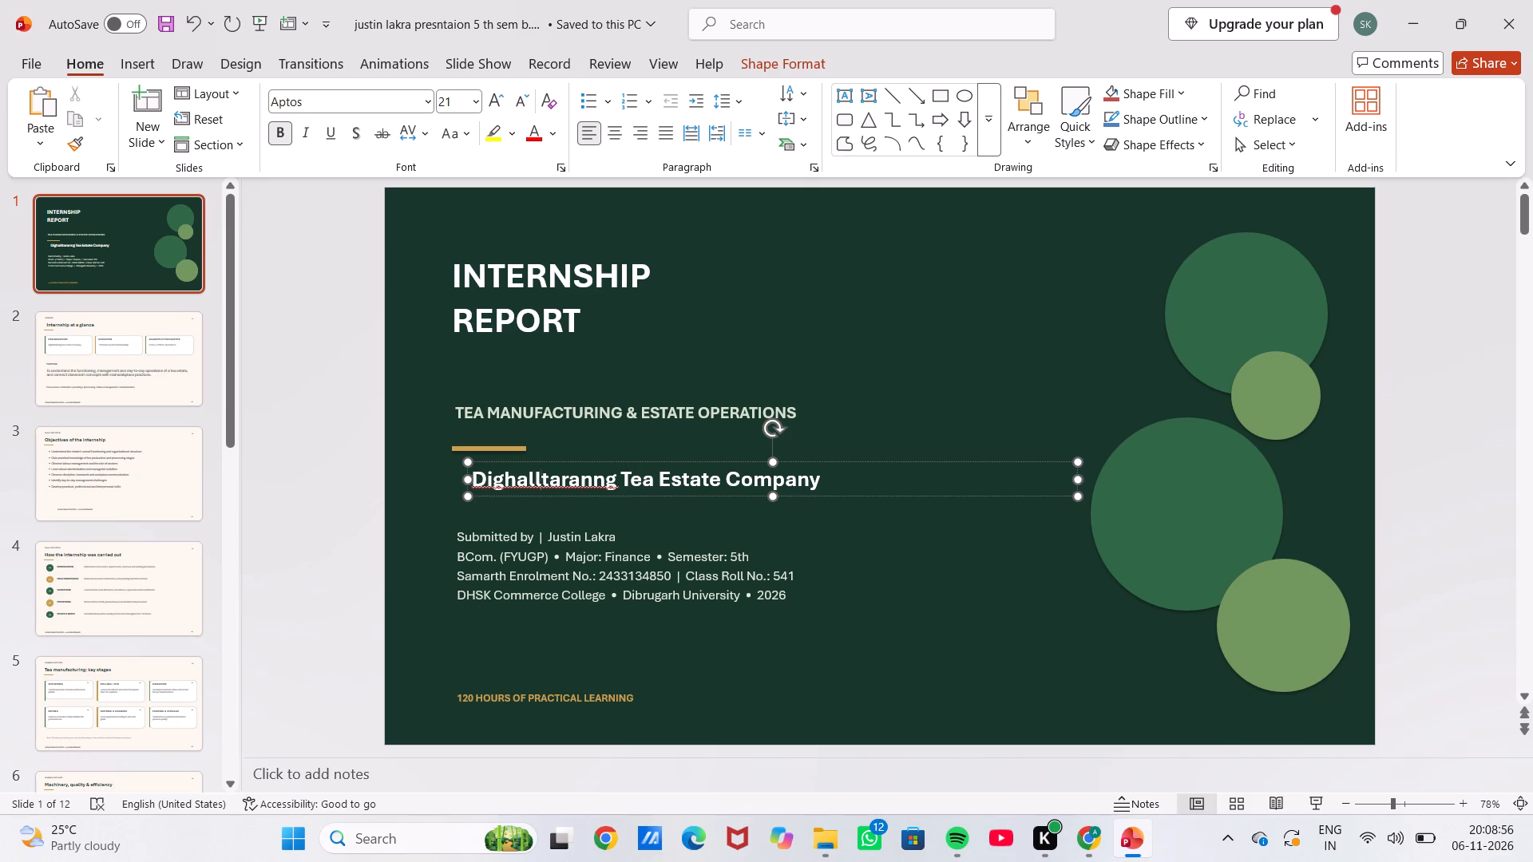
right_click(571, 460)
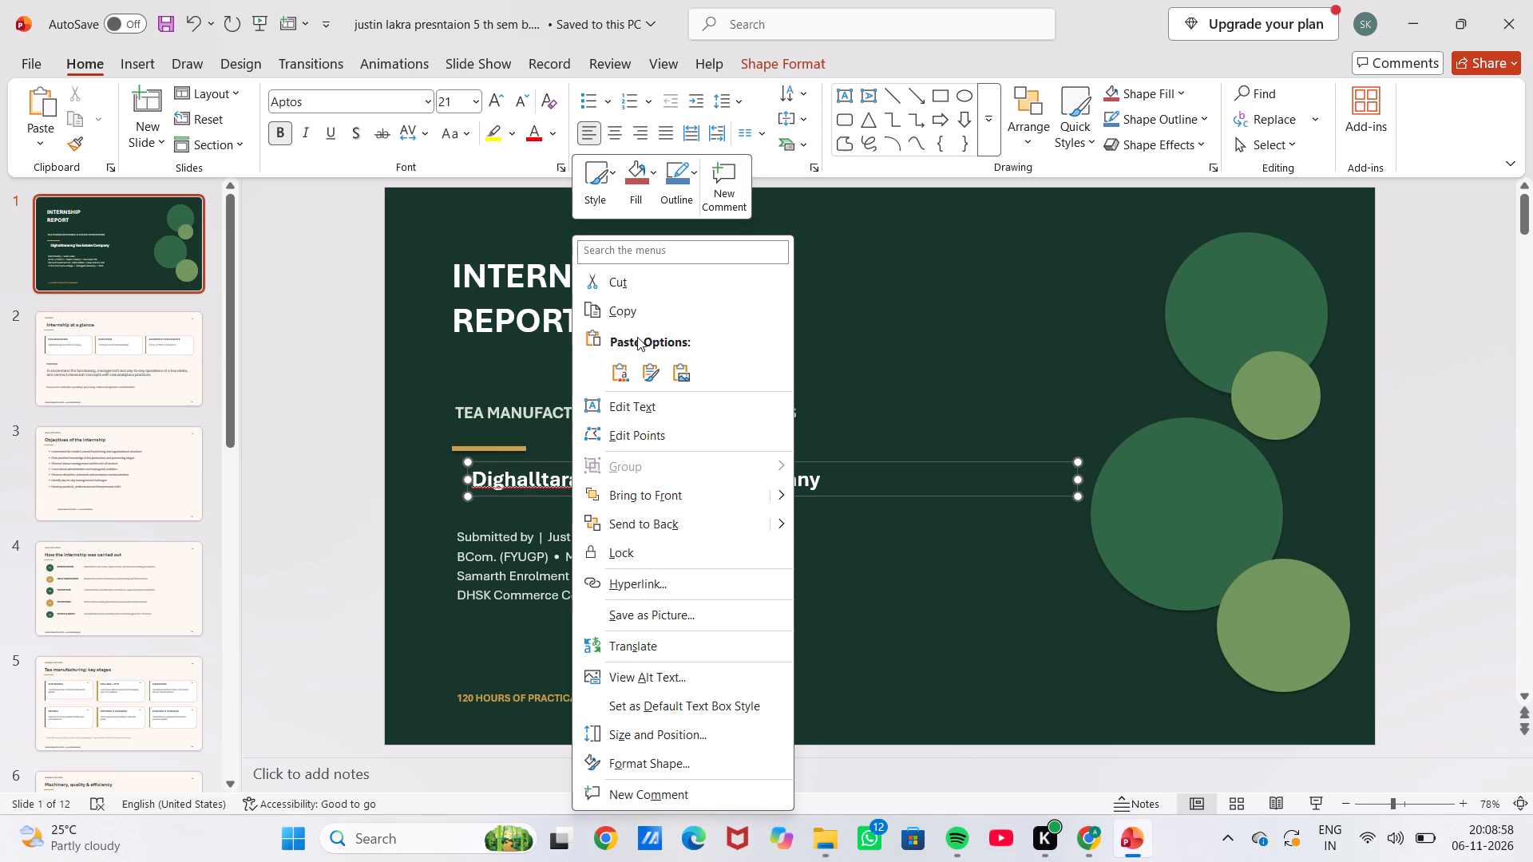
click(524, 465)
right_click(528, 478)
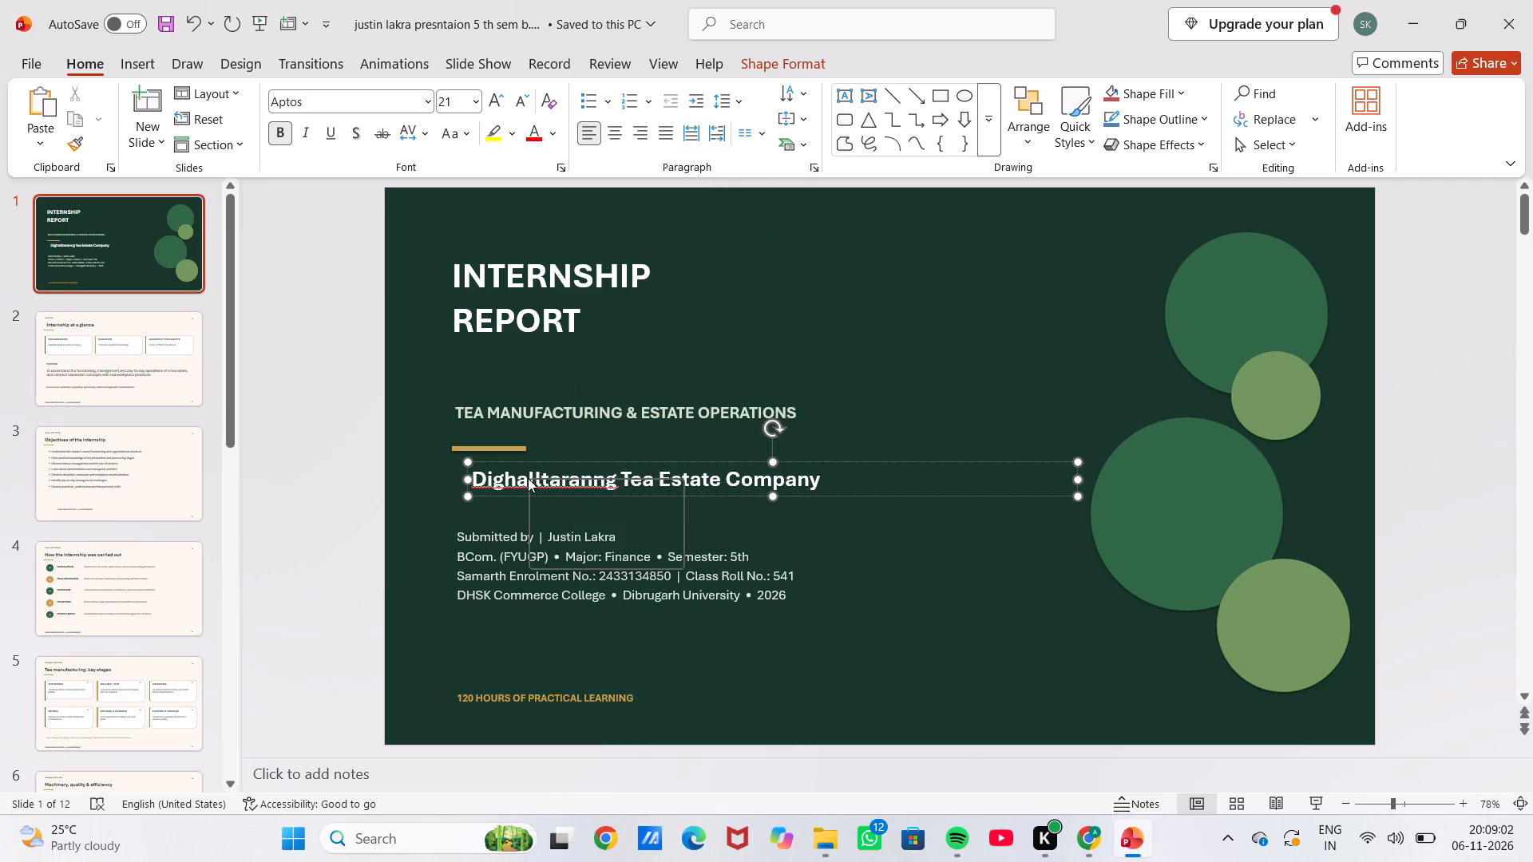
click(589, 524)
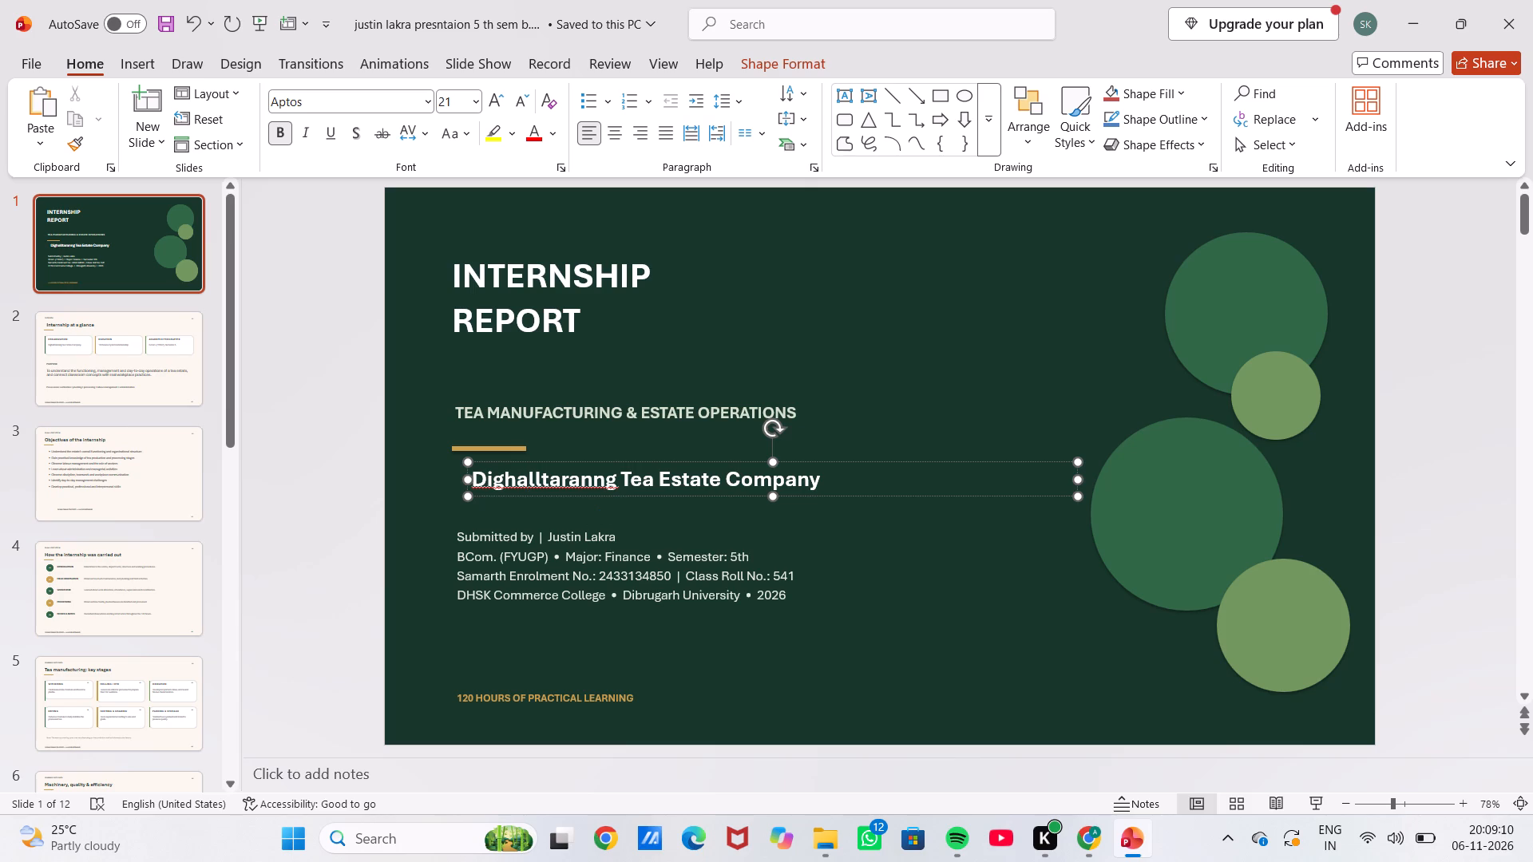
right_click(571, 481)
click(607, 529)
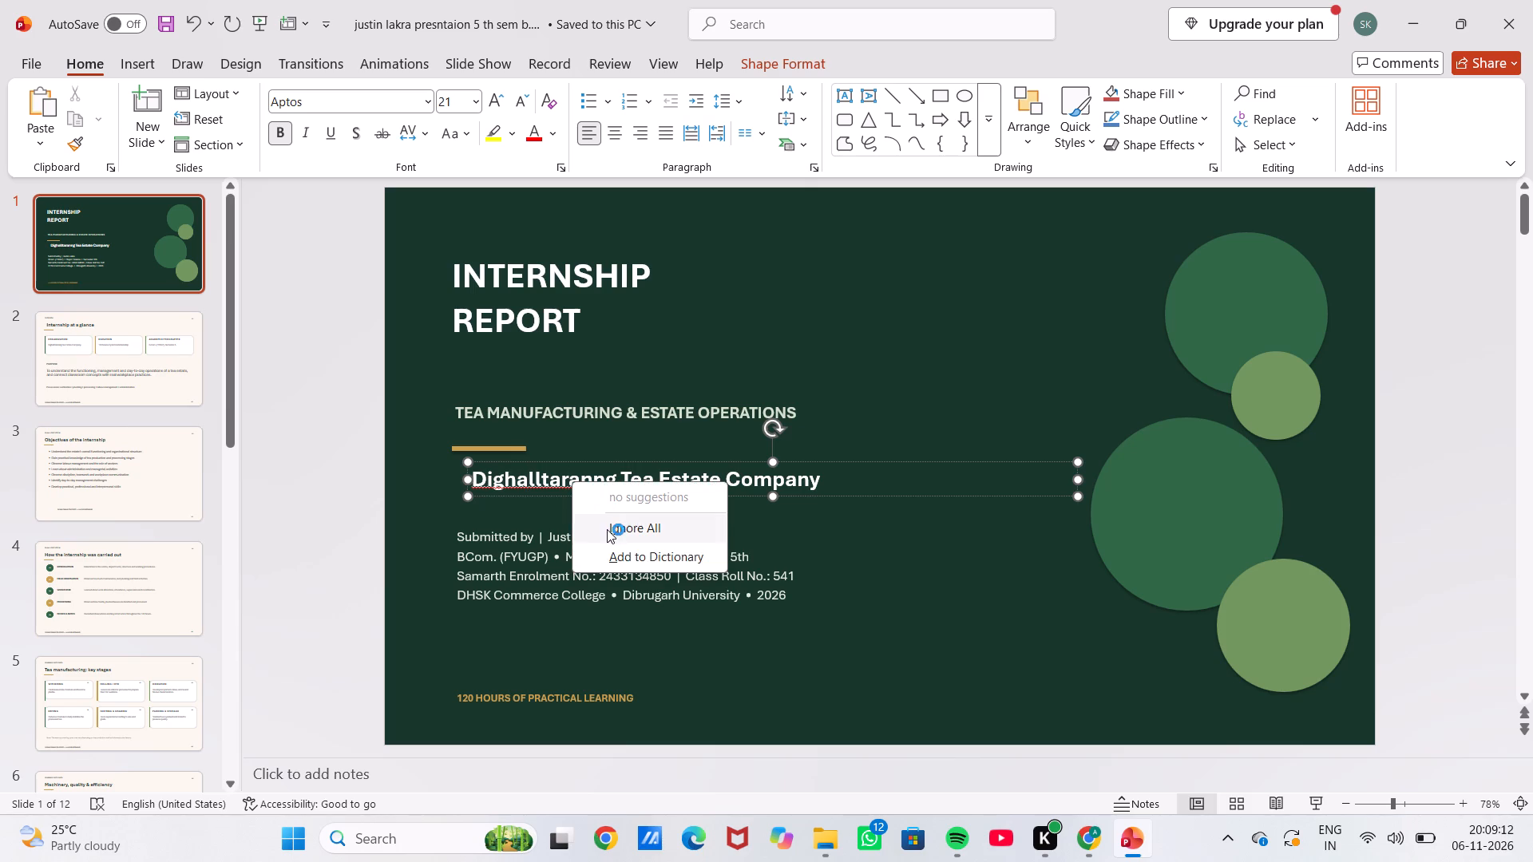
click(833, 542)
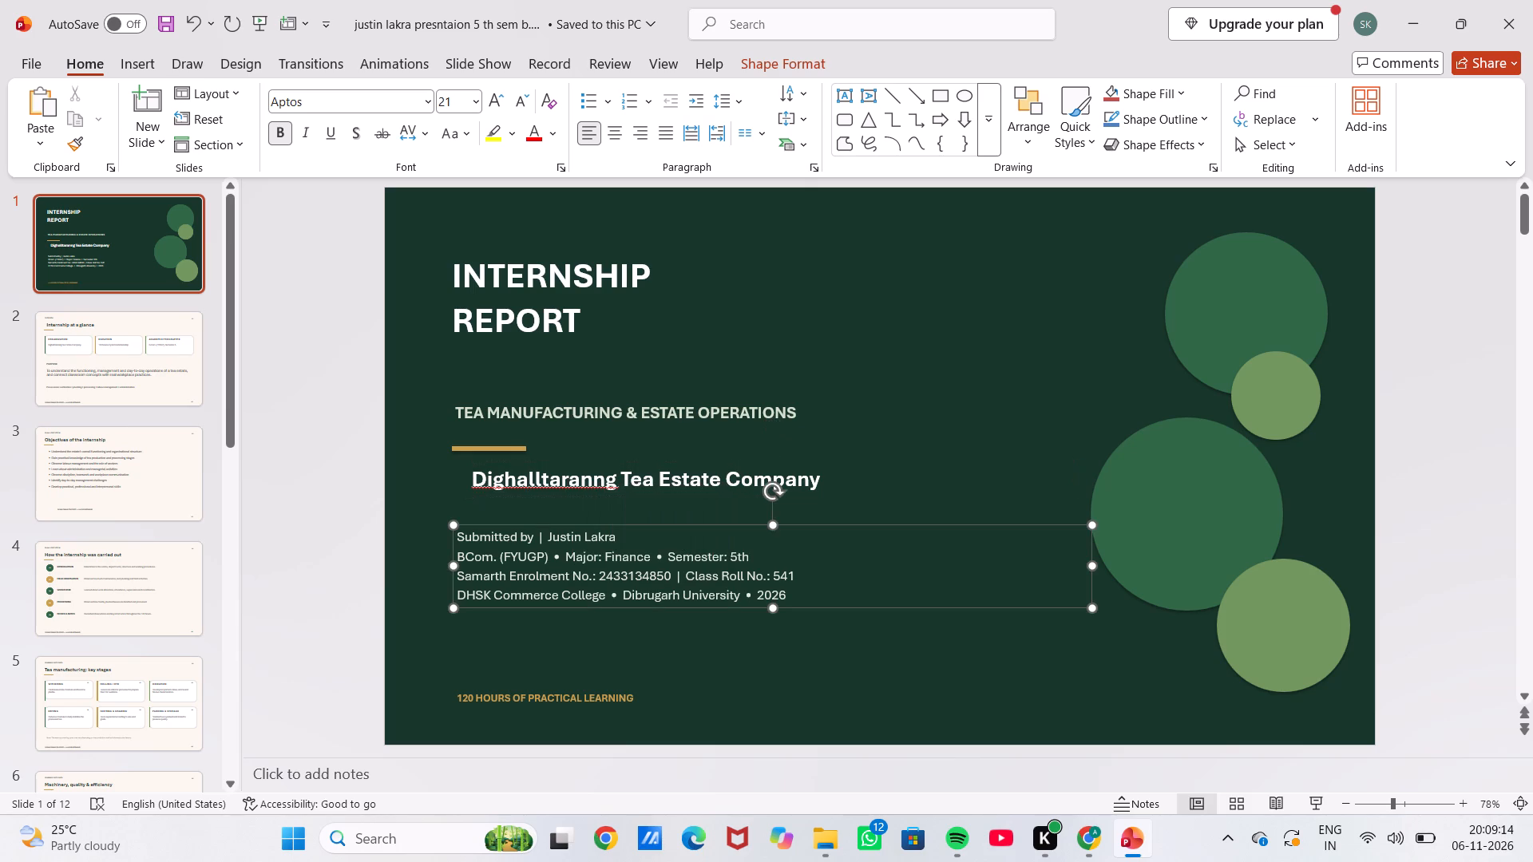
Correct the tea estate name on the title slide to read "Dighalltarang Tea Estate Company".
click(614, 482)
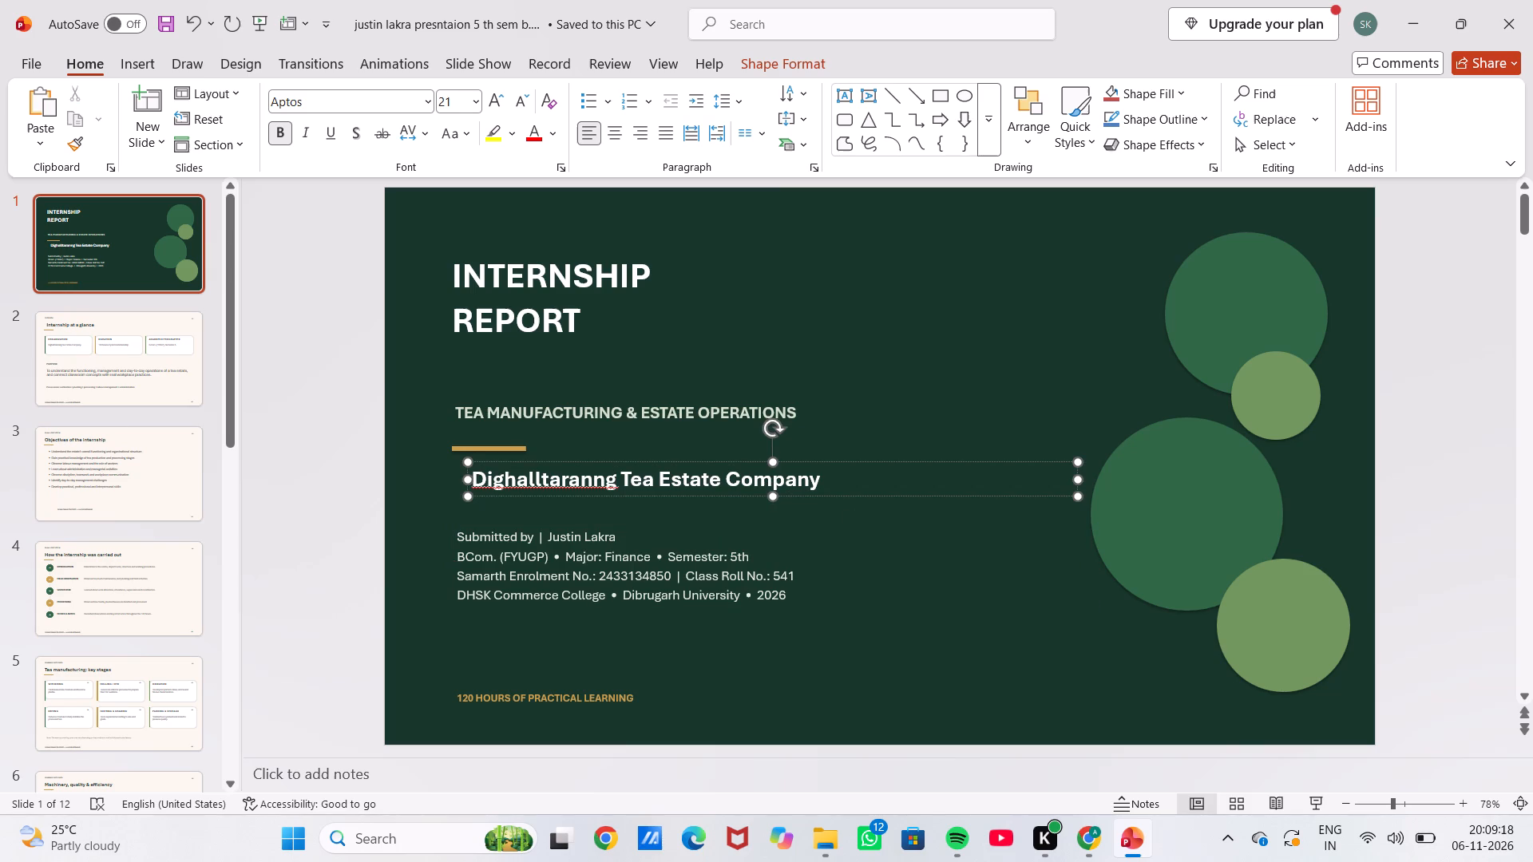
key(BackSpace)
key(BackSpace)
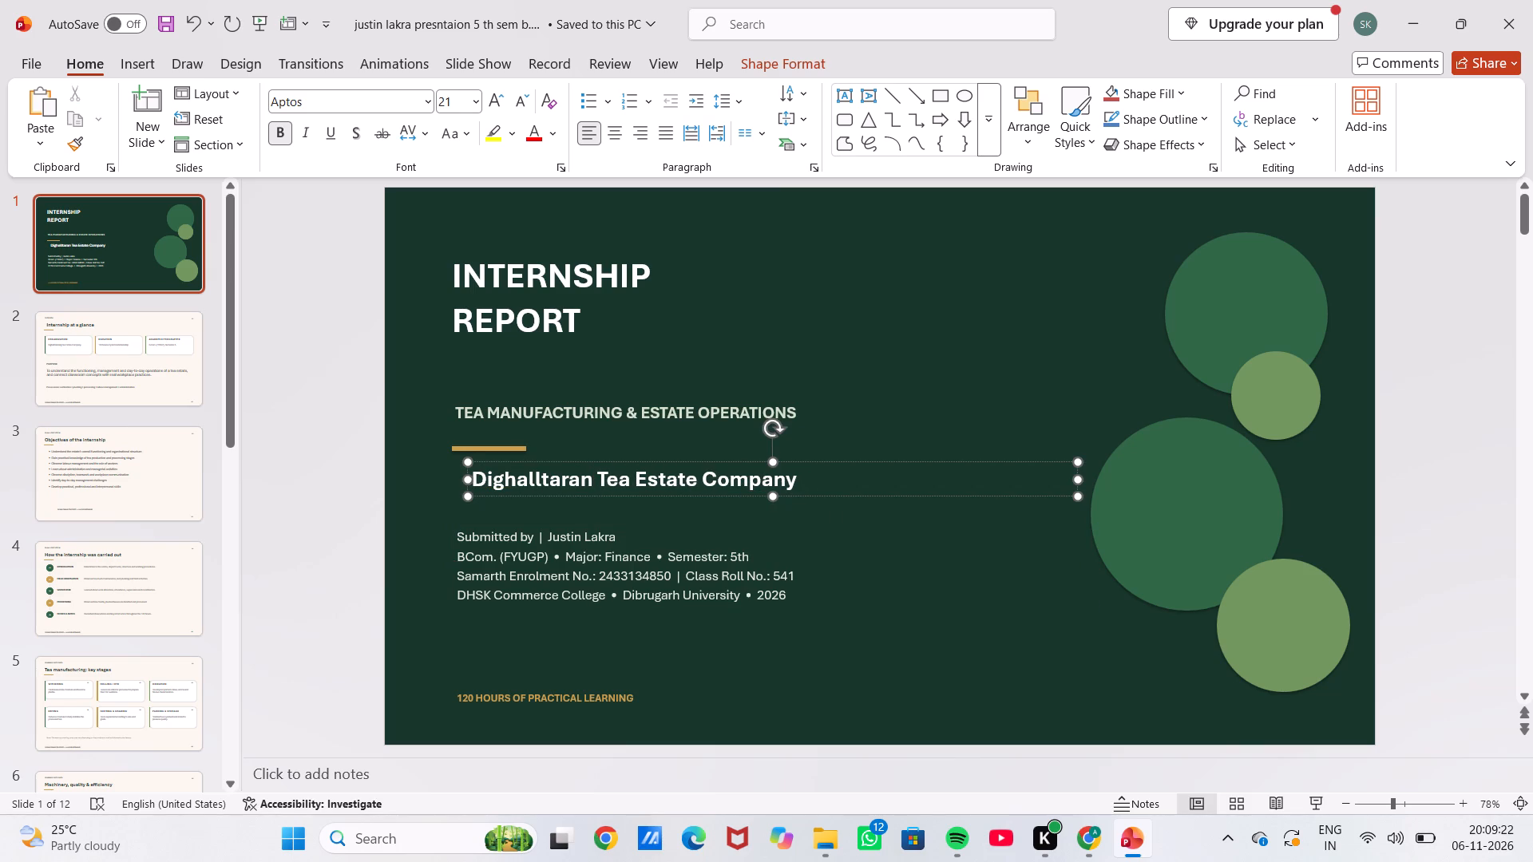
key(BackSpace)
key(BackSpace)
key(BackSpace)
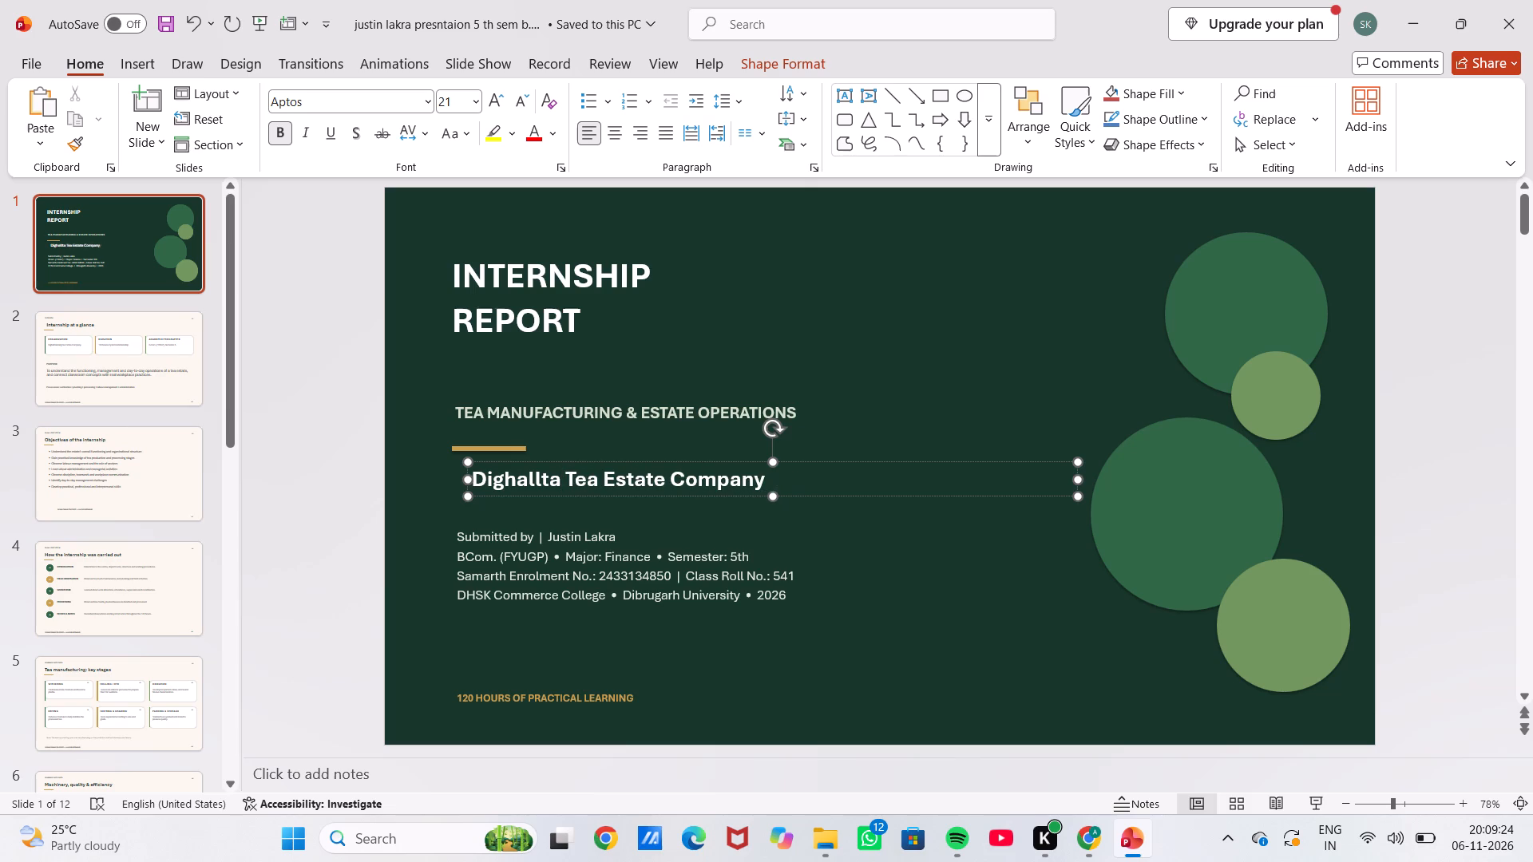
text(rang)
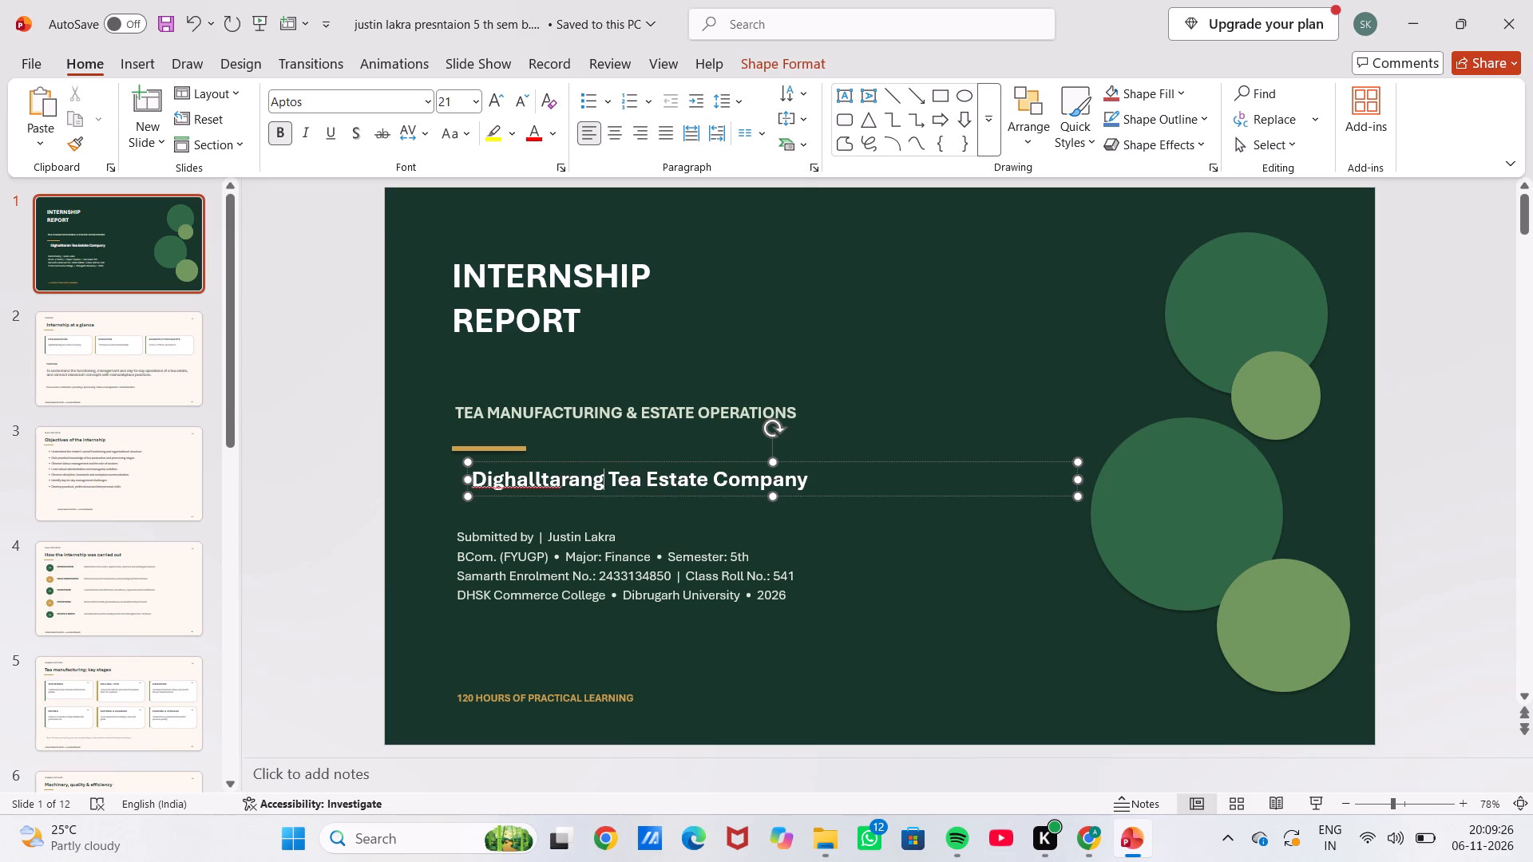
click(814, 541)
Try to have the spell checker ignore all occurrences of the flagged estate name in slide 2's Organization card.
scroll(814, 541, down, 1)
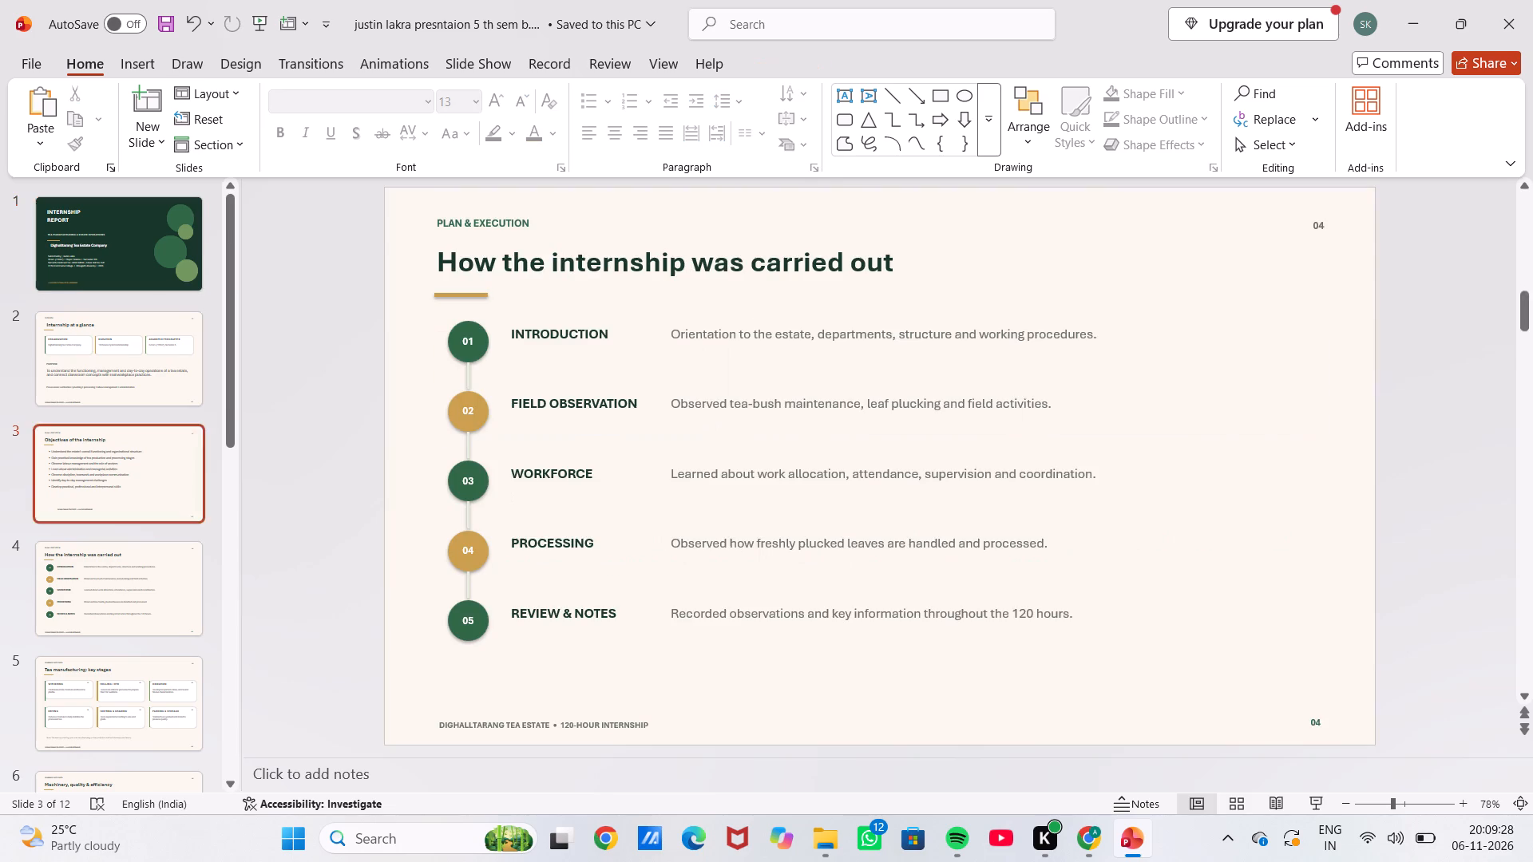
scroll(814, 541, down, 1)
scroll(814, 541, up, 1)
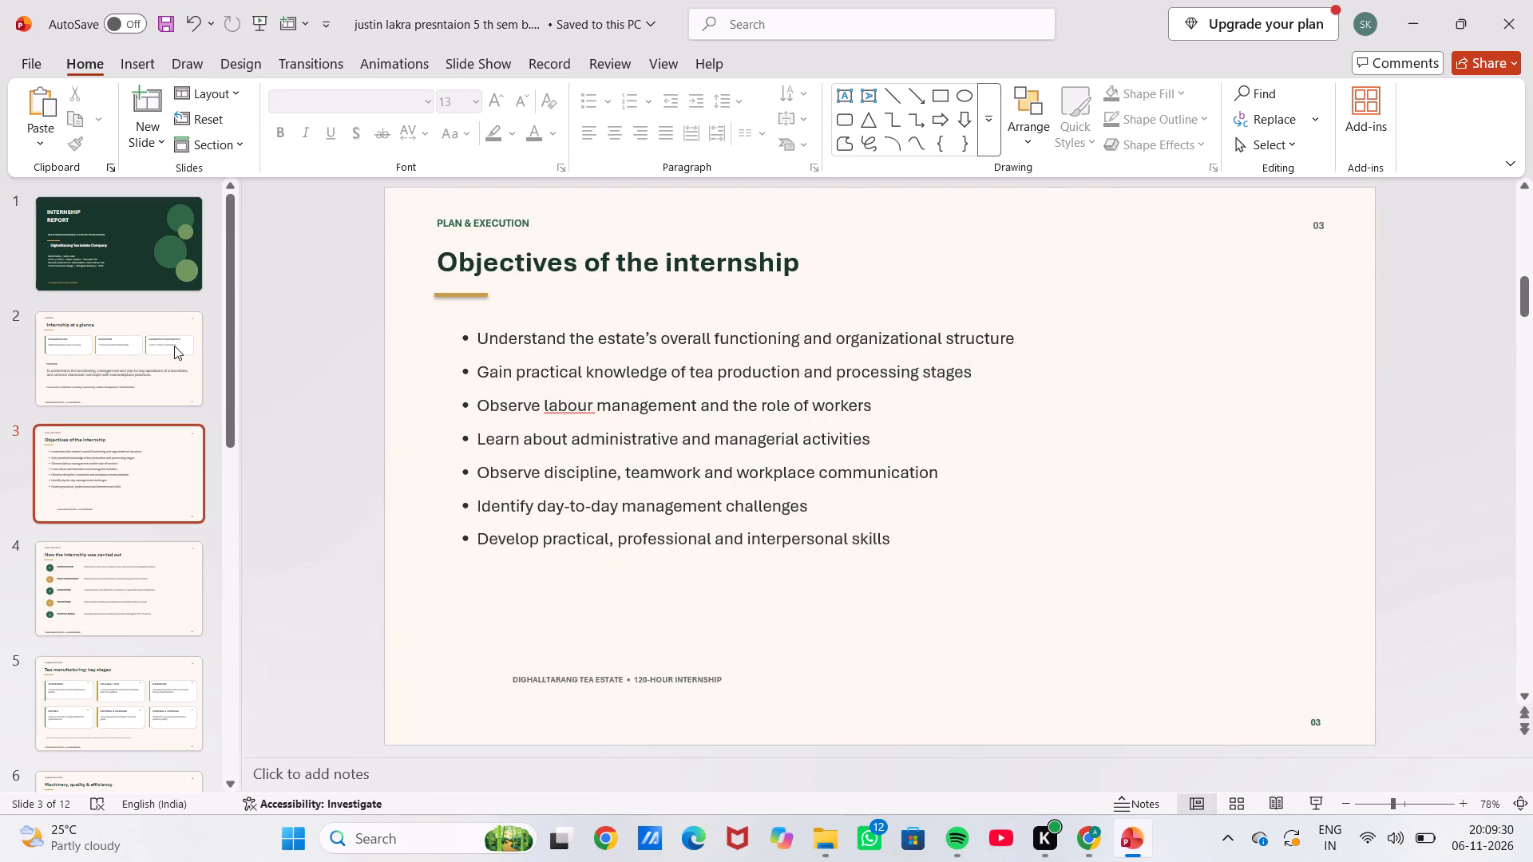
click(174, 346)
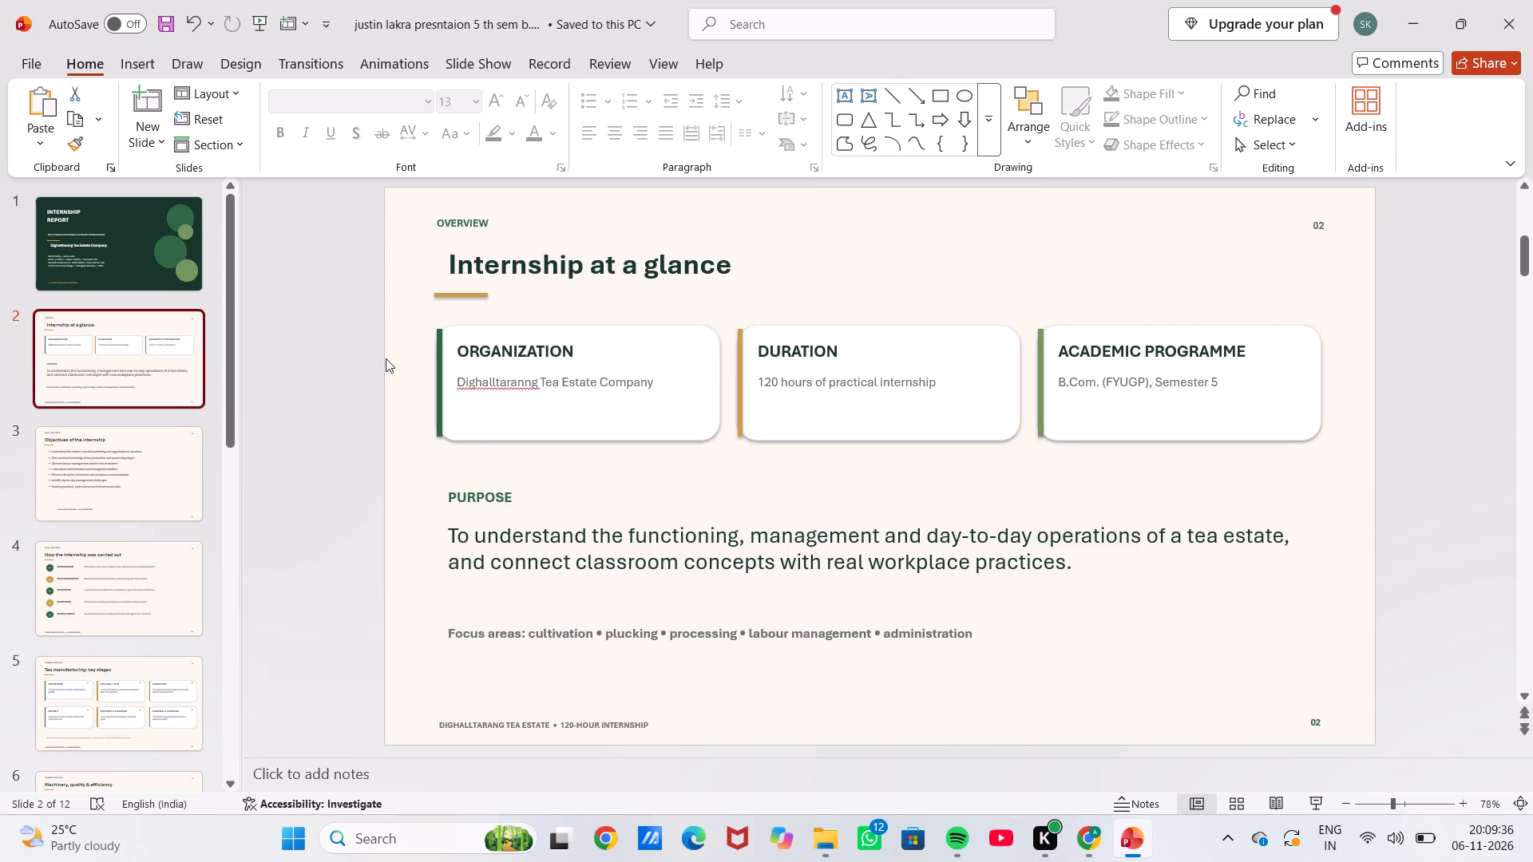
click(486, 383)
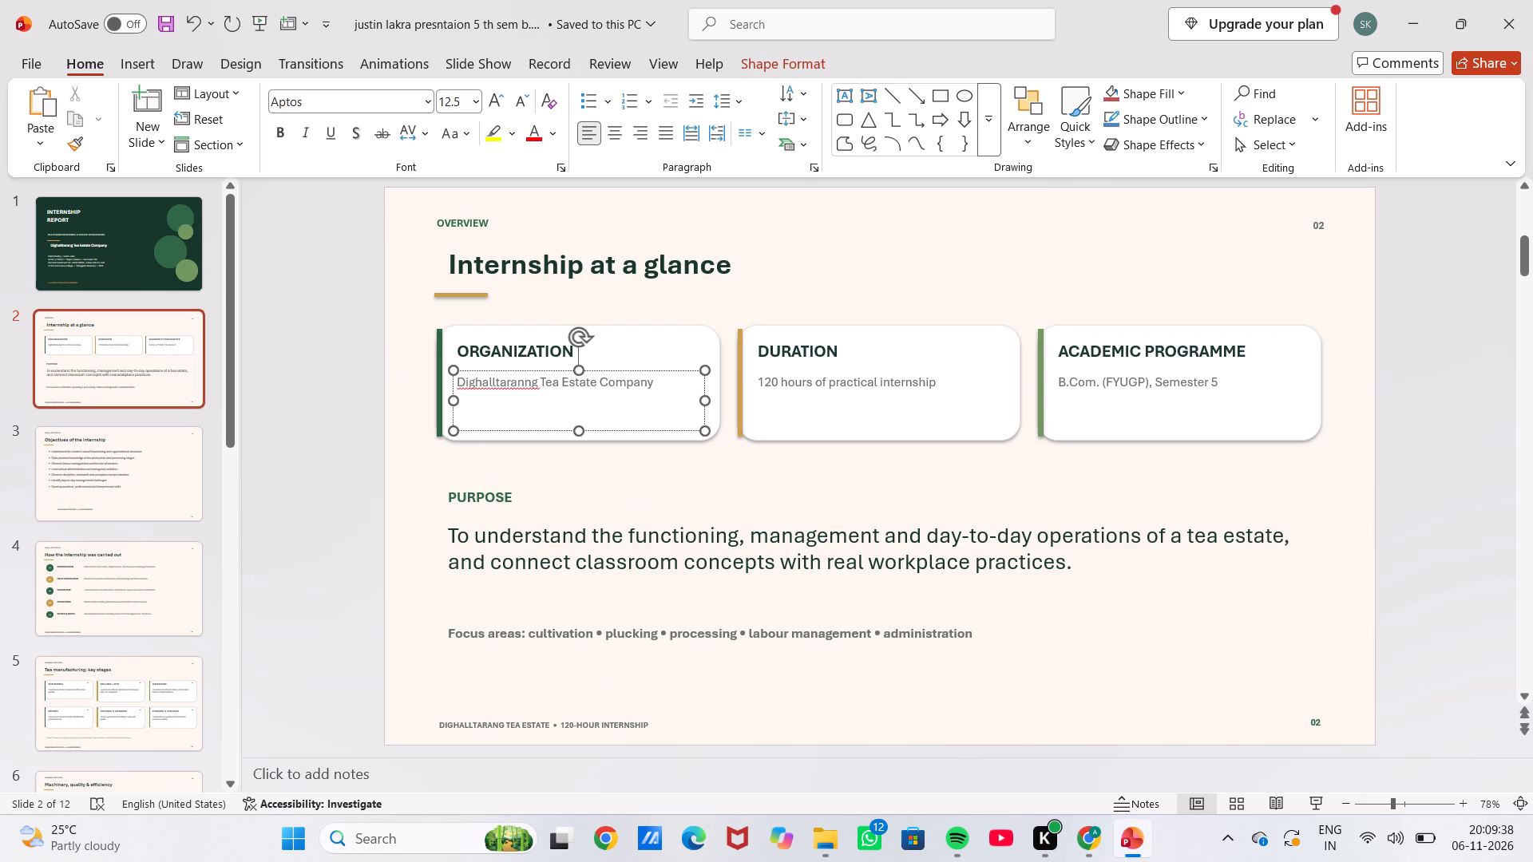
click(515, 380)
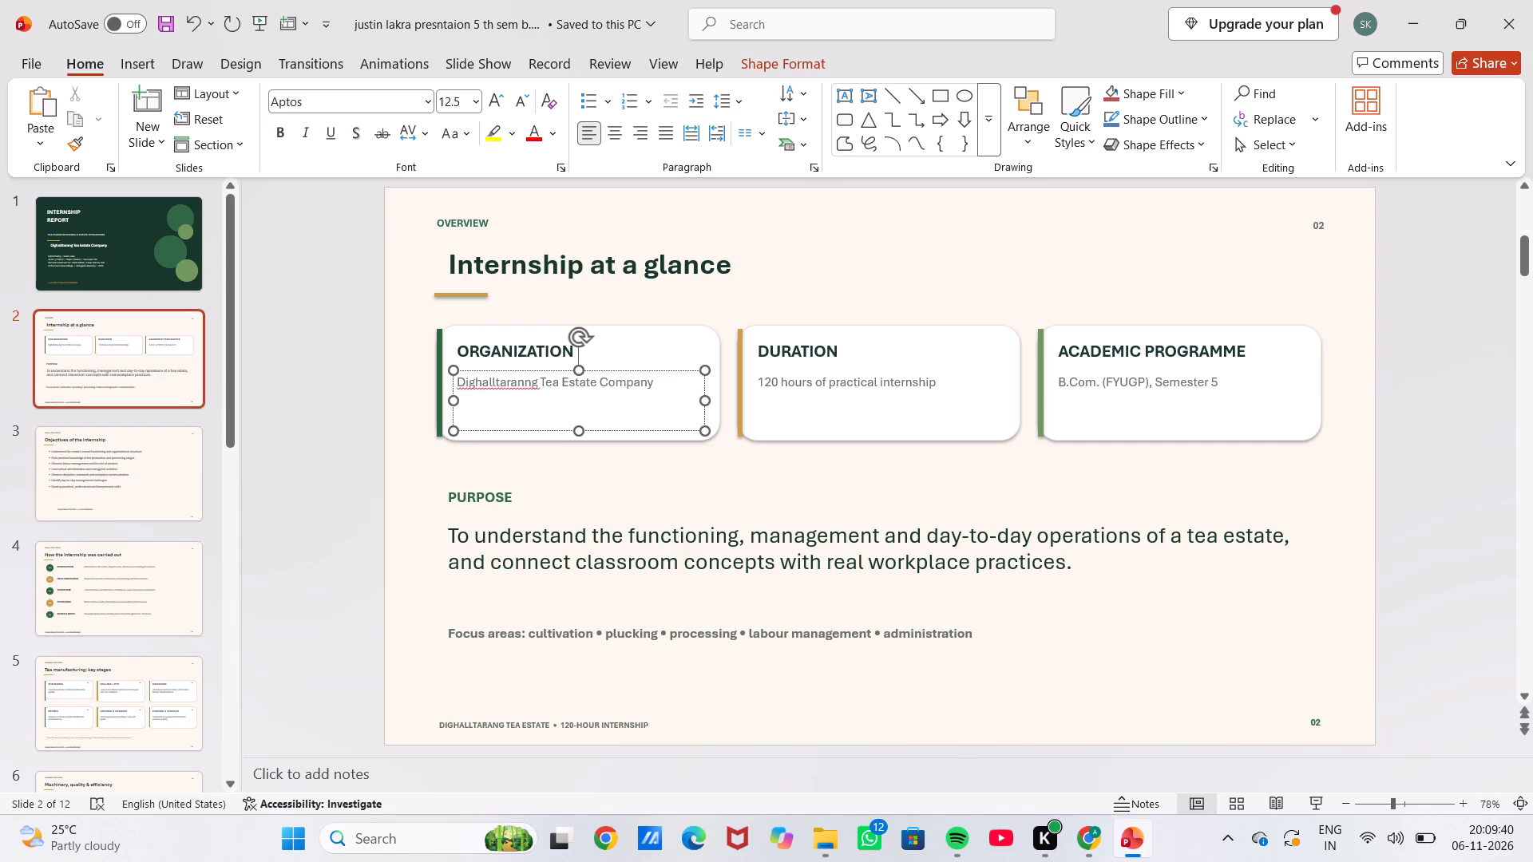
click(497, 384)
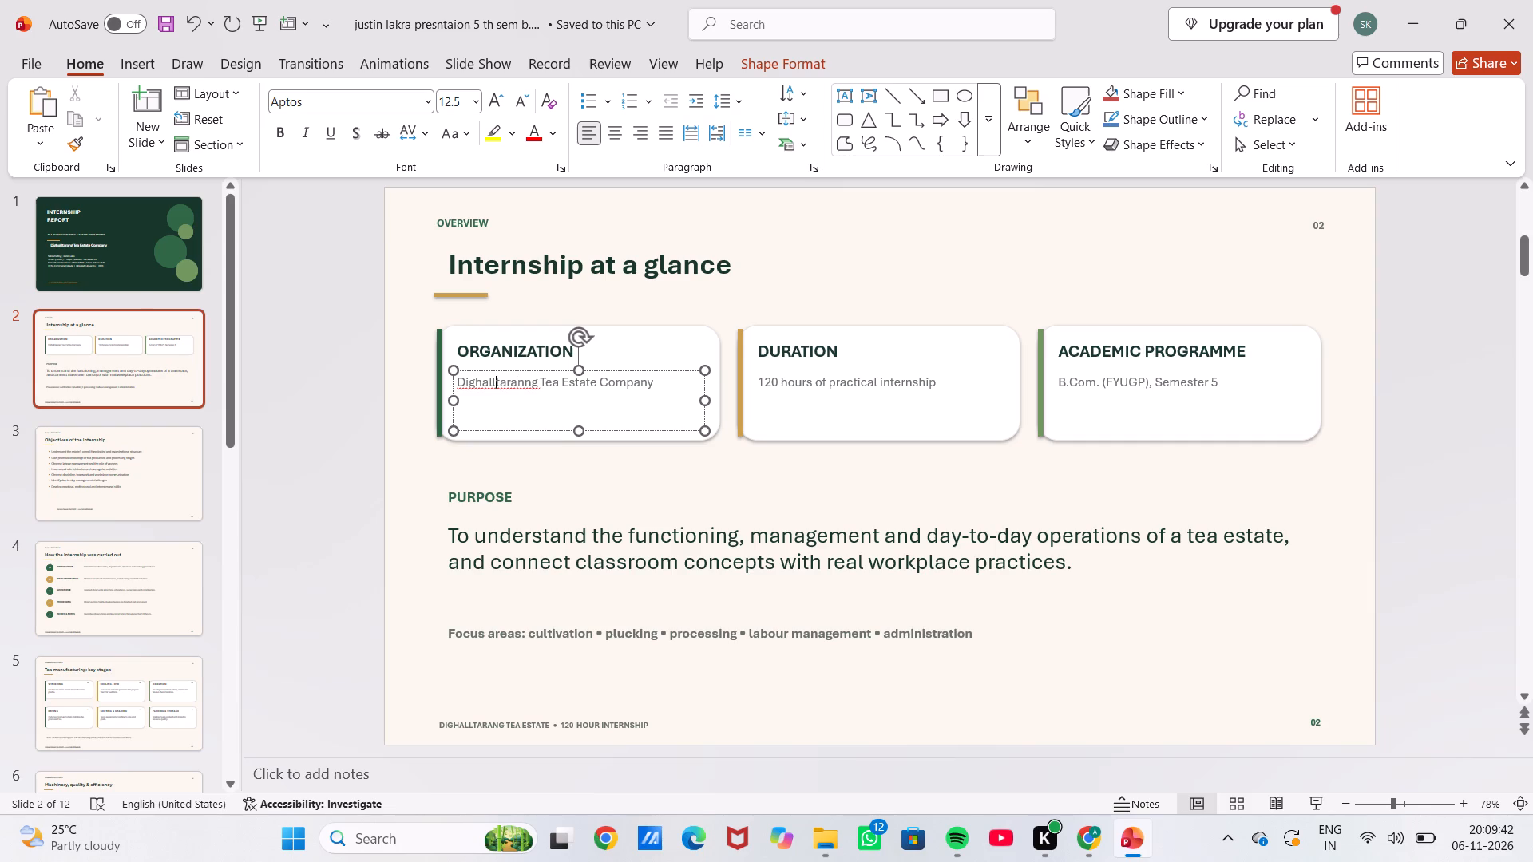
right_click(497, 384)
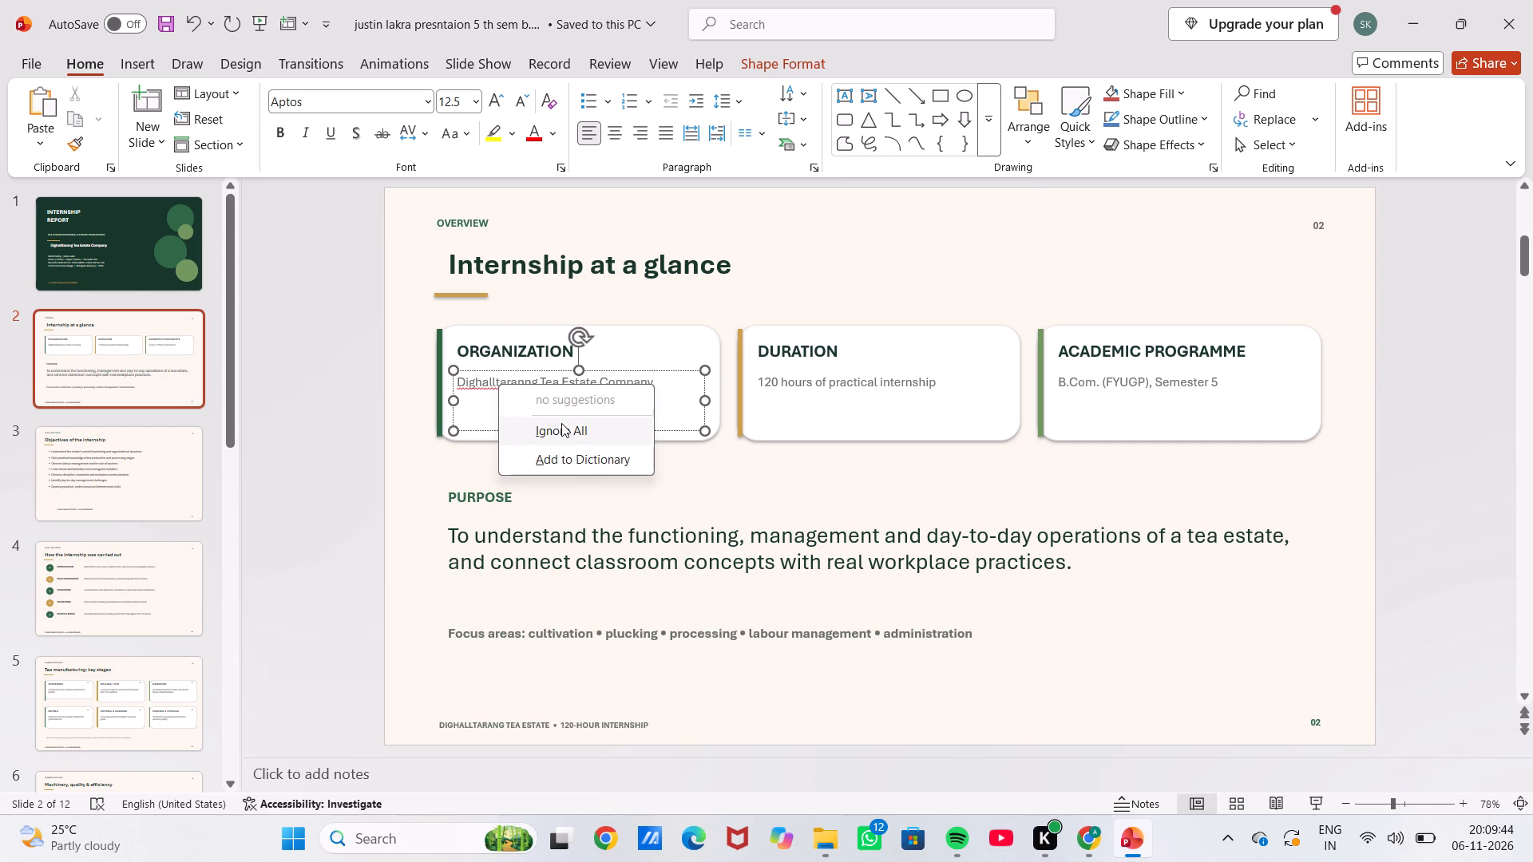
click(561, 423)
Move the "INTERNSHIP REPORT" text box on the title slide horizontally so the heading sits near the slide's centre.
scroll(648, 444, down, 1)
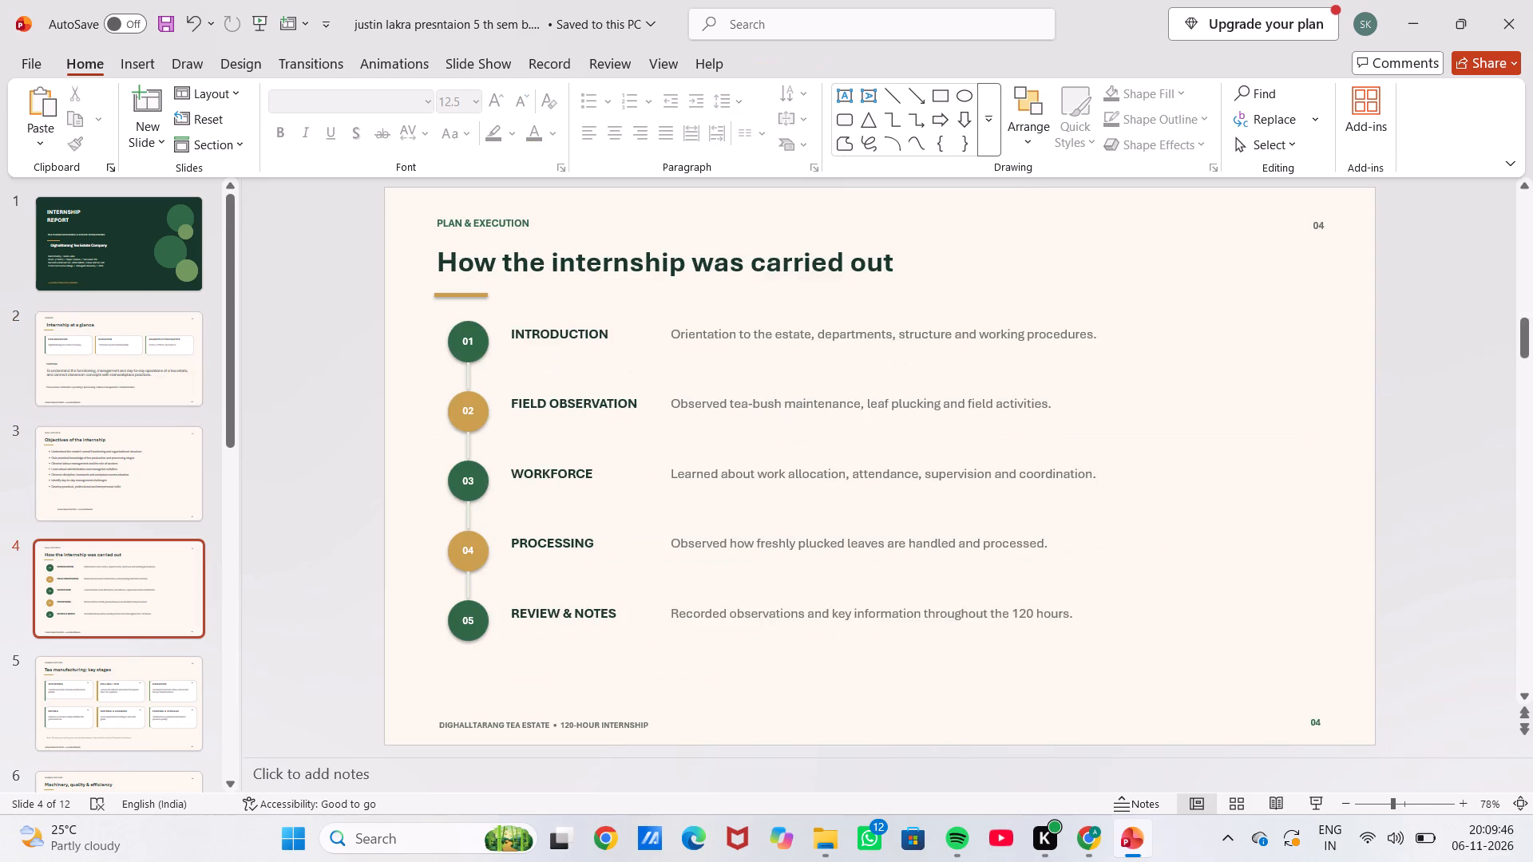
scroll(648, 444, up, 2)
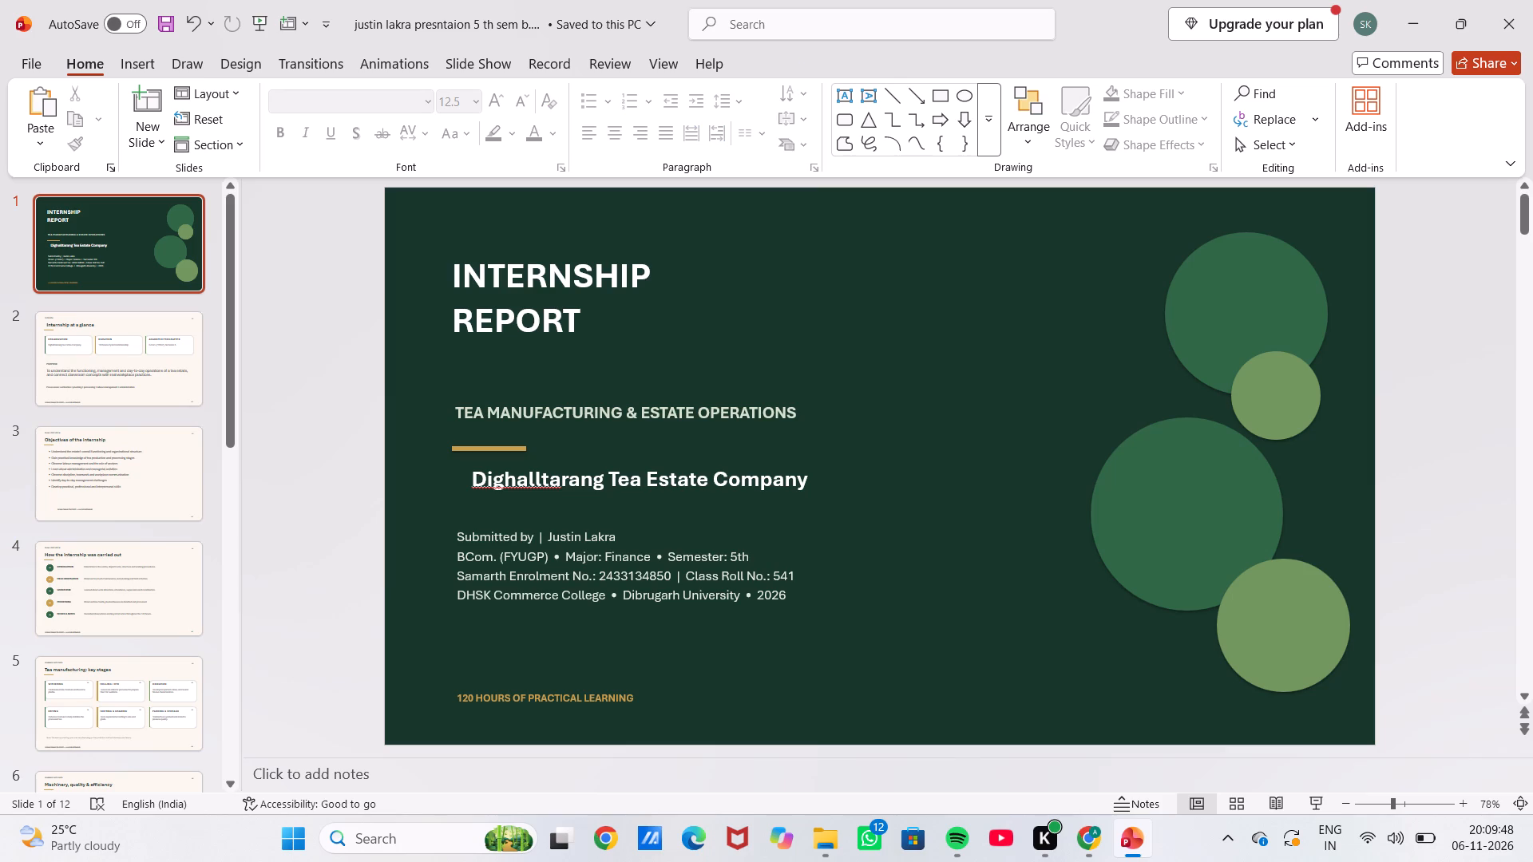
click(468, 271)
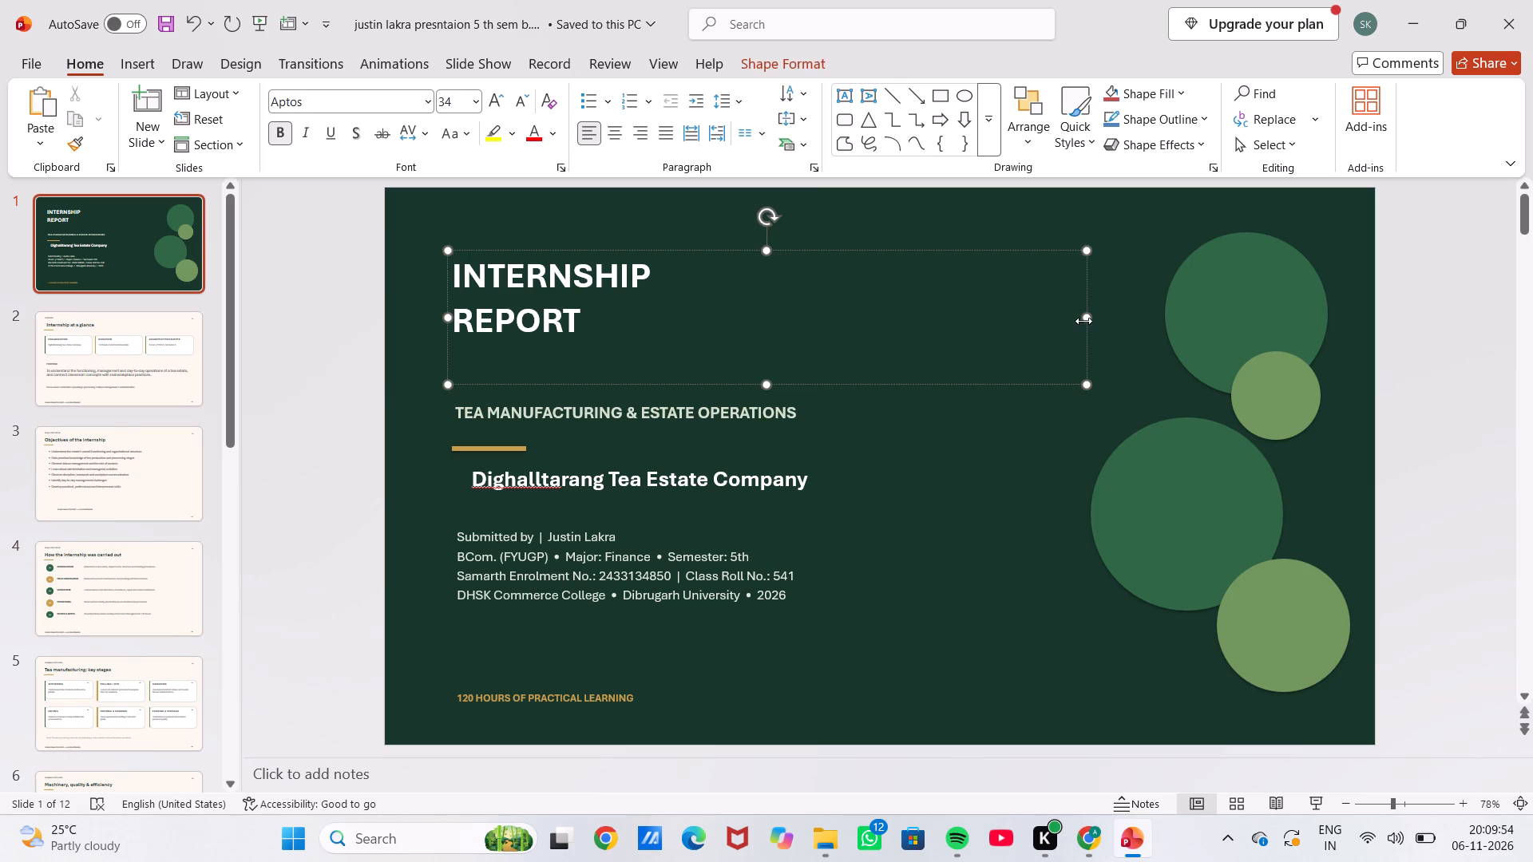
drag(1083, 316, 1095, 317)
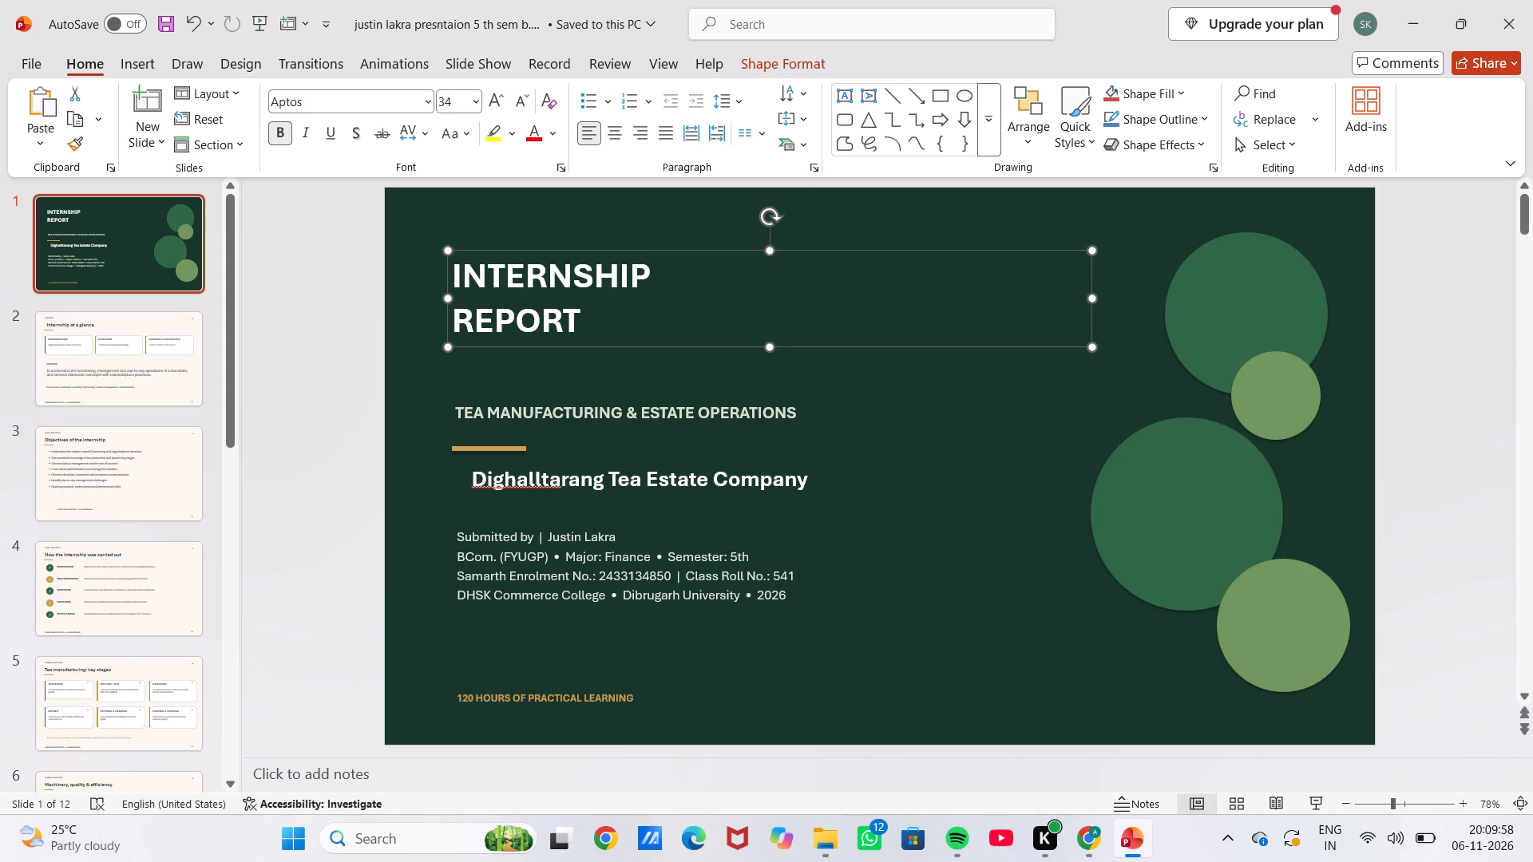
drag(717, 300, 720, 300)
drag(720, 300, 966, 303)
Indent the word "REPORT" by three spaces so it sits centred beneath "INTERNSHIP" in the title.
click(703, 324)
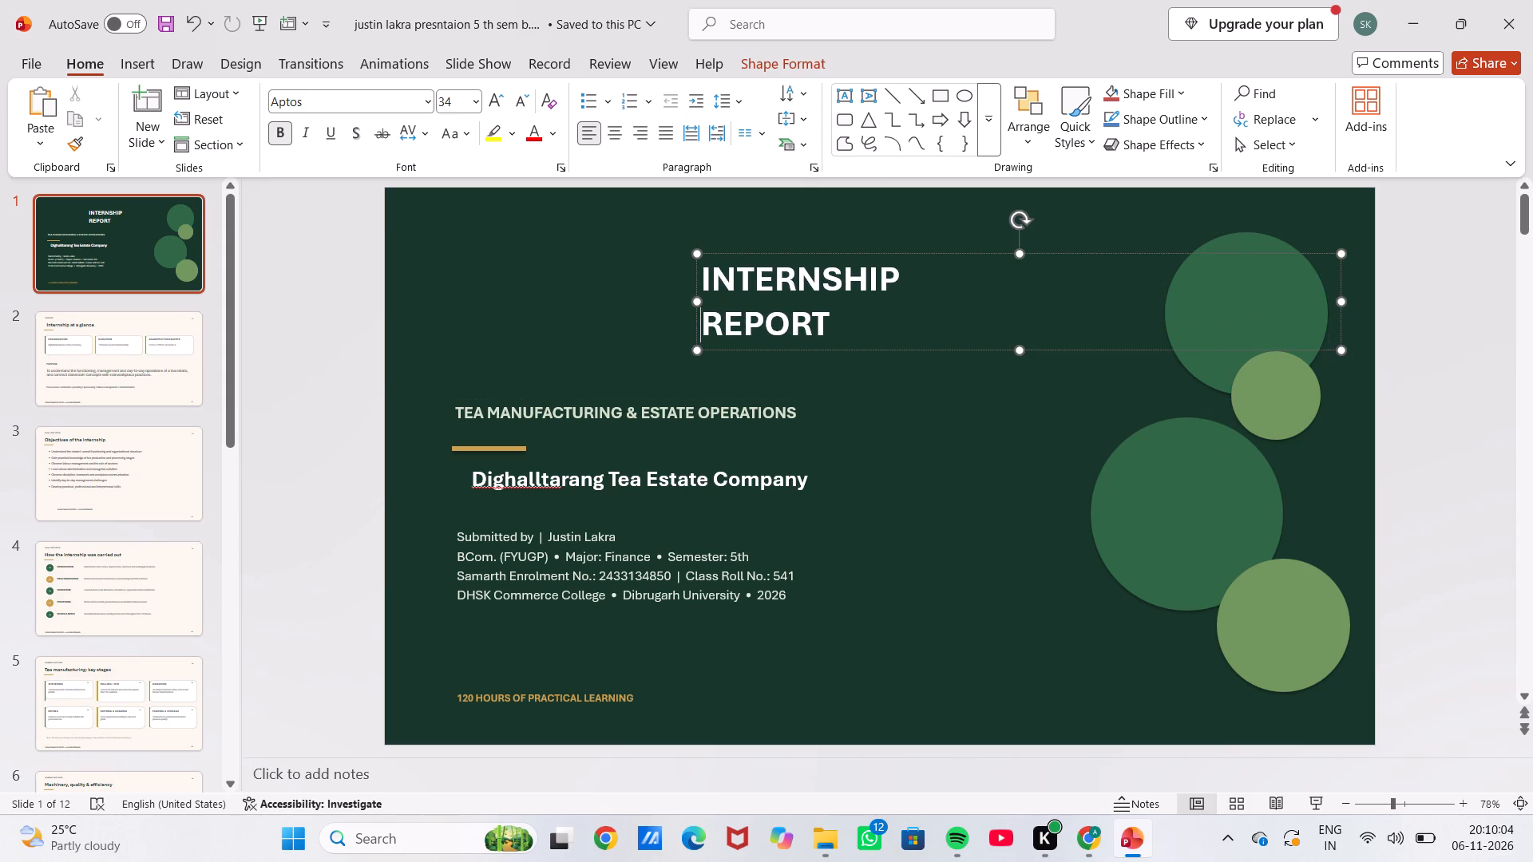
key(space)
key(space)
key(space)
key(space)
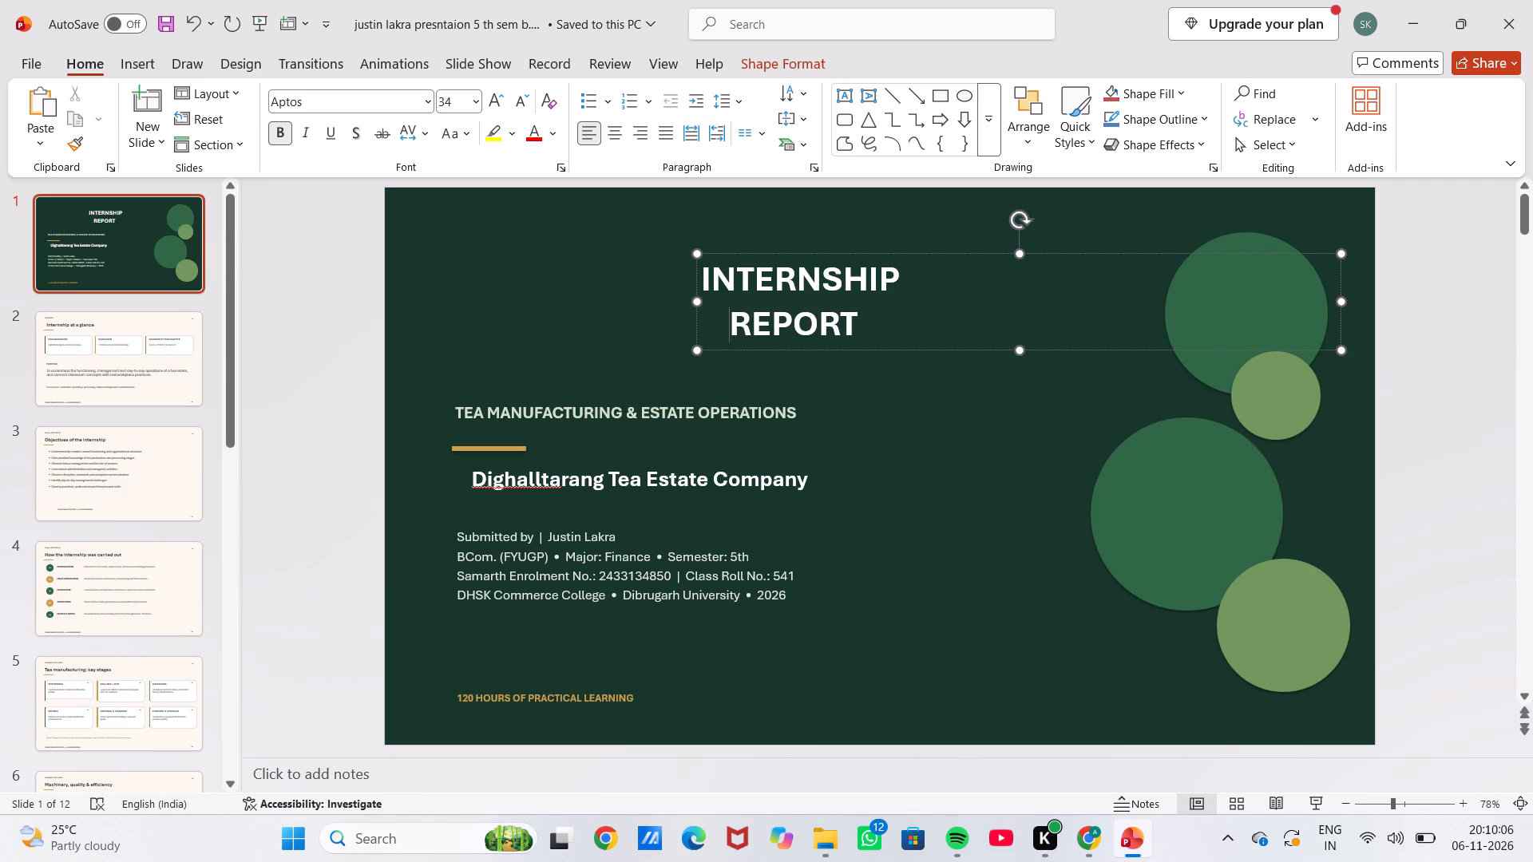
key(BackSpace)
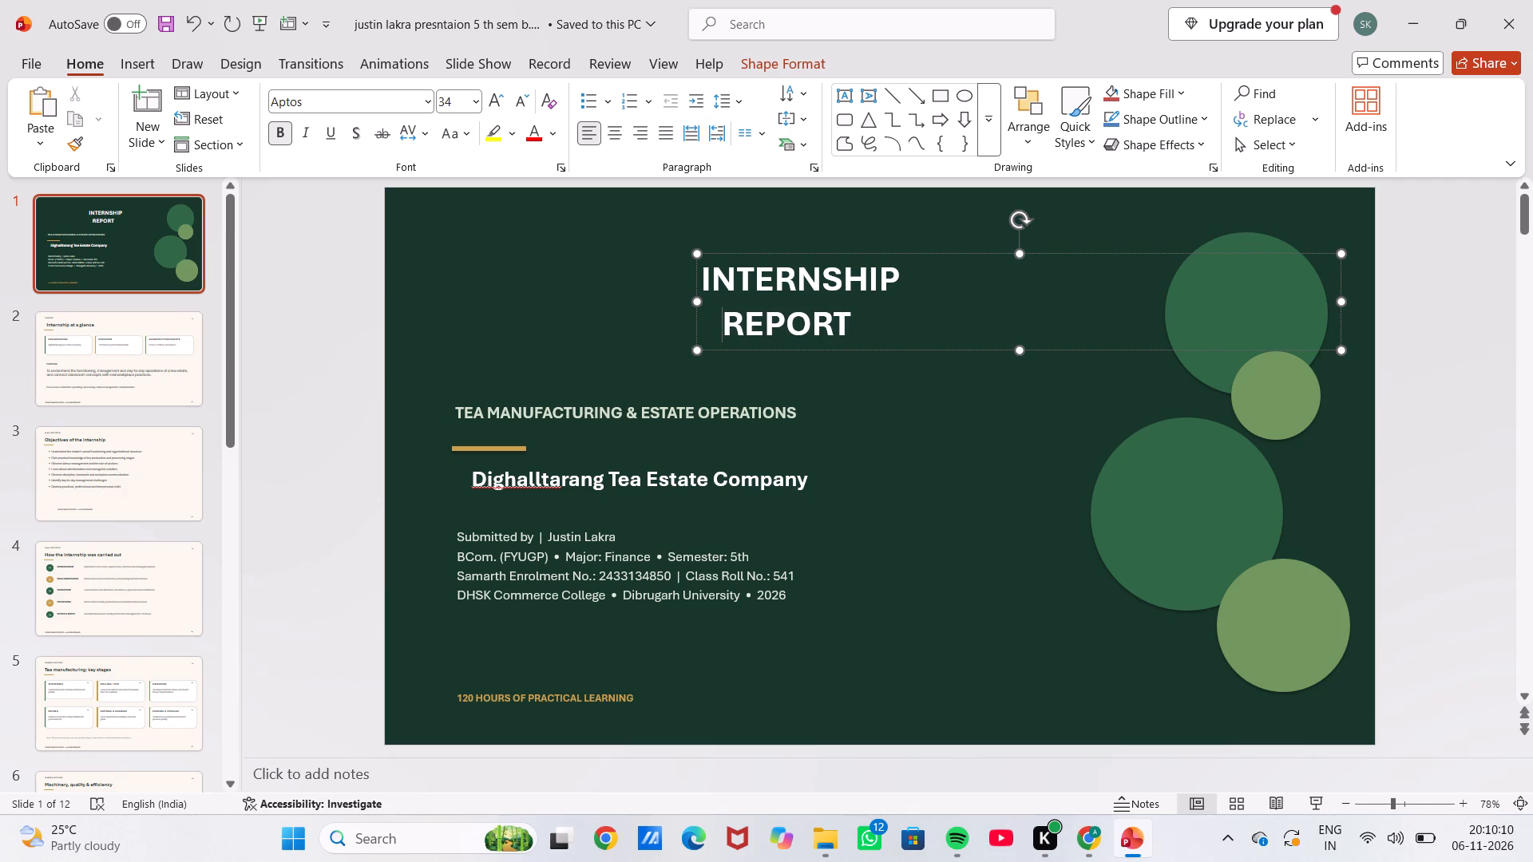
Narrow the "INTERNSHIP REPORT" text box from its right side so it fits closely around the heading.
drag(1341, 299, 1167, 296)
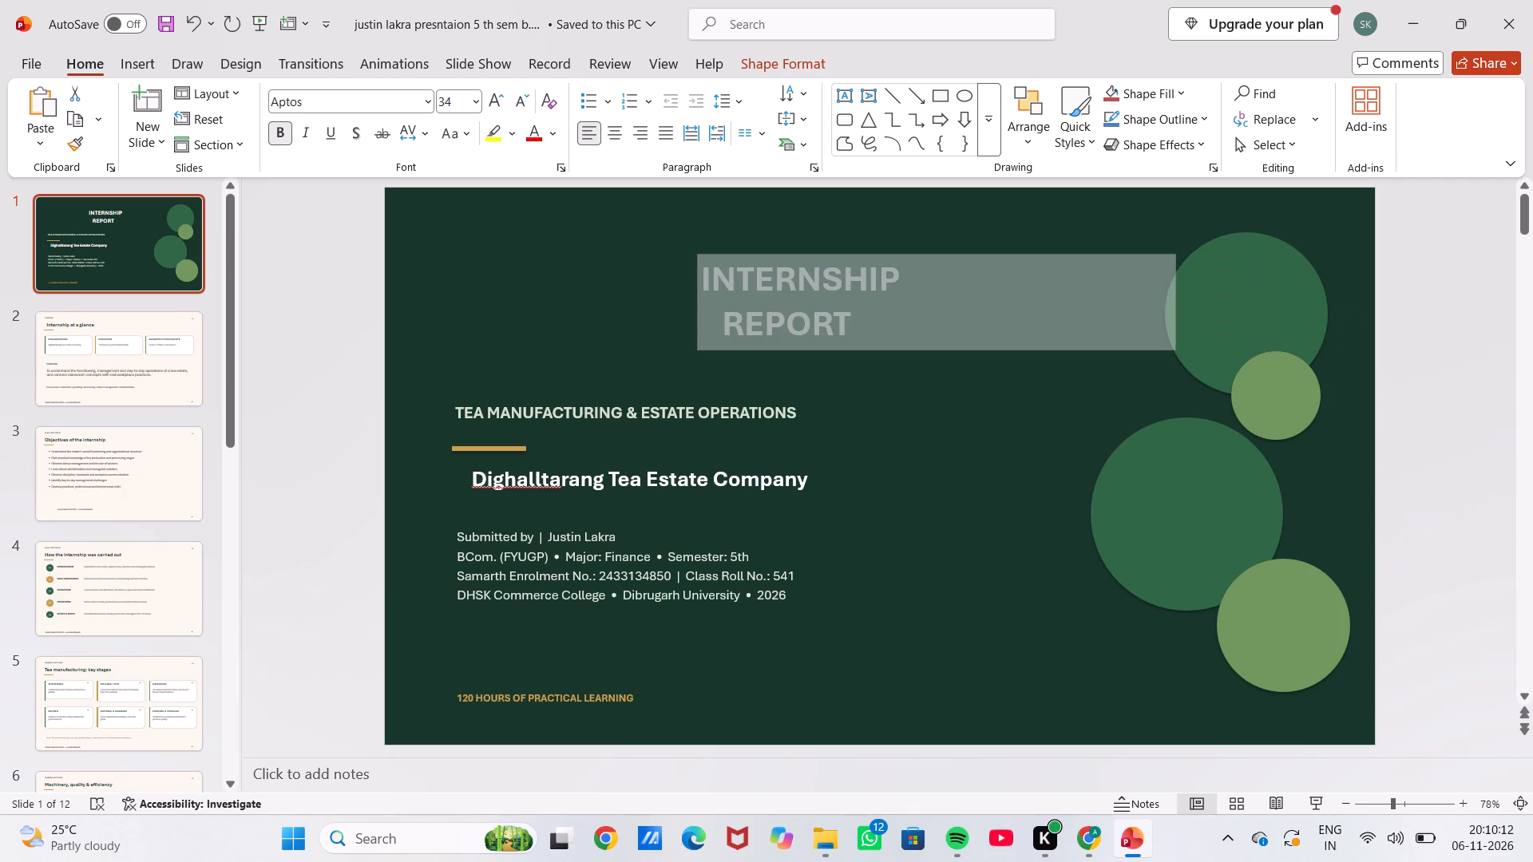
drag(1167, 296, 913, 298)
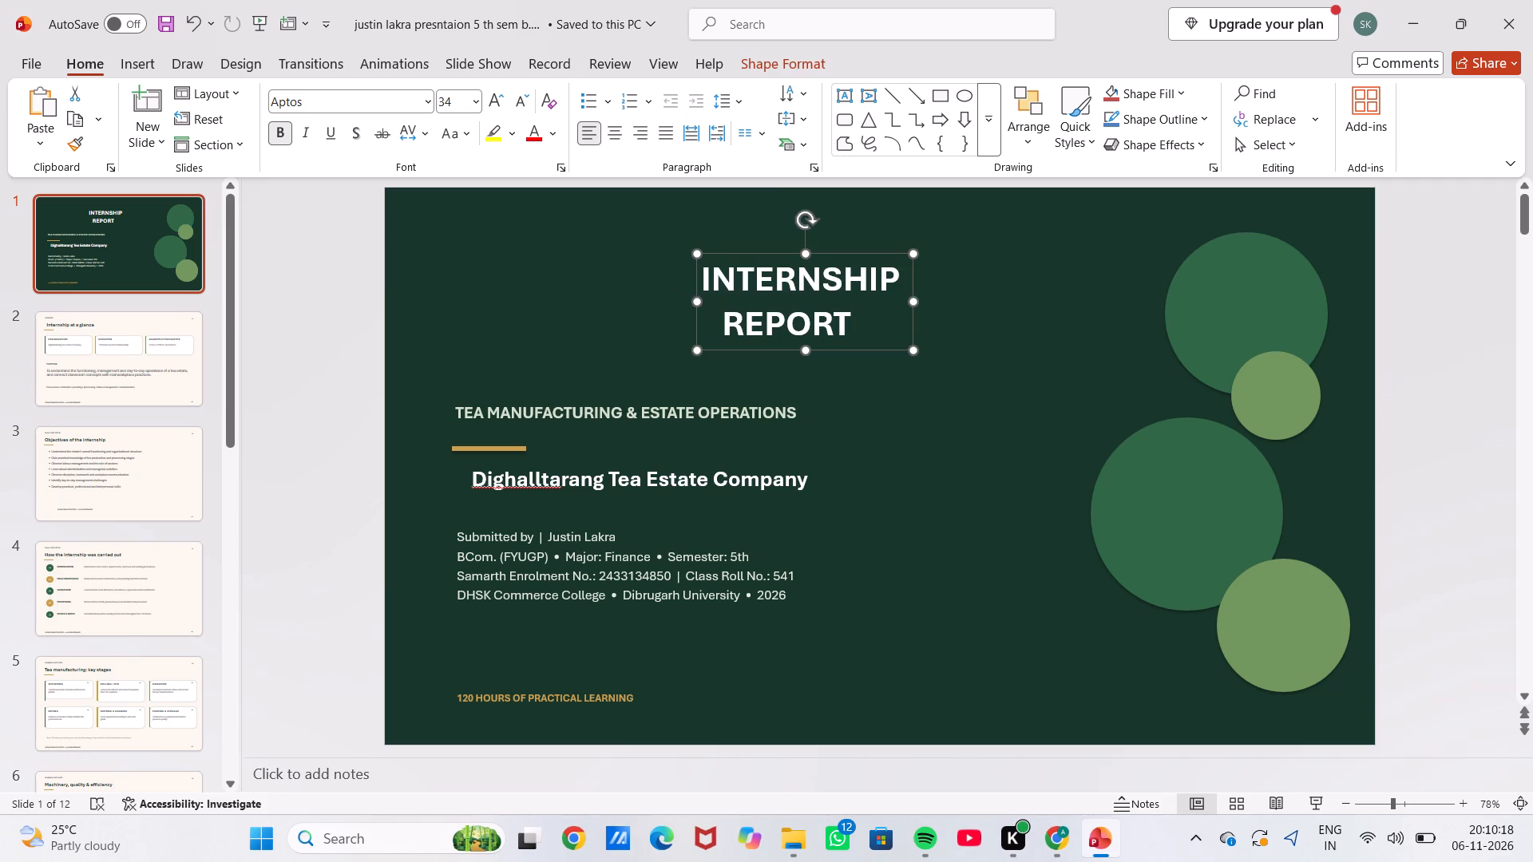
Change the font colour of the whole "INTERNSHIP REPORT" heading to standard yellow.
drag(702, 283, 843, 312)
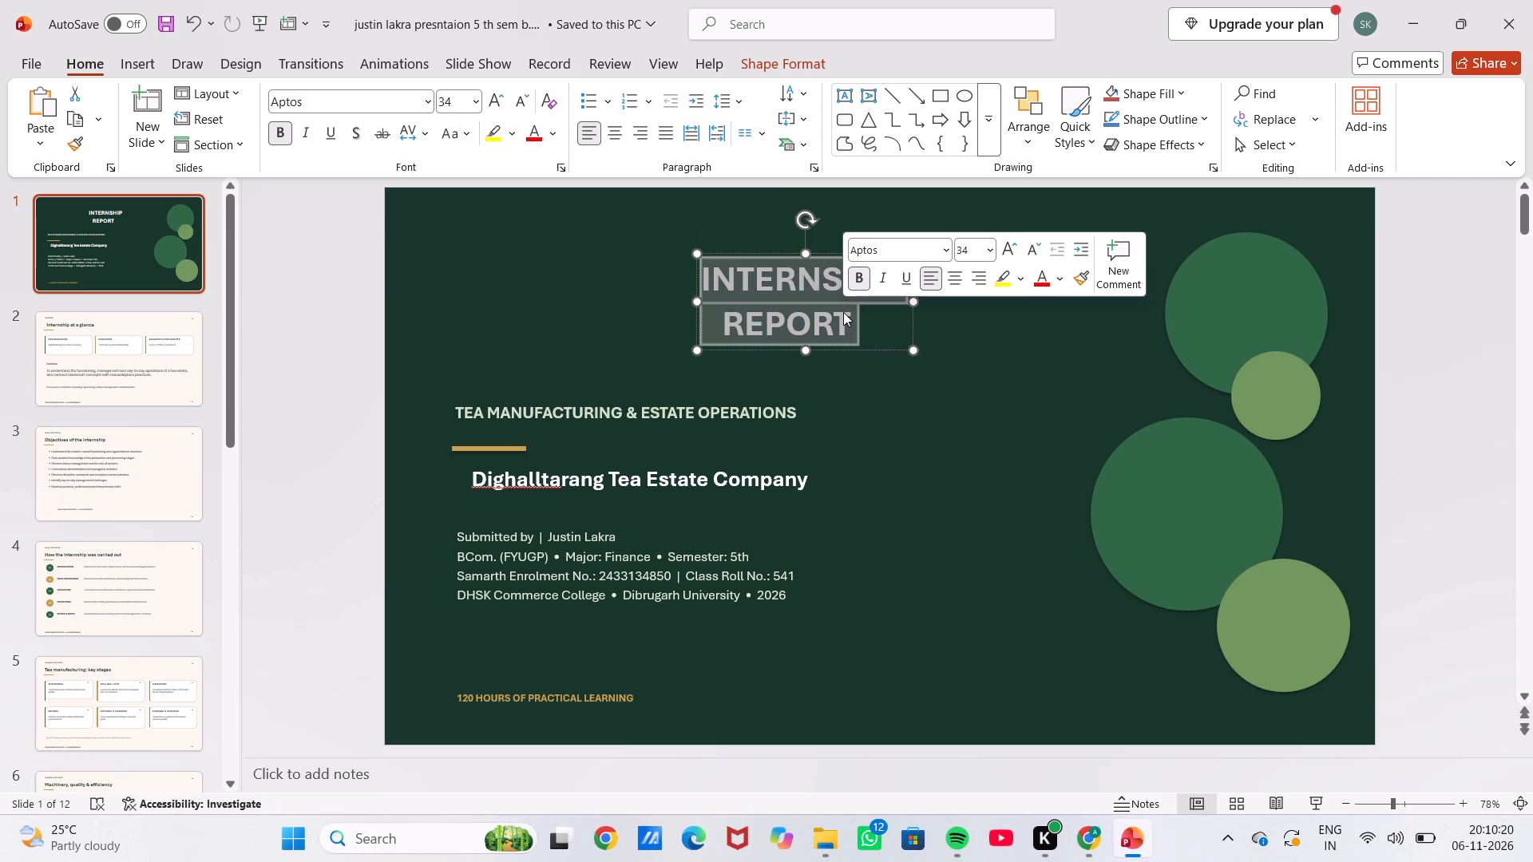
click(1056, 283)
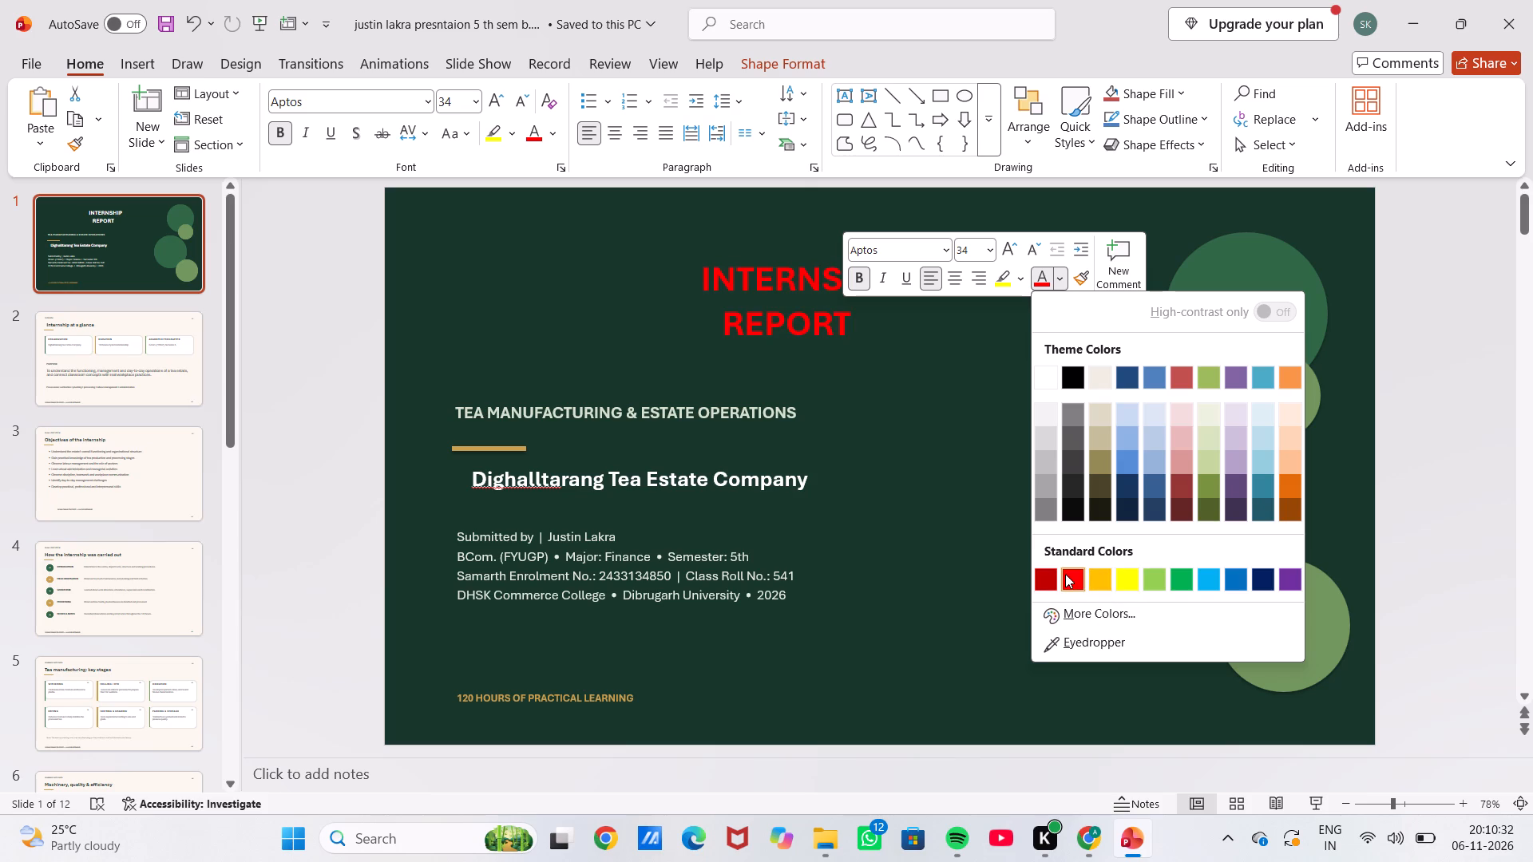
click(1124, 569)
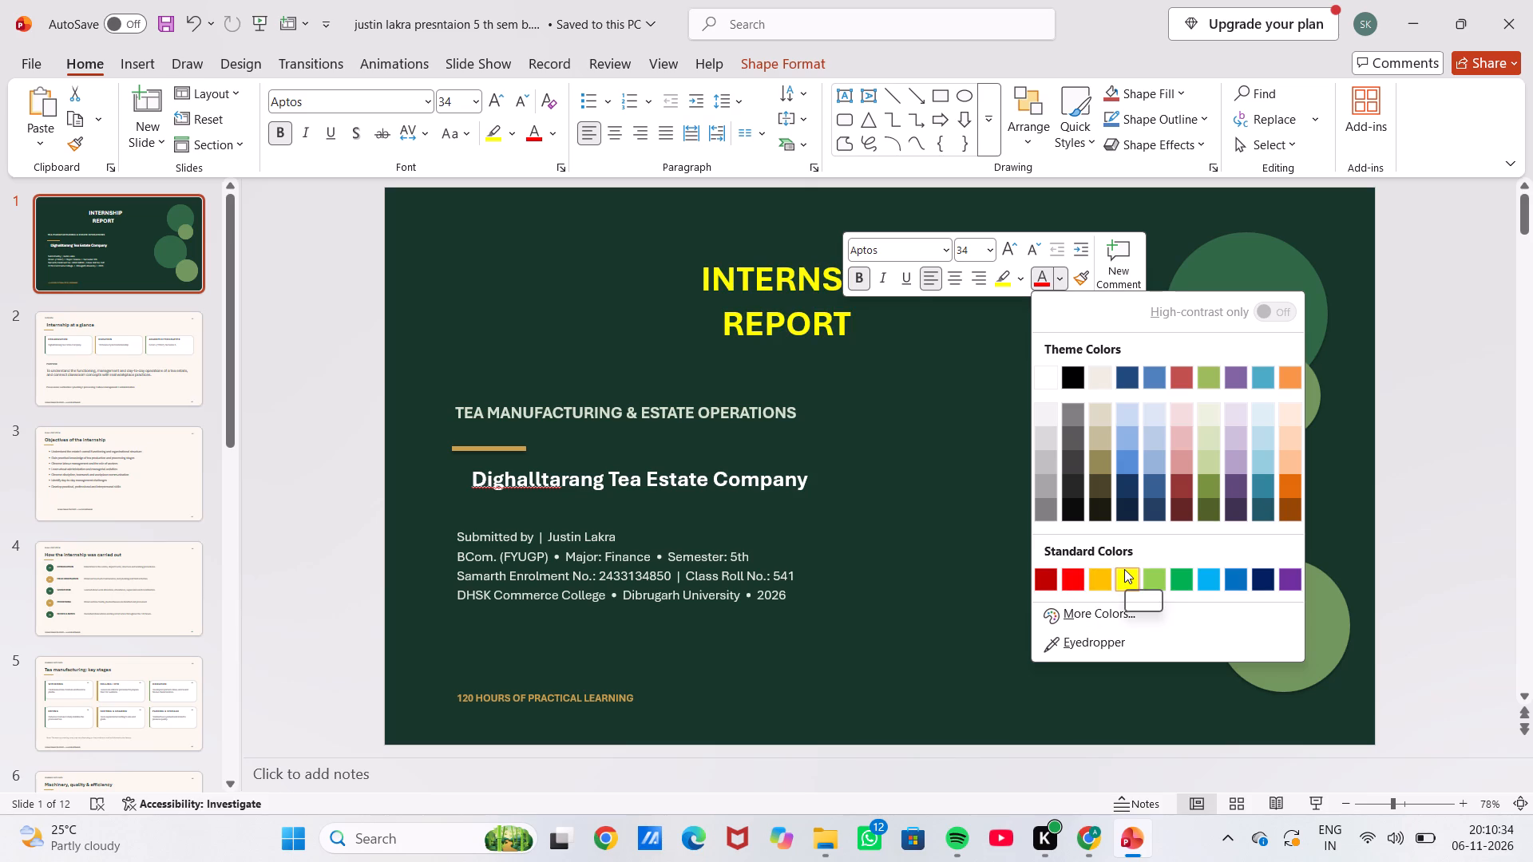
click(1008, 412)
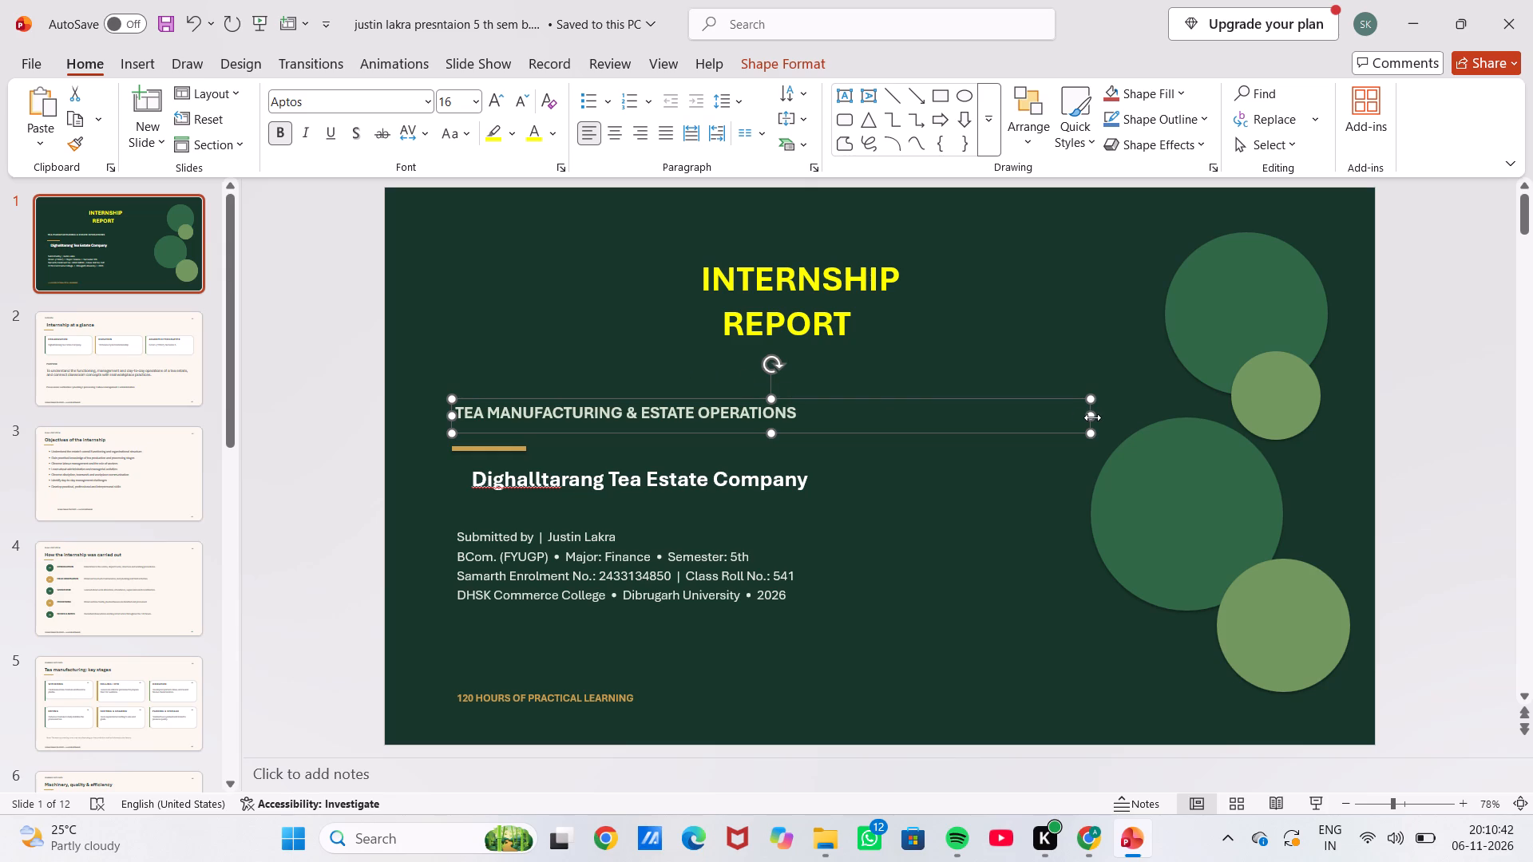
Move the tea estate company name's text box slightly left to align with the subtitle and the submission details.
click(481, 478)
click(572, 475)
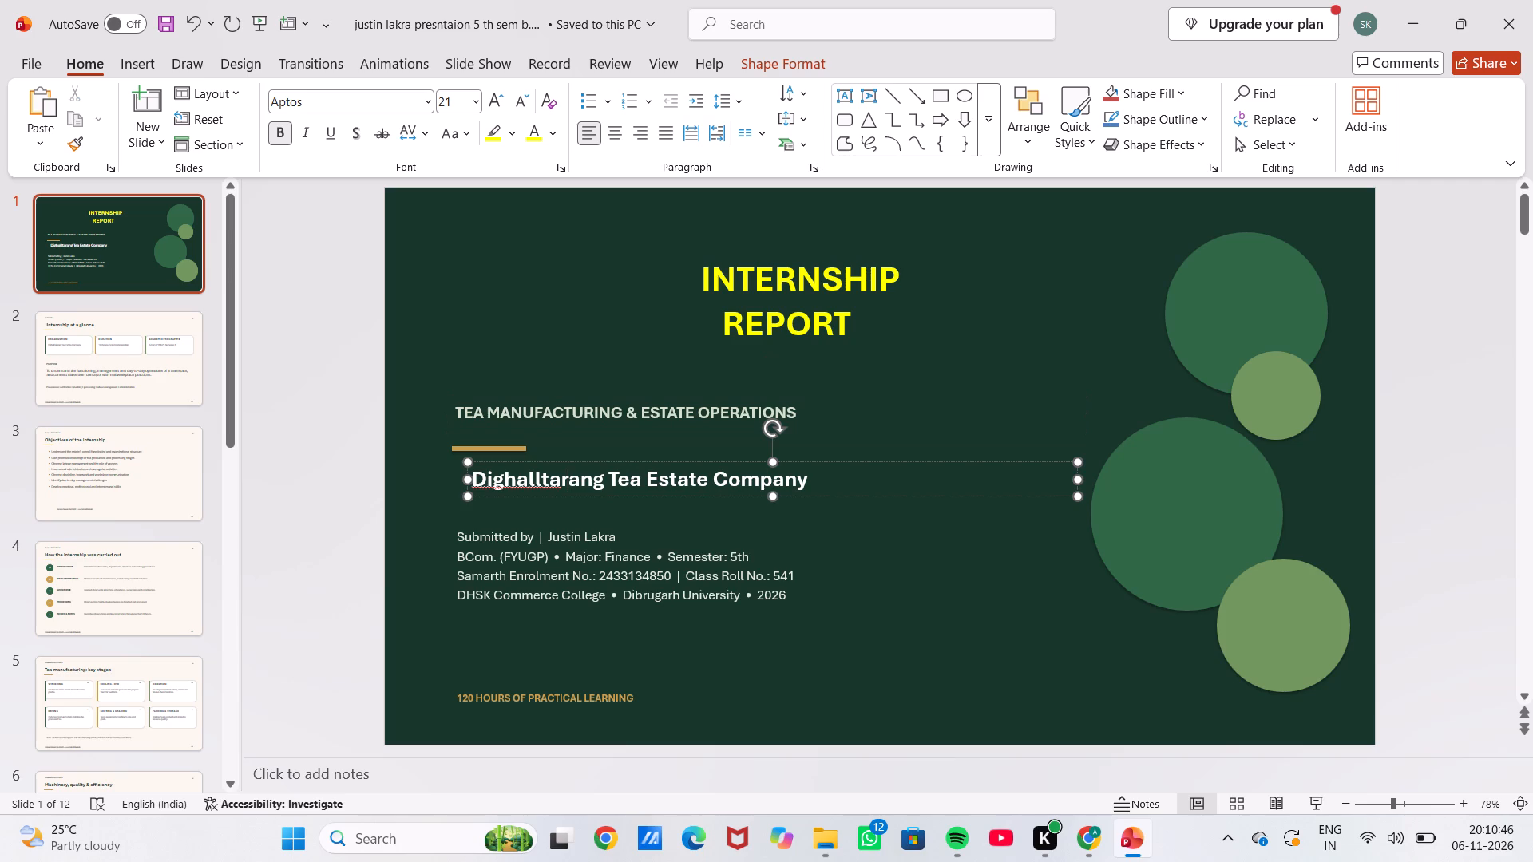
drag(902, 480, 889, 482)
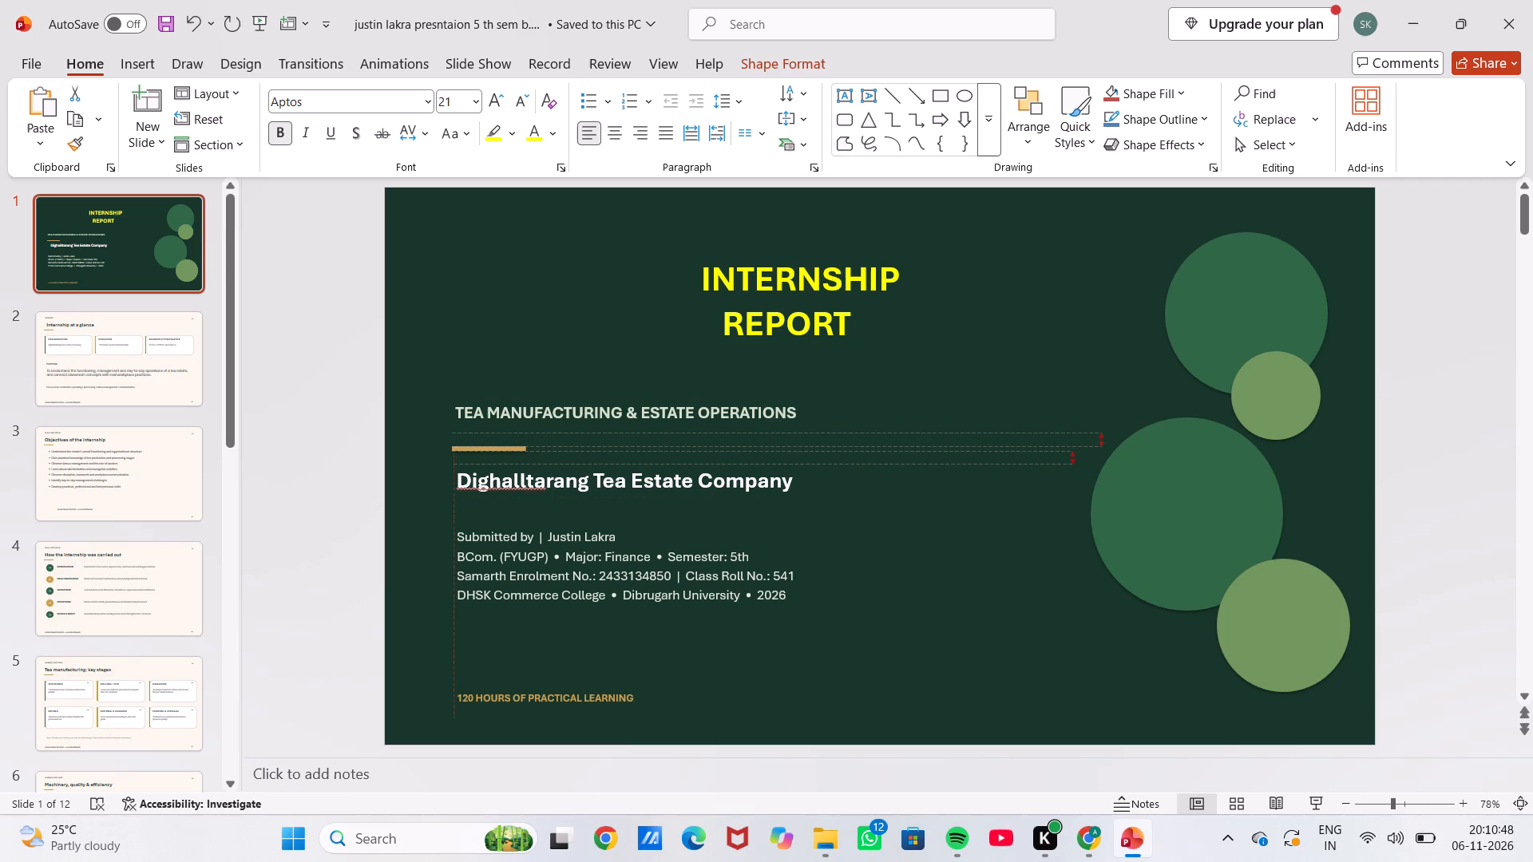
drag(889, 482, 889, 482)
click(912, 537)
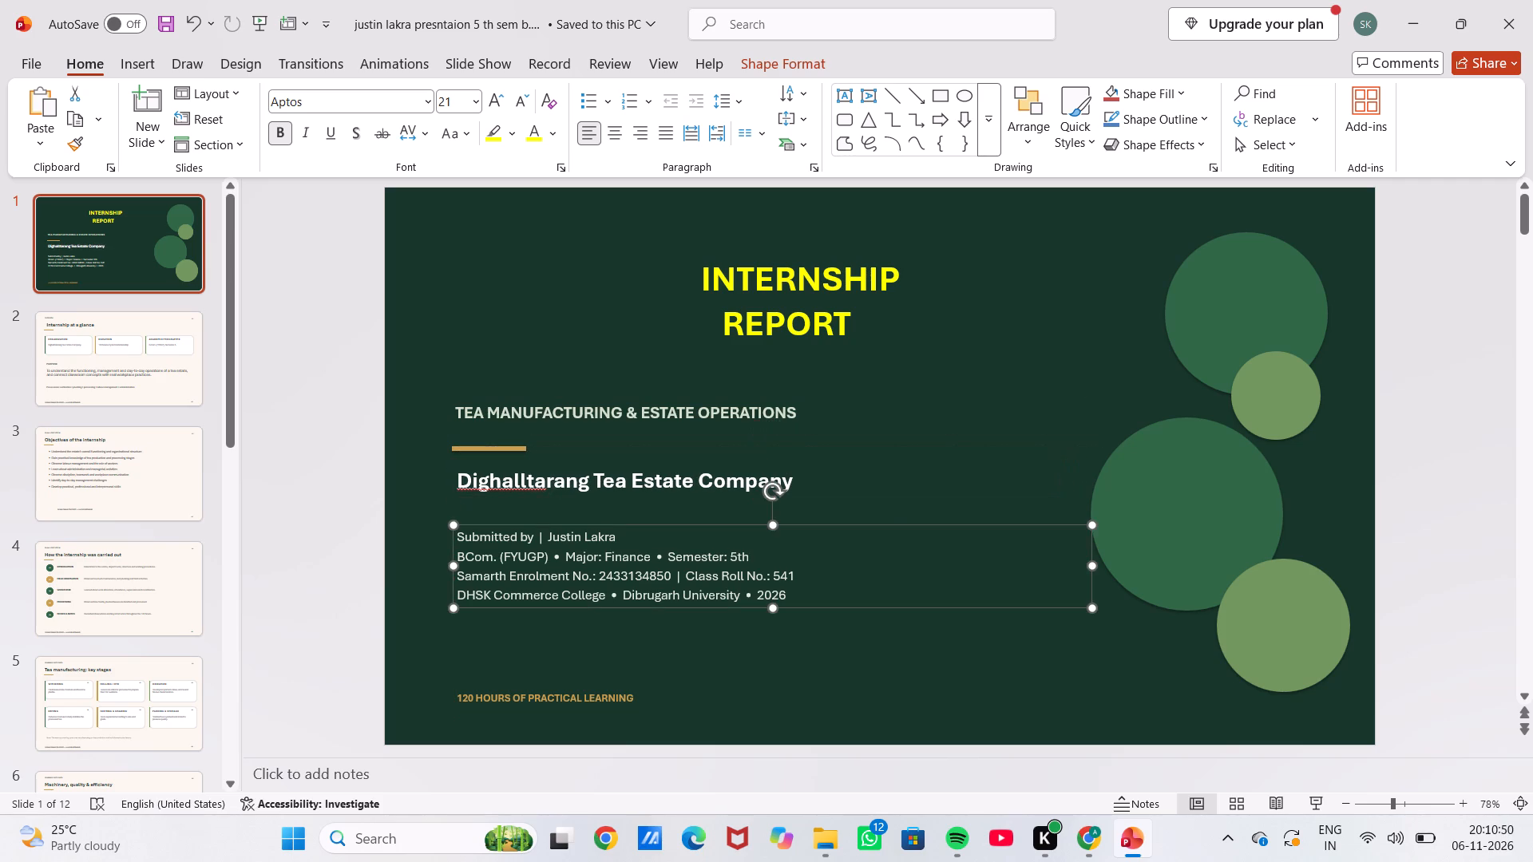
Convert the whole tea estate company name on the title slide to uppercase.
click(514, 484)
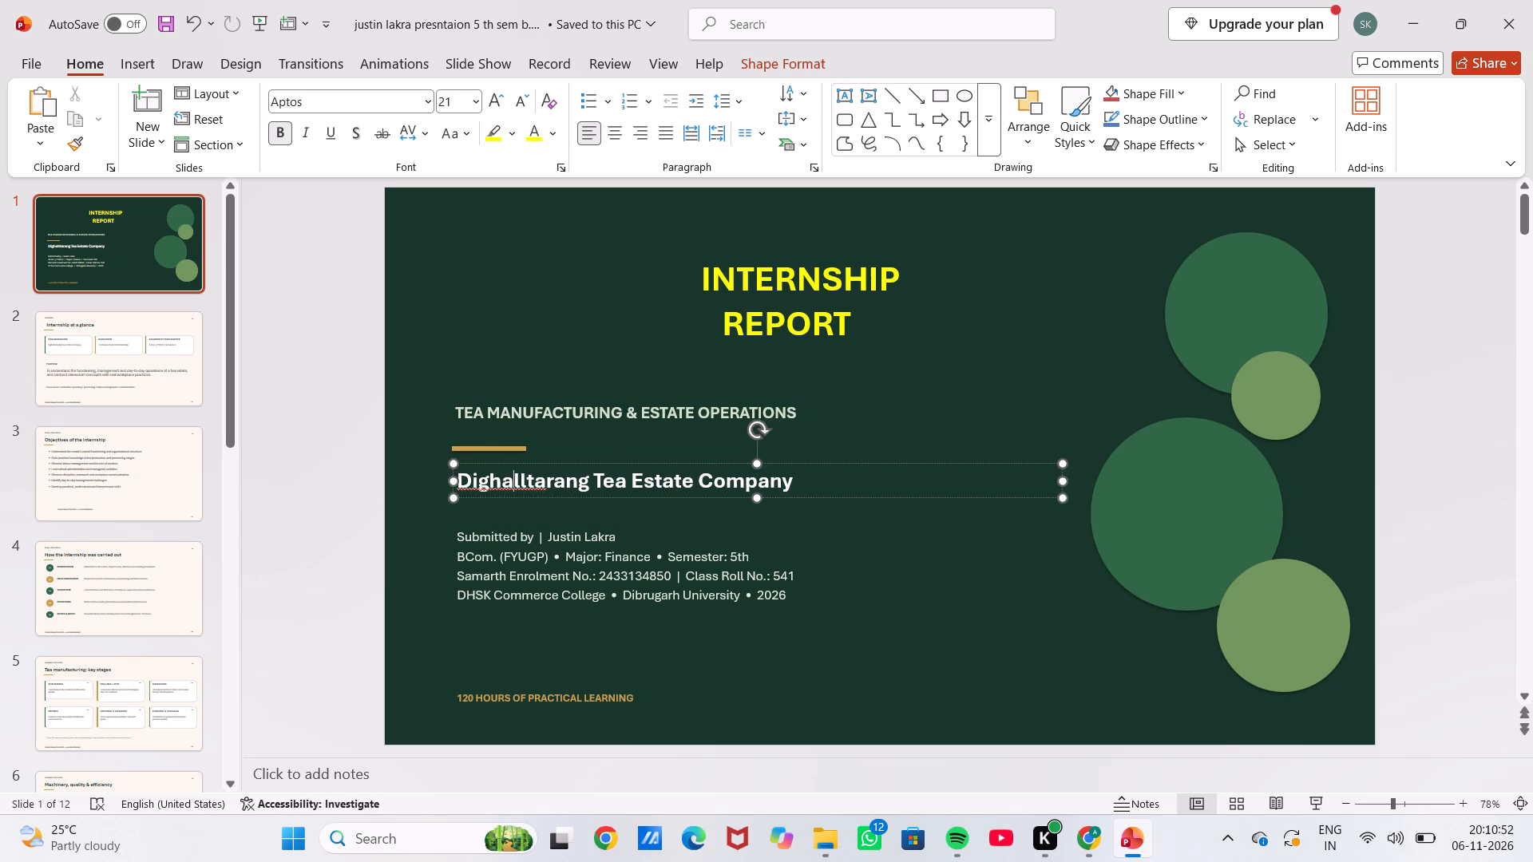
click(793, 482)
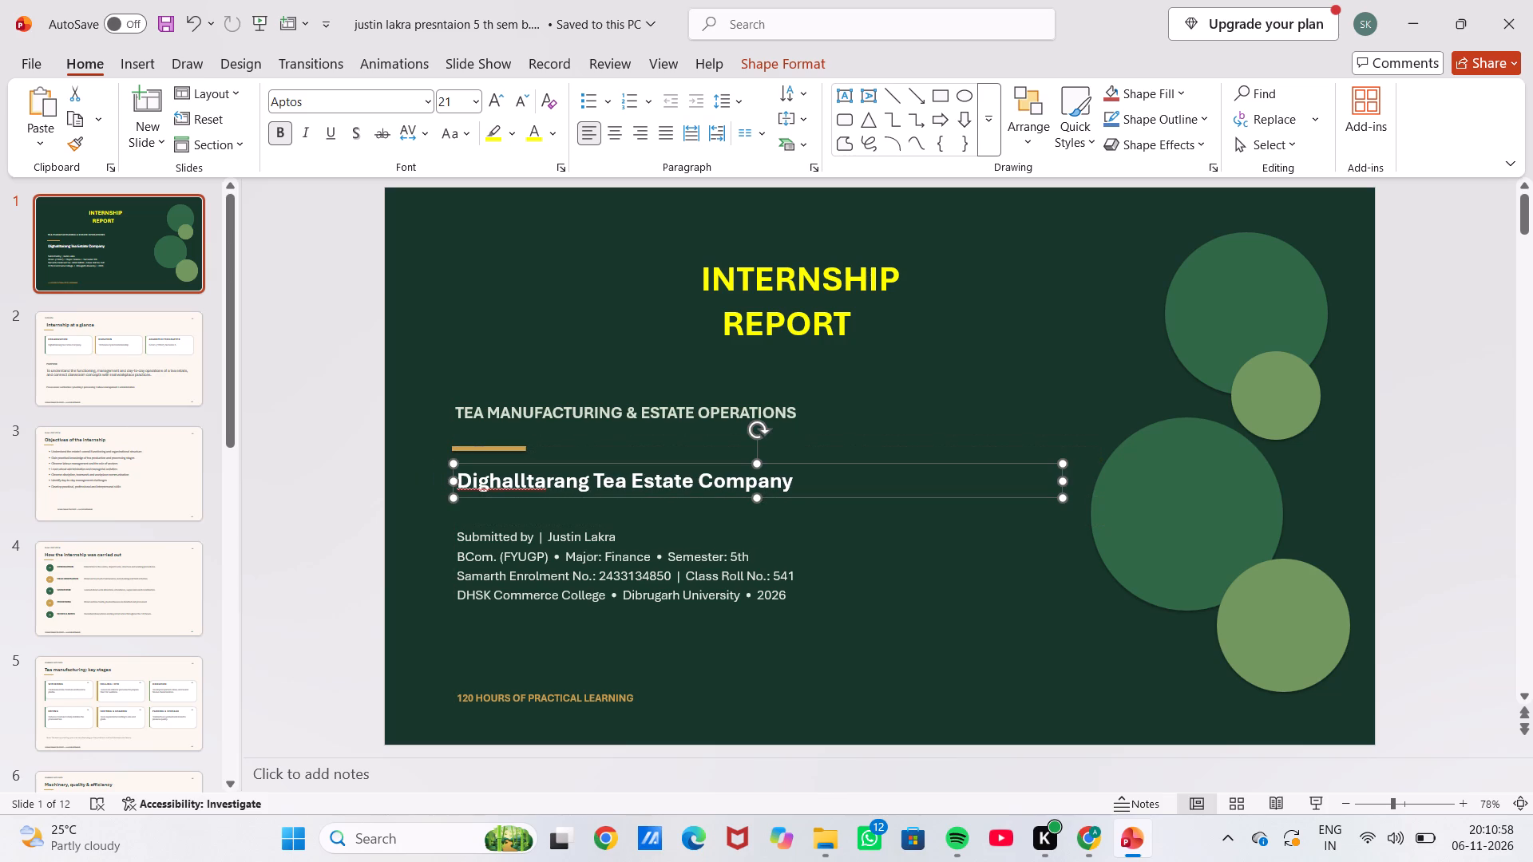
click(802, 483)
click(842, 615)
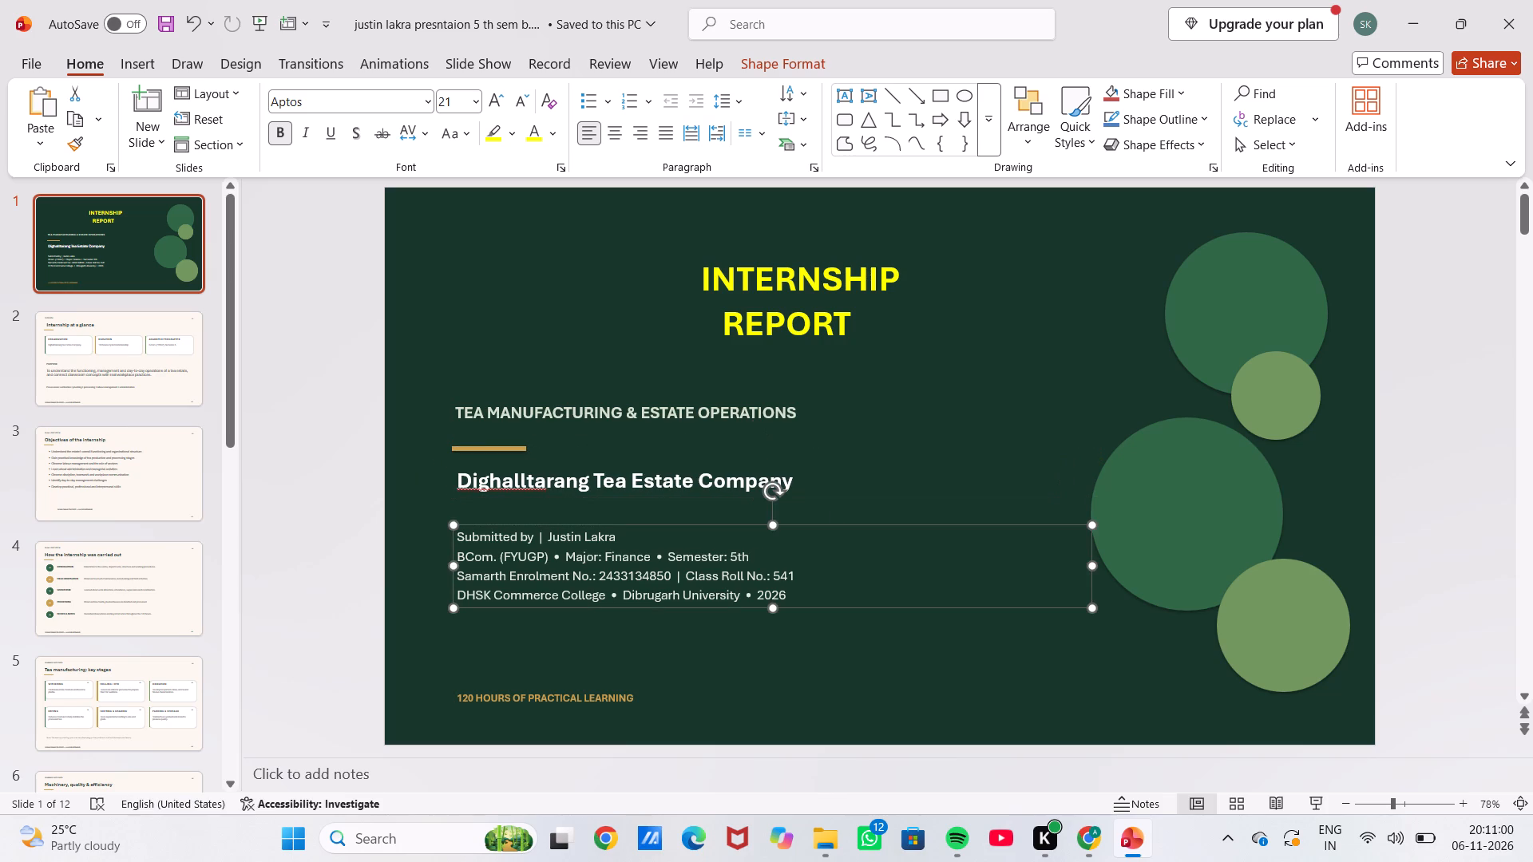
click(775, 480)
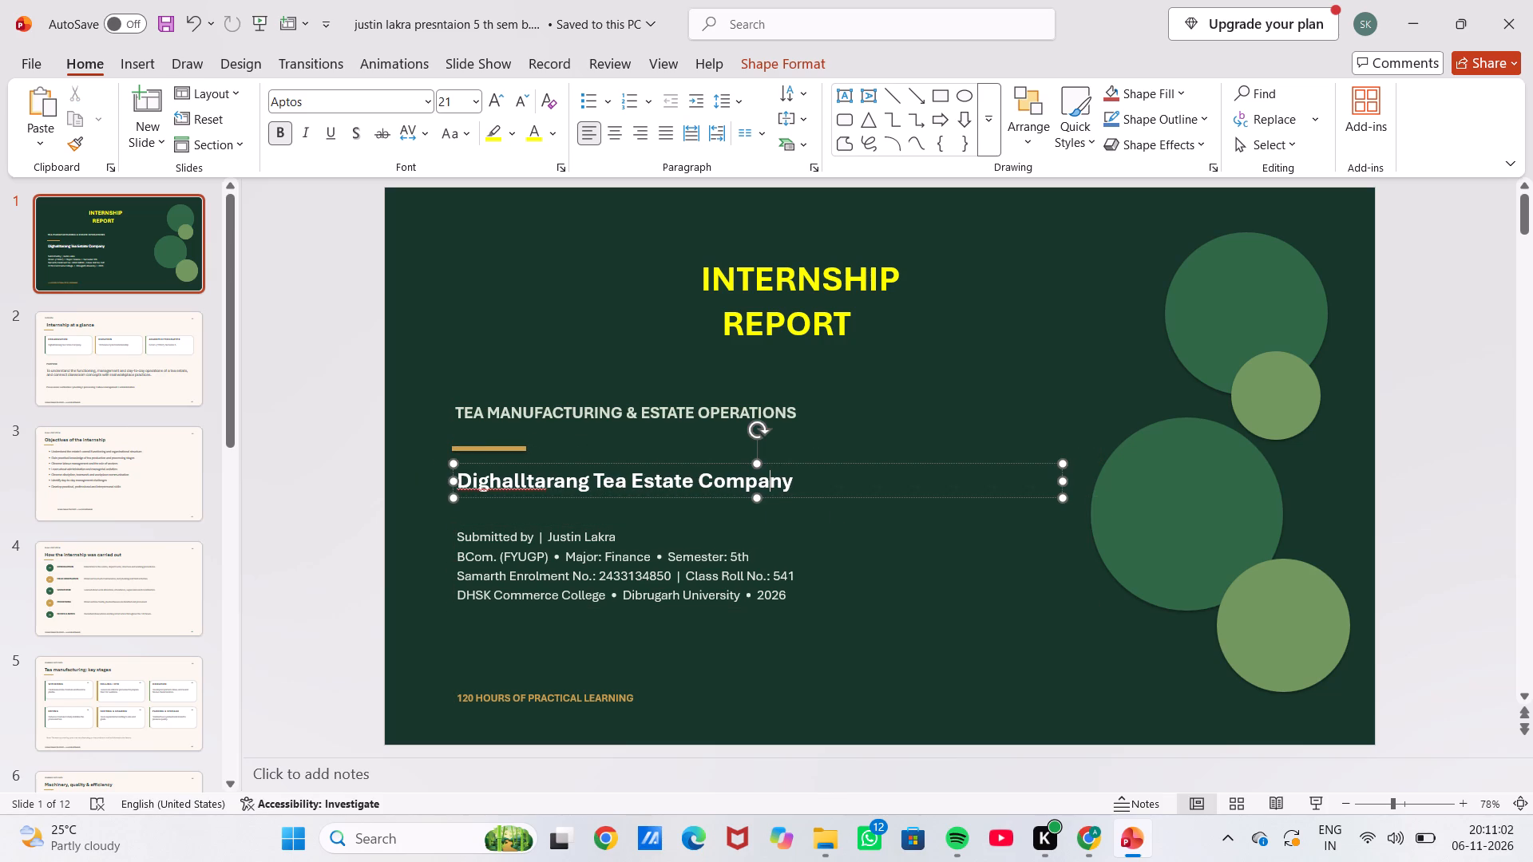
click(790, 480)
drag(790, 480, 545, 485)
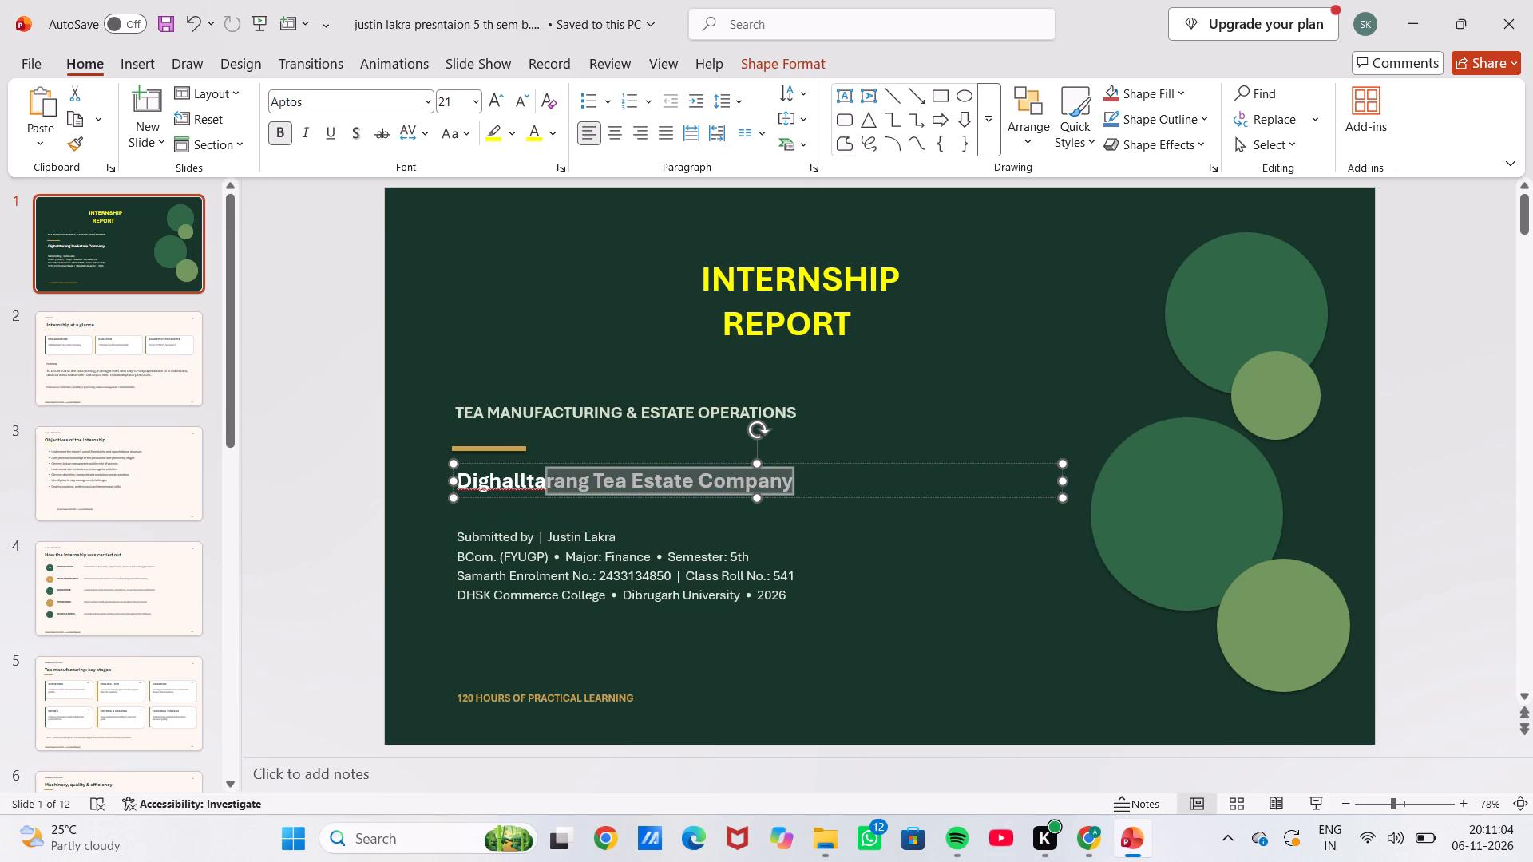
drag(545, 485, 493, 484)
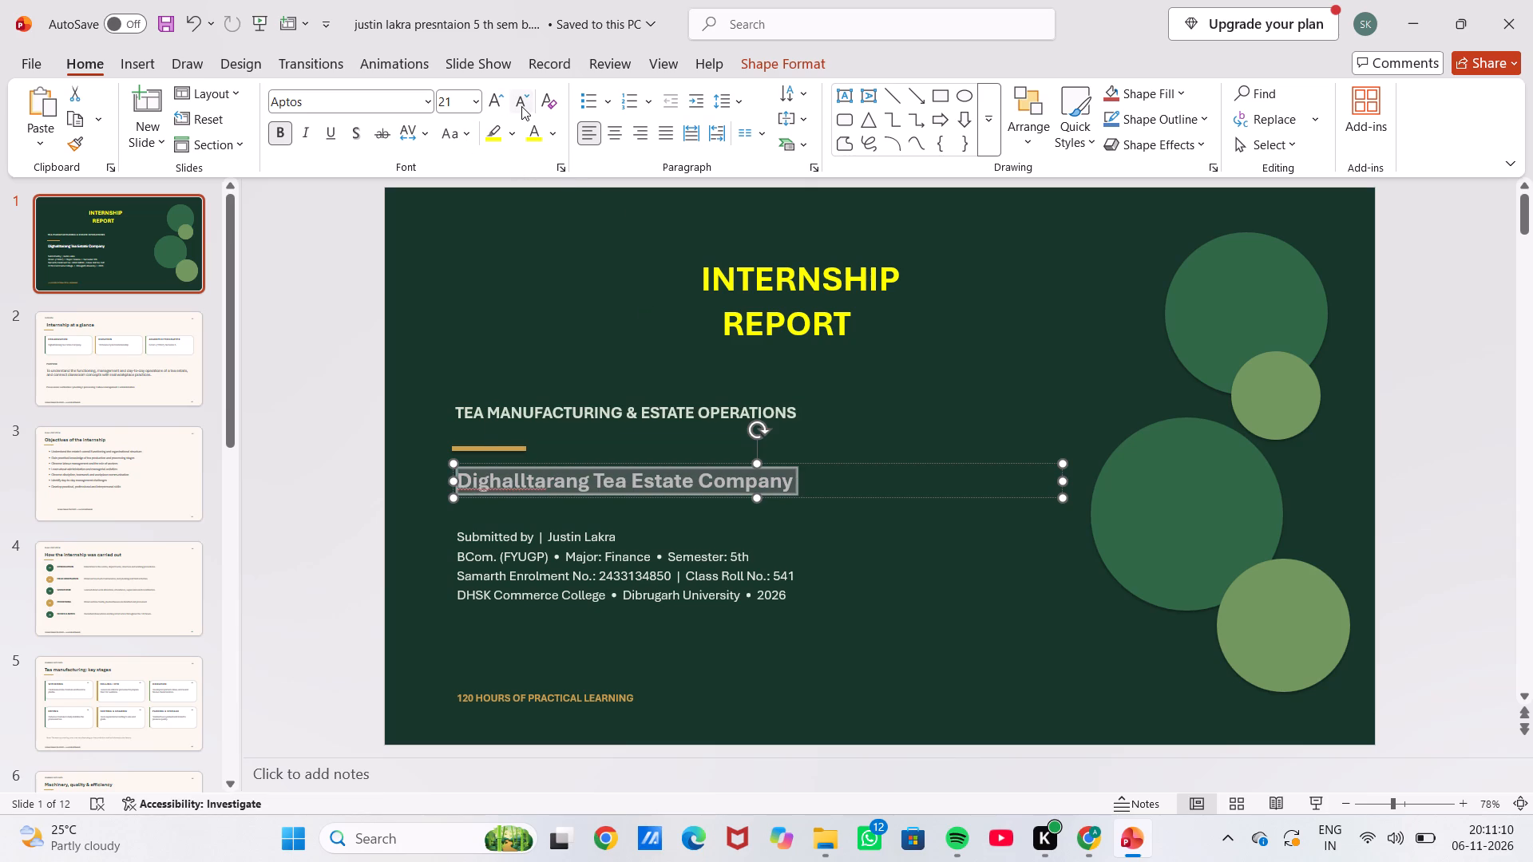
click(468, 133)
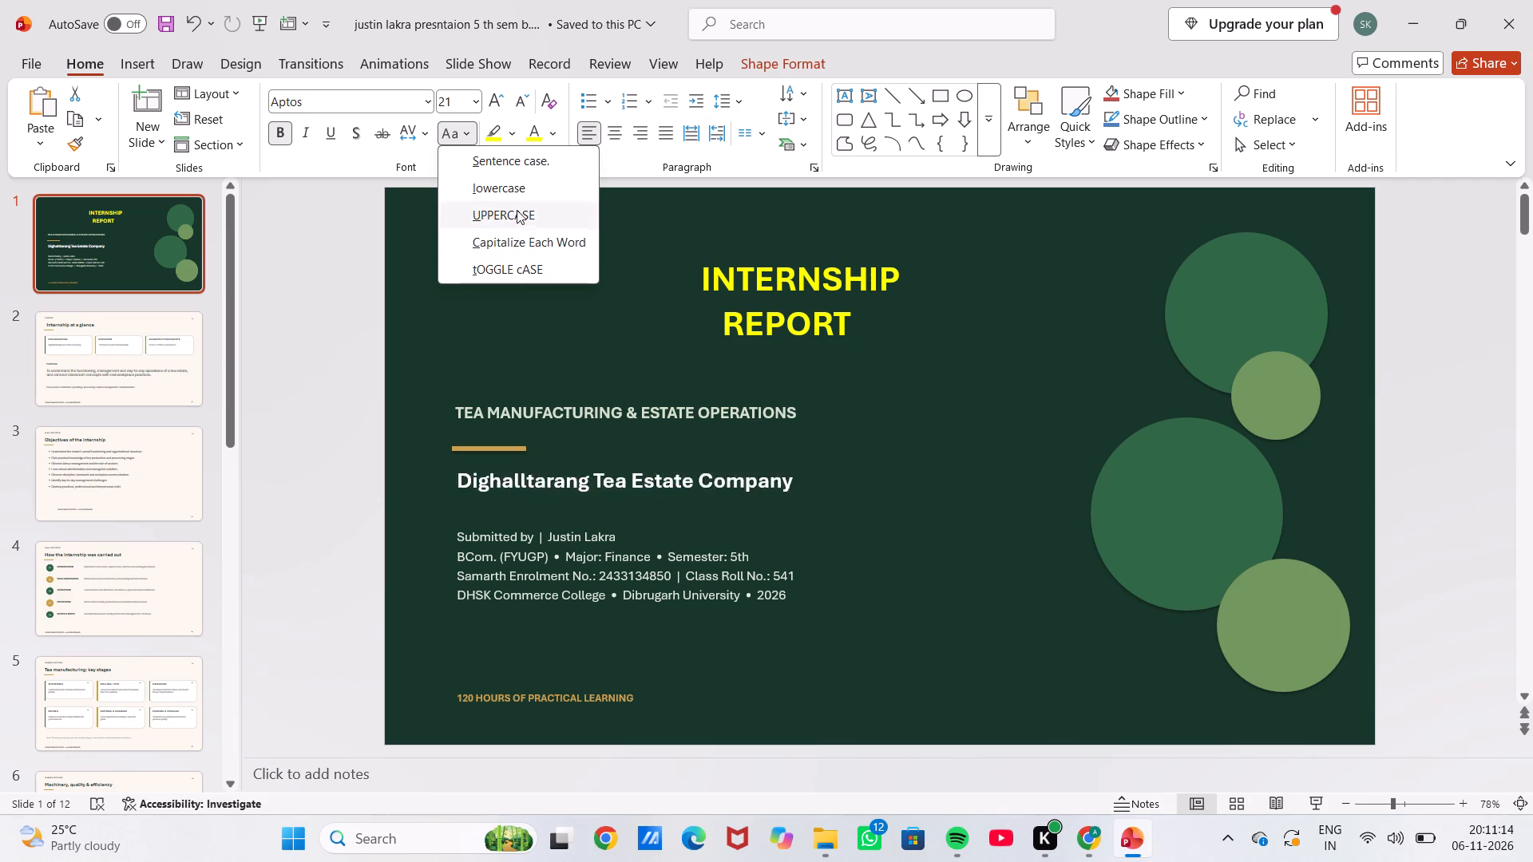
click(519, 222)
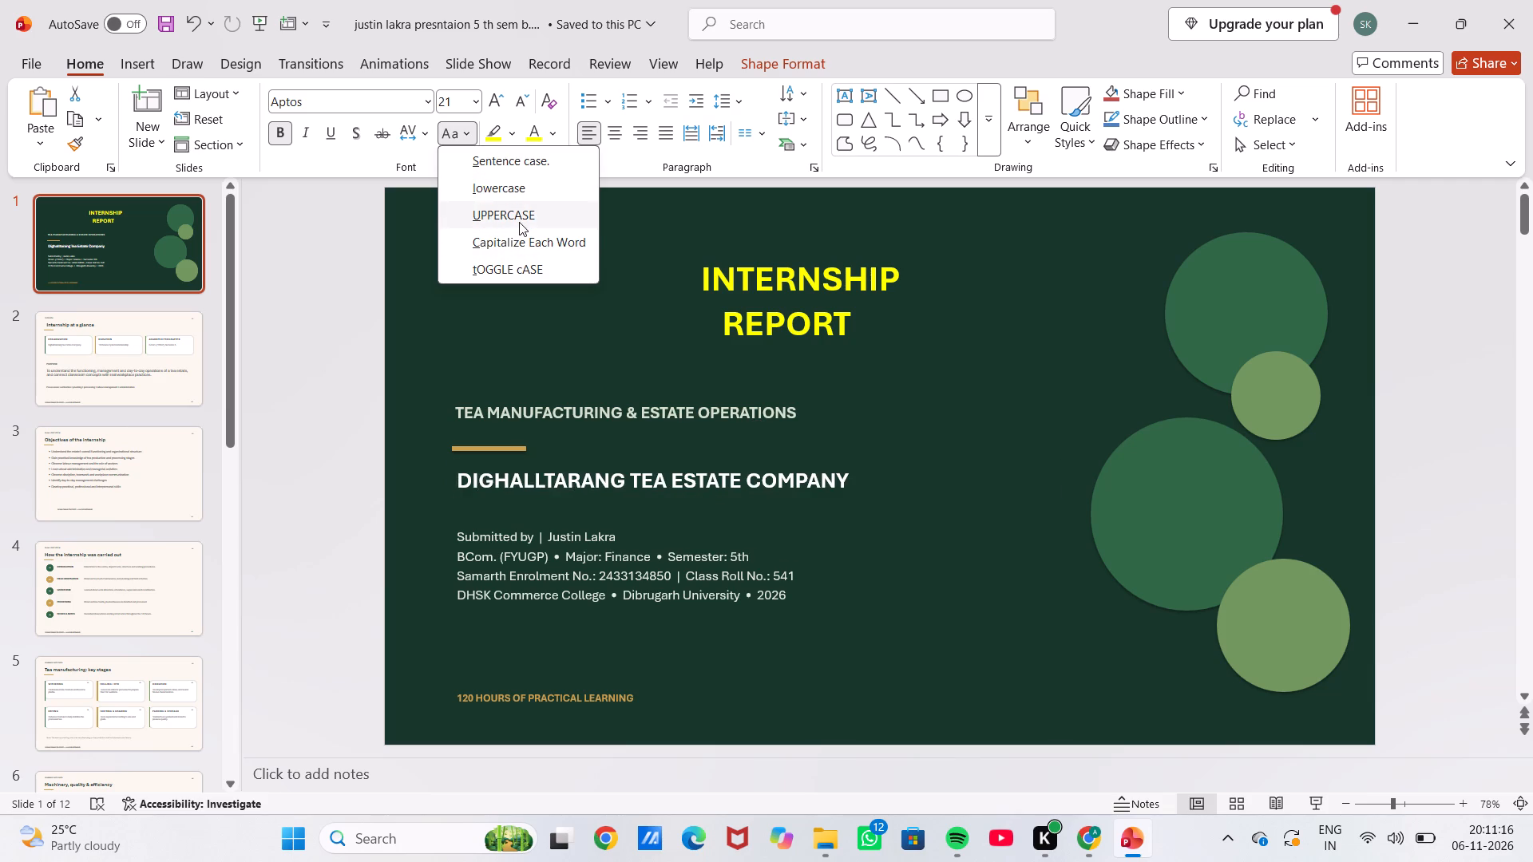
click(969, 407)
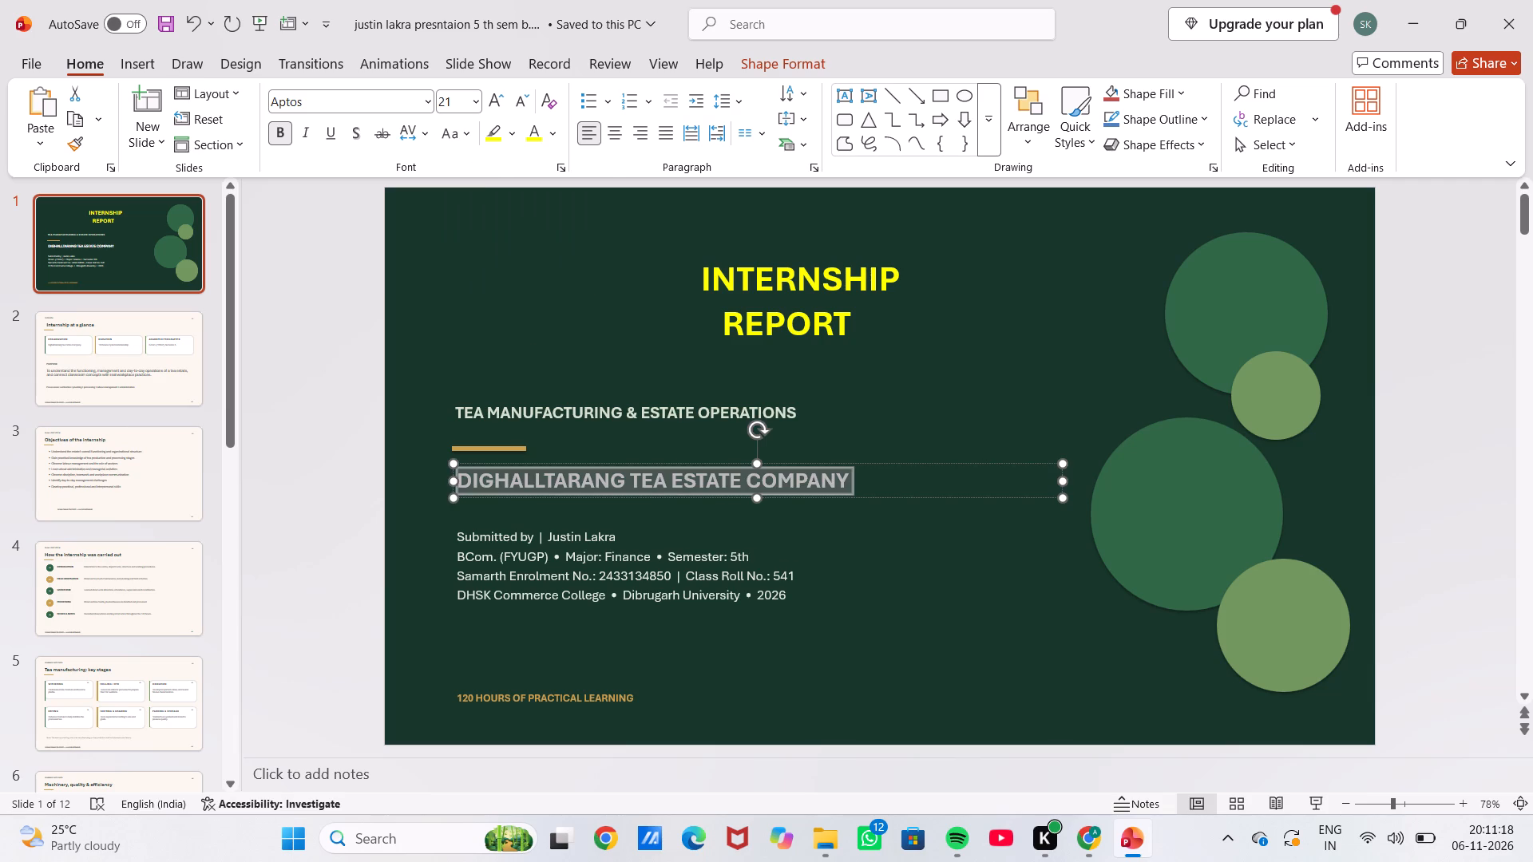
On slide 2, set the font size of the company name in the Organization card to 14.
scroll(940, 500, down, 1)
scroll(940, 500, up, 1)
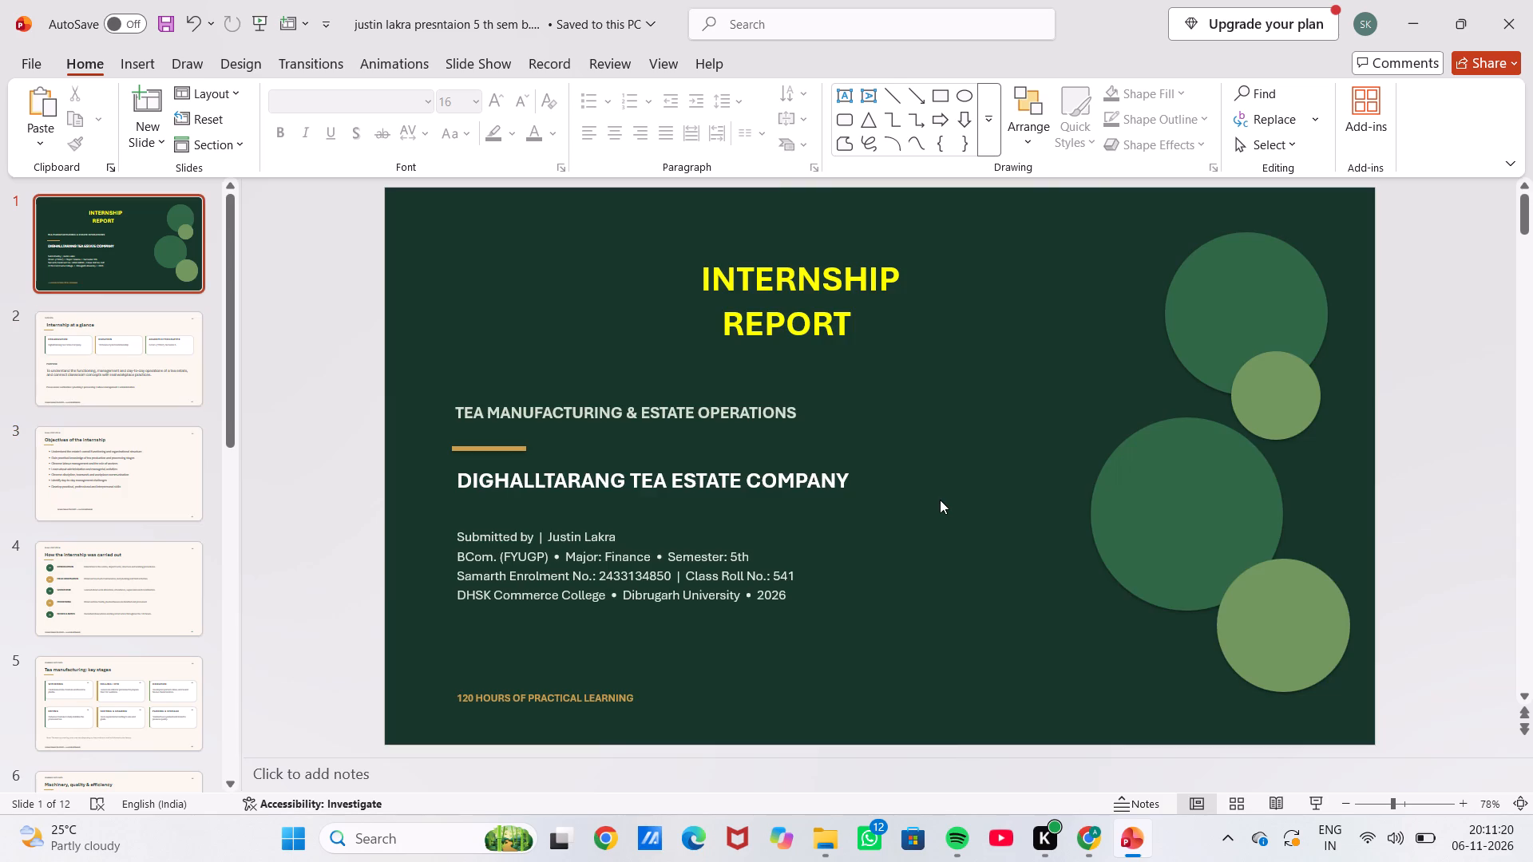
click(95, 348)
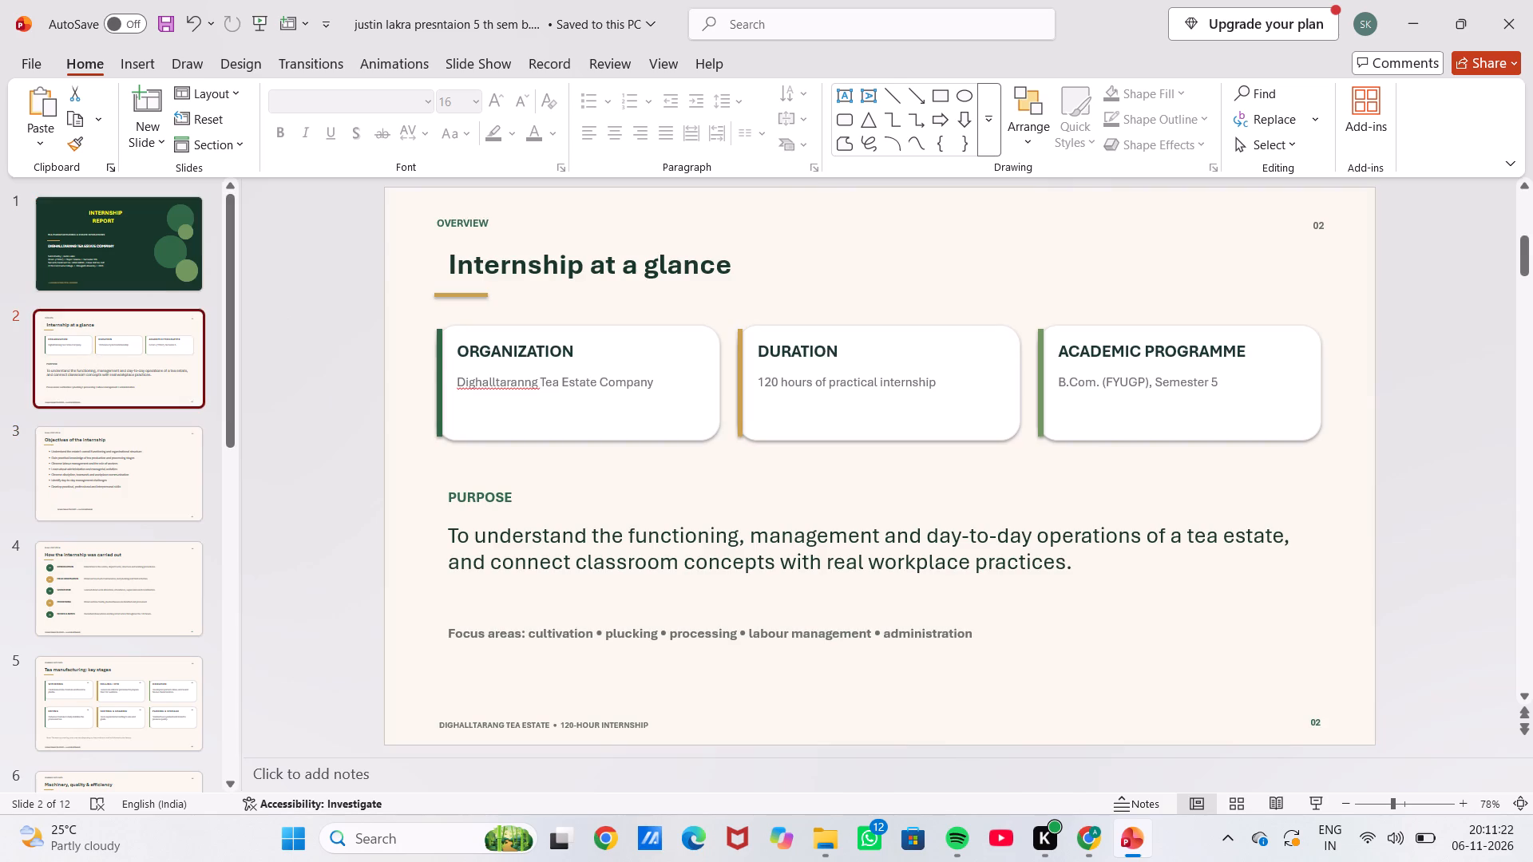
click(458, 382)
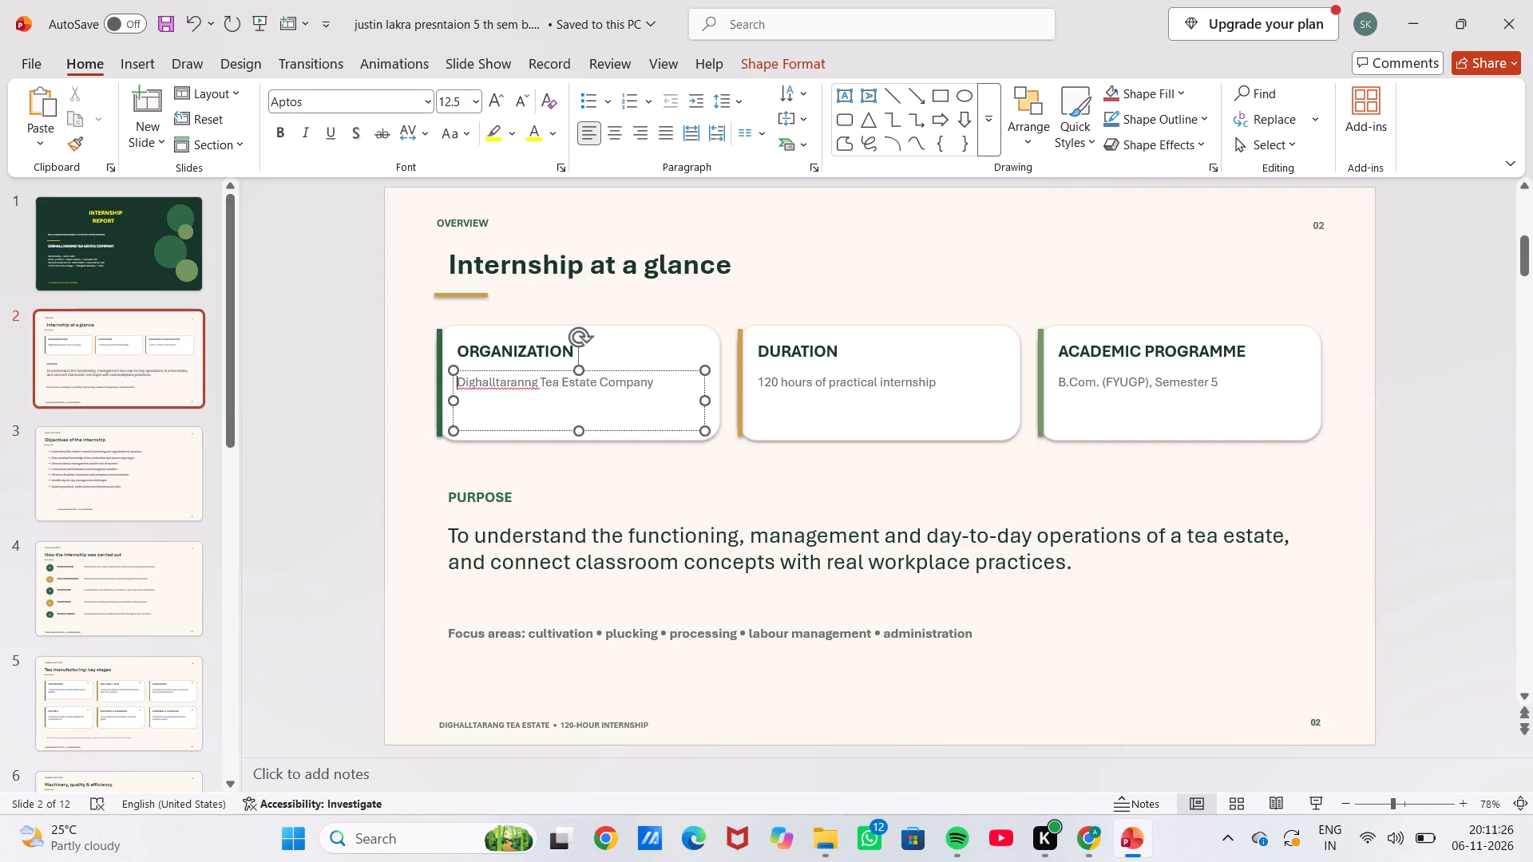
drag(461, 386, 646, 386)
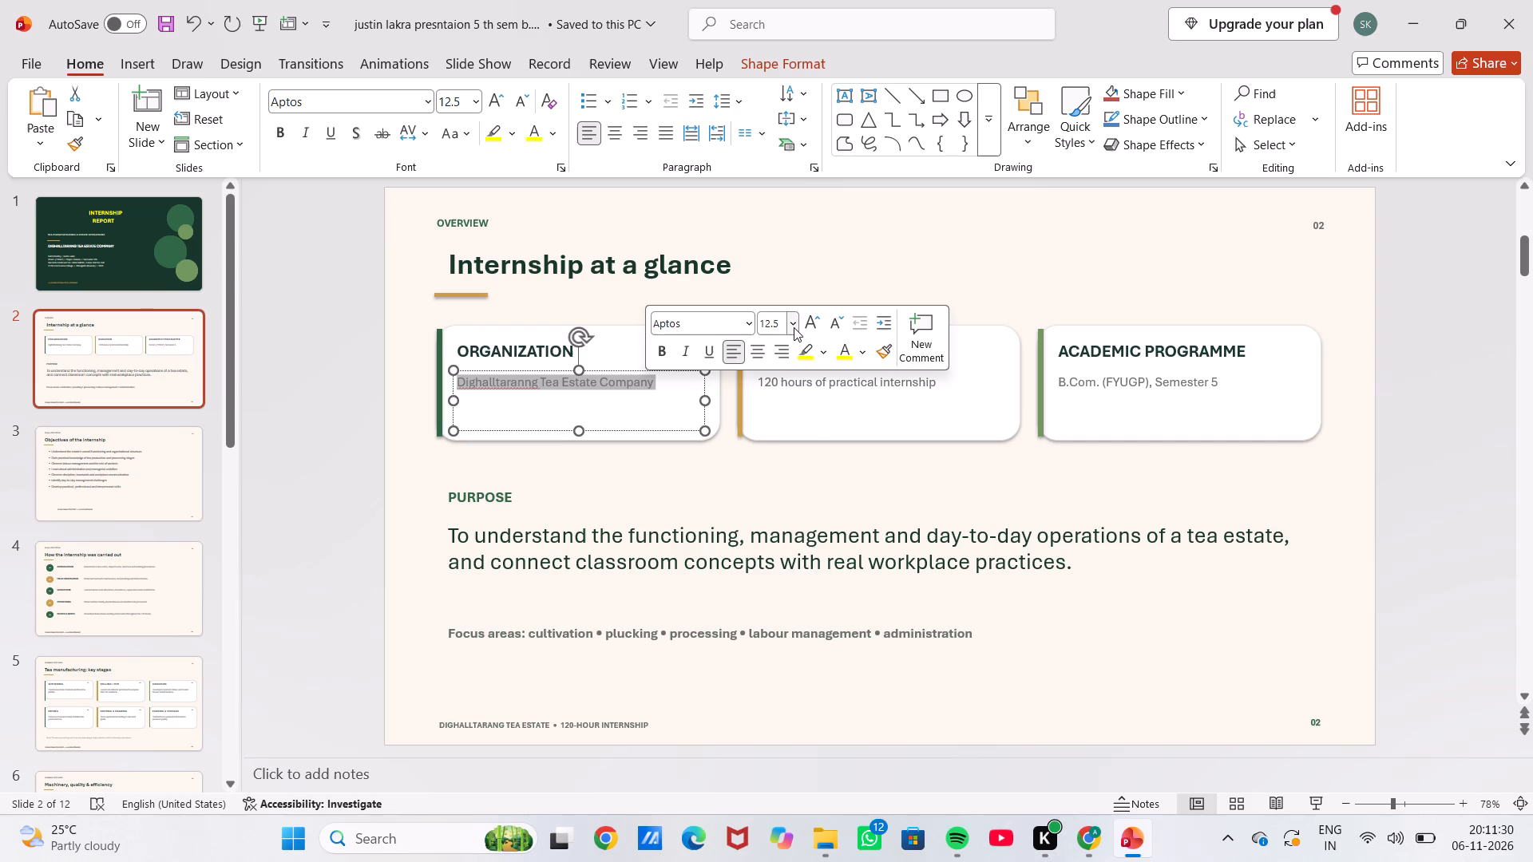
click(792, 326)
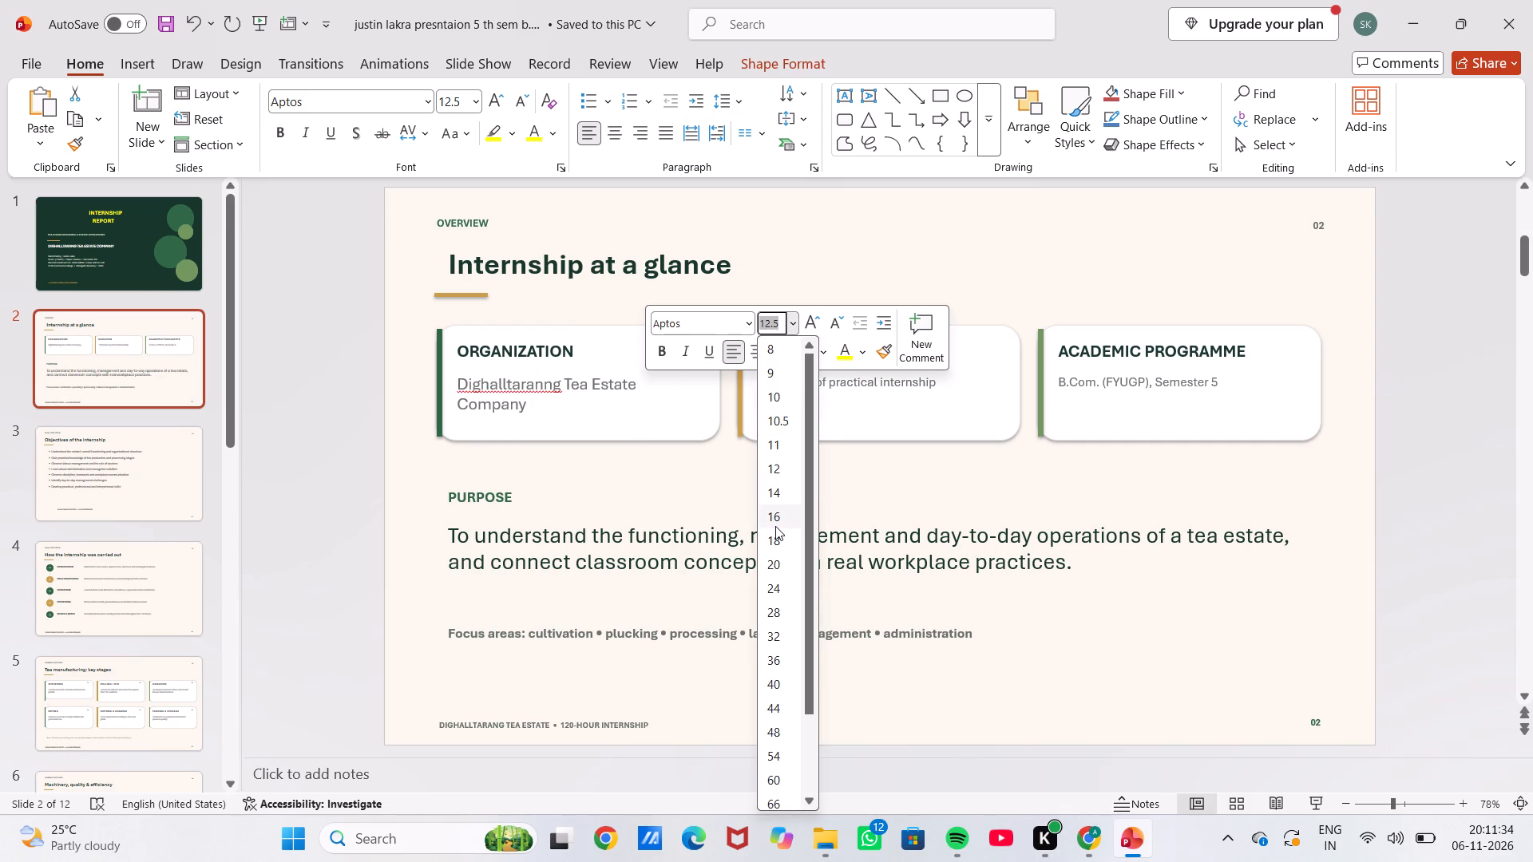
click(775, 493)
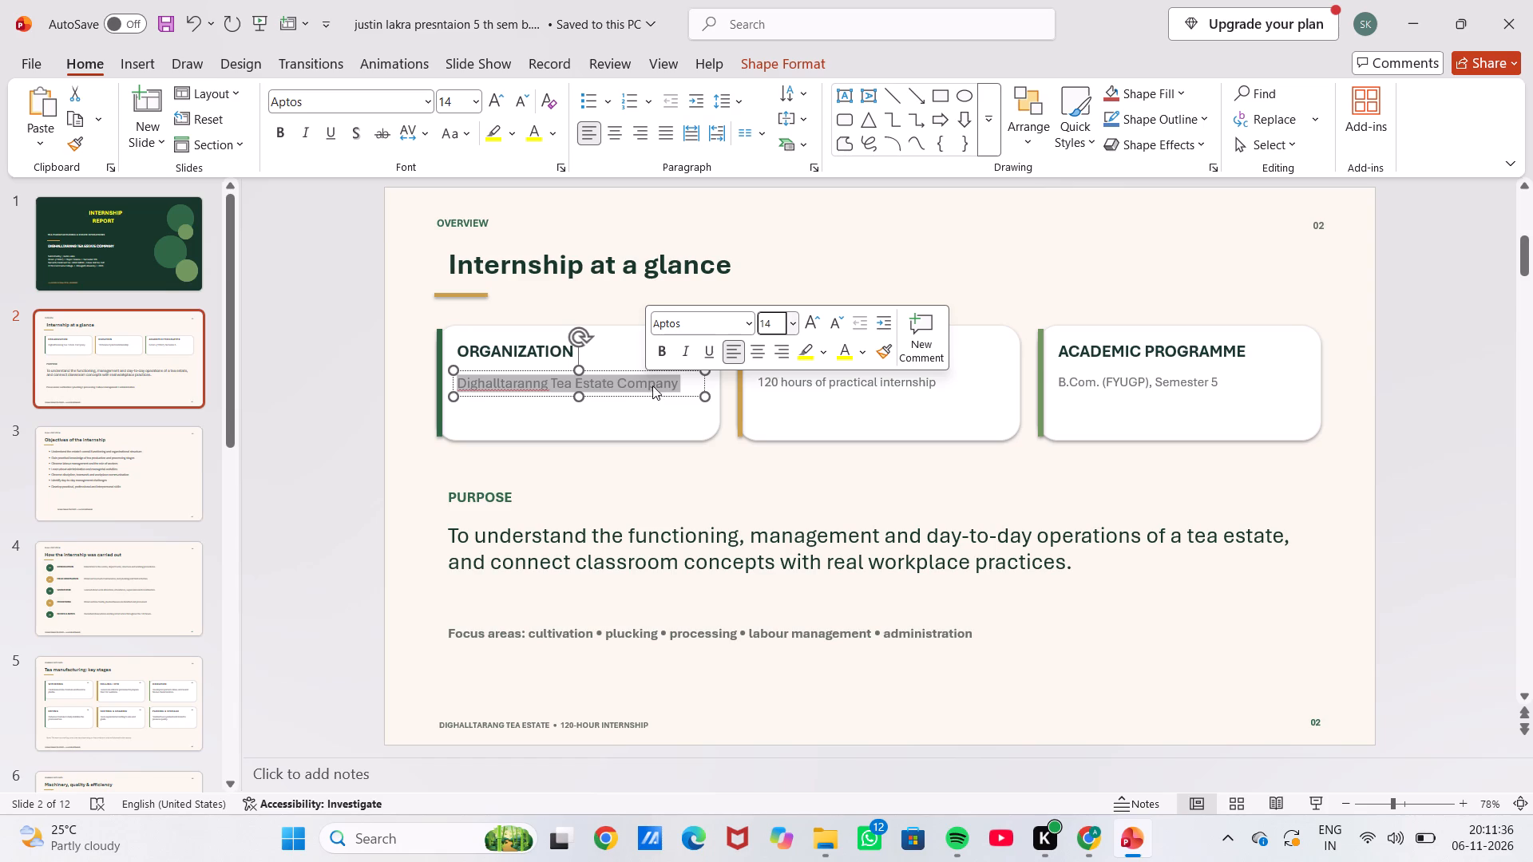
click(695, 388)
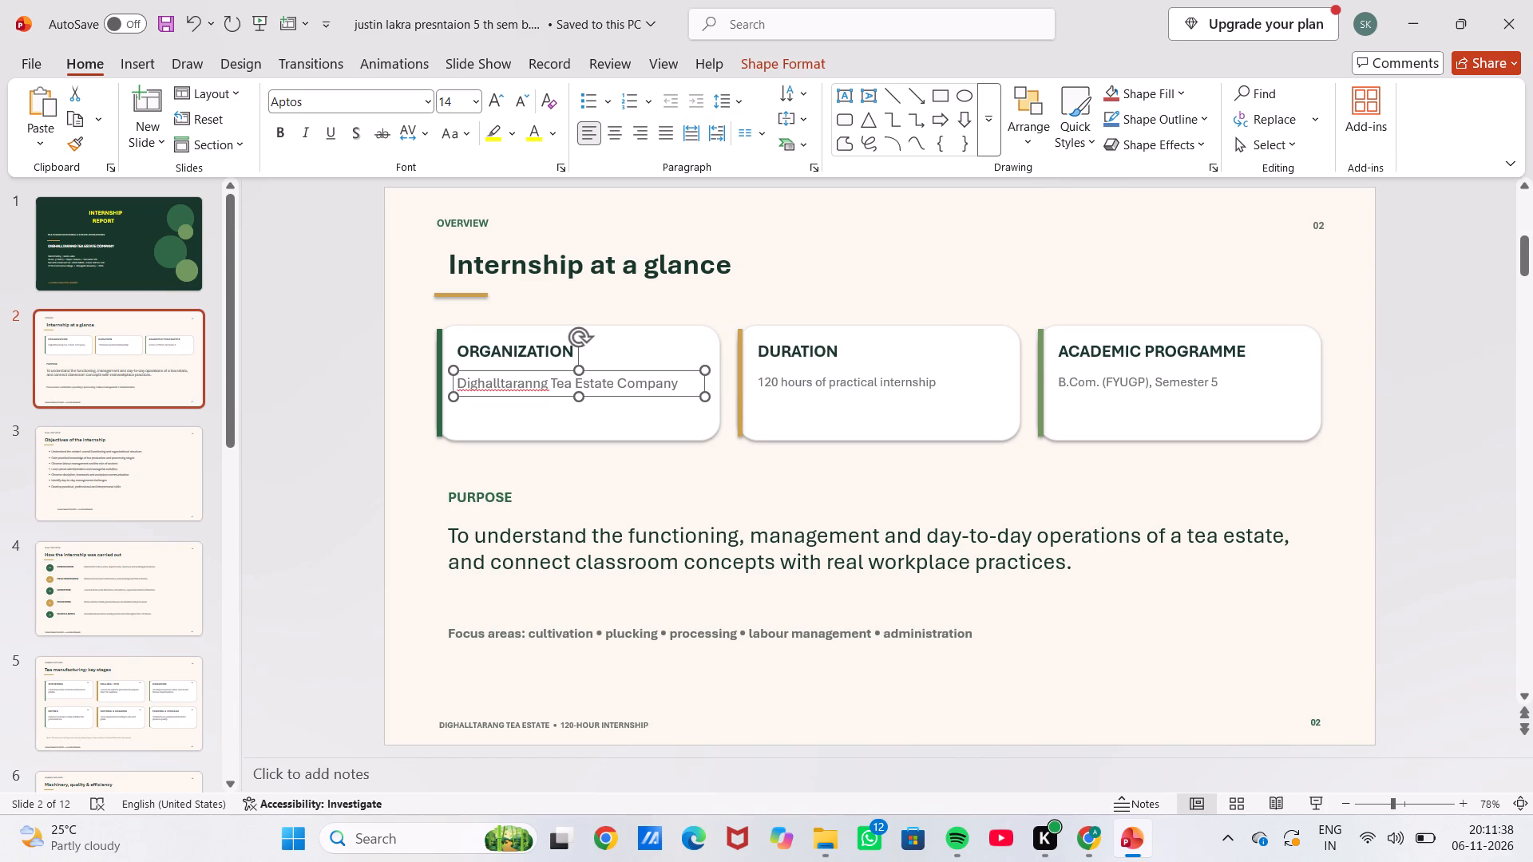
Make the whole company name in the Organization card bold and convert it to uppercase.
drag(460, 382, 509, 382)
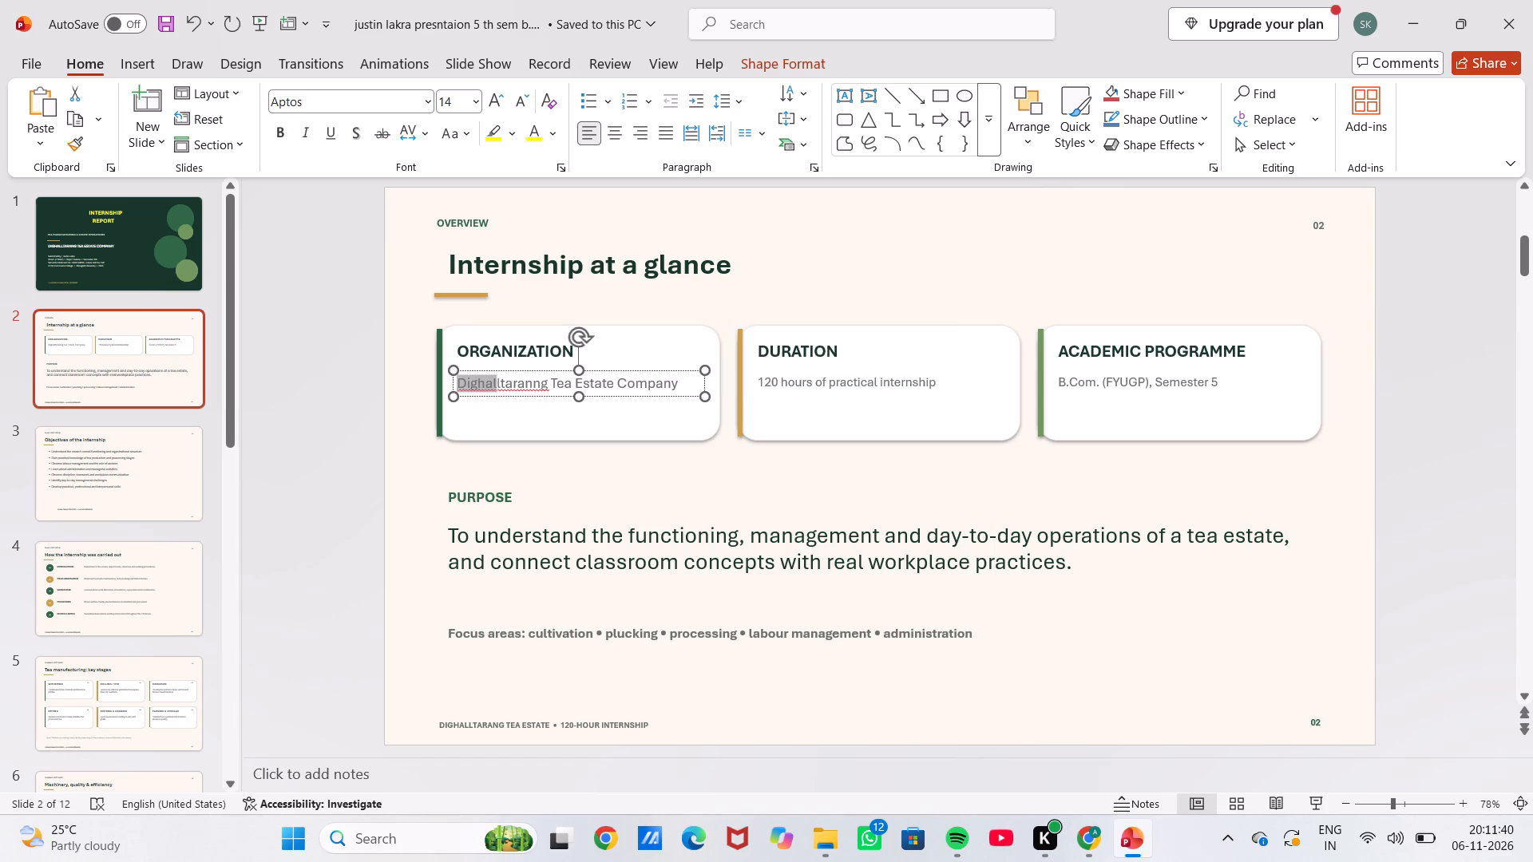
drag(509, 382, 648, 383)
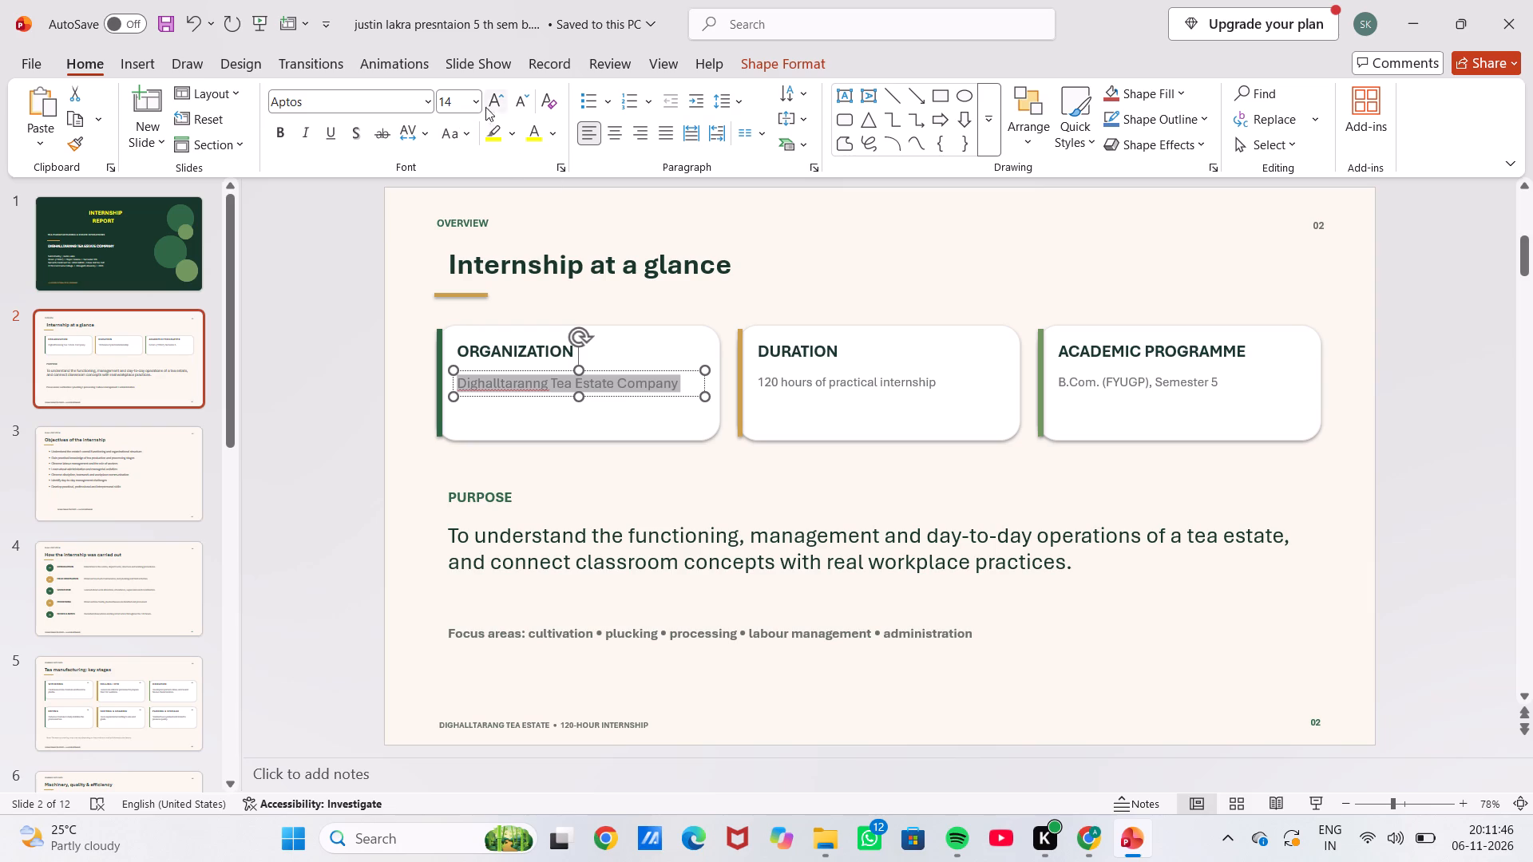
click(283, 136)
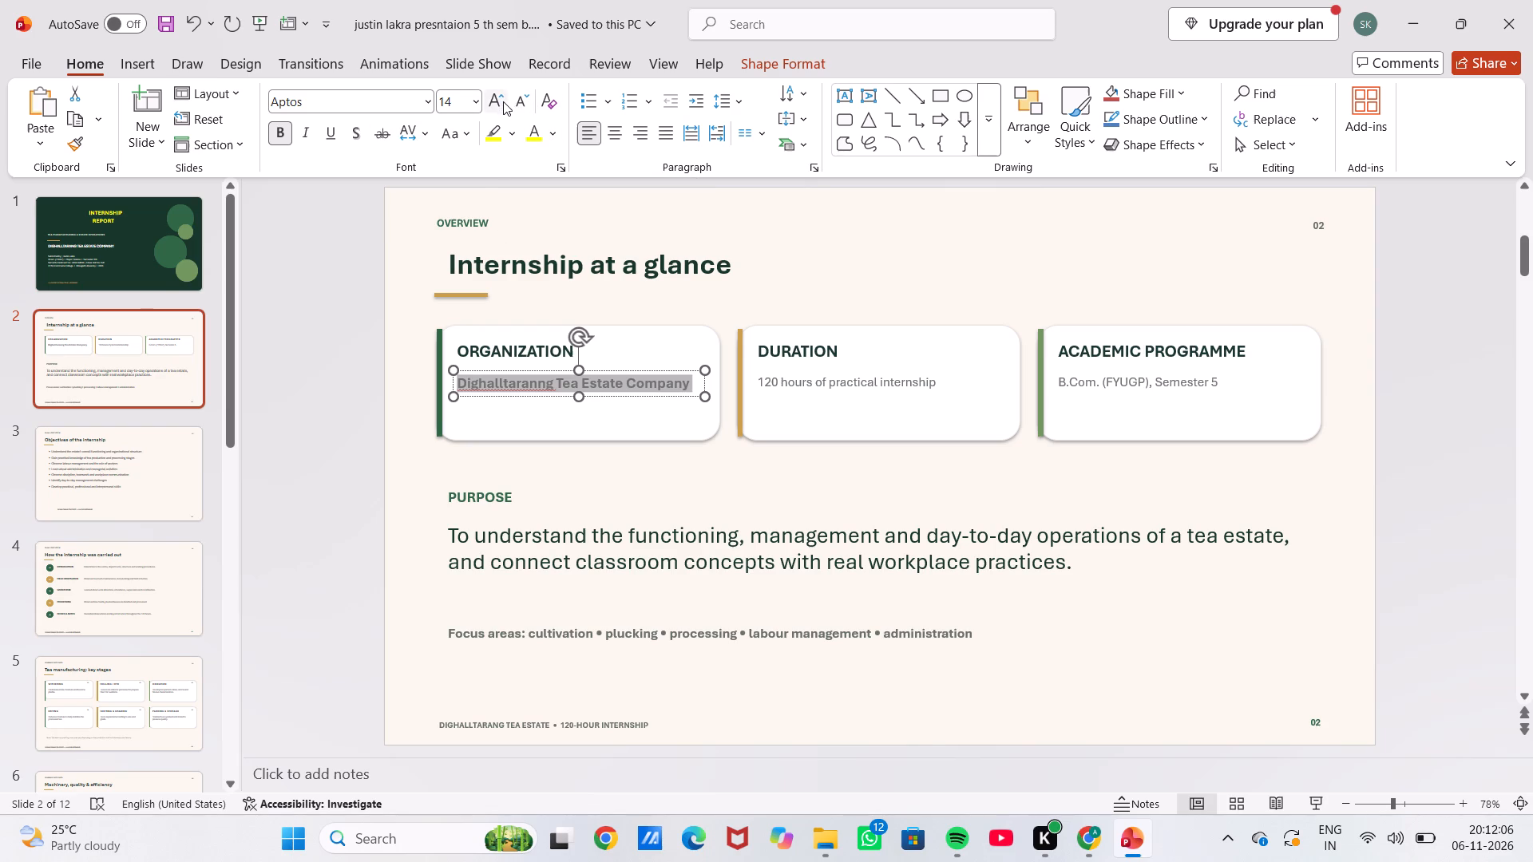
click(471, 132)
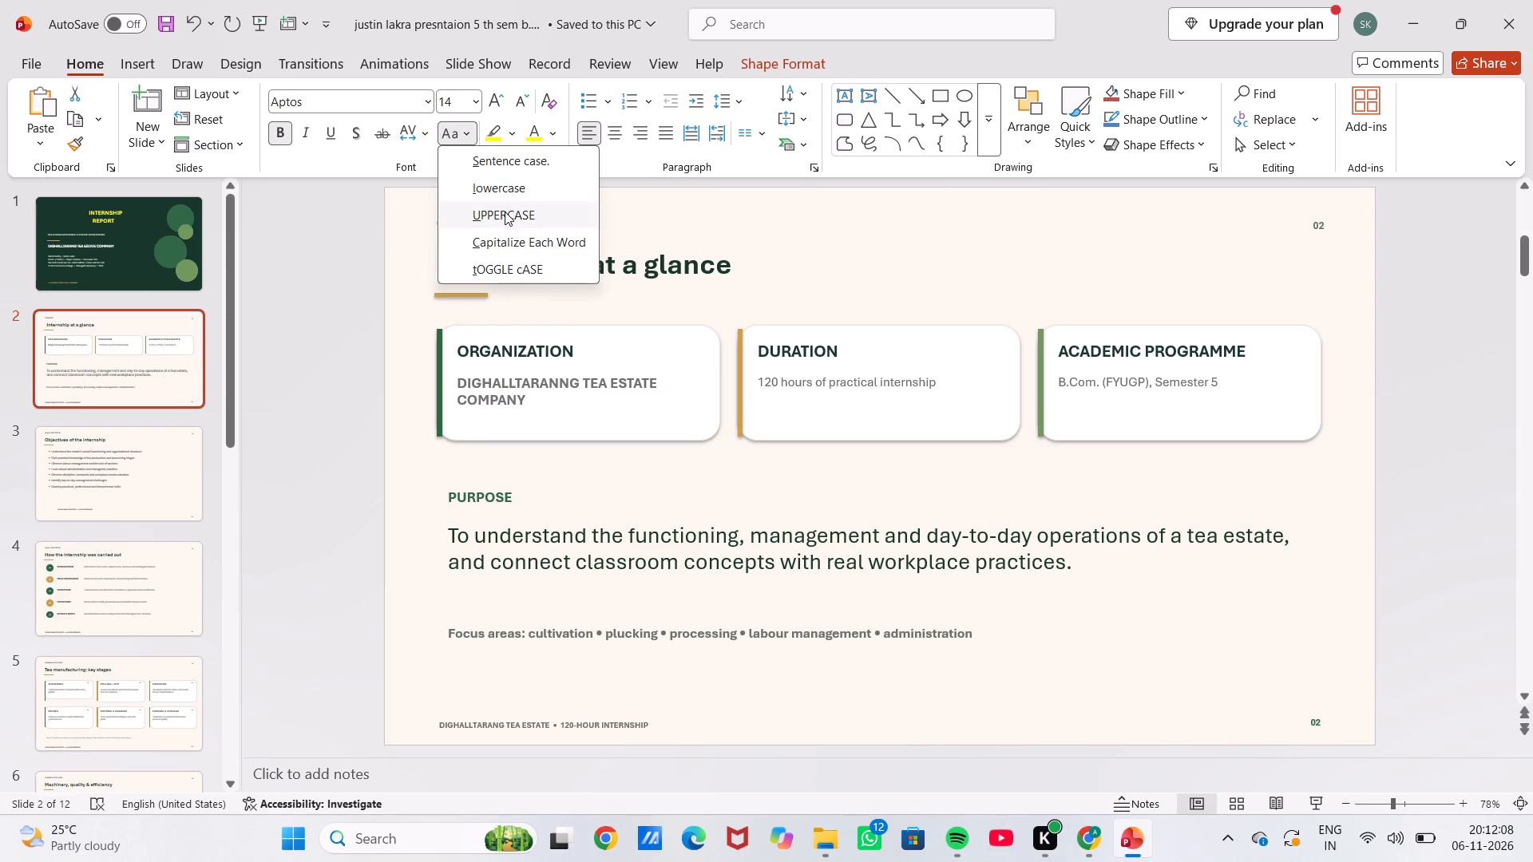
click(514, 218)
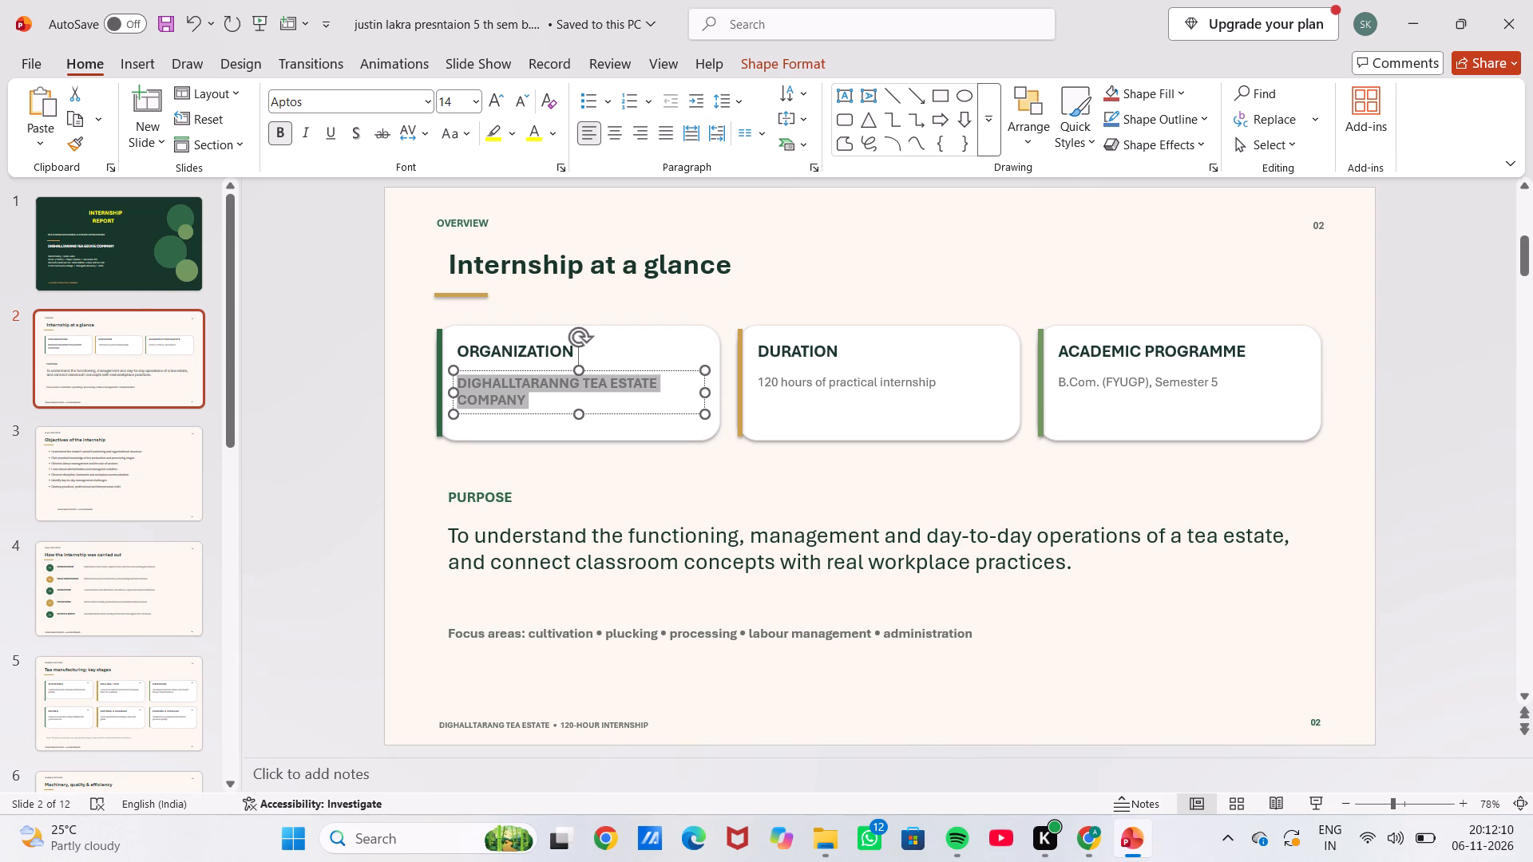
click(710, 393)
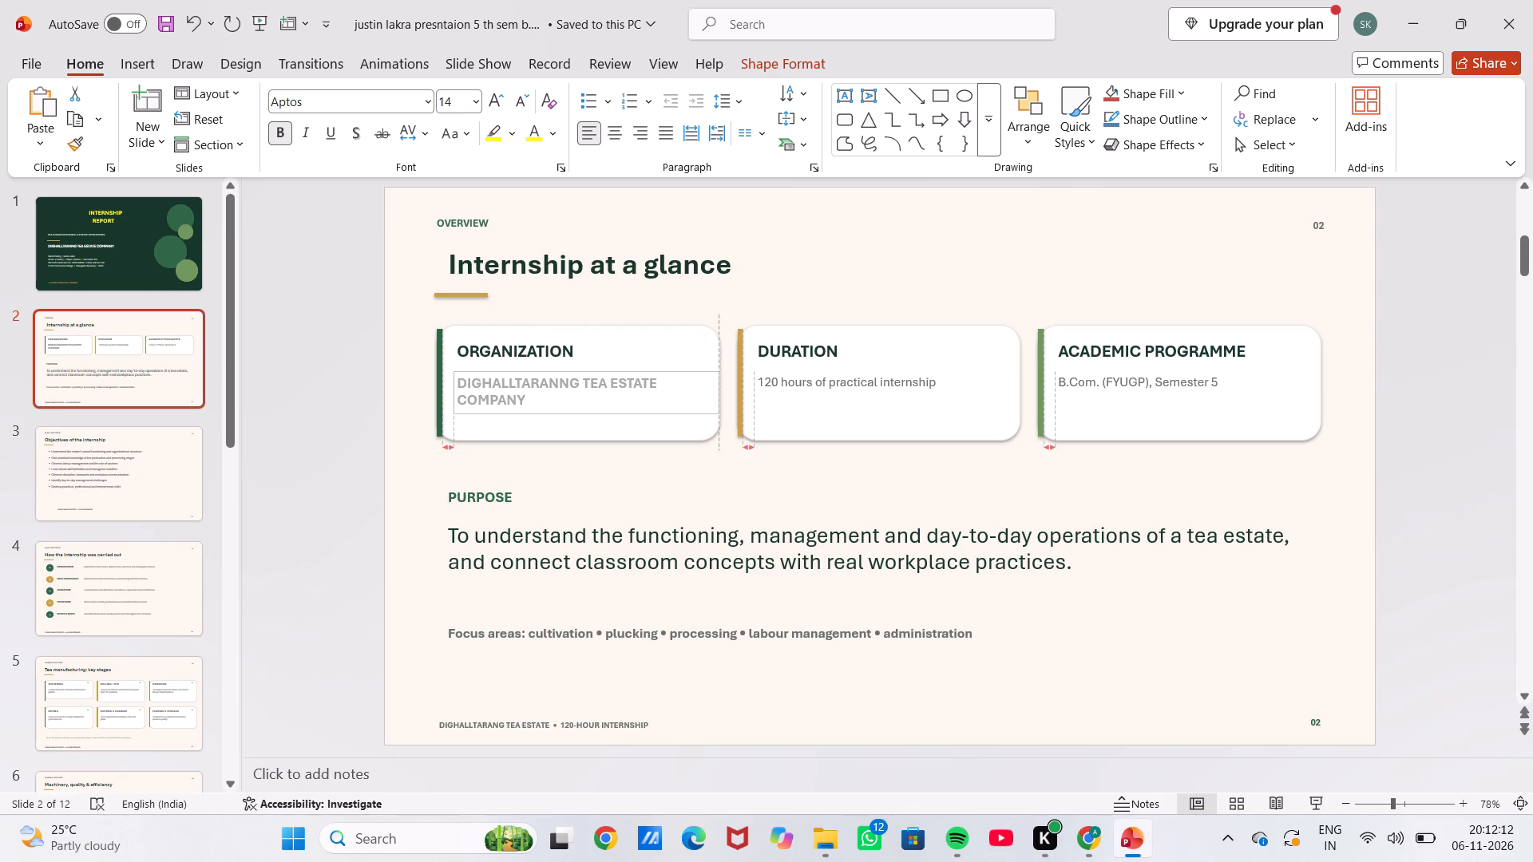
click(759, 452)
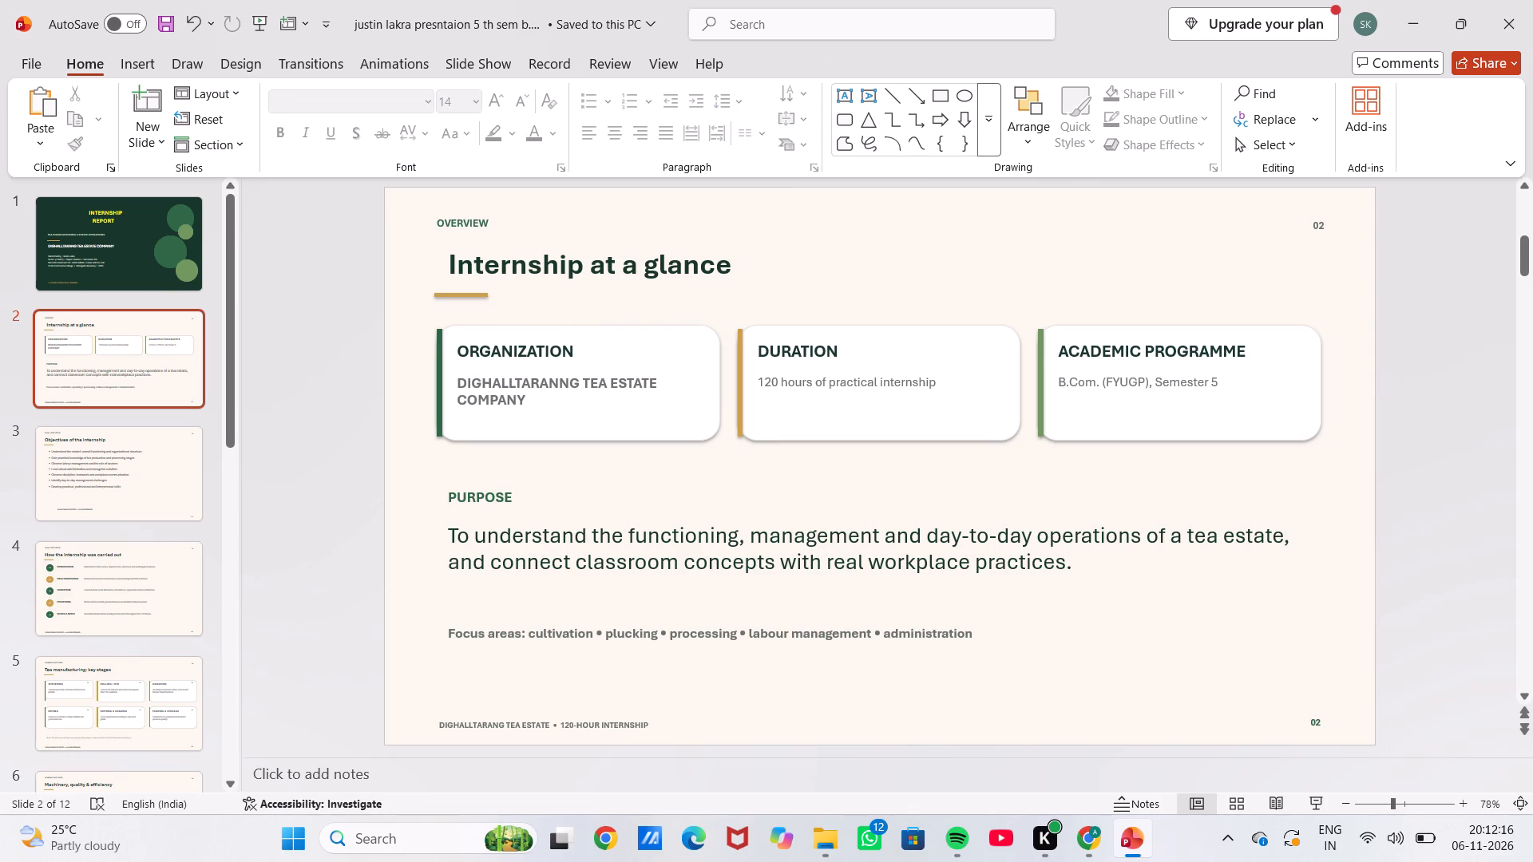
Format the Duration card's "120 hours of practical internship" text as uppercase, bold and size 14.
click(762, 379)
click(762, 379)
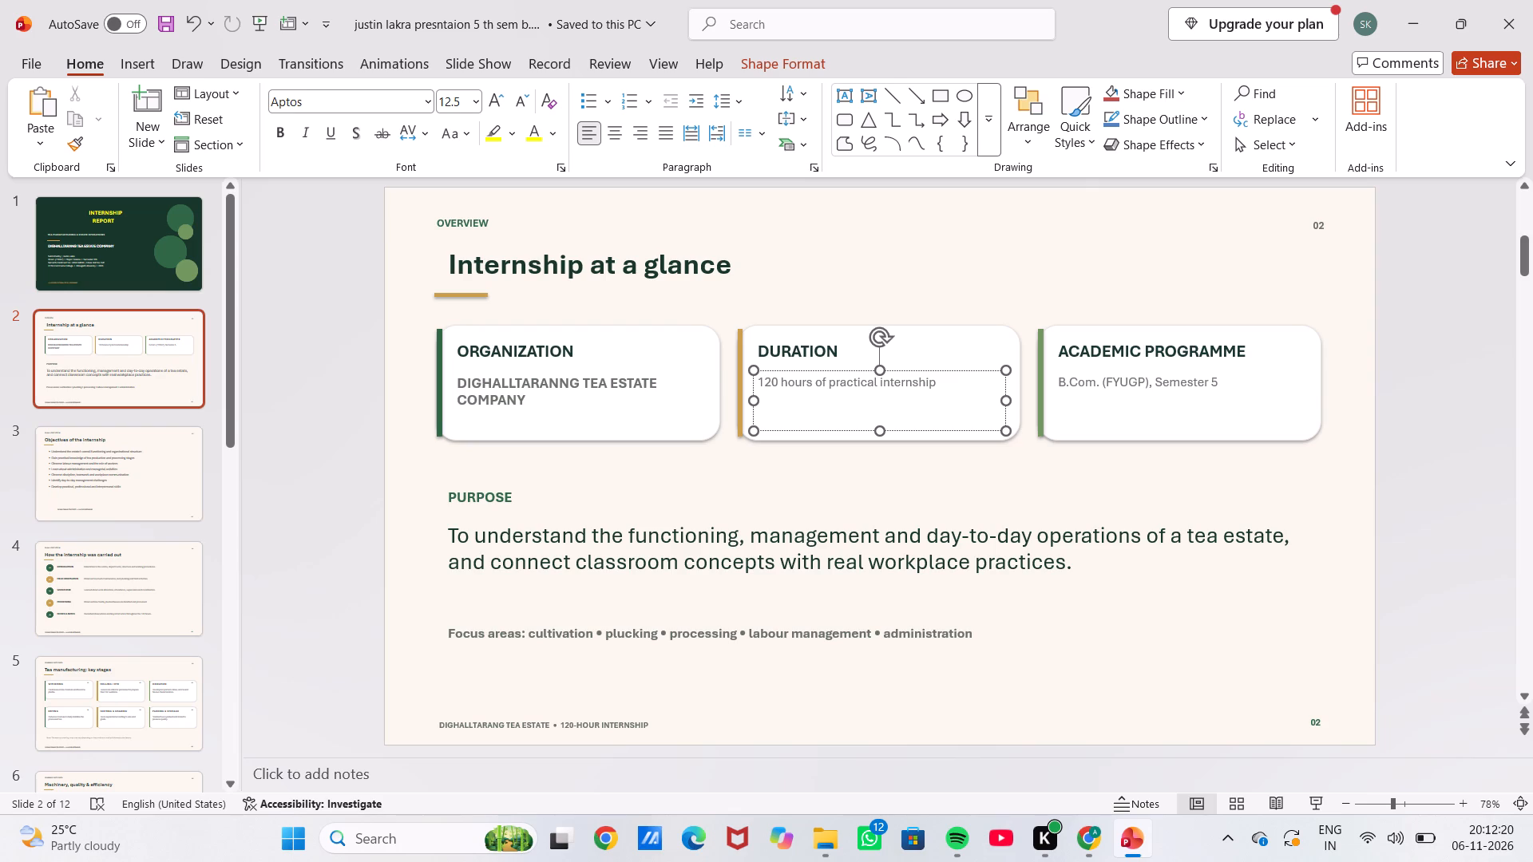
drag(932, 386, 770, 386)
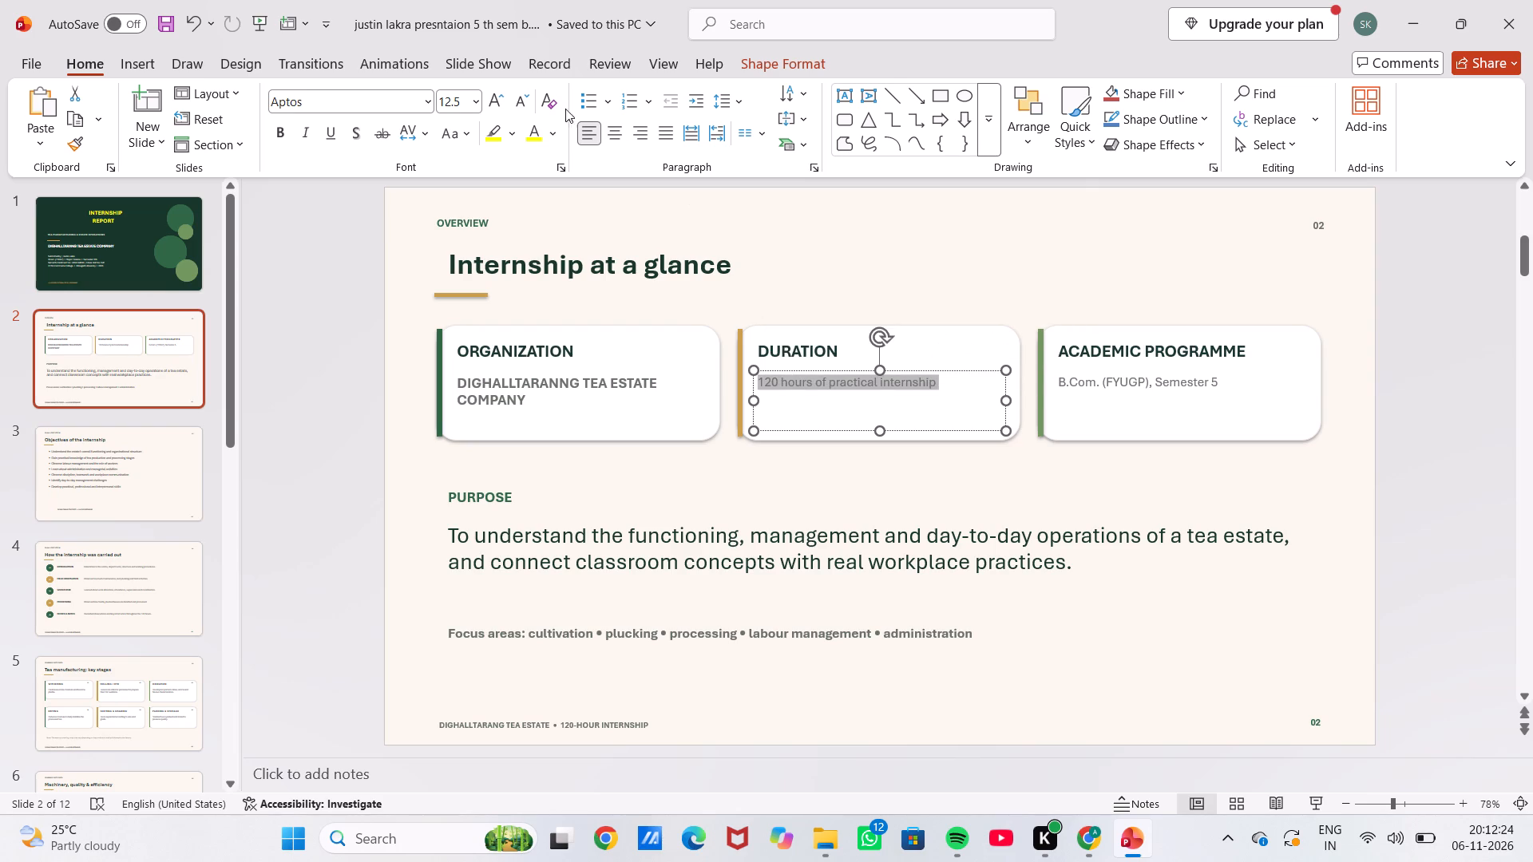
click(471, 132)
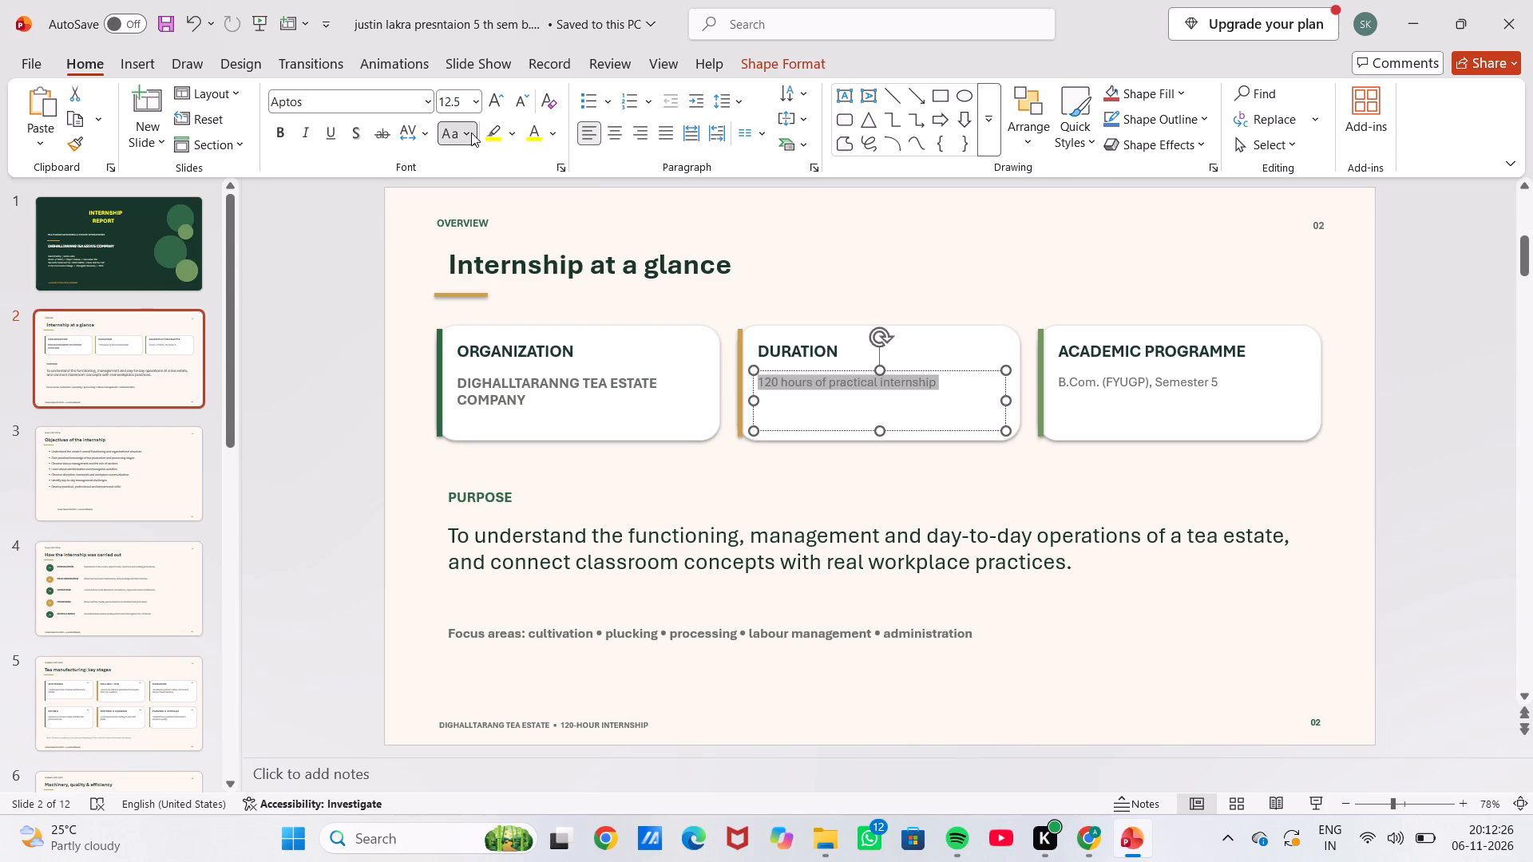
click(513, 215)
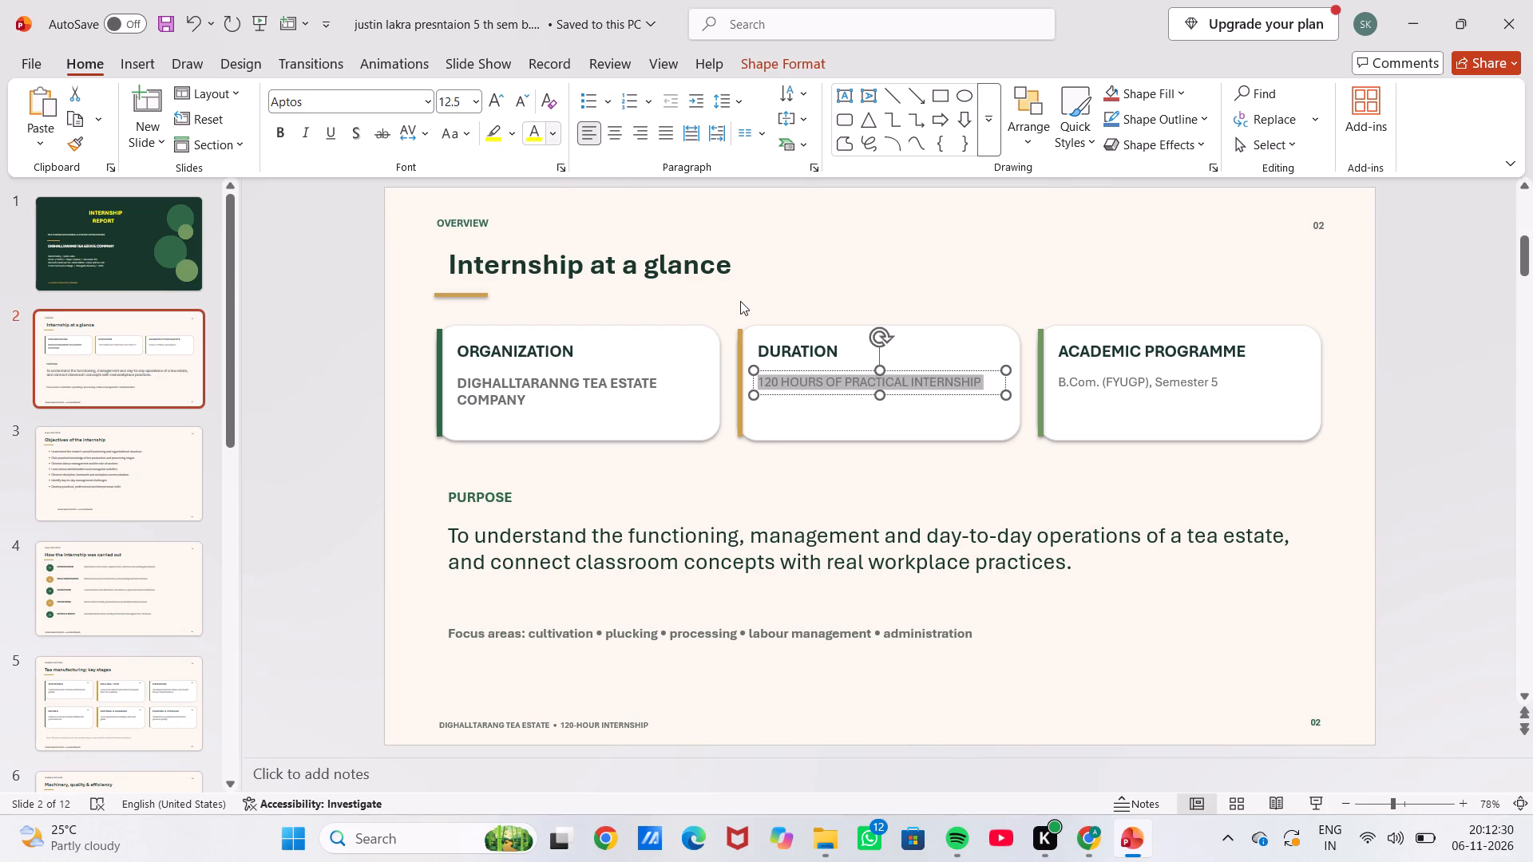
click(288, 135)
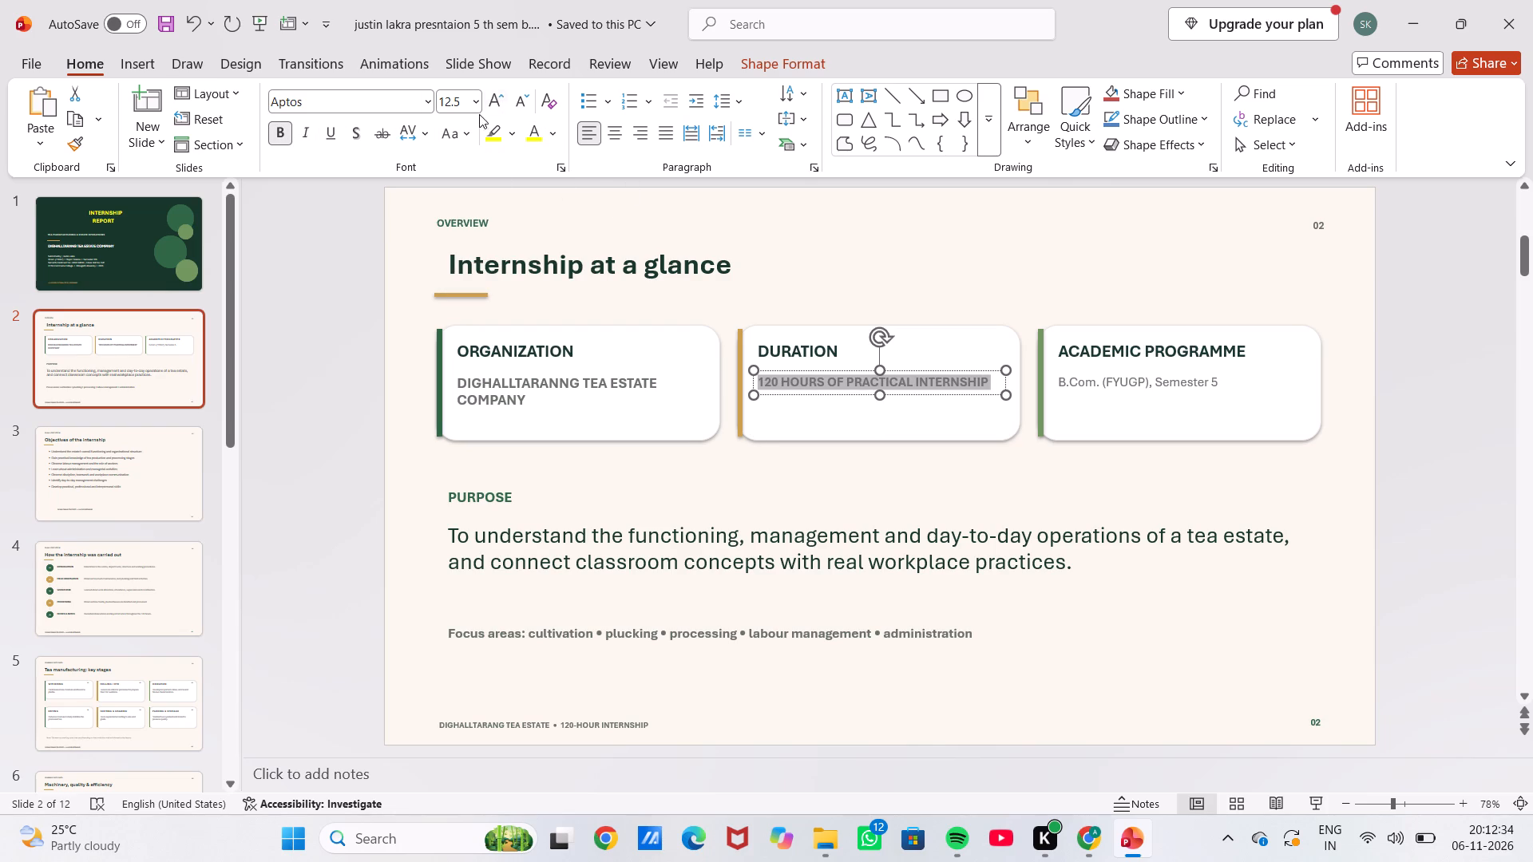
click(498, 101)
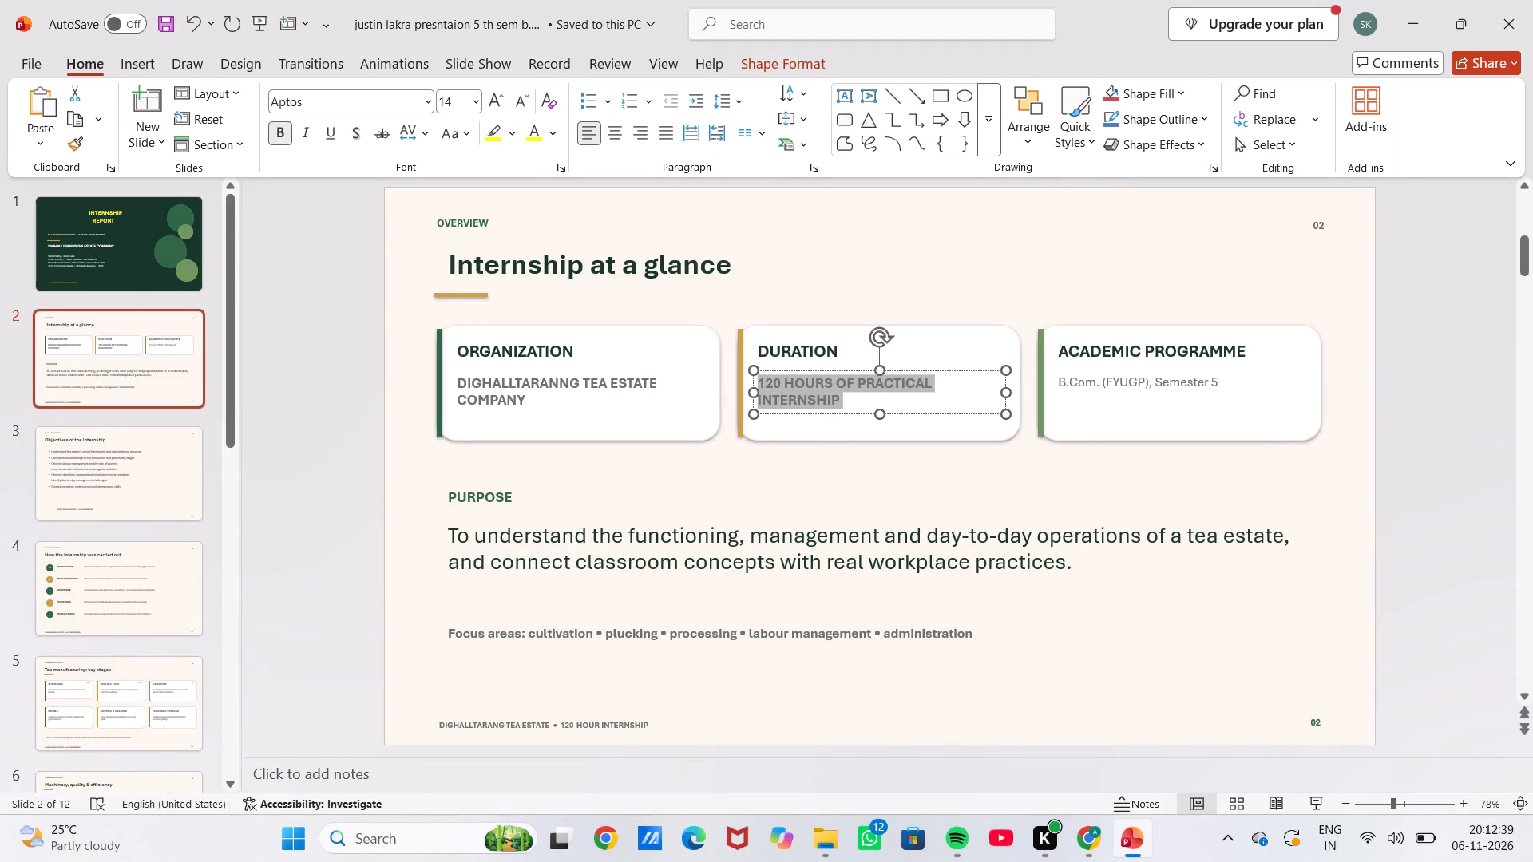
Change the Duration card's internship hours text to the theme colour Olive Green, Accent 3.
click(551, 140)
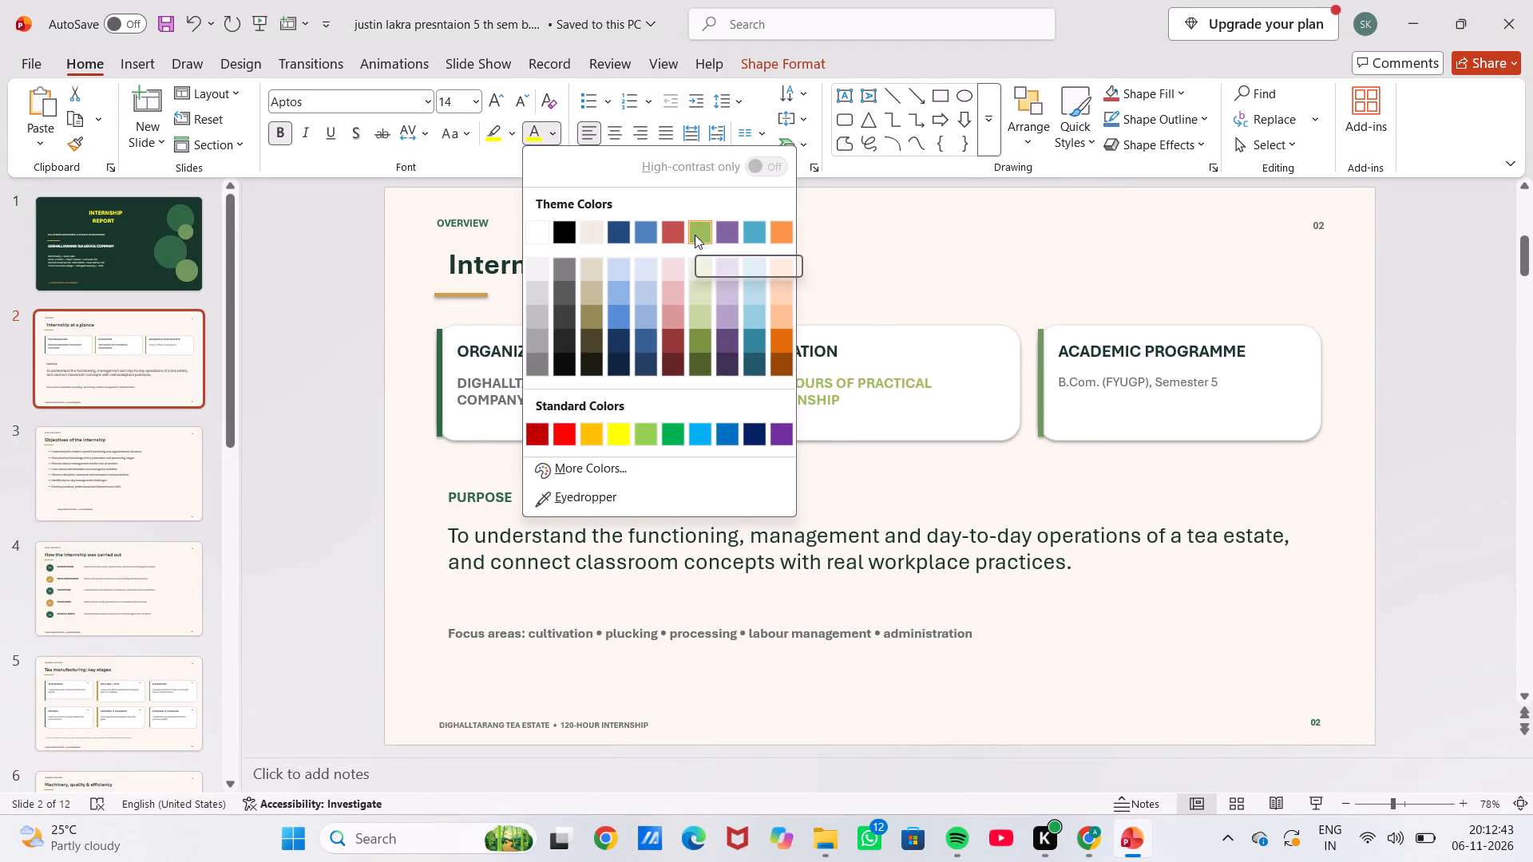
click(695, 235)
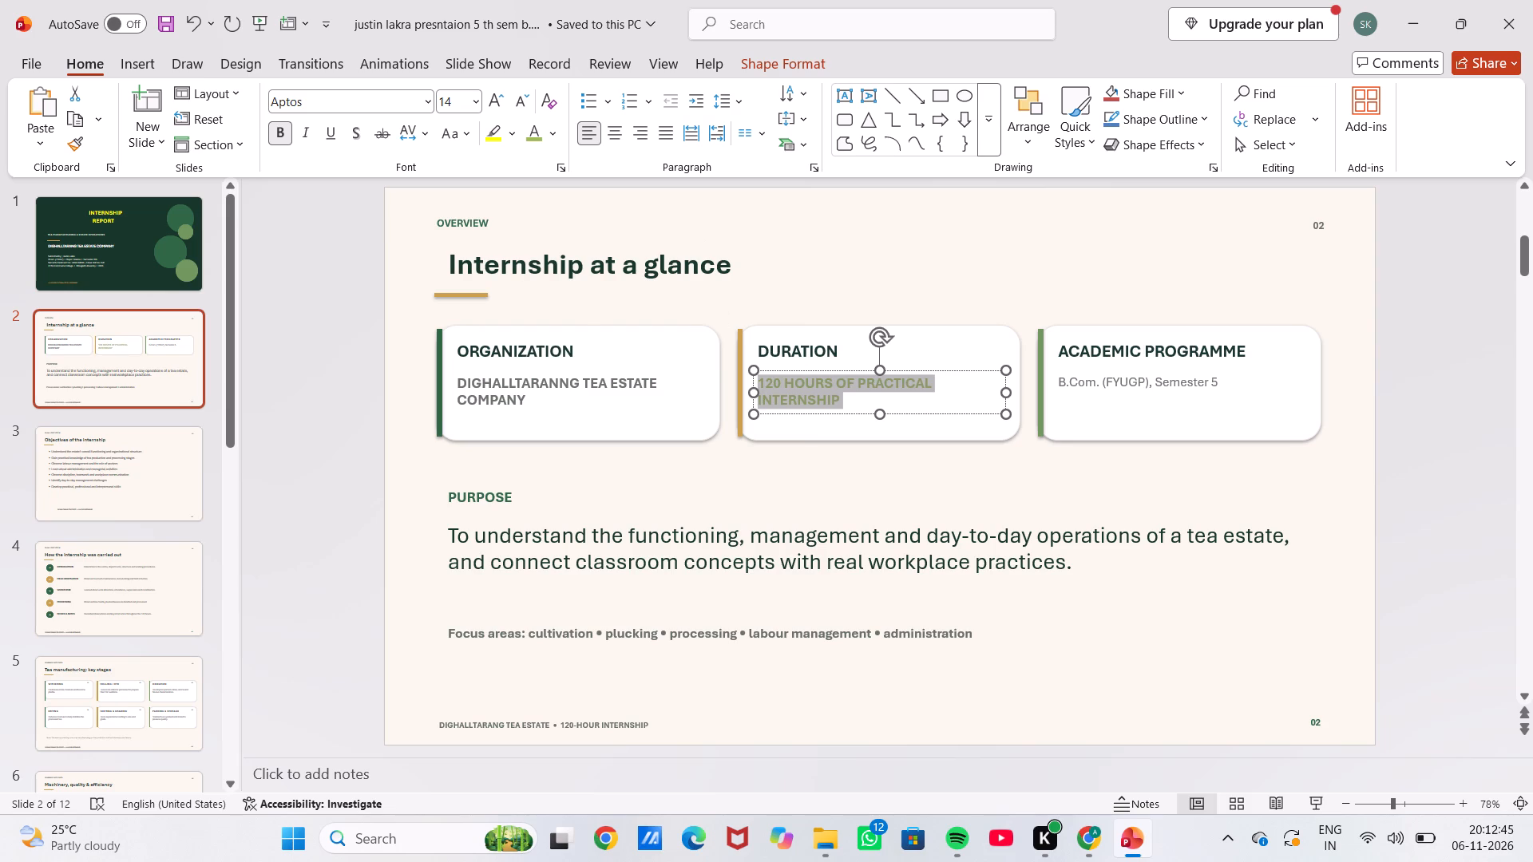
Change the whole company name in the Organization card to the theme colour Olive Green, Accent 3.
click(461, 377)
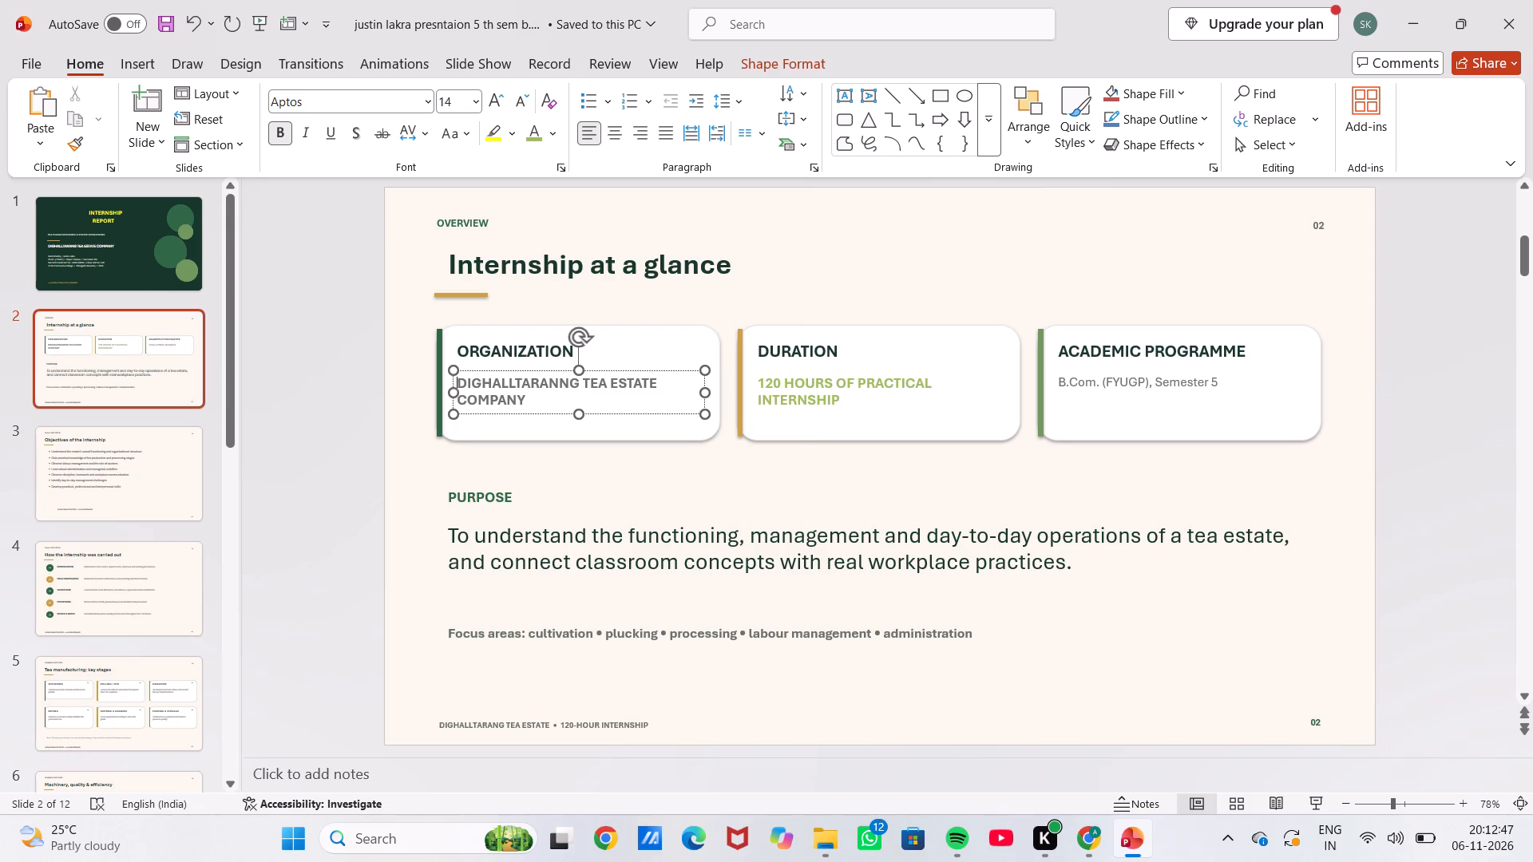
drag(561, 397, 489, 382)
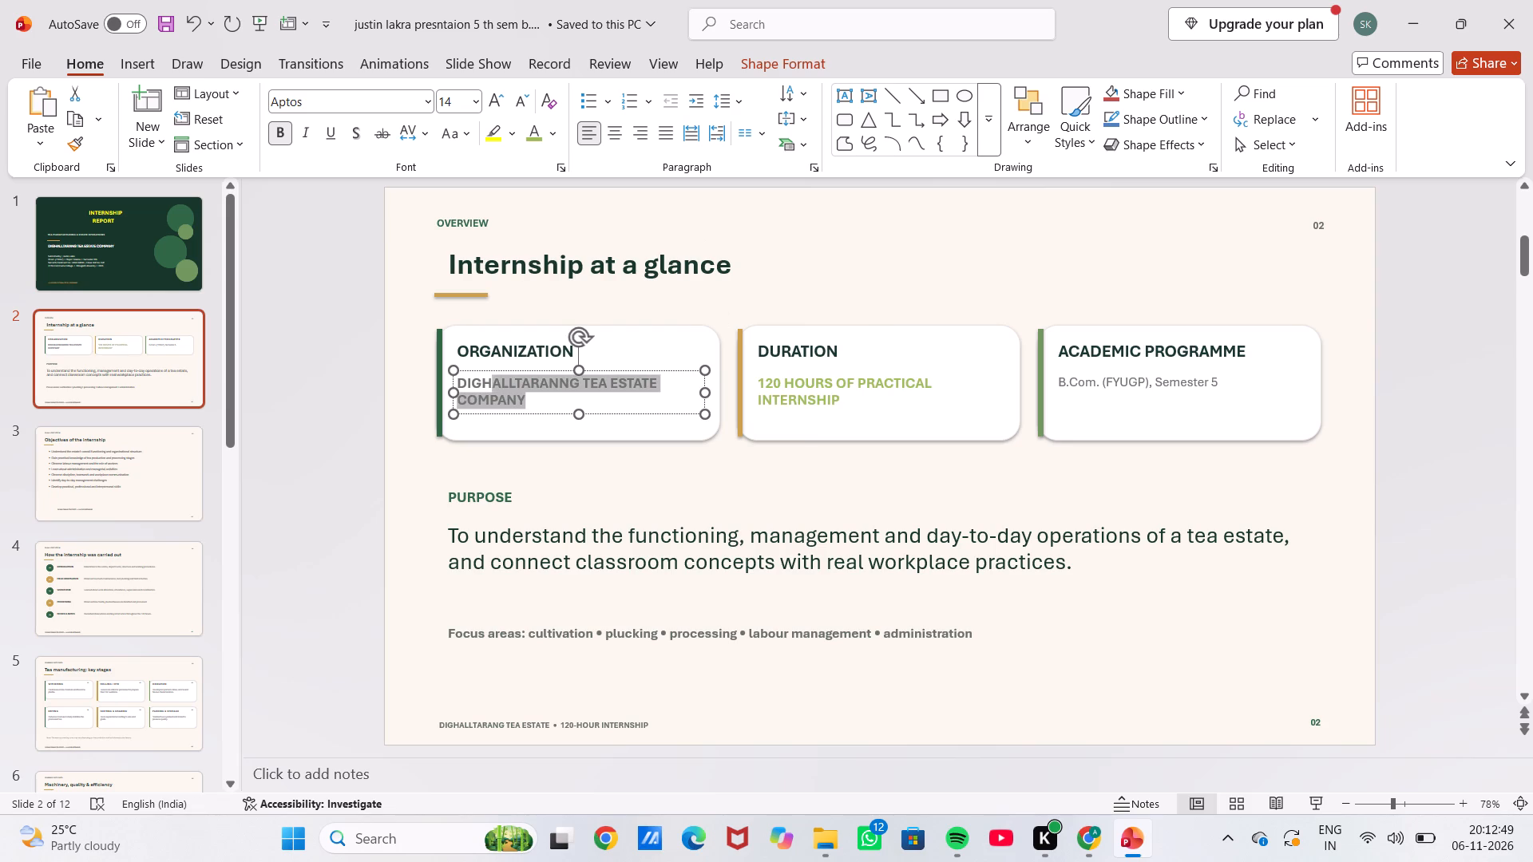
drag(489, 382, 453, 383)
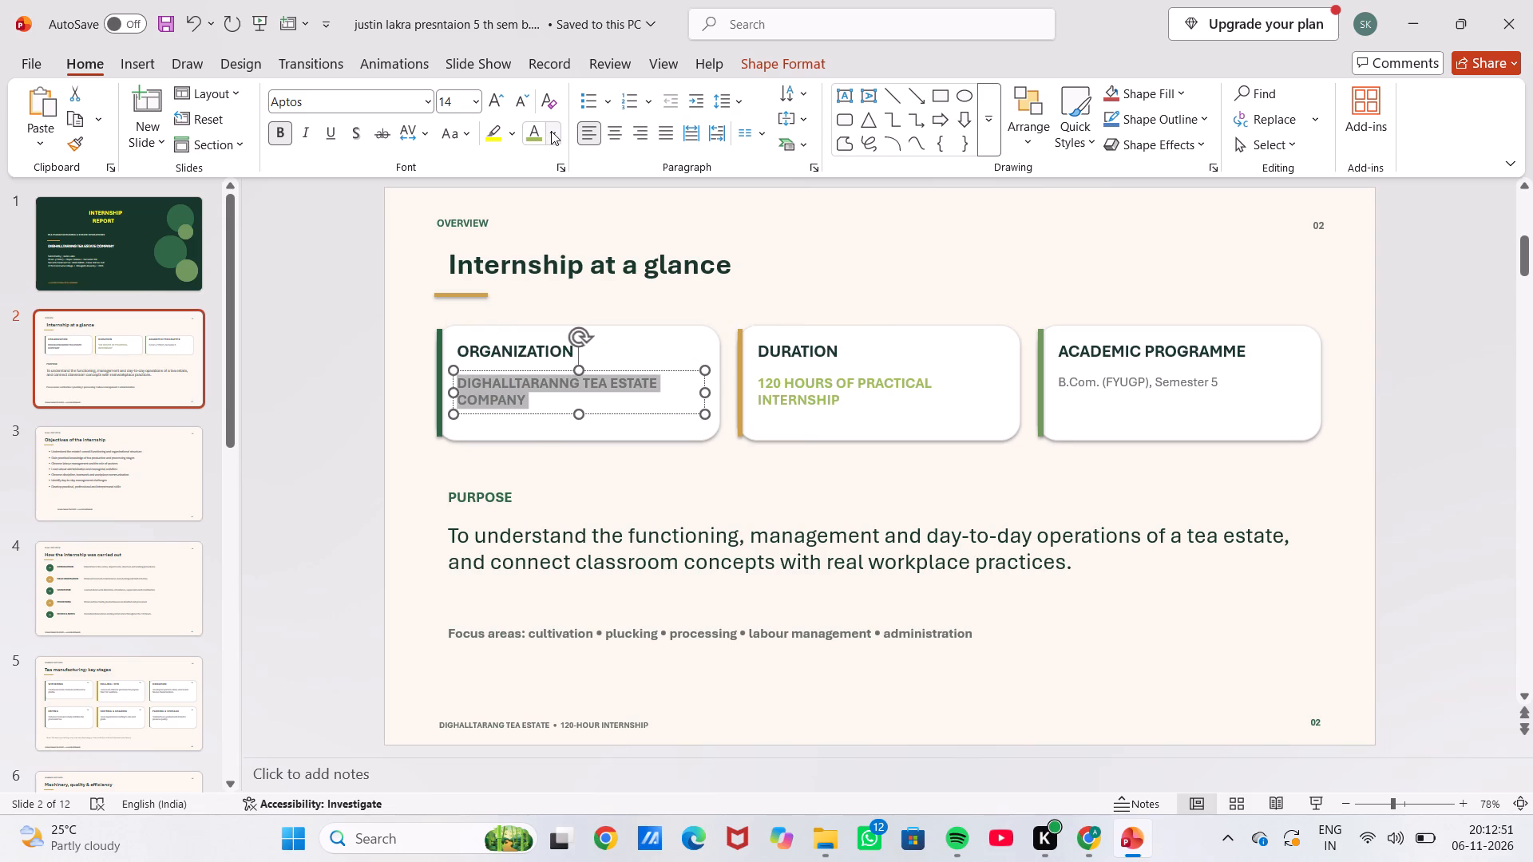
click(551, 131)
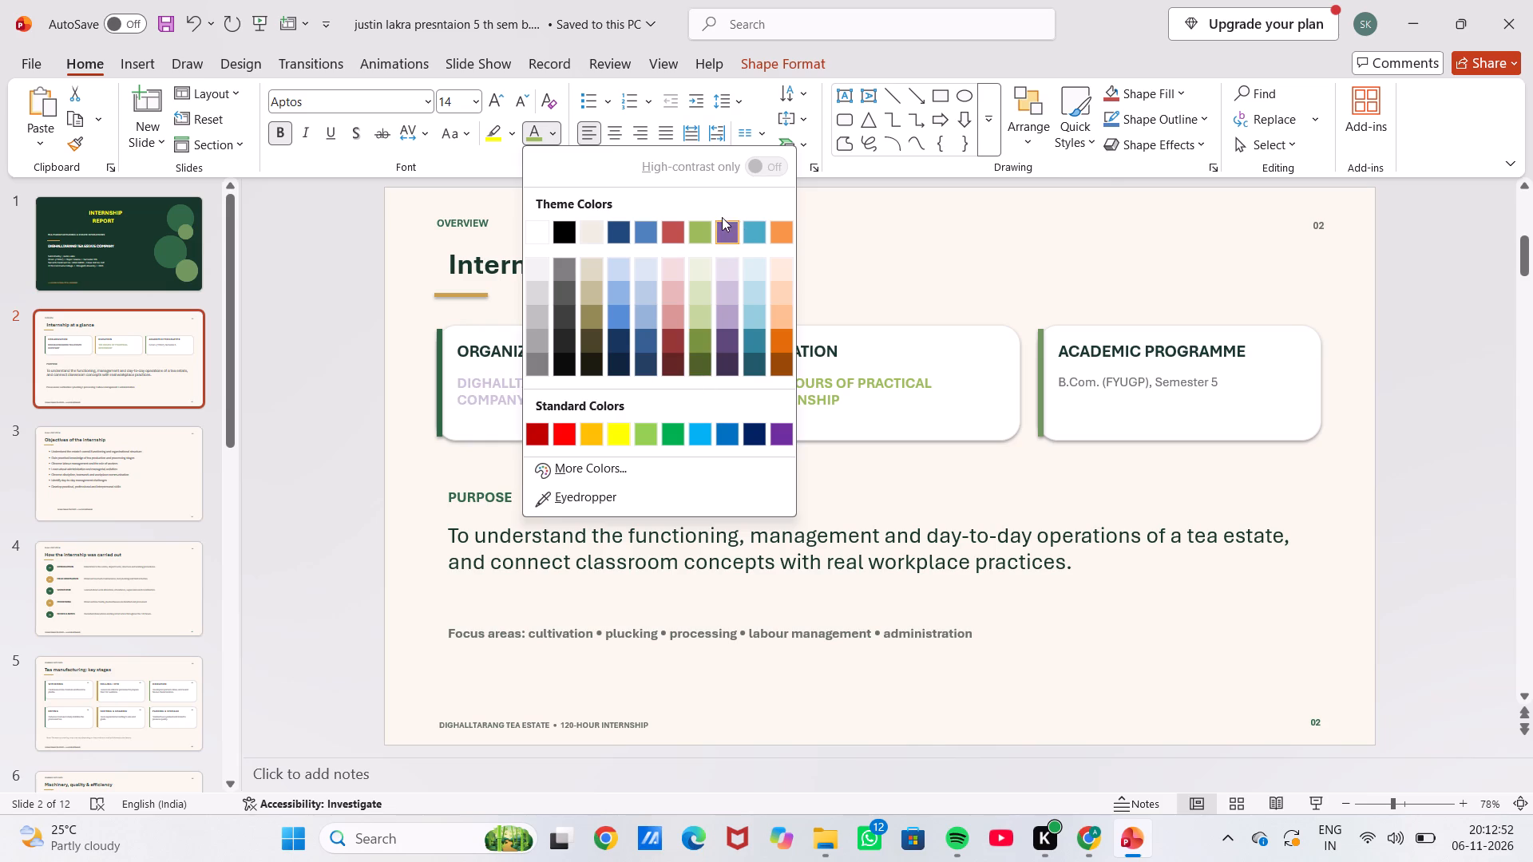
click(707, 227)
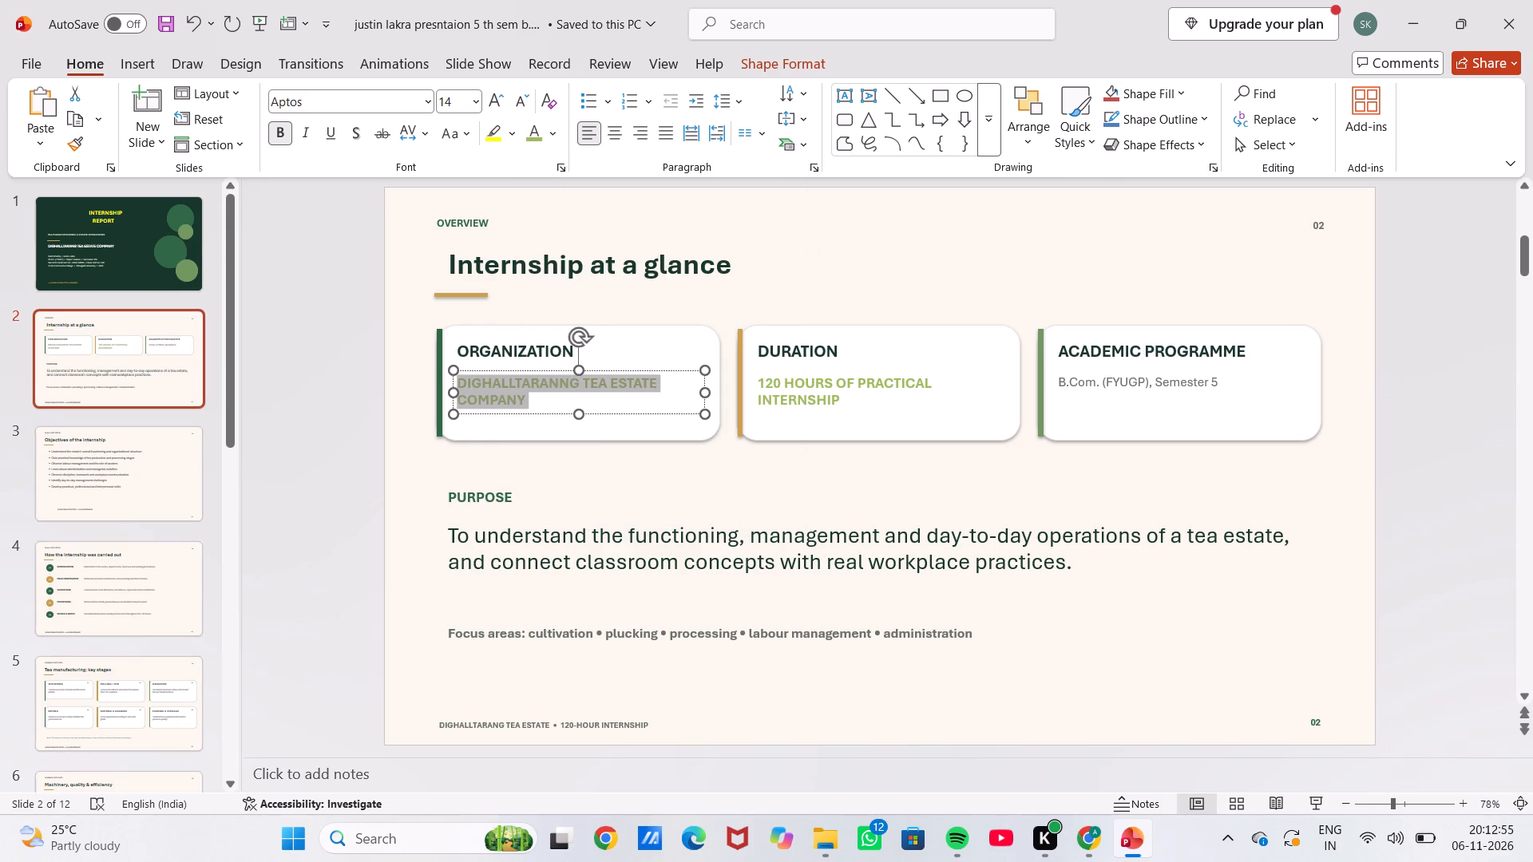
click(865, 266)
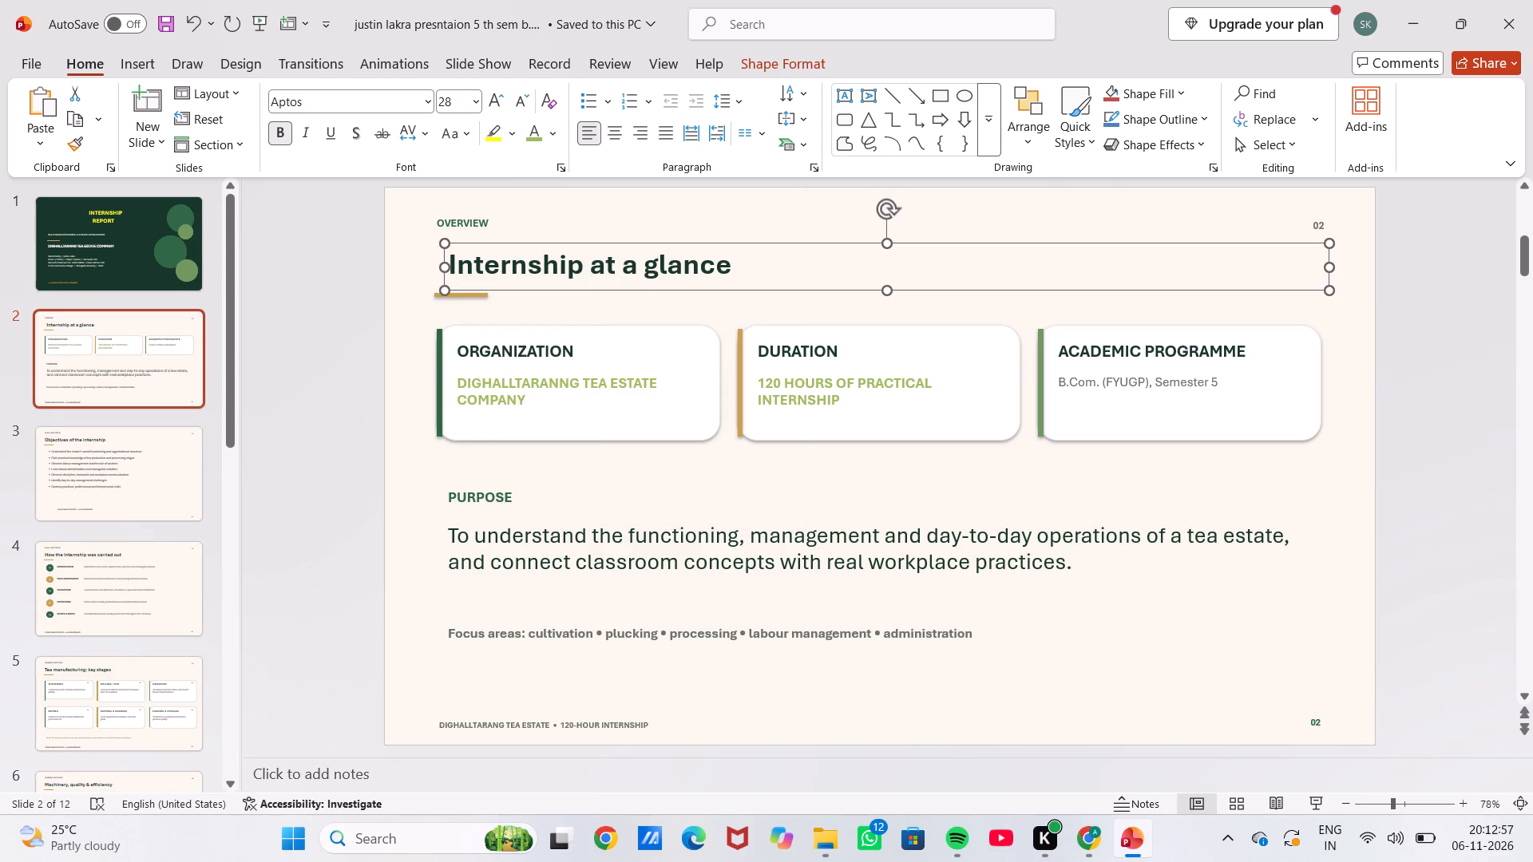
Colour the Academic Programme card's degree and semester text Olive Green, Accent 3, Darker 25%, and convert it to uppercase.
click(1060, 378)
drag(1060, 378, 1068, 378)
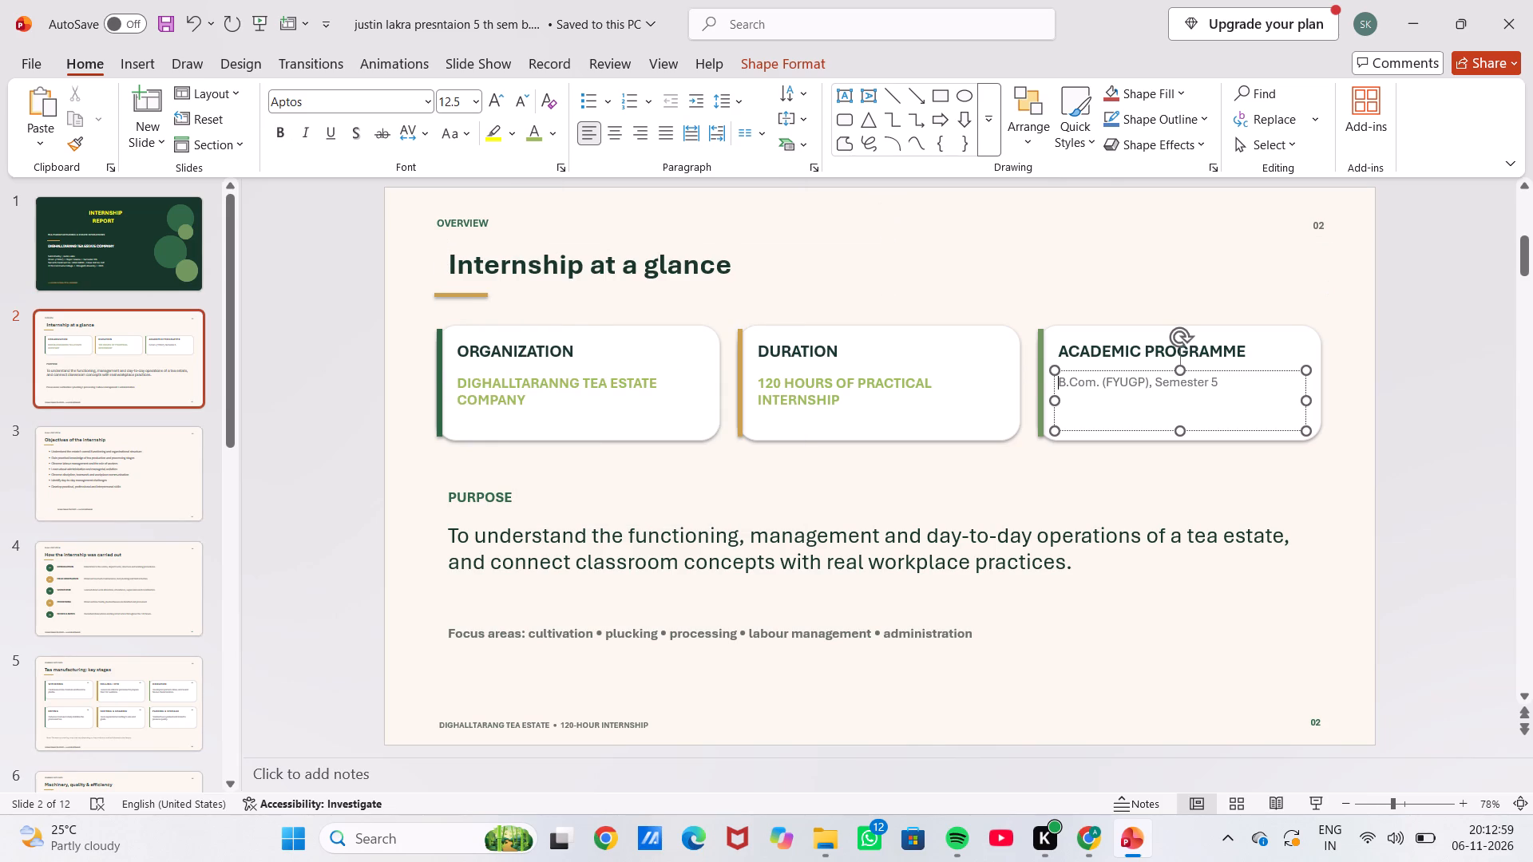
drag(1068, 378, 1212, 386)
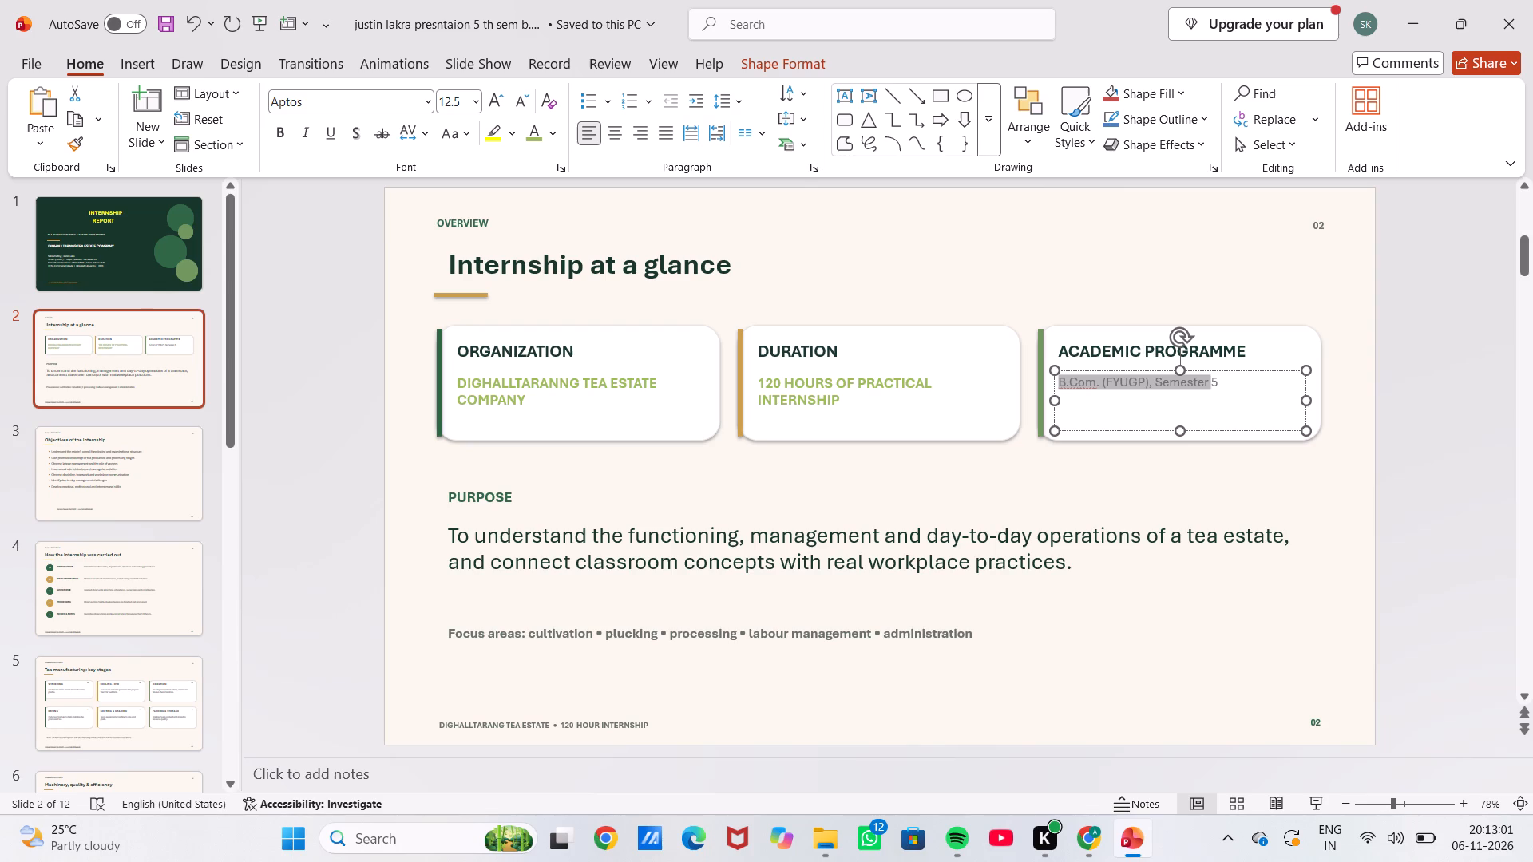
drag(1212, 386, 1235, 382)
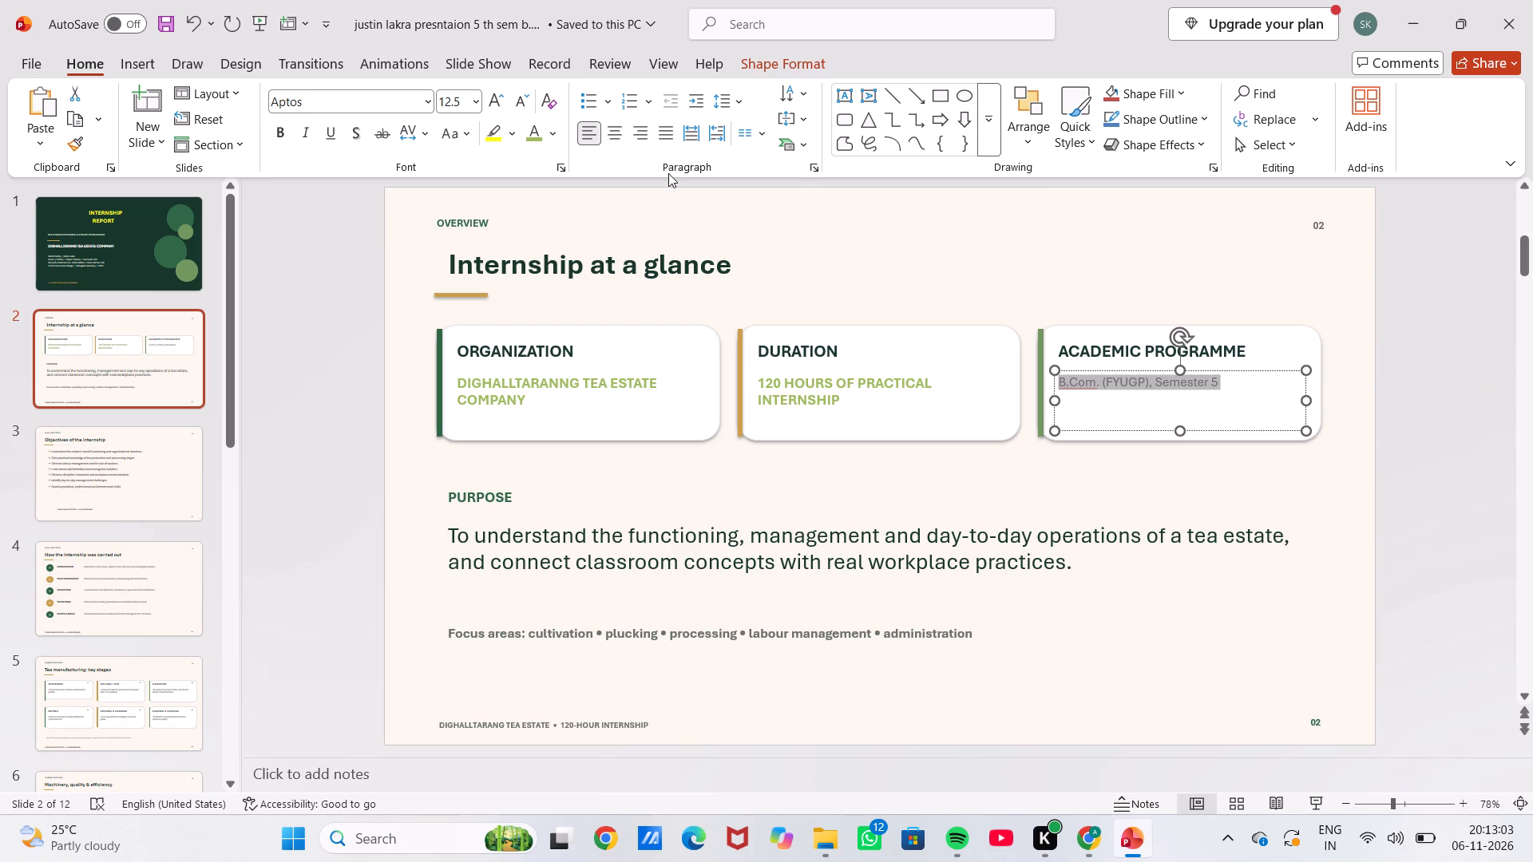
click(557, 126)
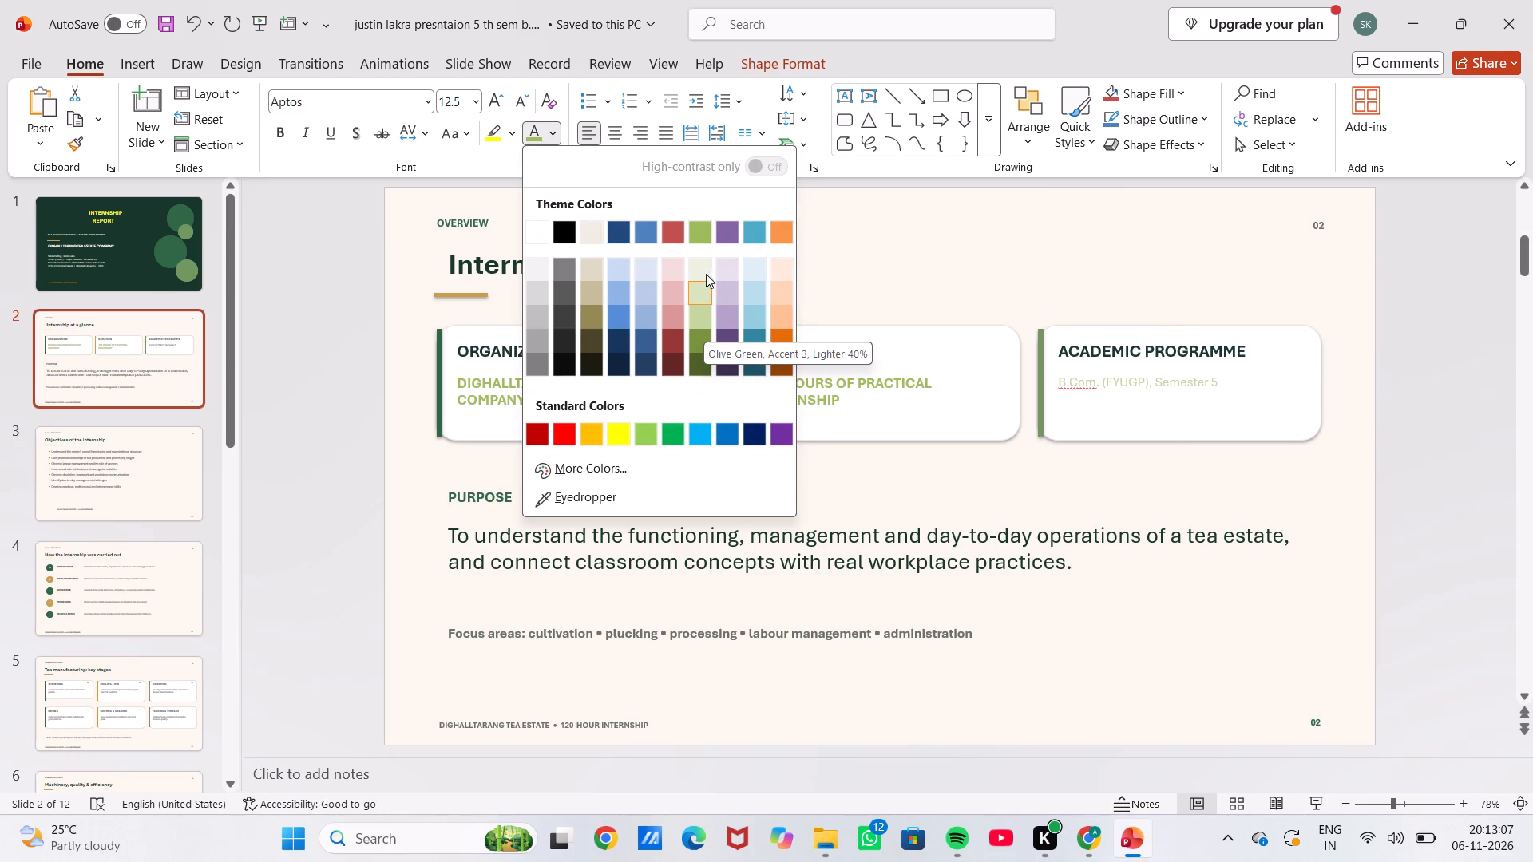
click(699, 341)
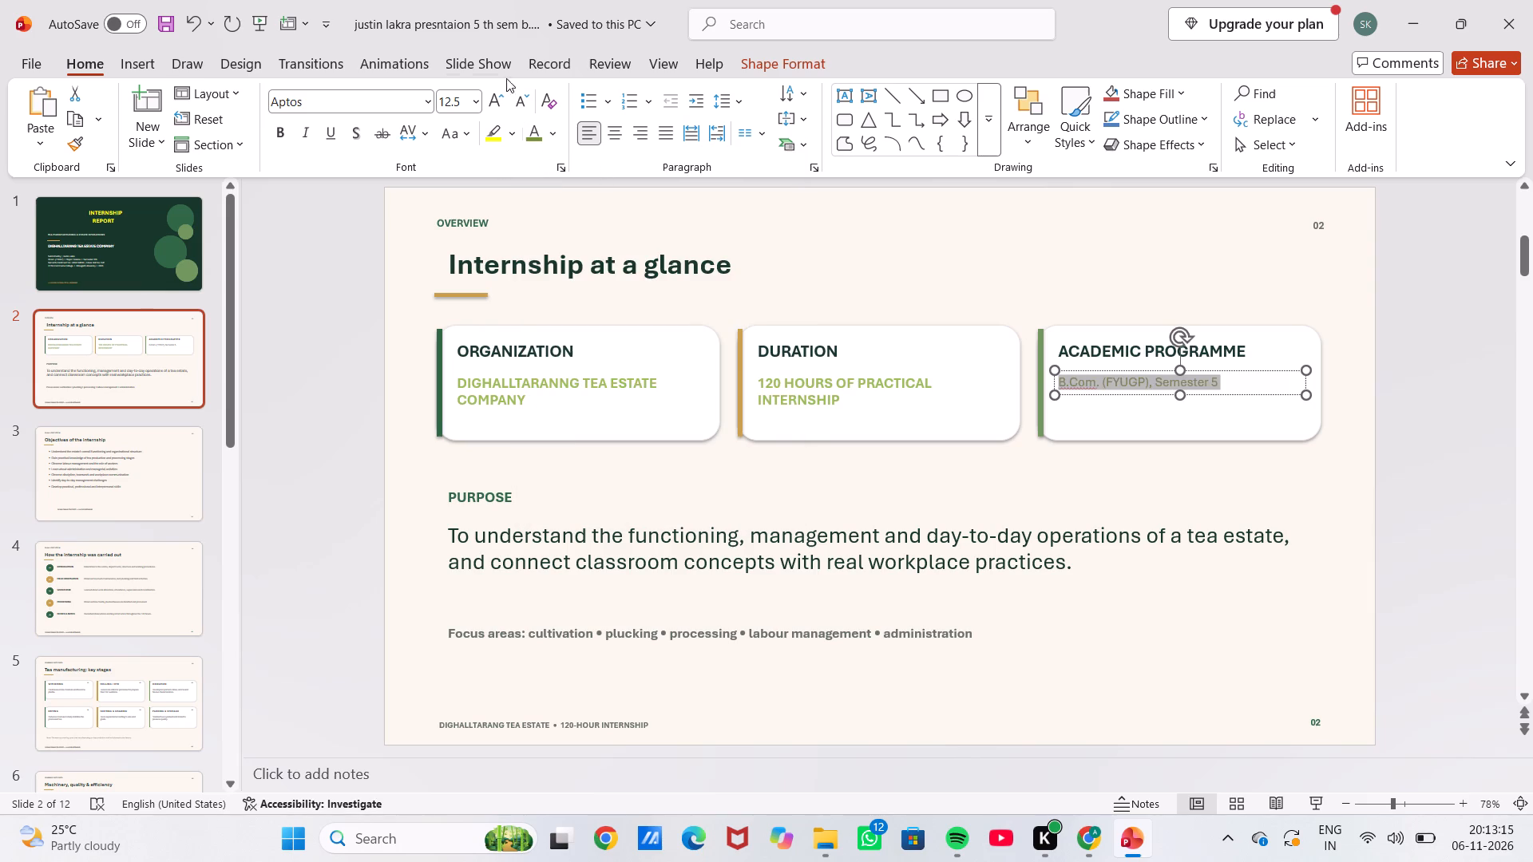
click(471, 128)
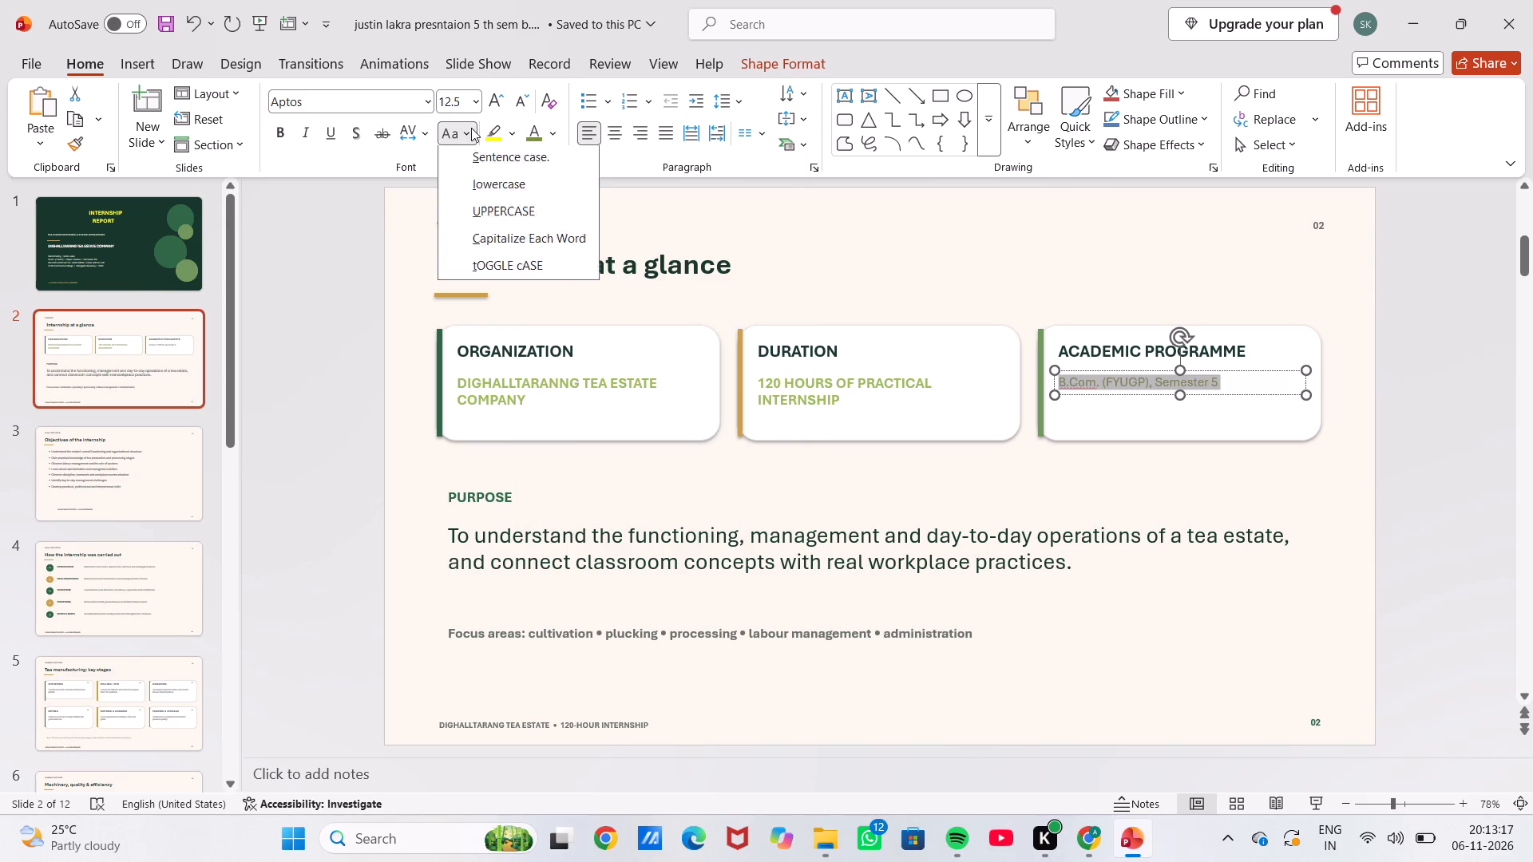
click(519, 210)
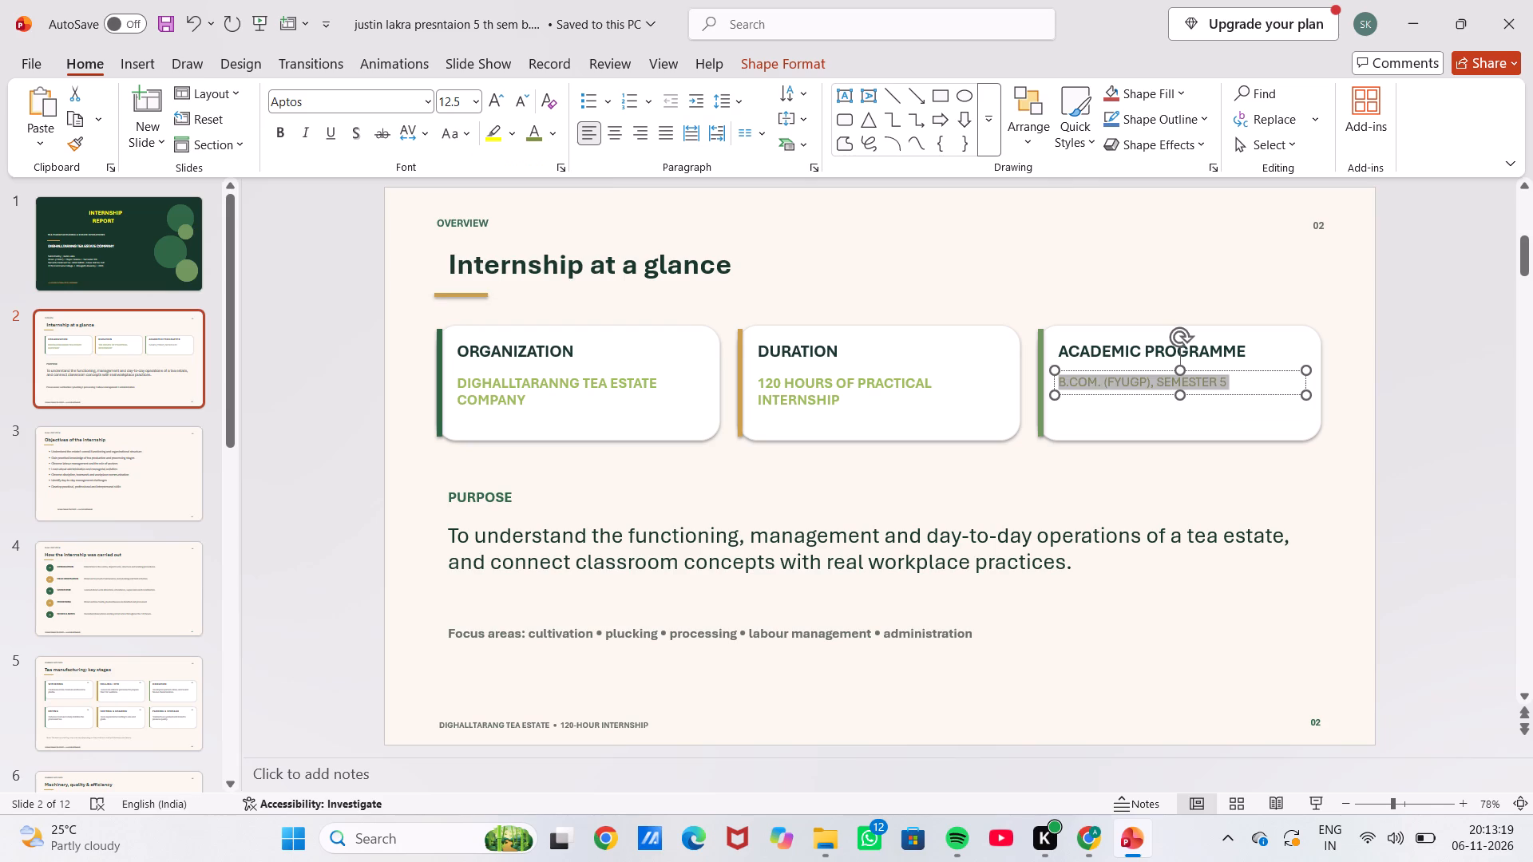
Set the Academic Programme card's degree and semester text to size 14 and make it bold.
click(491, 99)
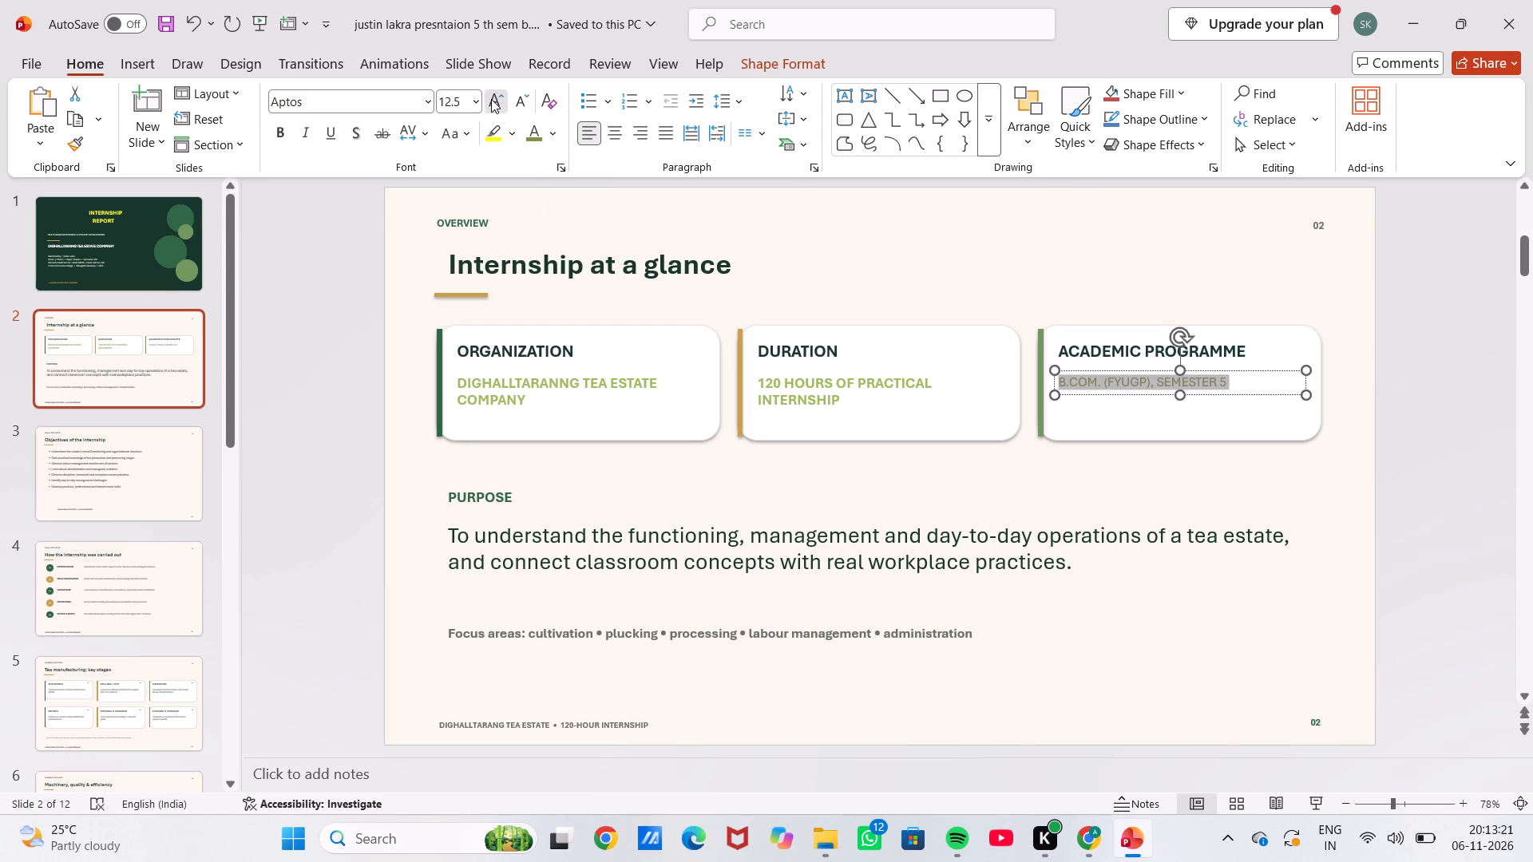
click(491, 99)
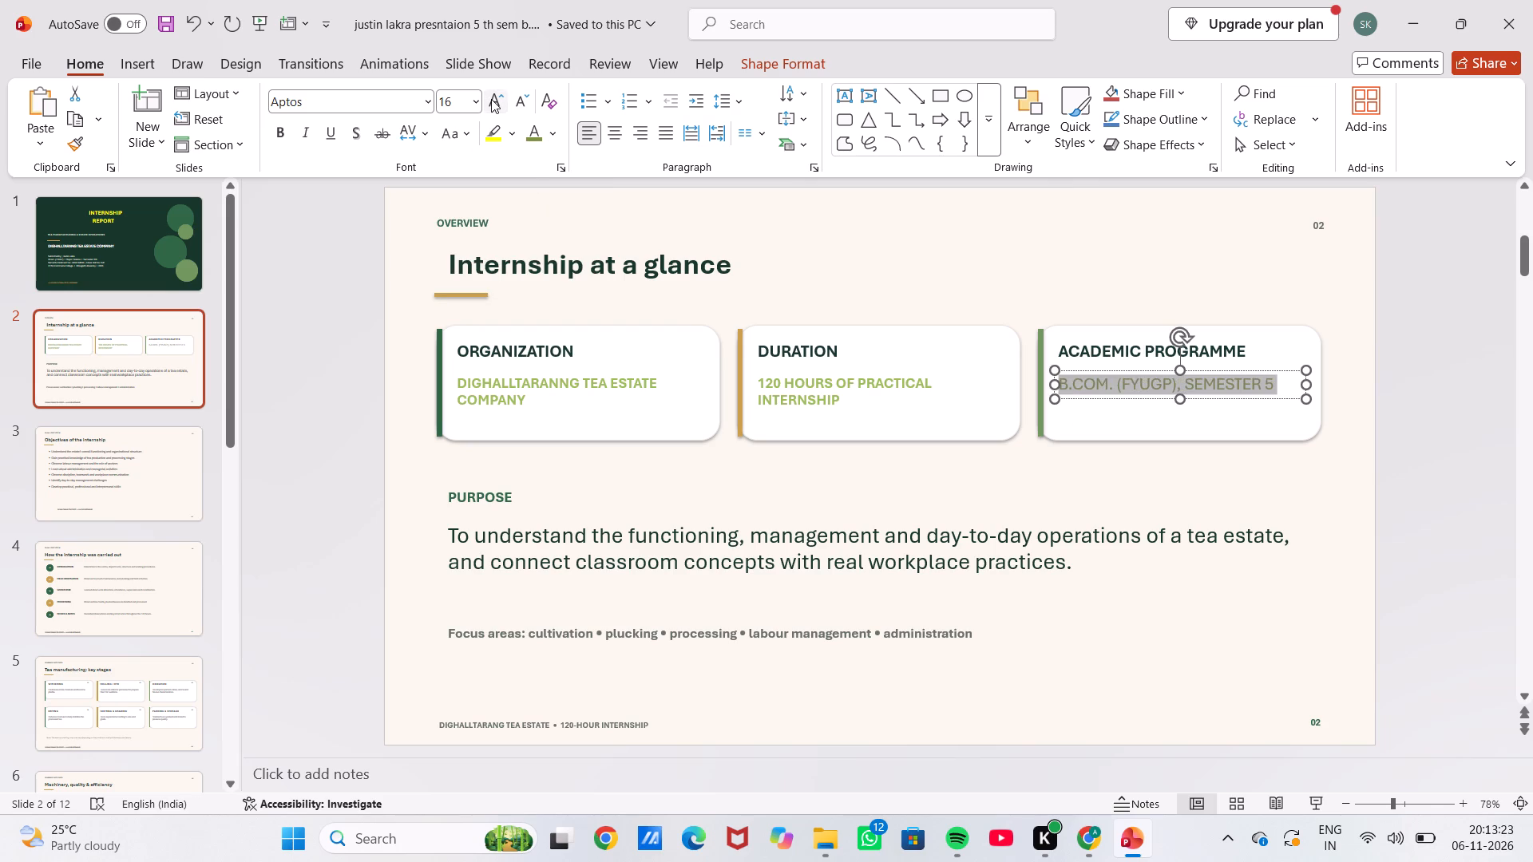
click(515, 102)
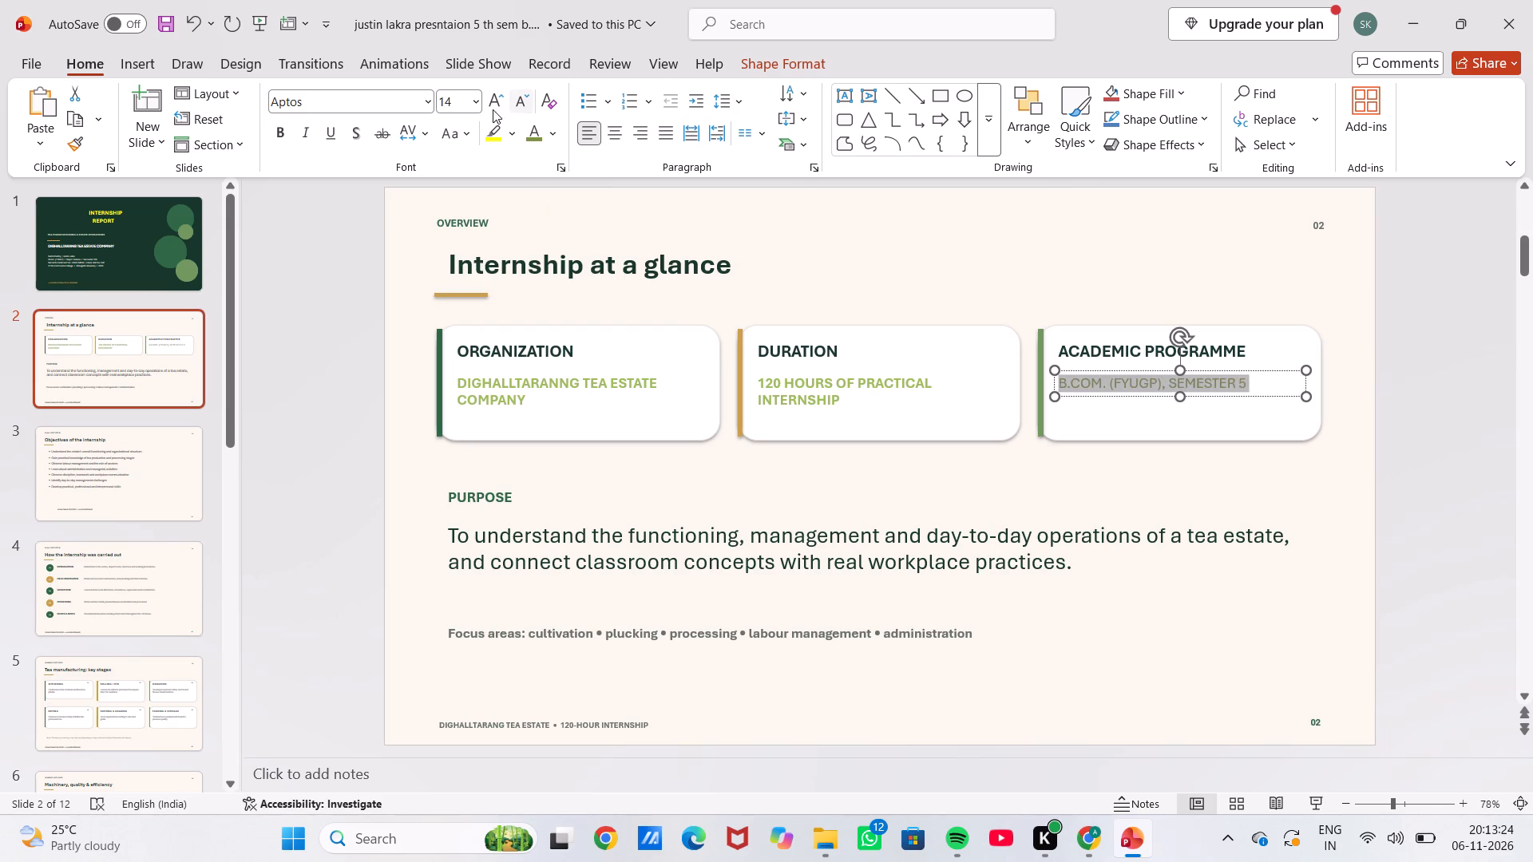
click(282, 137)
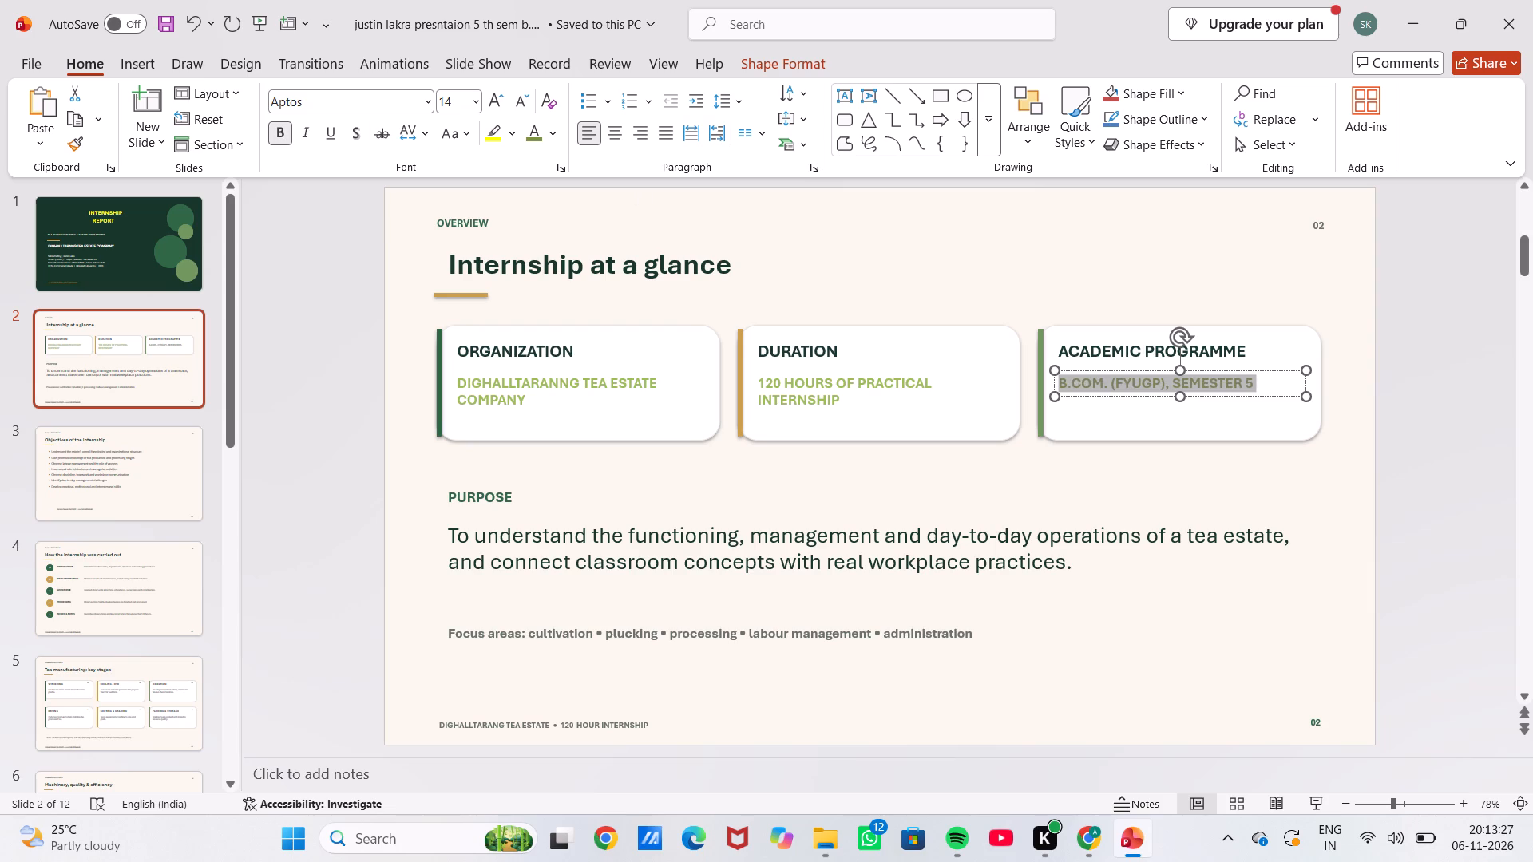
click(829, 277)
Format the footer text on the "Internship at a glance" slide as bold italic, size 10, in the theme colour black.
scroll(873, 433, down, 1)
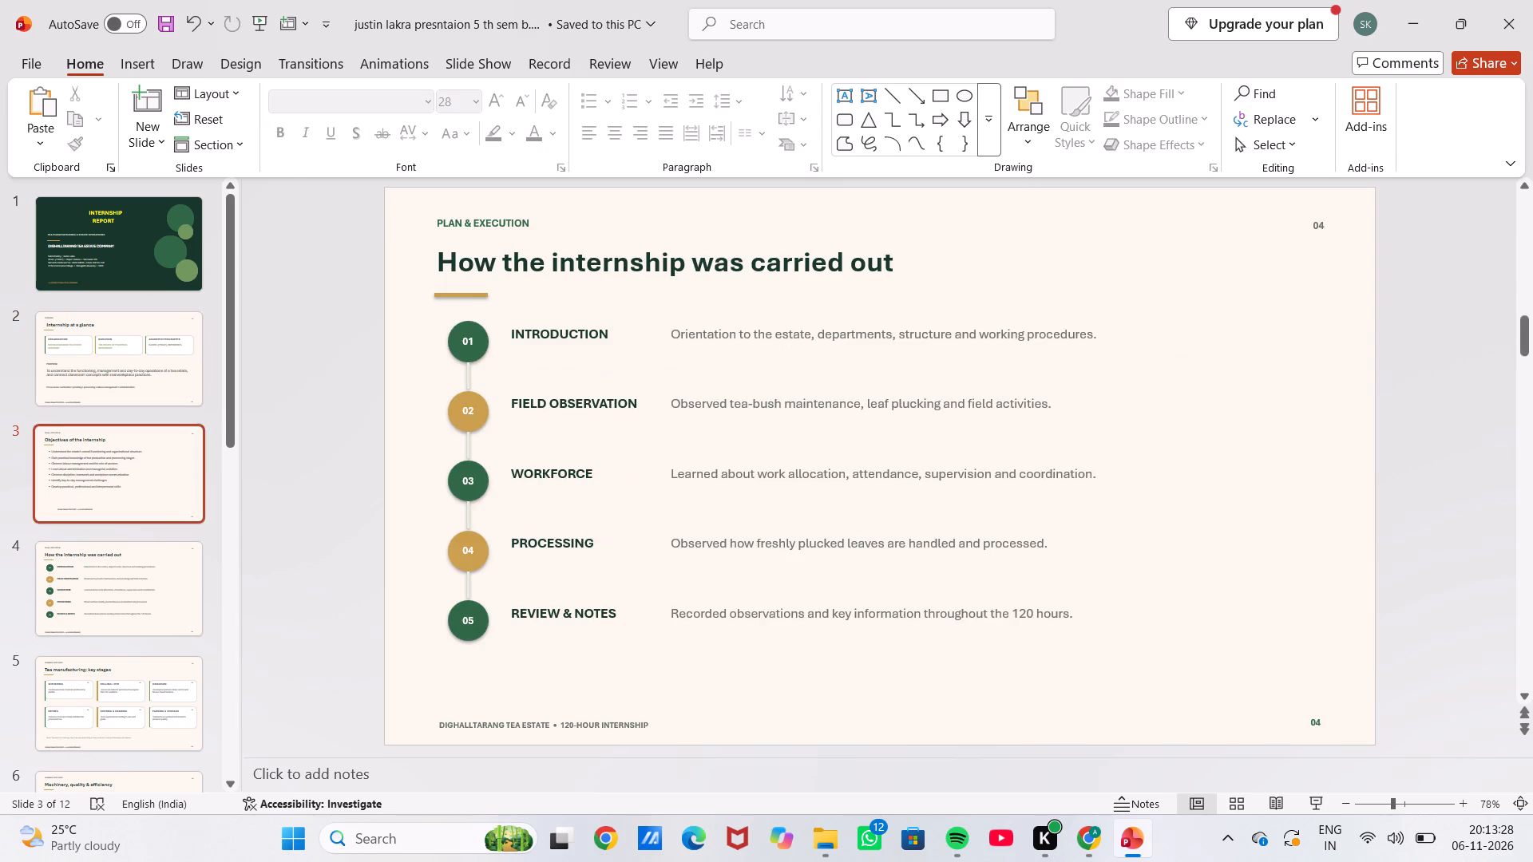
scroll(873, 433, up, 2)
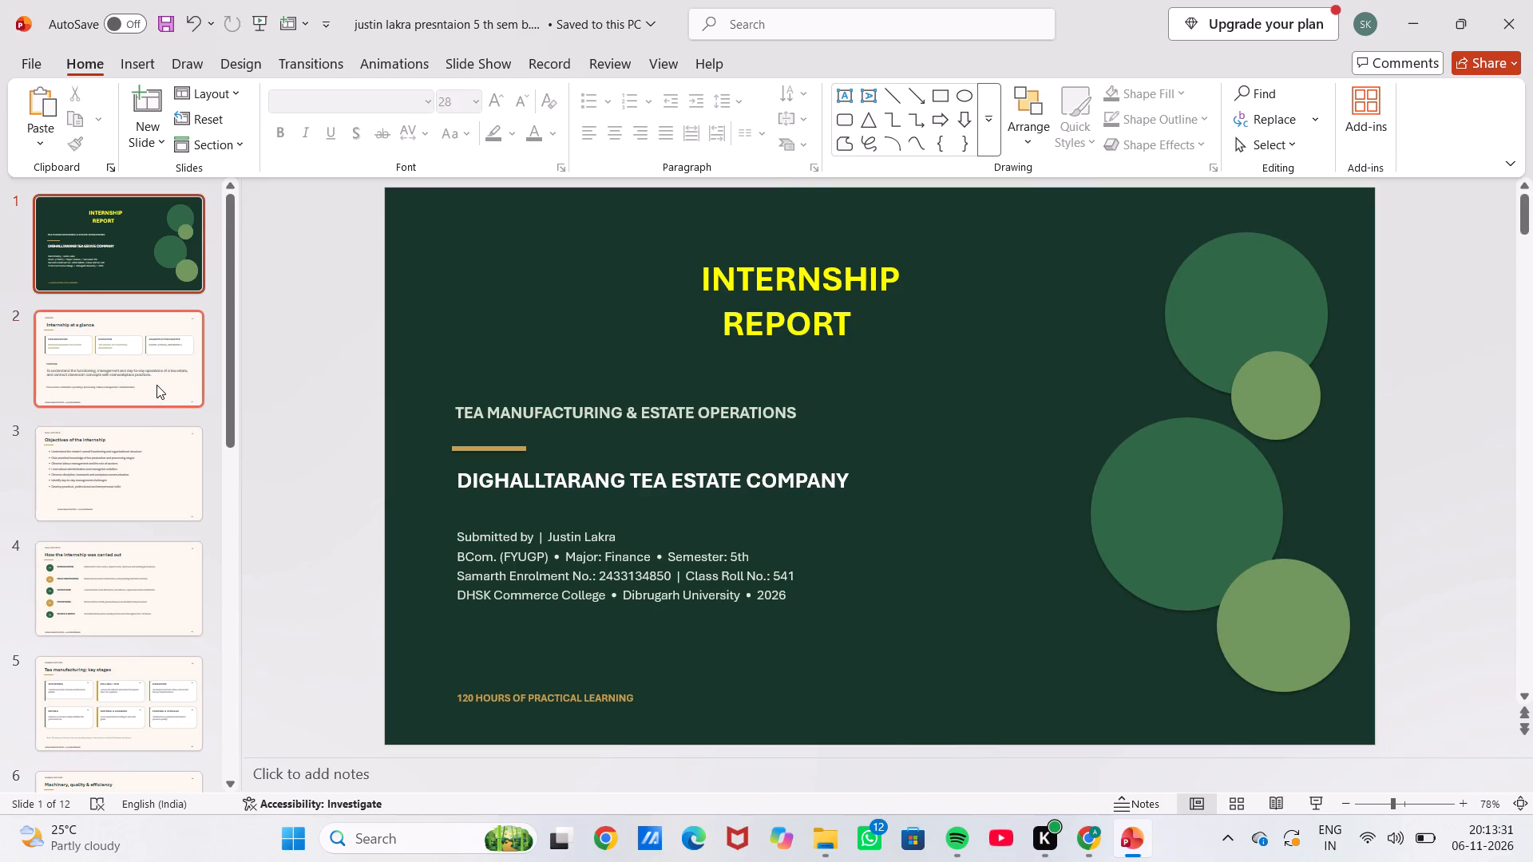
click(156, 385)
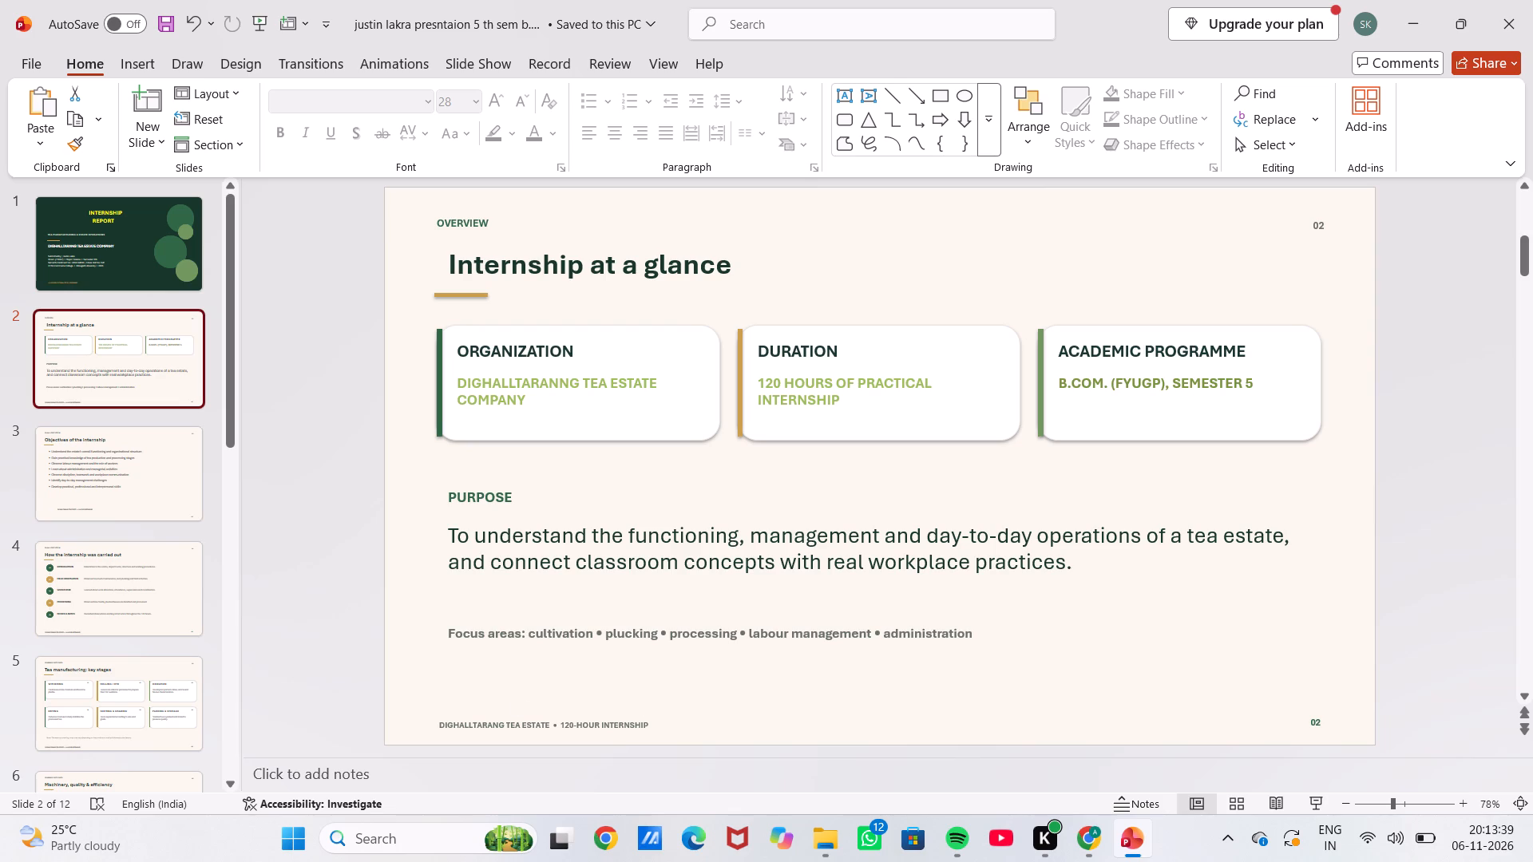
drag(645, 726, 455, 719)
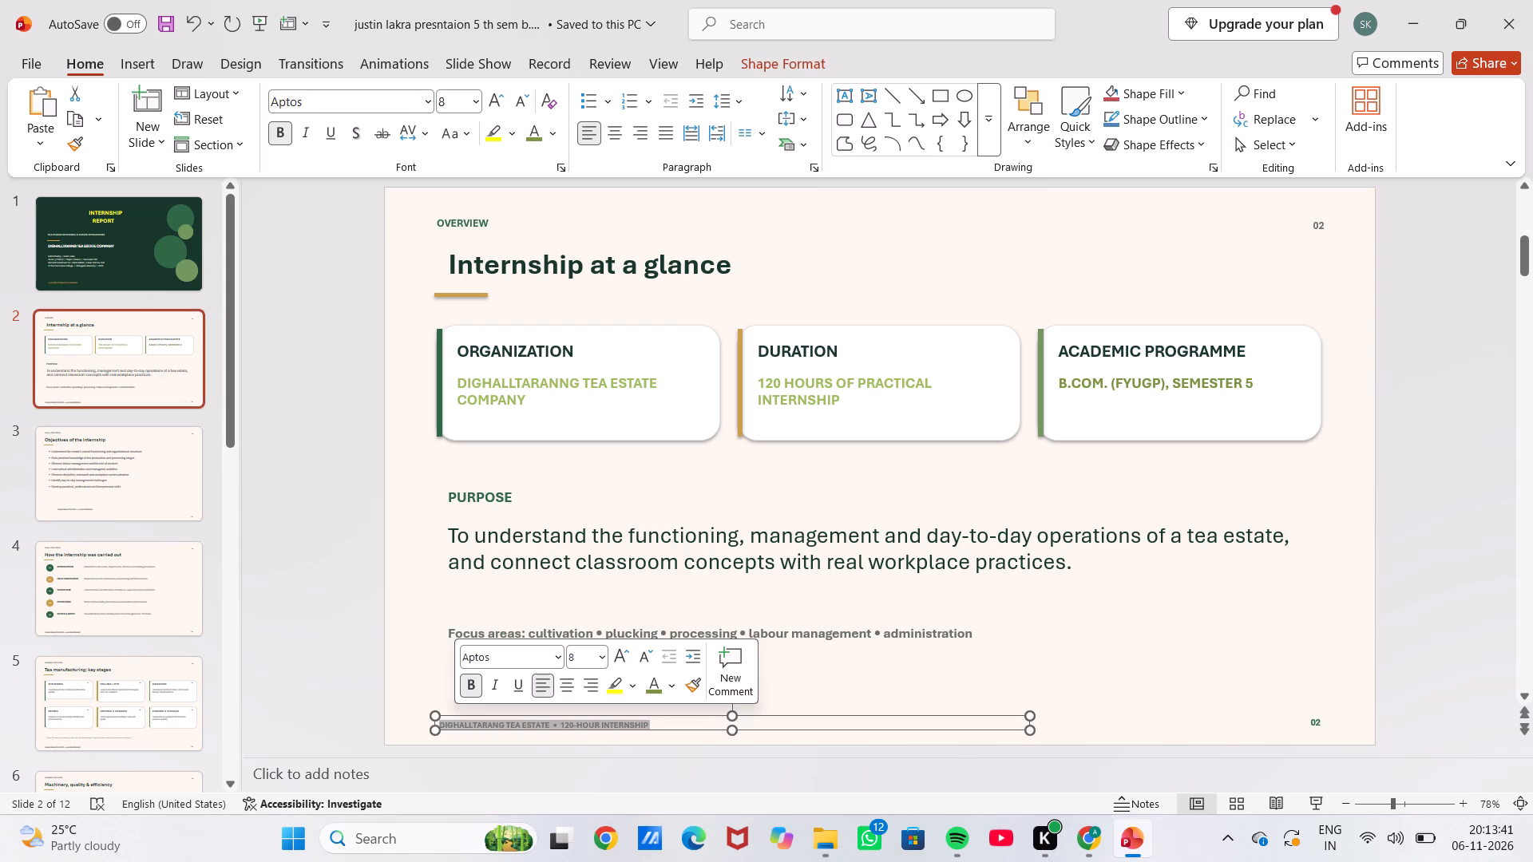
click(480, 685)
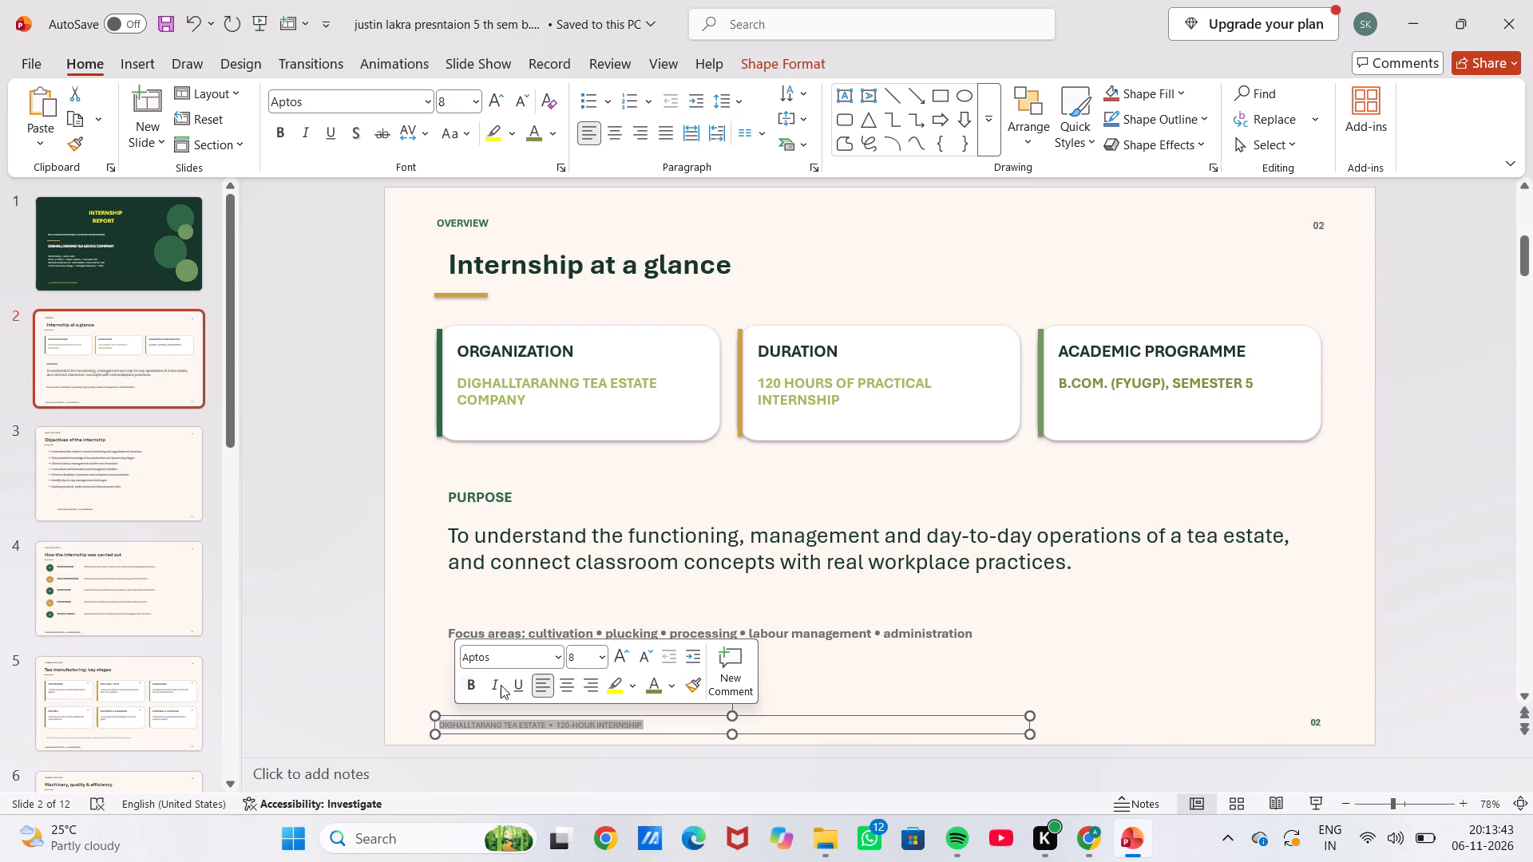
click(495, 683)
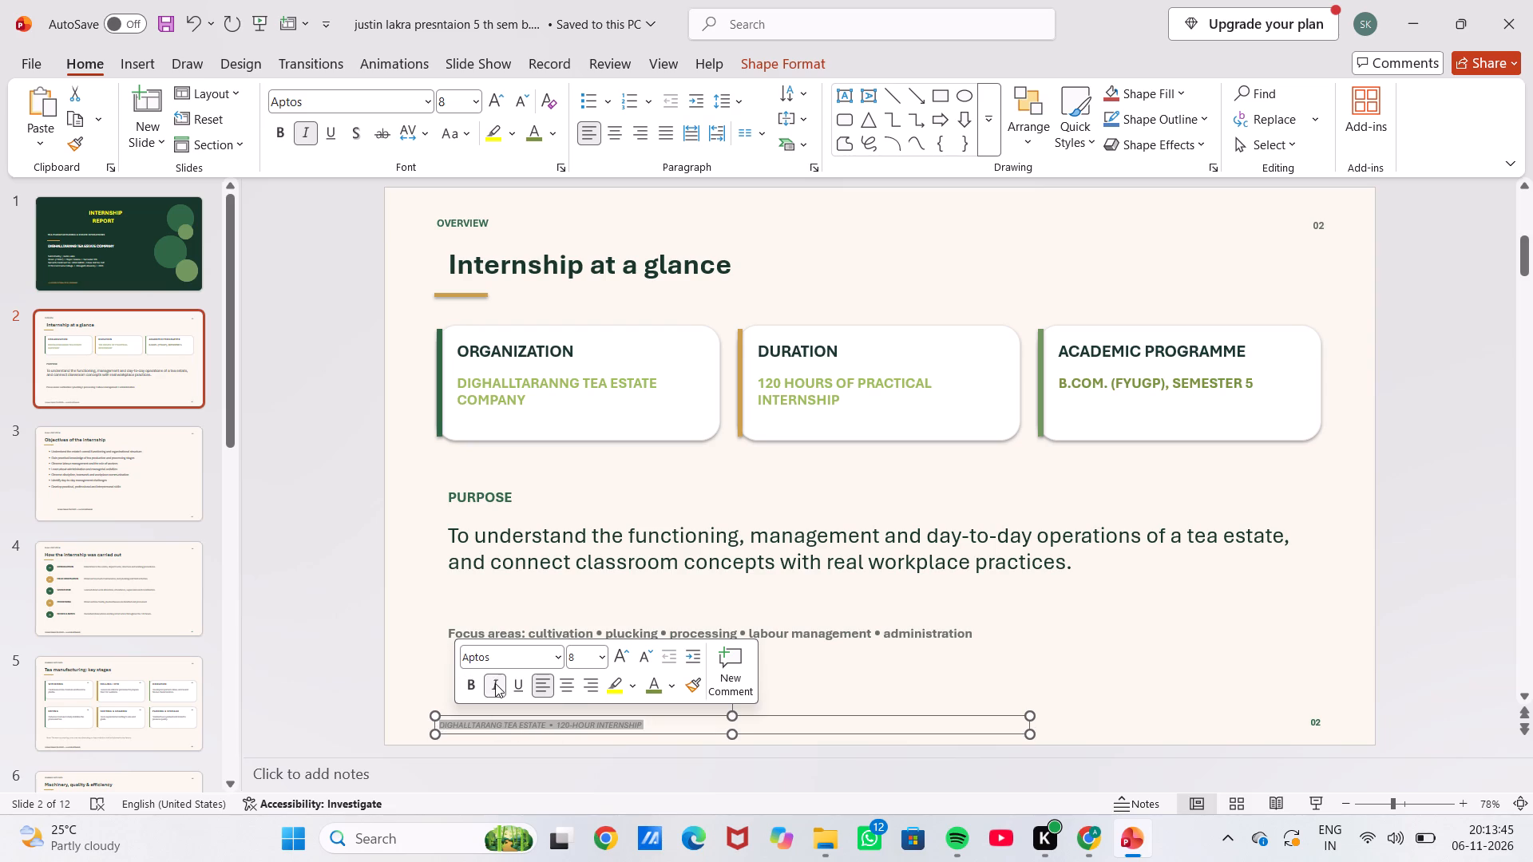
click(477, 684)
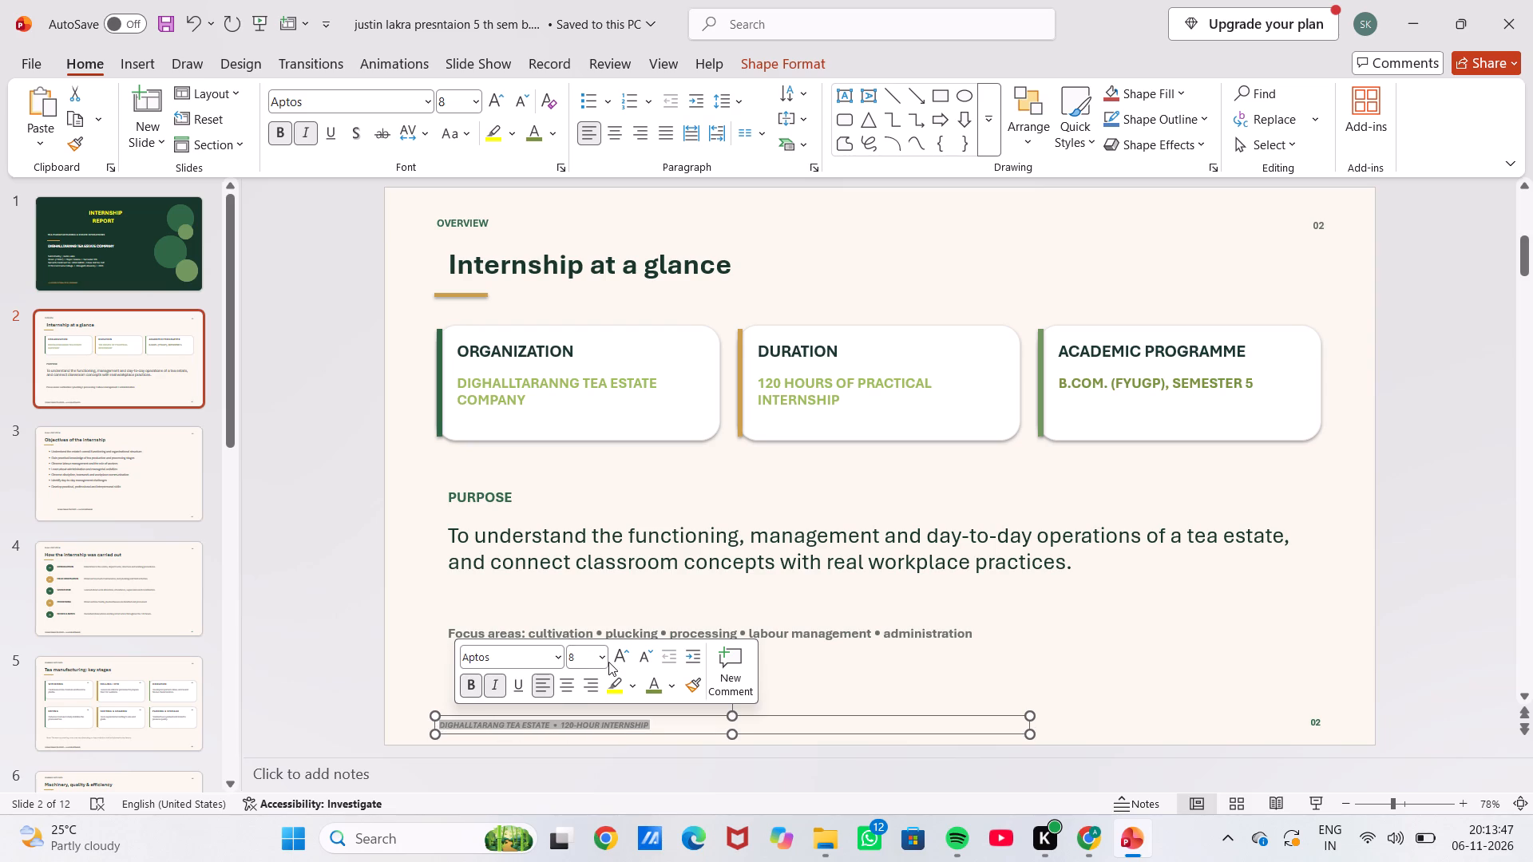
click(620, 658)
click(620, 658)
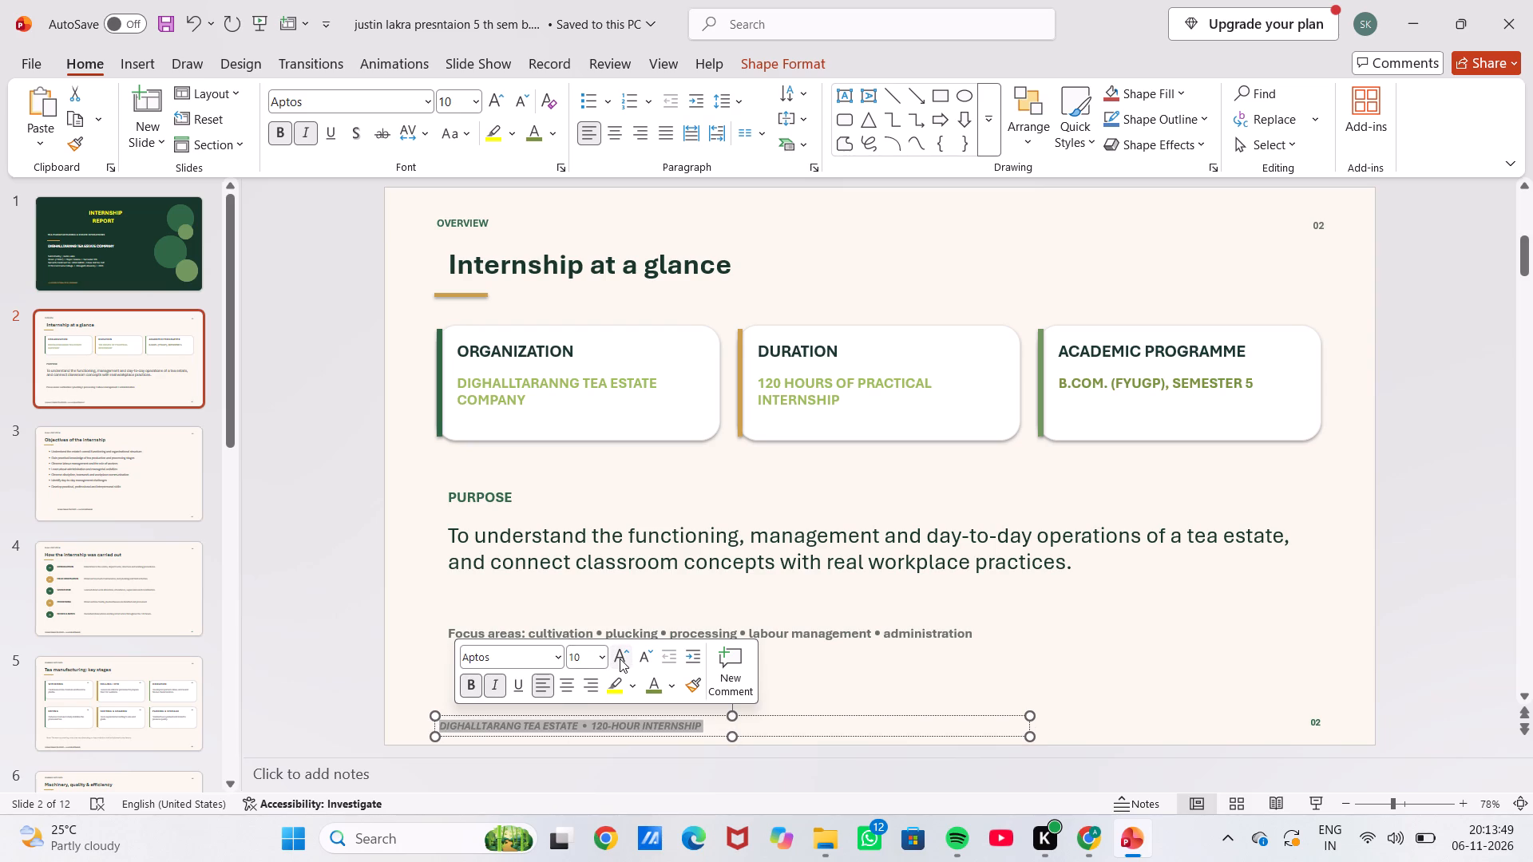
click(671, 684)
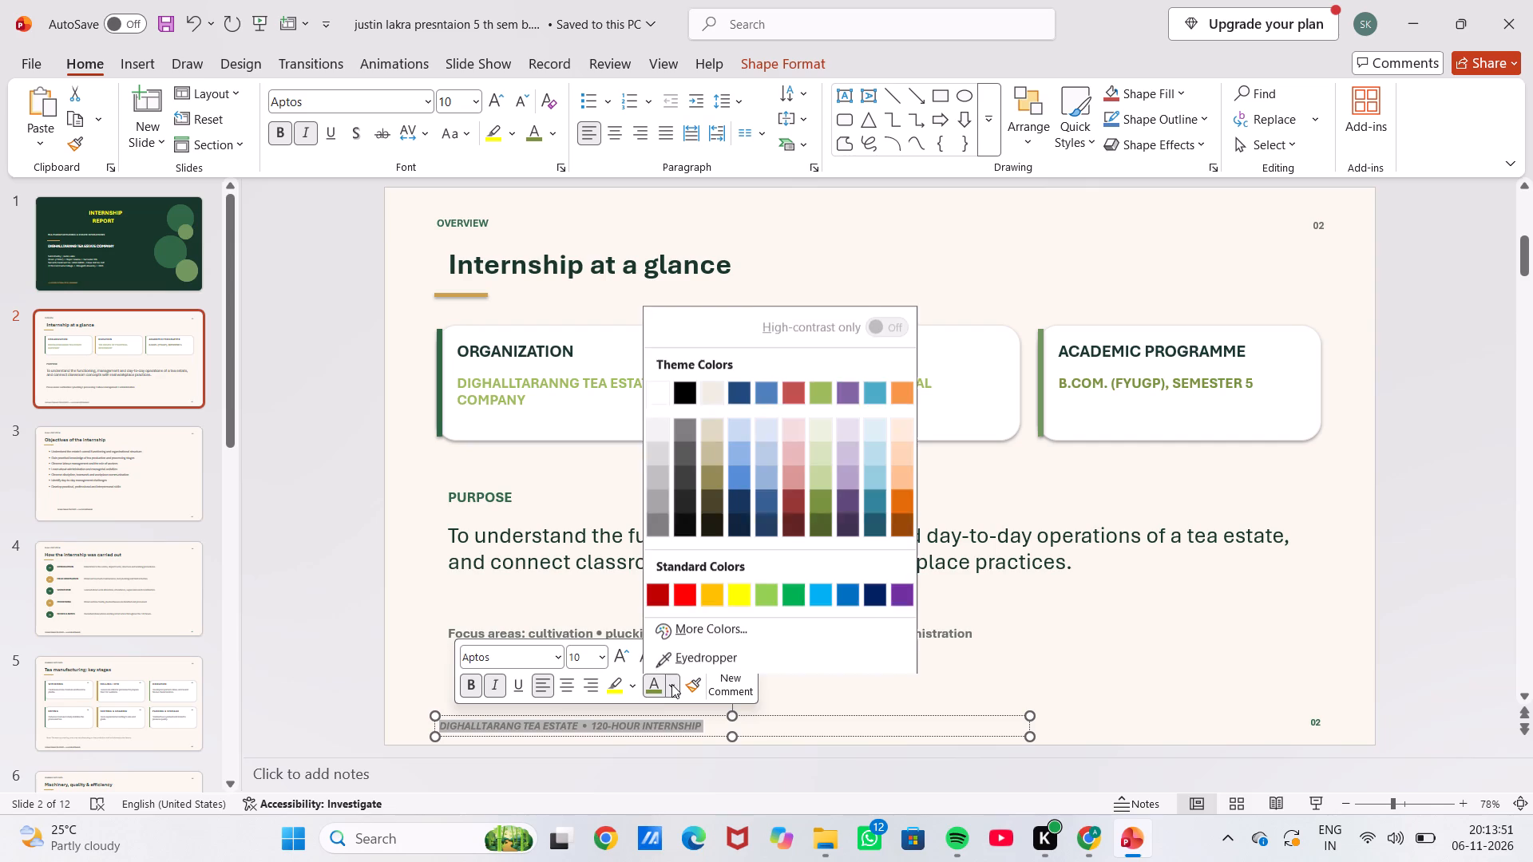
click(691, 399)
click(811, 664)
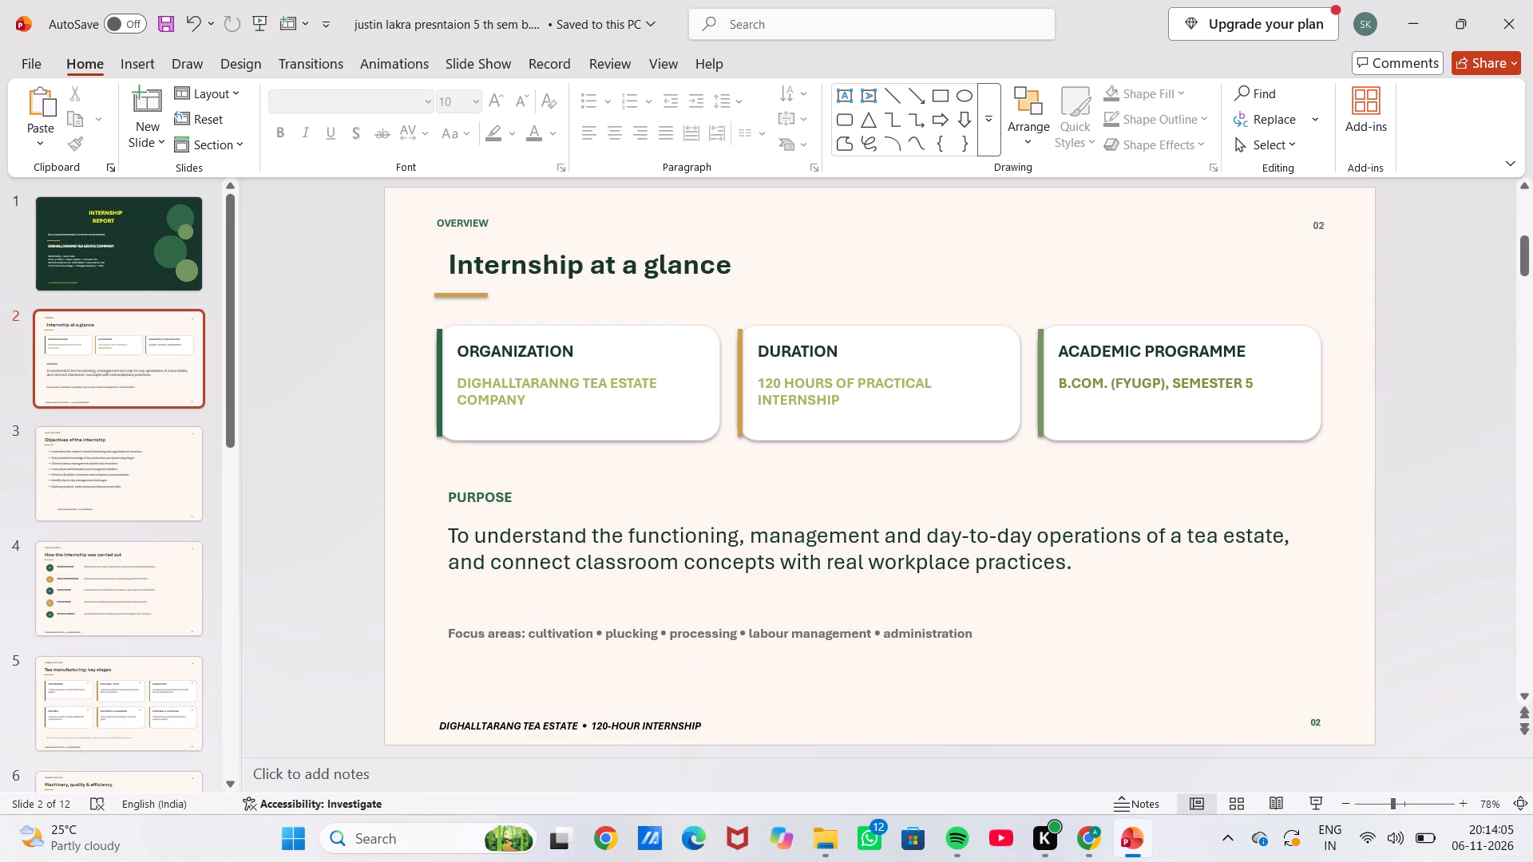
Format the whole "Focus areas" line in standard Red at size 18 and convert it to uppercase.
drag(449, 634, 781, 639)
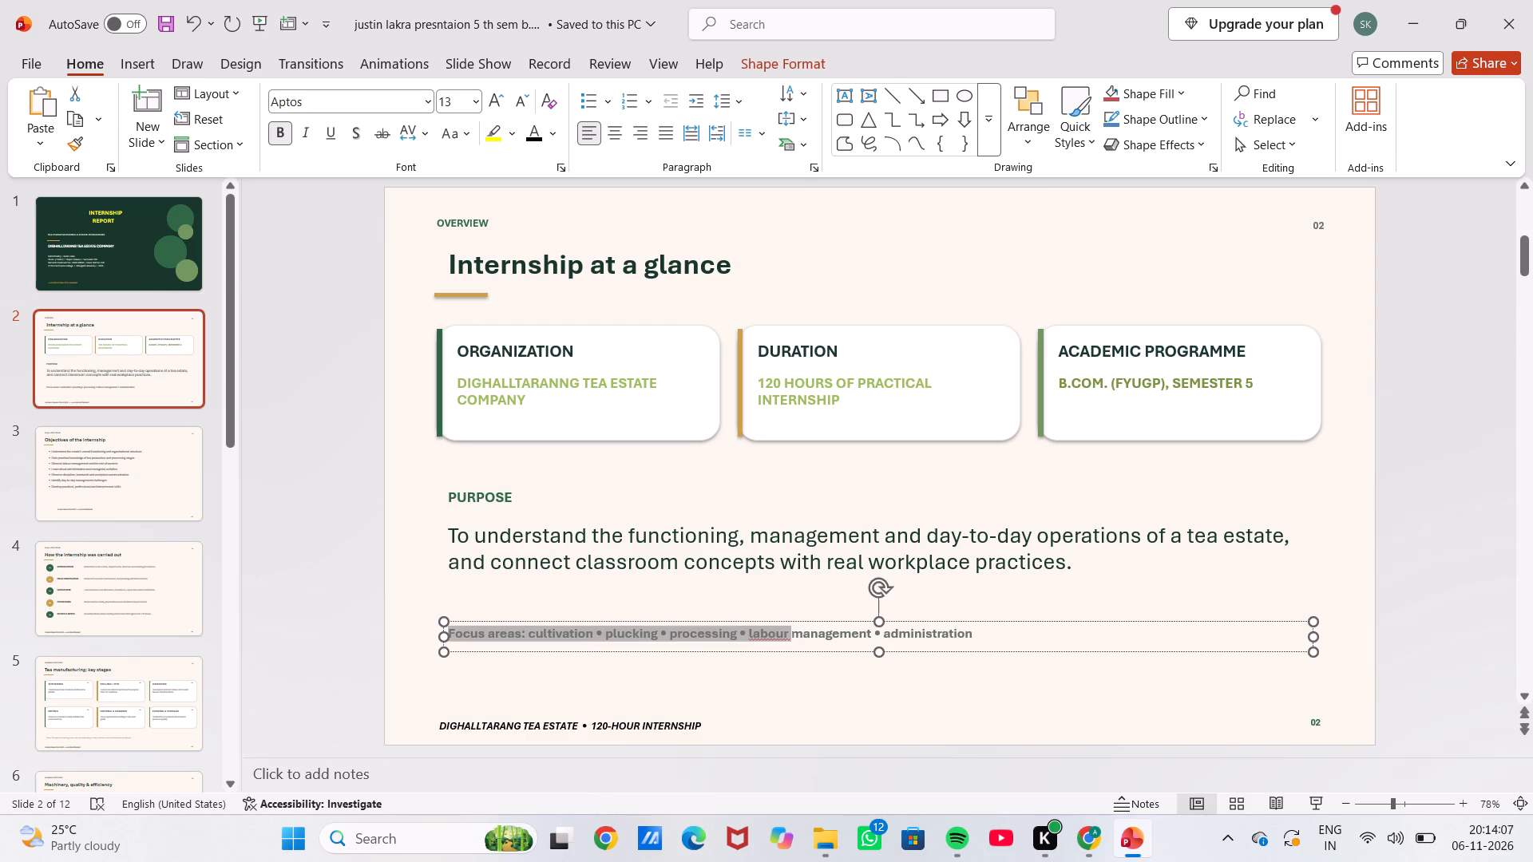
drag(781, 639, 1008, 643)
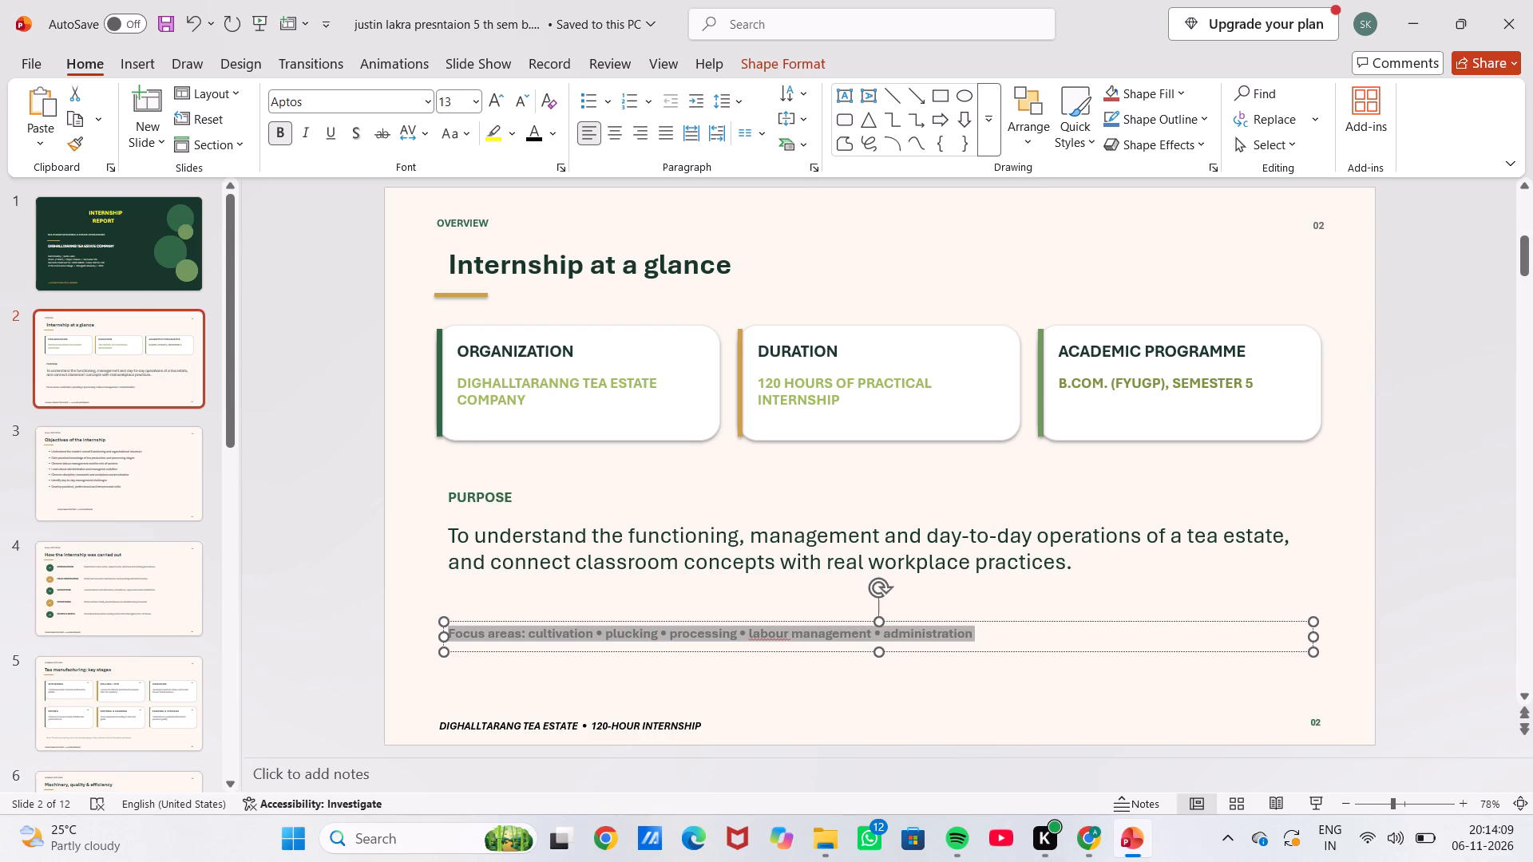
drag(1008, 643, 1005, 643)
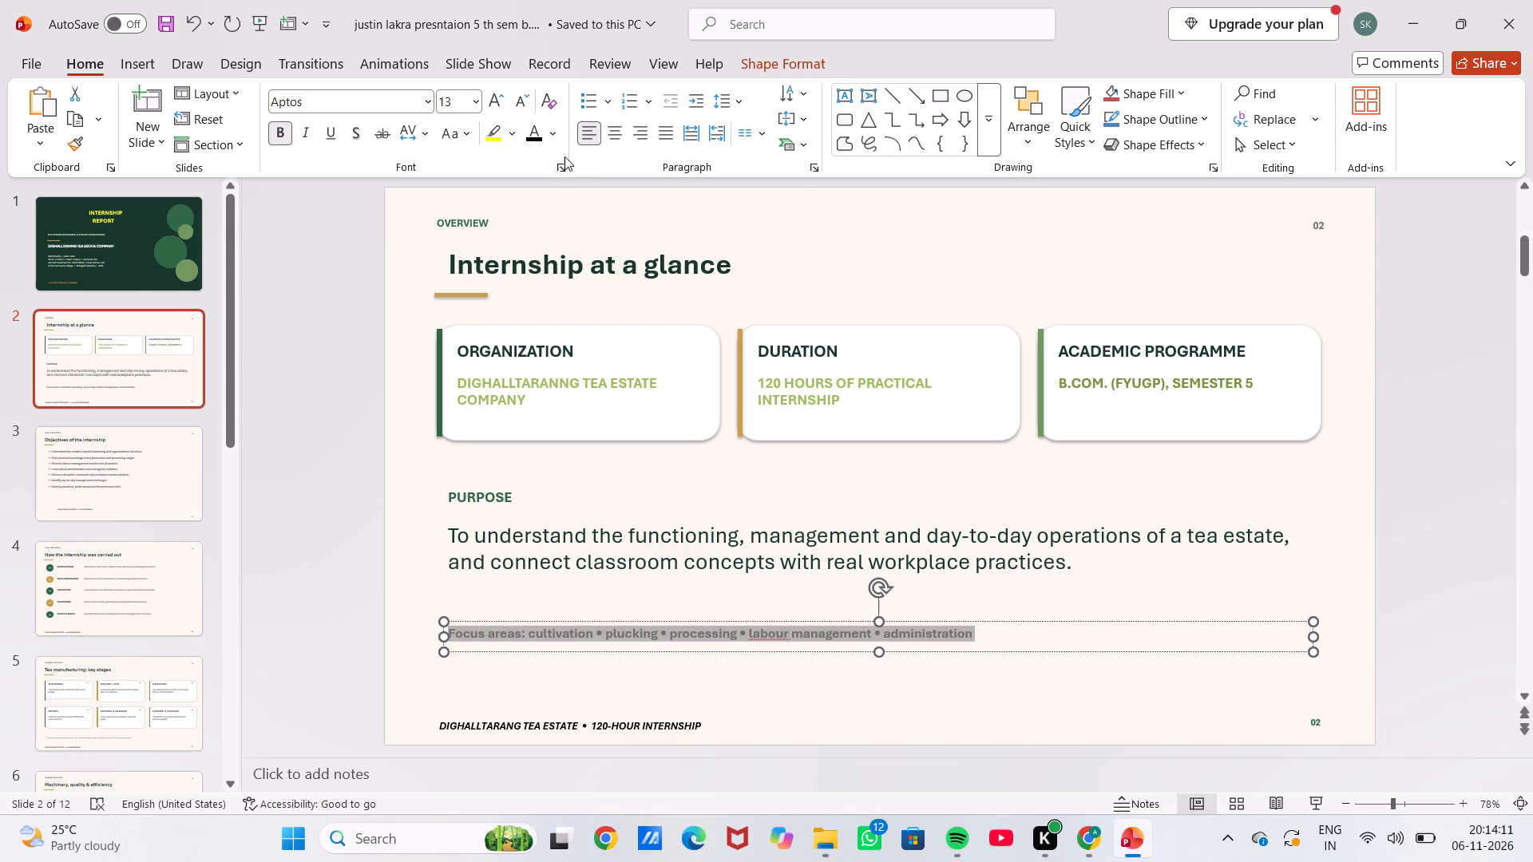
click(557, 143)
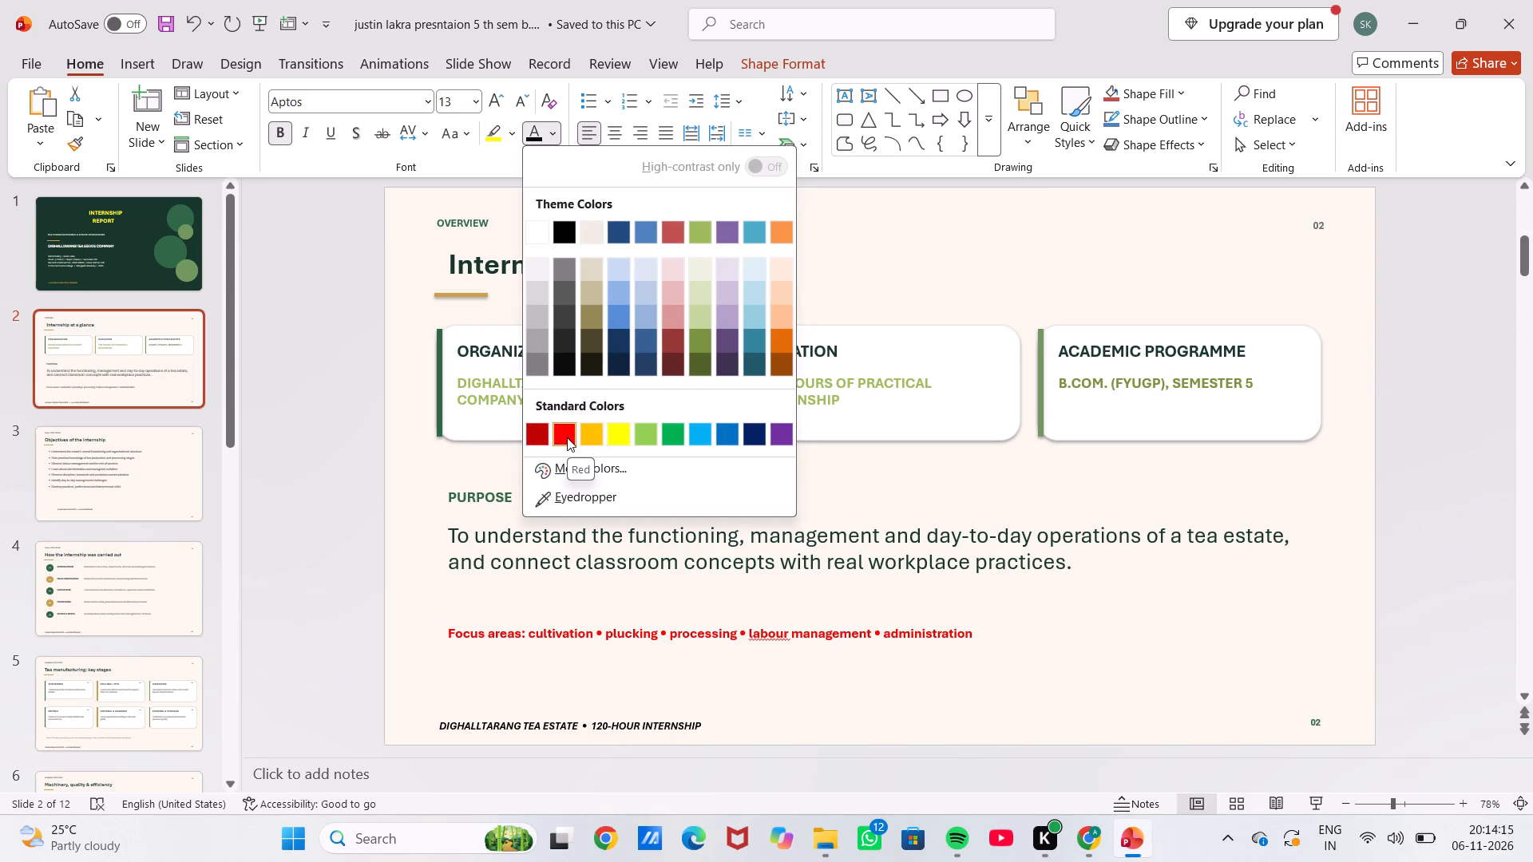
click(567, 437)
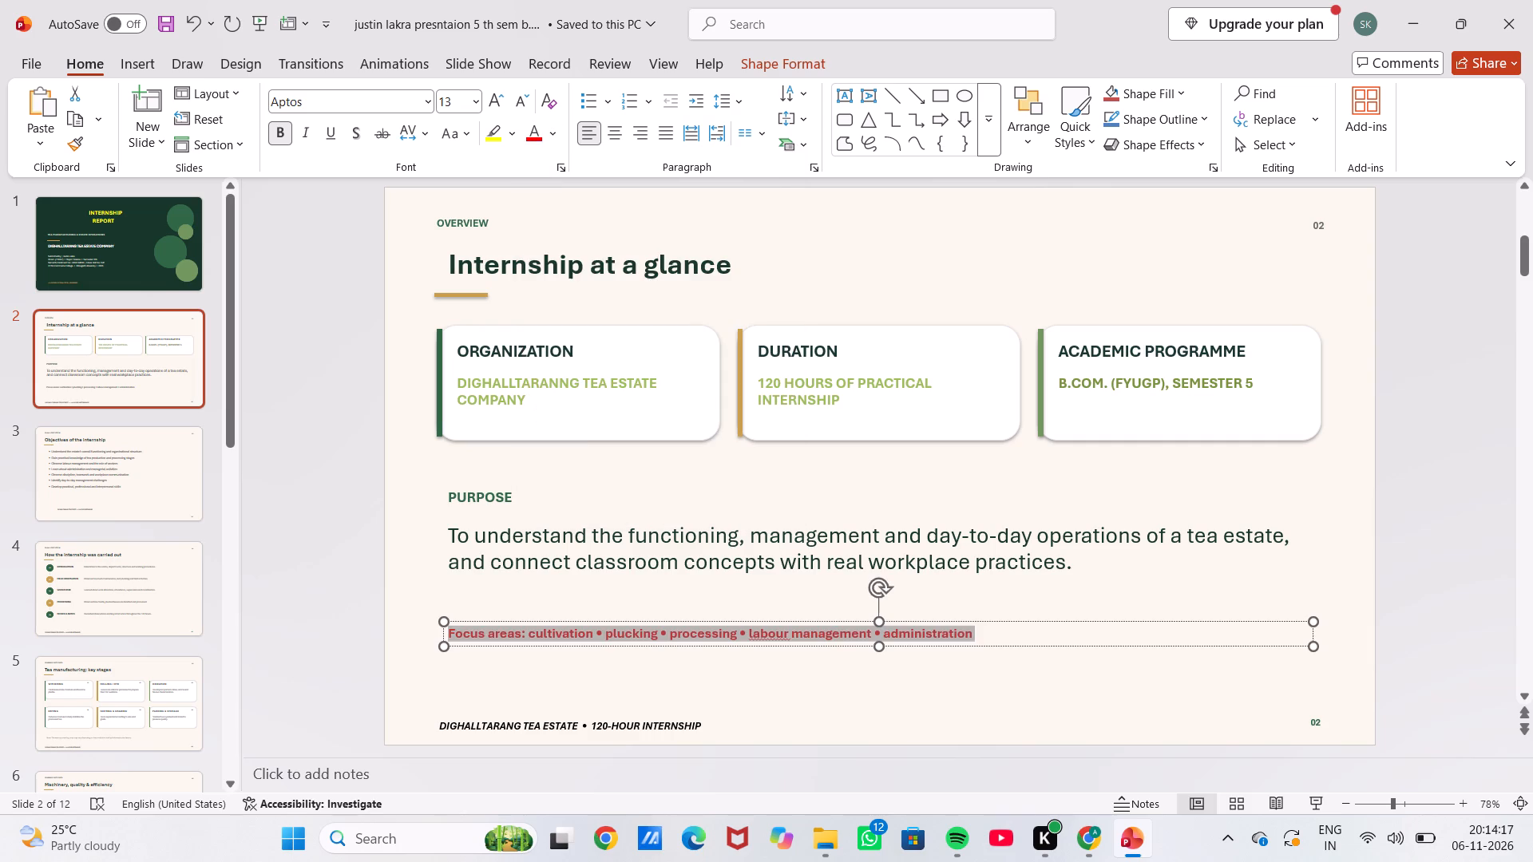
click(497, 96)
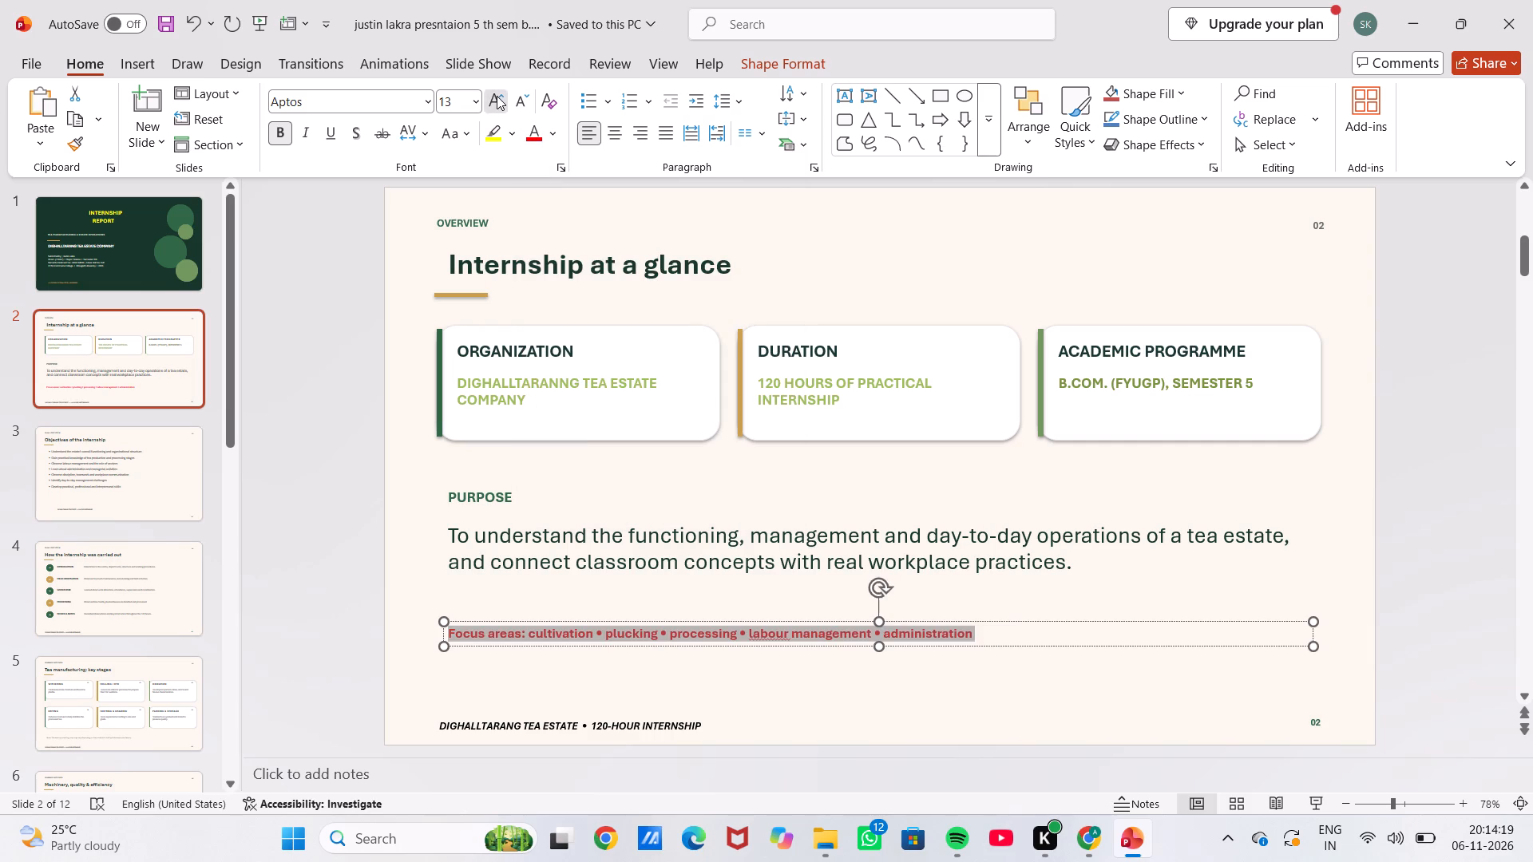
click(497, 96)
click(497, 96)
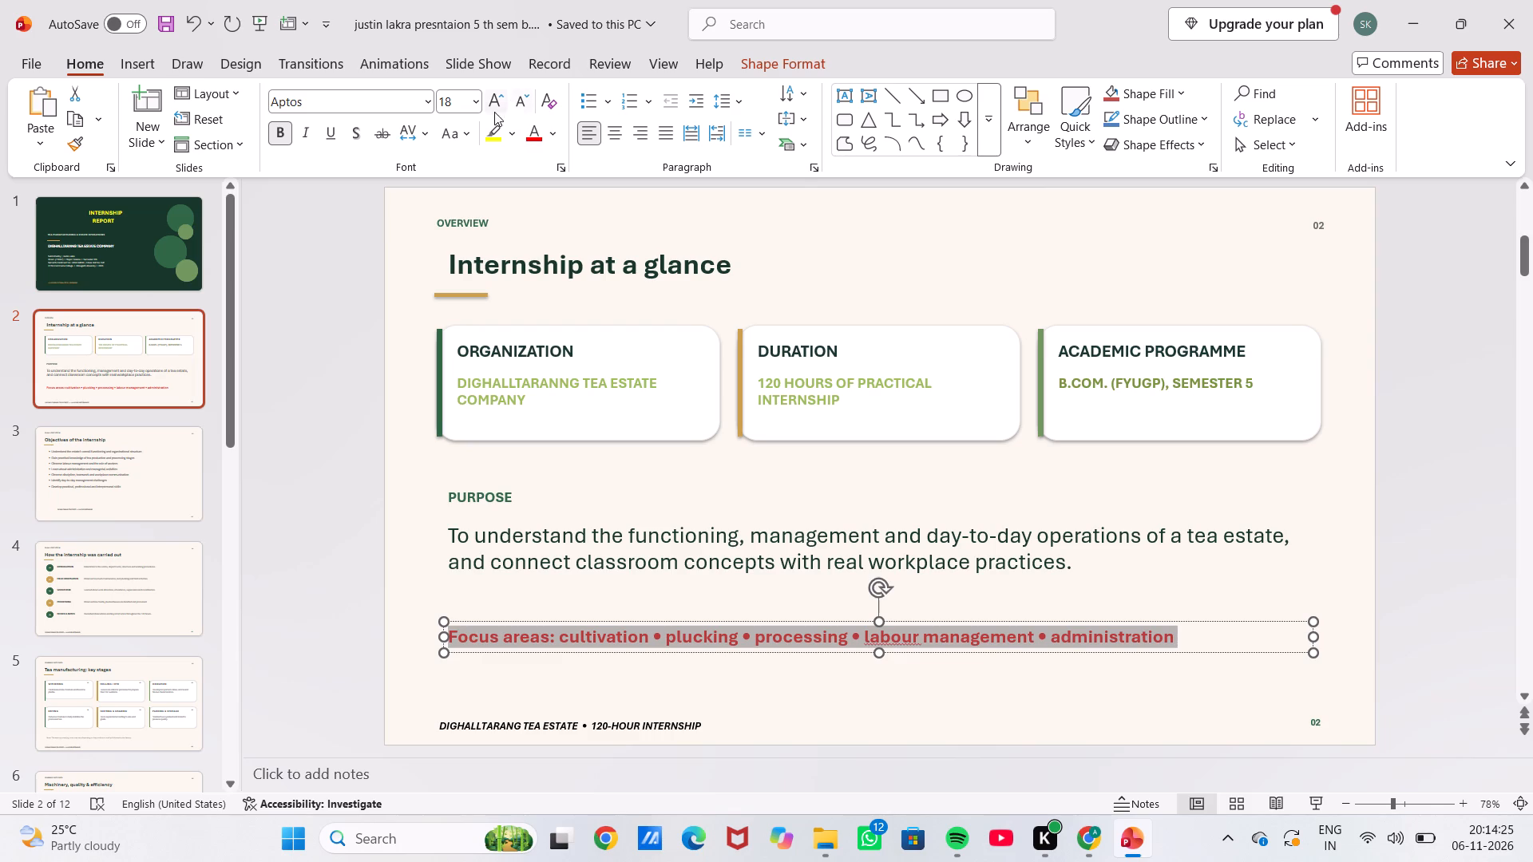
click(471, 132)
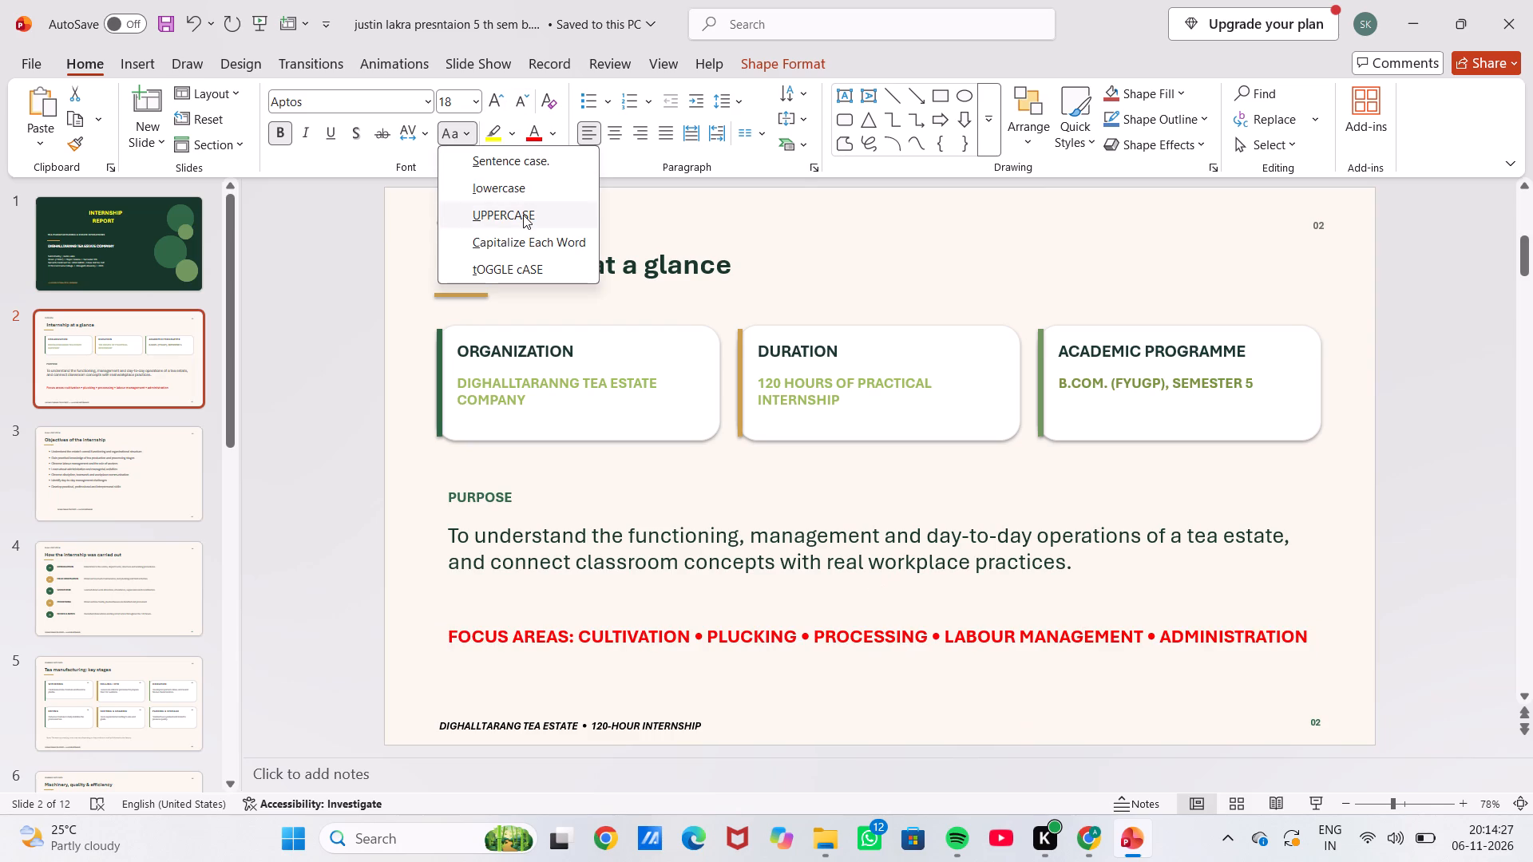
click(523, 215)
click(679, 483)
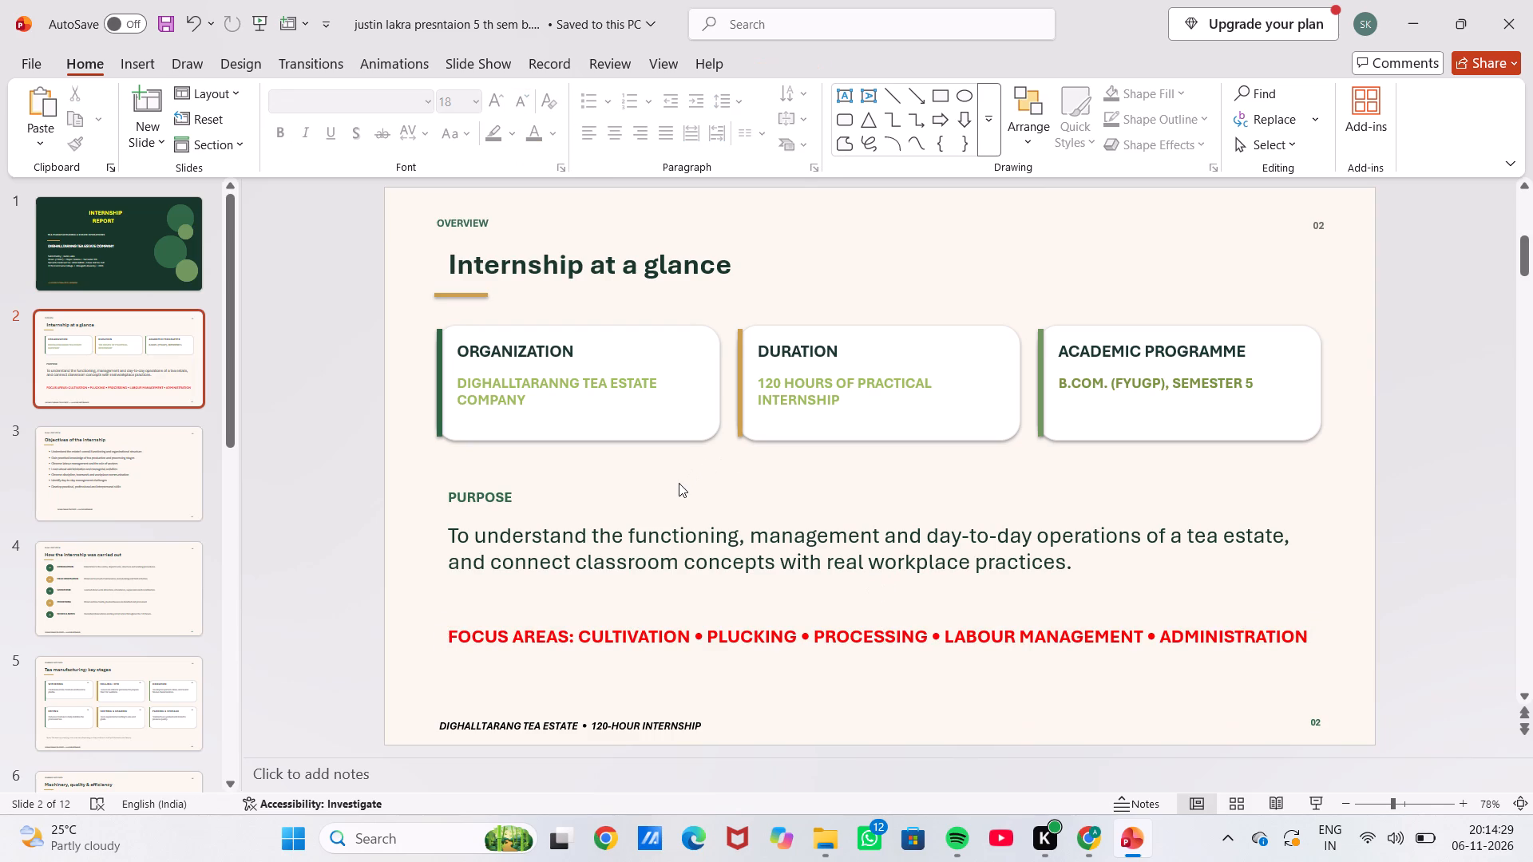
Convert the "Internship at a glance" heading to uppercase and colour it with the darkest shade of the Accent 1 theme blue.
scroll(679, 483, down, 1)
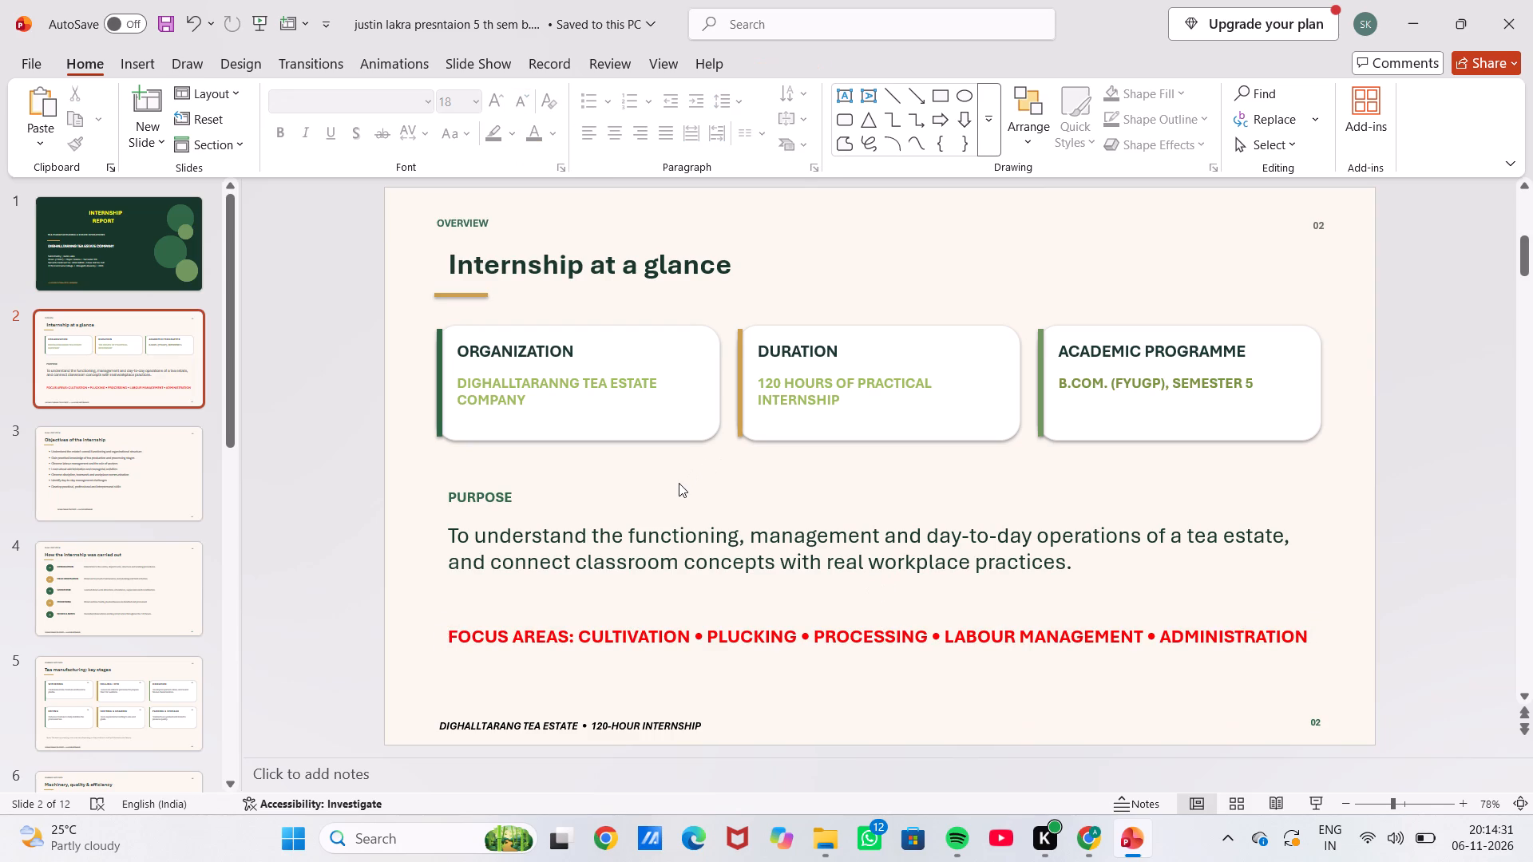
scroll(679, 483, down, 1)
click(679, 483)
drag(450, 263, 675, 264)
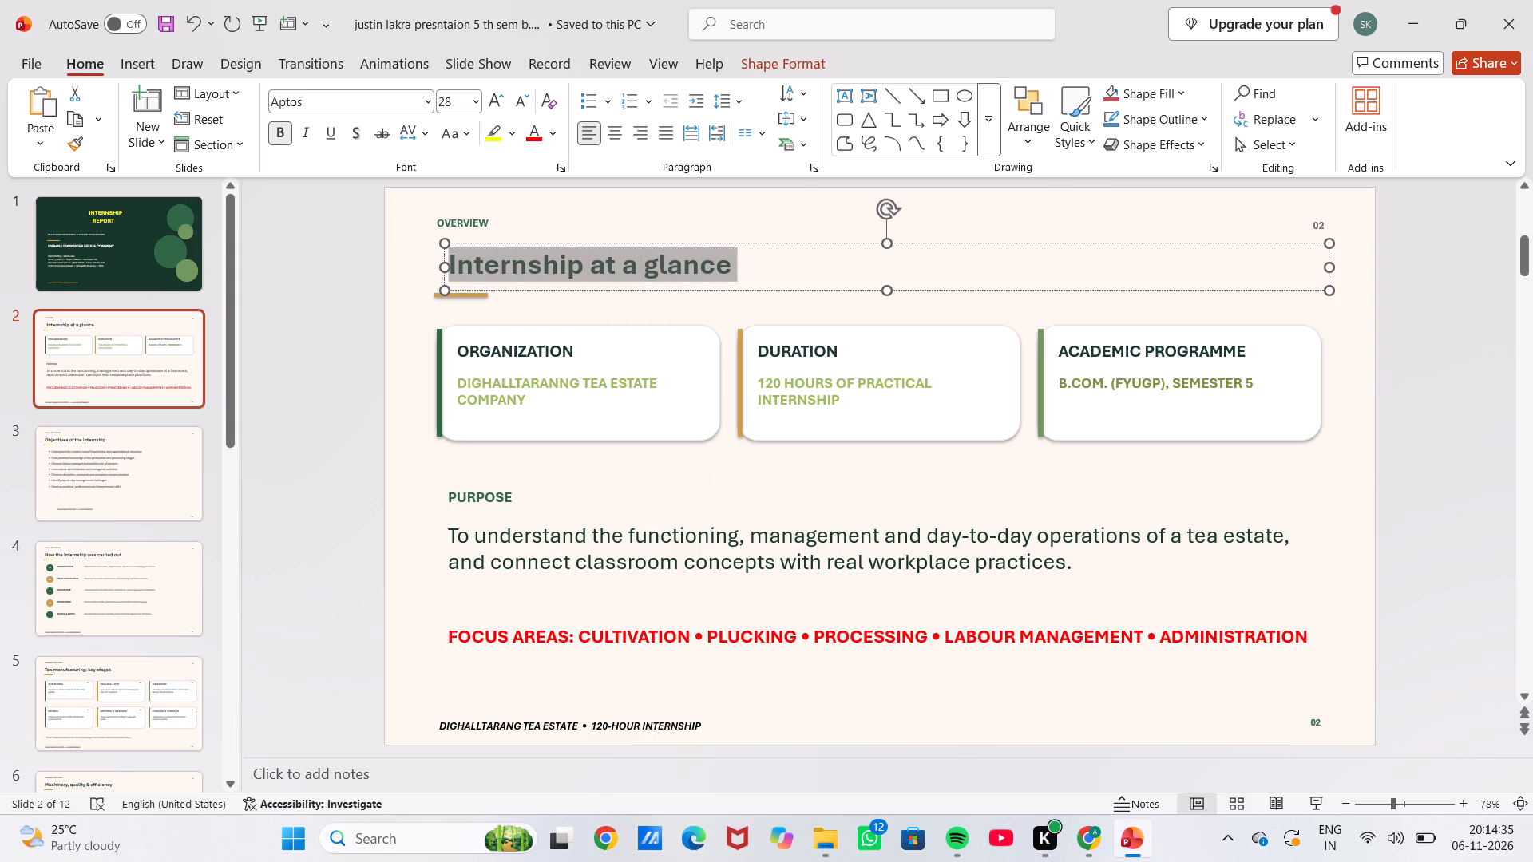
drag(675, 264, 703, 261)
click(471, 132)
click(513, 218)
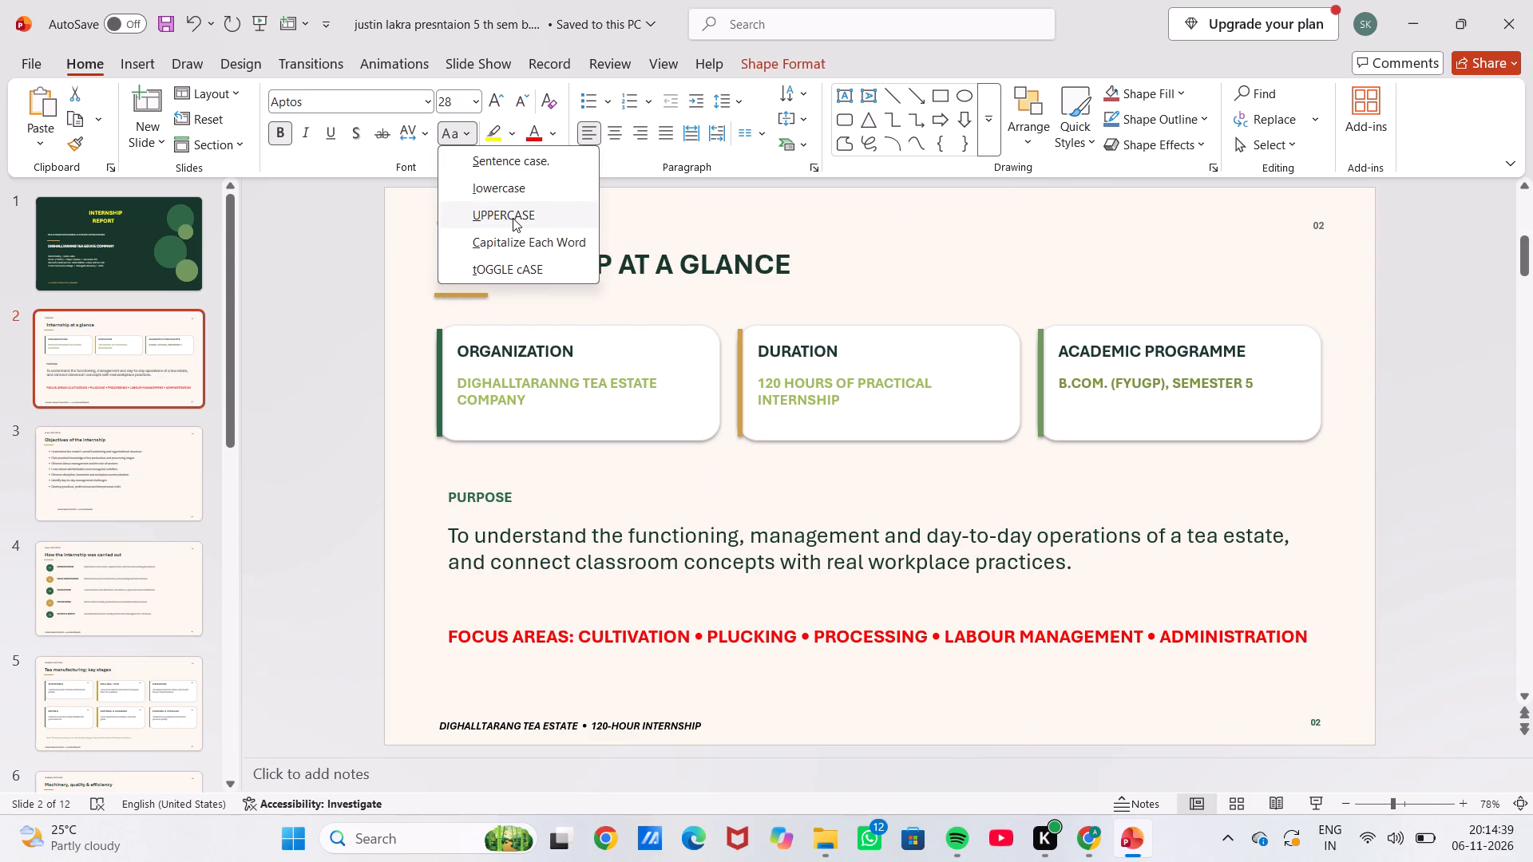
click(558, 134)
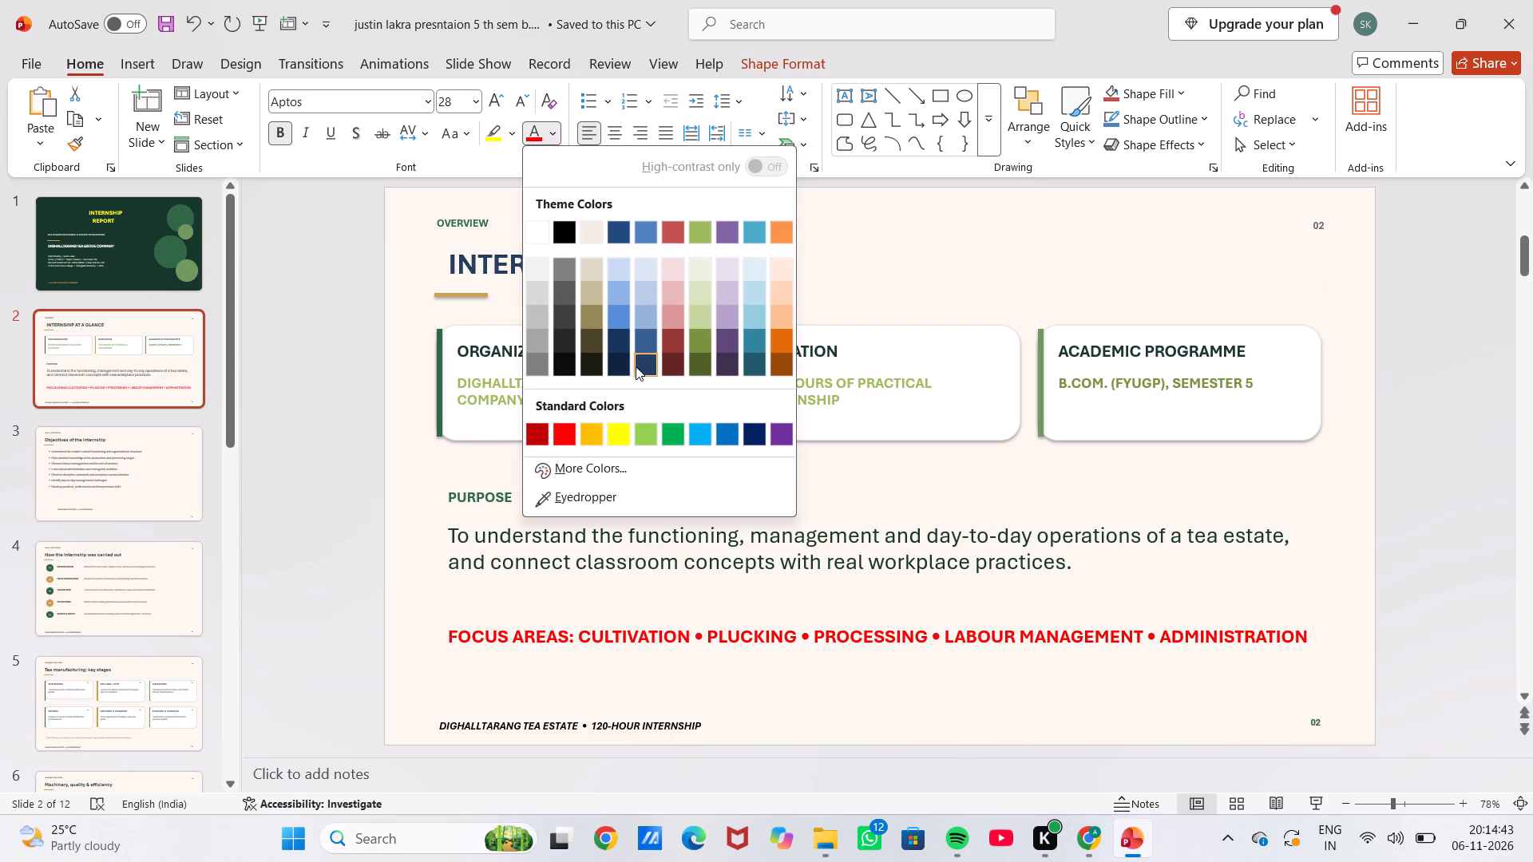
click(645, 360)
click(818, 204)
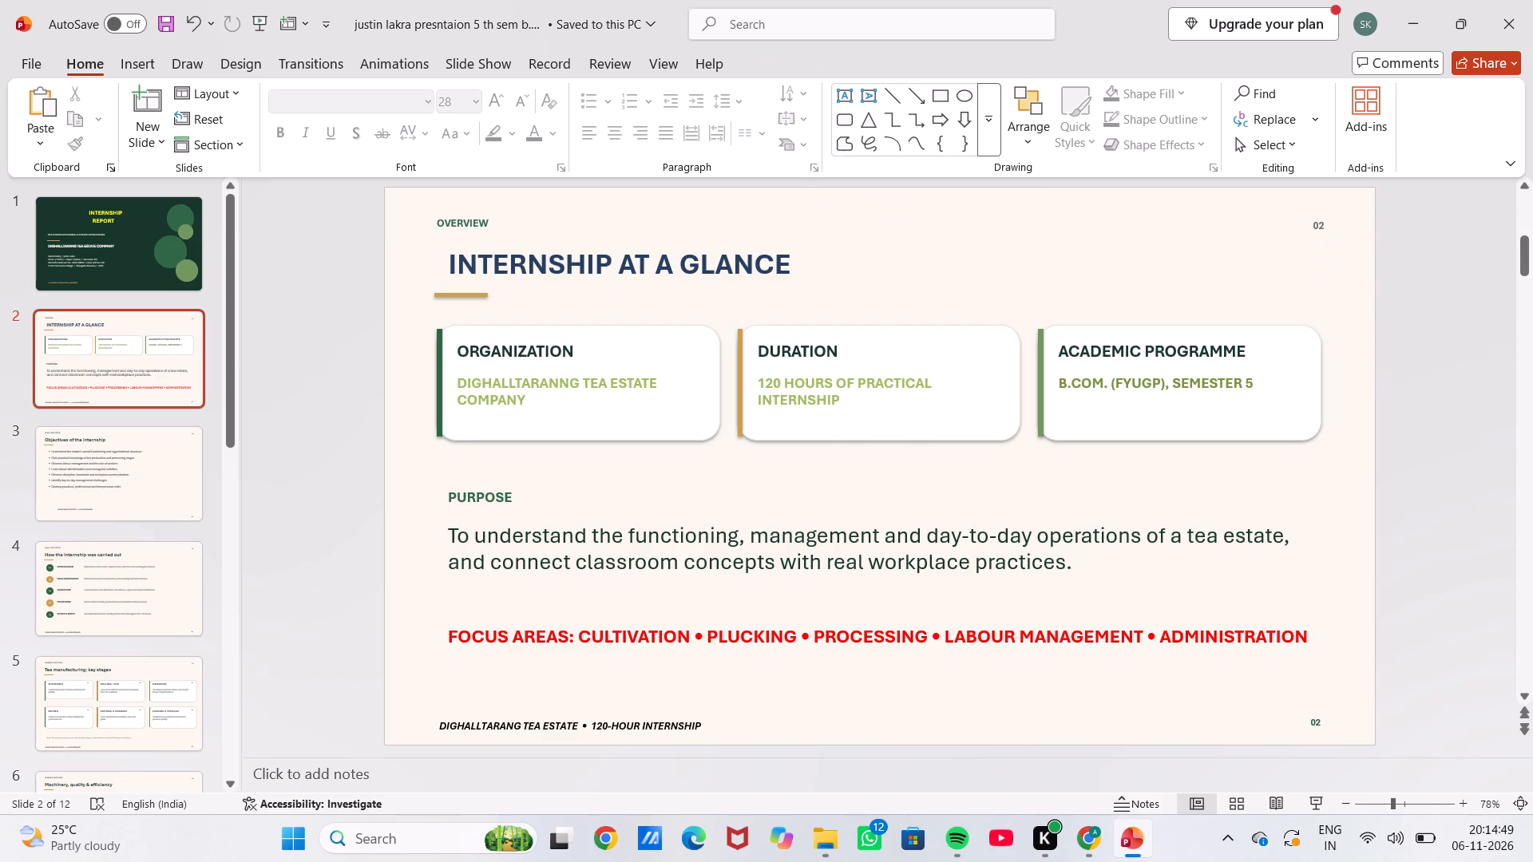
Reposition the OVERVIEW label slightly higher above the slide heading.
scroll(641, 274, down, 1)
click(435, 217)
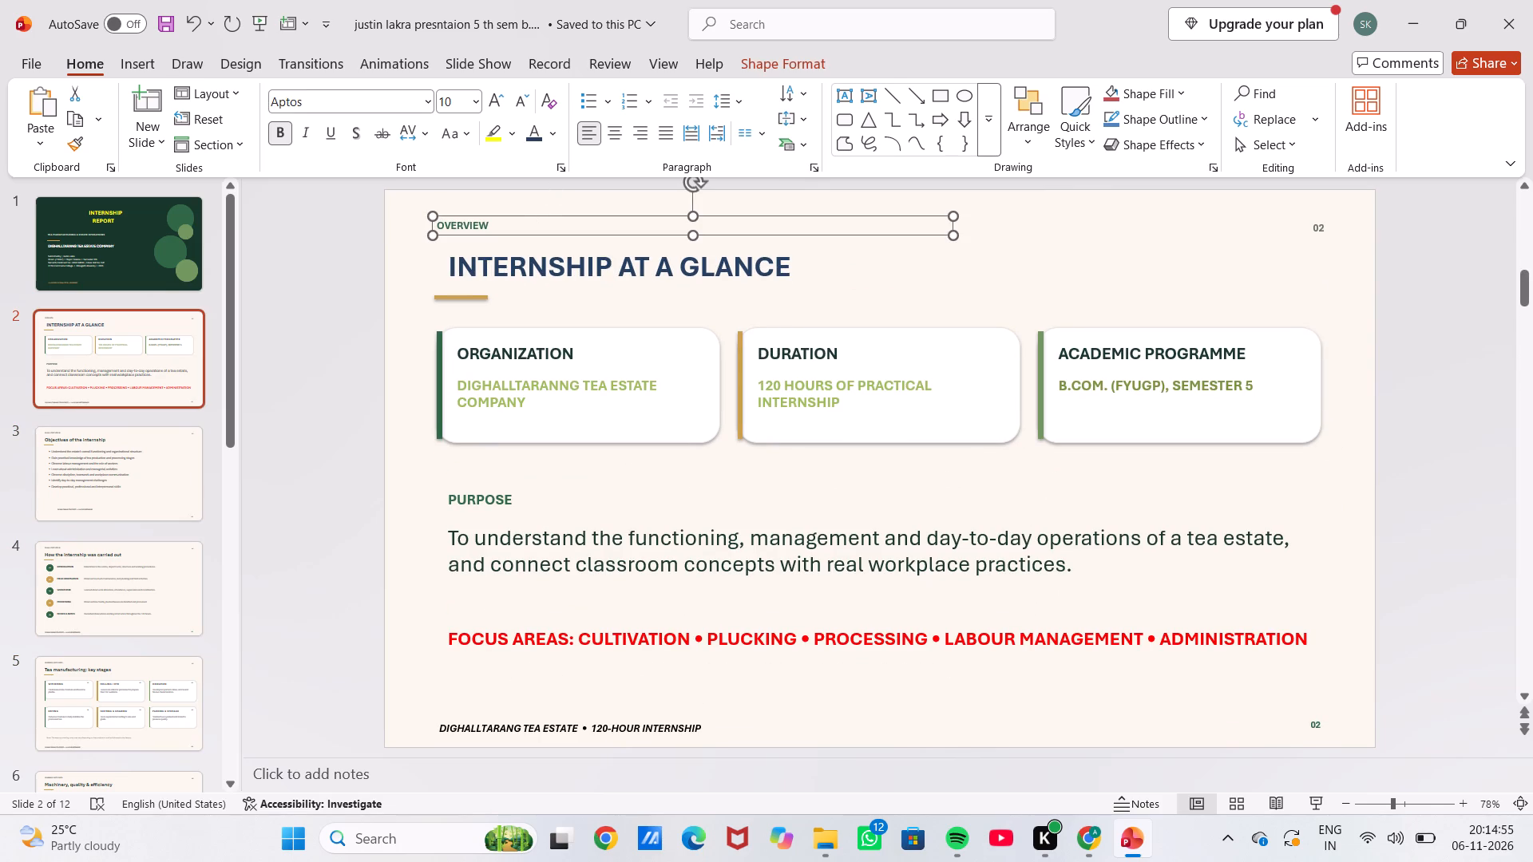
click(493, 226)
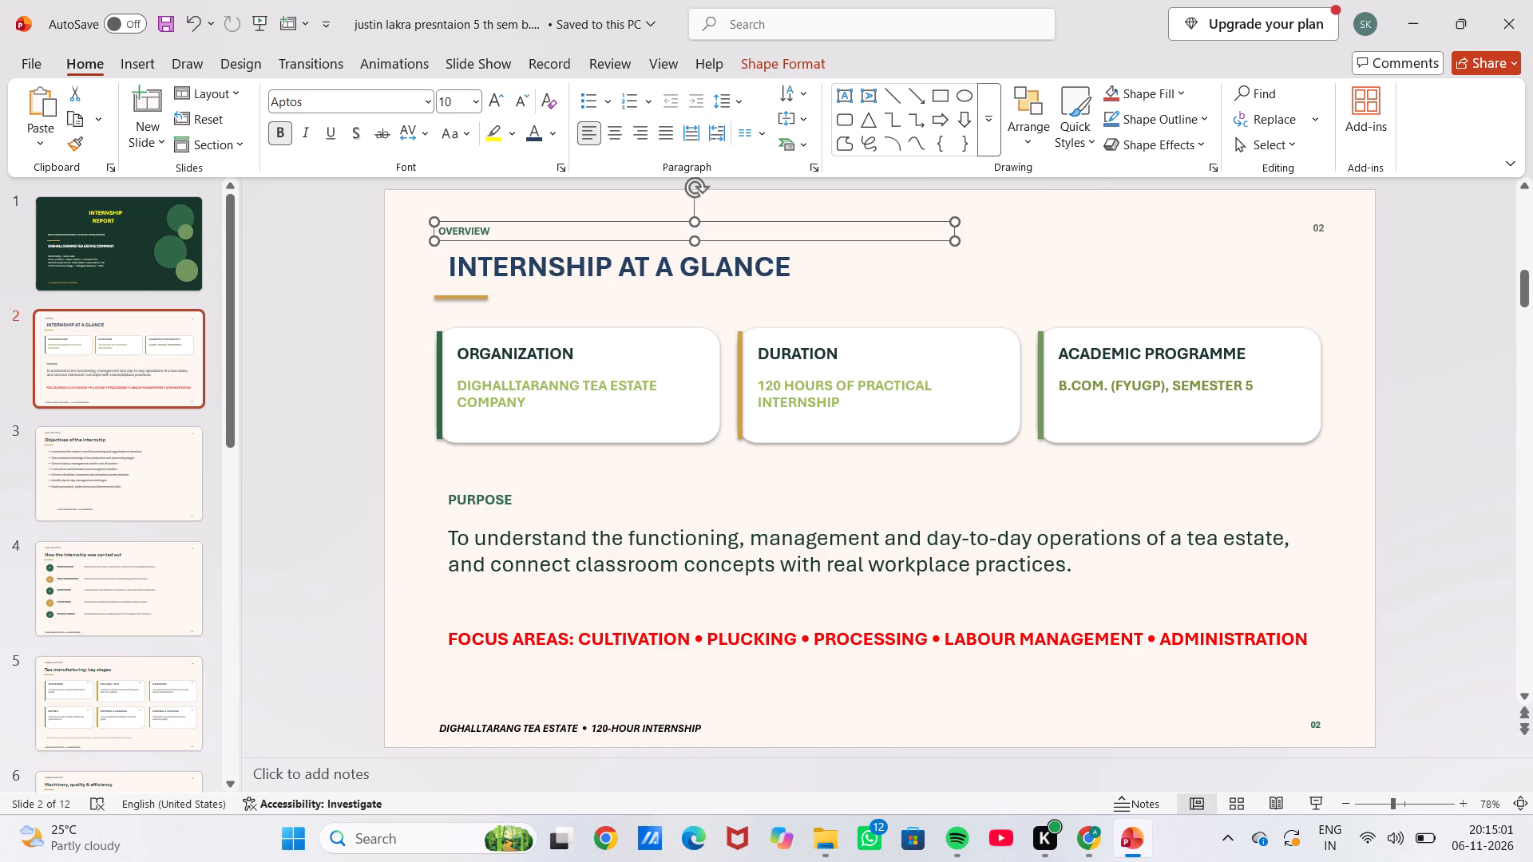
click(498, 231)
drag(498, 231, 498, 219)
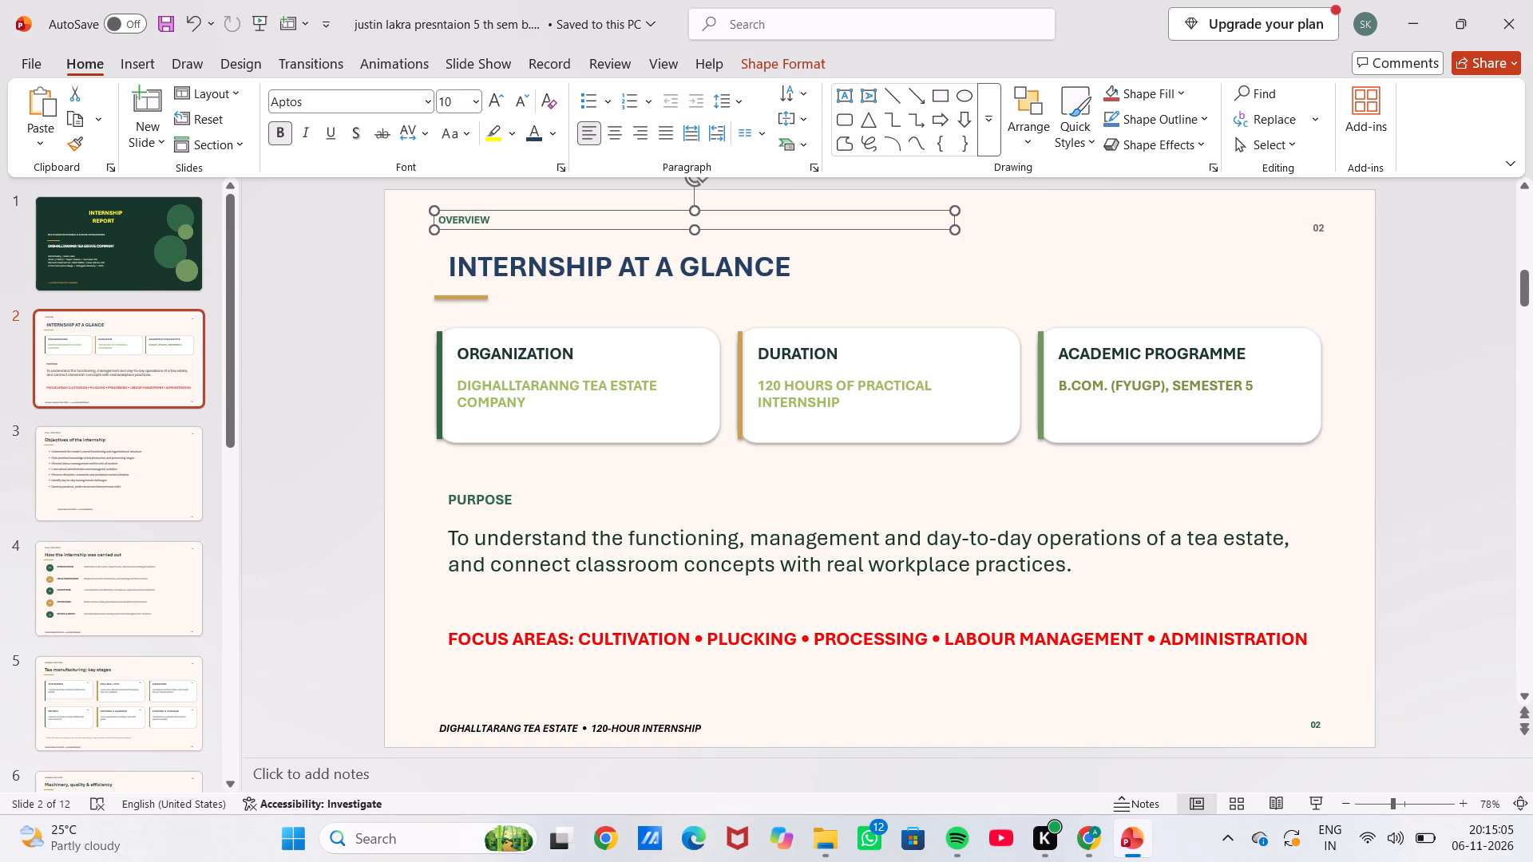
Enlarge the OVERVIEW label on the "Internship at a glance" slide to size 16, keep it bold, and colour it standard Blue.
drag(485, 220, 458, 223)
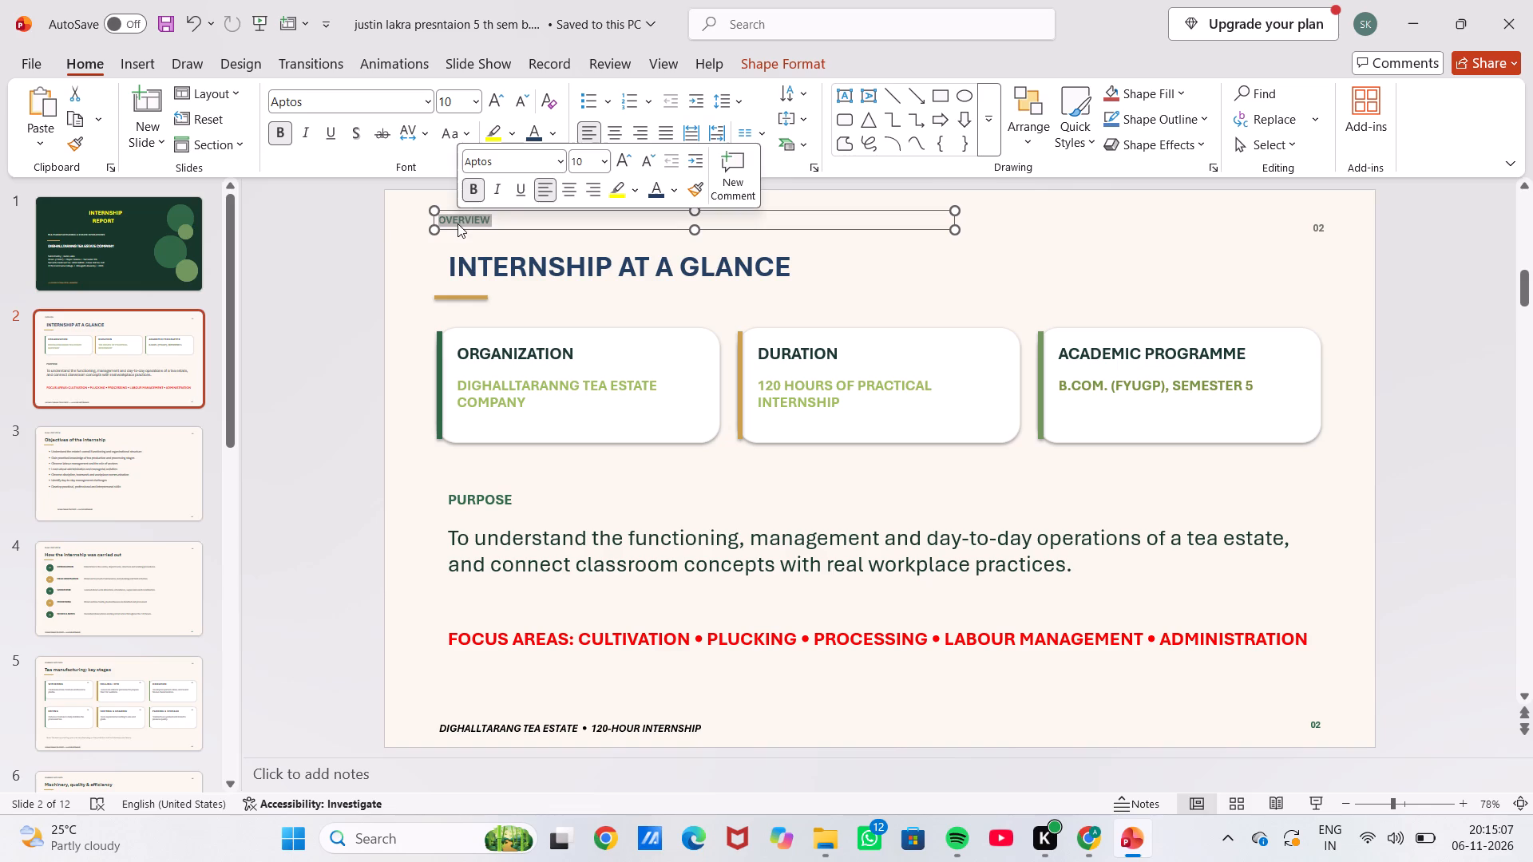
click(478, 185)
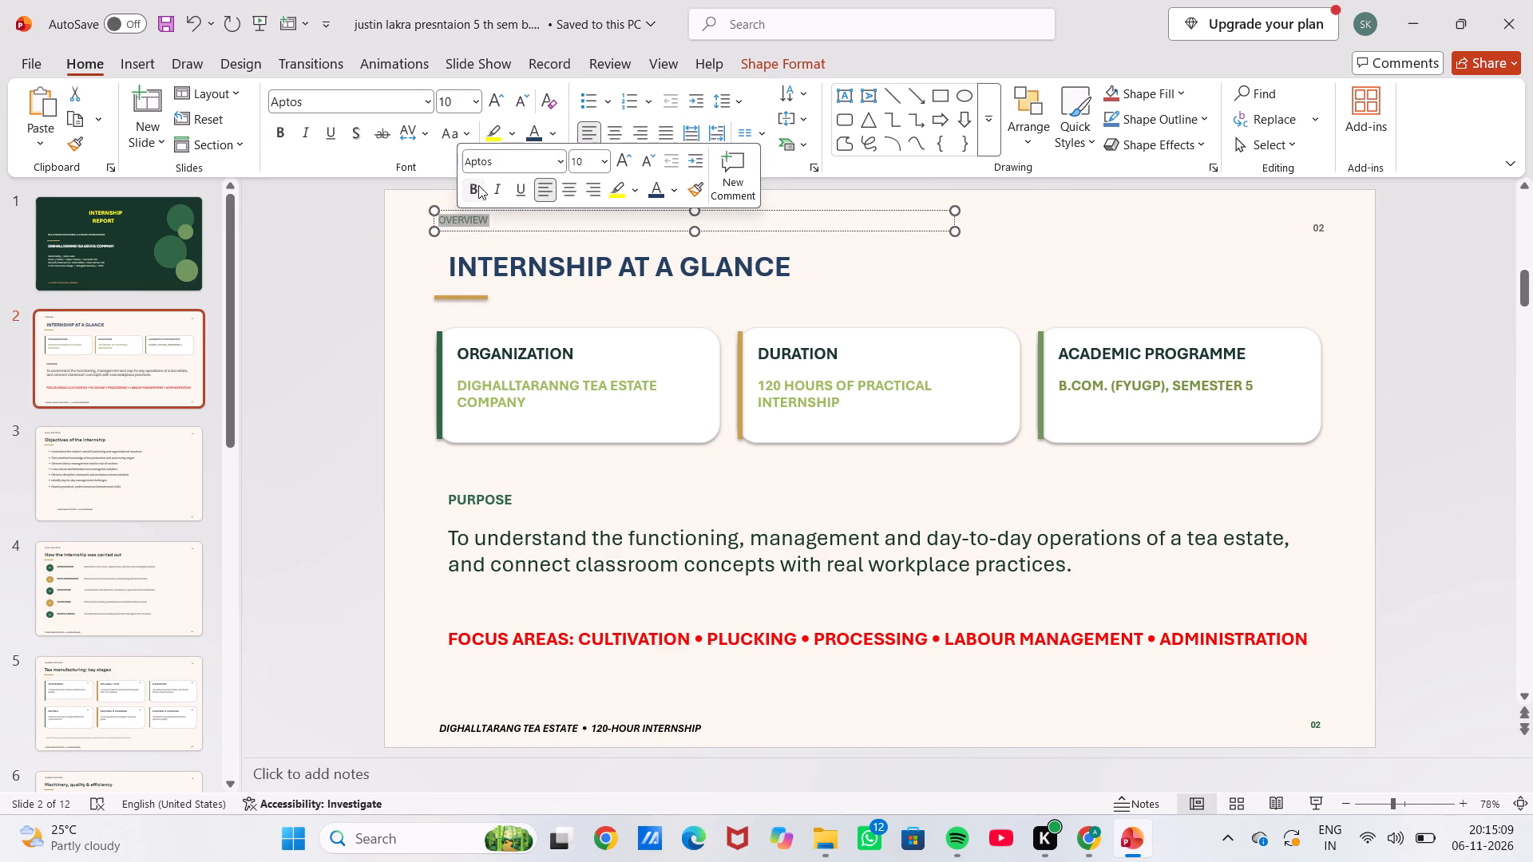
click(478, 185)
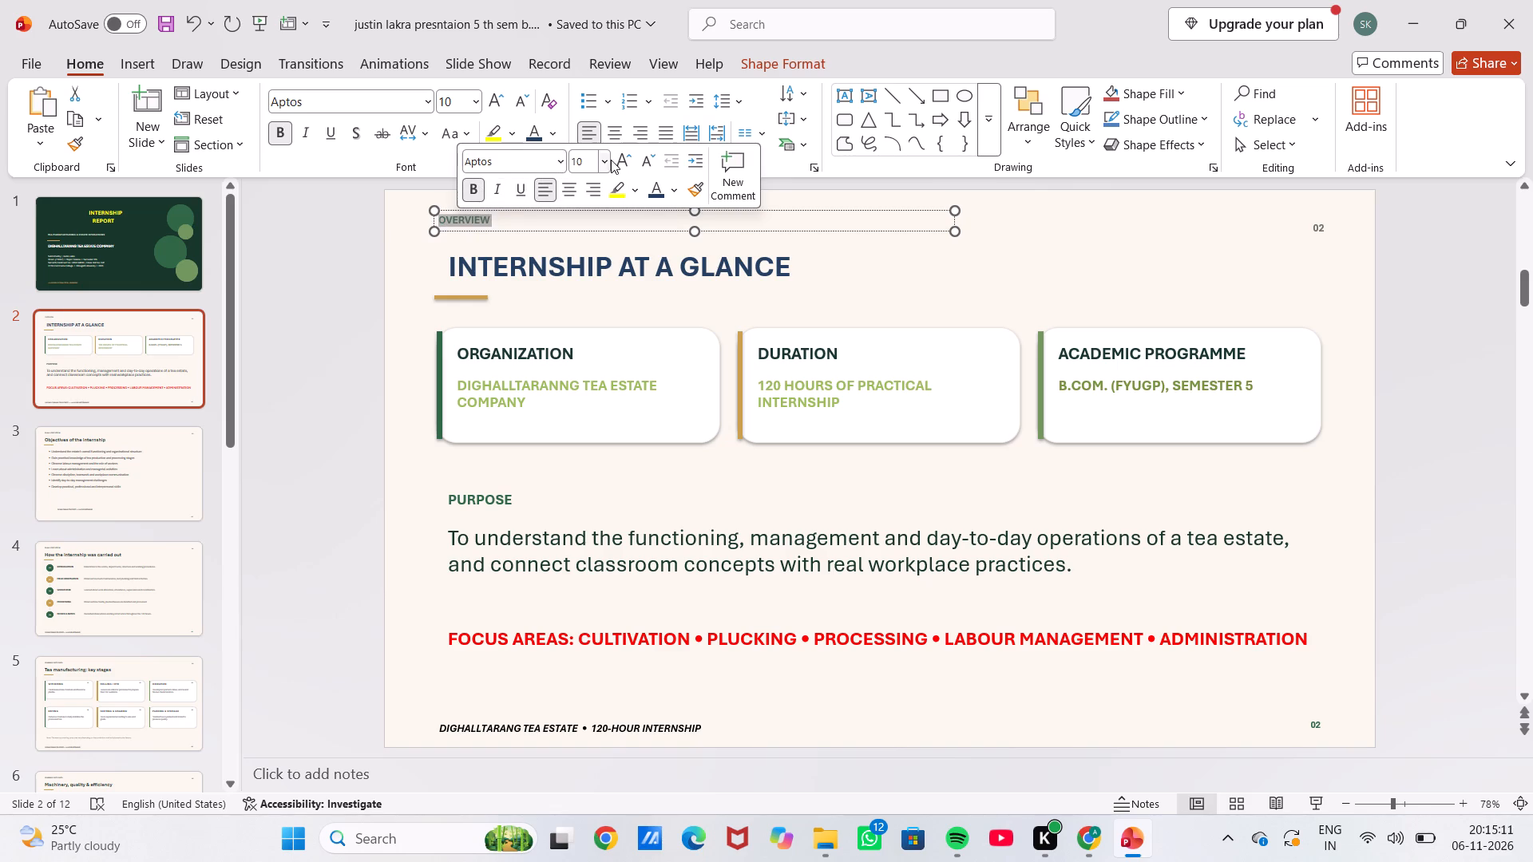
click(620, 160)
triple_click(620, 160)
double_click(620, 160)
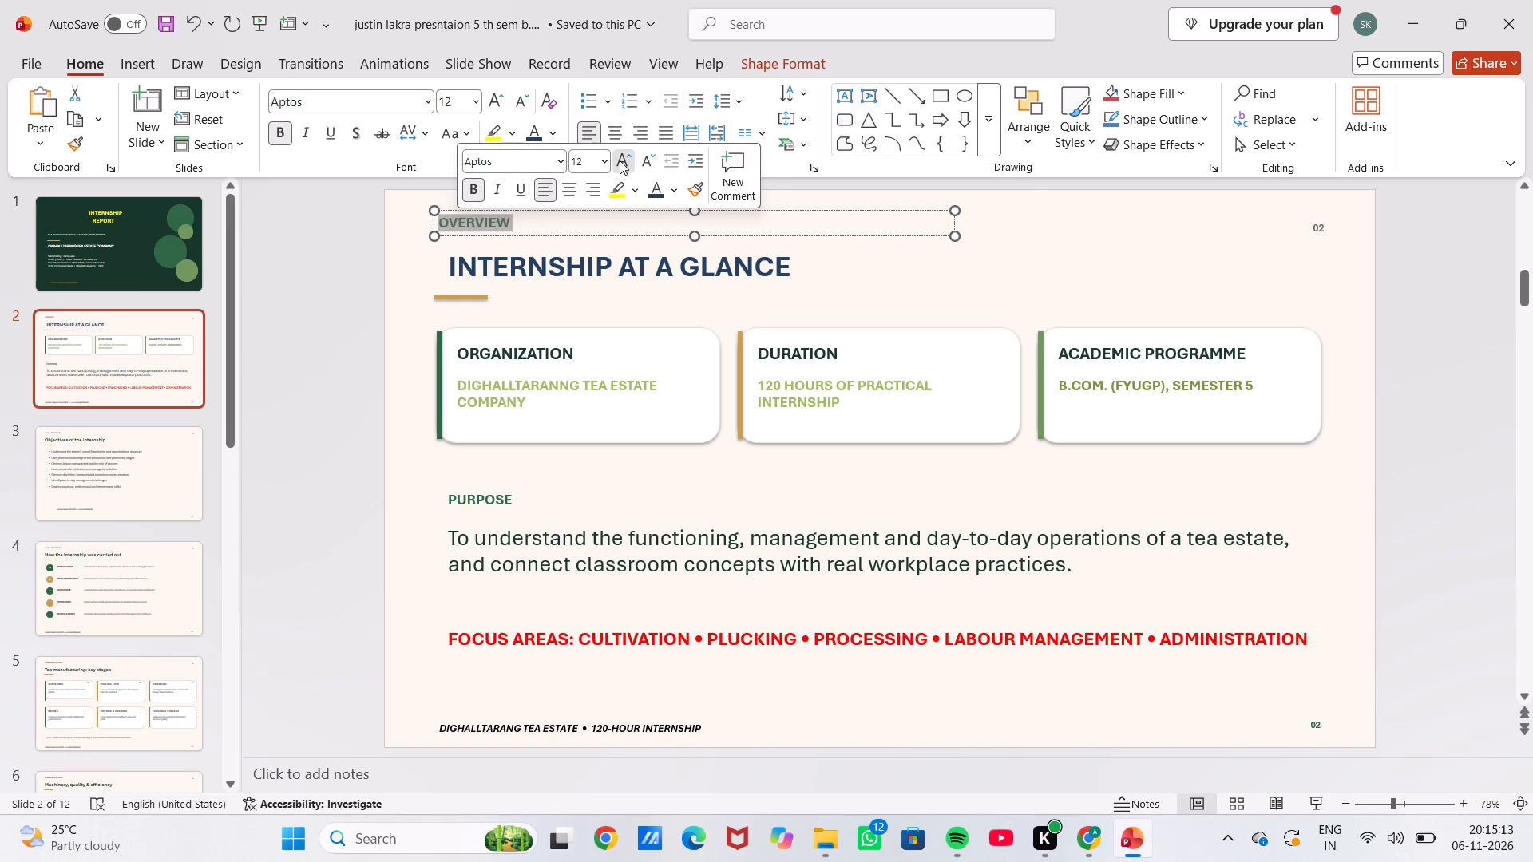
click(648, 160)
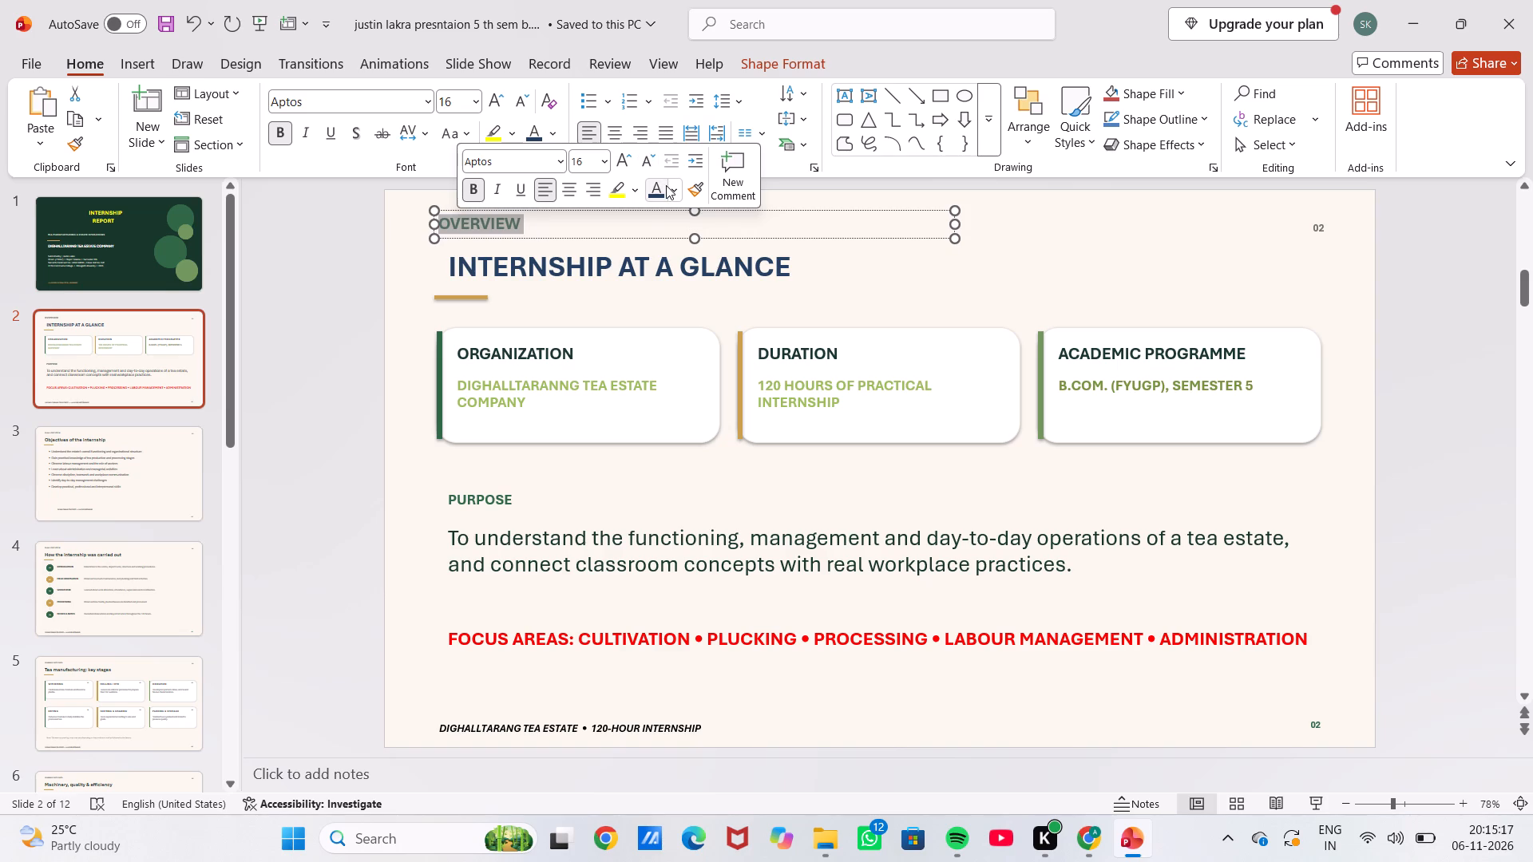
click(674, 189)
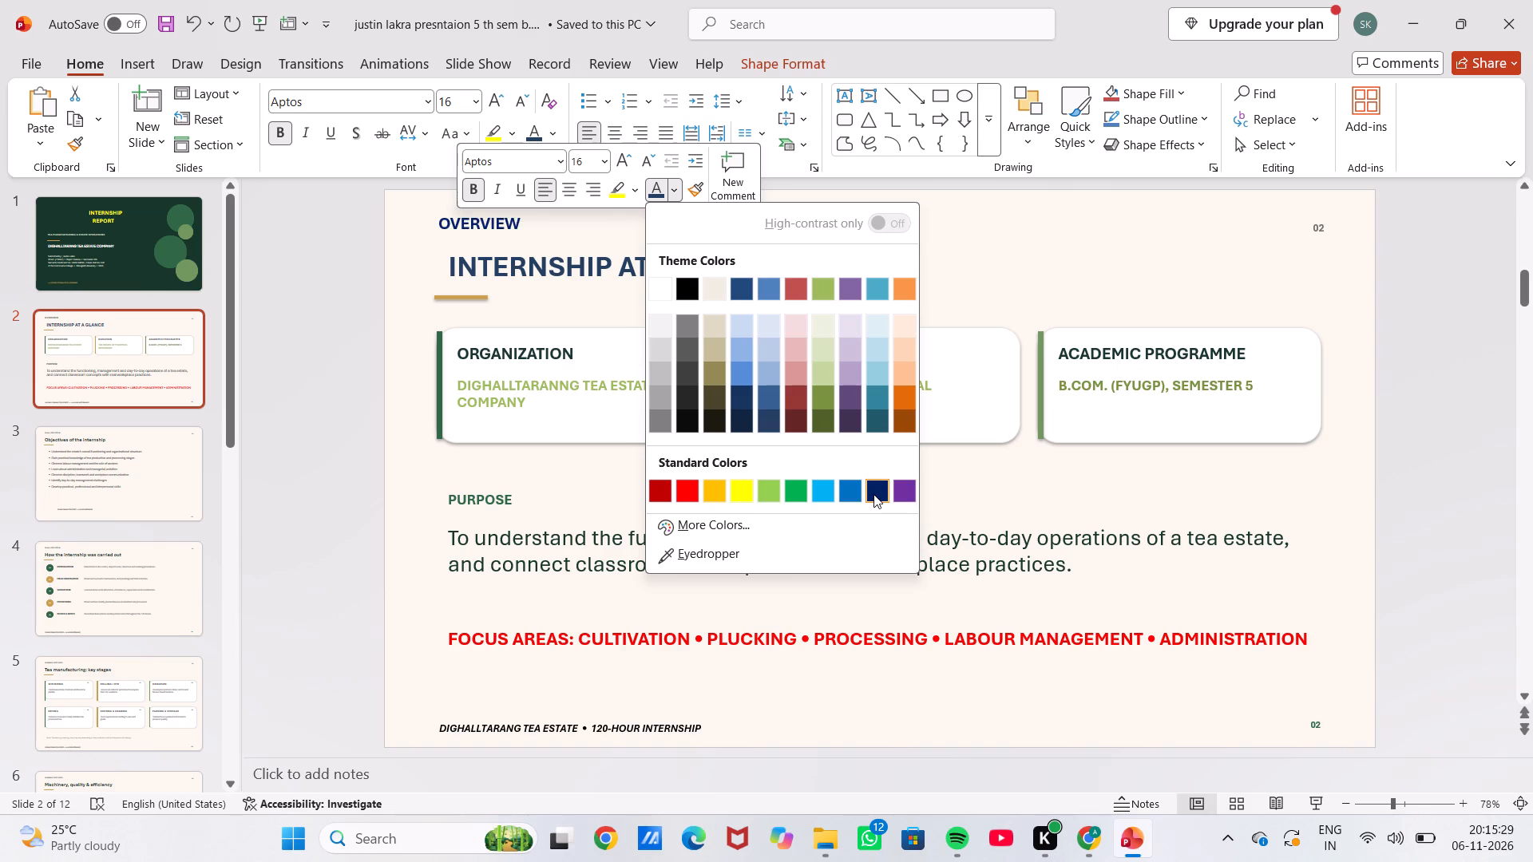
click(859, 493)
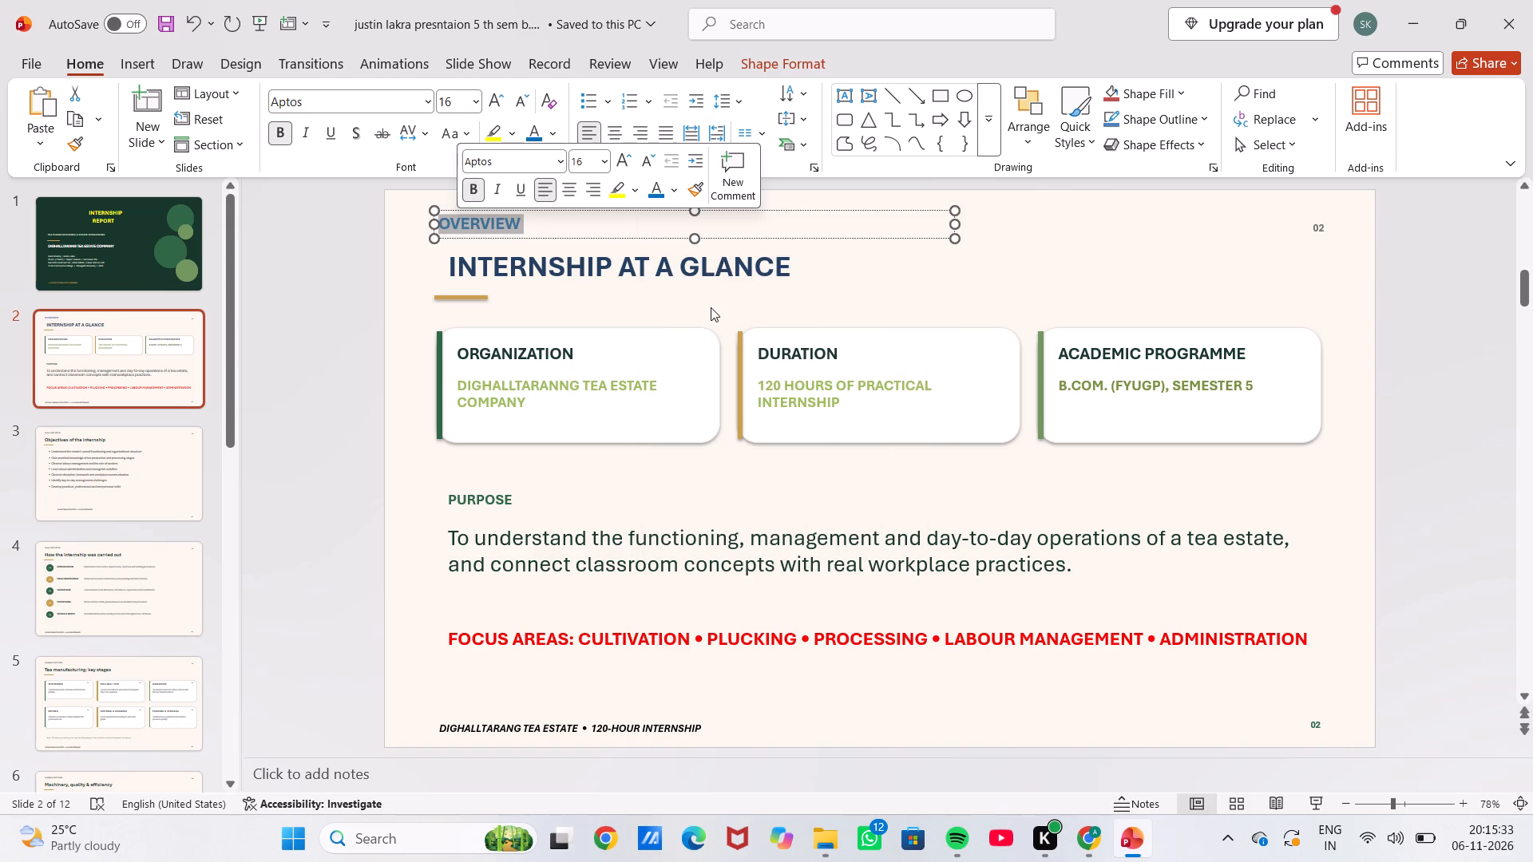
click(569, 314)
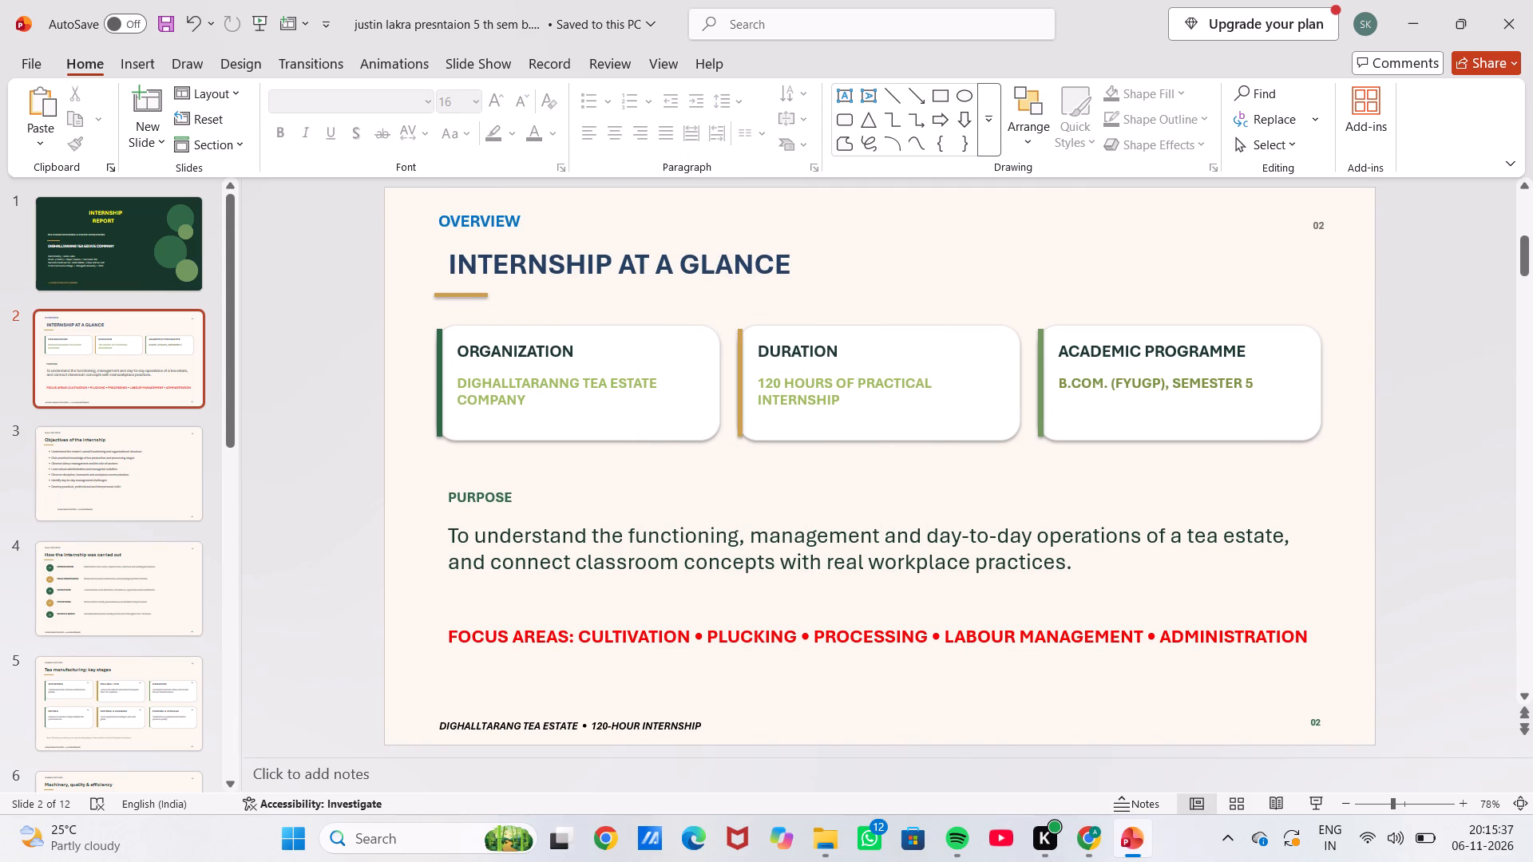
Reposition the OVERVIEW label so its text lines up with the start of the heading, slightly higher above it.
click(442, 221)
click(442, 221)
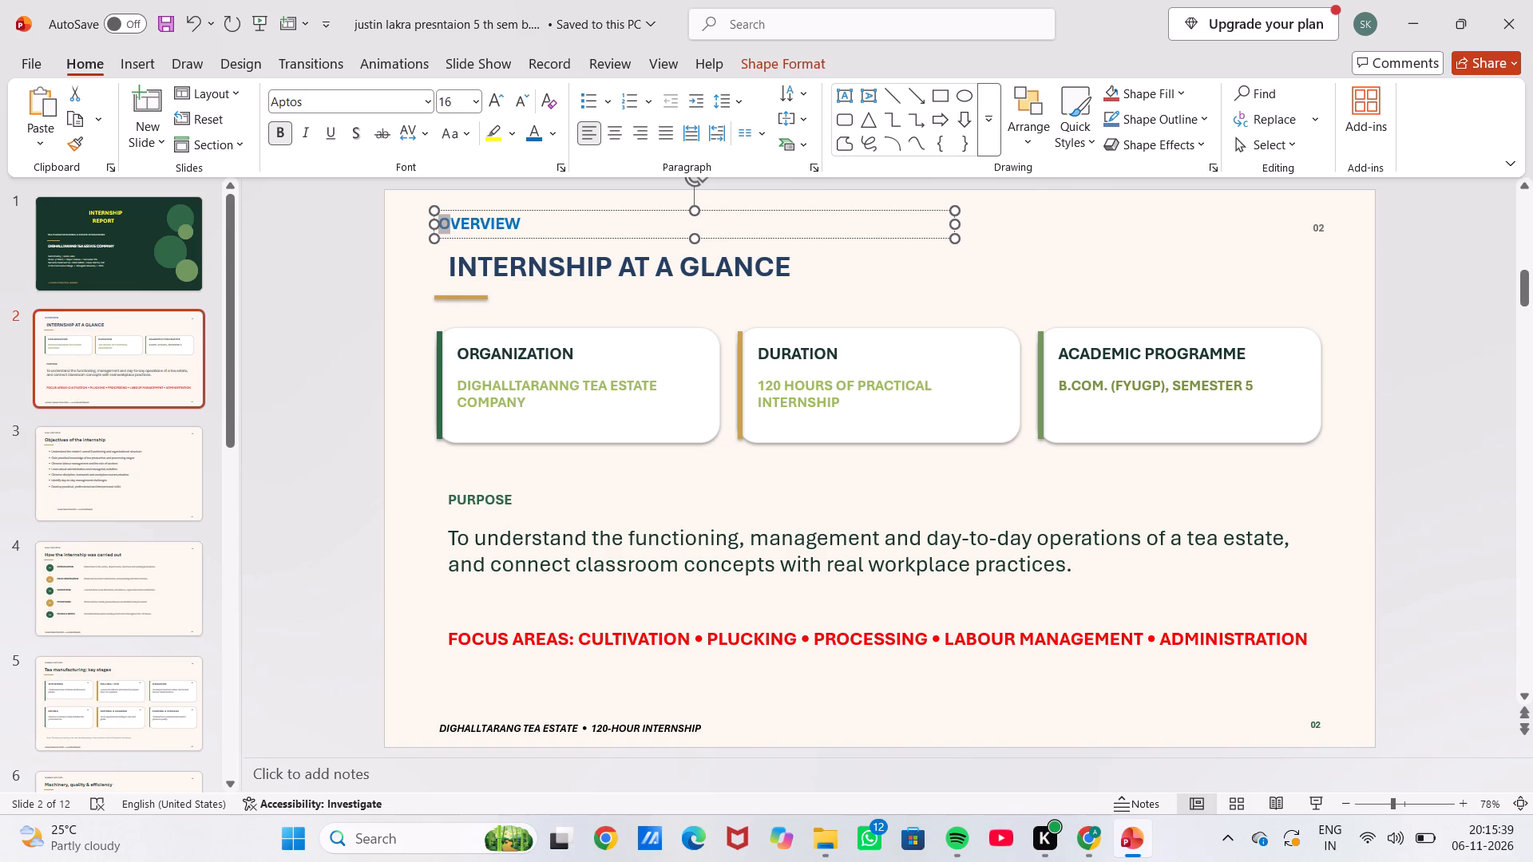
drag(530, 224, 535, 224)
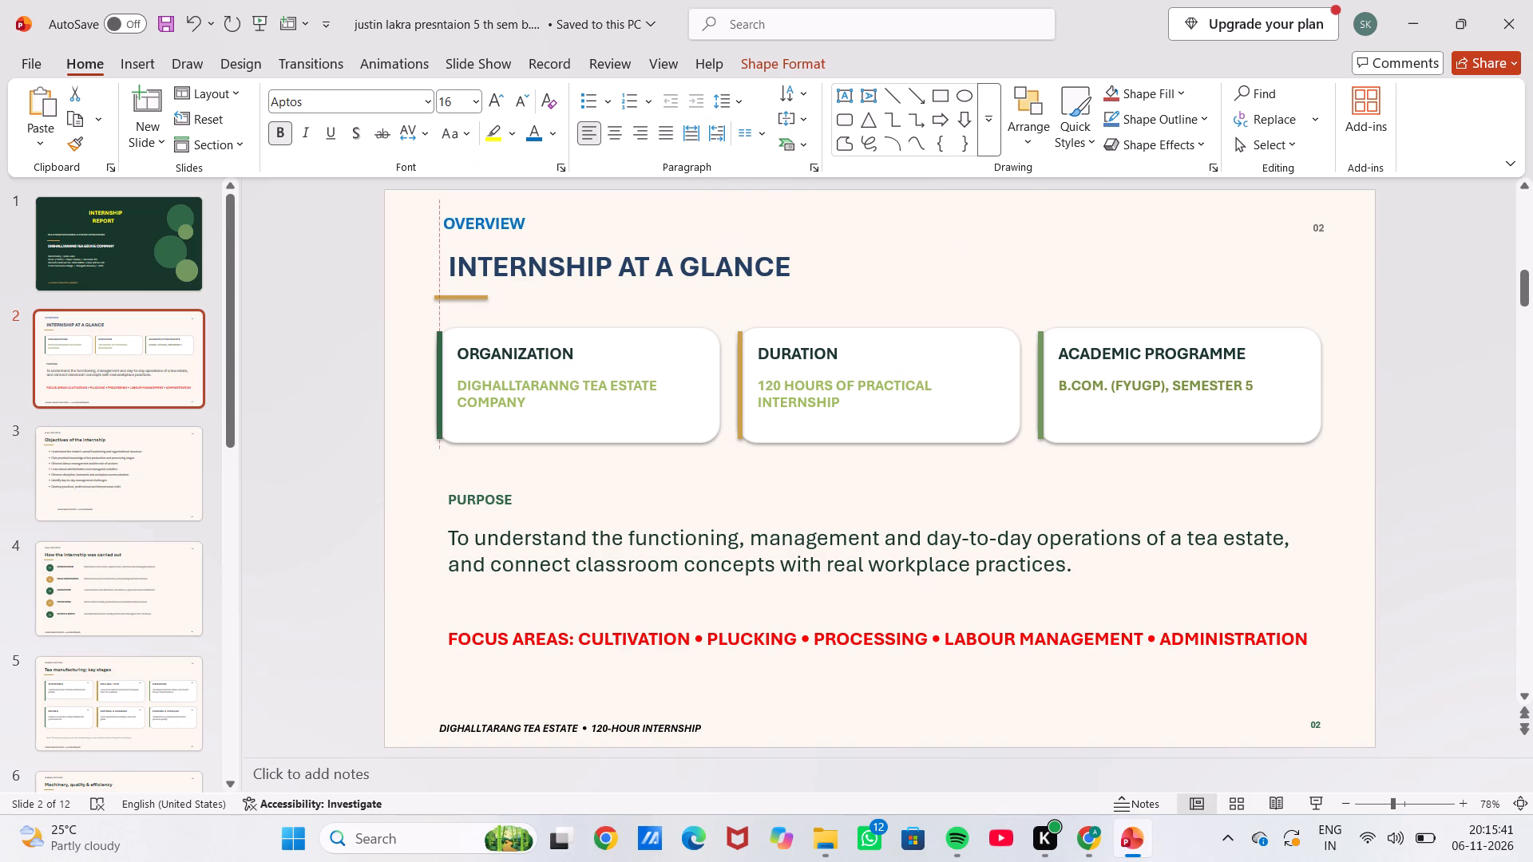
drag(535, 224, 541, 224)
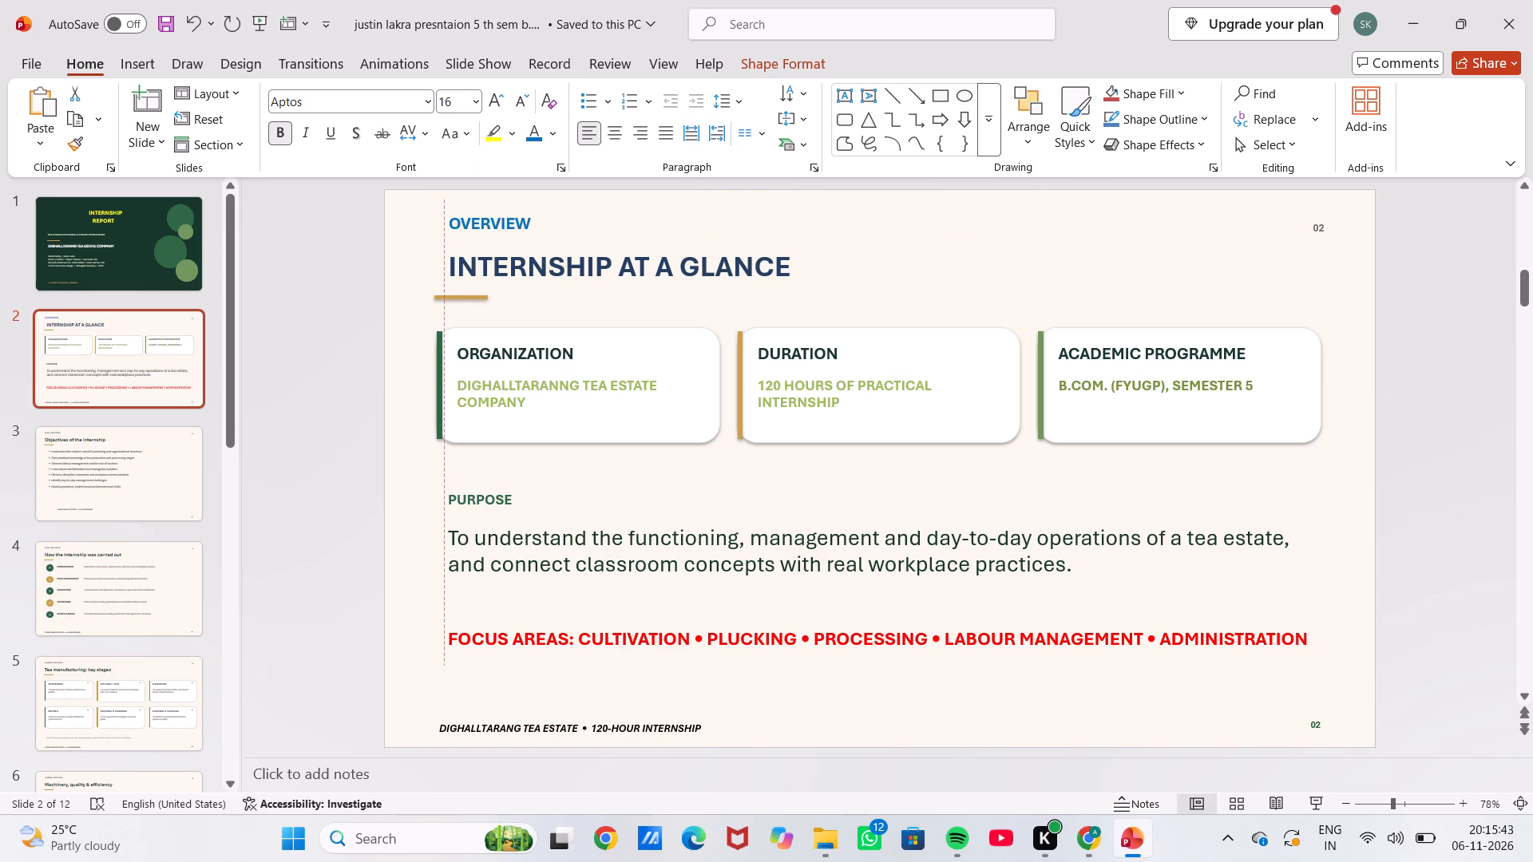
drag(541, 224, 539, 224)
drag(539, 224, 535, 224)
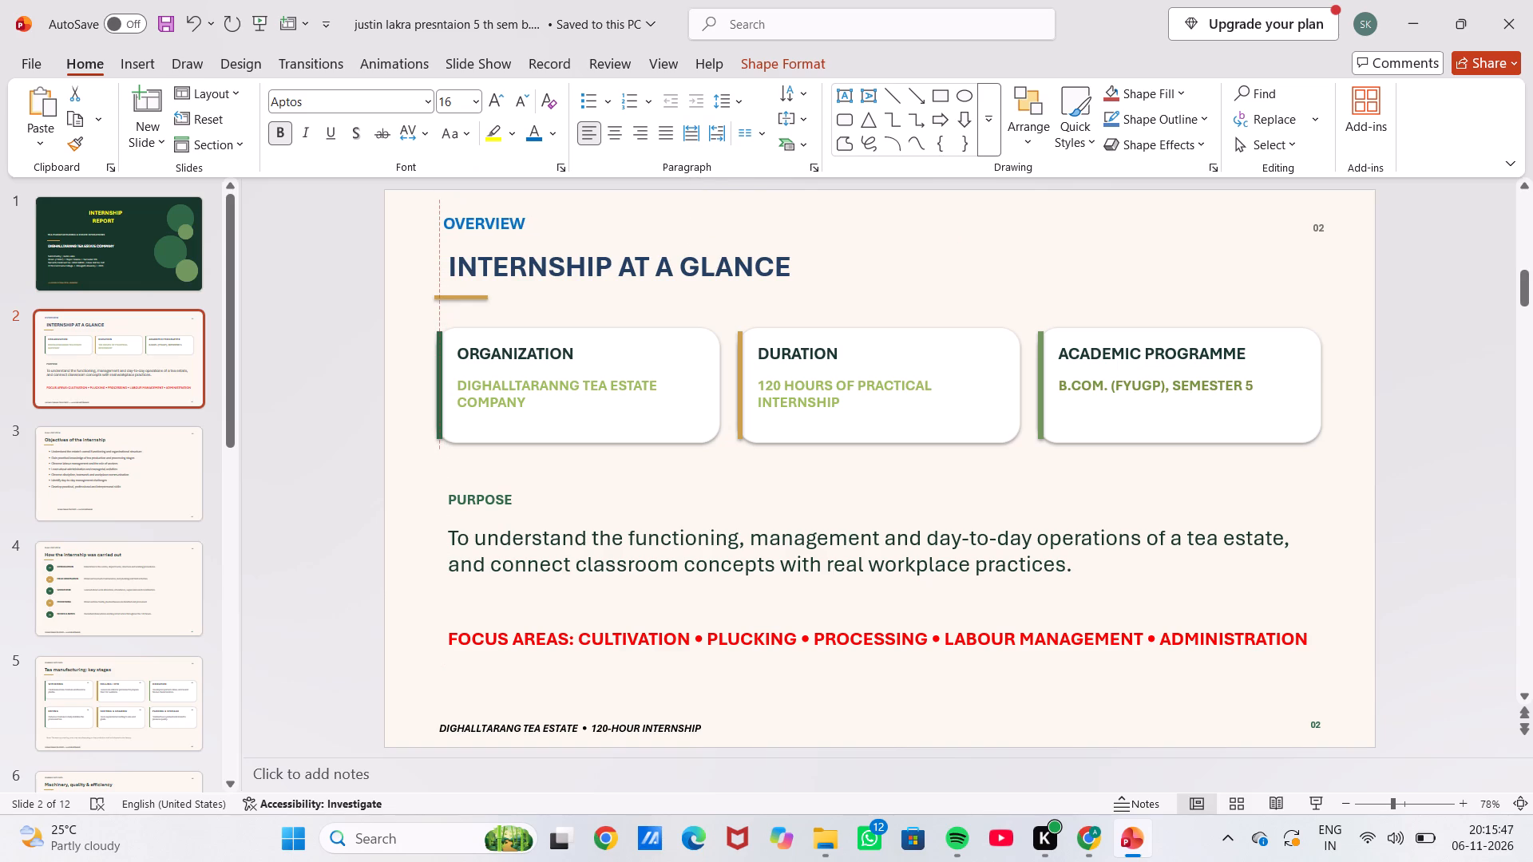
drag(535, 224, 540, 219)
click(540, 219)
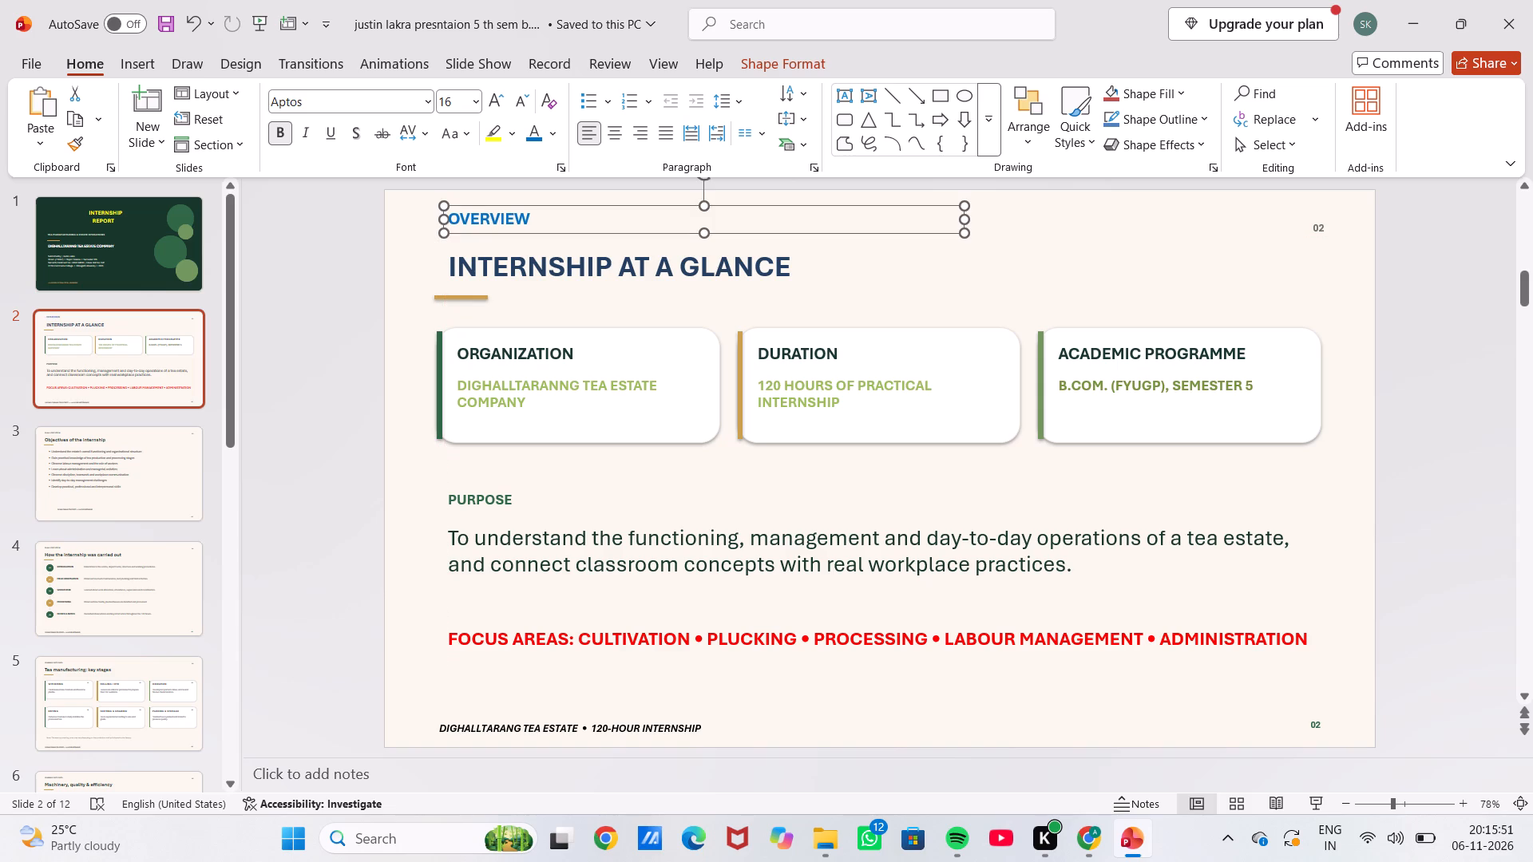
click(533, 218)
Make the OVERVIEW label text italic while keeping it bold.
drag(527, 217, 474, 216)
click(285, 131)
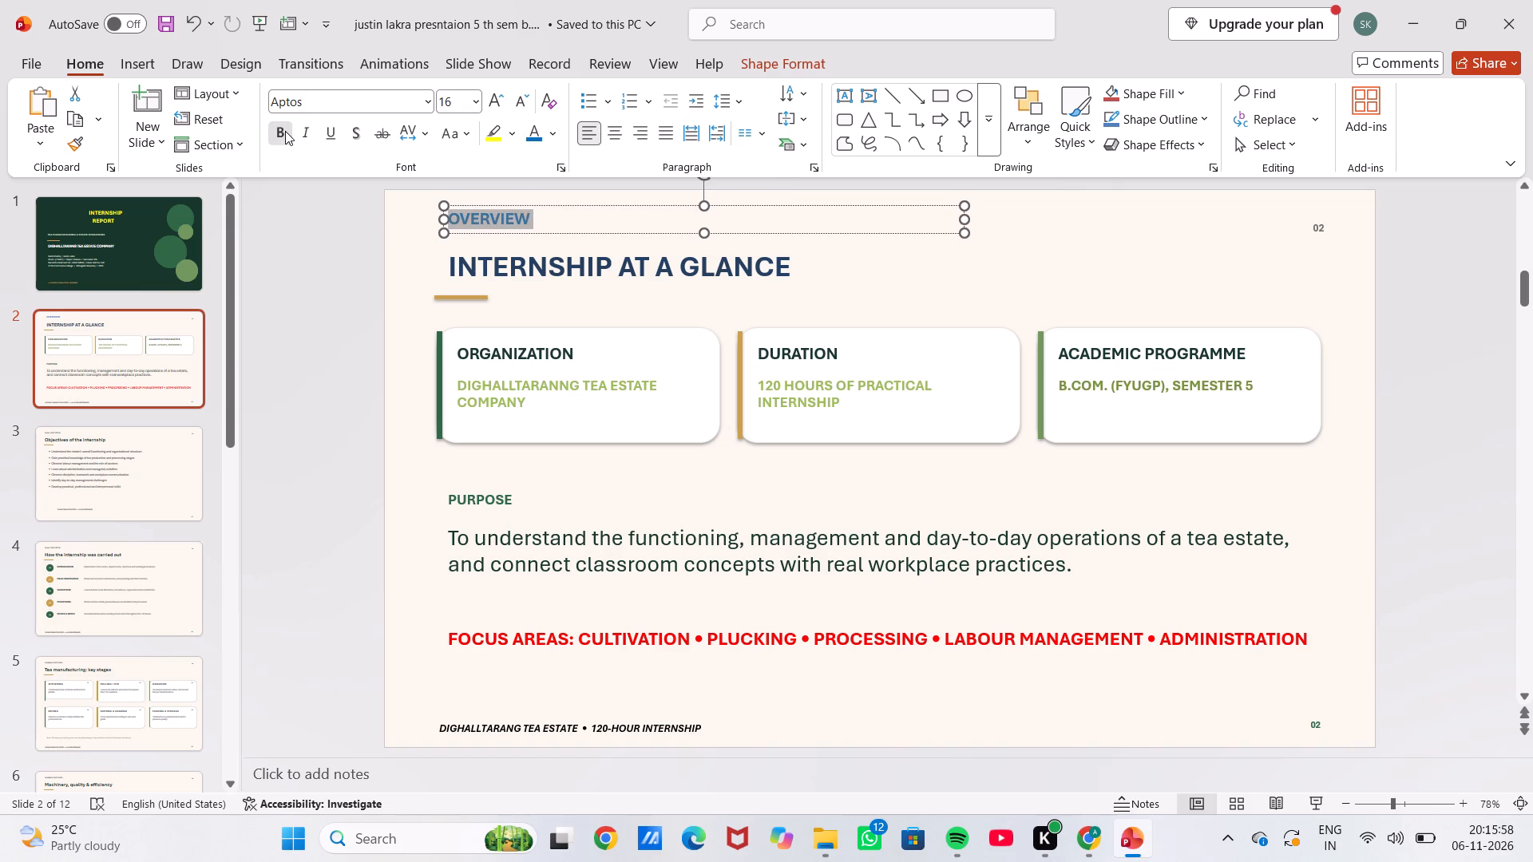
click(285, 131)
click(303, 129)
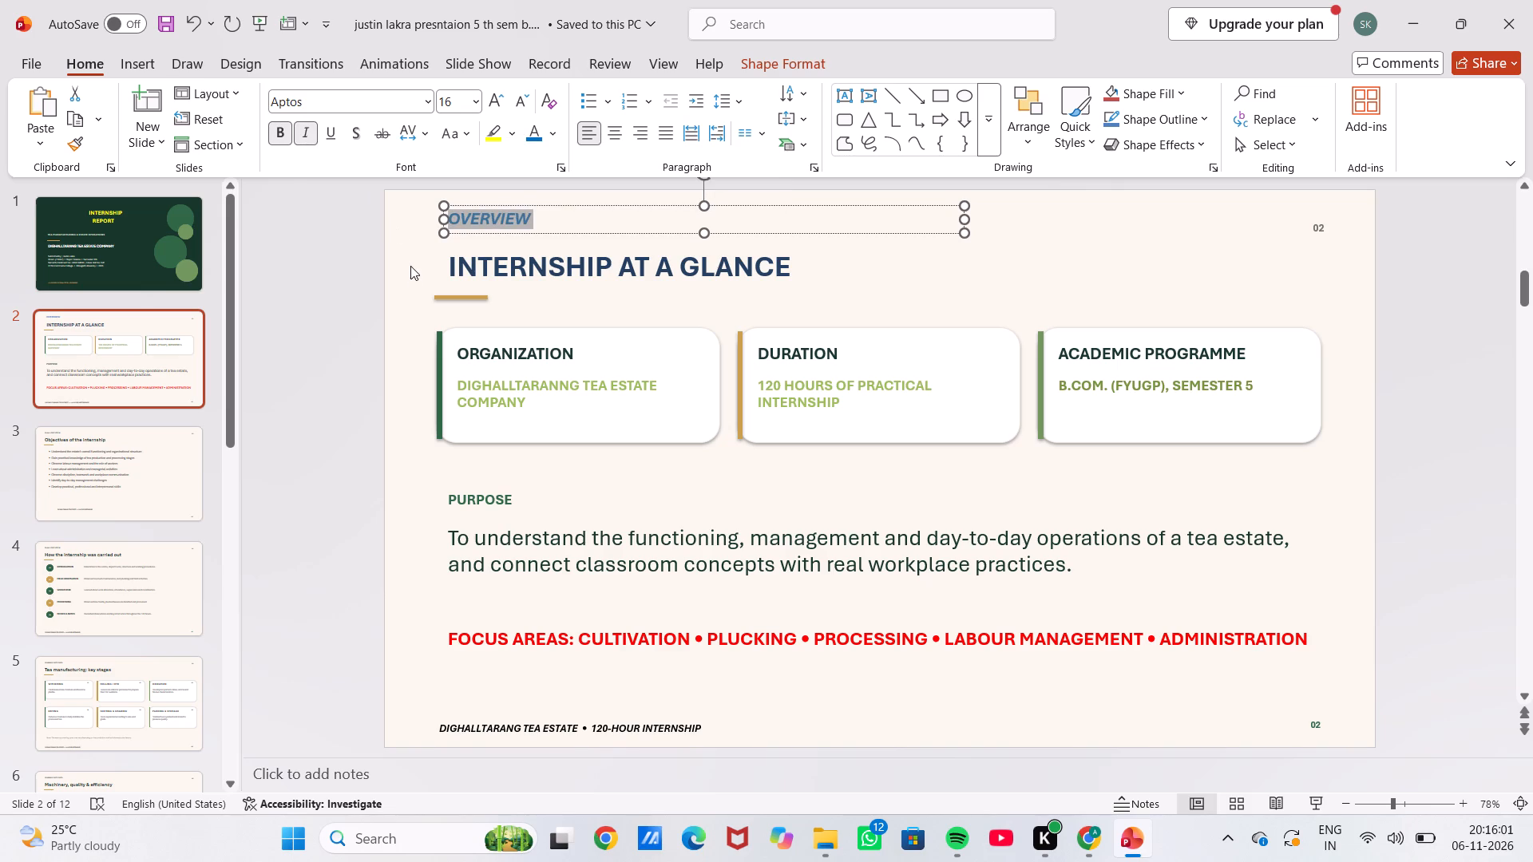
click(414, 274)
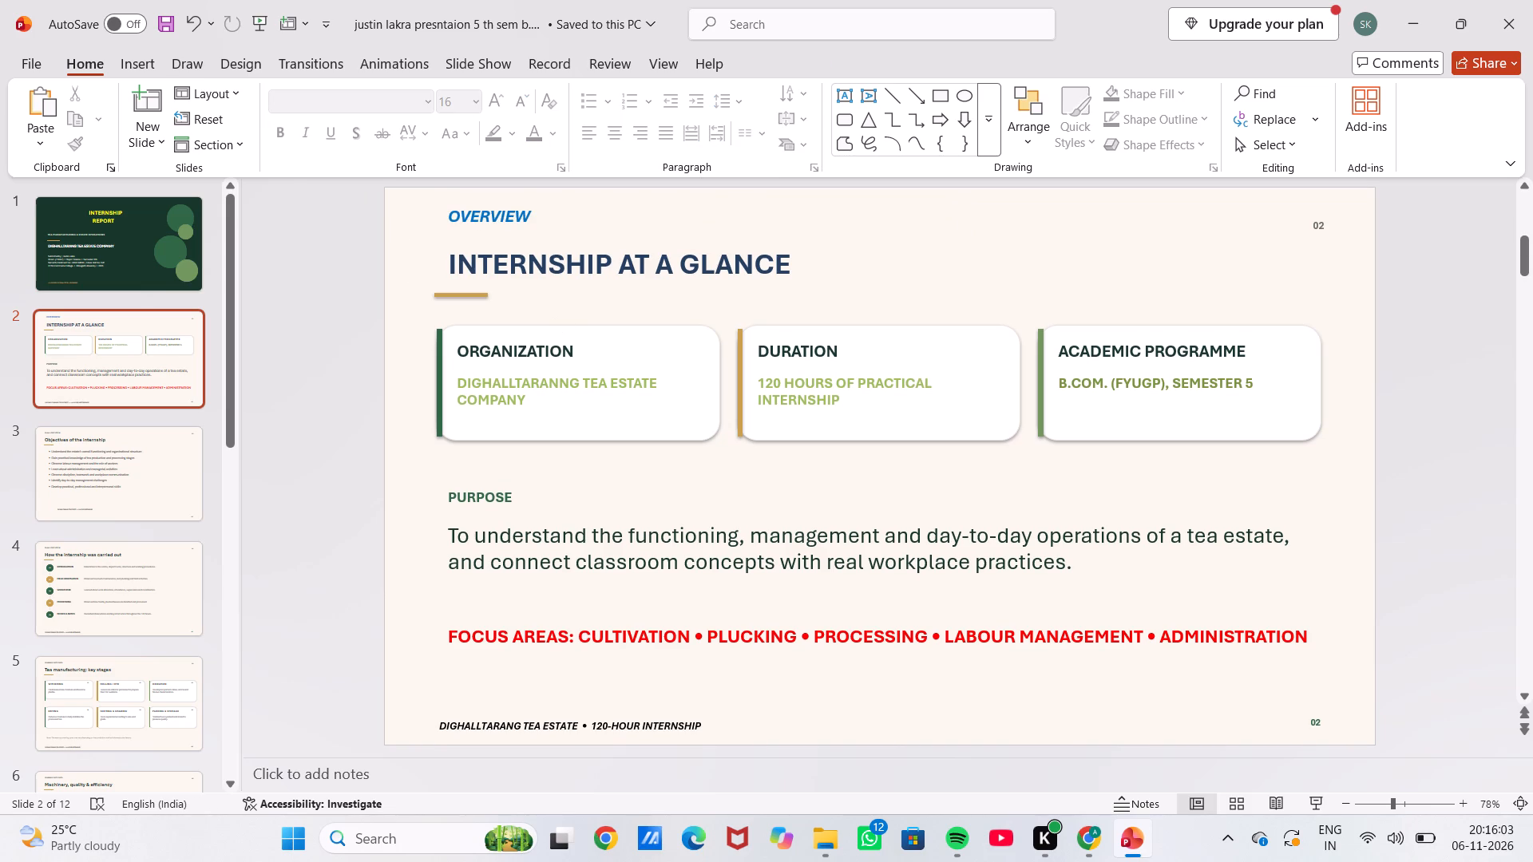
On the "Objectives of the internship" slide, correct the flagged spelling "labour" to "labor" in the third bullet.
scroll(615, 341, down, 1)
click(188, 489)
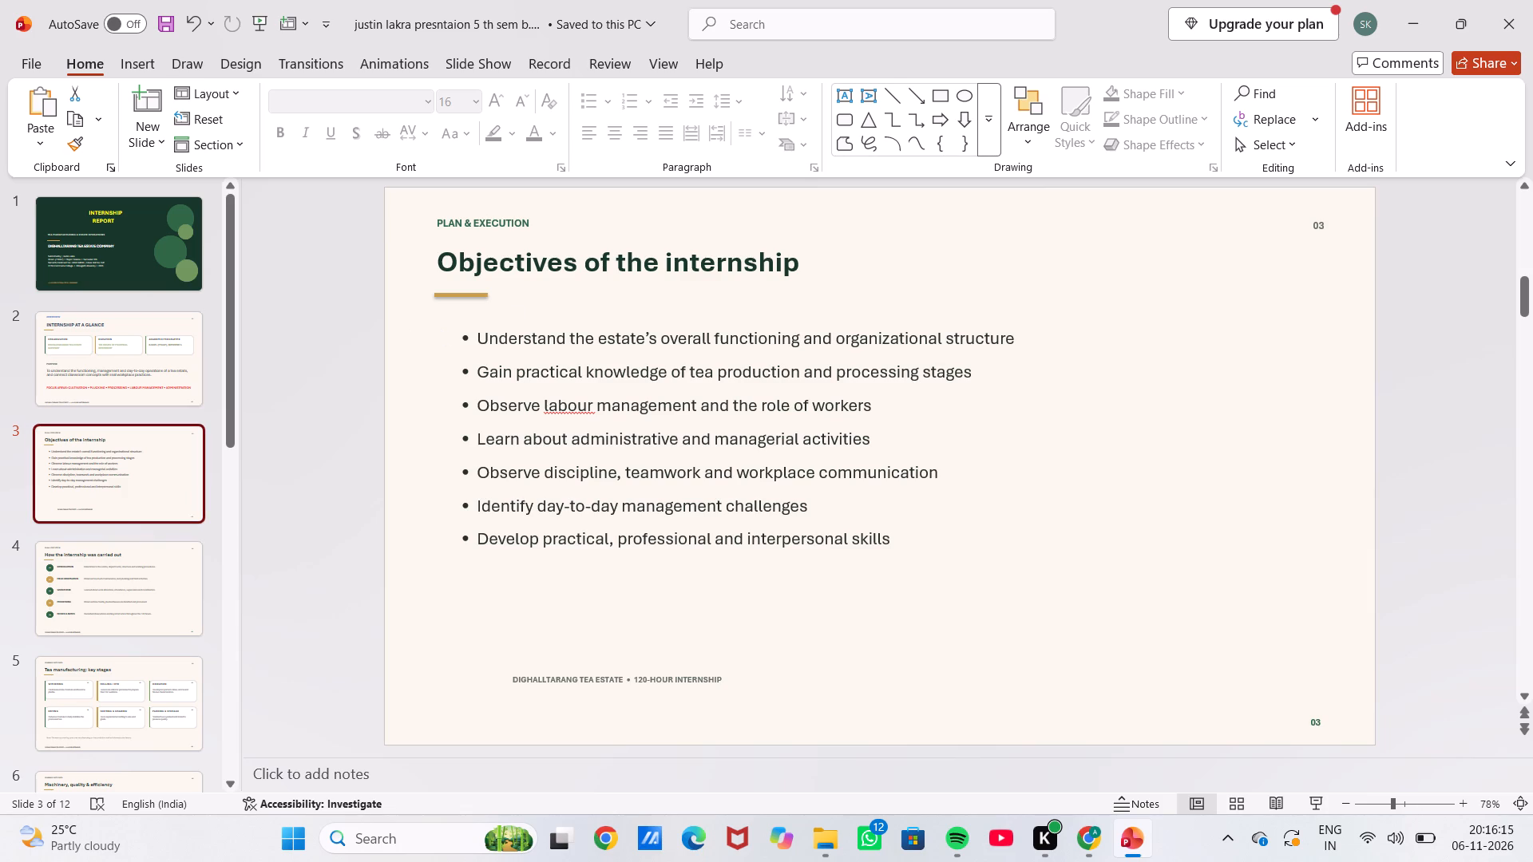
click(723, 680)
click(723, 680)
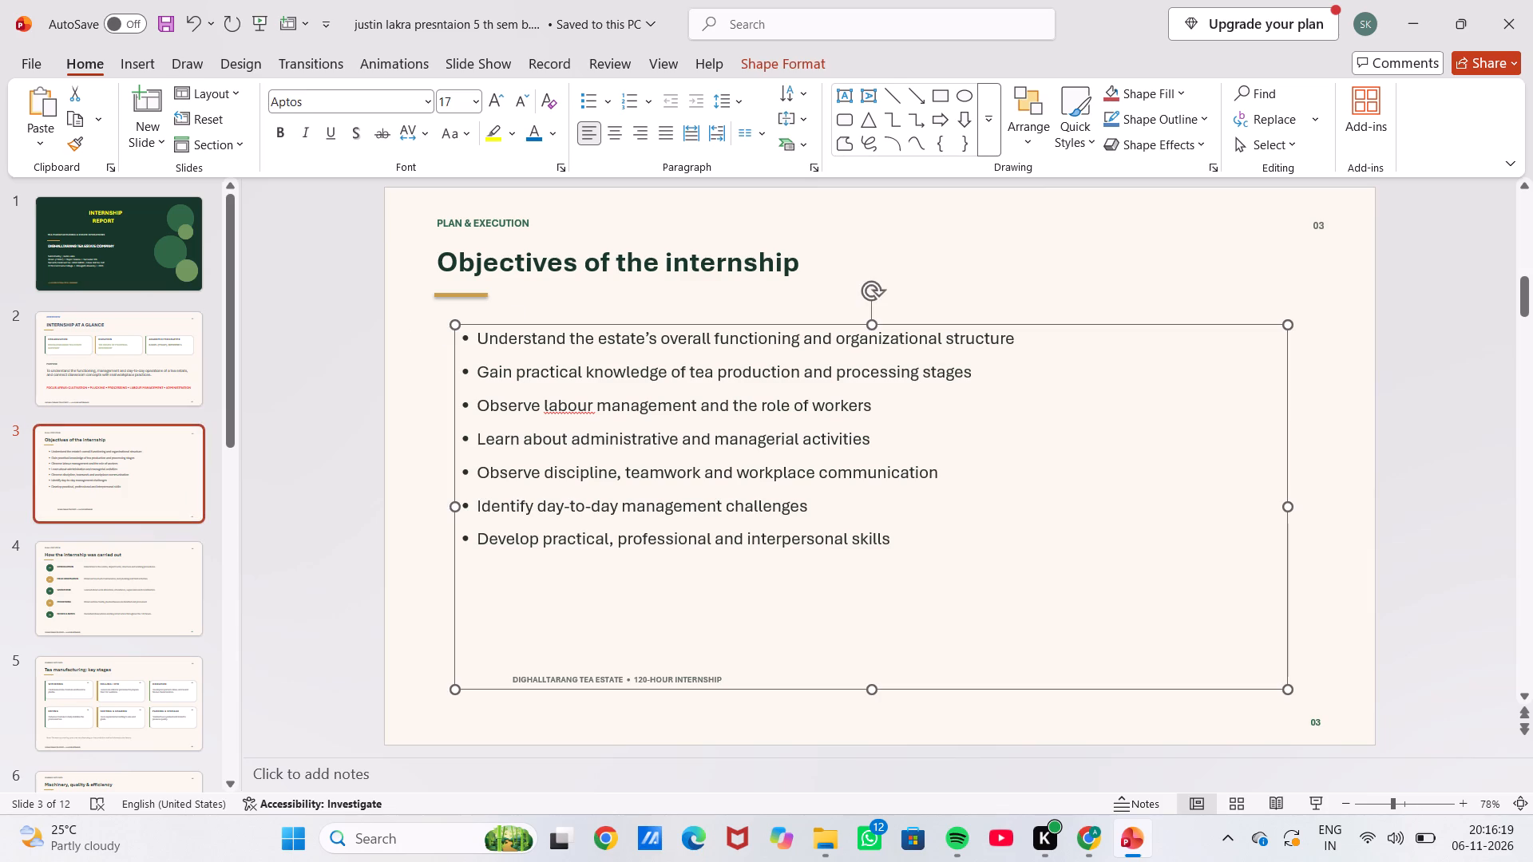
right_click(568, 412)
click(623, 425)
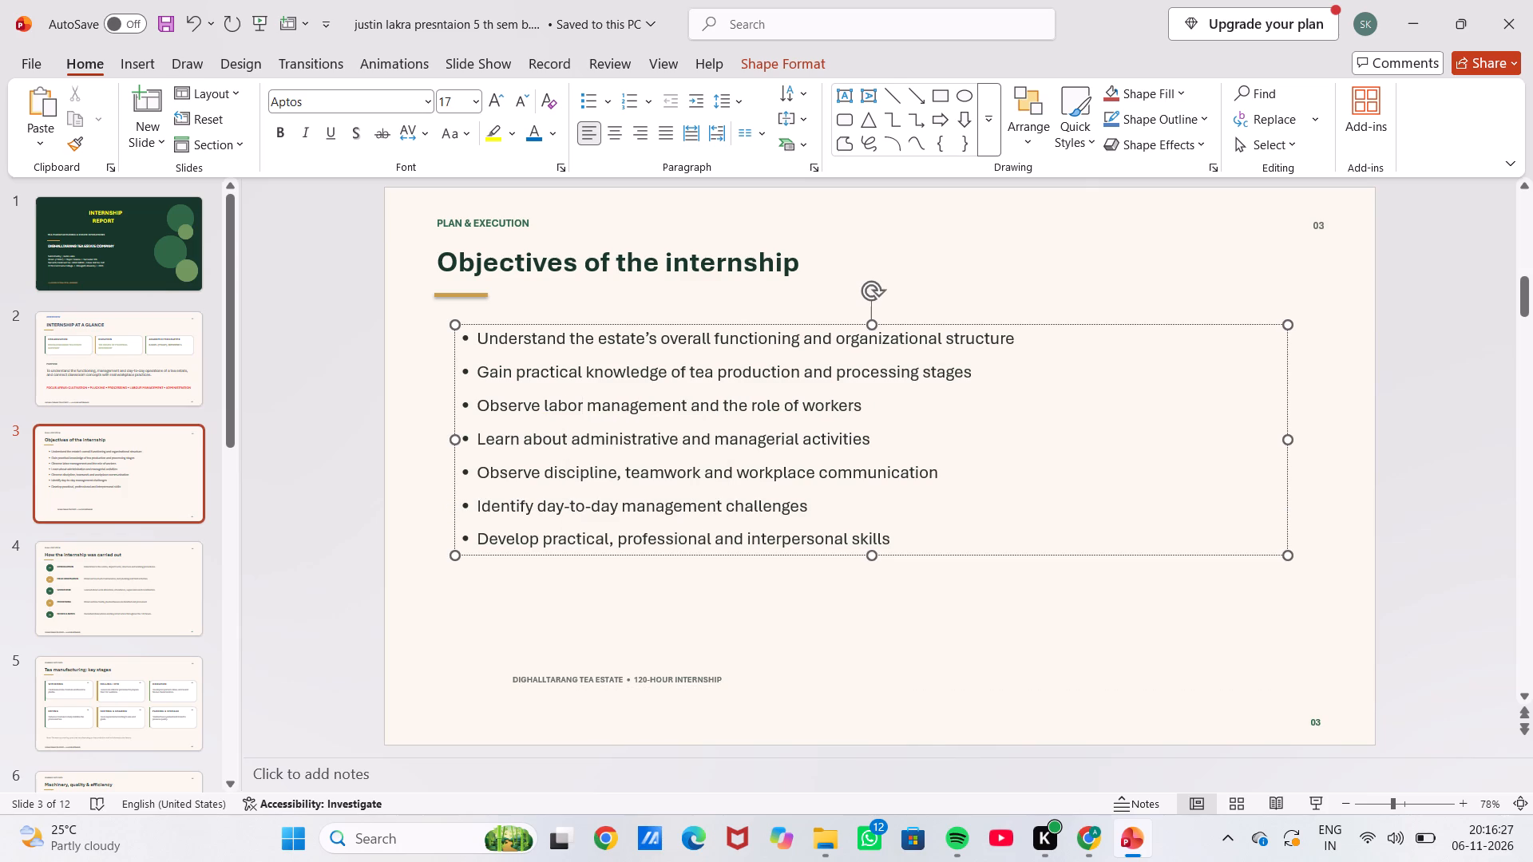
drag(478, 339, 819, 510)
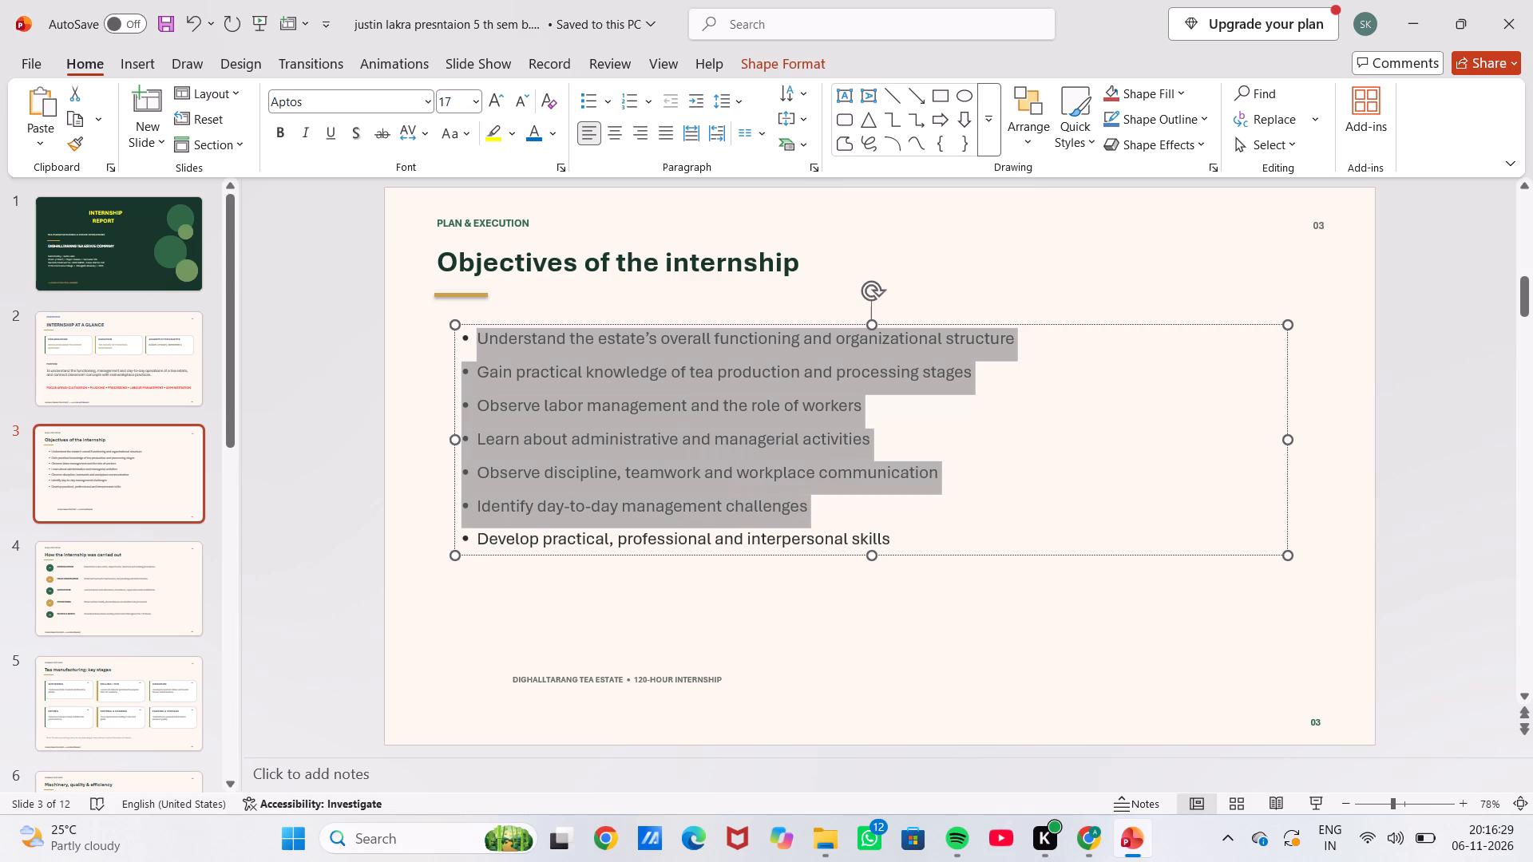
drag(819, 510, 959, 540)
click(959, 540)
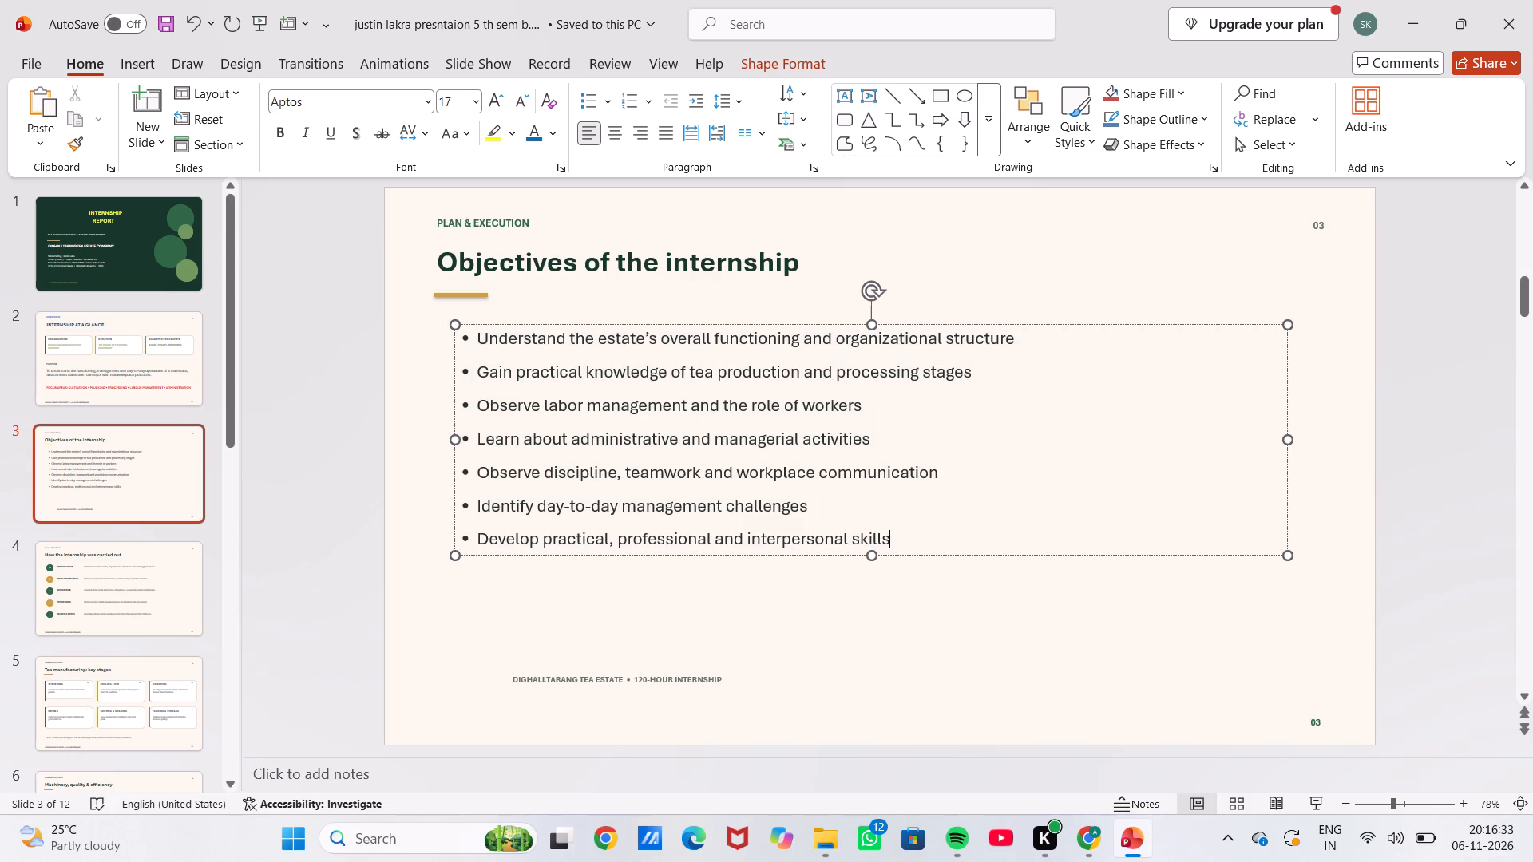
Convert the "Objectives of the internship" heading to uppercase, set it to size 32, and colour it standard Dark Blue.
click(438, 254)
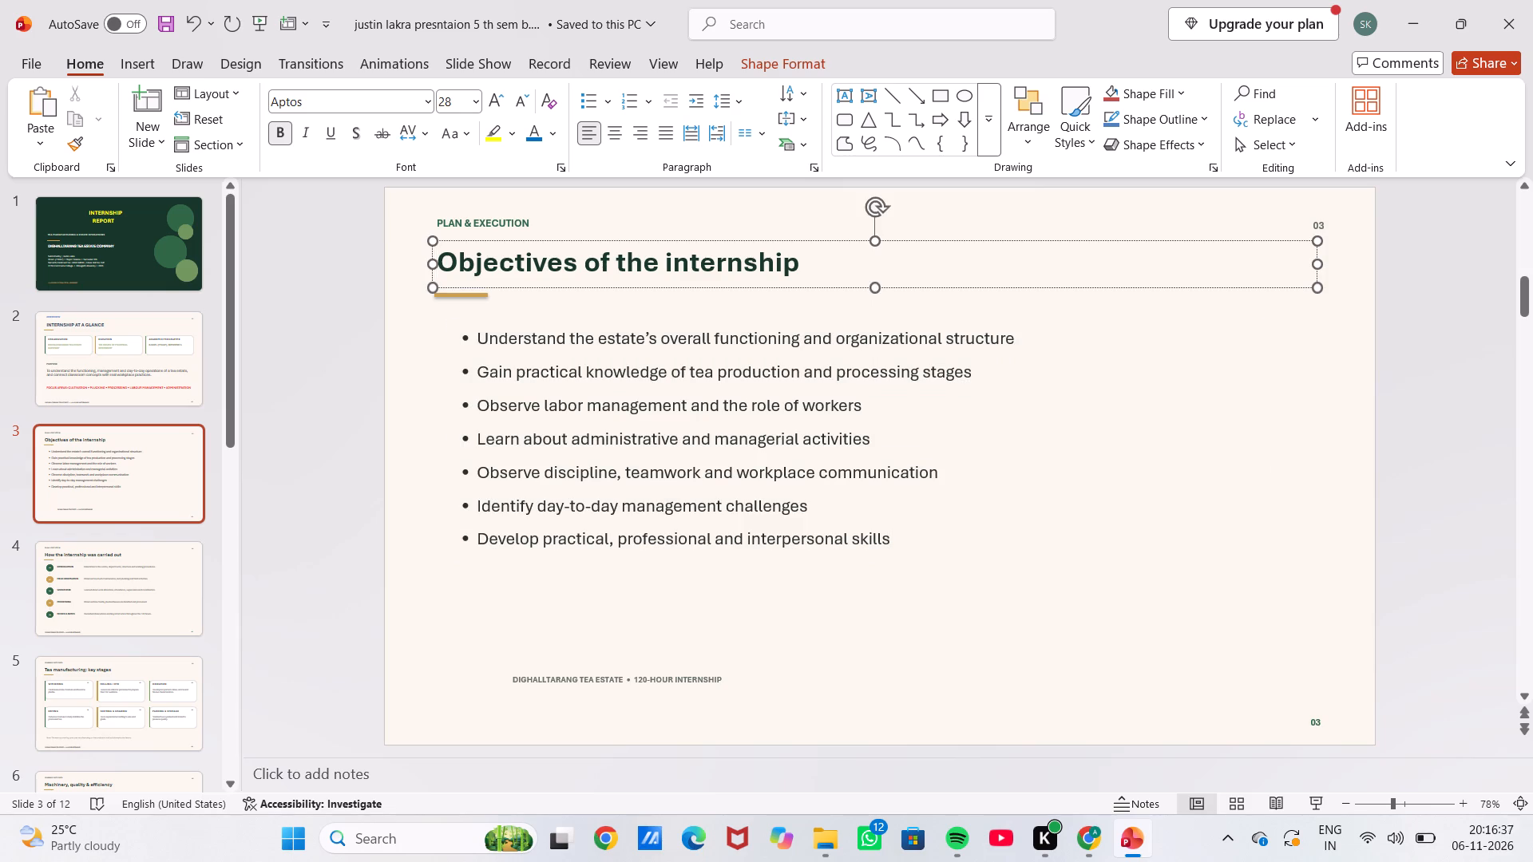
drag(799, 264, 524, 264)
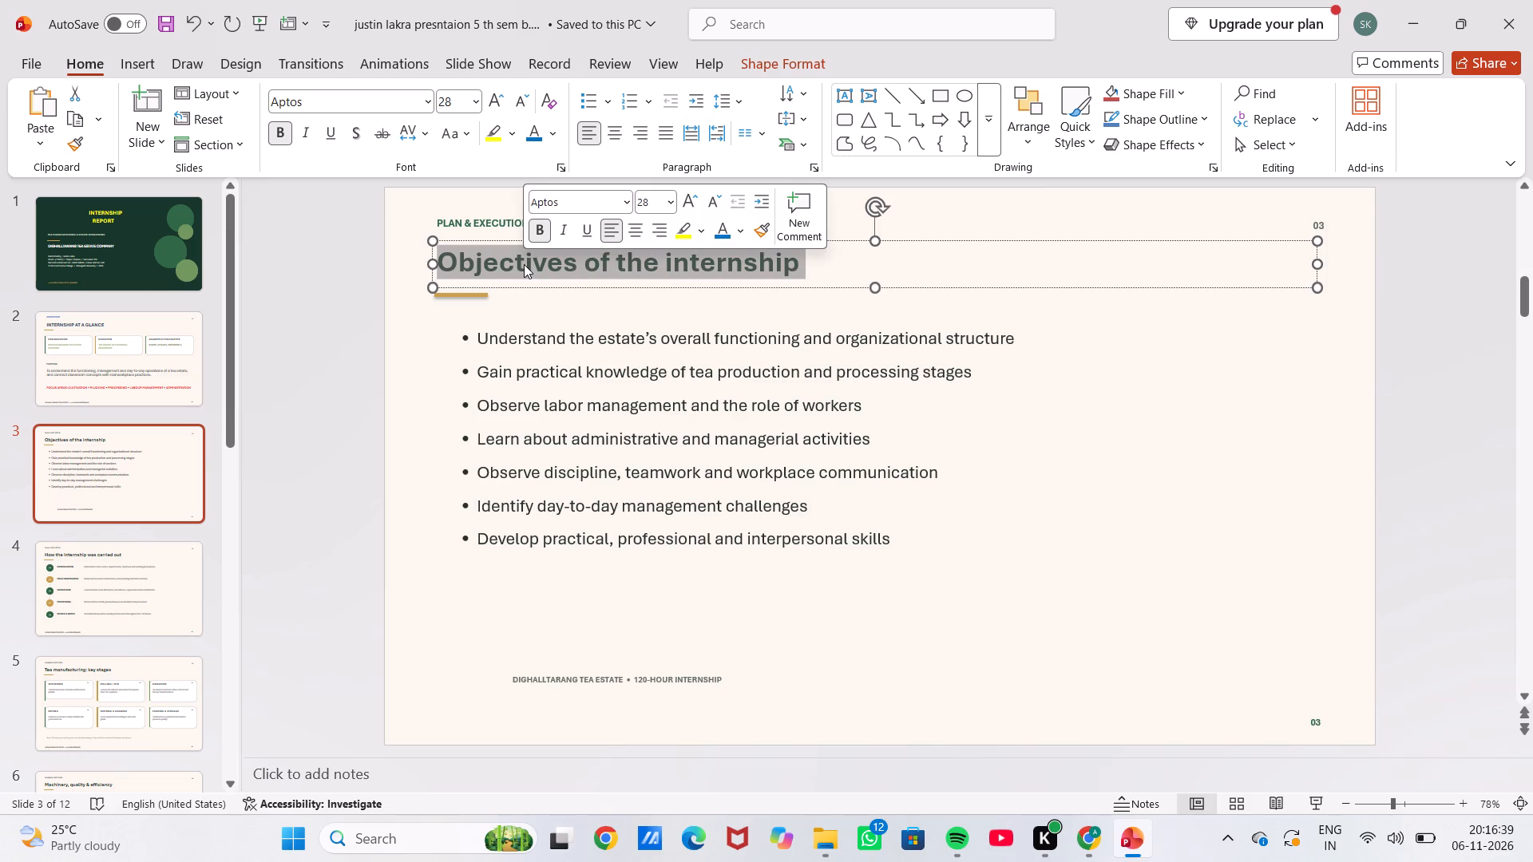
click(470, 133)
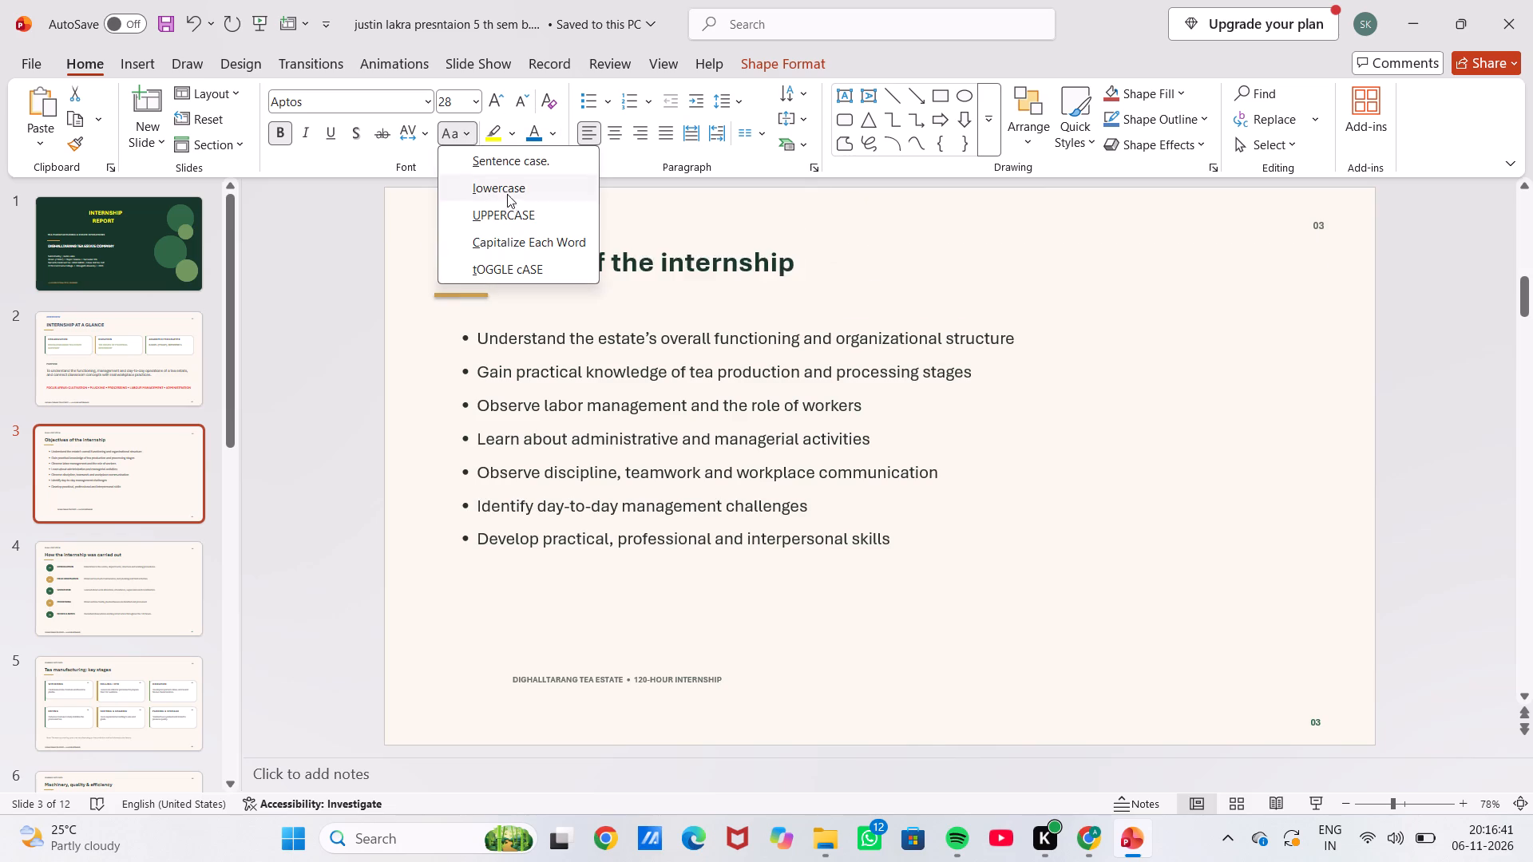
click(517, 211)
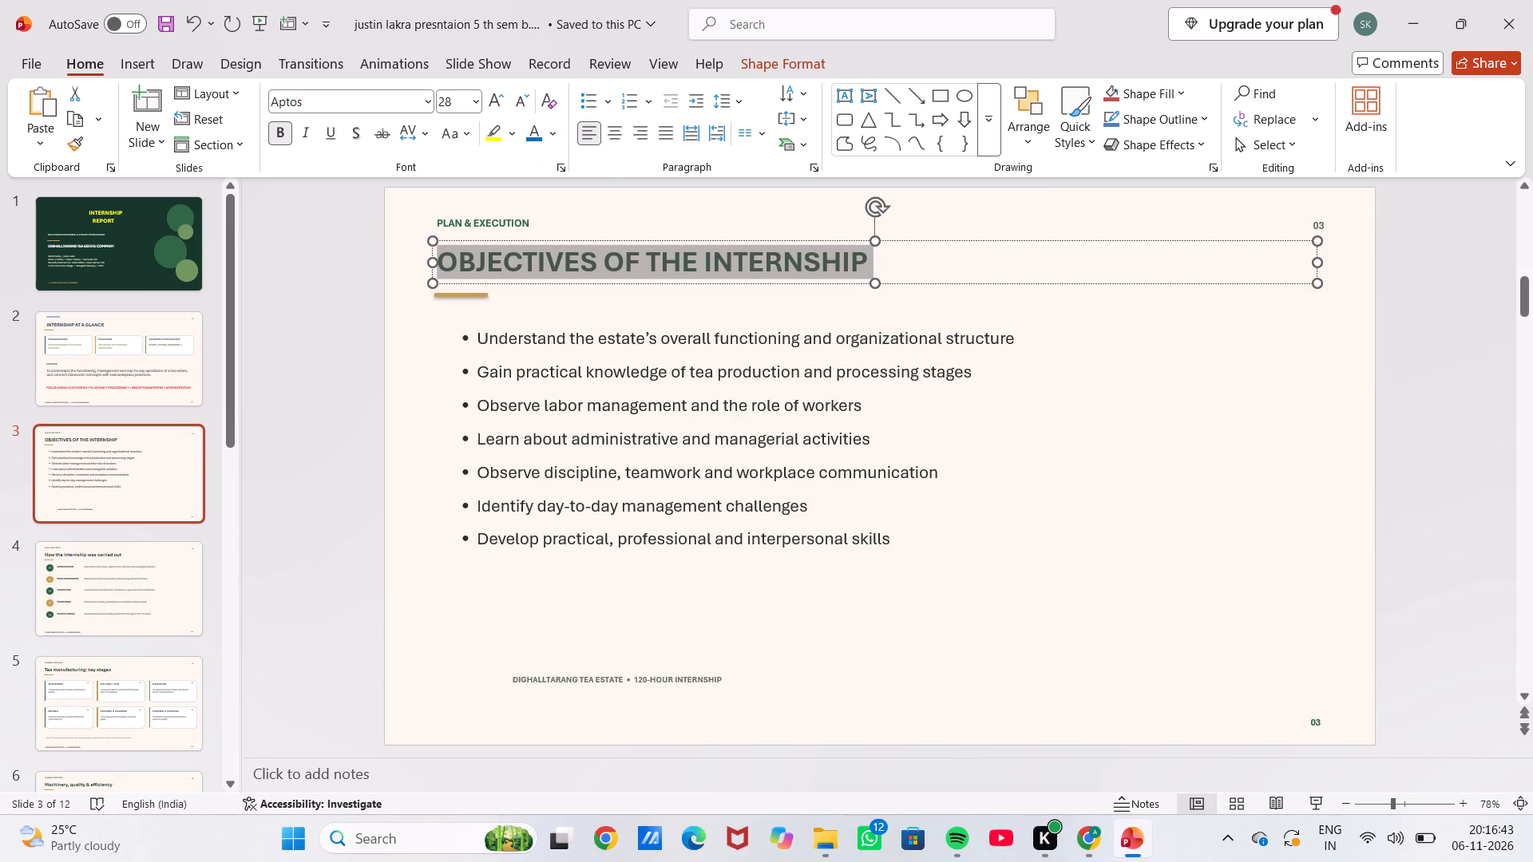
click(496, 103)
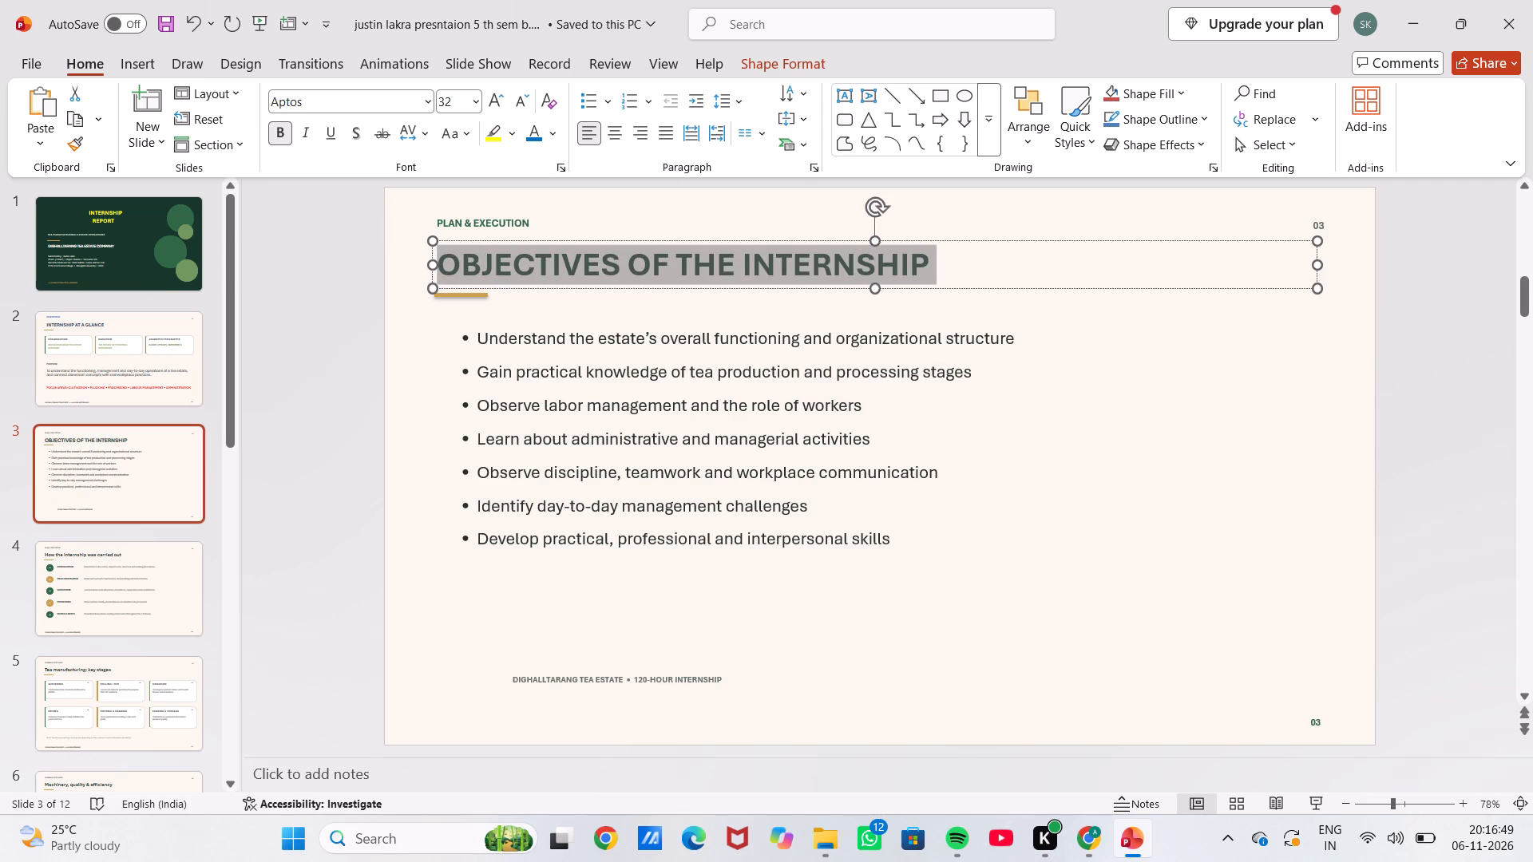
click(553, 139)
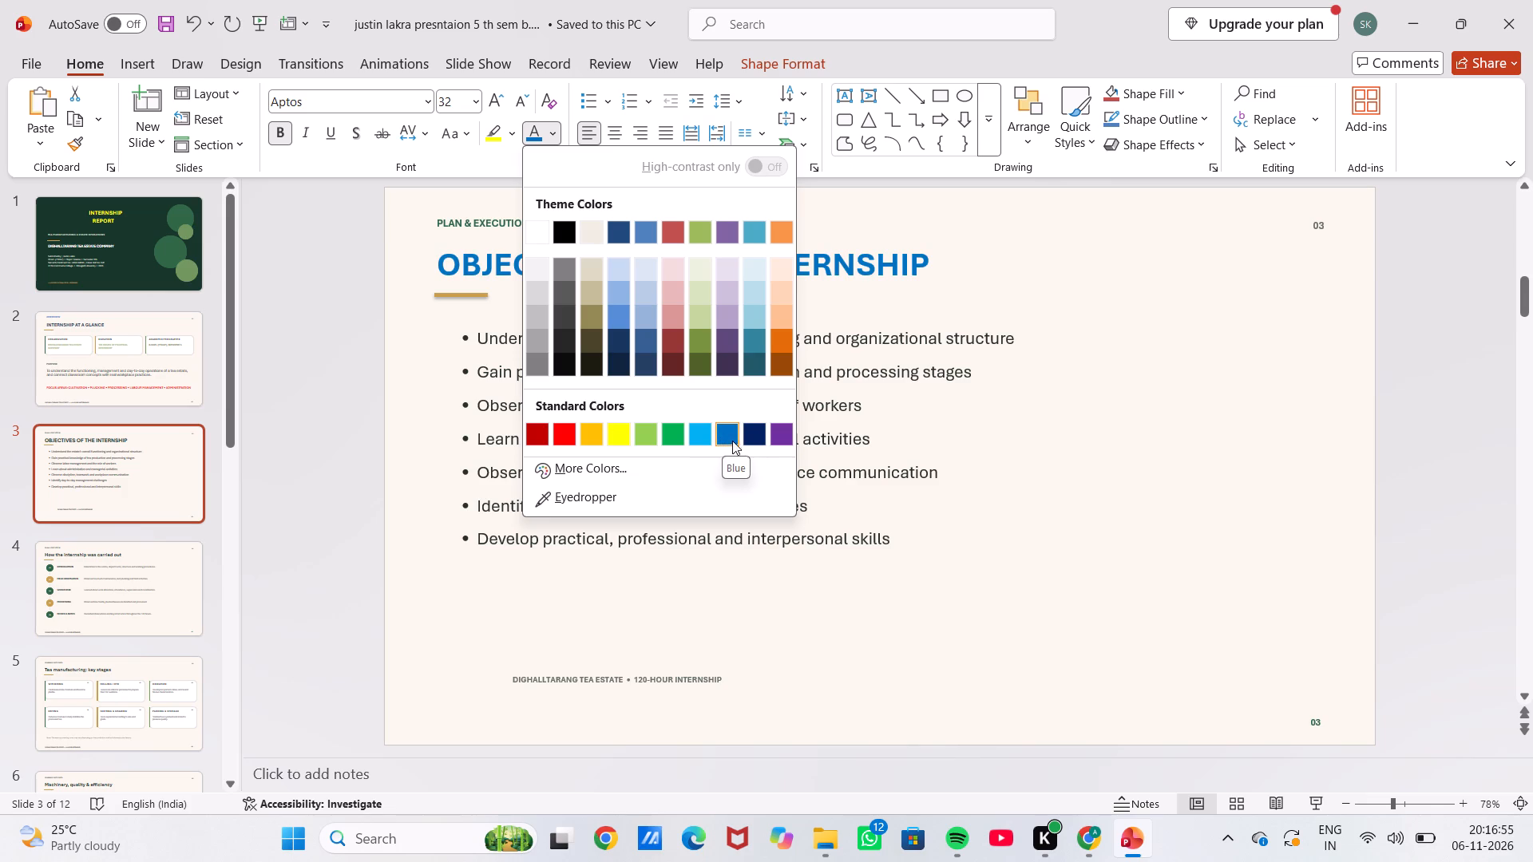
click(744, 438)
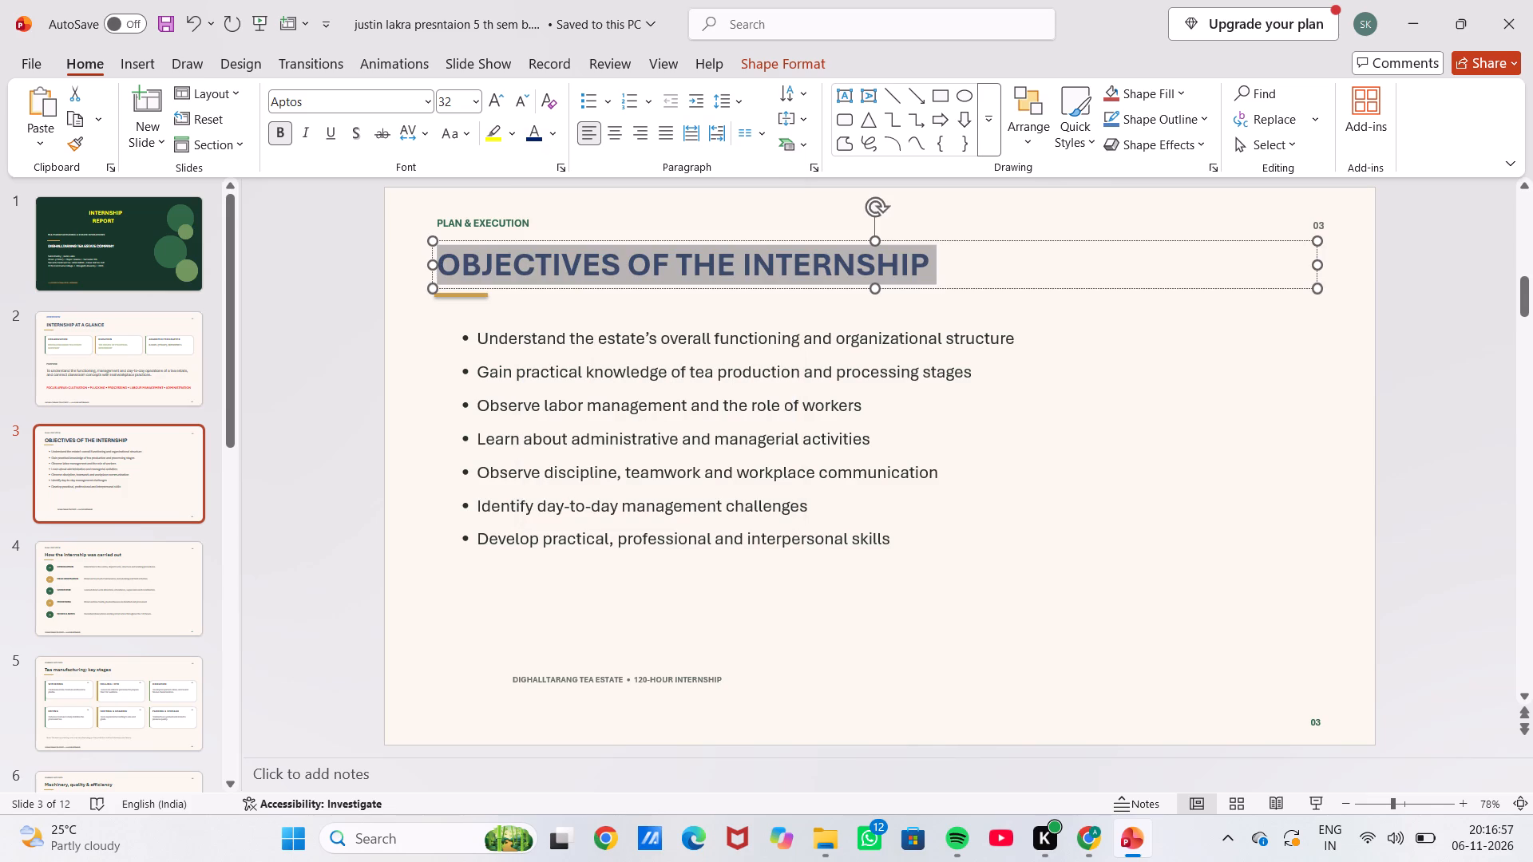
click(1026, 395)
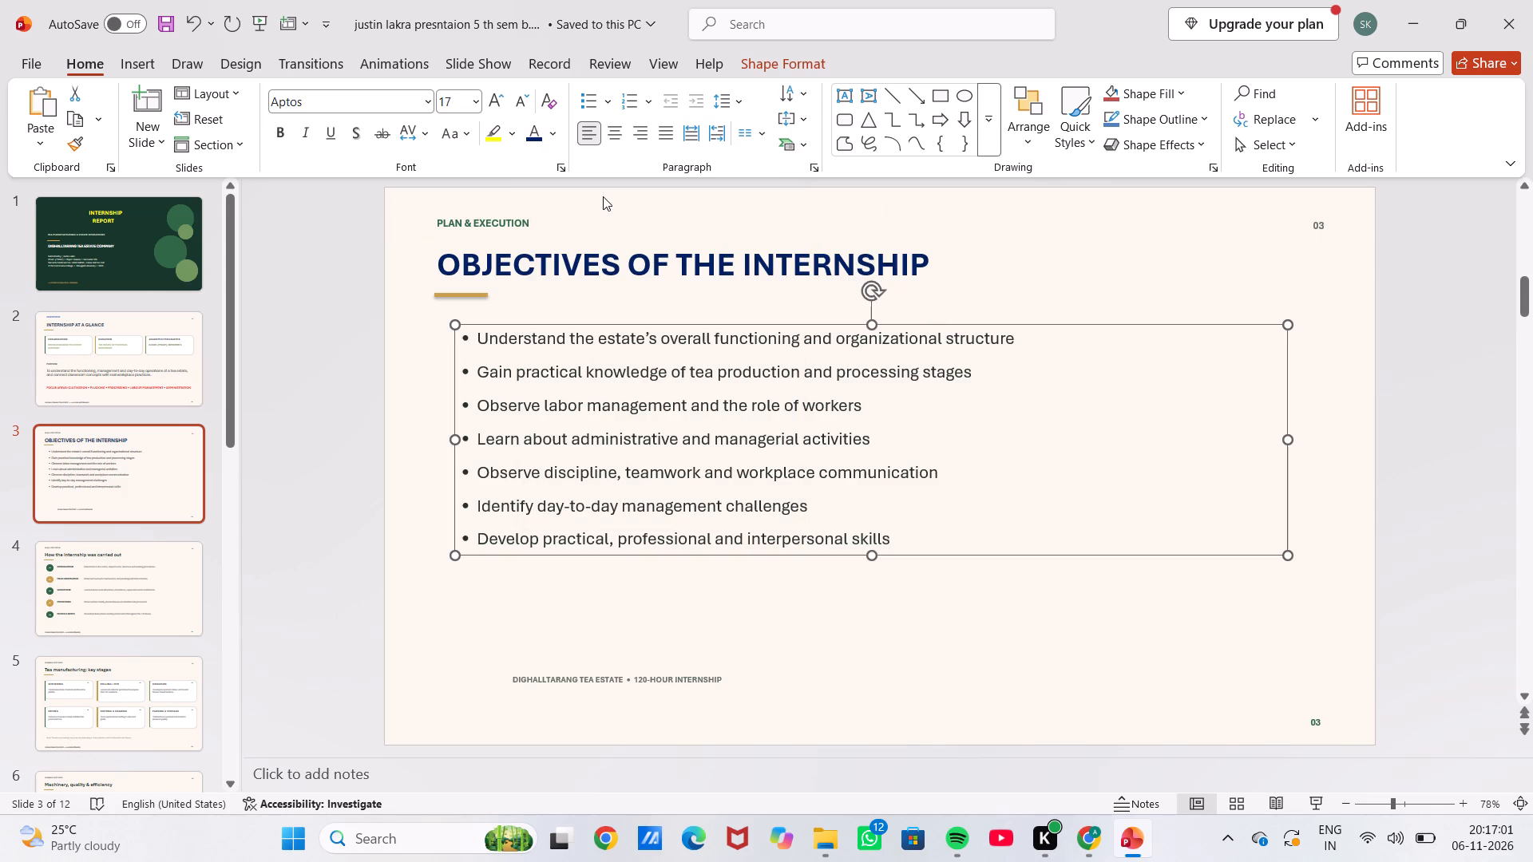
Underline the PLAN & EXECUTION label on the objectives slide, keep it bold without italics, and set its size to 18.
click(434, 221)
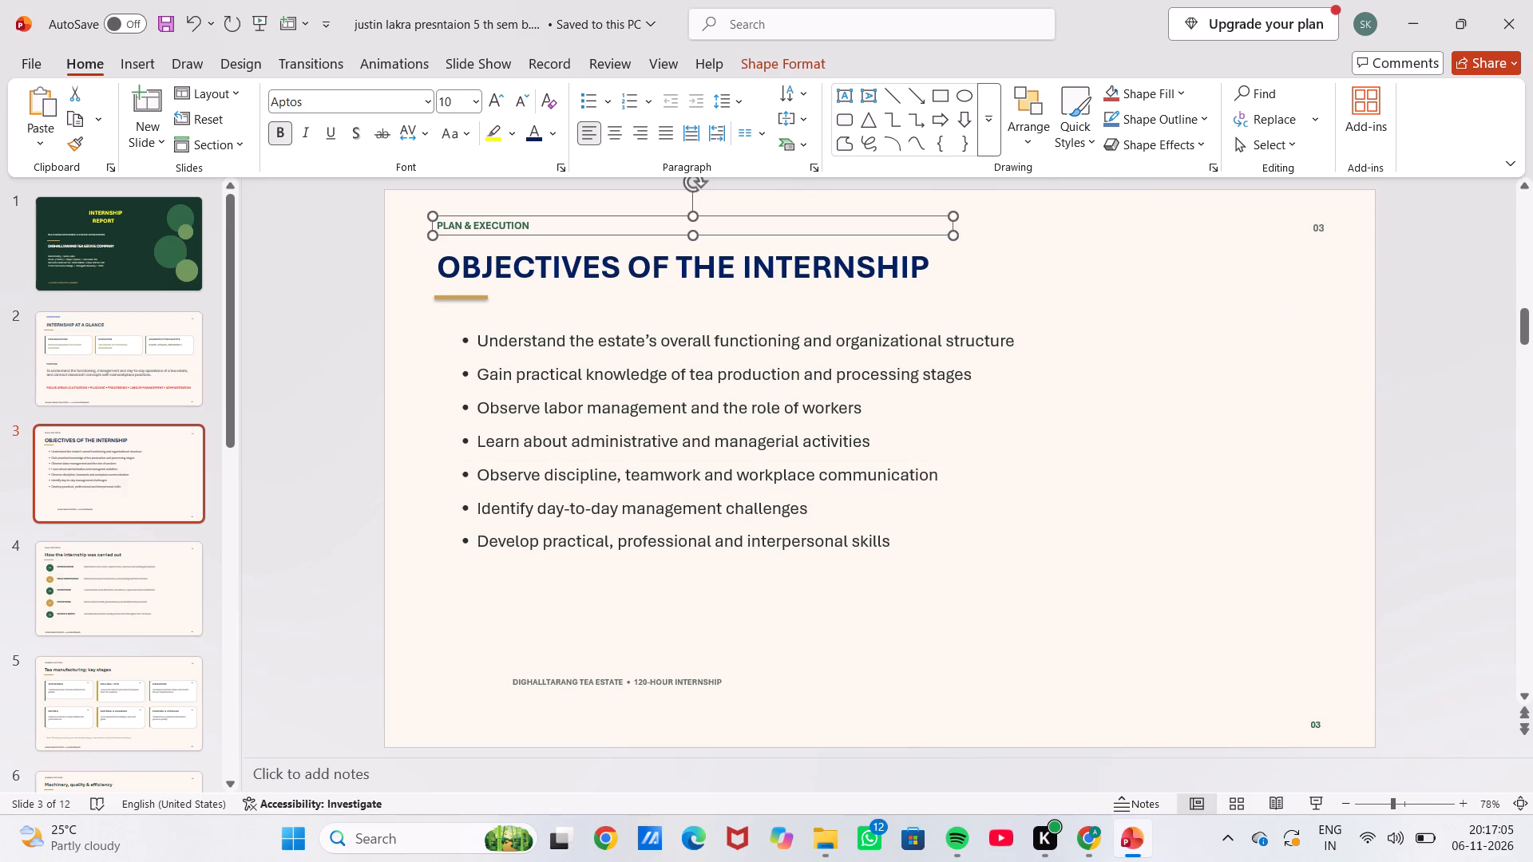
drag(527, 228, 520, 227)
drag(520, 227, 446, 228)
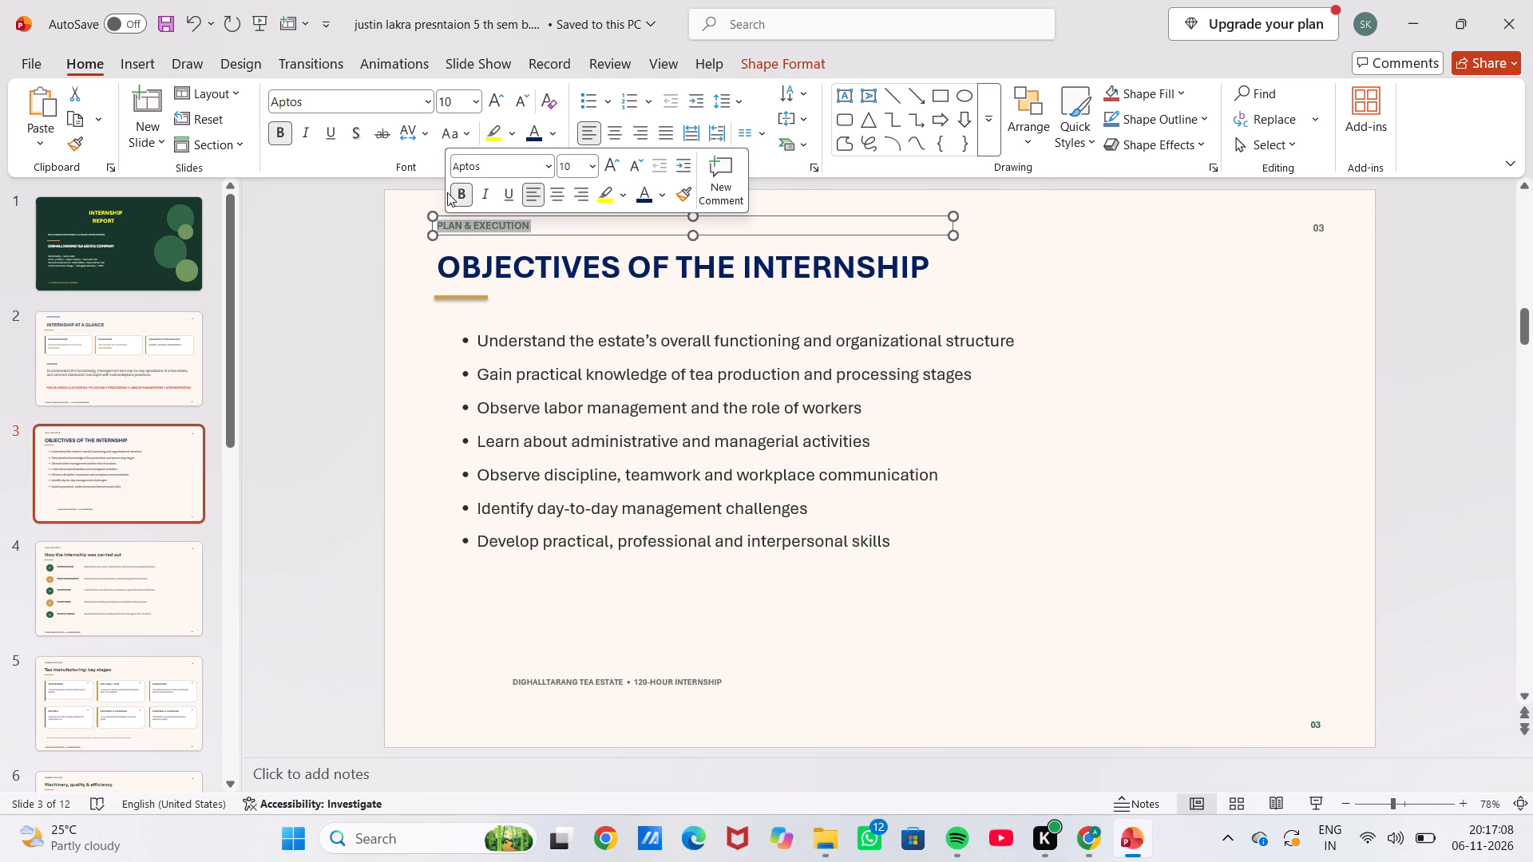
click(462, 191)
click(462, 191)
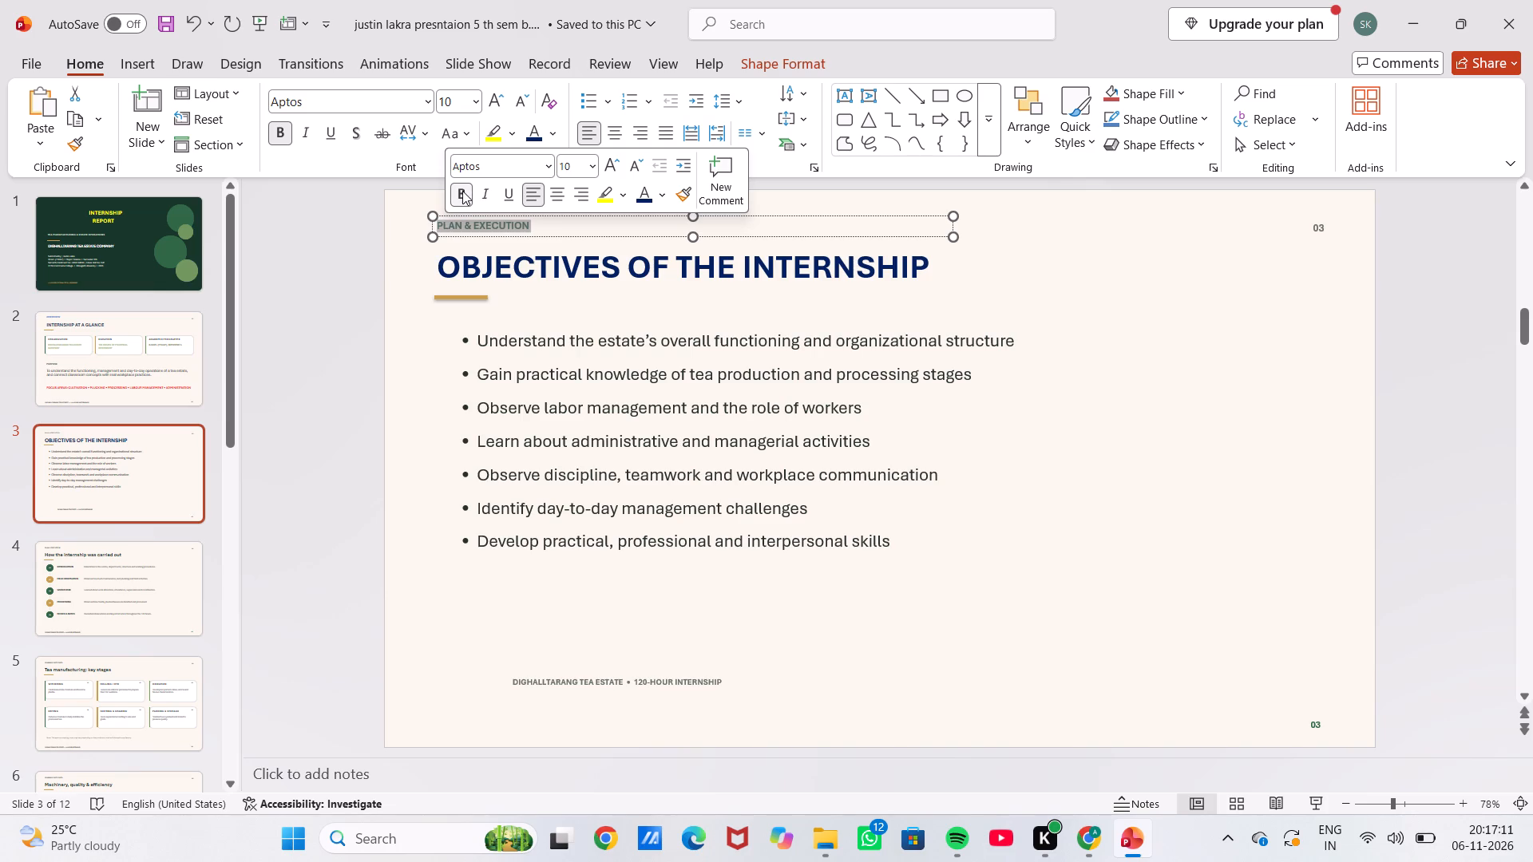
click(612, 167)
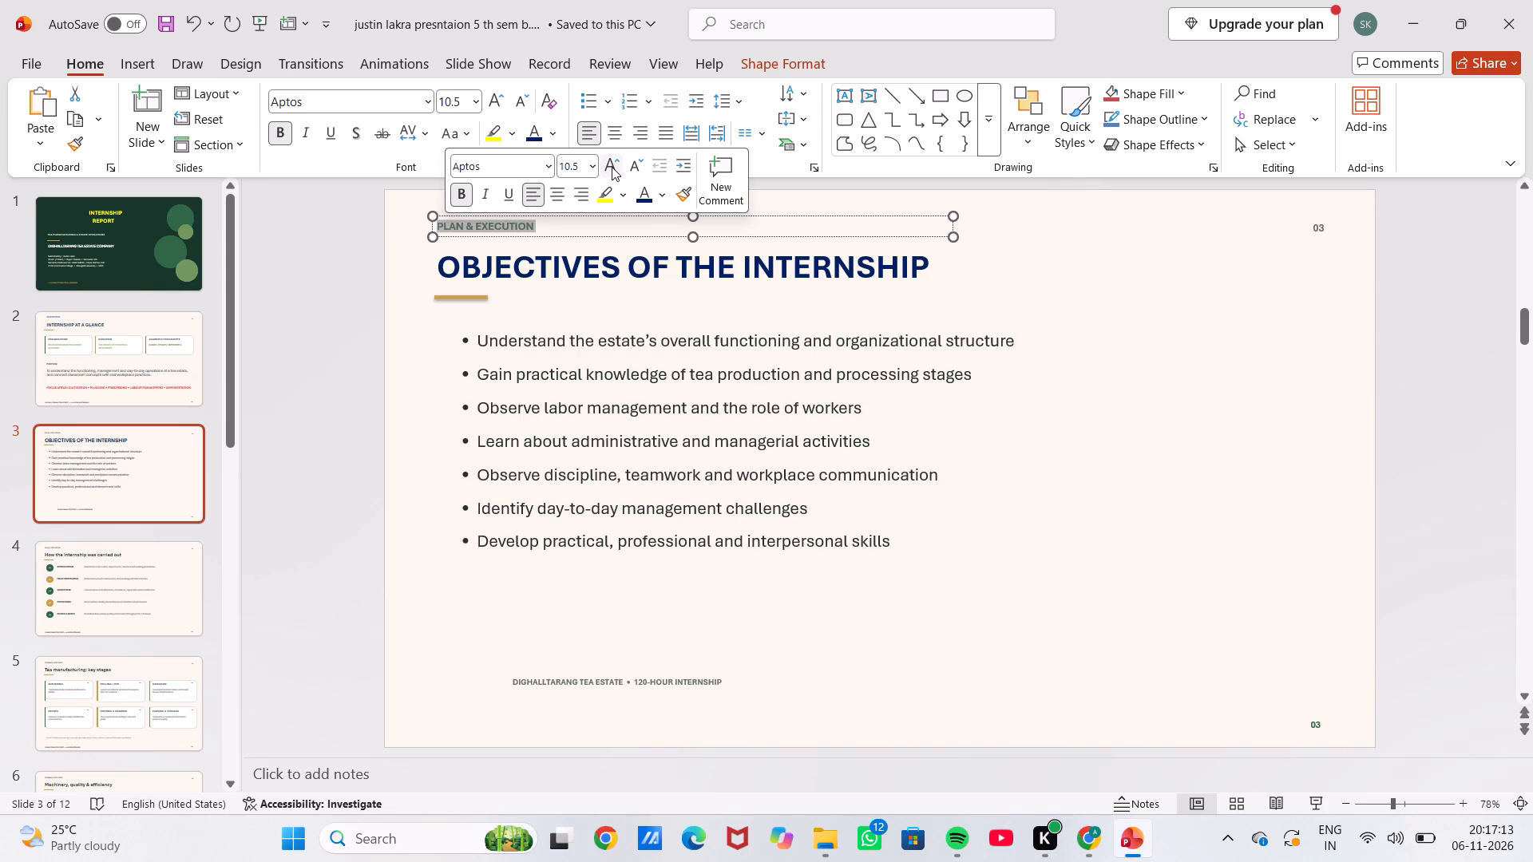
click(612, 167)
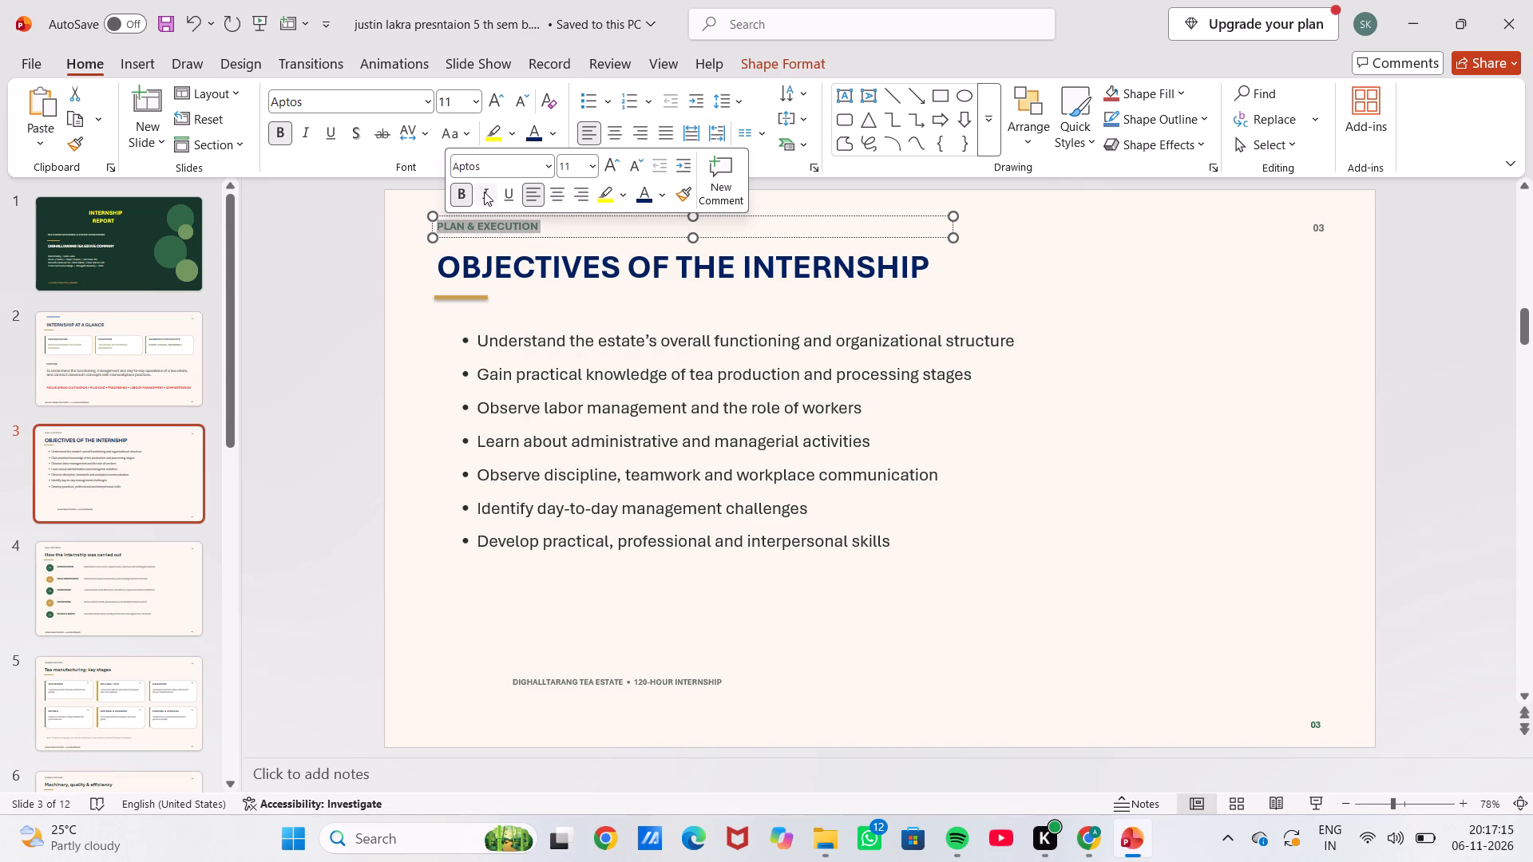
click(484, 192)
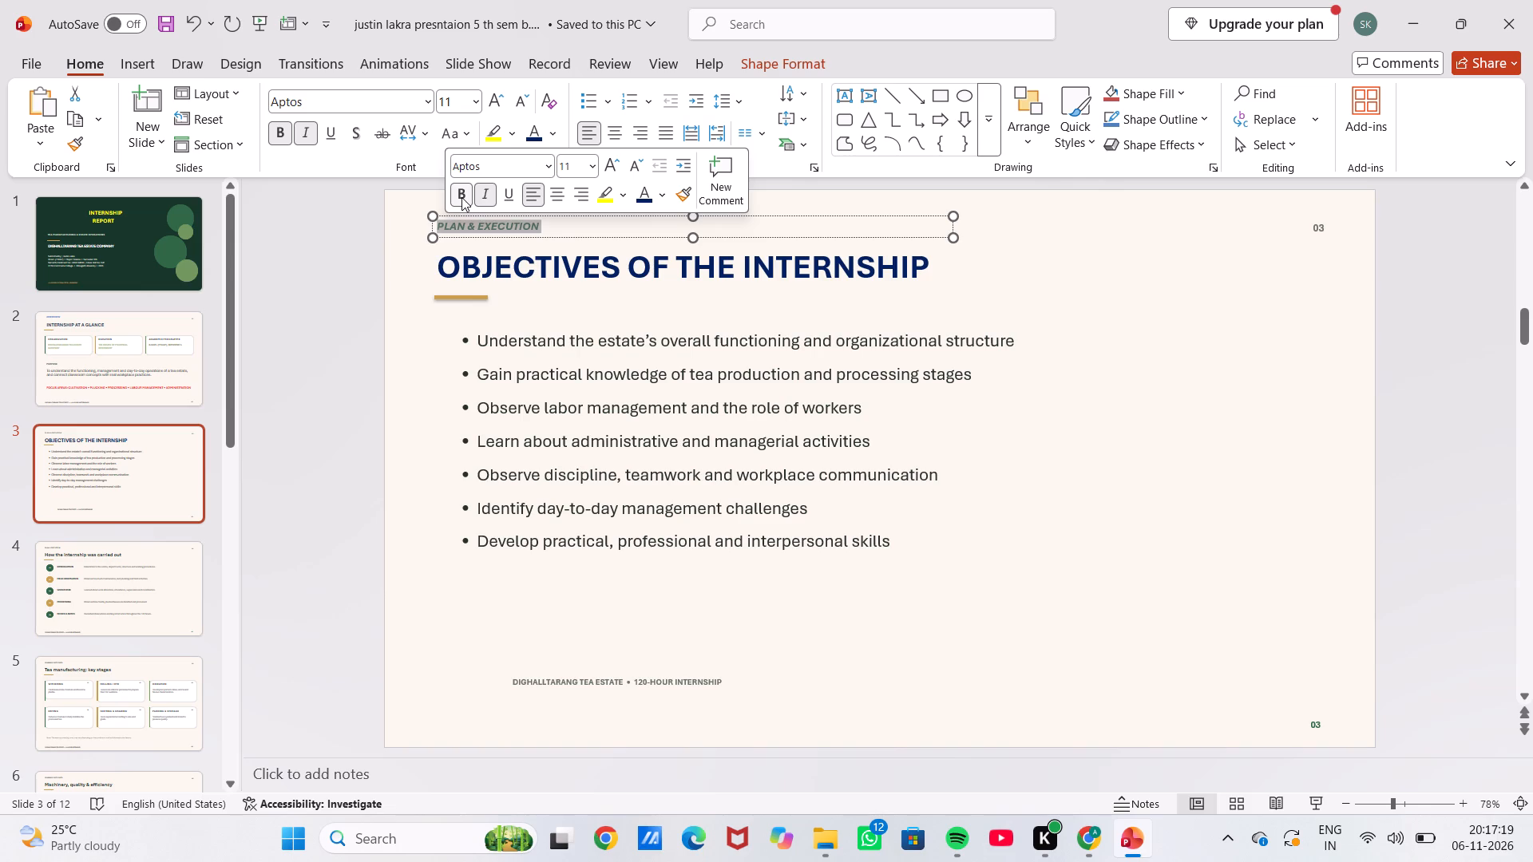
click(465, 194)
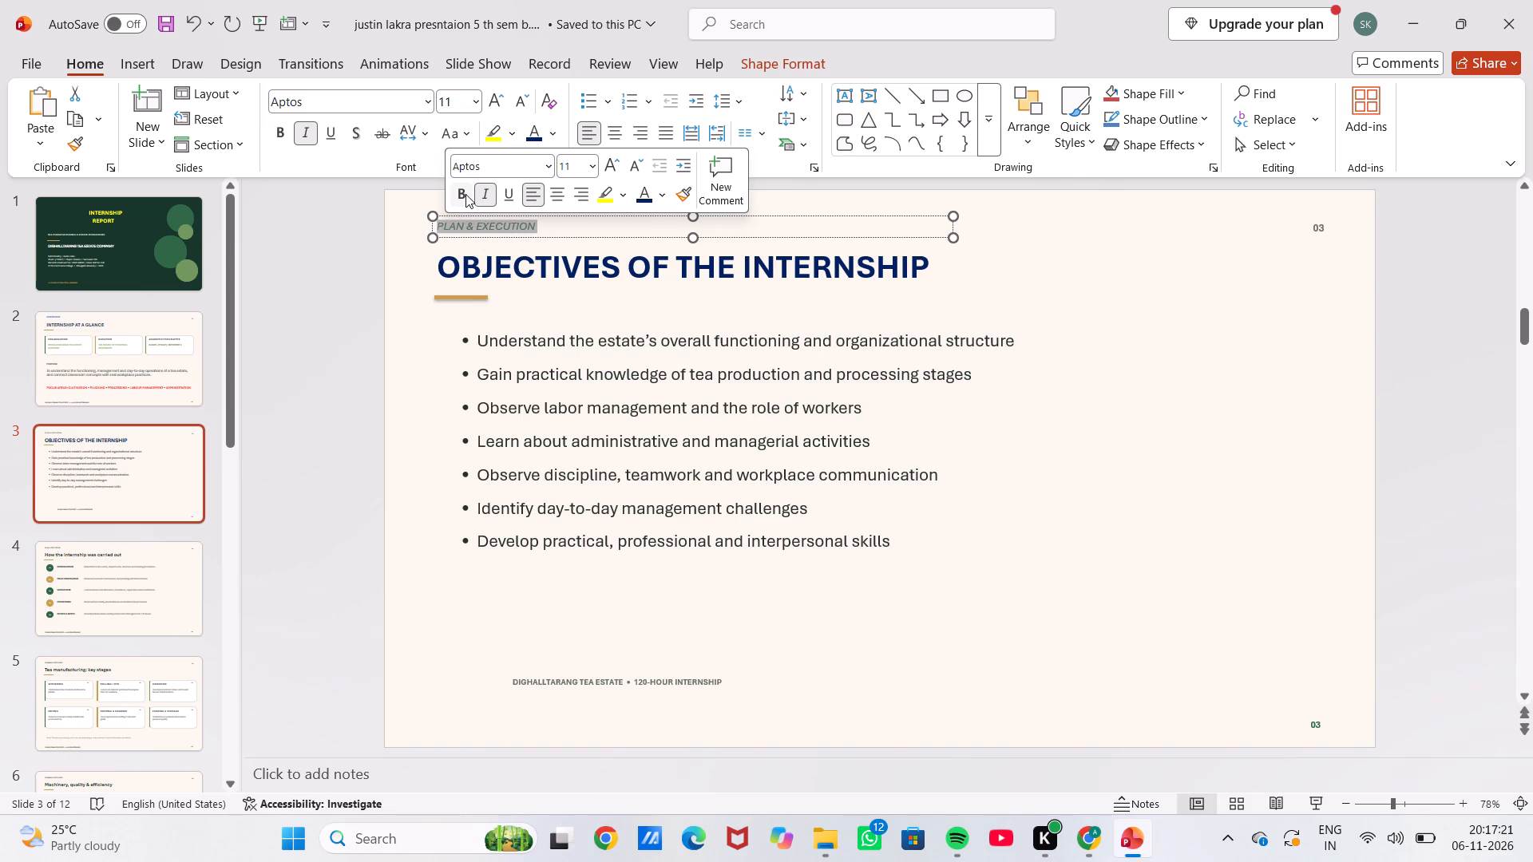
click(465, 194)
click(483, 193)
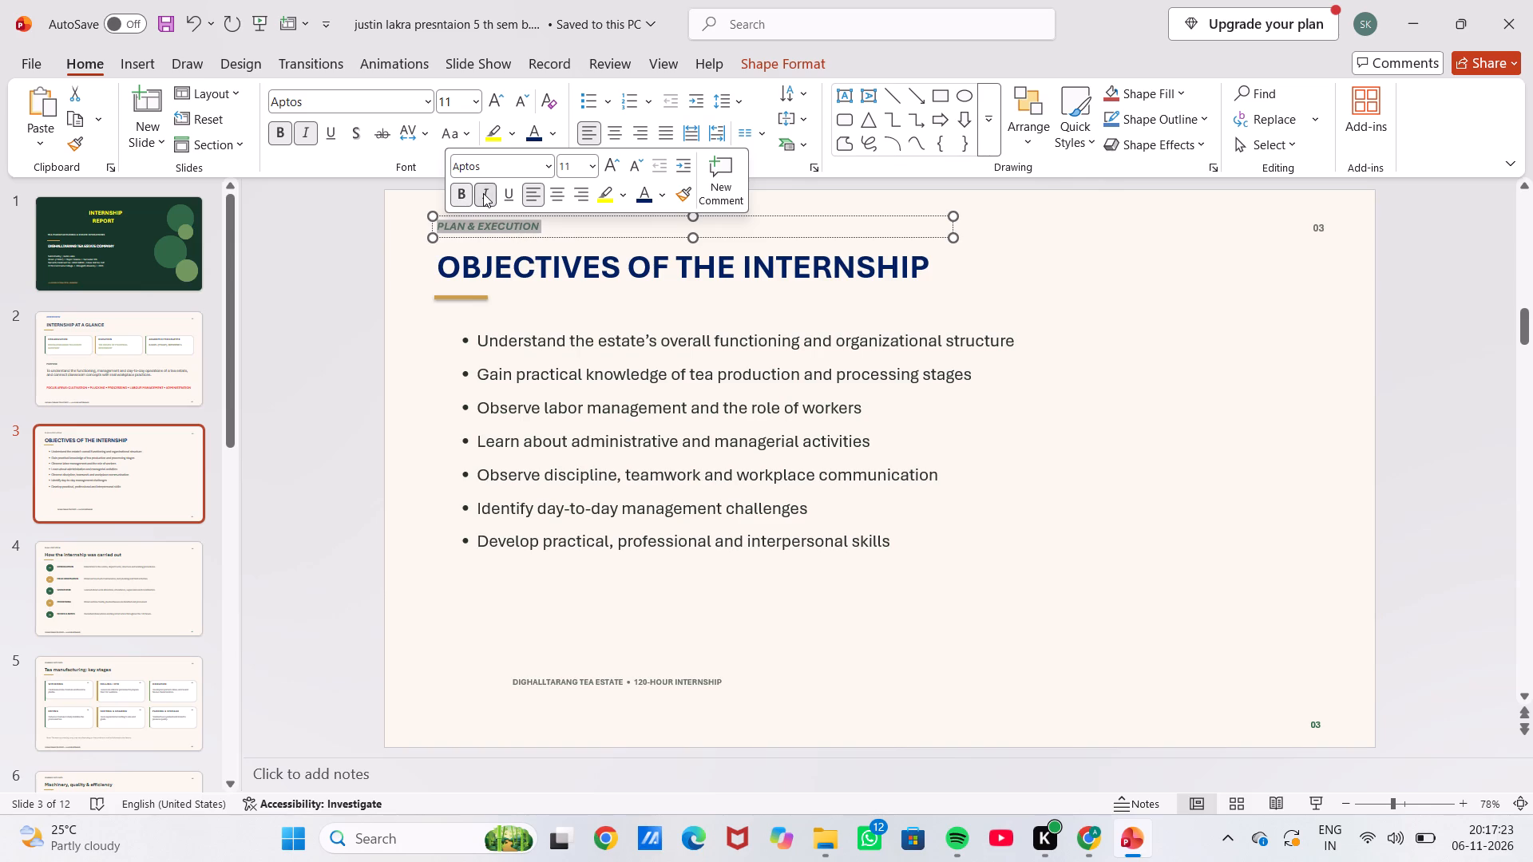
click(483, 193)
click(483, 193)
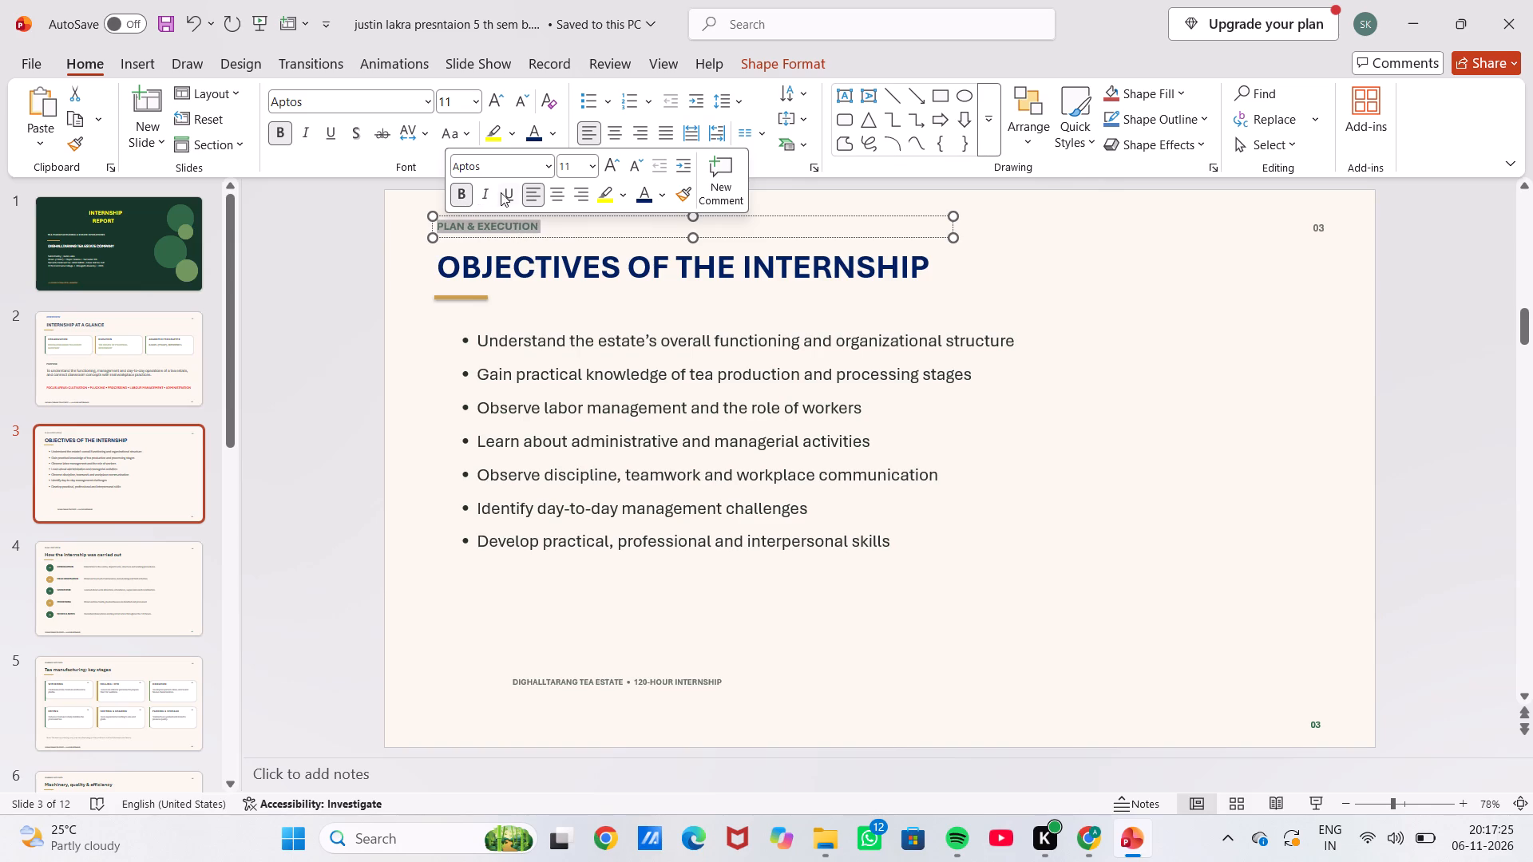
click(505, 192)
triple_click(497, 103)
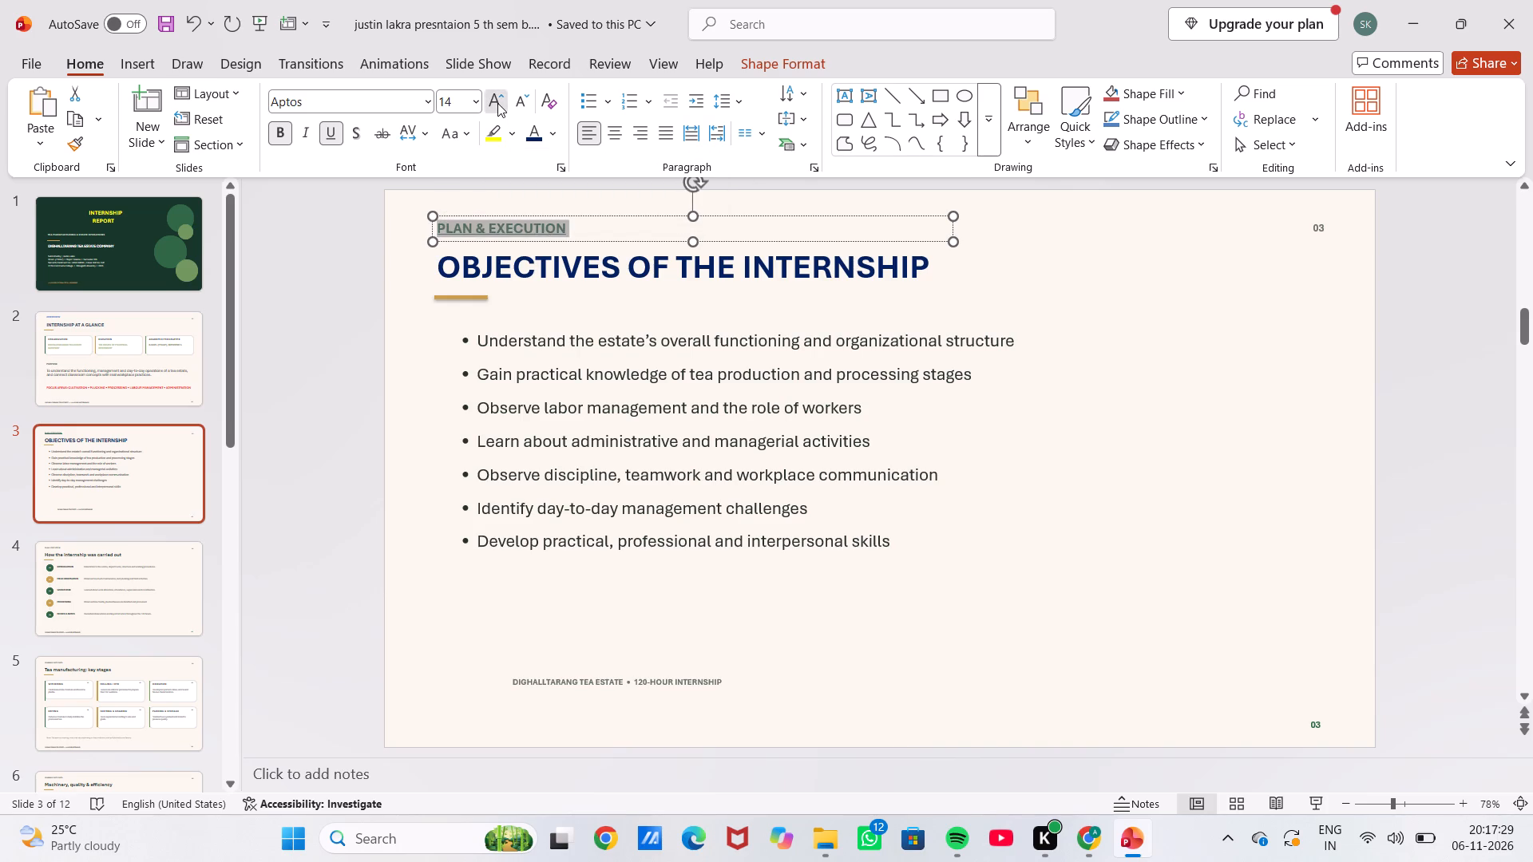
click(497, 103)
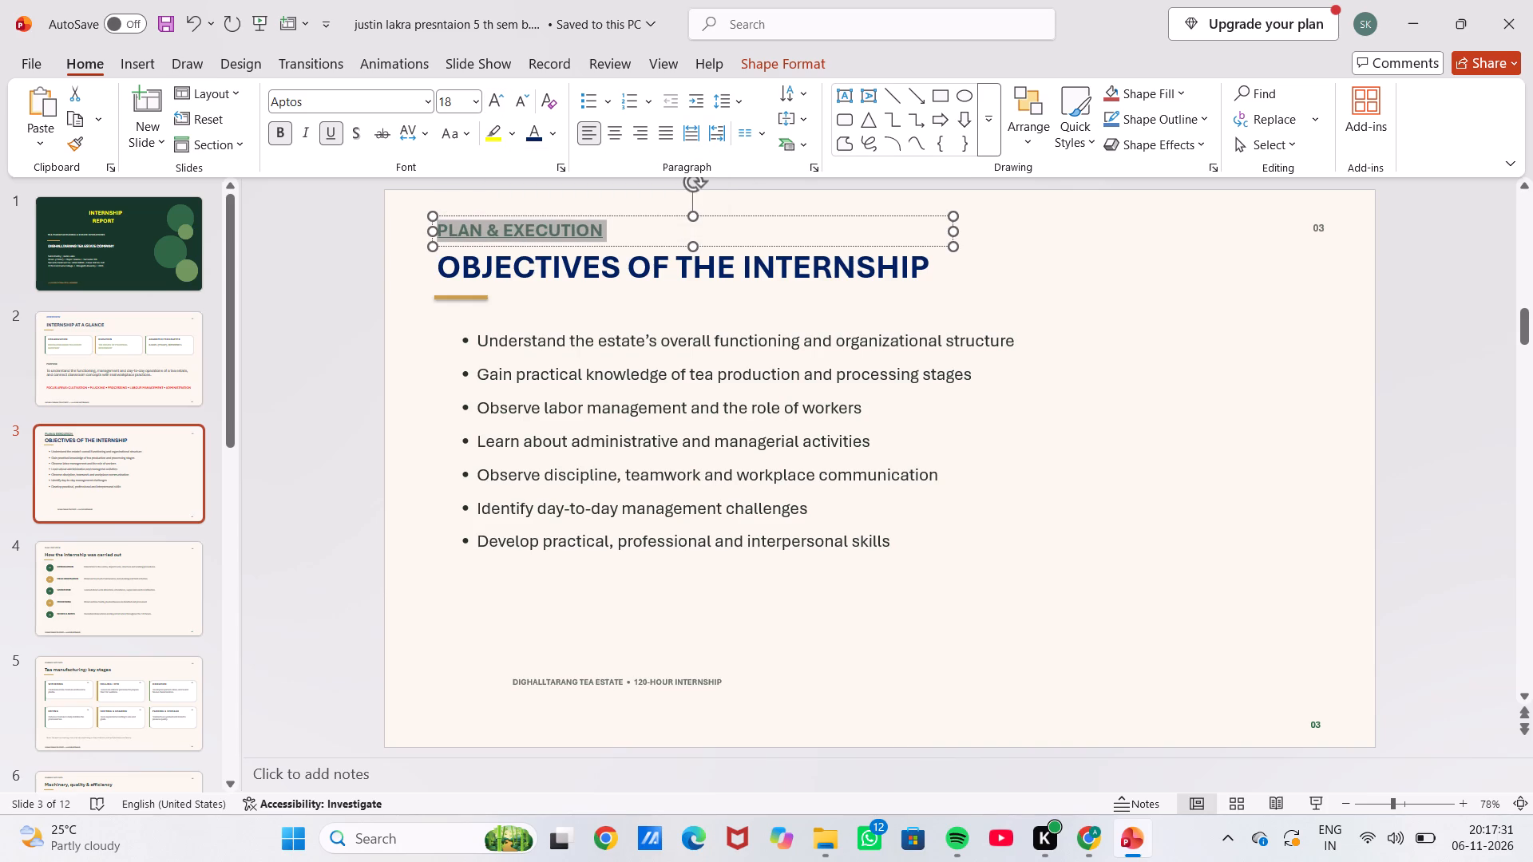
click(1053, 423)
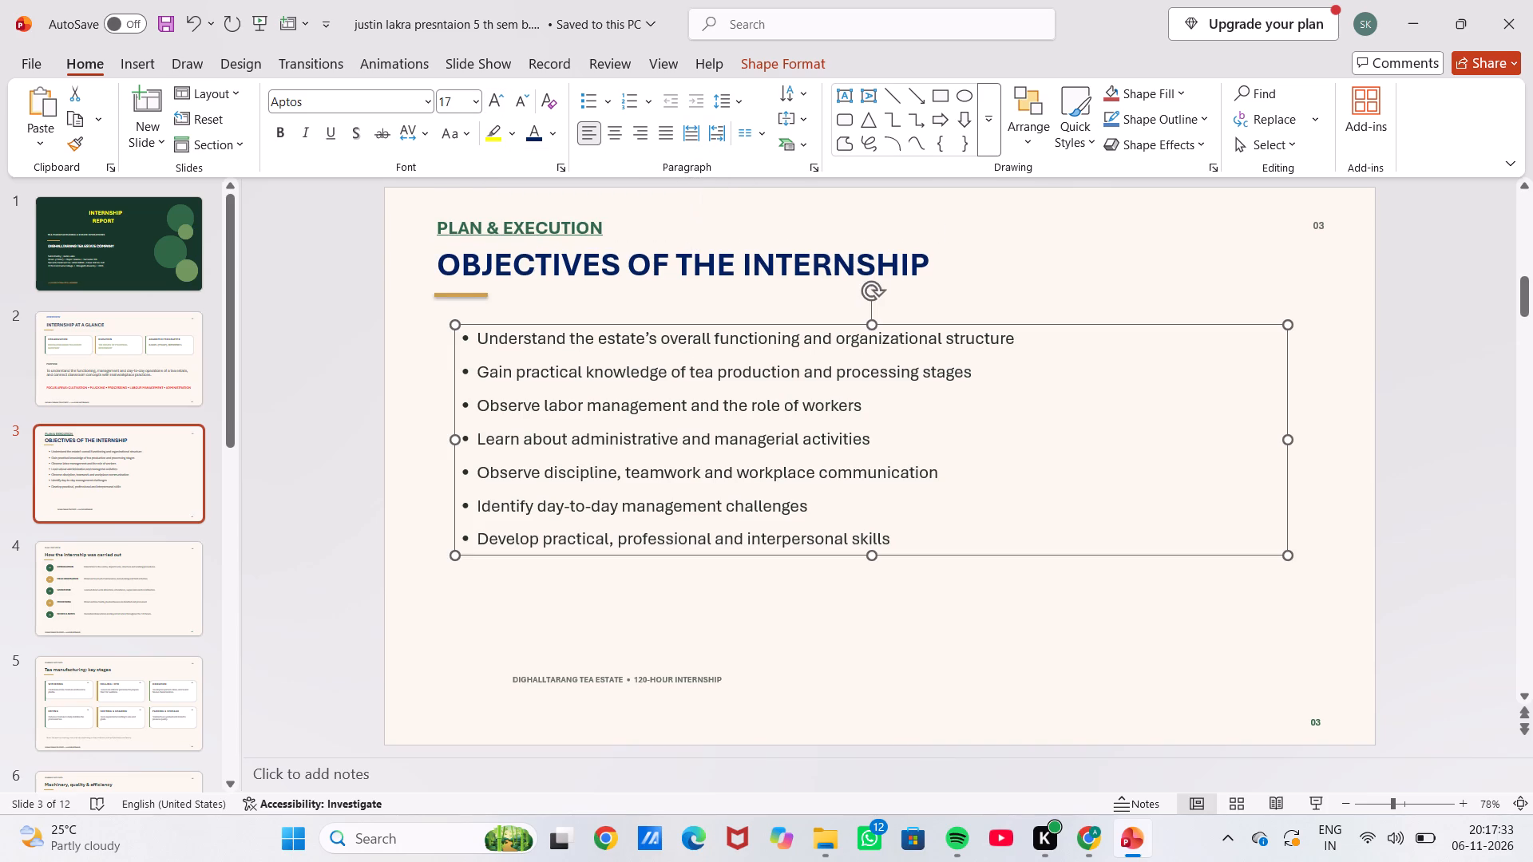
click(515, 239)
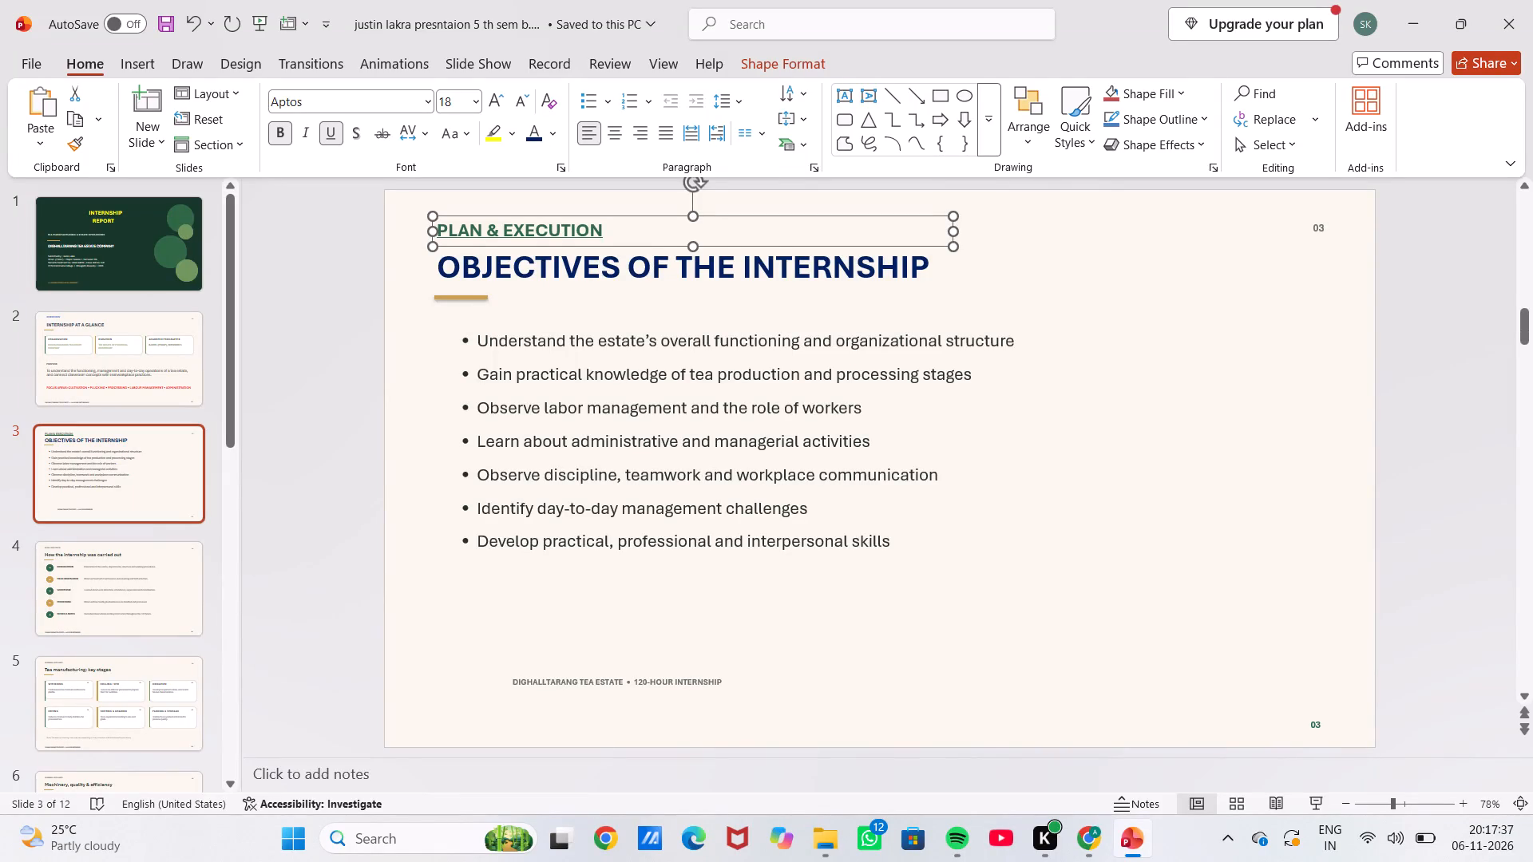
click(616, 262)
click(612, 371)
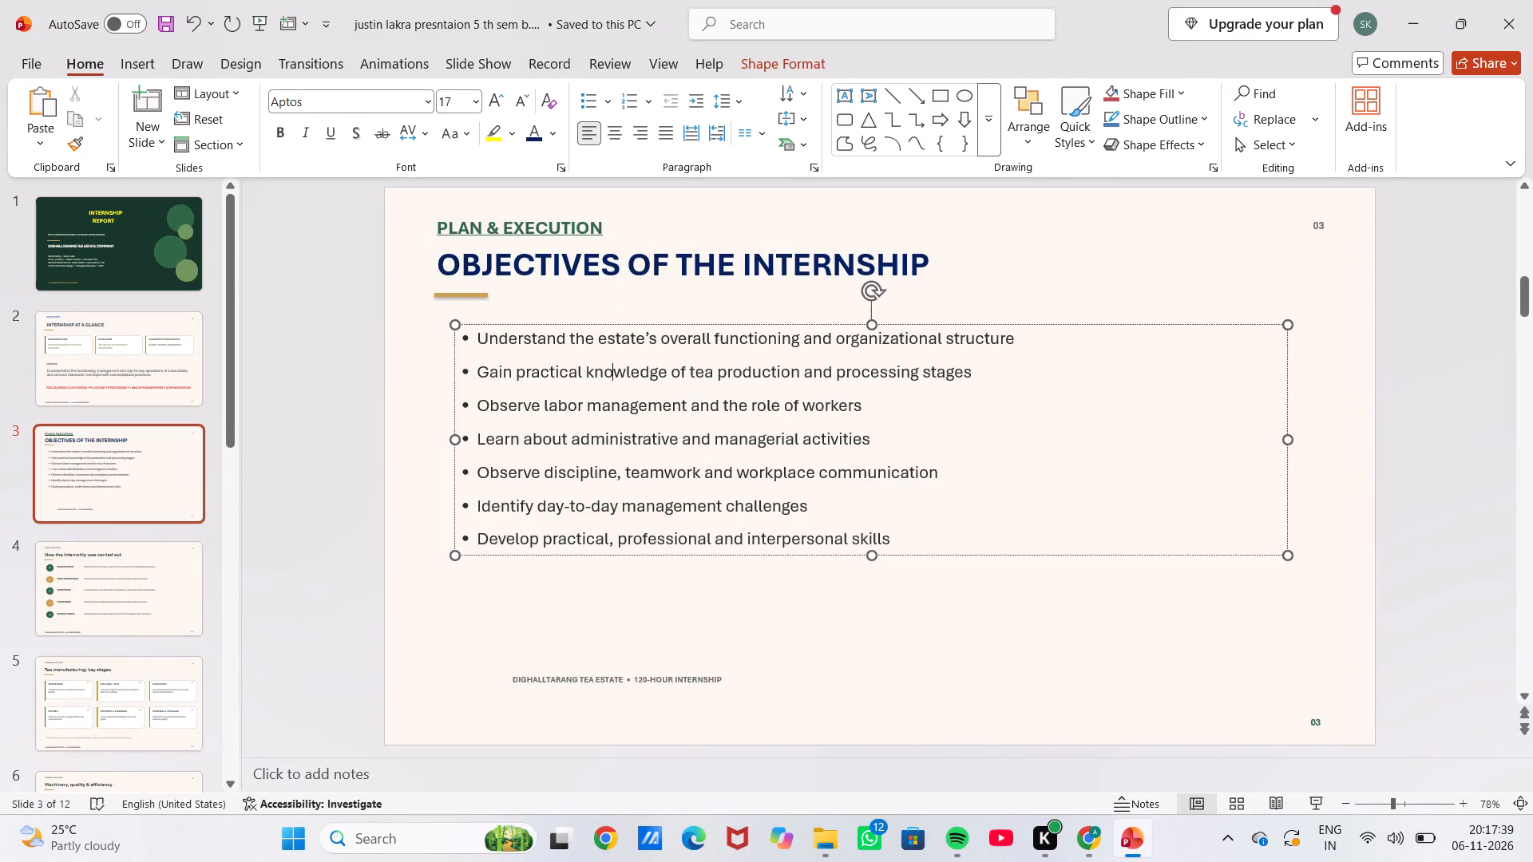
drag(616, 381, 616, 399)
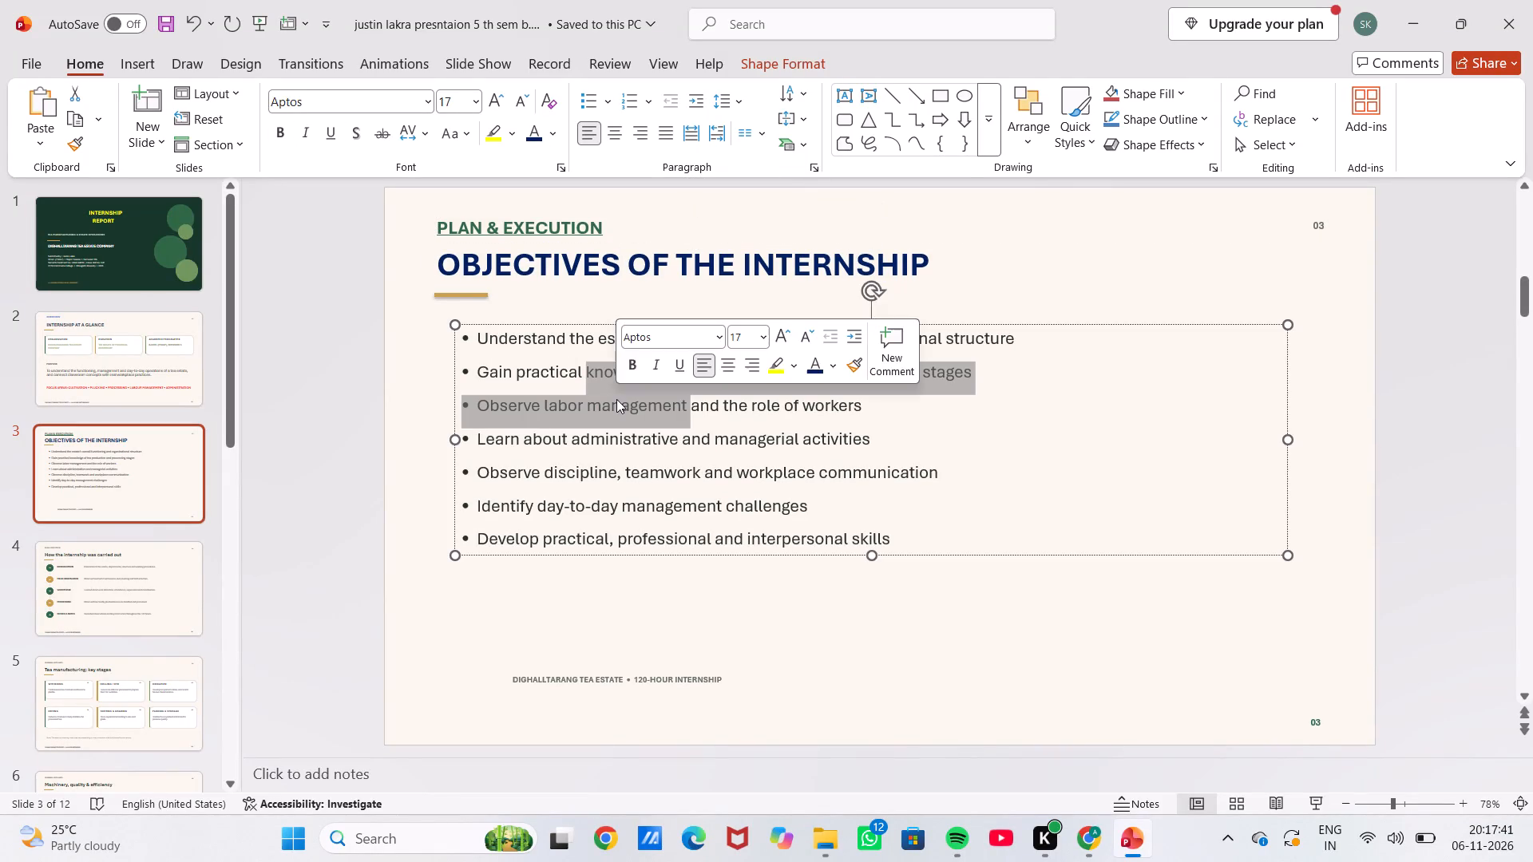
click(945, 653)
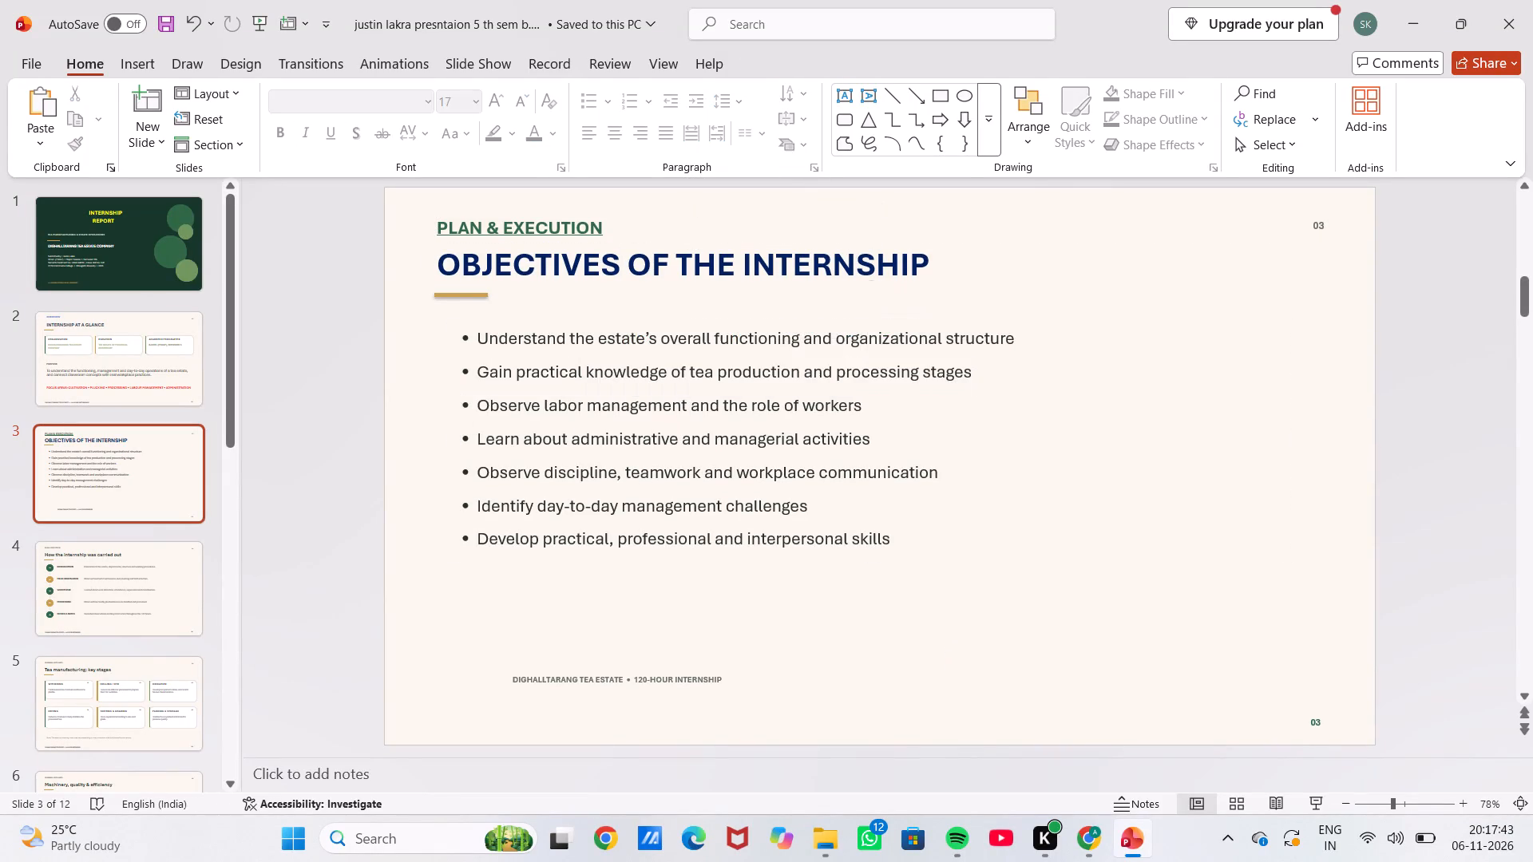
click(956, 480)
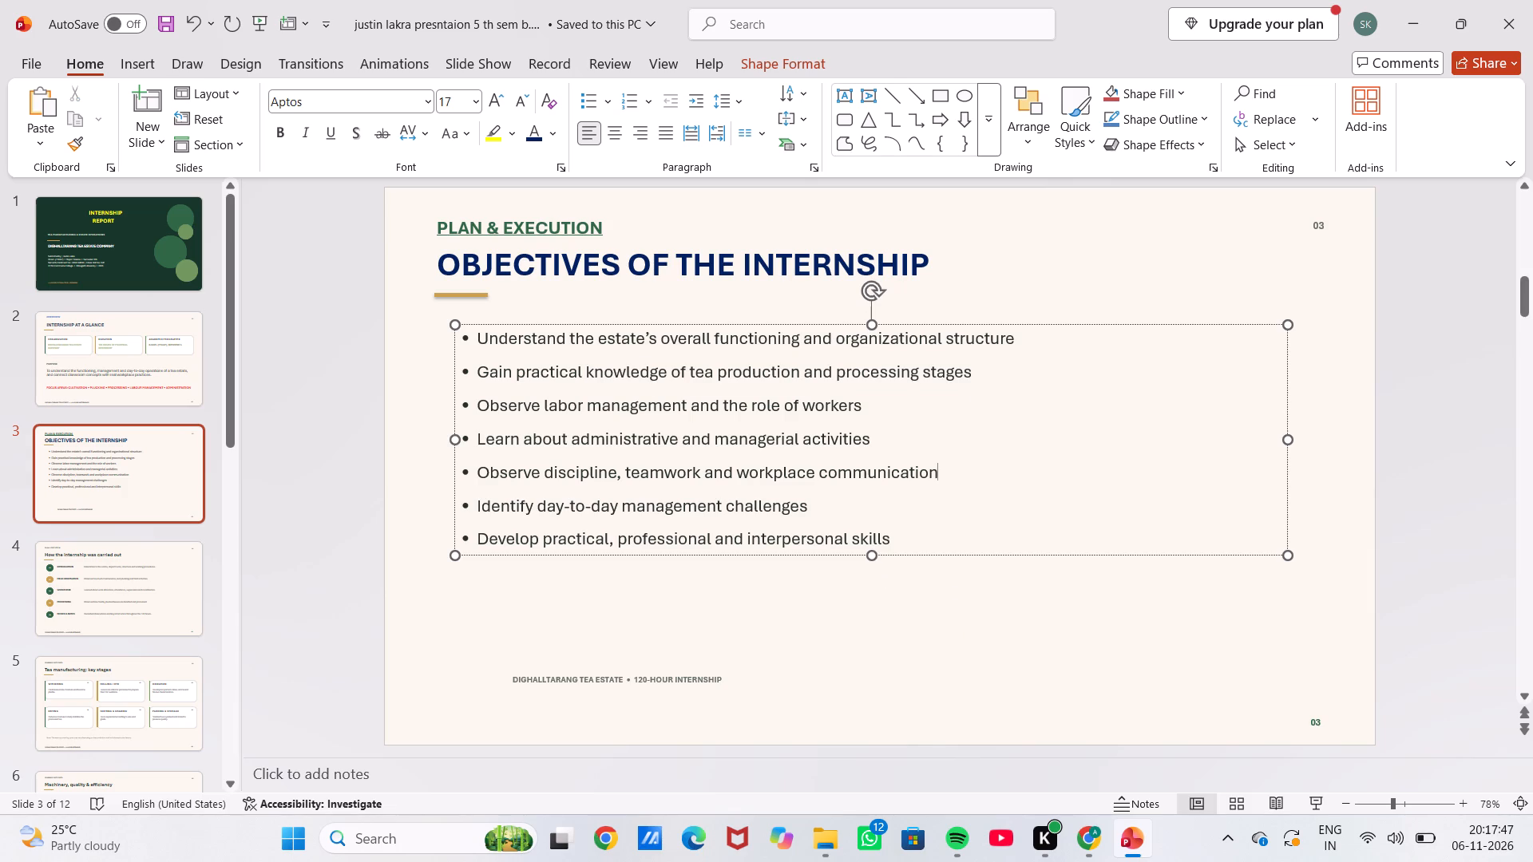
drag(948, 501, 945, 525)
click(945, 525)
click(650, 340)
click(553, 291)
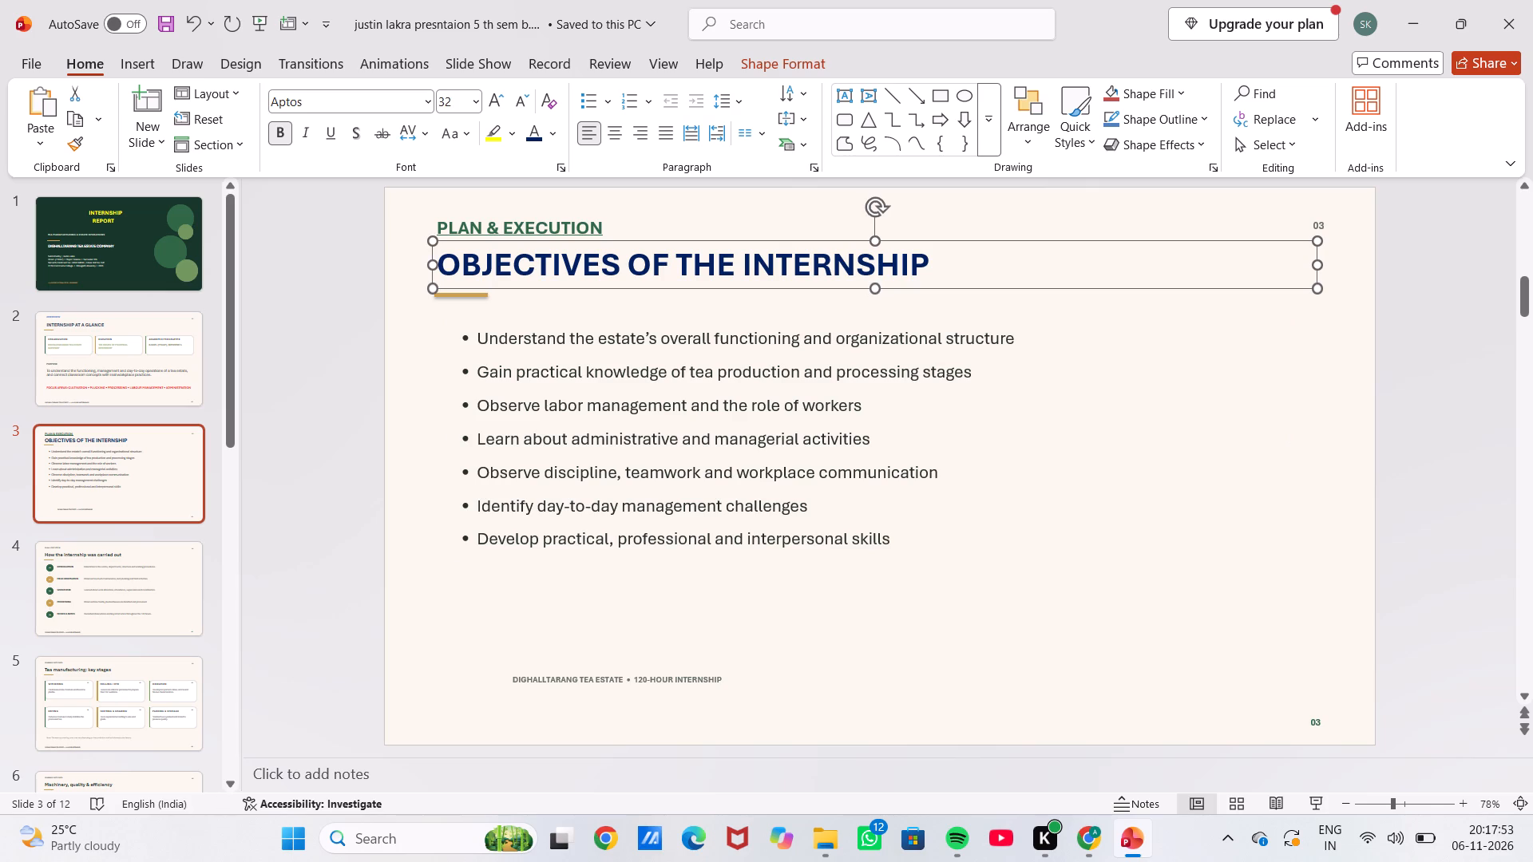
Widen the gap between the PLAN & EXECUTION label and the objectives heading by moving the label slightly up and the heading slightly down.
click(544, 226)
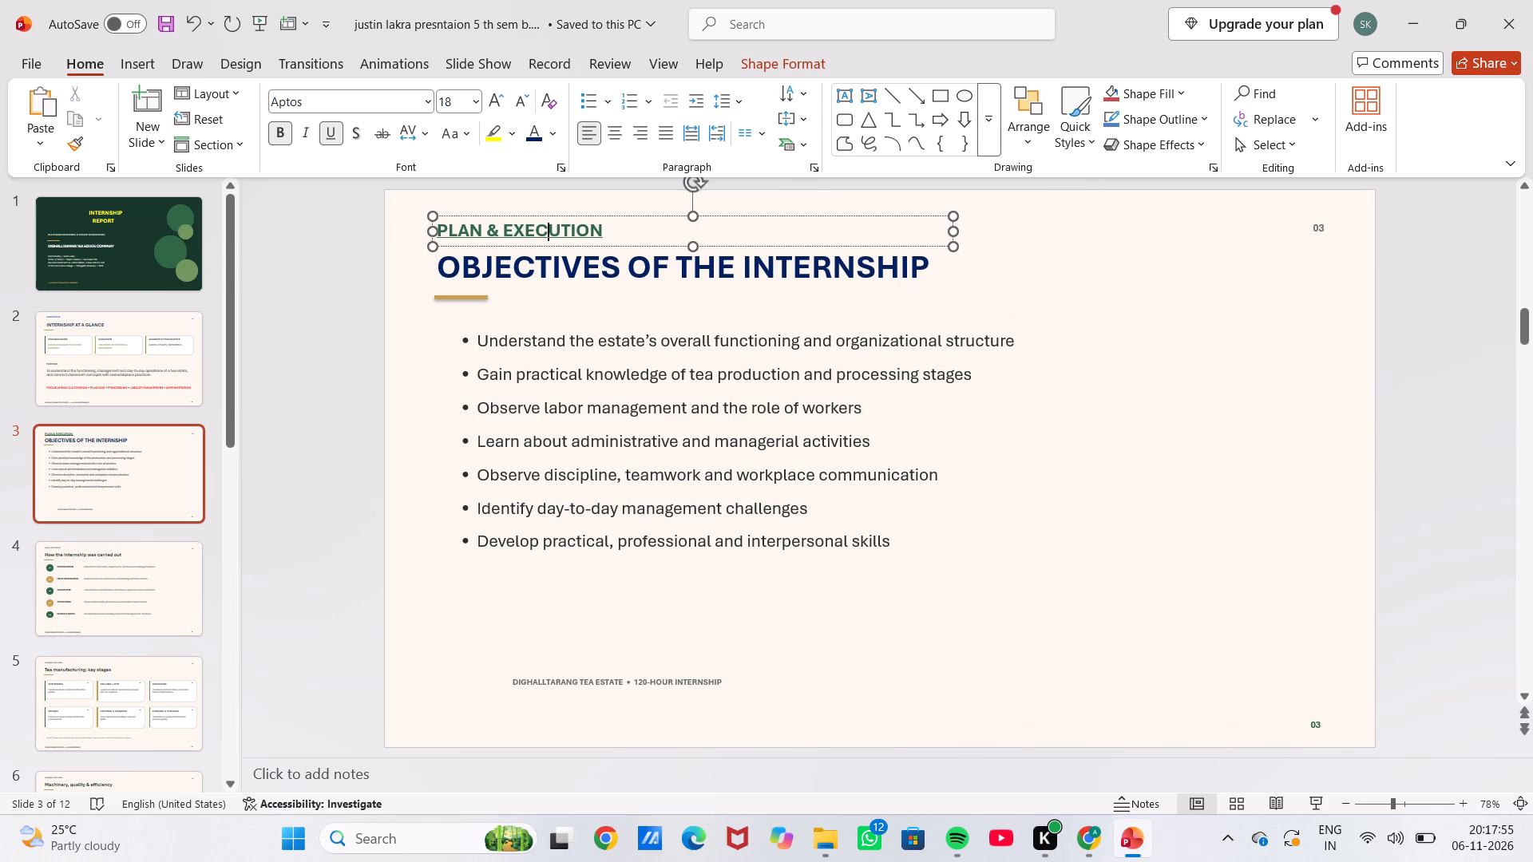
drag(658, 237, 659, 227)
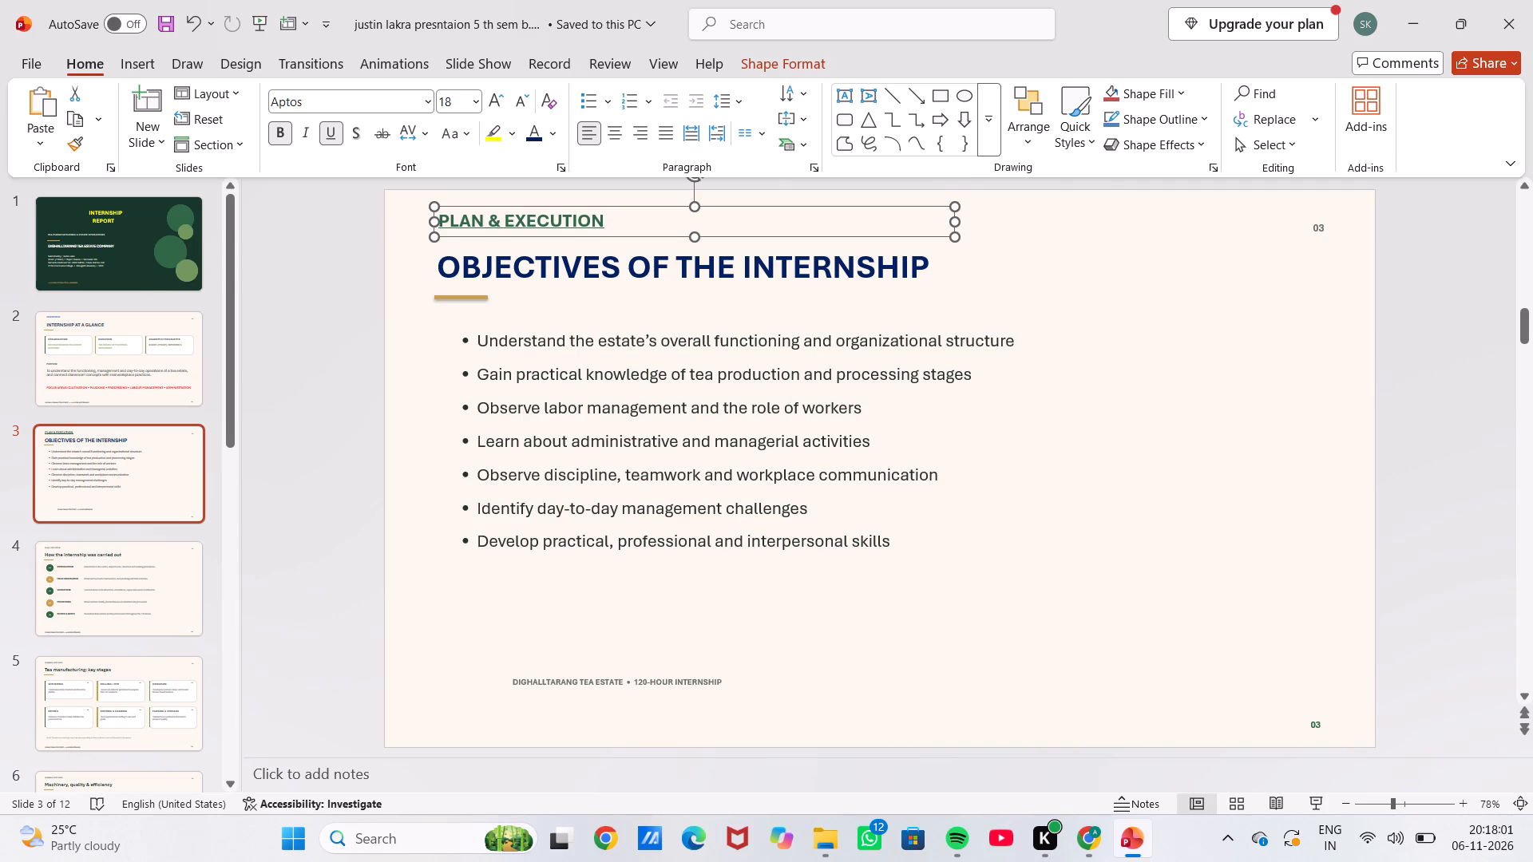
click(652, 267)
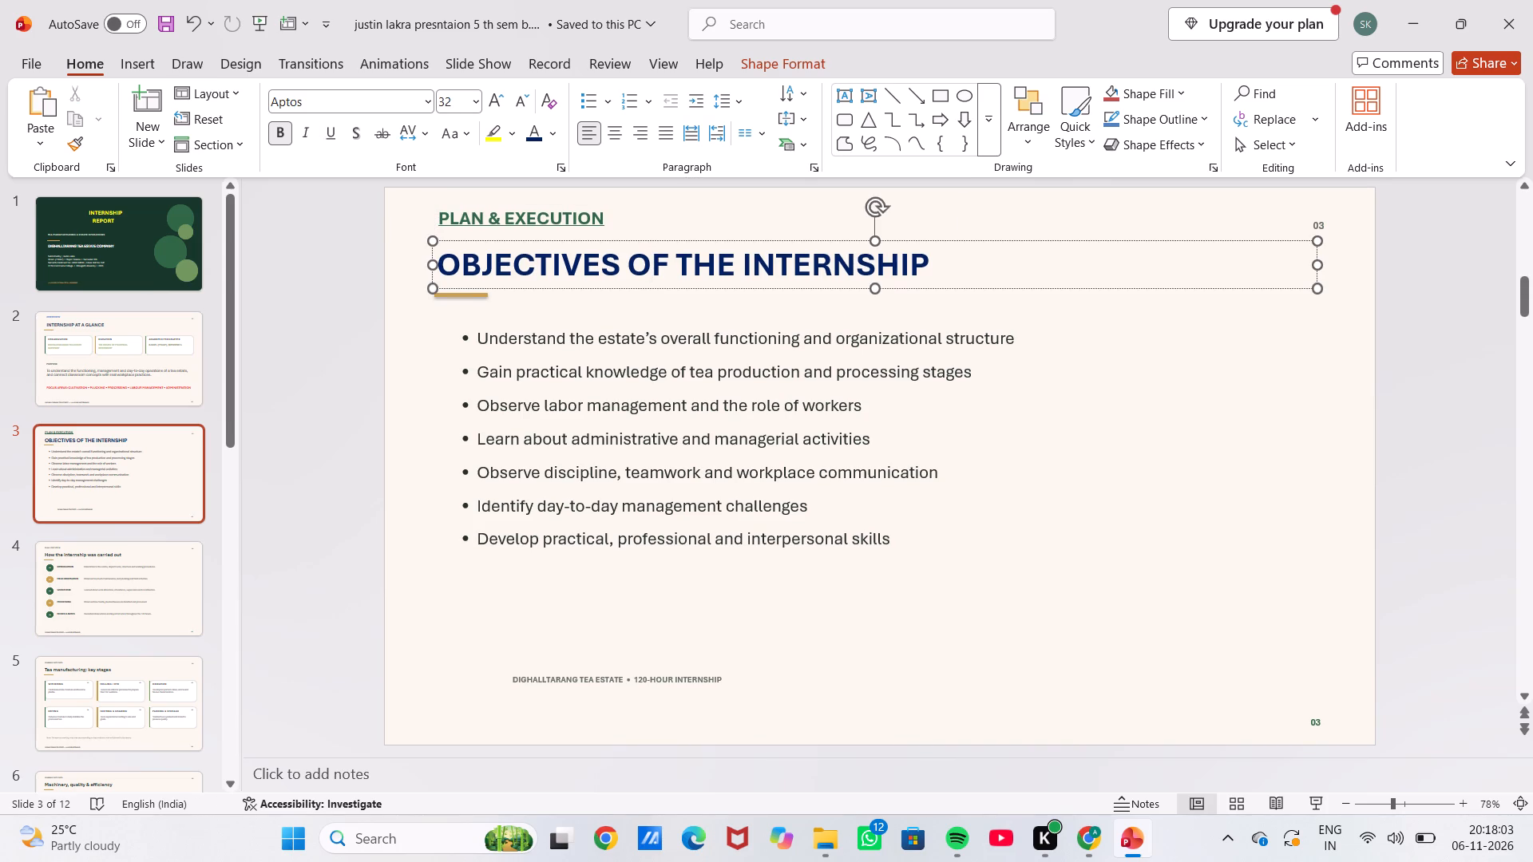
click(779, 291)
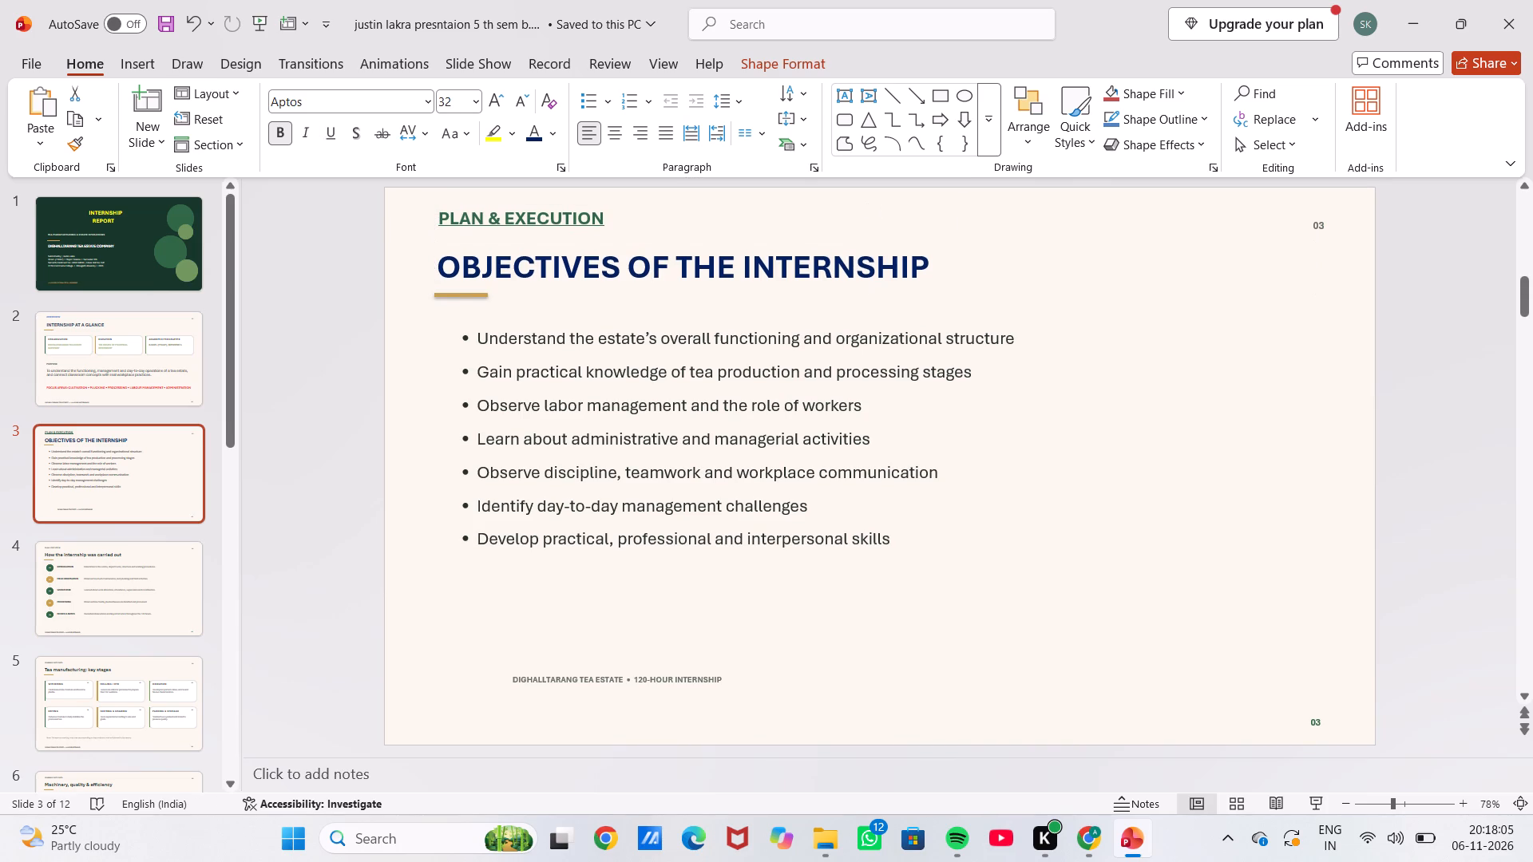
Move the gold accent line under the objectives heading slightly lower and lengthen it to about one and a half times its length.
drag(481, 296, 481, 308)
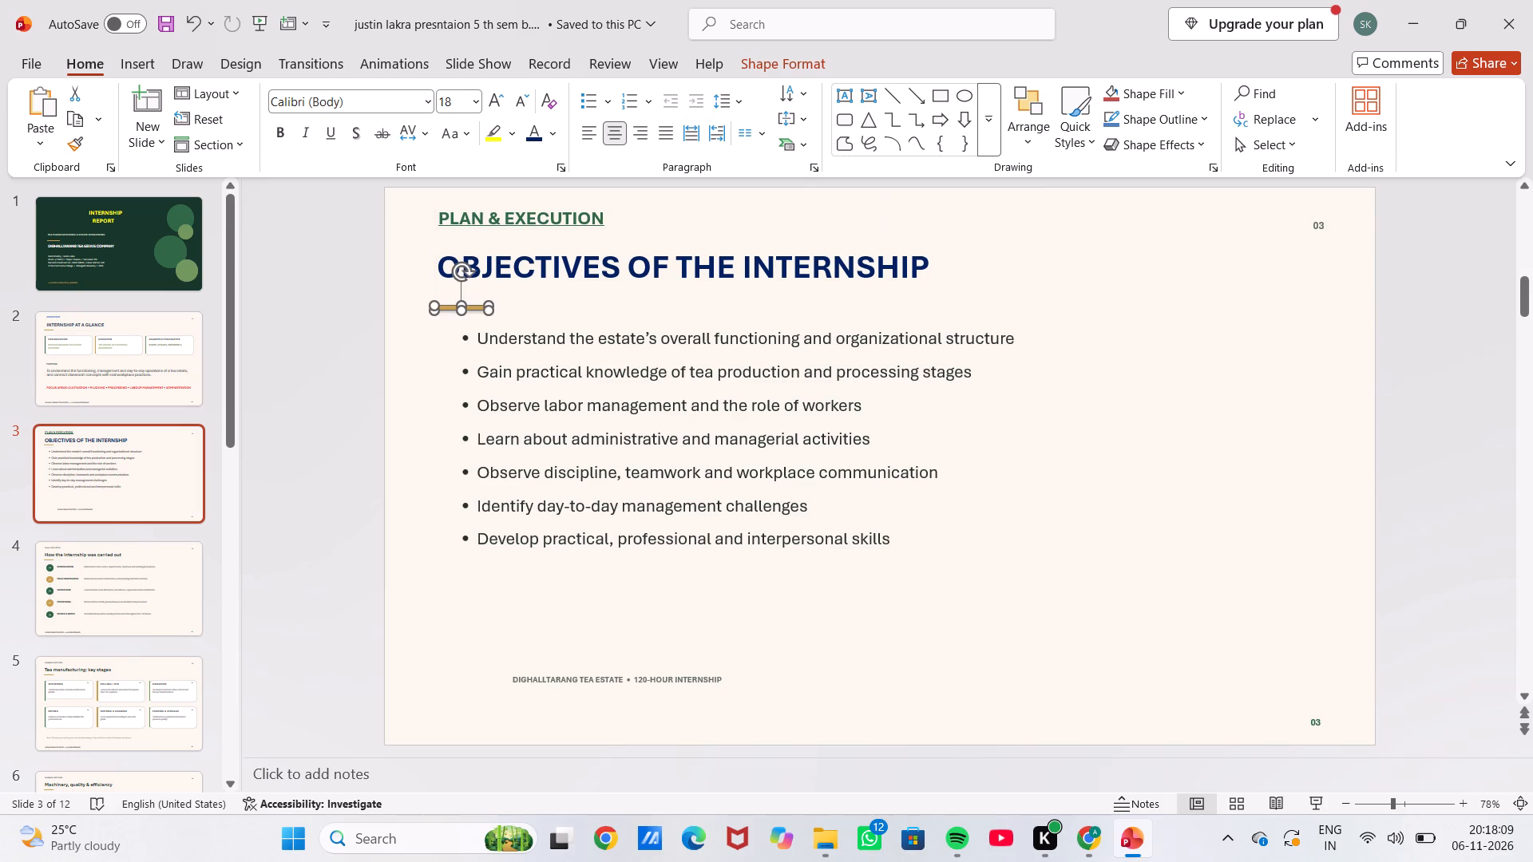
drag(489, 308, 516, 306)
click(834, 615)
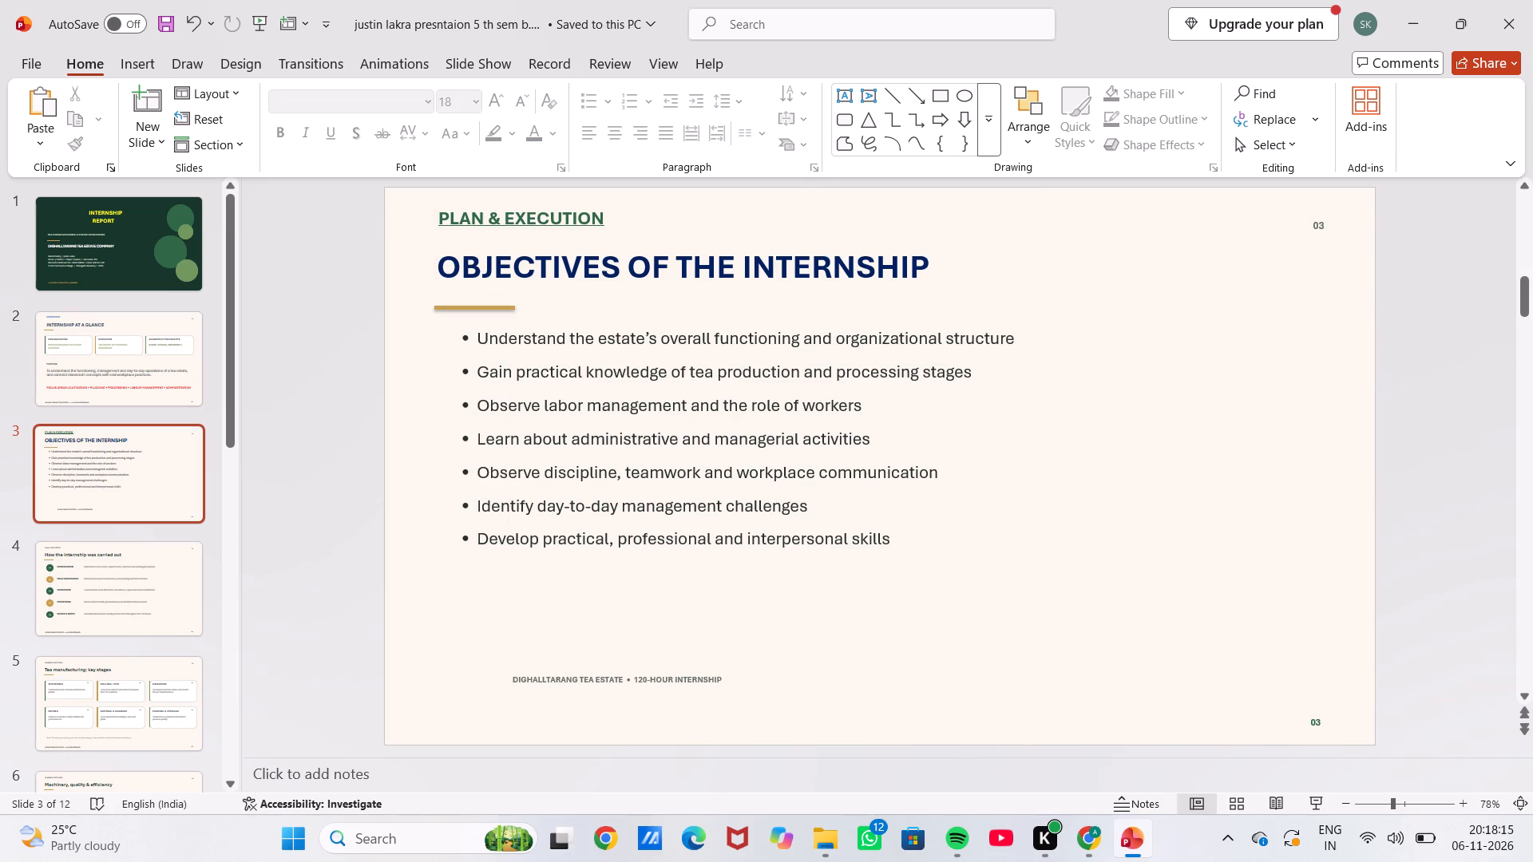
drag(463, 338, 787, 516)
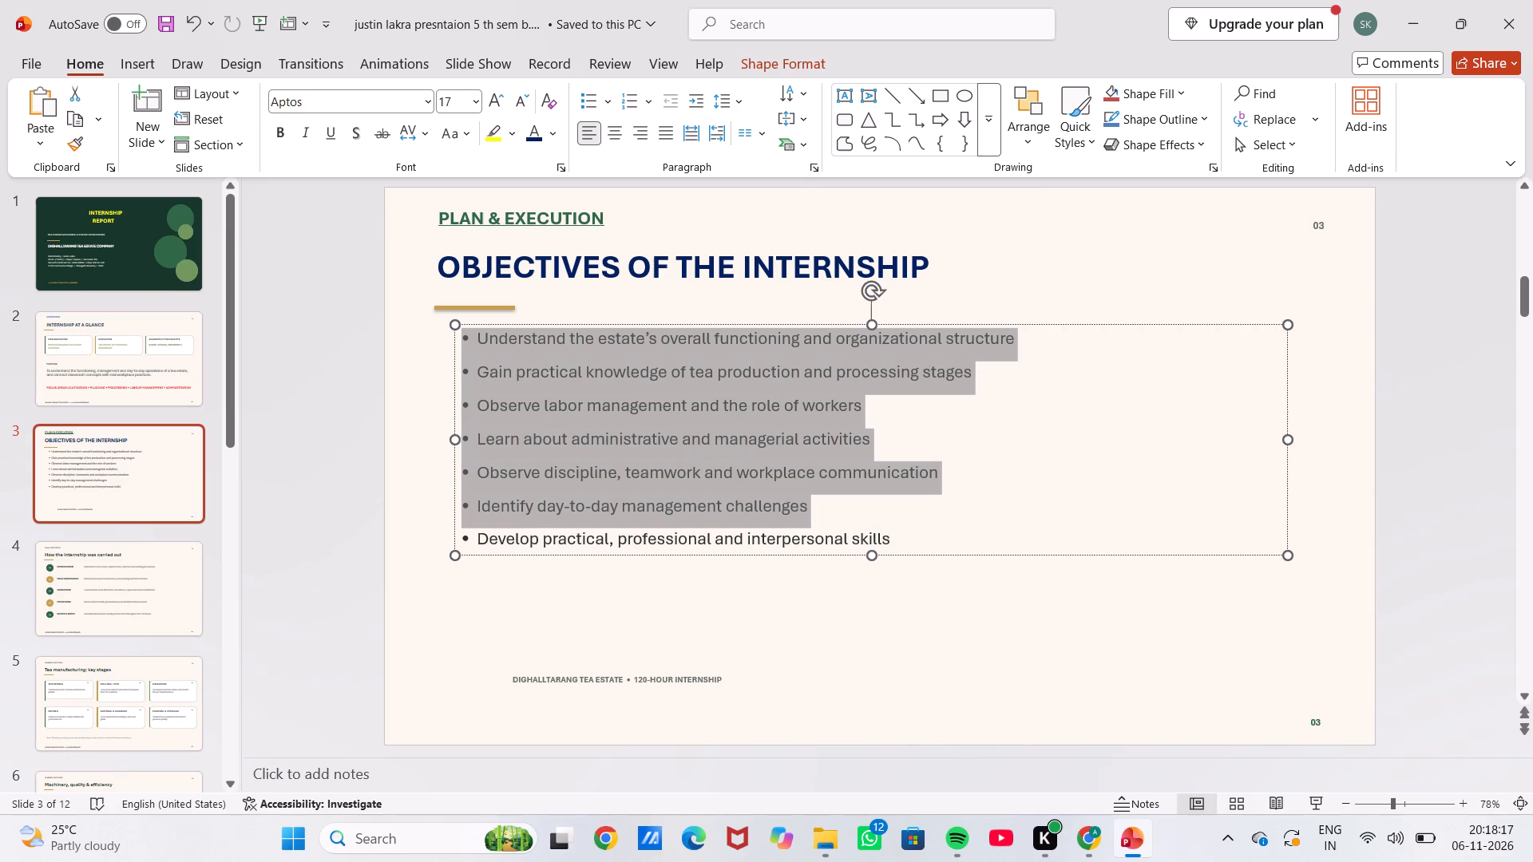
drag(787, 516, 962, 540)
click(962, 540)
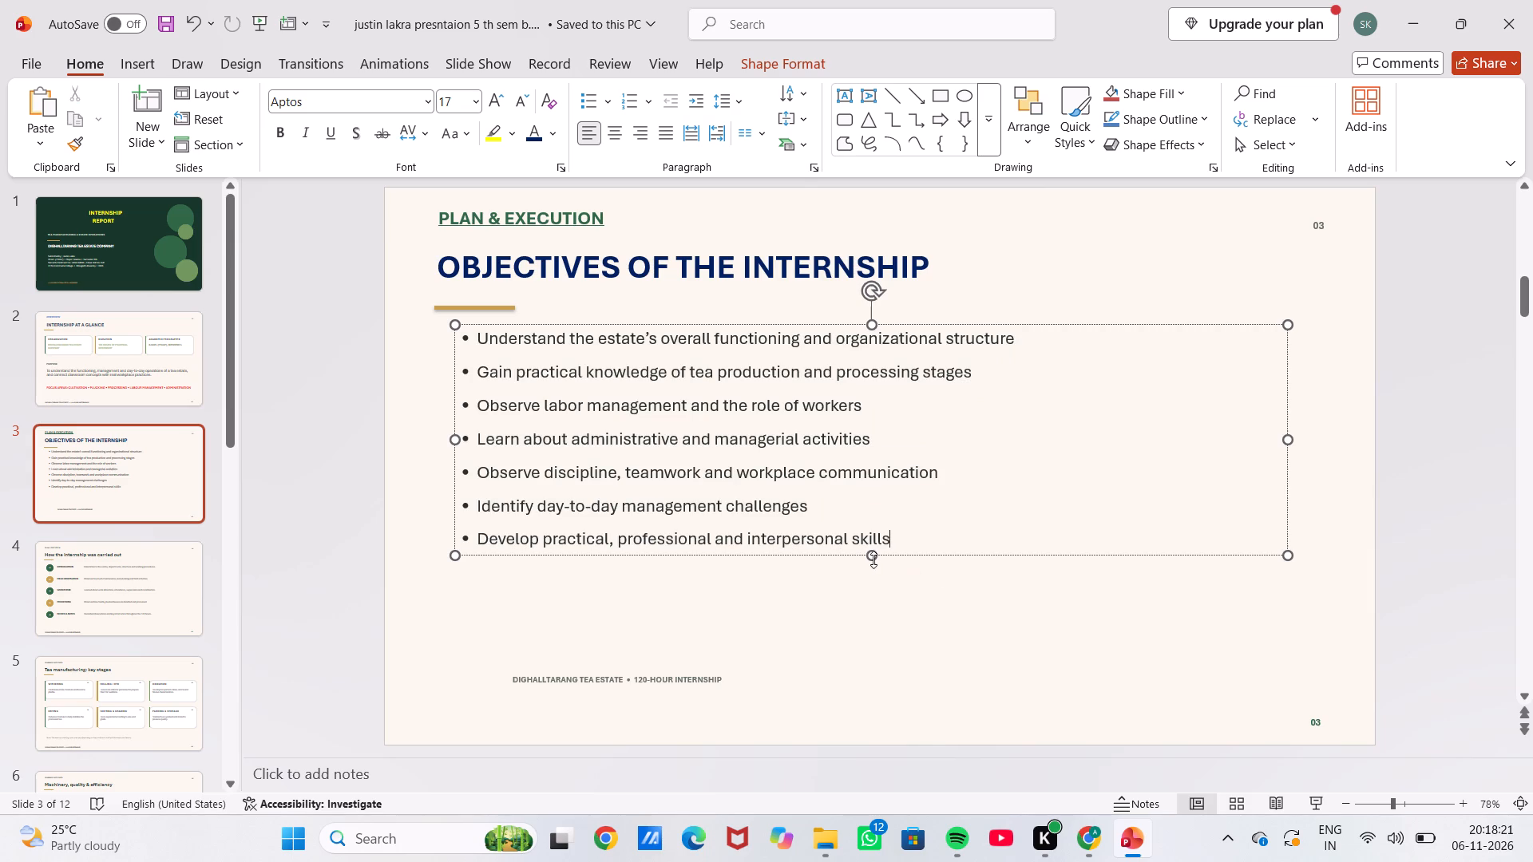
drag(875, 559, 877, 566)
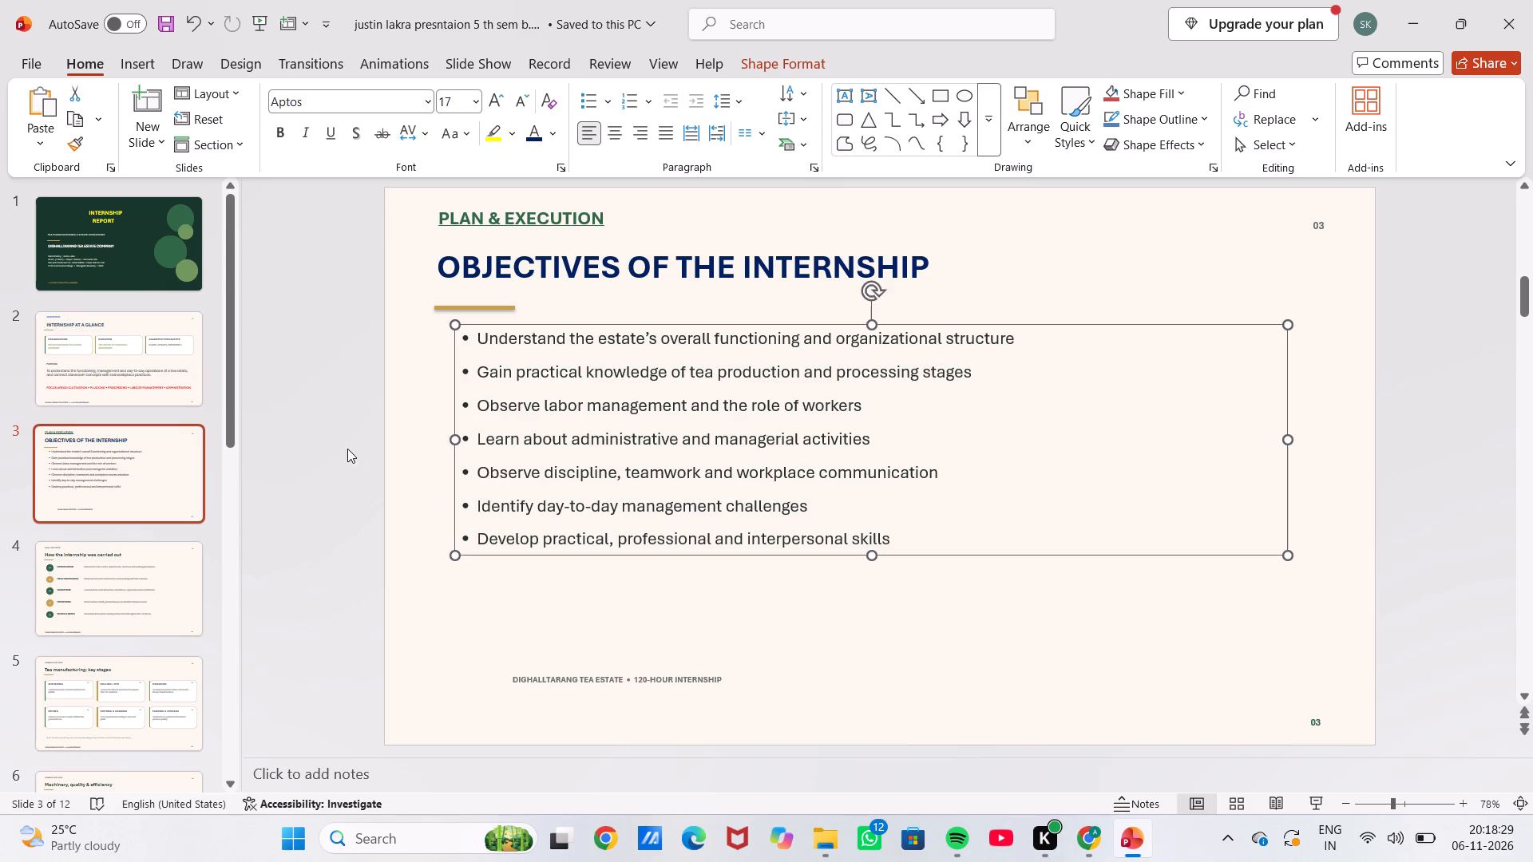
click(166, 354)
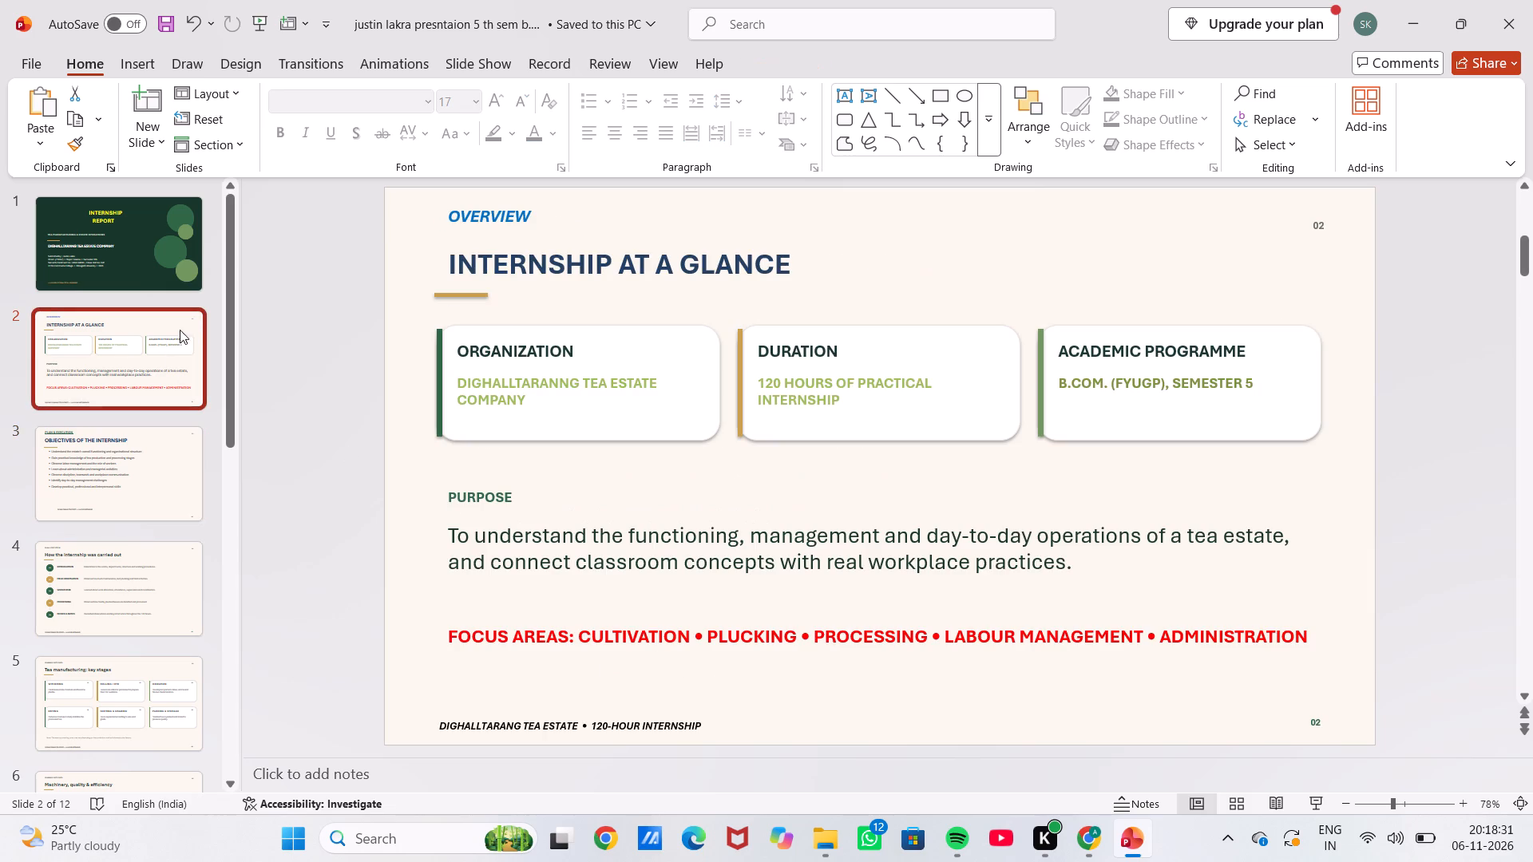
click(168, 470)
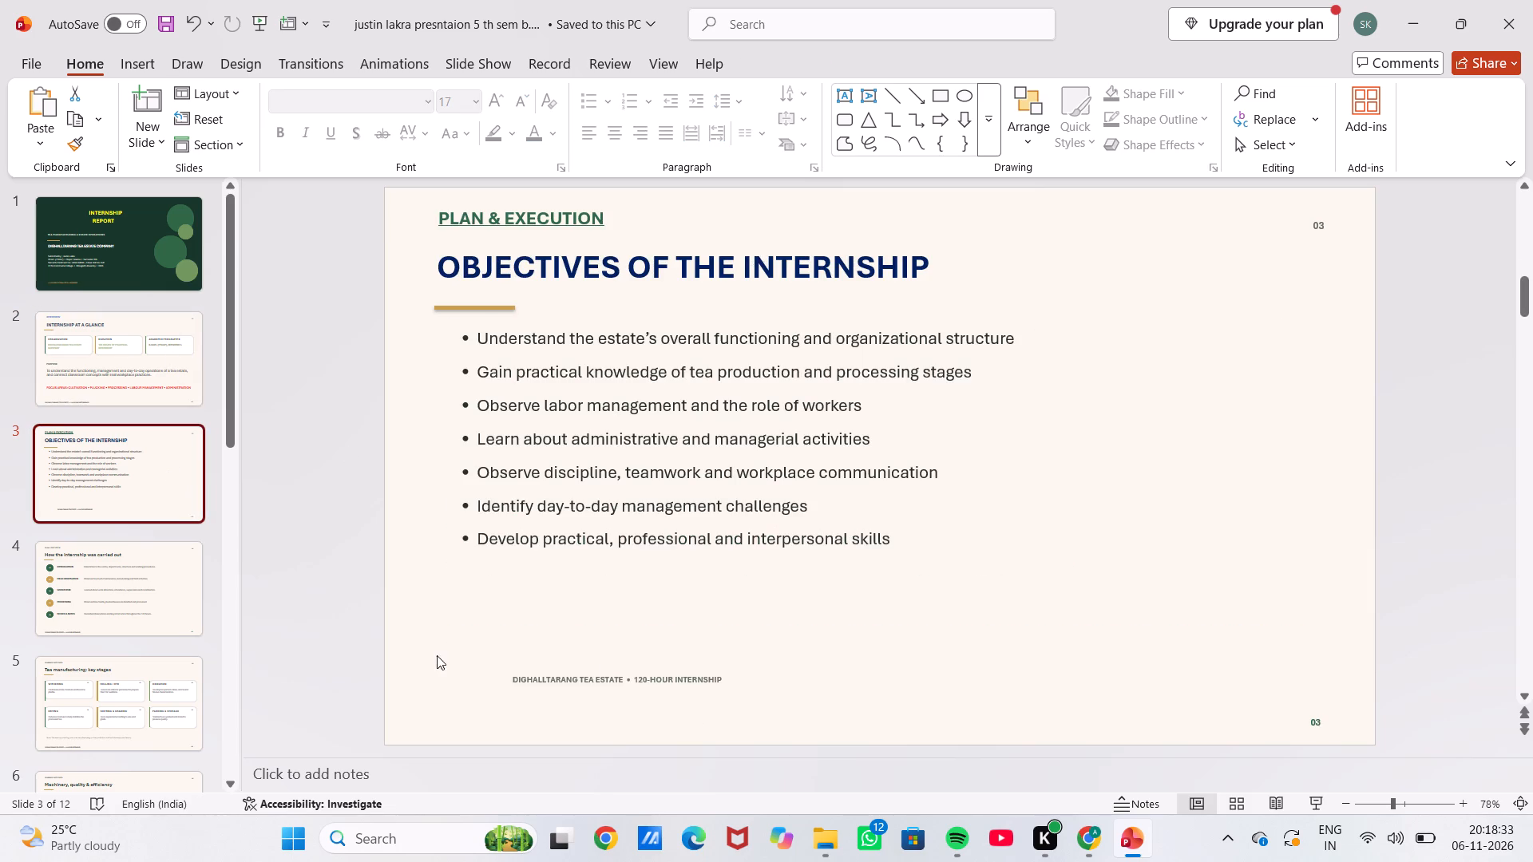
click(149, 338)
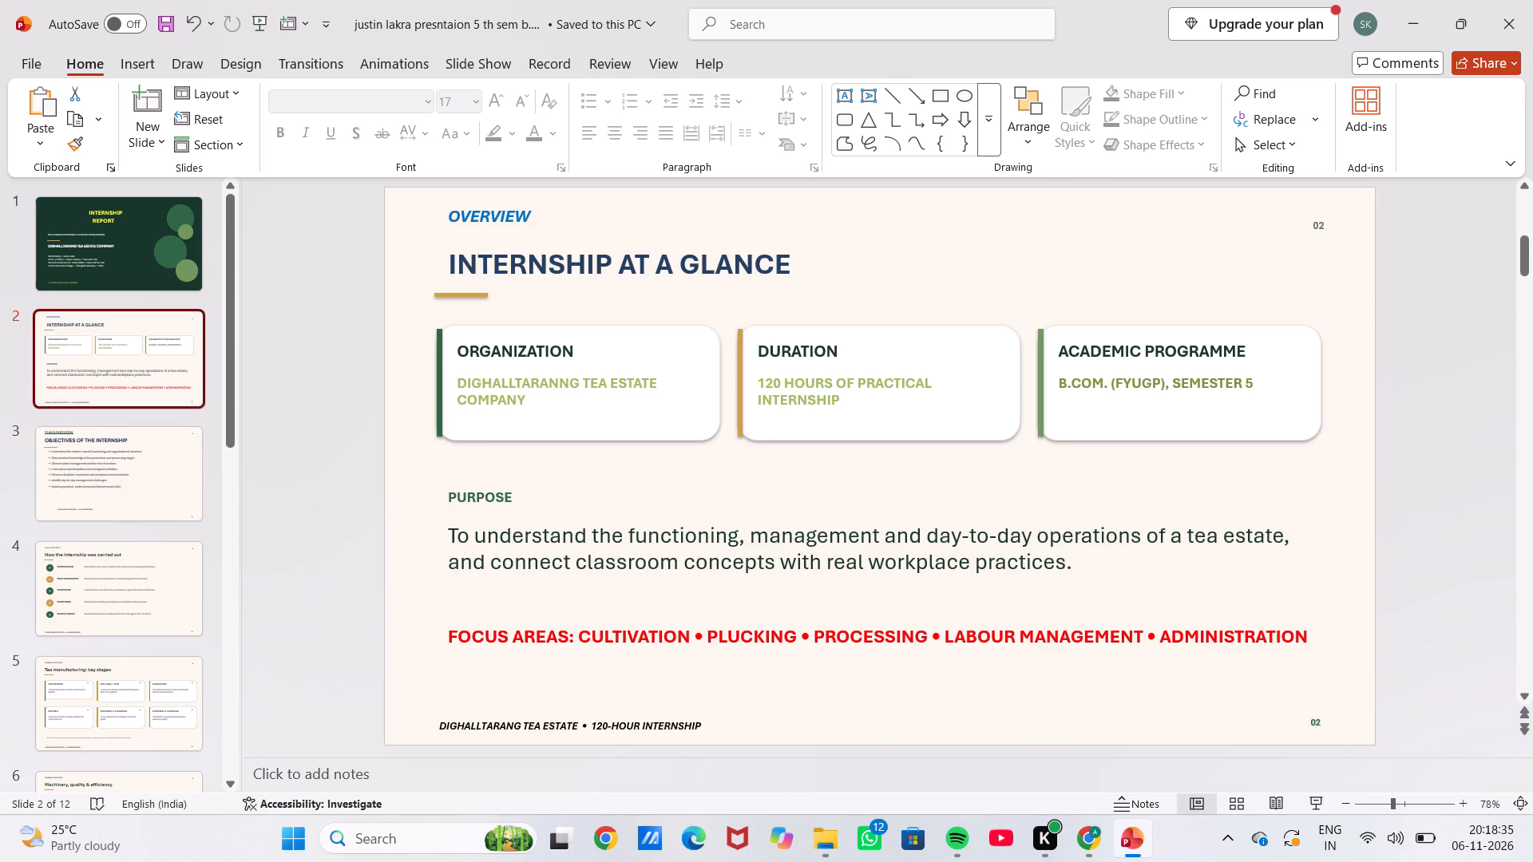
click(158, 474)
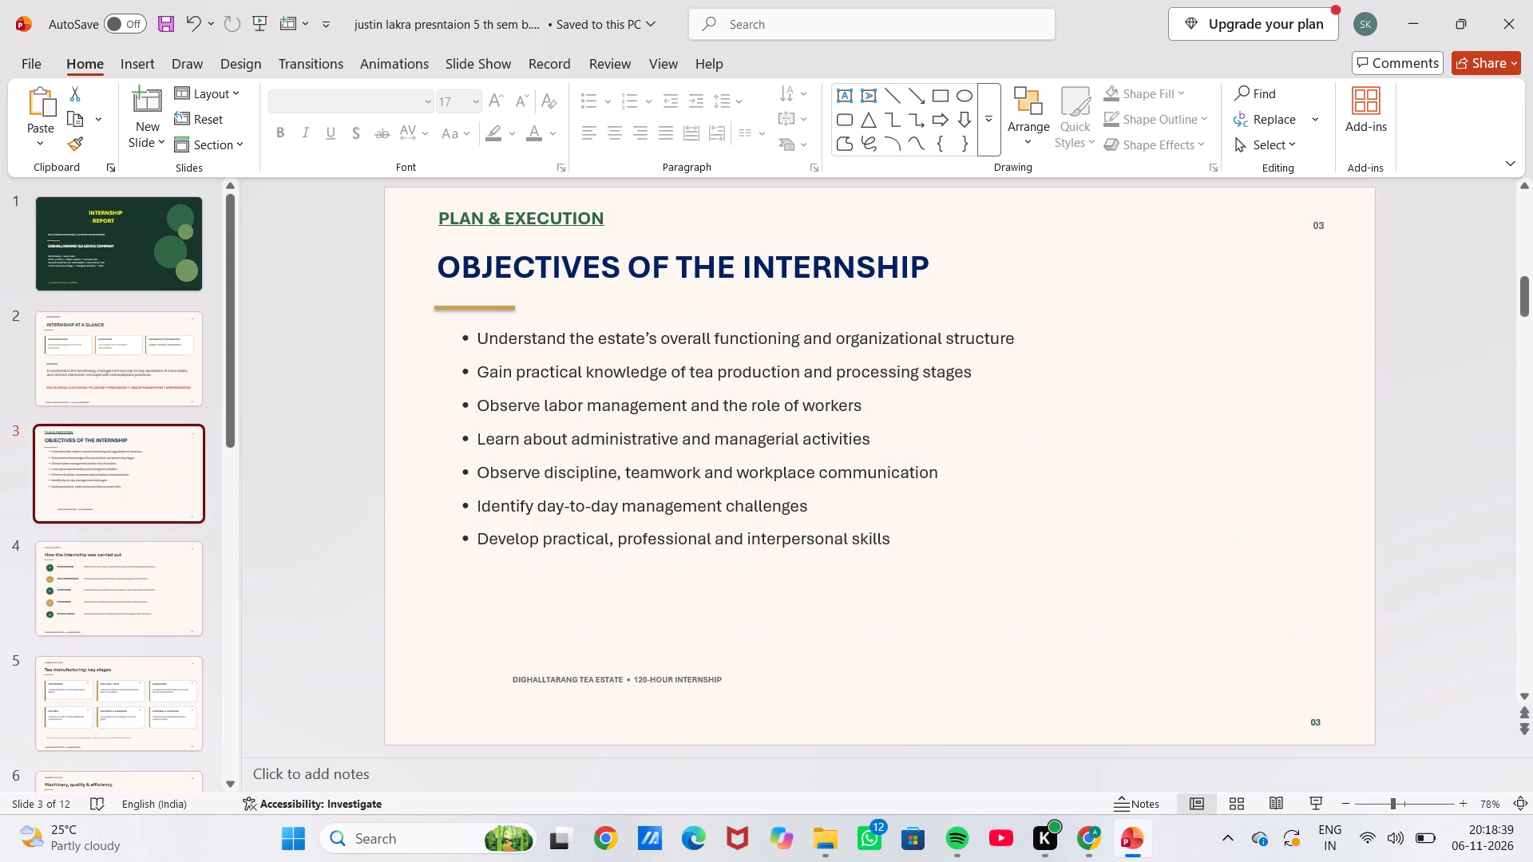
Move the DIGHALLTARANG TEA ESTATE footer on the objectives slide slightly left and down, and make it size 10.5, bold italic and black.
click(513, 678)
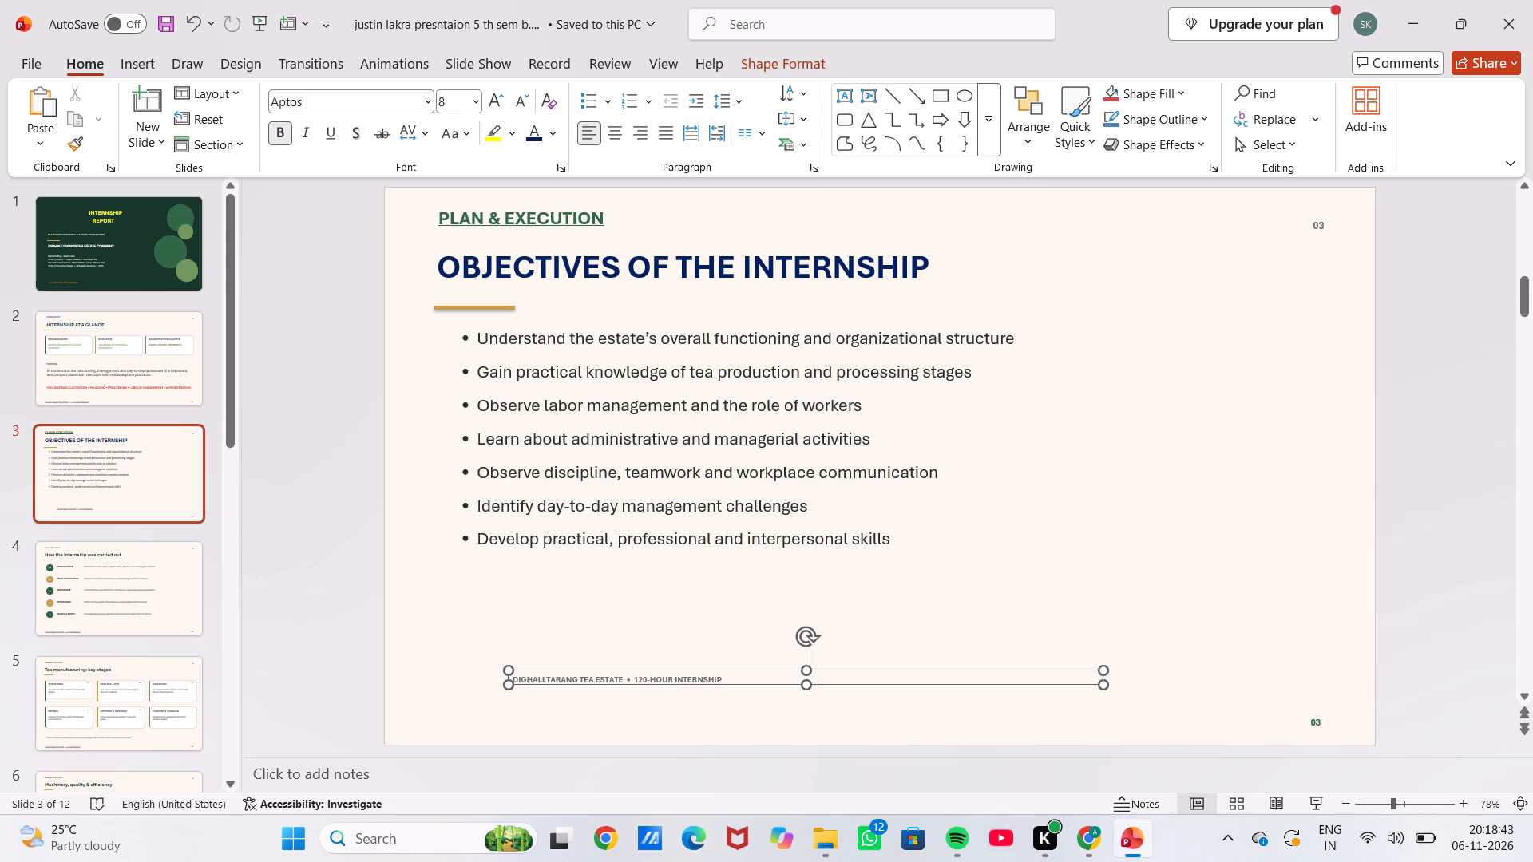
drag(699, 673, 660, 680)
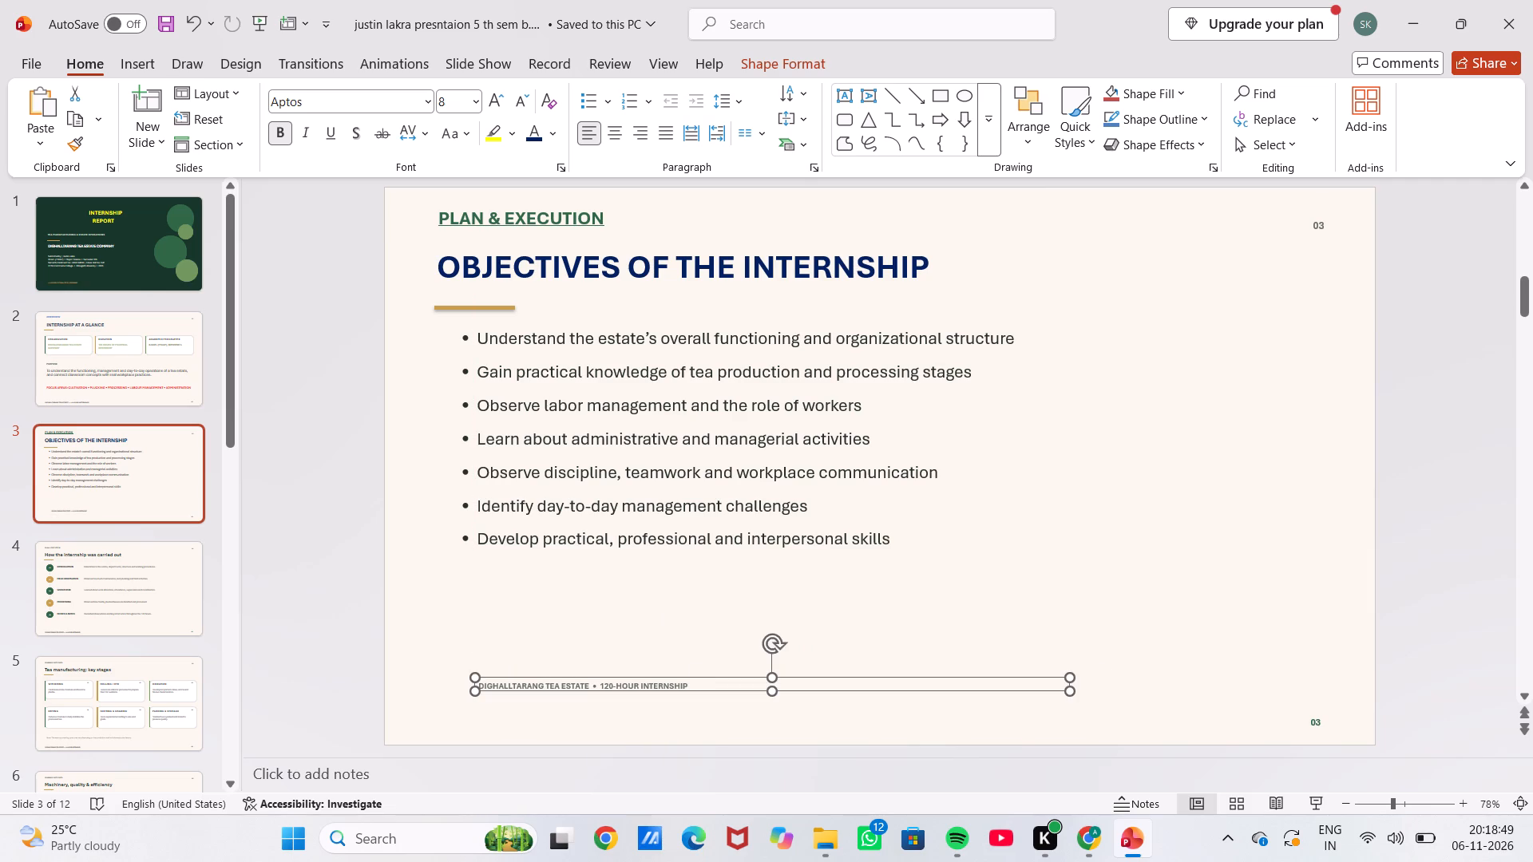
click(495, 105)
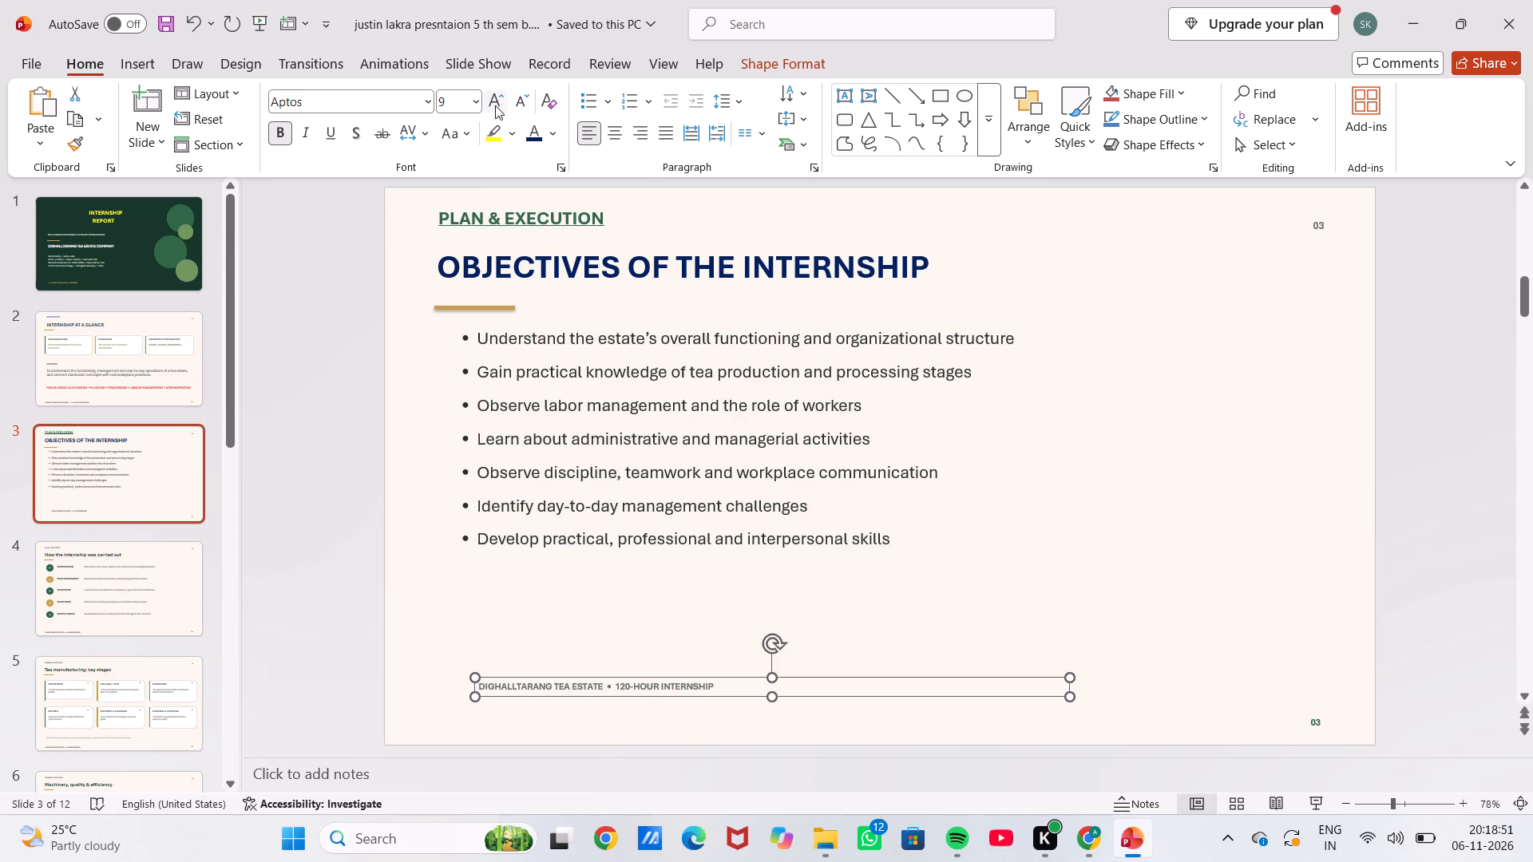
click(495, 105)
click(495, 105)
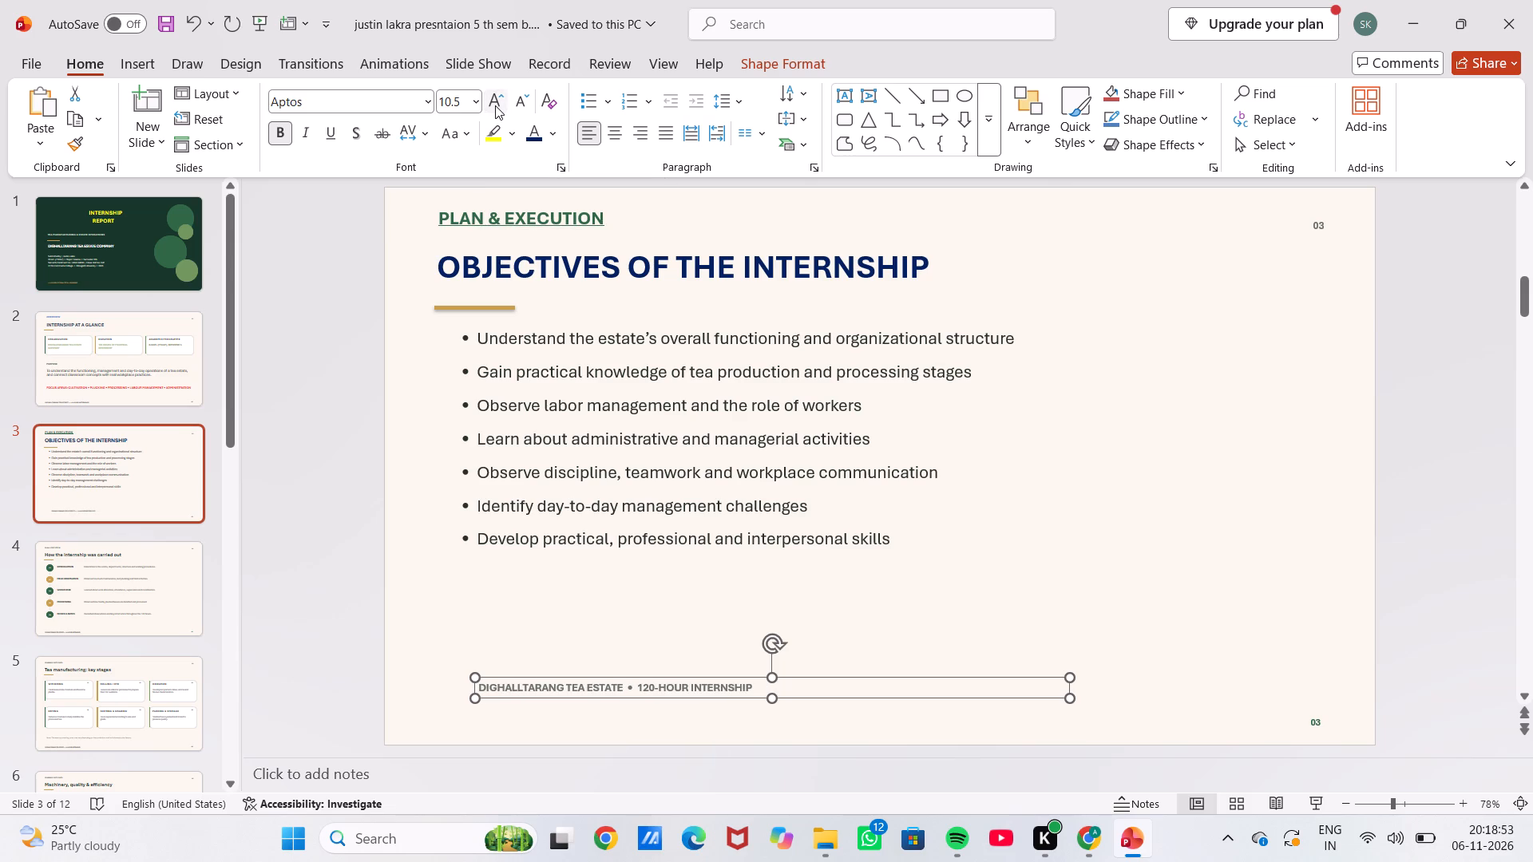
click(285, 132)
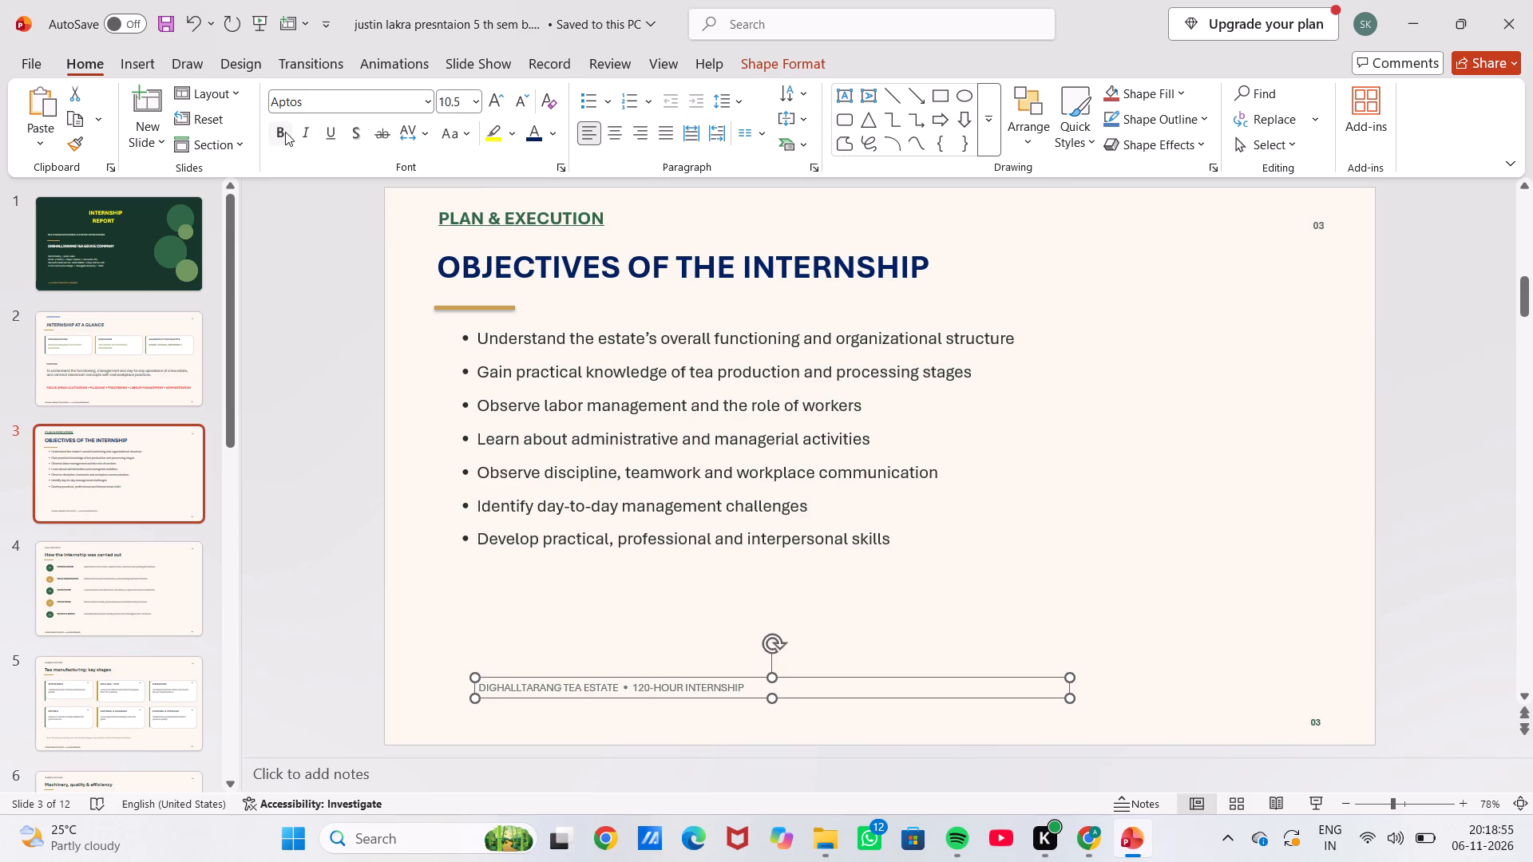
click(285, 132)
click(298, 130)
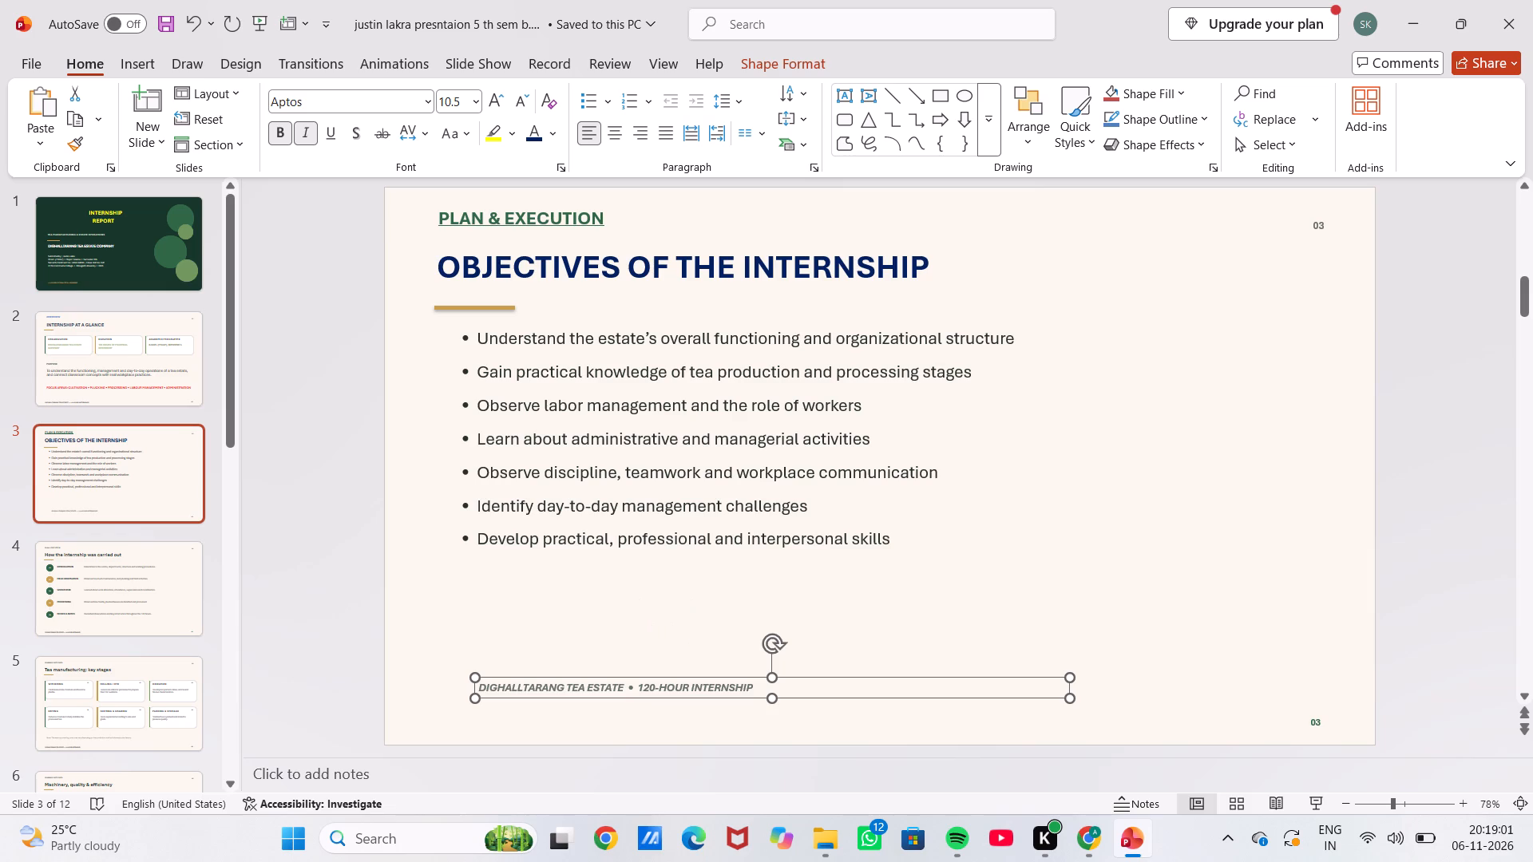
click(549, 131)
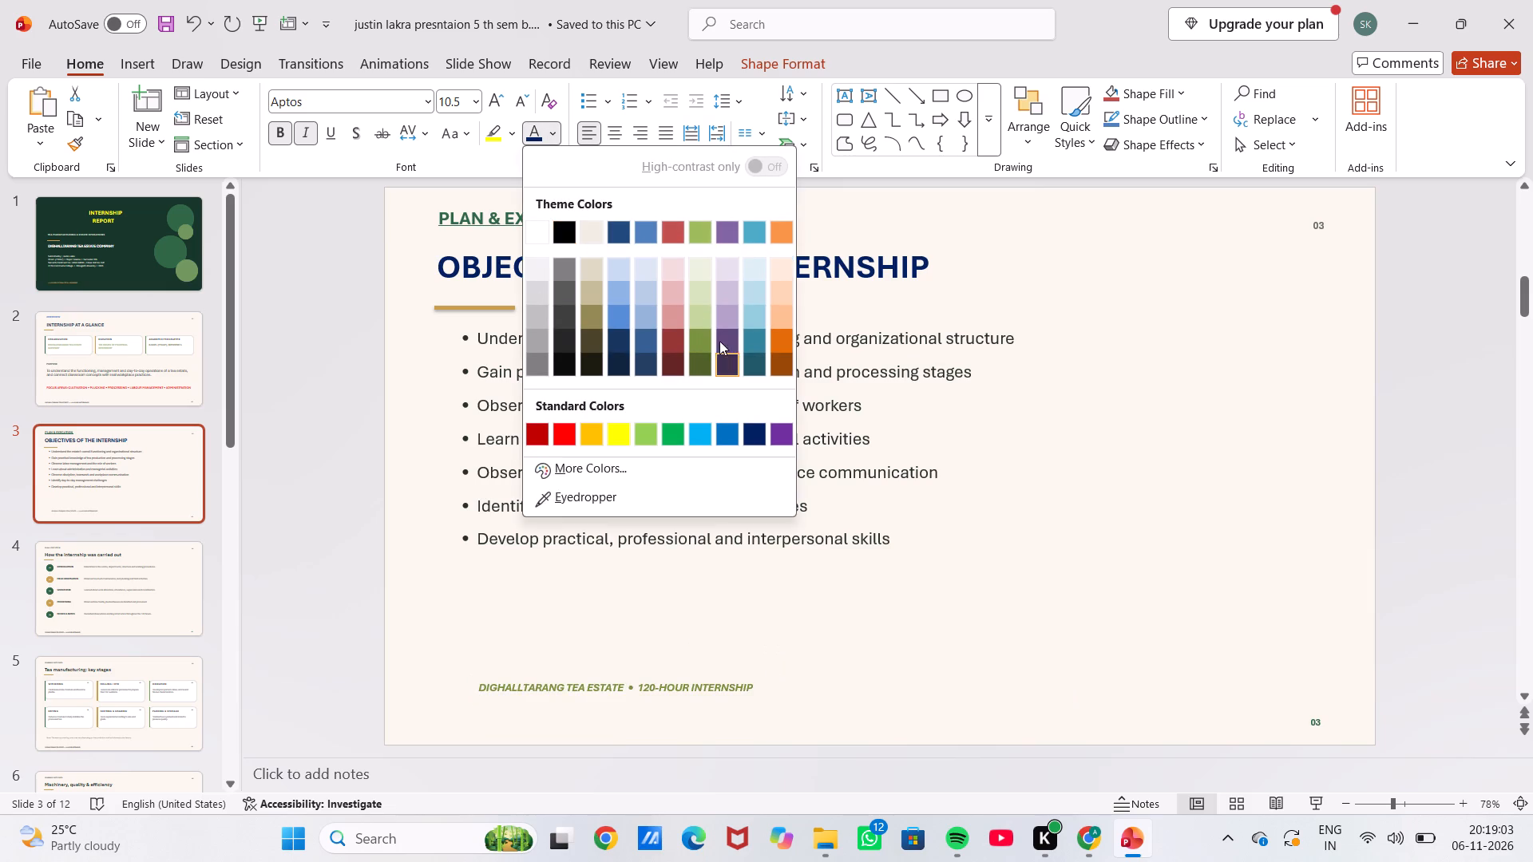
click(568, 228)
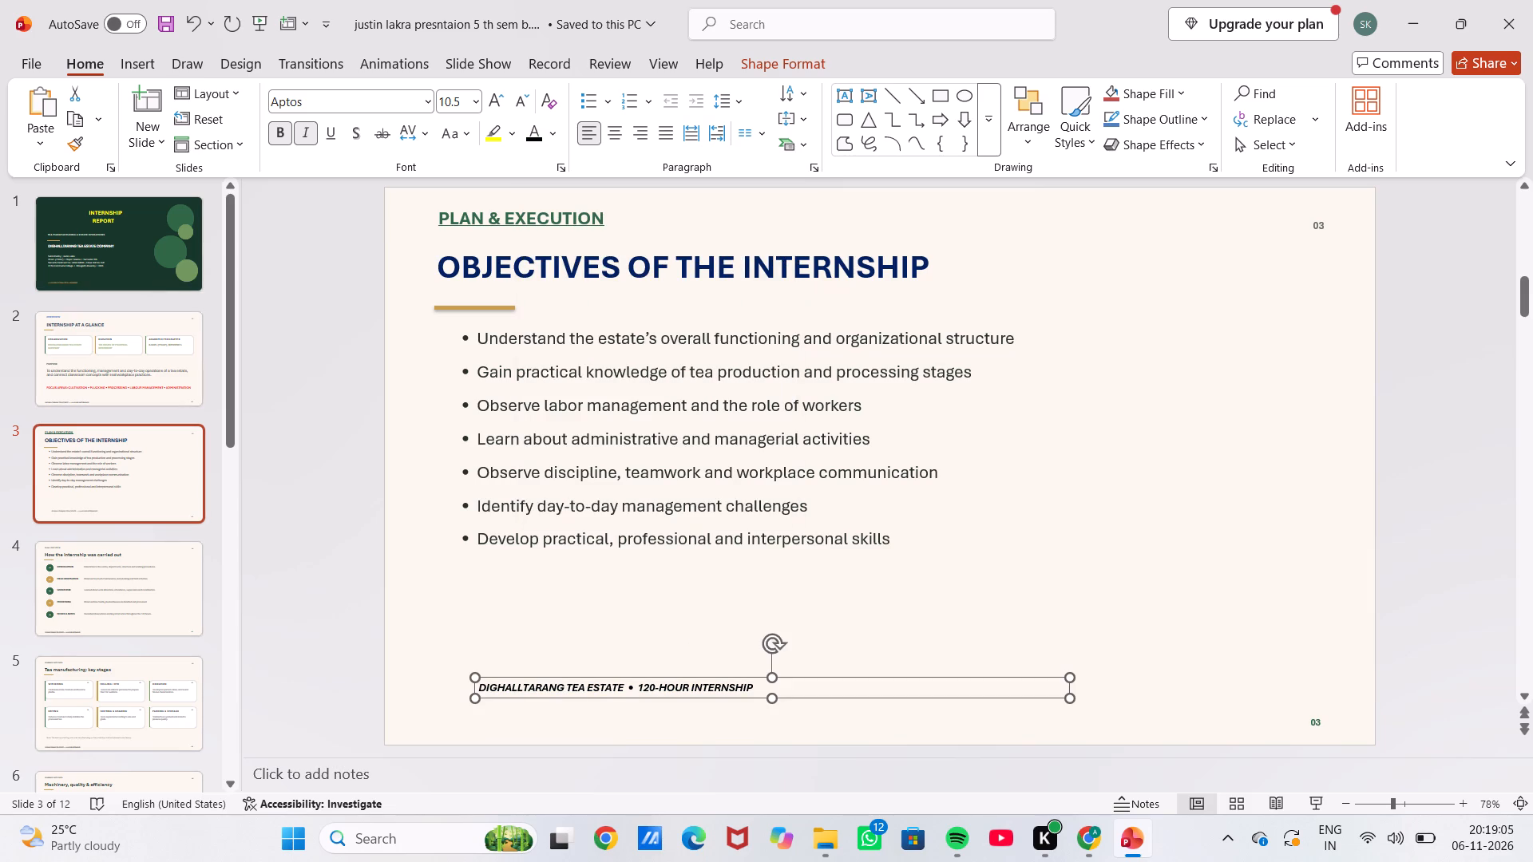
Compare the footer placement with the overview slide and move the objectives slide's footer slightly lower.
click(77, 326)
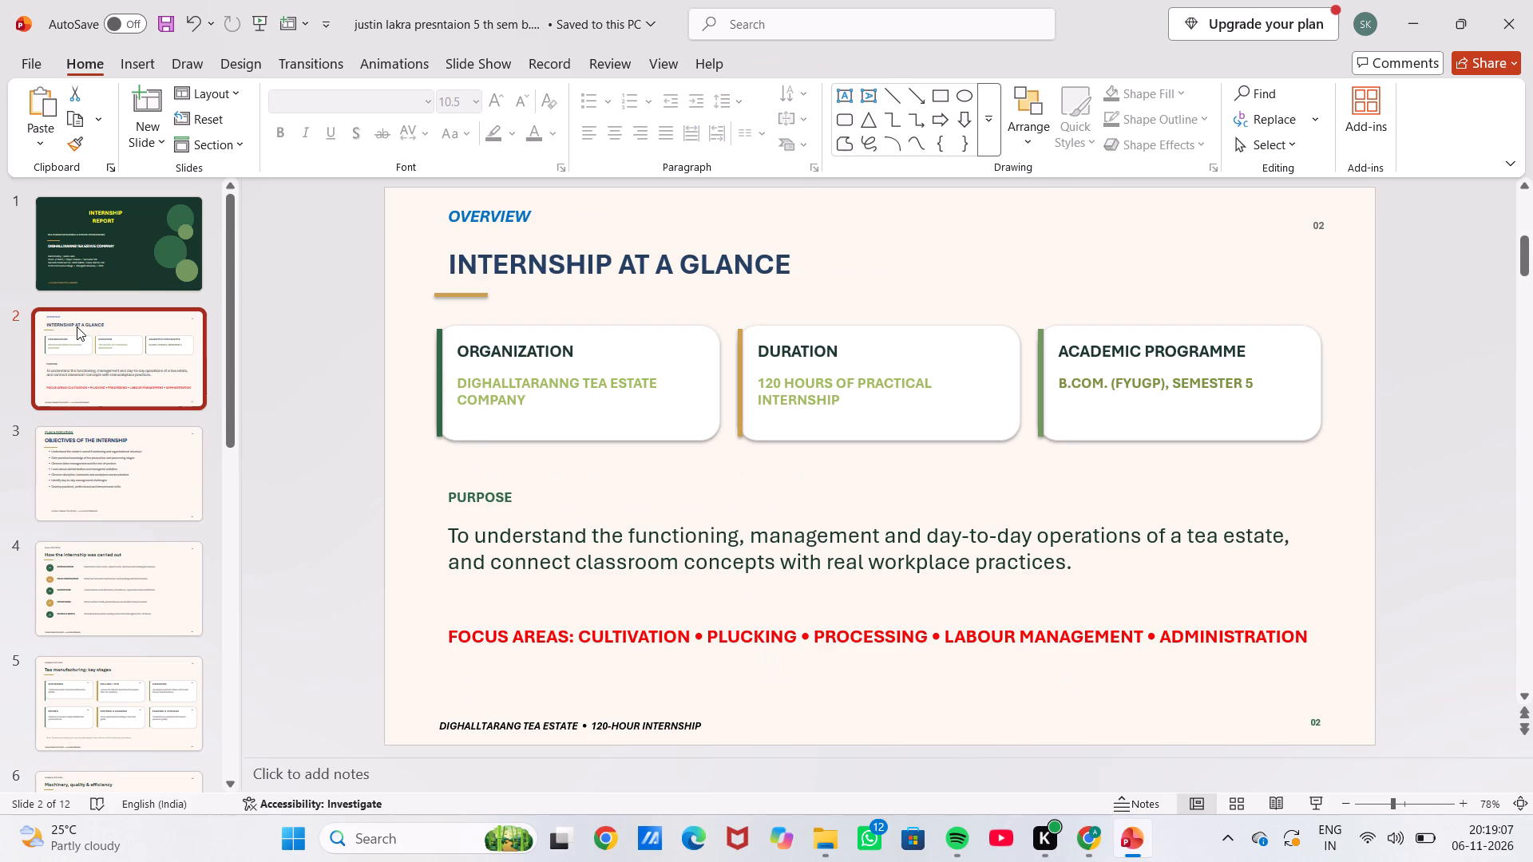
click(123, 488)
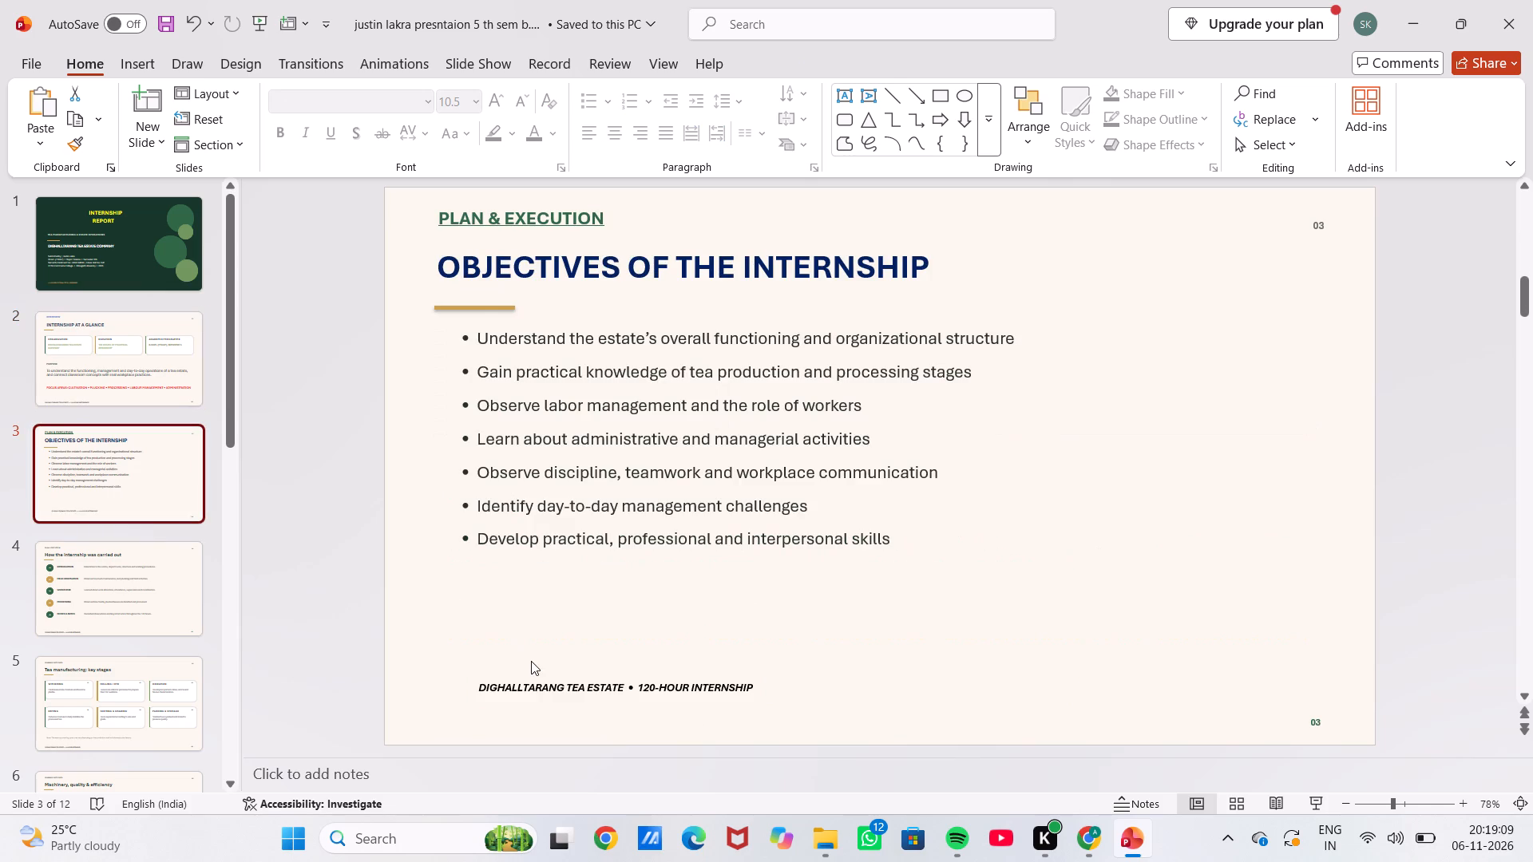
click(486, 686)
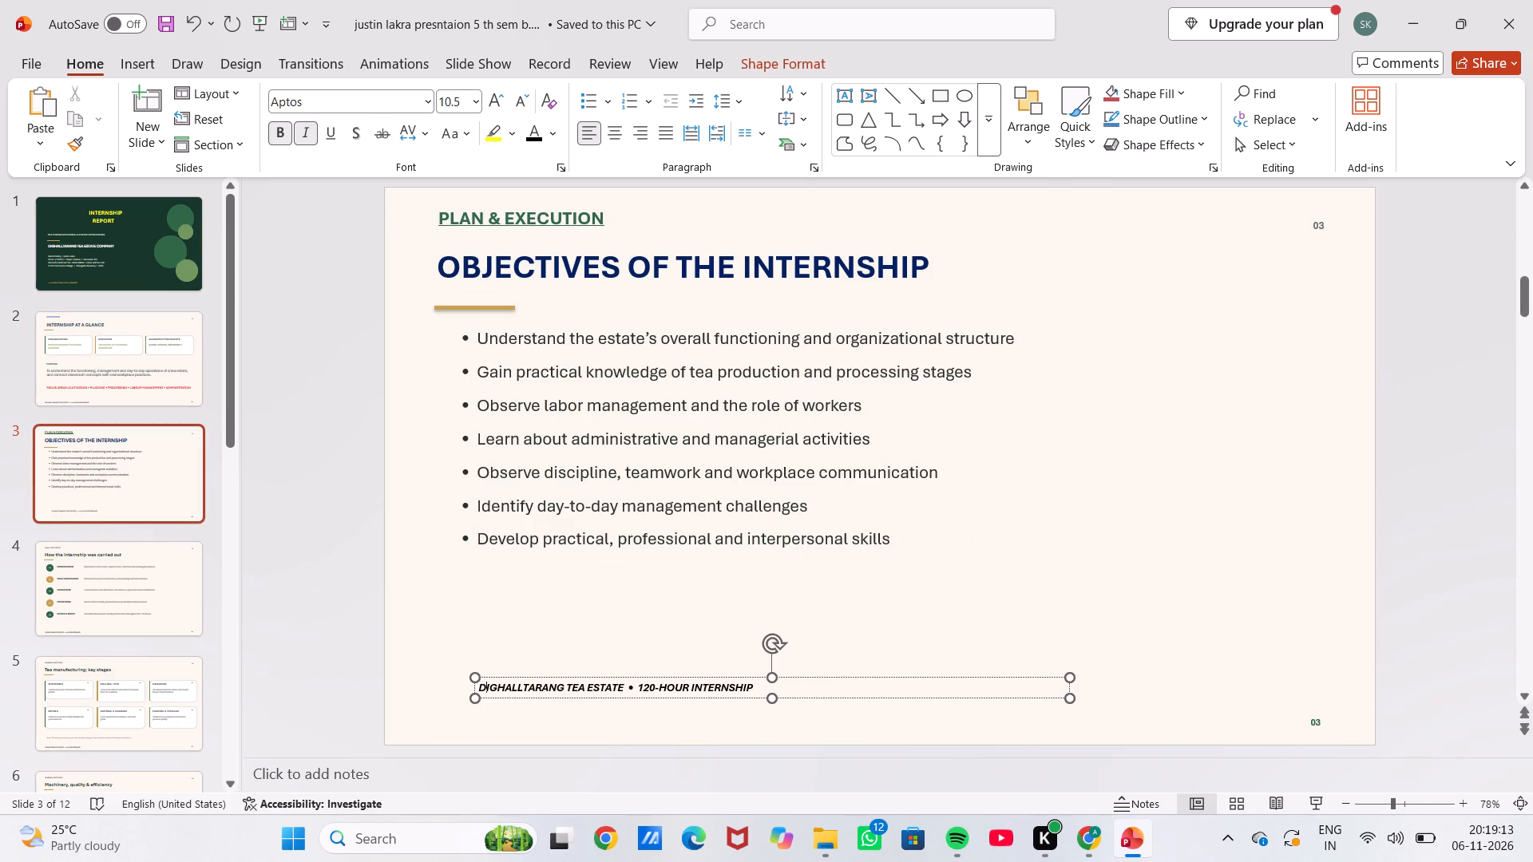
drag(755, 689, 751, 706)
click(719, 615)
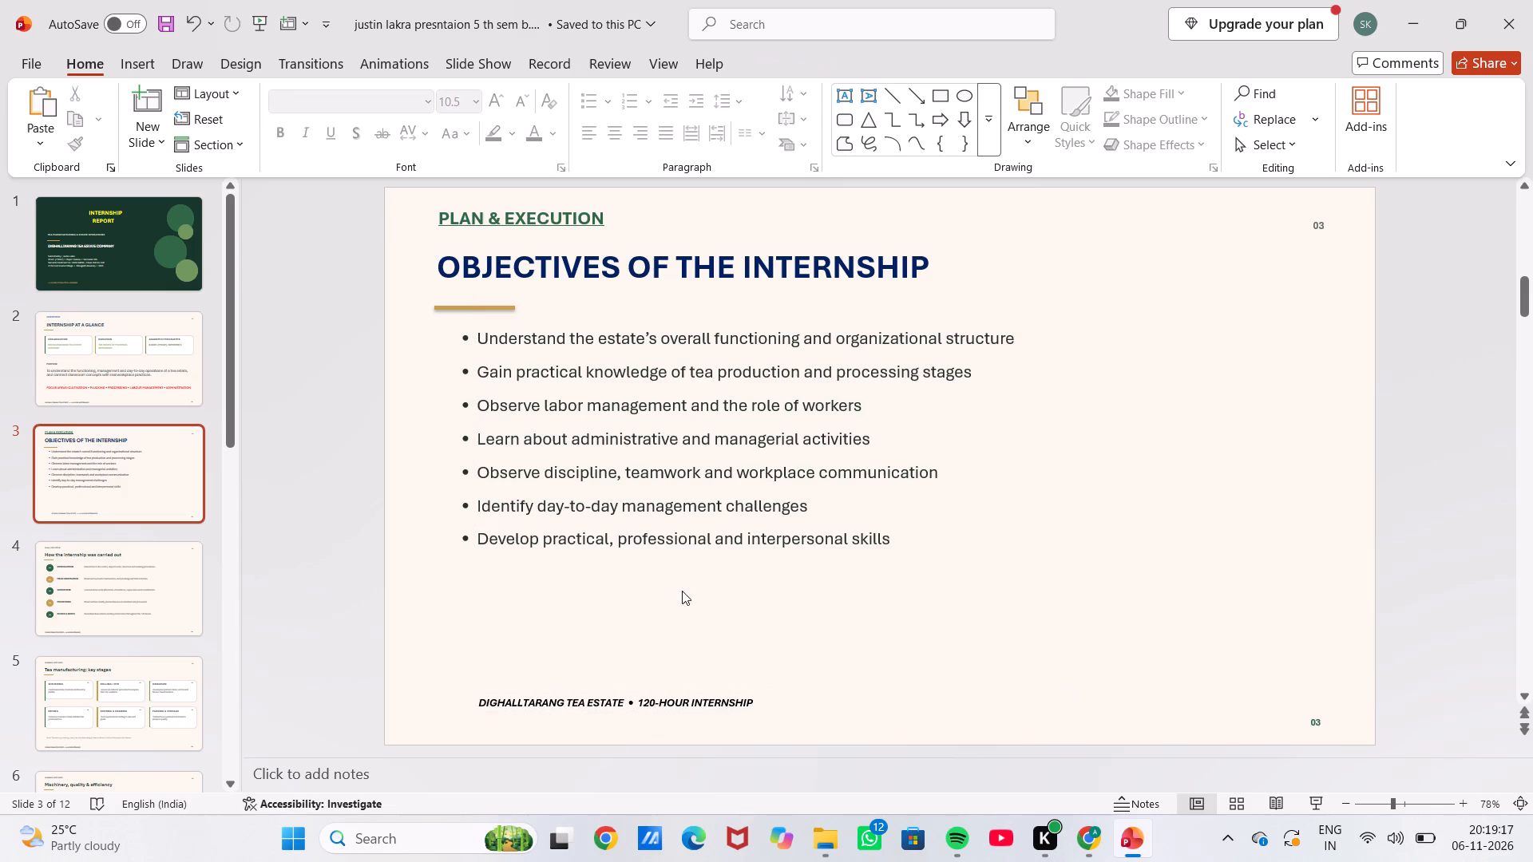
Convert the "How the internship was carried out" heading on slide 4 to uppercase and colour it standard Dark Blue.
click(128, 579)
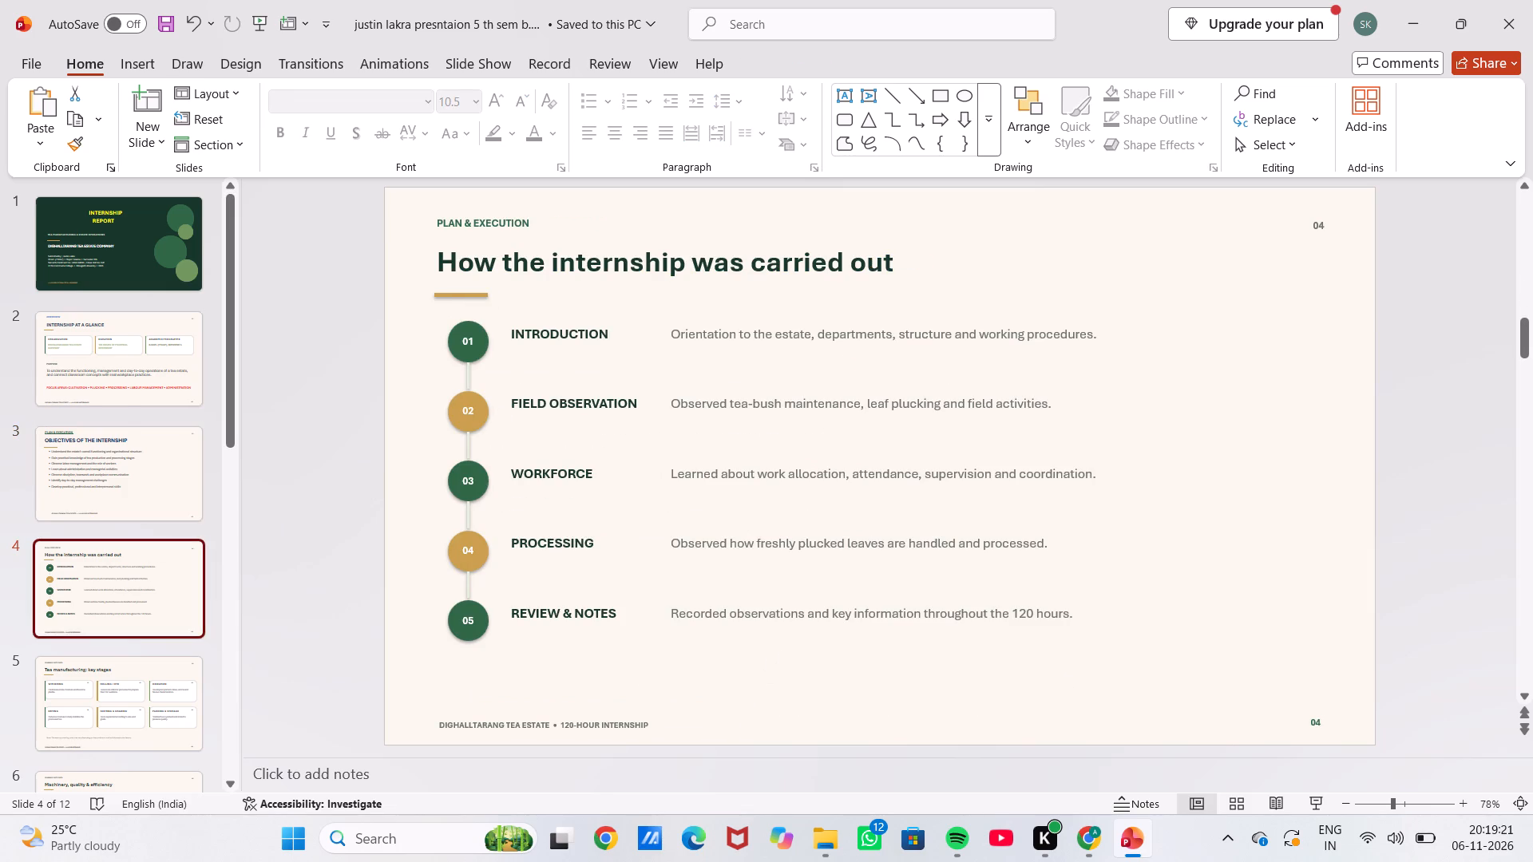
double_click(435, 258)
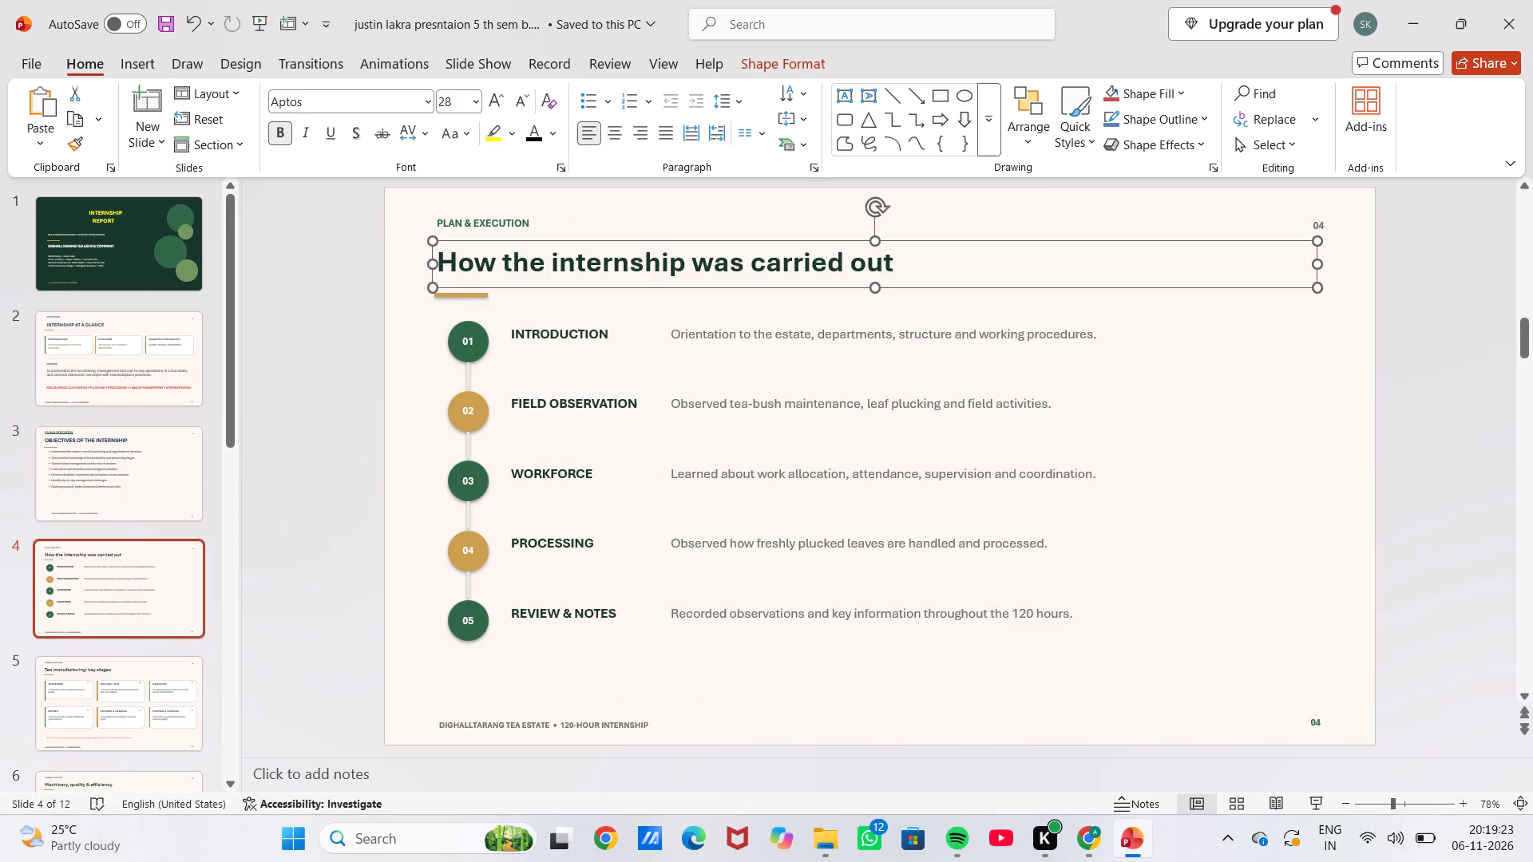
click(469, 134)
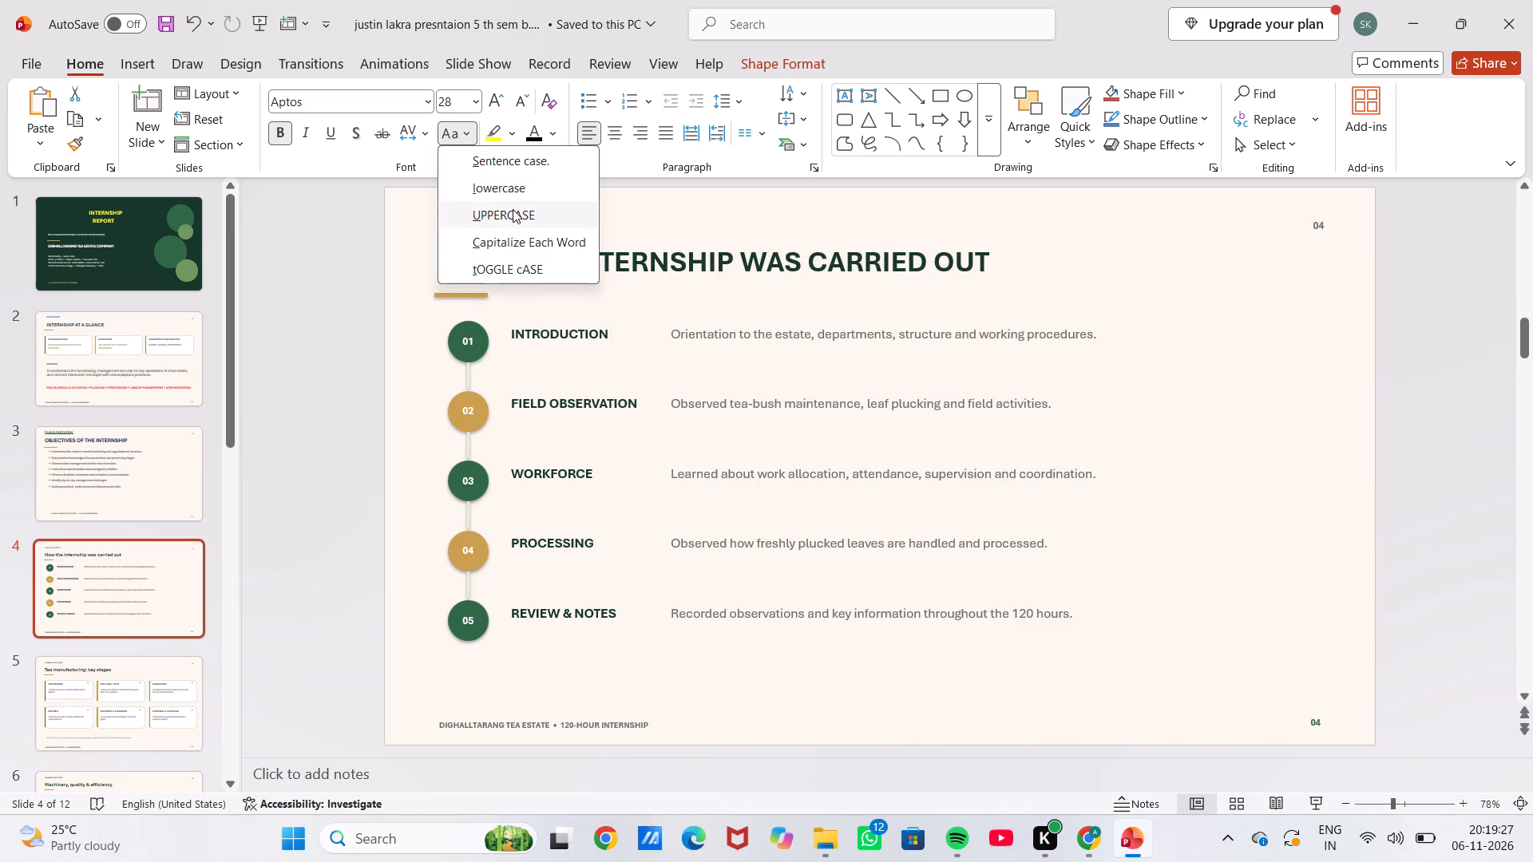
click(513, 209)
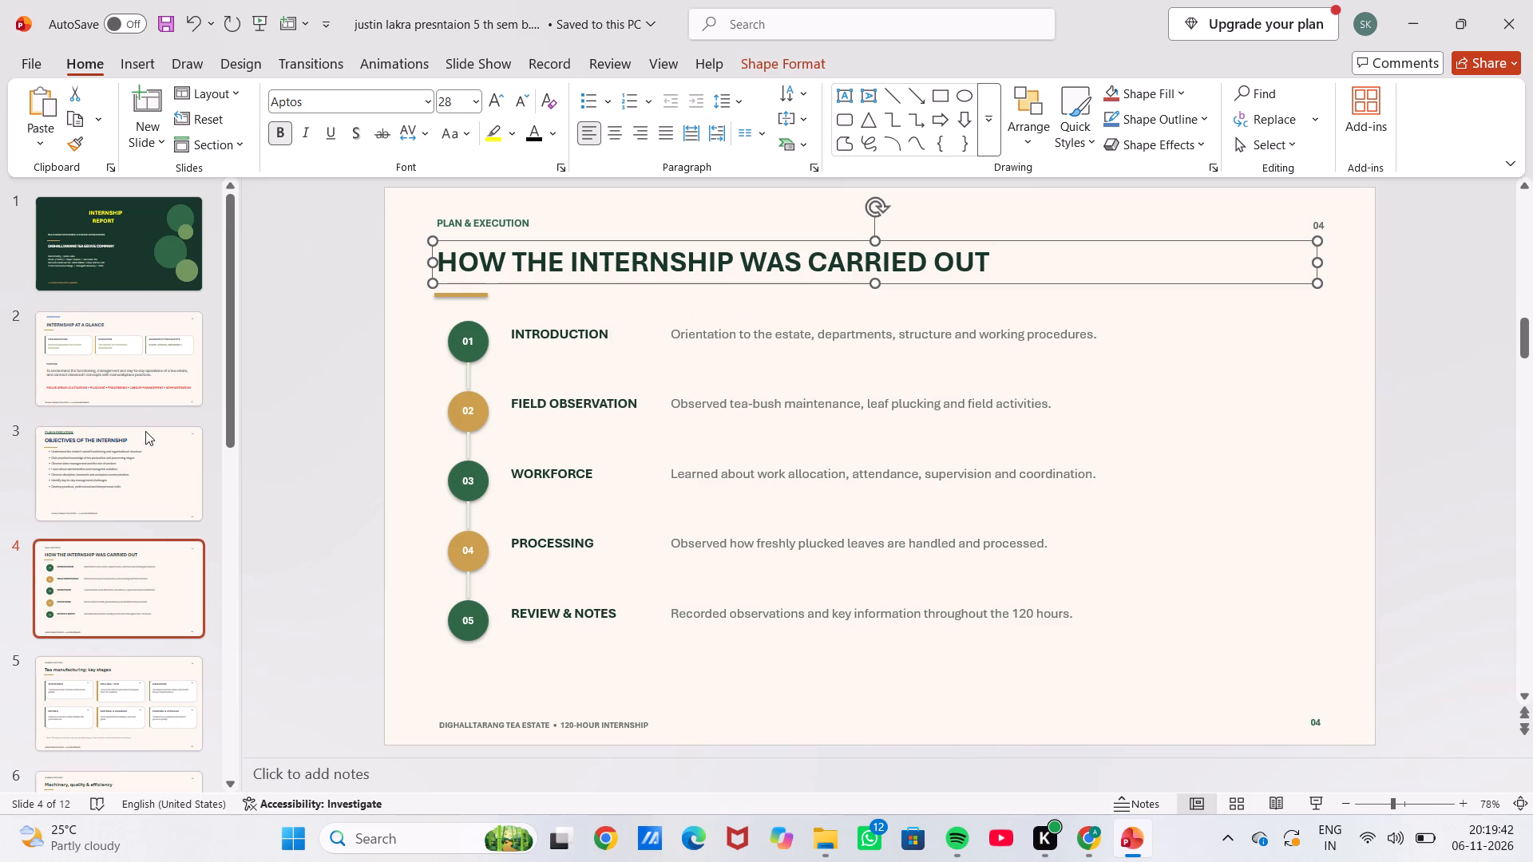
click(146, 452)
click(155, 563)
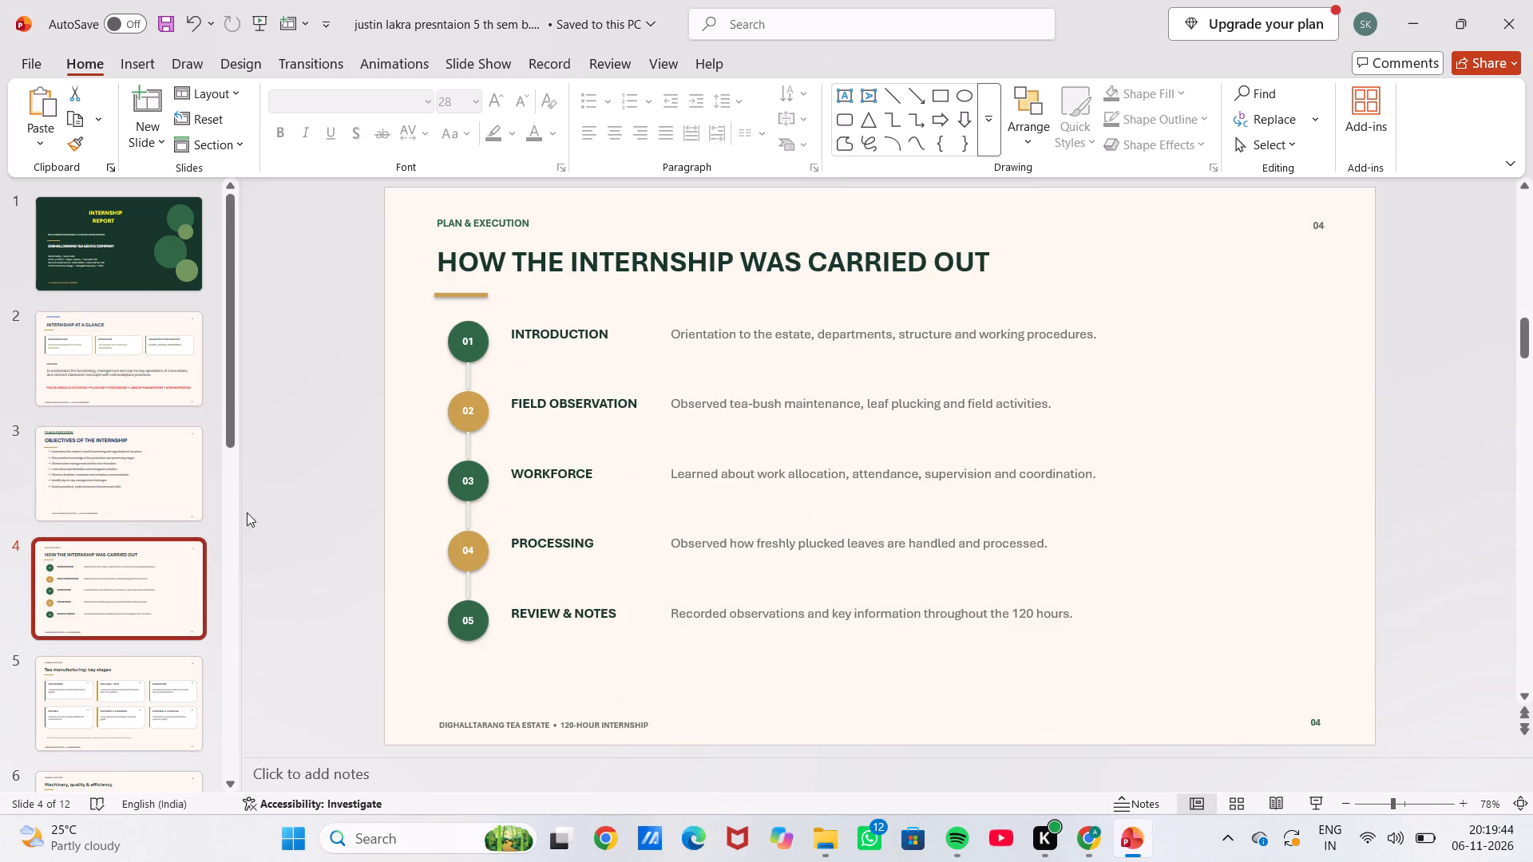
click(749, 261)
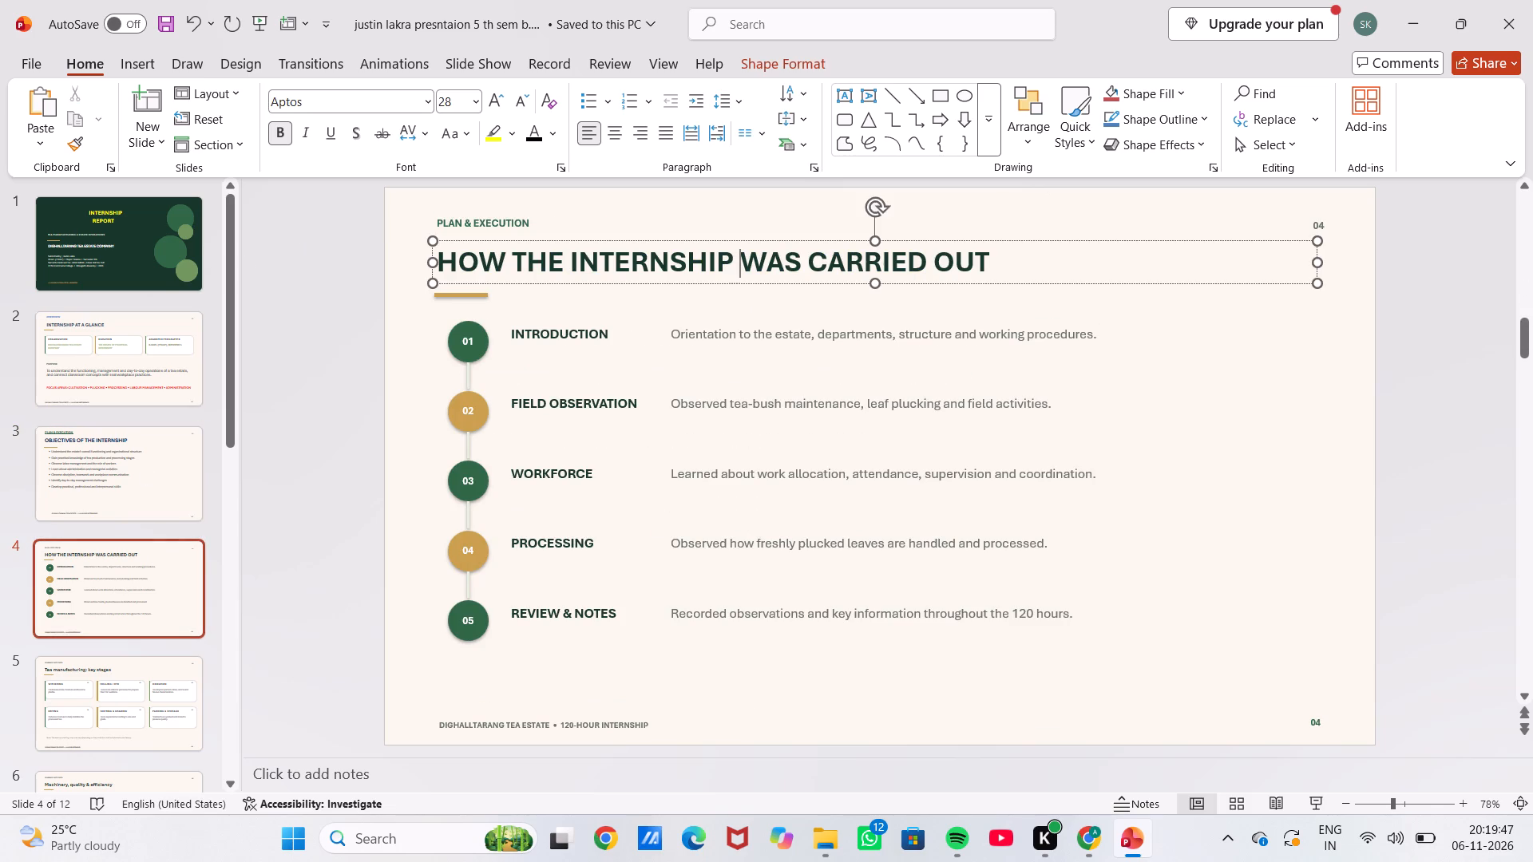
click(992, 261)
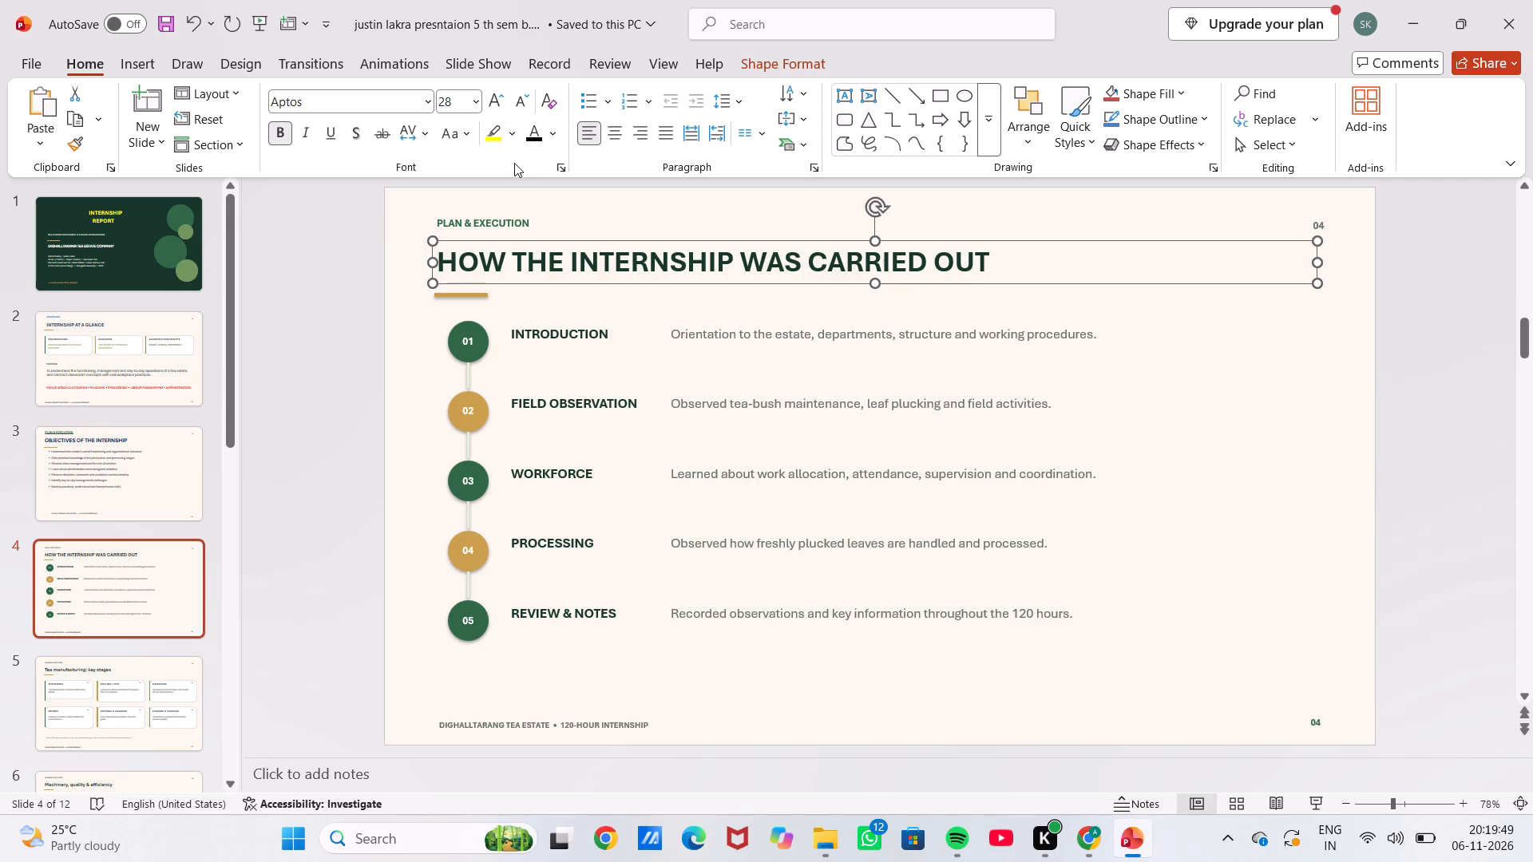
click(559, 127)
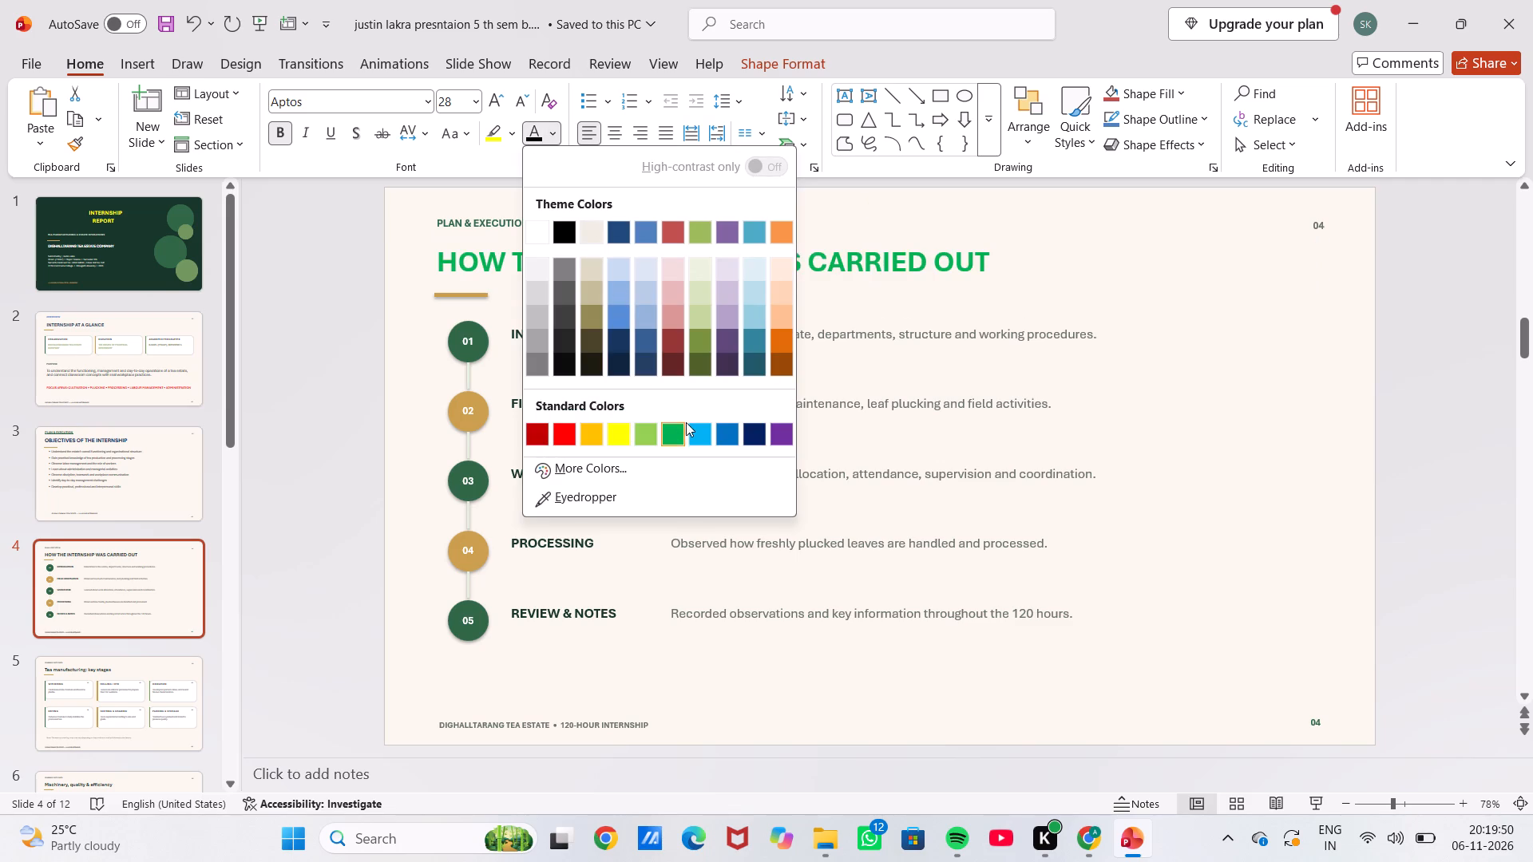
click(755, 437)
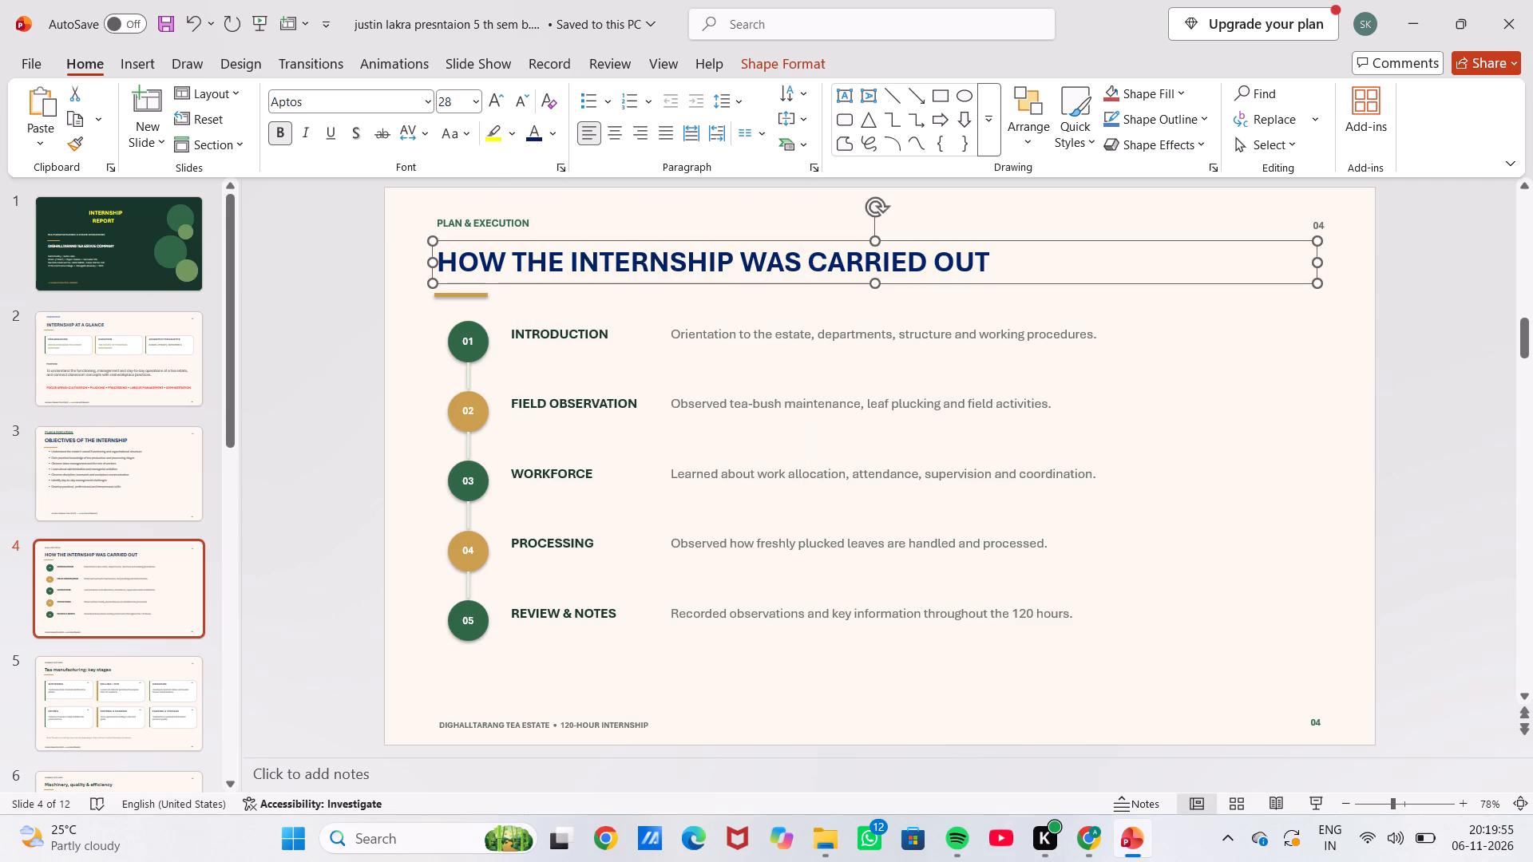
Enlarge the PLAN & EXECUTION label on slide 4 to size 11 and italicize it.
click(507, 222)
click(611, 228)
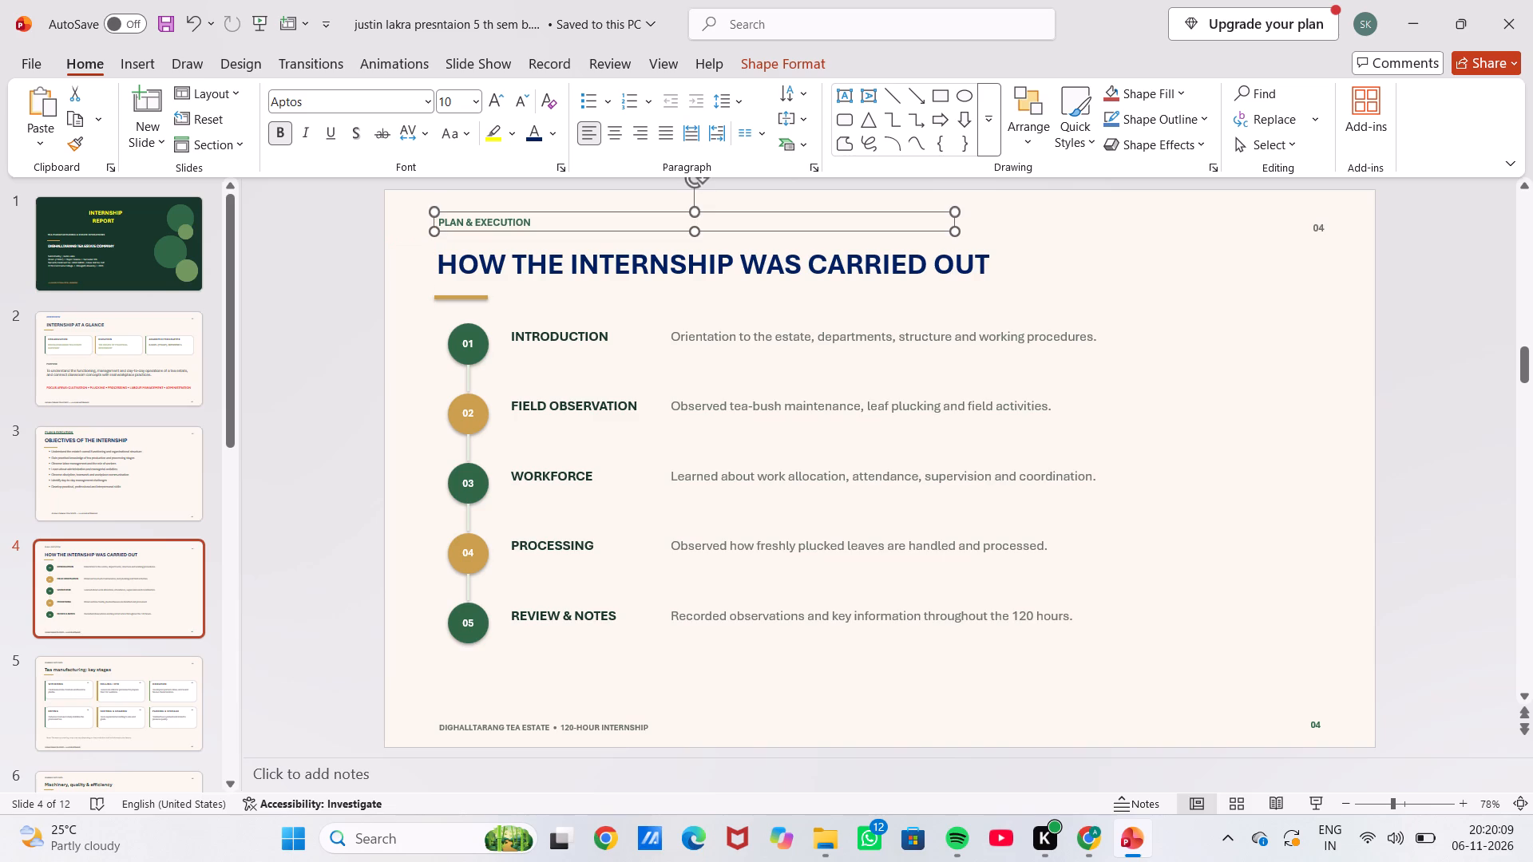
click(496, 102)
click(496, 102)
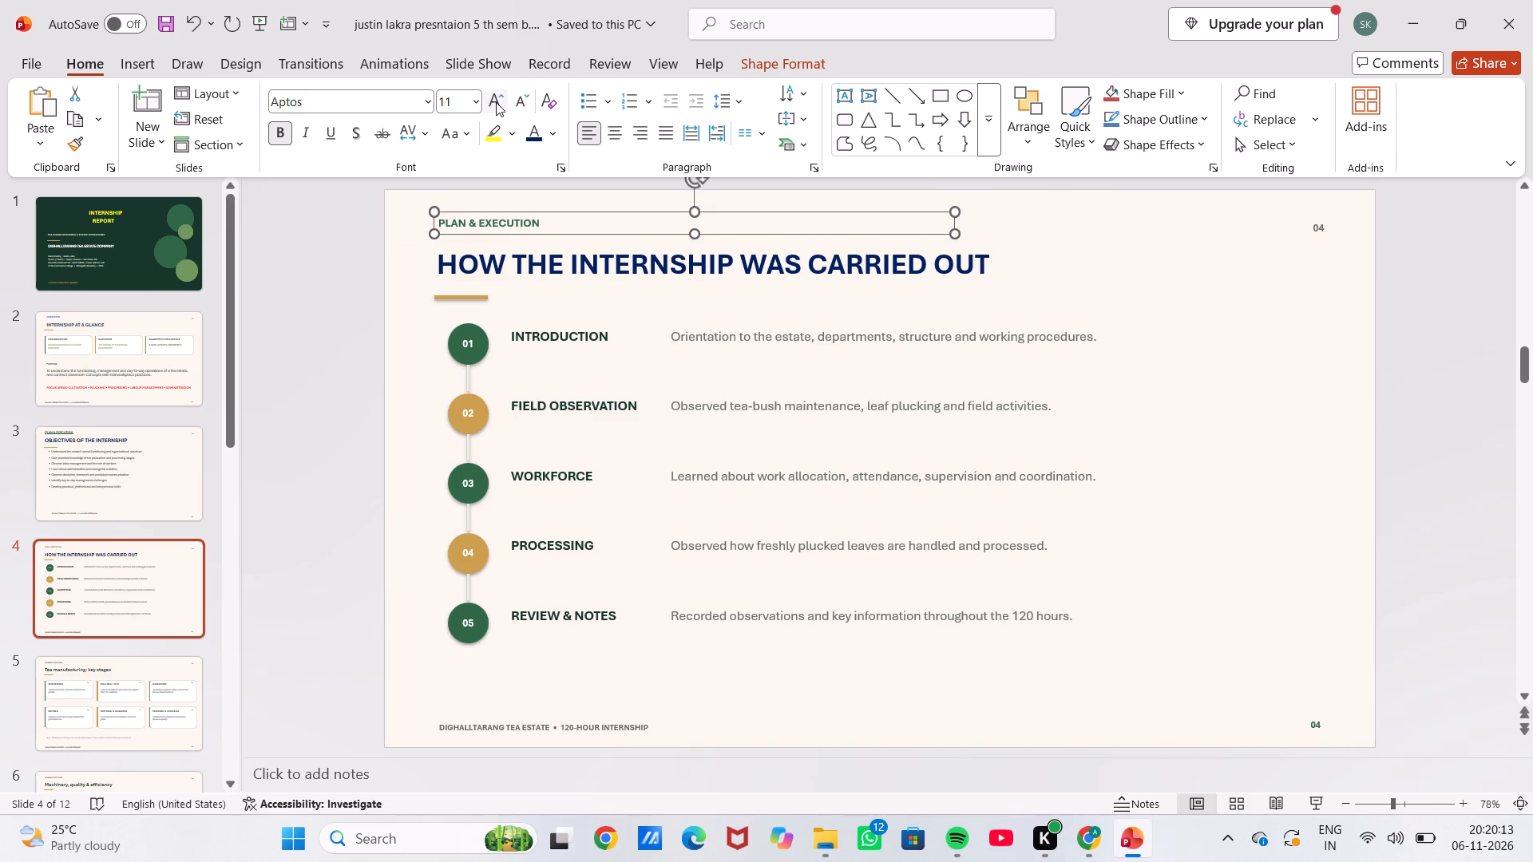
click(308, 129)
Check the top labels on slides 2 and 3, and remove the italics from slide 4's whole PLAN & EXECUTION label, keeping it bold.
click(162, 366)
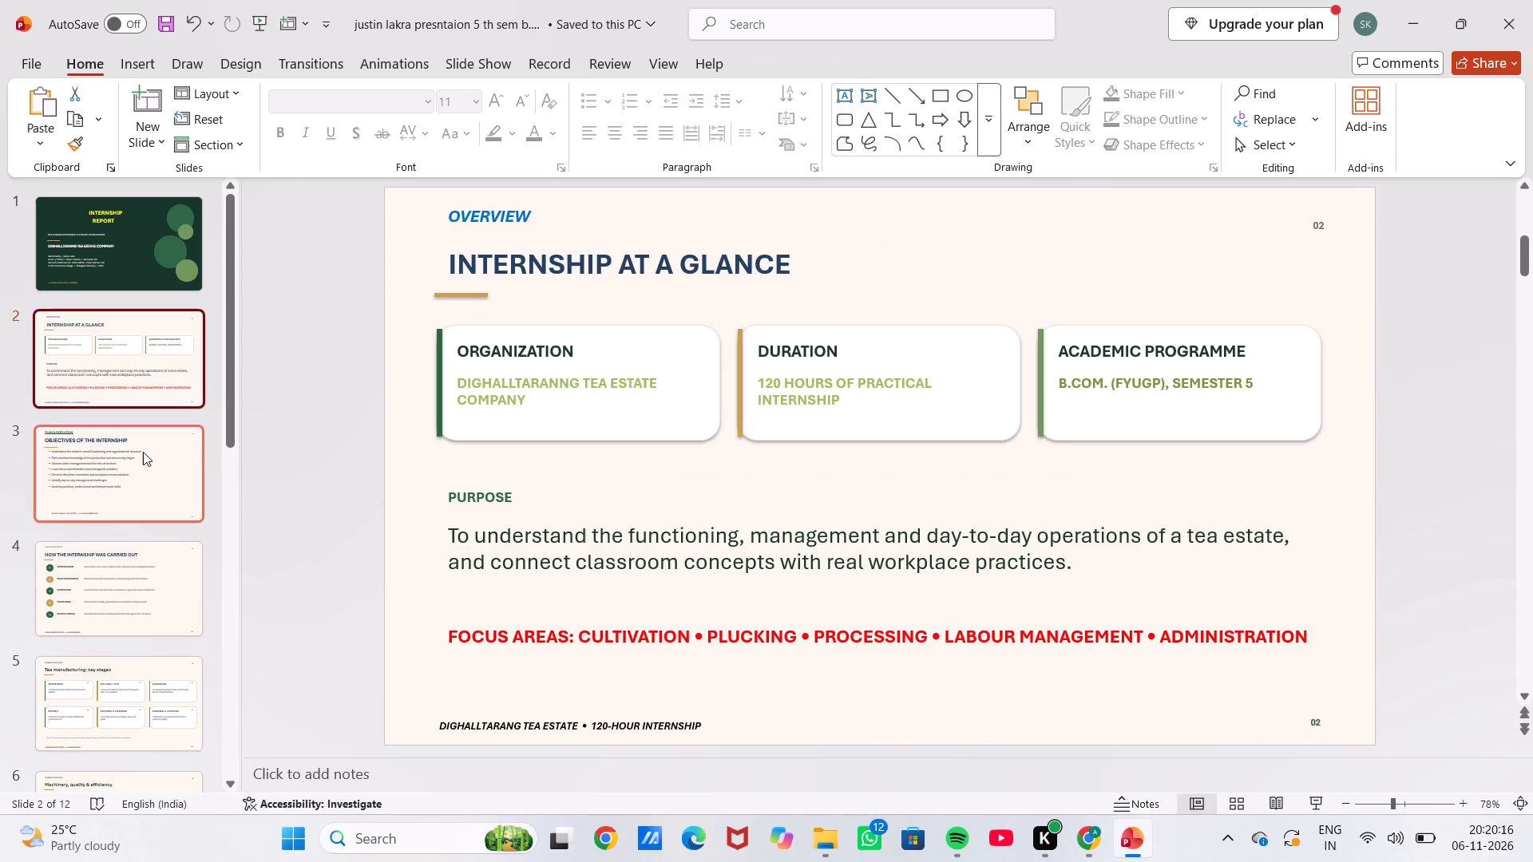
click(142, 459)
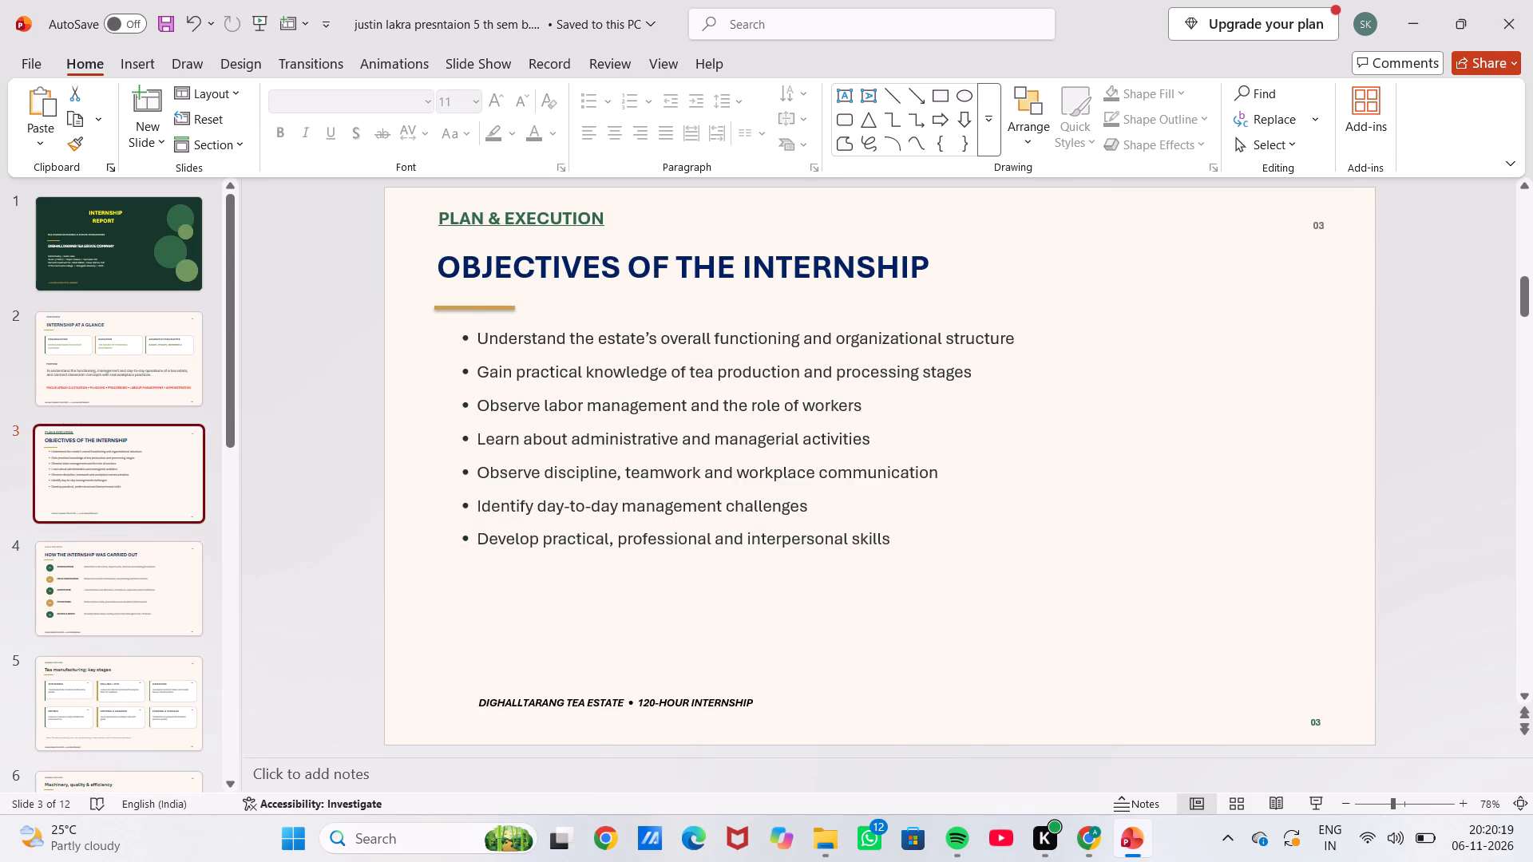
click(156, 552)
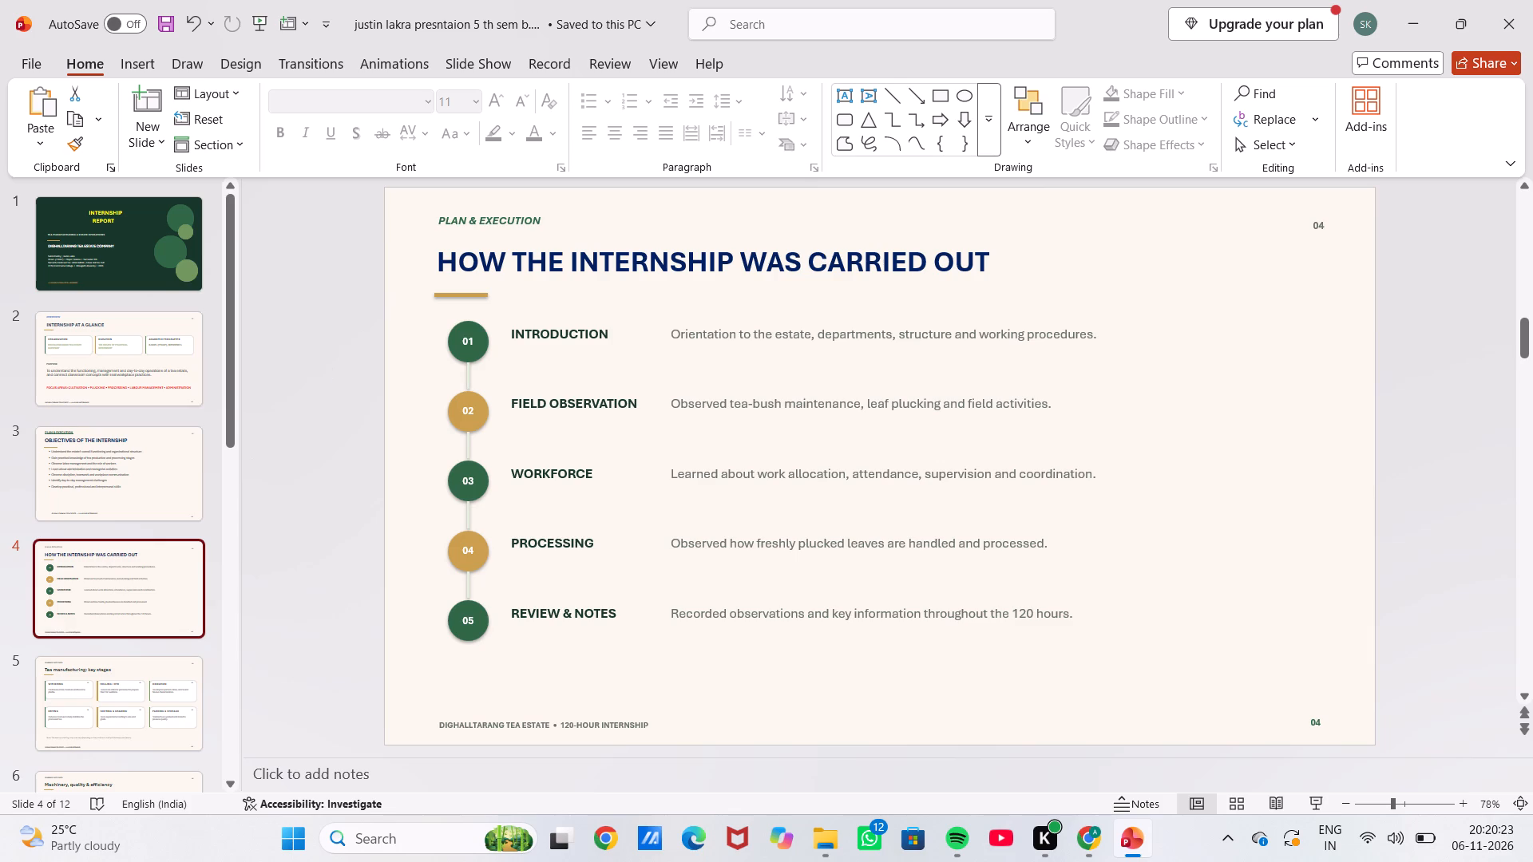
click(488, 227)
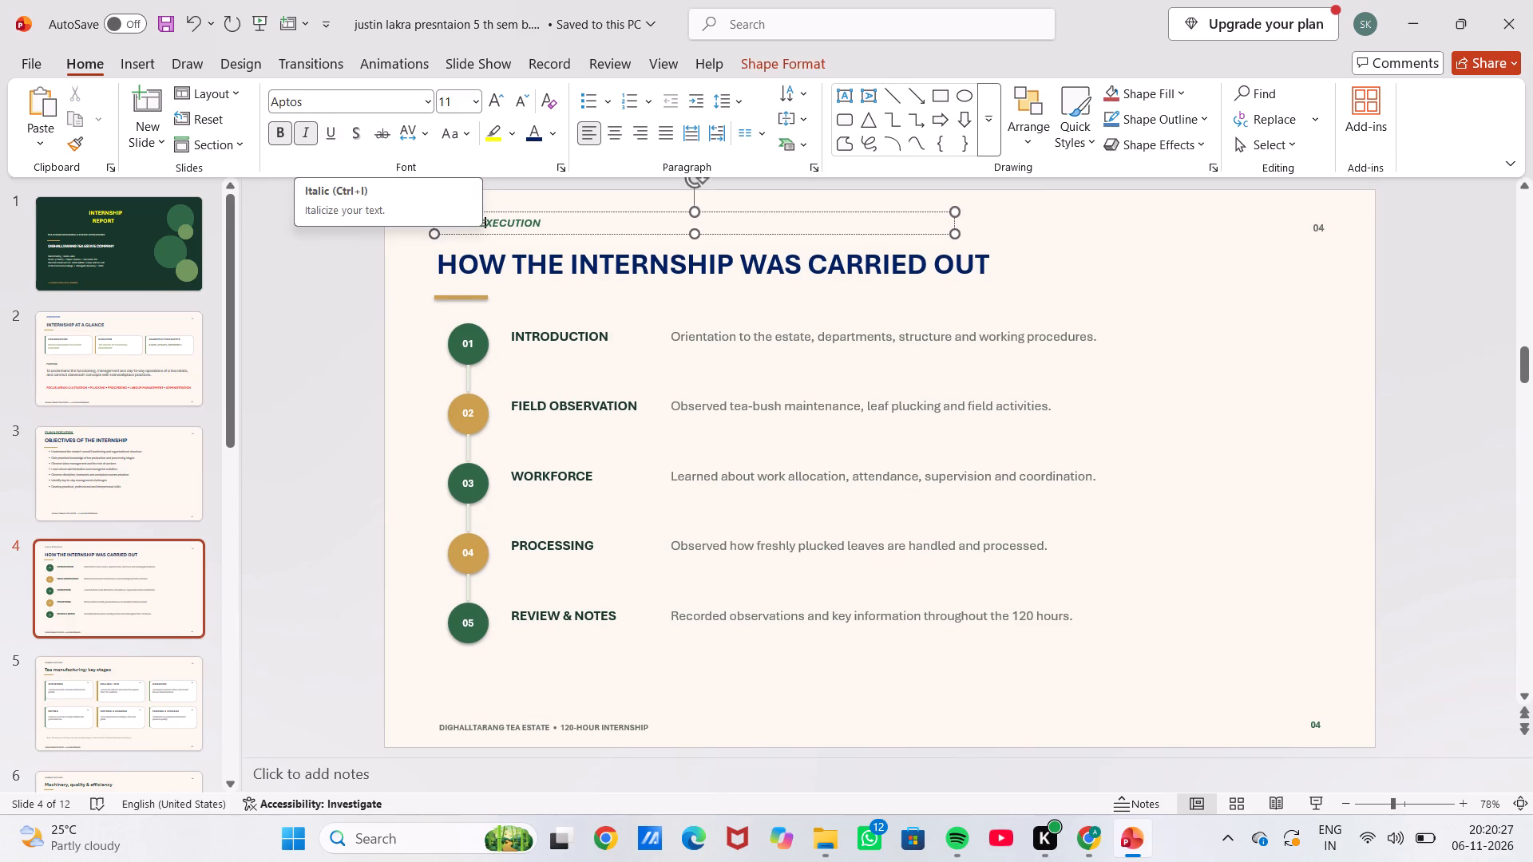
click(307, 132)
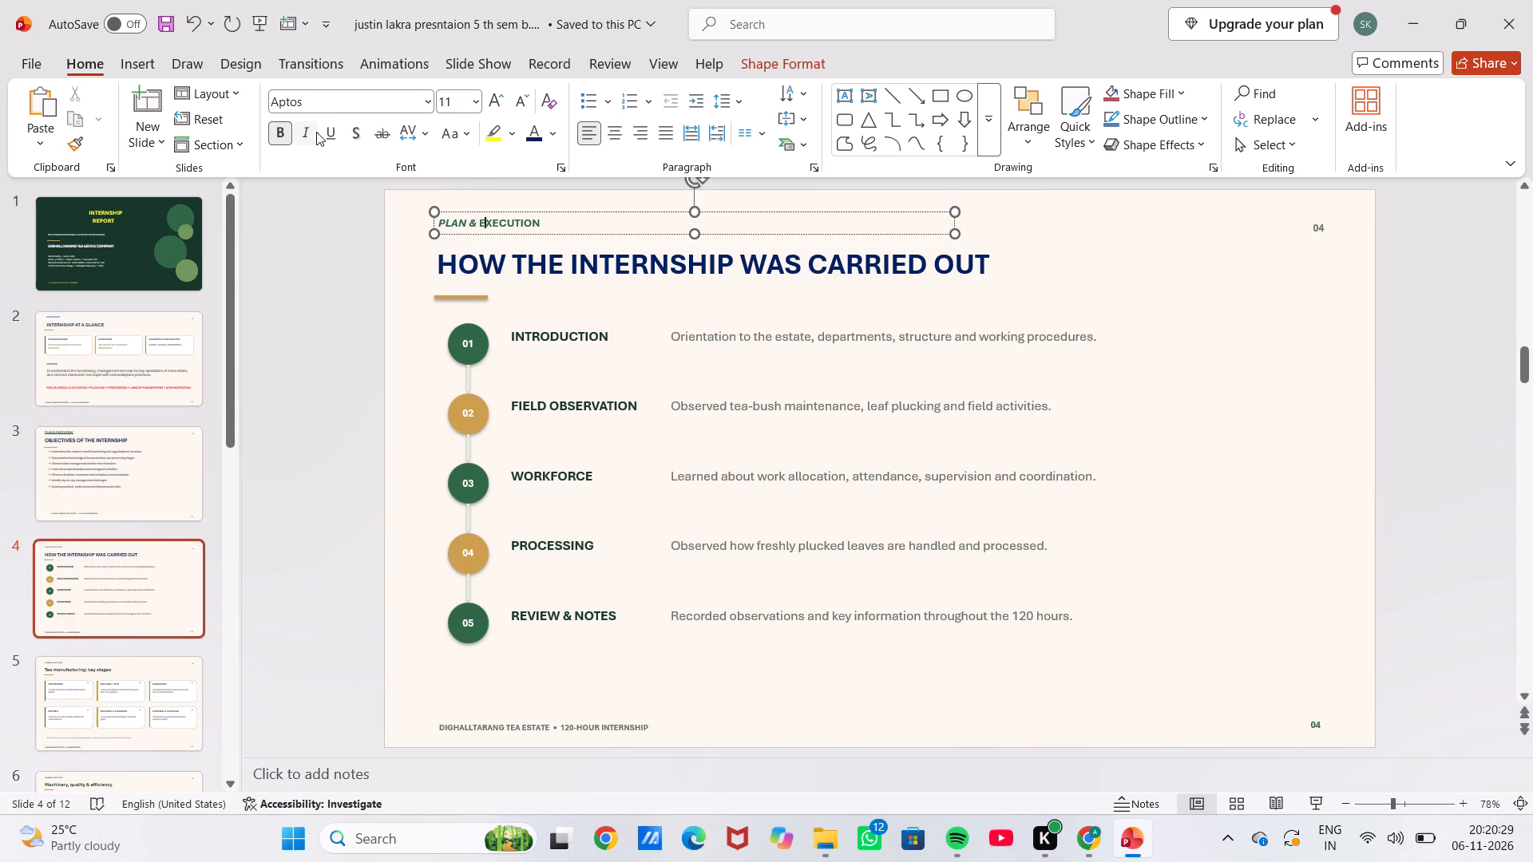
click(452, 219)
click(544, 224)
click(544, 224)
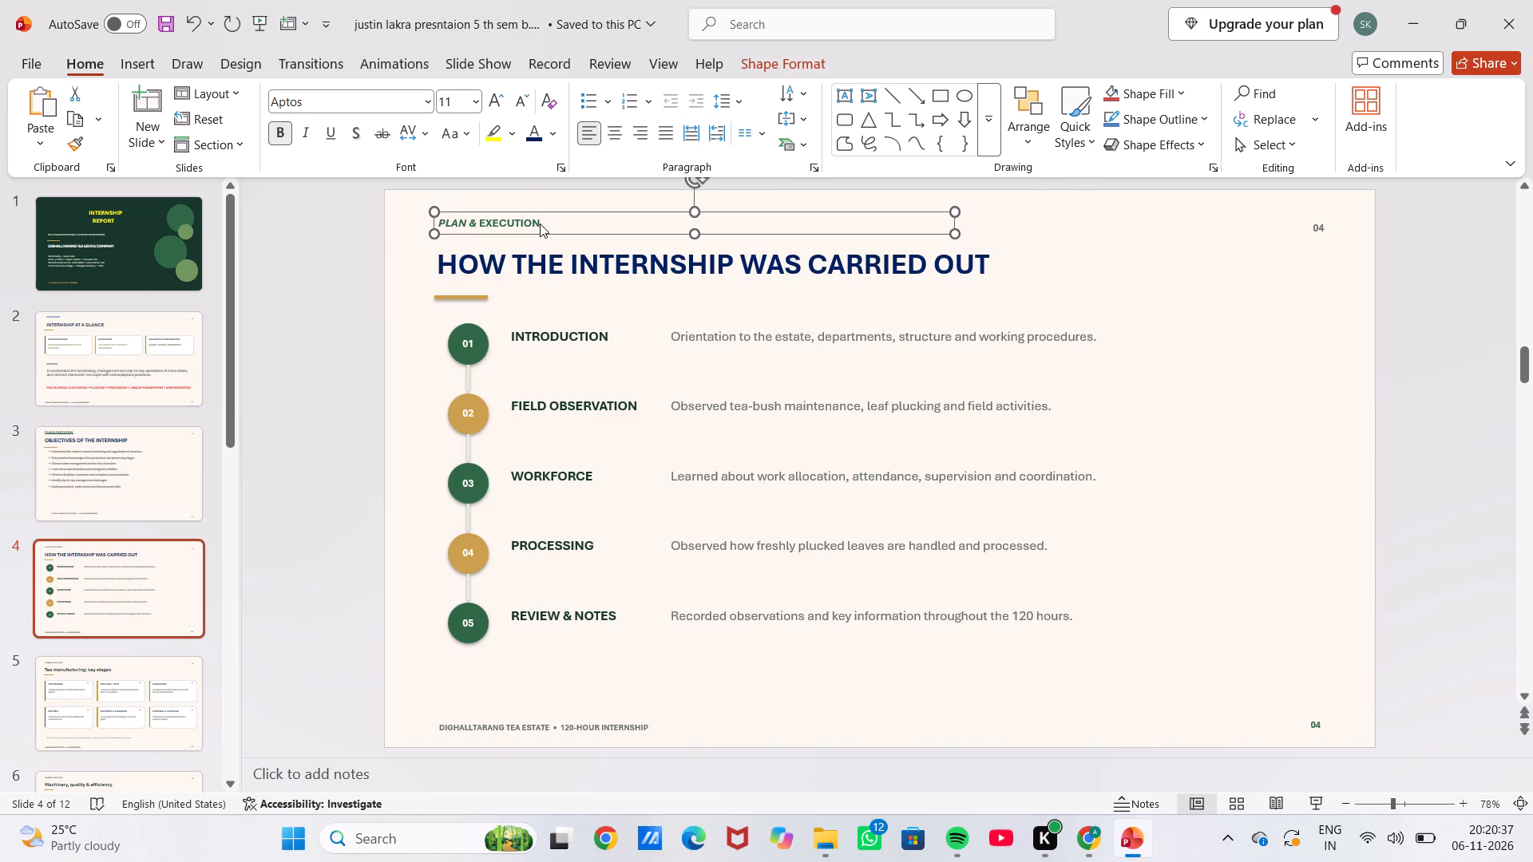
click(540, 223)
drag(439, 222, 541, 221)
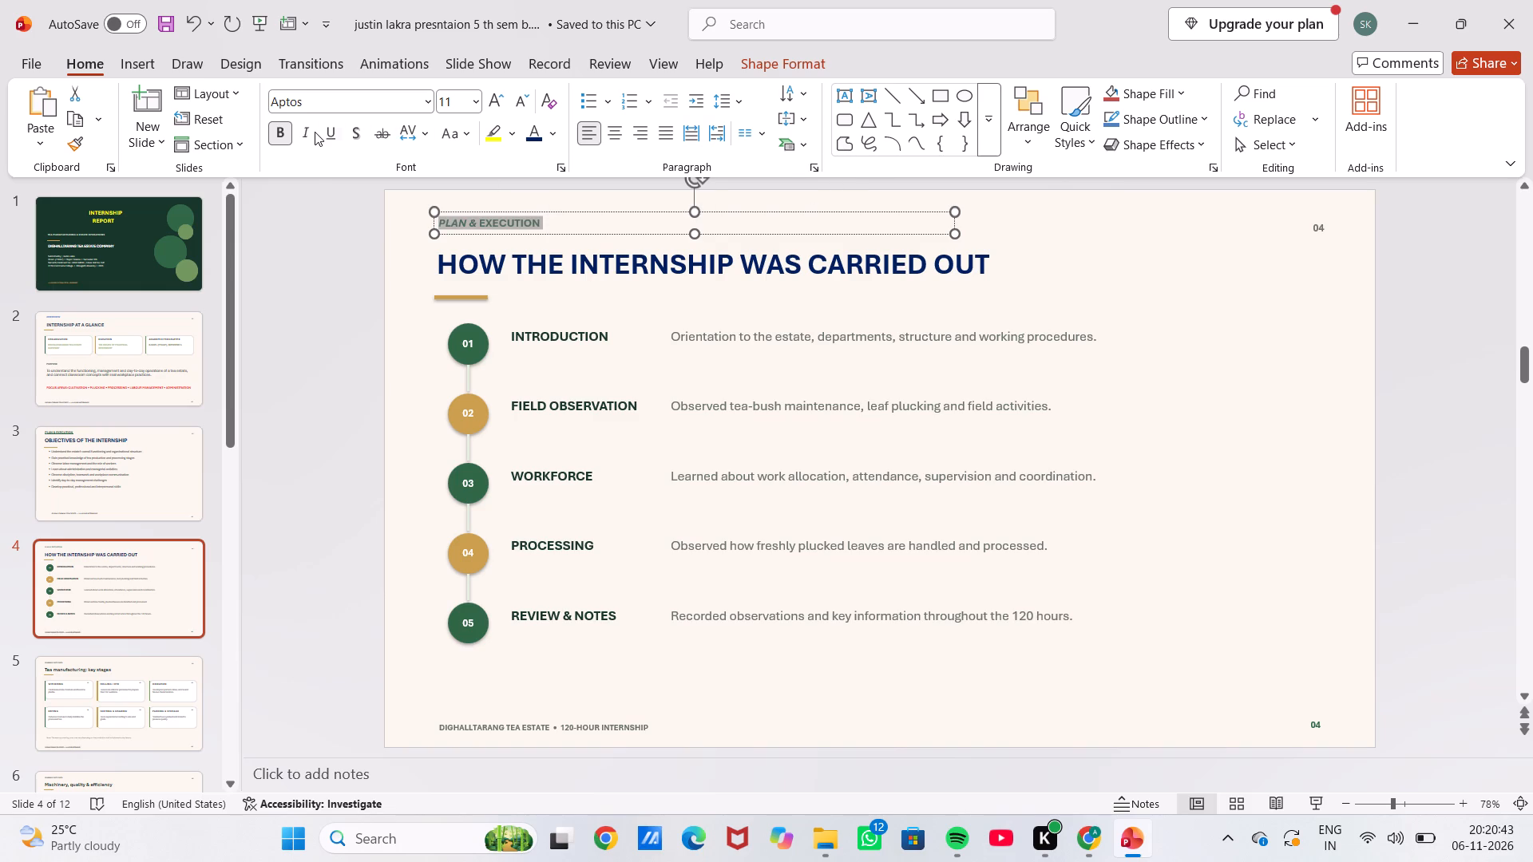
click(307, 130)
click(279, 131)
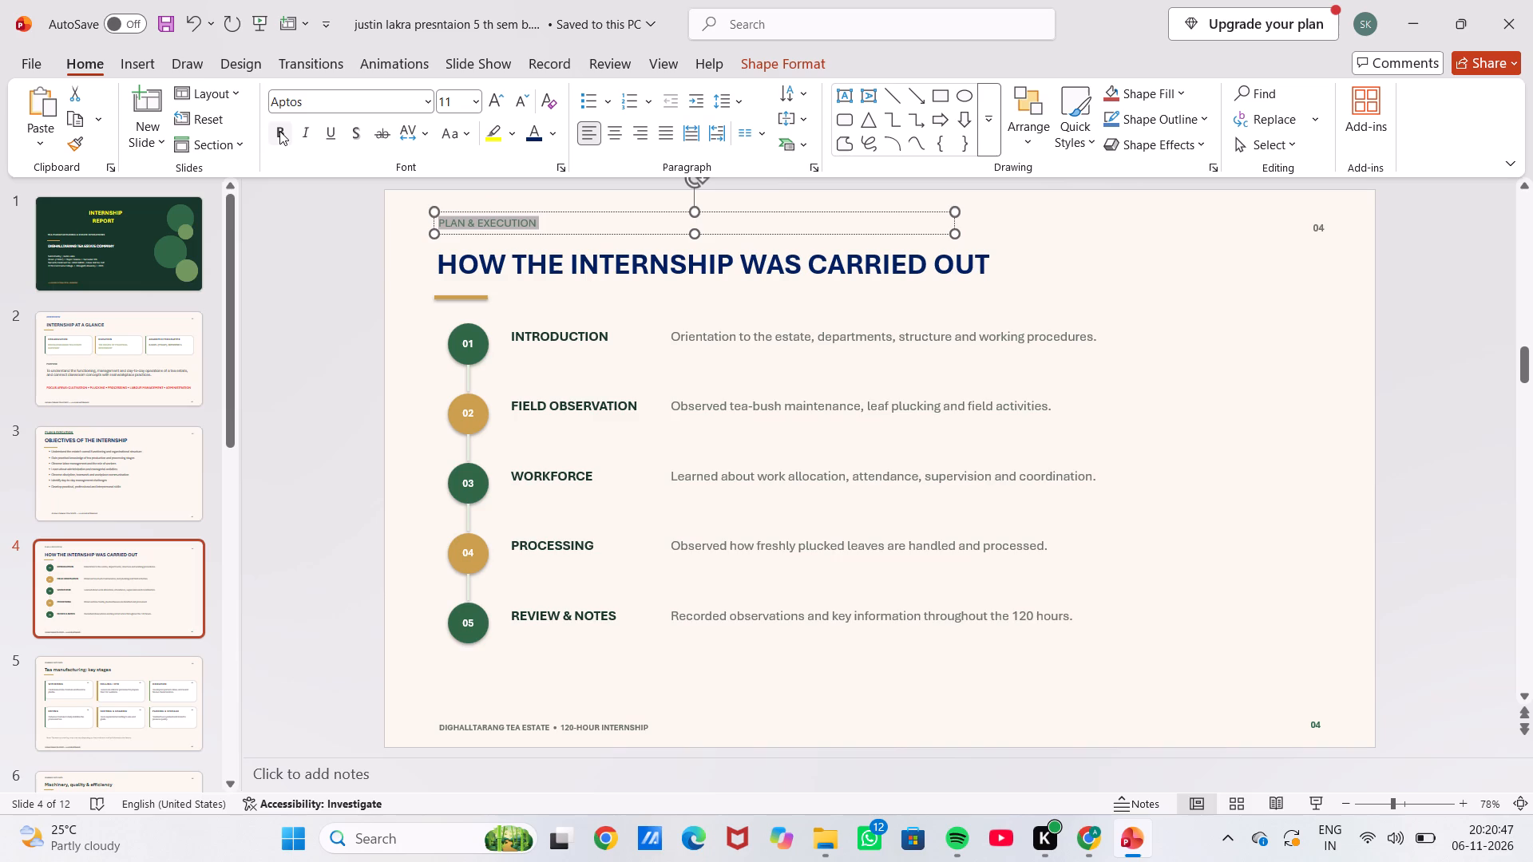
click(279, 131)
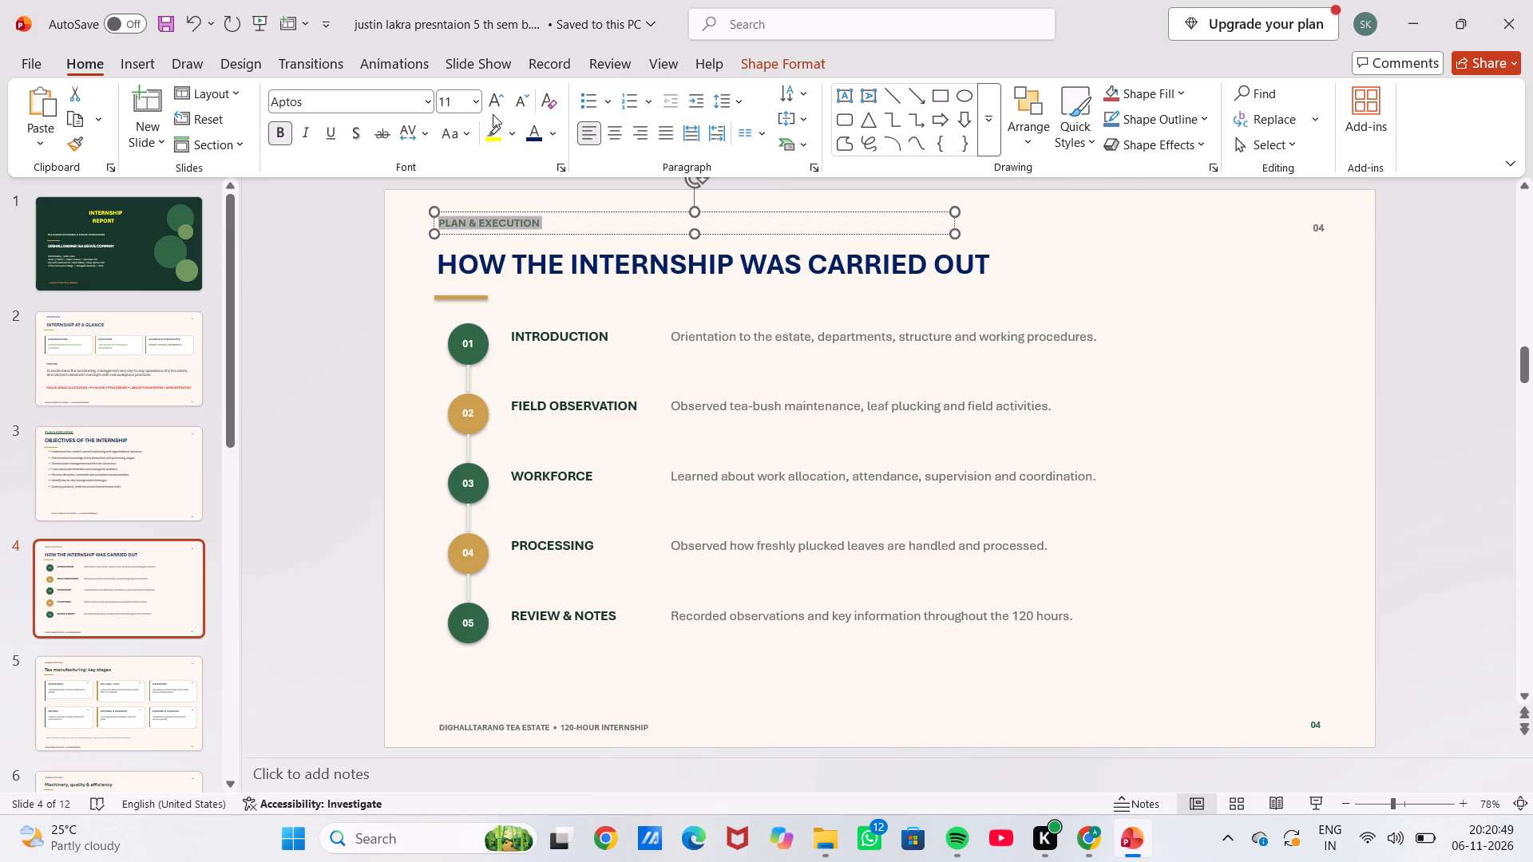
Enlarge the whole PLAN & EXECUTION label on slide 4 to size 16, checking it against slide 3.
double_click(494, 98)
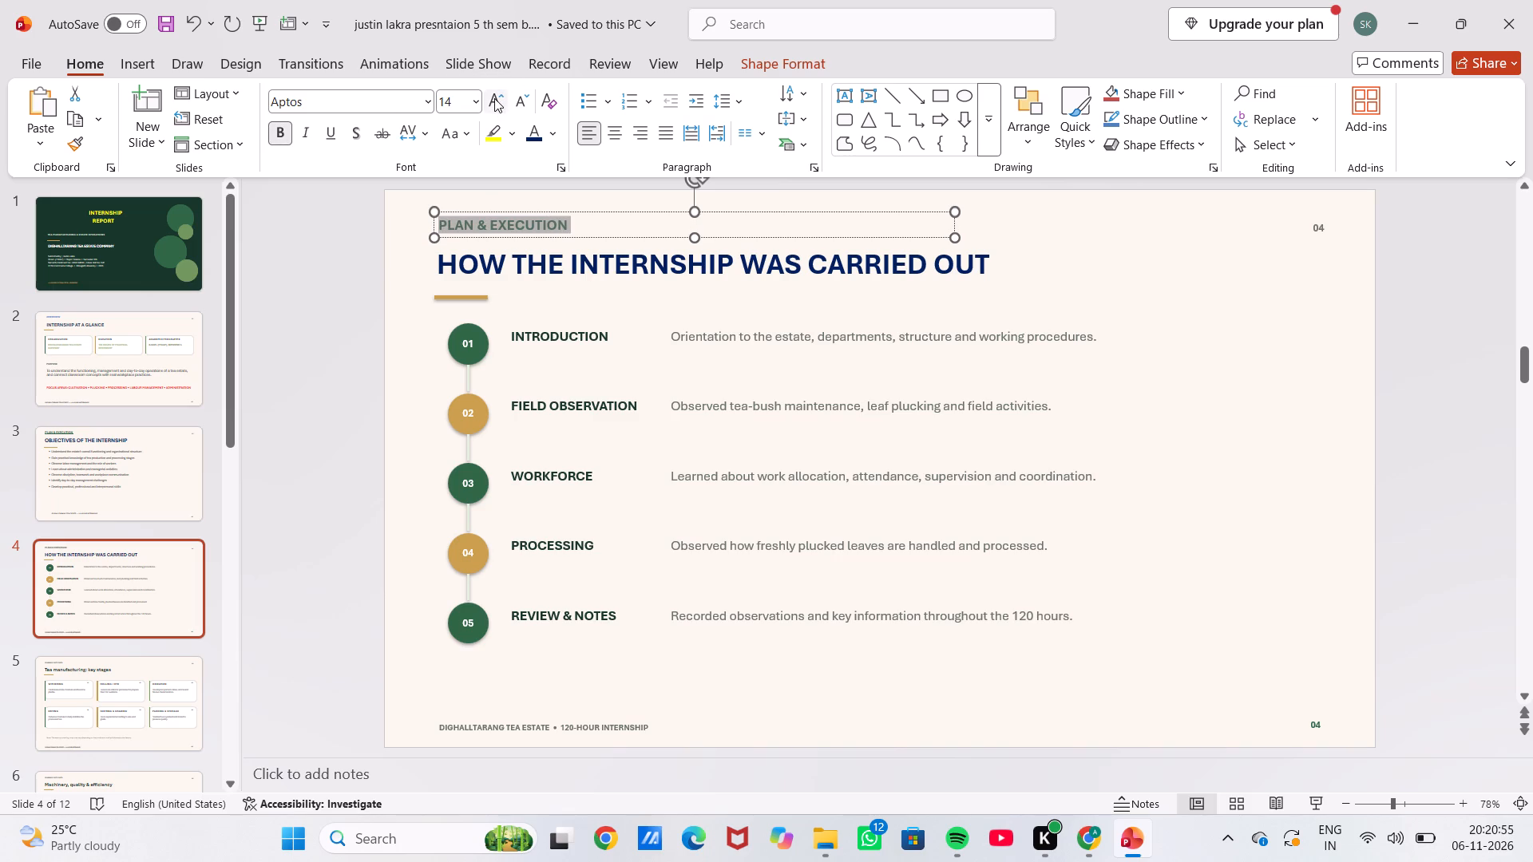
click(135, 440)
click(114, 557)
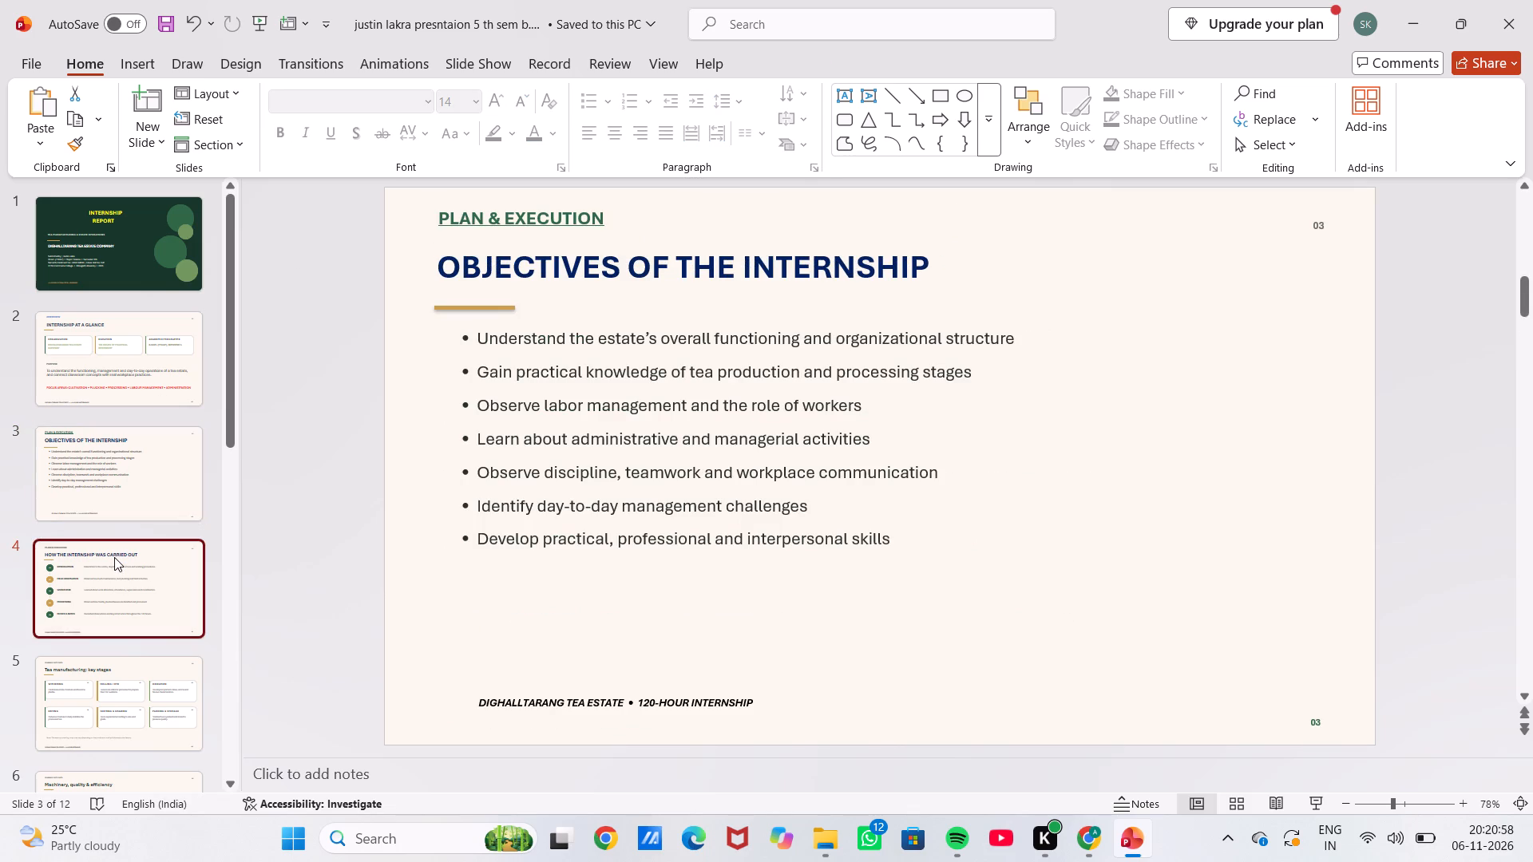
click(444, 218)
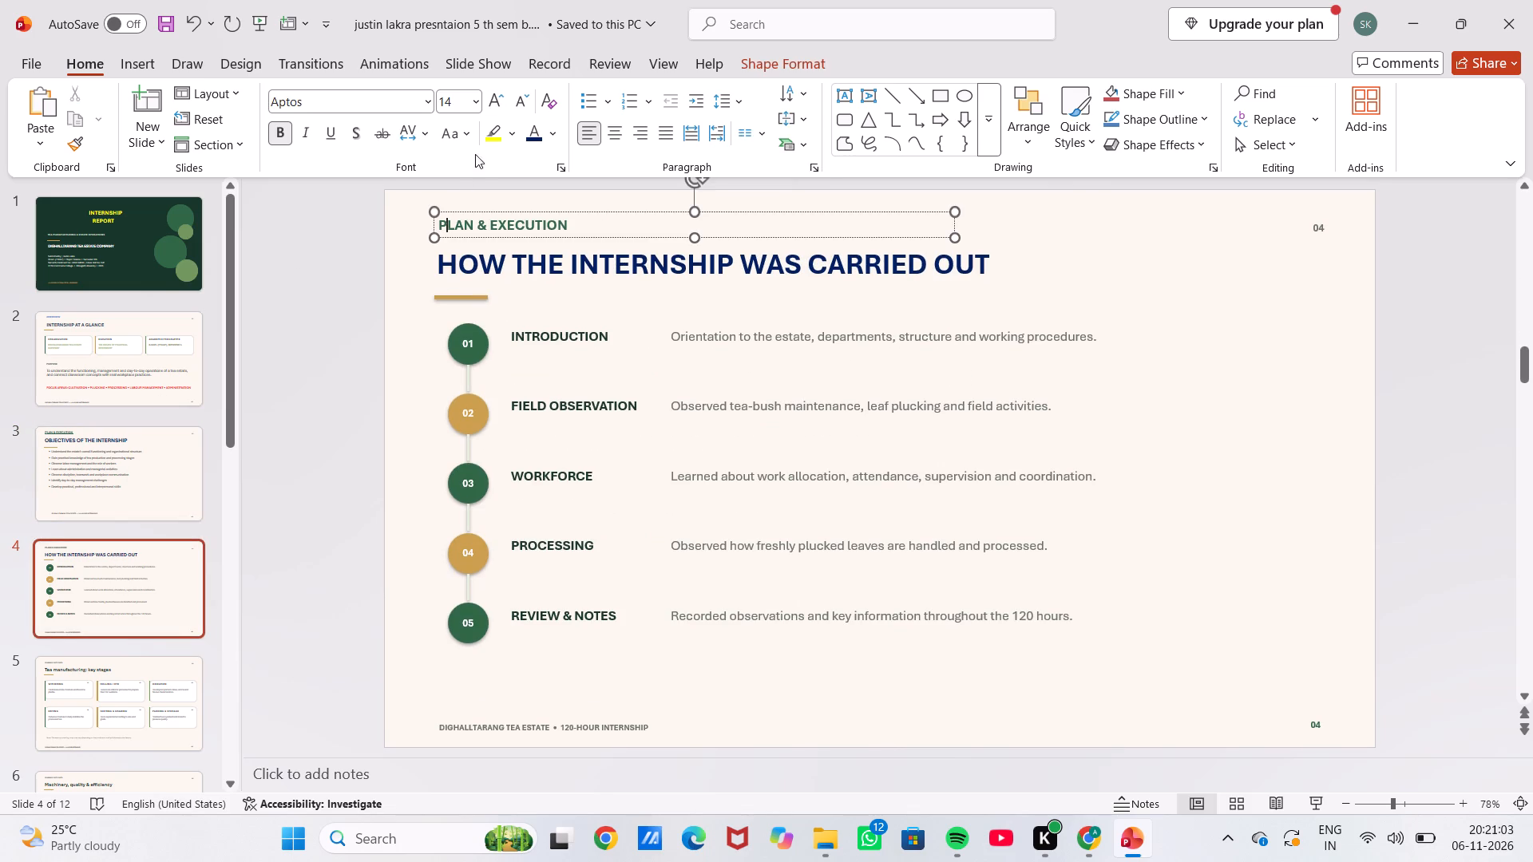
click(492, 97)
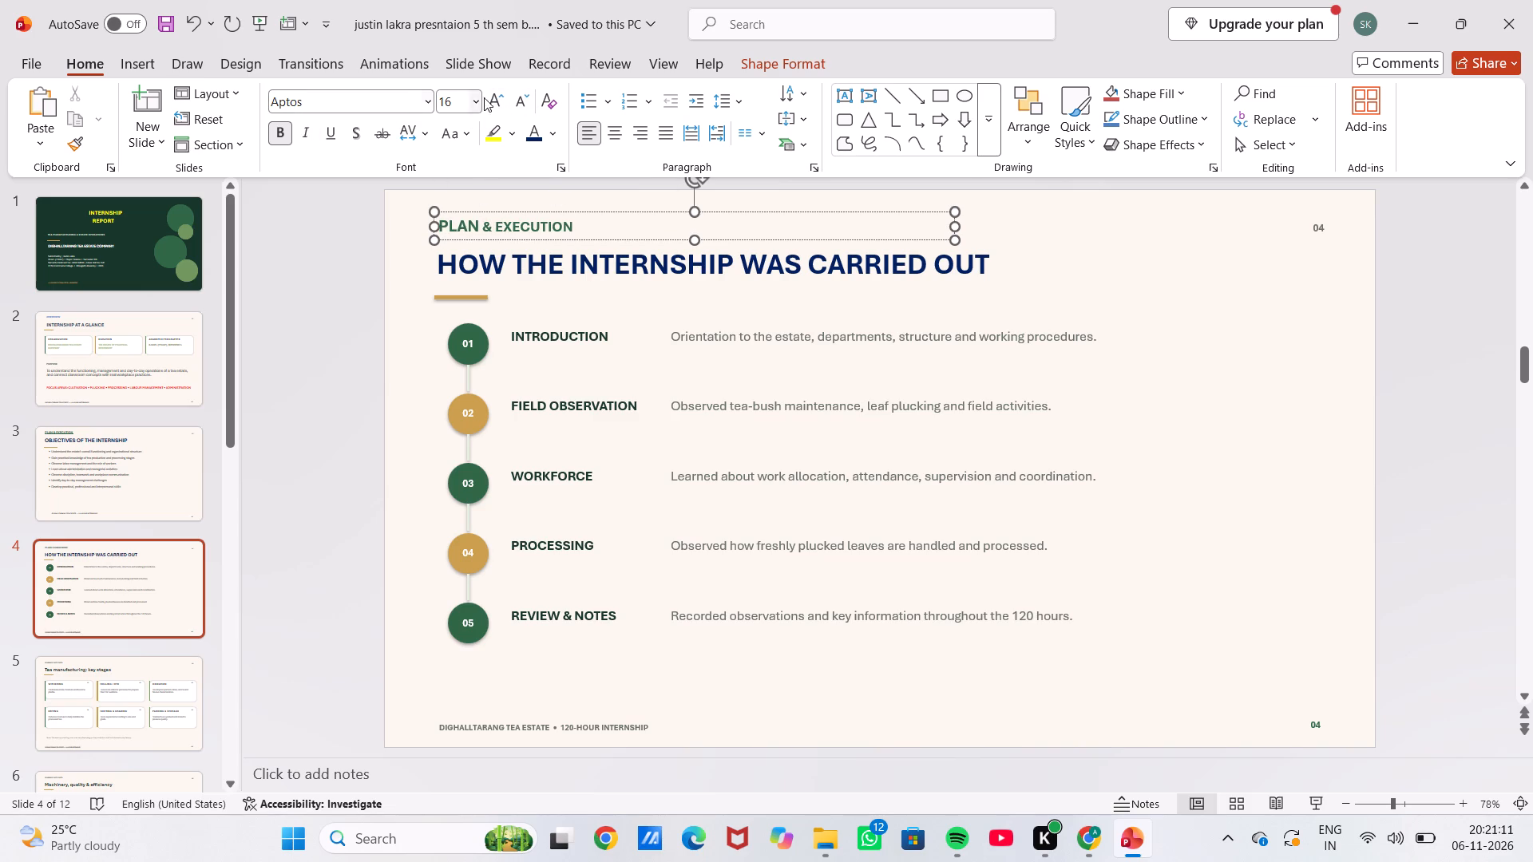
click(542, 222)
click(497, 106)
Underline the words PLAN and EXECUTION in slide 4's top label.
click(331, 131)
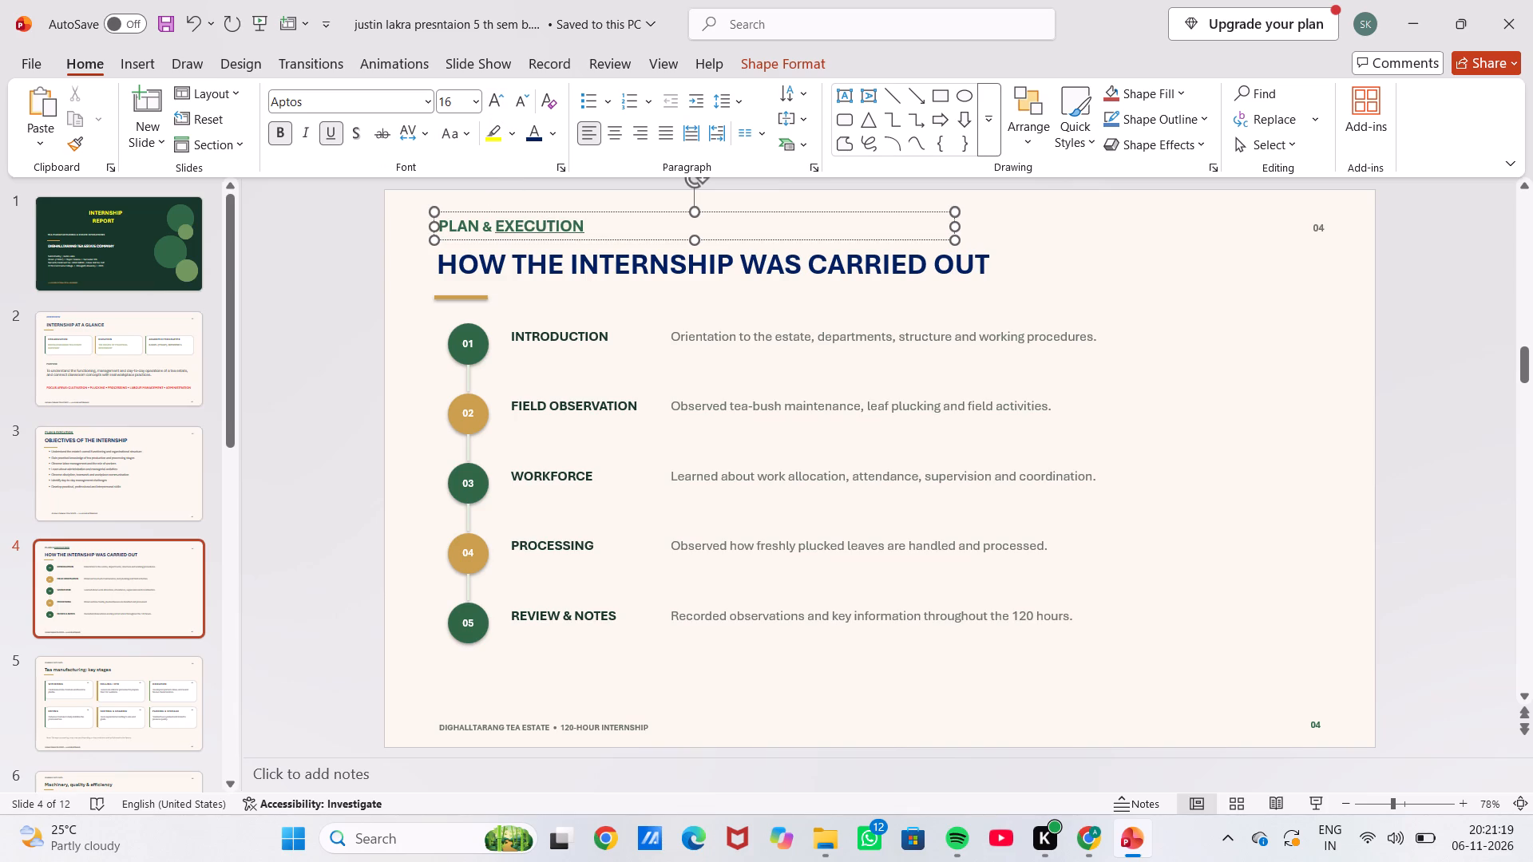
click(460, 214)
click(459, 231)
click(327, 136)
Colour the INTRODUCTION description on slide 4 Olive Green, Accent 3, Darker 50%, and enlarge it to size 18.
drag(672, 334, 883, 335)
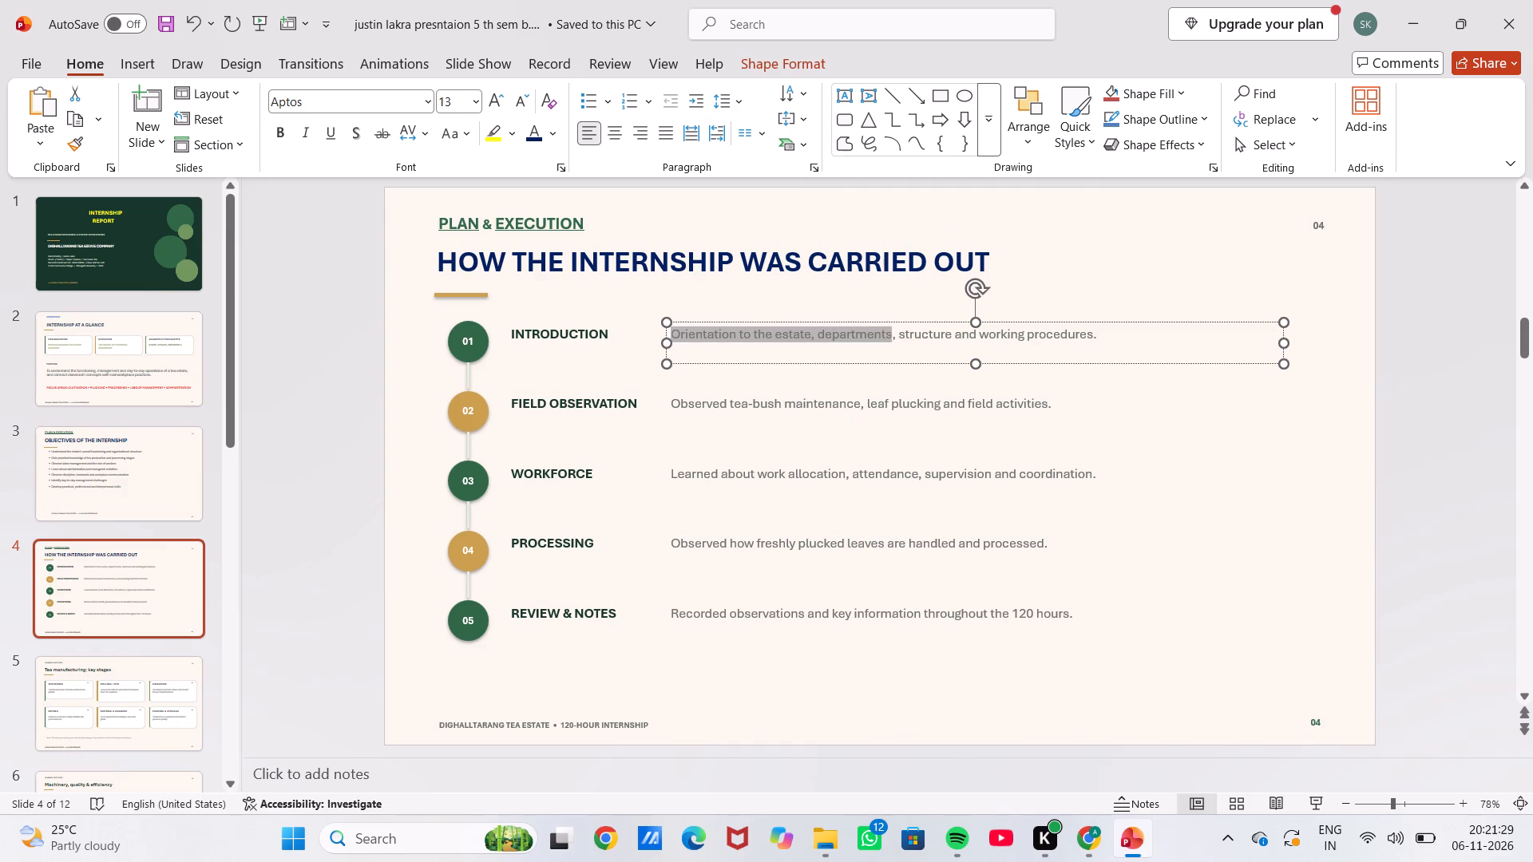
drag(883, 335, 1163, 341)
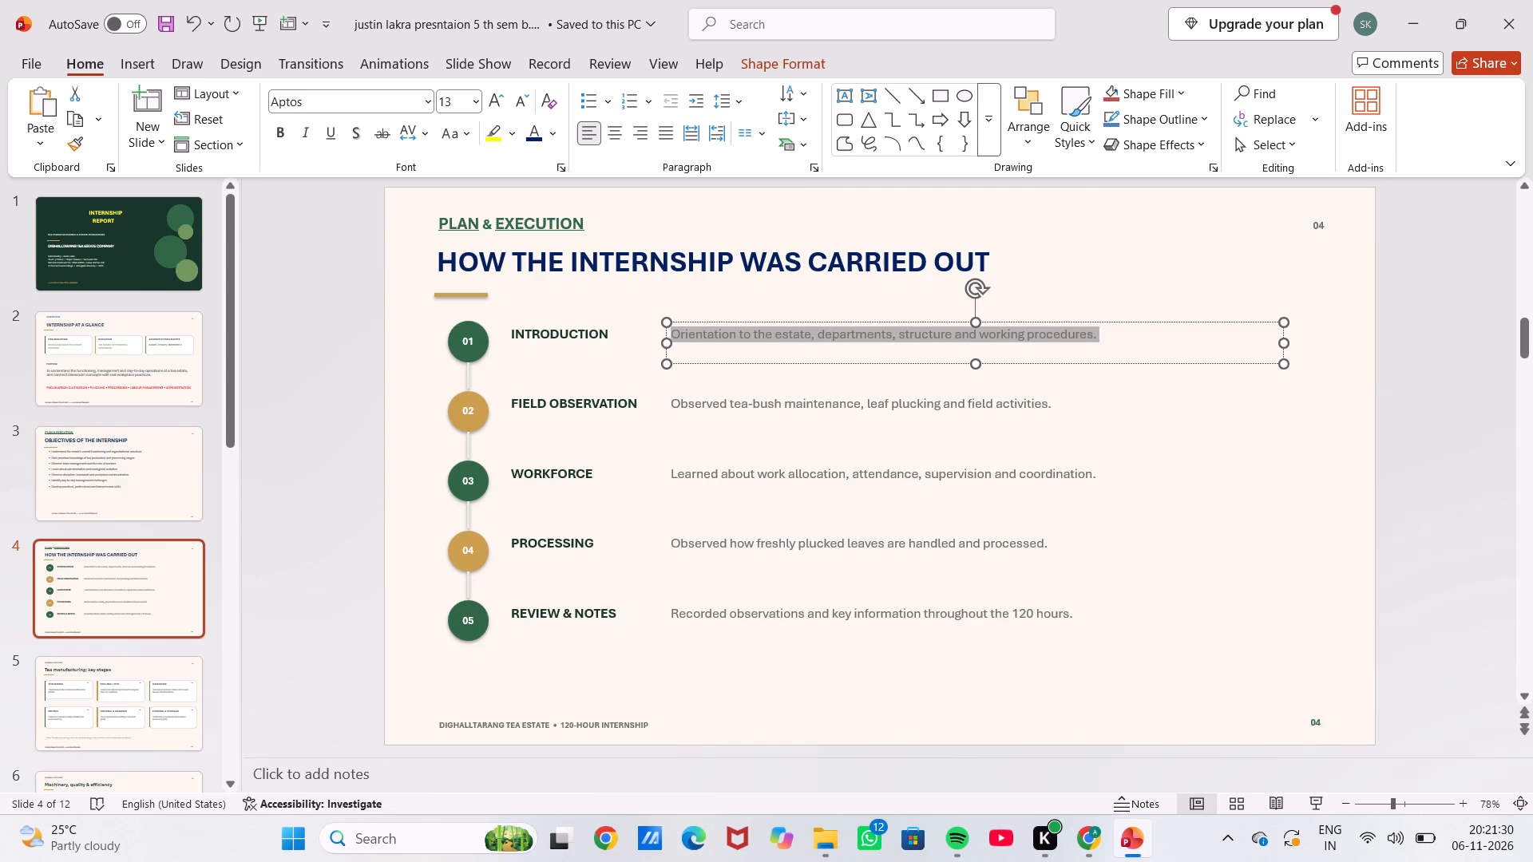
drag(1163, 341, 1142, 341)
click(549, 139)
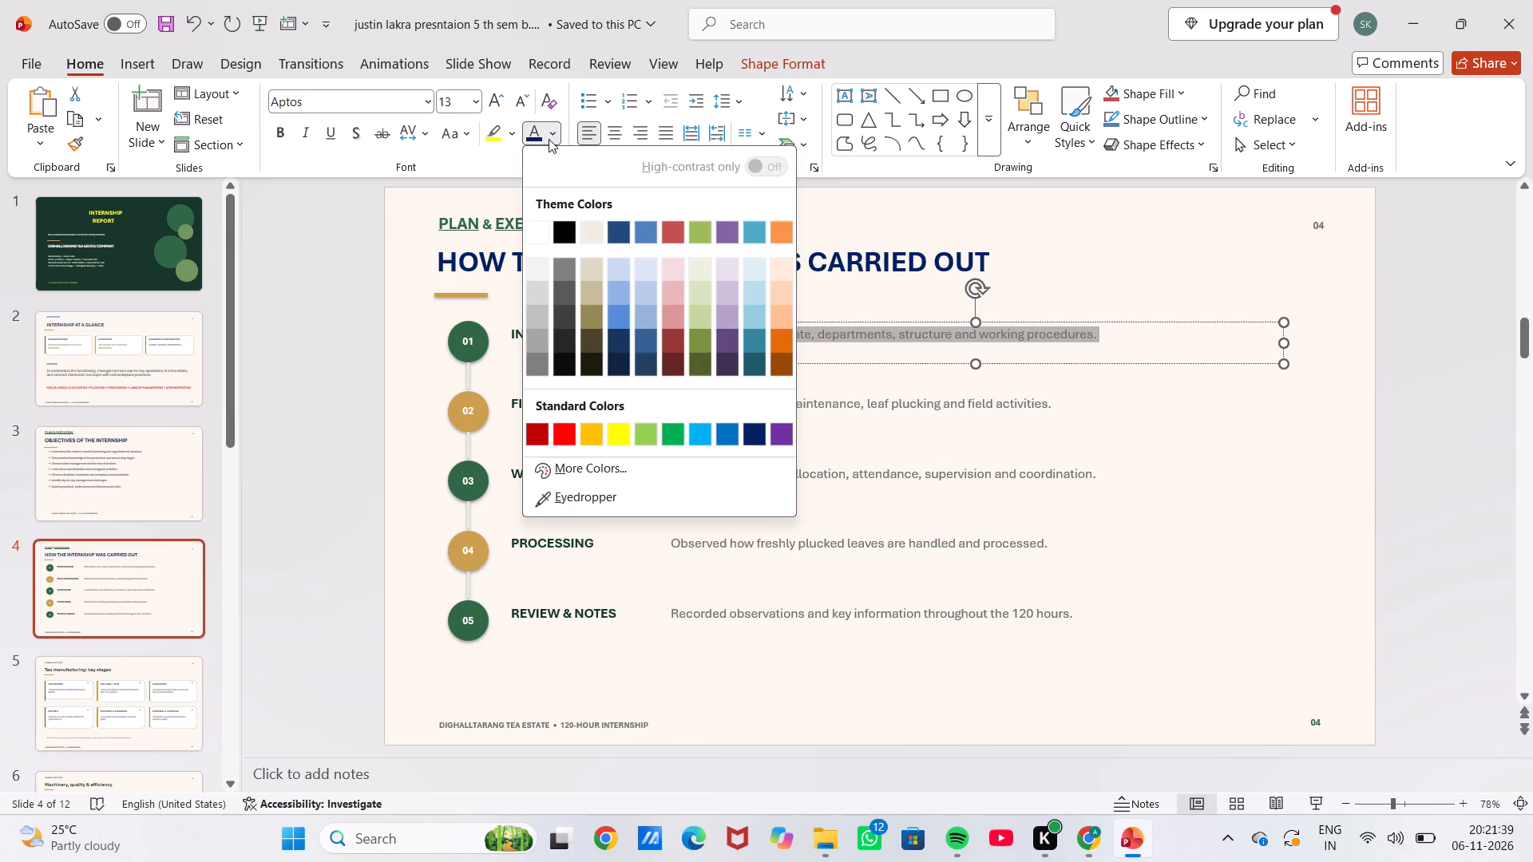
click(691, 371)
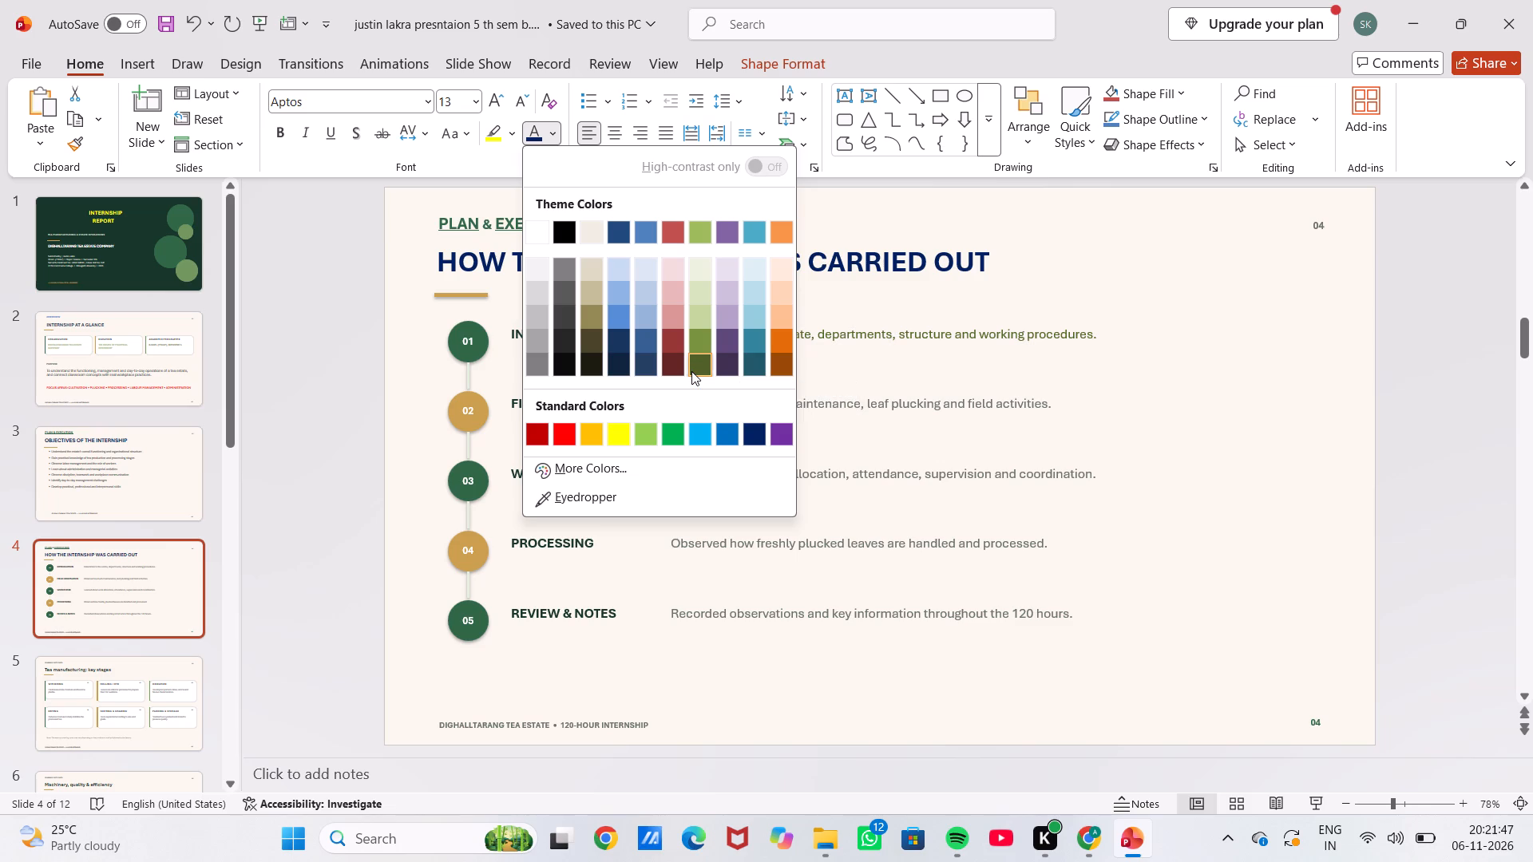
click(495, 103)
click(495, 103)
click(495, 103)
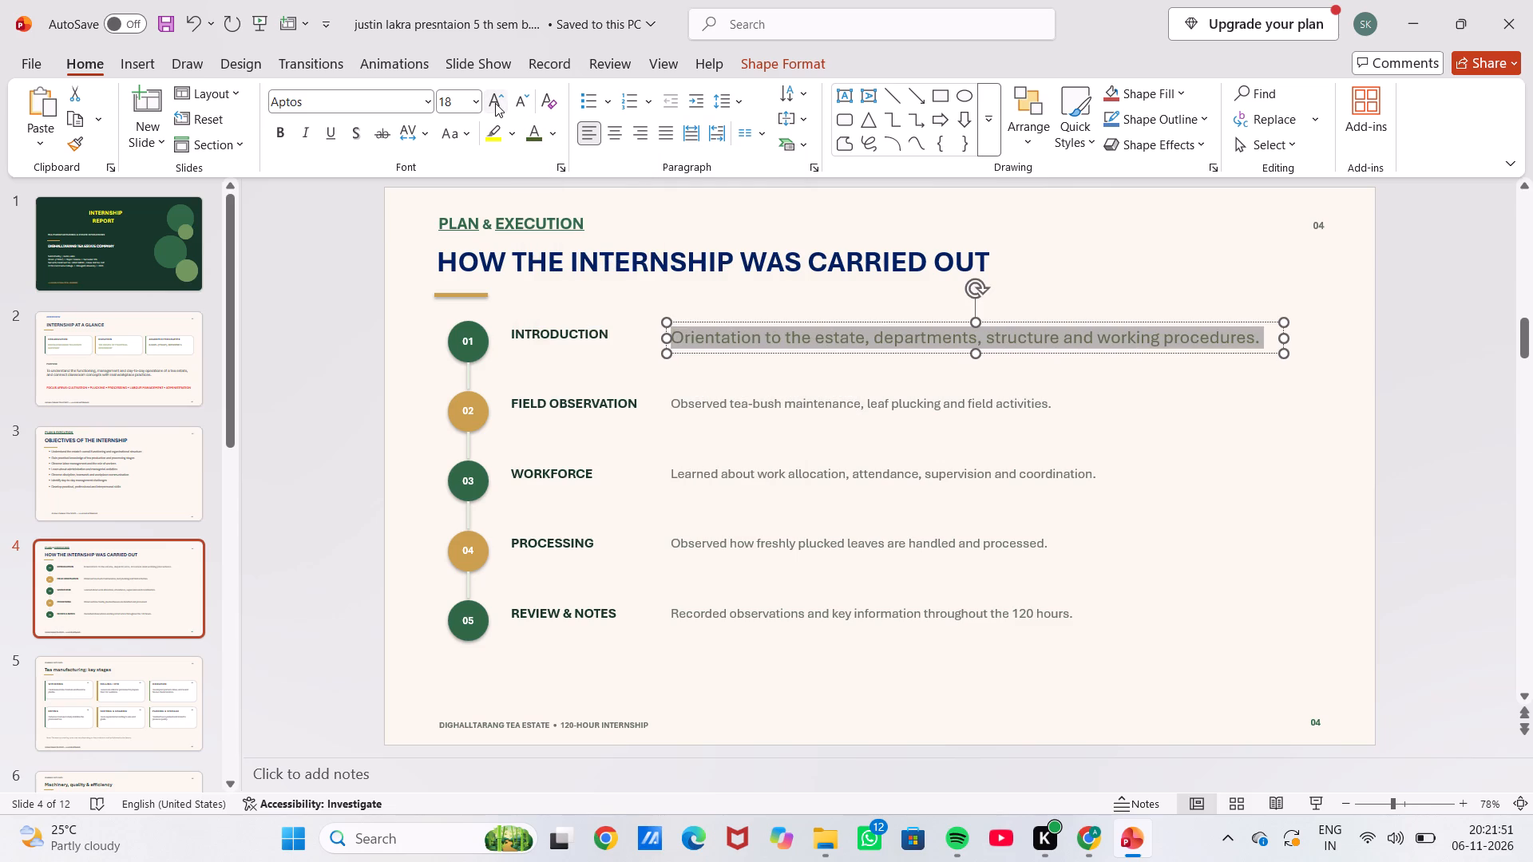
click(495, 103)
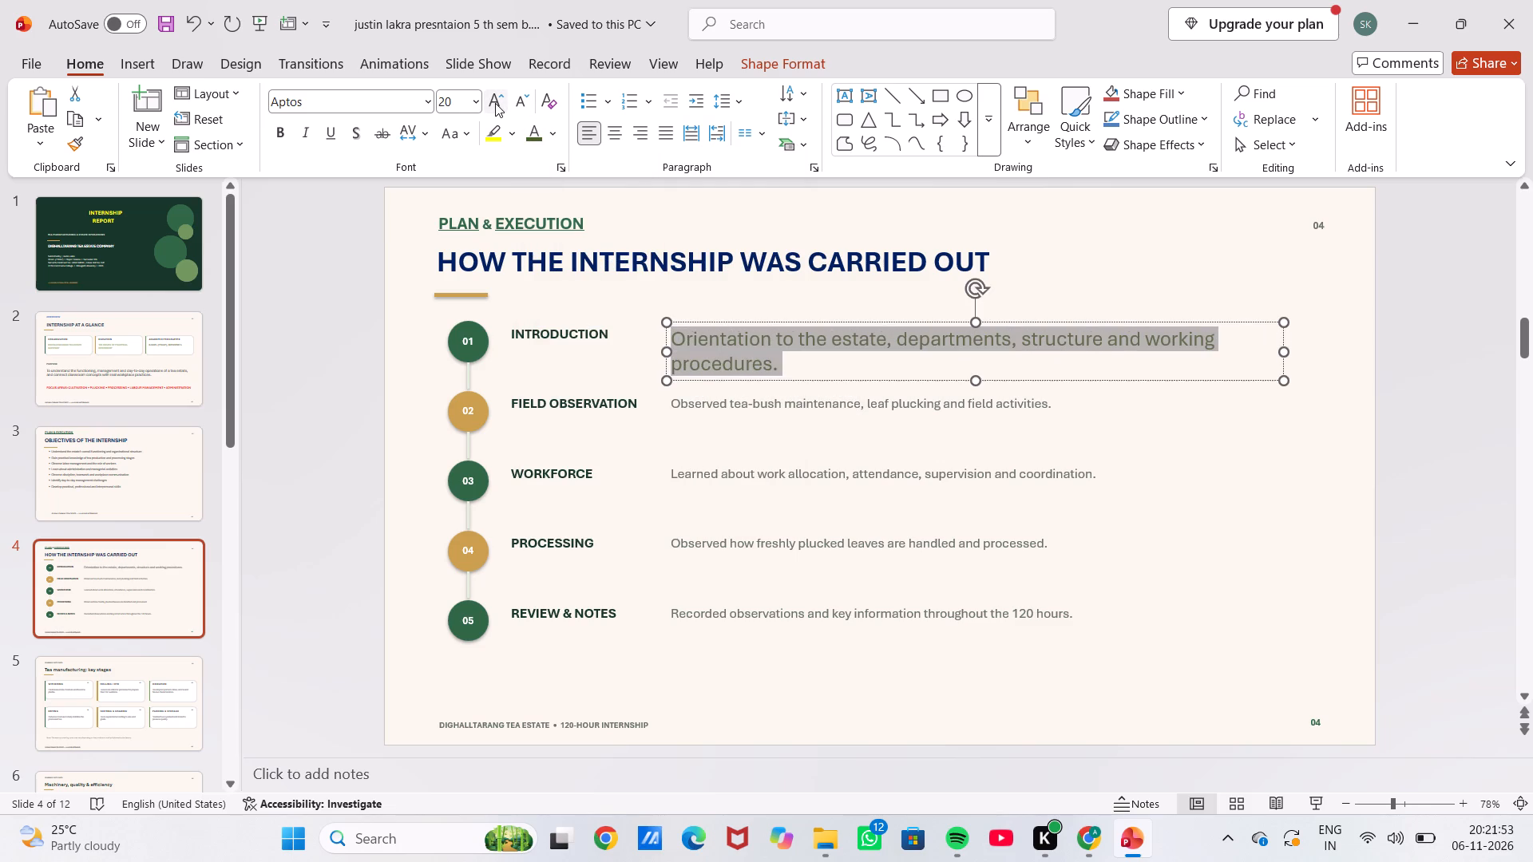
click(528, 97)
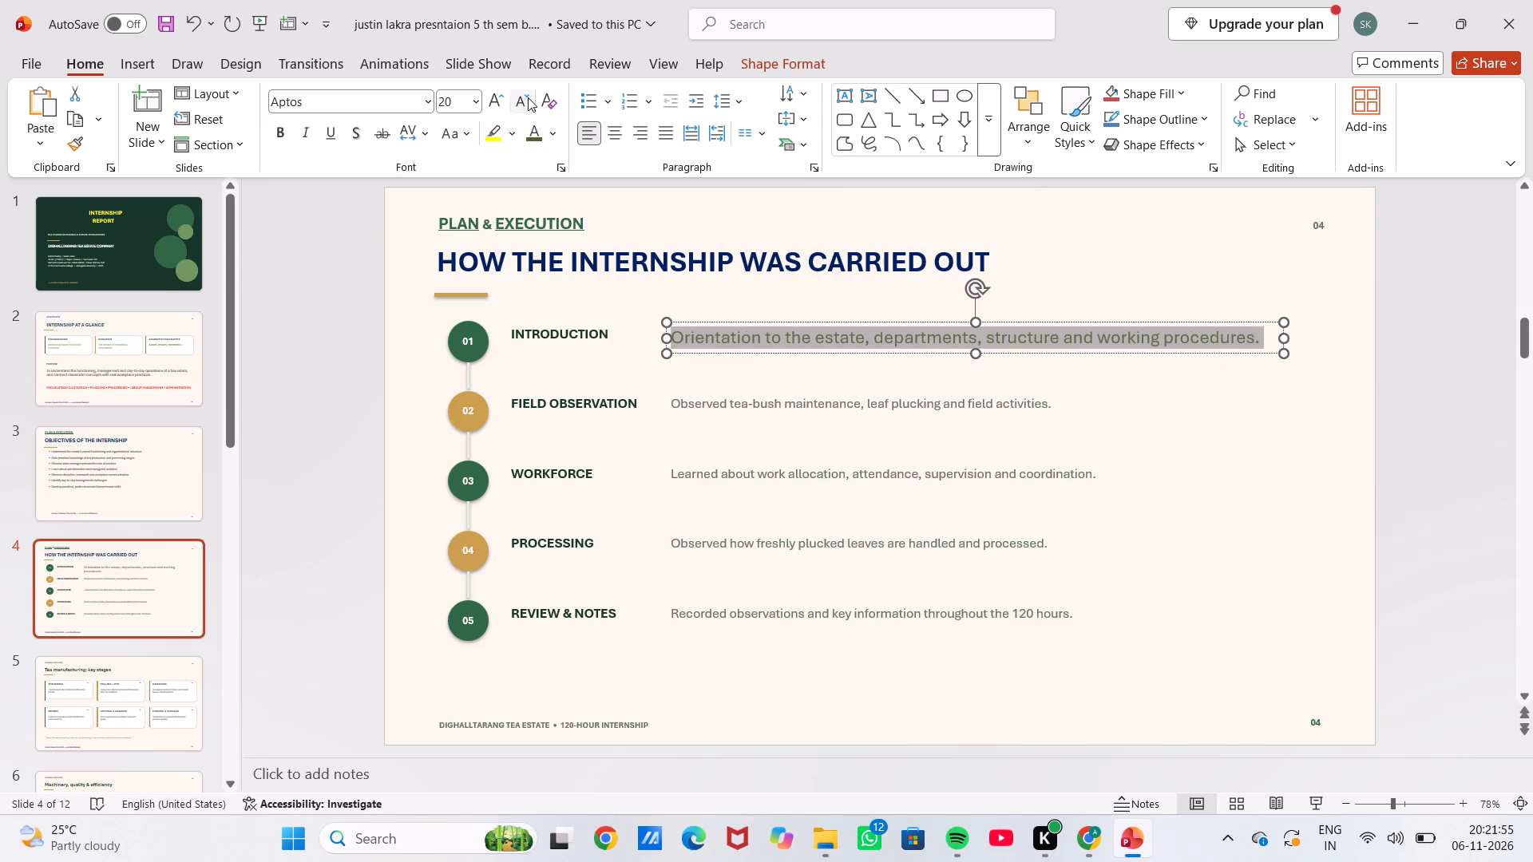
Colour the FIELD OBSERVATION description Olive Green, Accent 3, Darker 50%, and set its text to size 16.
click(667, 401)
click(554, 140)
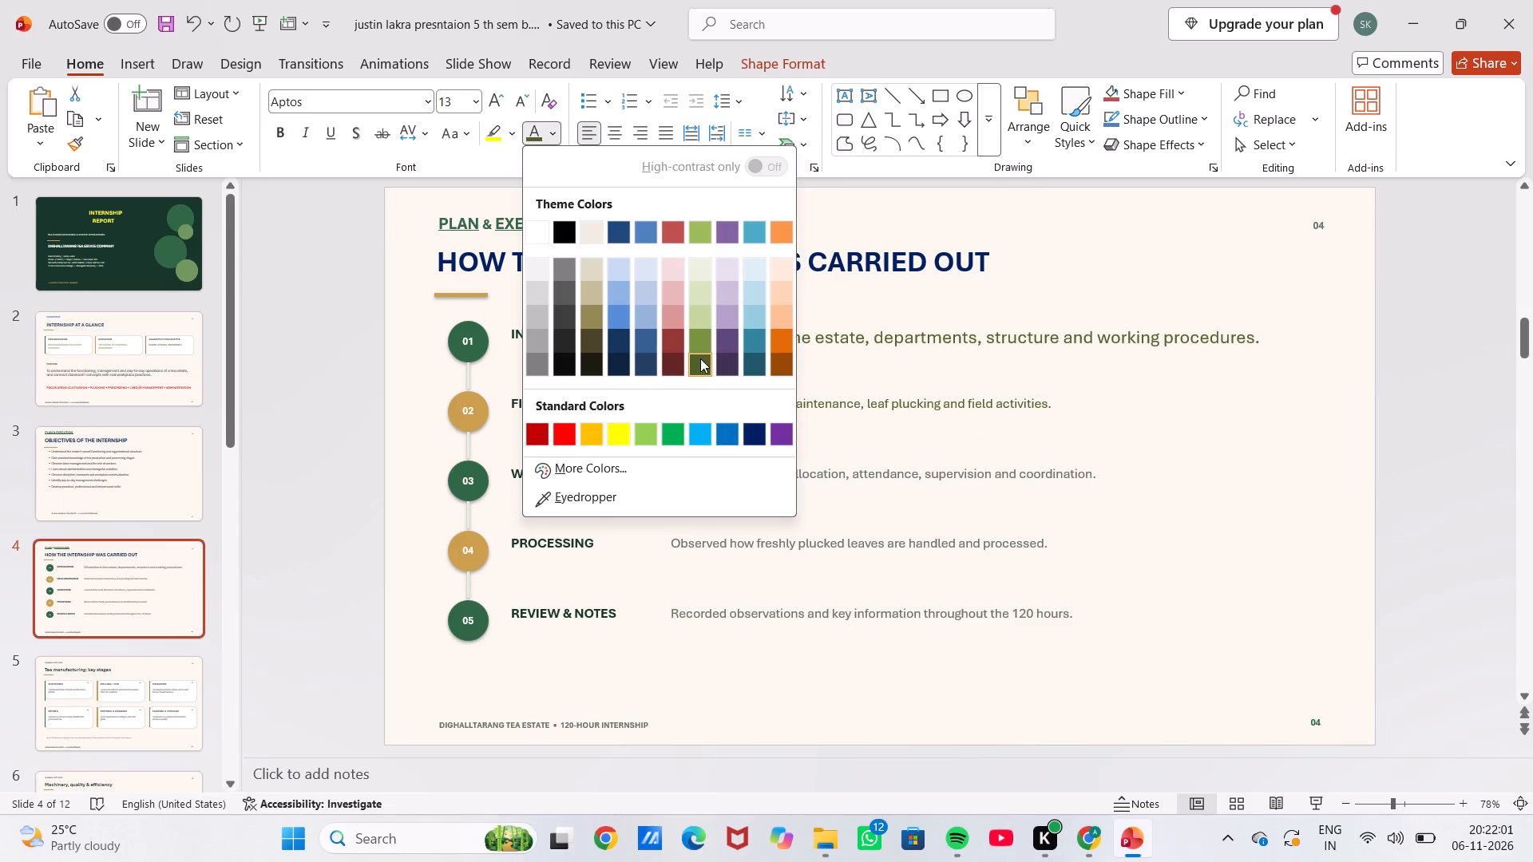
click(700, 358)
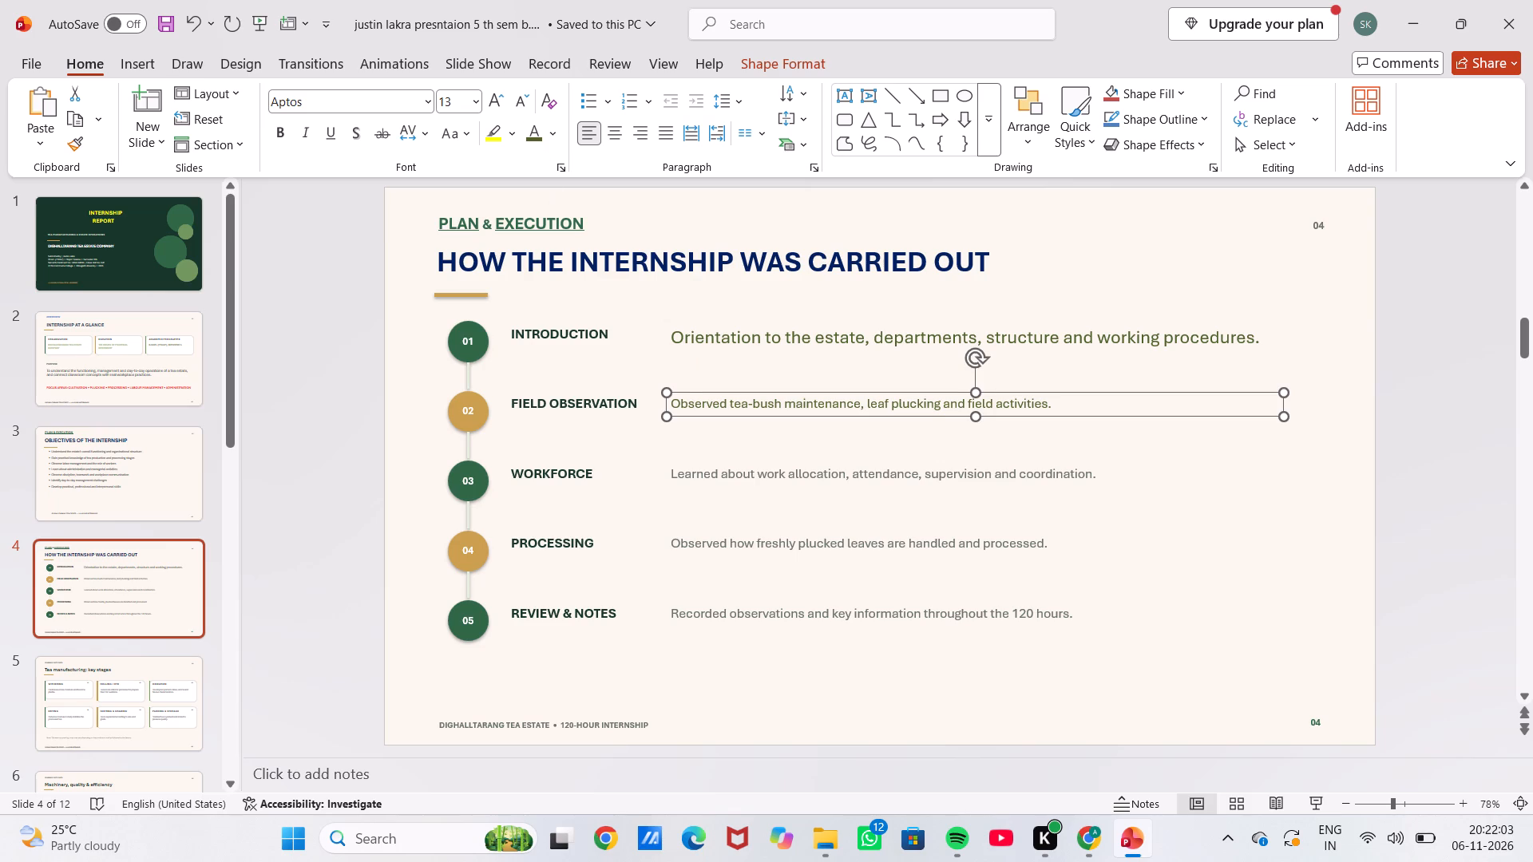
click(490, 93)
double_click(490, 93)
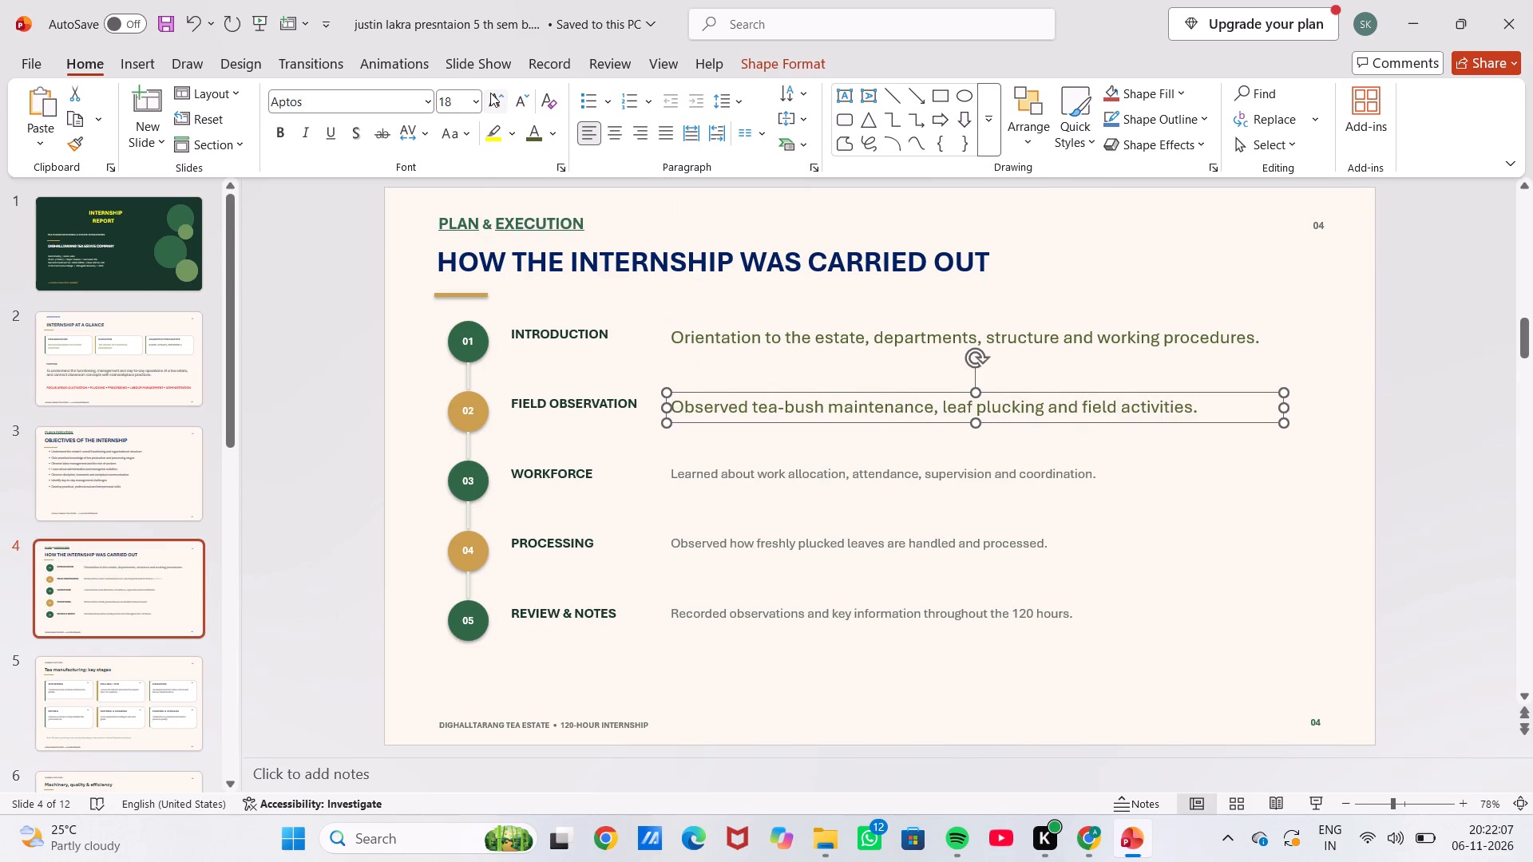
click(490, 93)
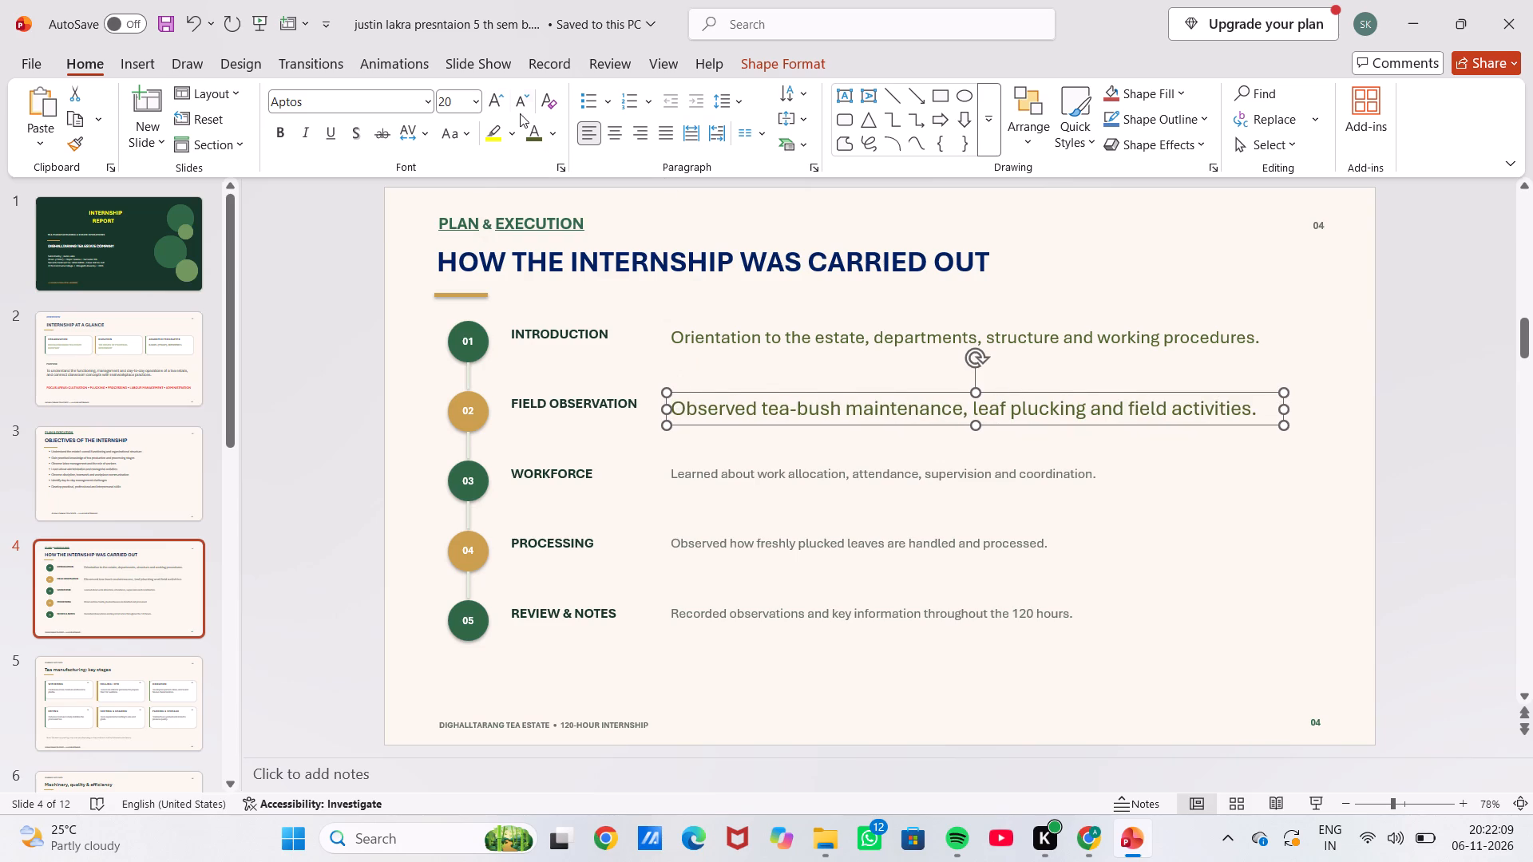
click(521, 108)
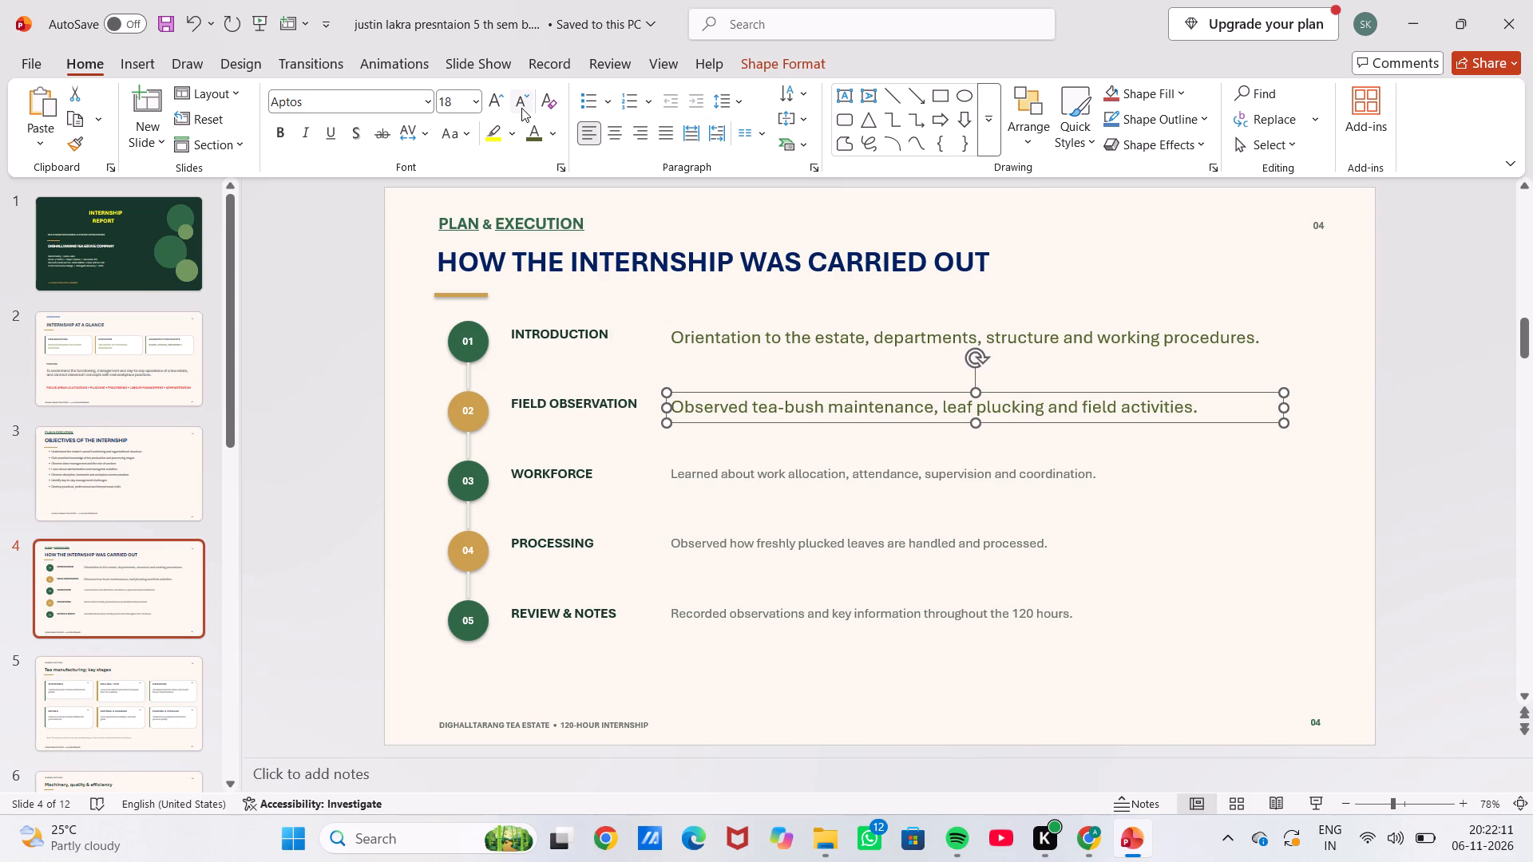
click(521, 108)
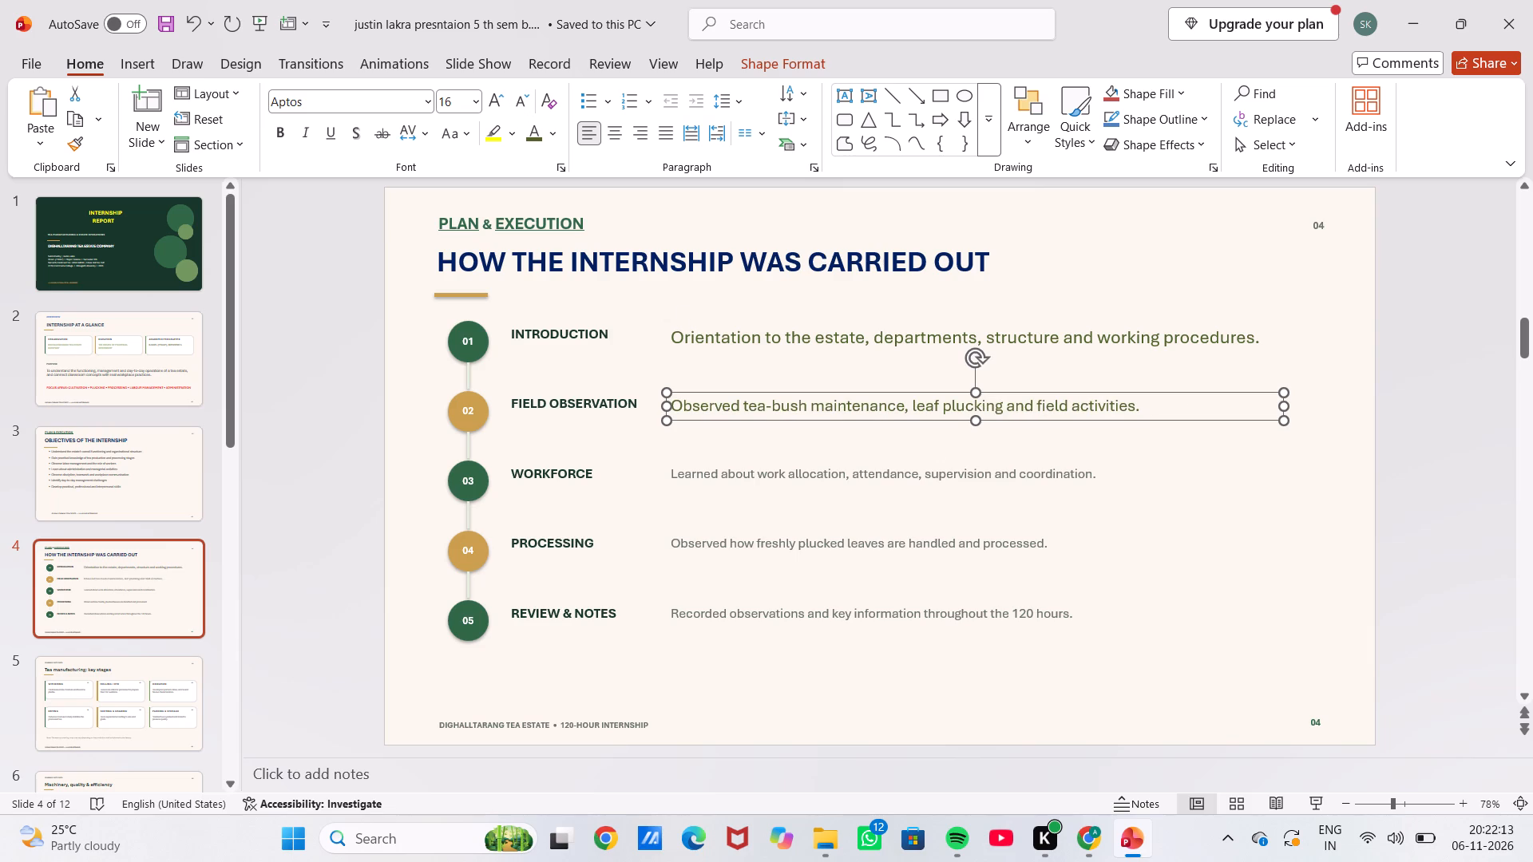
Enlarge the word Observed in slide 4's FIELD OBSERVATION description to size 18, using the INTRODUCTION description as the size reference.
click(687, 328)
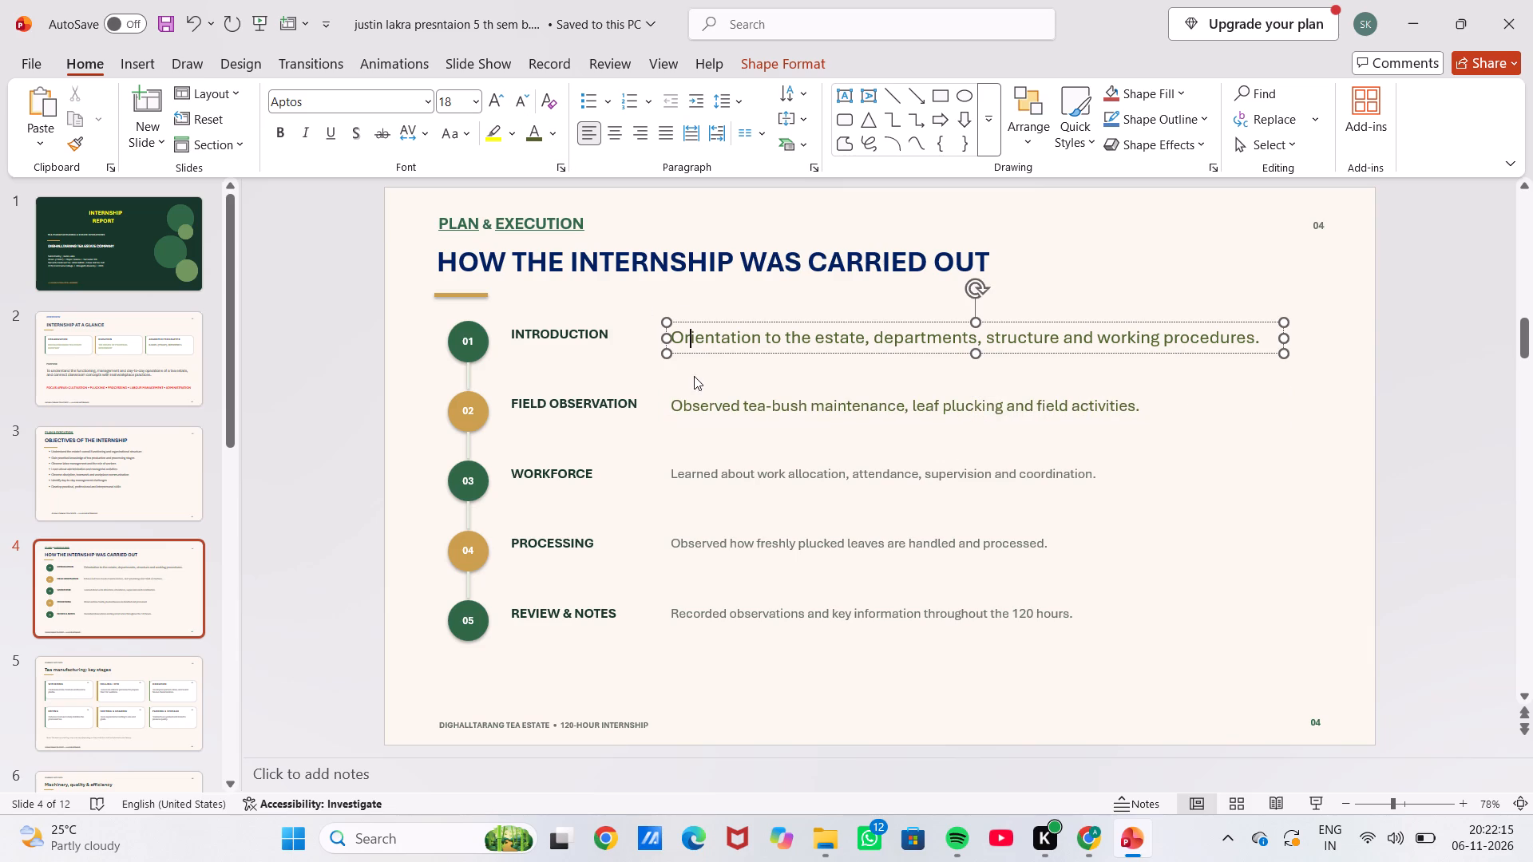
click(715, 405)
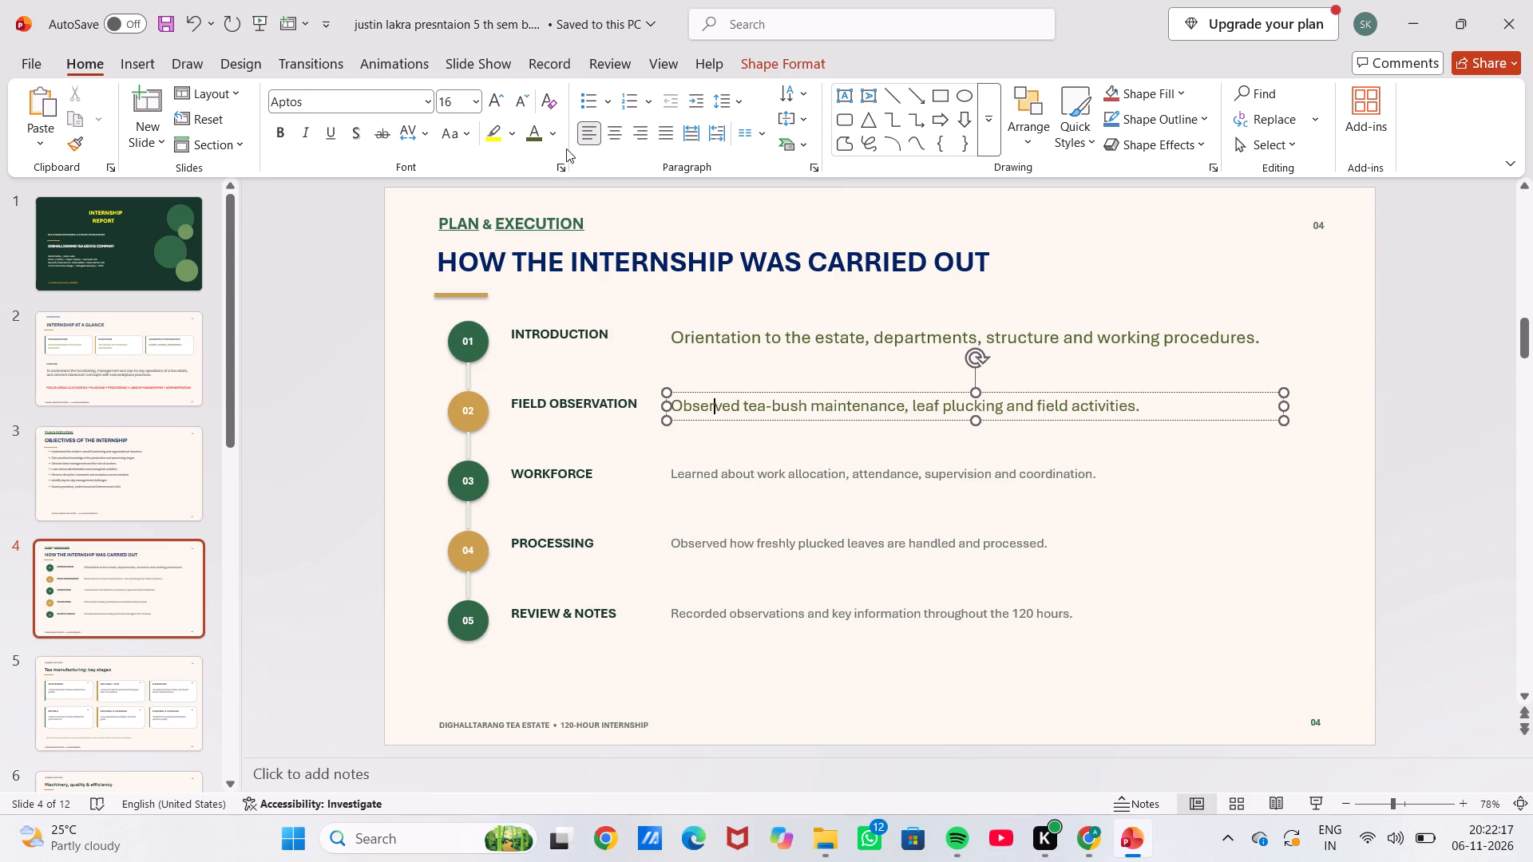
click(498, 96)
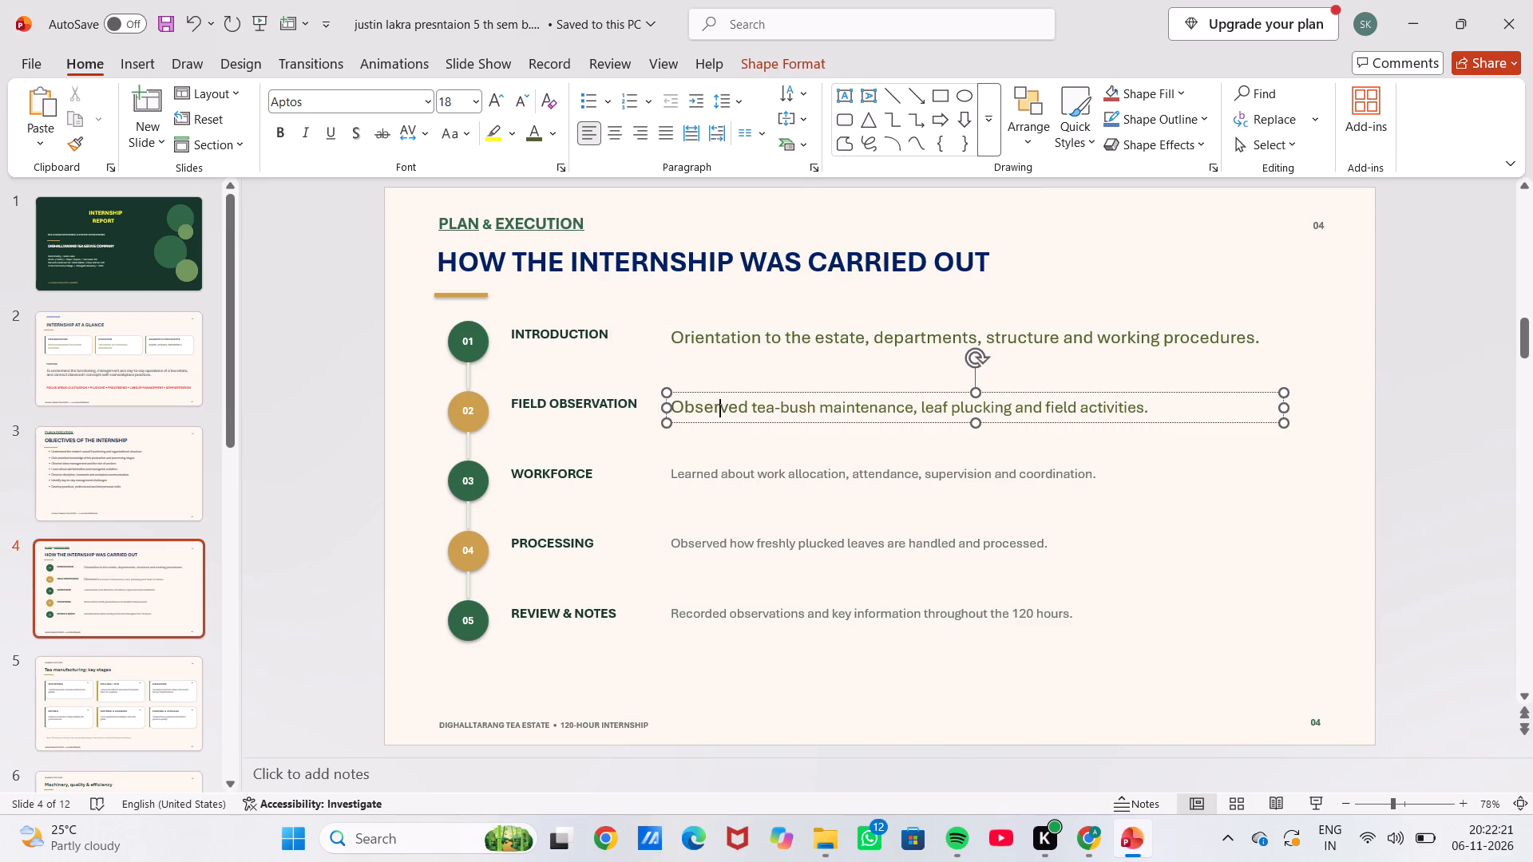
Change the whole INTRODUCTION description on slide 4 to Capitalize Each Word.
drag(673, 338, 980, 342)
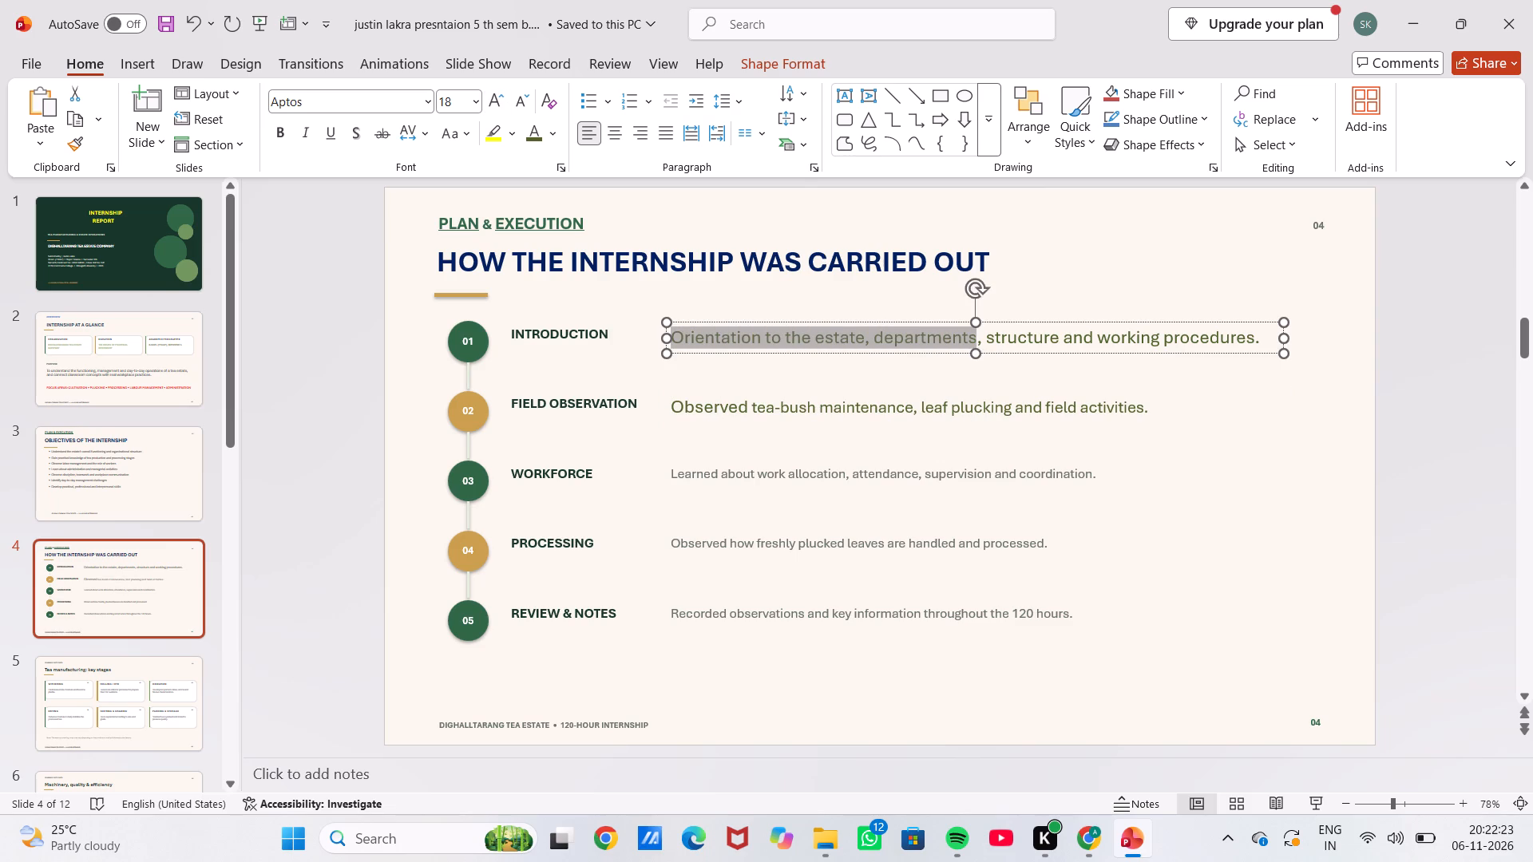
drag(980, 342, 1293, 338)
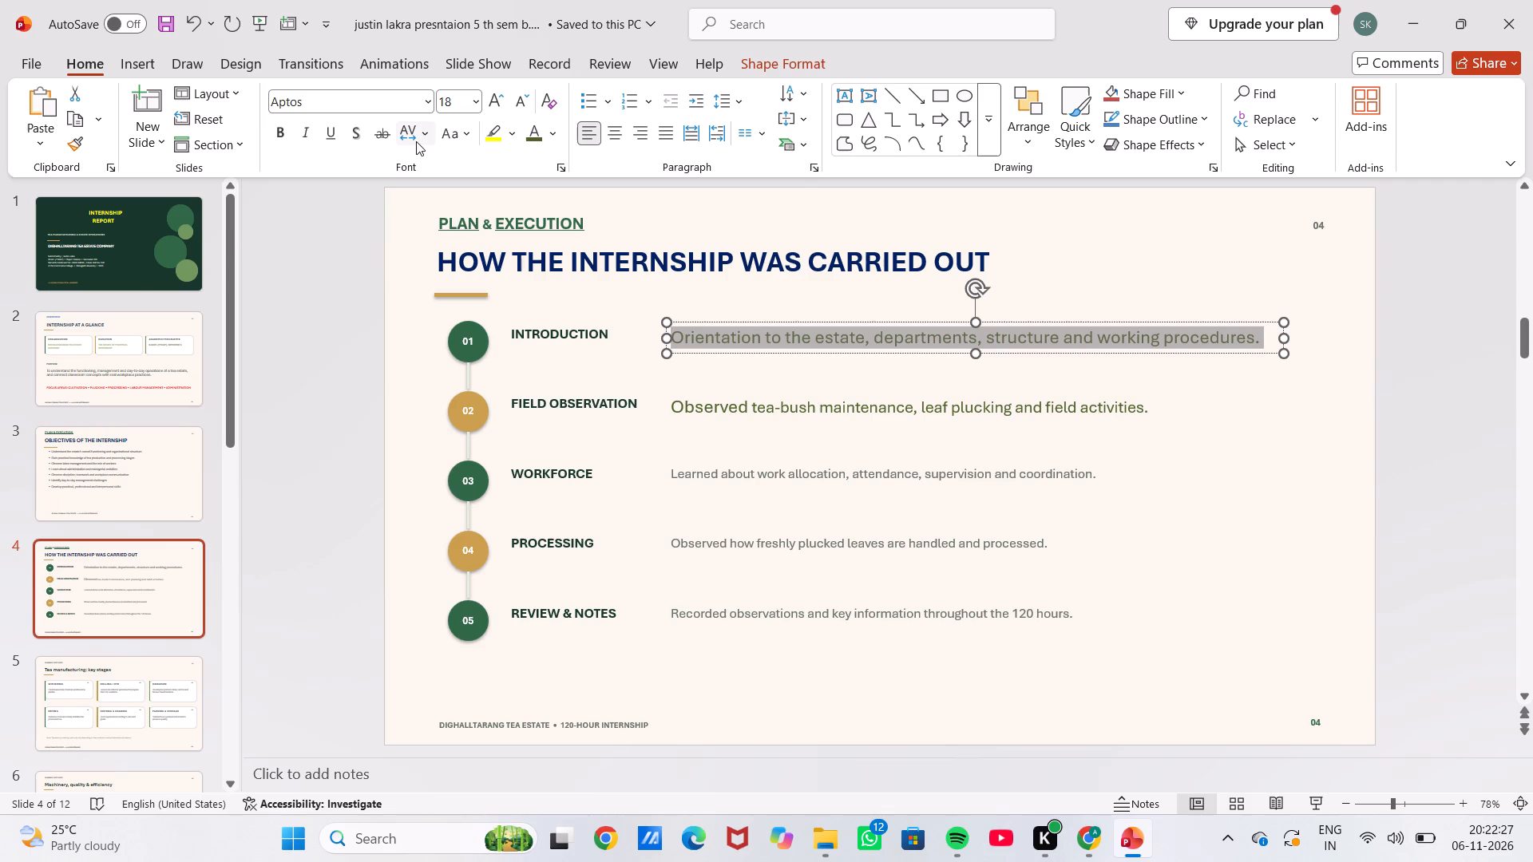
click(465, 133)
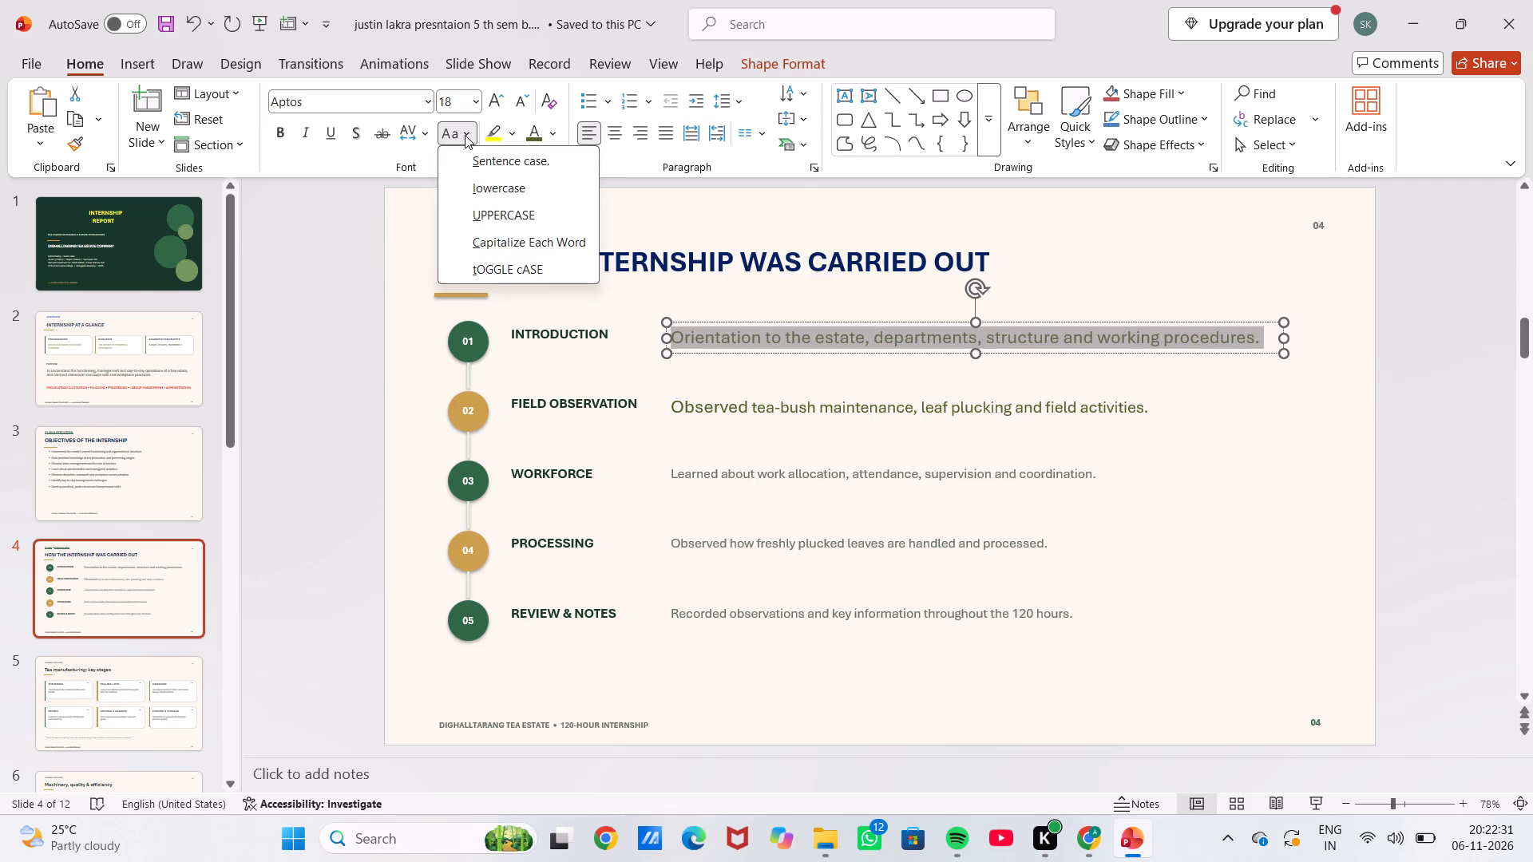
click(501, 241)
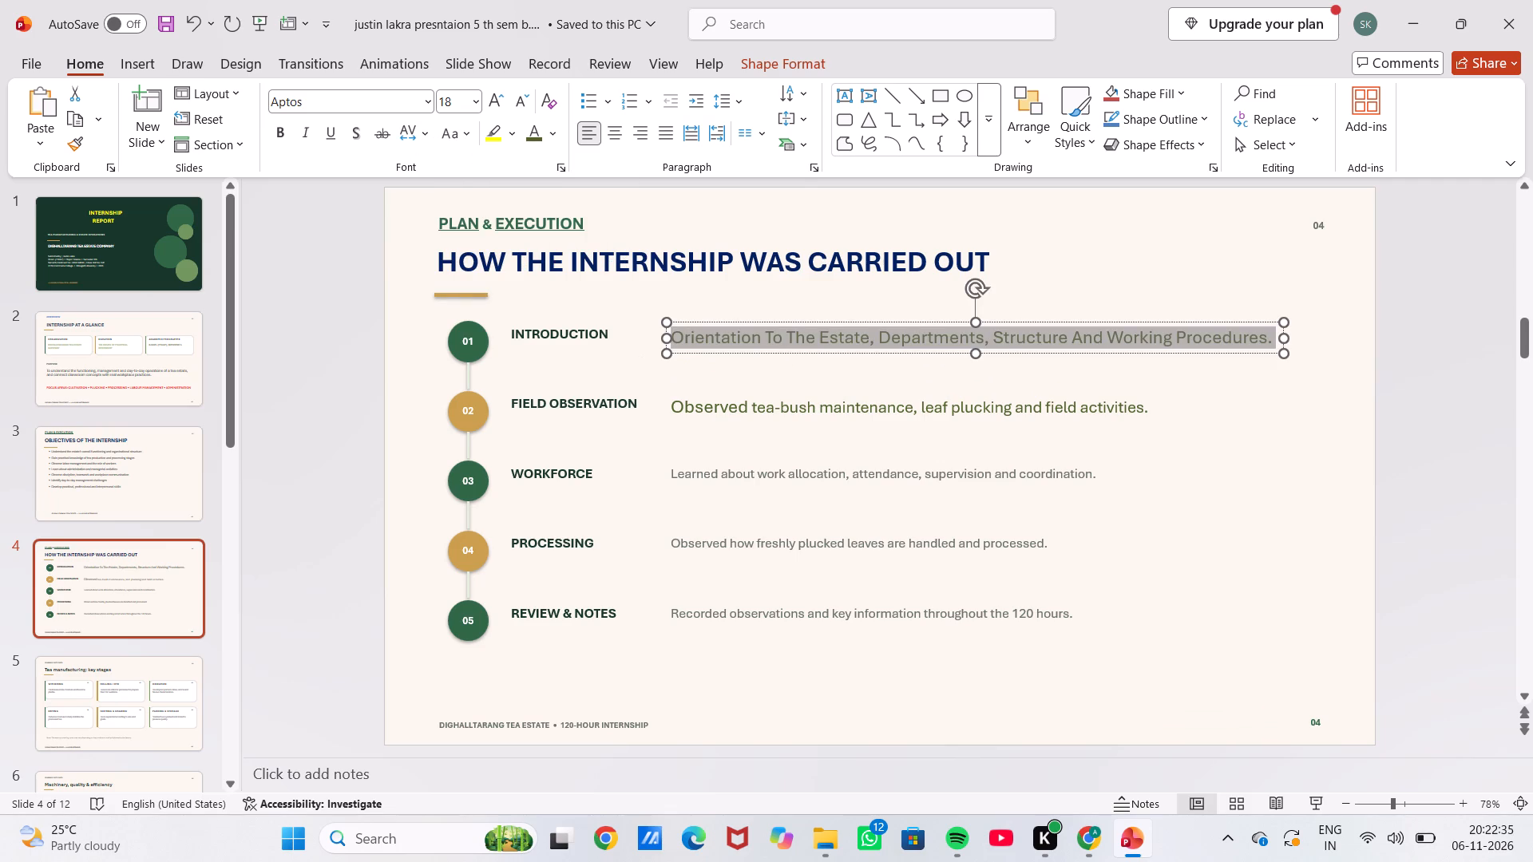
Change the FIELD OBSERVATION description on slide 4 to Capitalize Each Word.
click(670, 412)
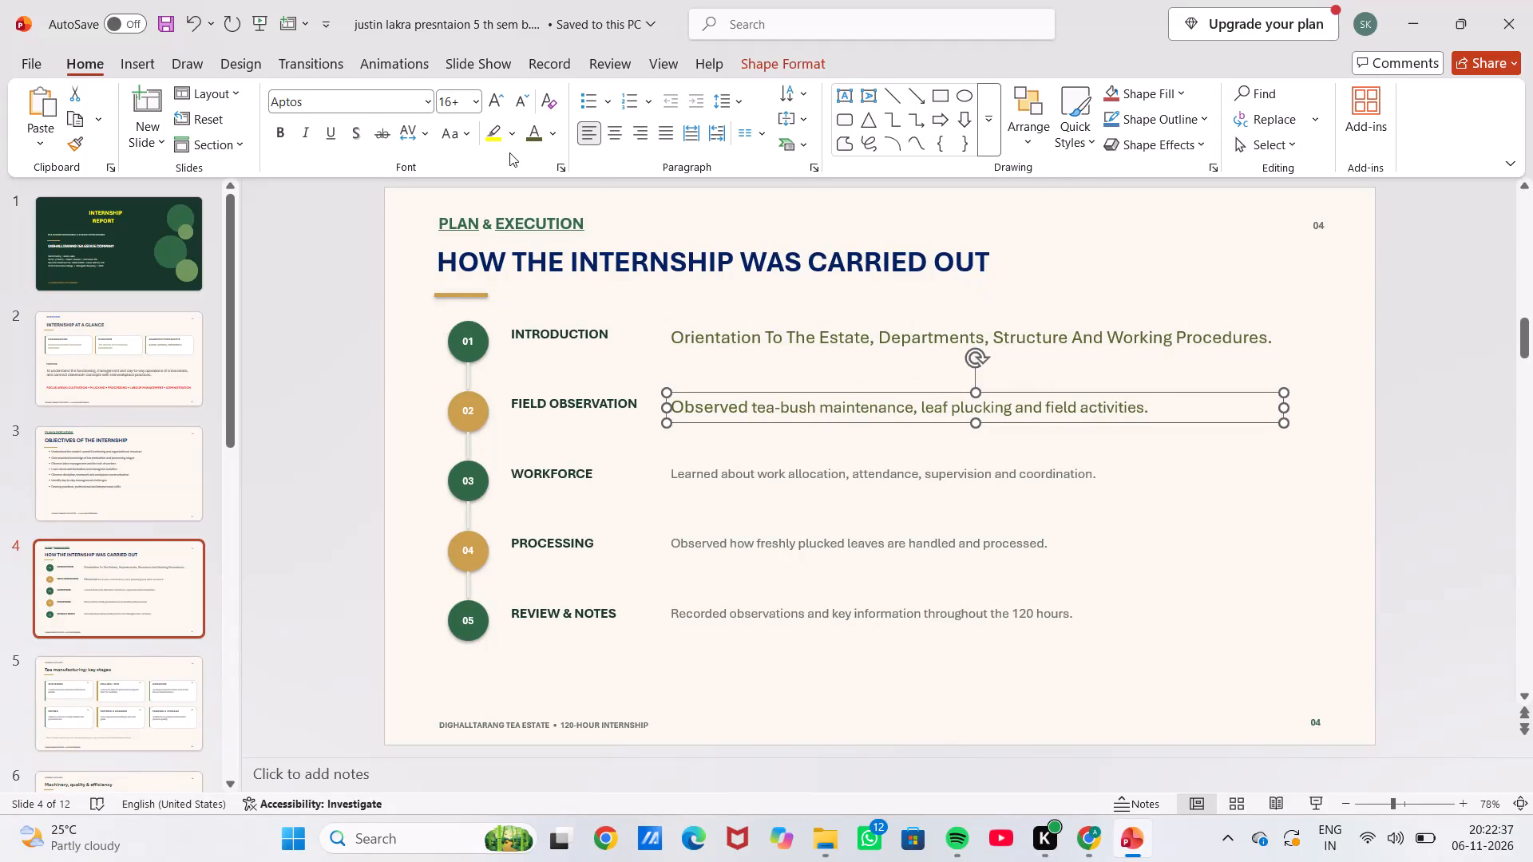
click(465, 132)
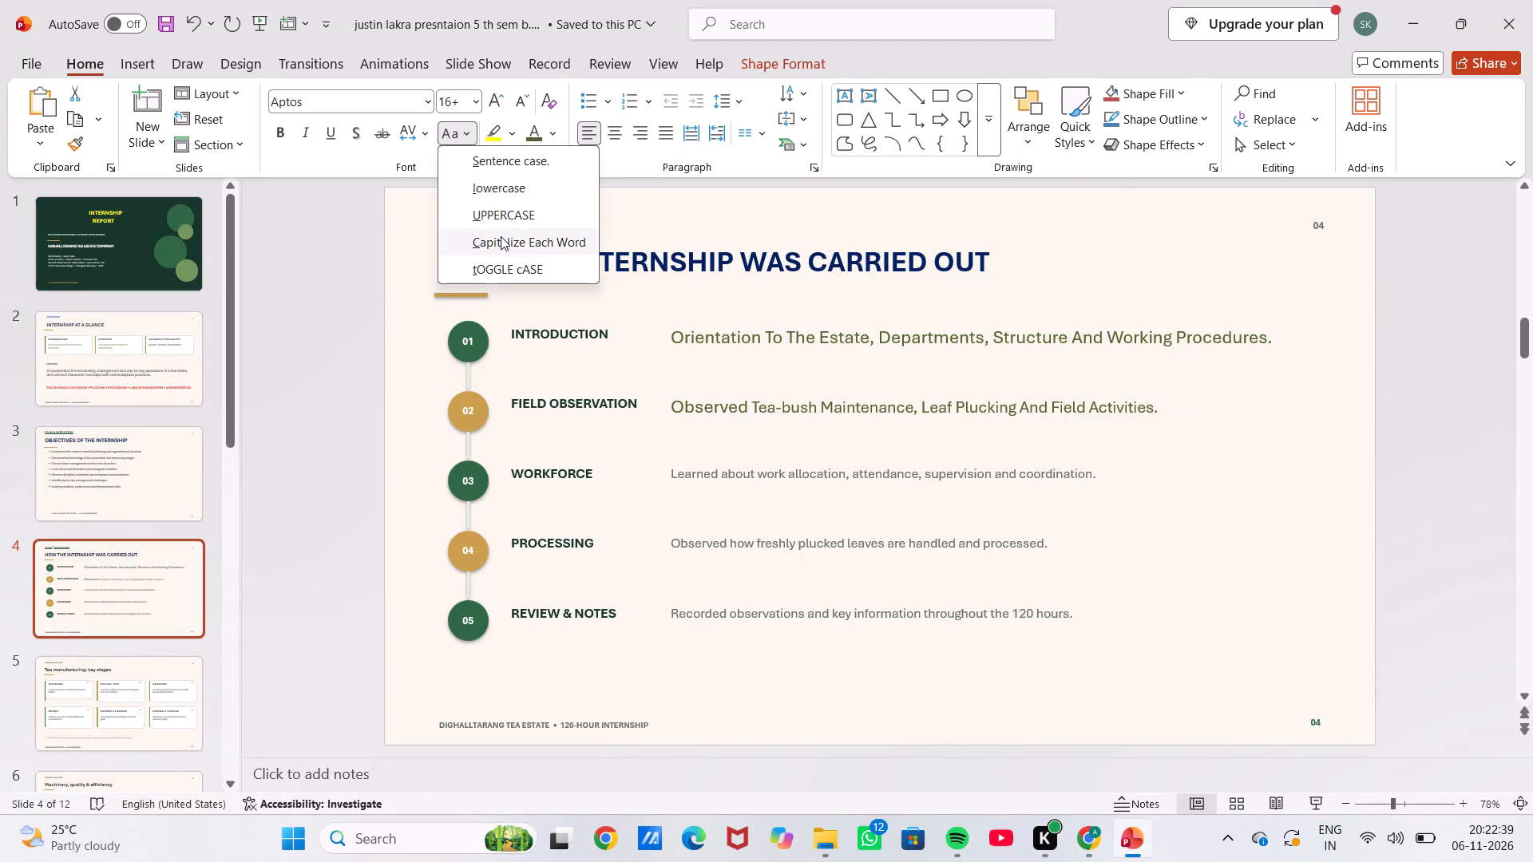
click(501, 236)
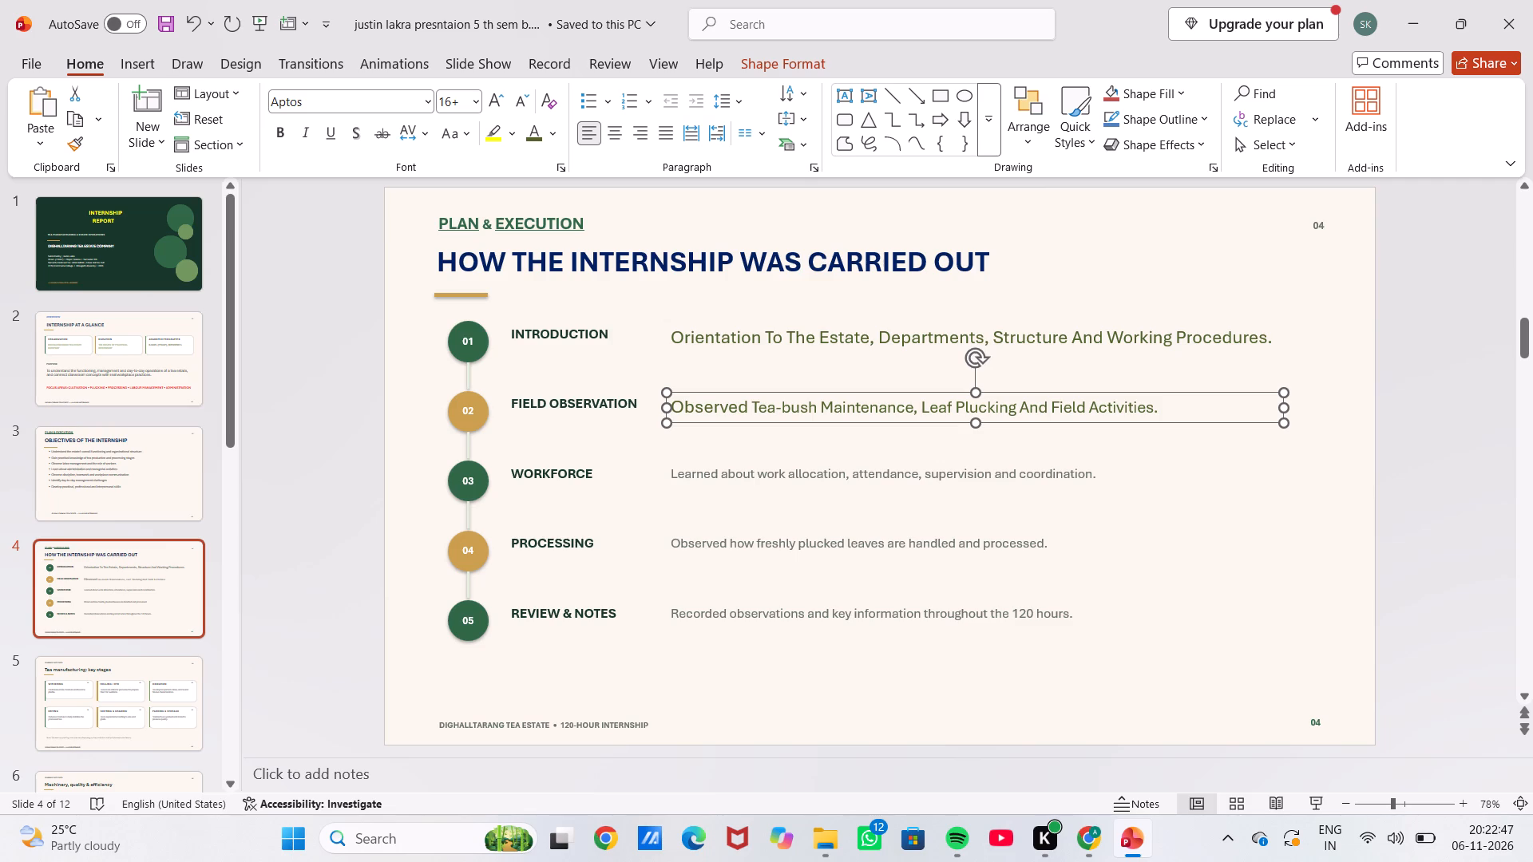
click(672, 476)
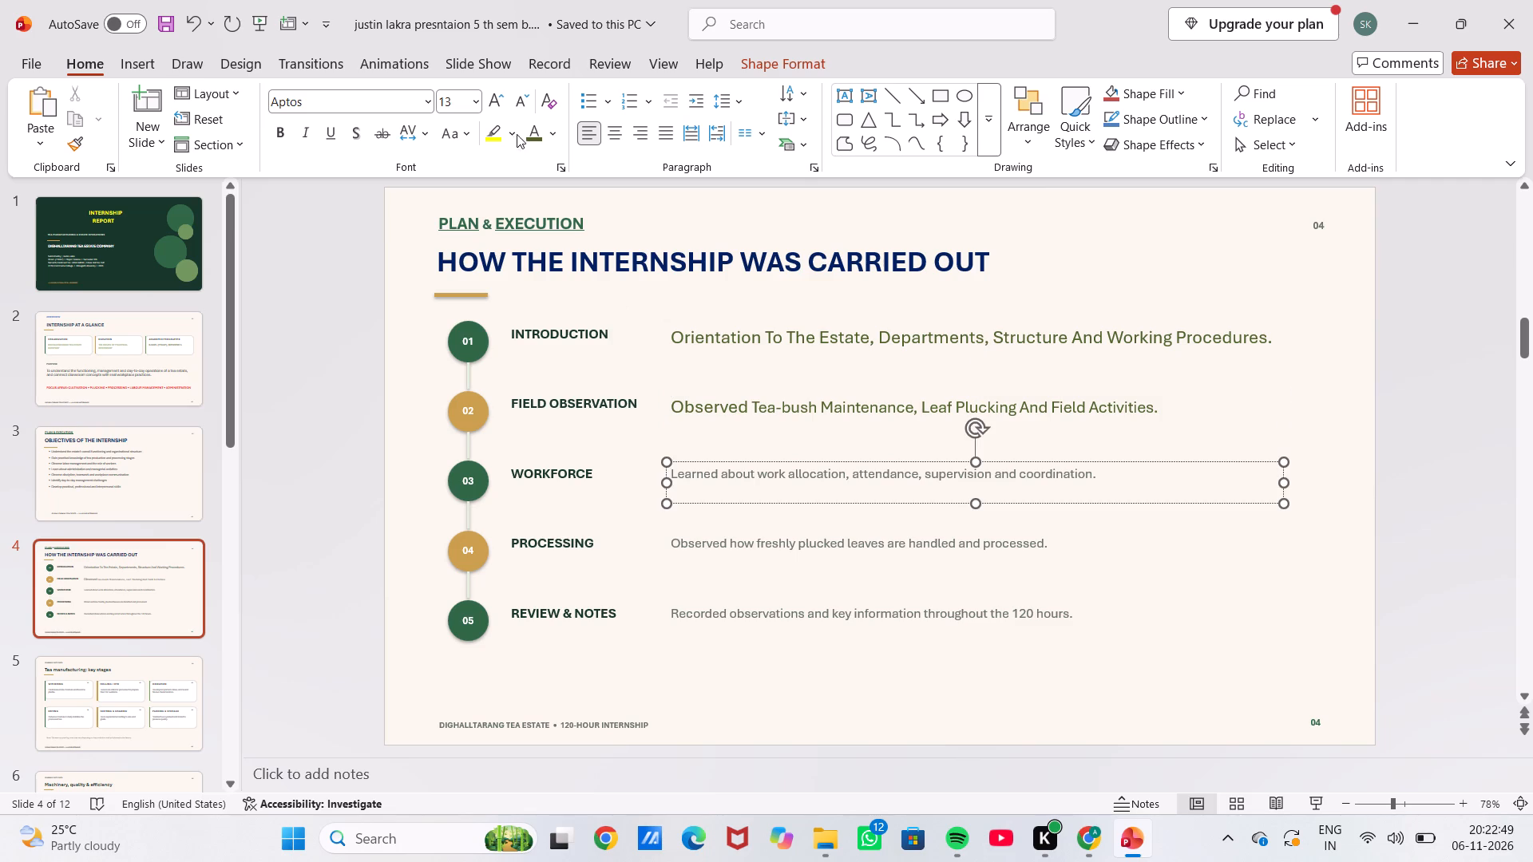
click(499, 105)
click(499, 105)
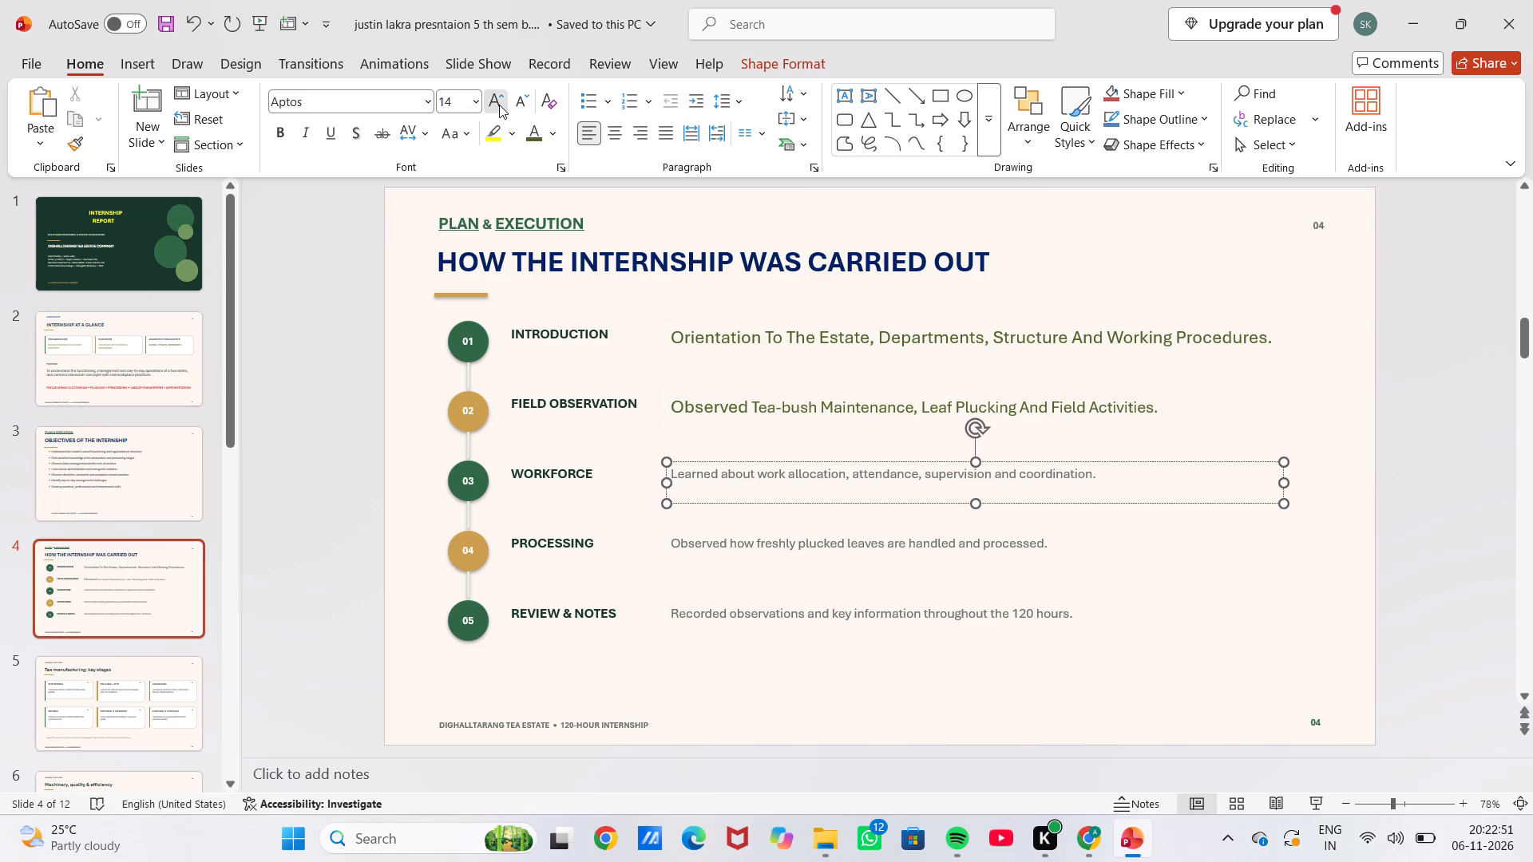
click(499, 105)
Enlarge the WORKFORCE description on slide 4 to size 18 and colour it Olive Green, Accent 3, Darker 50%.
click(718, 479)
drag(1094, 473, 723, 500)
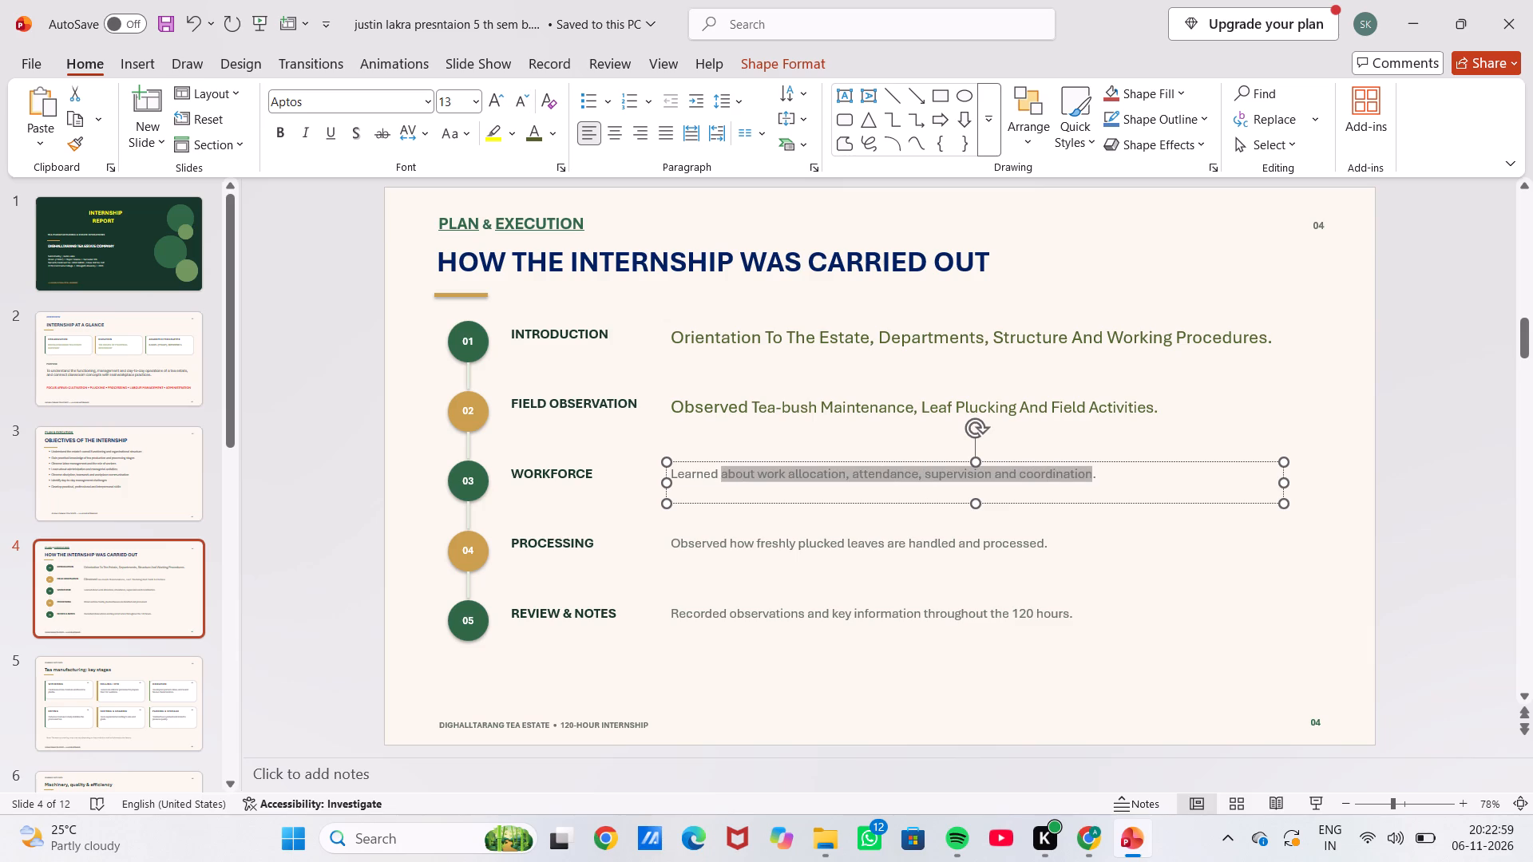
drag(723, 500, 709, 495)
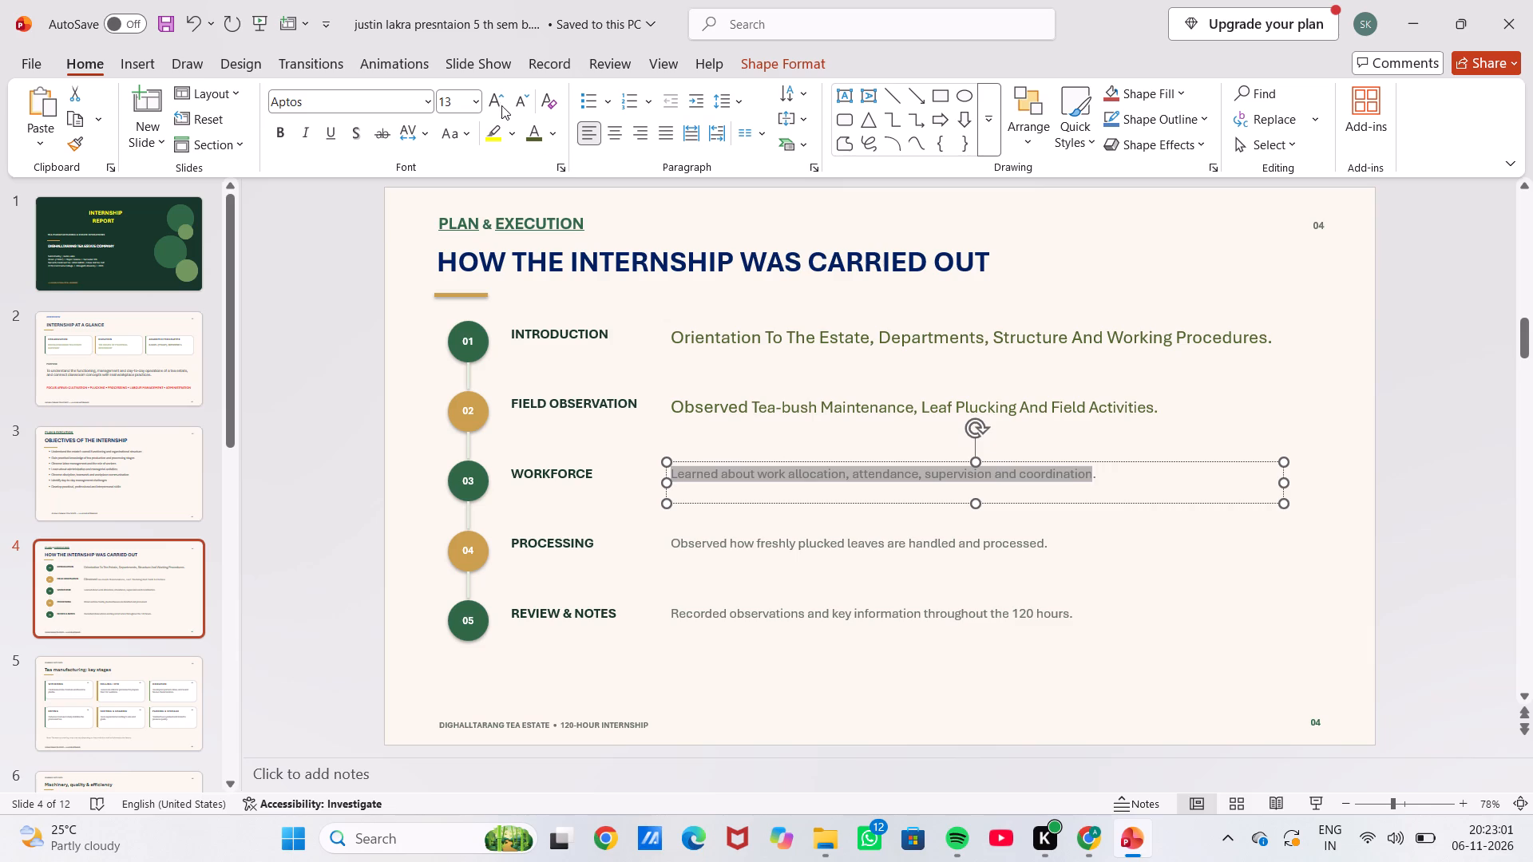
click(501, 105)
click(501, 105)
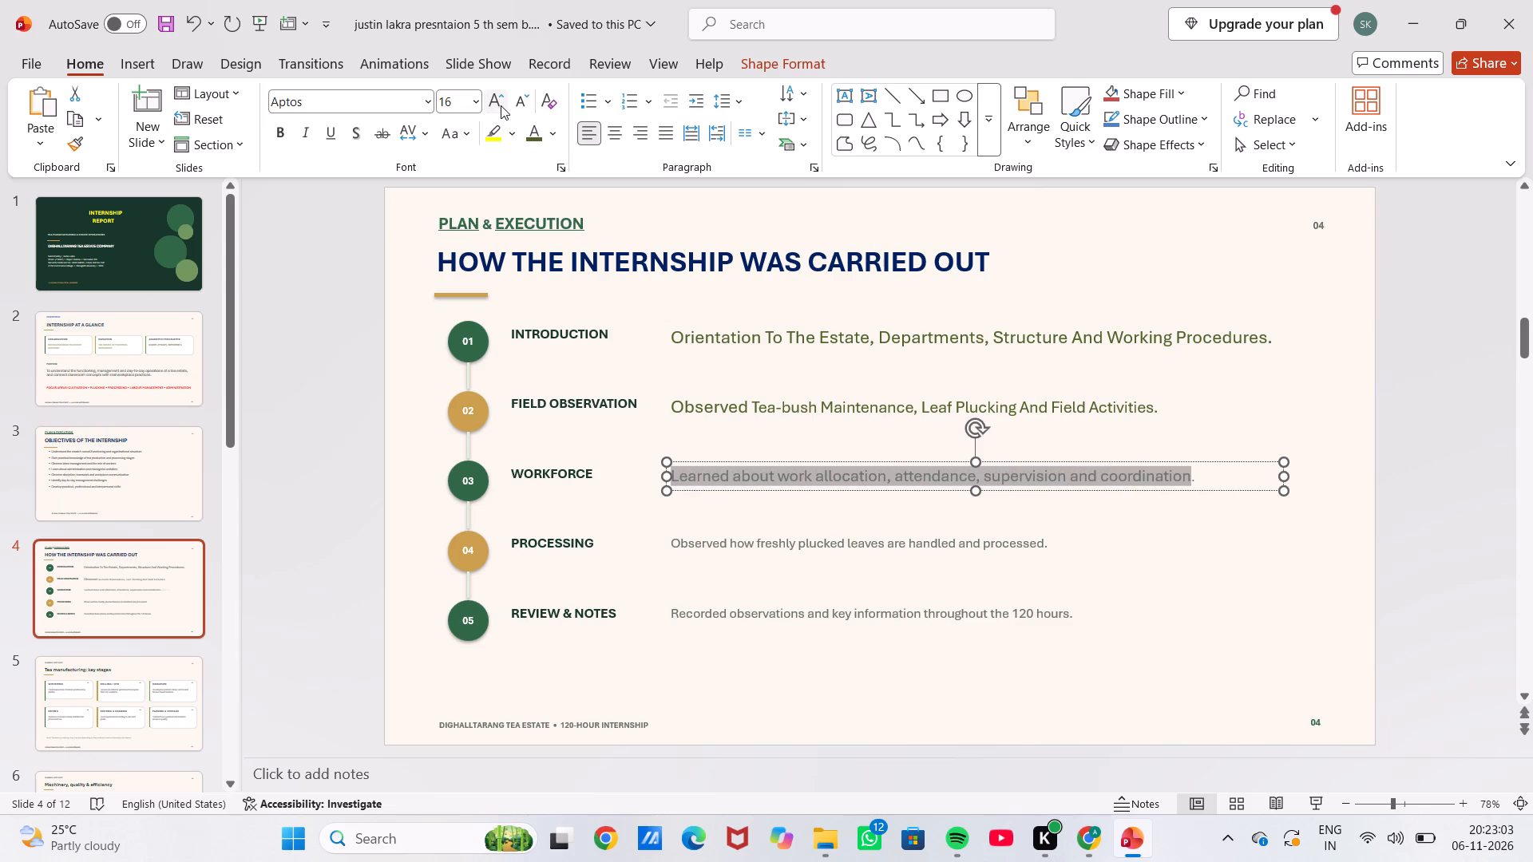
click(501, 105)
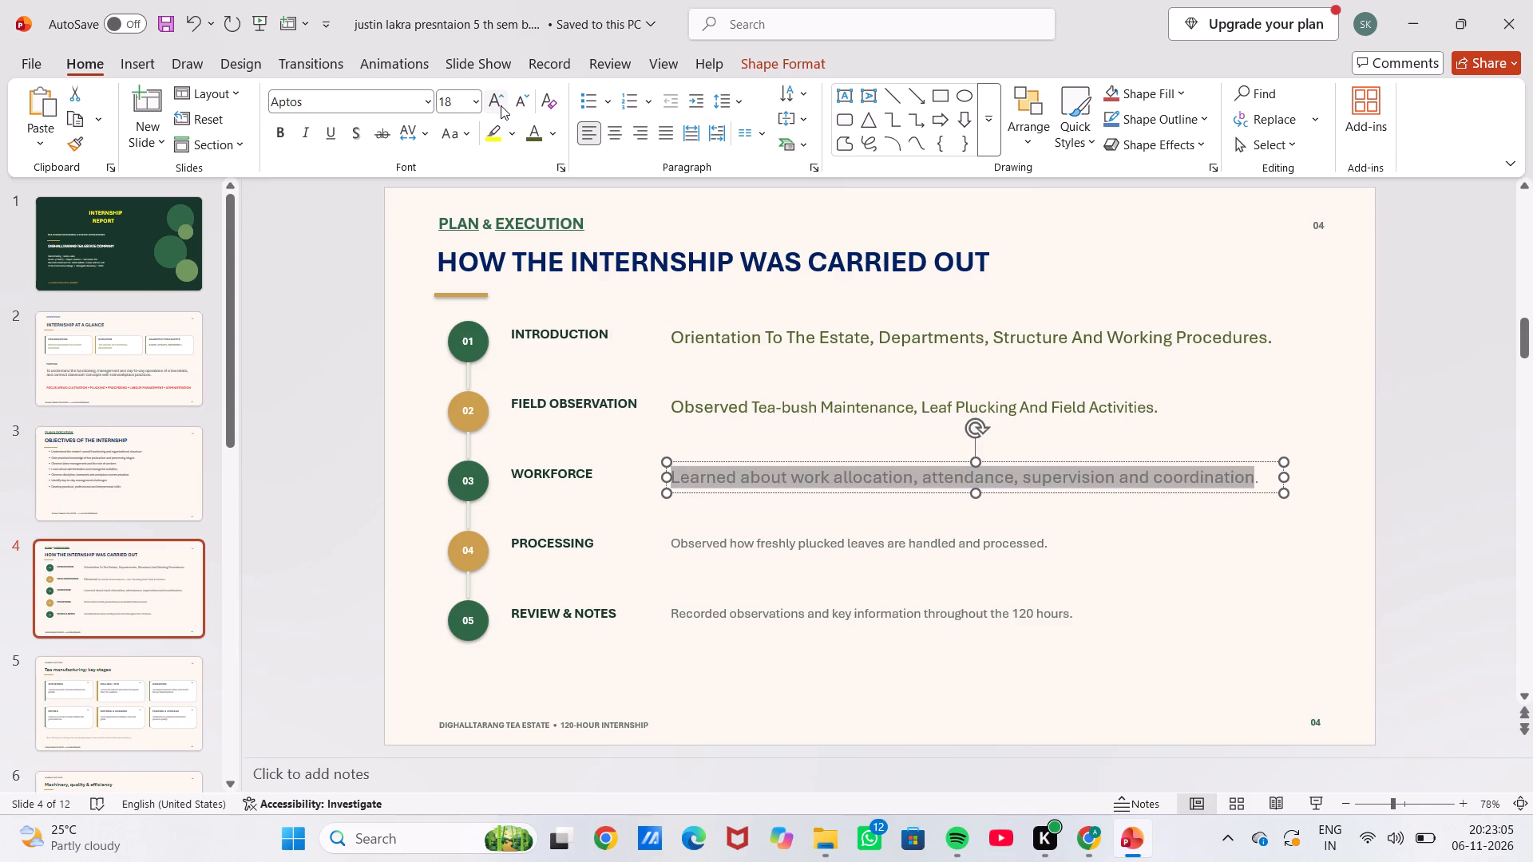
click(550, 136)
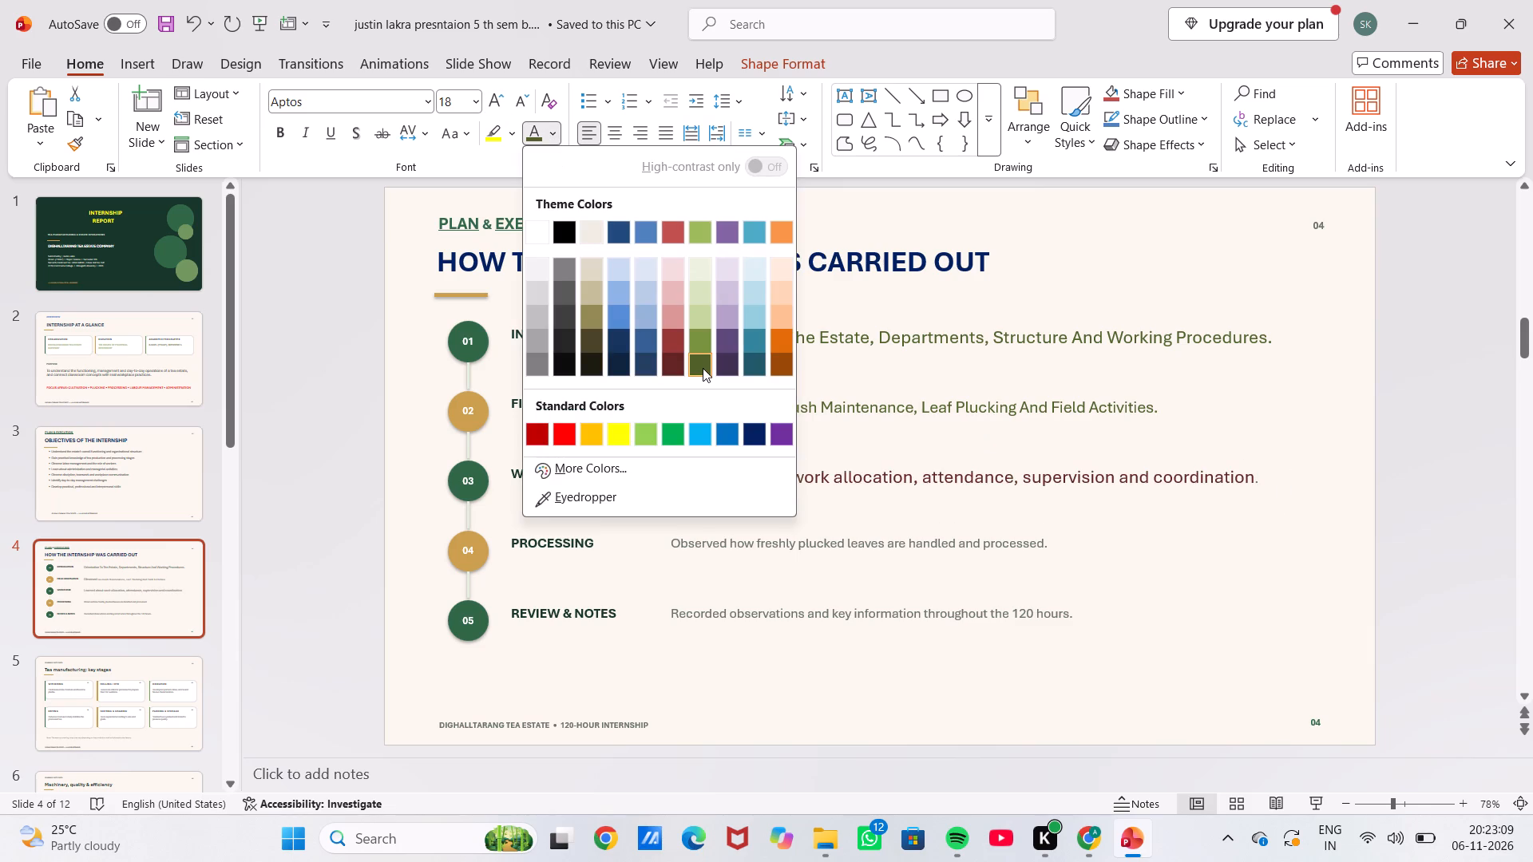
click(703, 366)
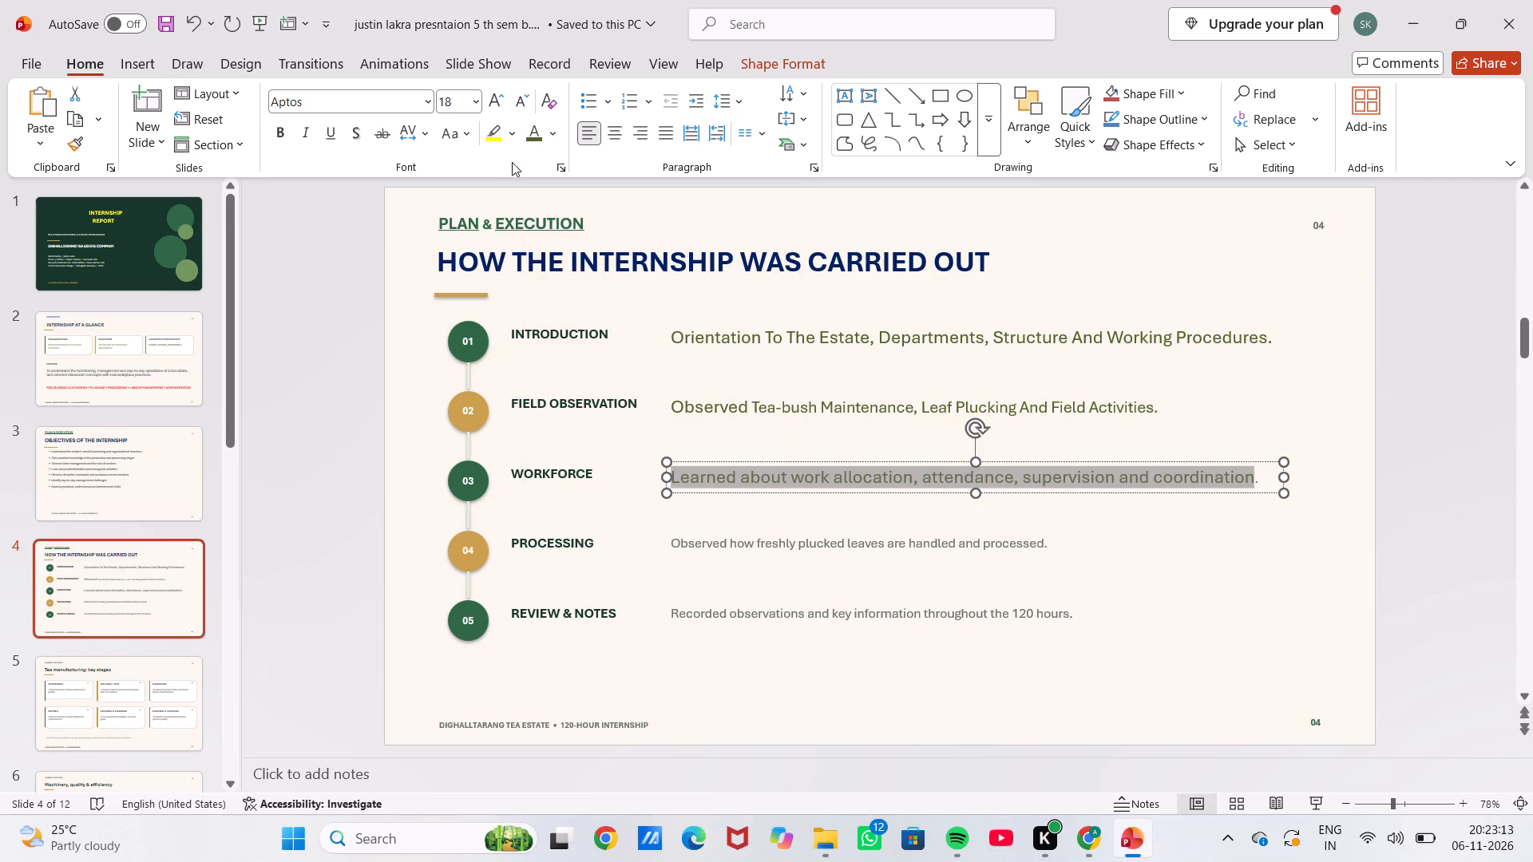
Change the WORKFORCE description on slide 4 to Capitalize Each Word.
click(475, 131)
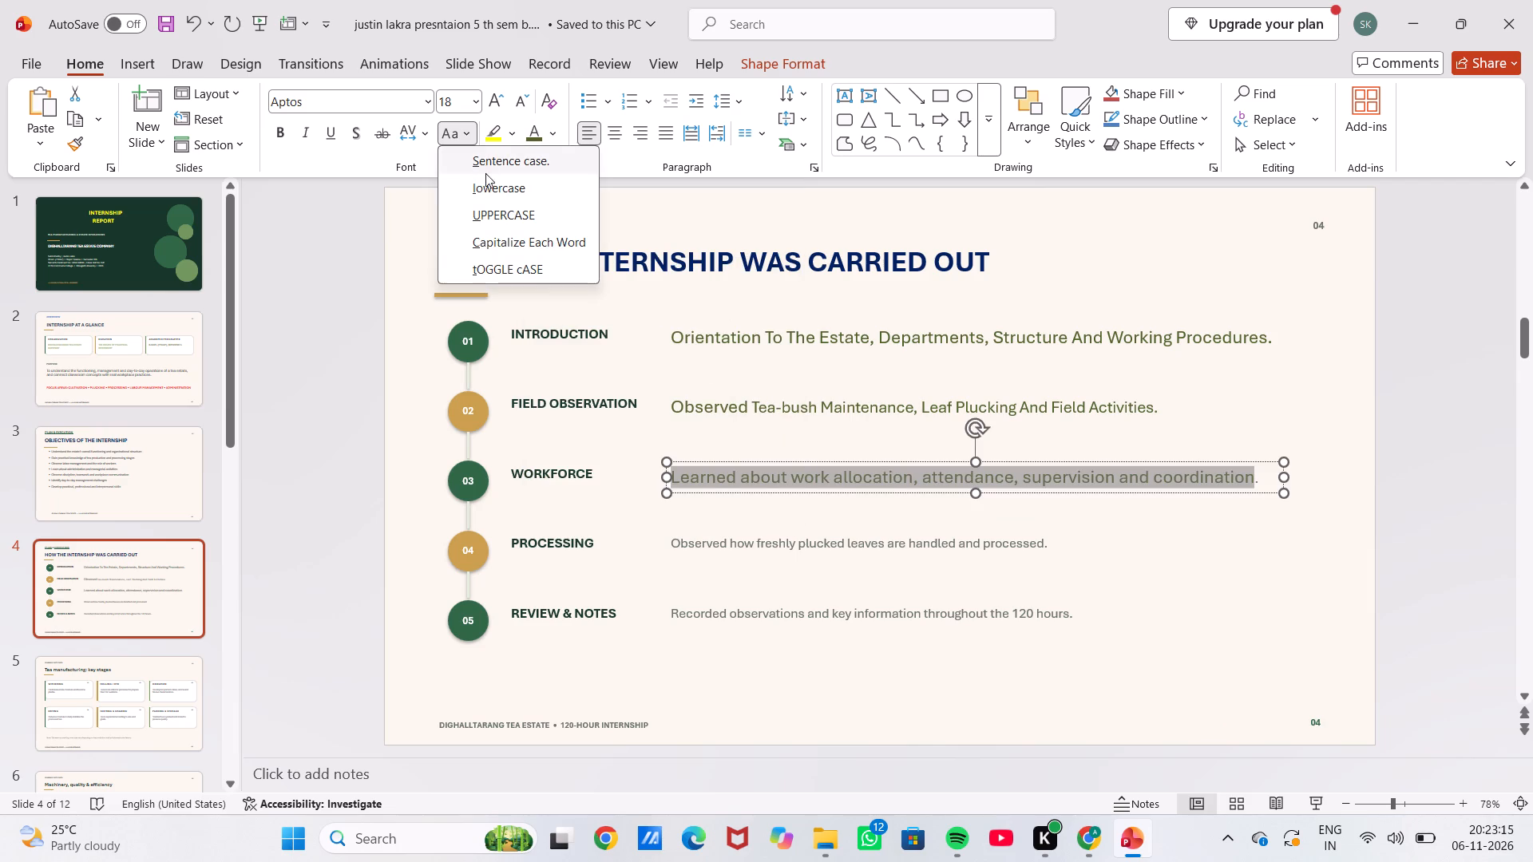
click(521, 239)
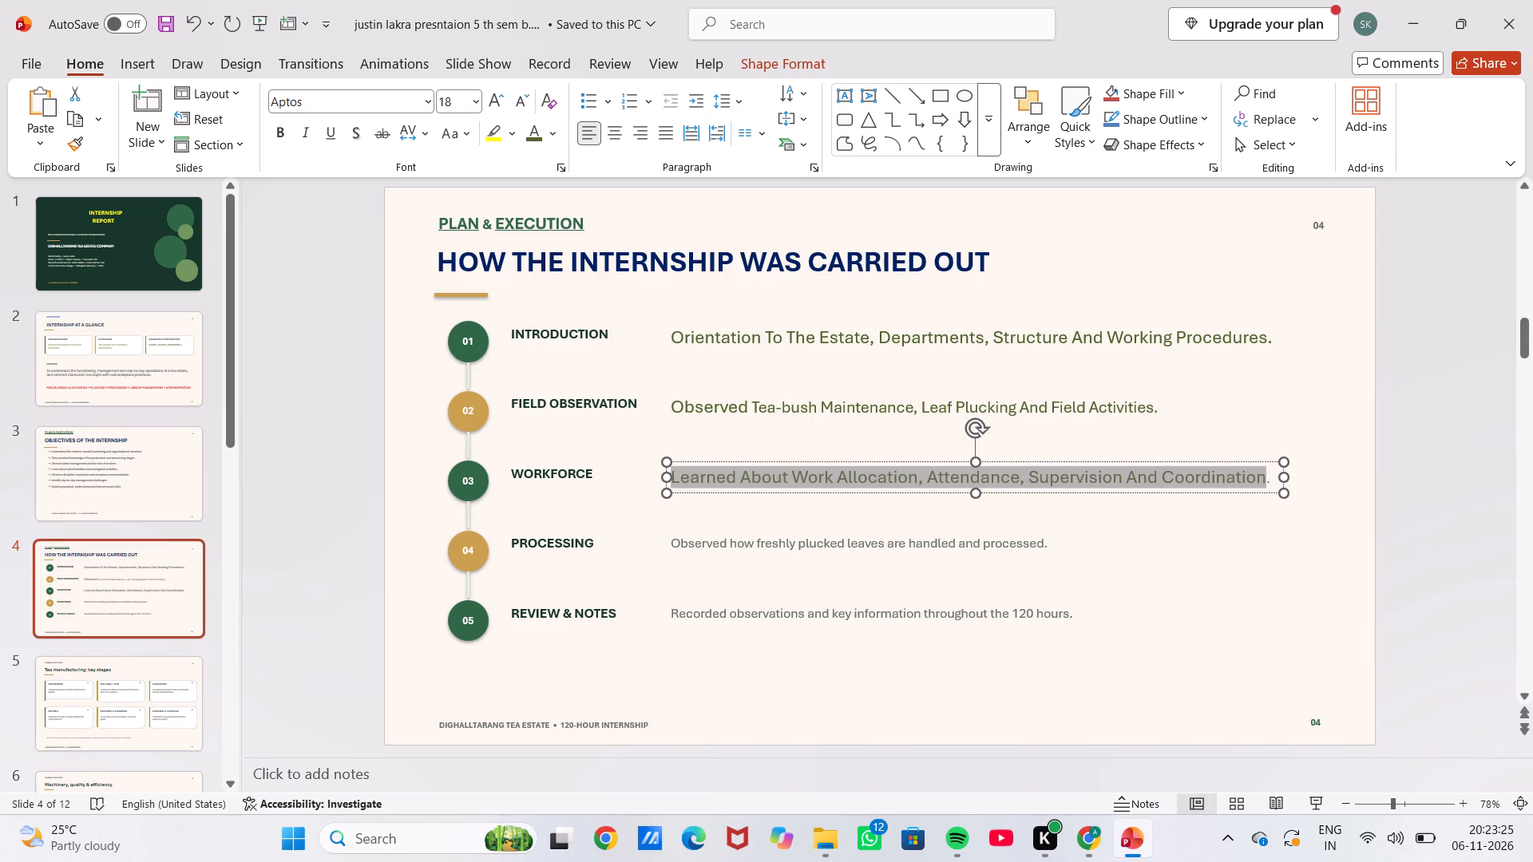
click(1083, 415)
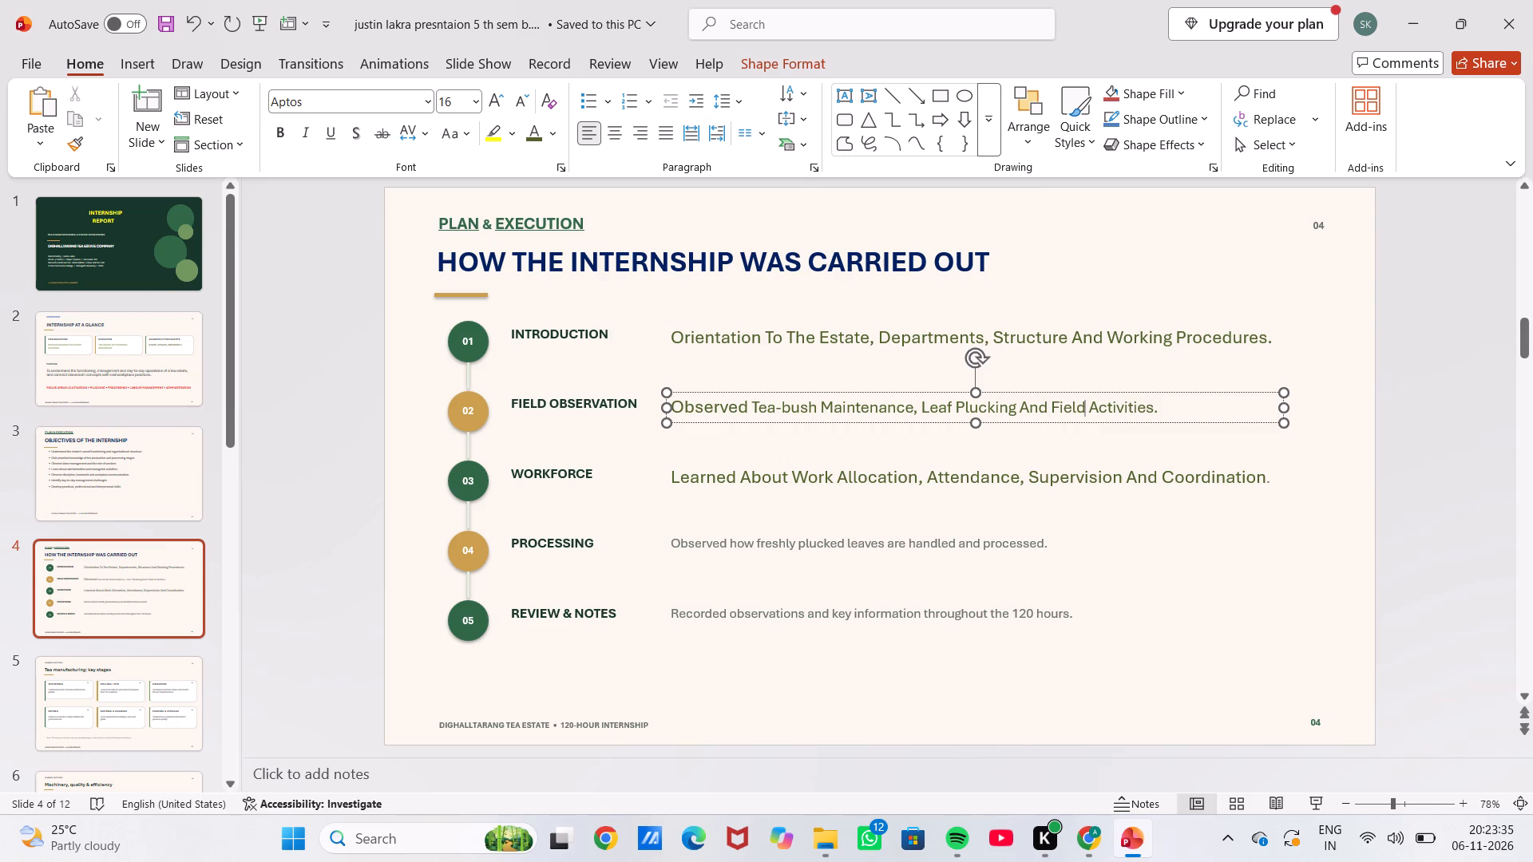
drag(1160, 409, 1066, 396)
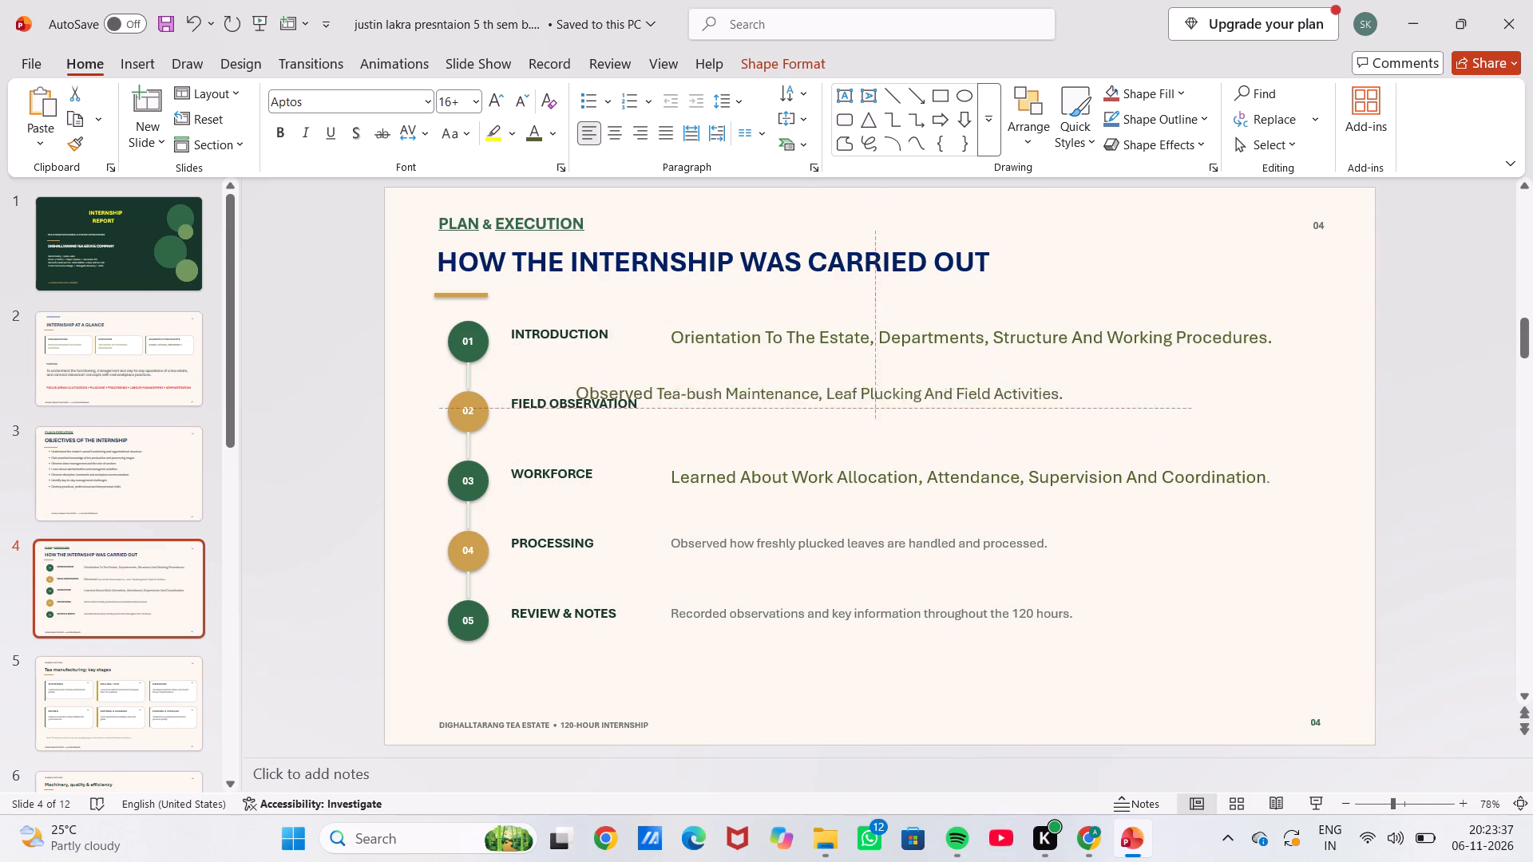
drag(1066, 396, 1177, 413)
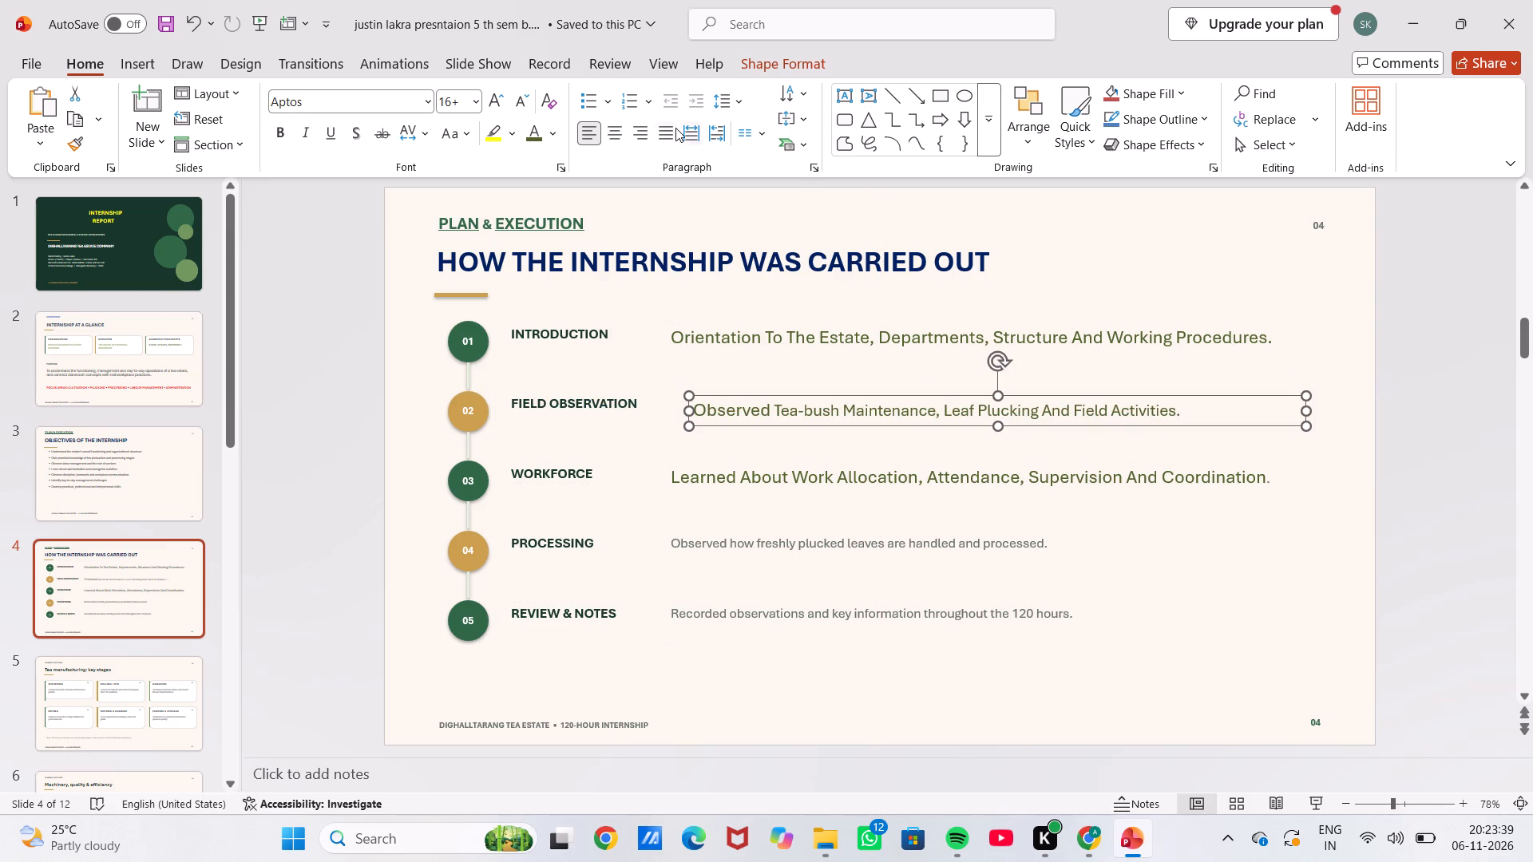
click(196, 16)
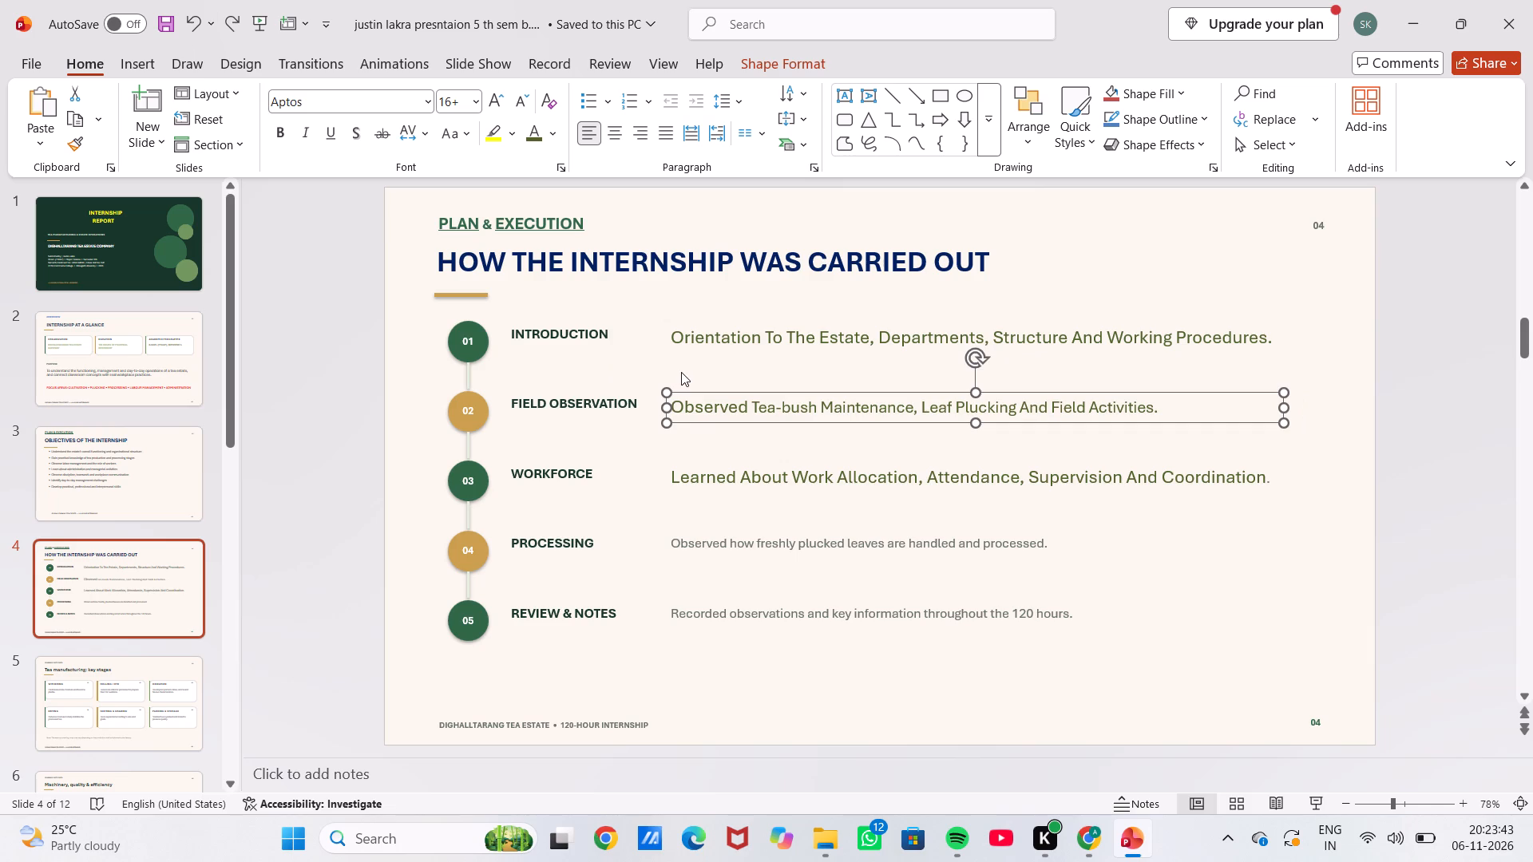
Enlarge the FIELD OBSERVATION description on slide 4 by one size increment, bringing its smaller words to size 18.
click(683, 372)
click(681, 405)
drag(1155, 409, 718, 408)
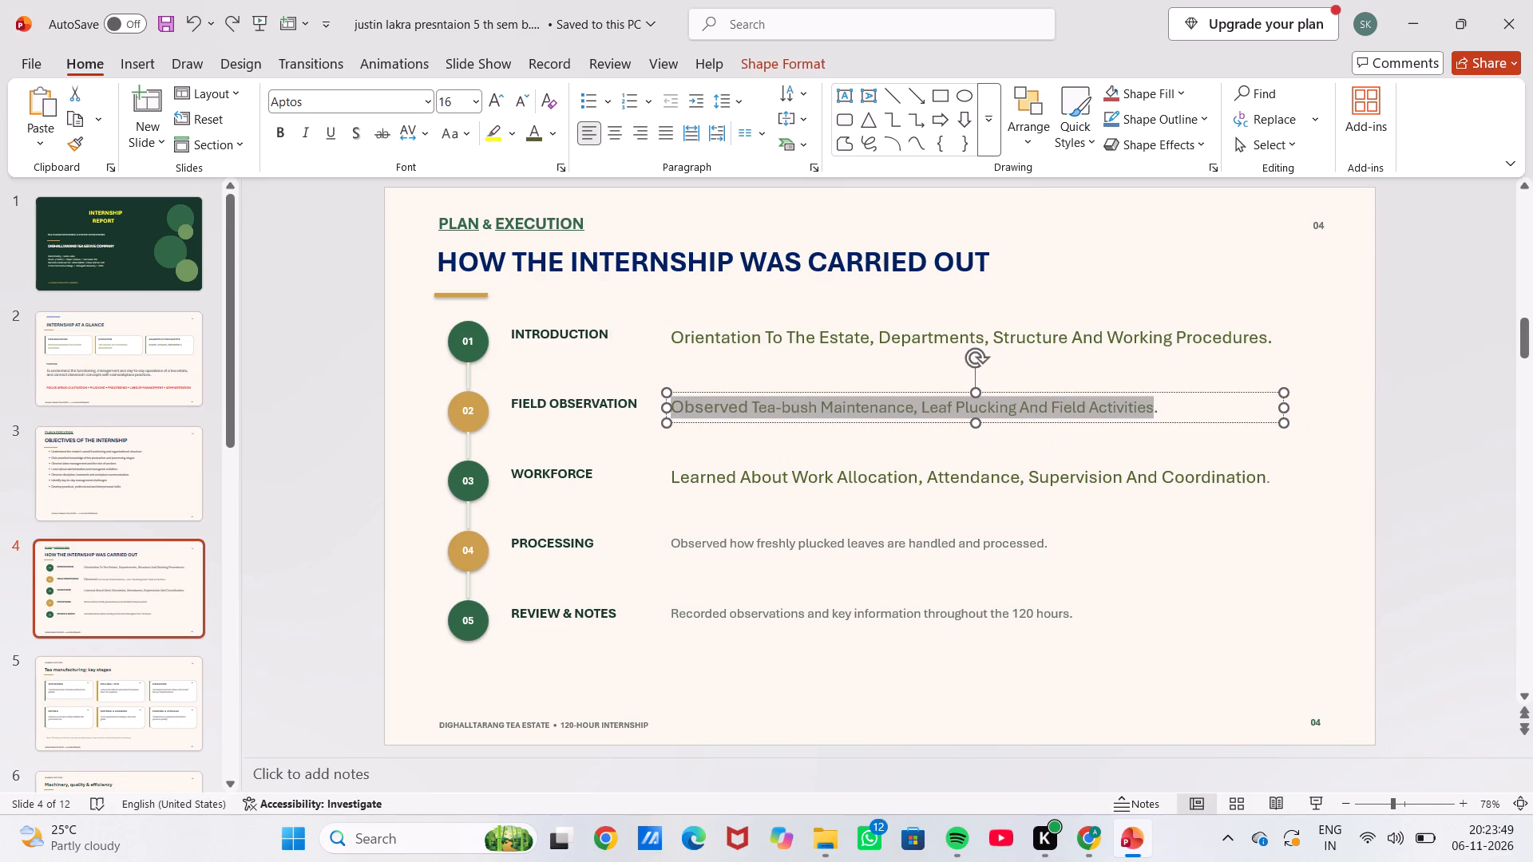
drag(718, 408, 711, 405)
click(505, 104)
click(679, 378)
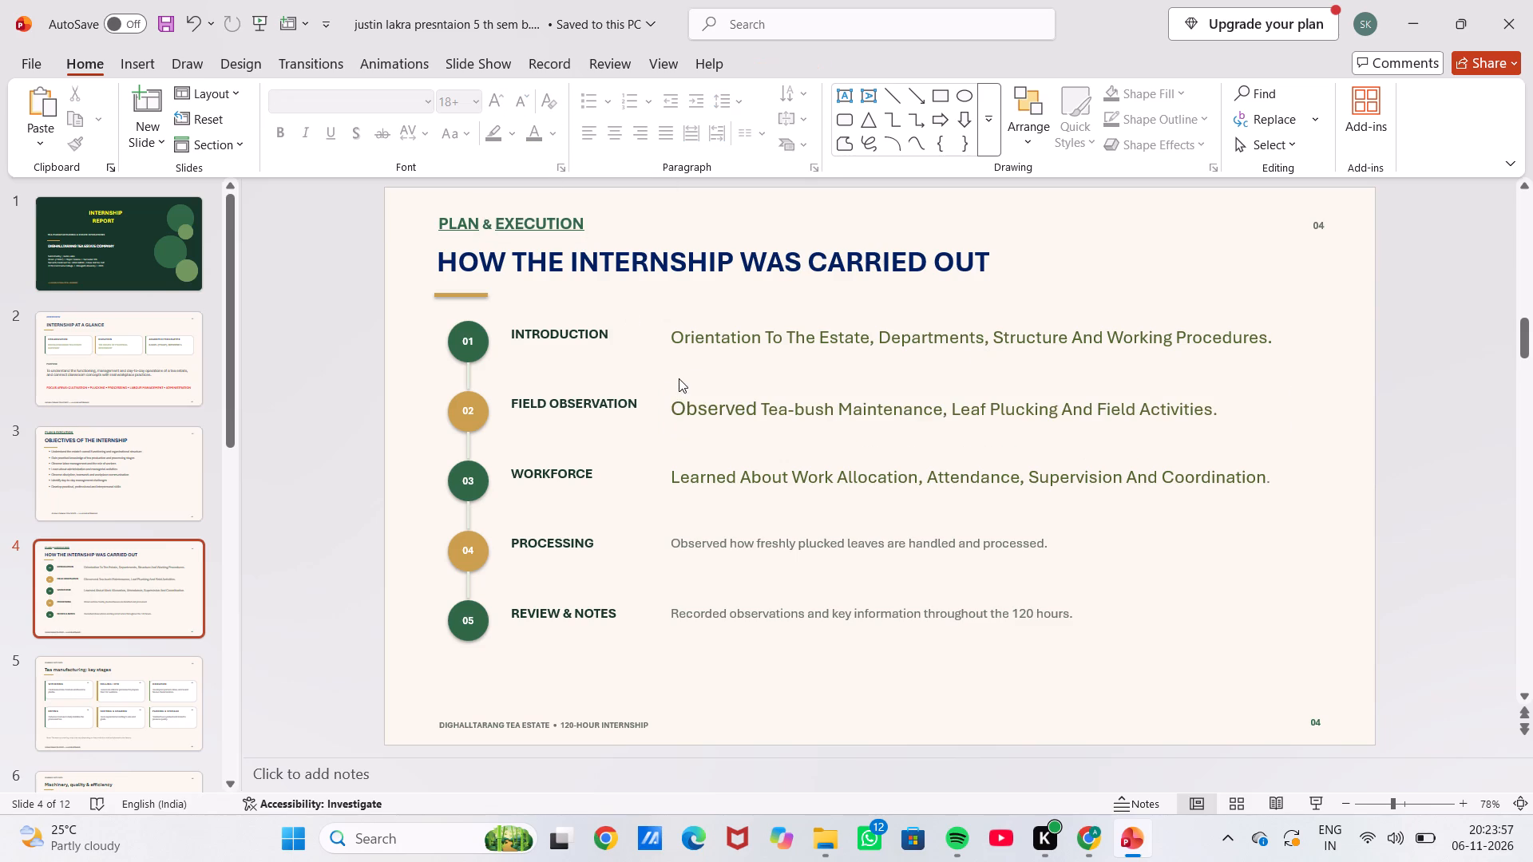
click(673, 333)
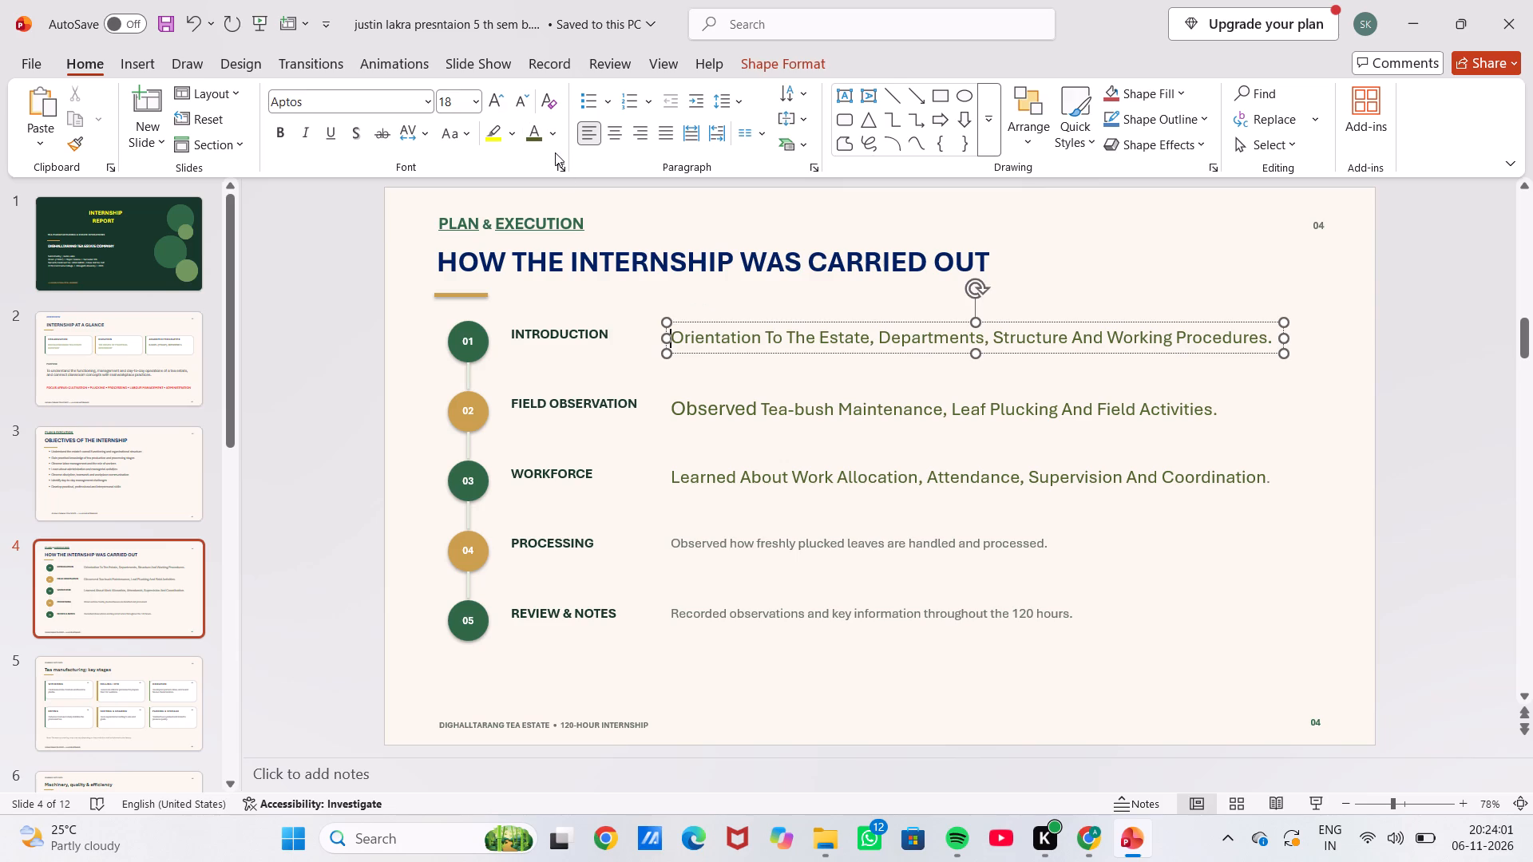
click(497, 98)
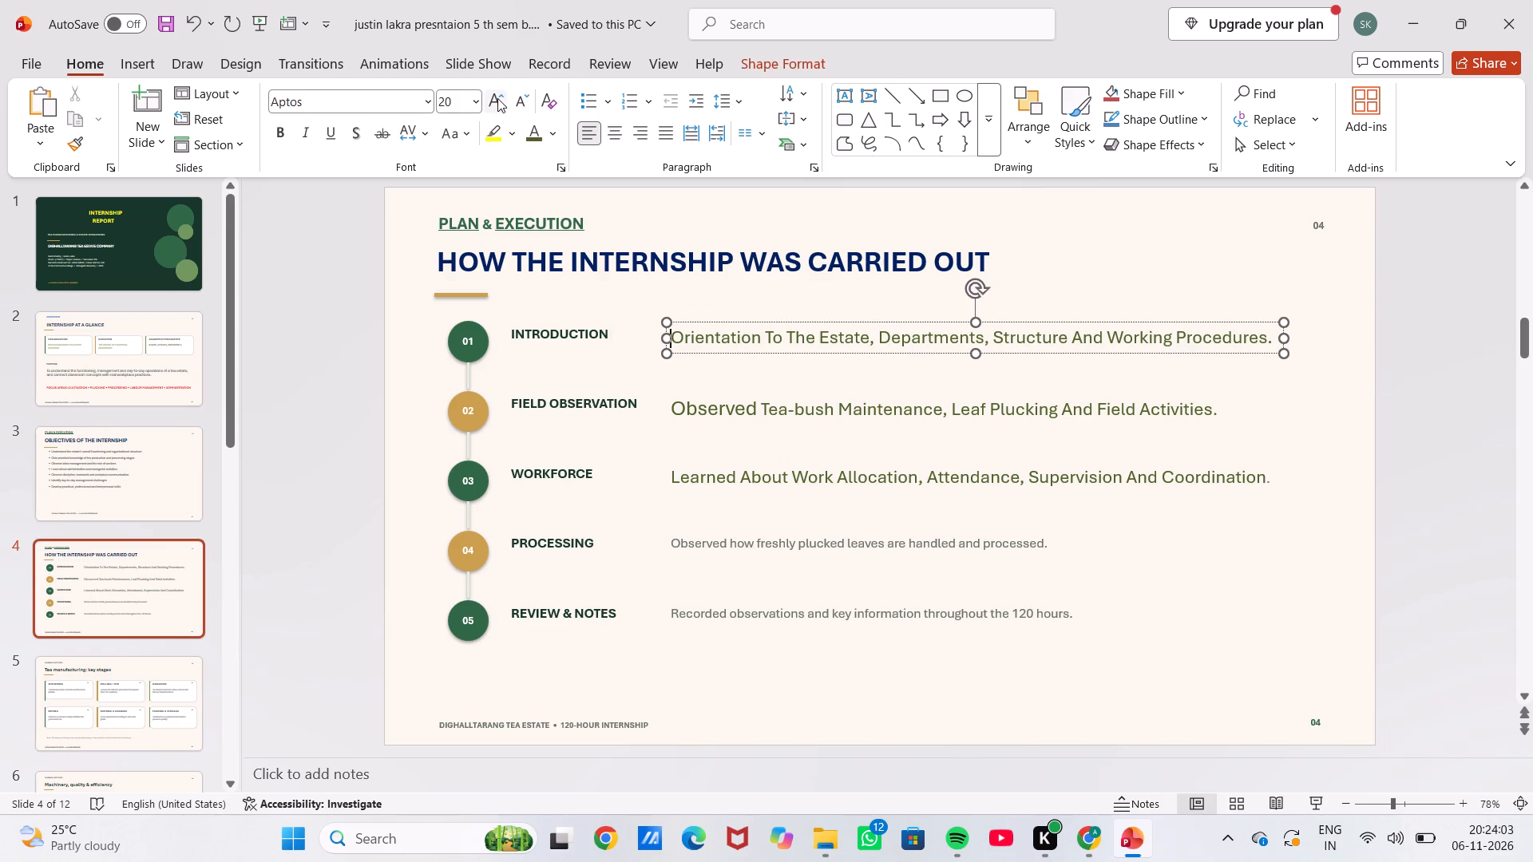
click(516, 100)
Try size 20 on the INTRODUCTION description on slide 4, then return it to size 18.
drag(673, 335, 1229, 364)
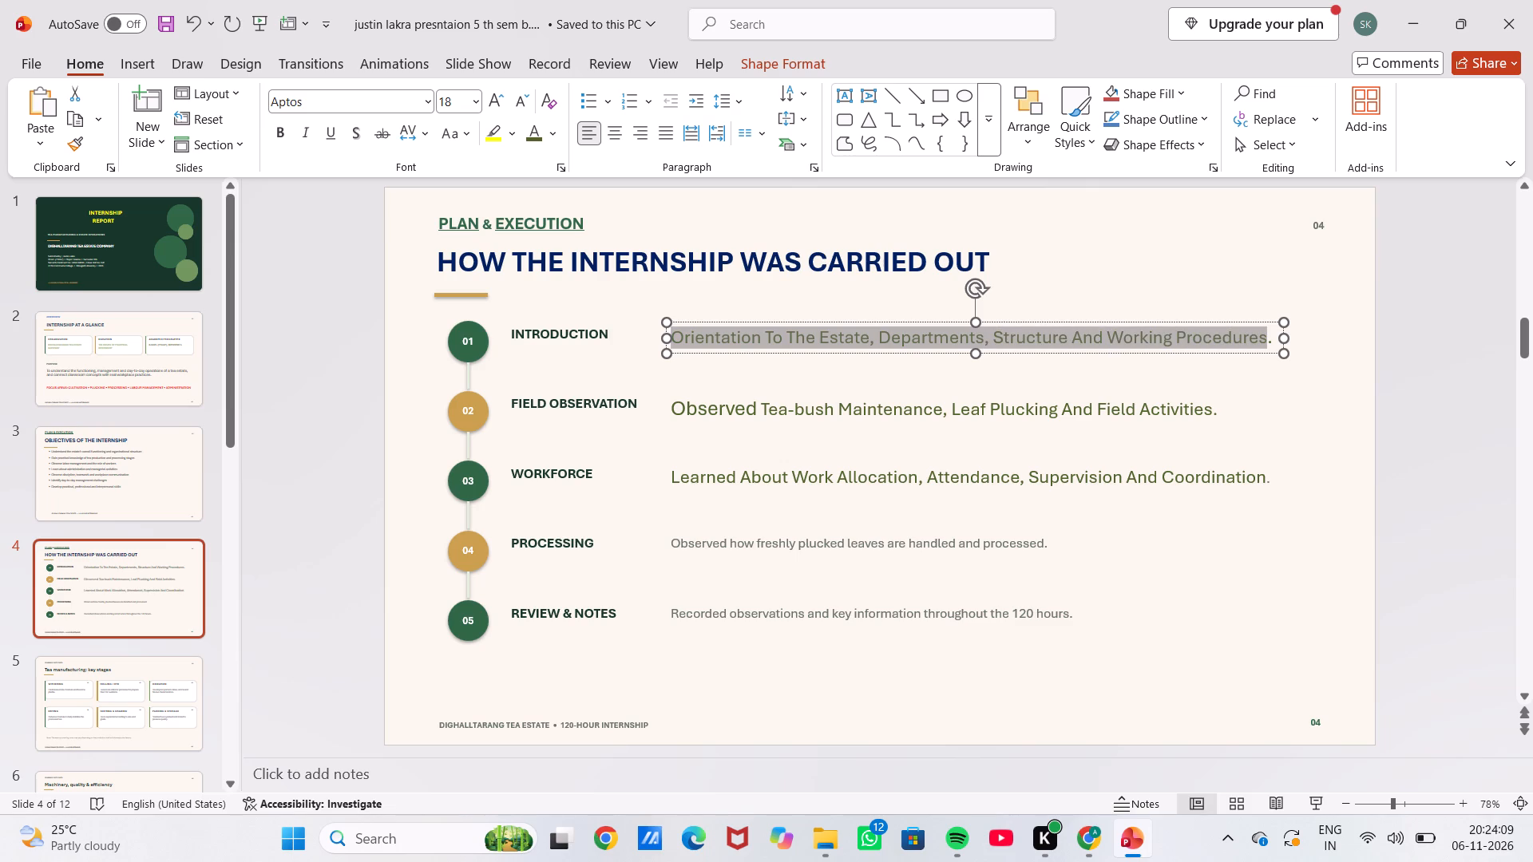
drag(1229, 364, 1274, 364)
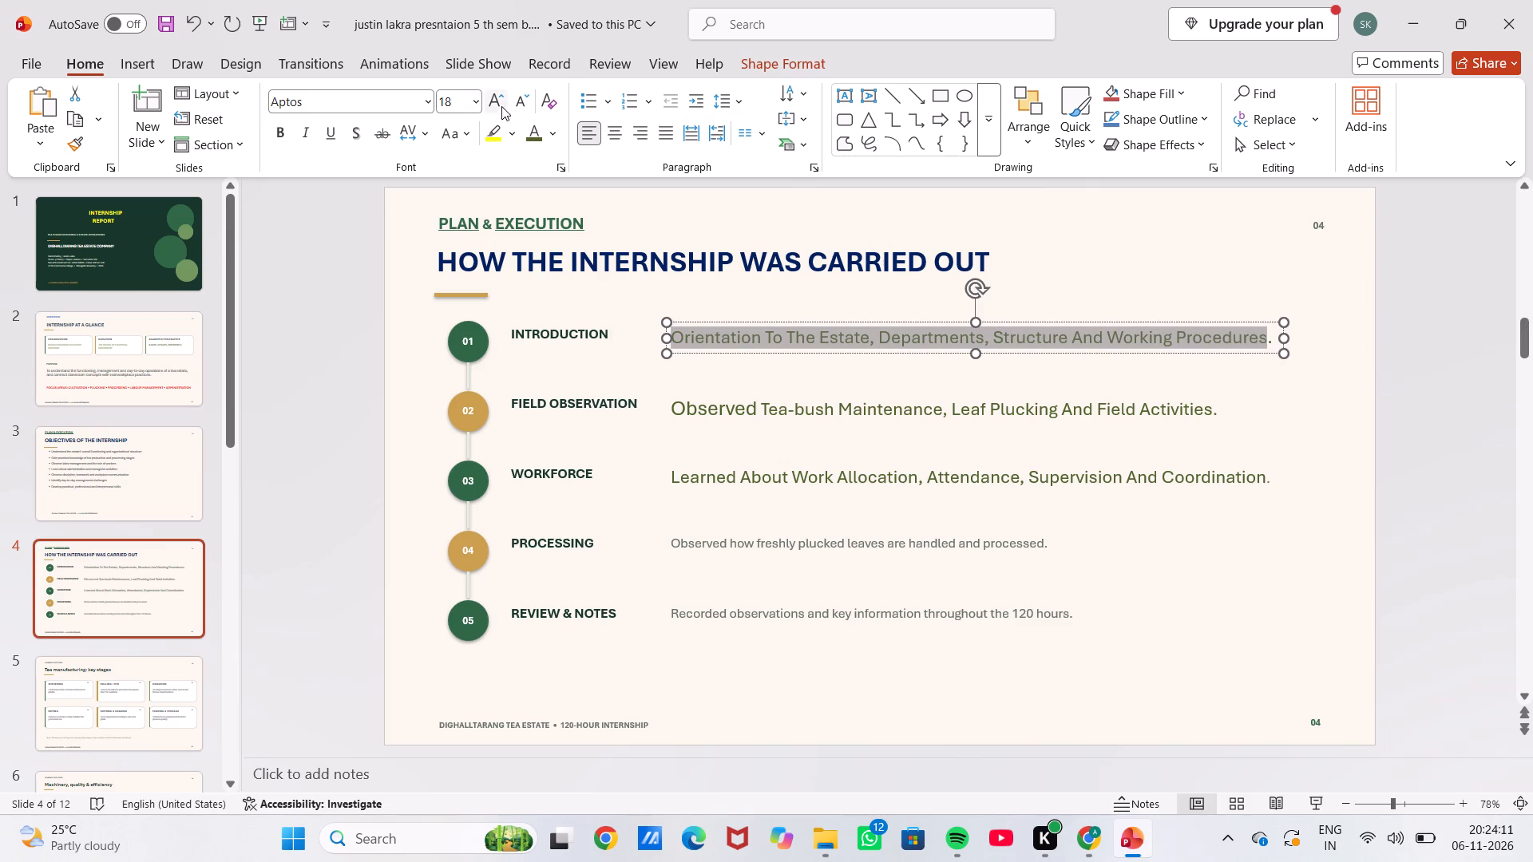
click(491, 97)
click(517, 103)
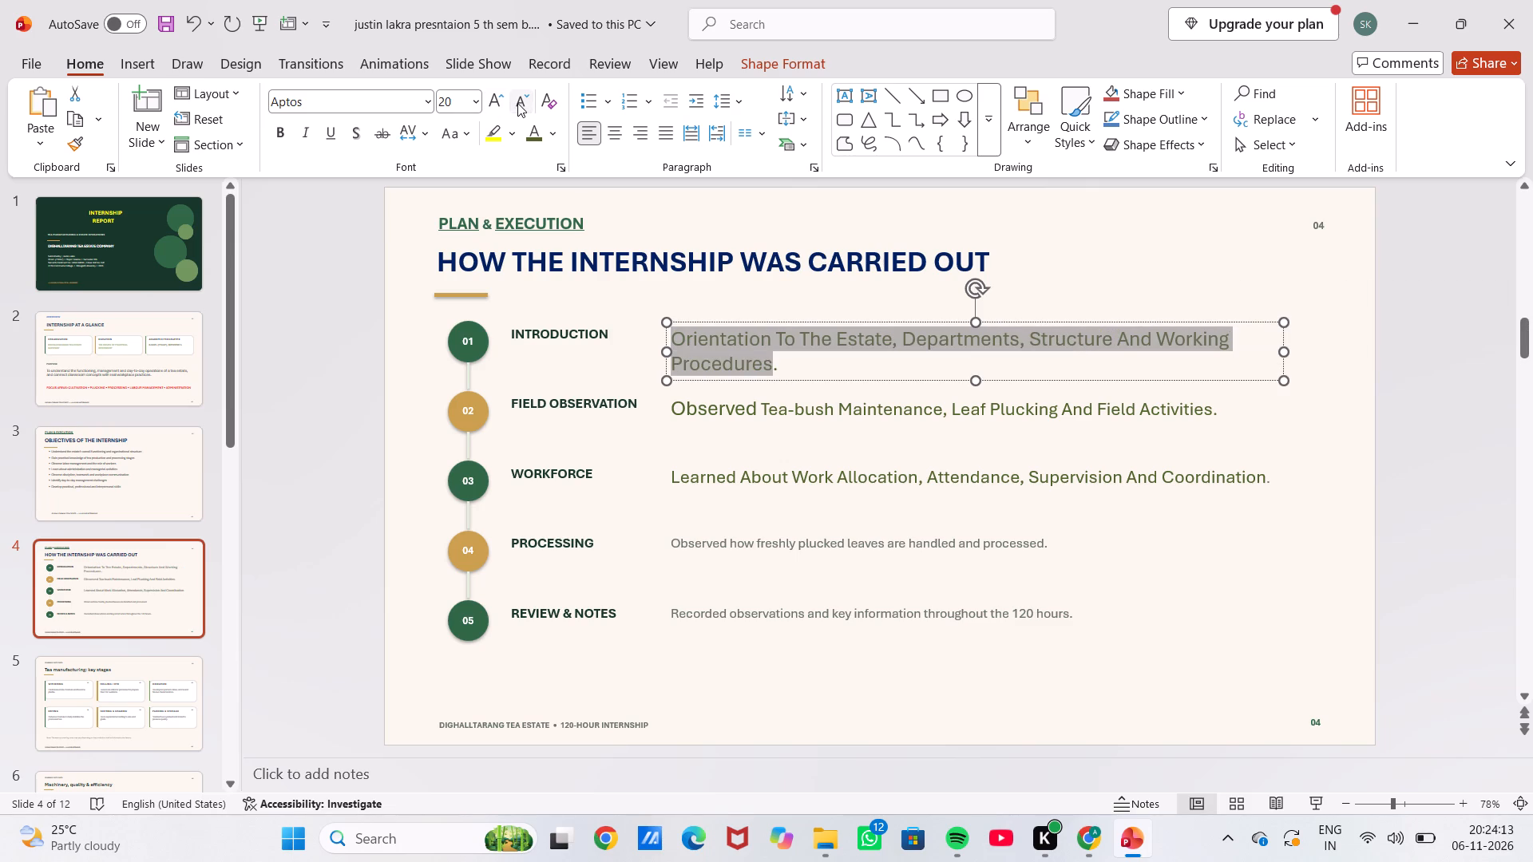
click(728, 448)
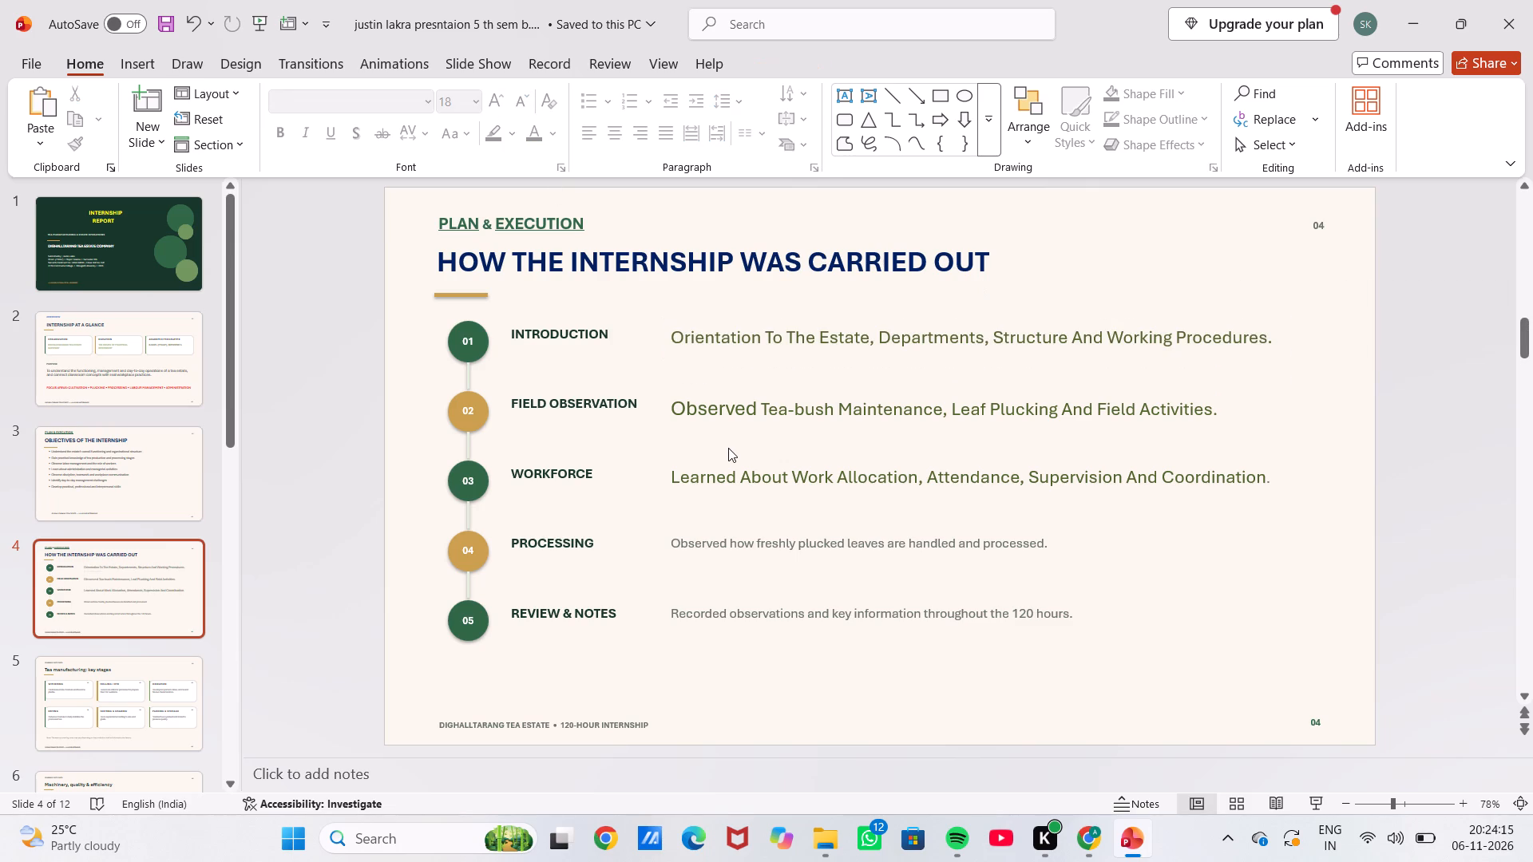
Colour the PROCESSING description on slide 4 Olive Green, Accent 3, Darker 50% and enlarge it to size 18.
scroll(743, 483, down, 1)
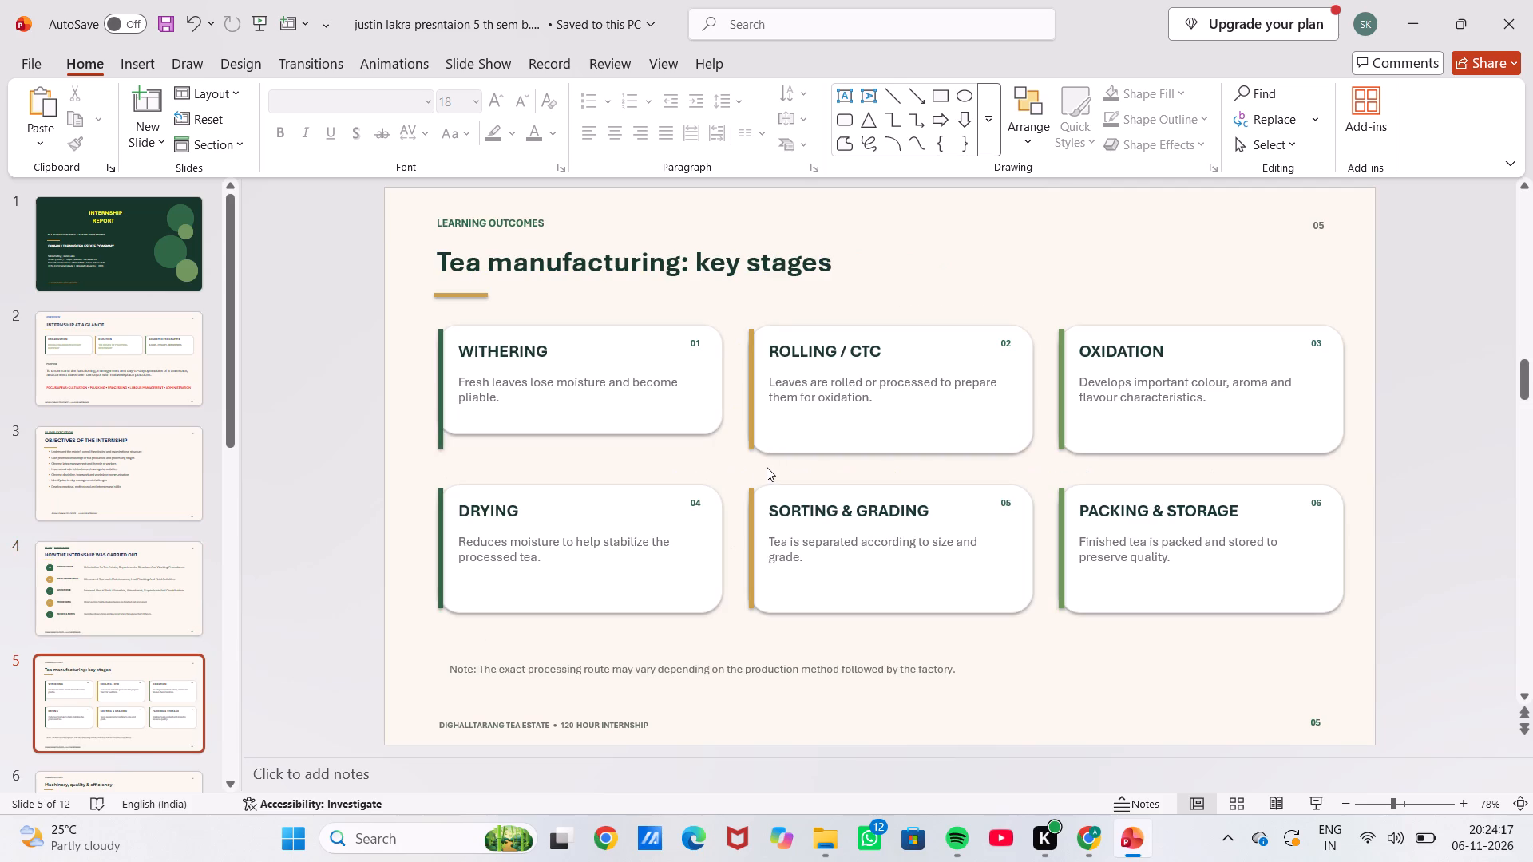
click(153, 577)
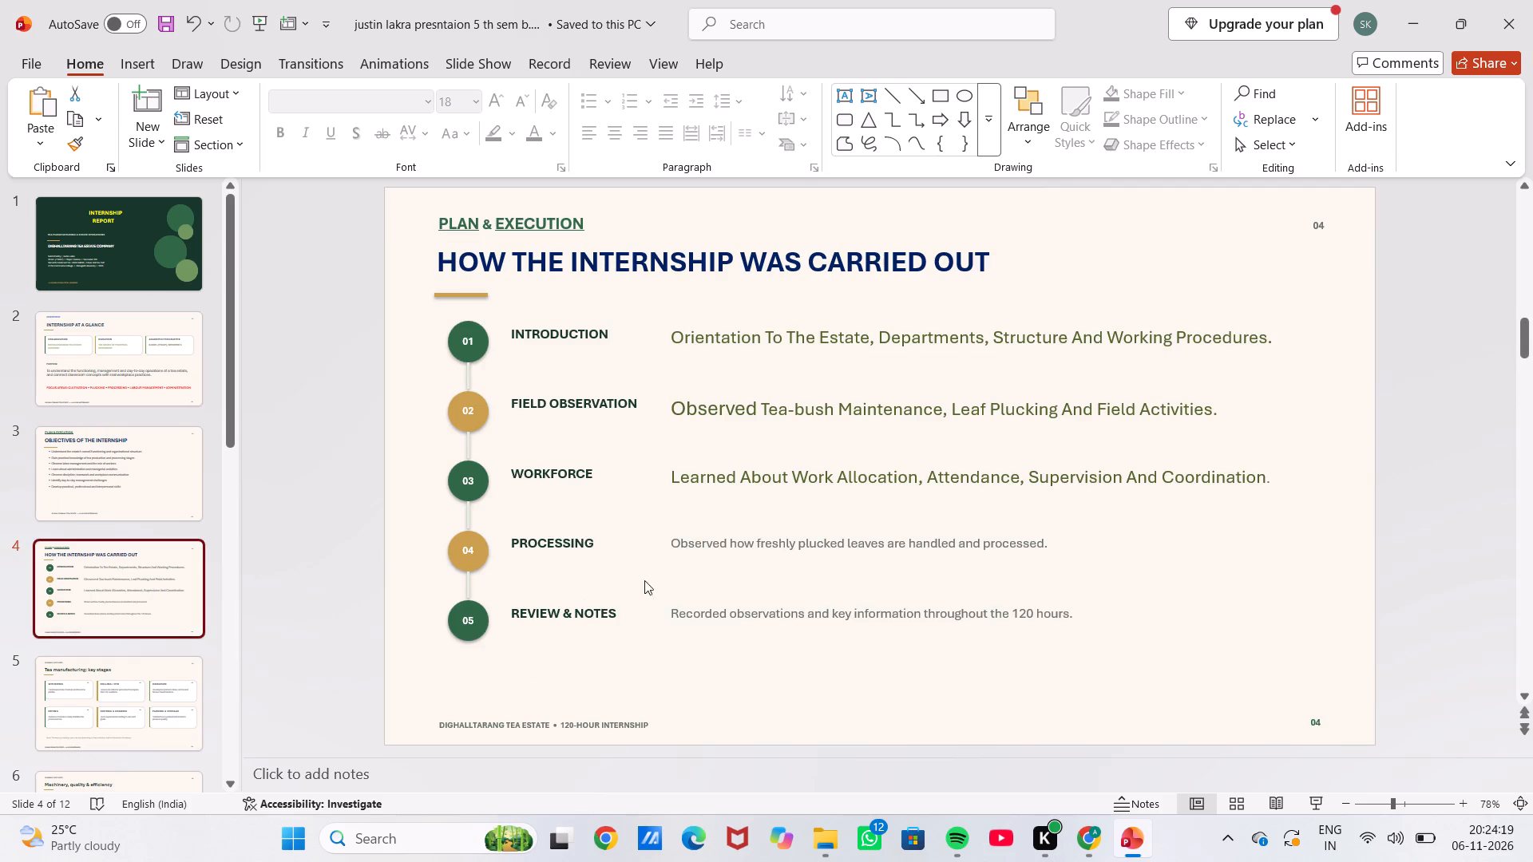
click(670, 541)
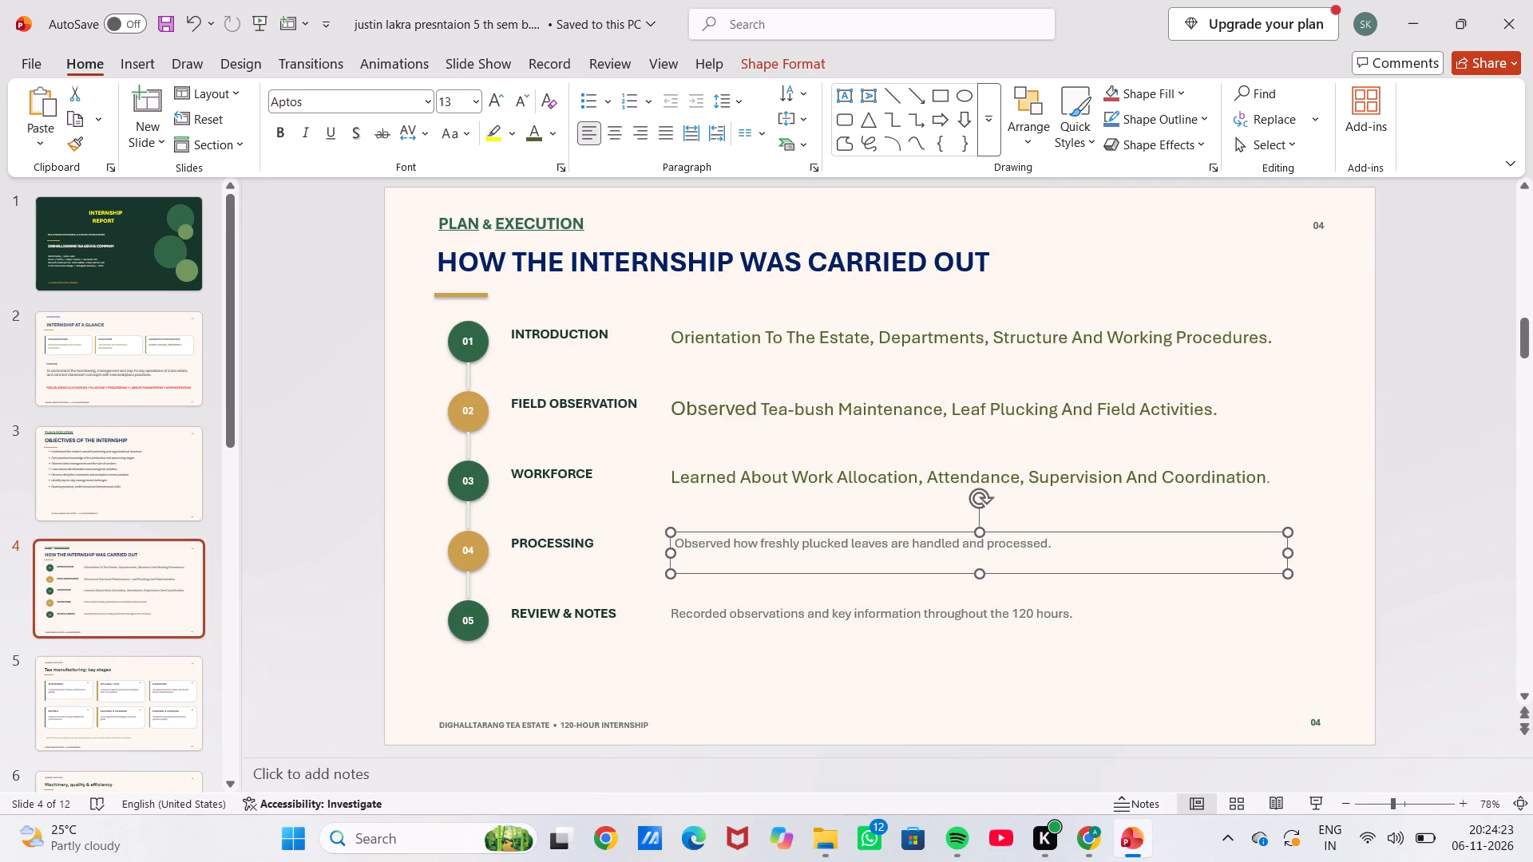
click(674, 541)
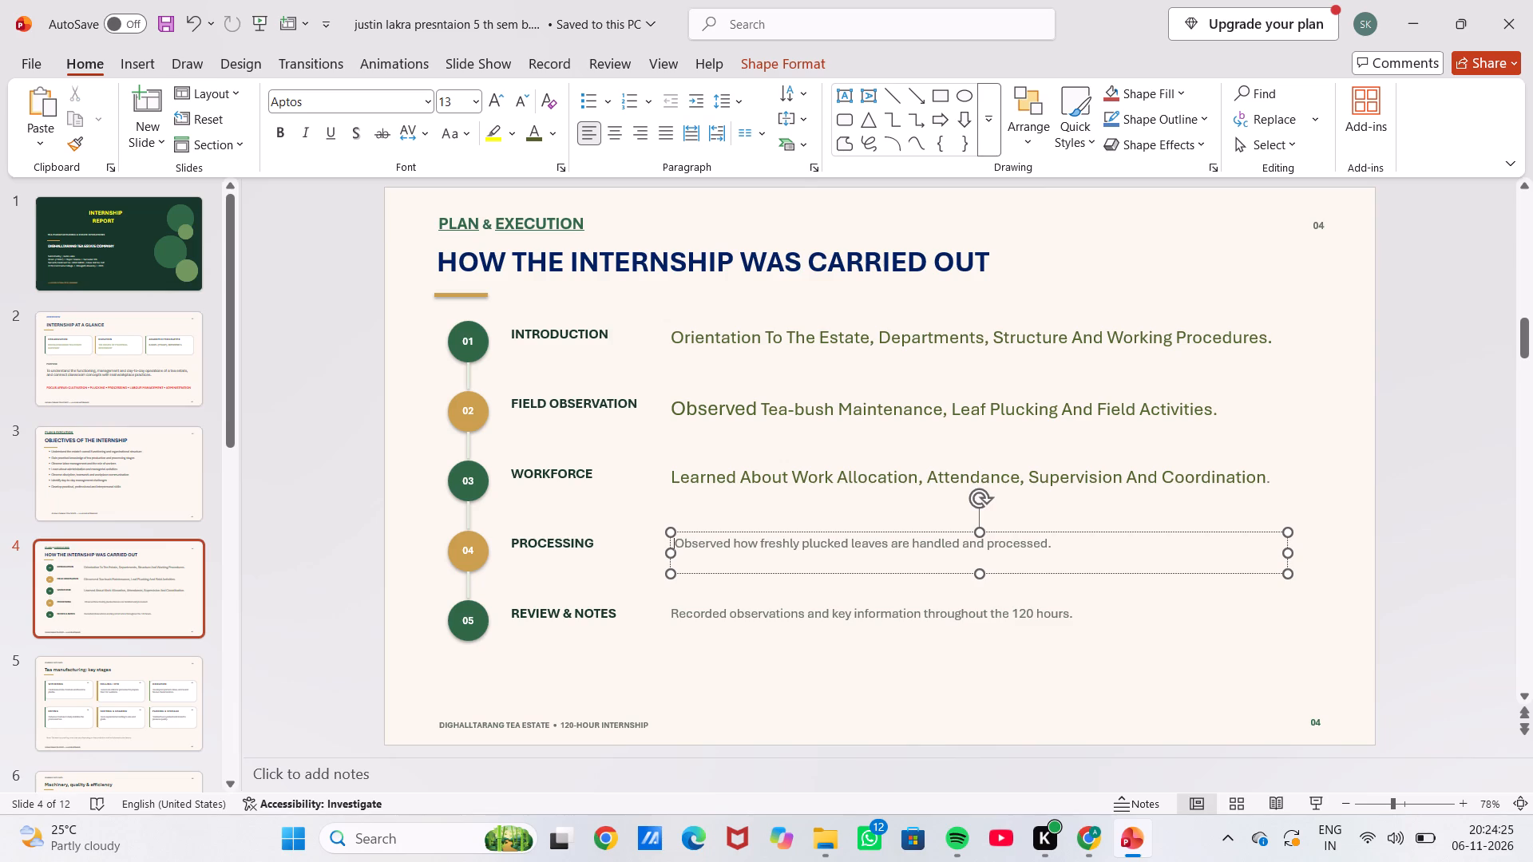
click(1048, 543)
drag(1048, 543, 819, 539)
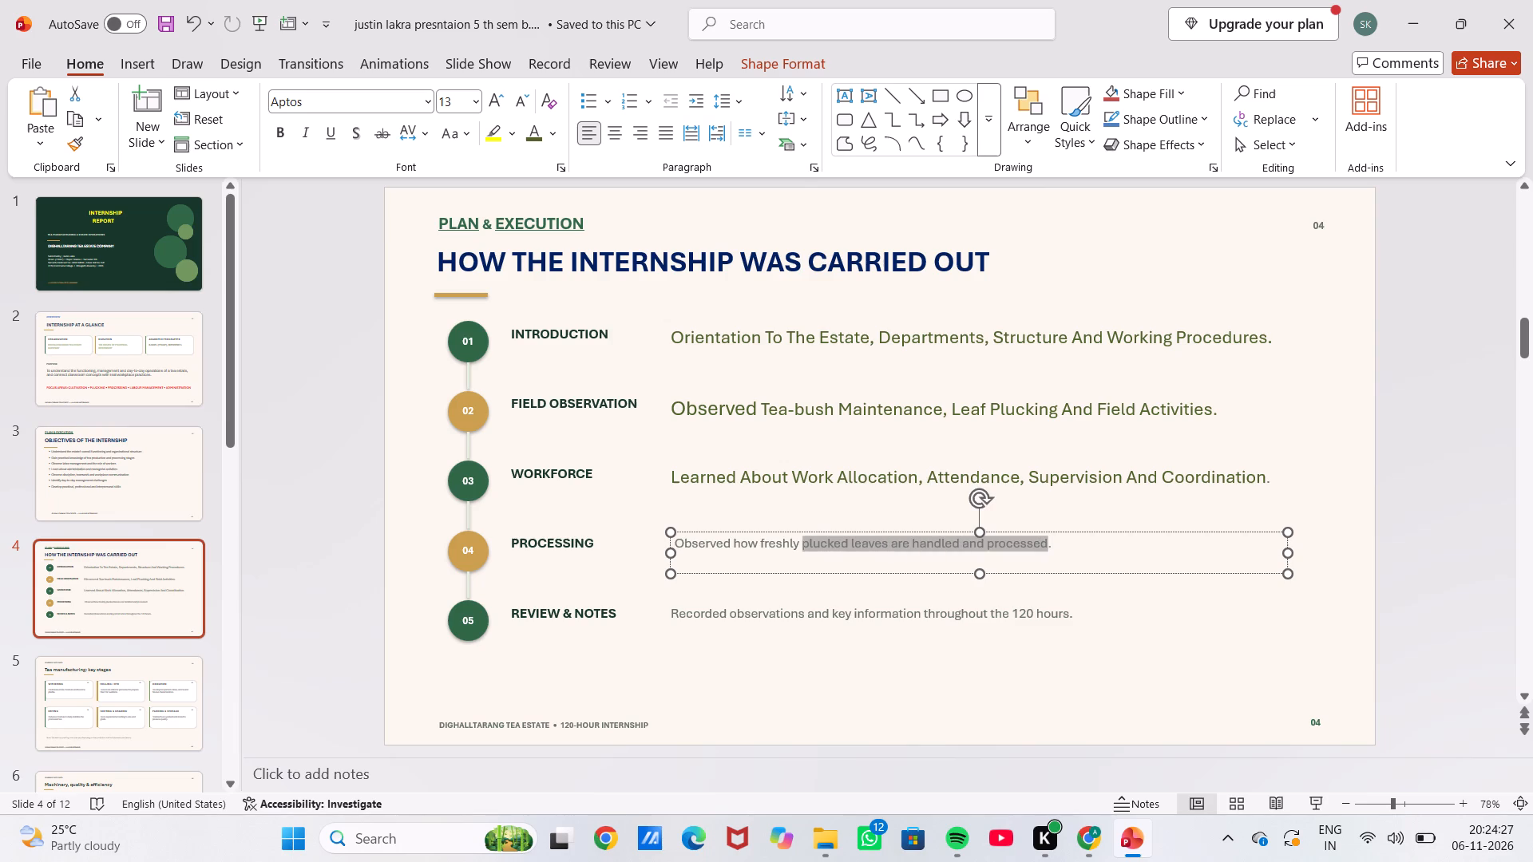
drag(819, 539, 687, 556)
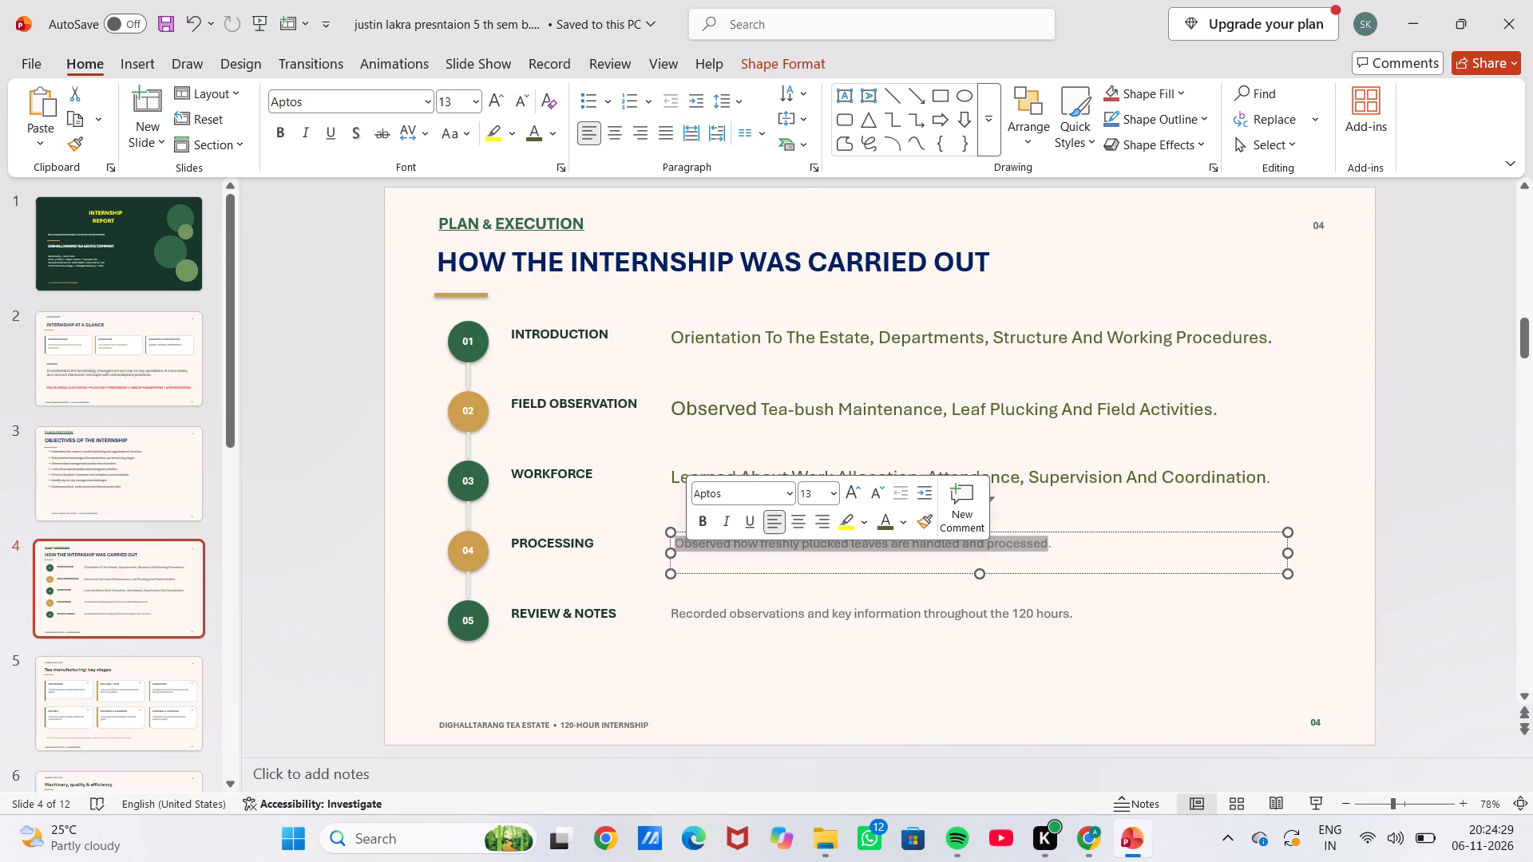
click(552, 133)
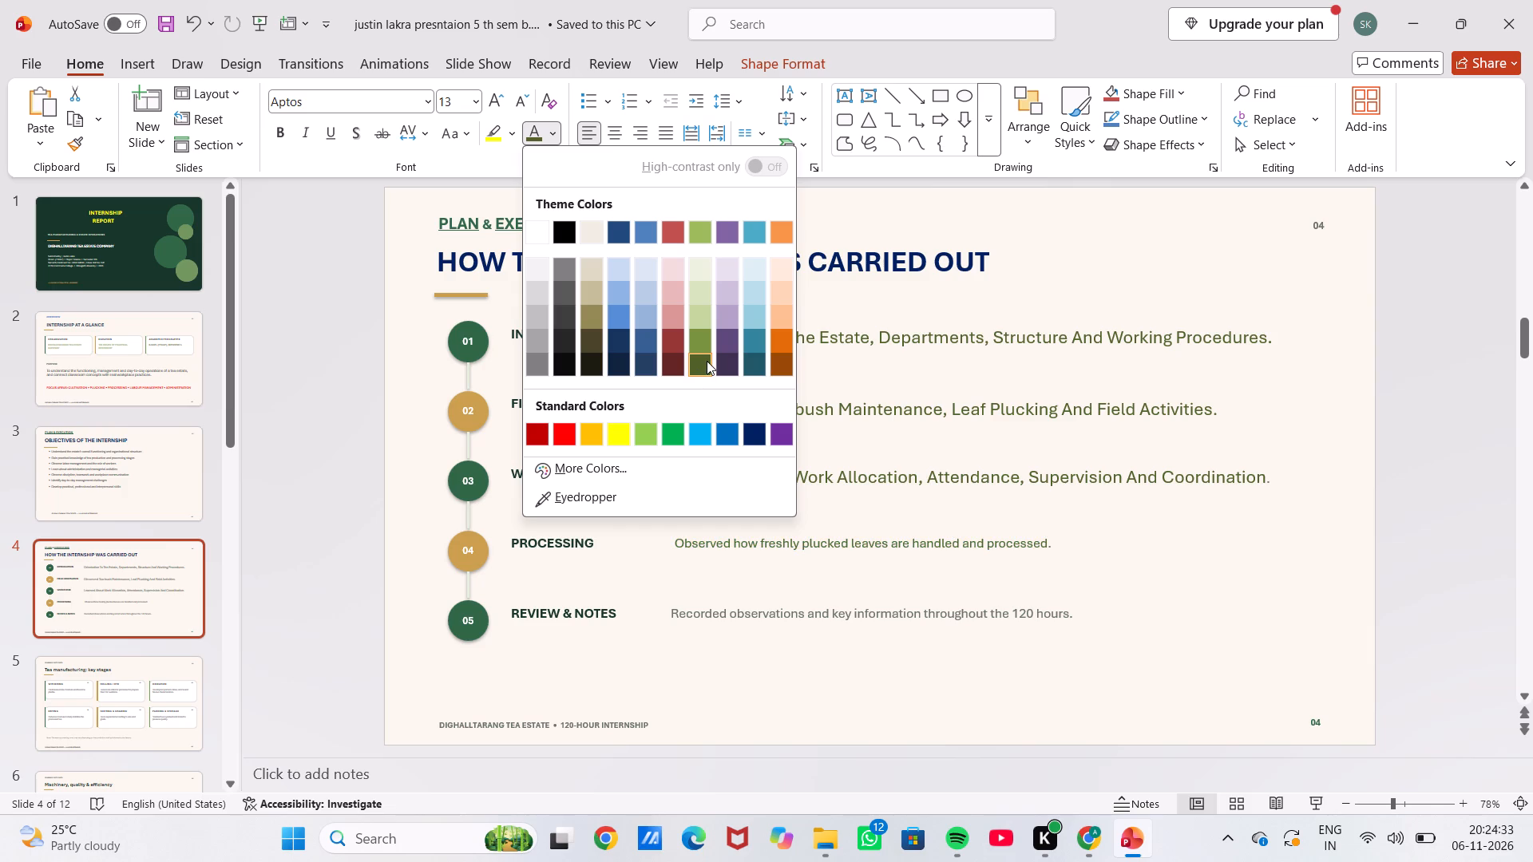
click(707, 361)
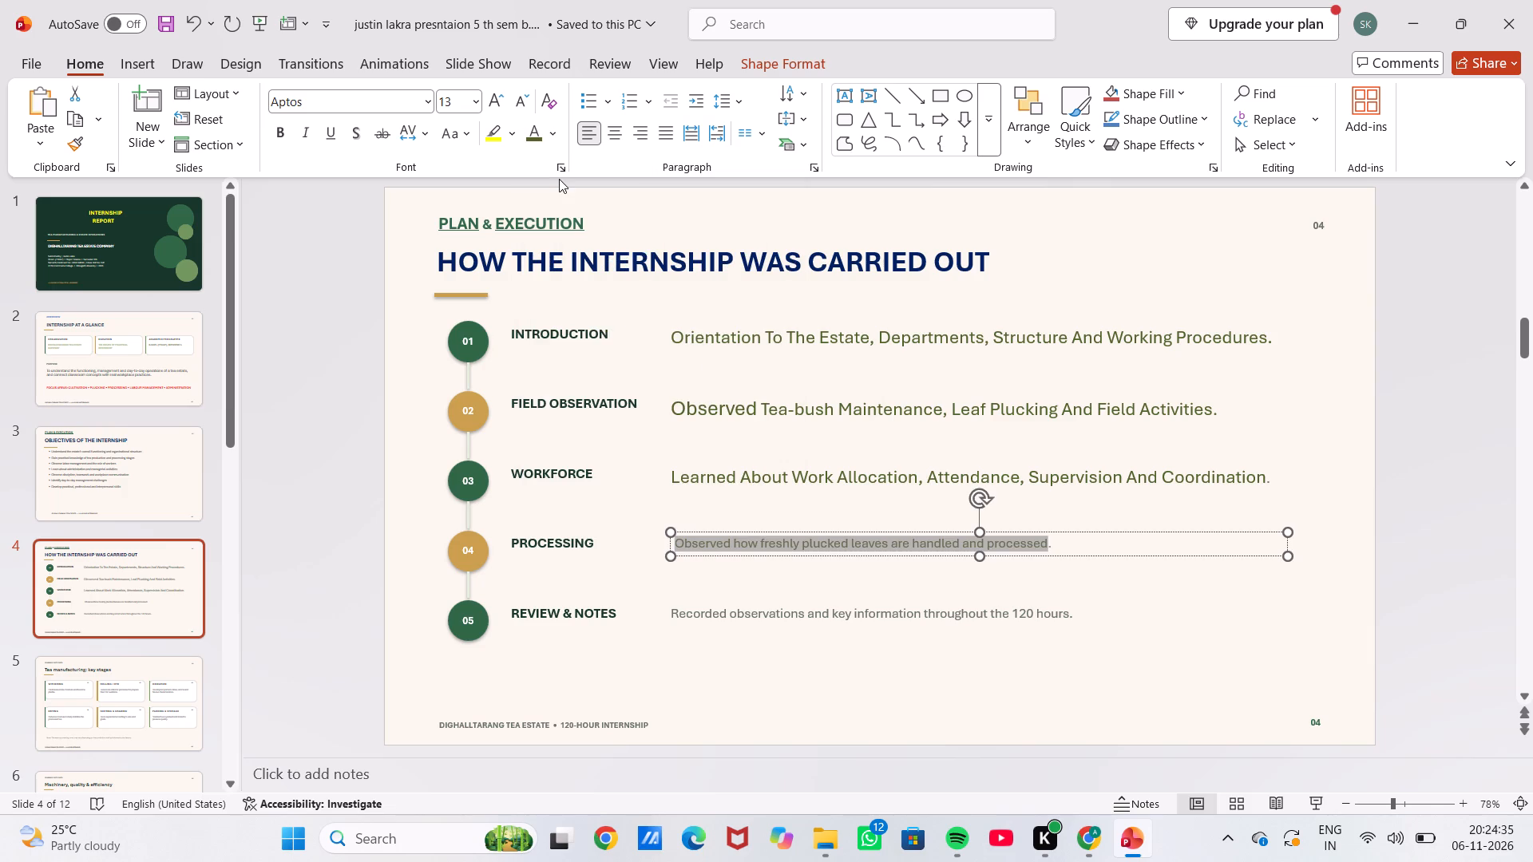
click(502, 100)
click(502, 100)
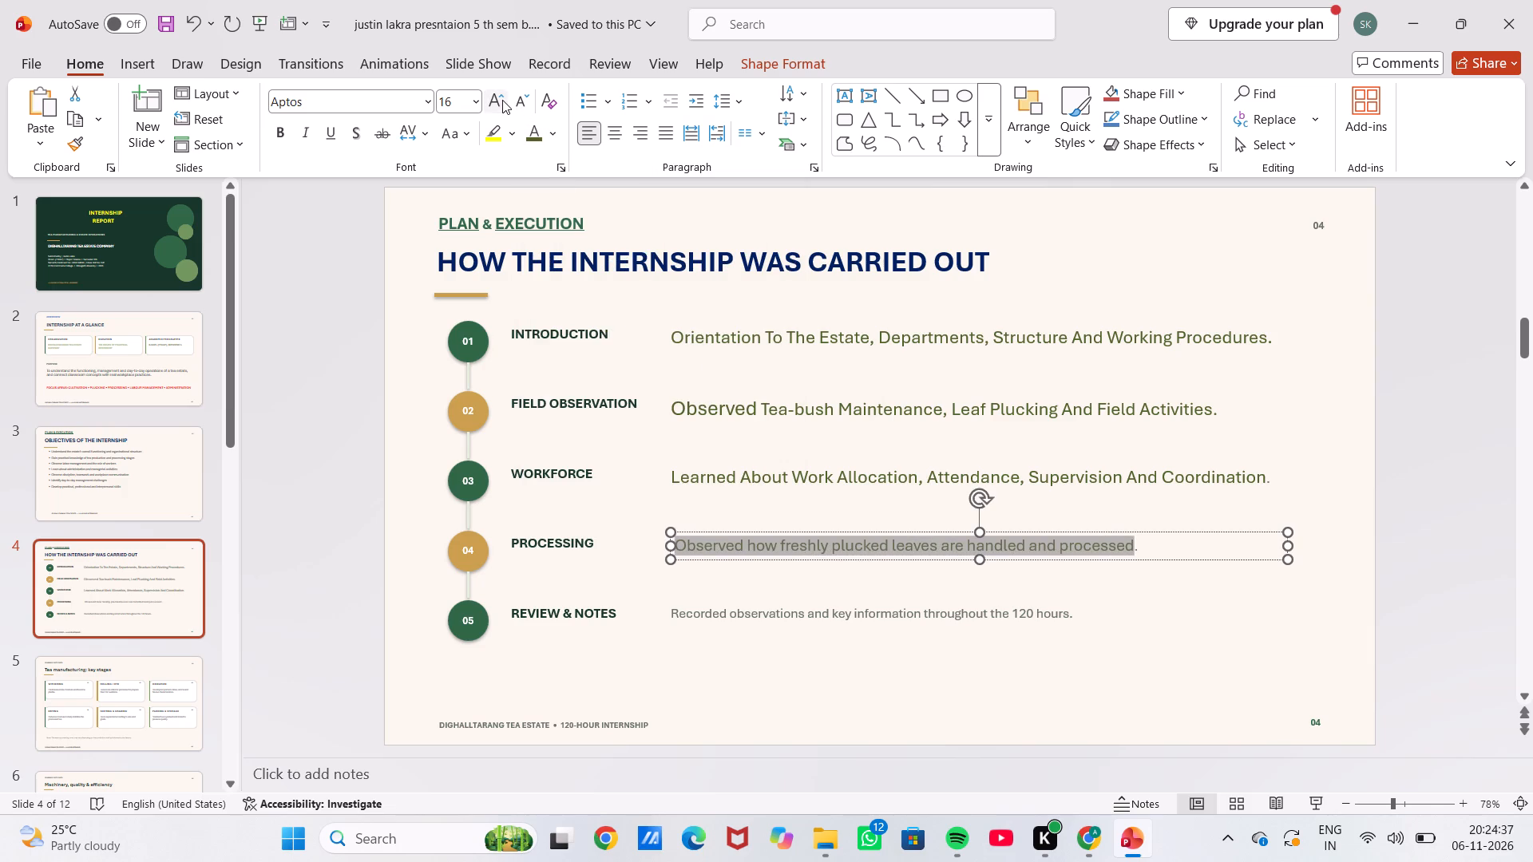
click(502, 100)
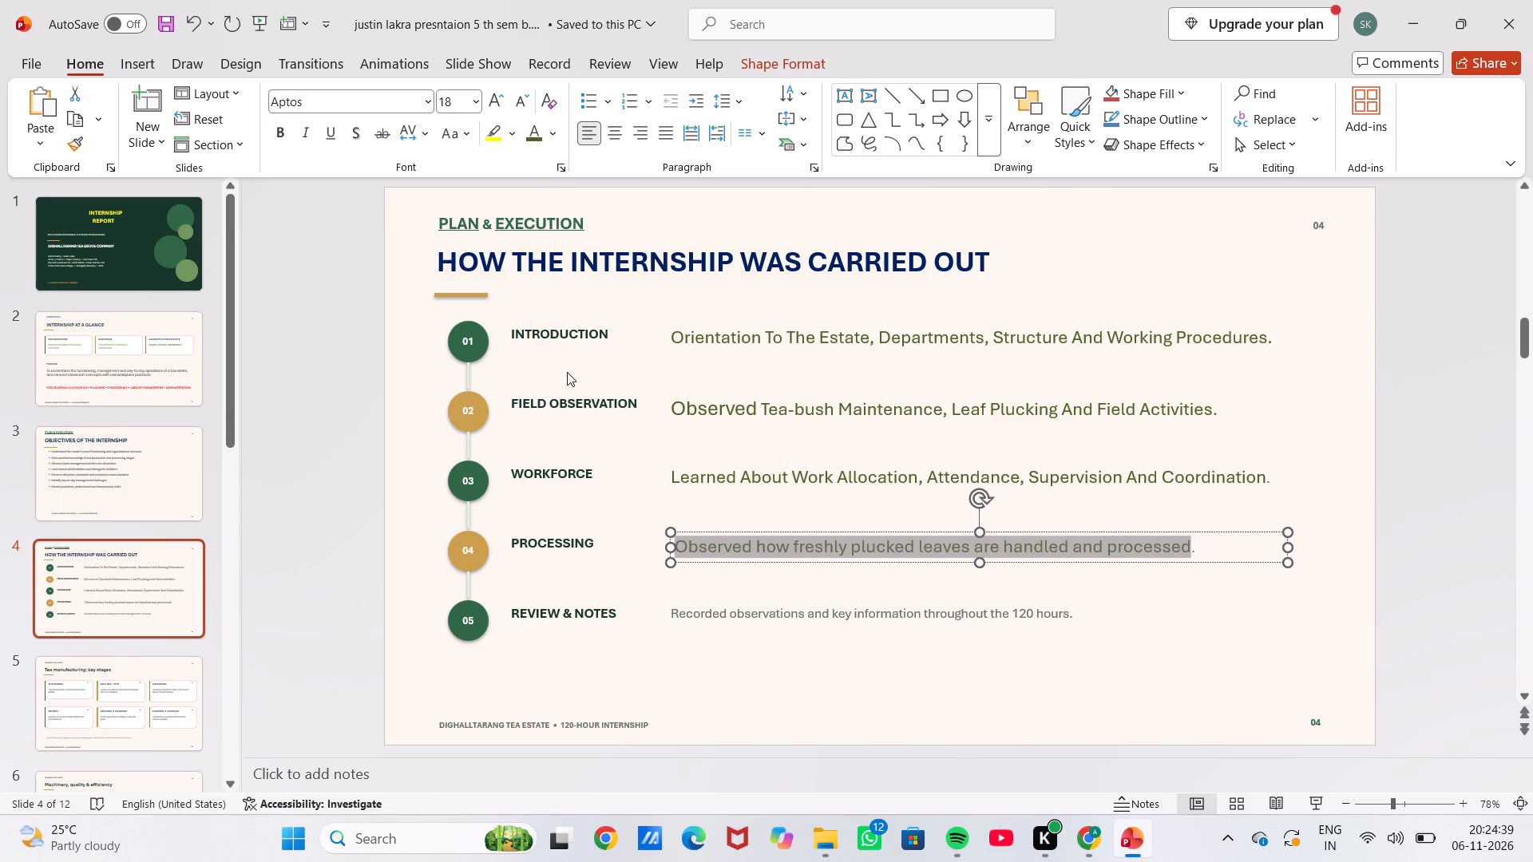
Change the PROCESSING description on slide 4 to Capitalize Each Word.
click(471, 133)
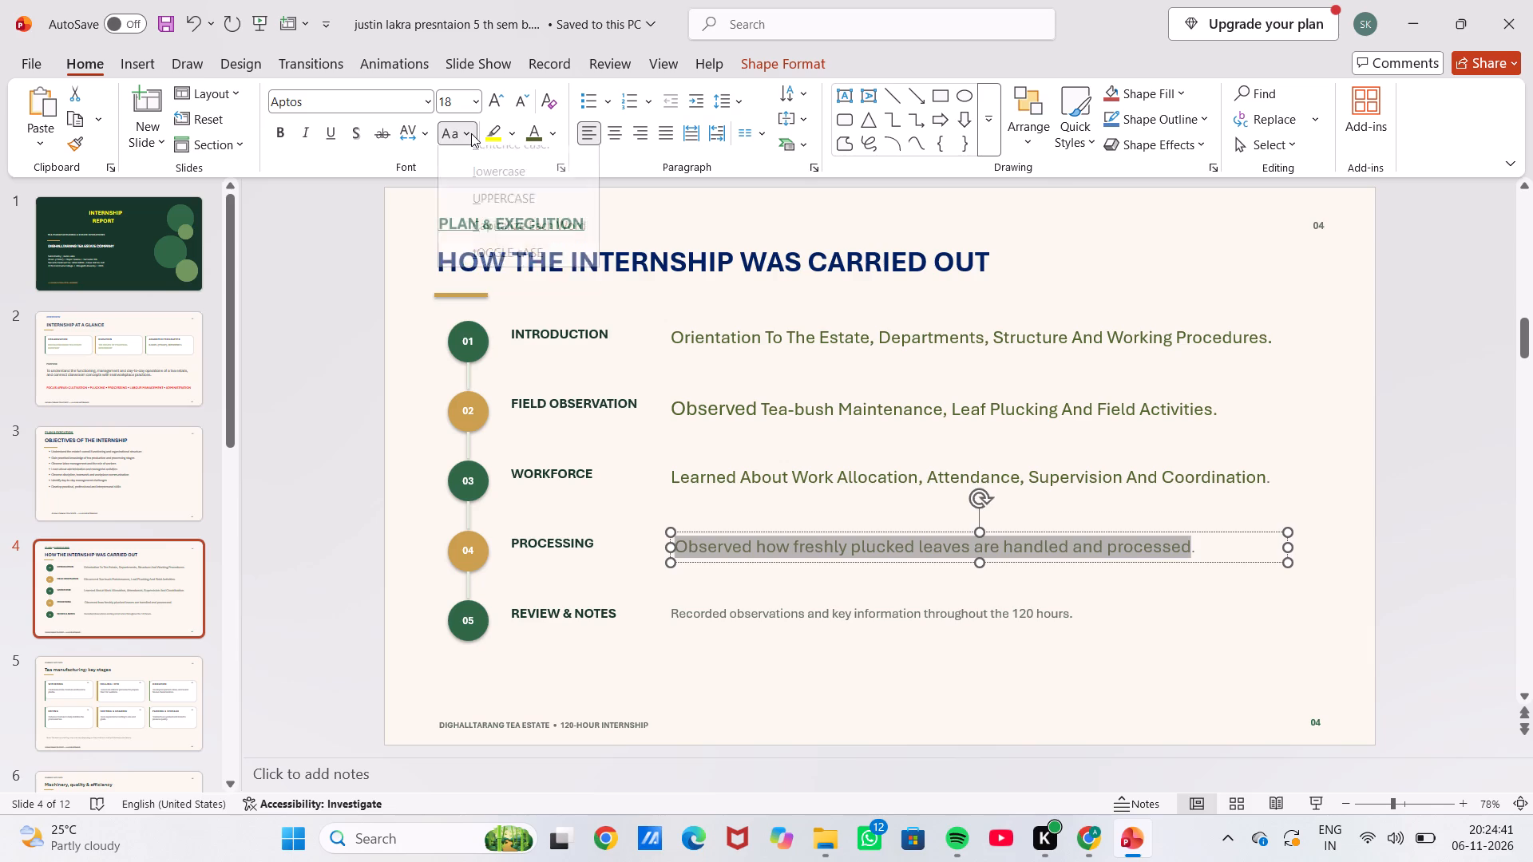
click(545, 238)
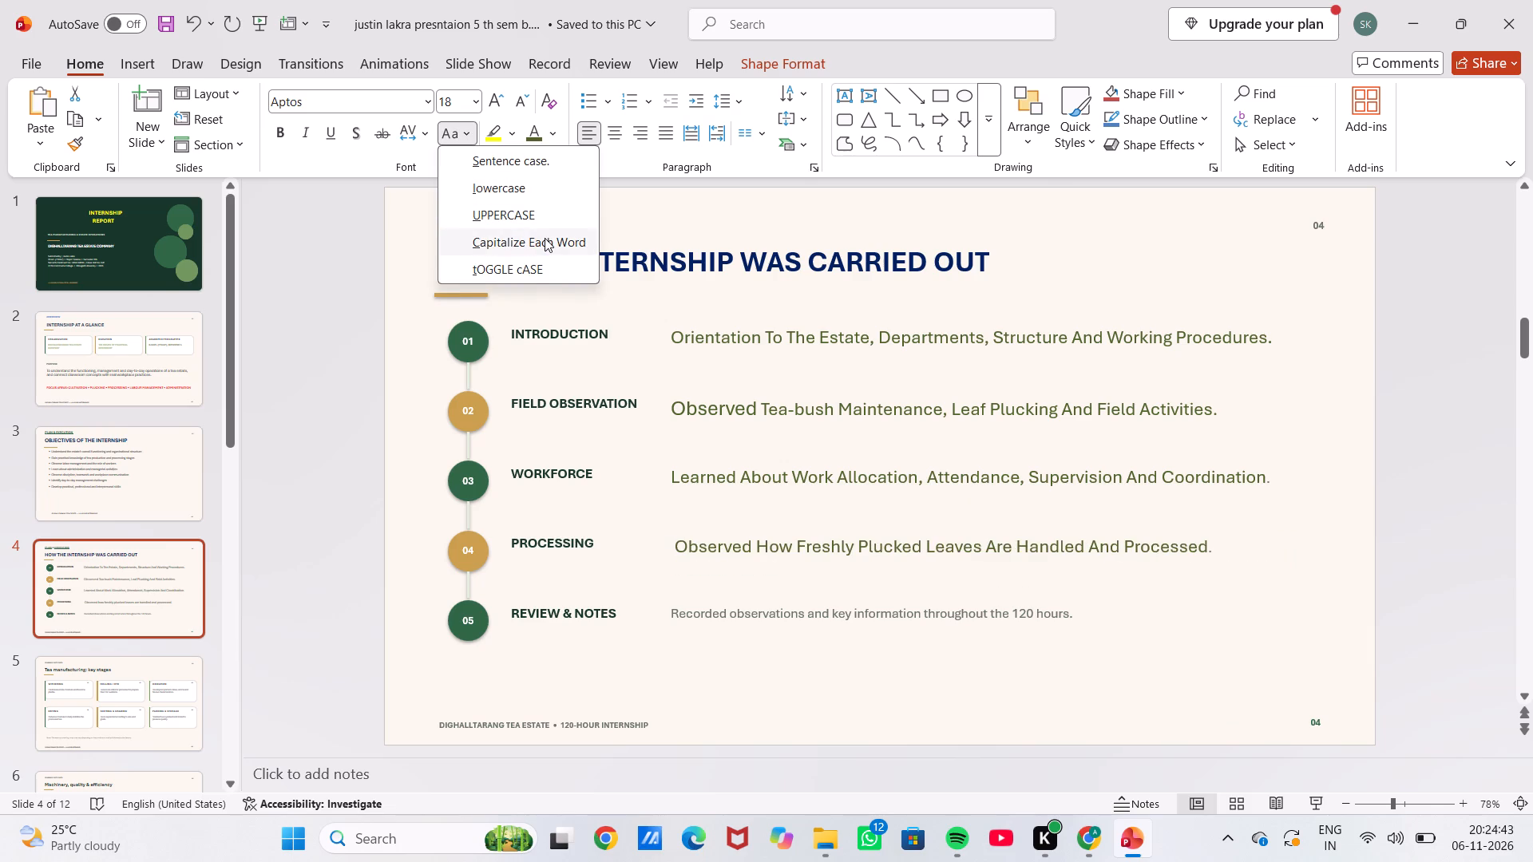
click(910, 676)
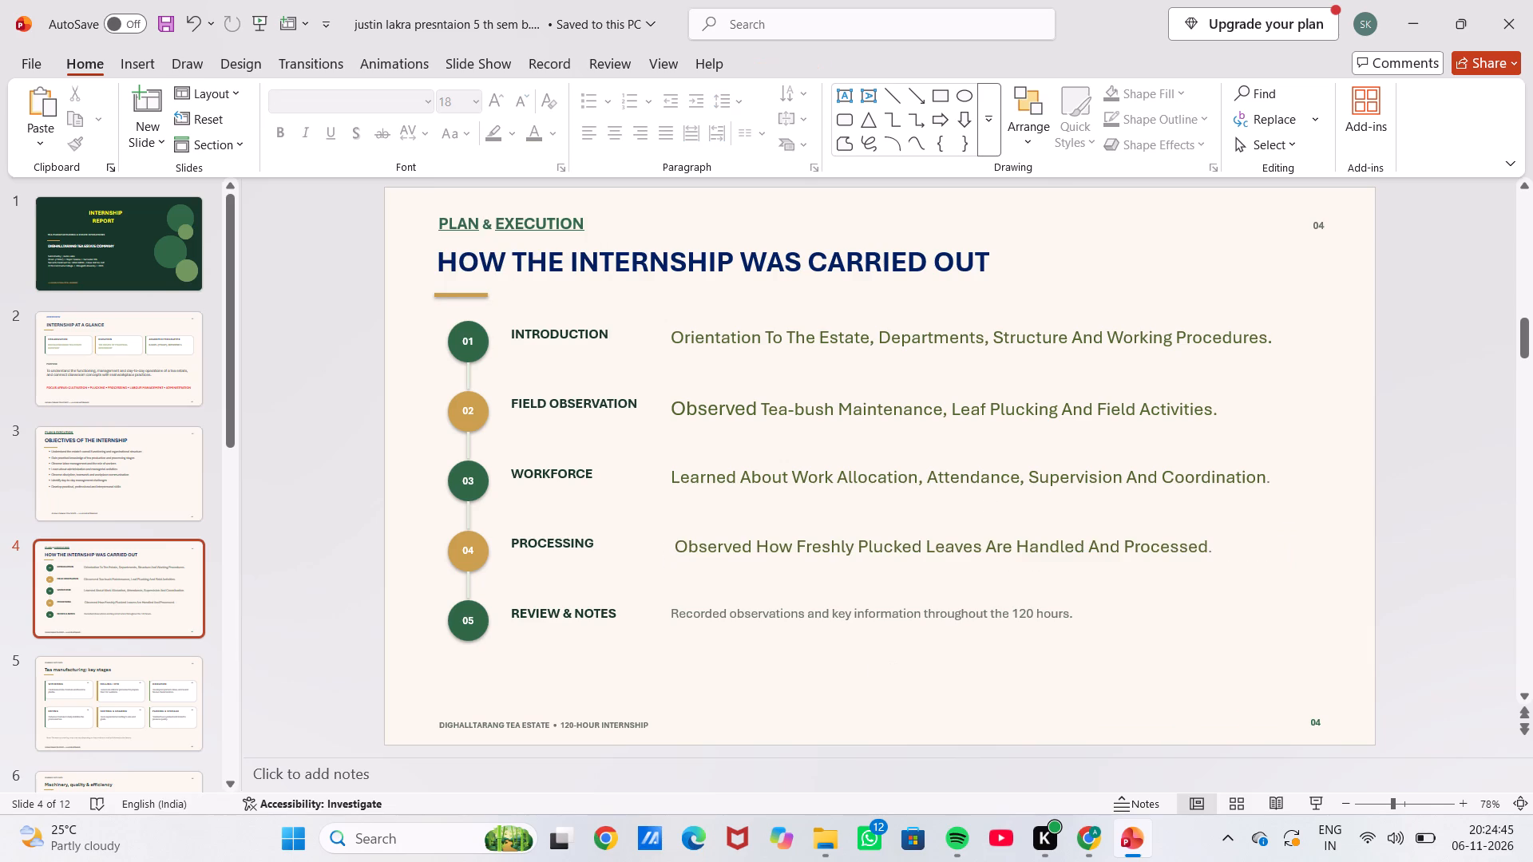
Change the REVIEW & NOTES description on slide 4 to Capitalize Each Word and enlarge it to size 18.
drag(671, 614, 1101, 619)
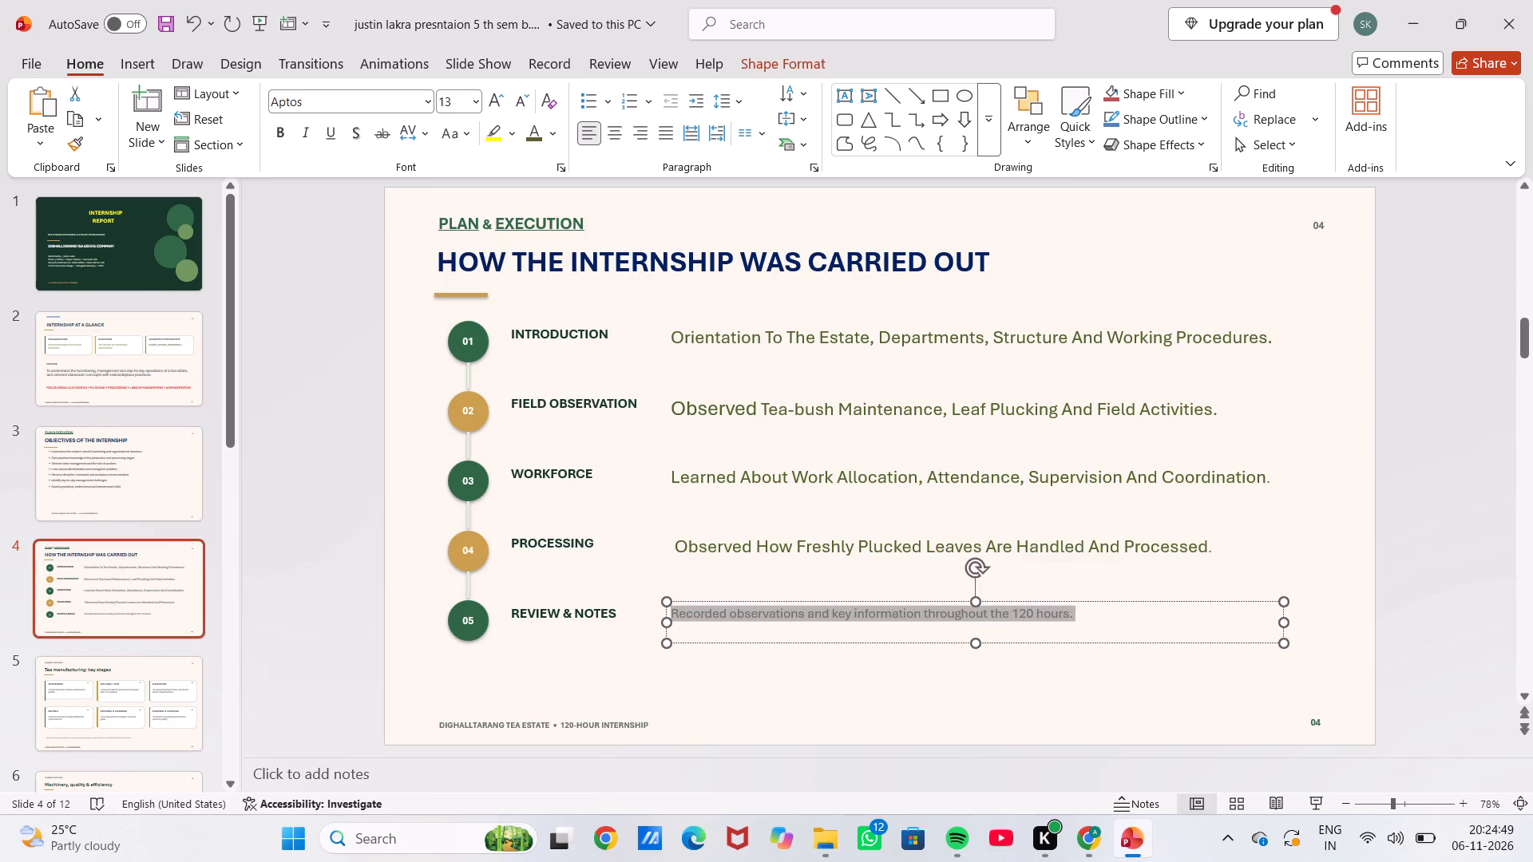
drag(1101, 619, 1132, 619)
click(471, 136)
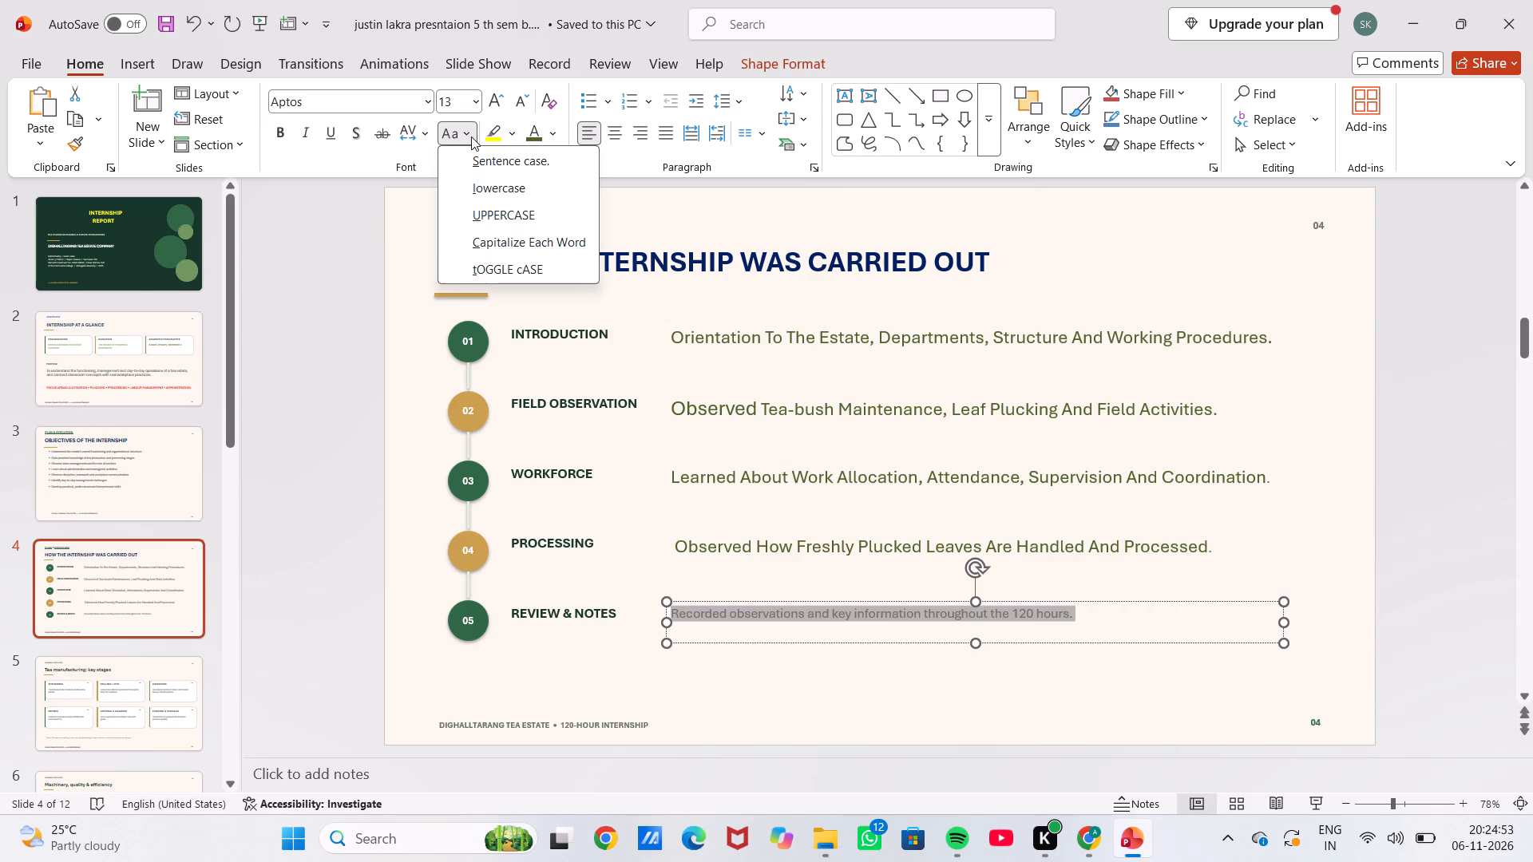
click(531, 236)
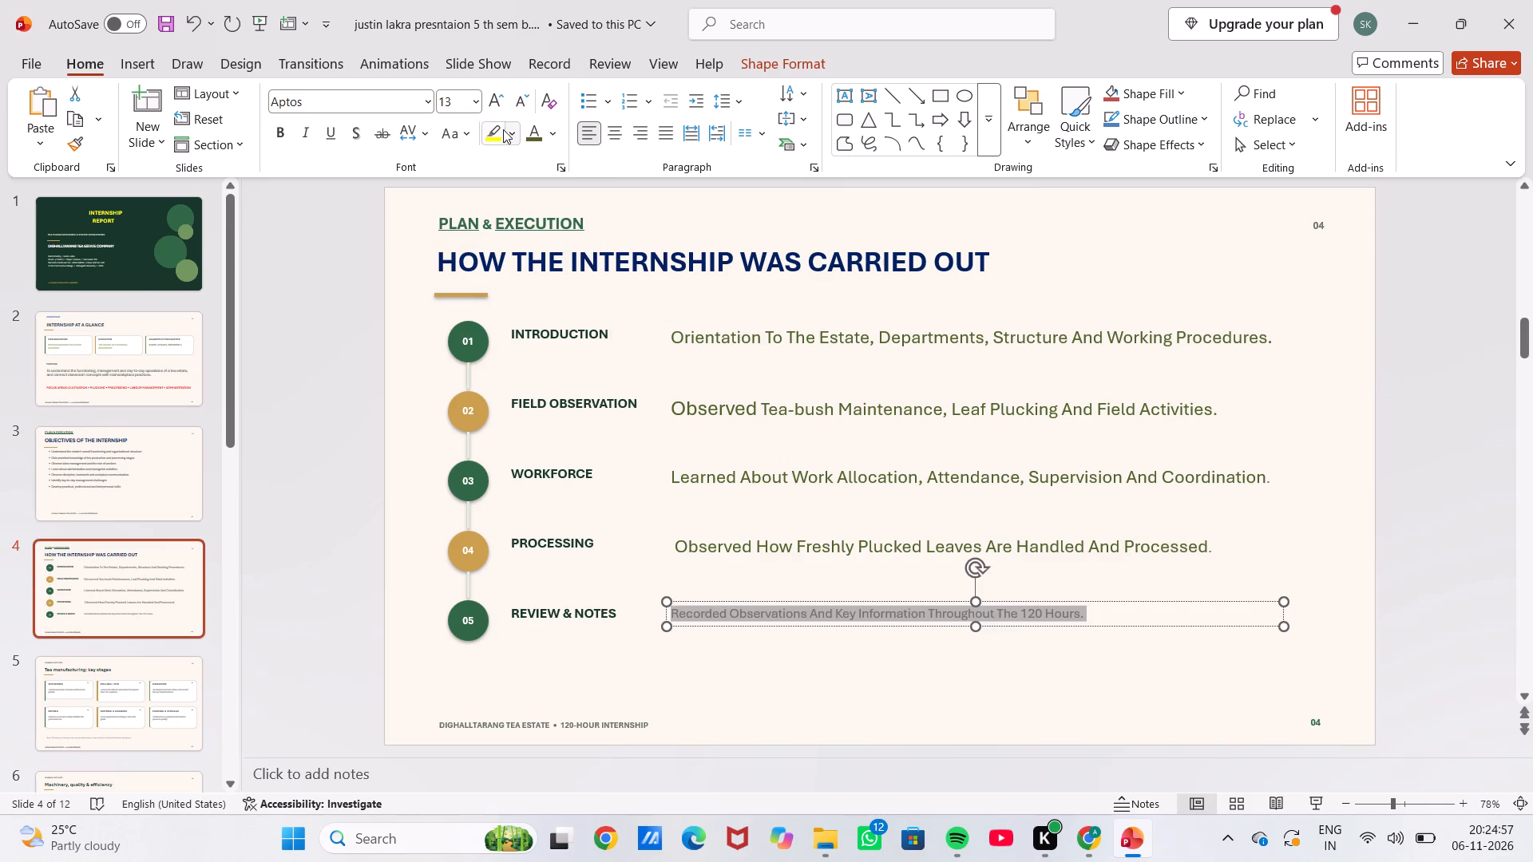
double_click(505, 106)
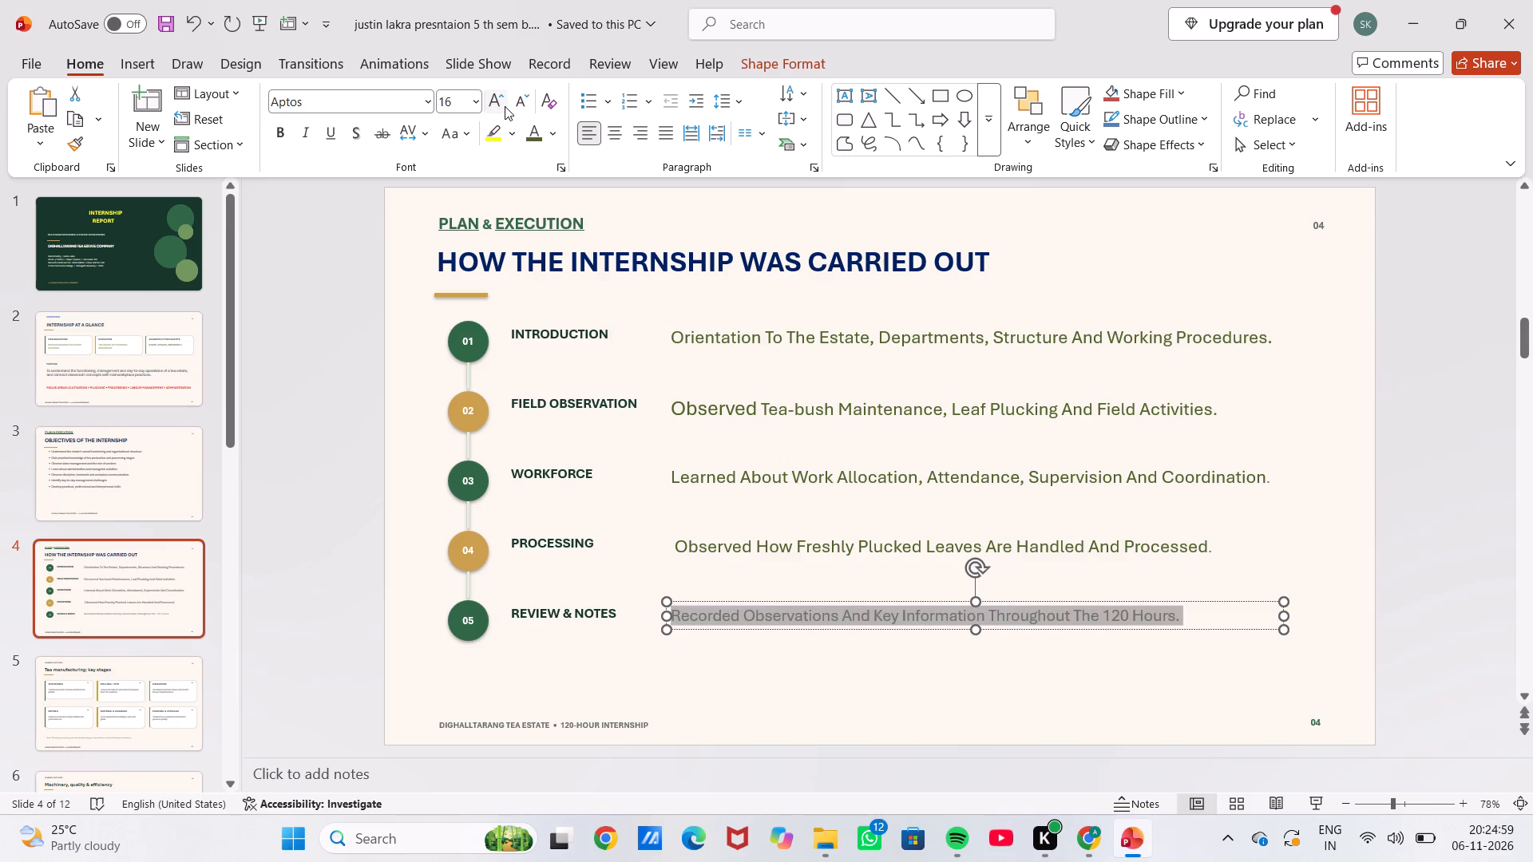
click(505, 106)
click(848, 680)
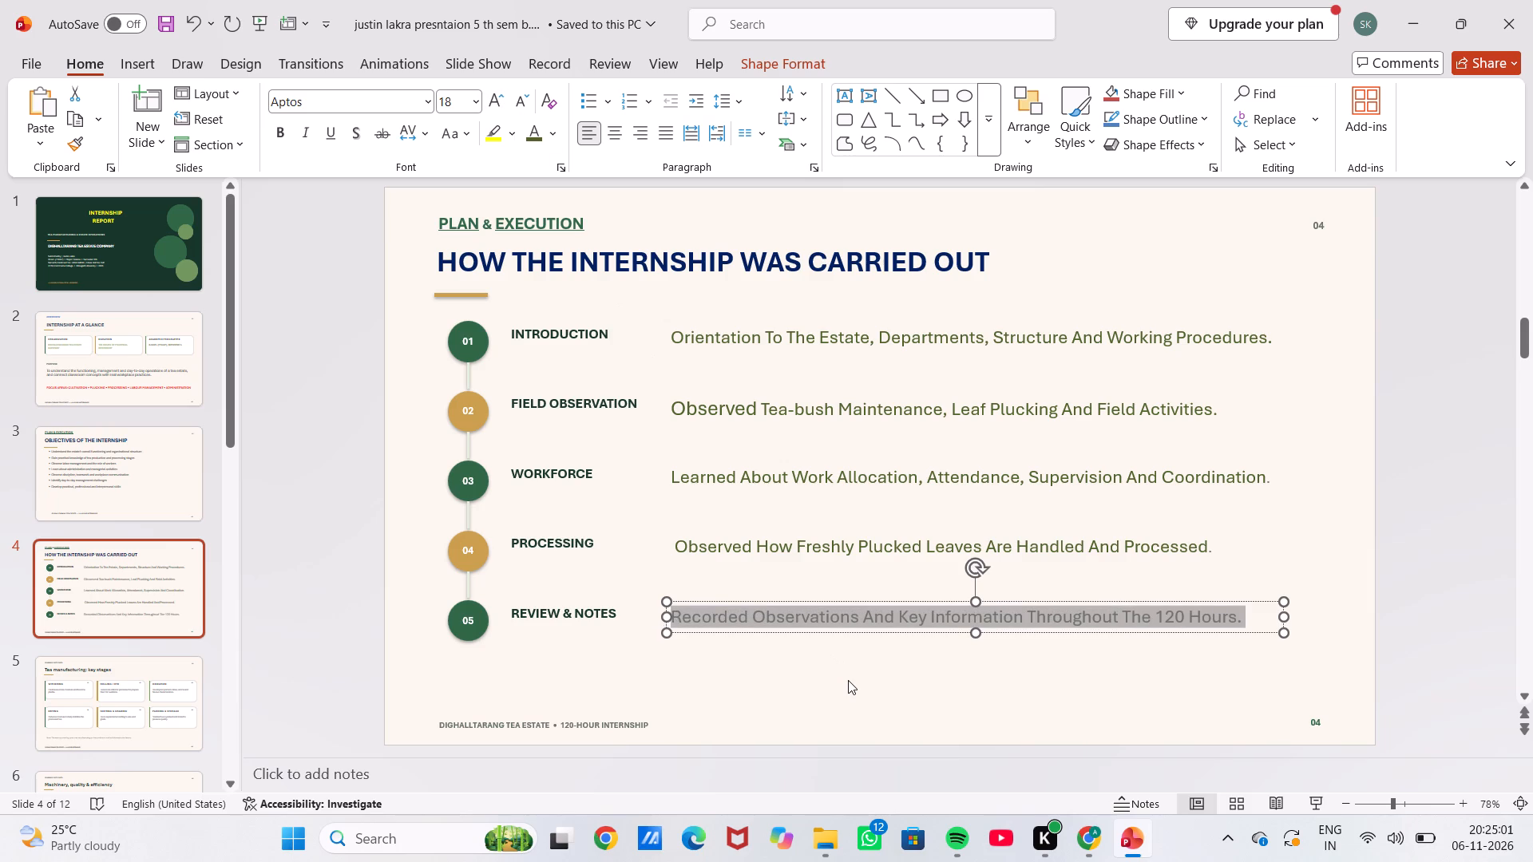
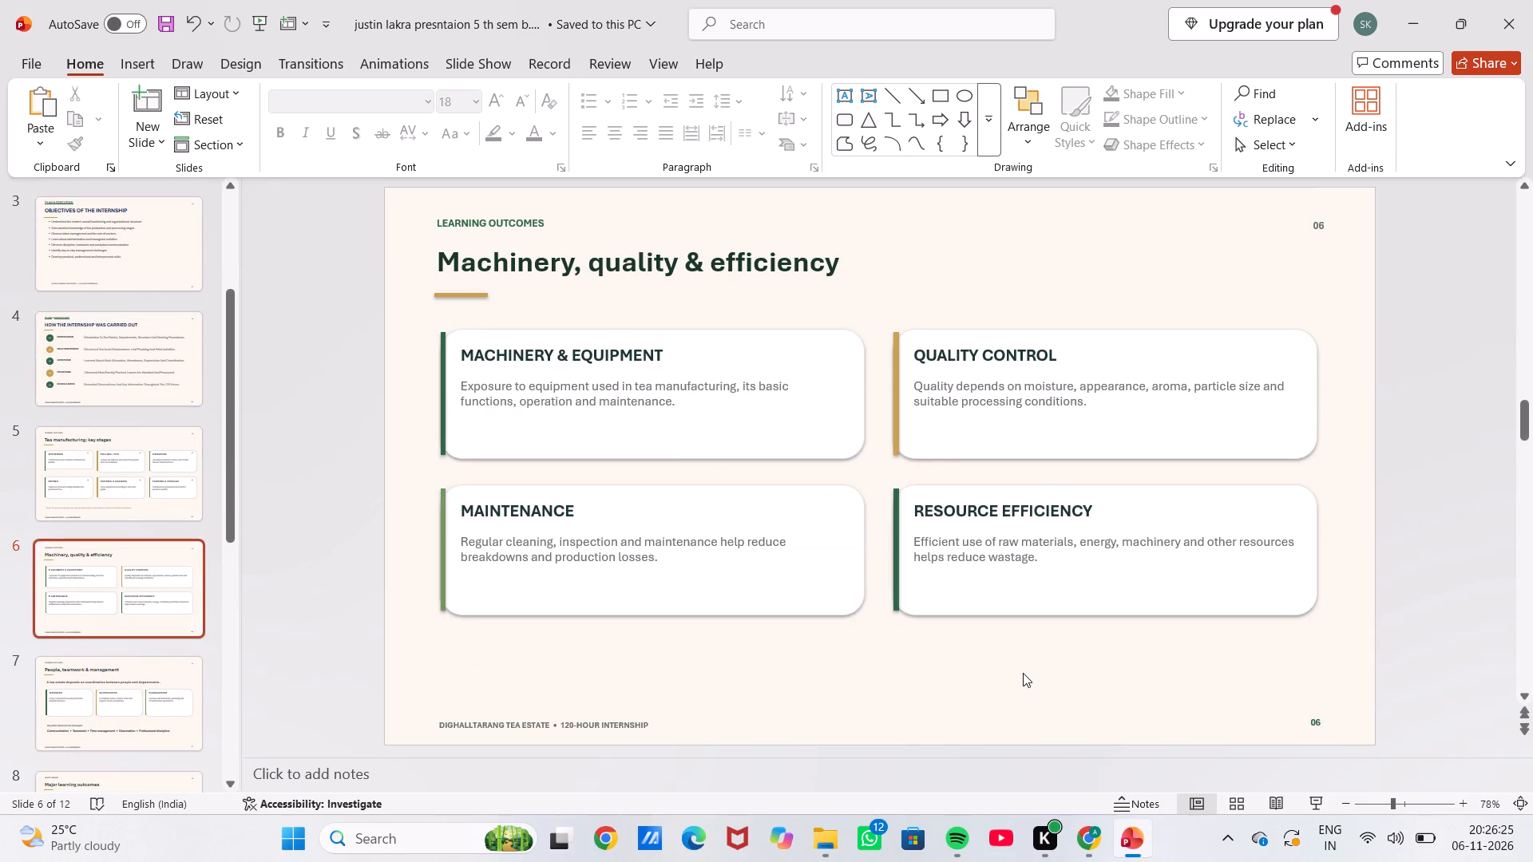
Nudge the DIGHALLTARANG TEA ESTATE footer line on slide 4 slightly to the right.
scroll(1023, 673, up, 1)
scroll(1023, 673, down, 1)
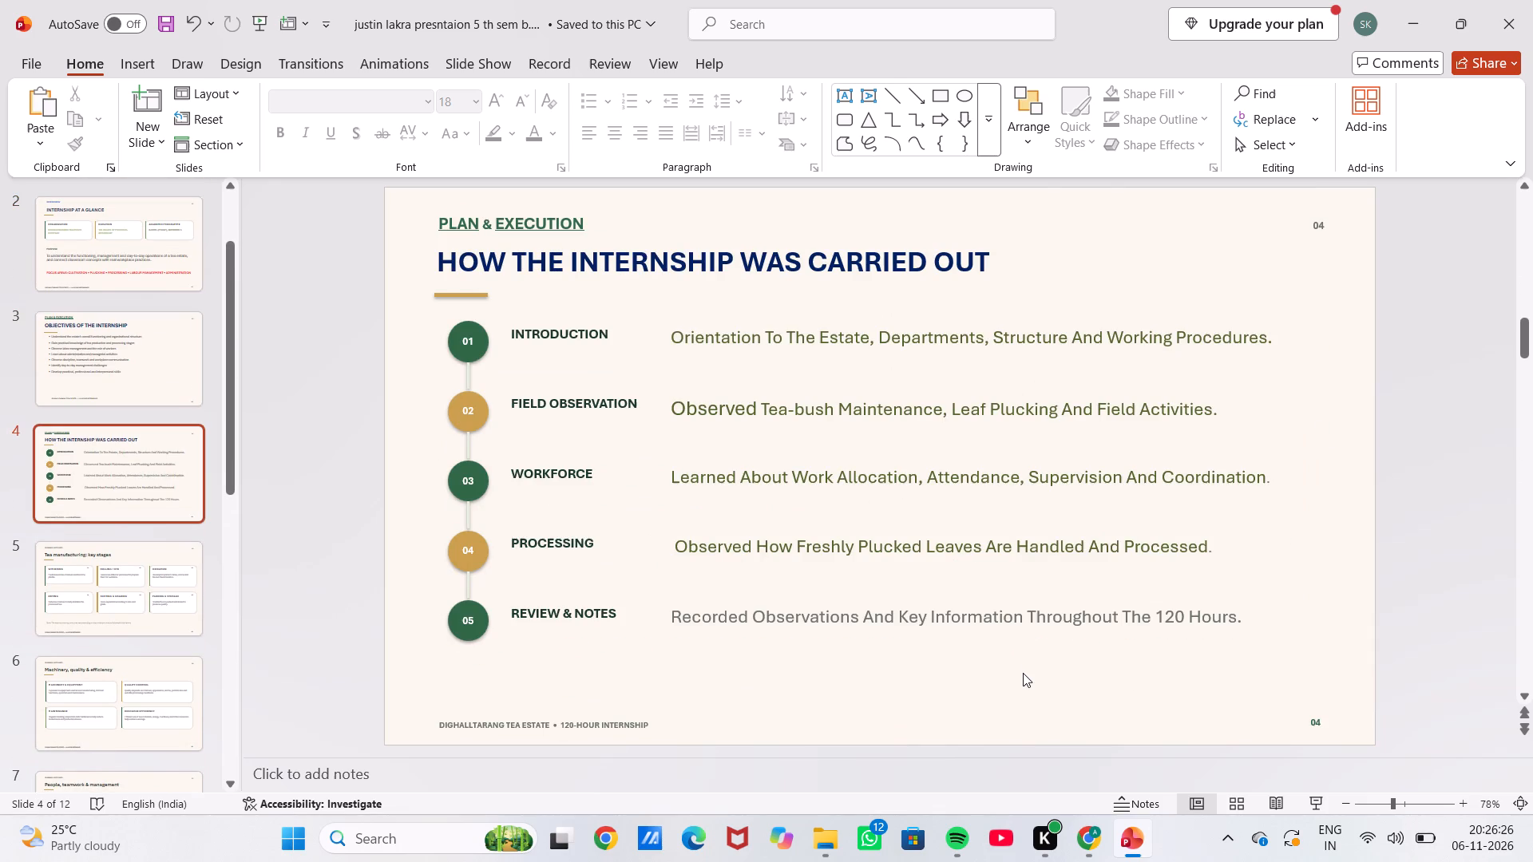
click(437, 722)
drag(437, 722, 443, 721)
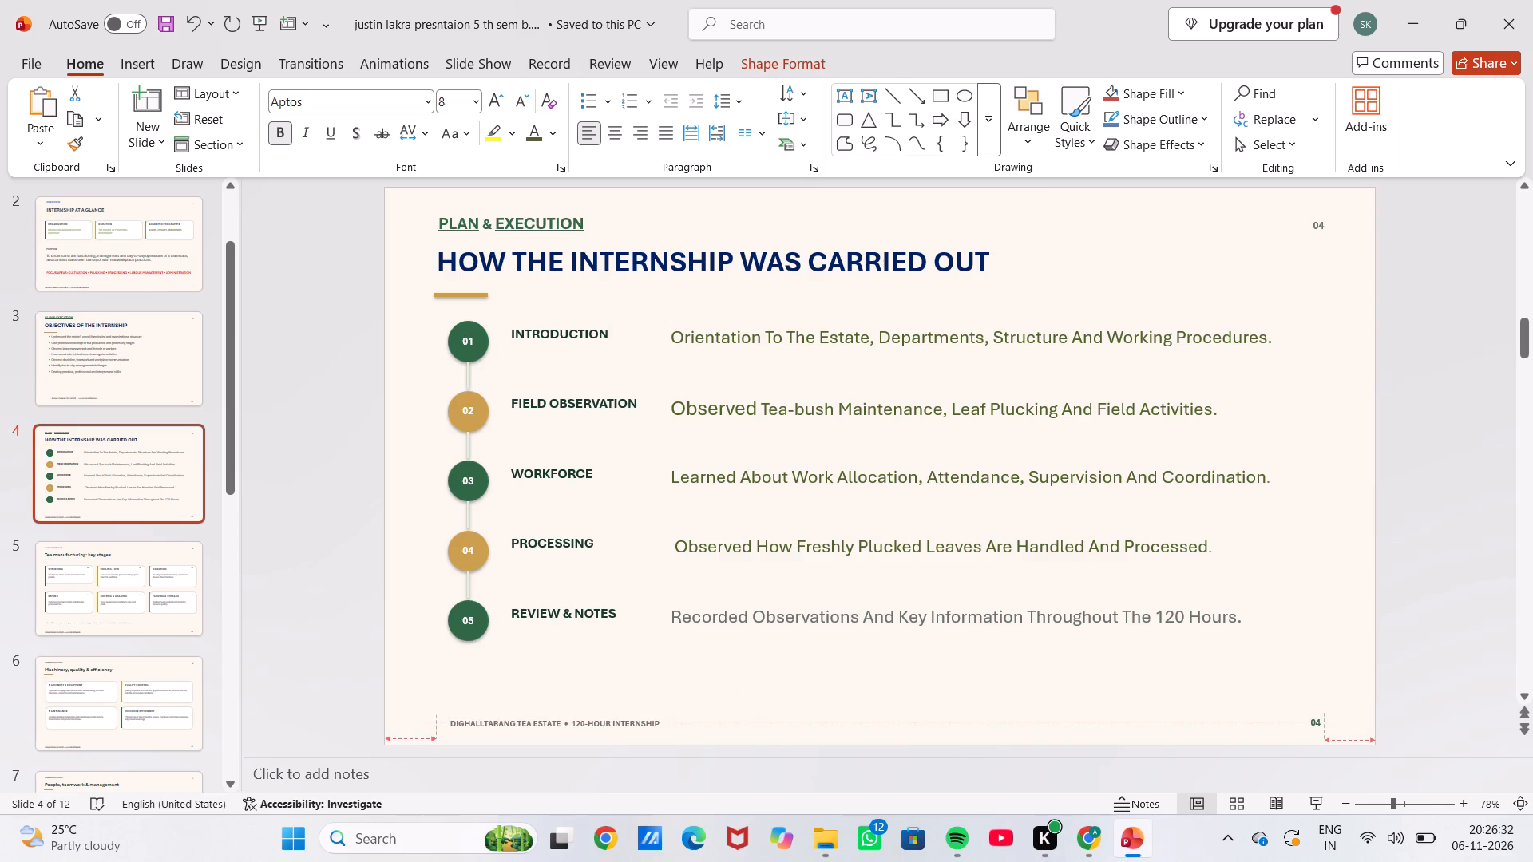
drag(443, 721, 445, 721)
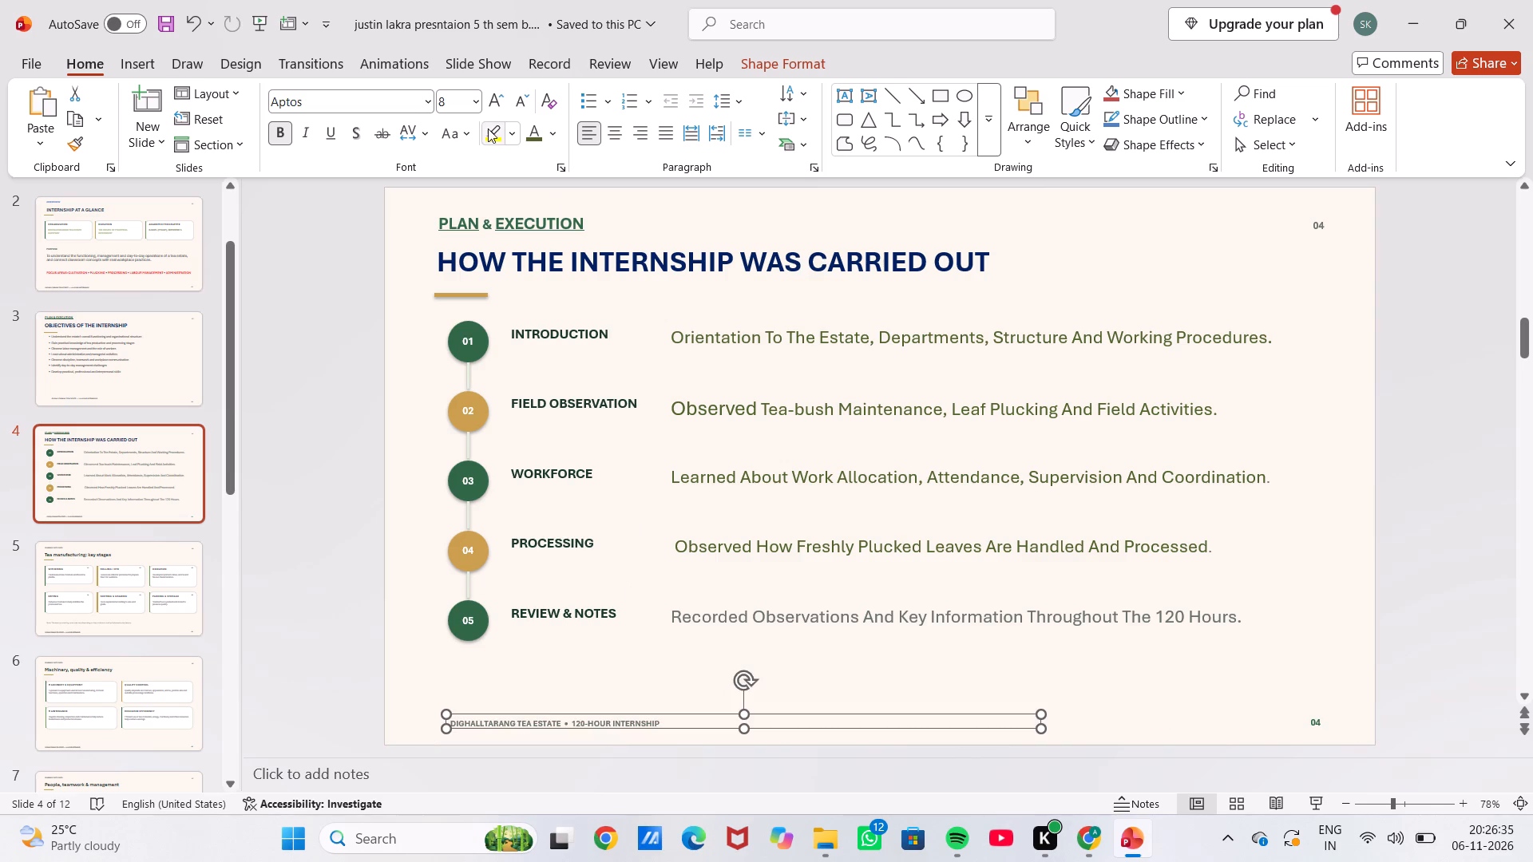
Colour the footer text on slide 4 black.
click(551, 135)
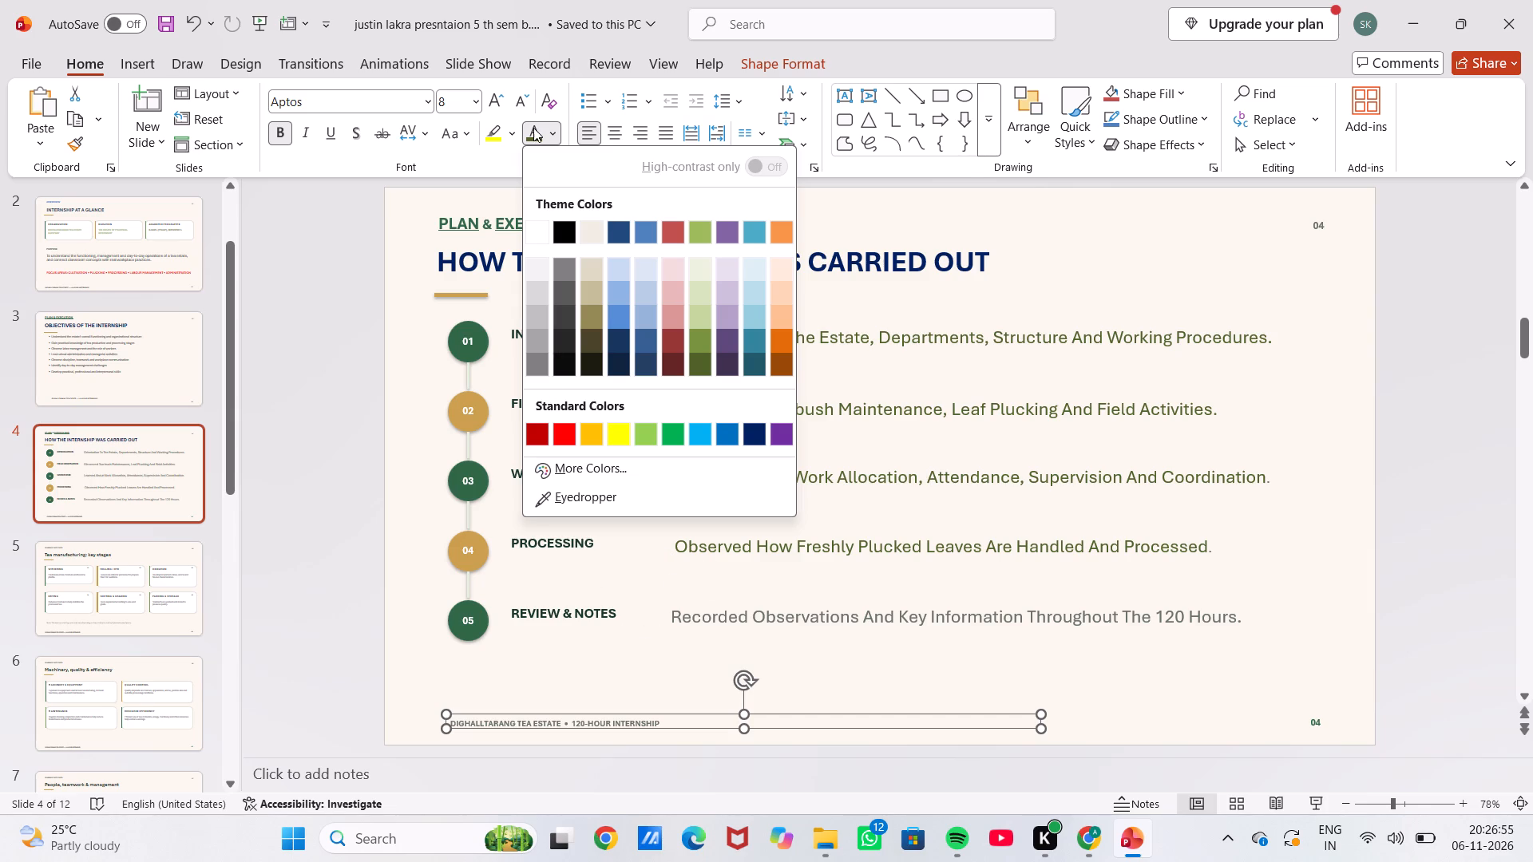
click(559, 233)
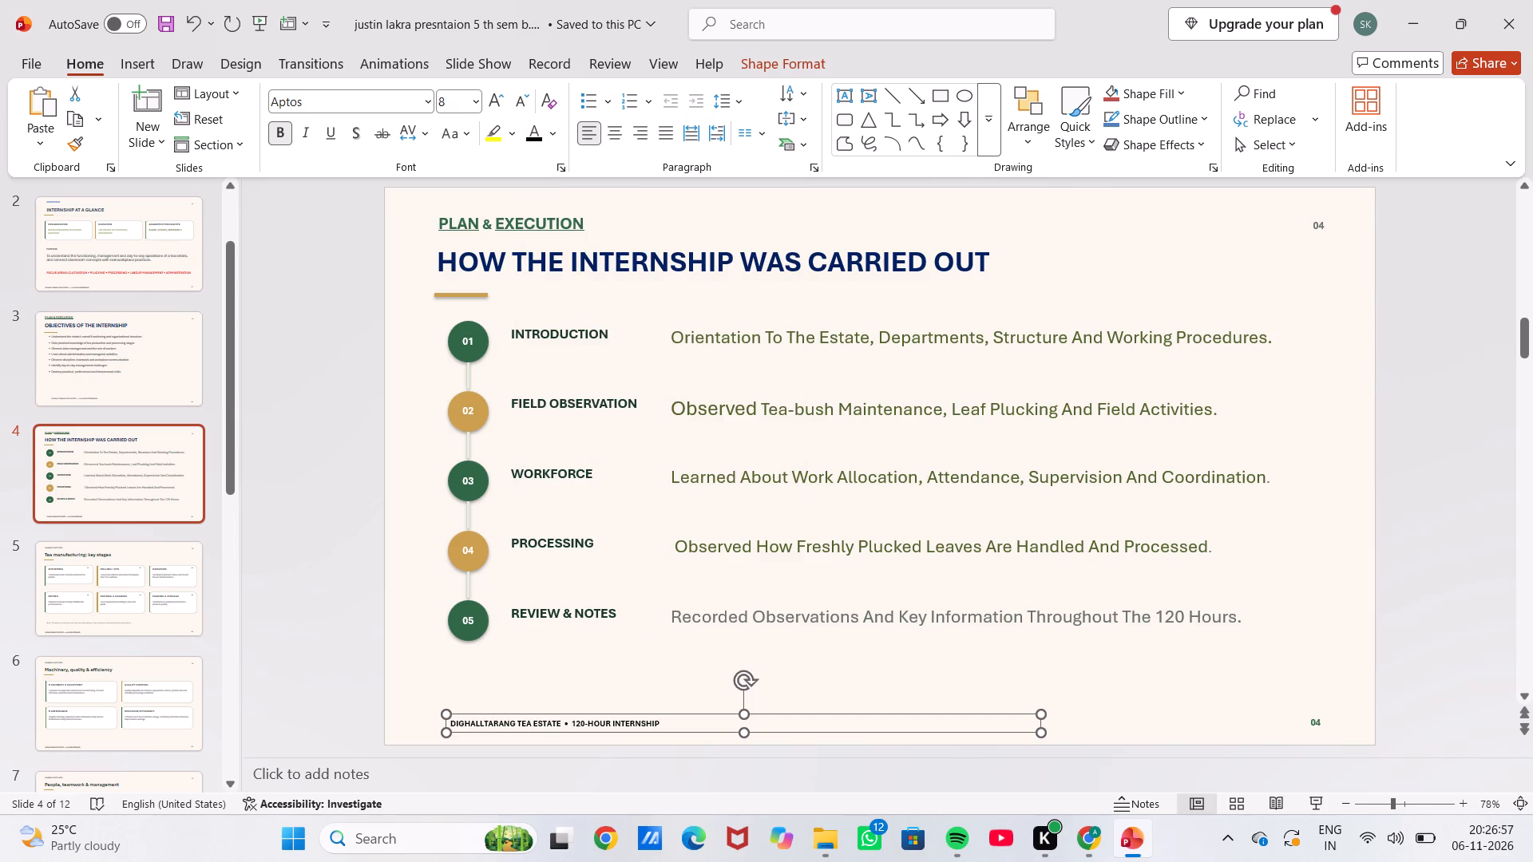
click(282, 132)
click(282, 132)
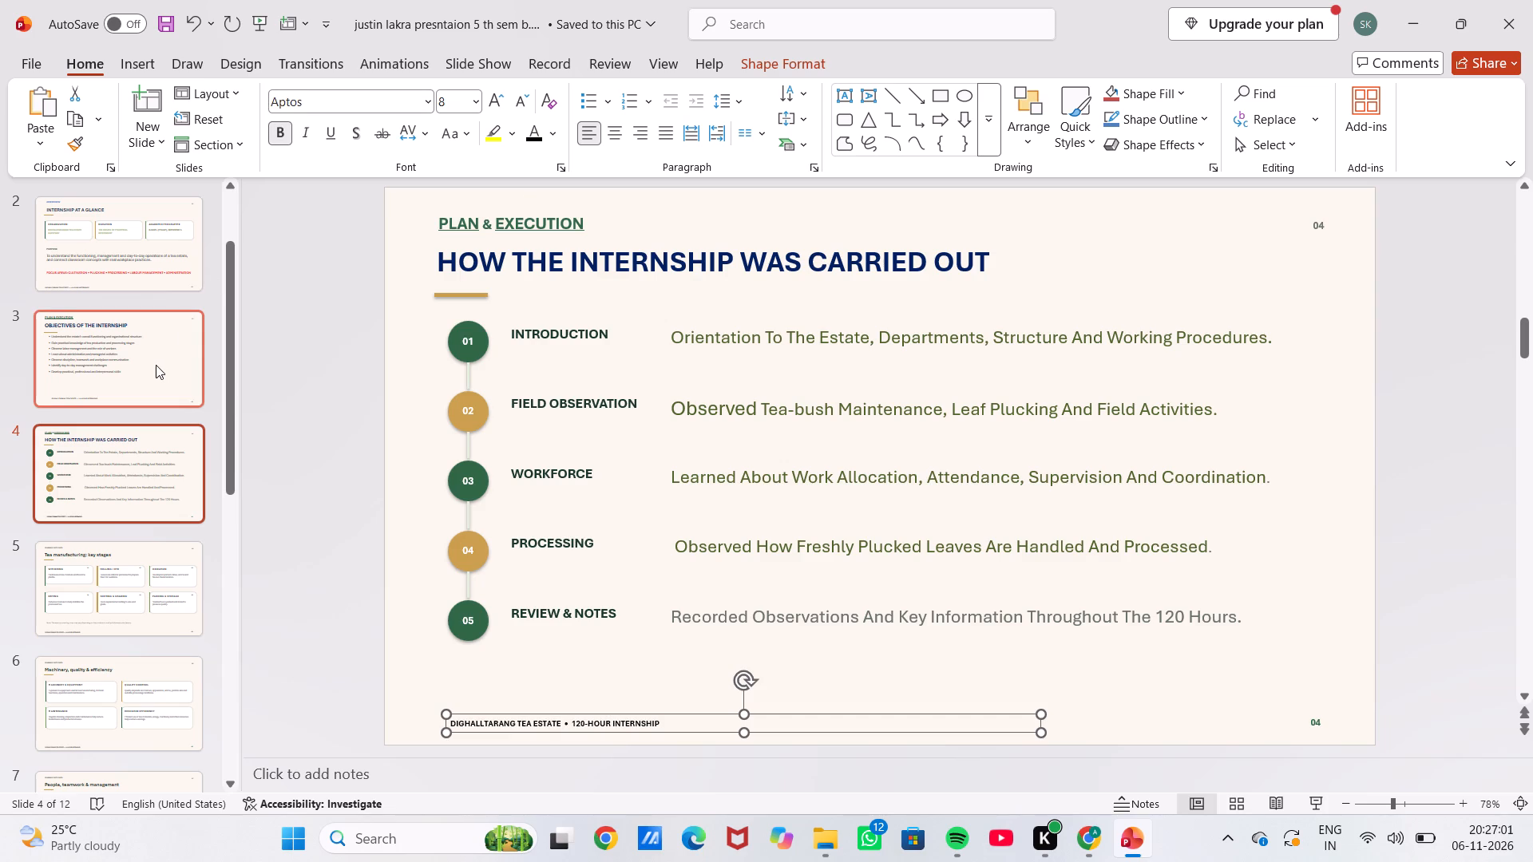
Check the footer formatting on slide 3, then set DIGHALLTARANG in slide 4's footer to size 10 and italic.
click(155, 365)
click(529, 706)
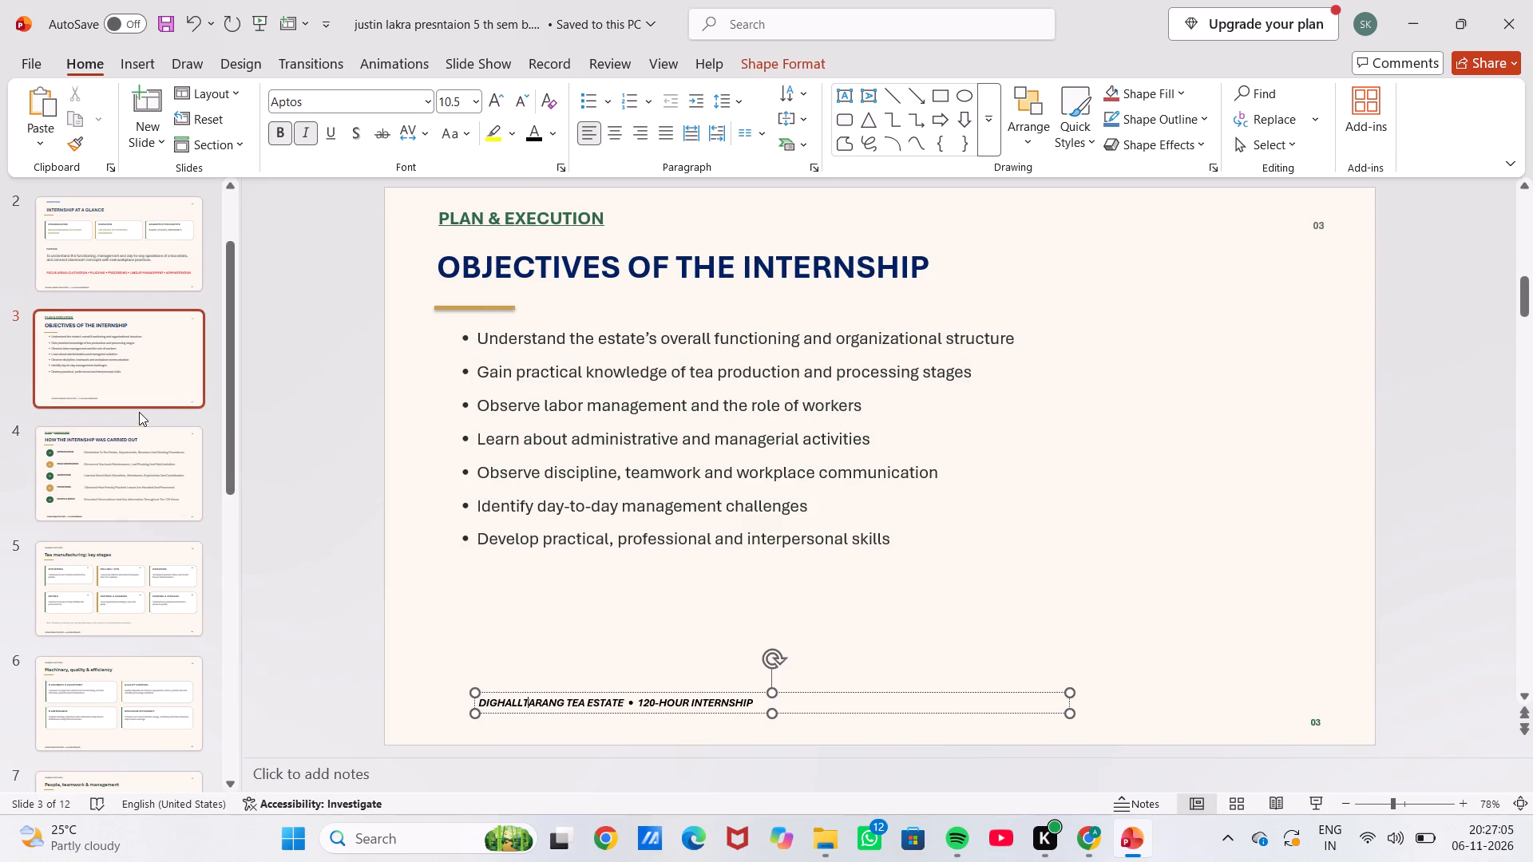
click(139, 445)
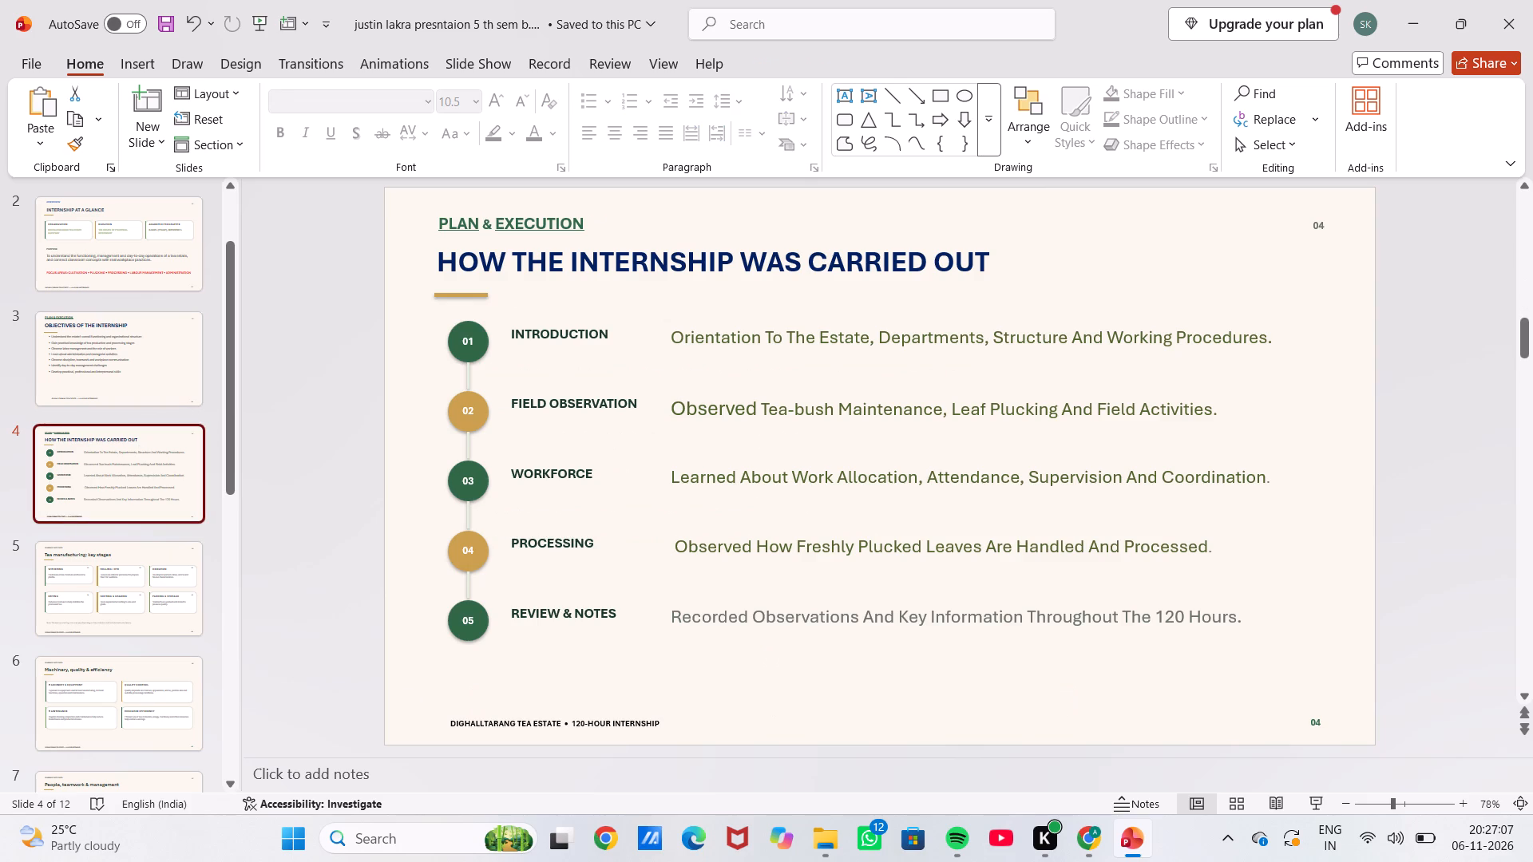
click(471, 726)
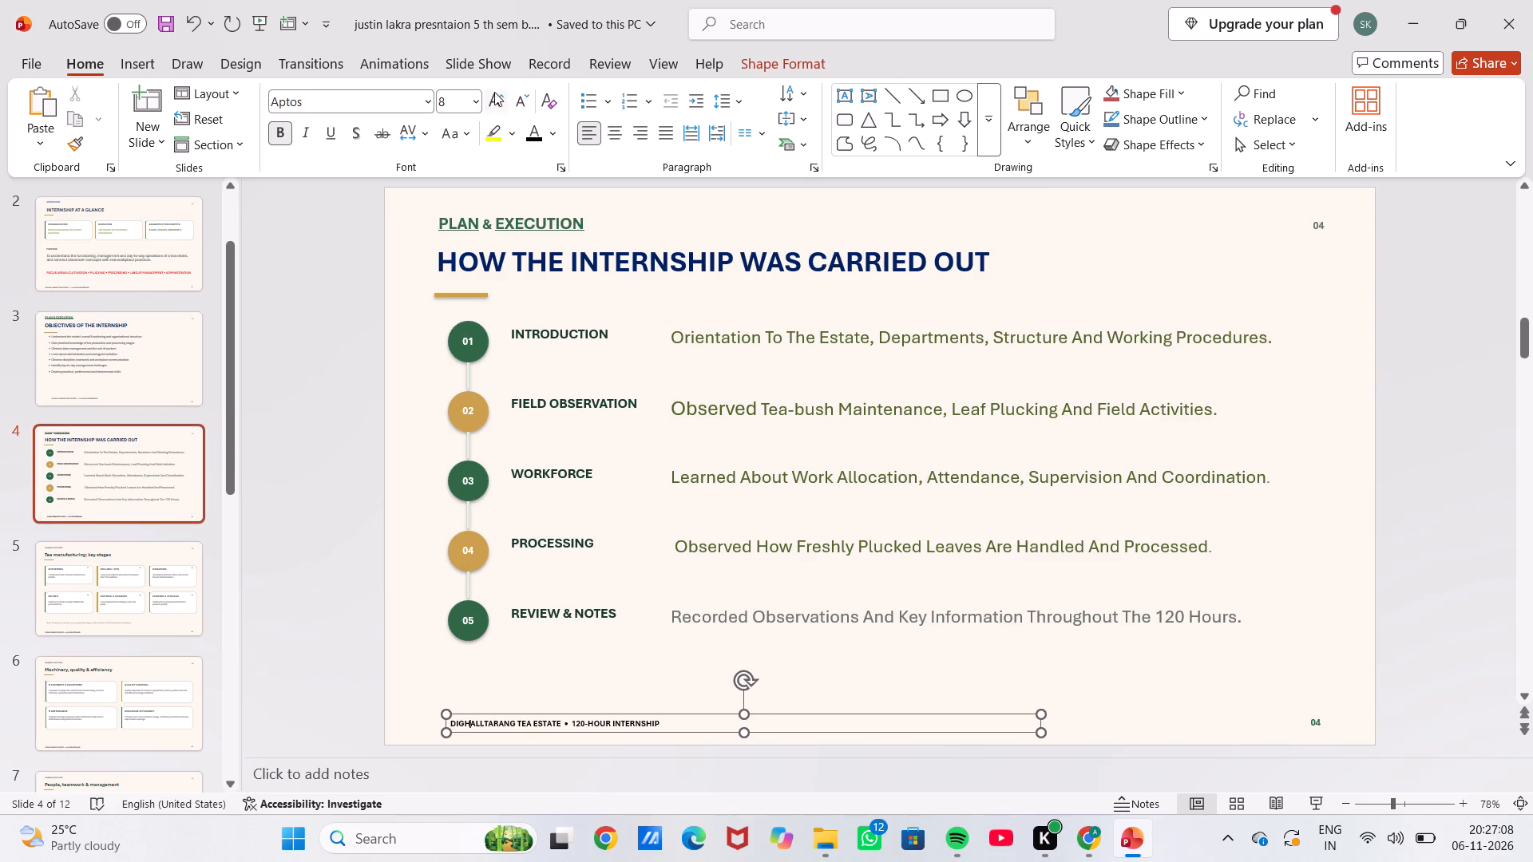
click(496, 96)
click(496, 96)
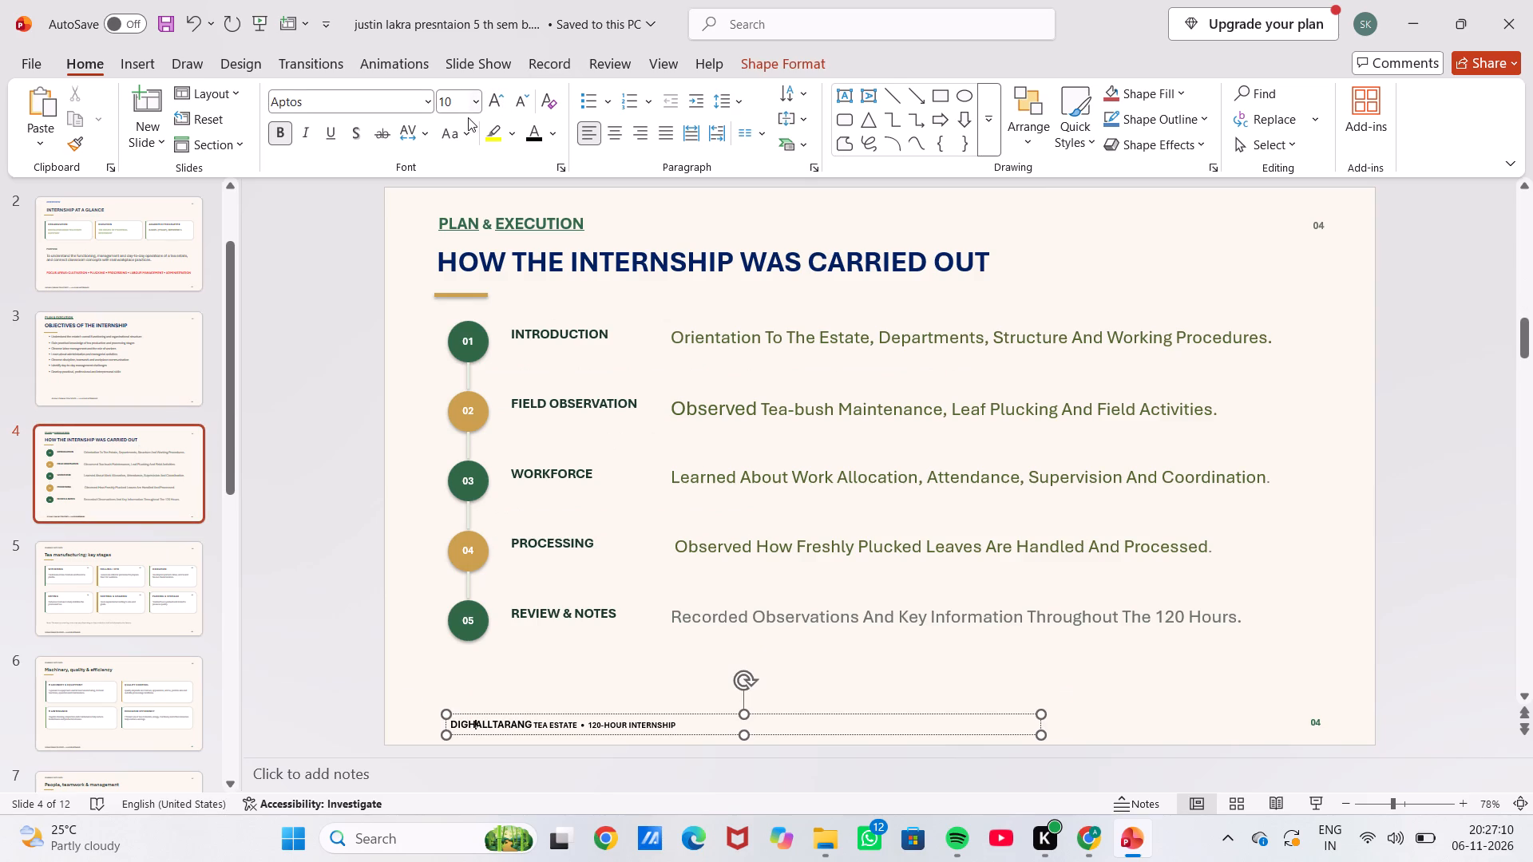
click(310, 130)
Set the remaining footer text on slide 4, TEA ESTATE • 120-HOUR INTERNSHIP, to size 10 and italic.
click(678, 727)
click(678, 727)
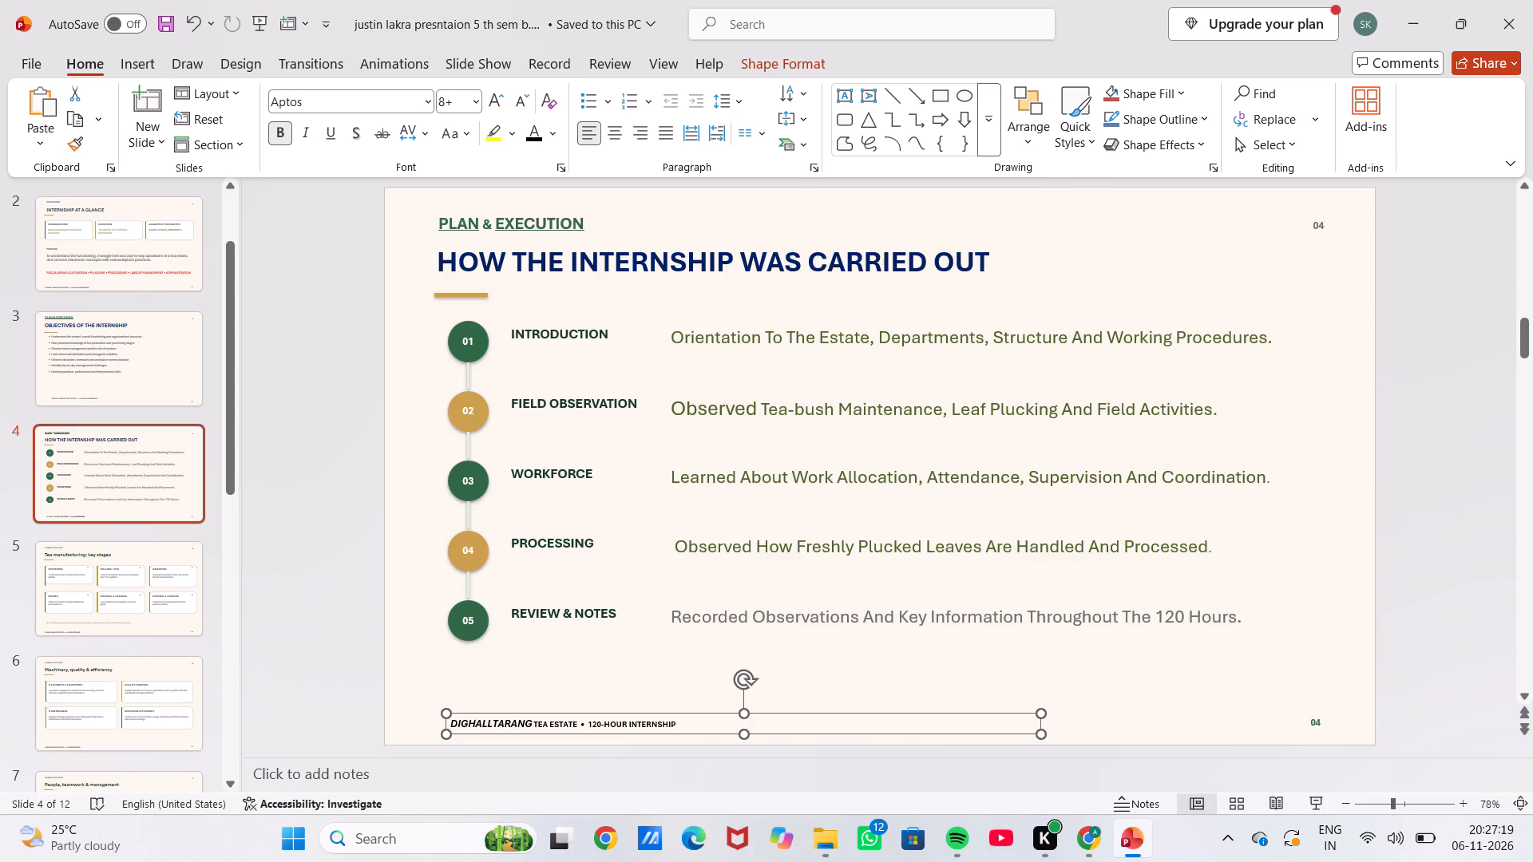
click(675, 725)
drag(533, 724, 679, 718)
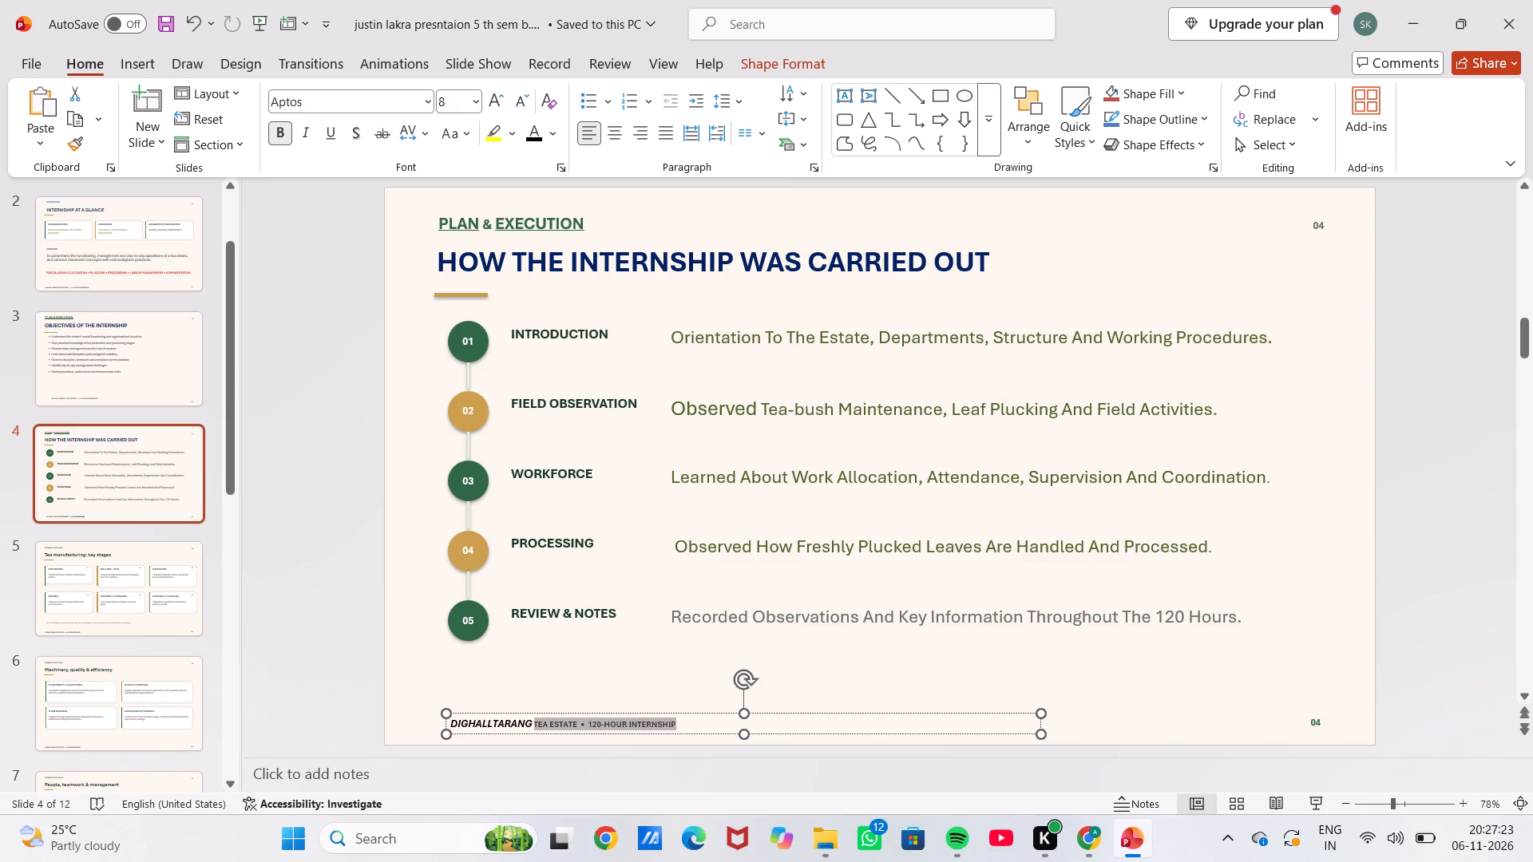
drag(679, 718, 679, 718)
click(493, 97)
click(493, 97)
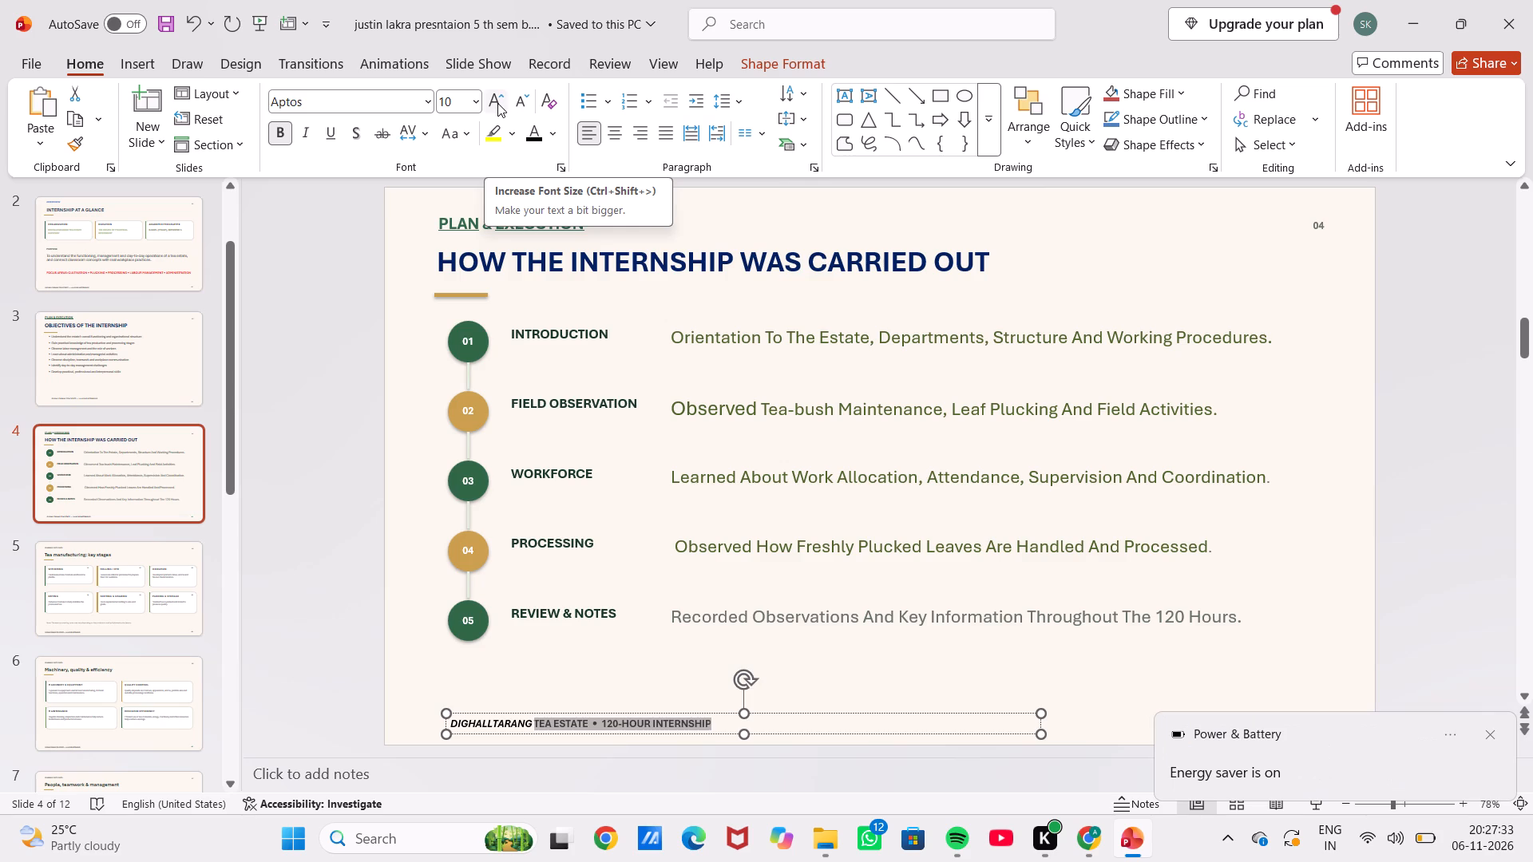
click(287, 133)
click(287, 133)
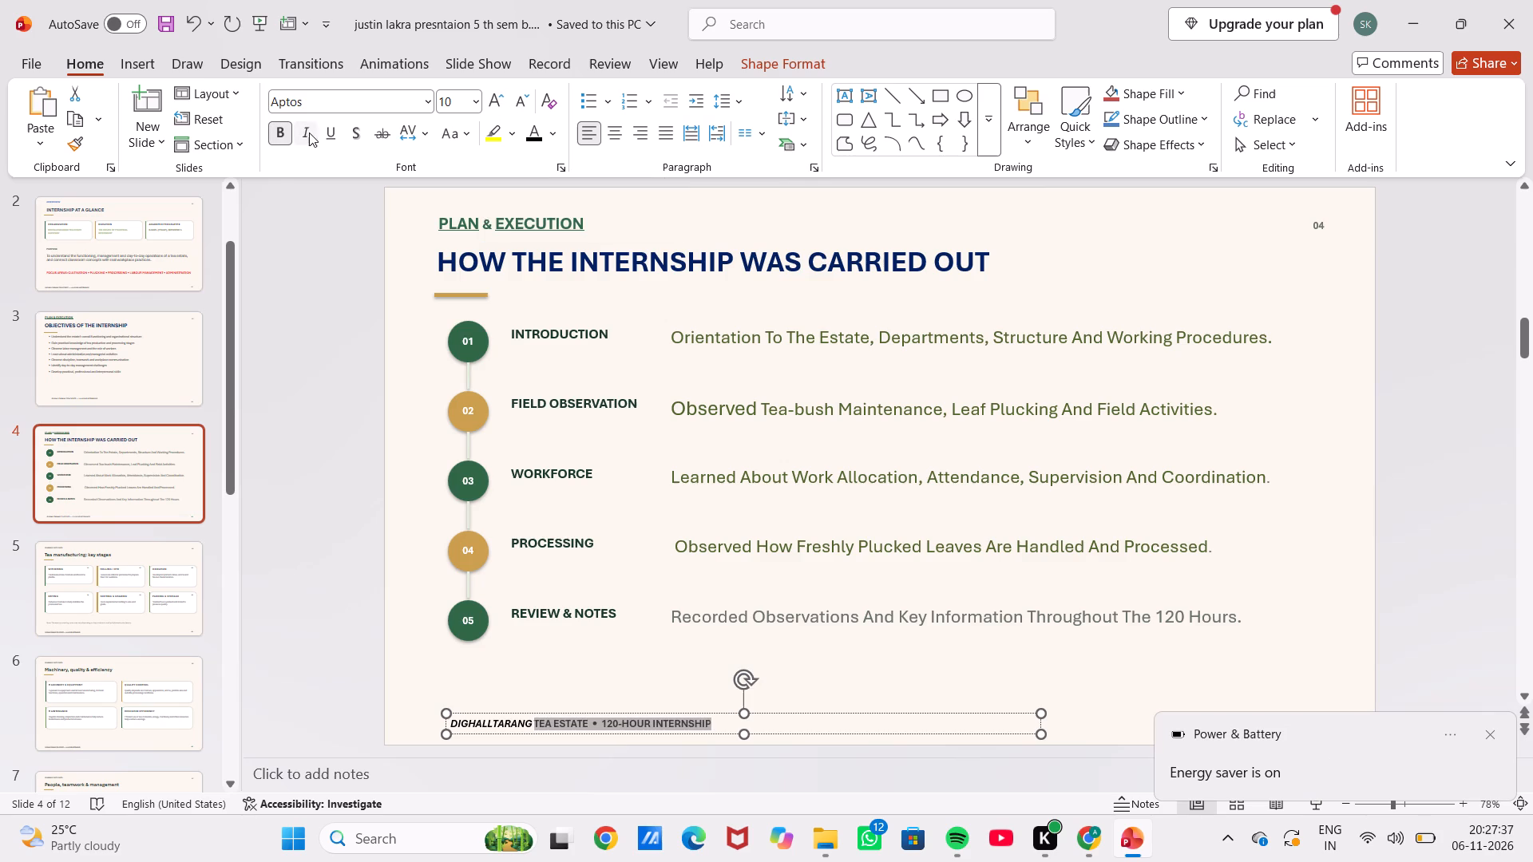
click(309, 132)
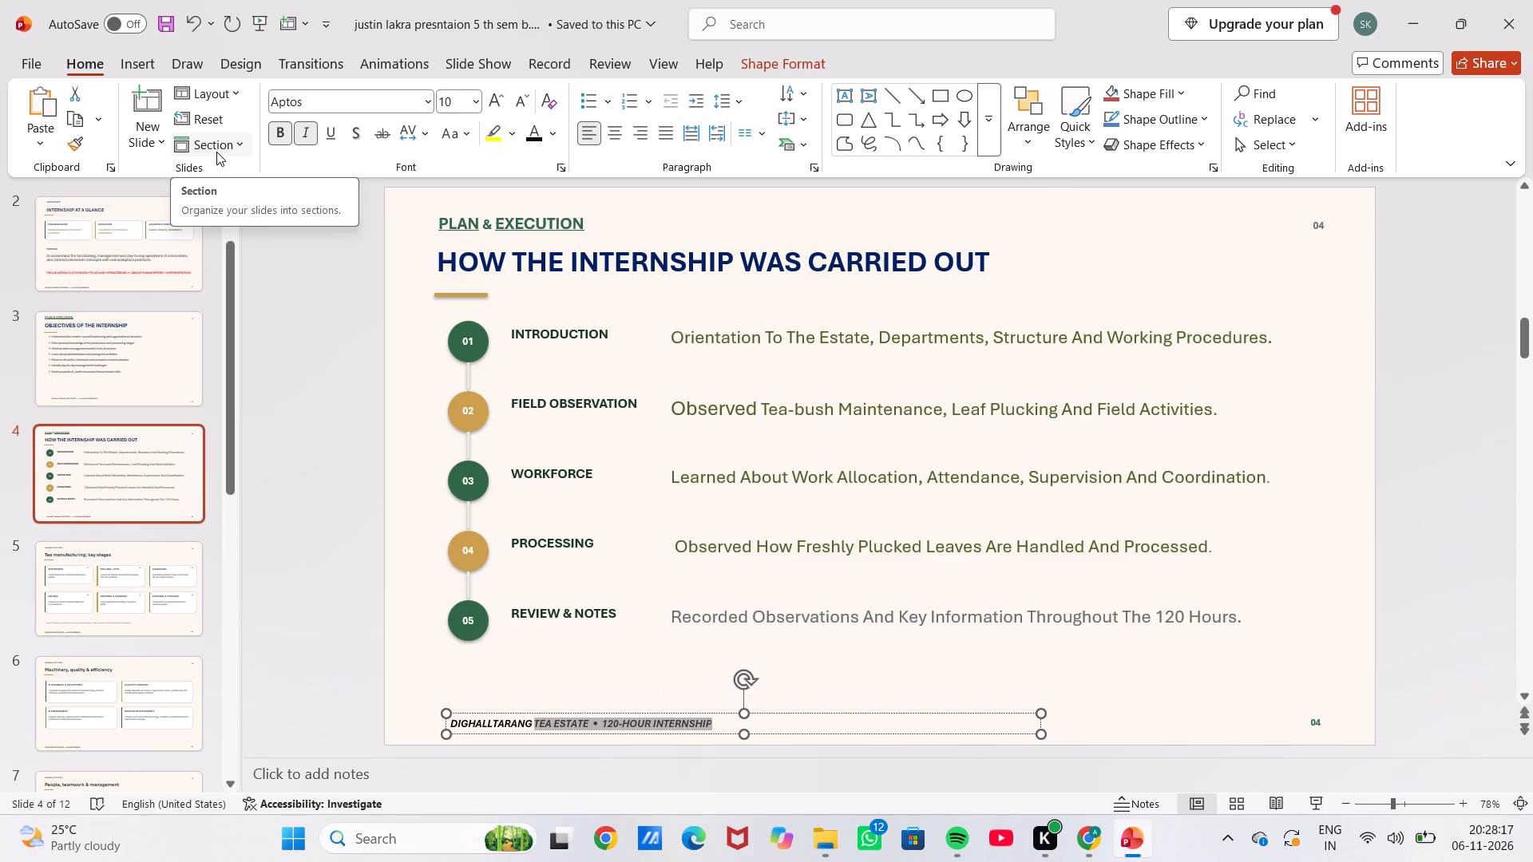
click(216, 152)
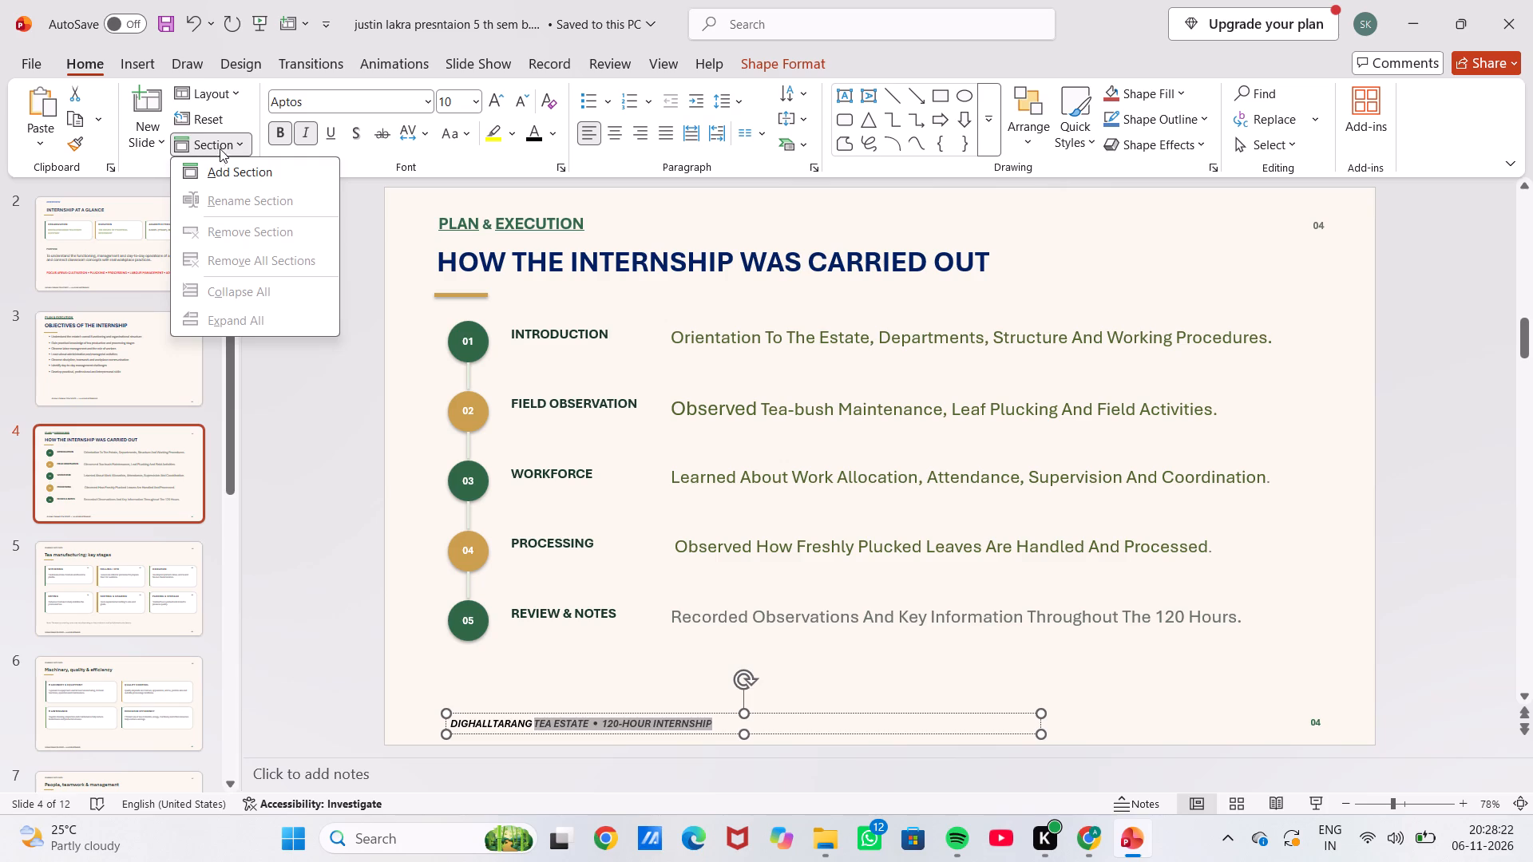
click(636, 671)
click(493, 716)
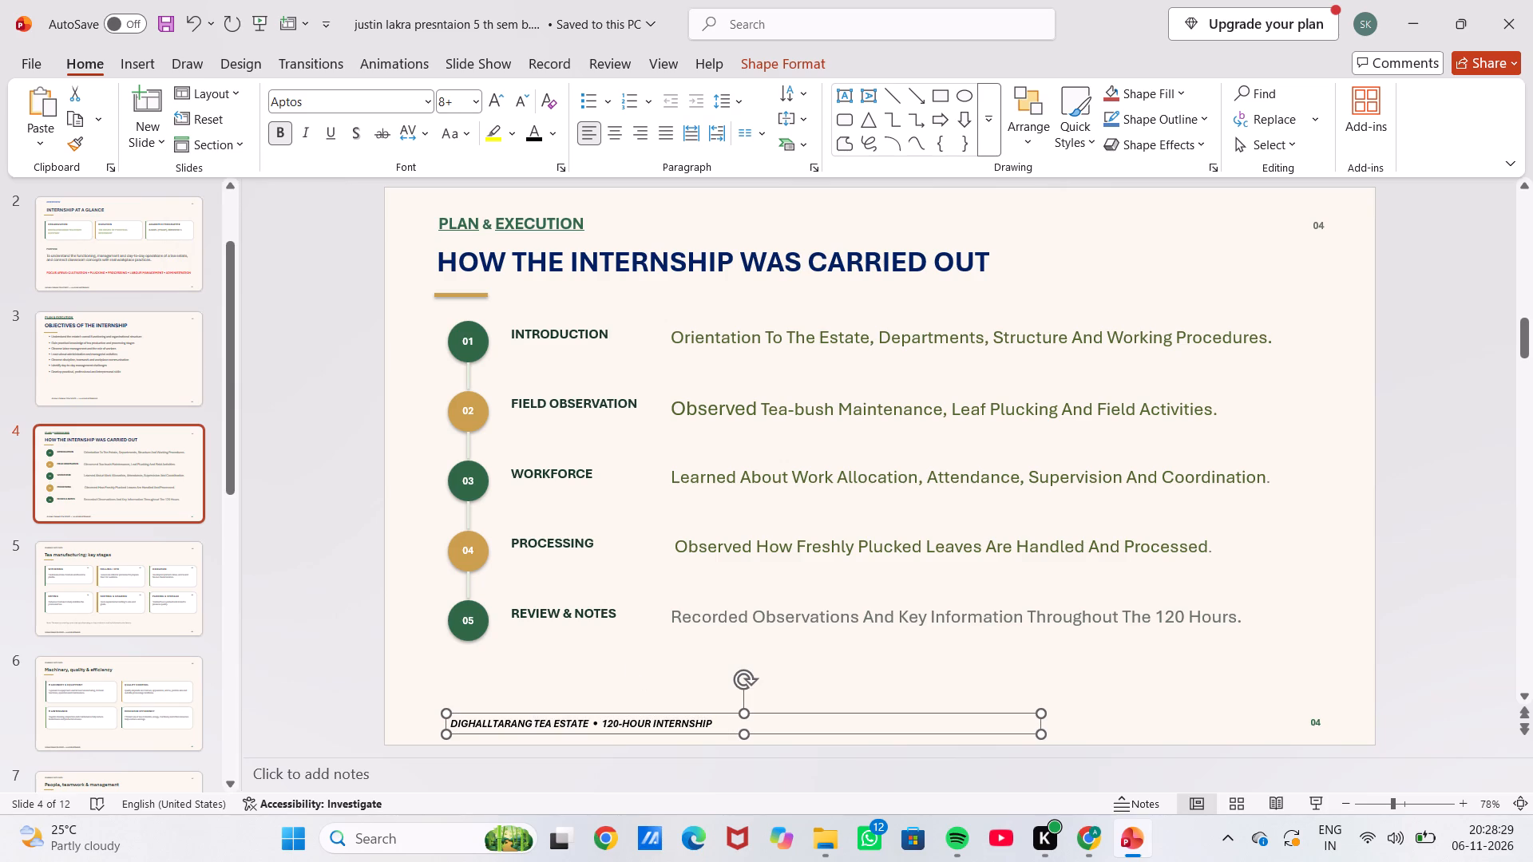
Move the footer line on slide 4 slightly further right and up.
drag(450, 723, 465, 720)
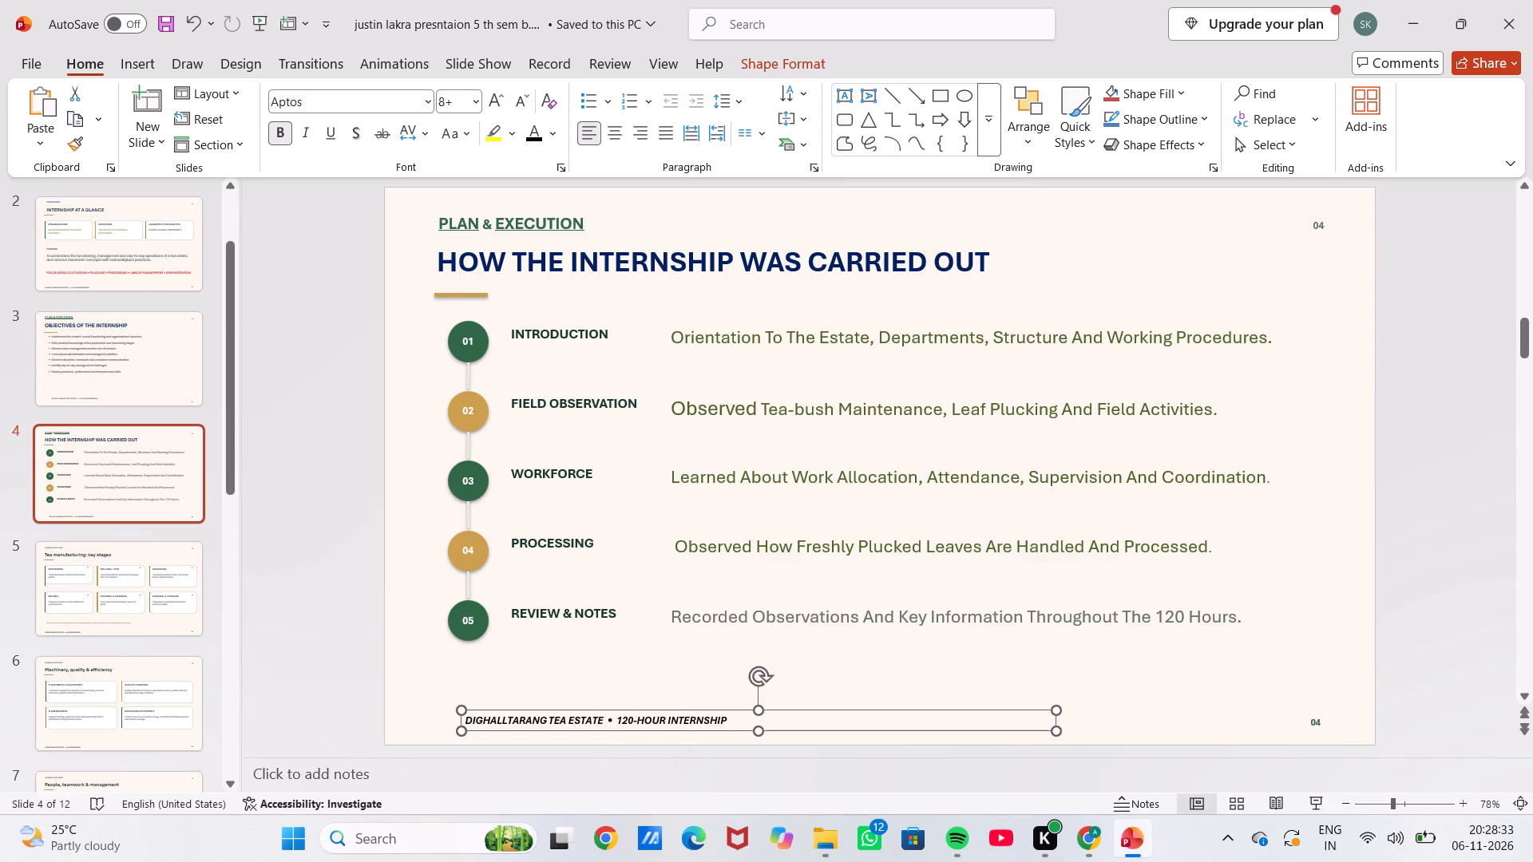
click(731, 715)
click(732, 719)
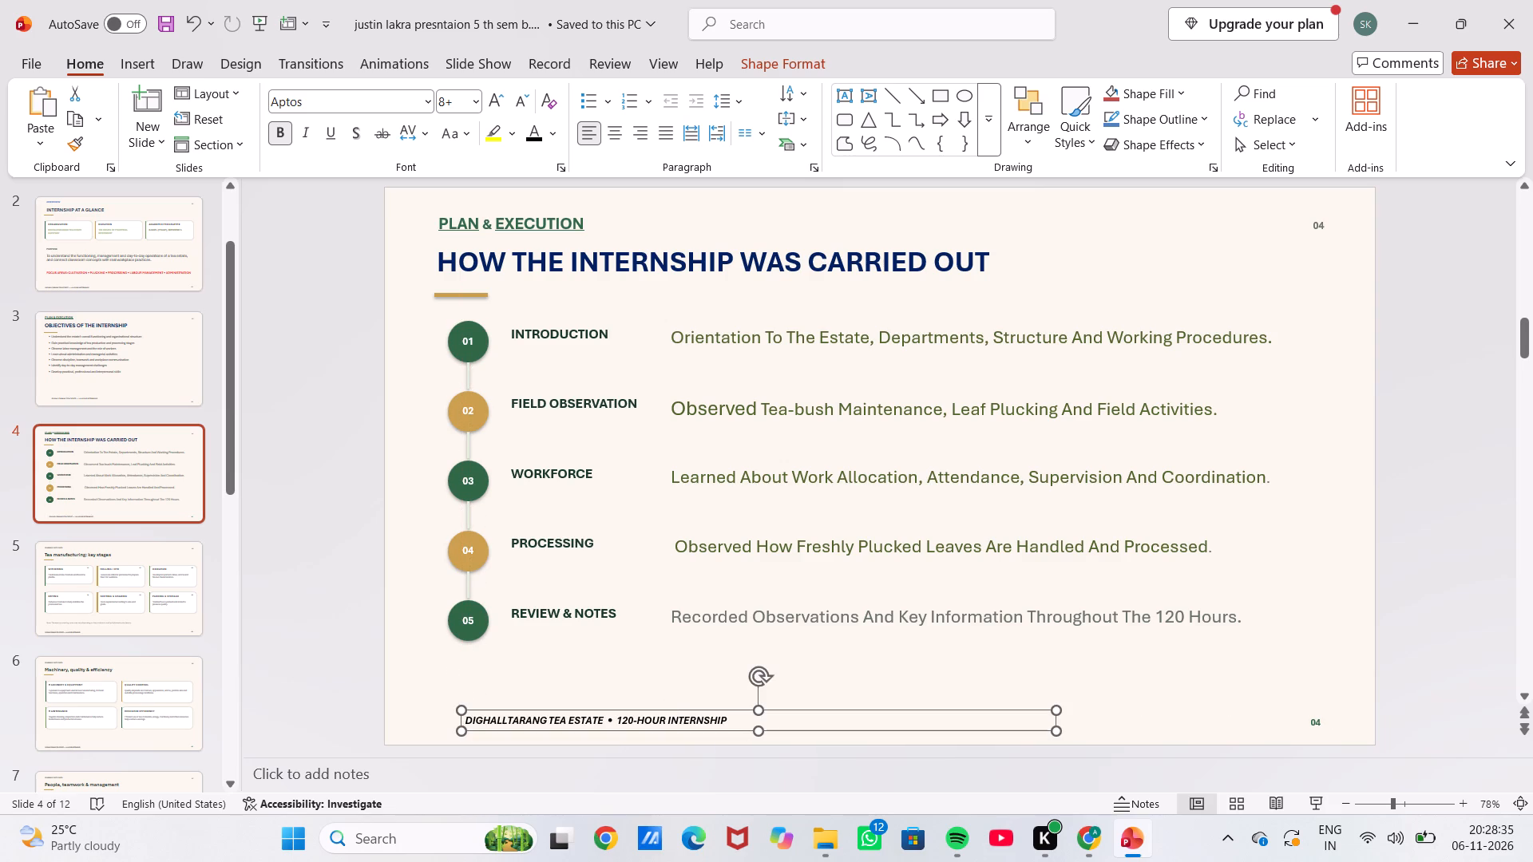
click(727, 719)
click(852, 675)
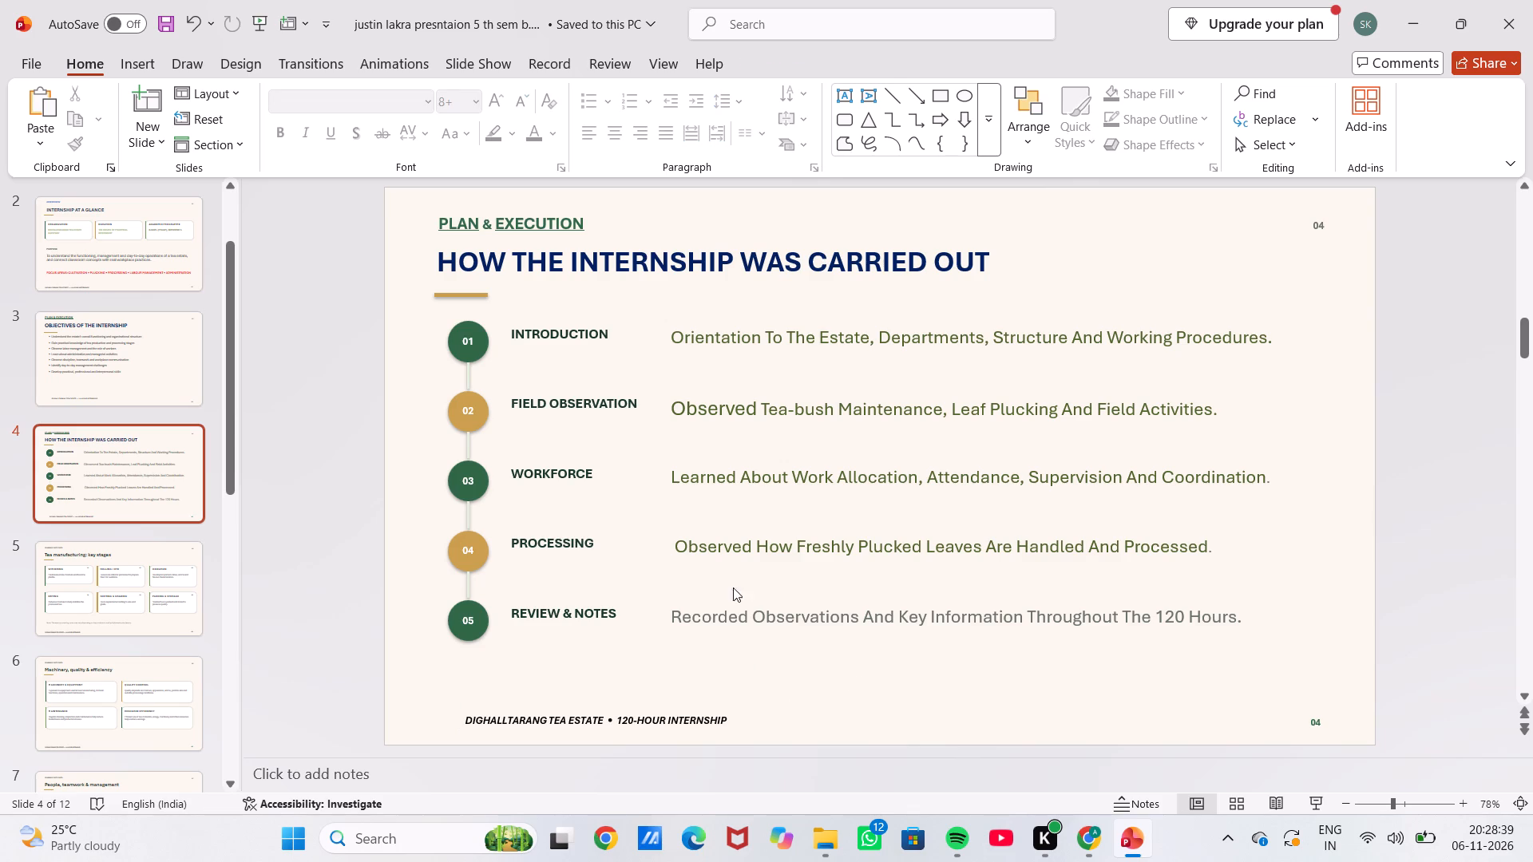
Colour the REVIEW & NOTES description on slide 4 Olive Green, Accent 3, Darker 50% and apply Capitalize Each Word.
click(680, 610)
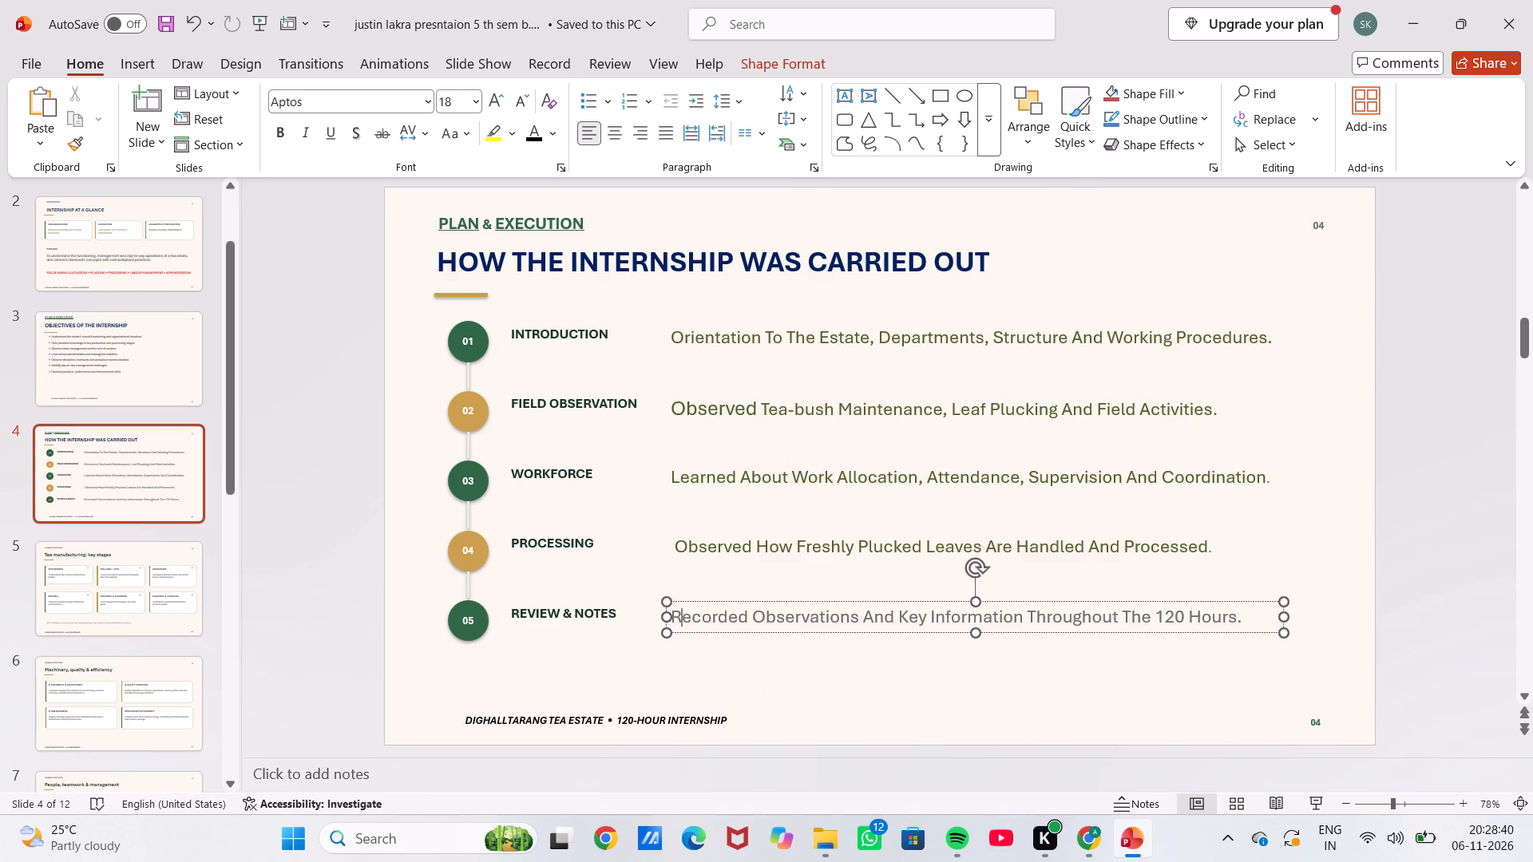
click(675, 610)
drag(675, 610, 687, 613)
drag(687, 613, 1214, 619)
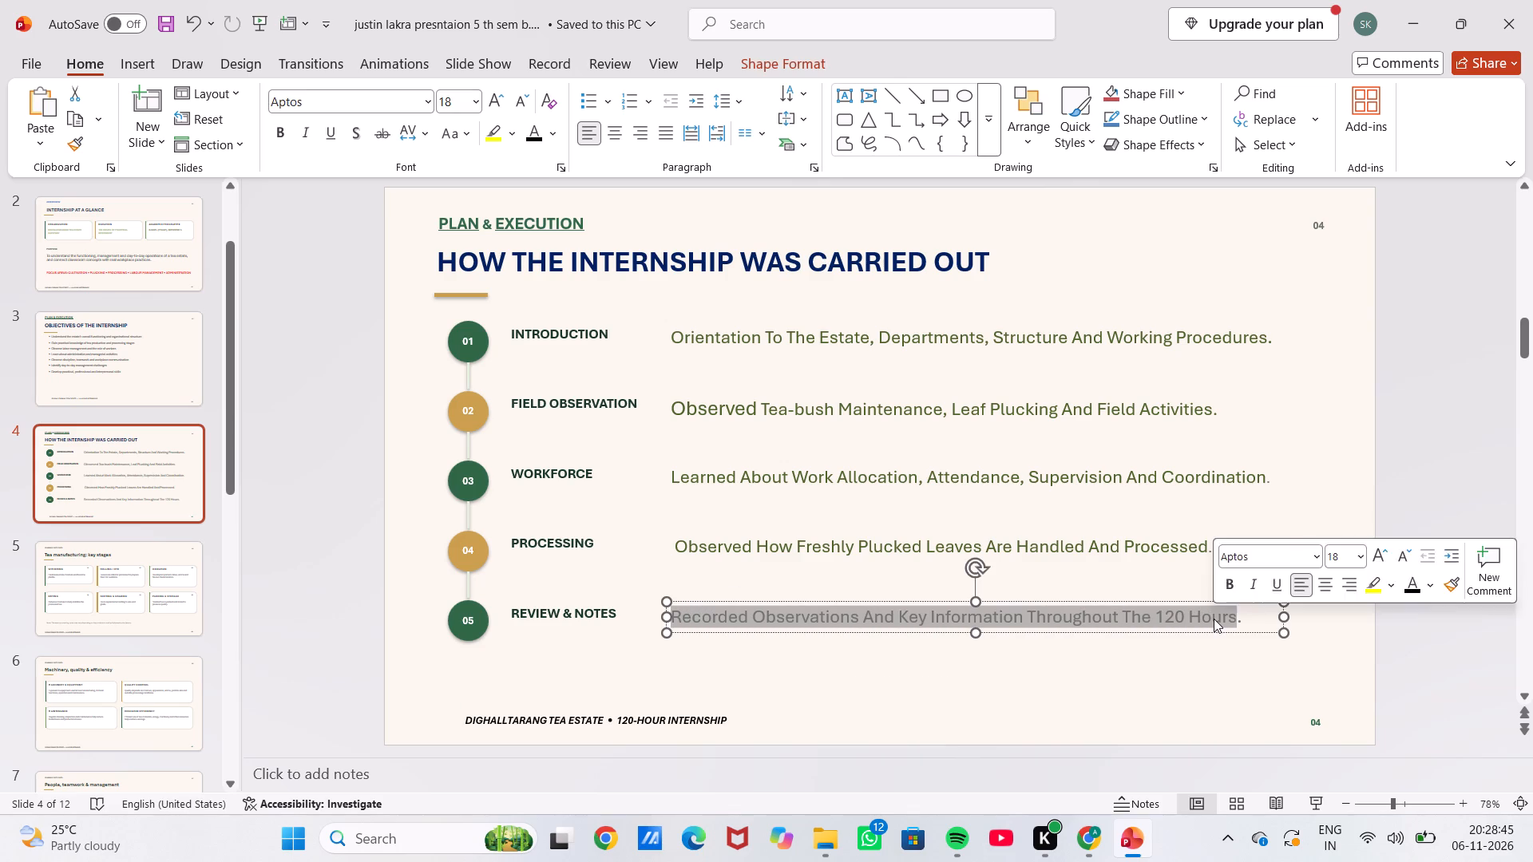
click(554, 134)
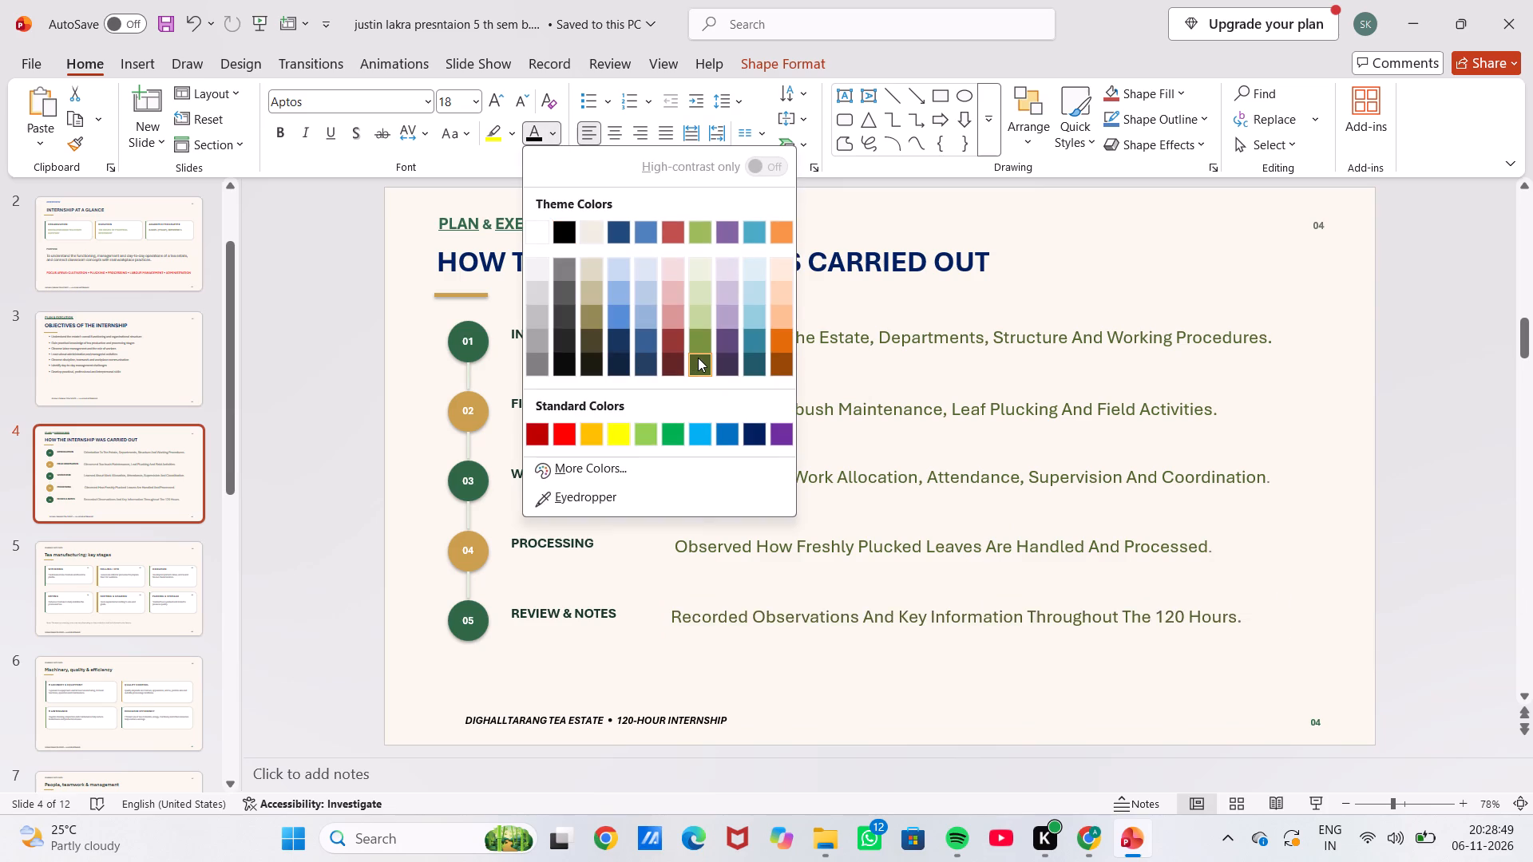
click(698, 358)
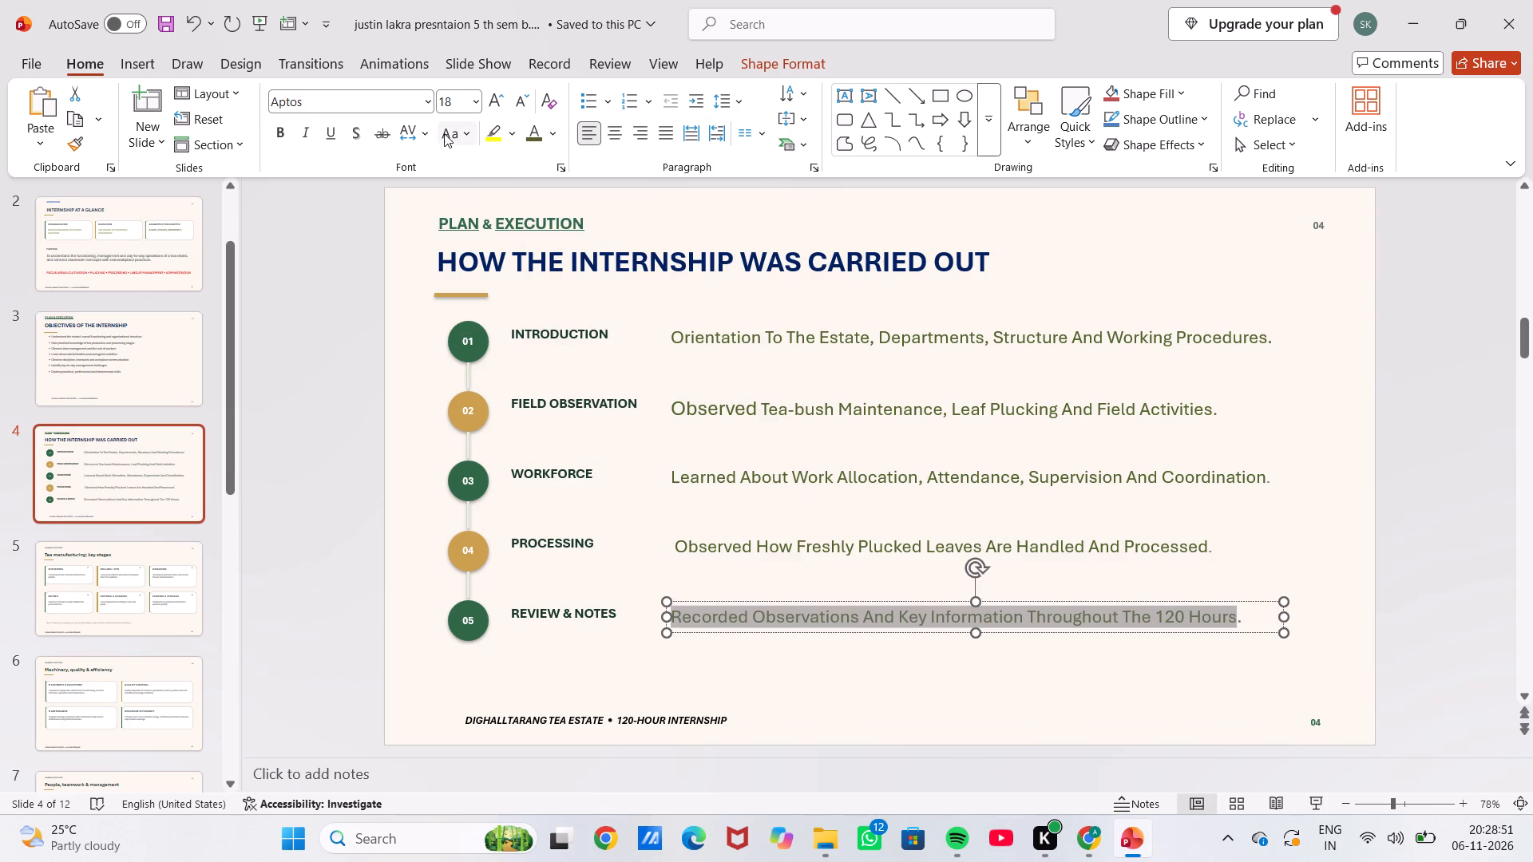
click(467, 133)
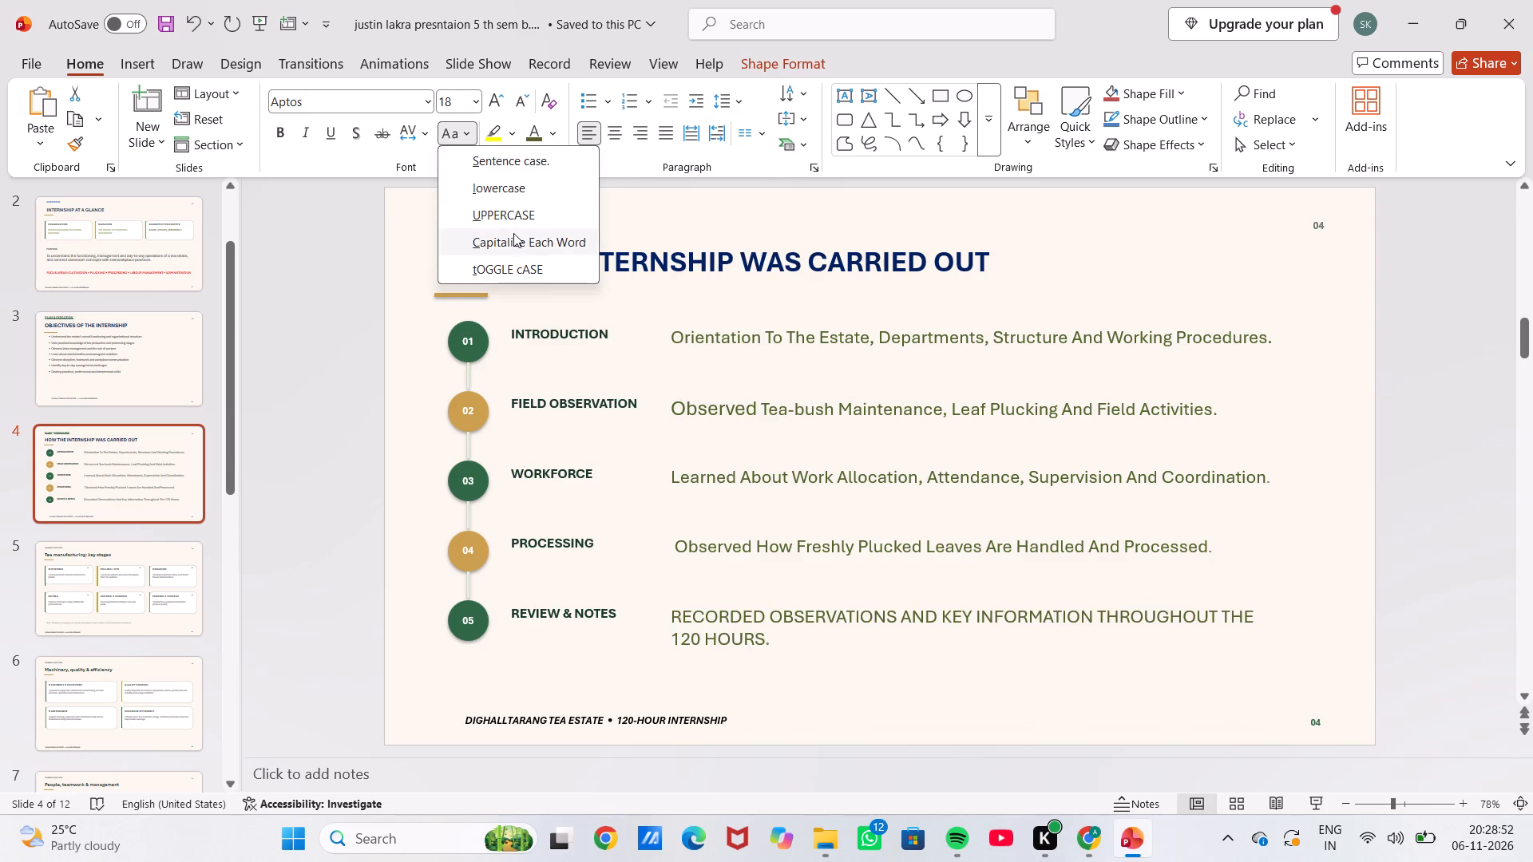
click(515, 237)
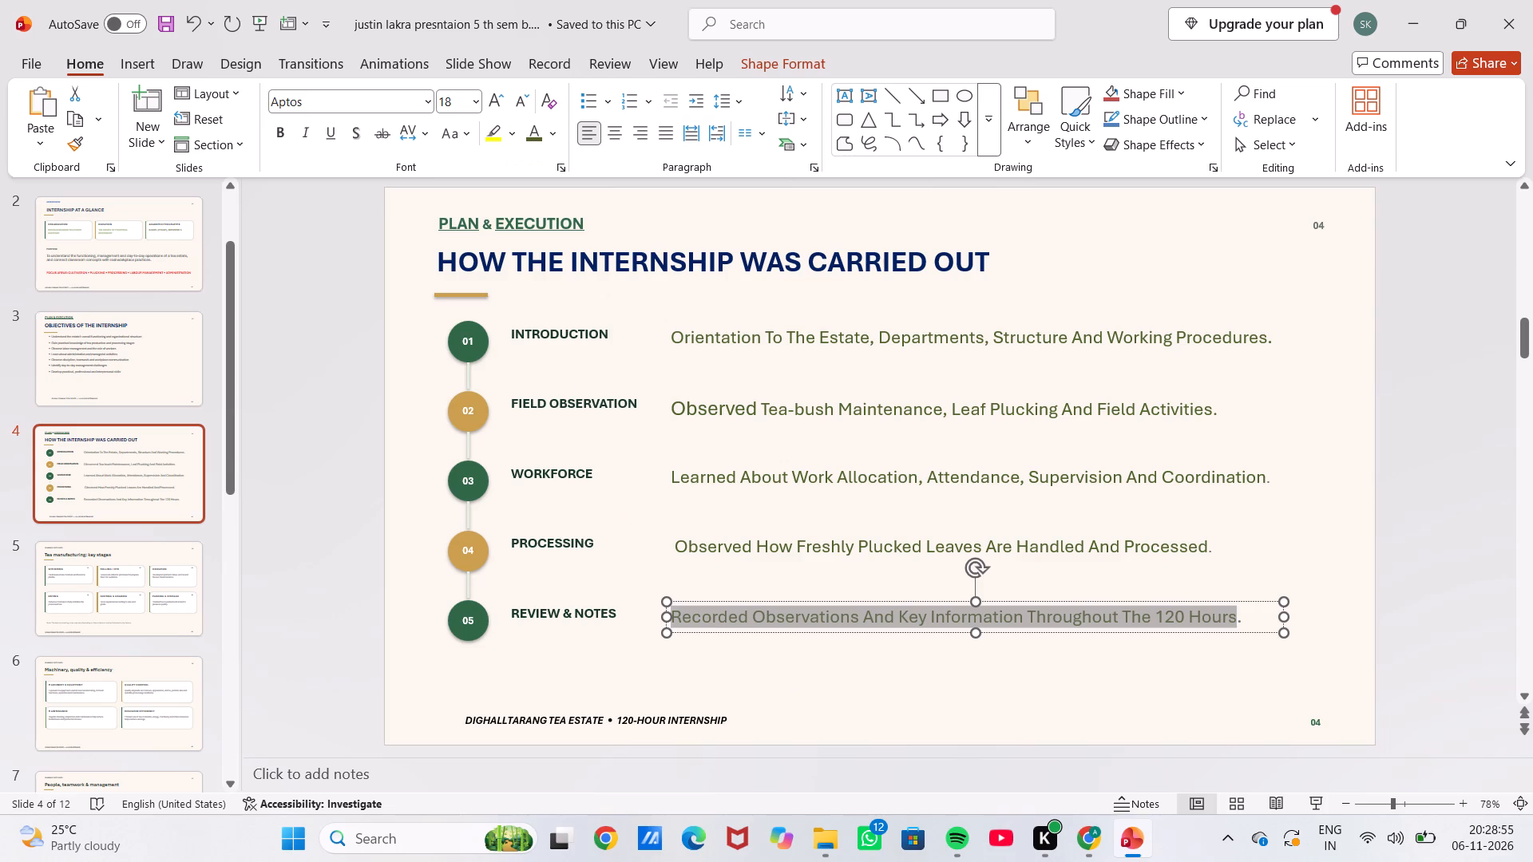
Enlarge the whole footer line on slide 4 by three size increments, to 10.5+.
click(805, 710)
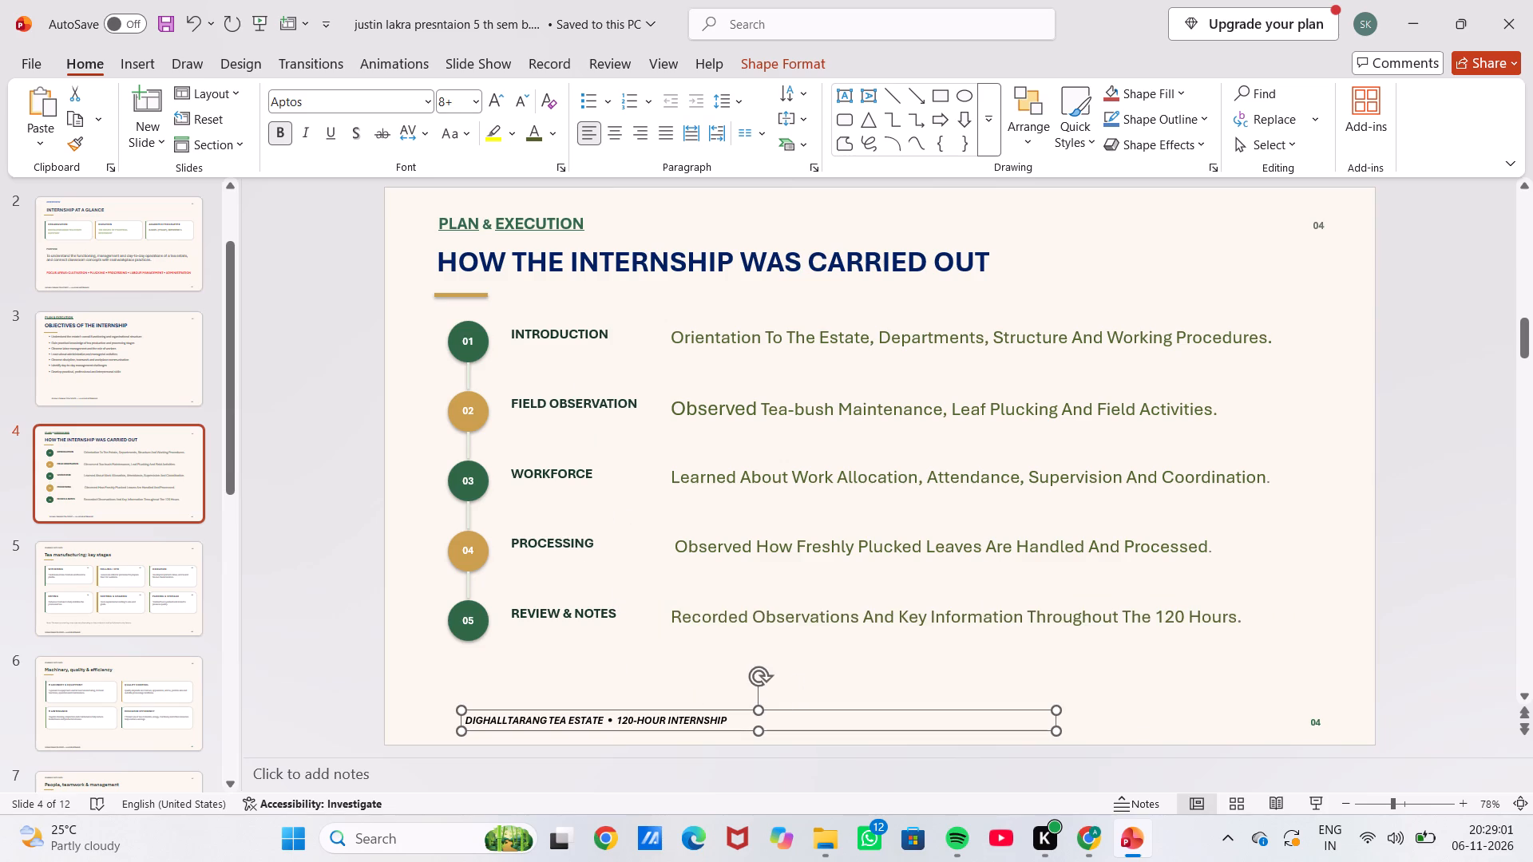
click(495, 101)
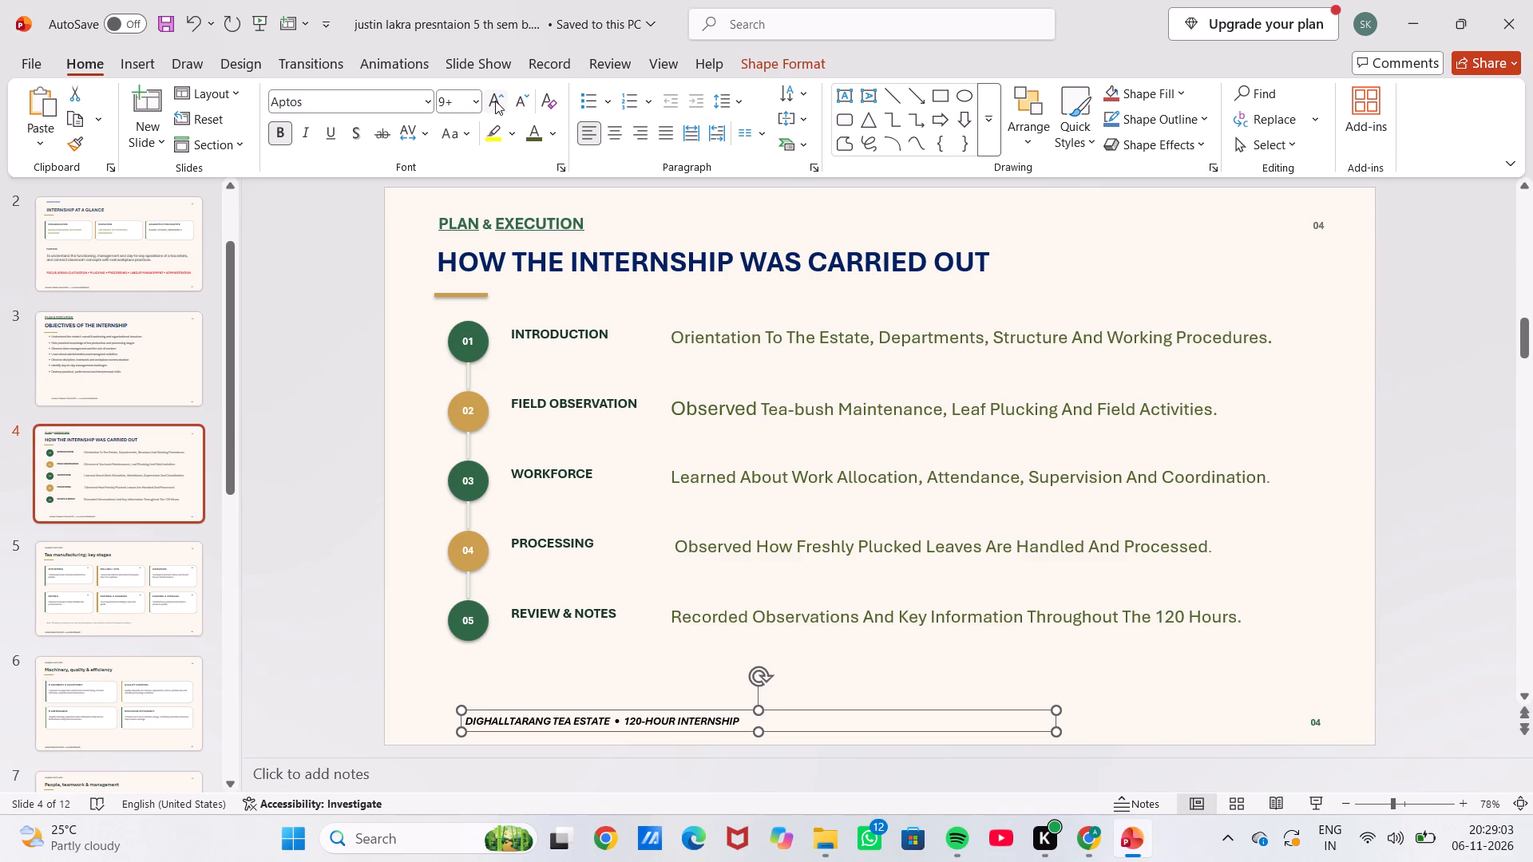
click(495, 101)
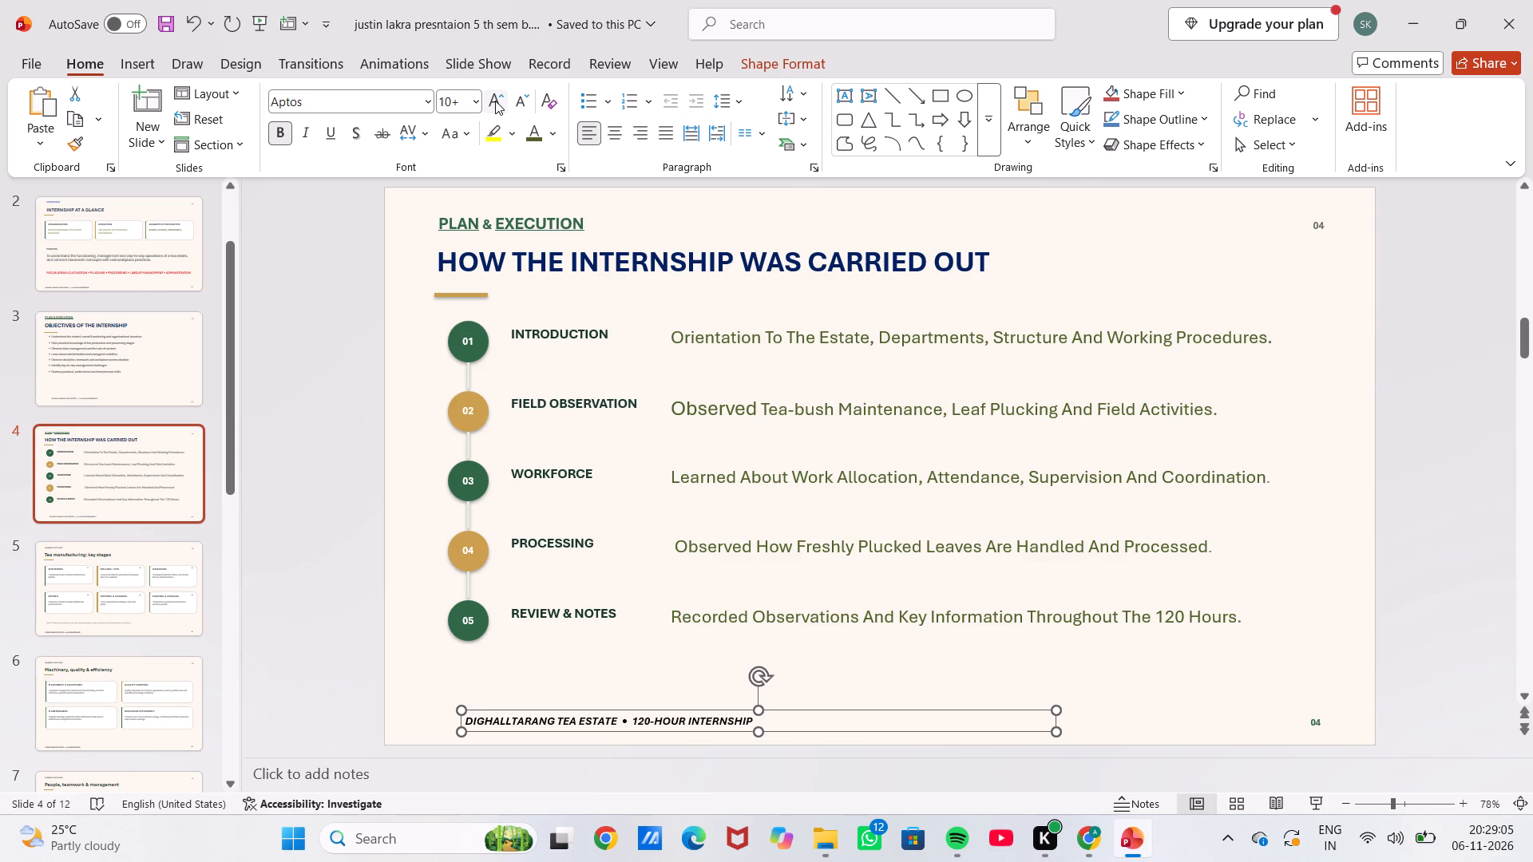
click(495, 101)
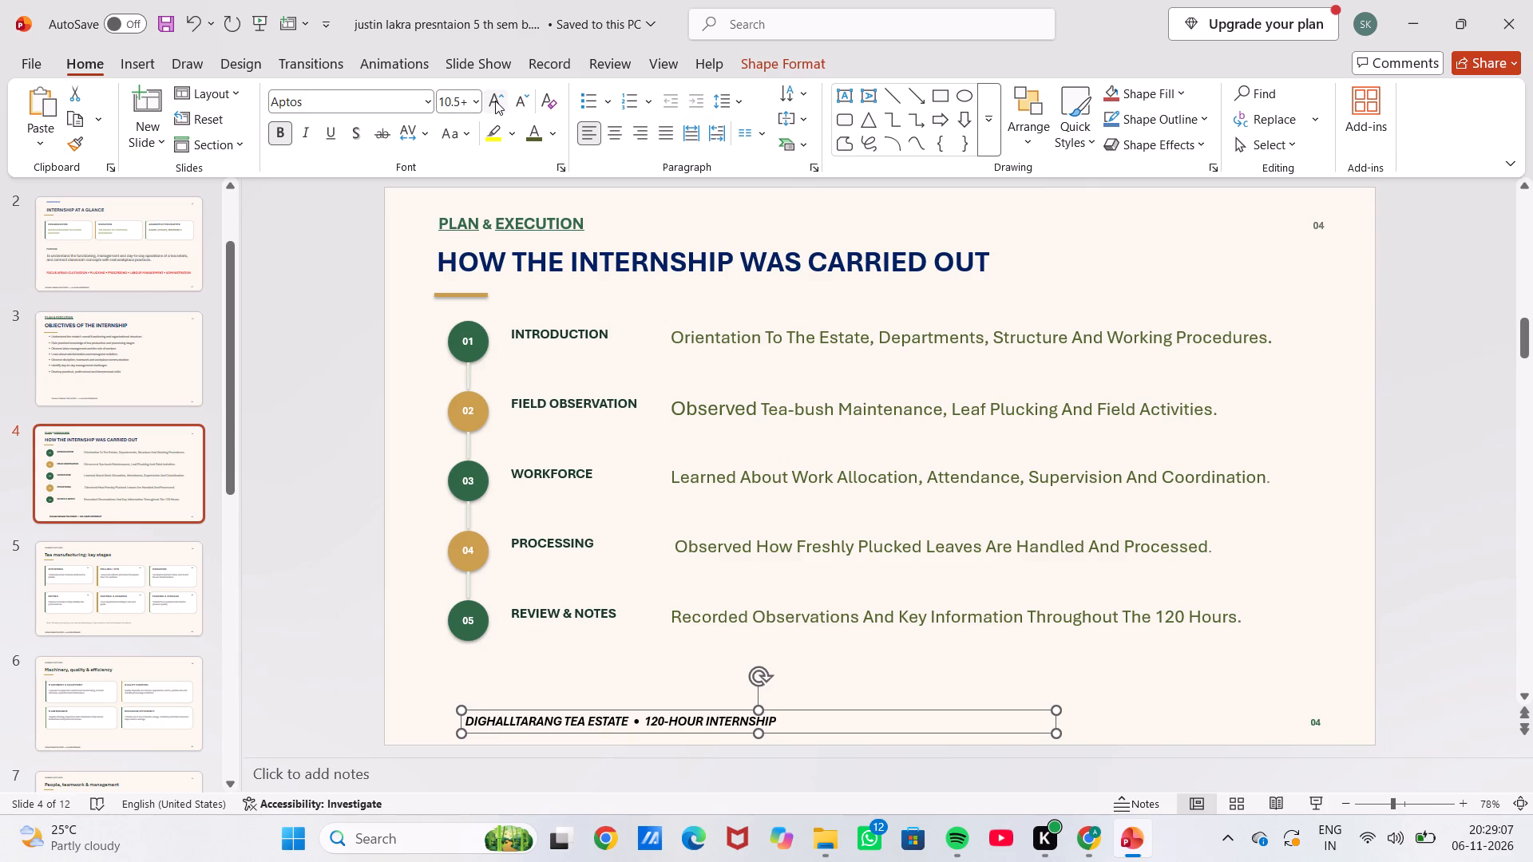
click(832, 641)
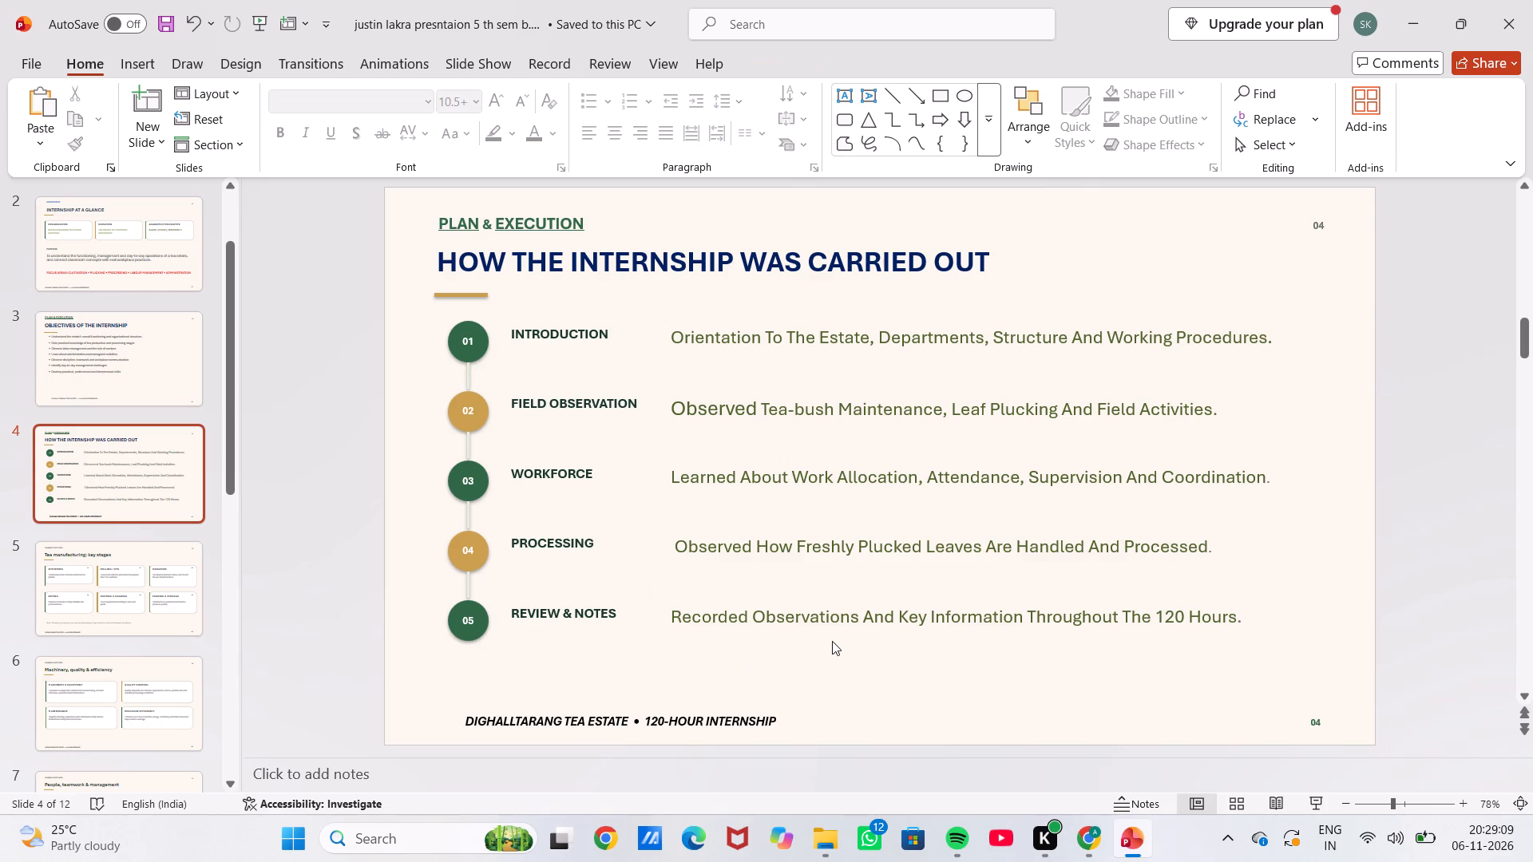
On slide 5, make the LEARNING OUTCOMES label italic and set its font size to 14.
scroll(832, 641, down, 1)
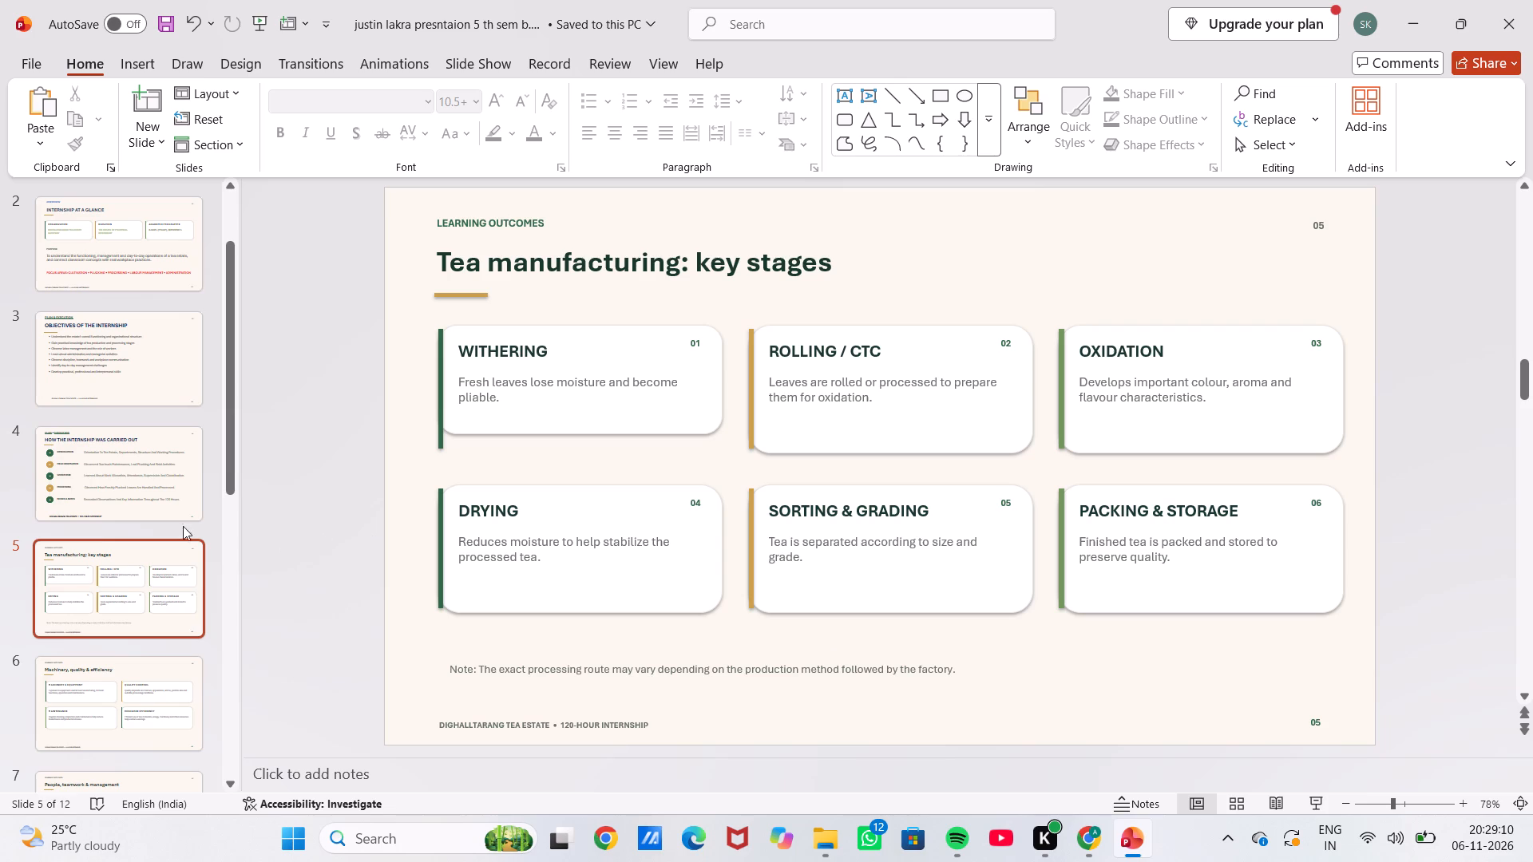
click(120, 465)
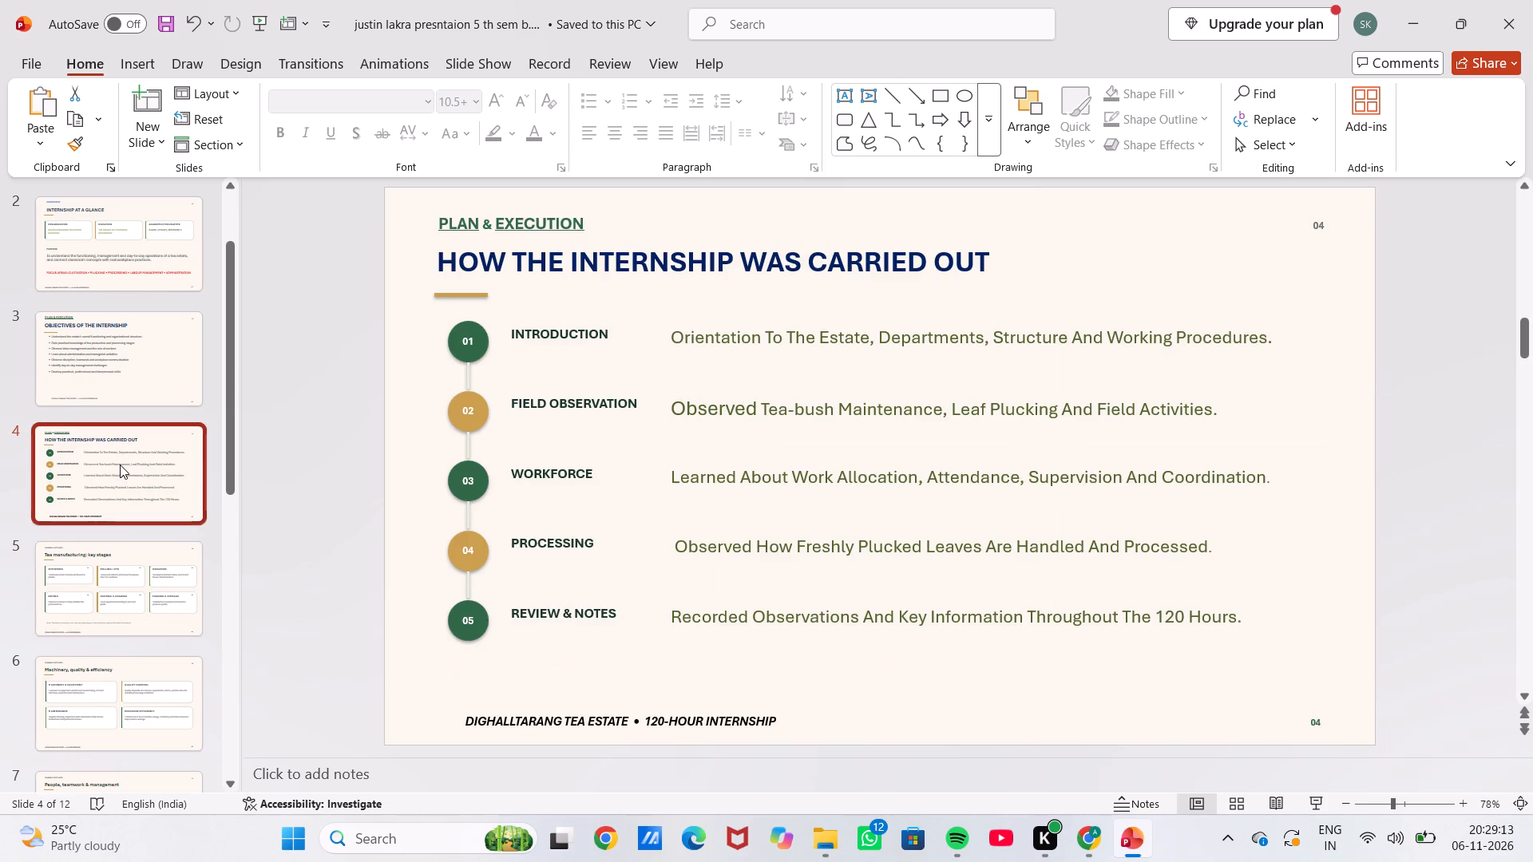
click(142, 583)
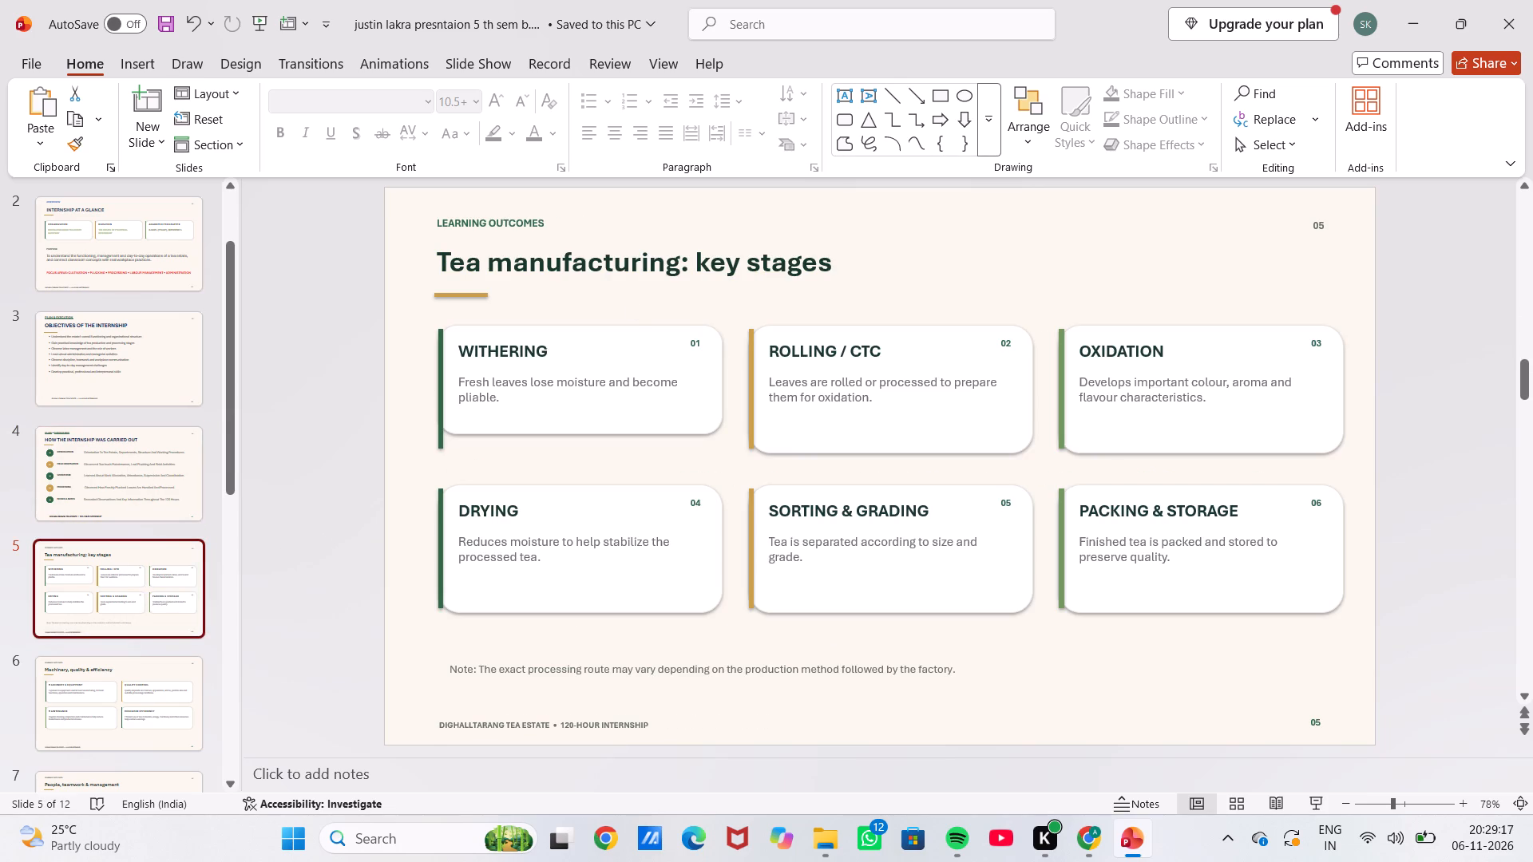
click(434, 219)
drag(544, 224, 465, 215)
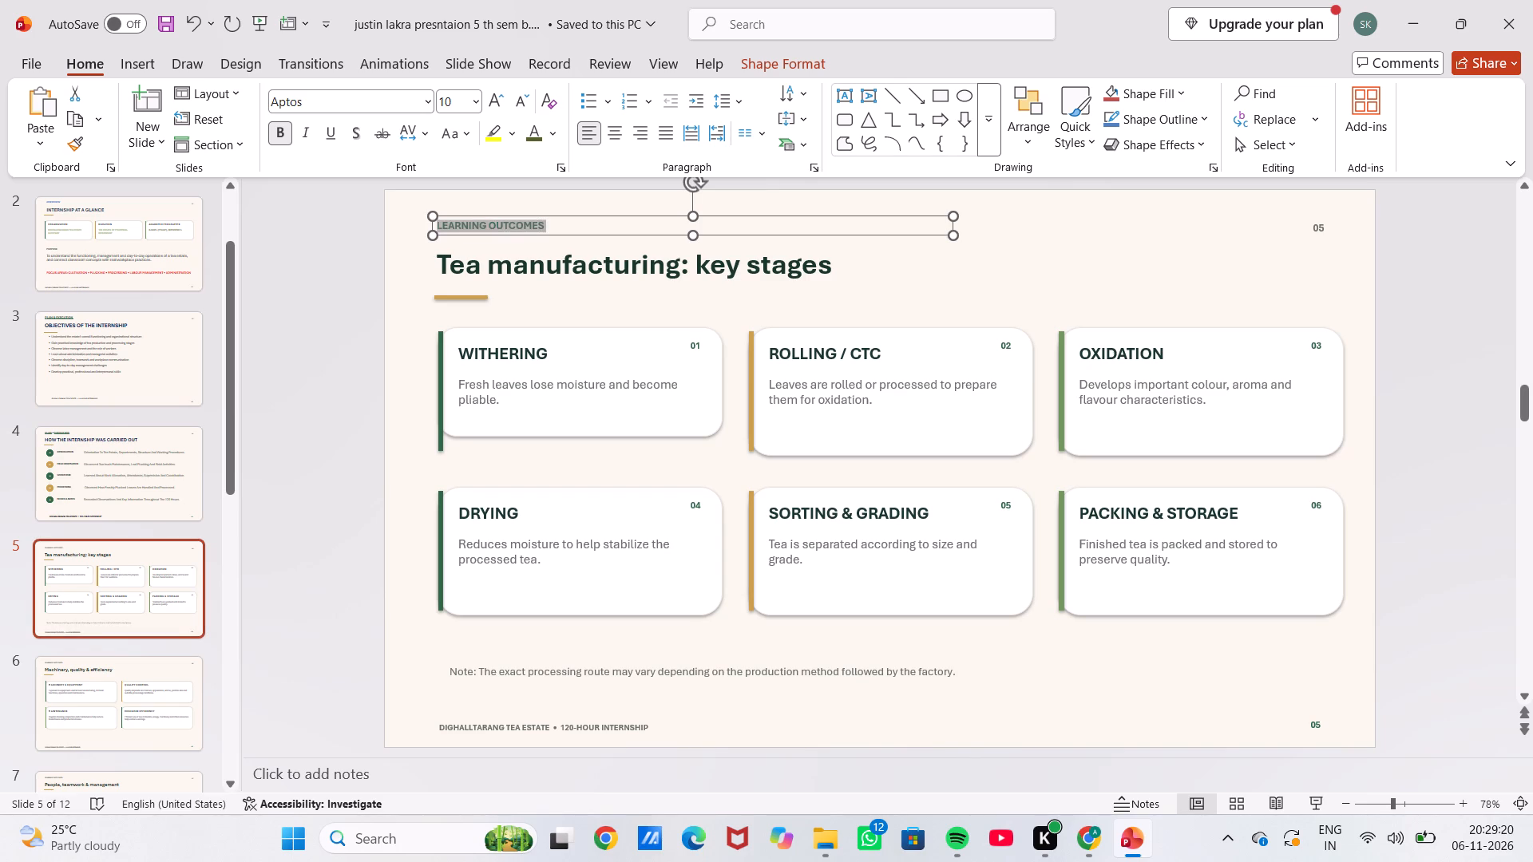
drag(465, 215, 454, 215)
click(310, 134)
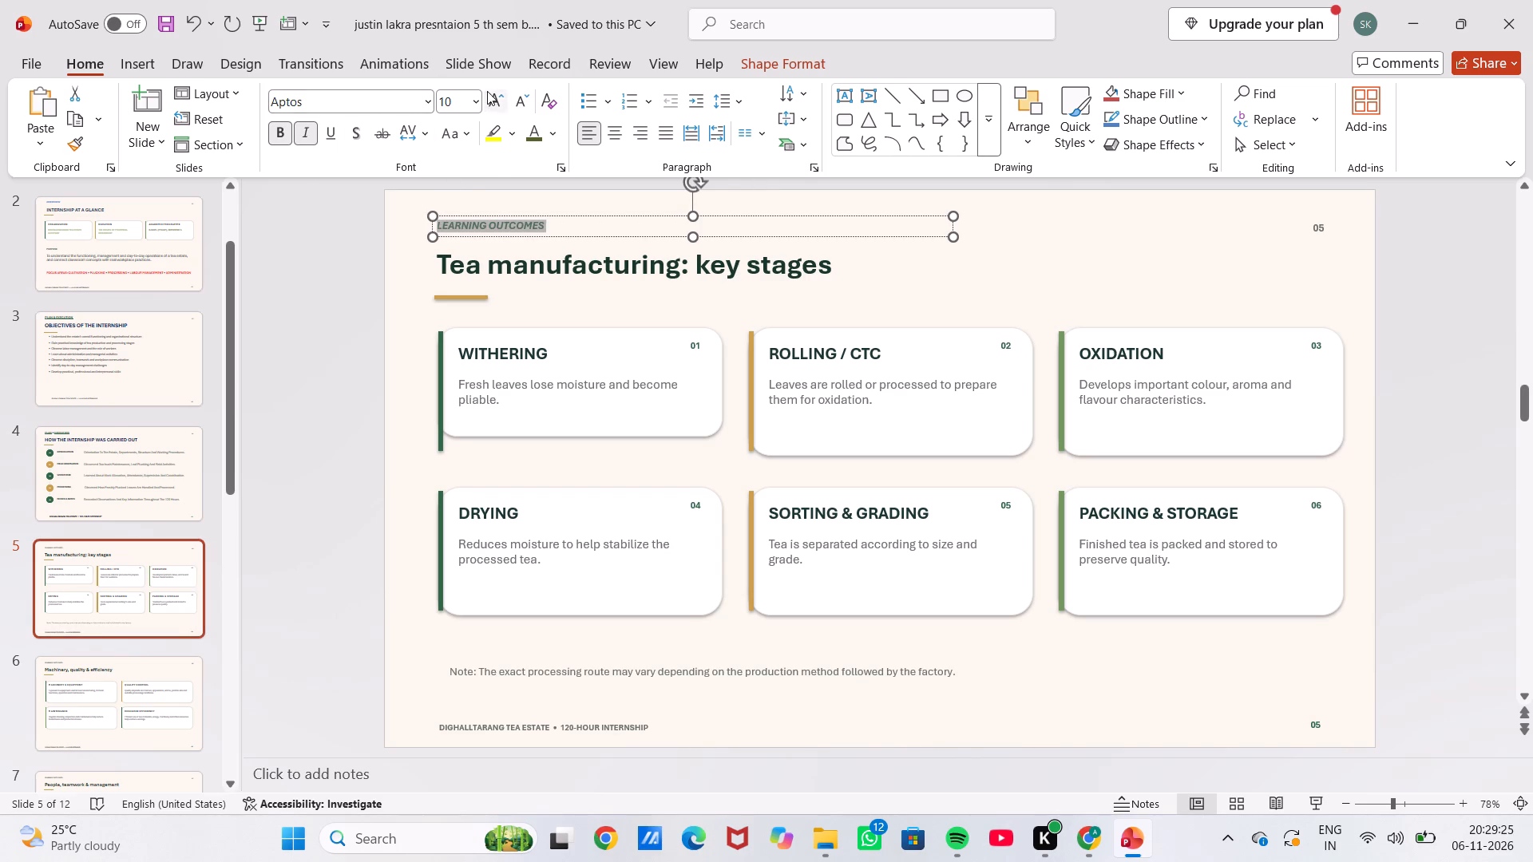
click(315, 128)
click(315, 128)
double_click(490, 99)
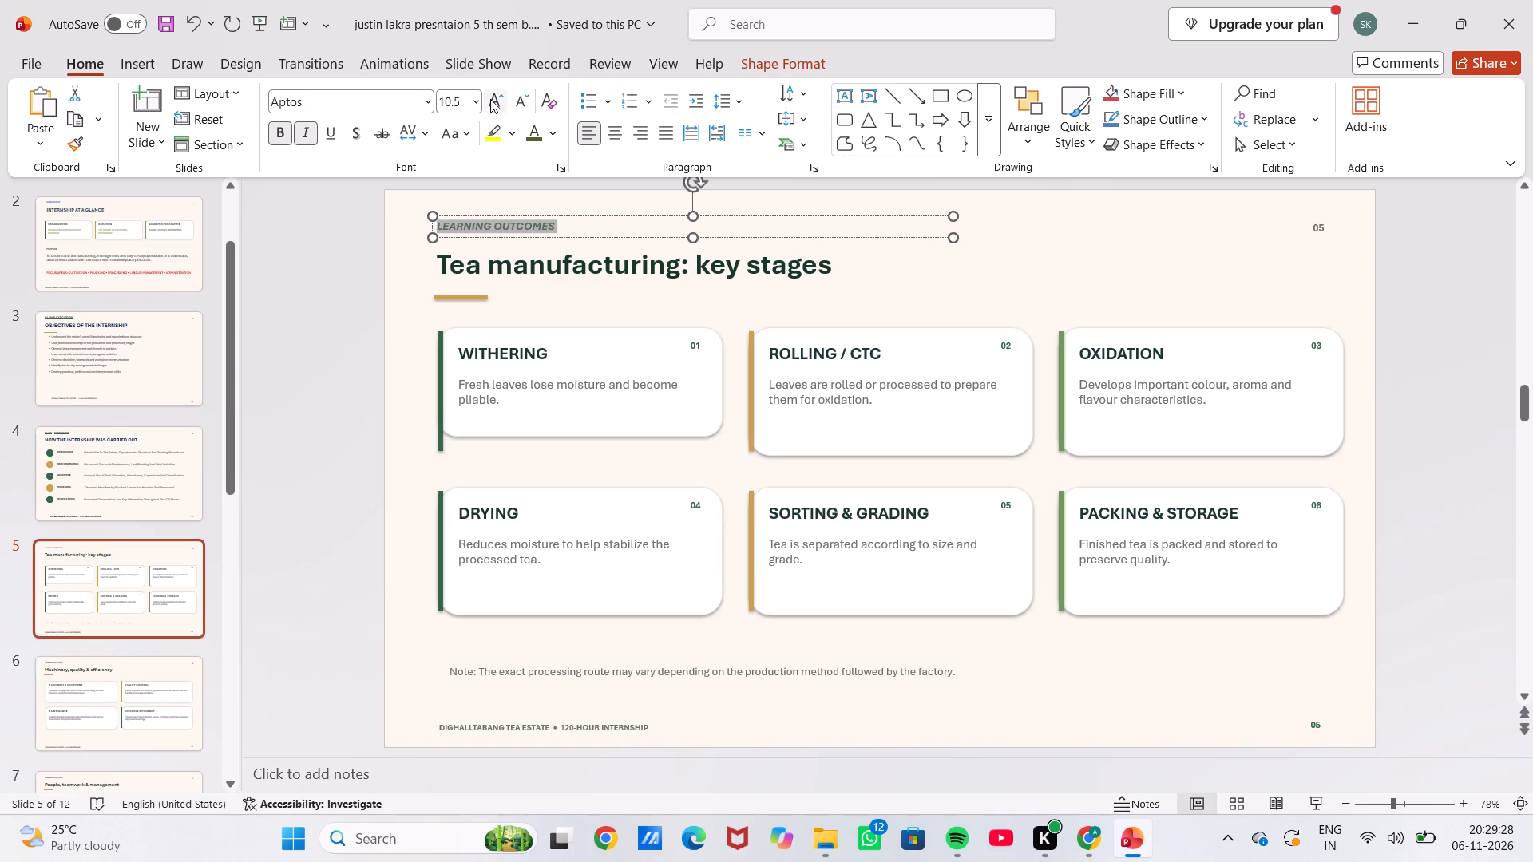
click(490, 99)
triple_click(490, 99)
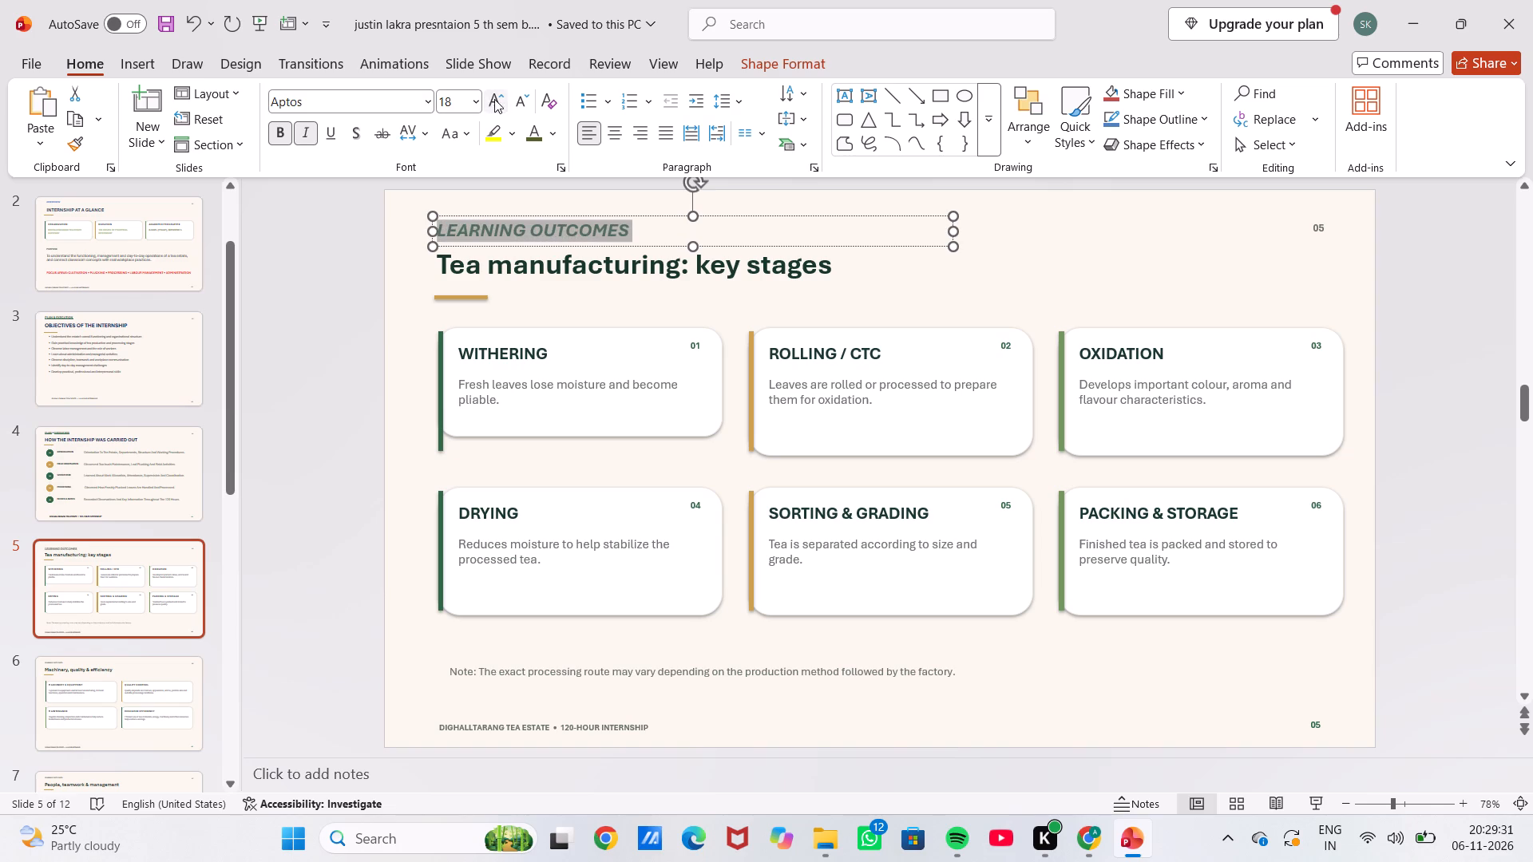
click(521, 104)
click(521, 104)
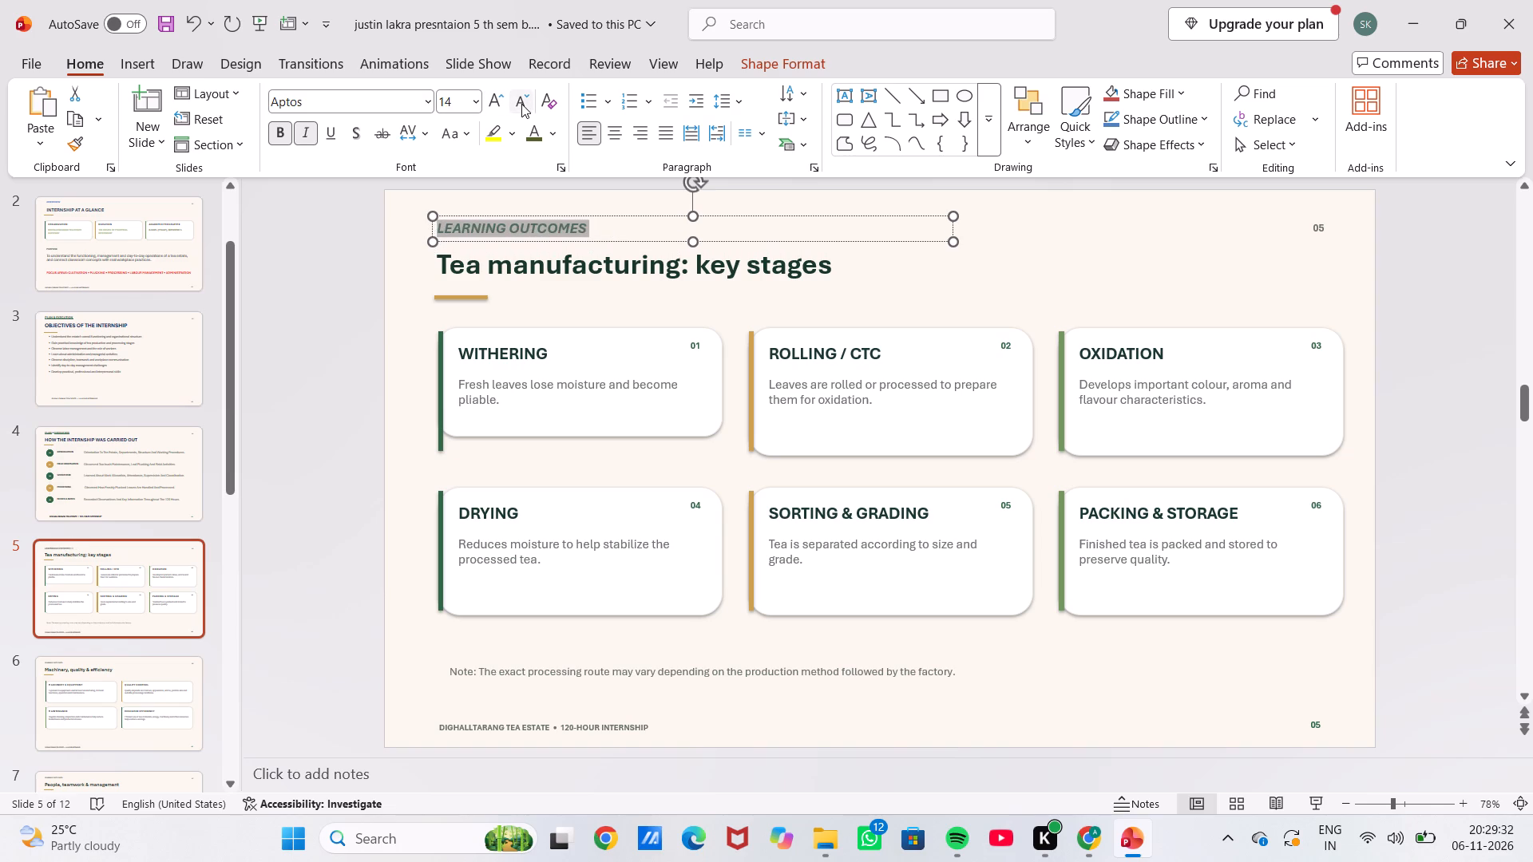
Change the slide 5 title, Tea manufacturing: key stages, to UPPERCASE.
click(469, 265)
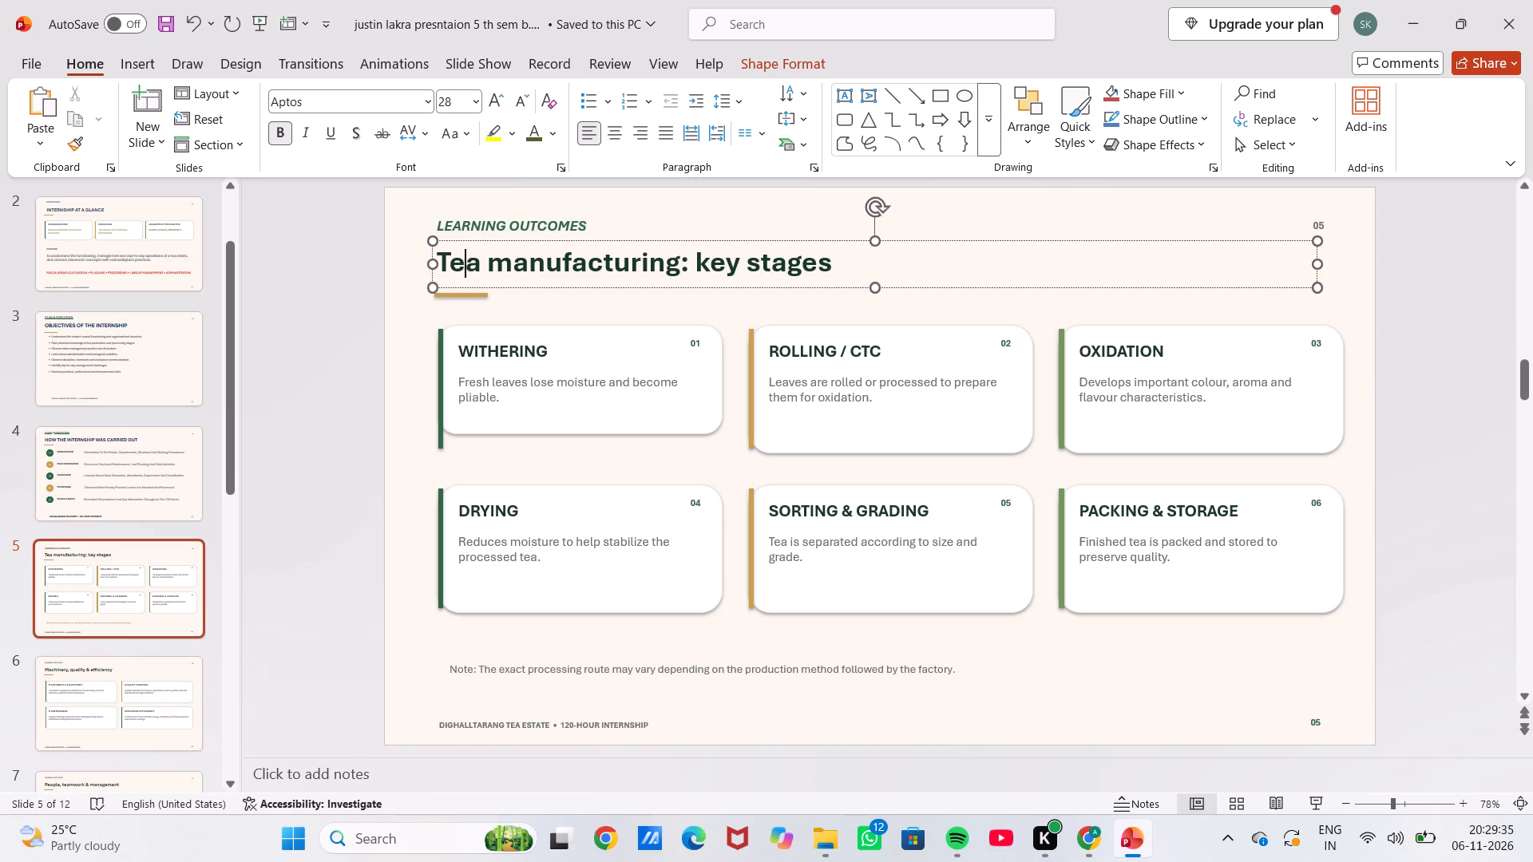
drag(829, 264, 638, 266)
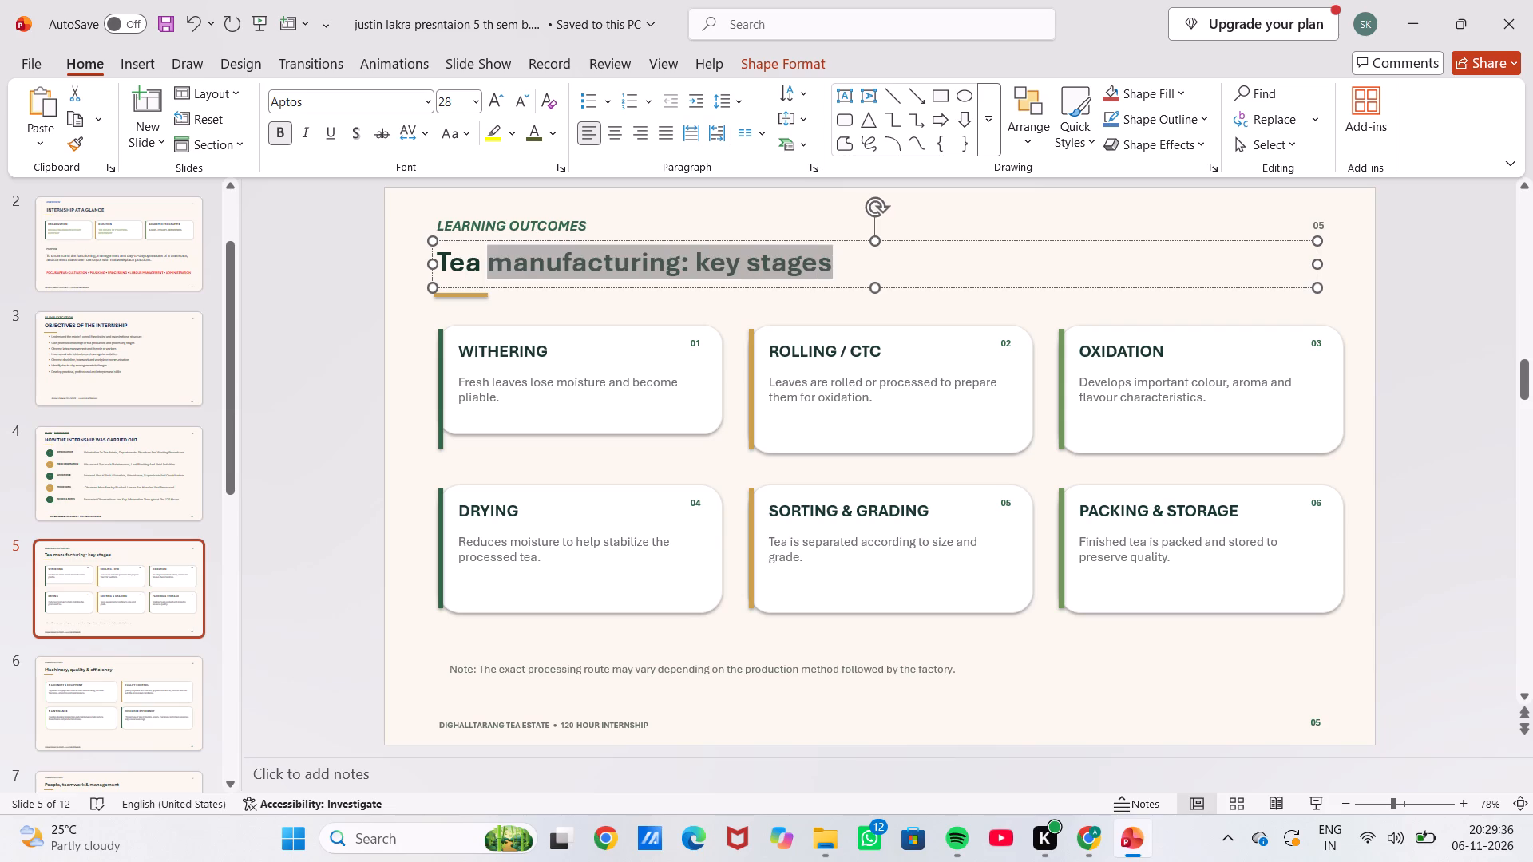
drag(638, 266, 477, 274)
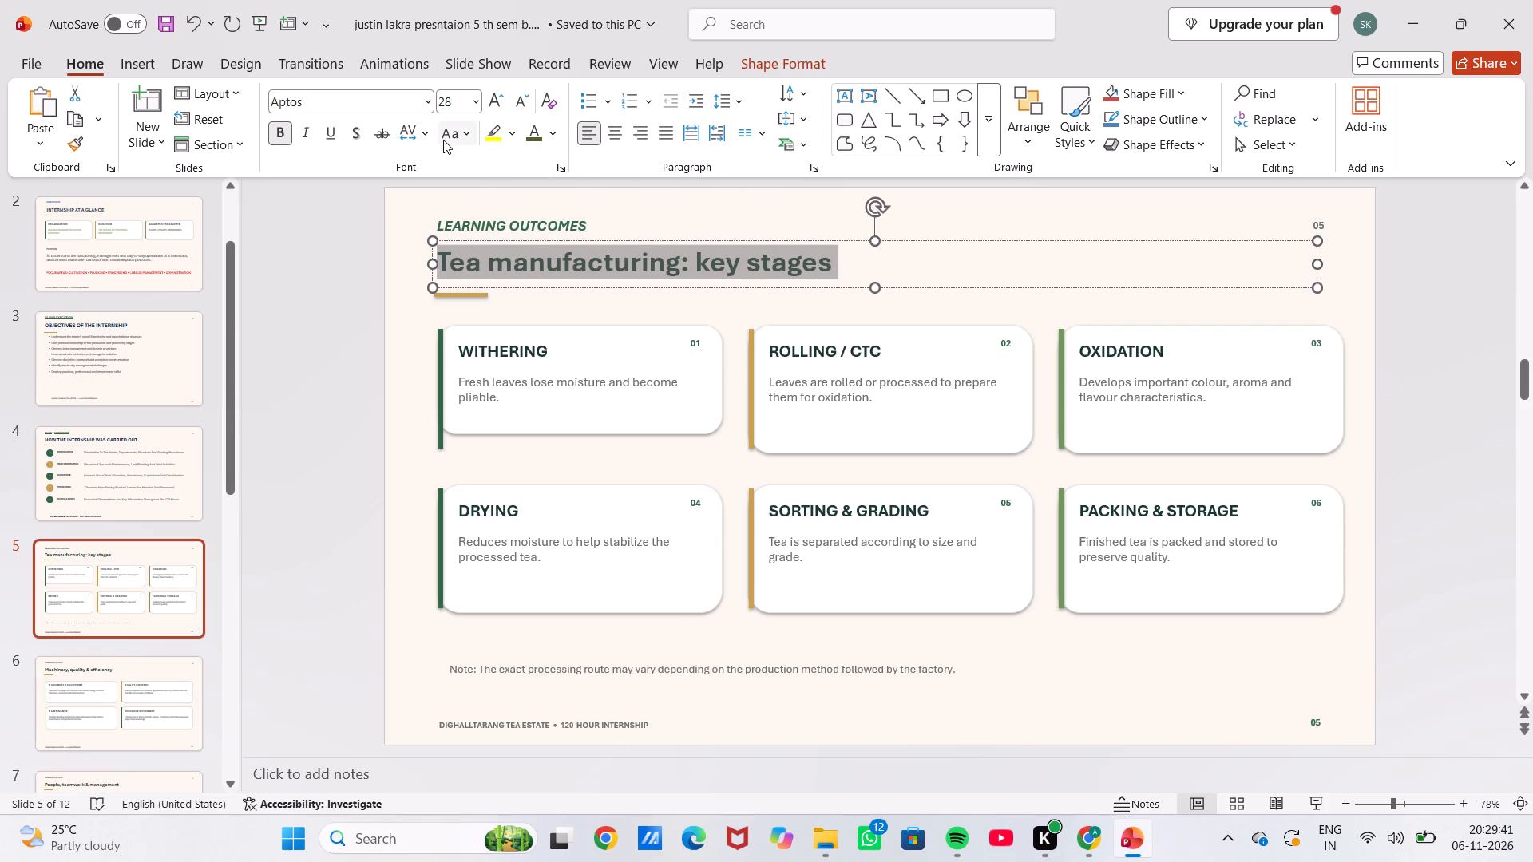
click(464, 132)
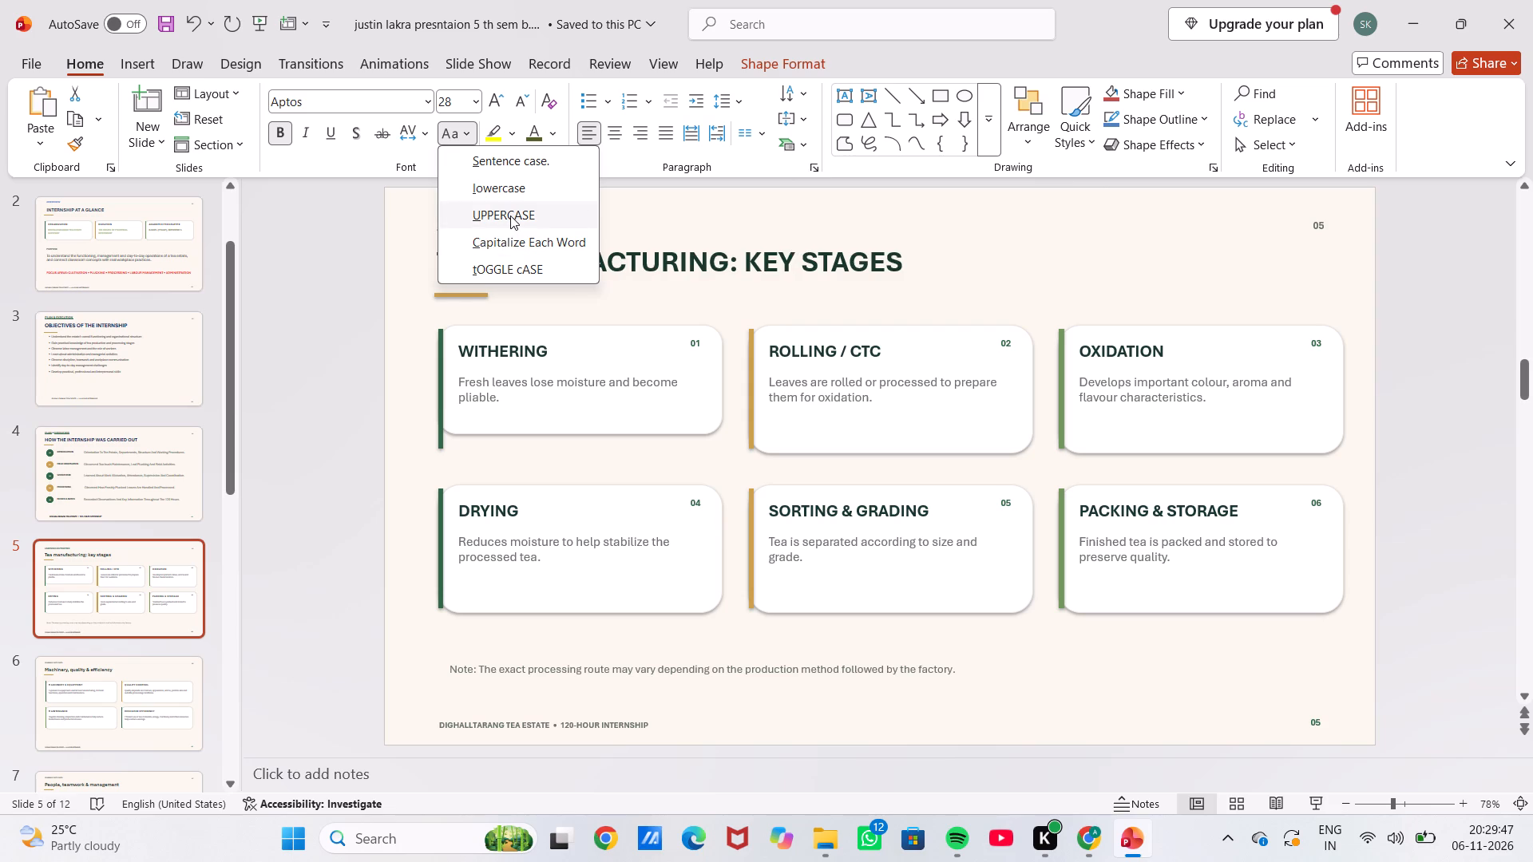
click(510, 215)
click(671, 315)
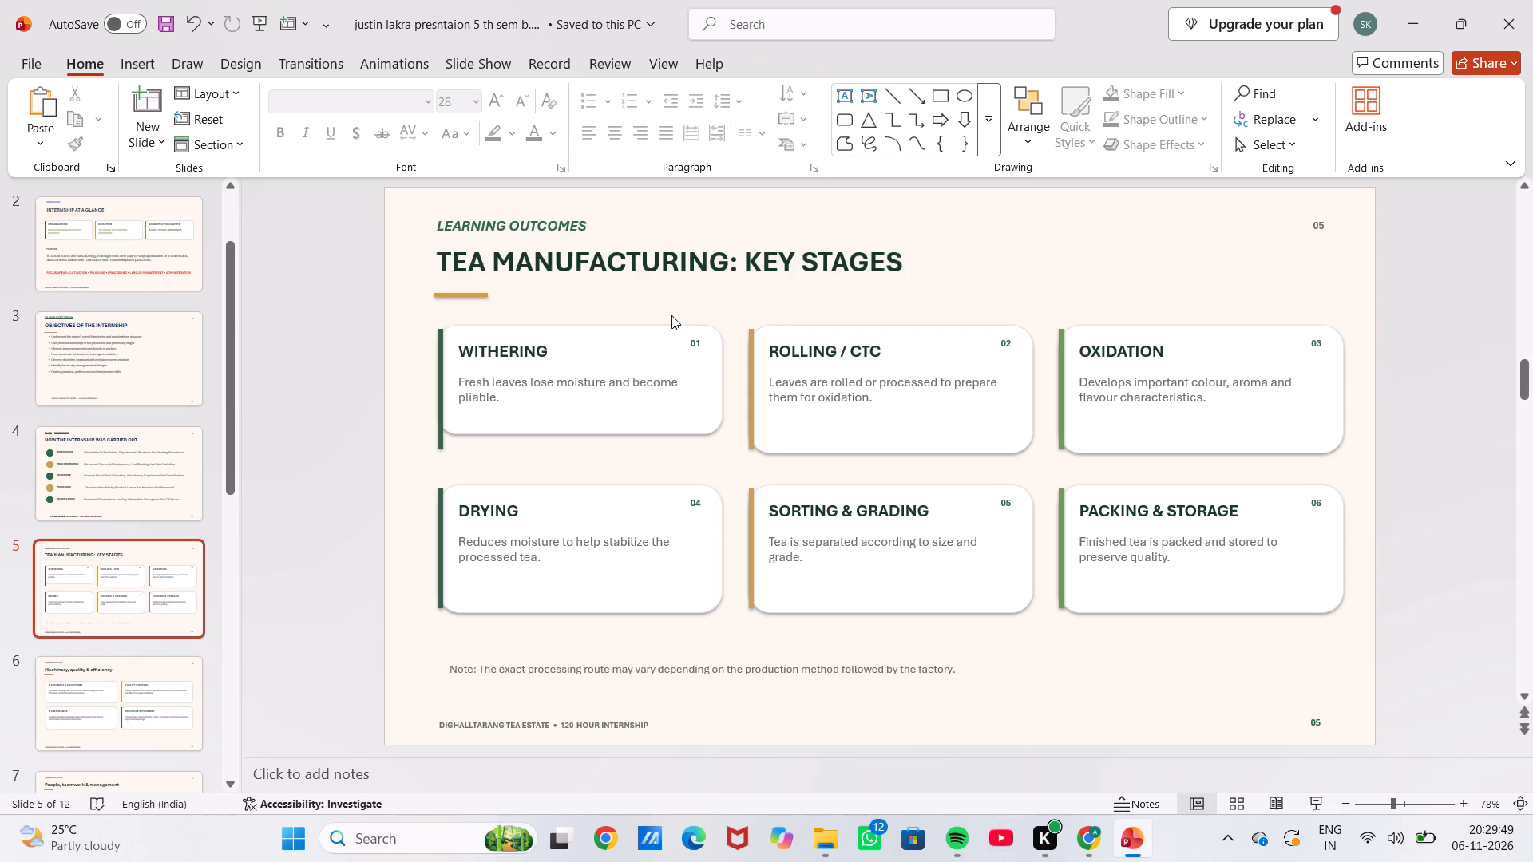
Lengthen the gold accent line under the slide 5 title so it spans most of the title's width.
click(465, 291)
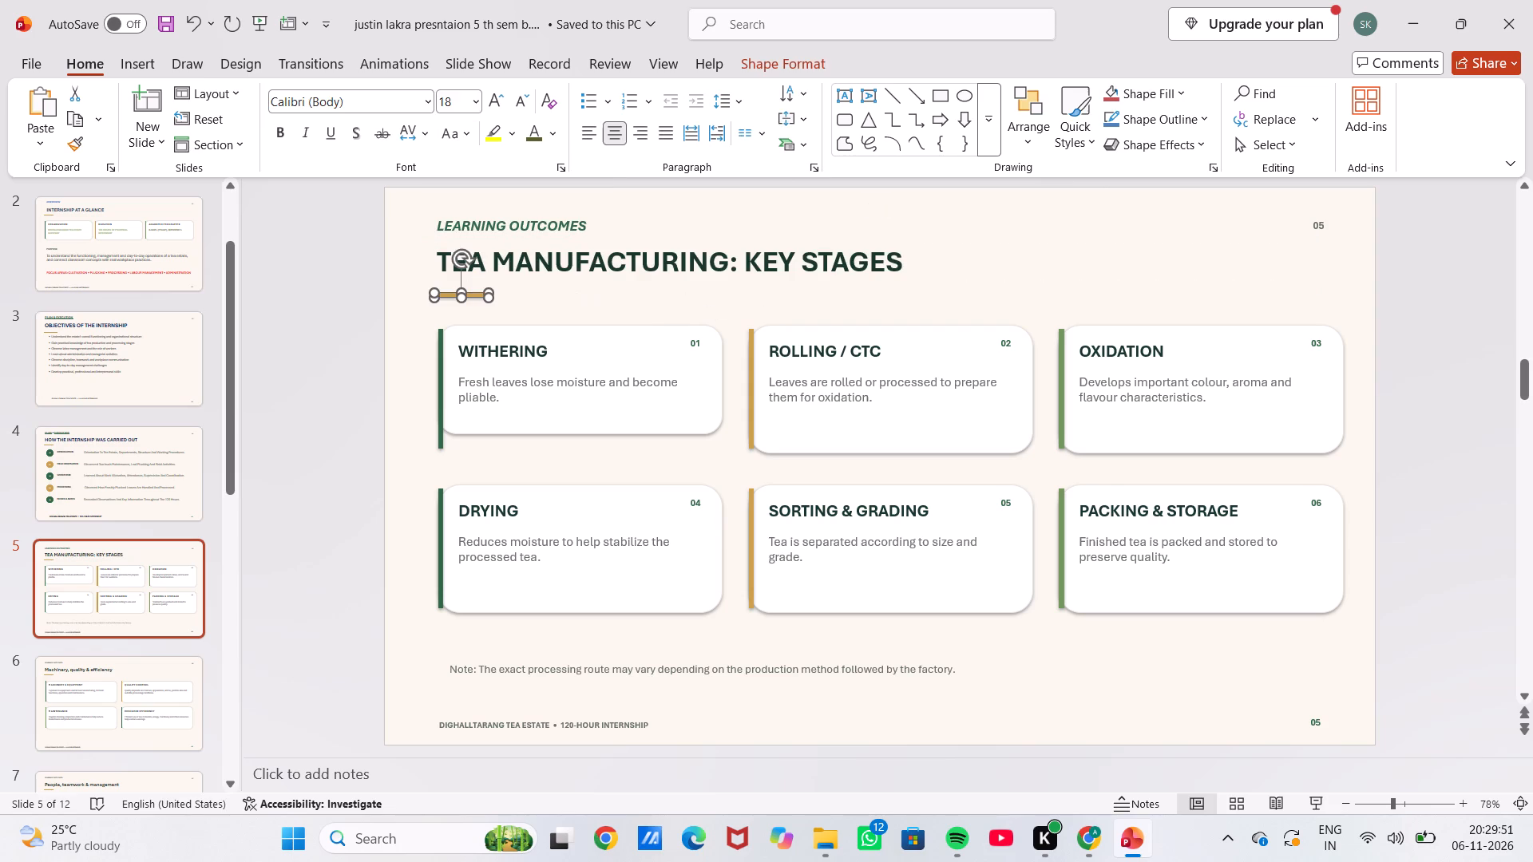
drag(484, 292, 508, 296)
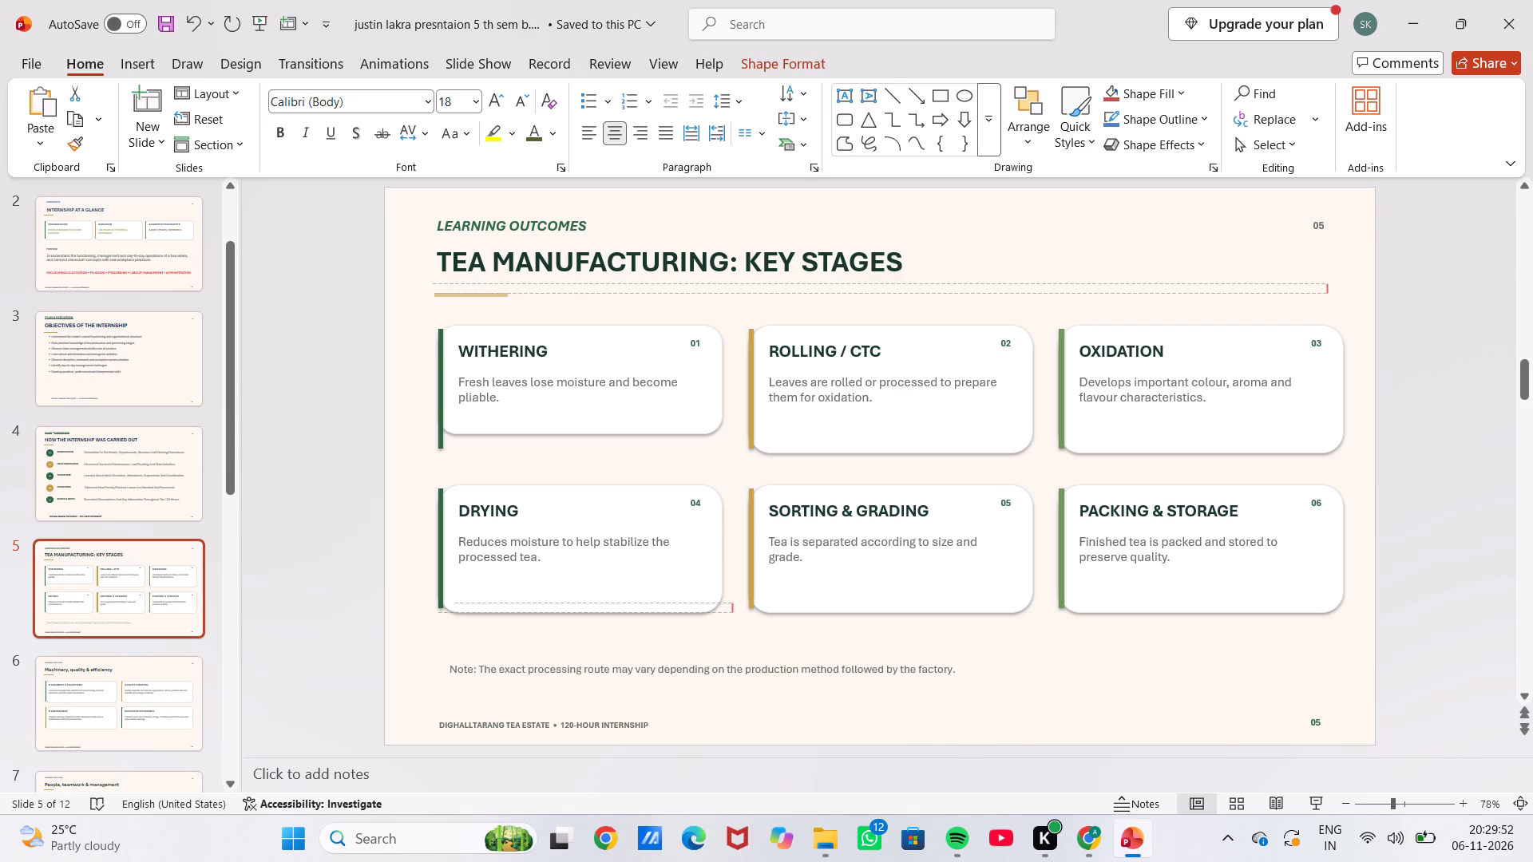
drag(508, 296, 756, 283)
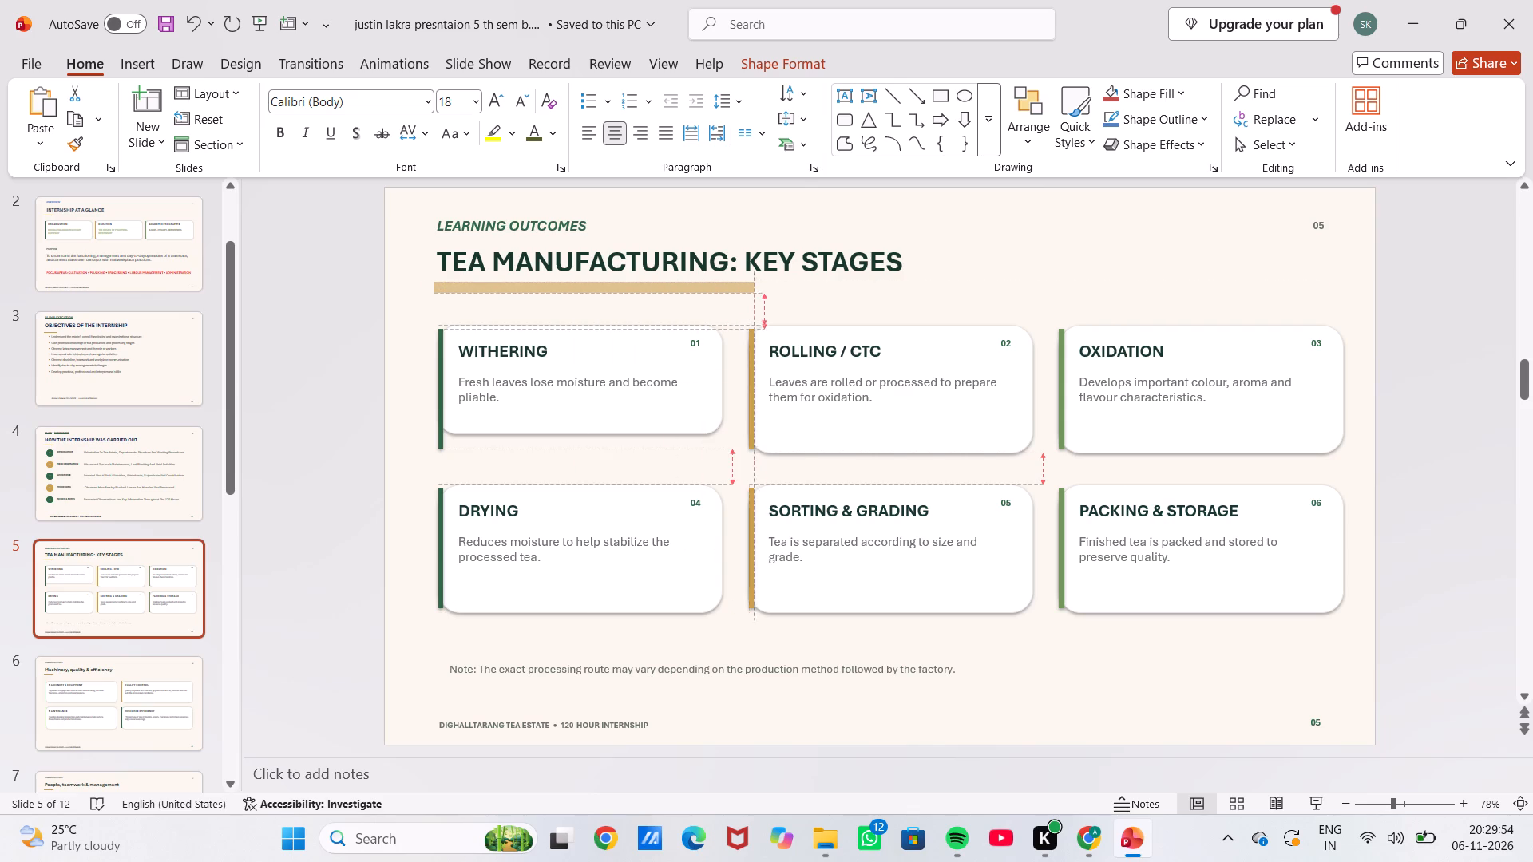
drag(756, 283, 847, 289)
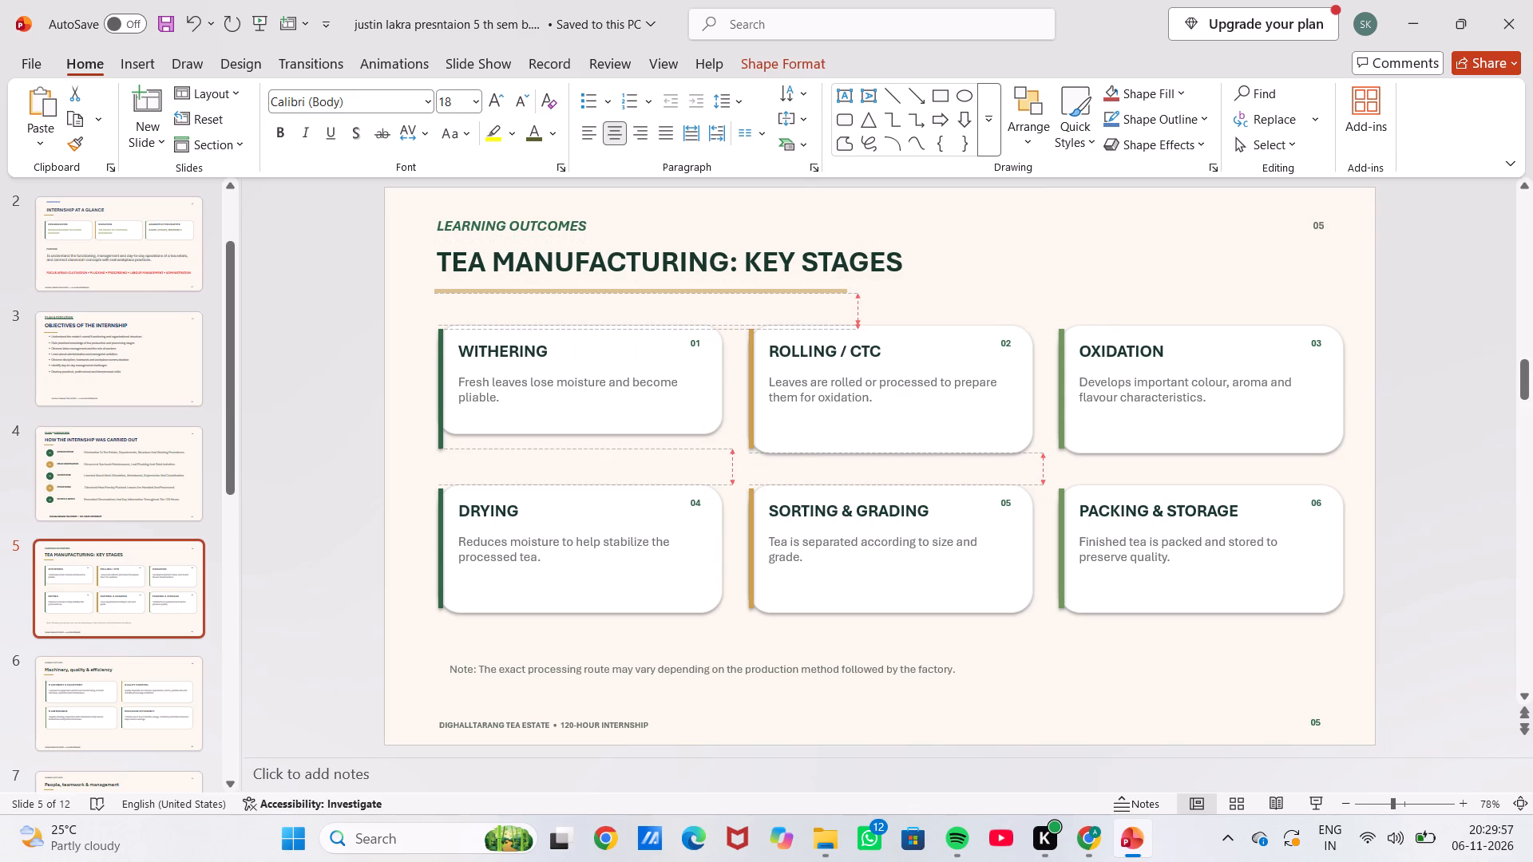
drag(847, 289, 847, 288)
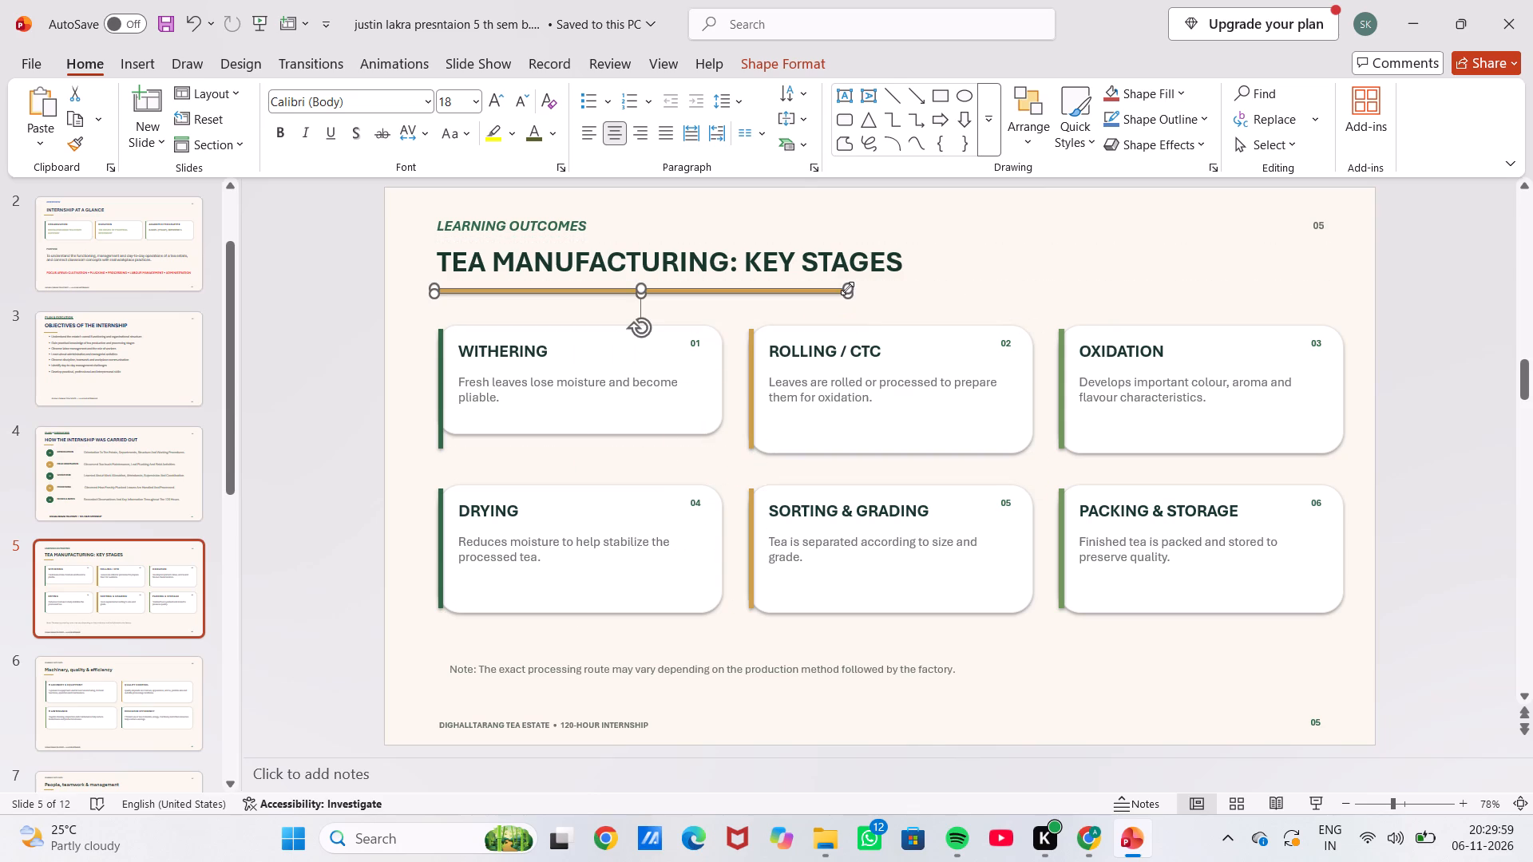
click(1073, 287)
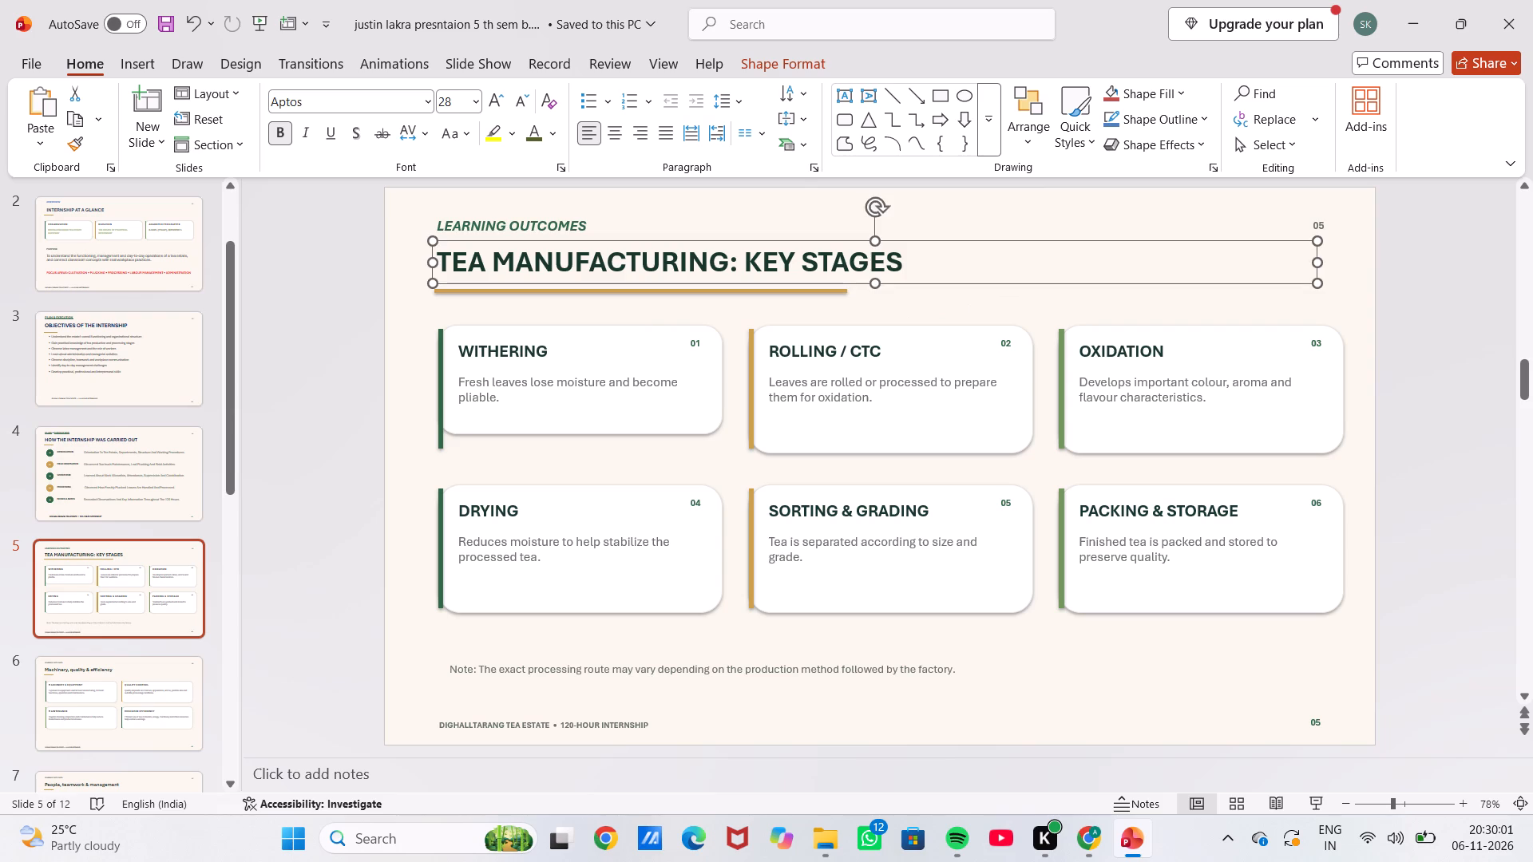
Move the gold accent line under the slide 5 title slightly further right and up.
click(663, 398)
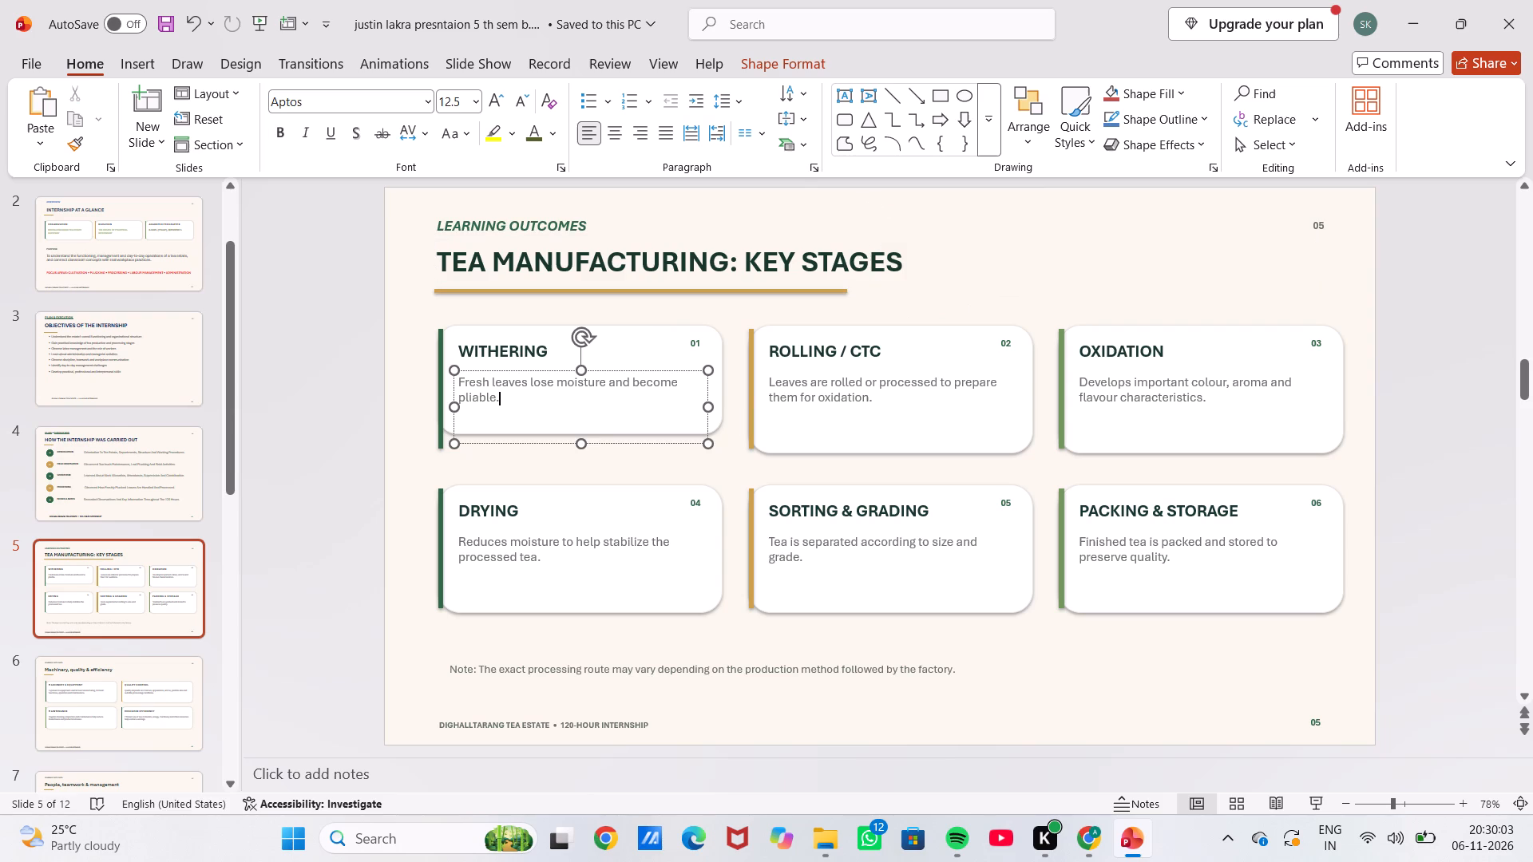
drag(488, 290, 492, 290)
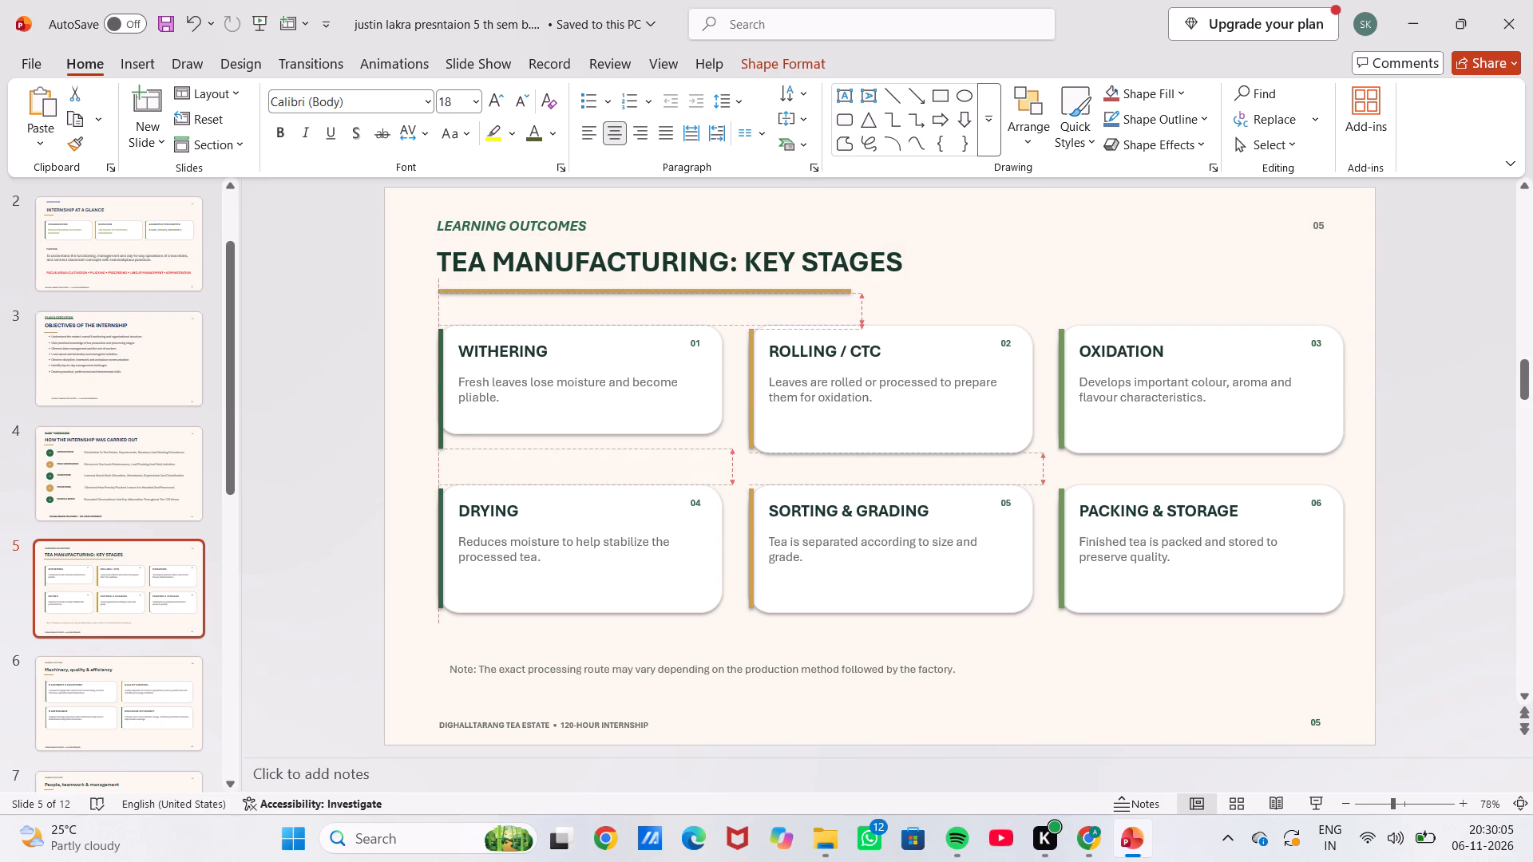
drag(492, 290, 509, 287)
click(1025, 267)
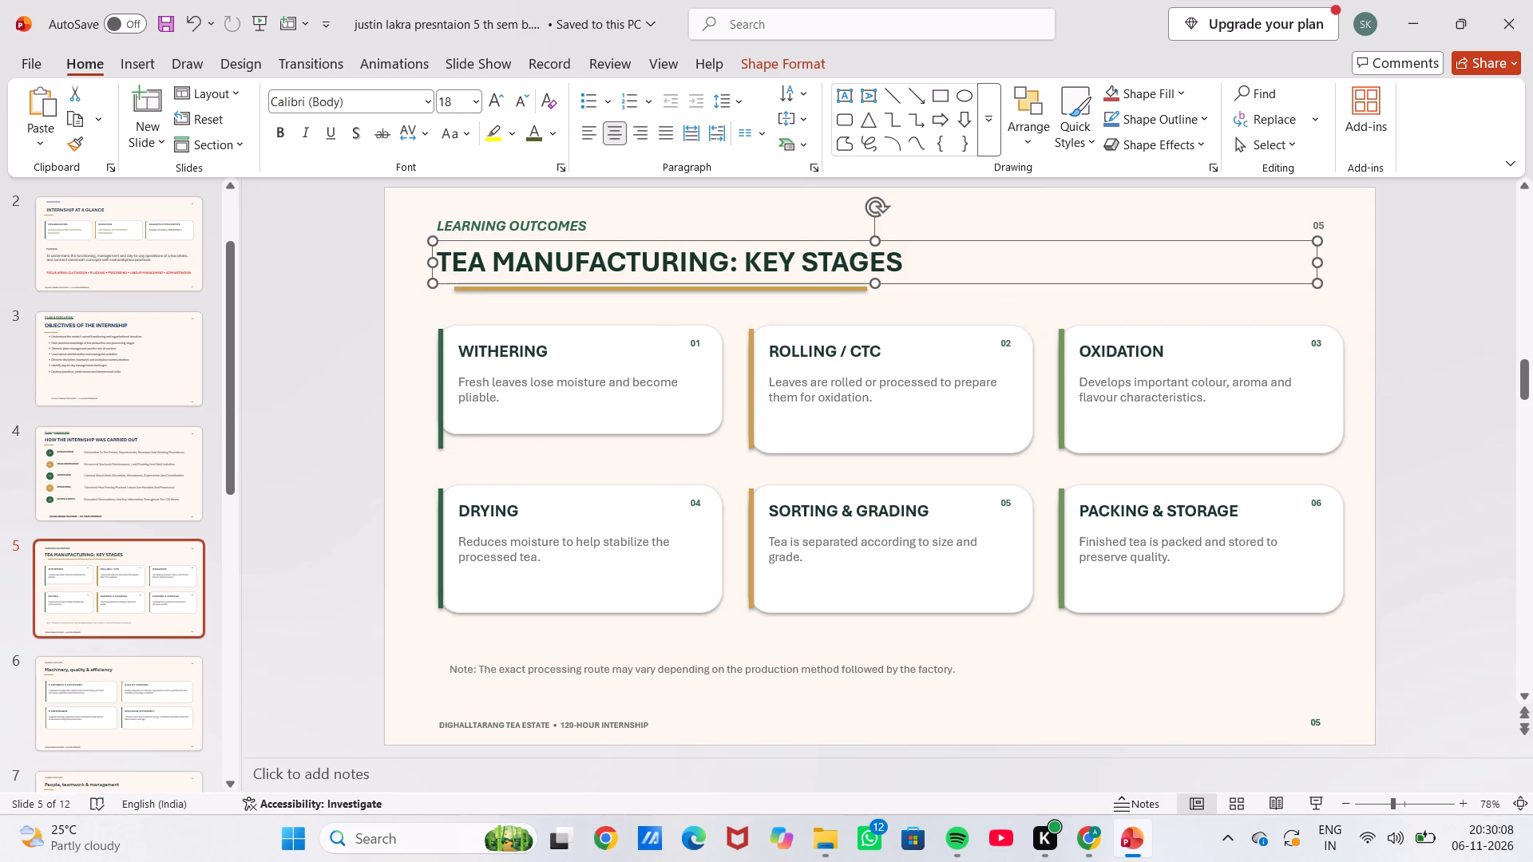
click(658, 419)
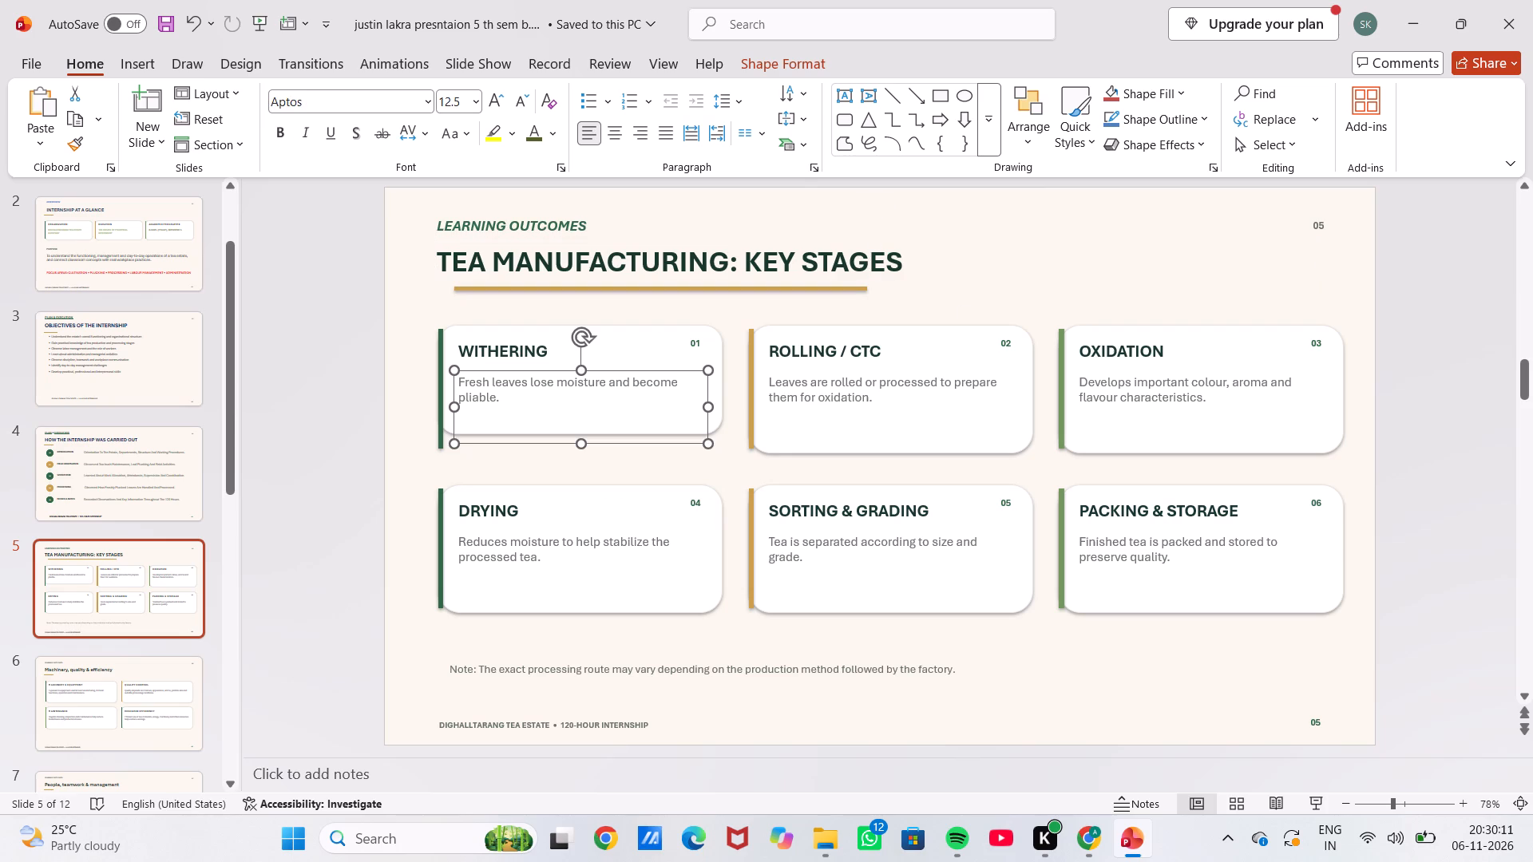
Set the WITHERING card's description on slide 5 to size 18 and apply Capitalize Each Word.
click(458, 350)
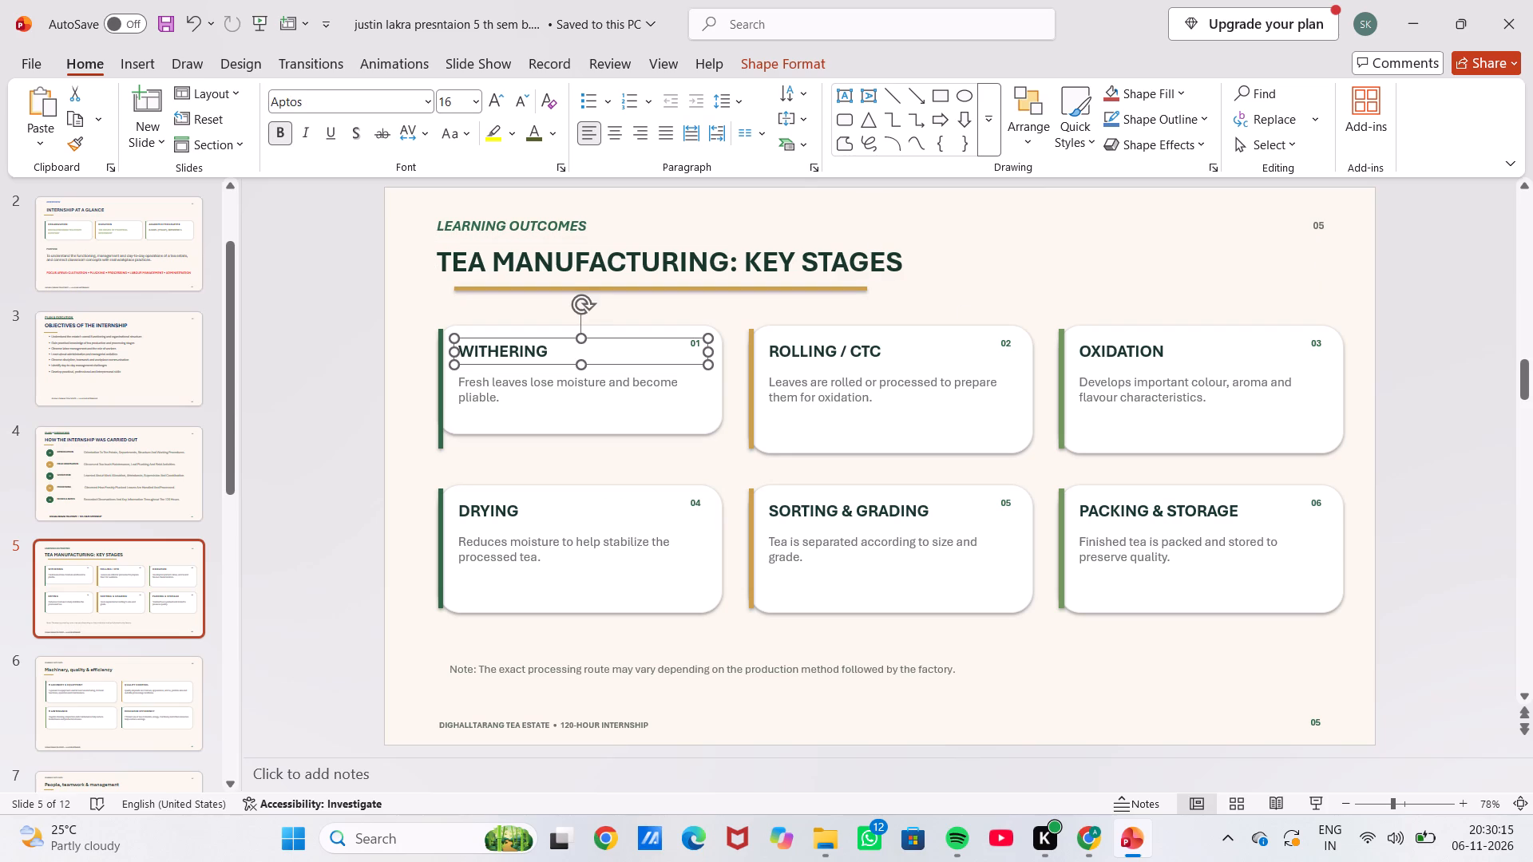
click(461, 382)
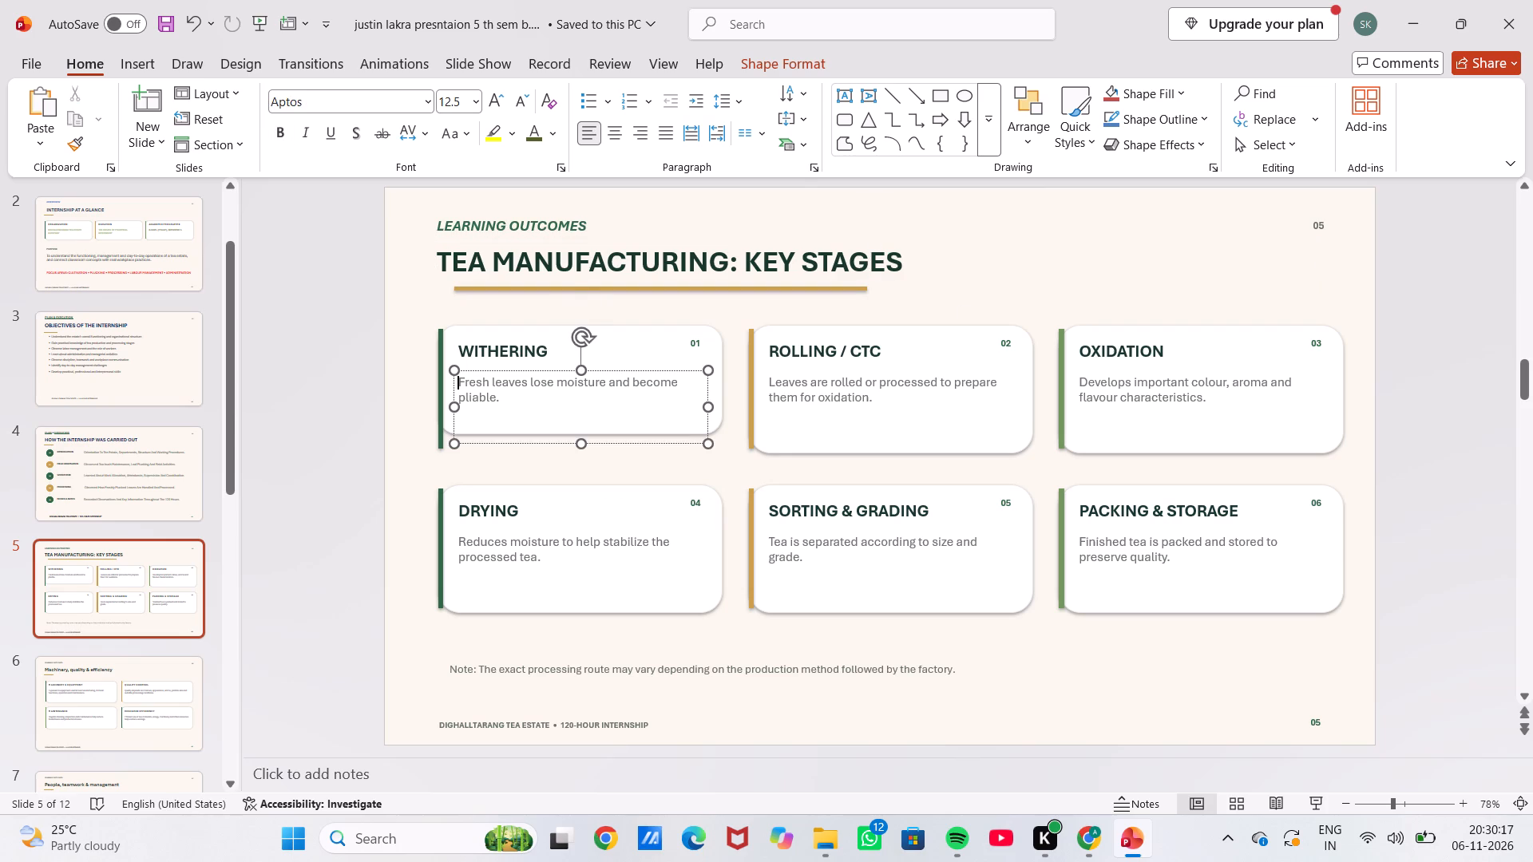
drag(461, 382, 504, 396)
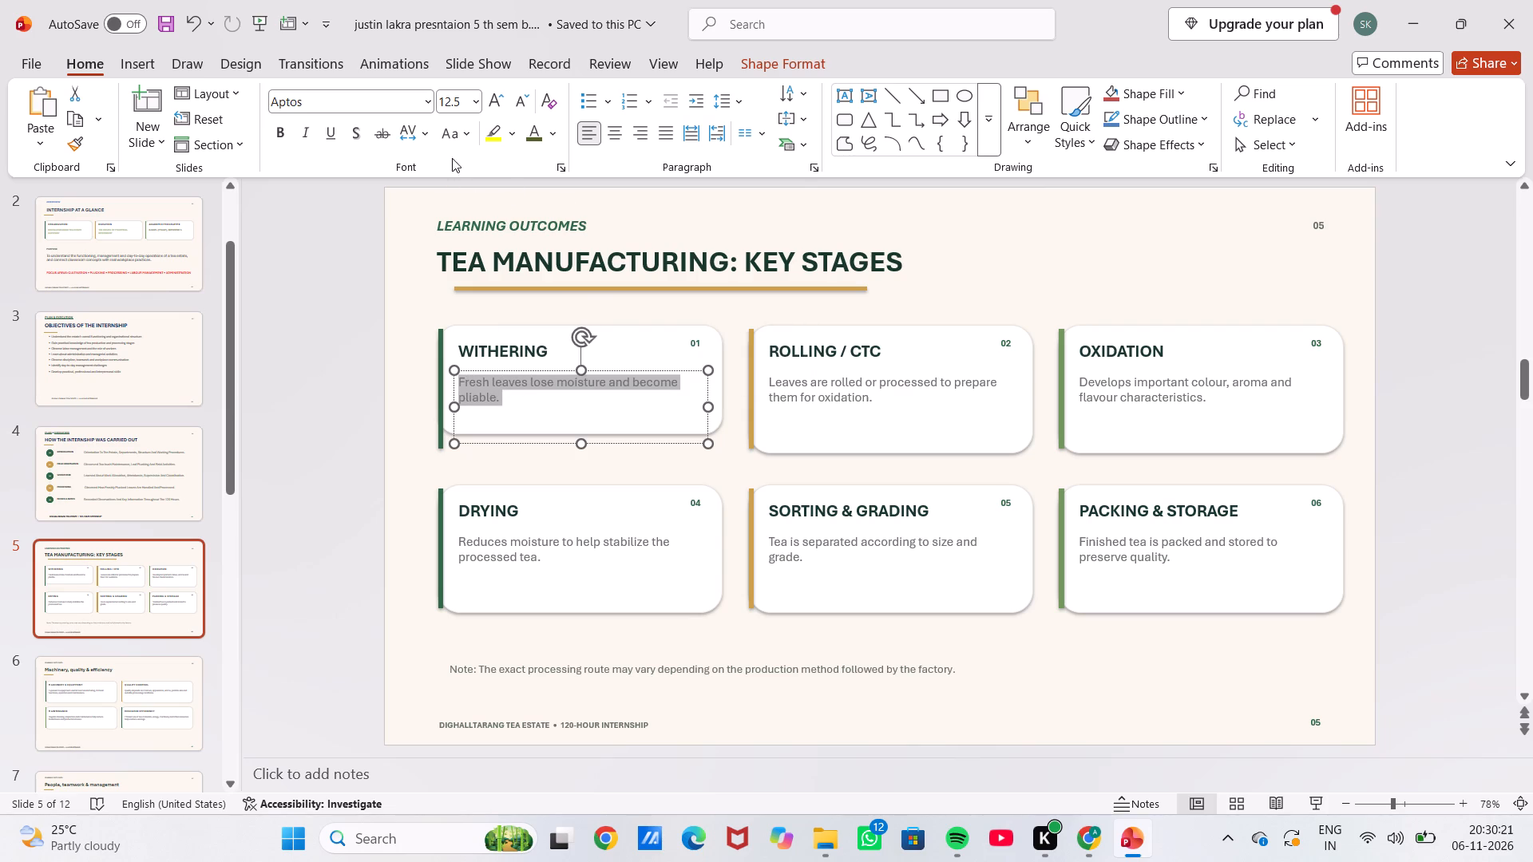
double_click(493, 101)
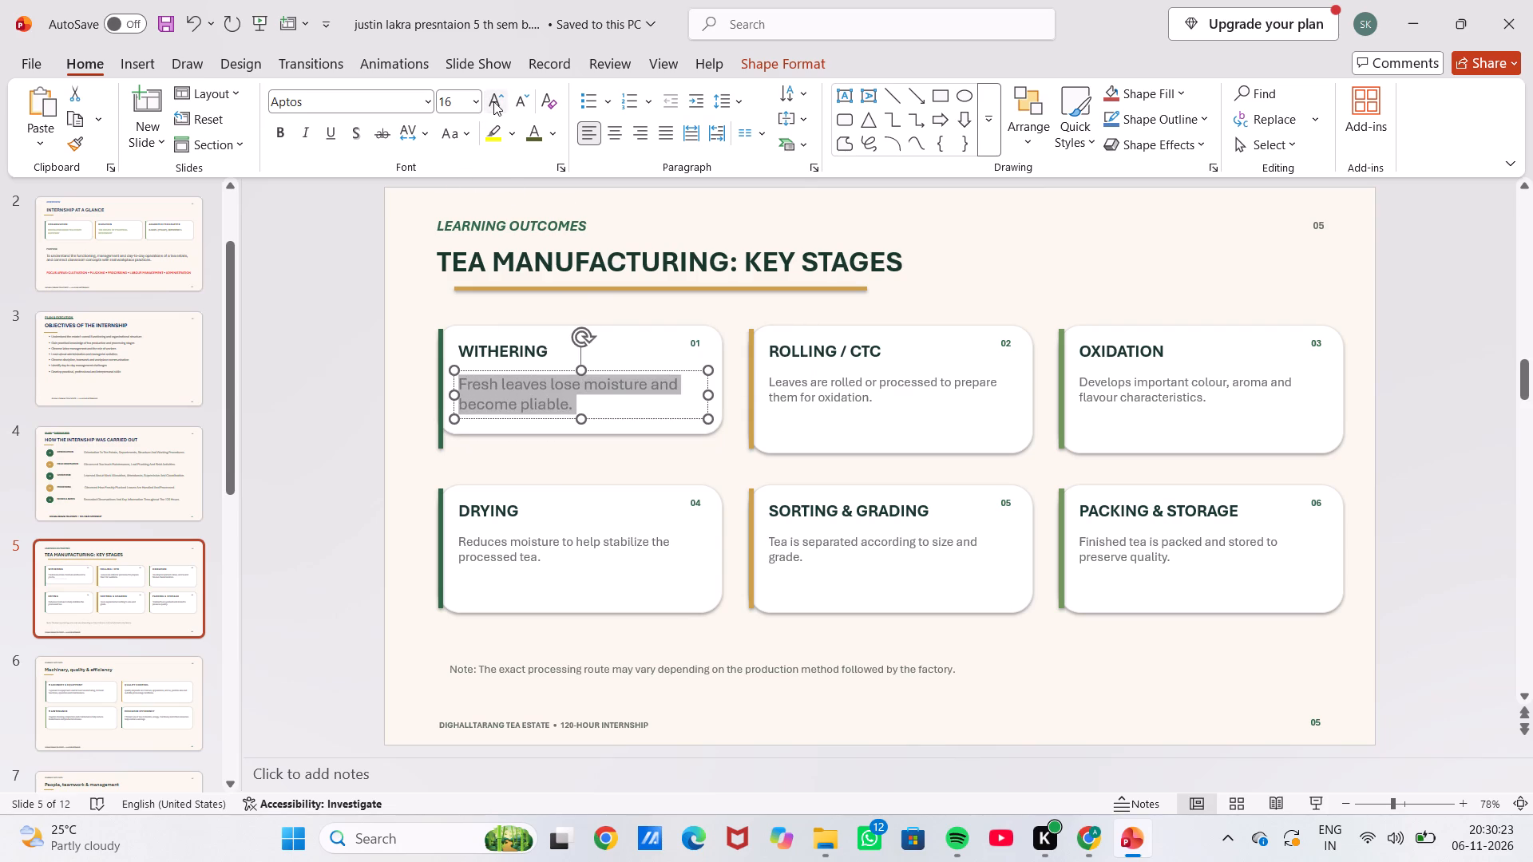
click(493, 101)
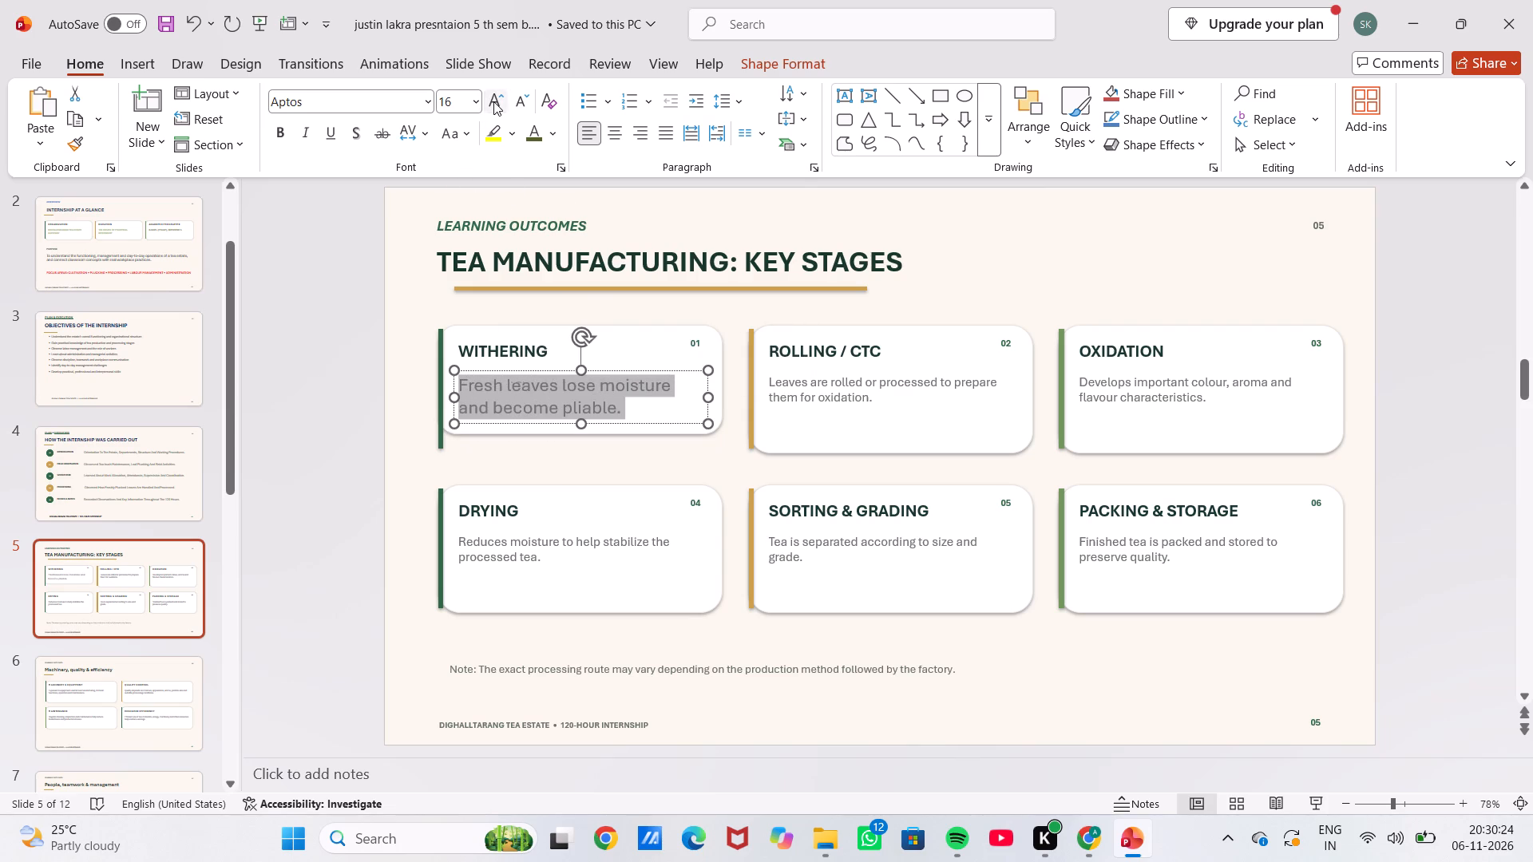
click(469, 137)
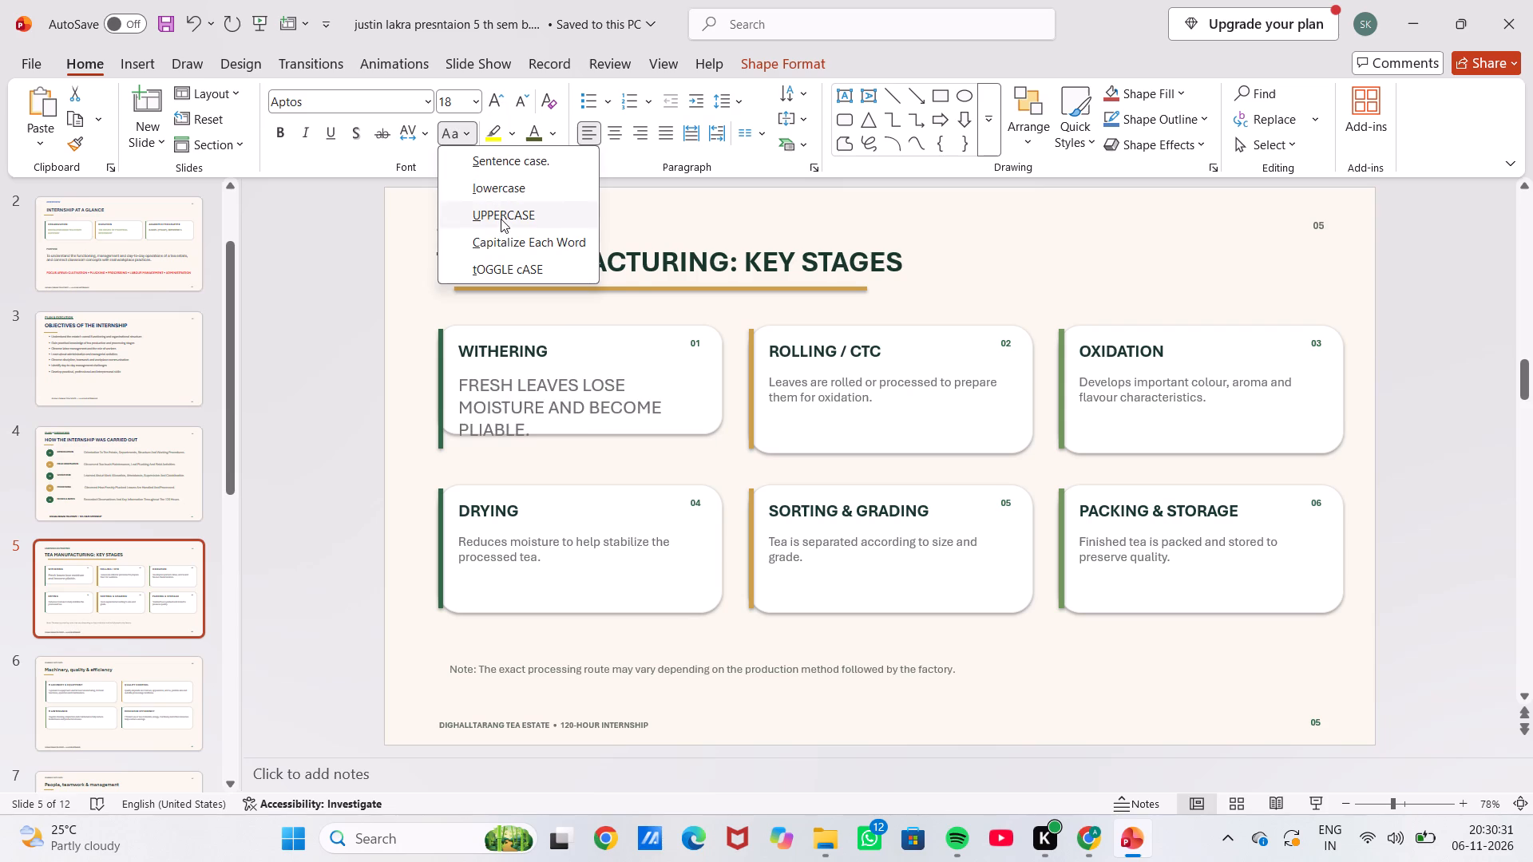
click(511, 245)
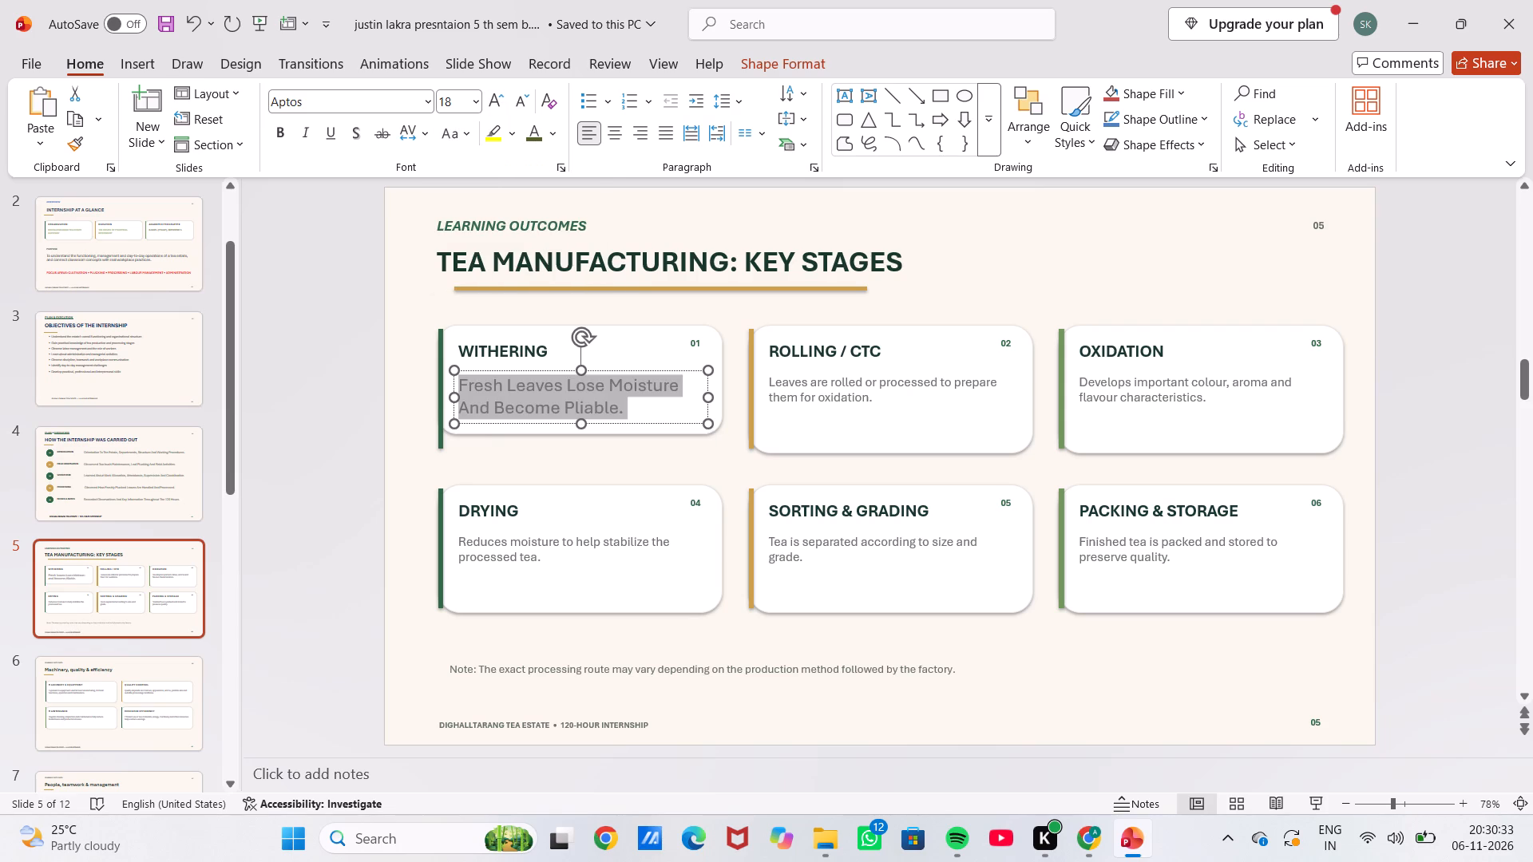
Set the ROLLING / CTC card's description on slide 5 to size 18 and apply Capitalize Each Word.
click(777, 420)
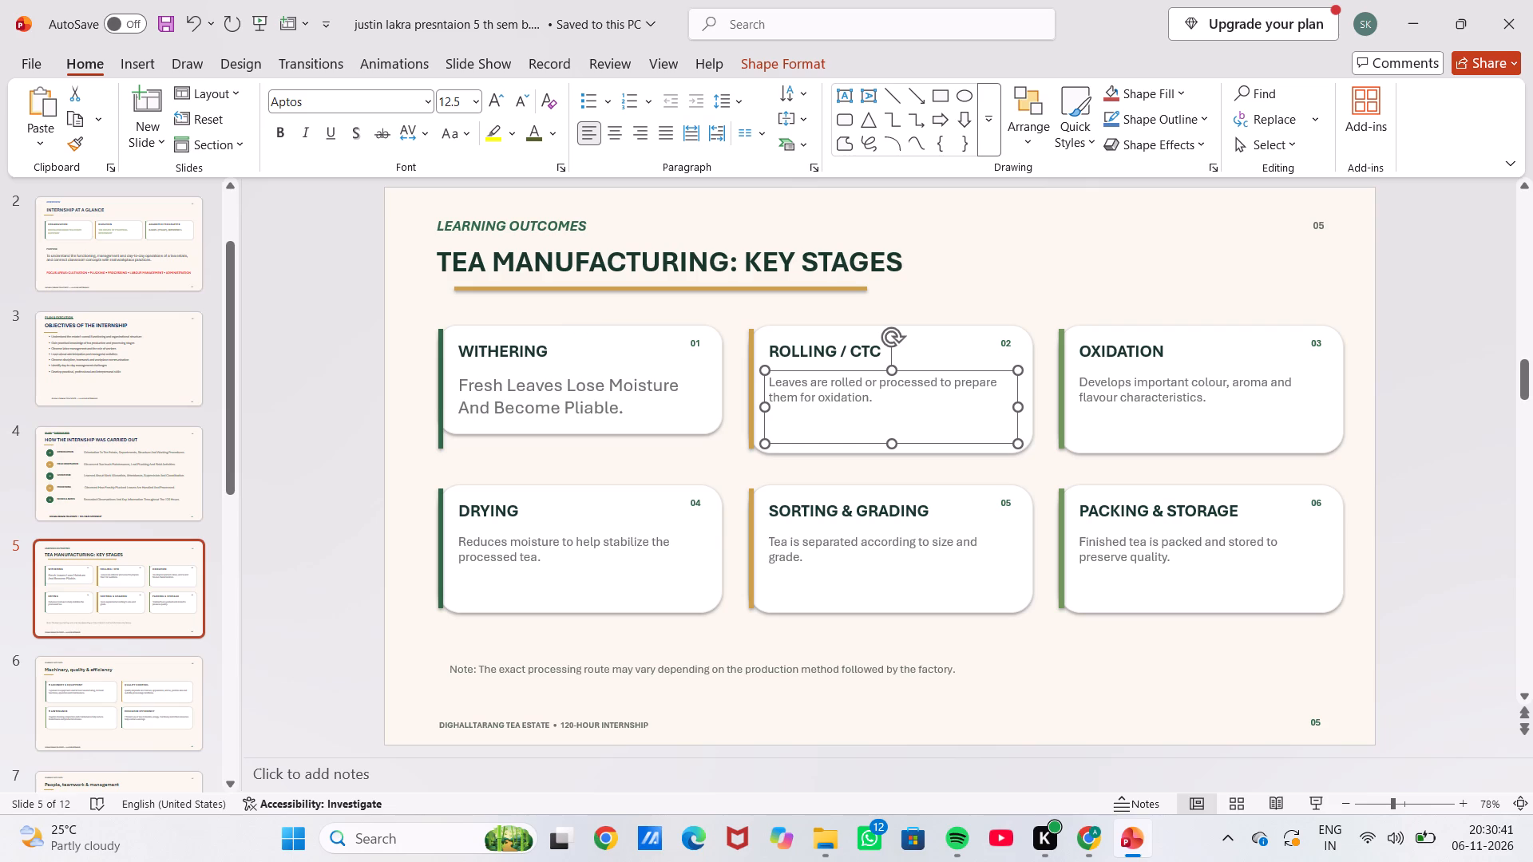
click(769, 378)
drag(769, 378, 881, 399)
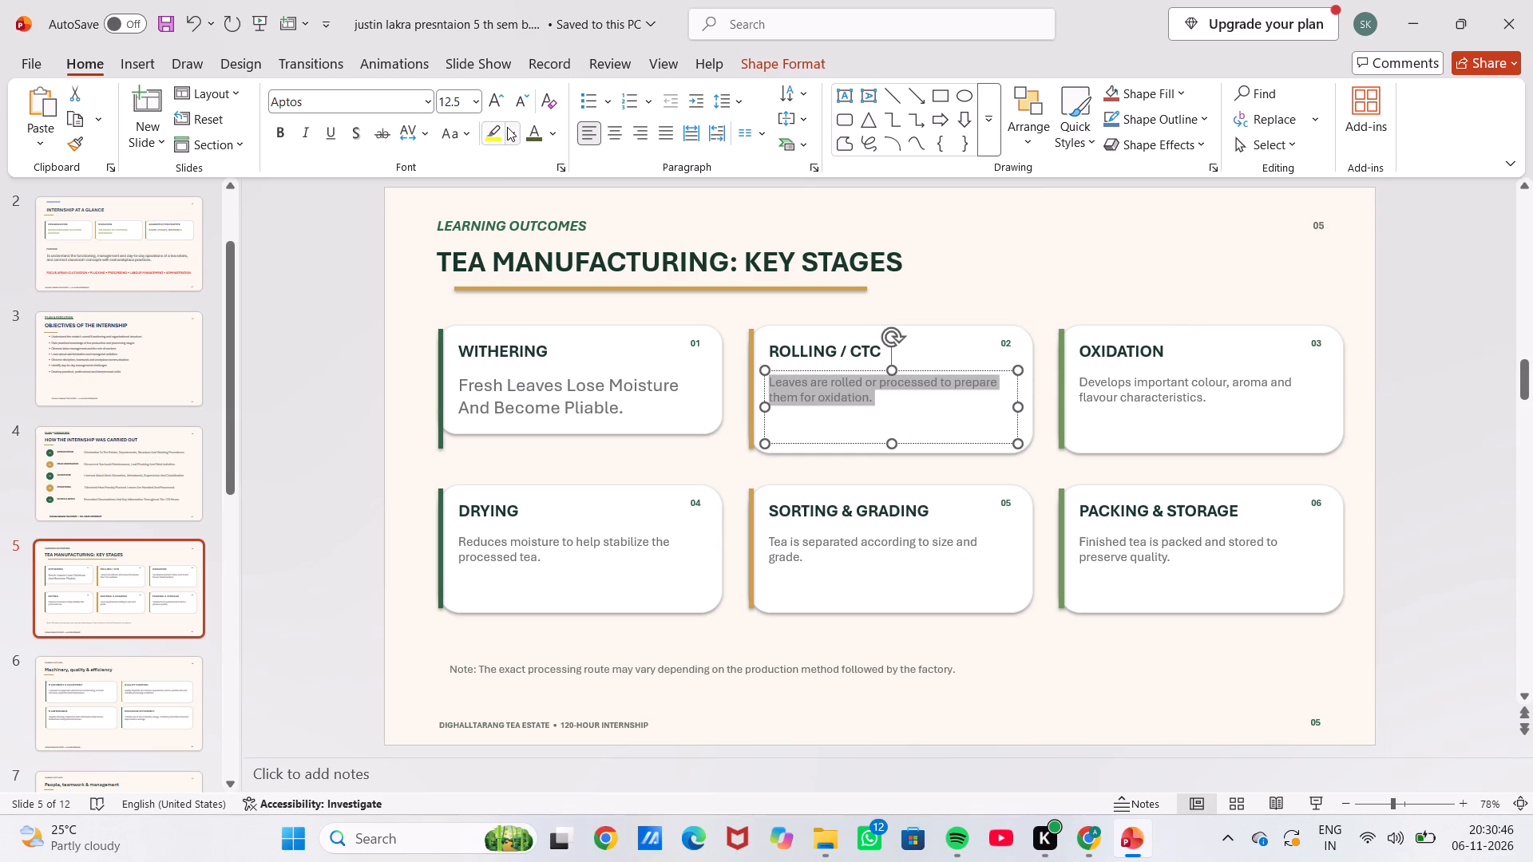
double_click(490, 106)
click(490, 106)
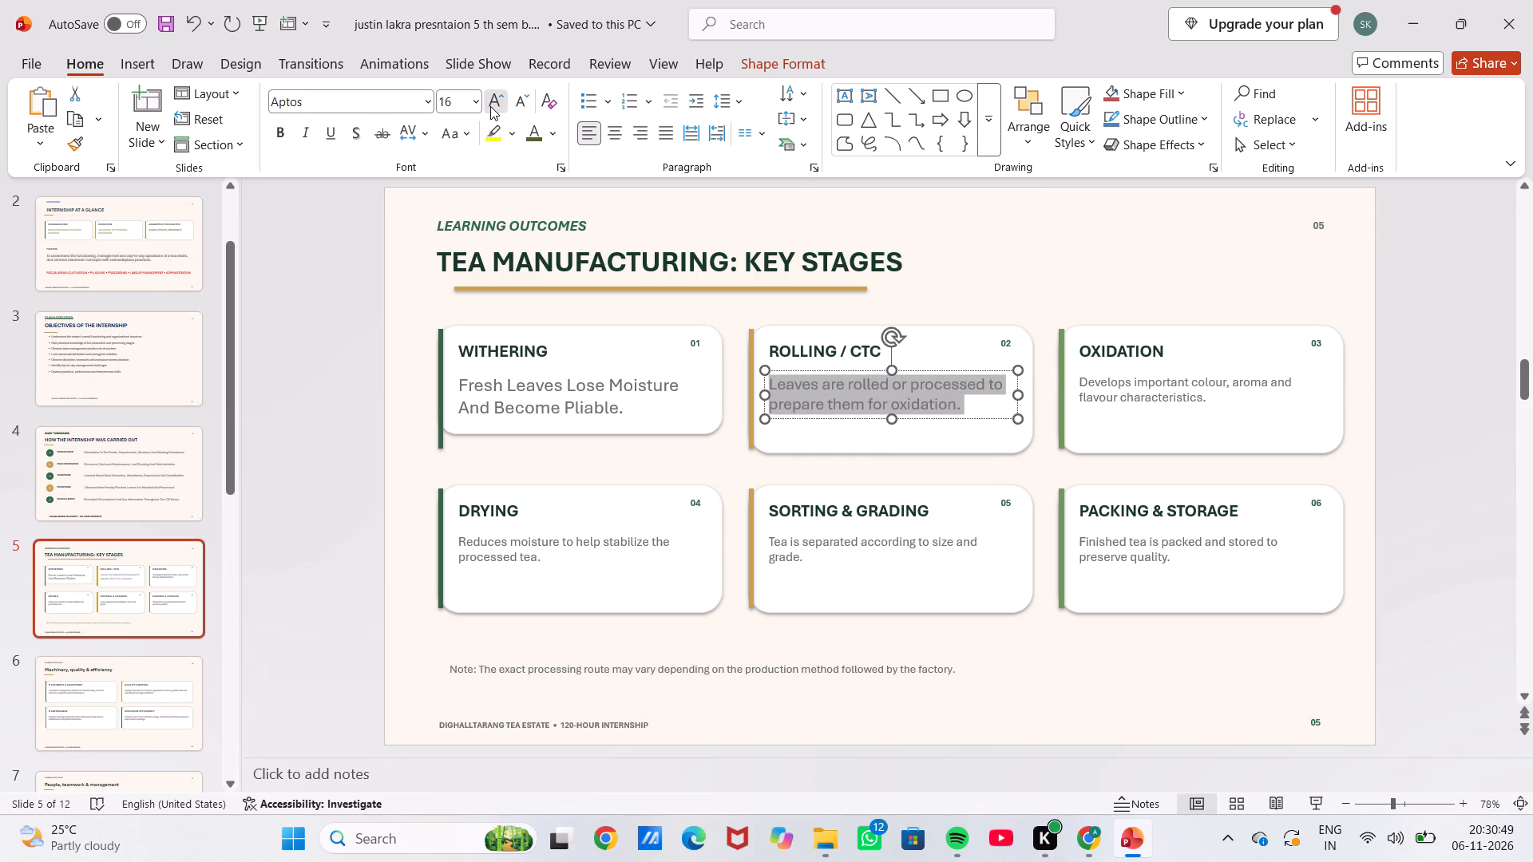
click(465, 130)
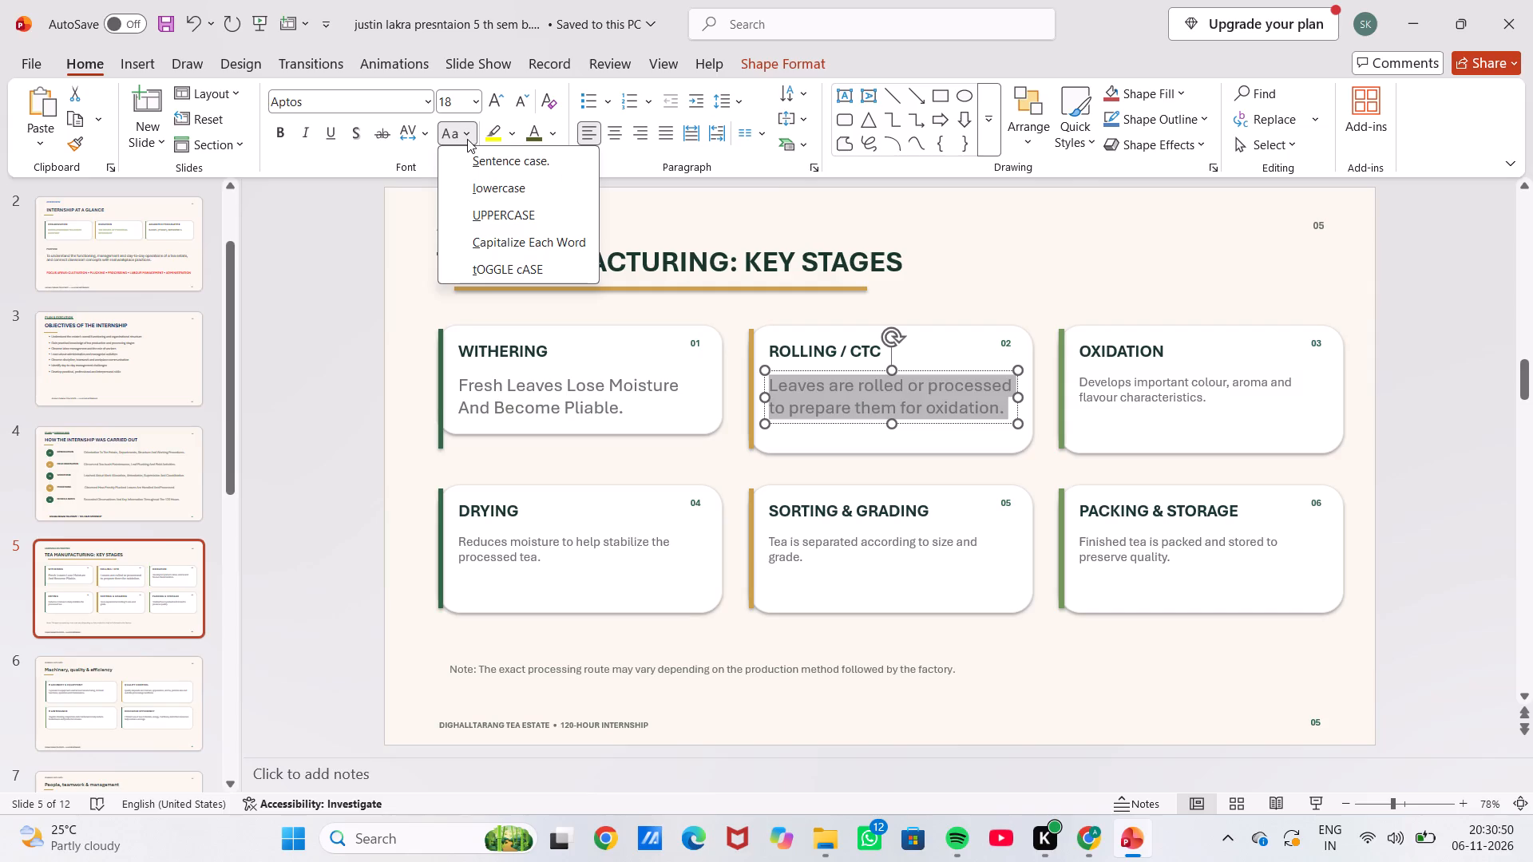
click(493, 233)
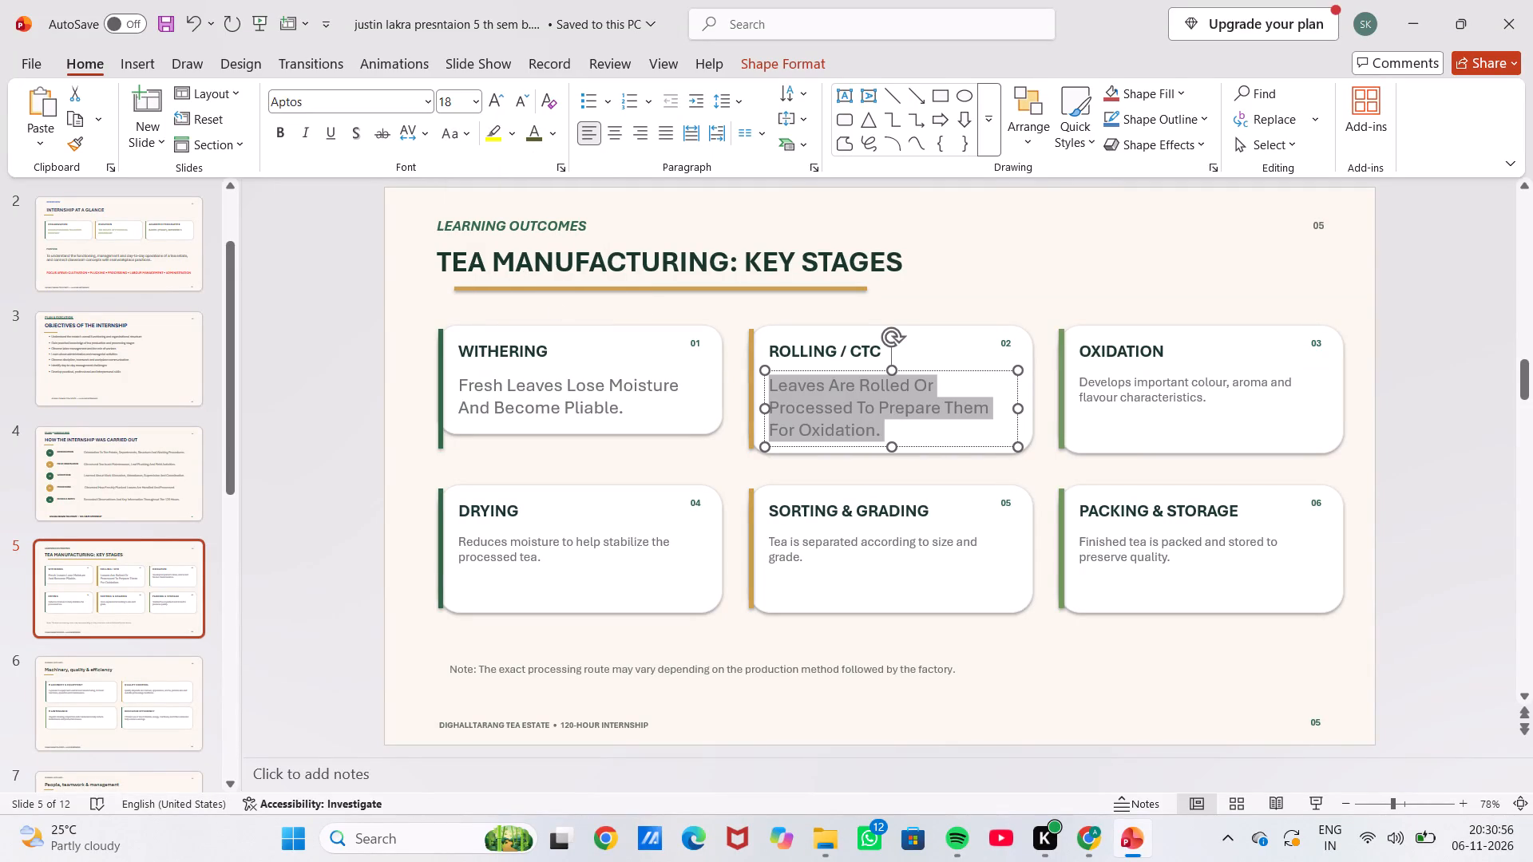
Make the WITHERING card's description on slide 5 bold and colour it the darkest red theme shade.
drag(677, 393, 512, 404)
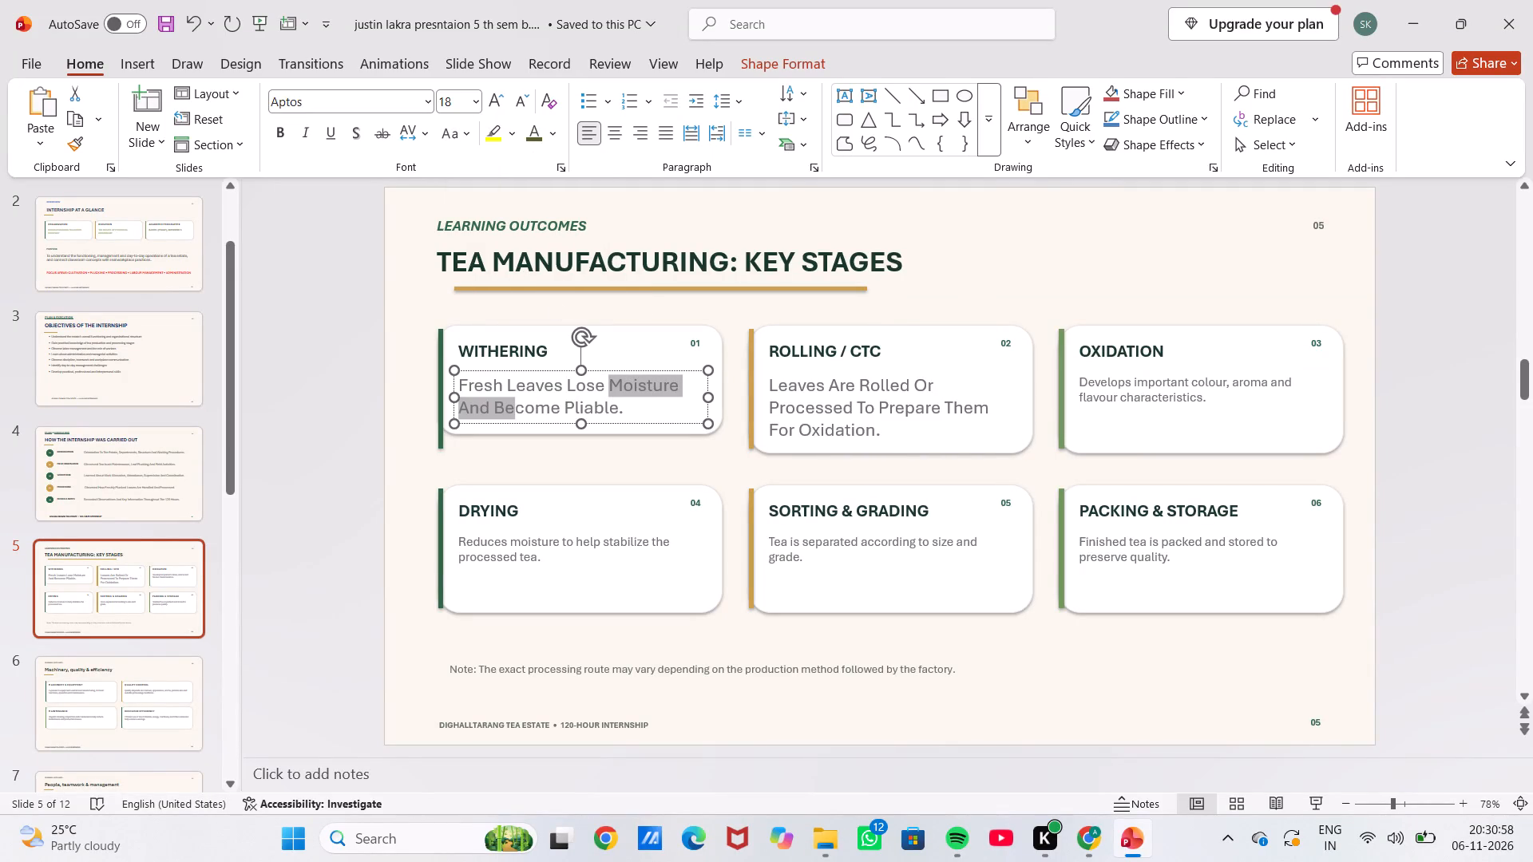
drag(512, 404, 657, 399)
click(657, 399)
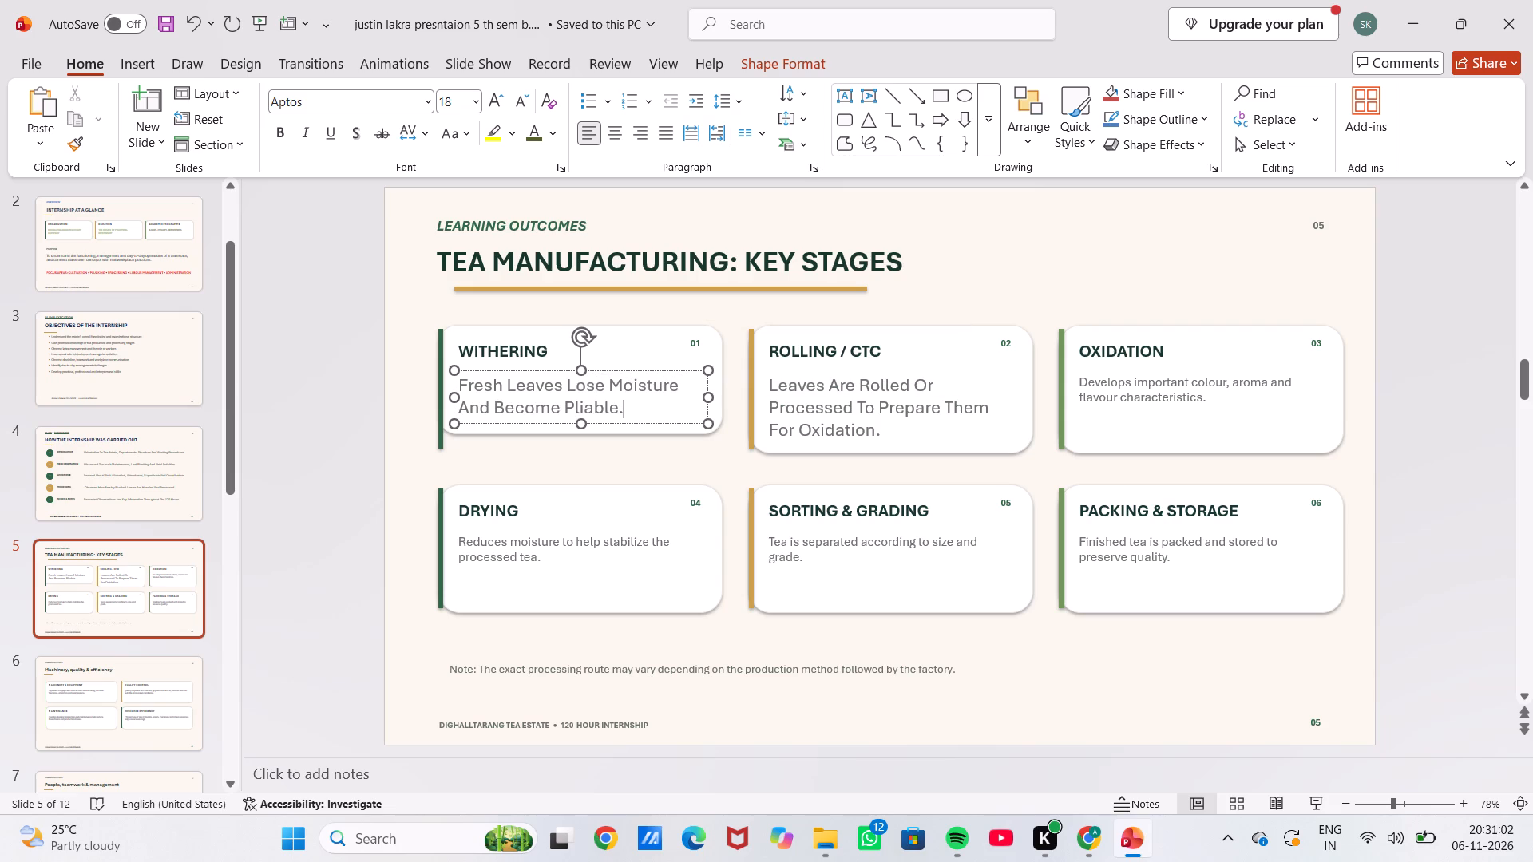
drag(460, 385, 634, 409)
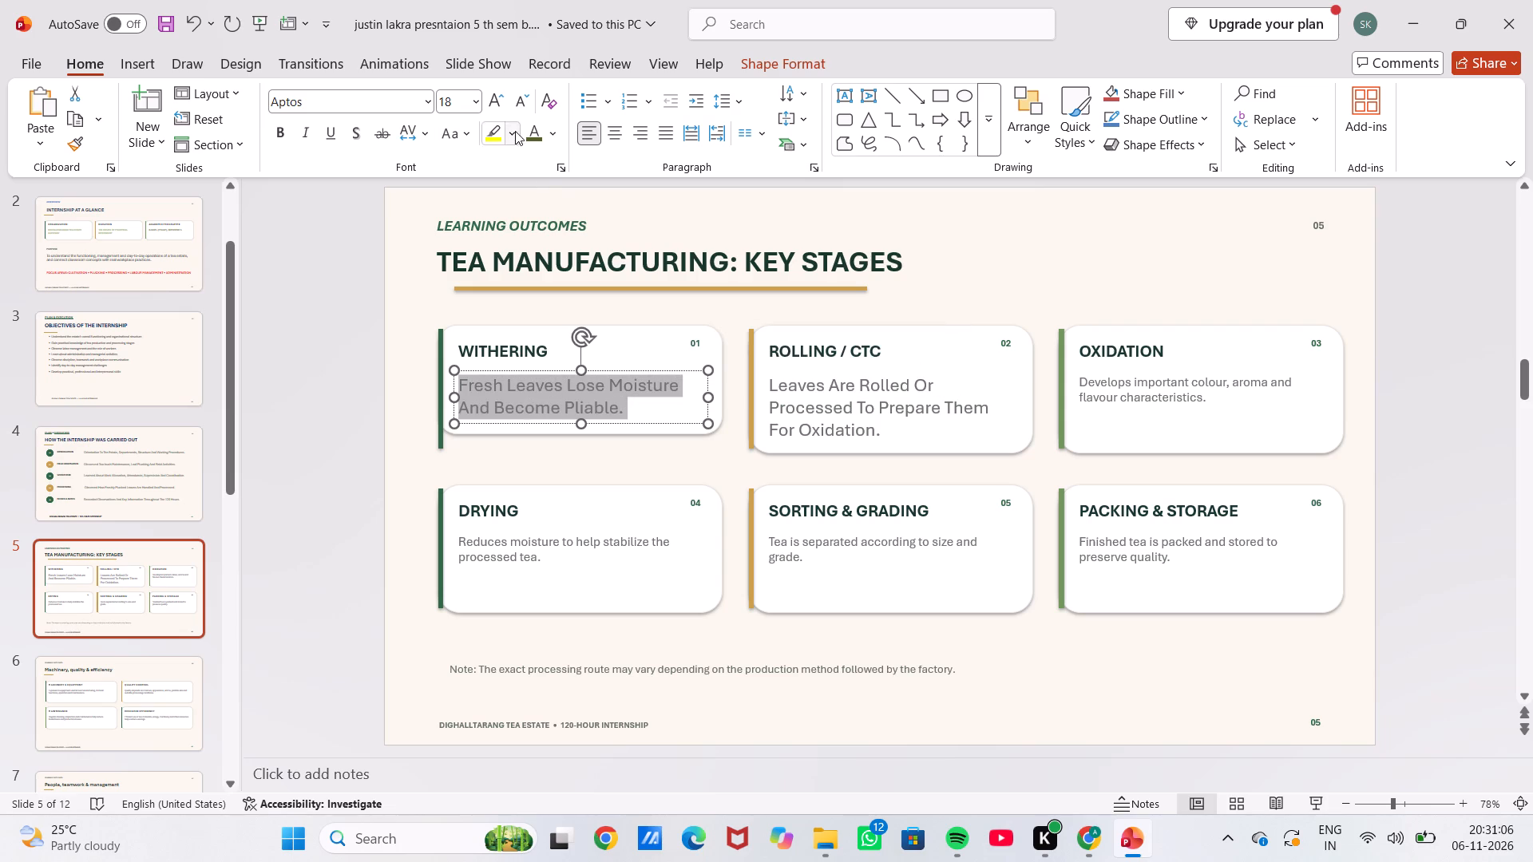
click(557, 136)
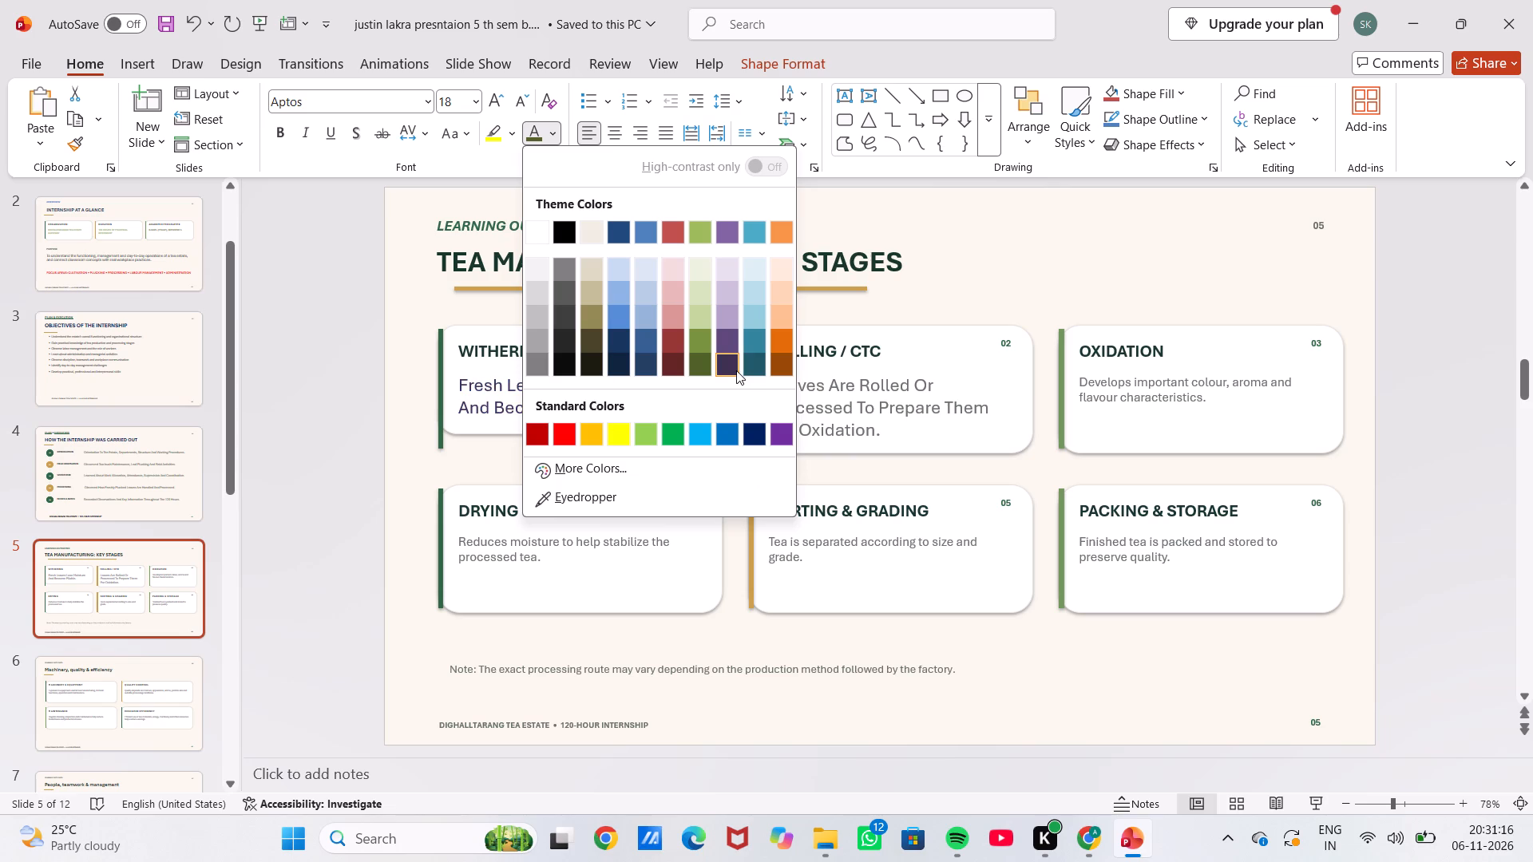
click(683, 373)
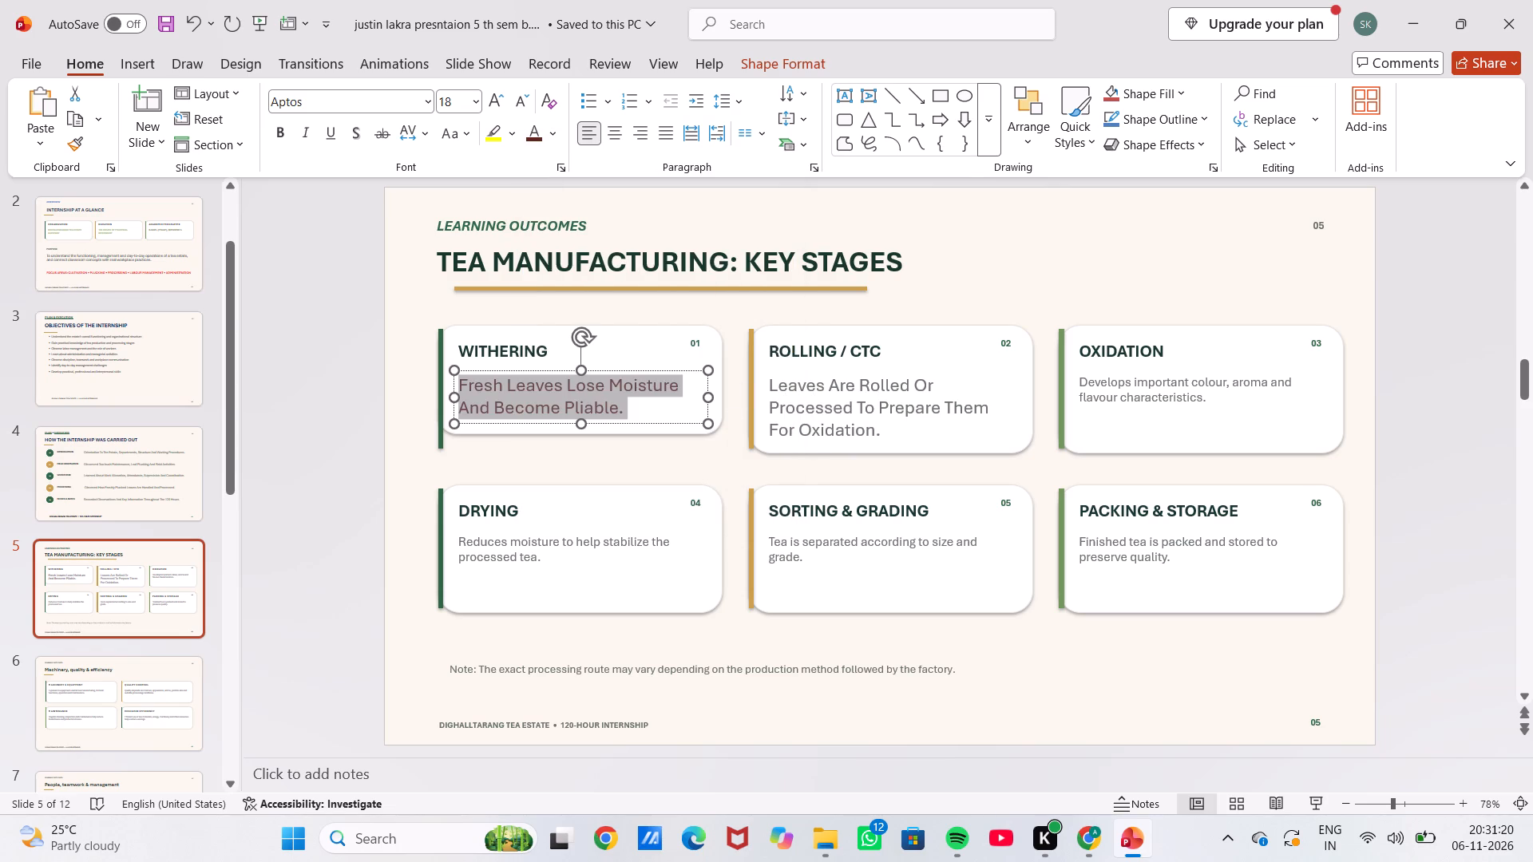
click(284, 137)
click(338, 313)
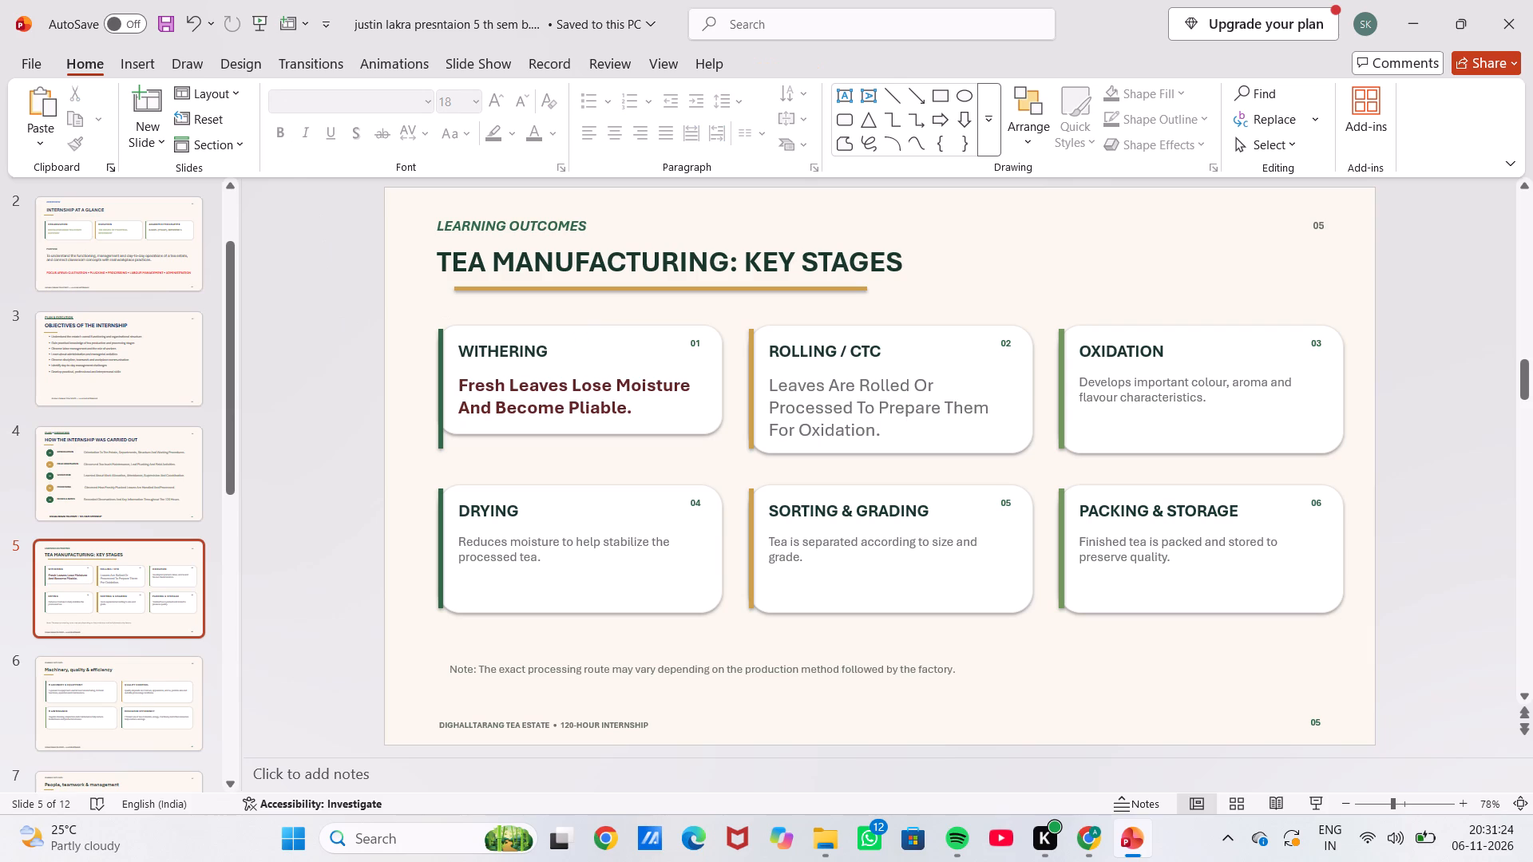
Apply the same dark red font colour and bold to the ROLLING / CTC card's description.
drag(770, 387, 798, 401)
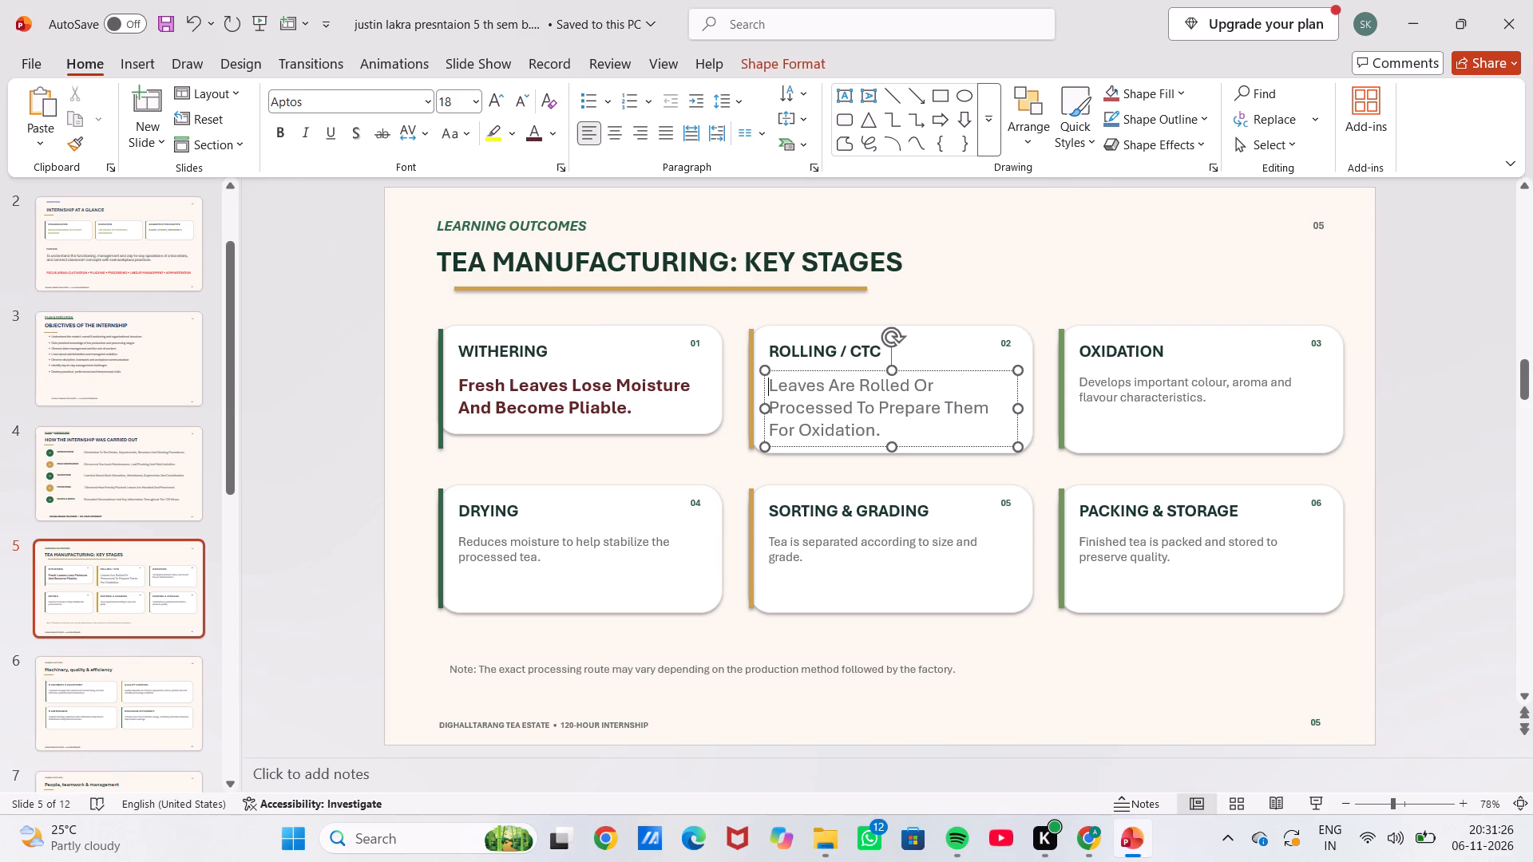
drag(798, 401, 872, 433)
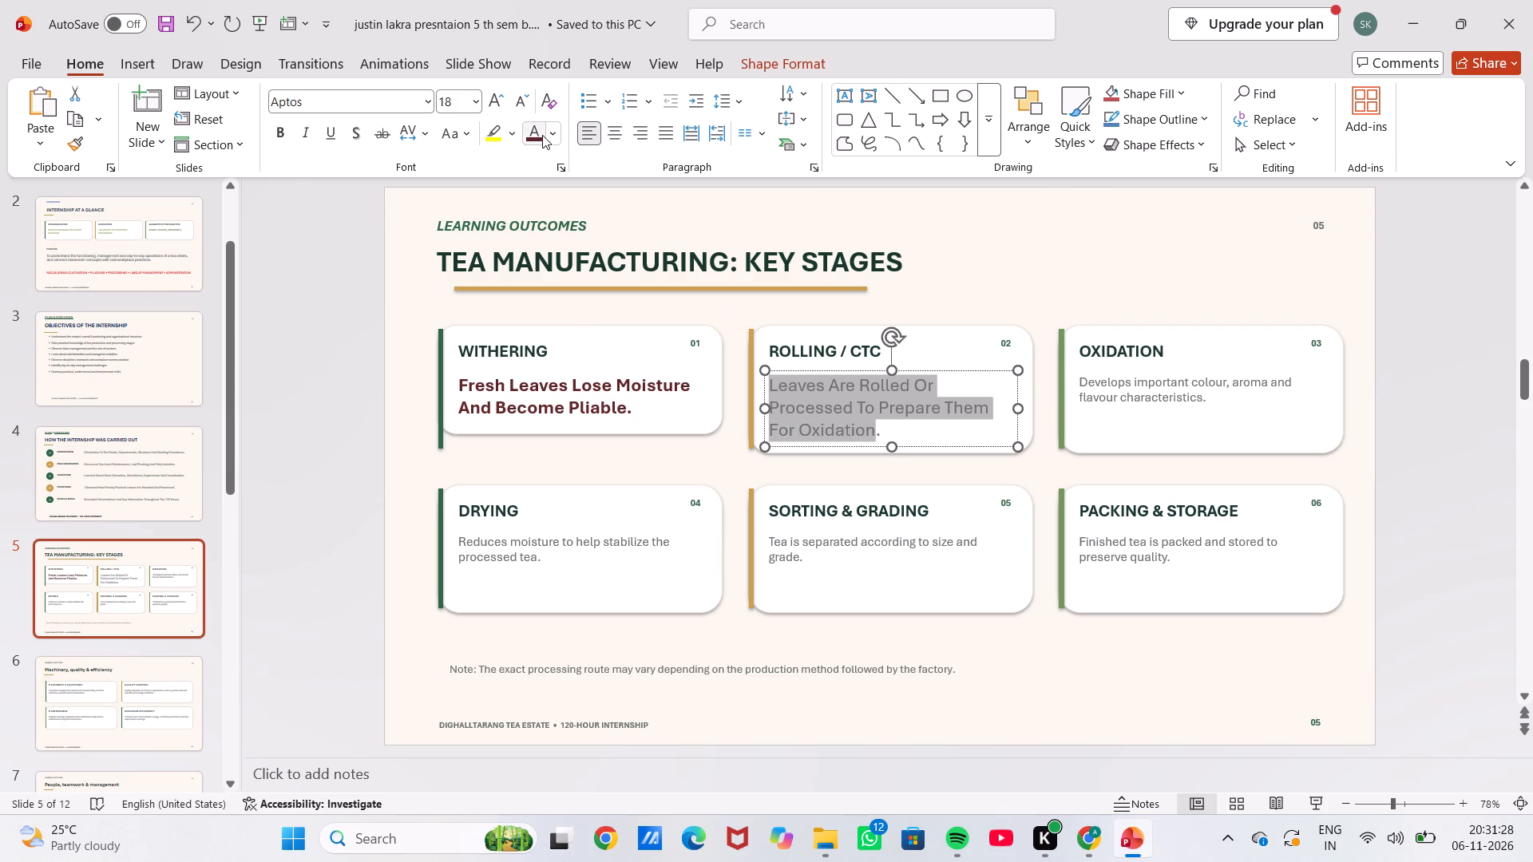
click(542, 135)
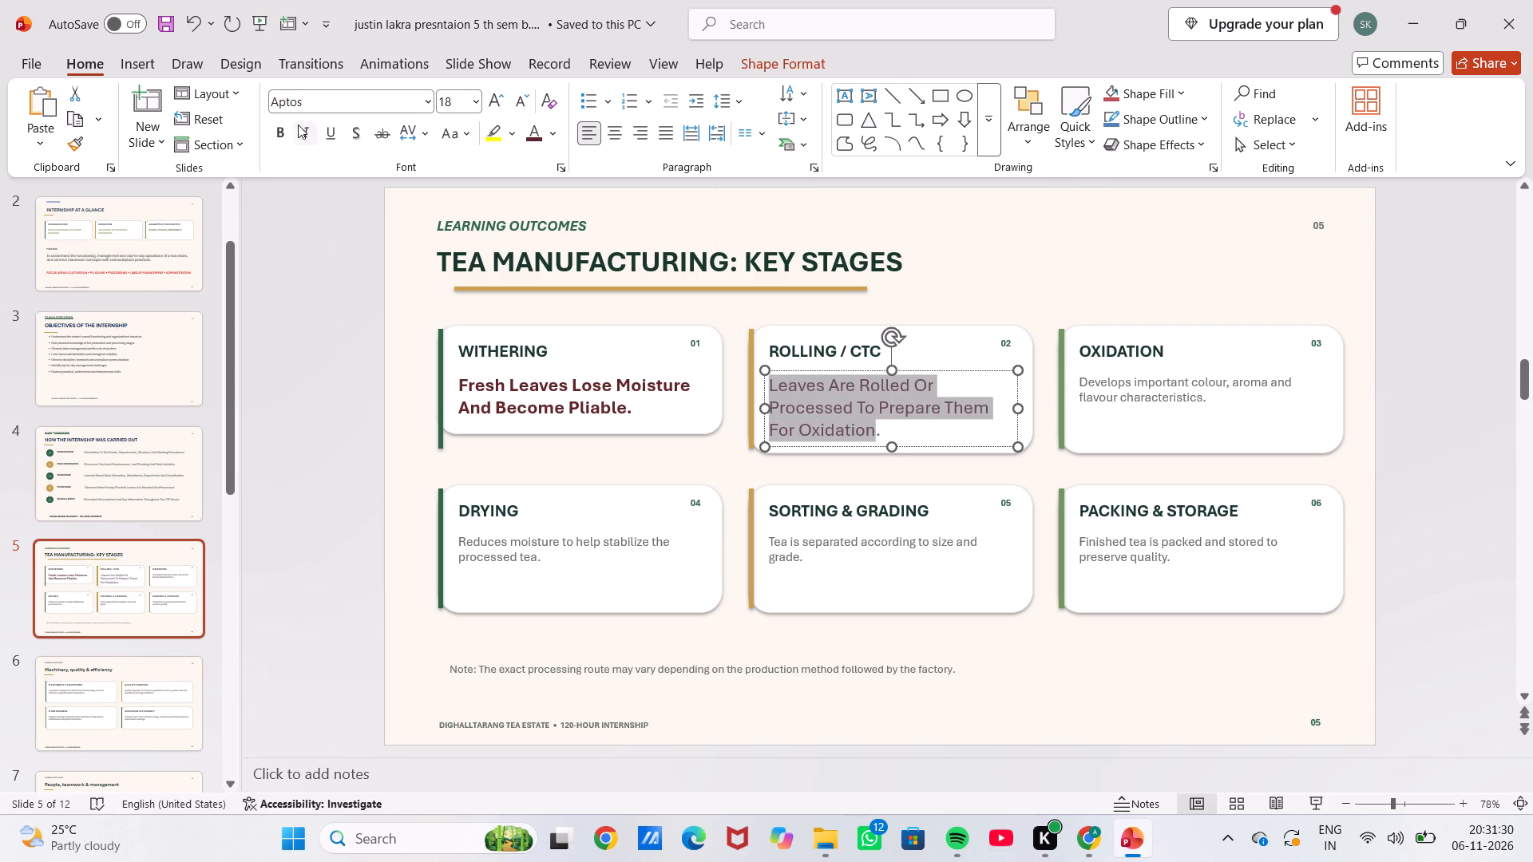
click(289, 132)
Set the OXIDATION card's description to size 18, dark red and bold.
click(1072, 384)
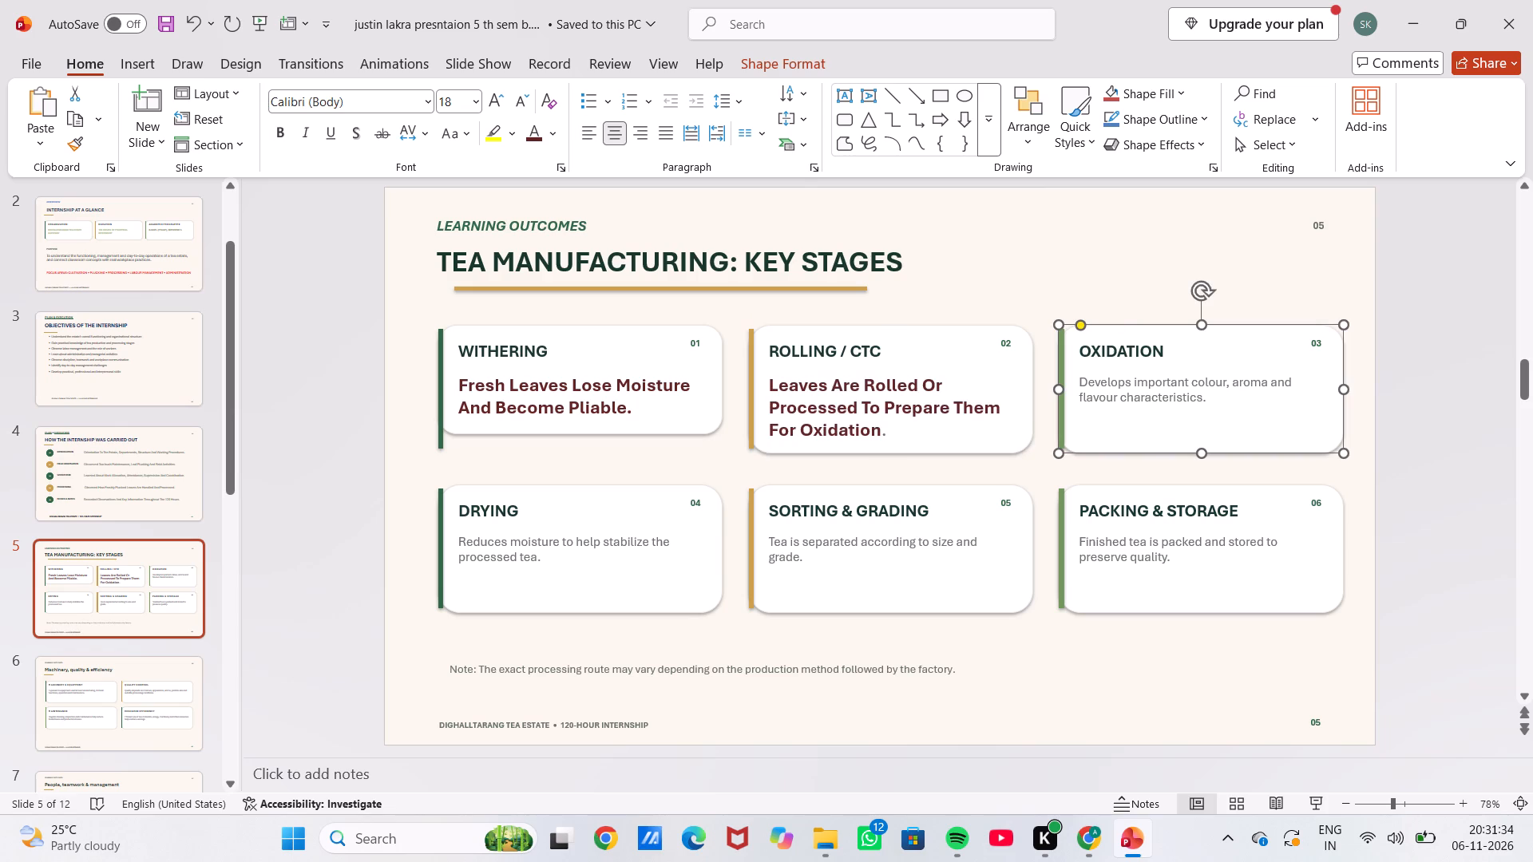
drag(1081, 383, 1198, 382)
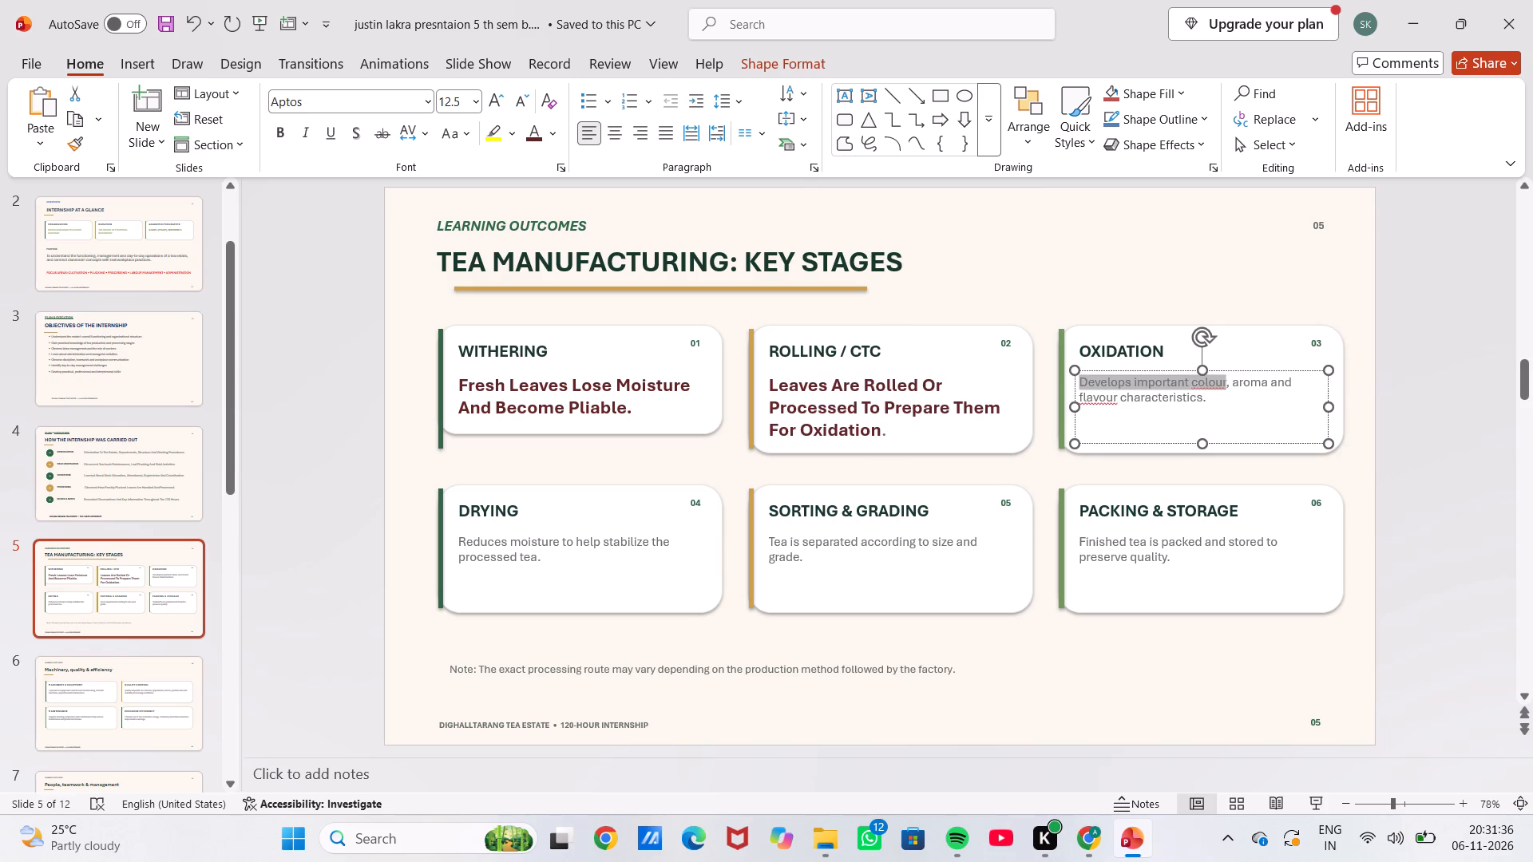
drag(1198, 382, 1209, 394)
triple_click(503, 108)
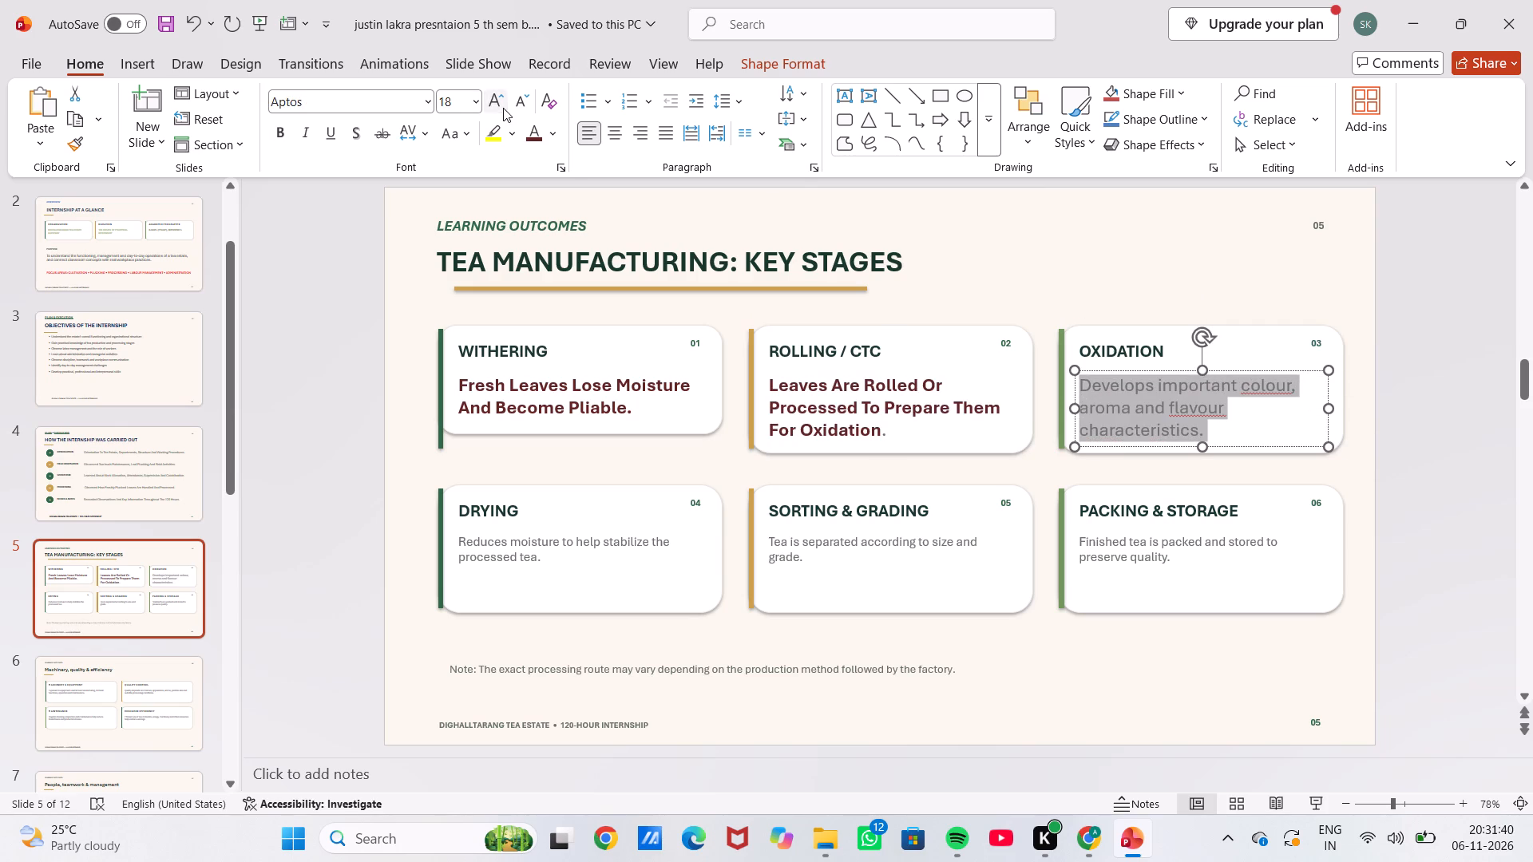
click(529, 134)
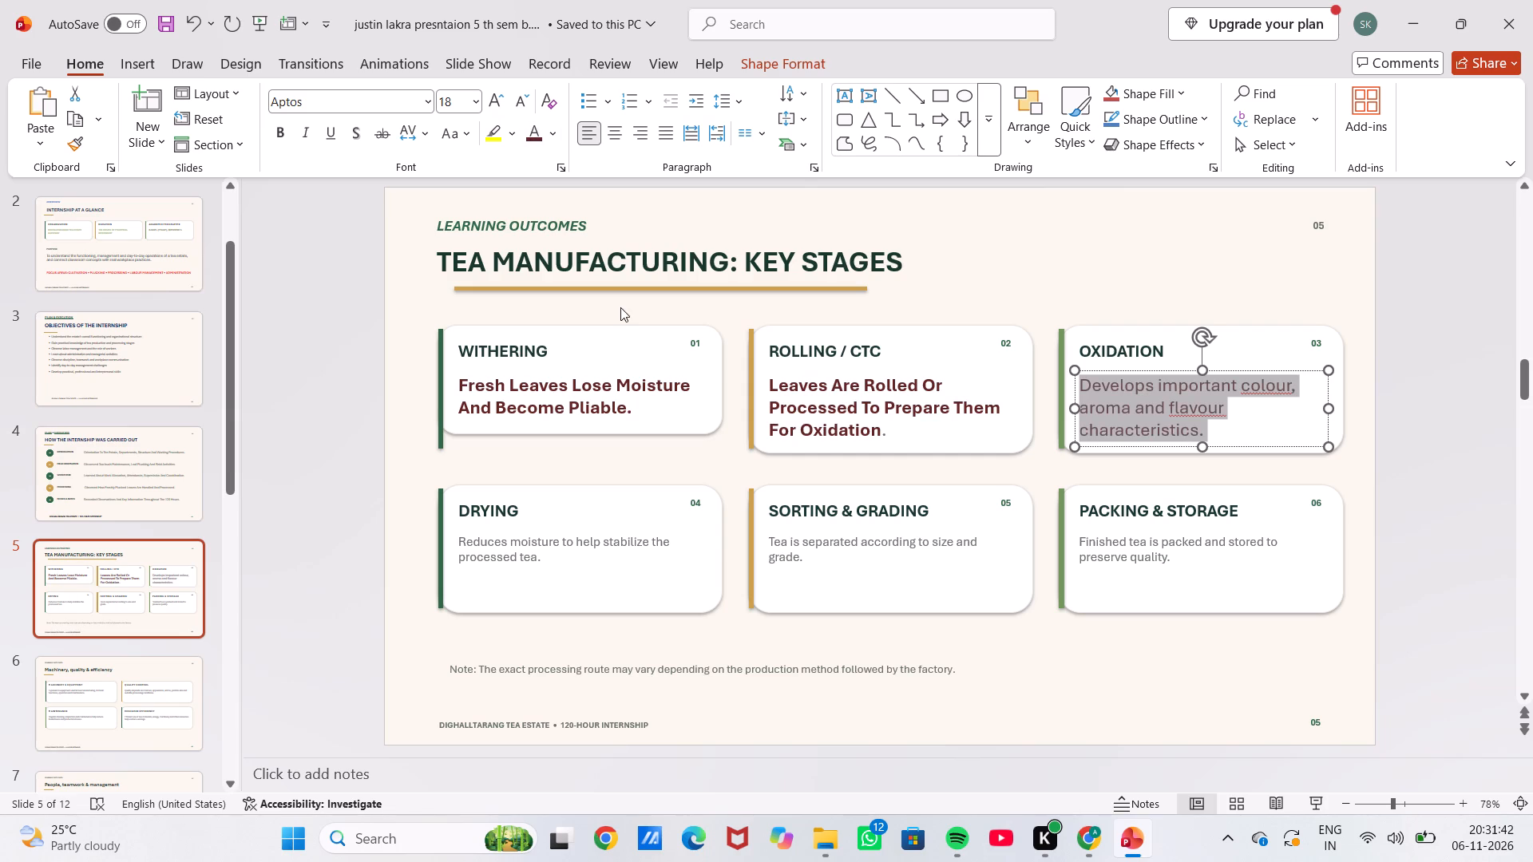
click(283, 132)
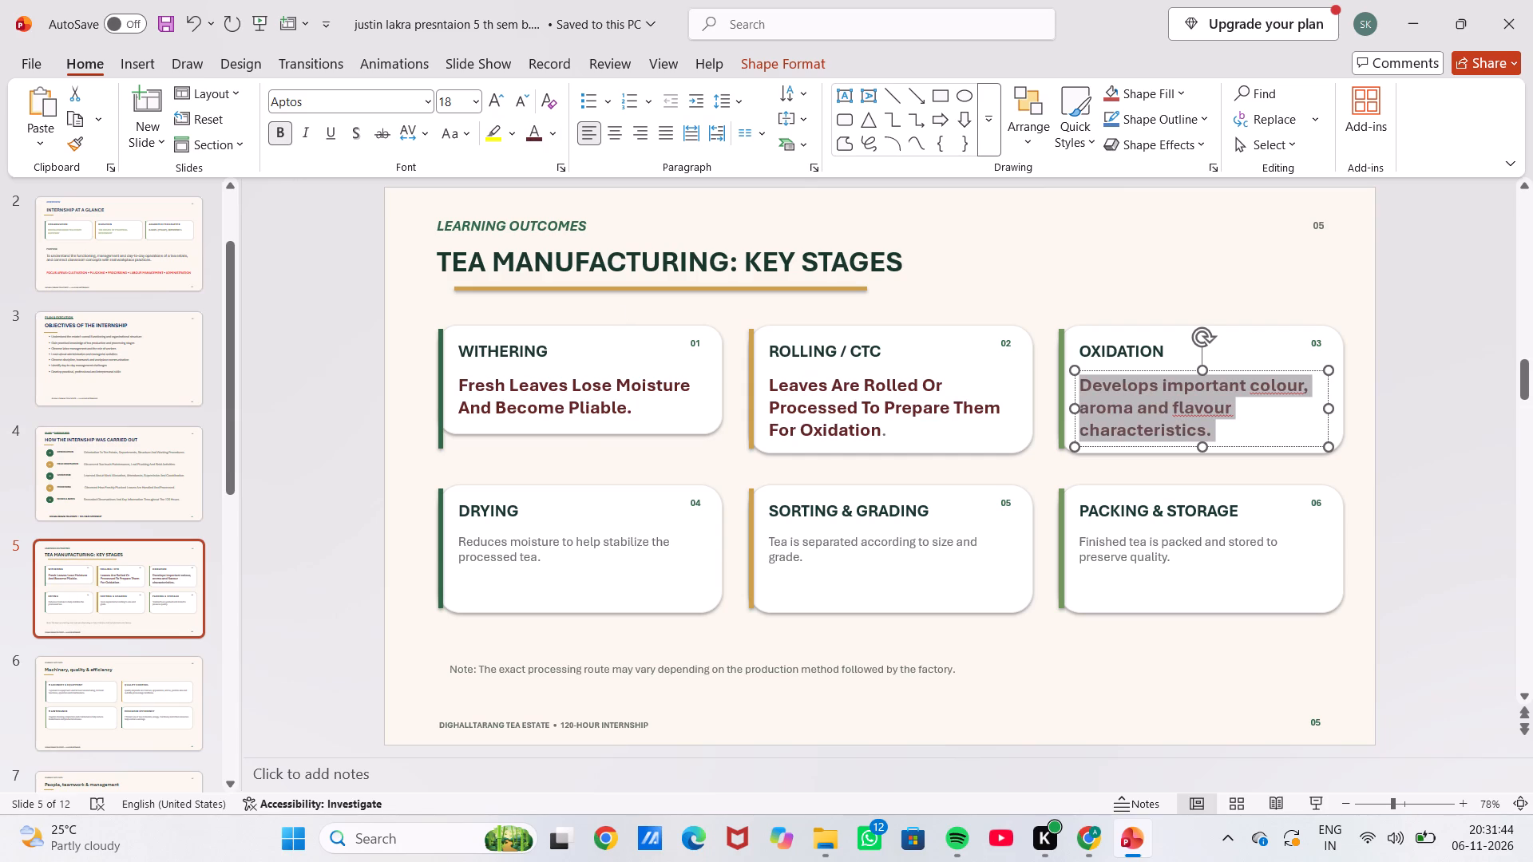
Format the DRYING card's description on slide 5 as dark red, bold and size 18.
click(540, 527)
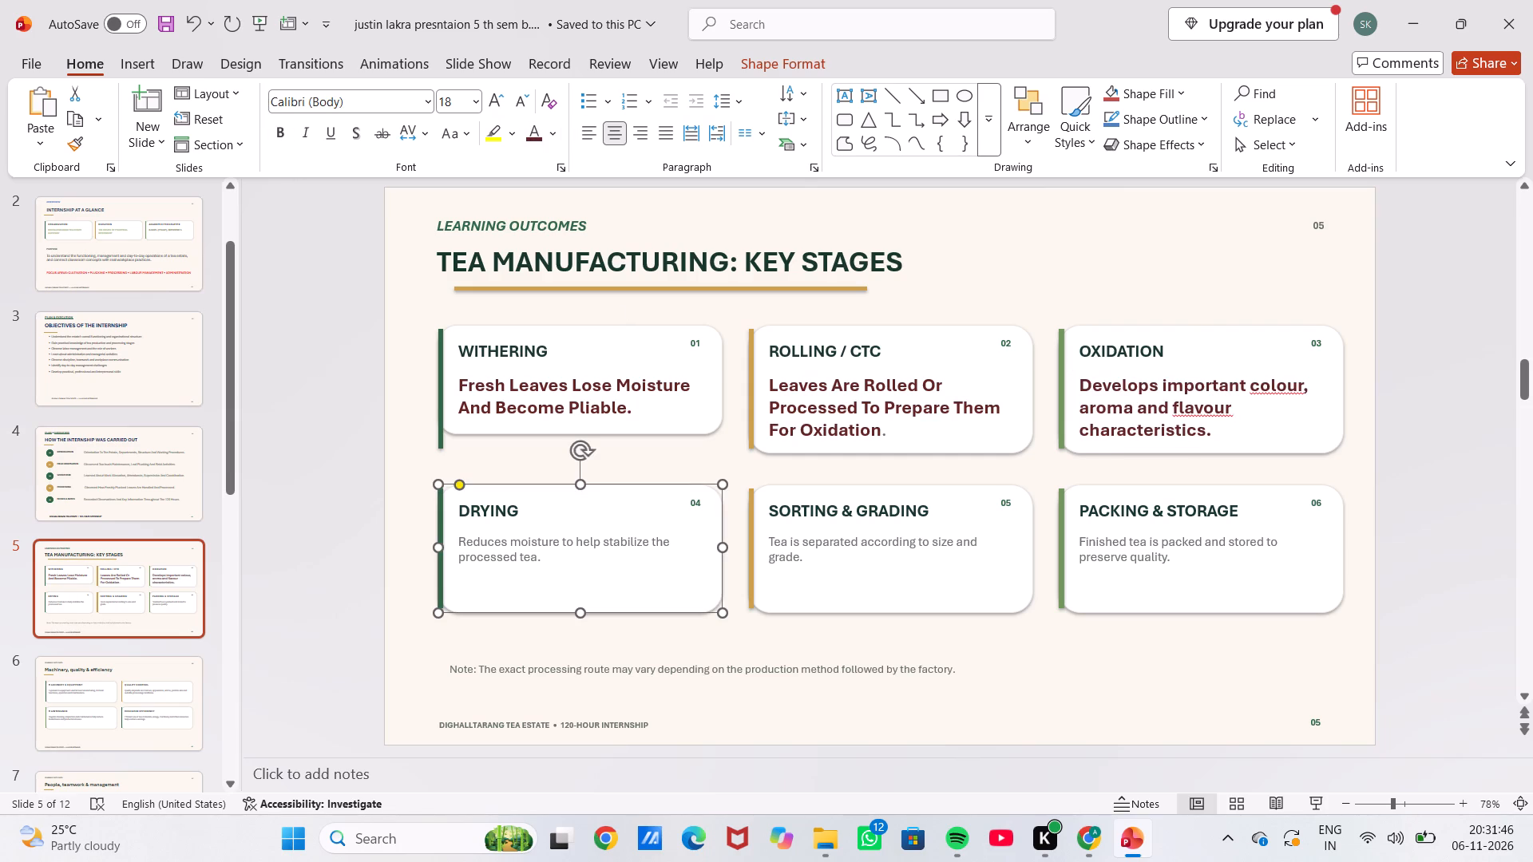
drag(459, 540, 539, 563)
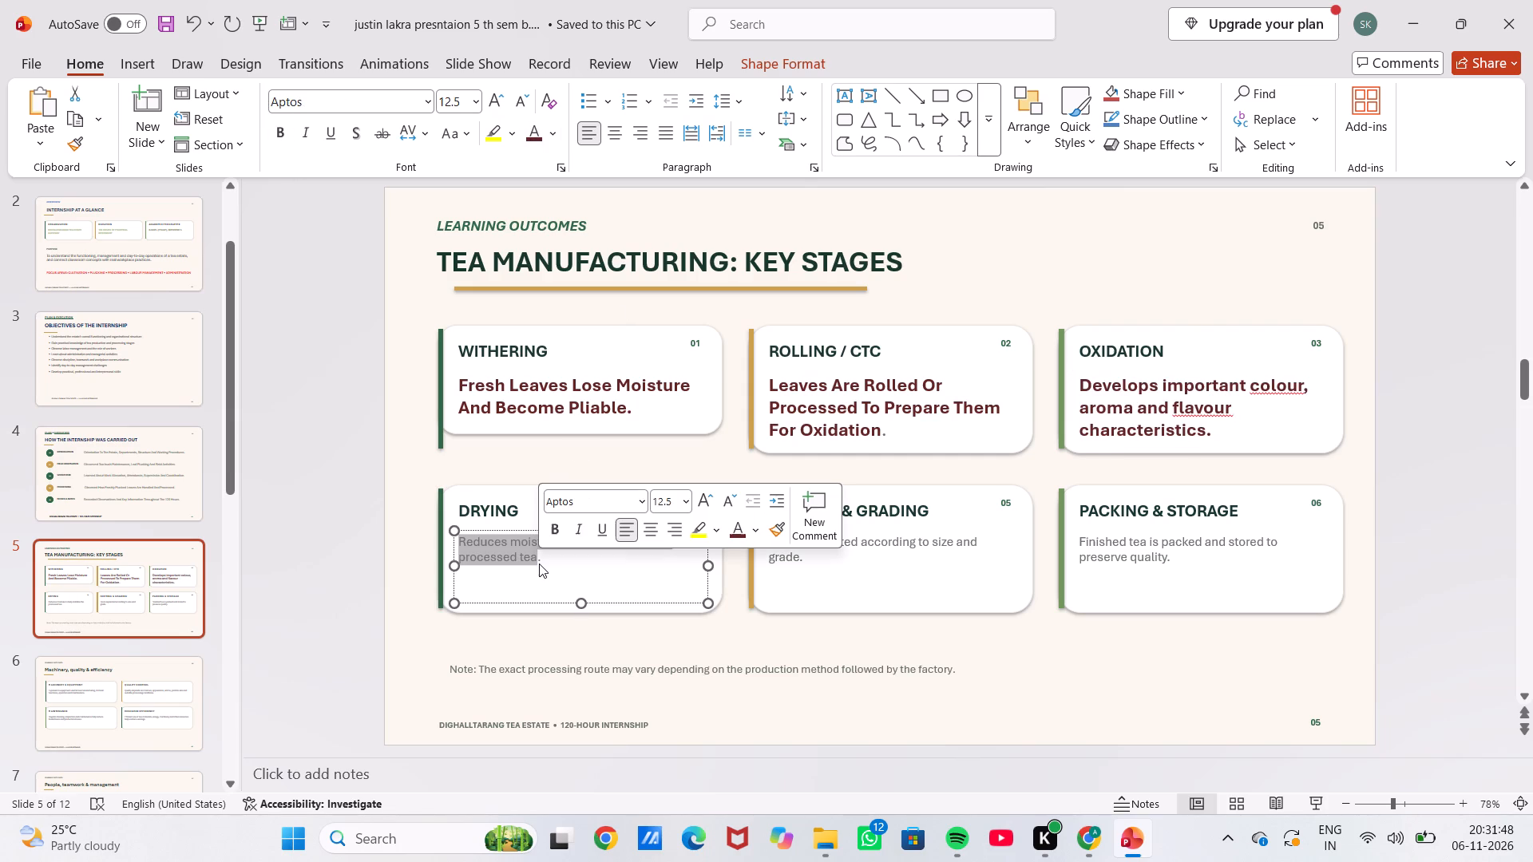
click(529, 136)
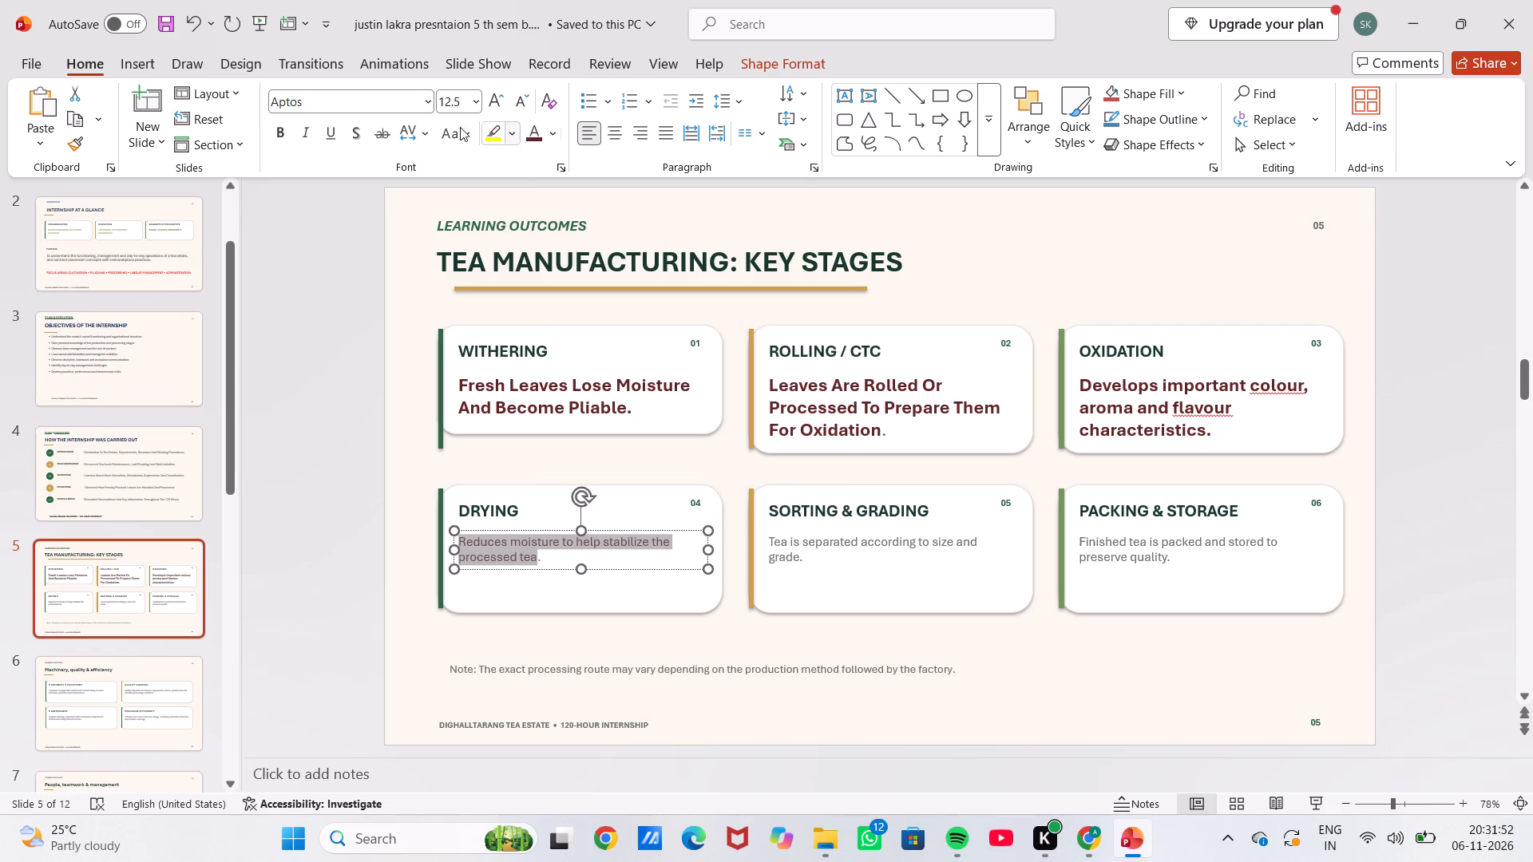
click(282, 126)
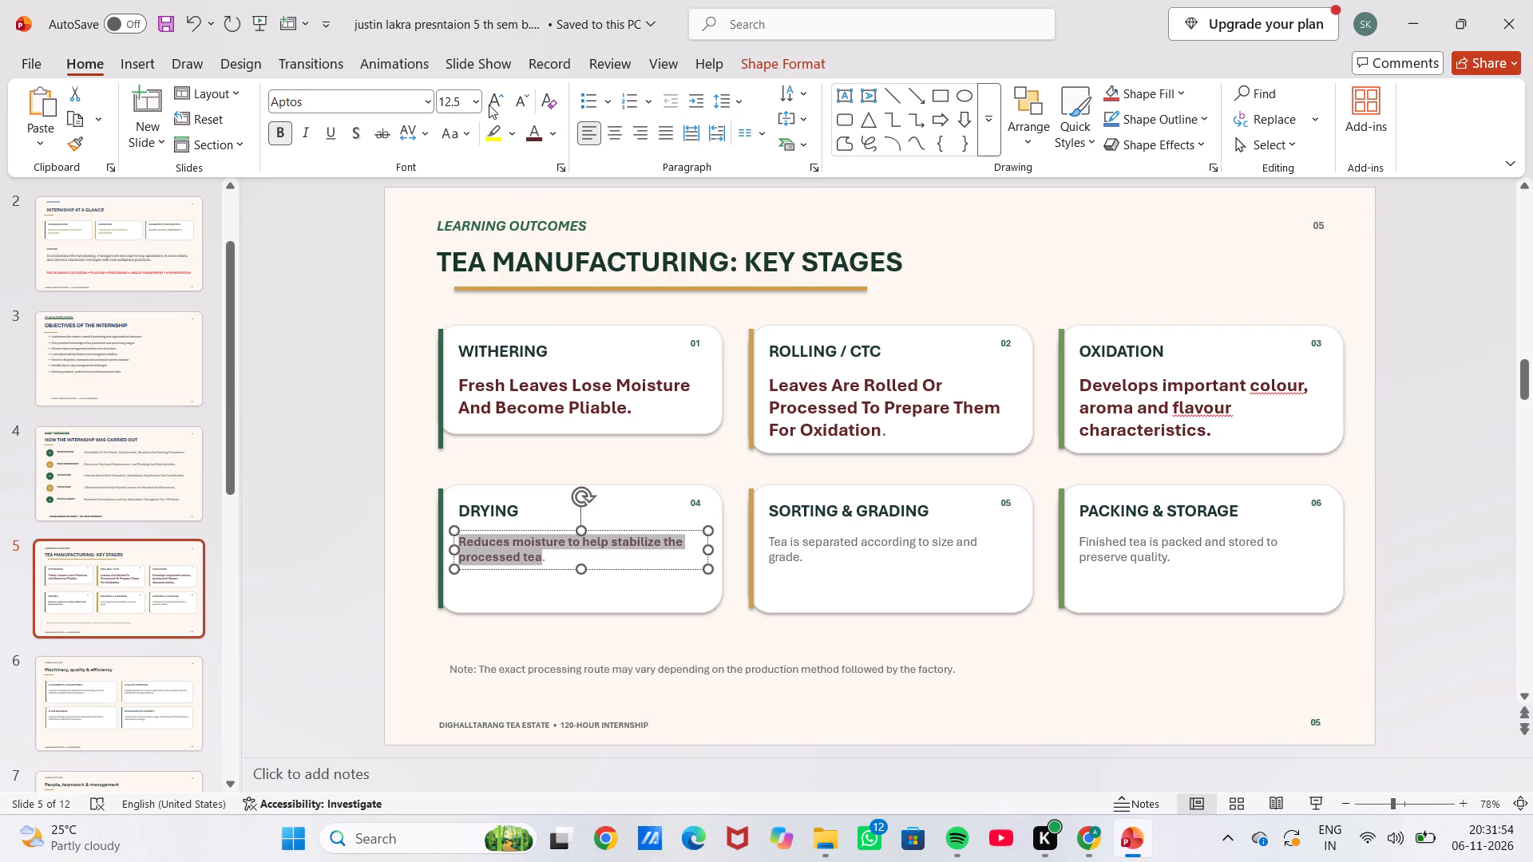
double_click(493, 101)
click(493, 101)
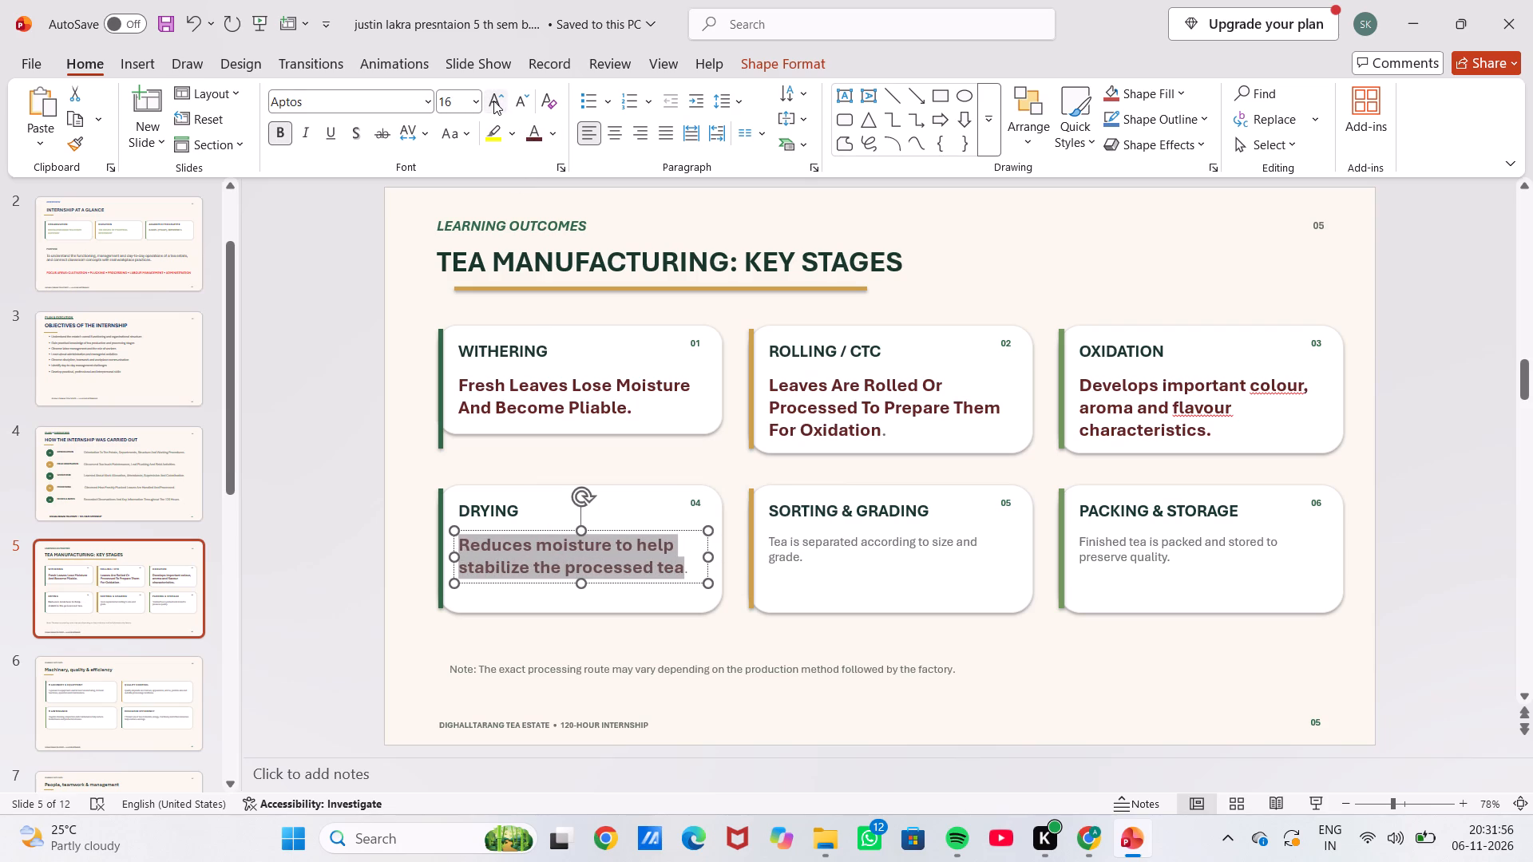
scroll(717, 529, down, 1)
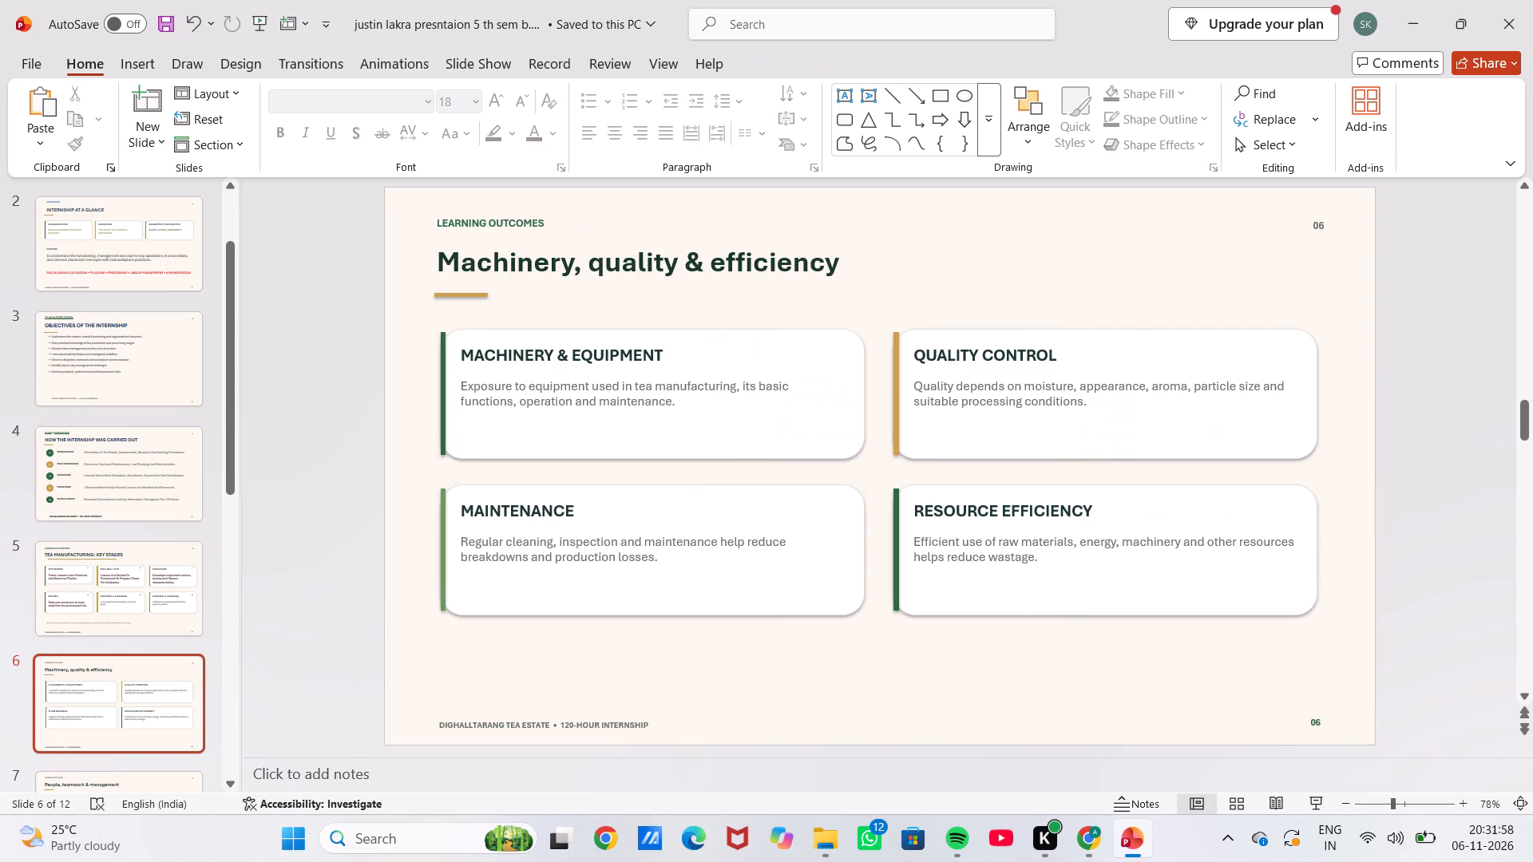
scroll(717, 529, up, 1)
Format the SORTING & GRADING card's description as dark red, bold and size 18.
click(826, 553)
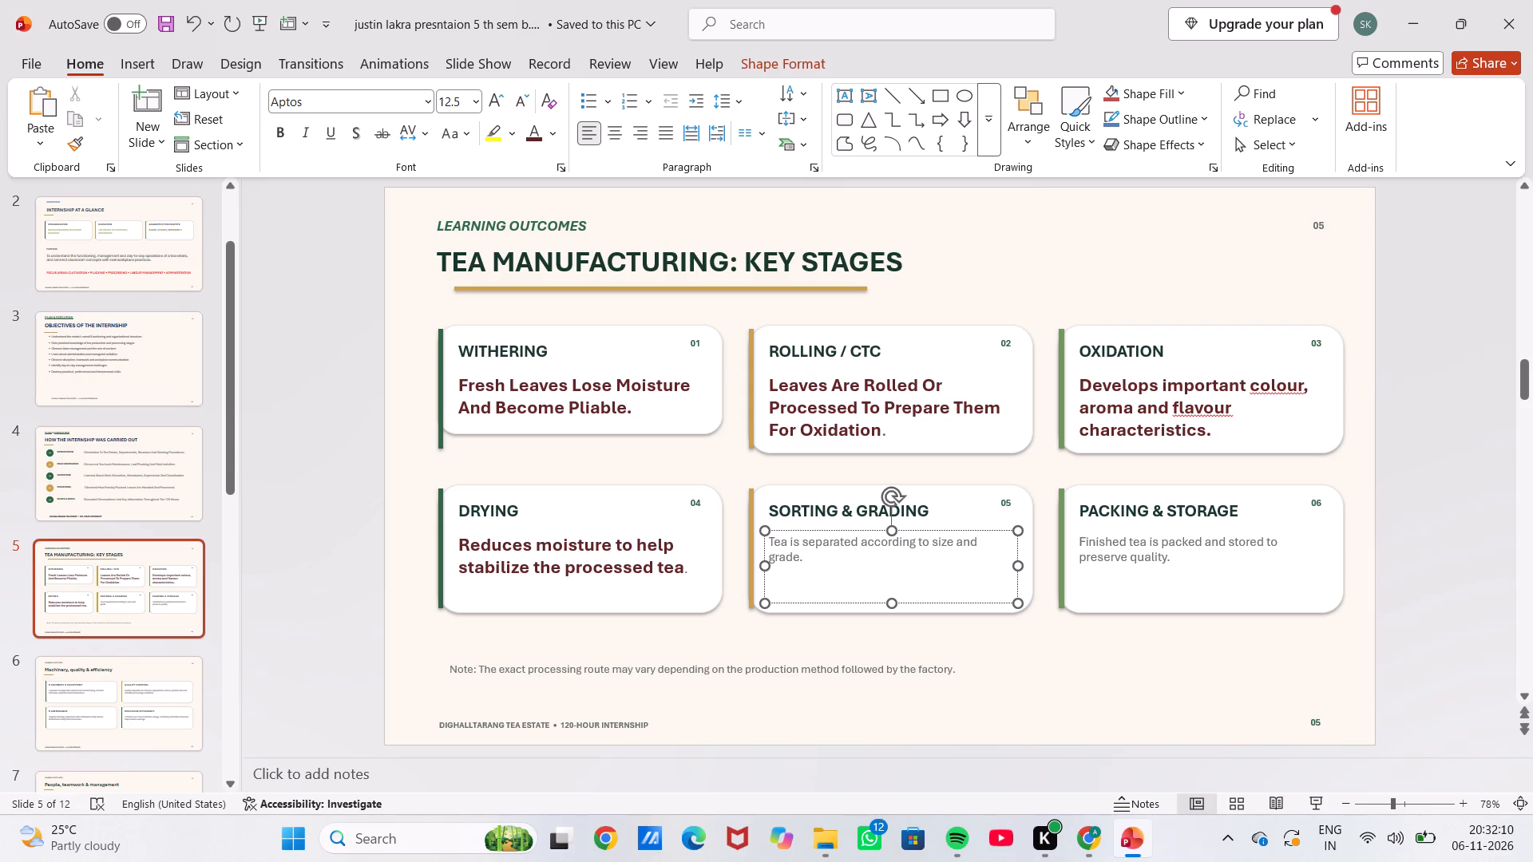
drag(772, 536, 823, 555)
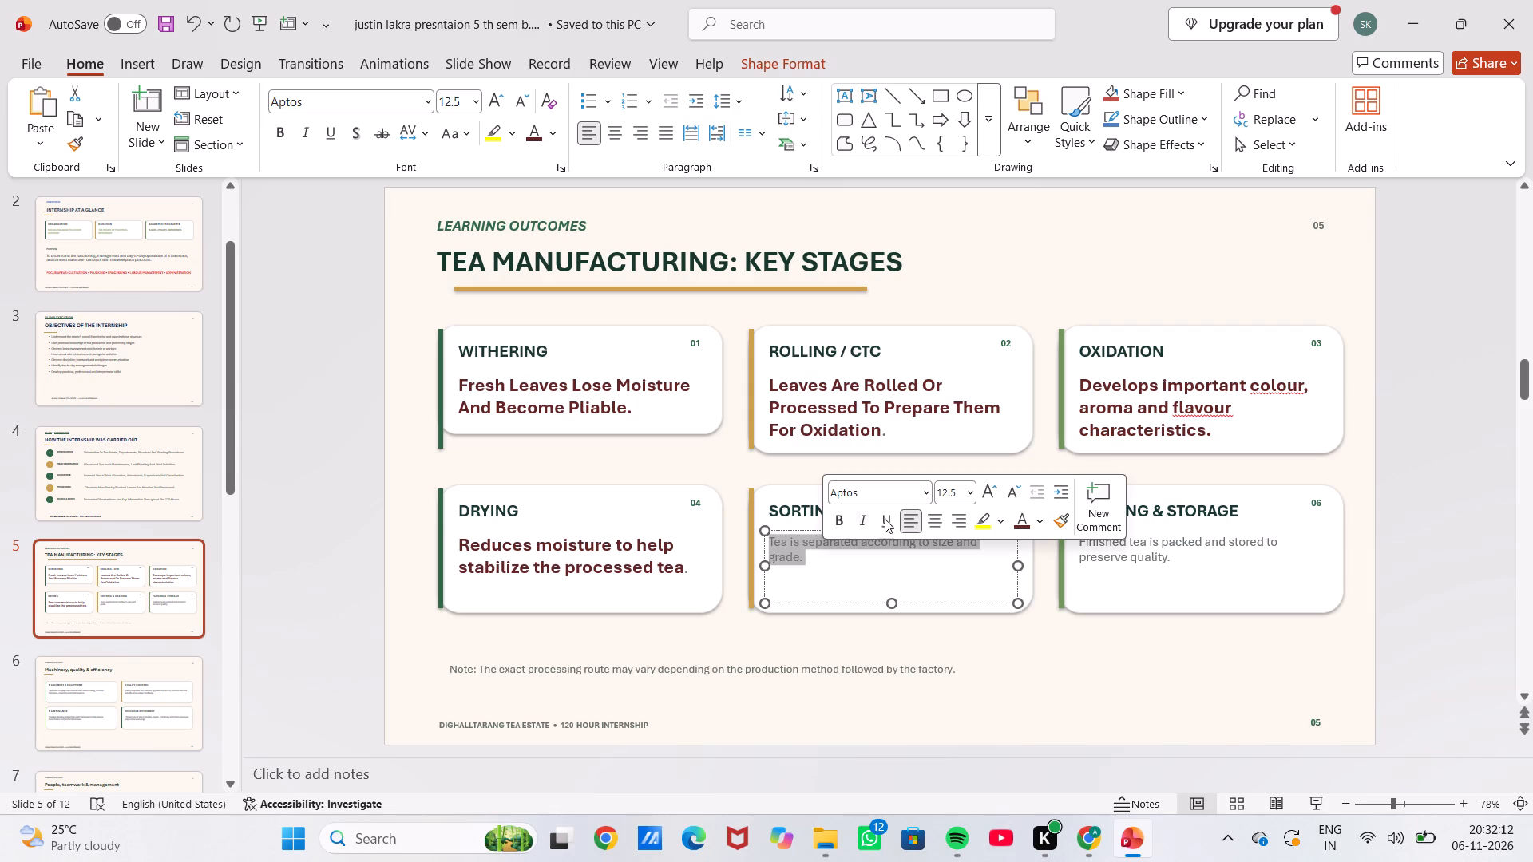
click(1024, 524)
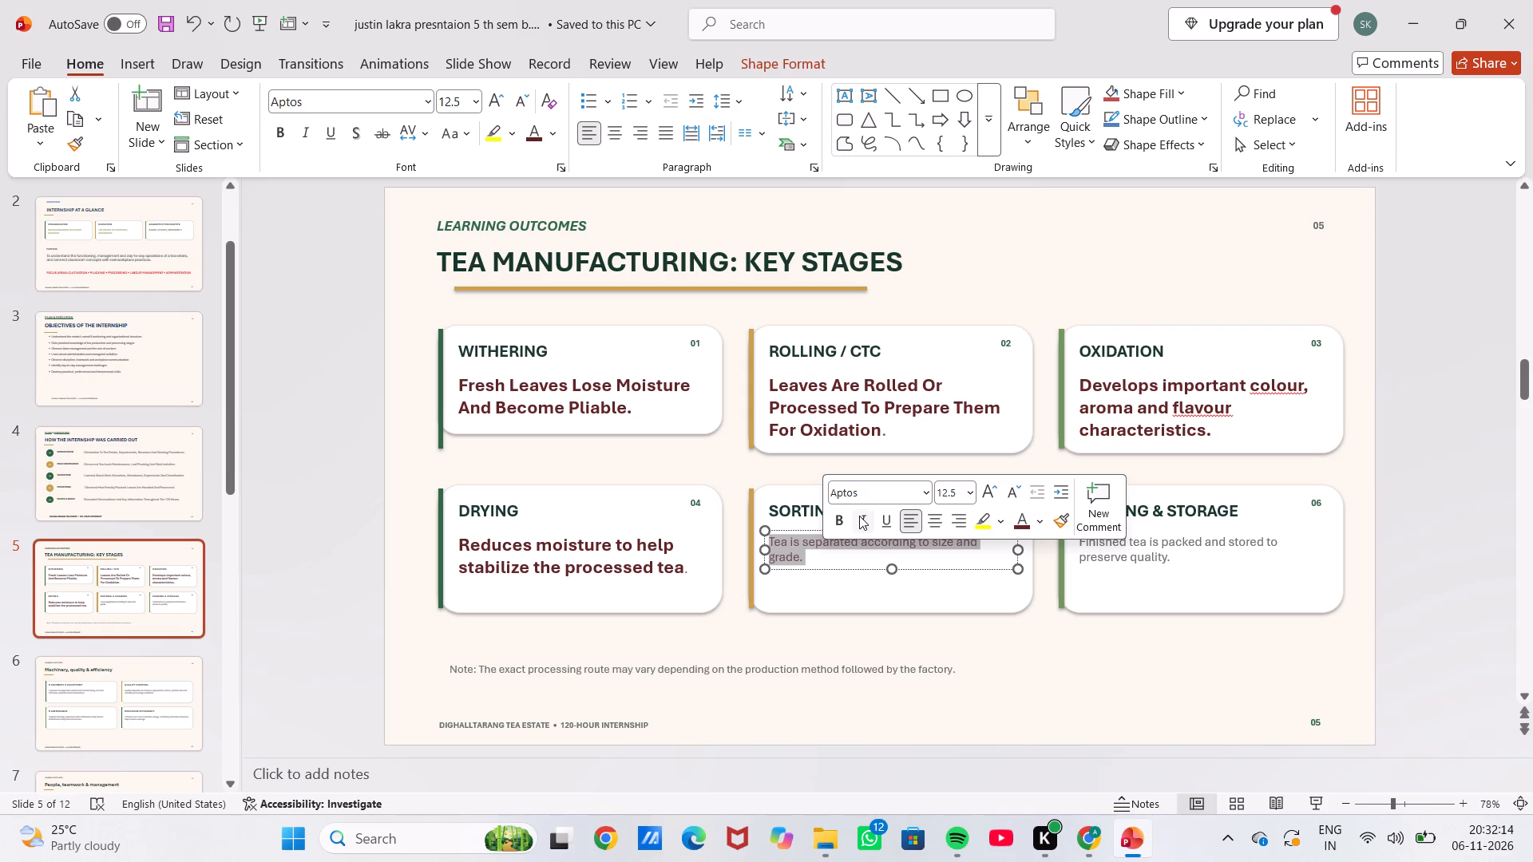
click(849, 519)
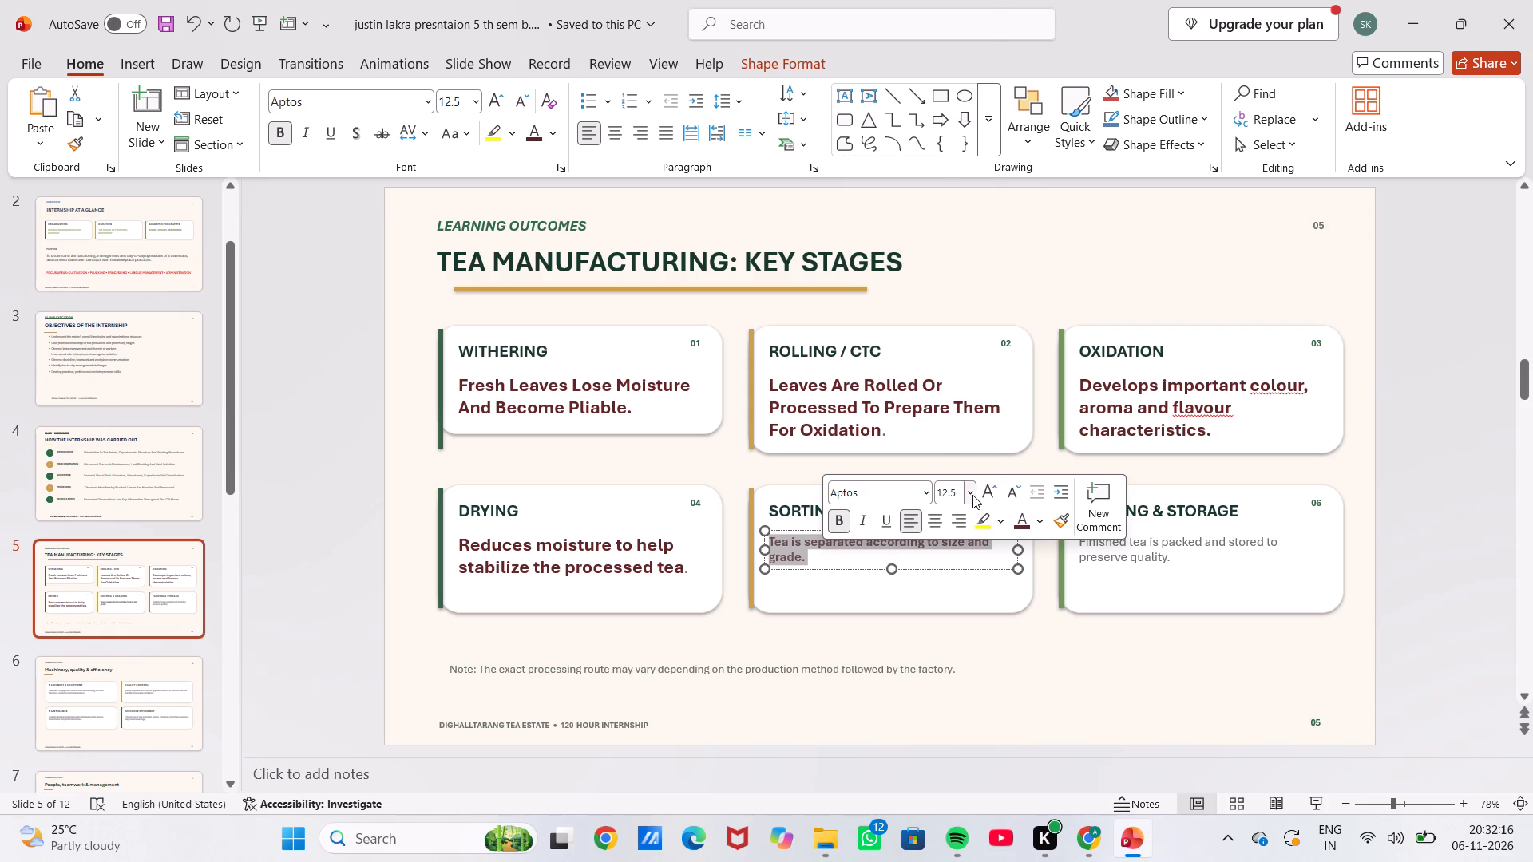
click(972, 495)
double_click(991, 488)
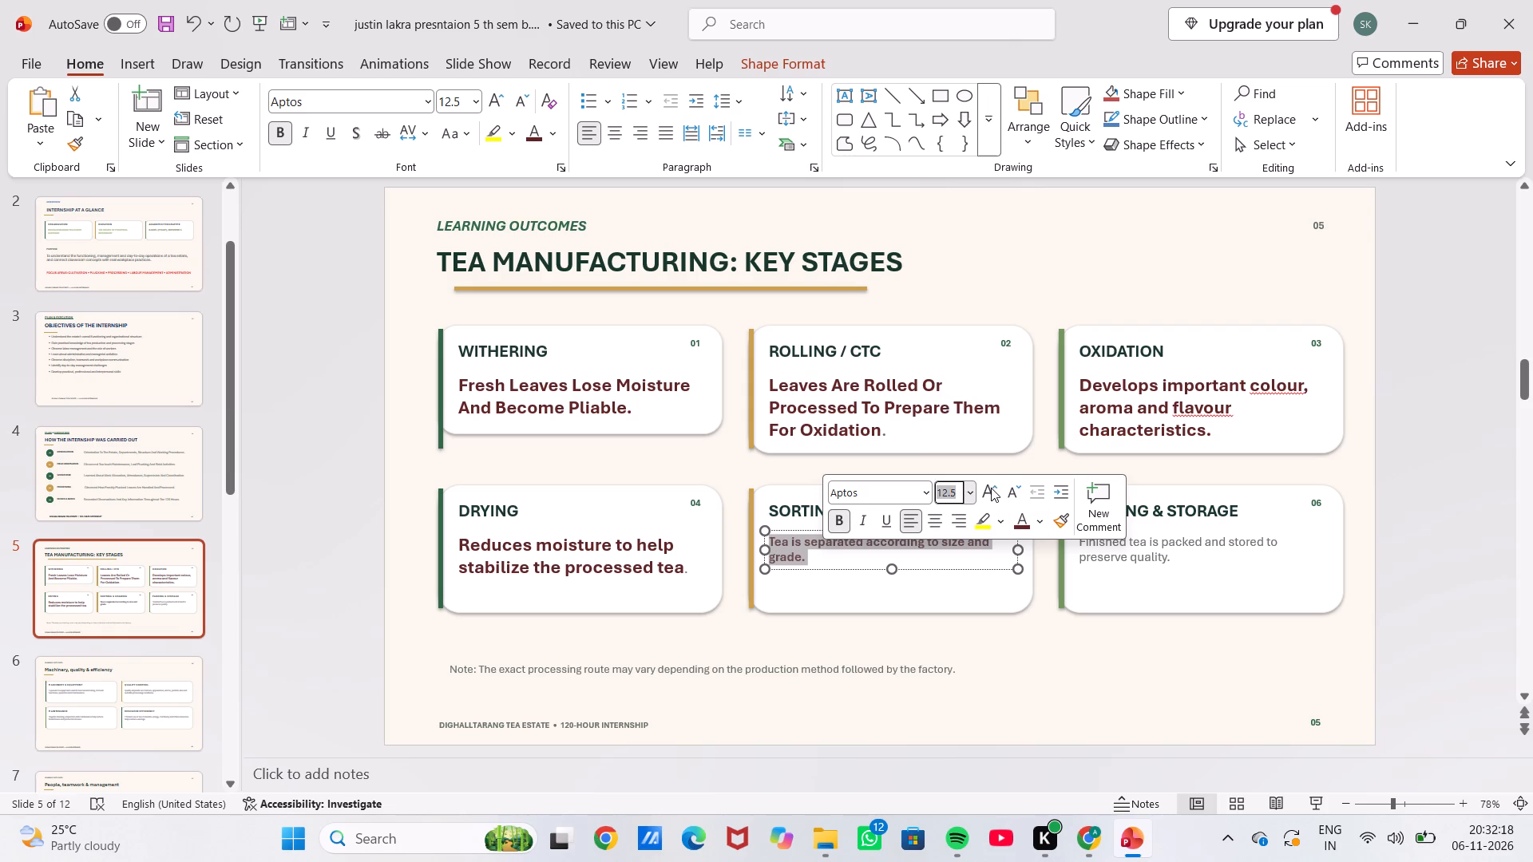
click(991, 488)
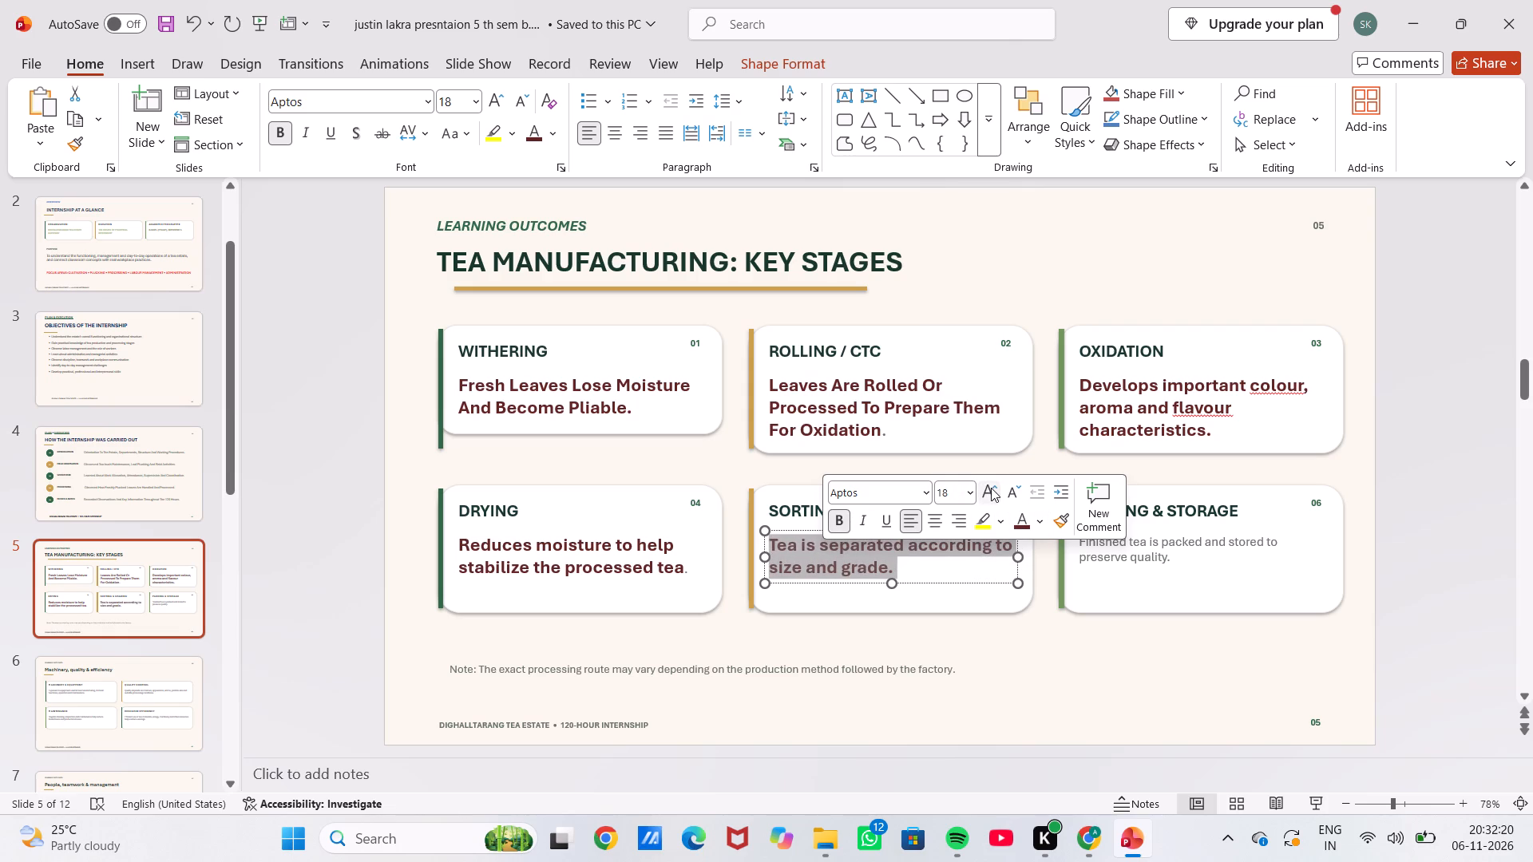
Format the PACKING & STORAGE card's description on slide 5 as bold, dark red and size 18.
click(1136, 607)
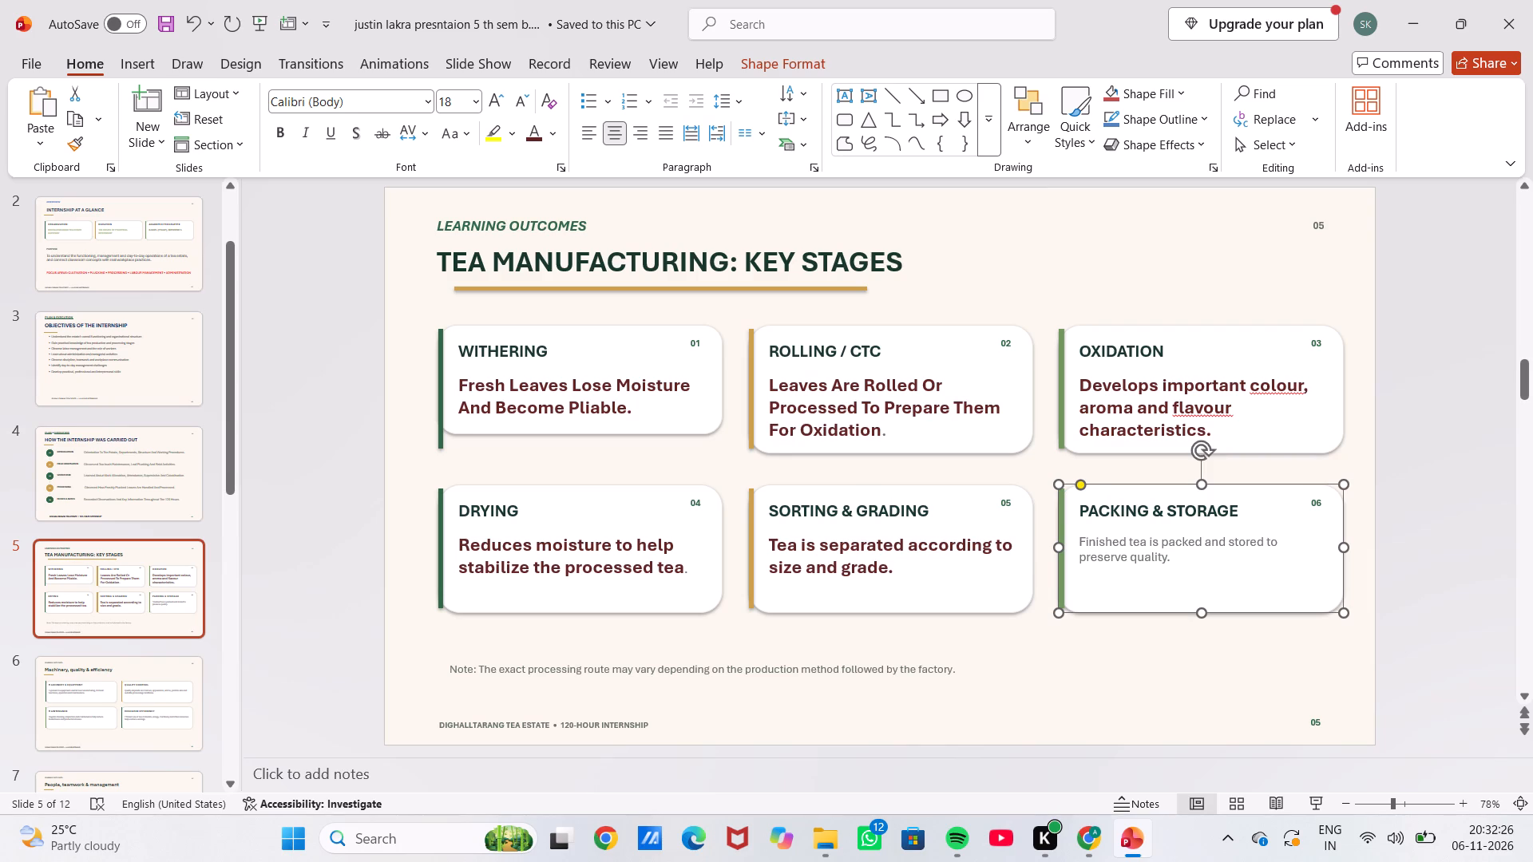
drag(1079, 544, 1167, 557)
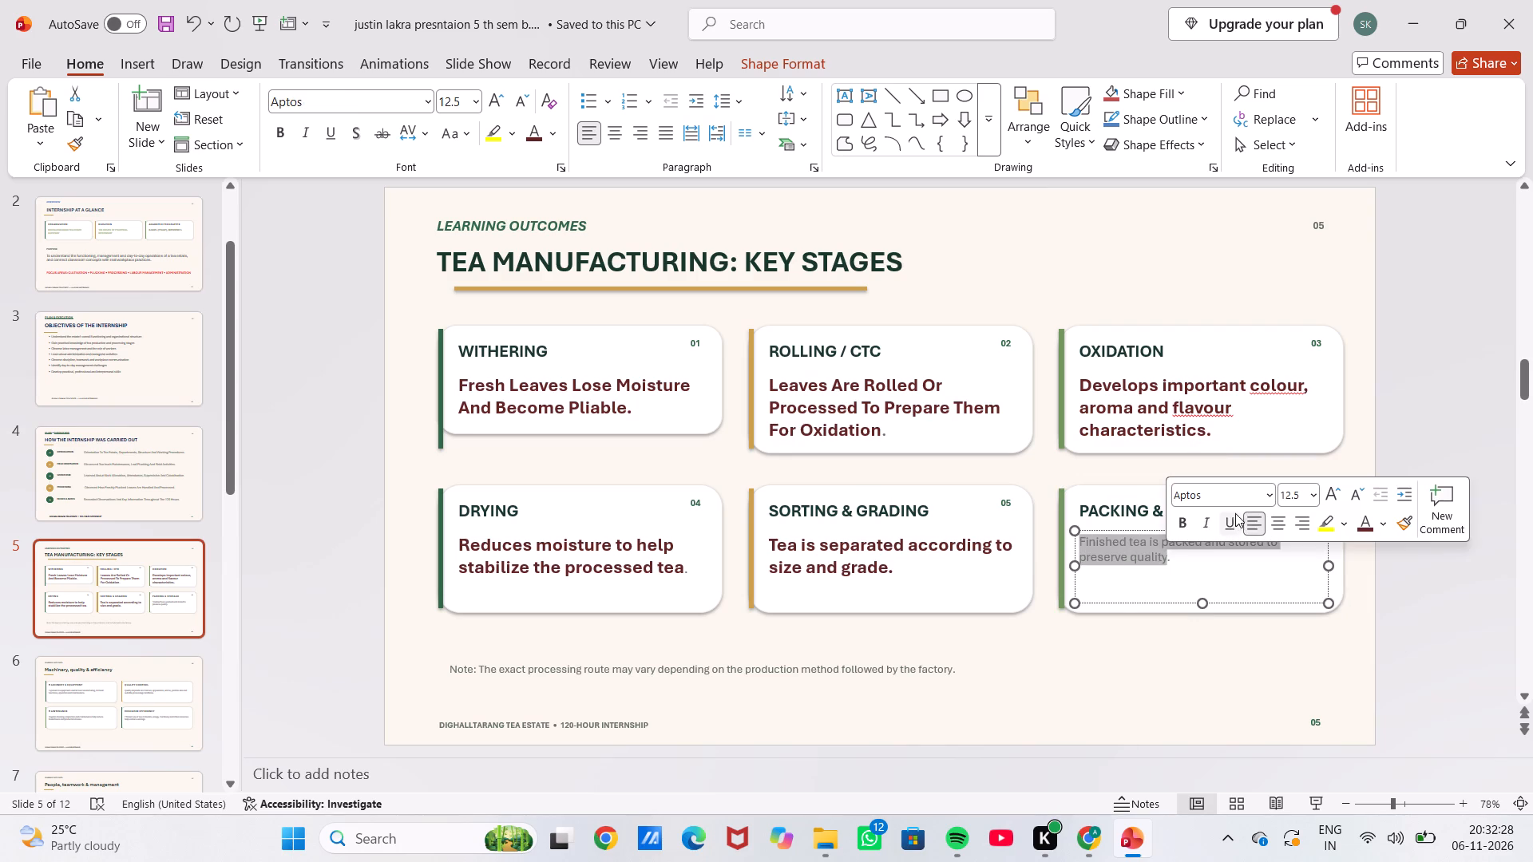
click(1184, 524)
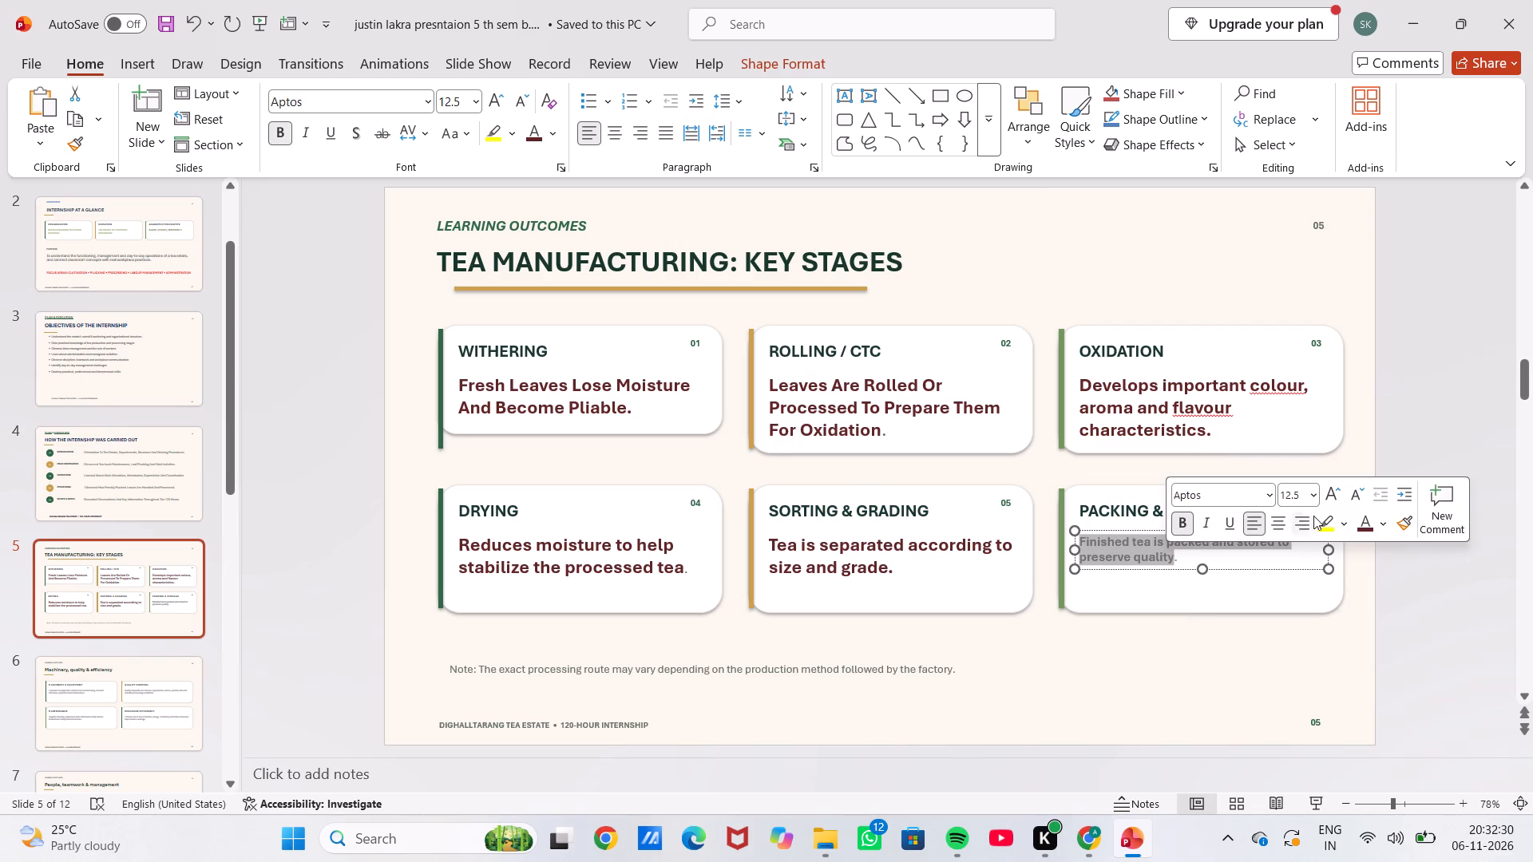
click(1362, 523)
double_click(1332, 488)
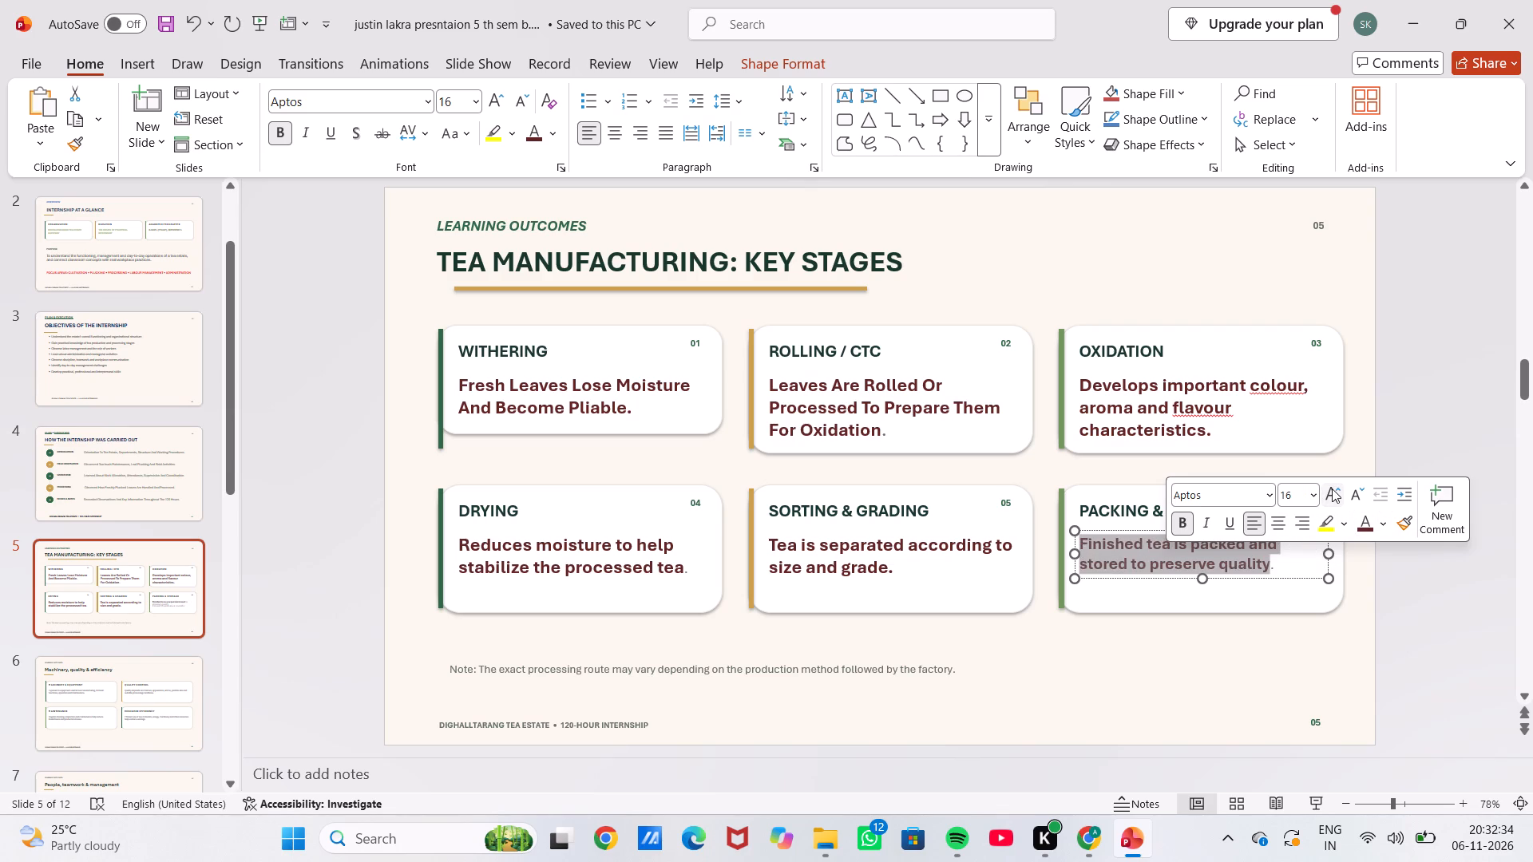
click(1332, 488)
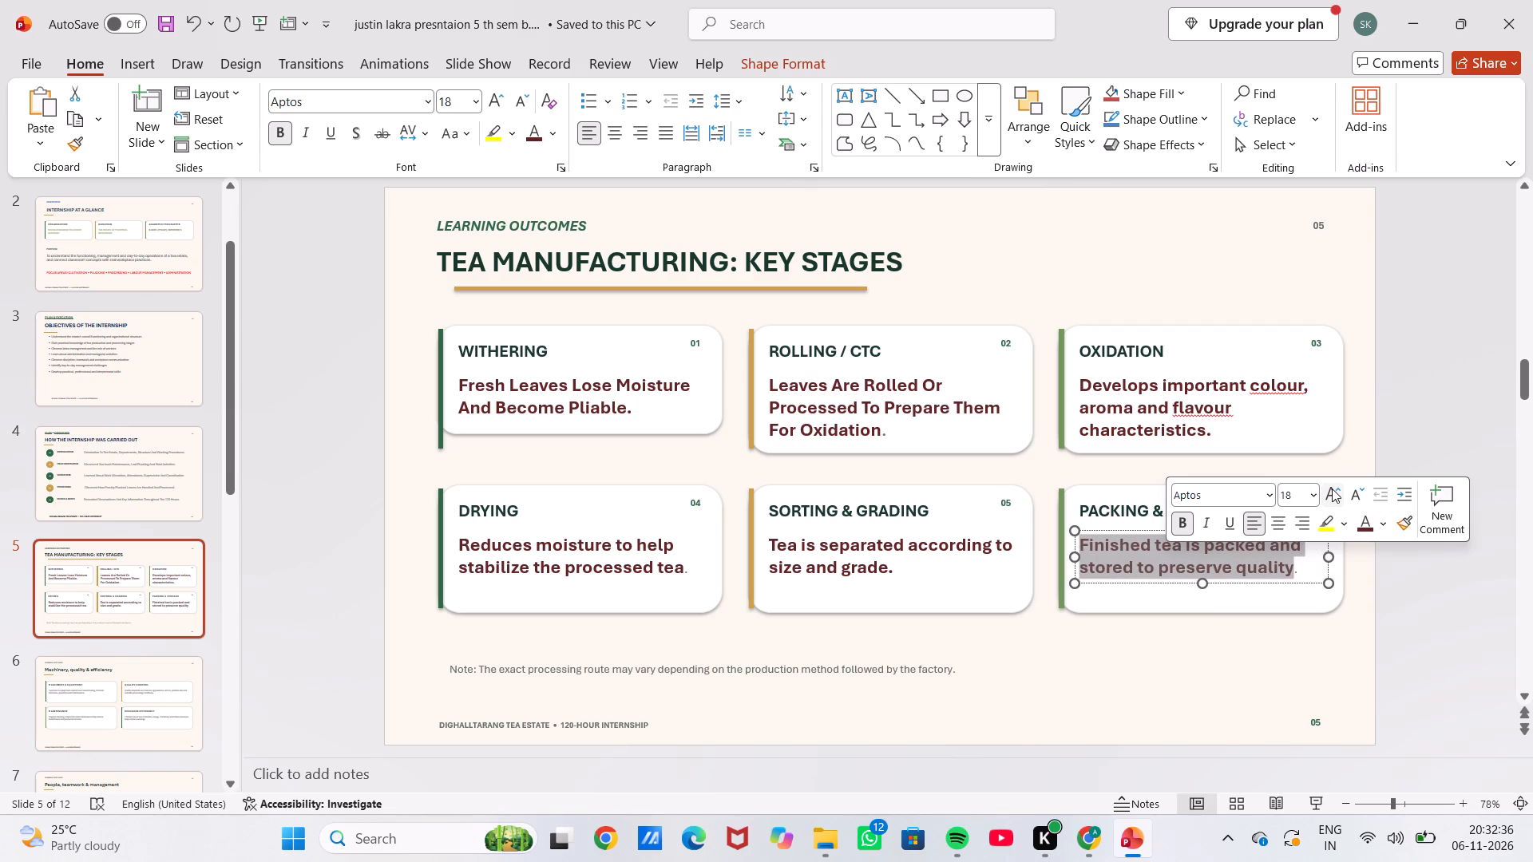
click(1096, 638)
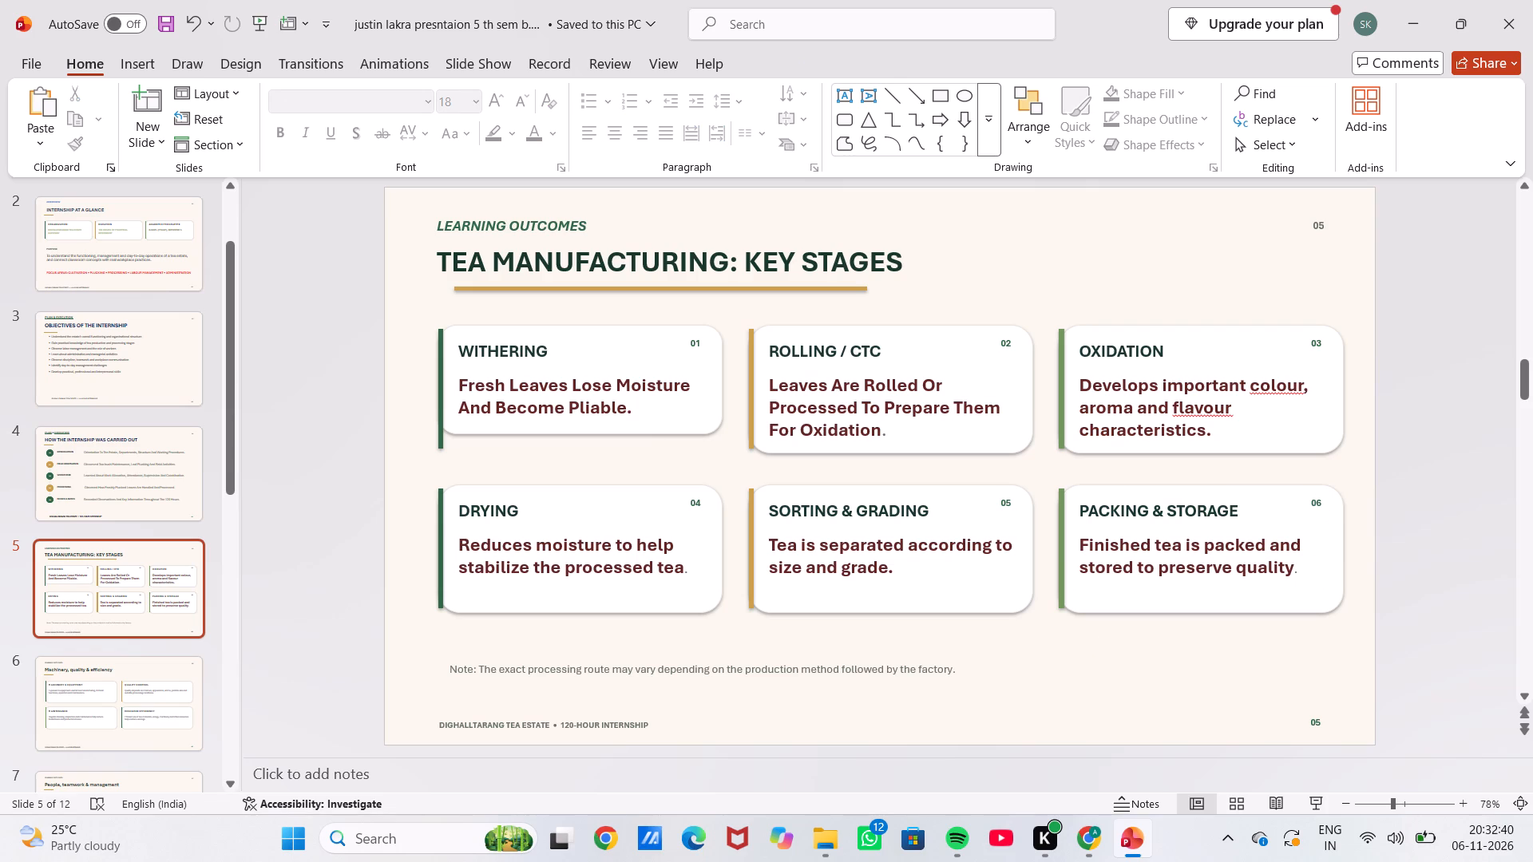
Apply sentence case to the descriptions in the WITHERING, ROLLING / CTC and OXIDATION cards.
drag(459, 383, 616, 411)
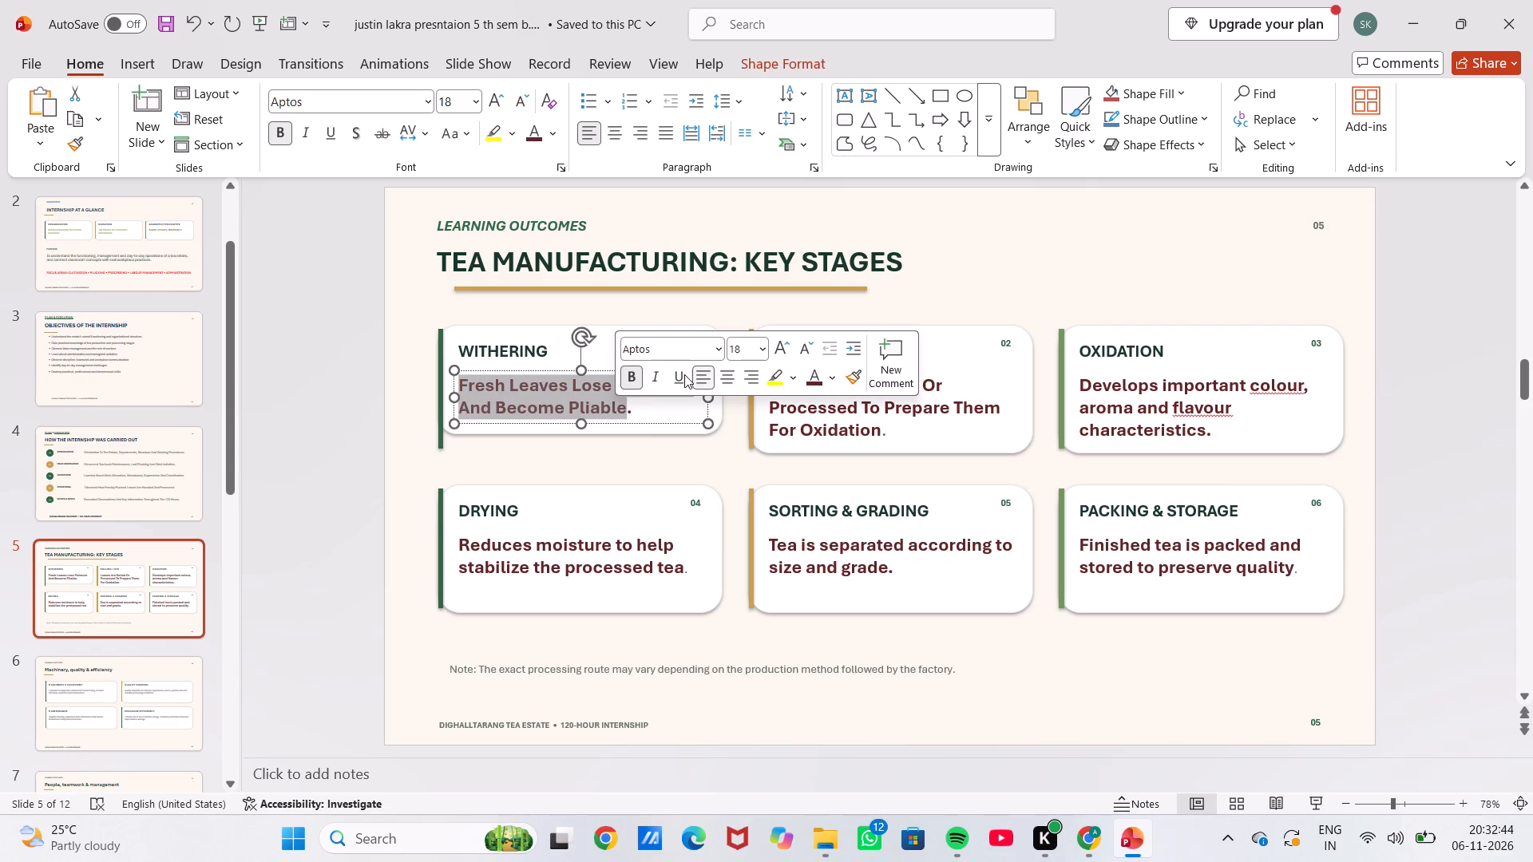
click(469, 134)
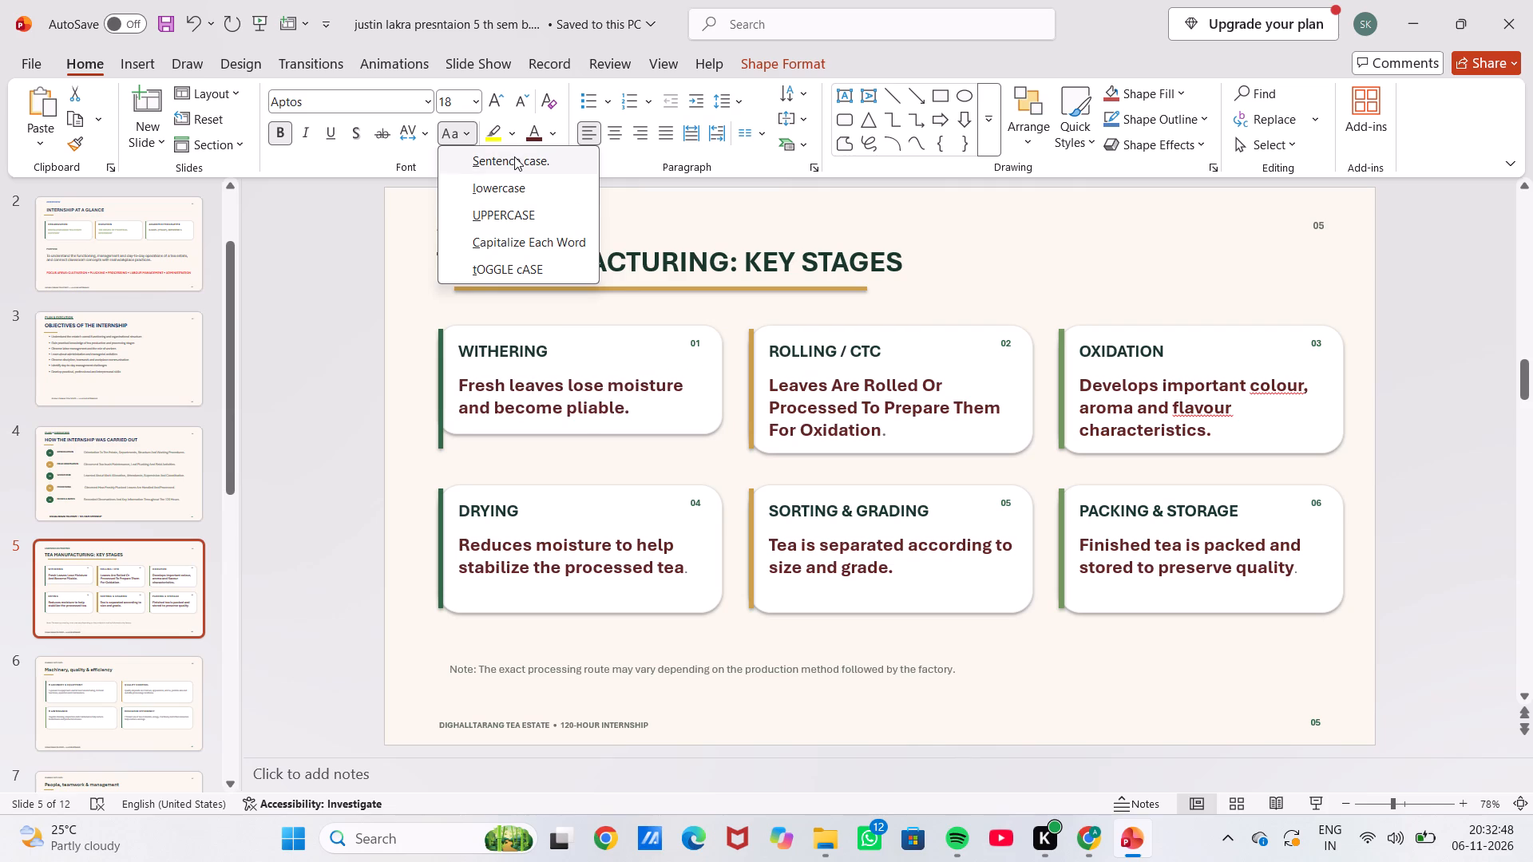
click(514, 156)
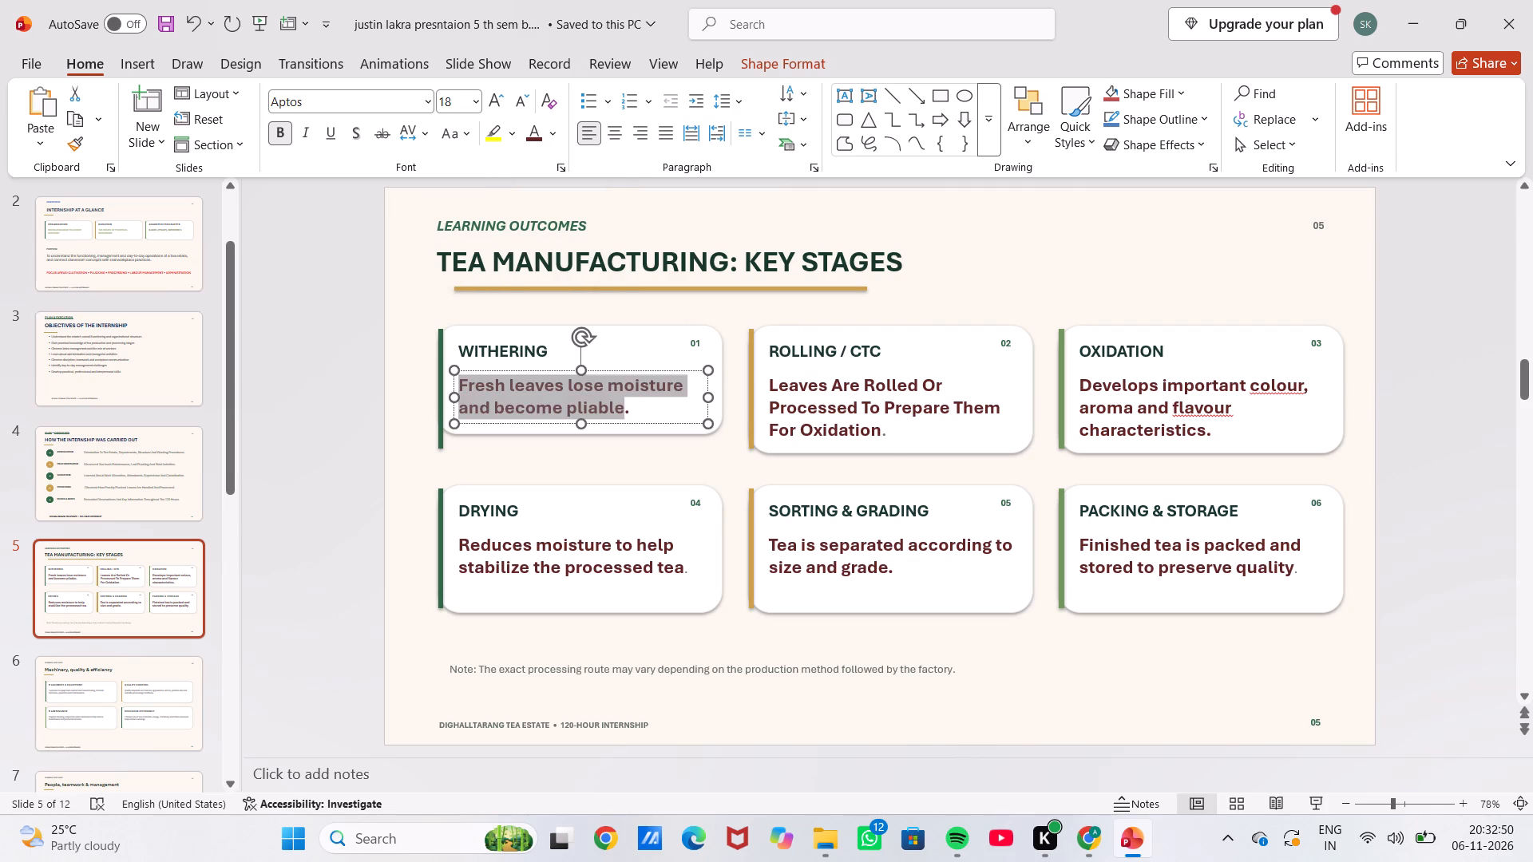
drag(770, 391, 893, 433)
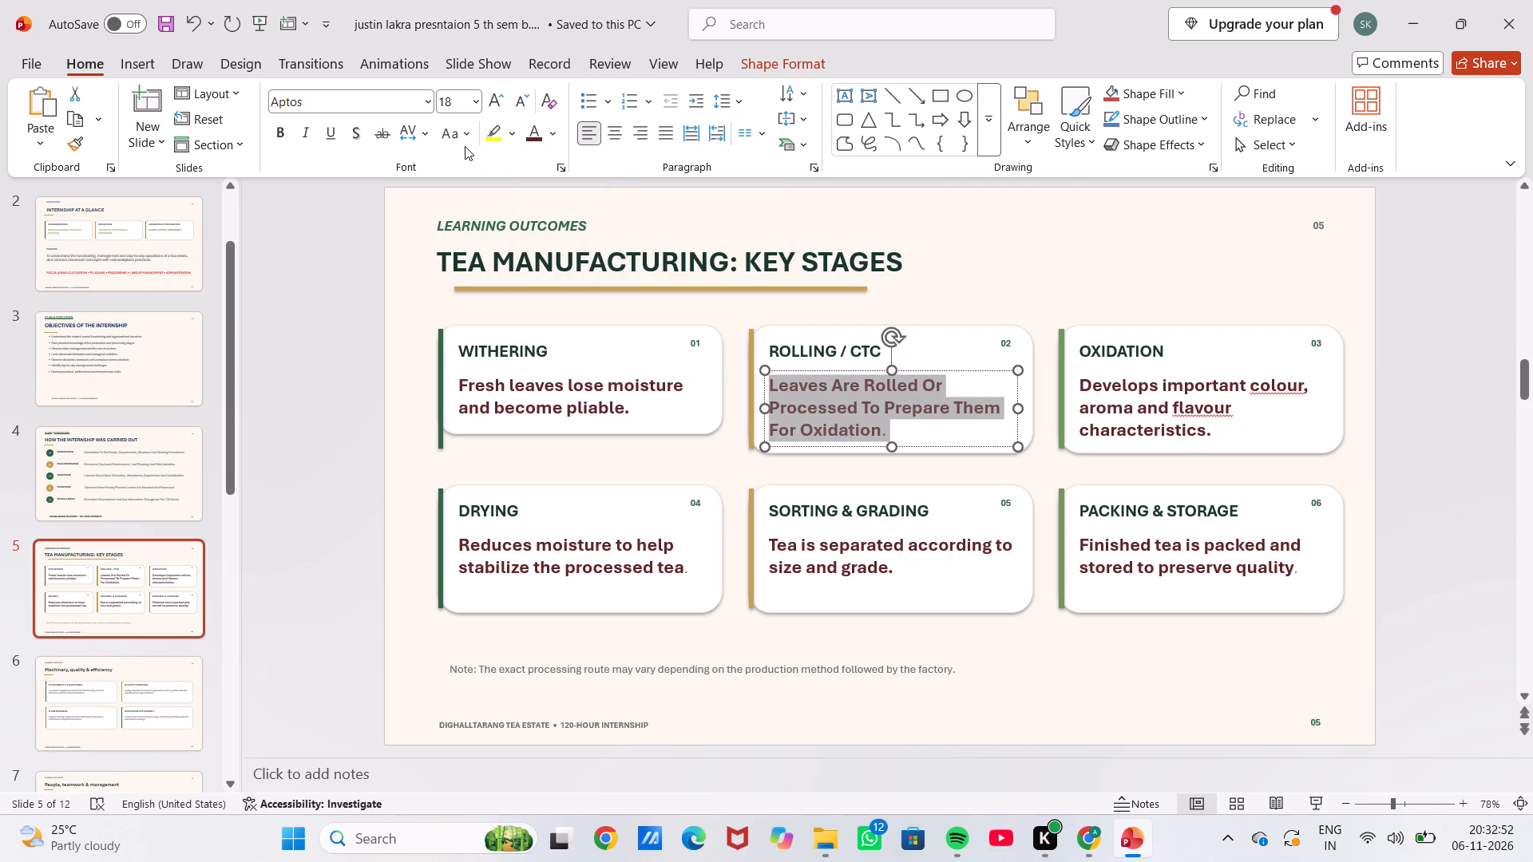
click(462, 134)
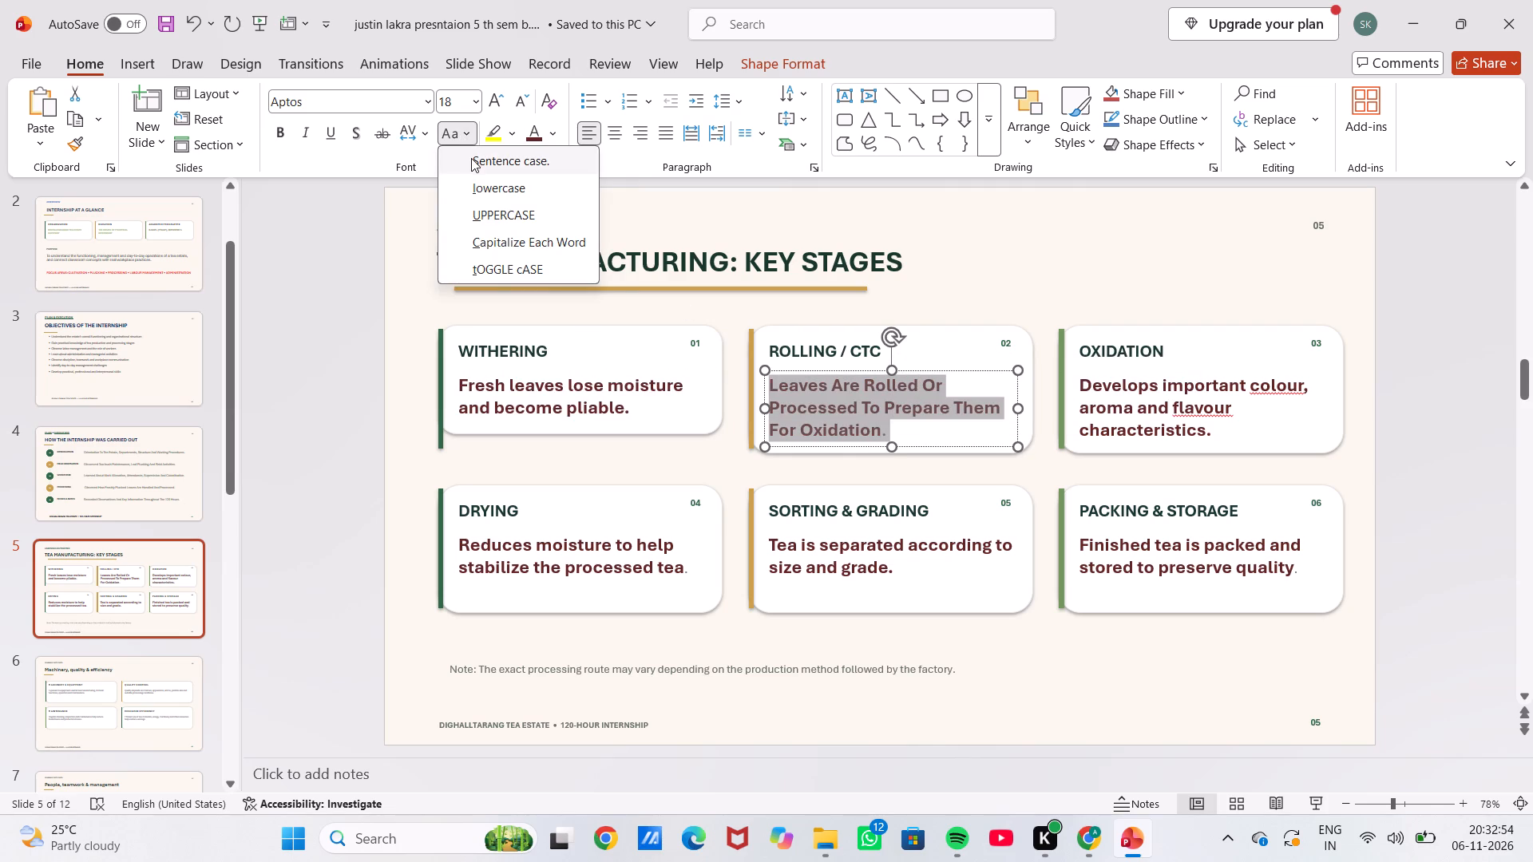
click(472, 158)
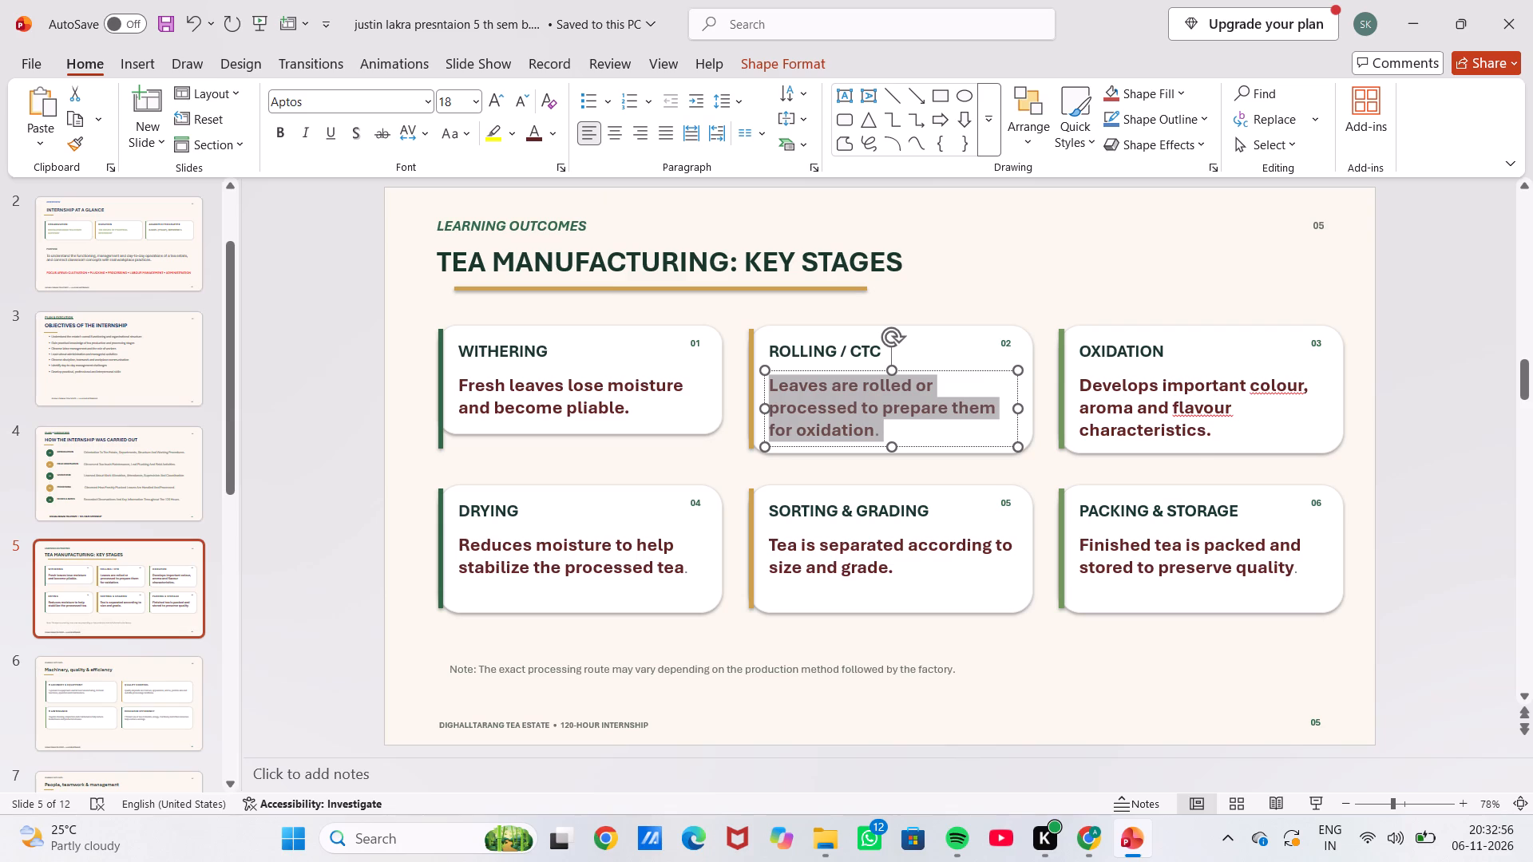
click(1083, 382)
drag(1083, 382, 1201, 425)
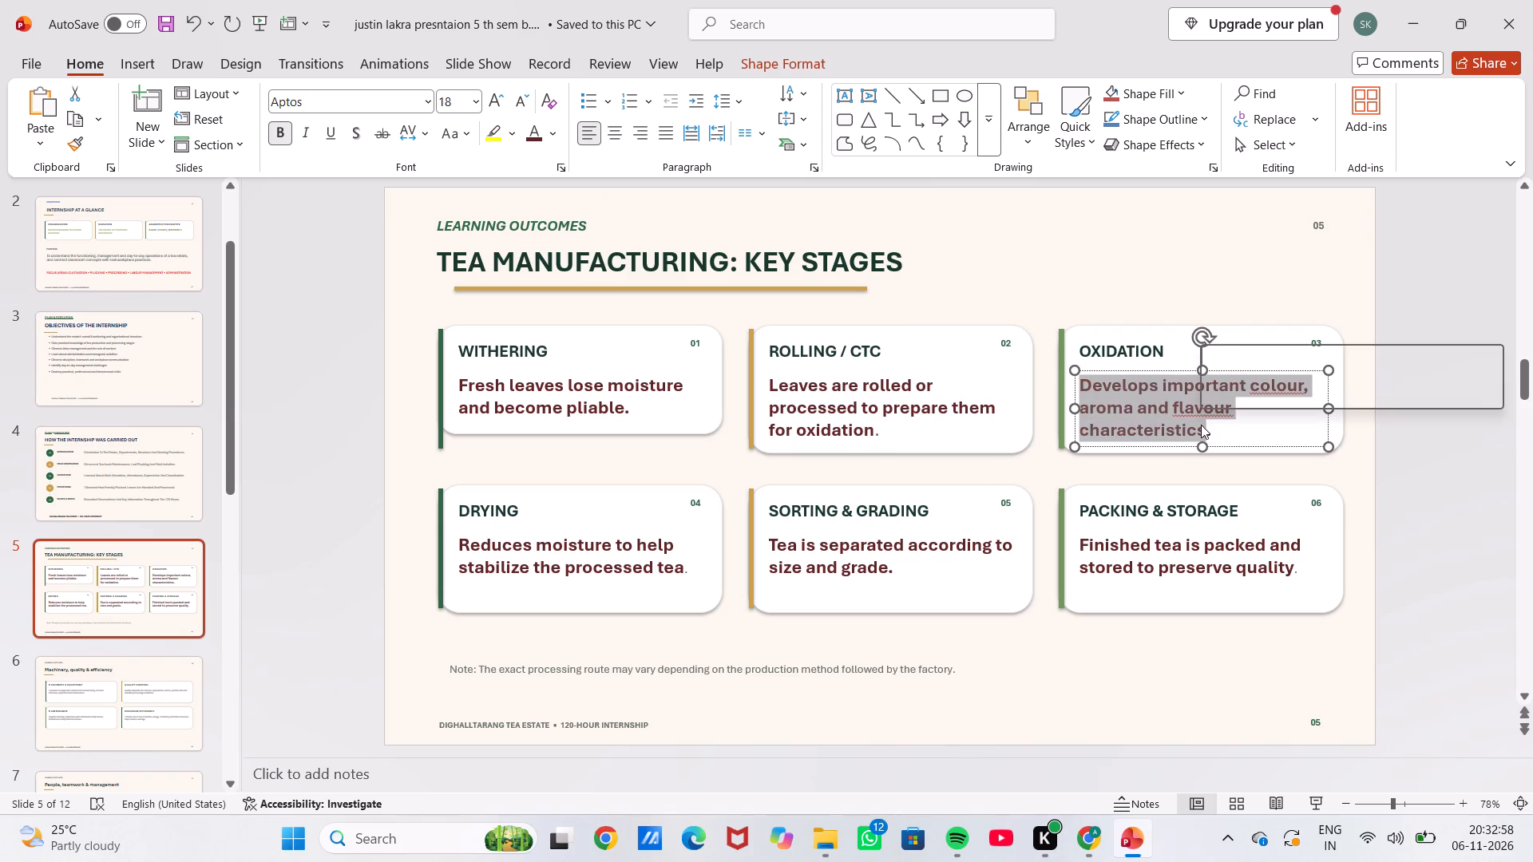
click(465, 135)
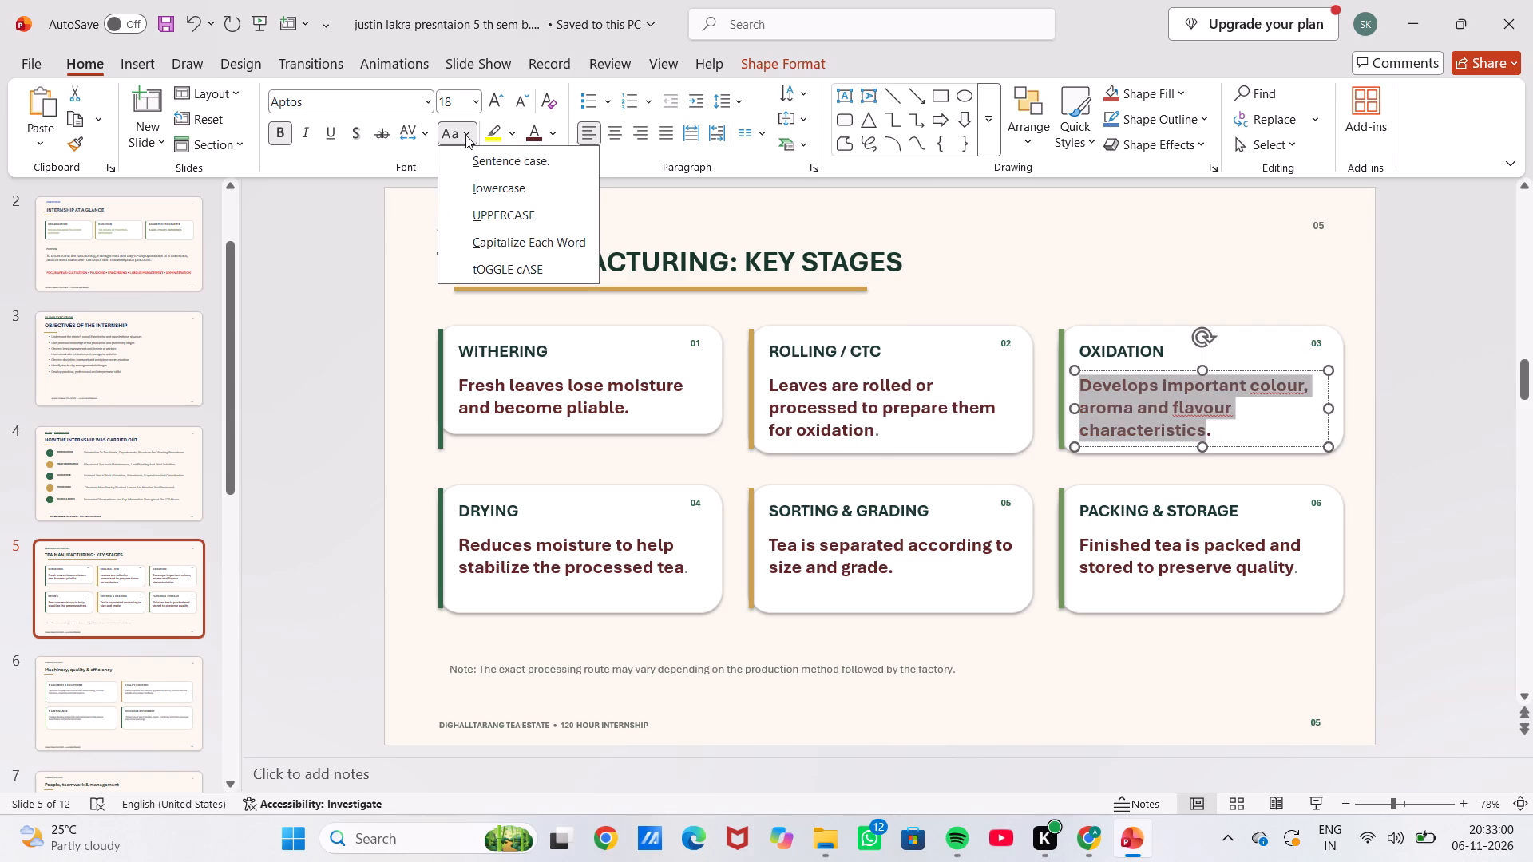
click(496, 167)
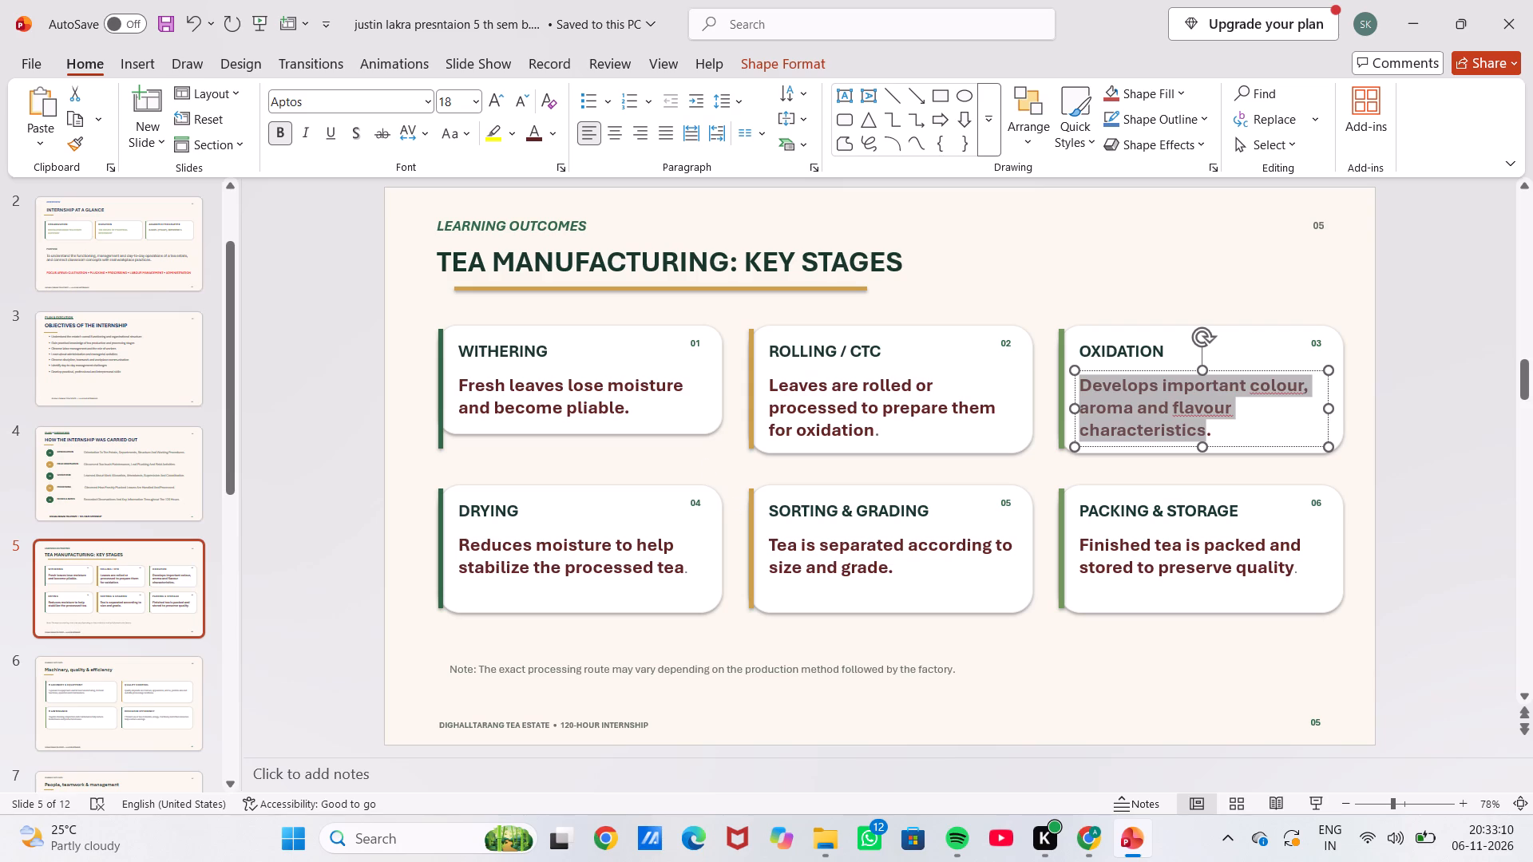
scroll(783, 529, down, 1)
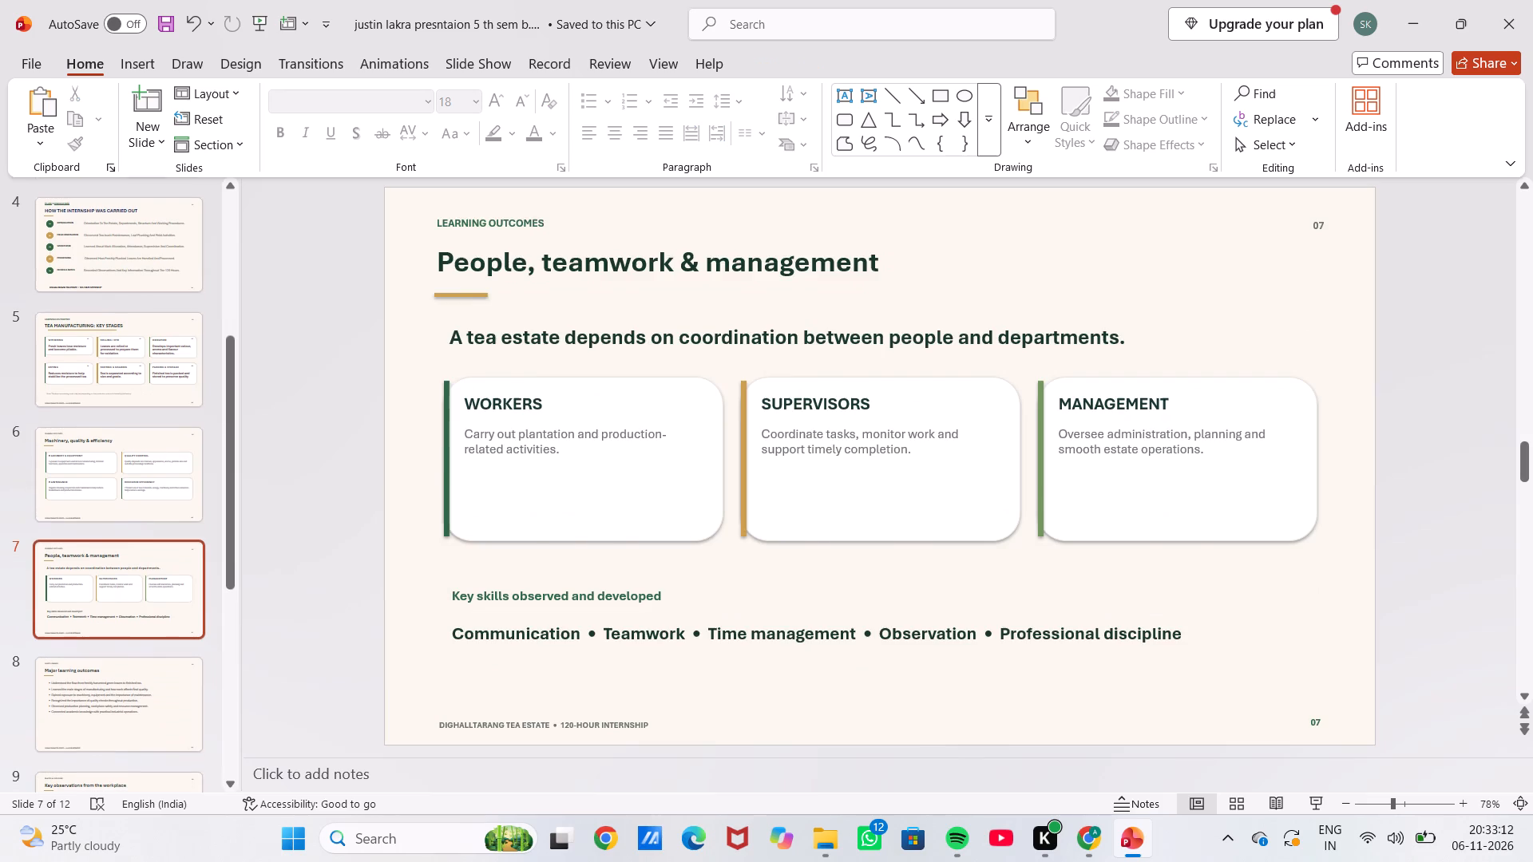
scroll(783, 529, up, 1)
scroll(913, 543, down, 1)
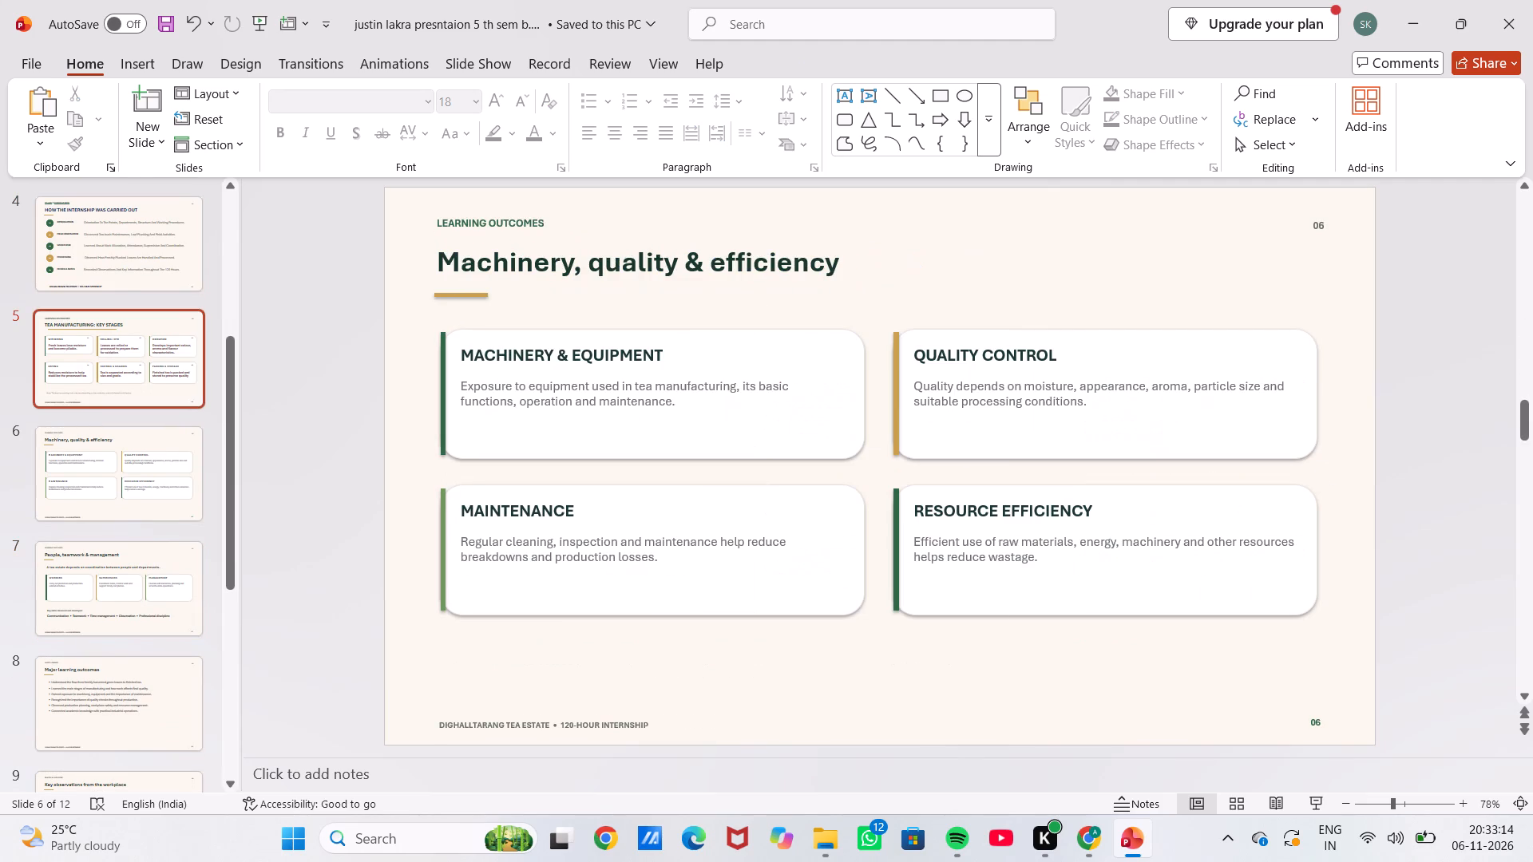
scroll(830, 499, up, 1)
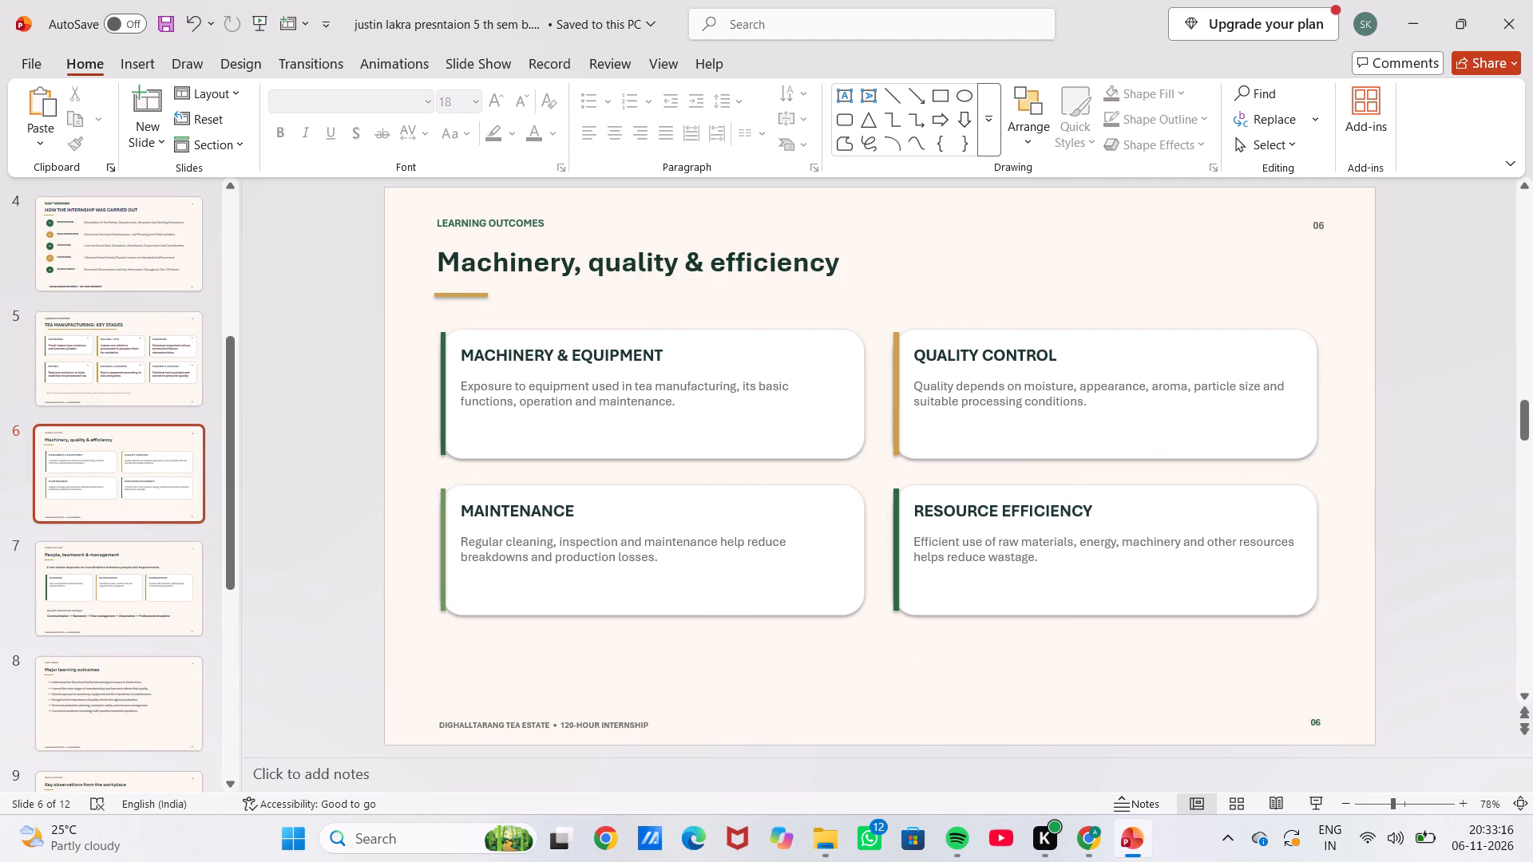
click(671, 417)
Format the note about the processing route below slide 5's cards as bold, black and size 16.
click(176, 334)
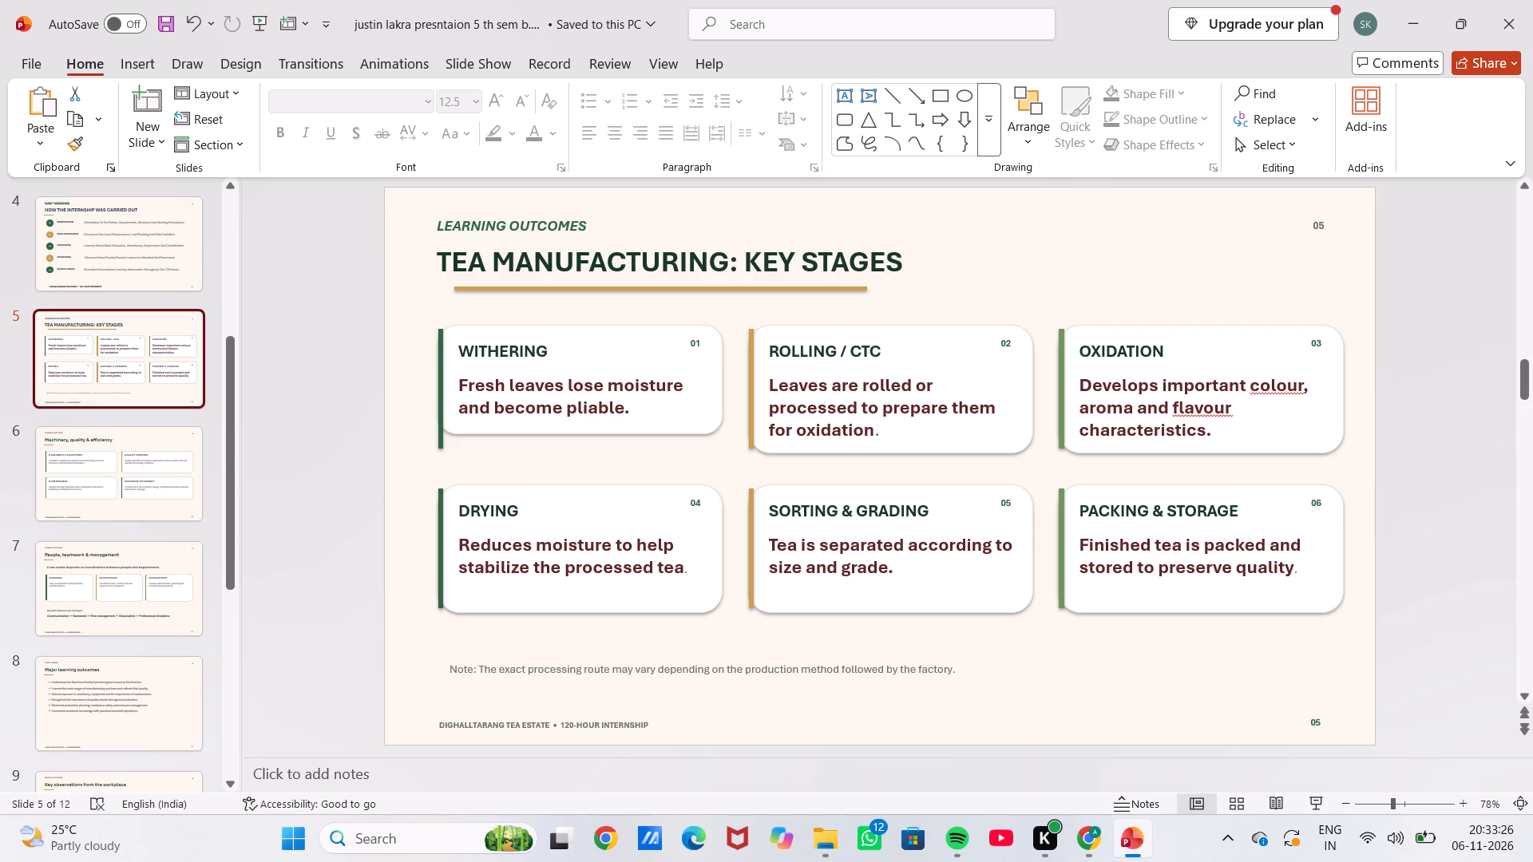
drag(450, 668, 945, 675)
click(967, 642)
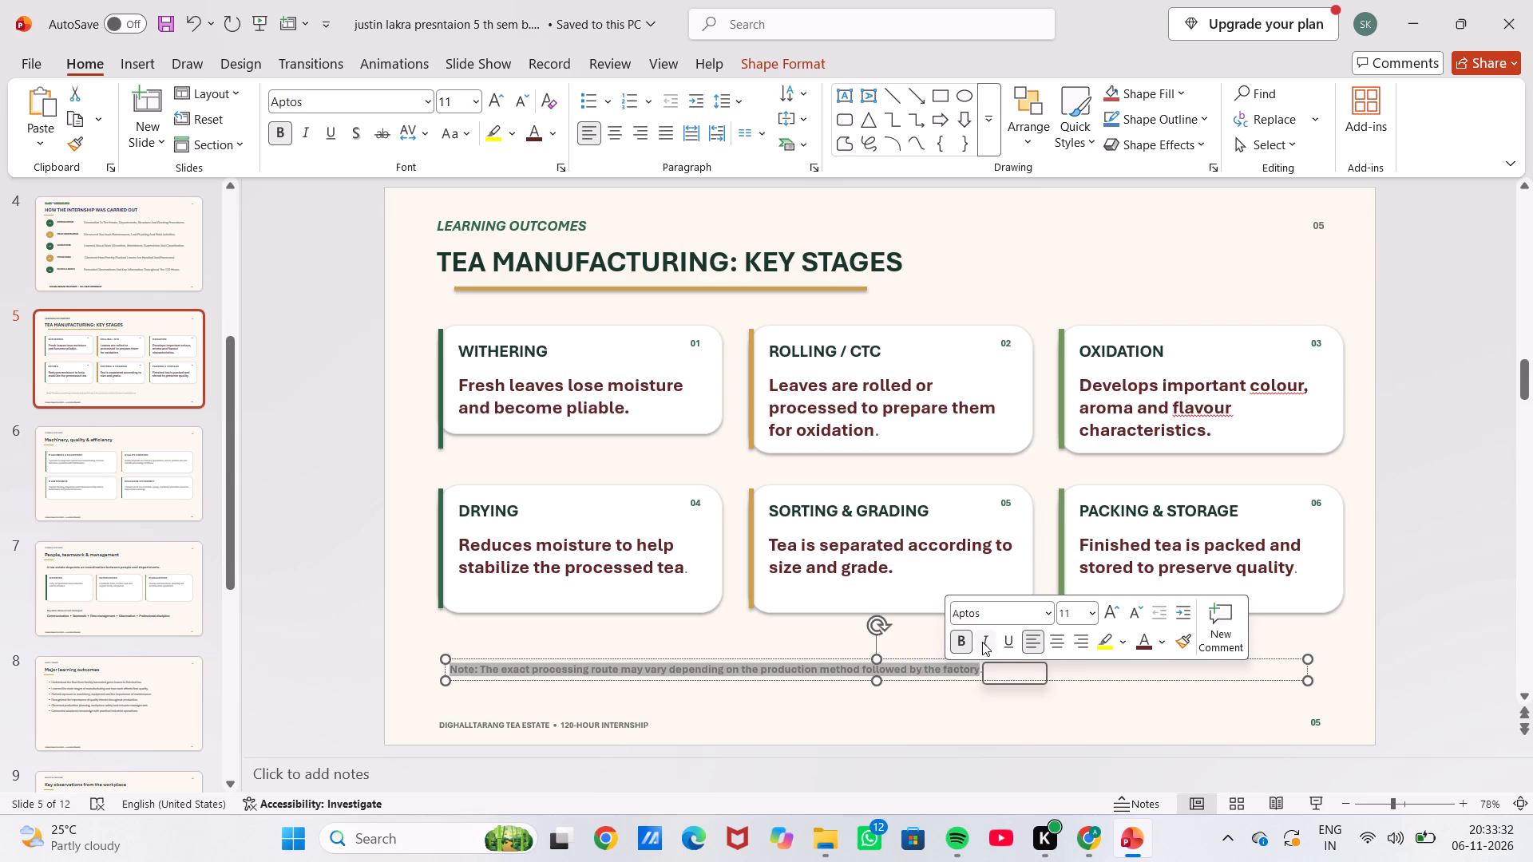
triple_click(1107, 616)
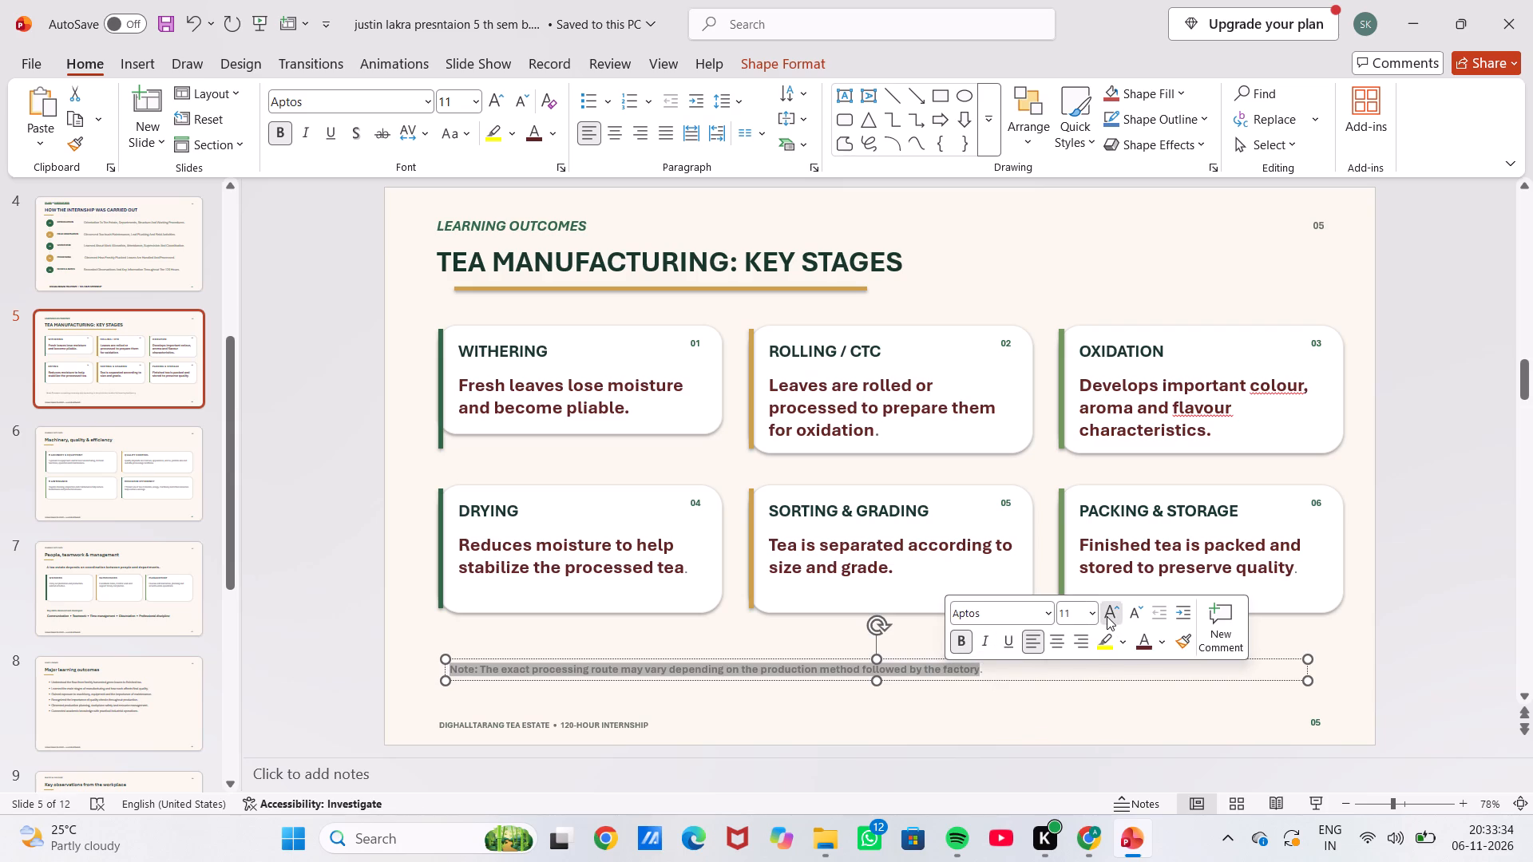
double_click(1107, 616)
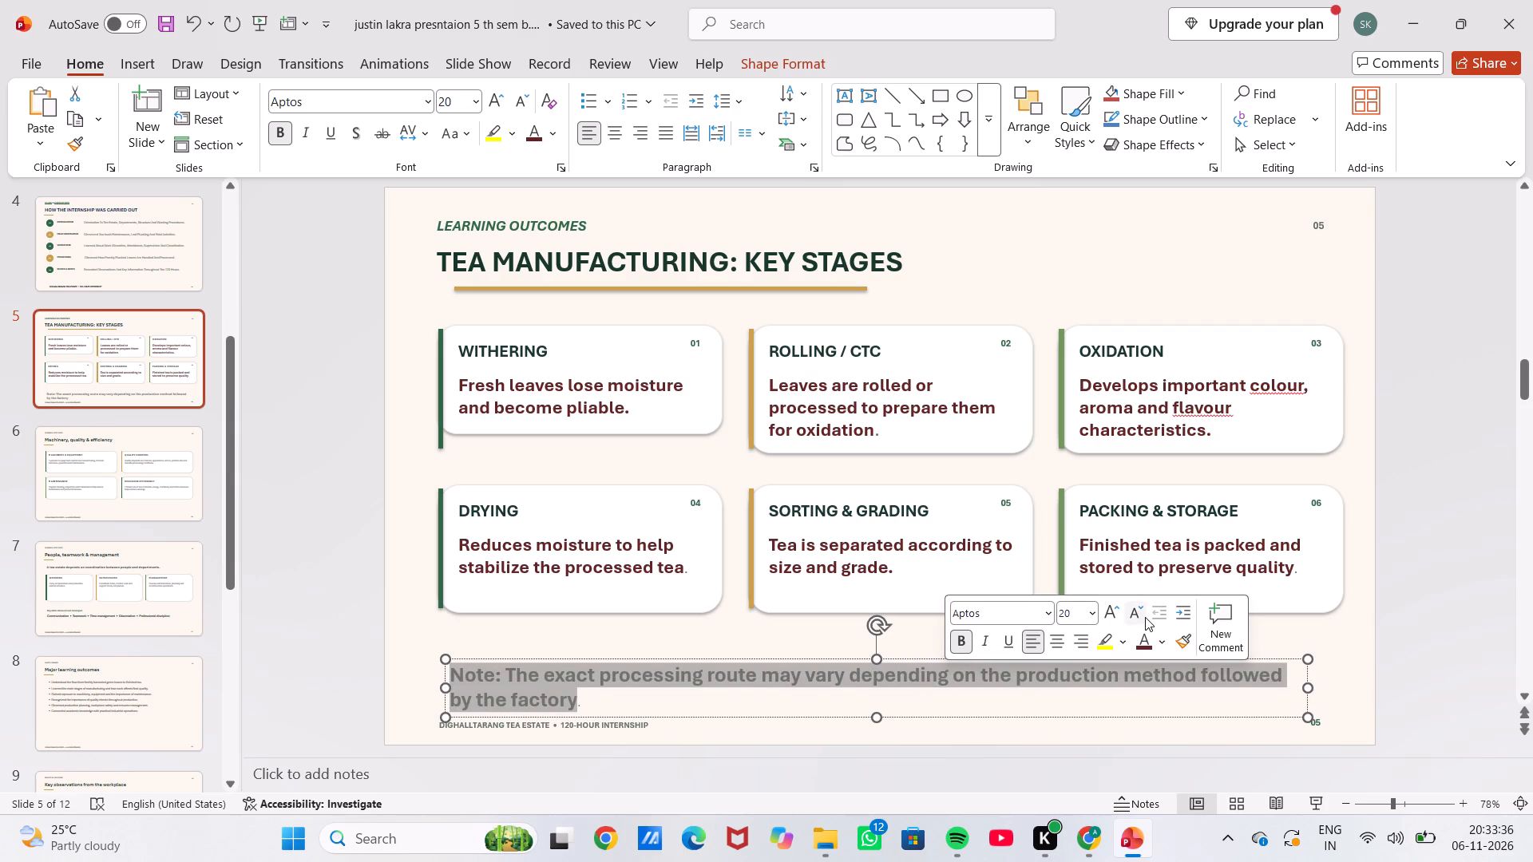
click(1144, 616)
click(1144, 616)
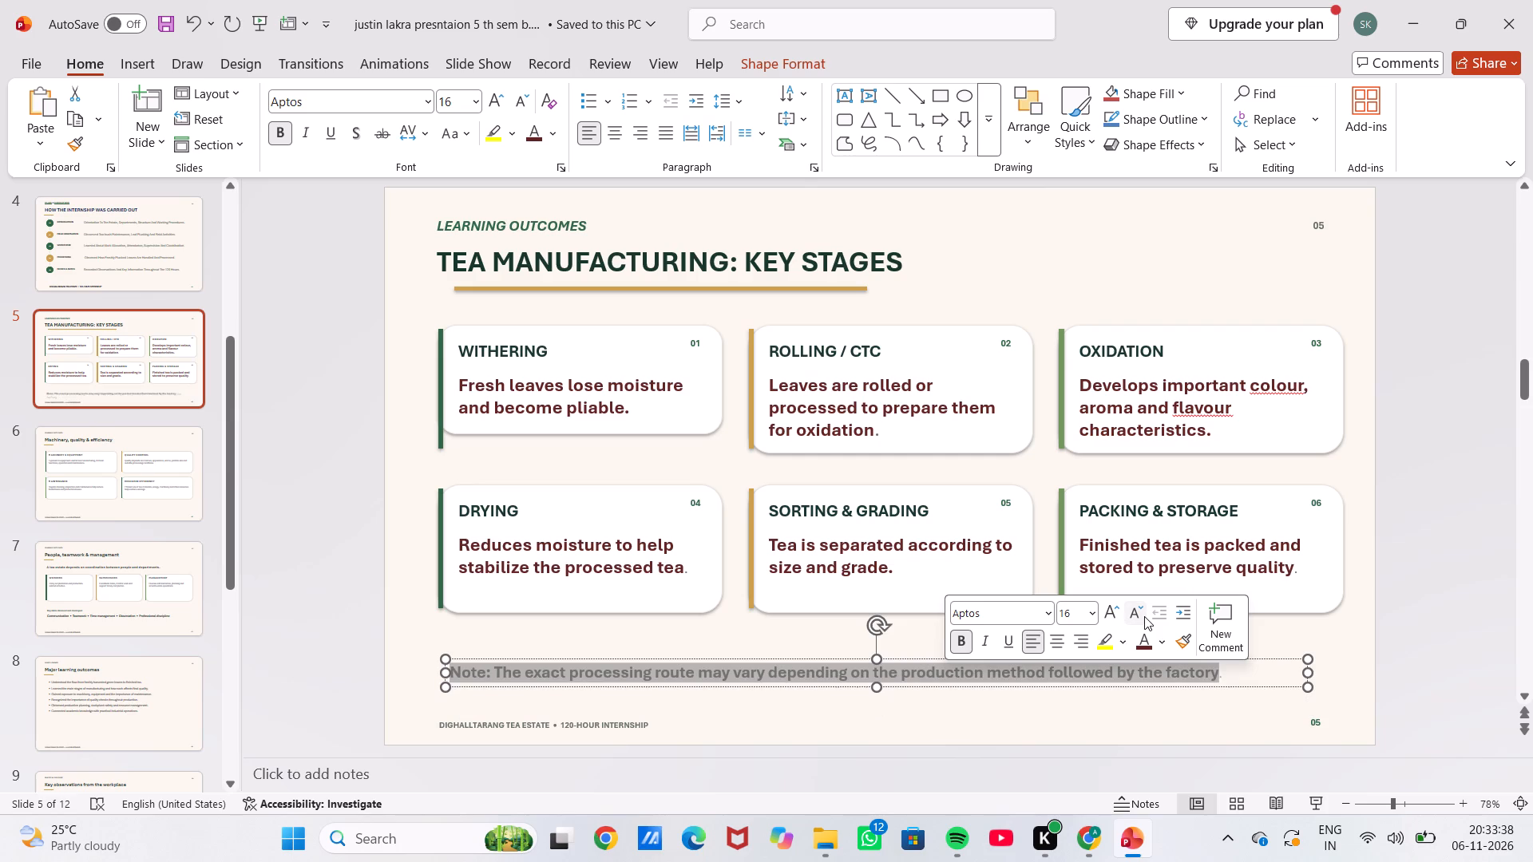
click(1160, 643)
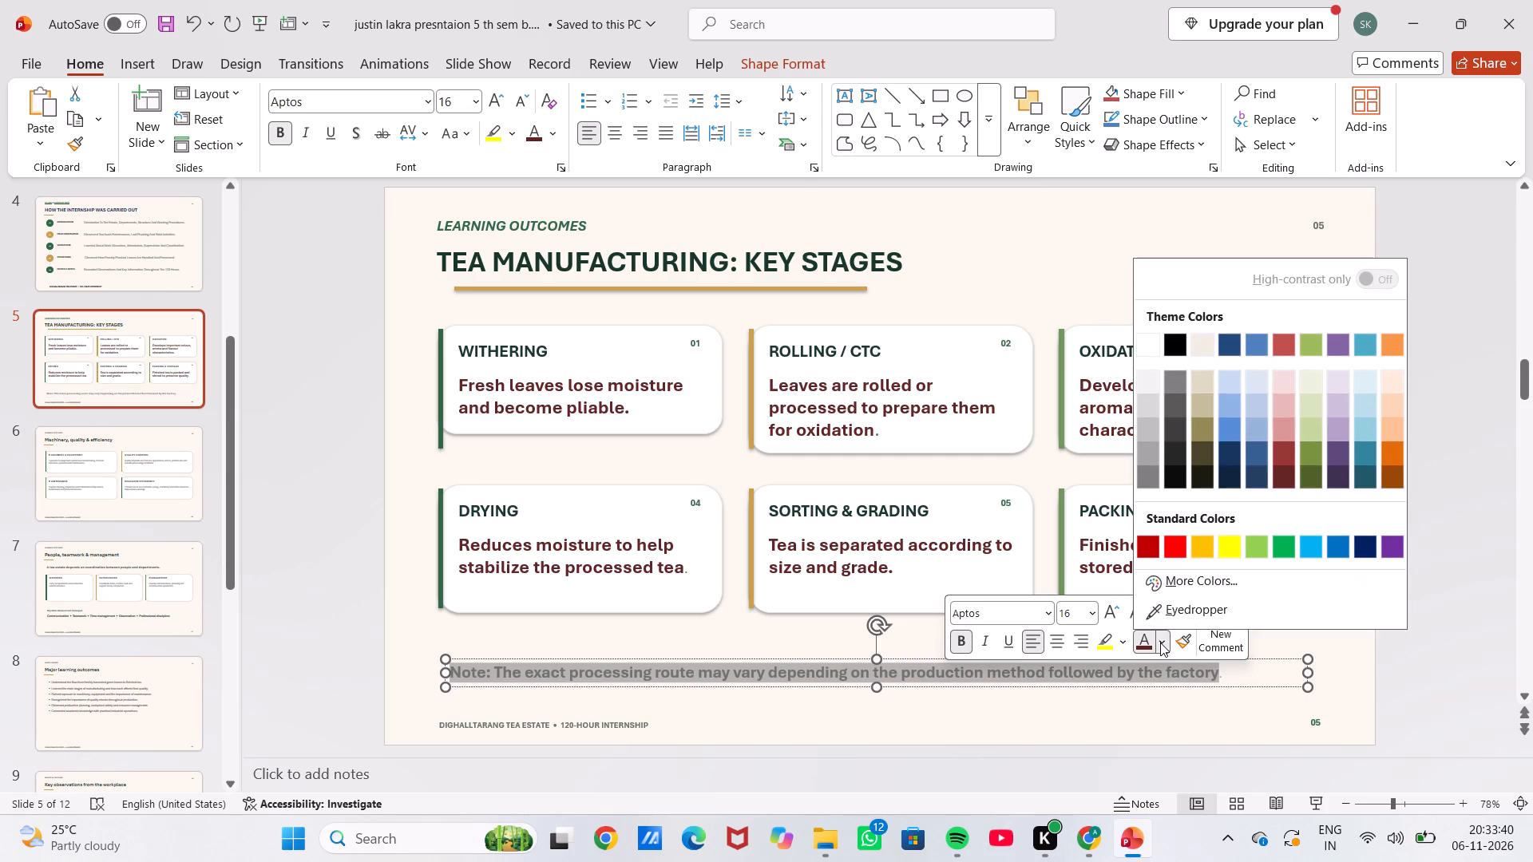
click(1175, 339)
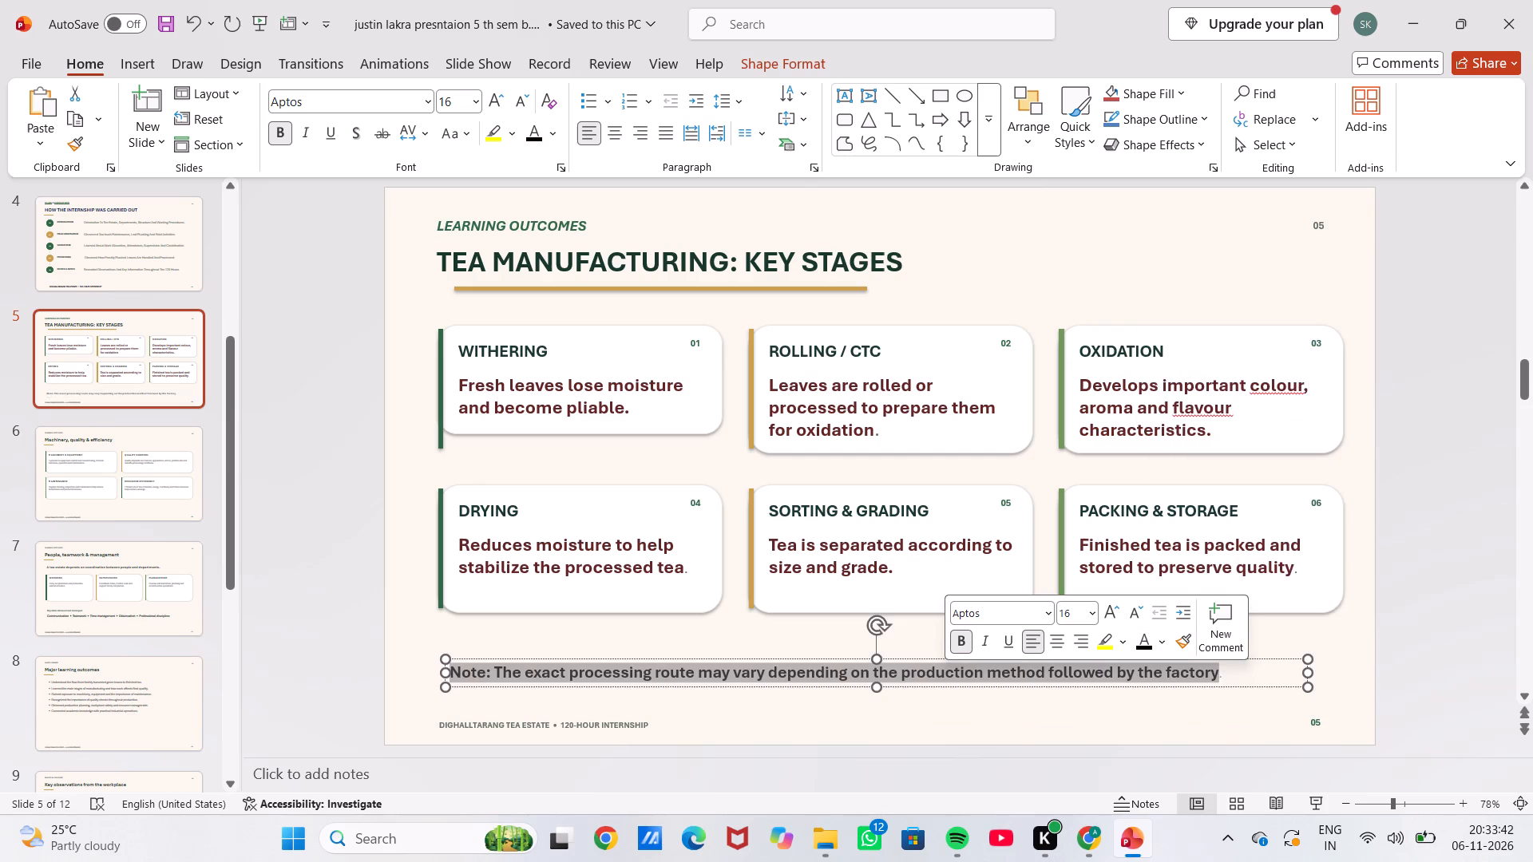
Format slide 5's footer text, DIGHALLTARANG TEA ESTATE • 120-HOUR INTERNSHIP, as black, italic and size 11.
click(660, 728)
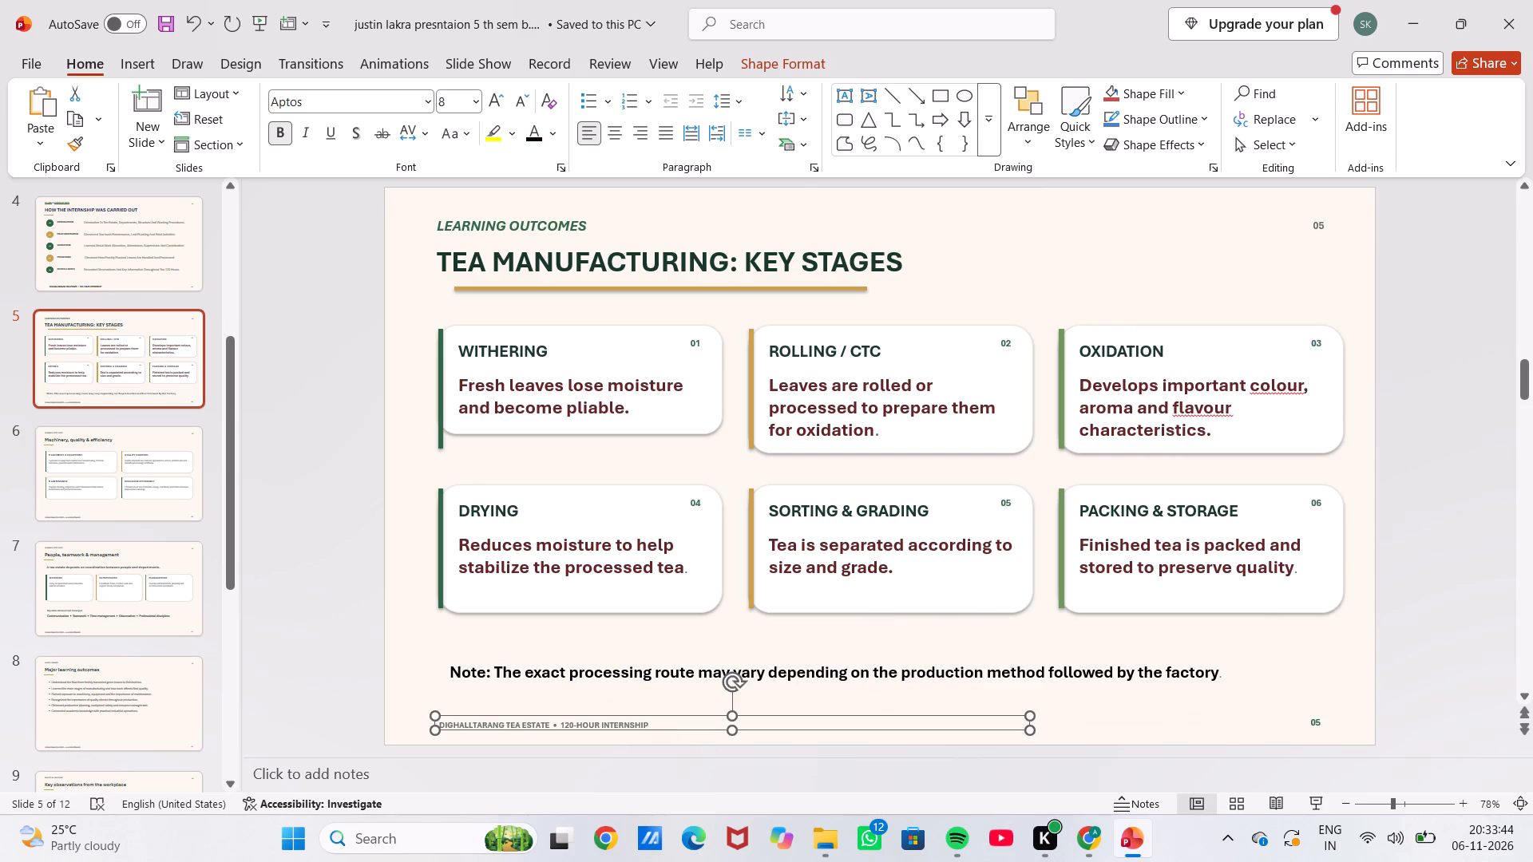
click(679, 726)
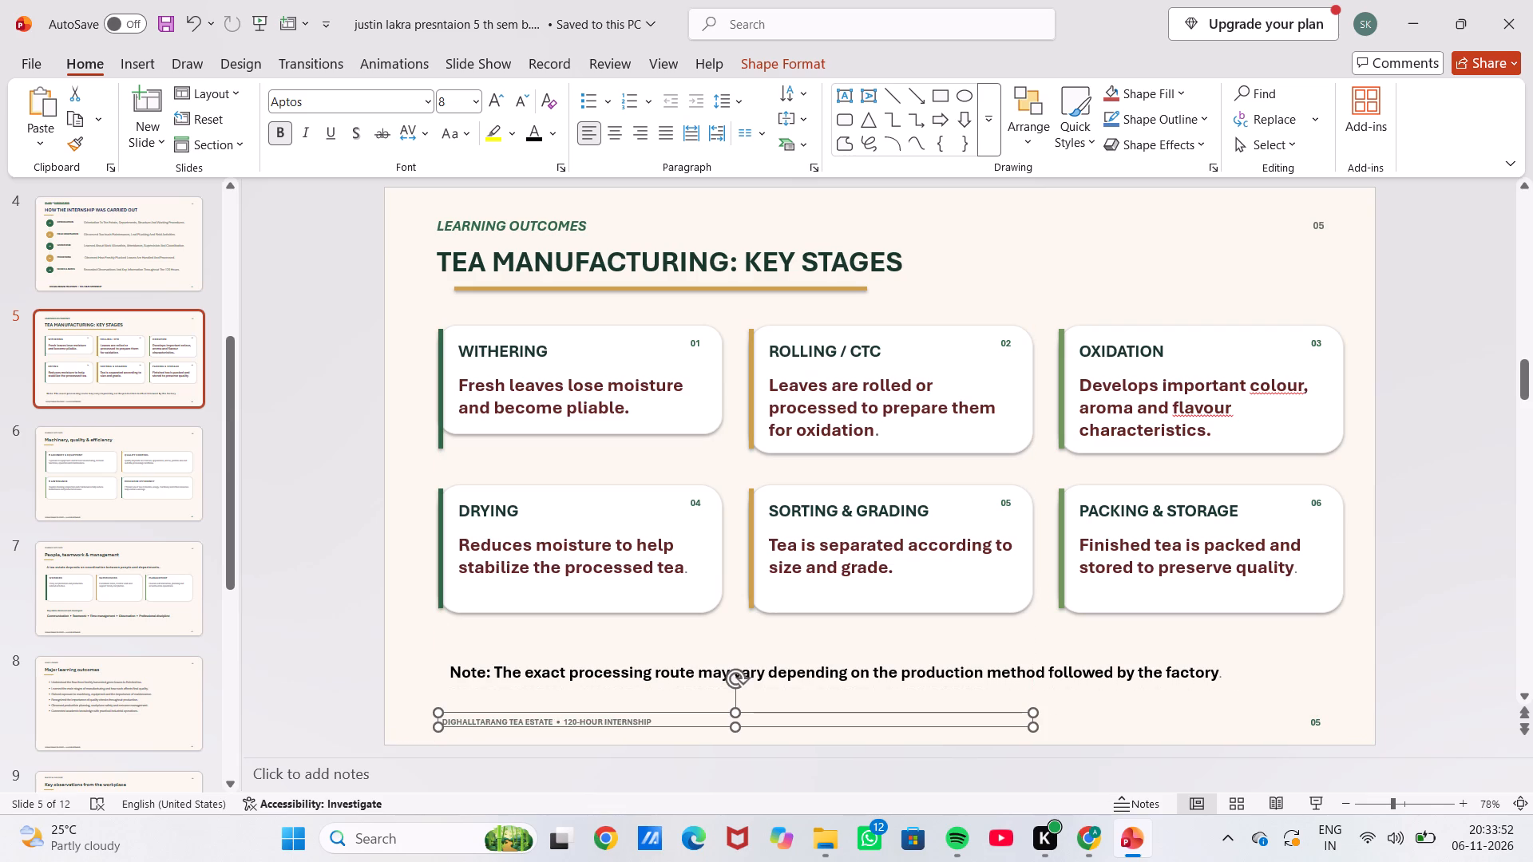
click(554, 130)
click(560, 241)
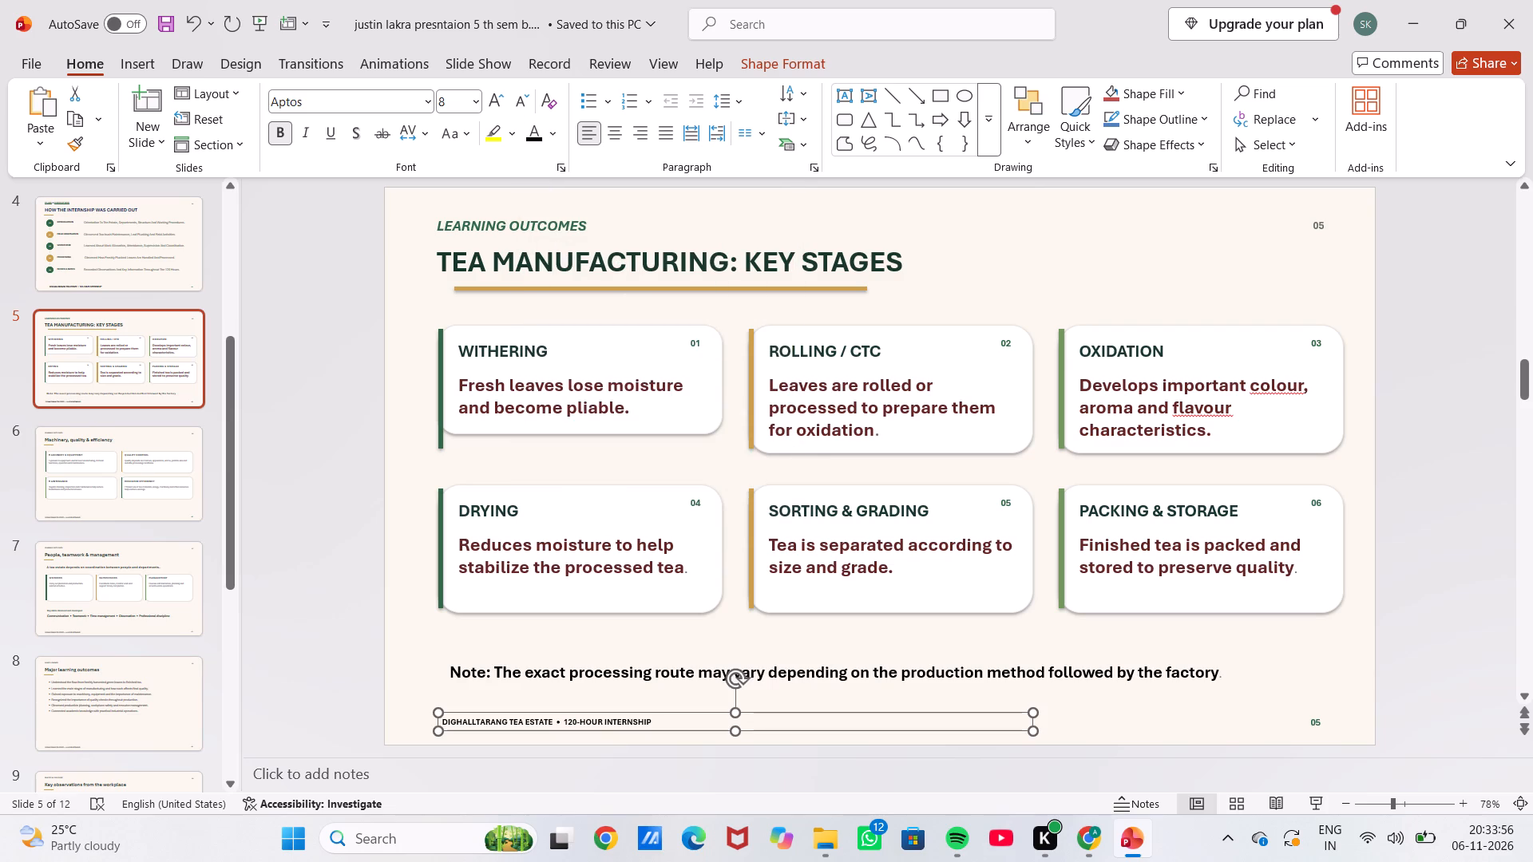
click(283, 130)
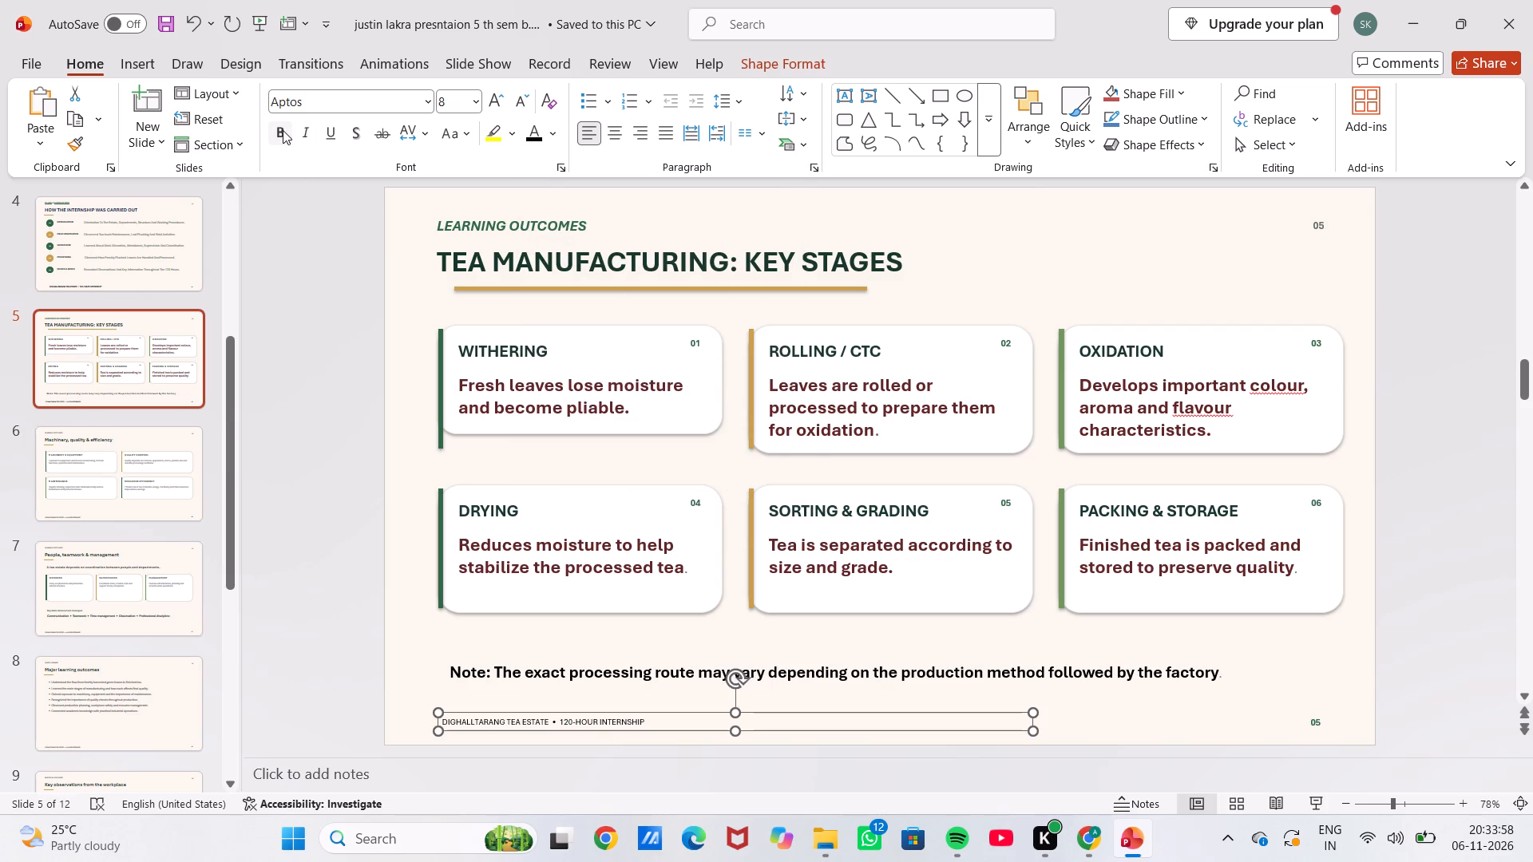
click(283, 130)
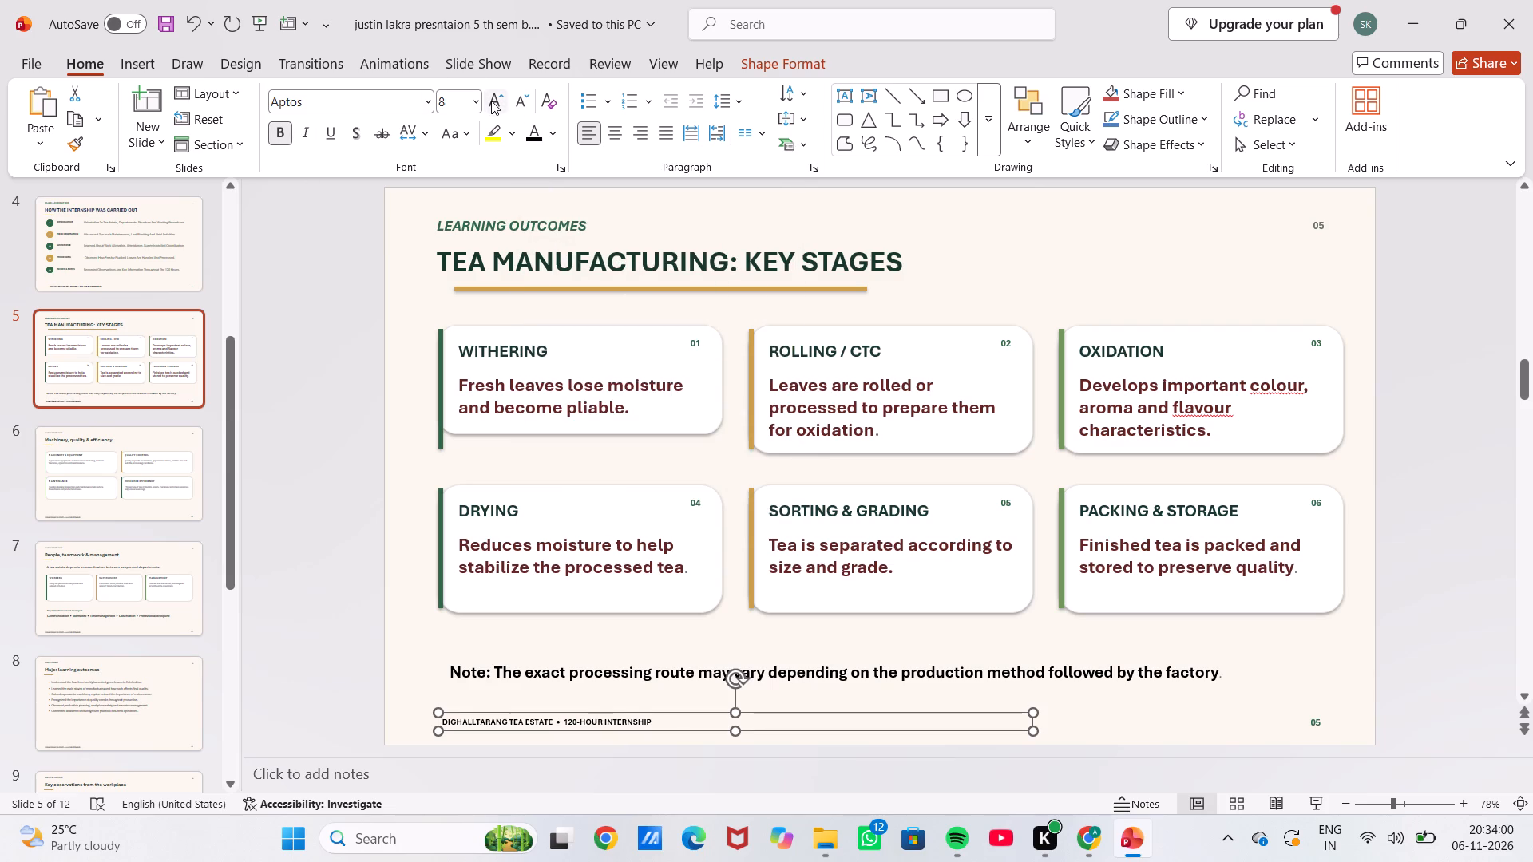
double_click(491, 101)
double_click(491, 101)
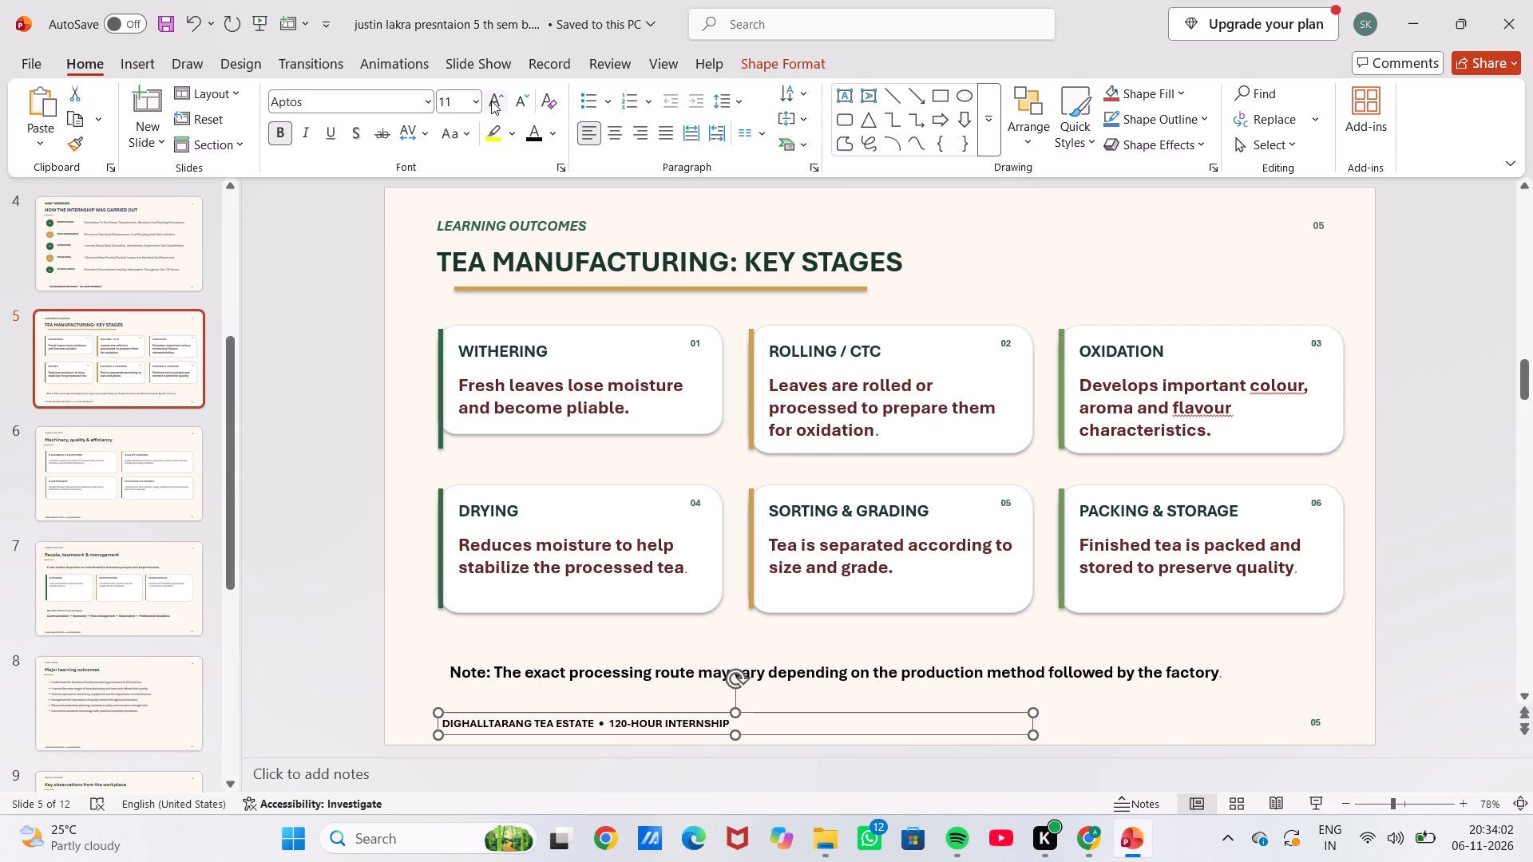
click(311, 130)
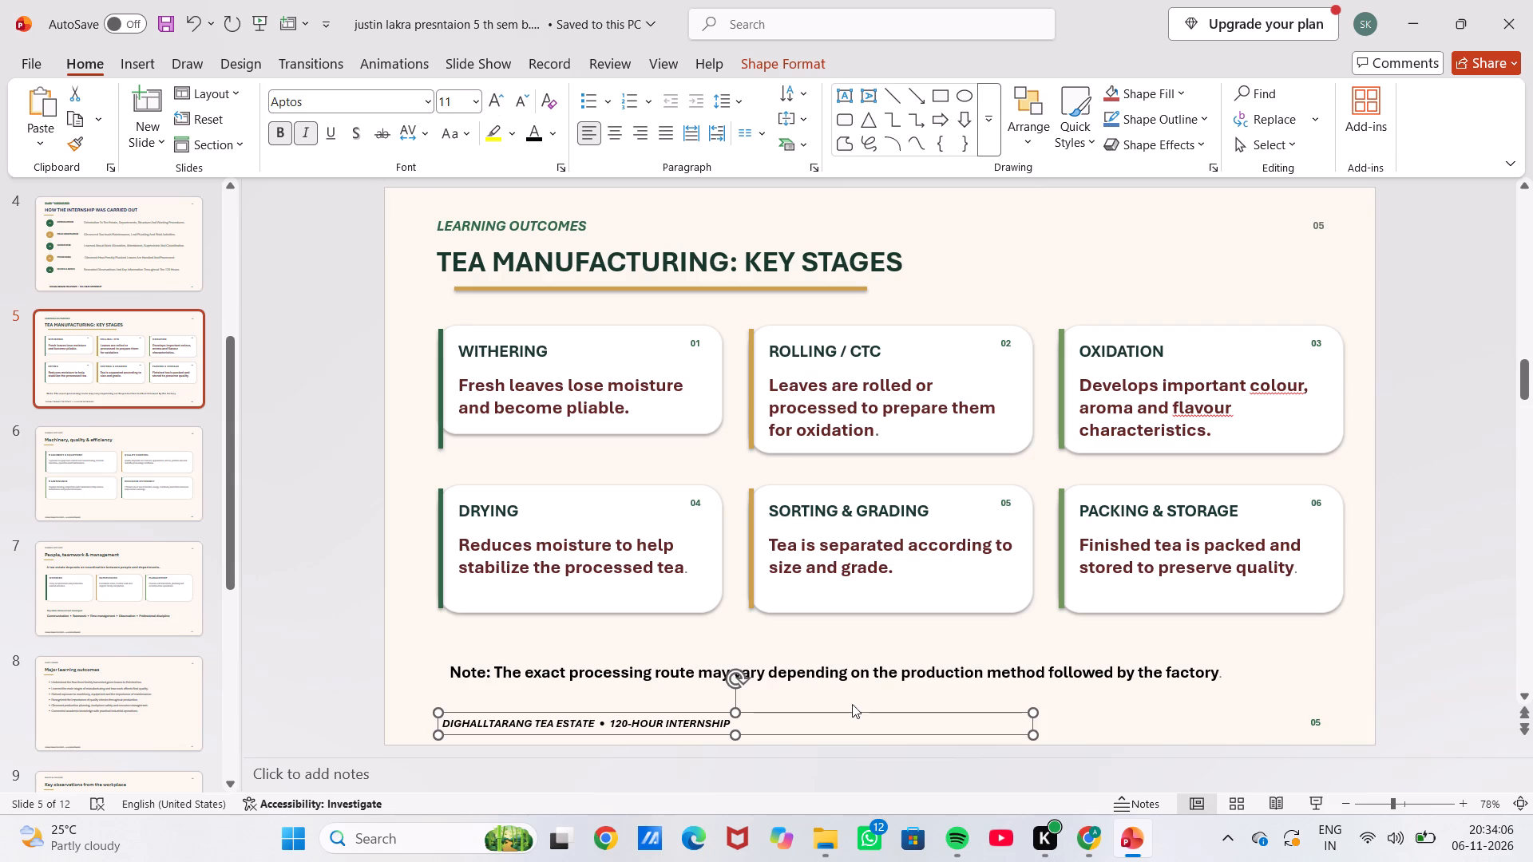
click(947, 643)
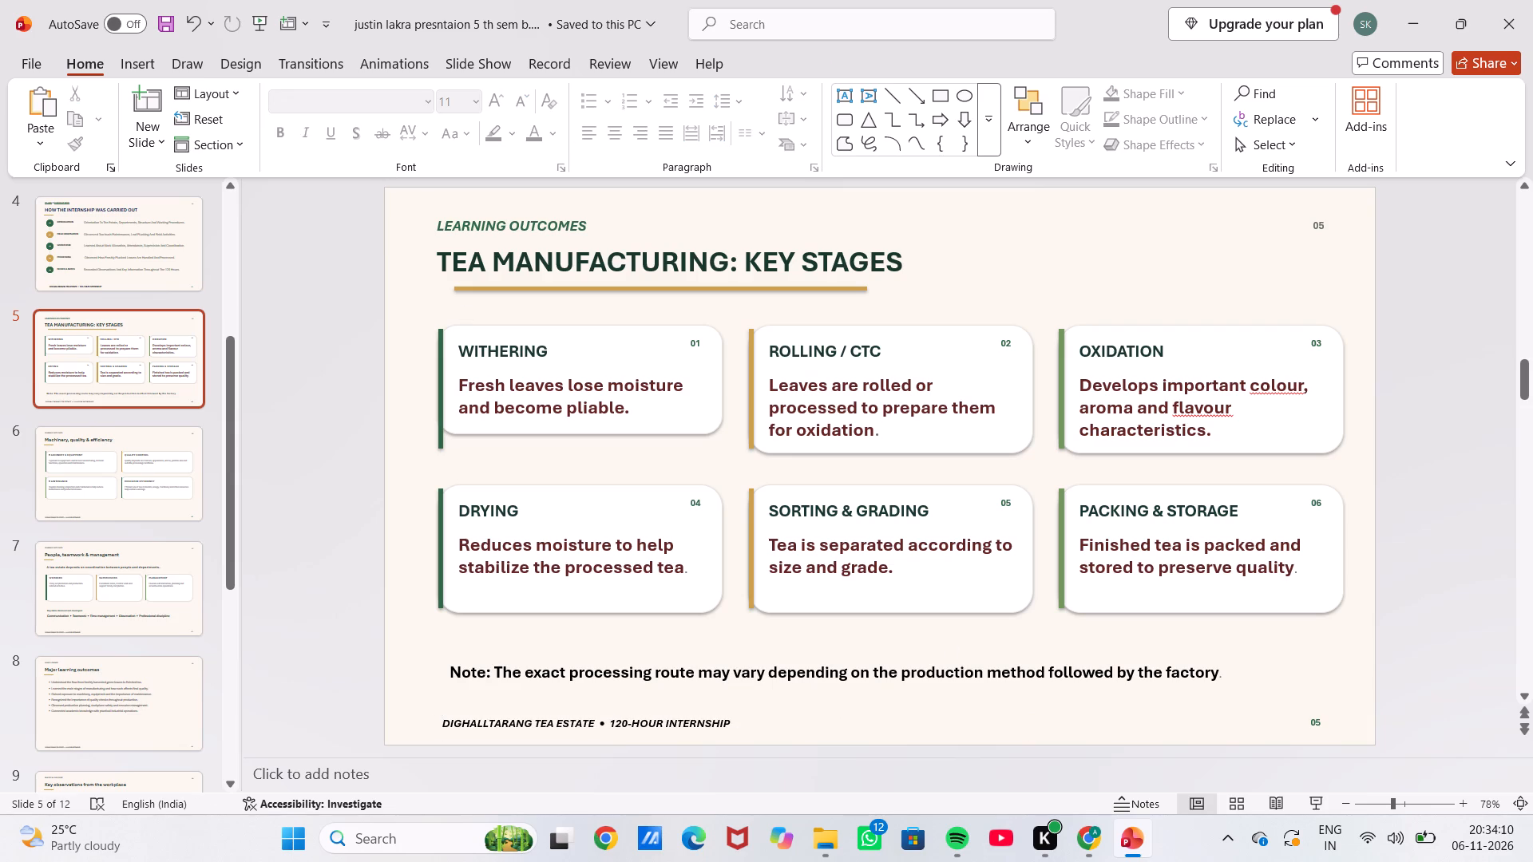
Ignore the spelling flag on "colour" and correct "flavour" to "flavor" in slide 5's OXIDATION card.
right_click(1284, 388)
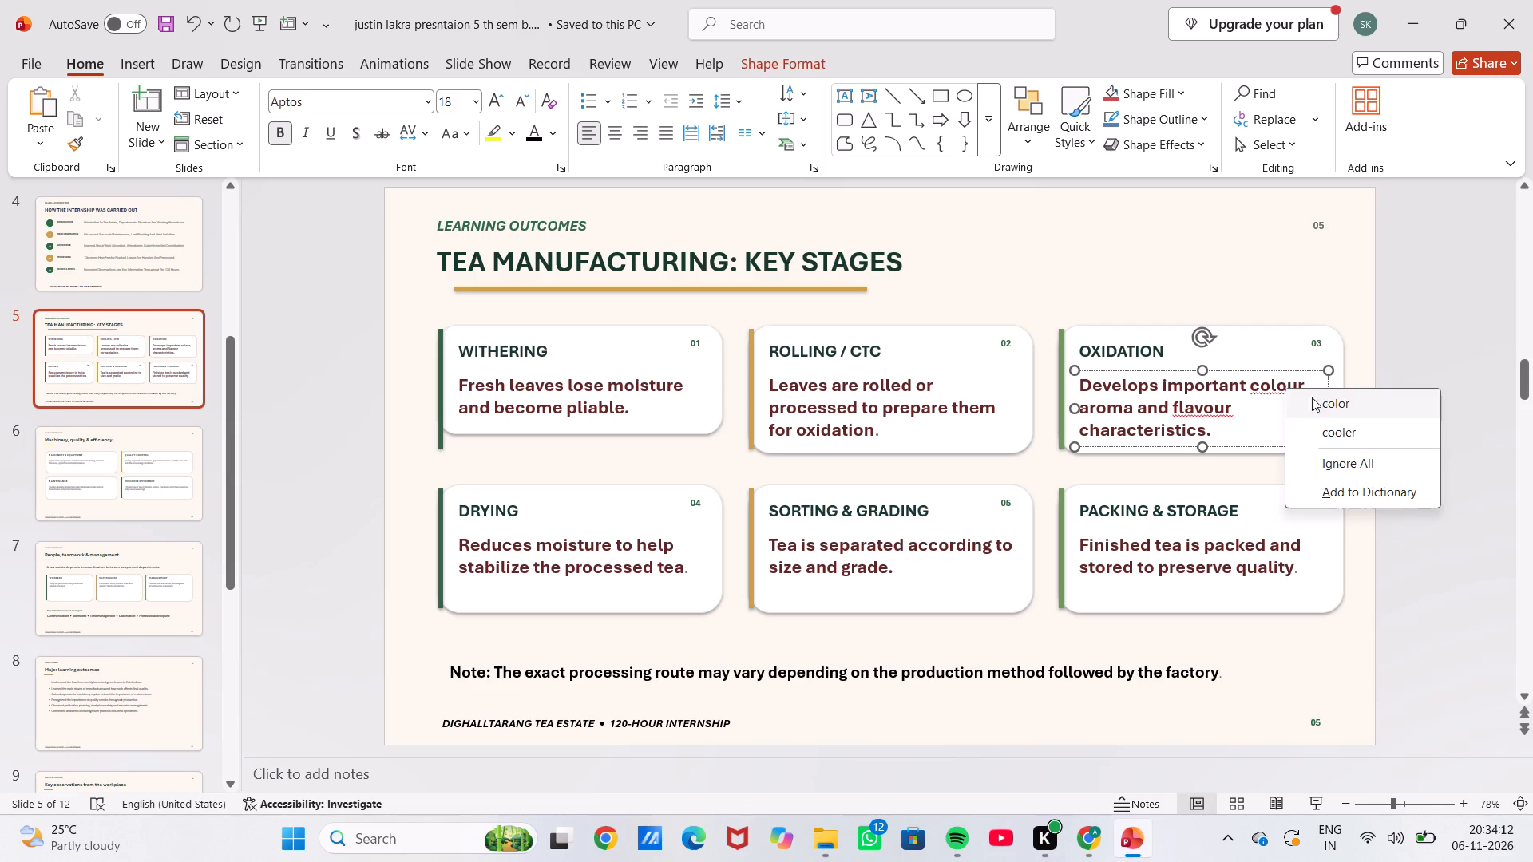
double_click(1324, 460)
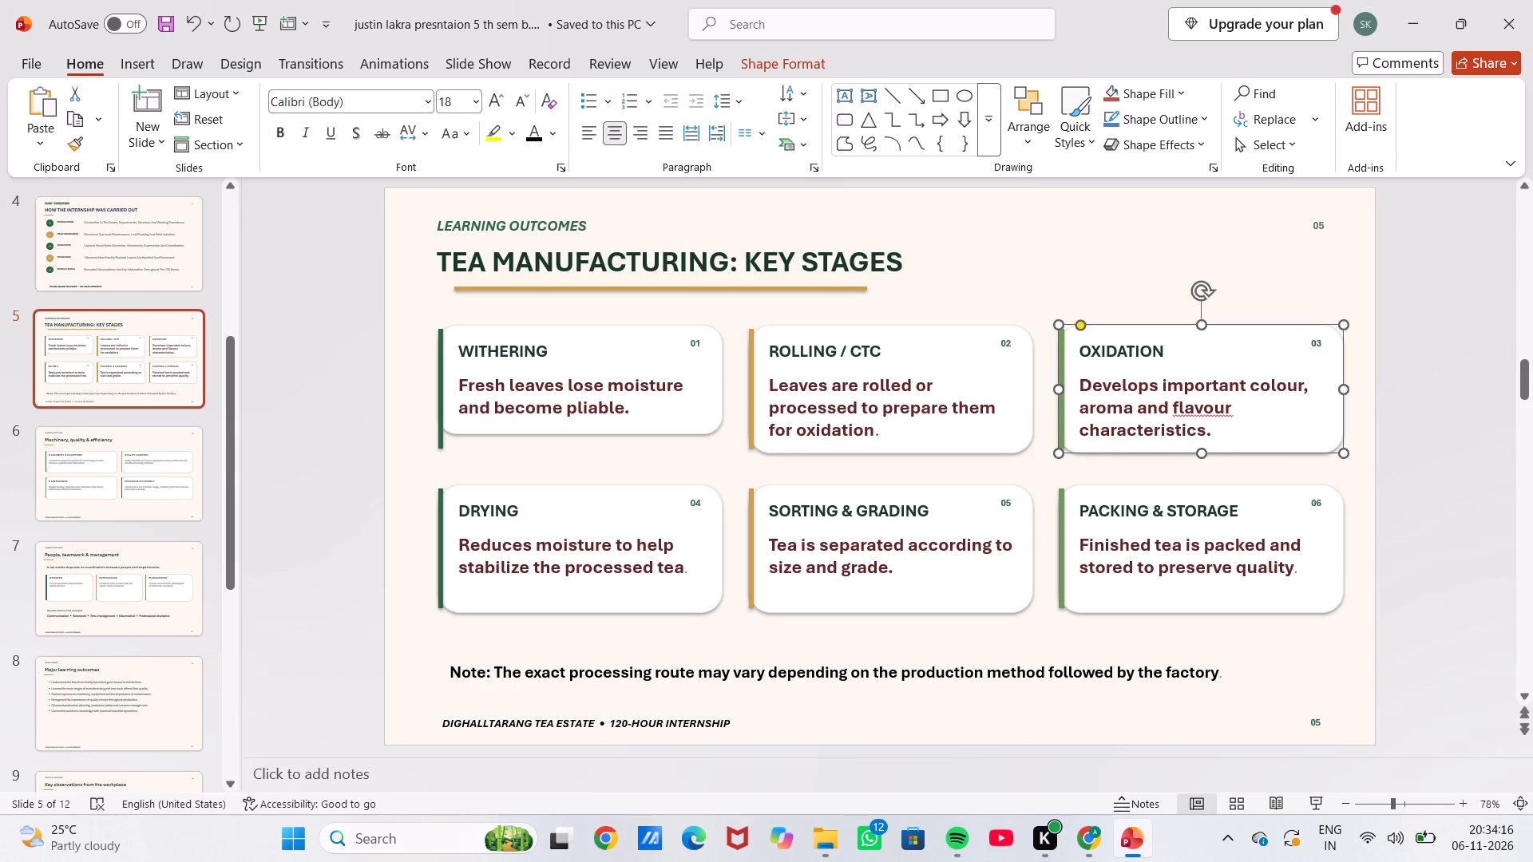
right_click(1213, 409)
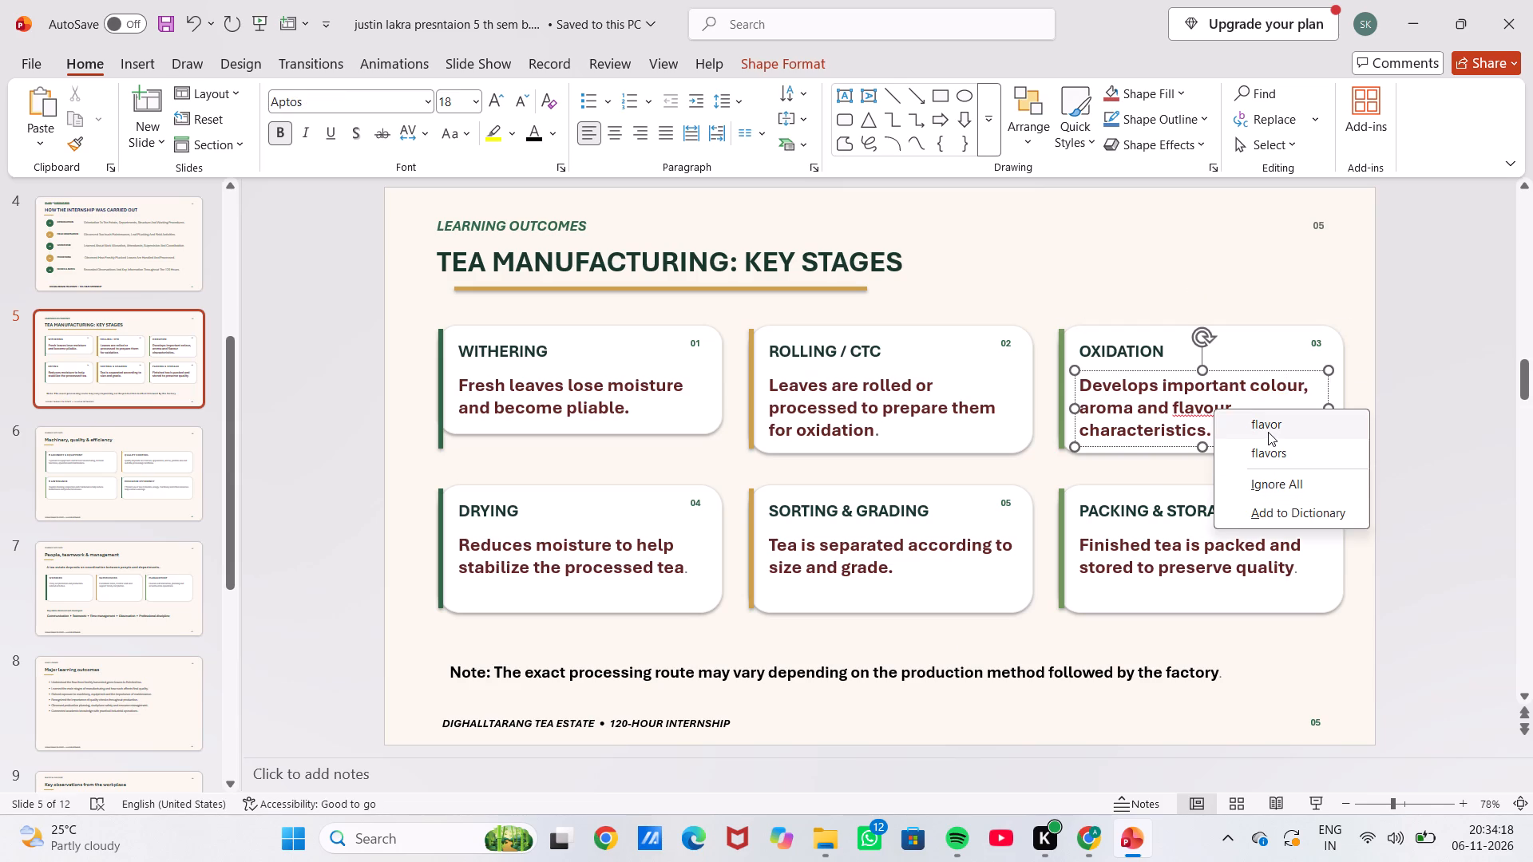
click(1268, 432)
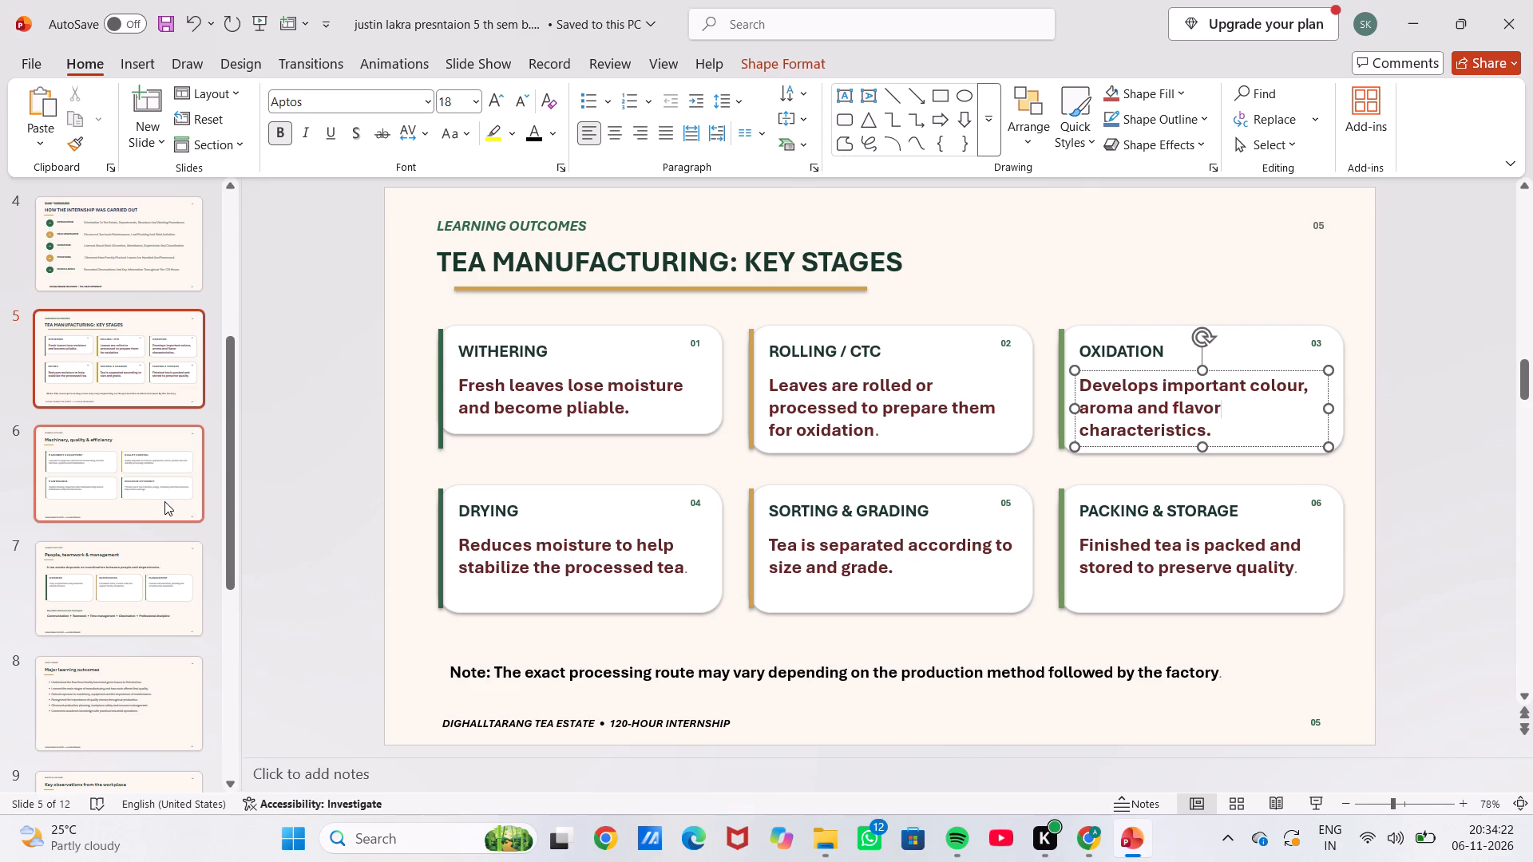
Compare the footer text sizes on slides 3, 4 and 5, and set slide 3's whole footer text to size 12.
scroll(529, 450, up, 1)
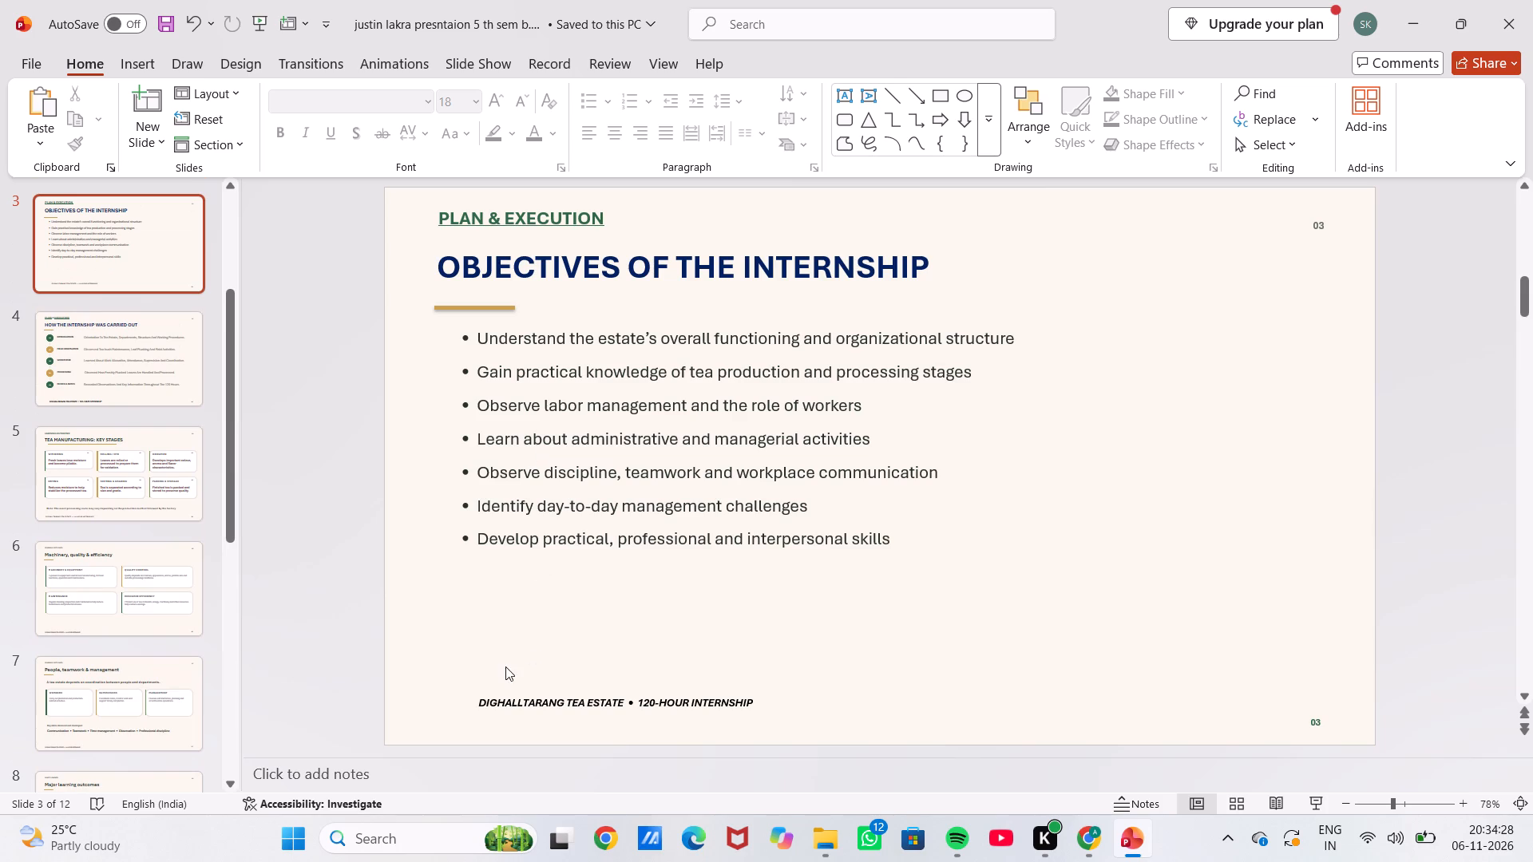
click(479, 695)
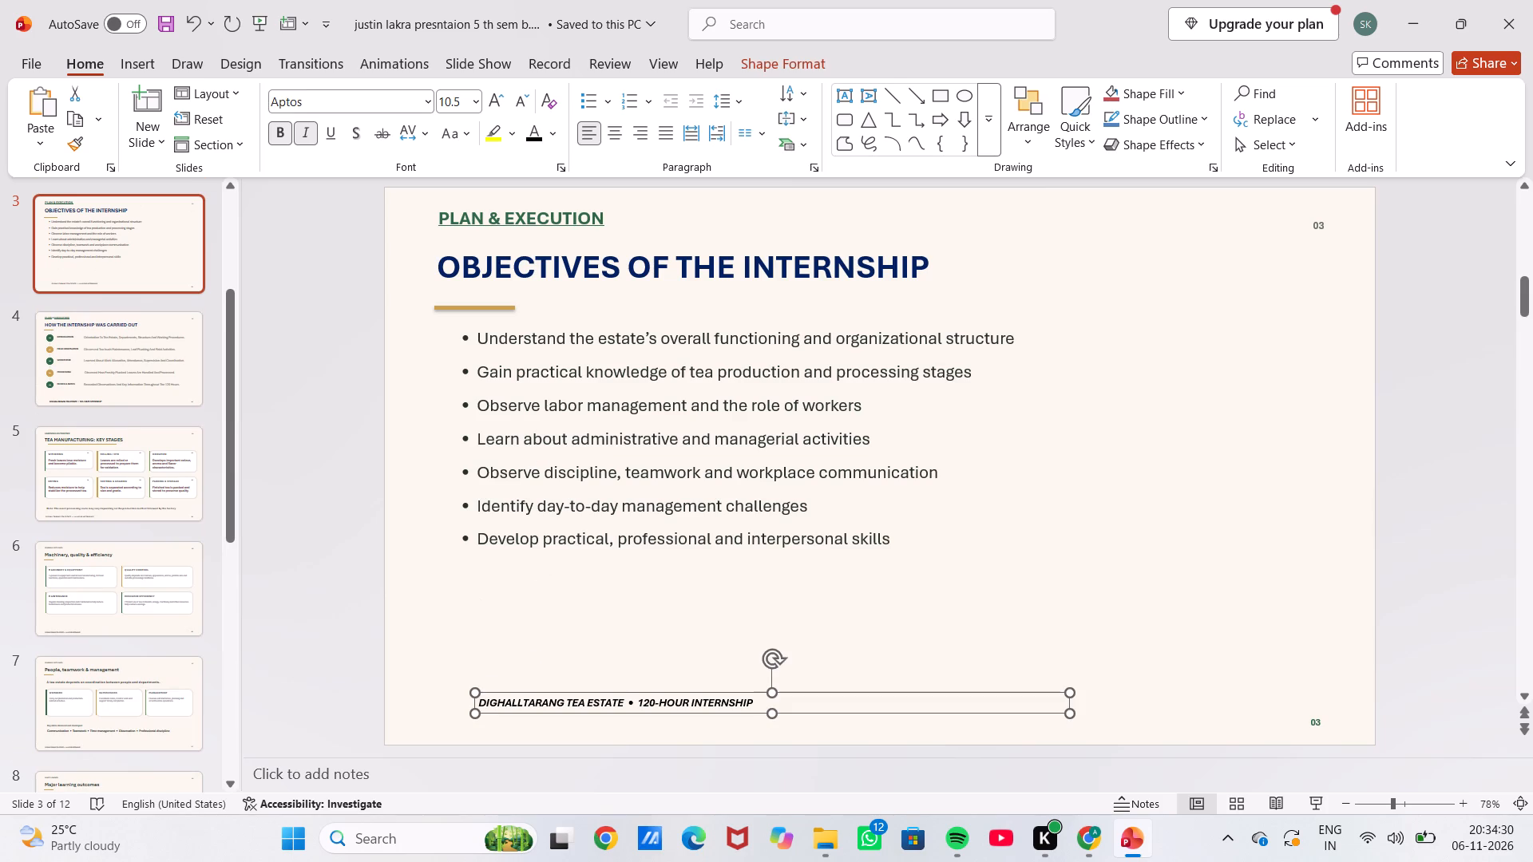
click(110, 451)
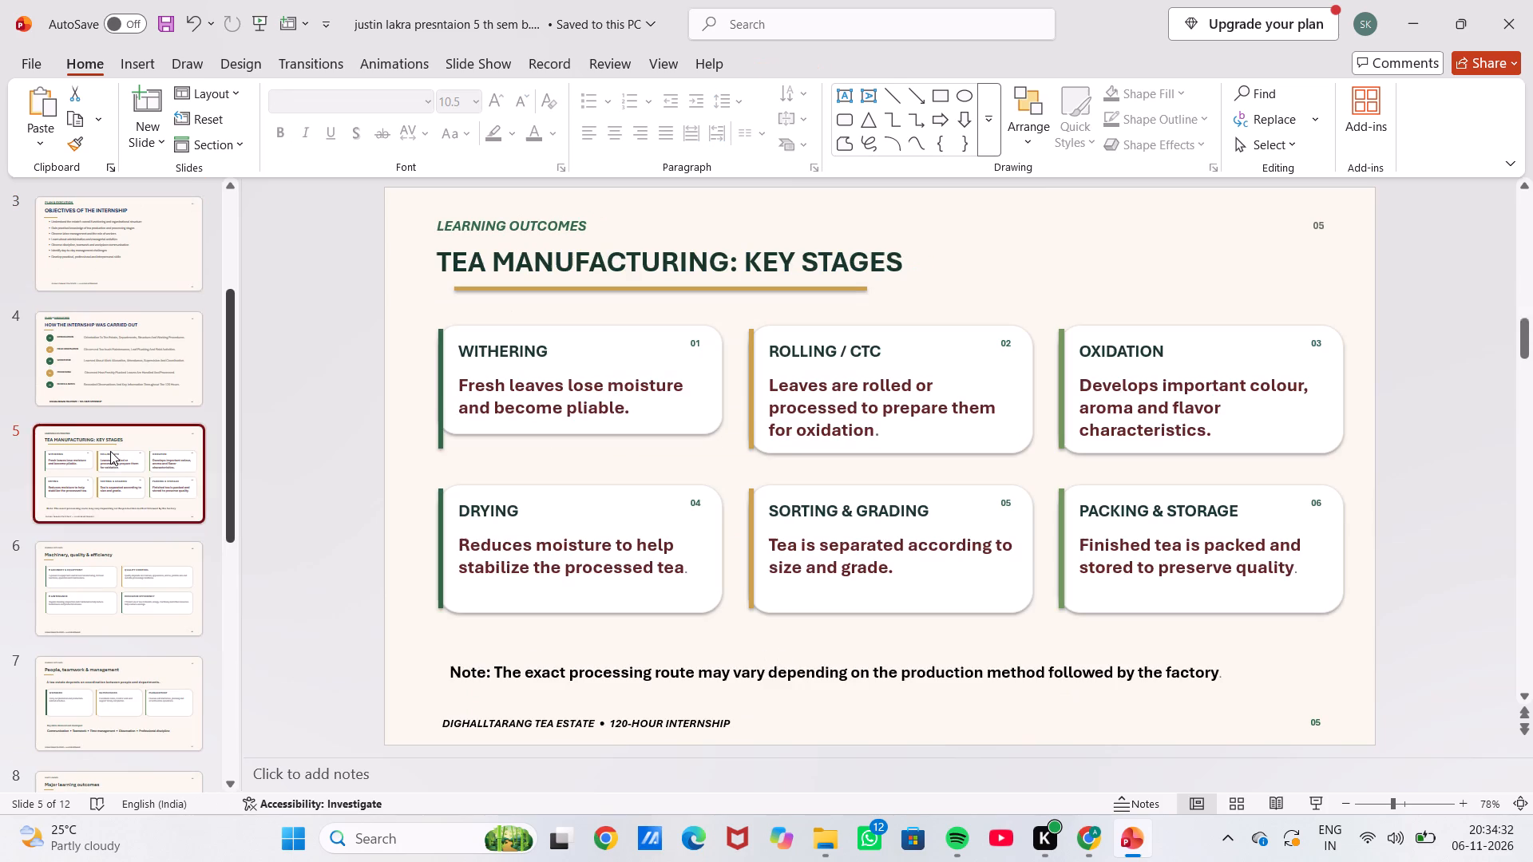
click(469, 724)
click(133, 351)
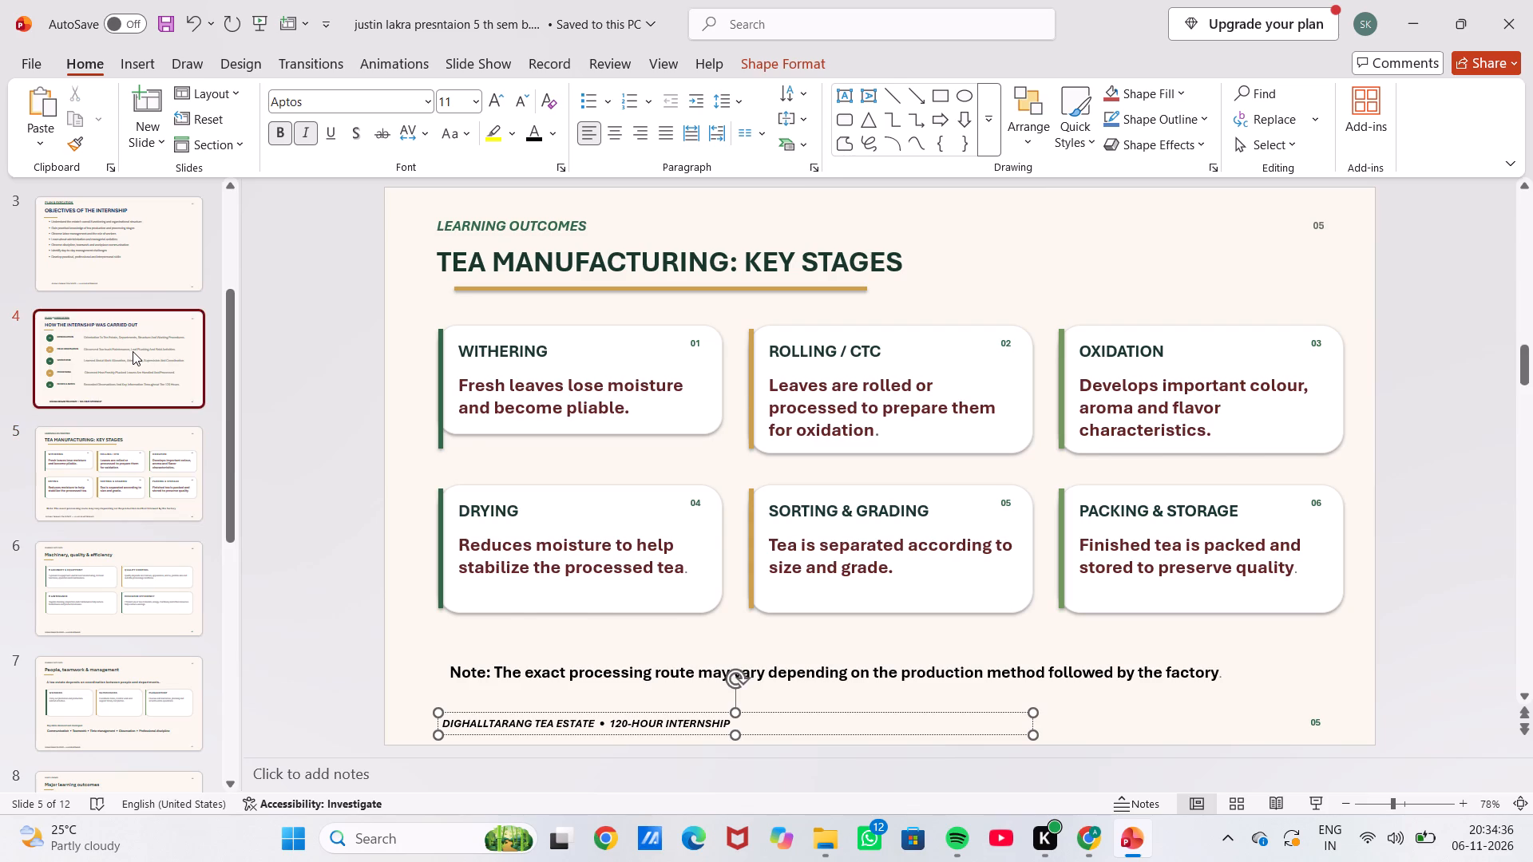
click(497, 717)
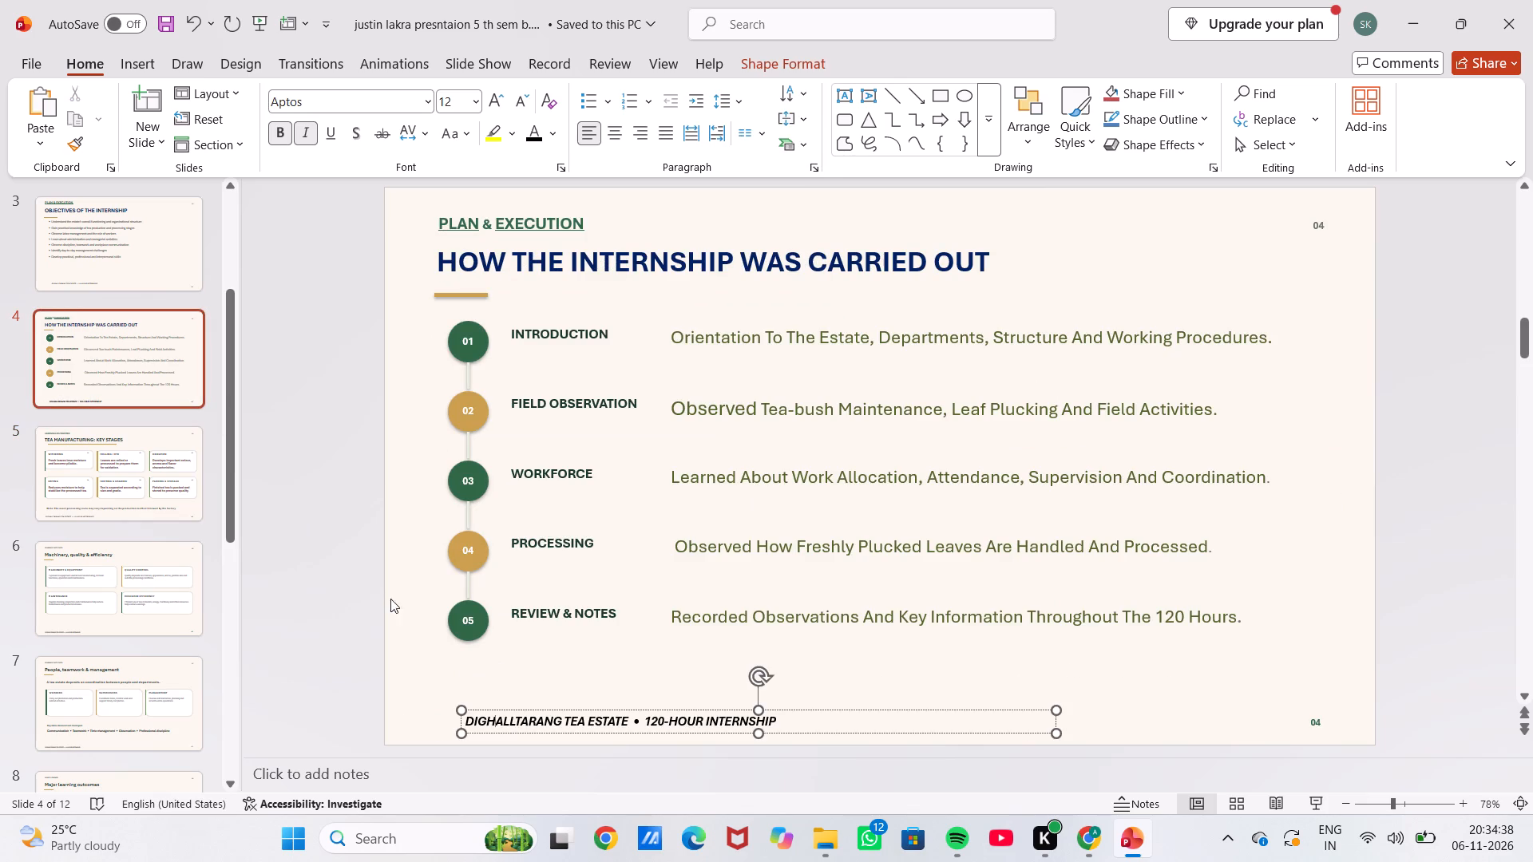
click(172, 281)
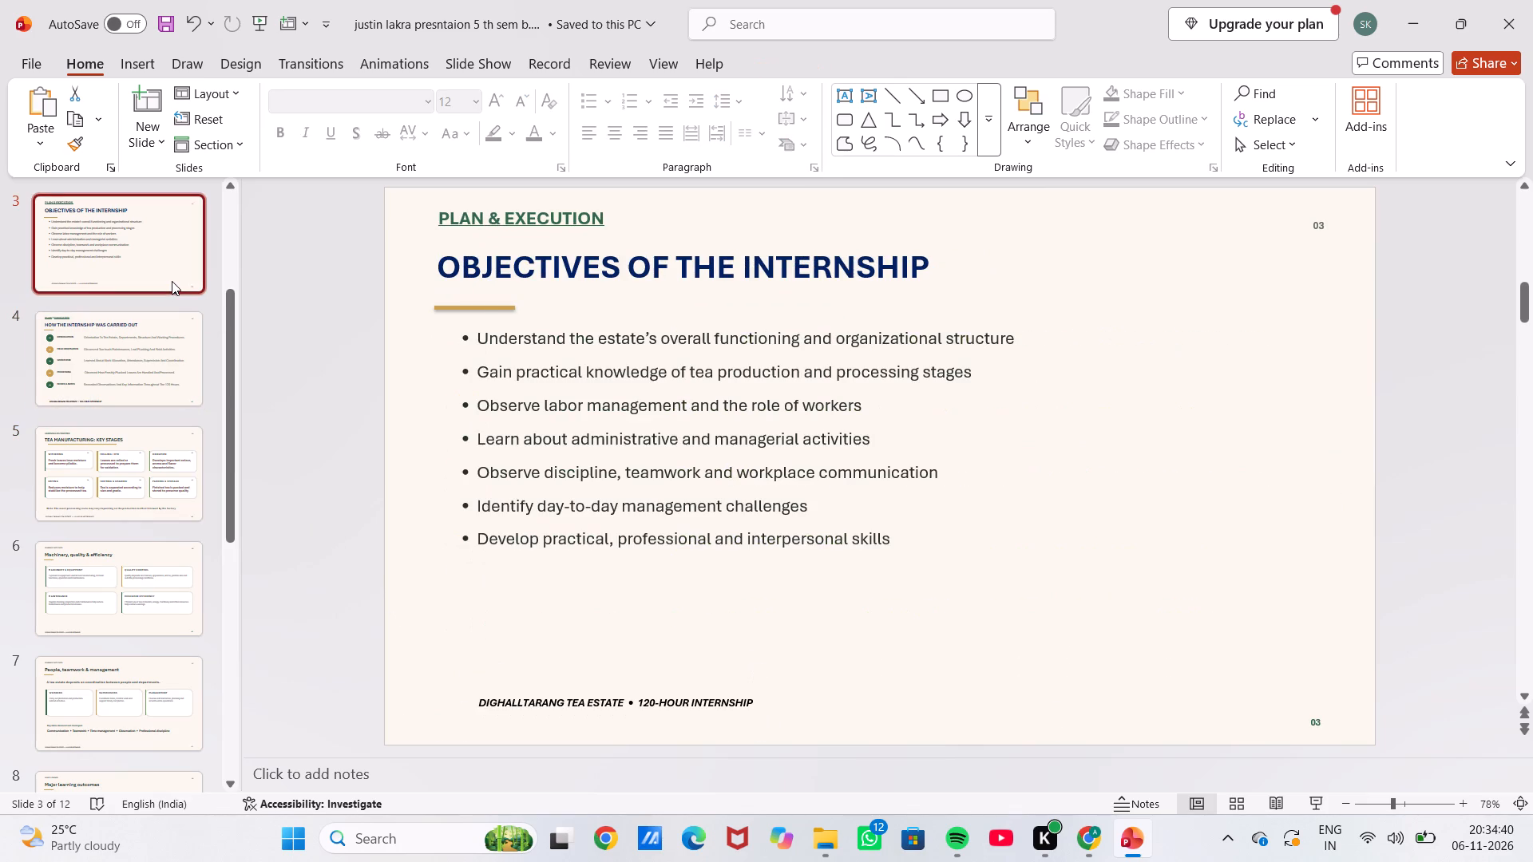
click(505, 702)
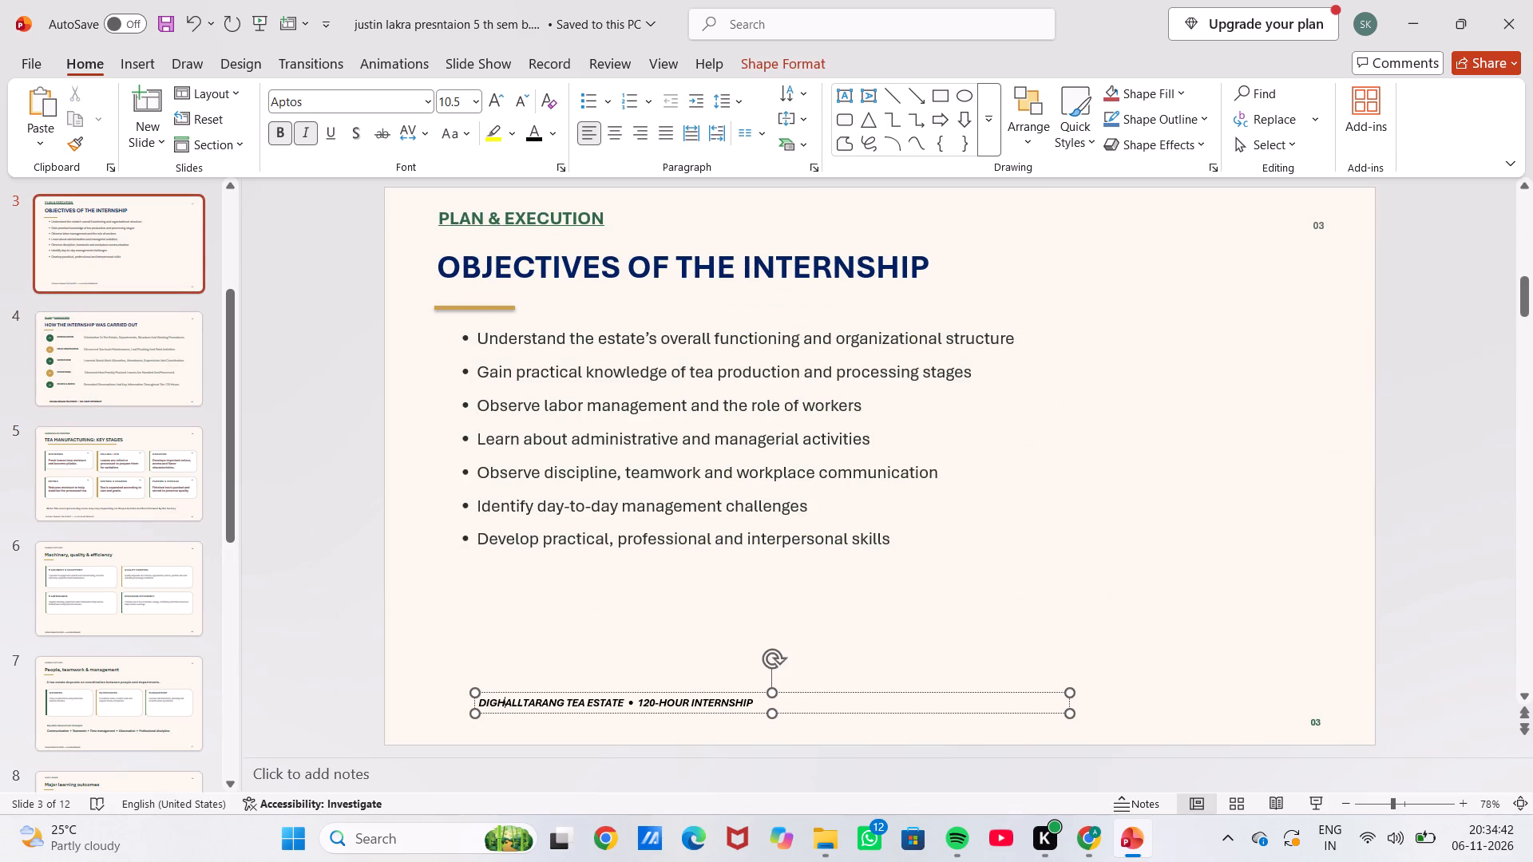
click(492, 95)
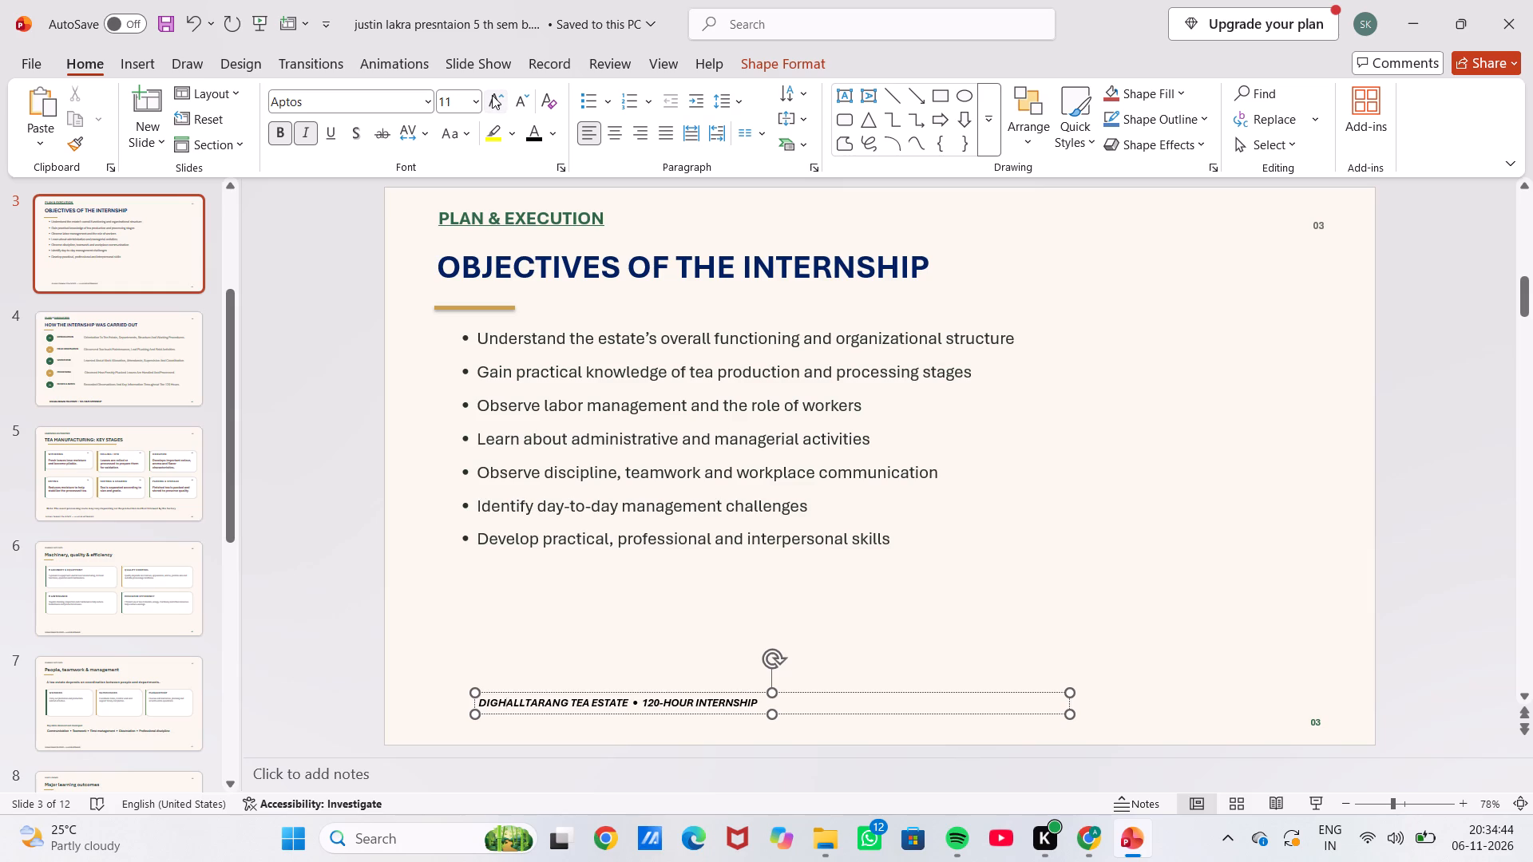
click(492, 95)
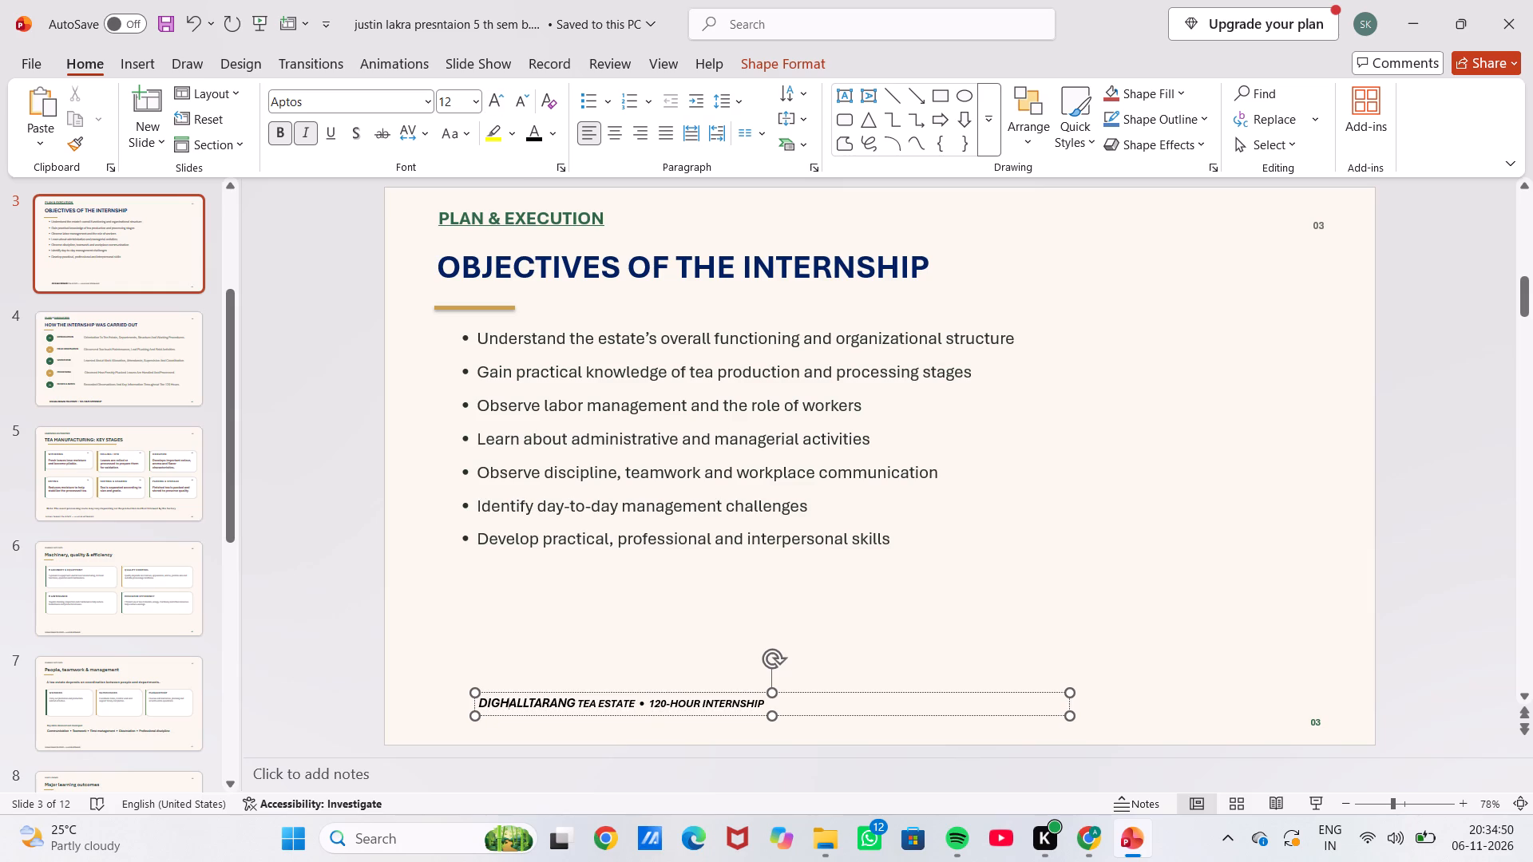
drag(579, 703, 721, 705)
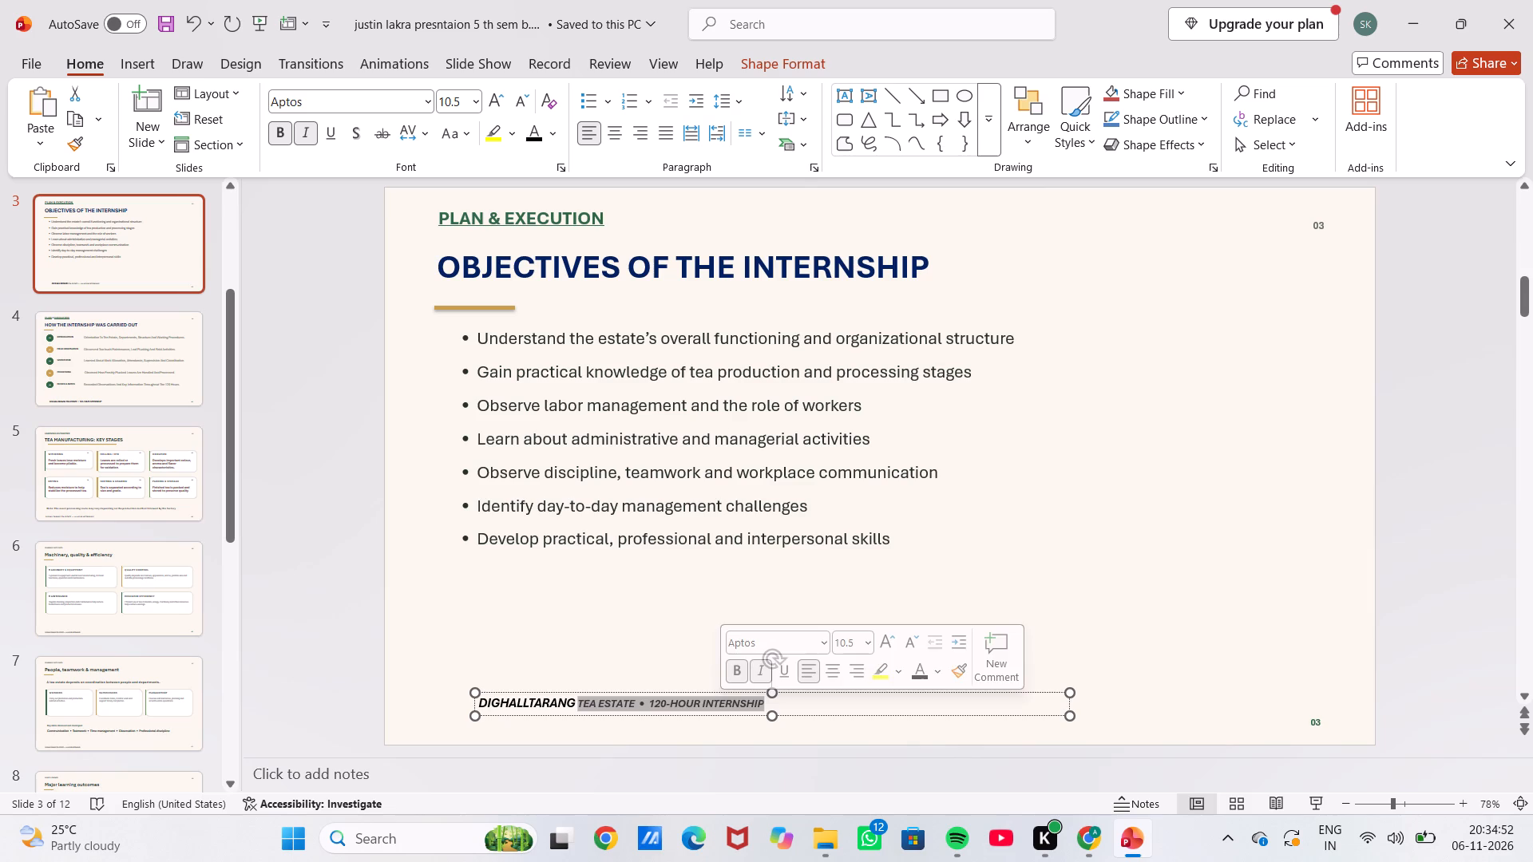
click(496, 106)
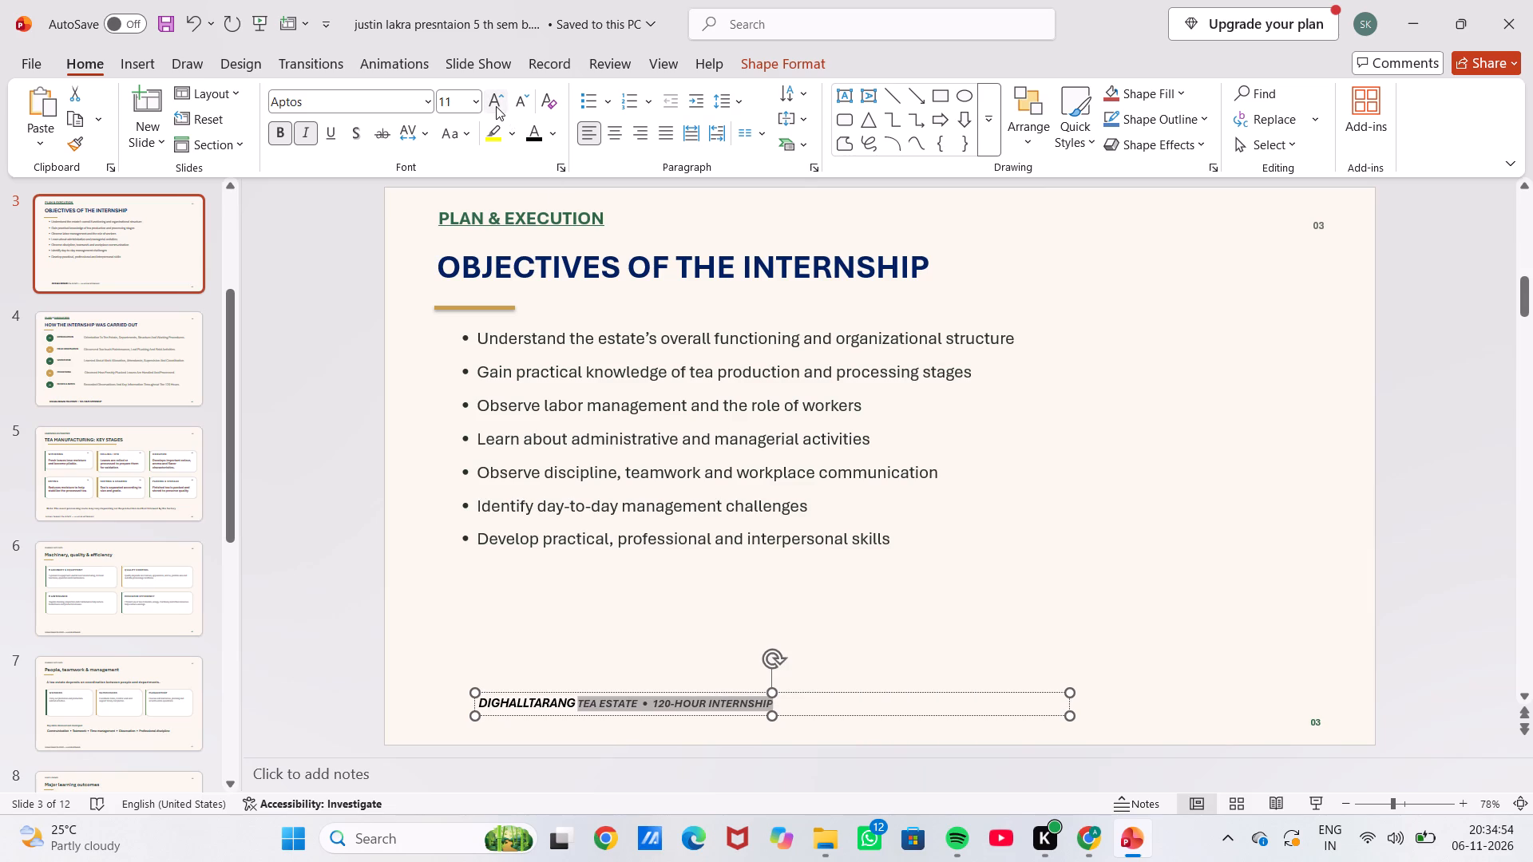
click(496, 106)
click(534, 623)
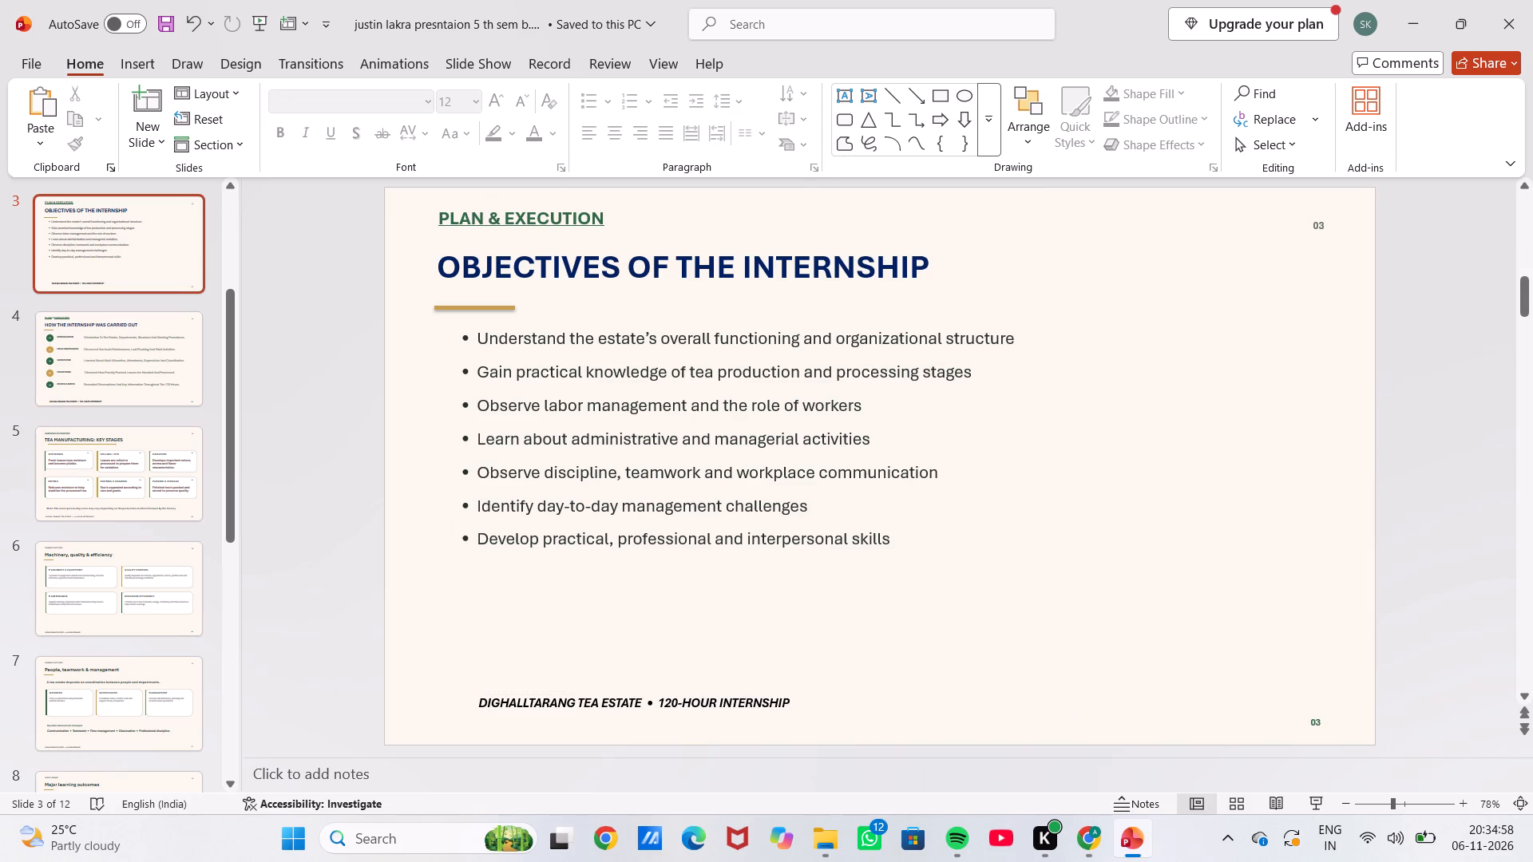
Move slide 3's footer text box slightly down and to the left on the slide.
click(577, 706)
drag(577, 706, 563, 717)
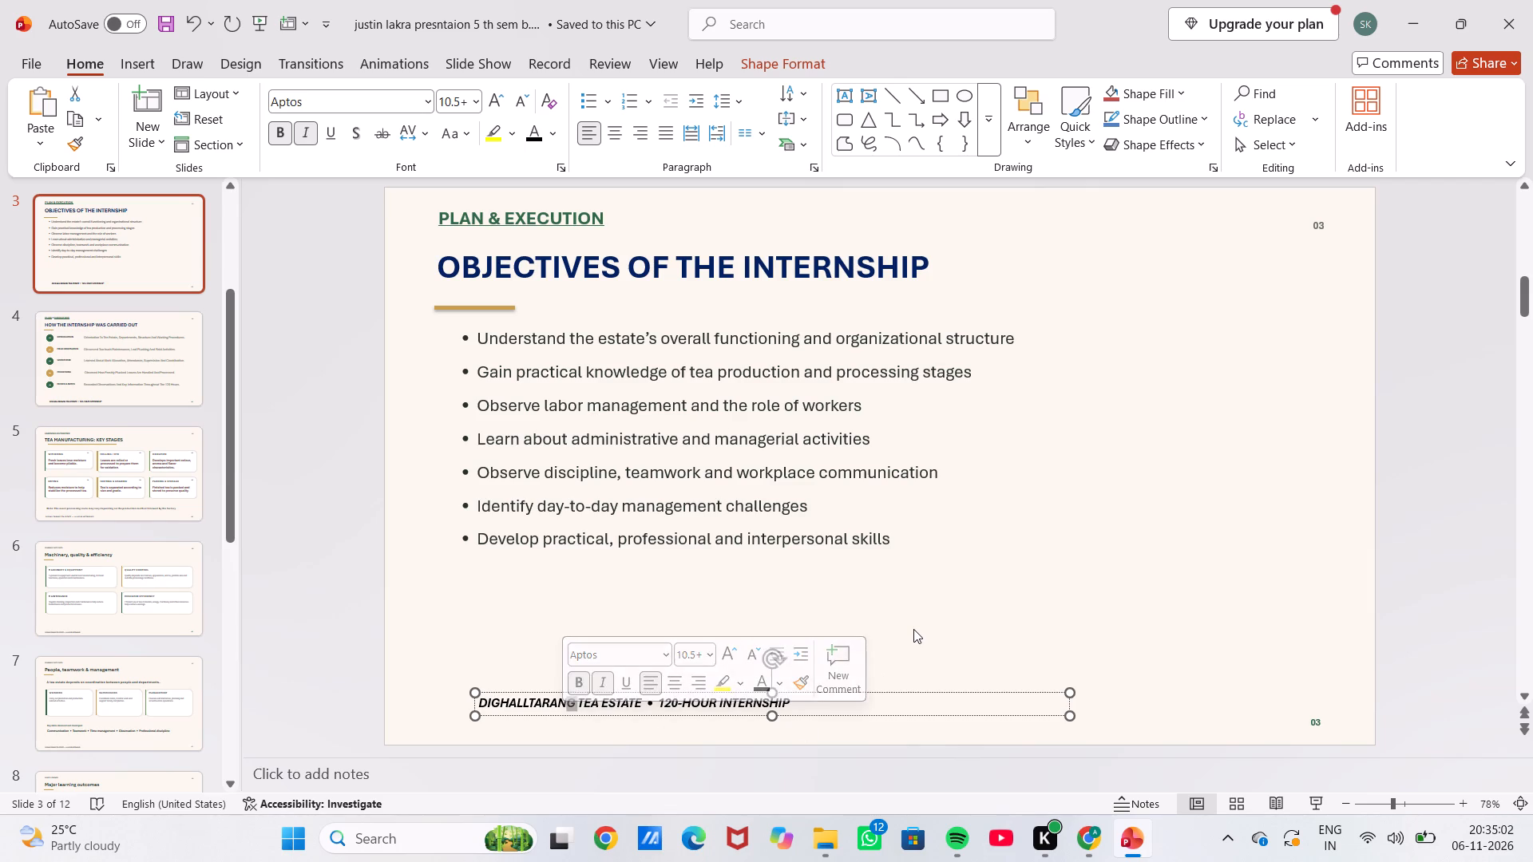
click(913, 629)
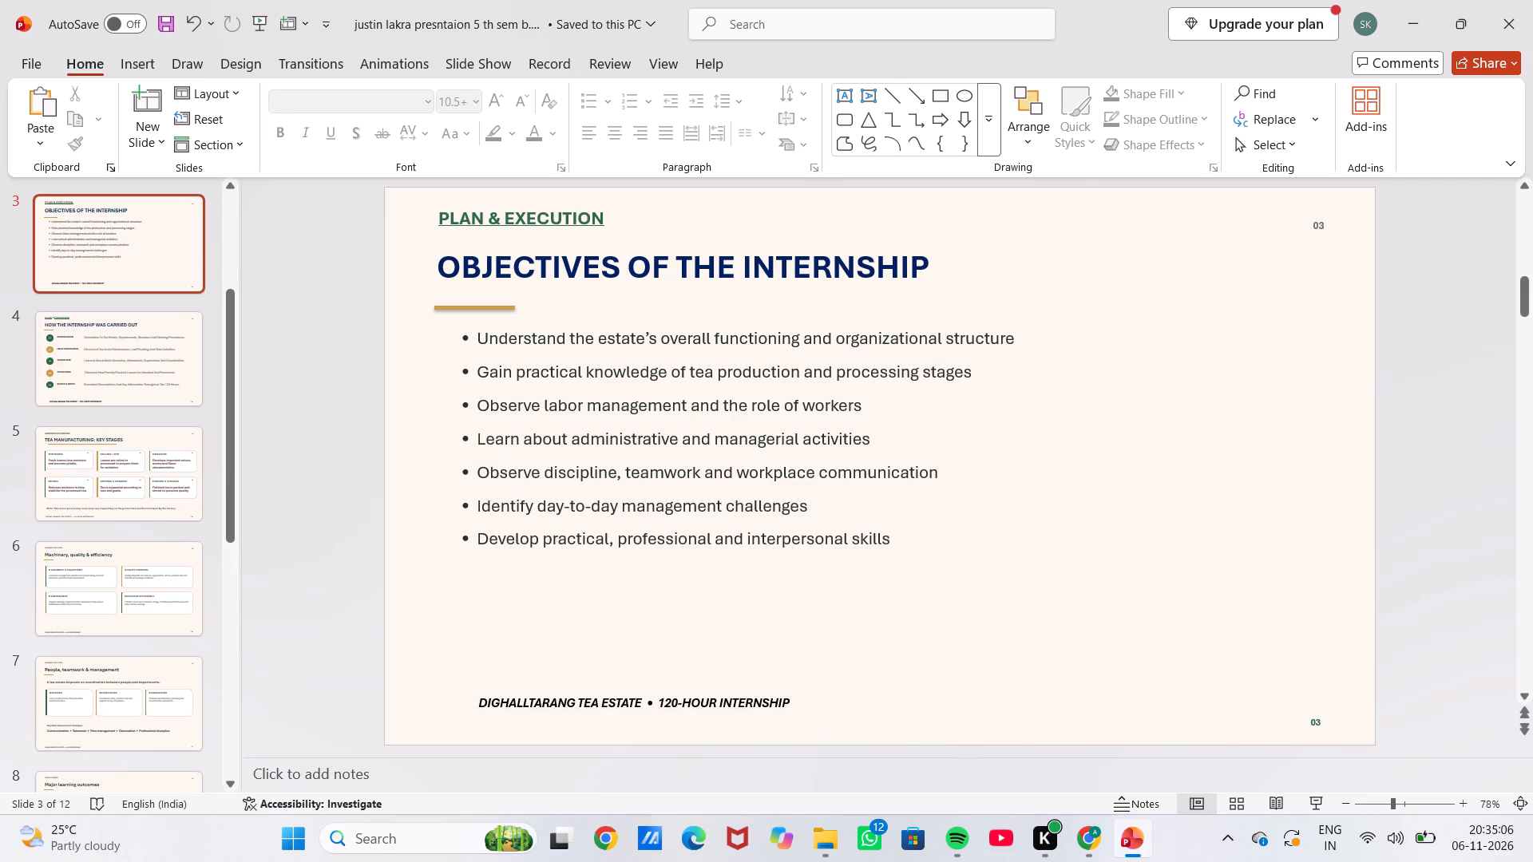
click(793, 701)
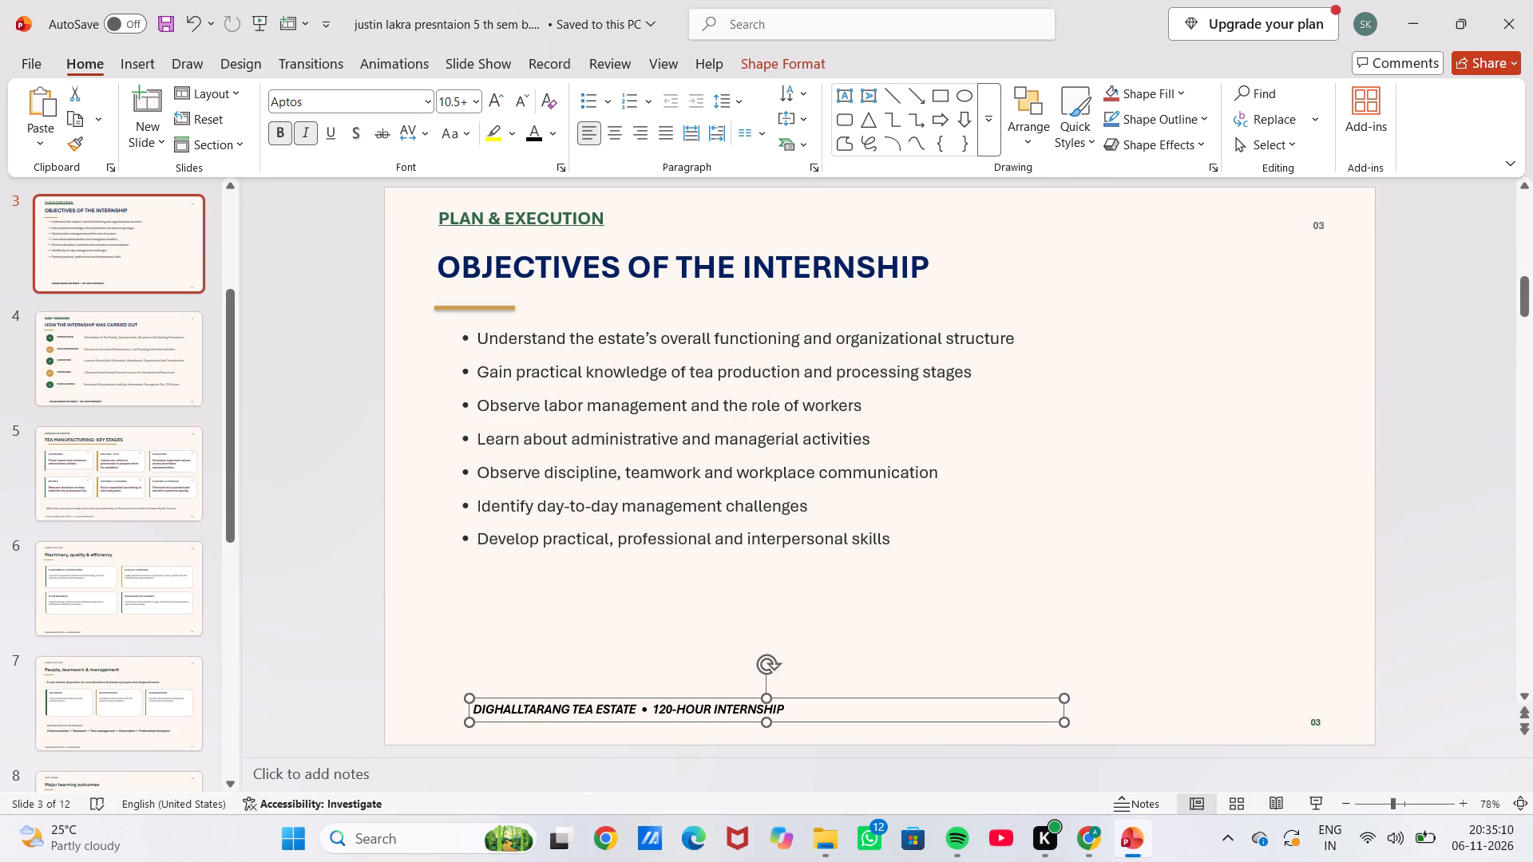
click(617, 566)
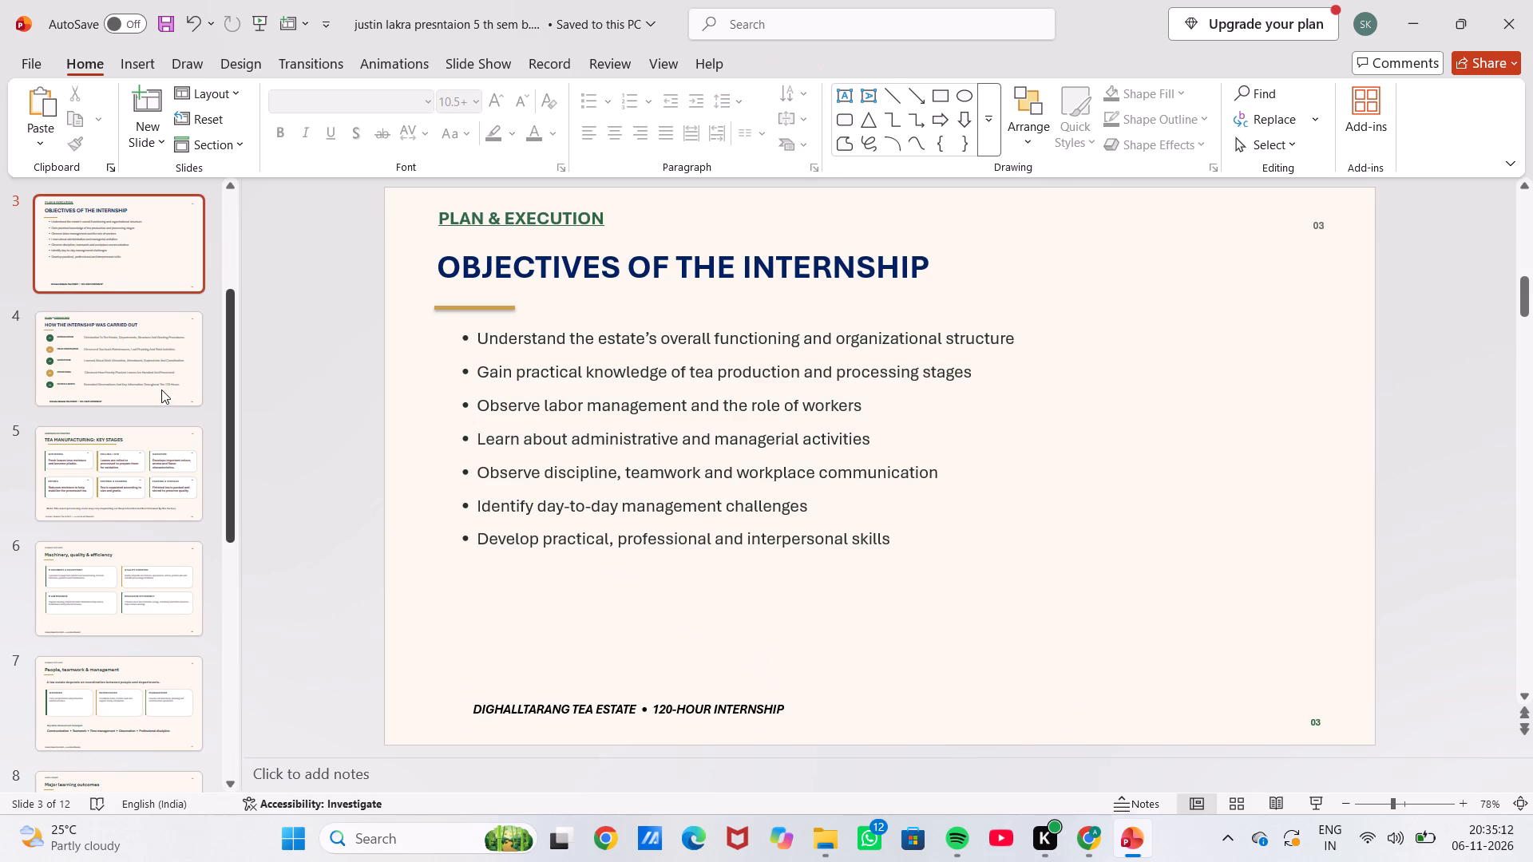
Format the LEARNING OUTCOMES label on slide 6 as italic and size 16, keeping it bold.
click(150, 460)
click(128, 596)
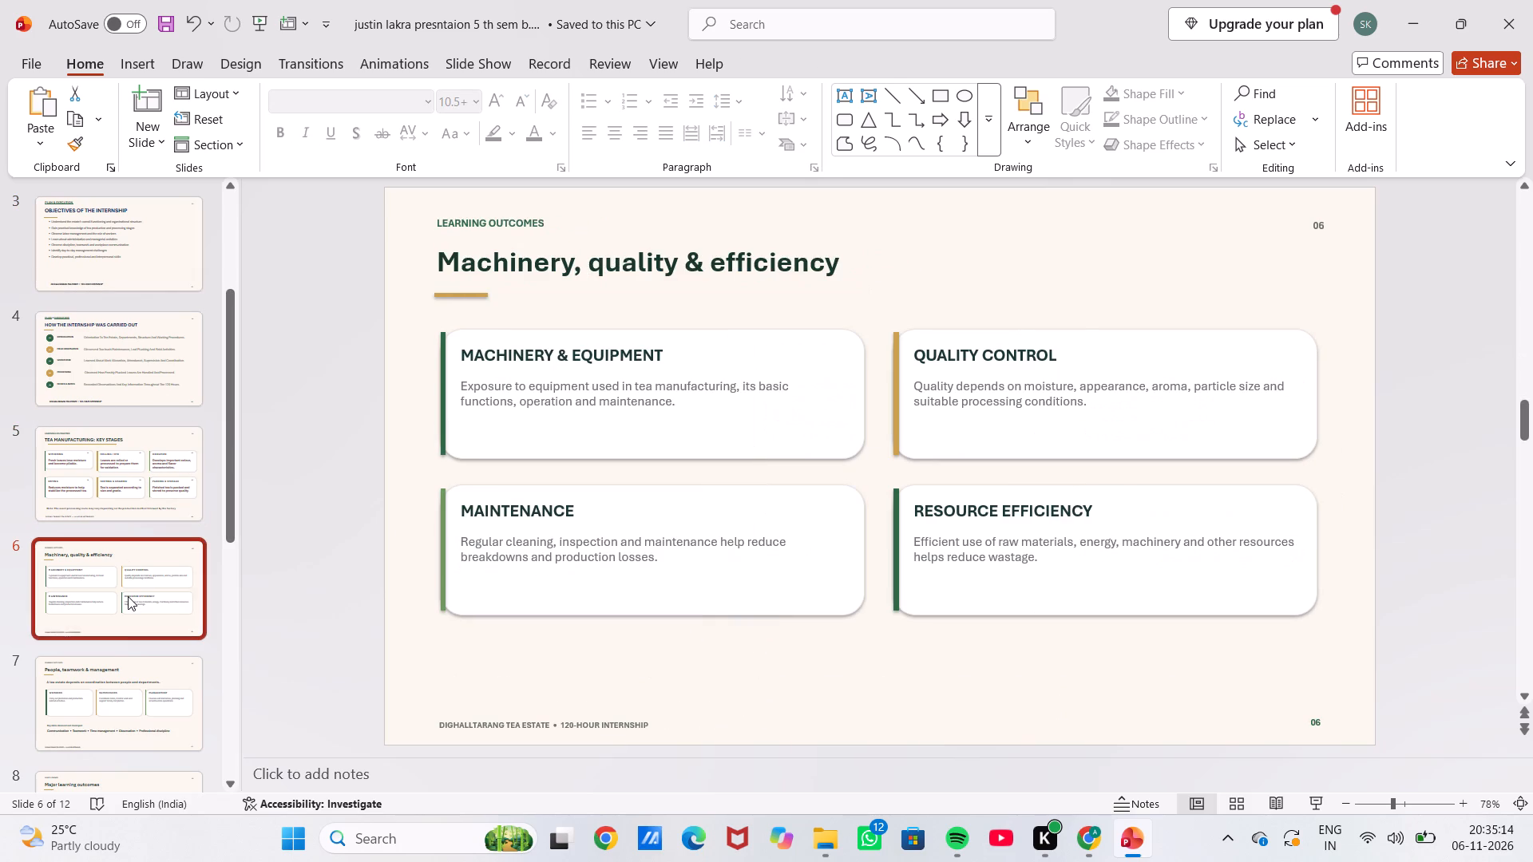
click(131, 484)
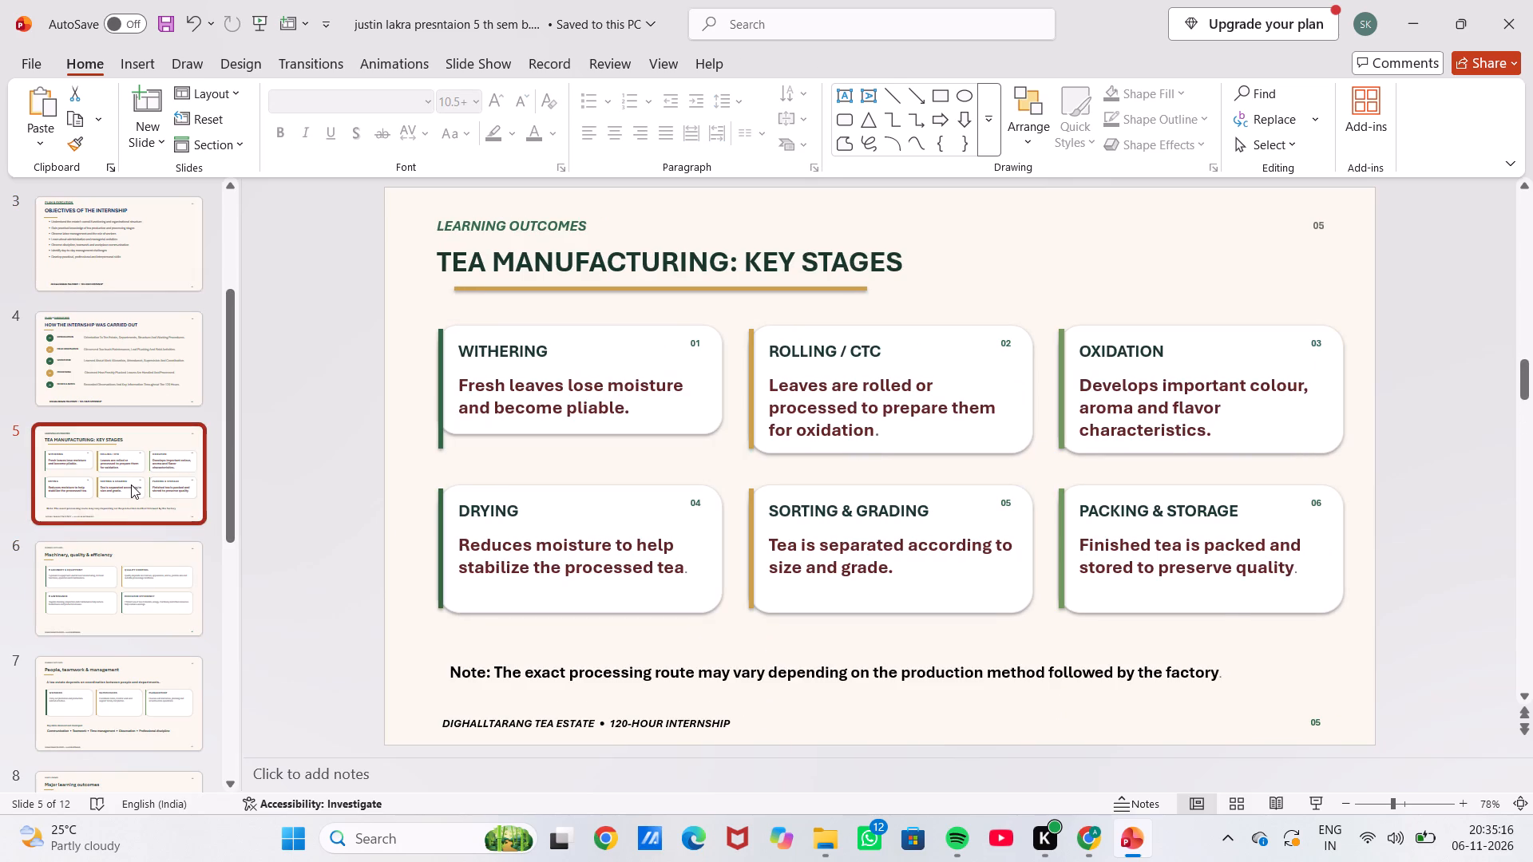
click(135, 598)
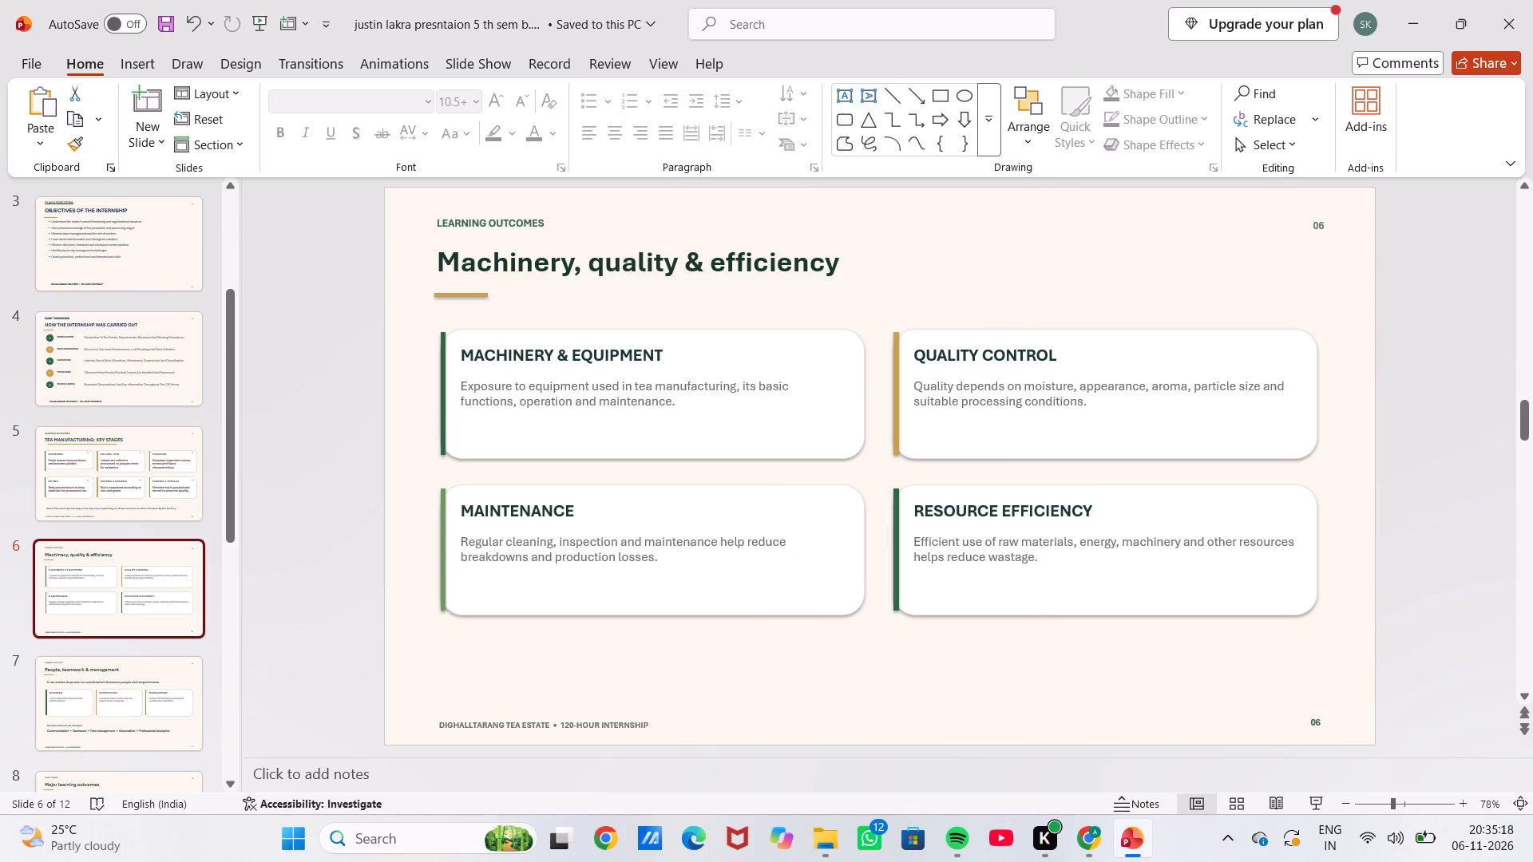
click(436, 221)
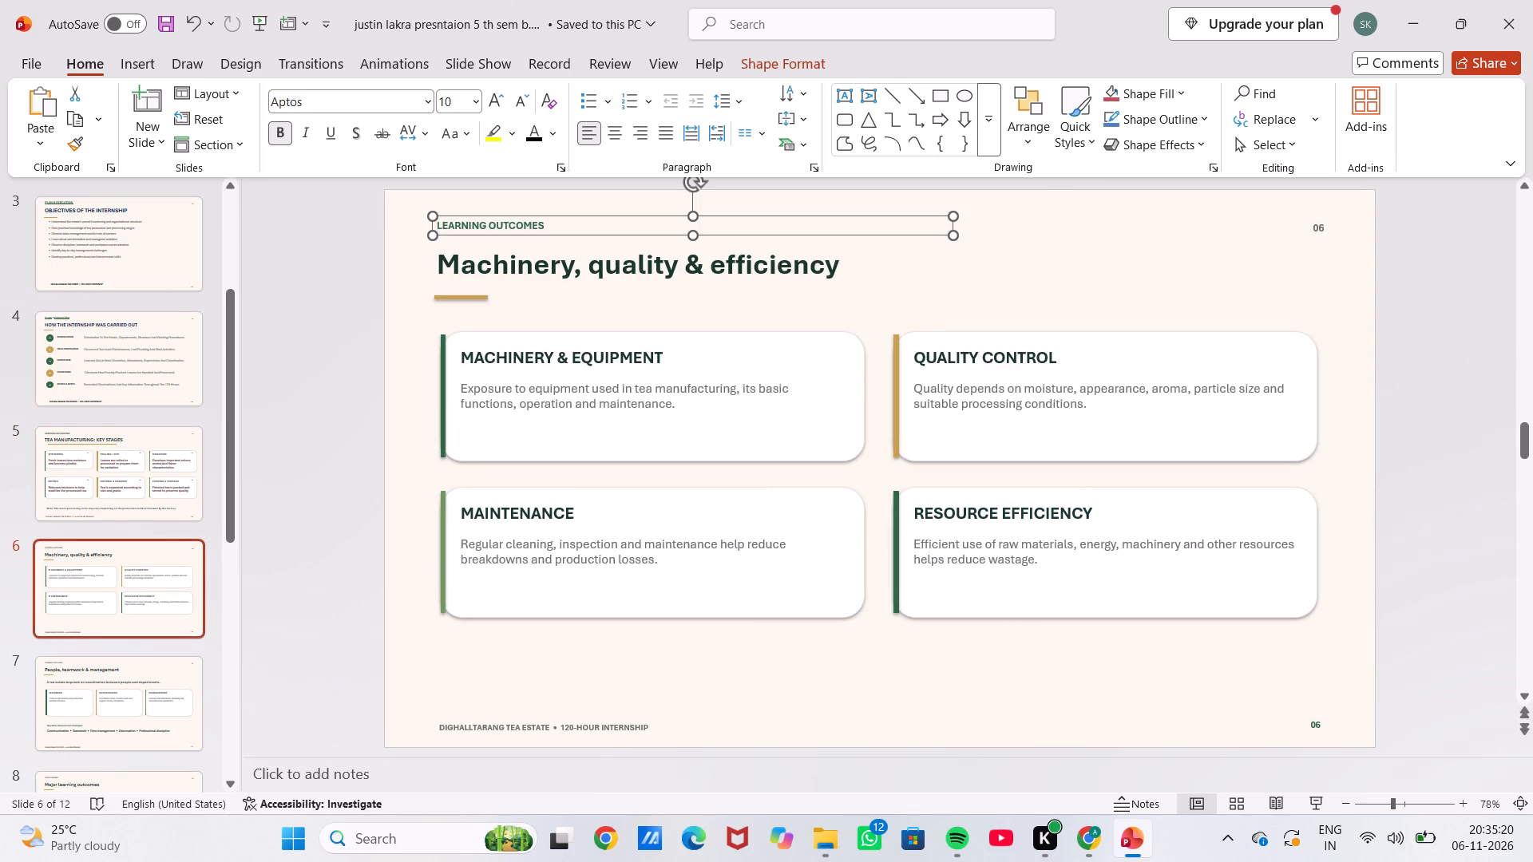
click(547, 227)
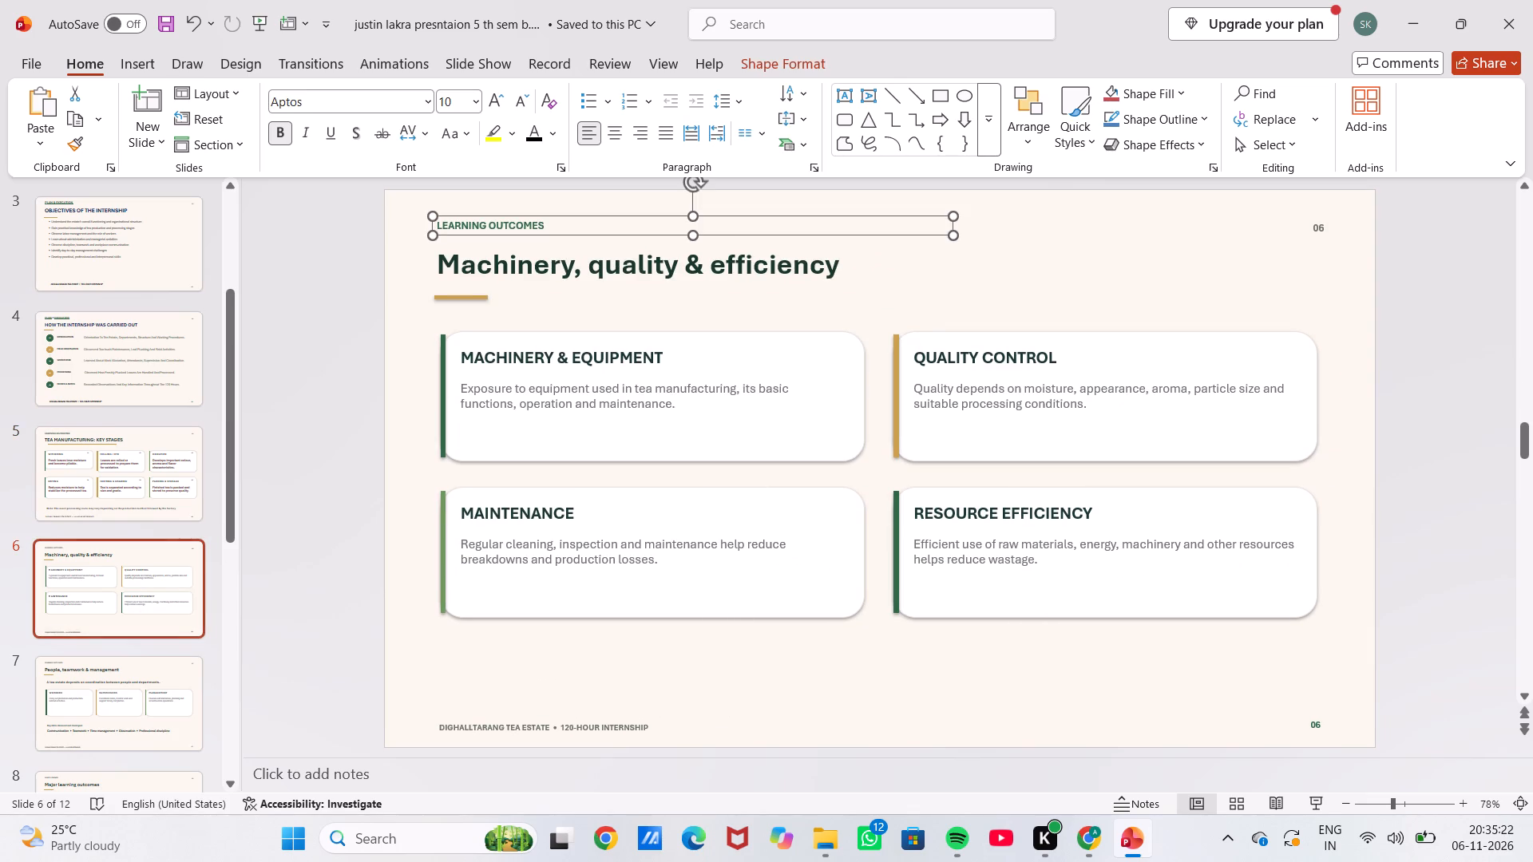
click(547, 226)
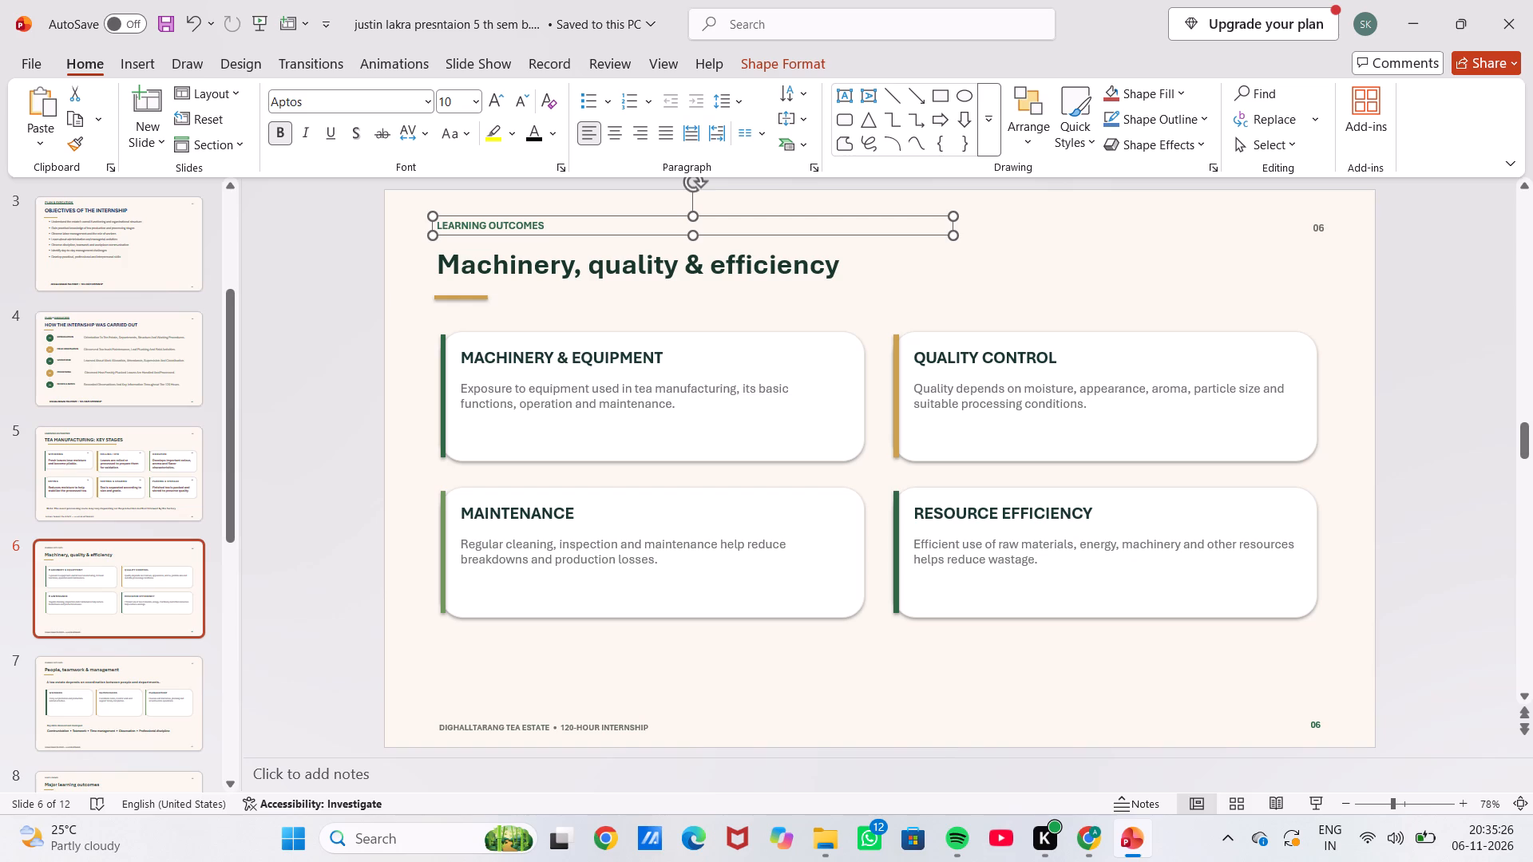
click(548, 225)
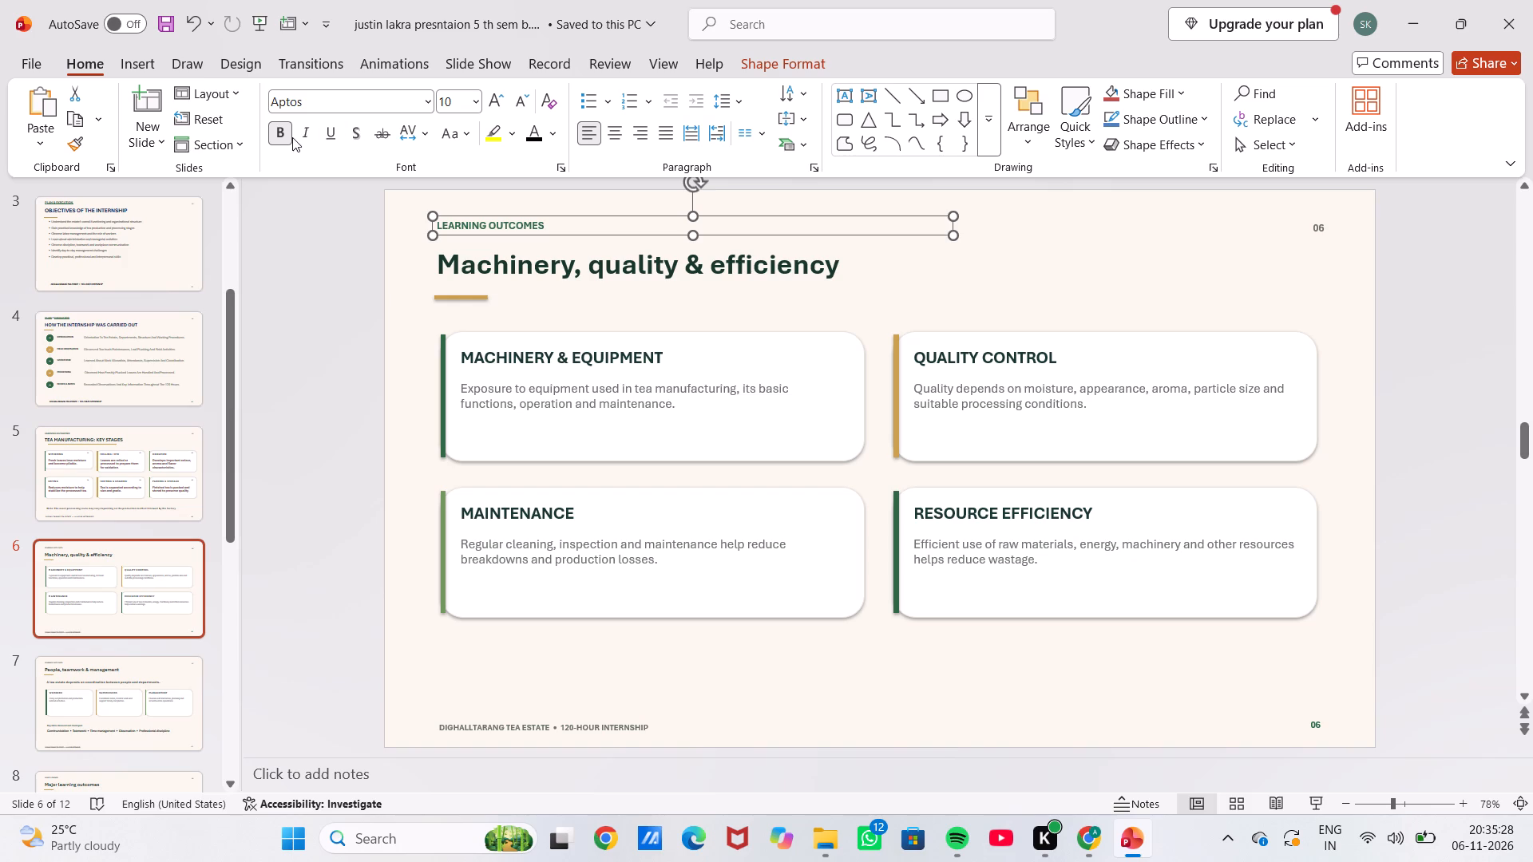
click(292, 137)
click(292, 137)
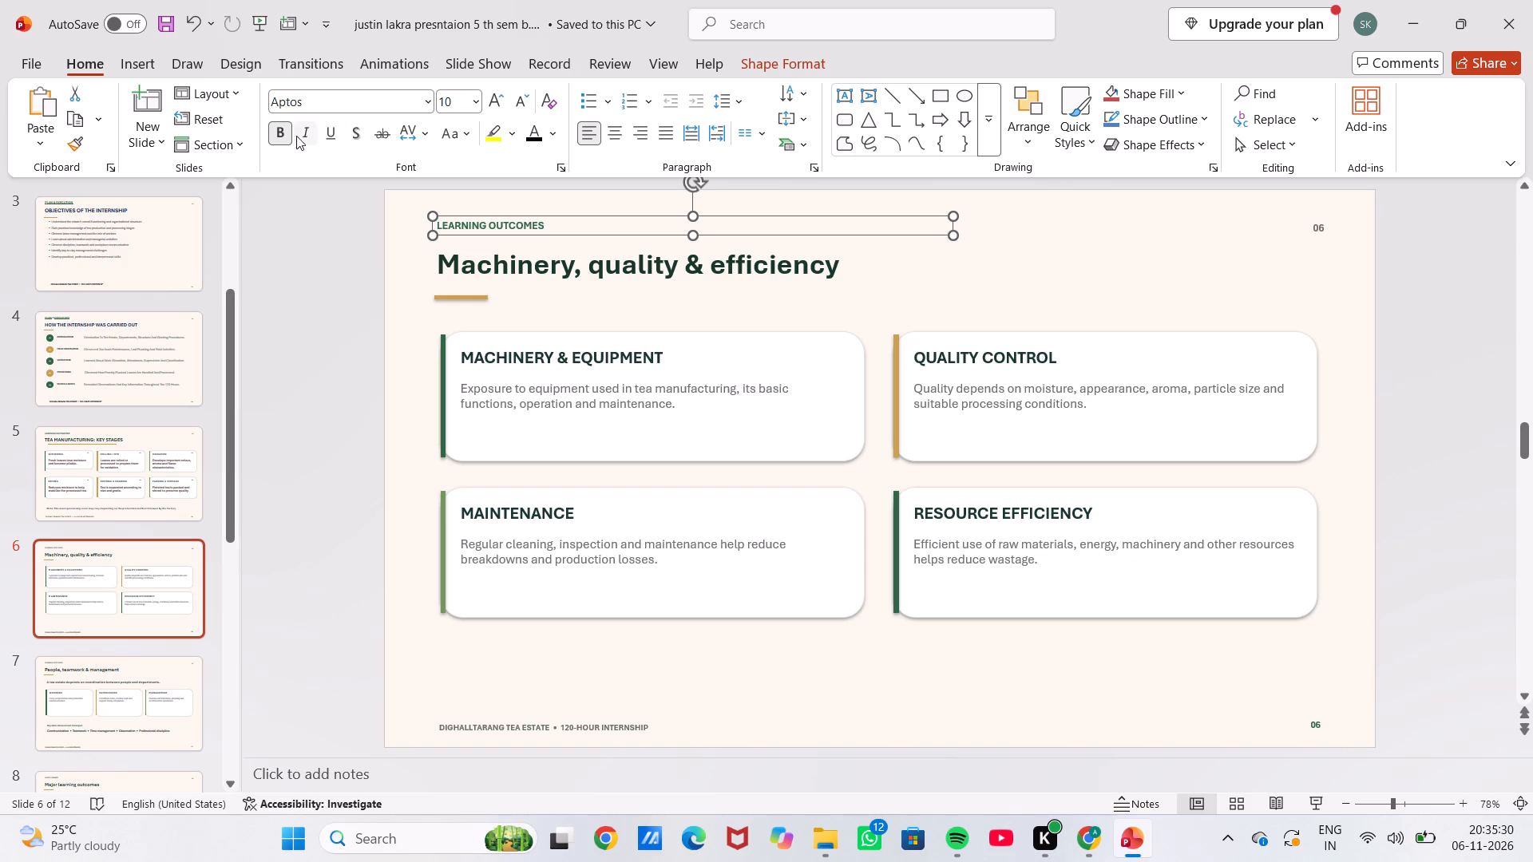
click(300, 136)
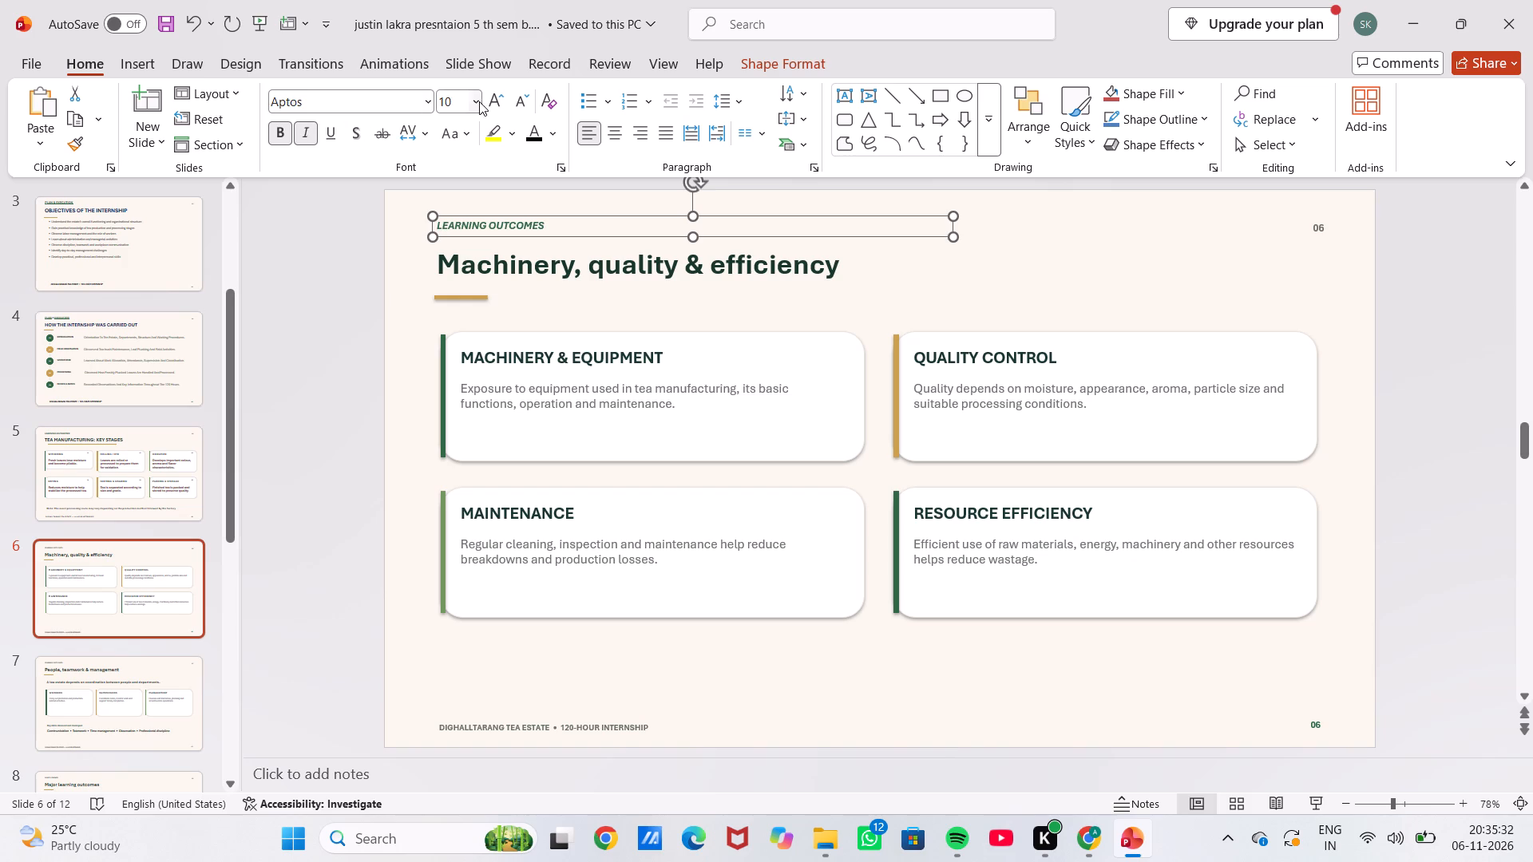
double_click(490, 101)
double_click(490, 101)
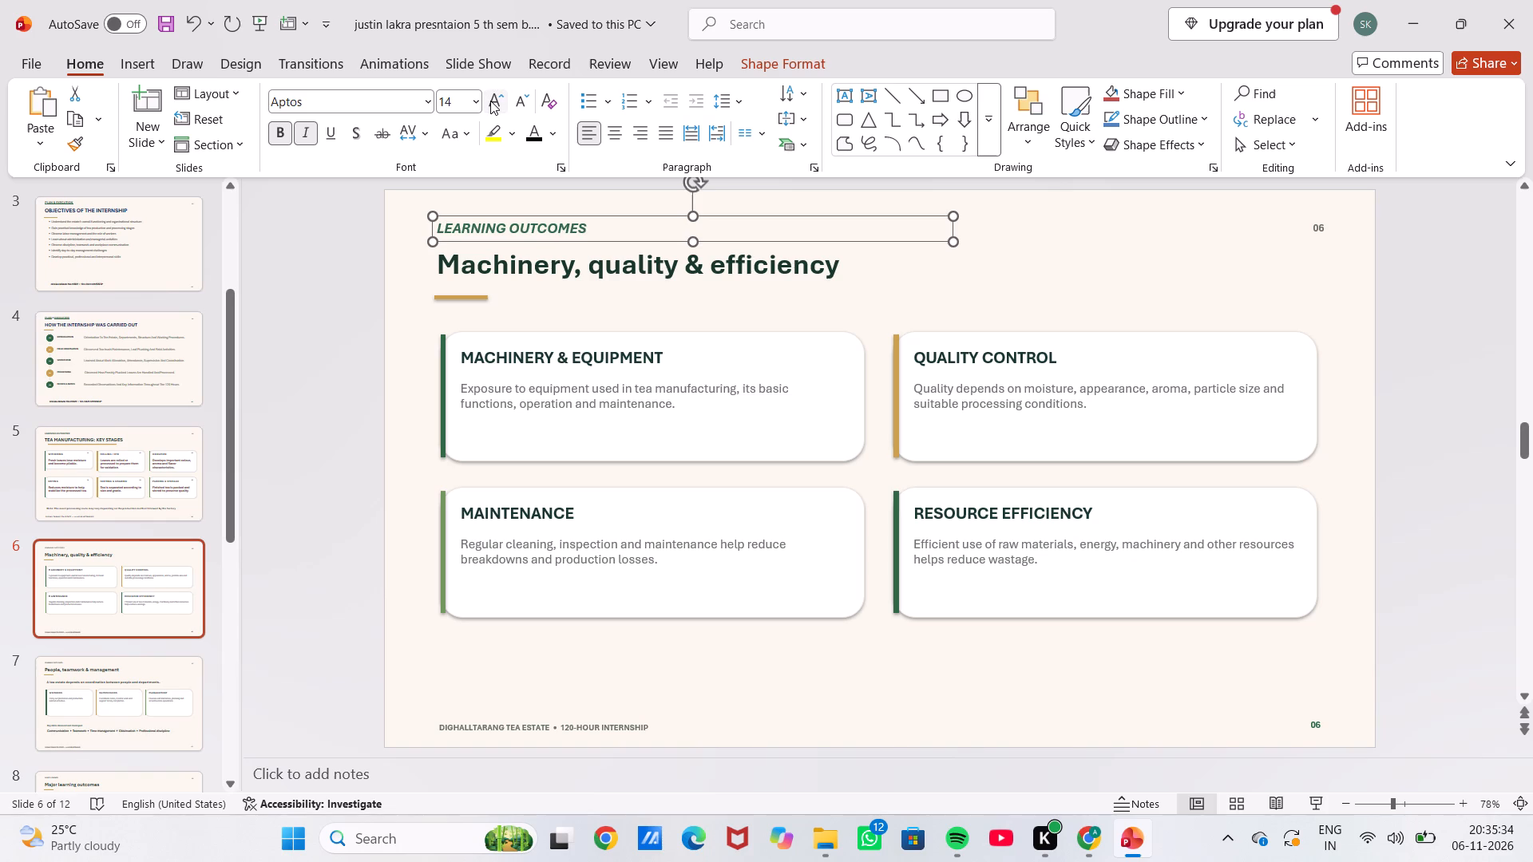
click(490, 101)
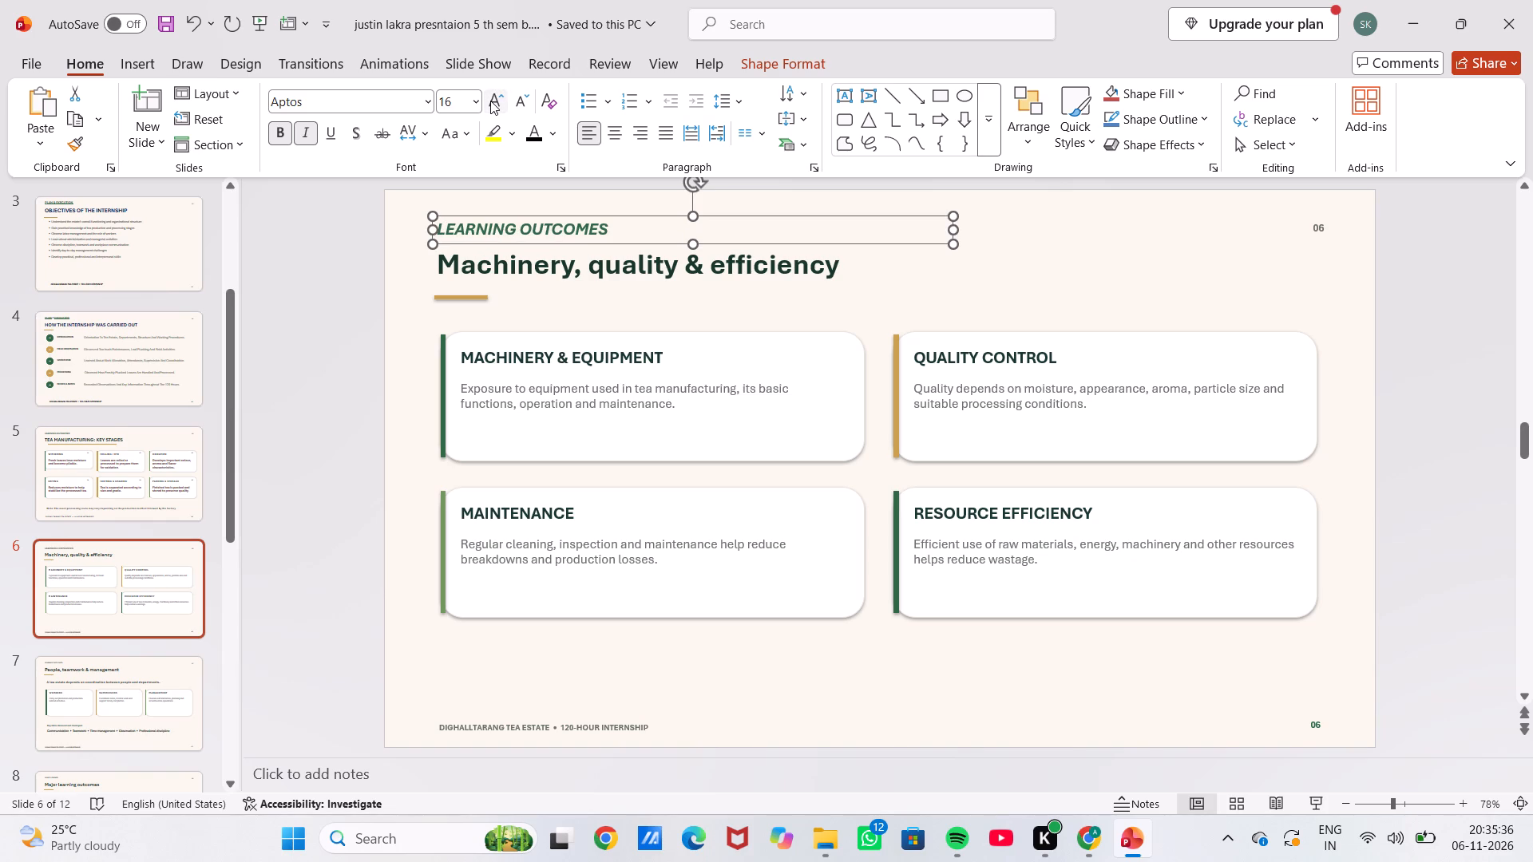
Move slide 6's LEARNING OUTCOMES label slightly up, away from the Machinery, quality & efficiency title.
click(444, 268)
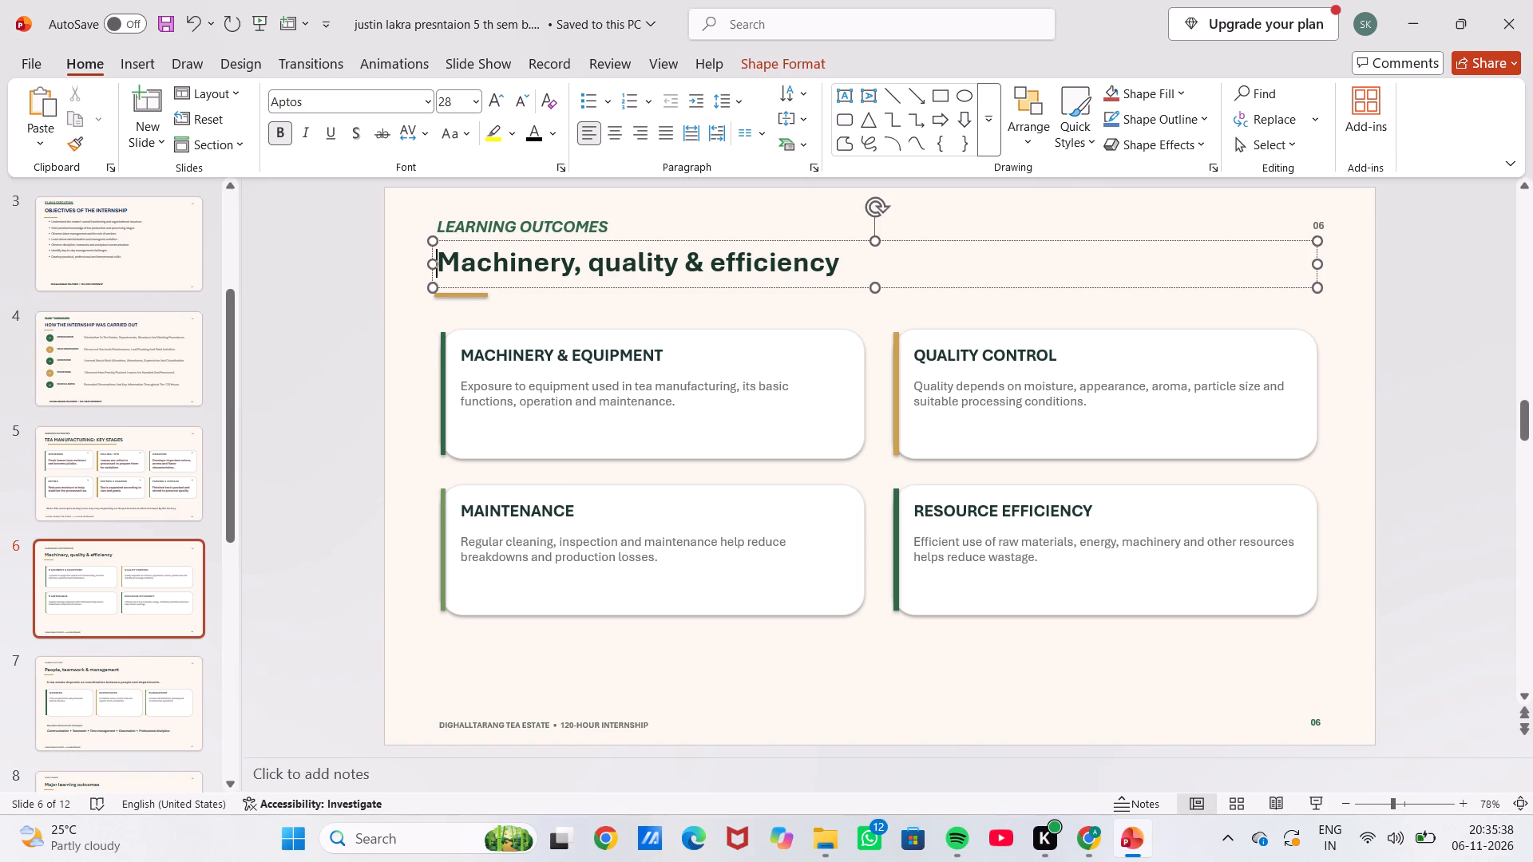
click(510, 227)
drag(510, 227, 513, 214)
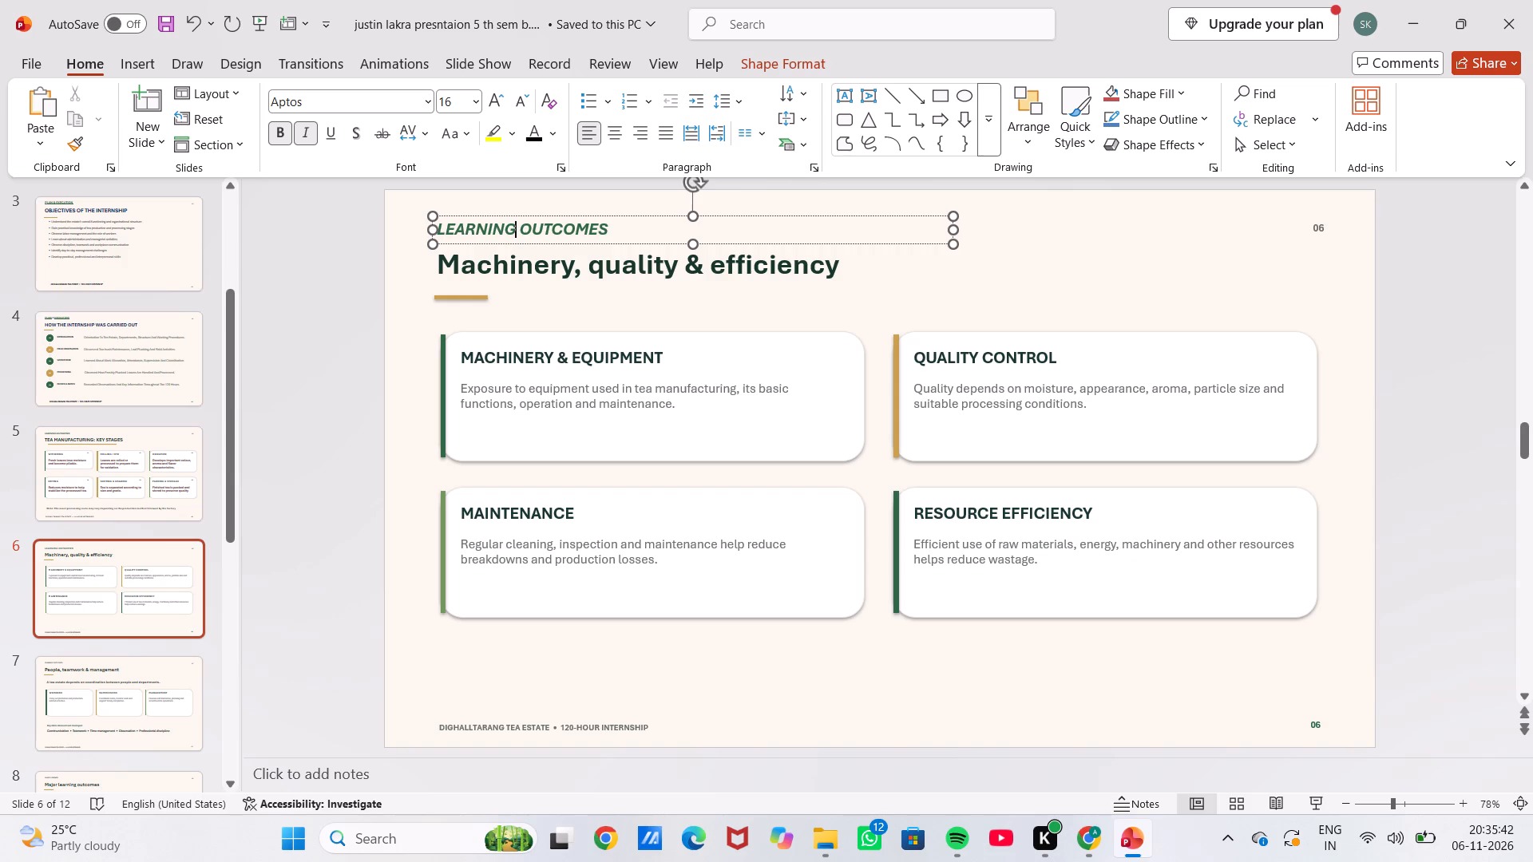
drag(513, 214, 513, 212)
click(552, 235)
drag(756, 227, 757, 220)
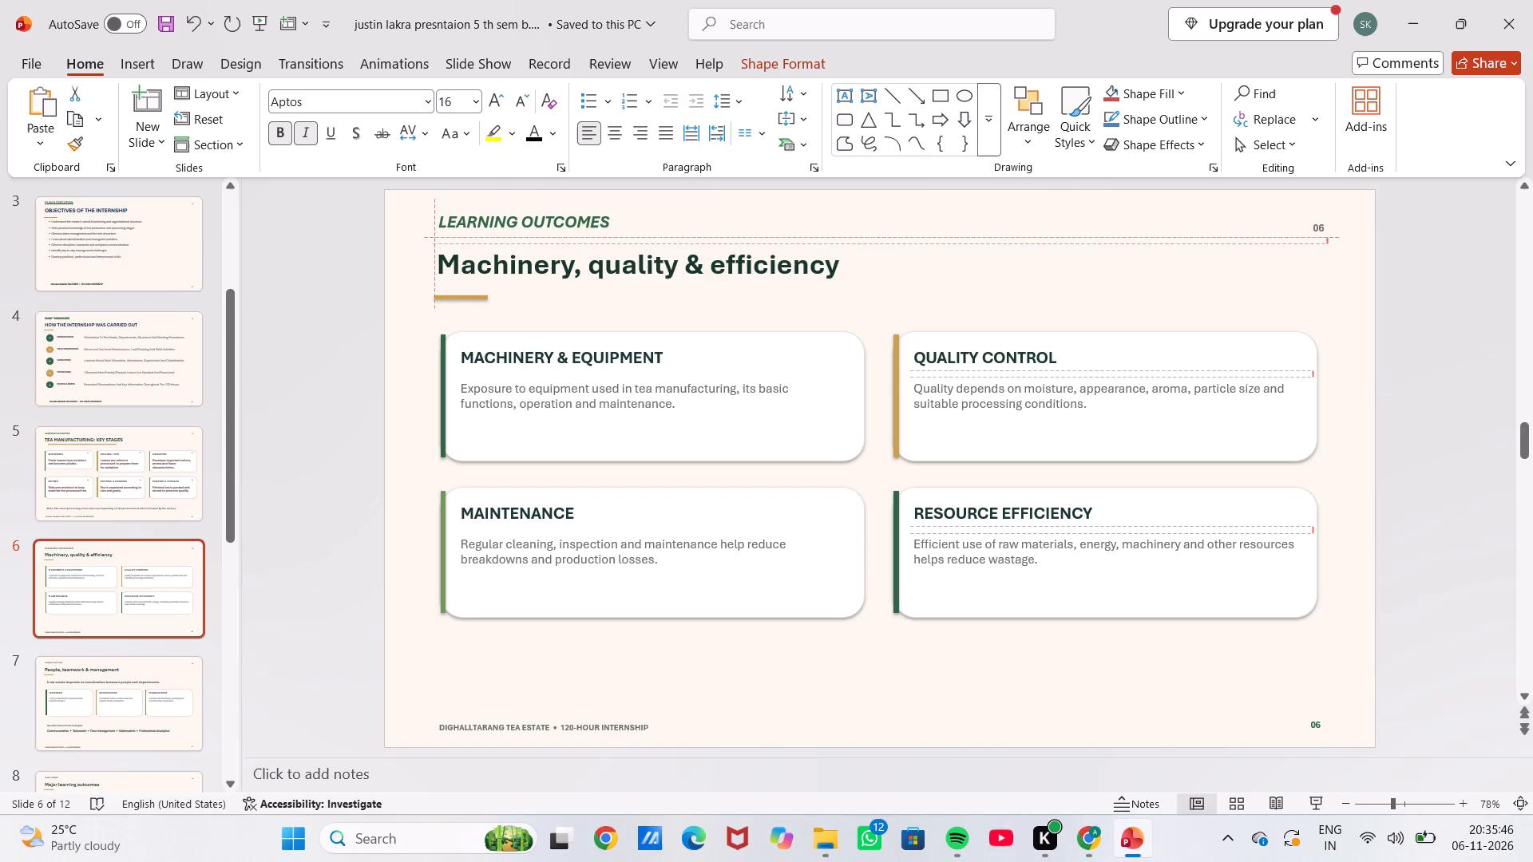
Change slide 6's Machinery, quality & efficiency title to uppercase.
drag(757, 220, 757, 219)
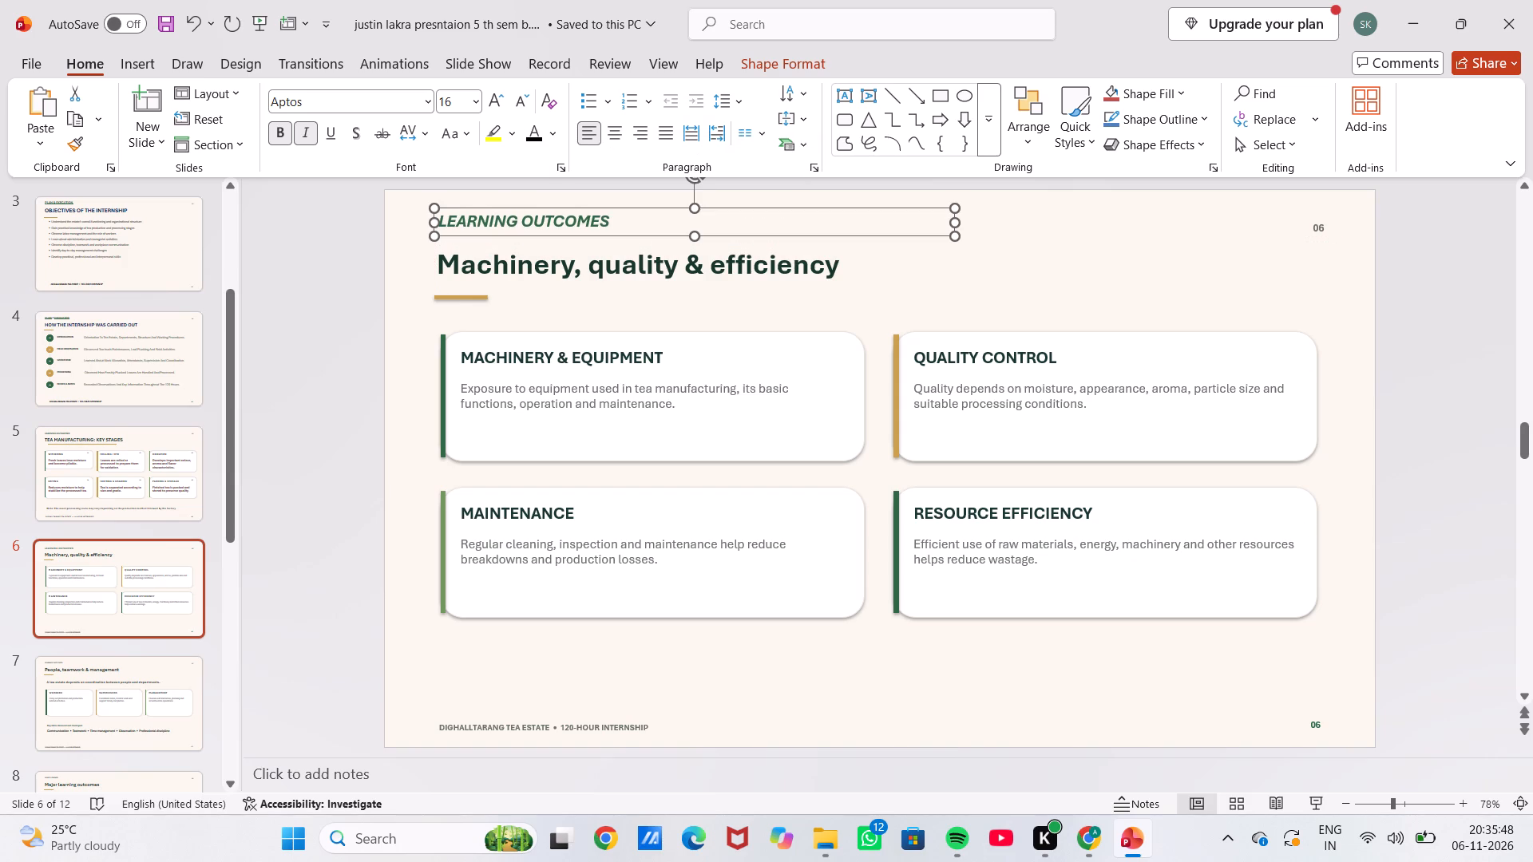
click(429, 267)
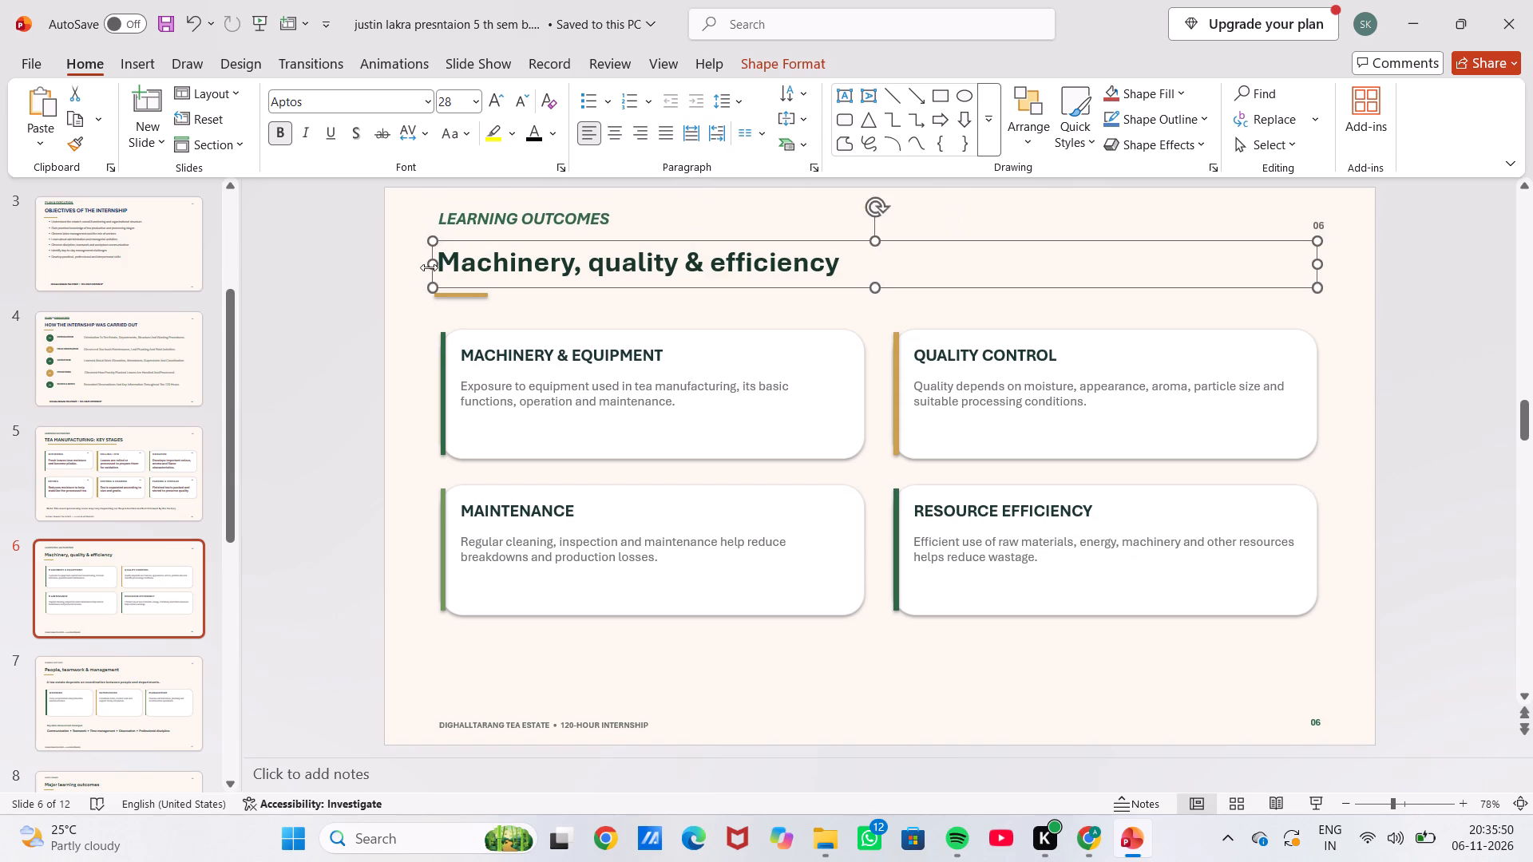
click(468, 127)
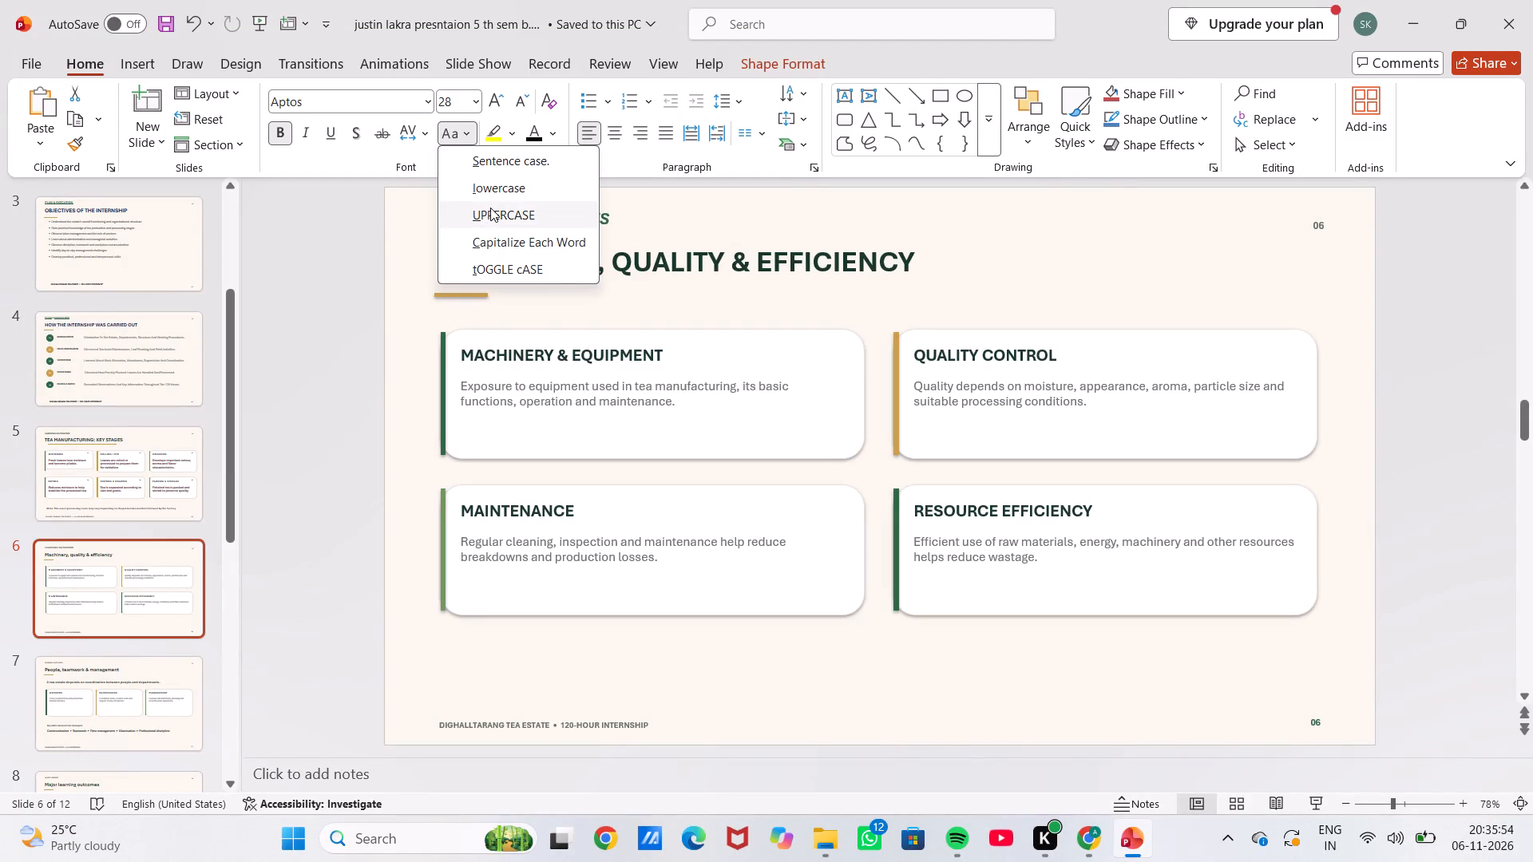
click(490, 208)
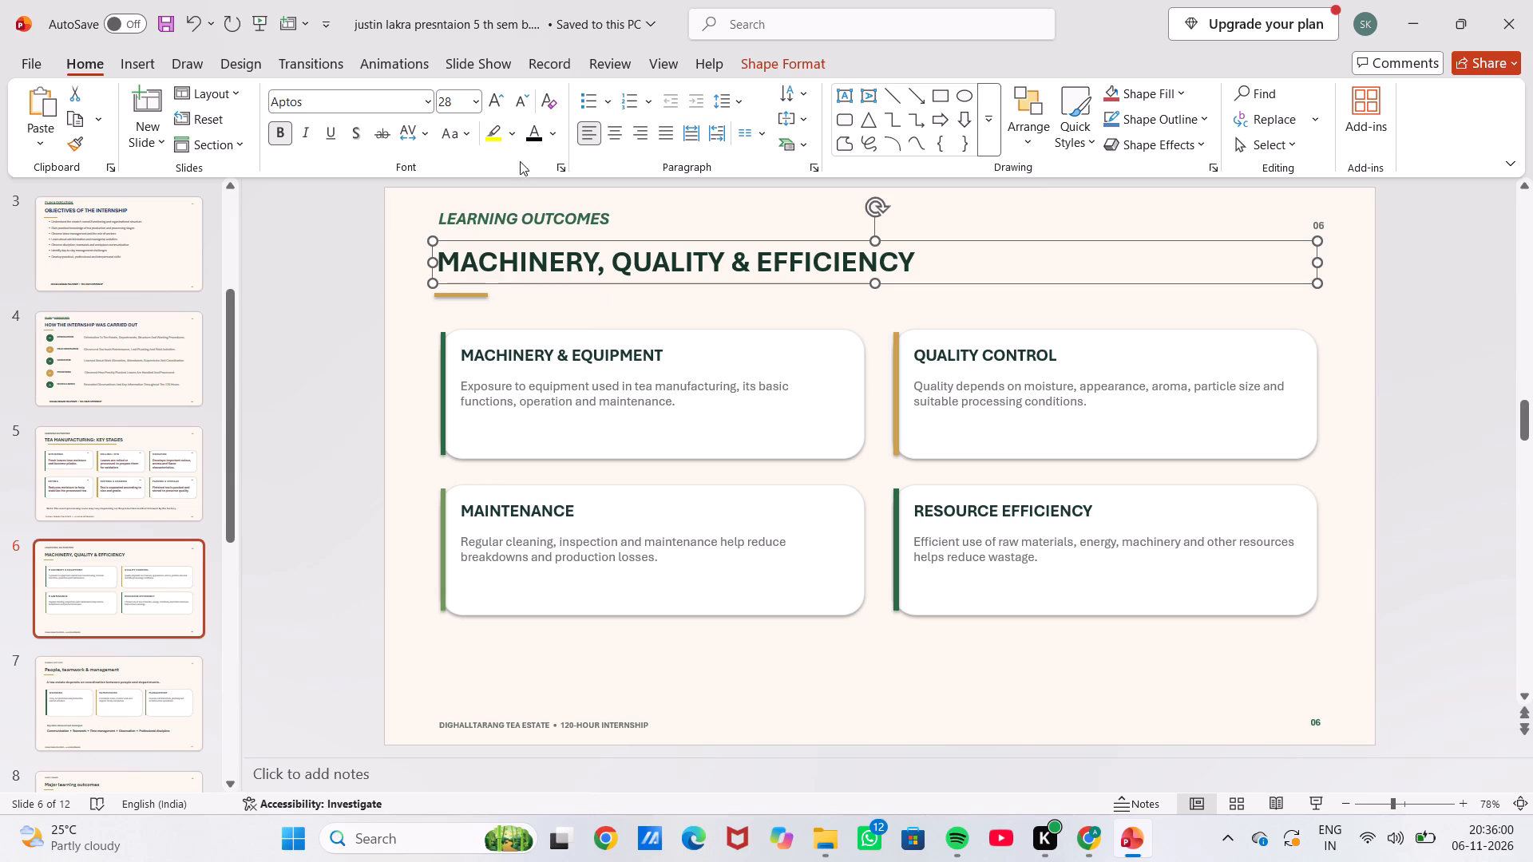
Compare the title font sizes on slides 3, 4, 5 and 6, and set the word OBJECTIVES in slide 3's title to size 28.
click(151, 323)
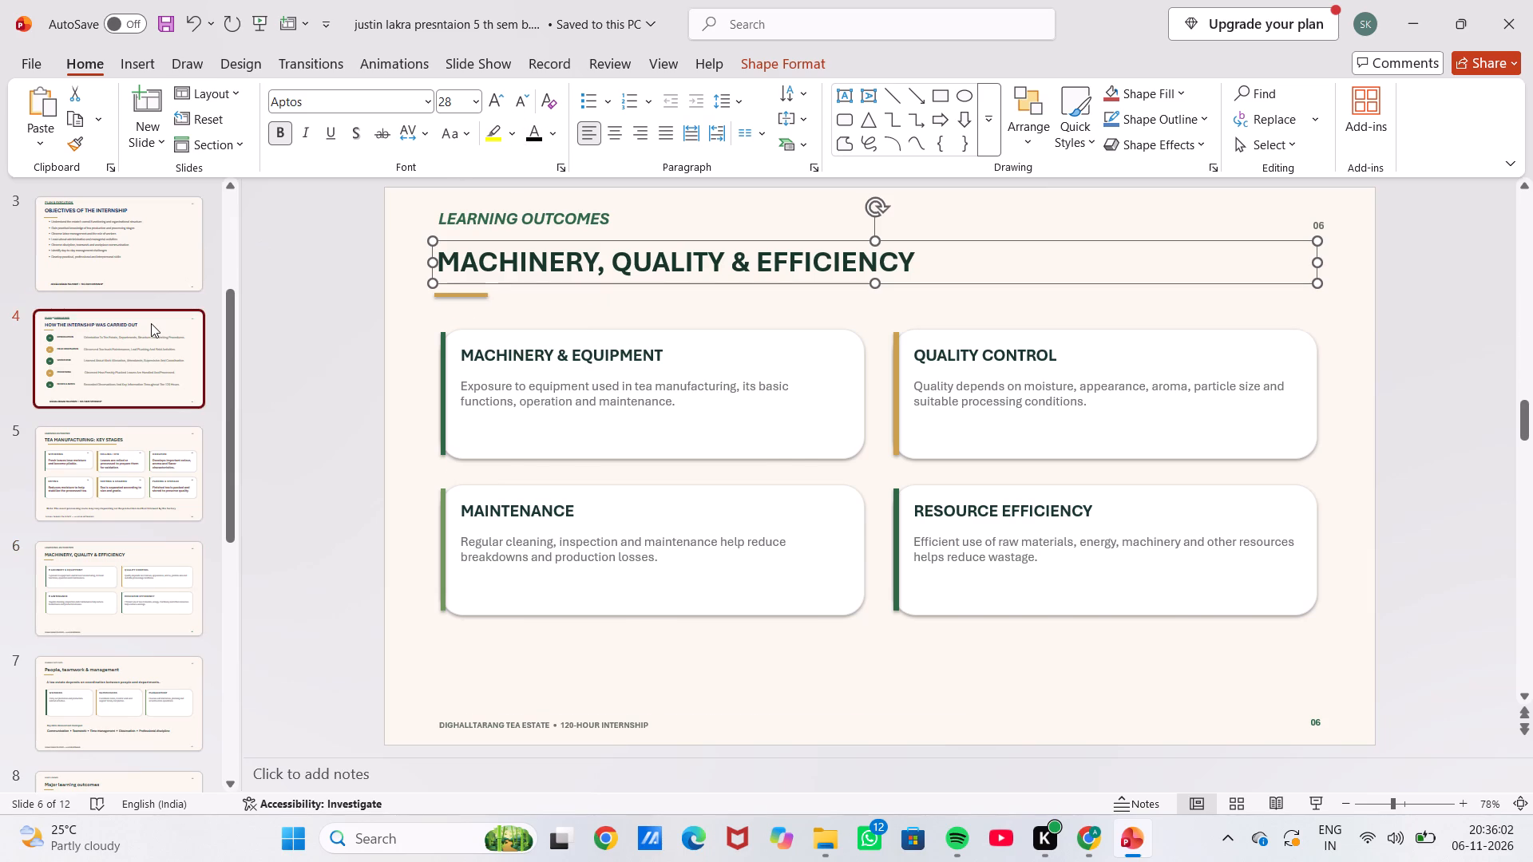
click(656, 260)
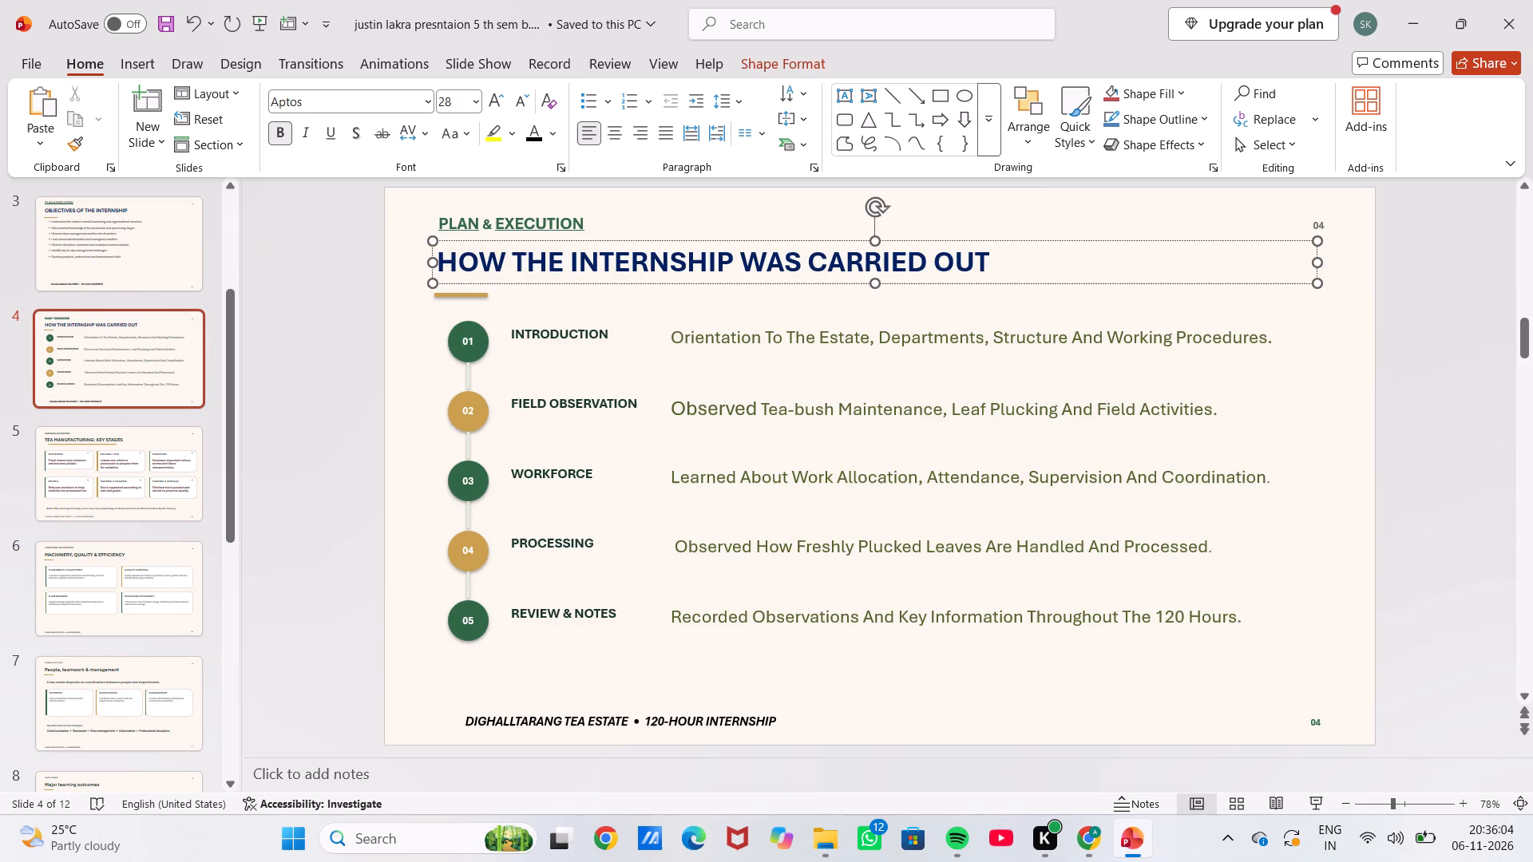
click(156, 268)
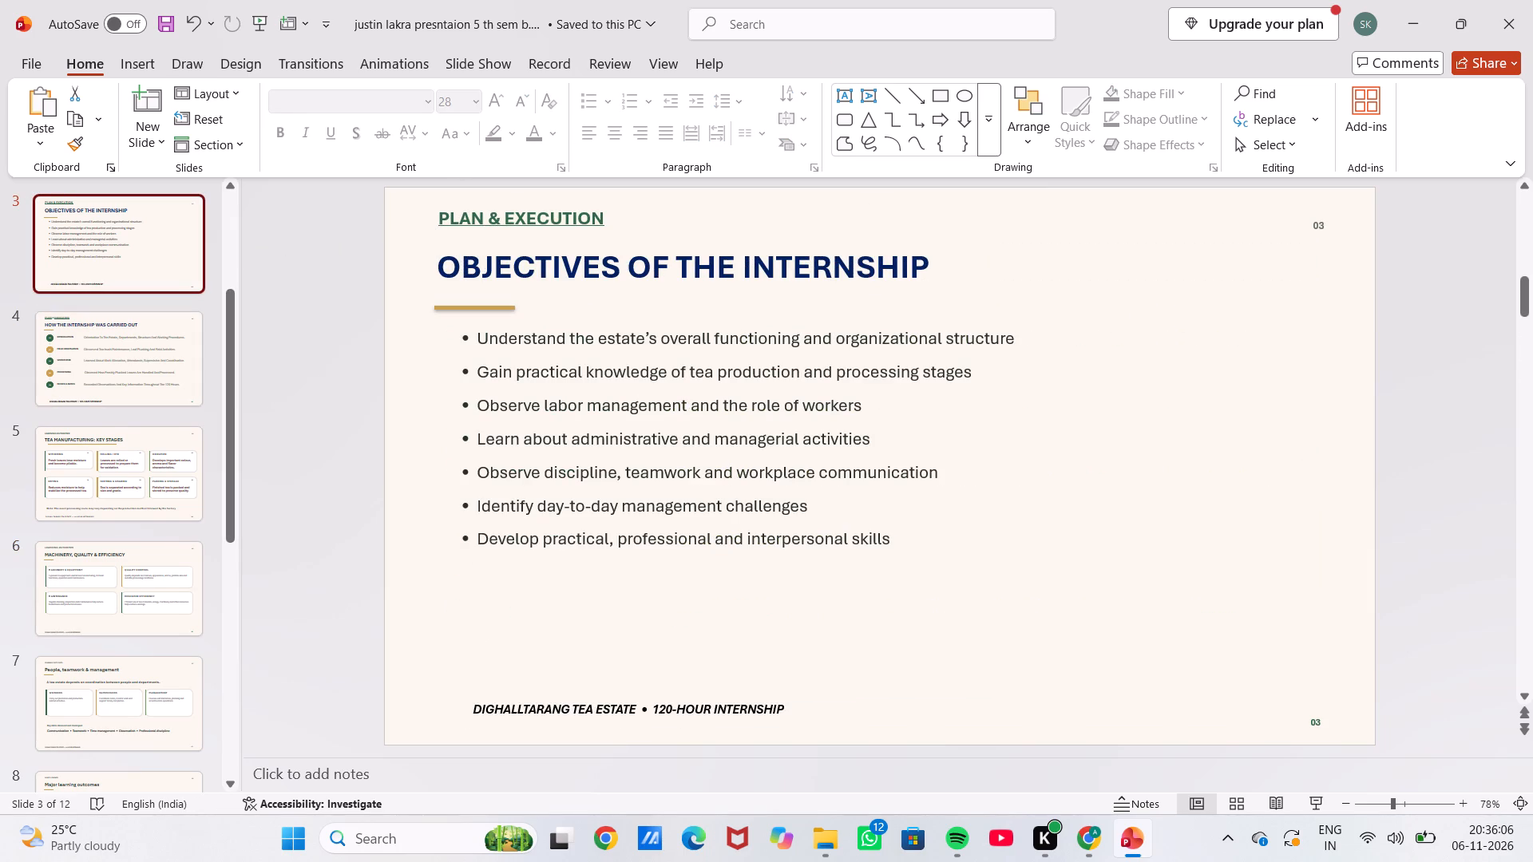
click(548, 271)
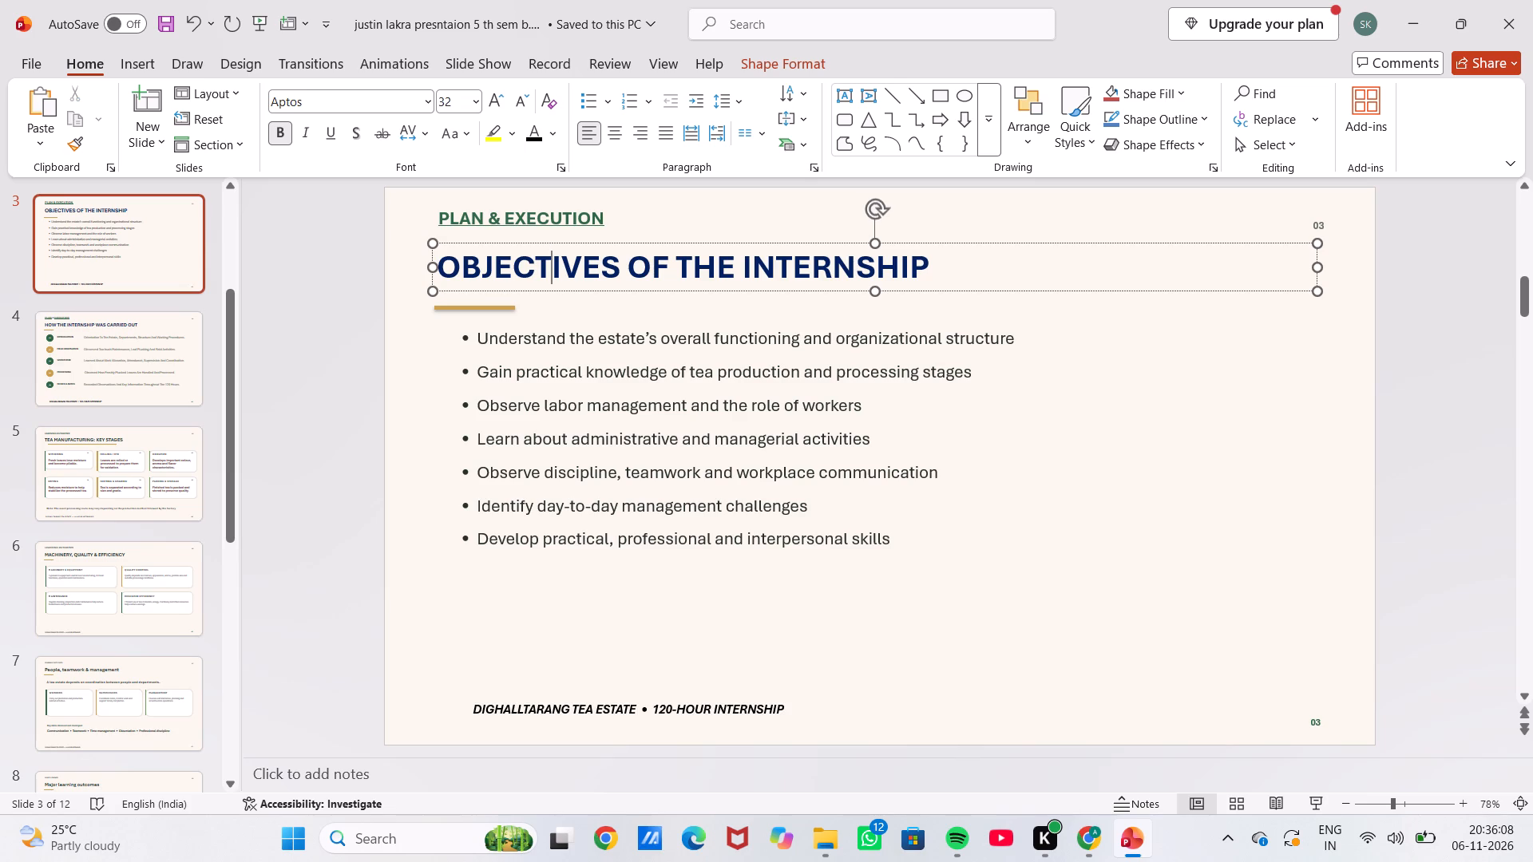
click(509, 104)
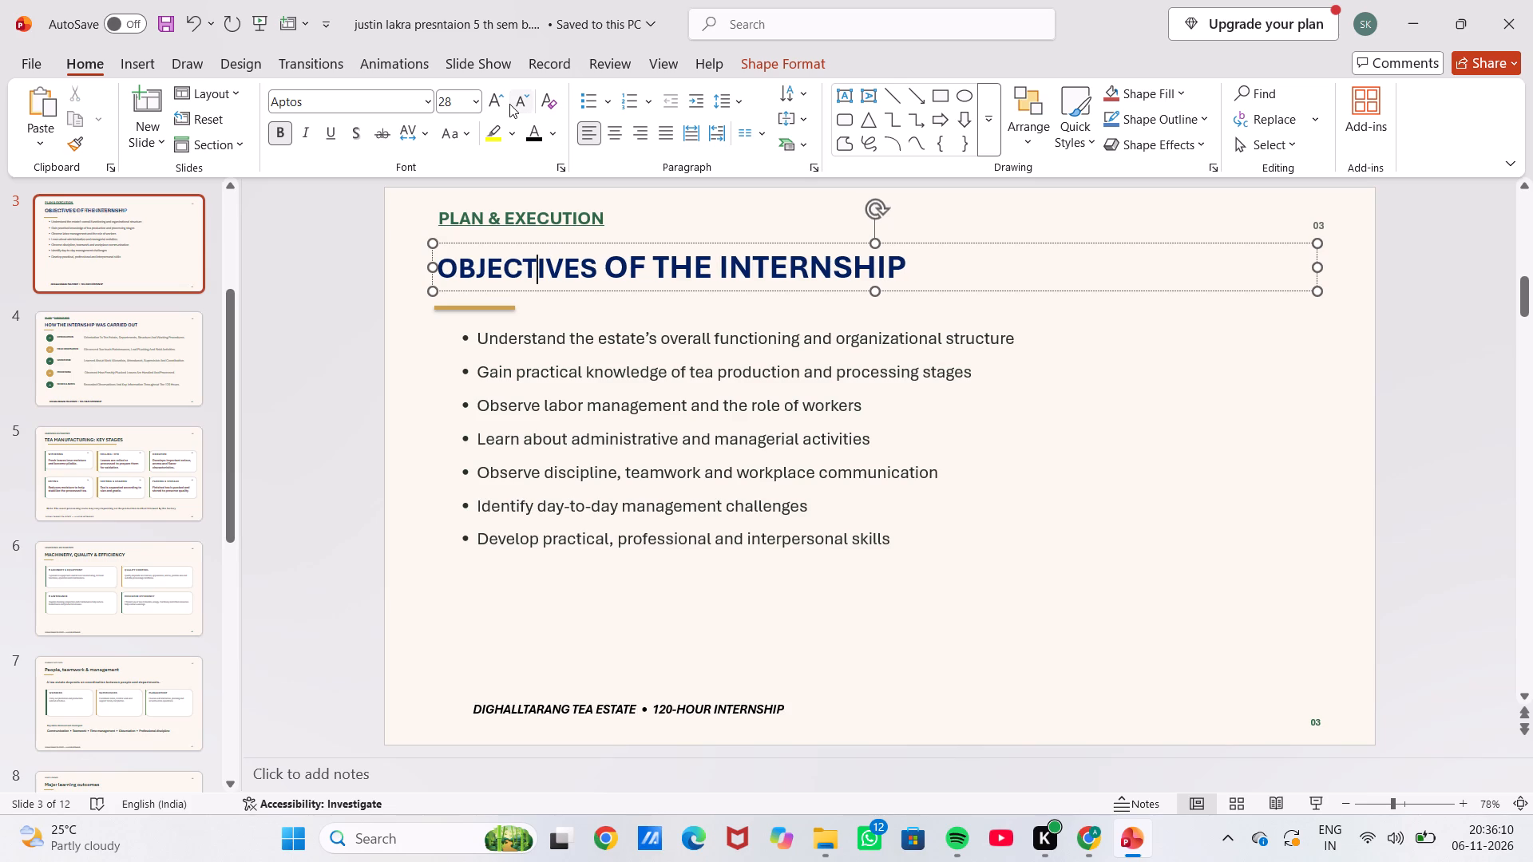
click(118, 339)
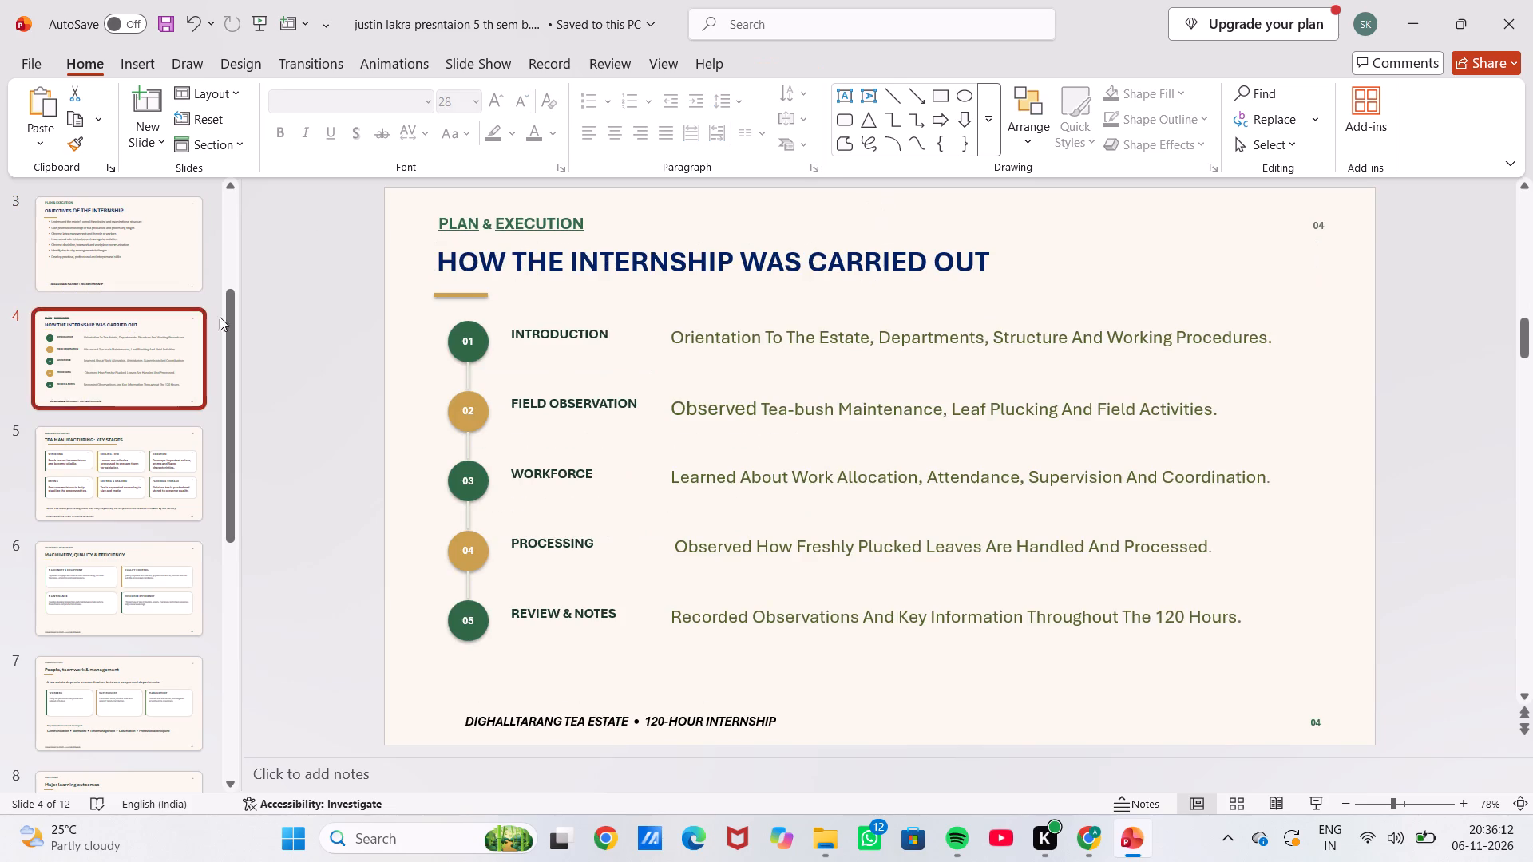
click(552, 269)
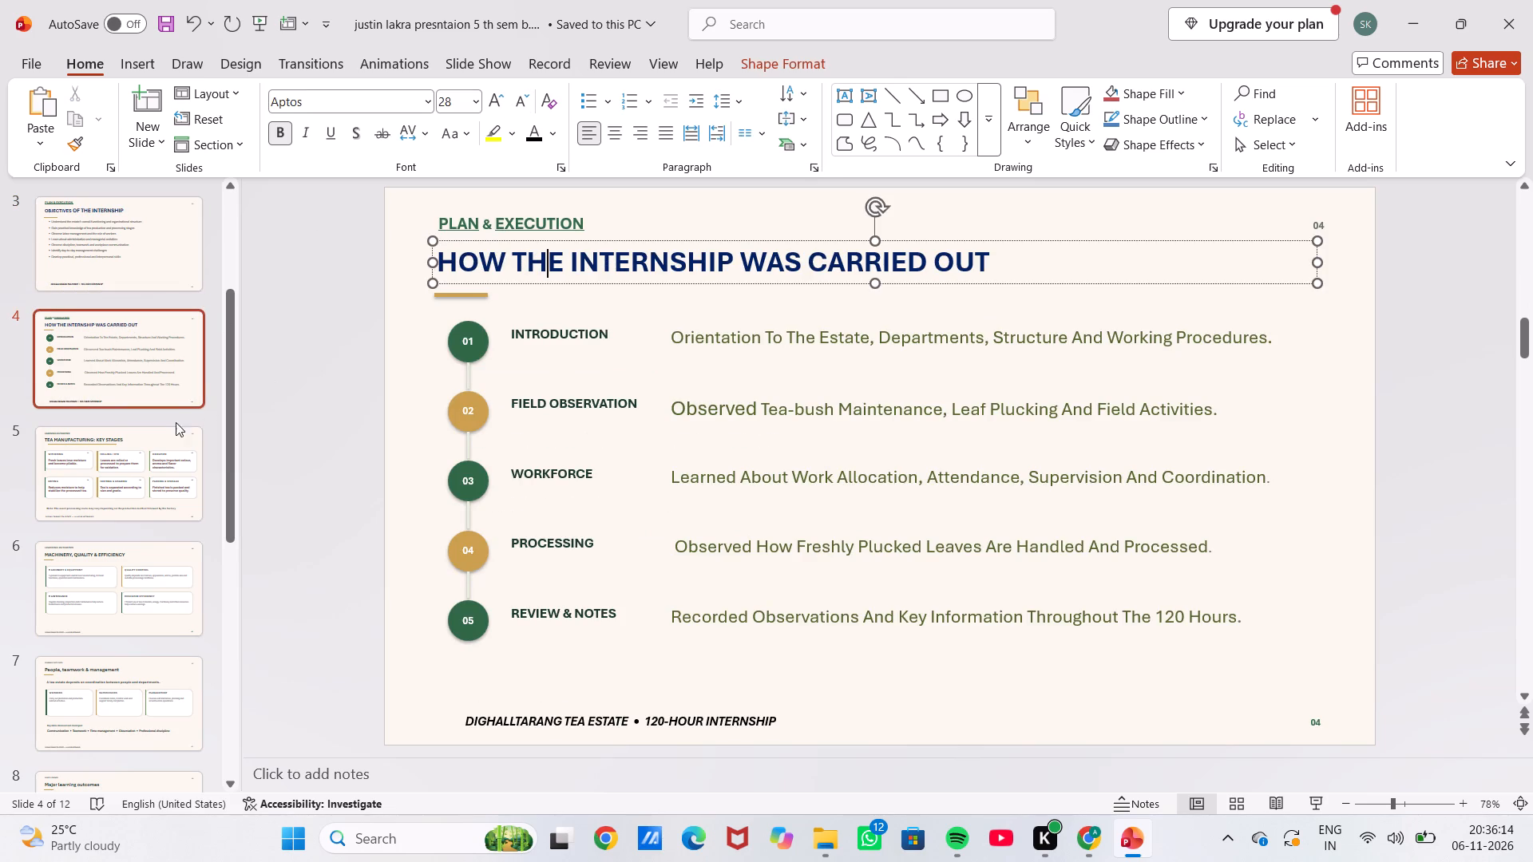
click(153, 453)
click(606, 259)
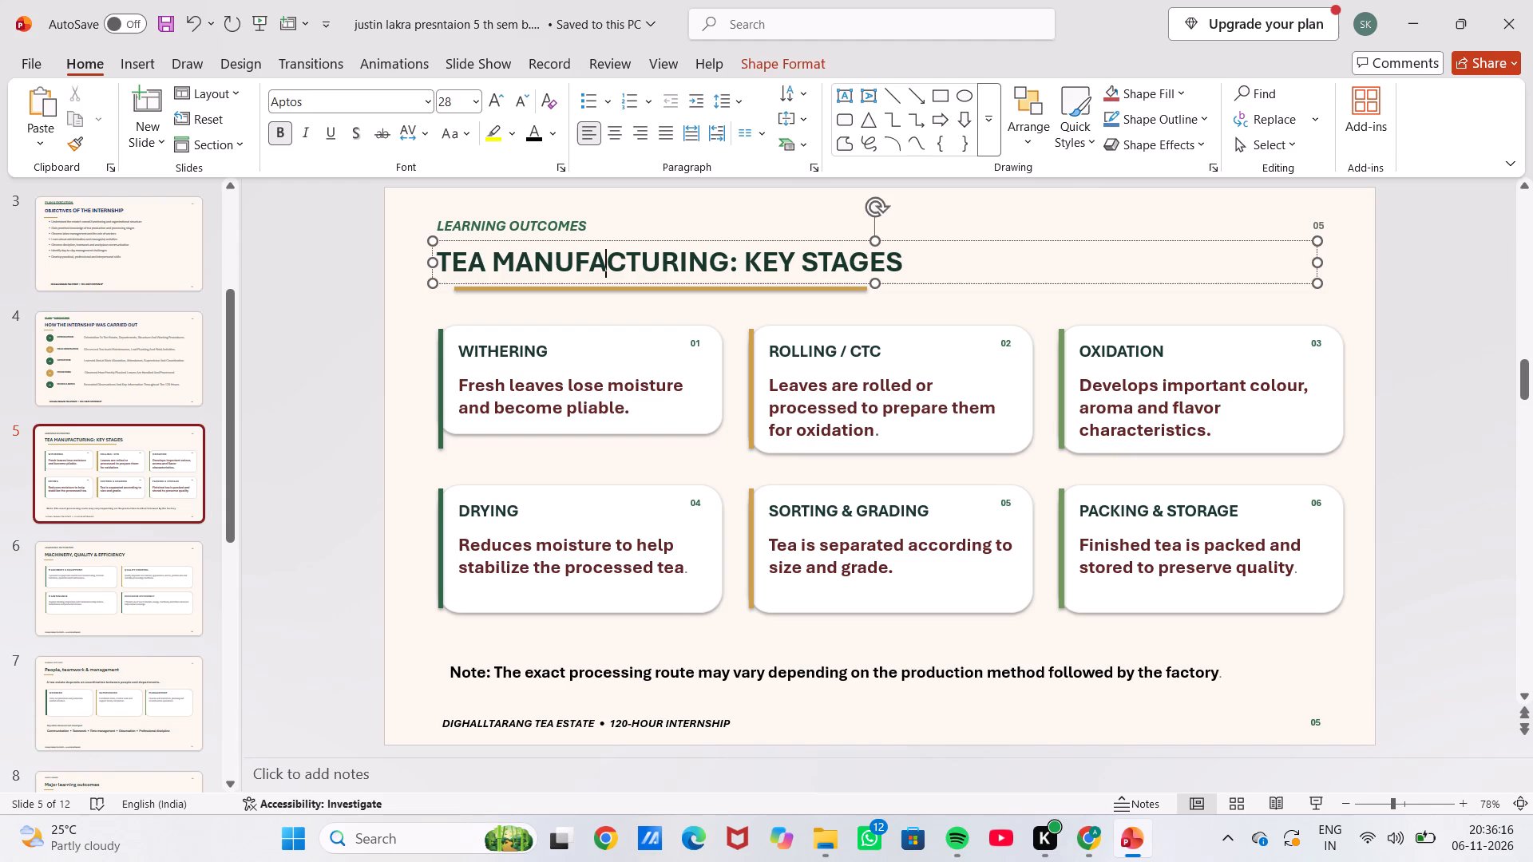
click(120, 572)
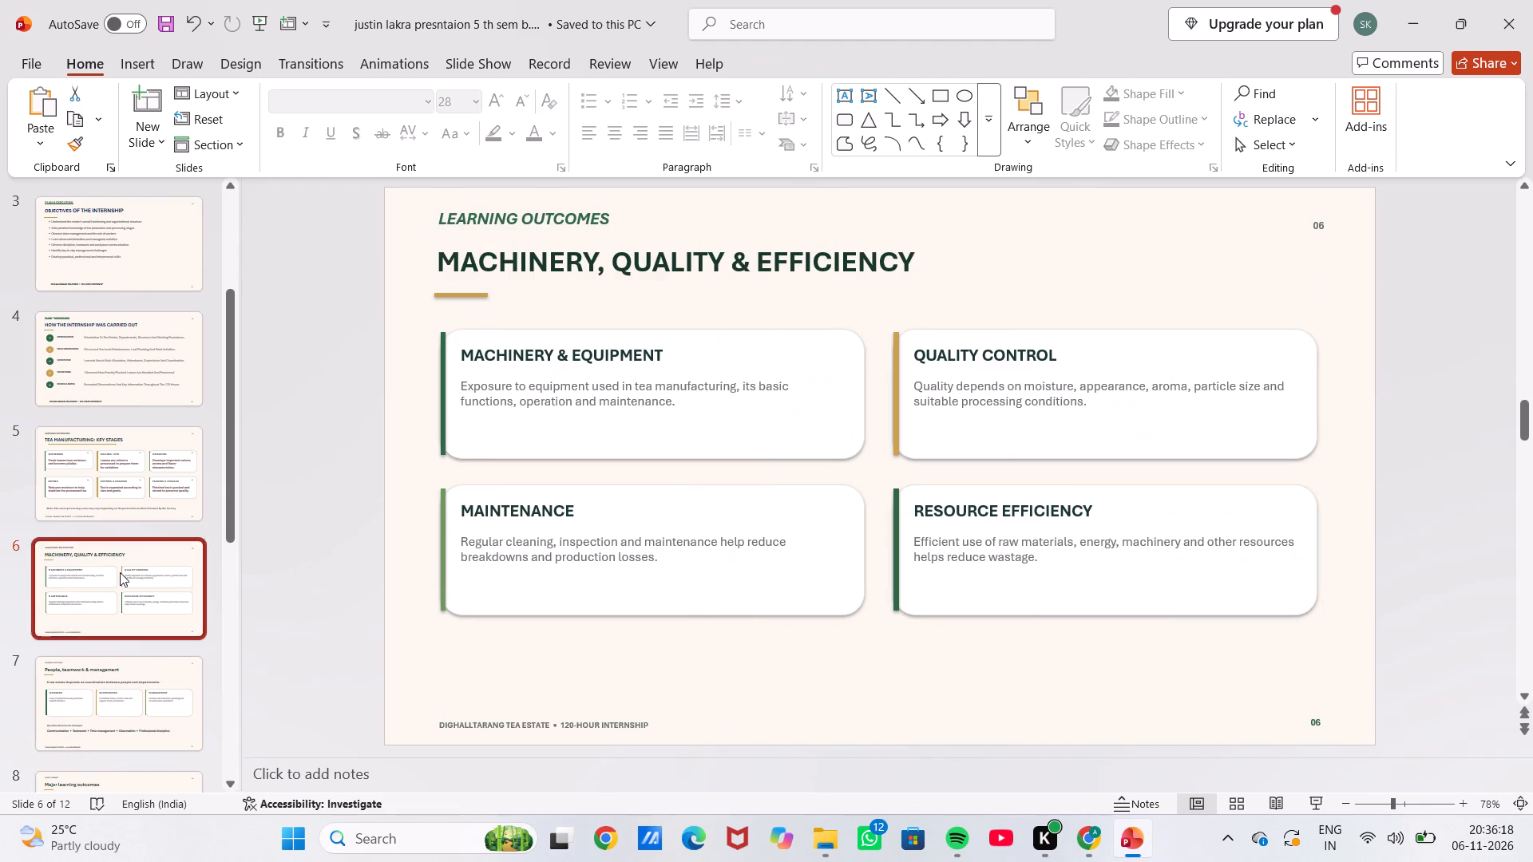
click(616, 263)
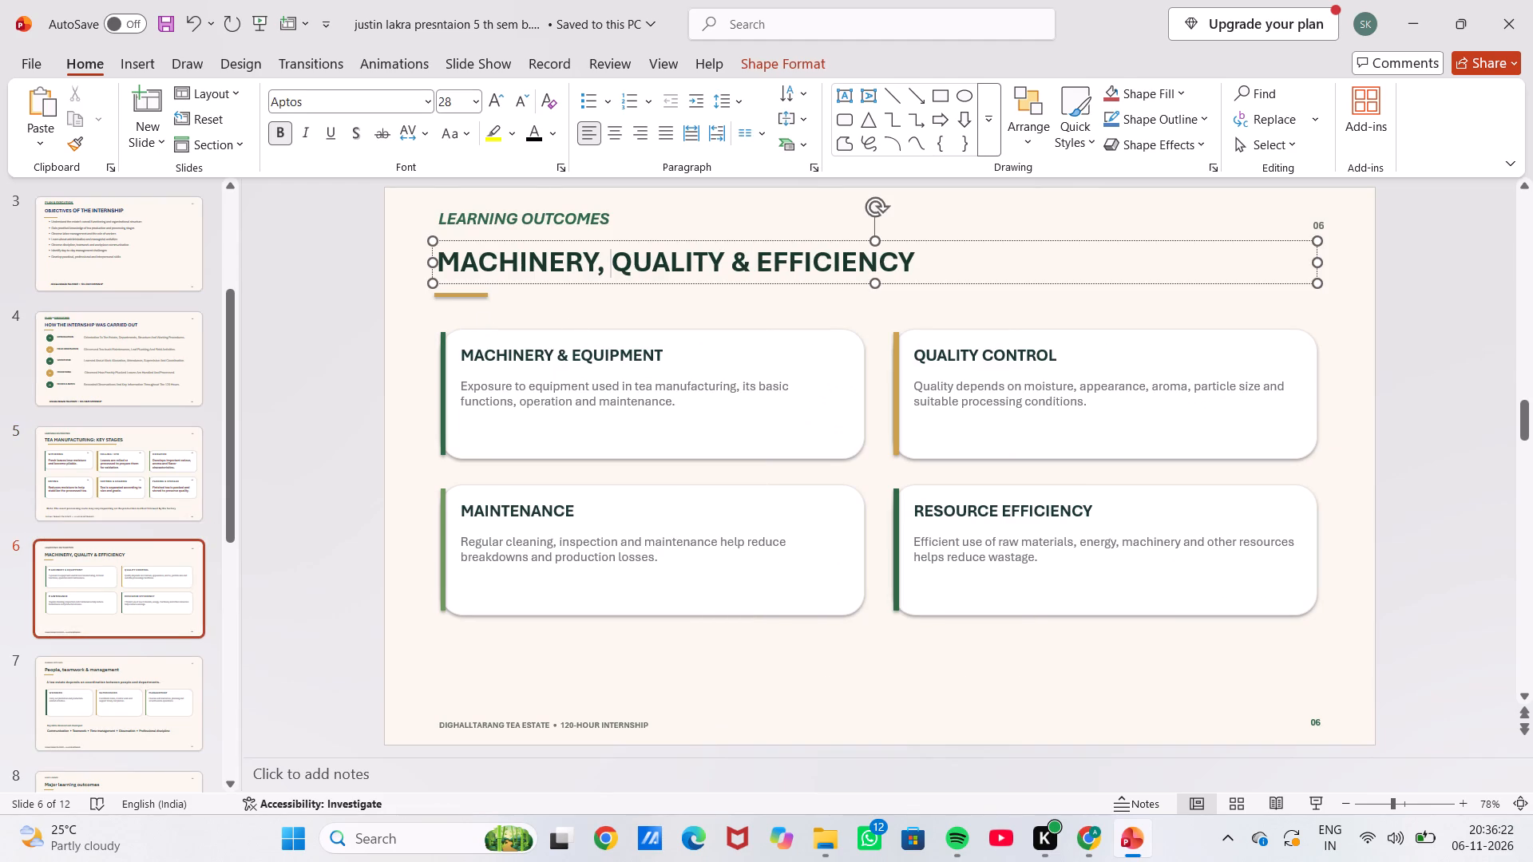
Format the description in slide 6's MACHINERY & EQUIPMENT card as size 18, sentence case, black and bold.
drag(461, 386, 612, 398)
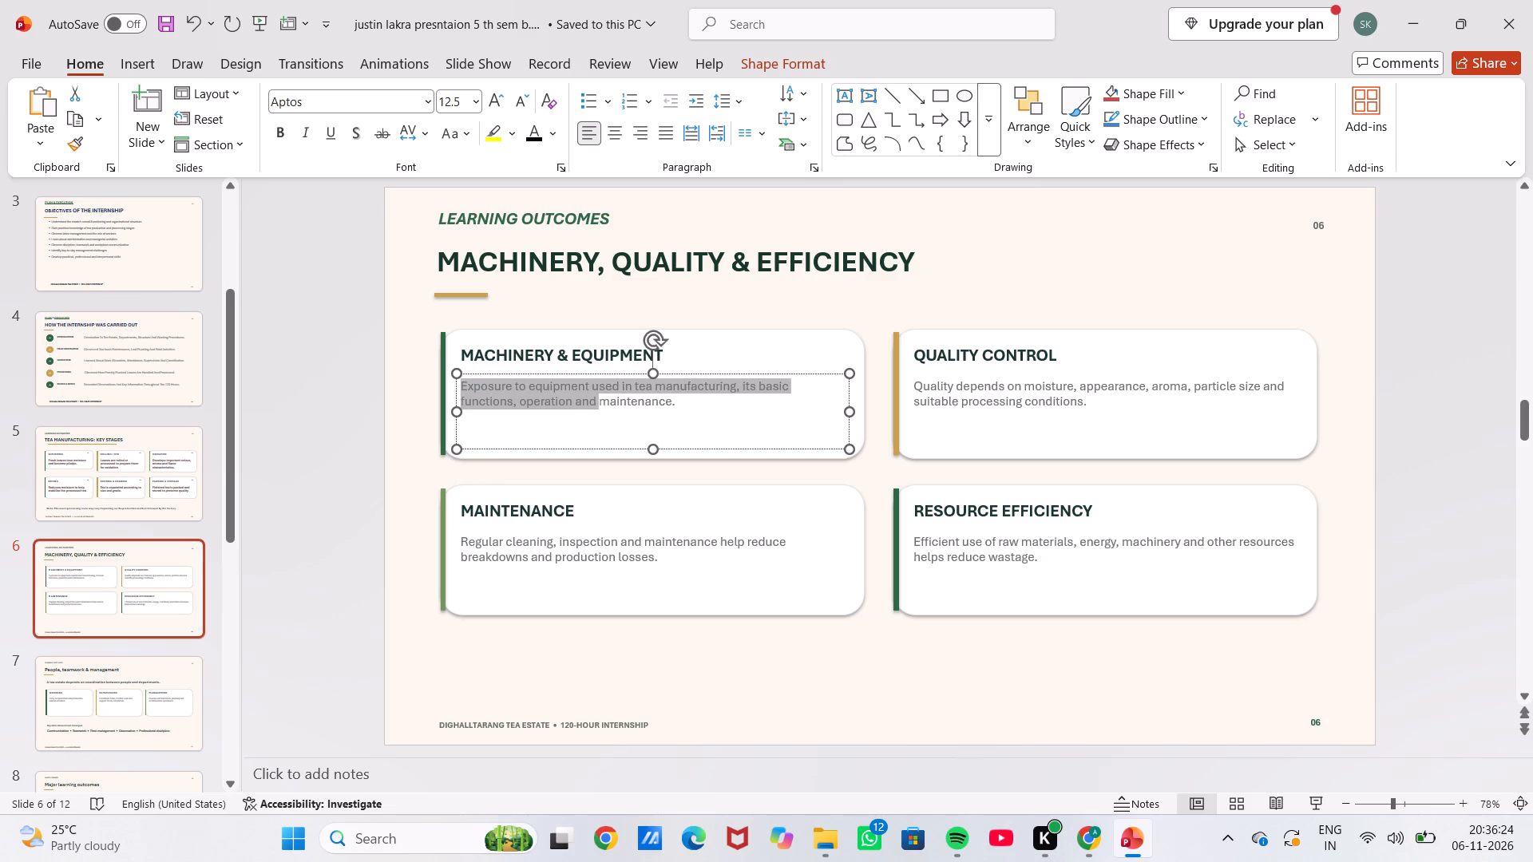
drag(612, 398, 679, 396)
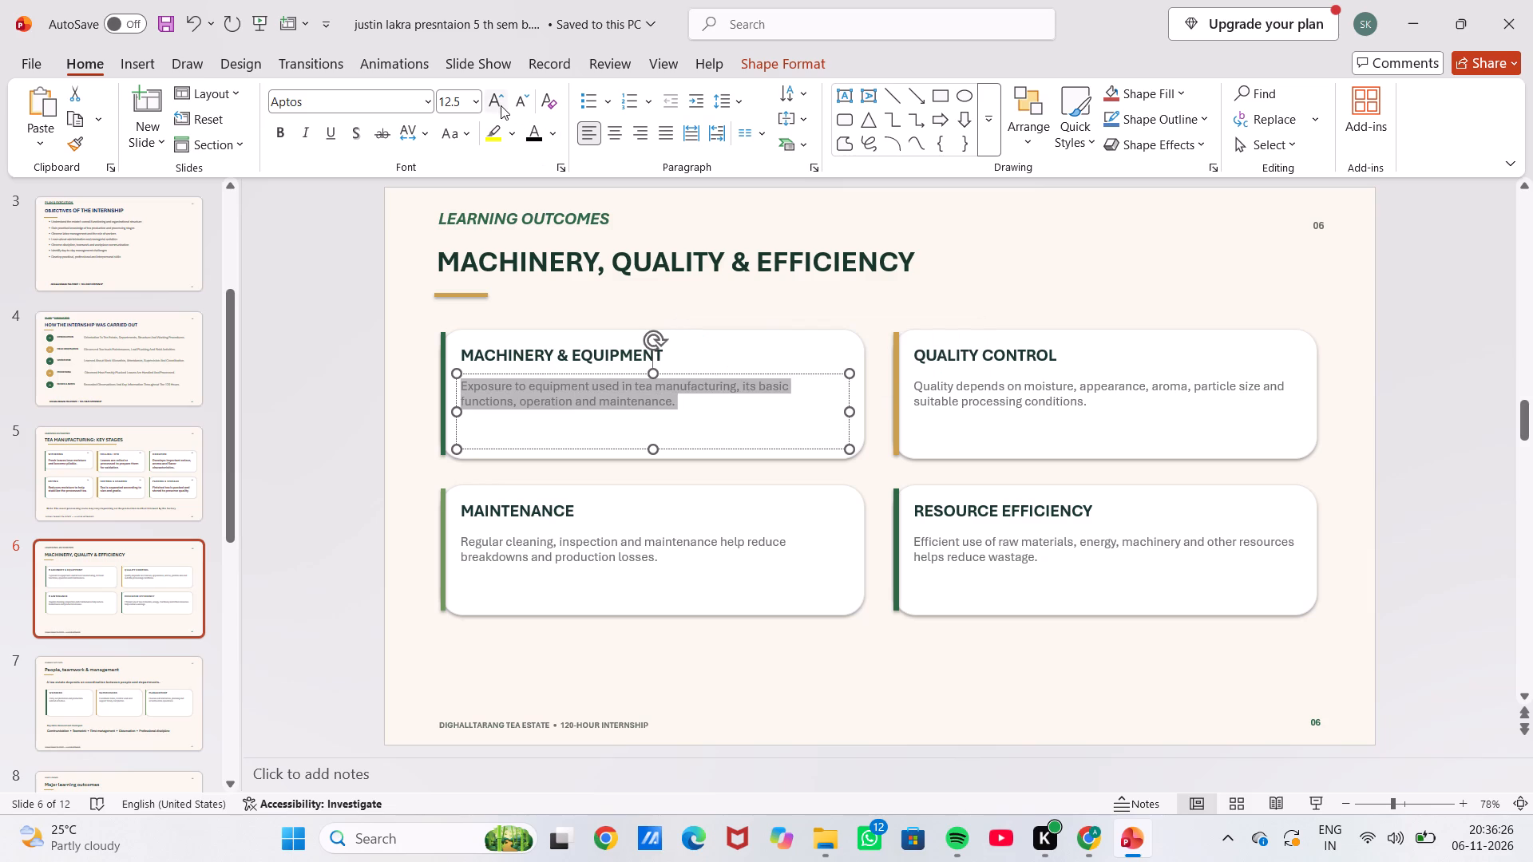
triple_click(501, 105)
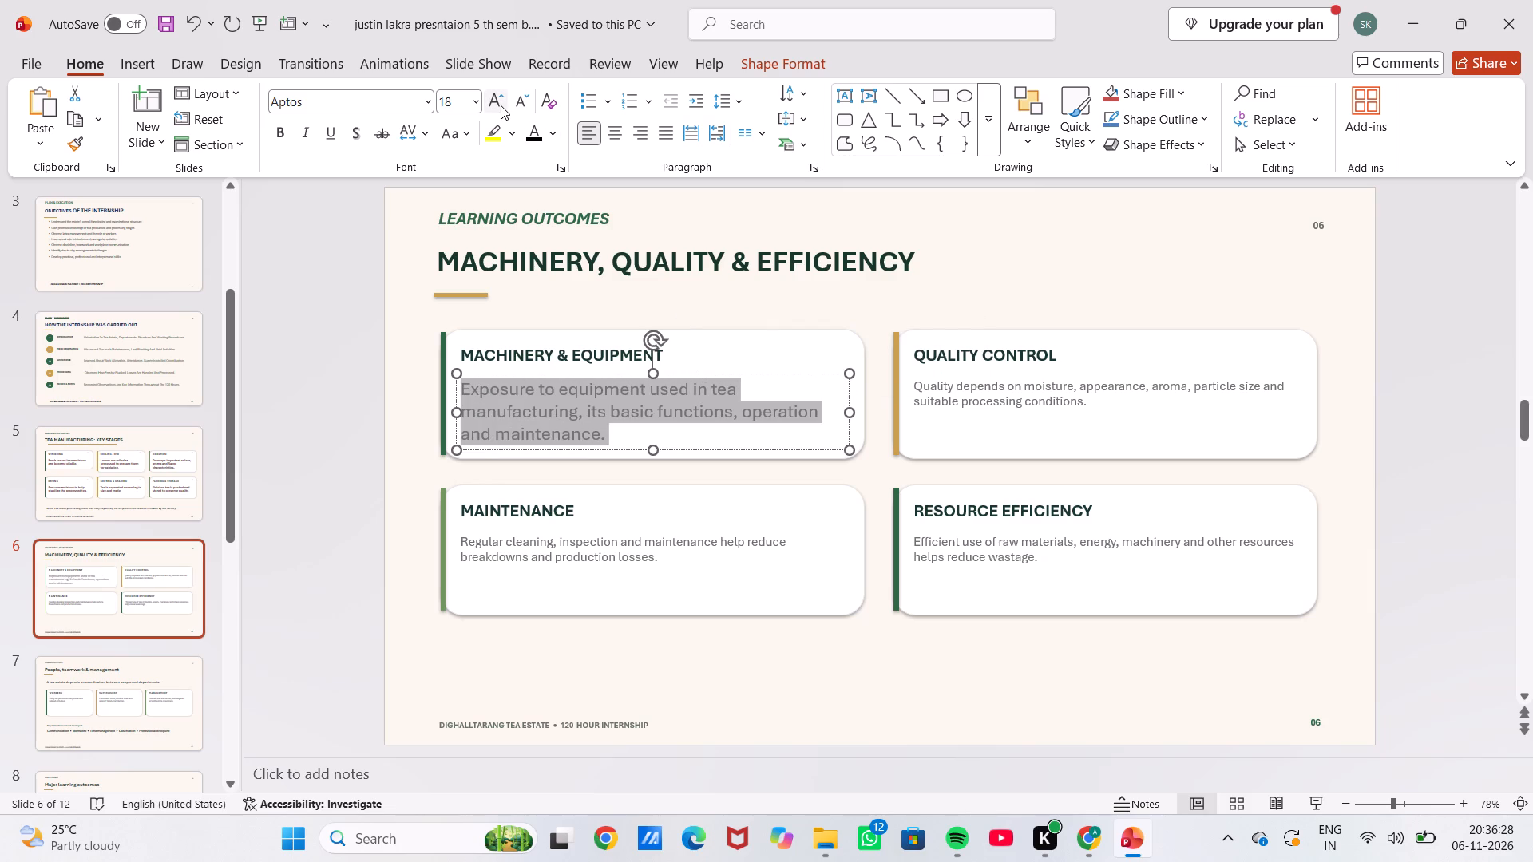
click(469, 130)
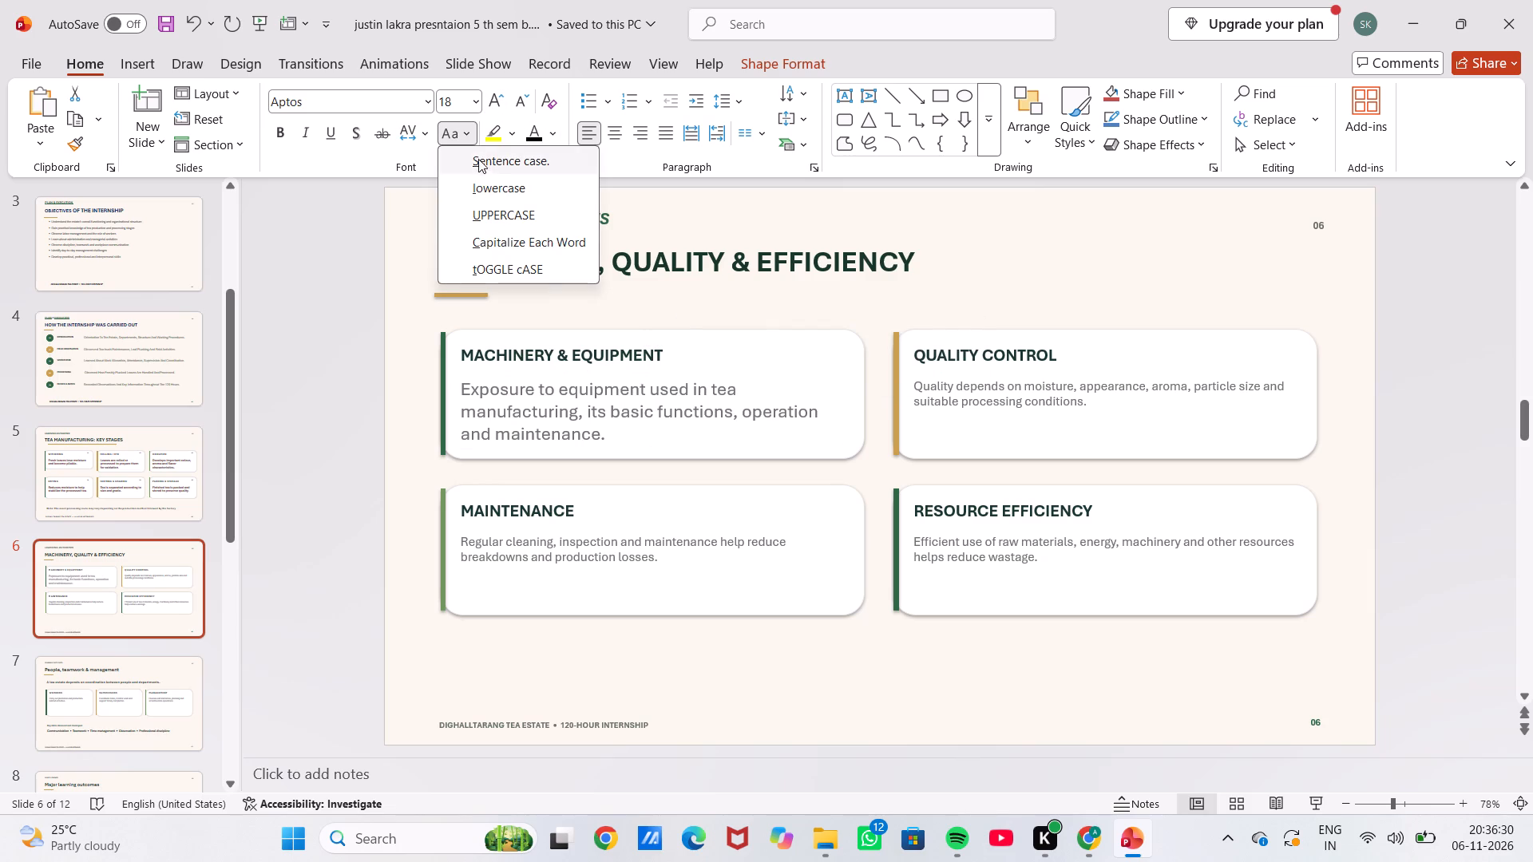
click(501, 151)
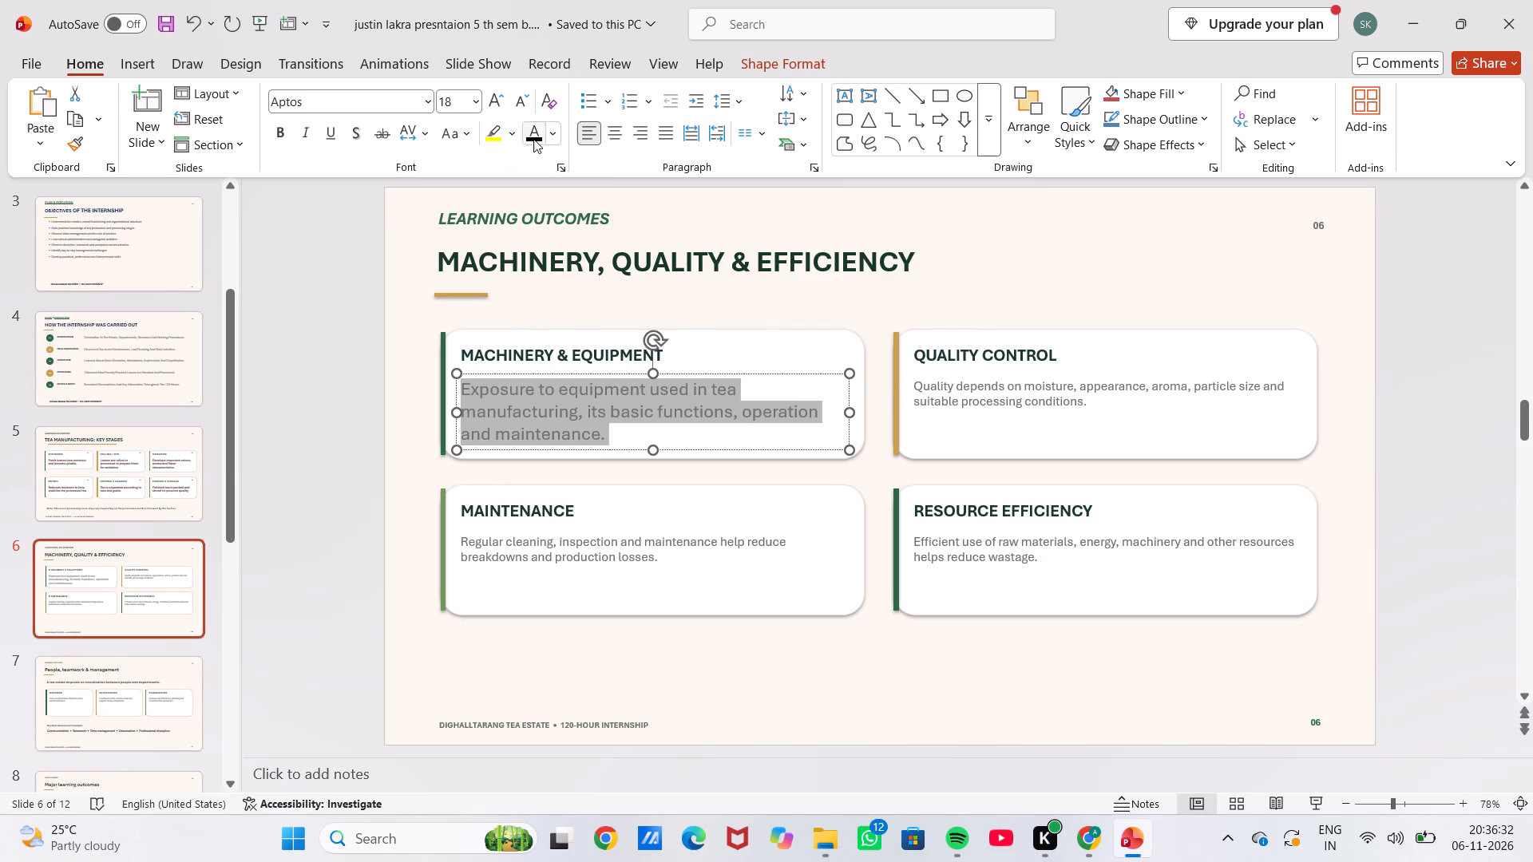
click(535, 136)
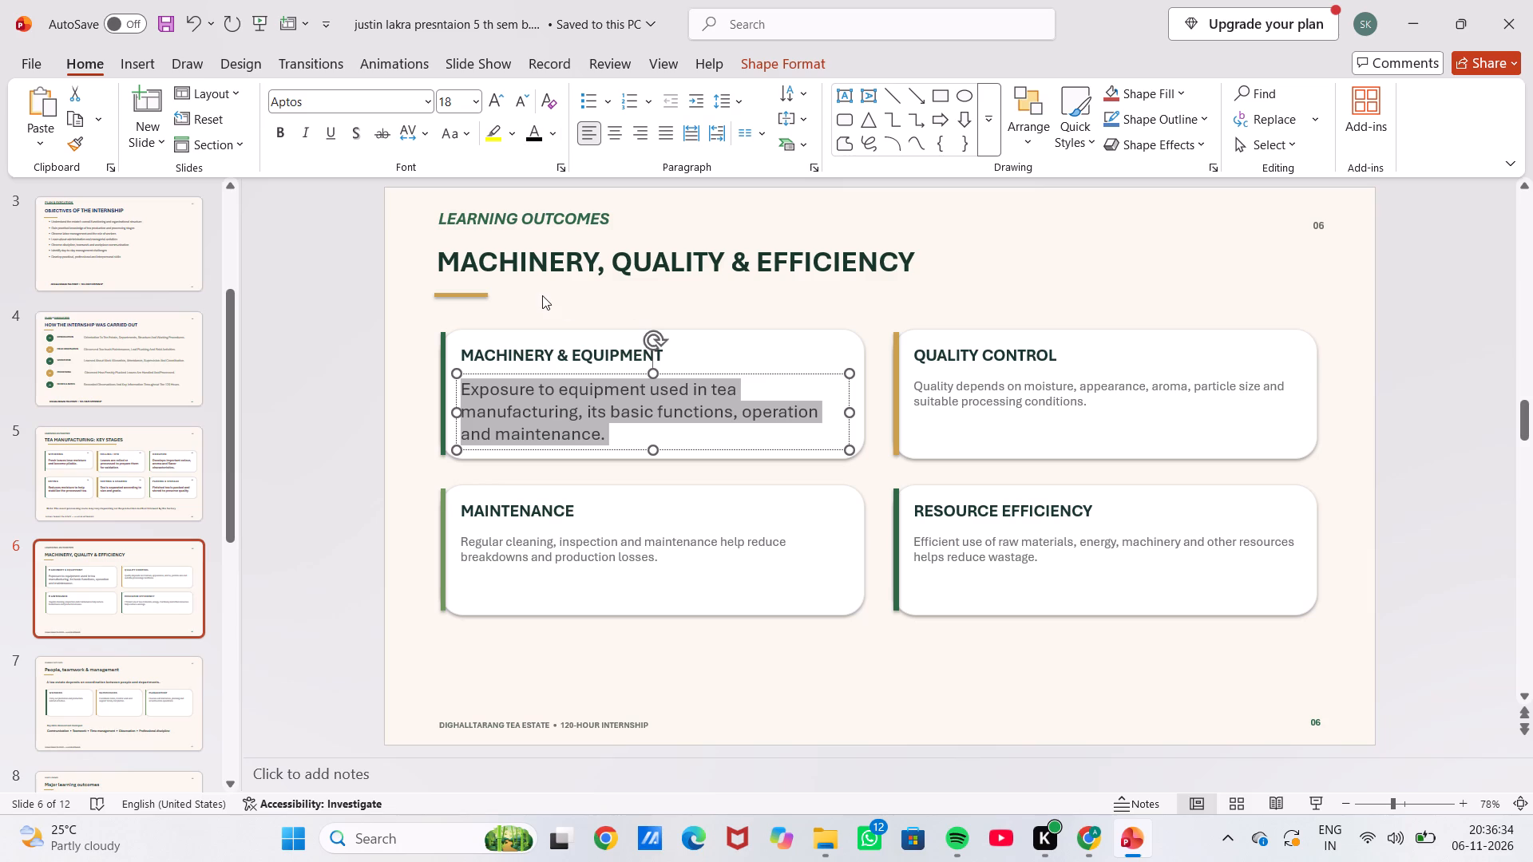
click(286, 133)
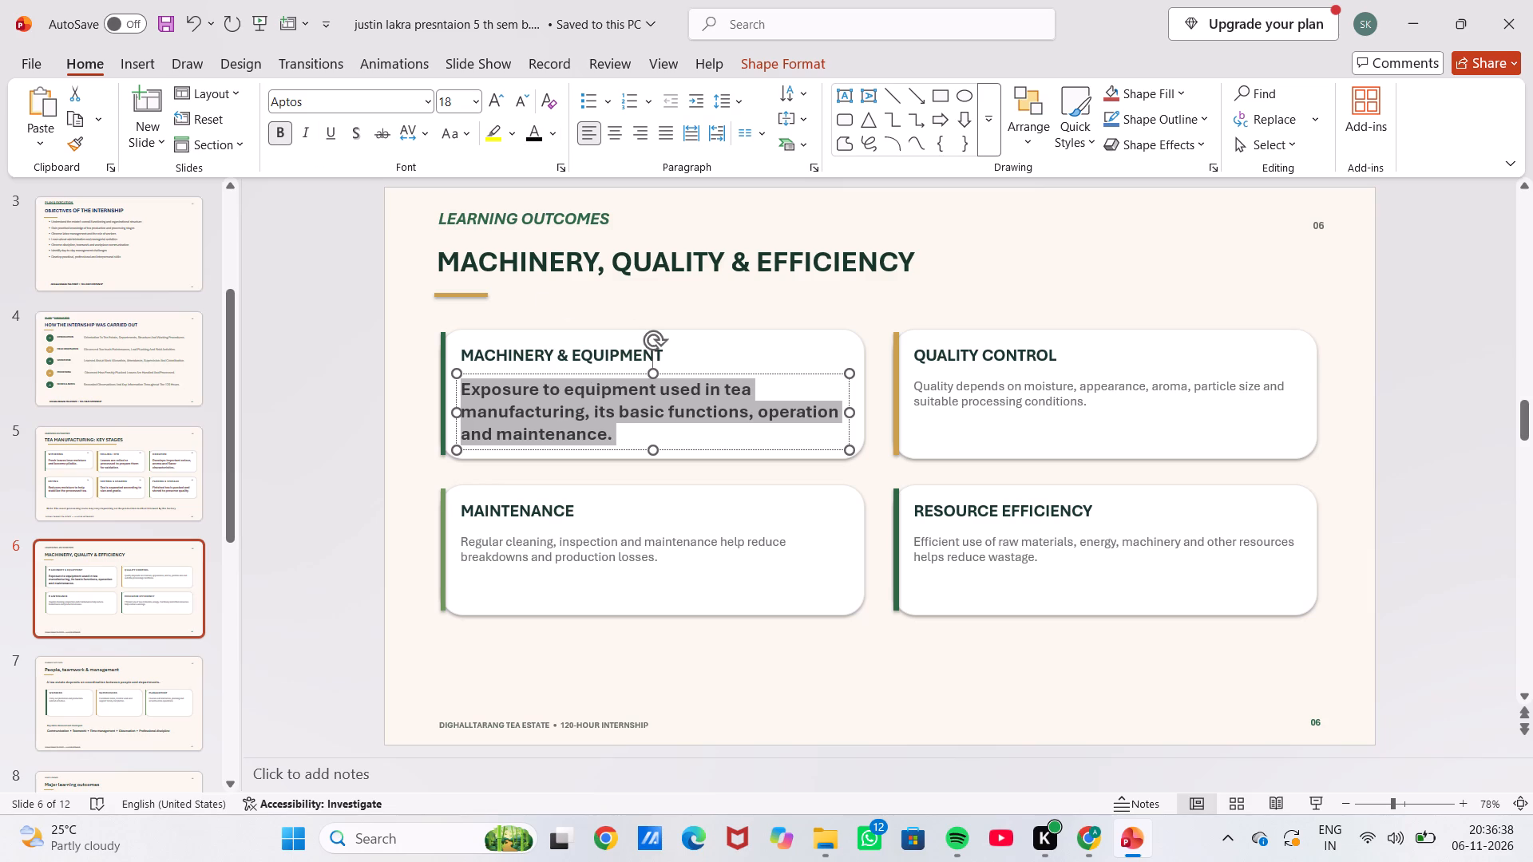
Set the QUALITY CONTROL card heading on slide 6 to size 18 and black, keeping it bold.
drag(916, 357, 1048, 358)
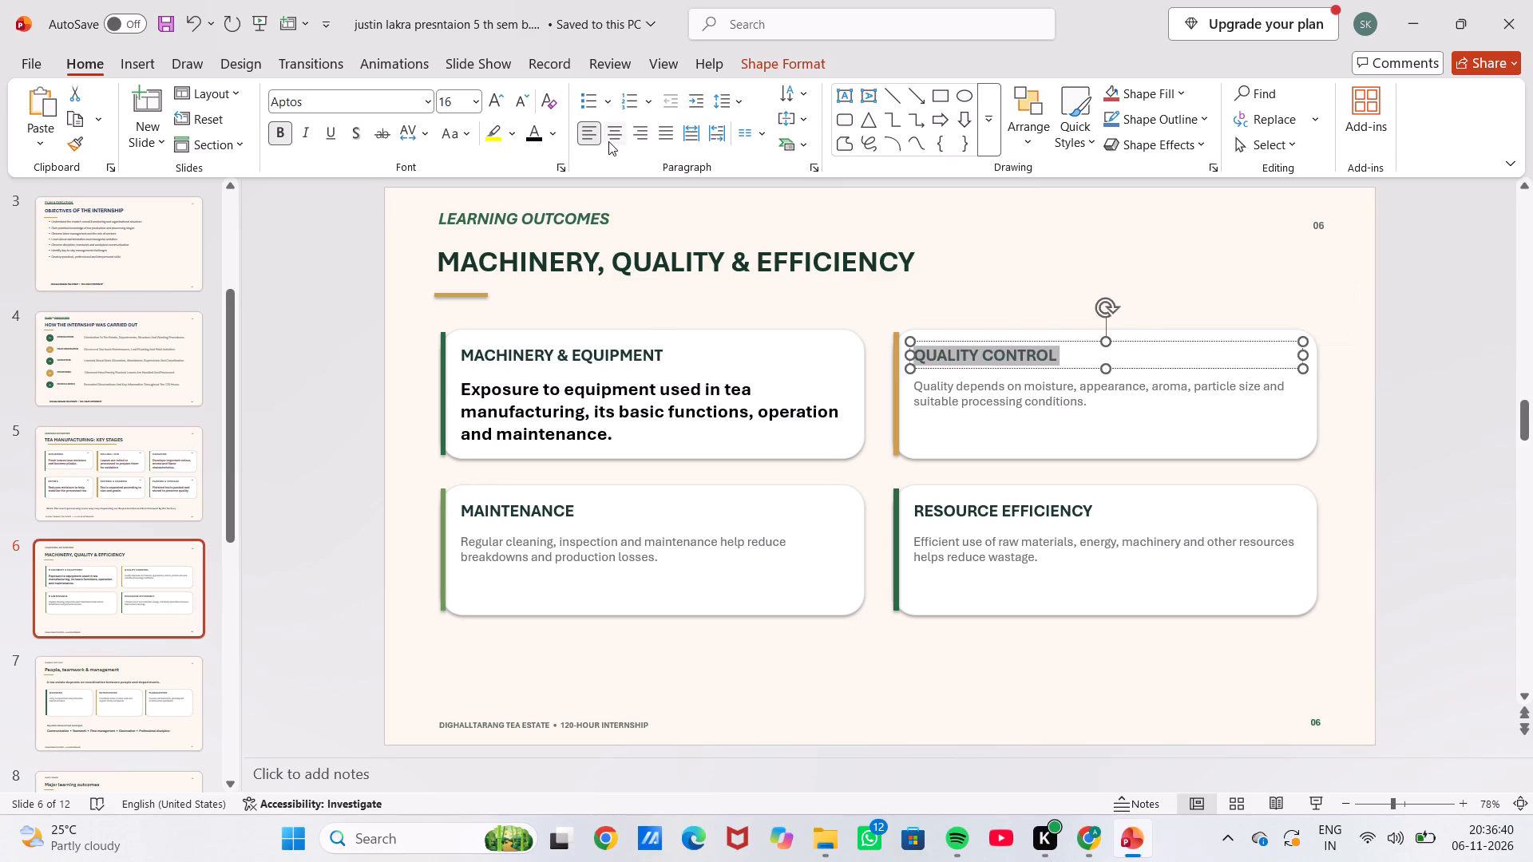
click(502, 108)
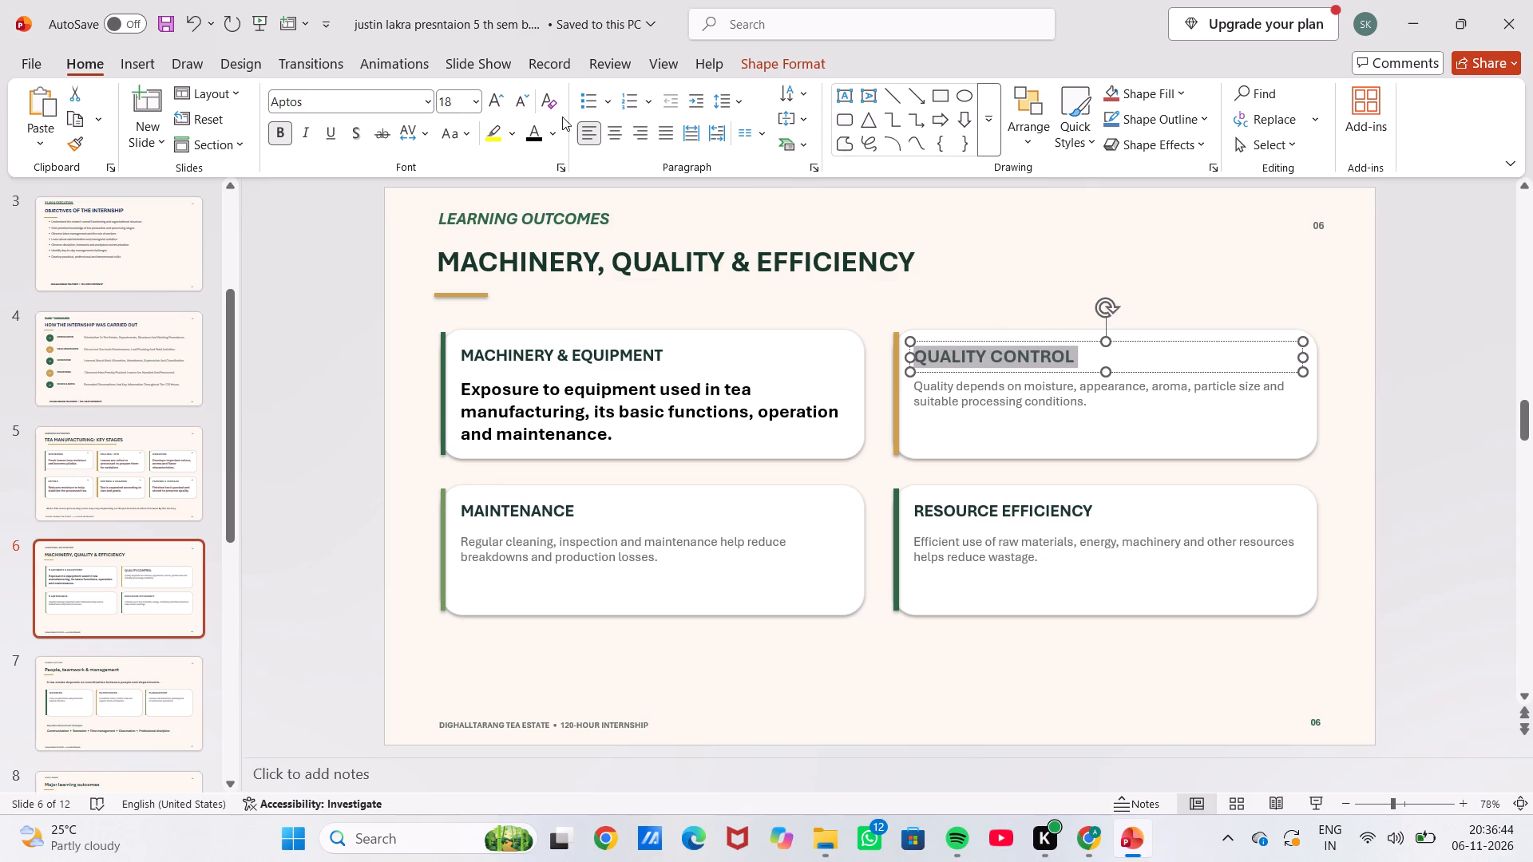
click(538, 138)
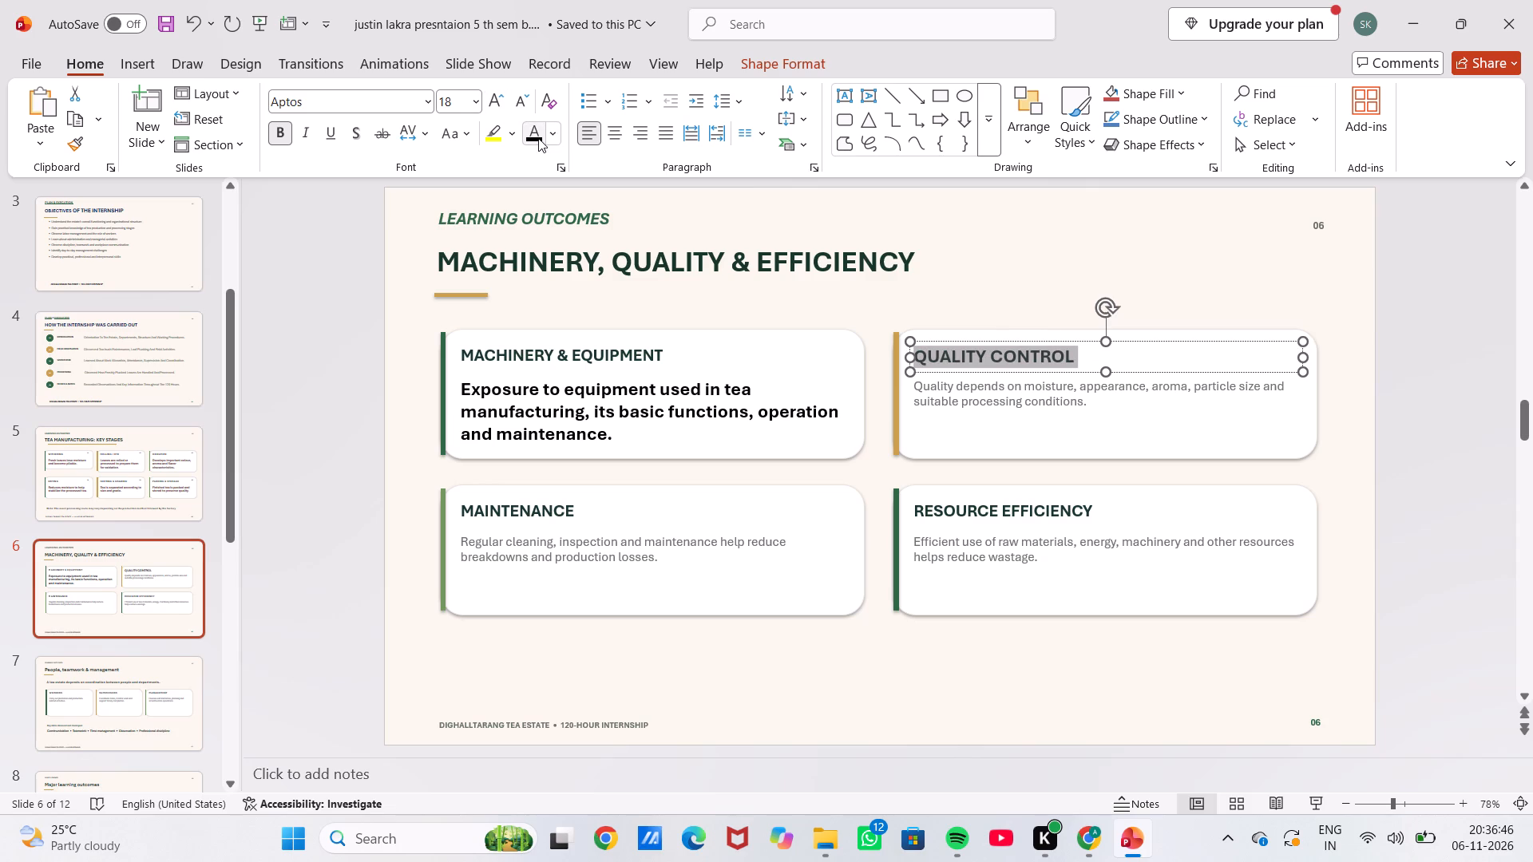
click(538, 138)
click(551, 133)
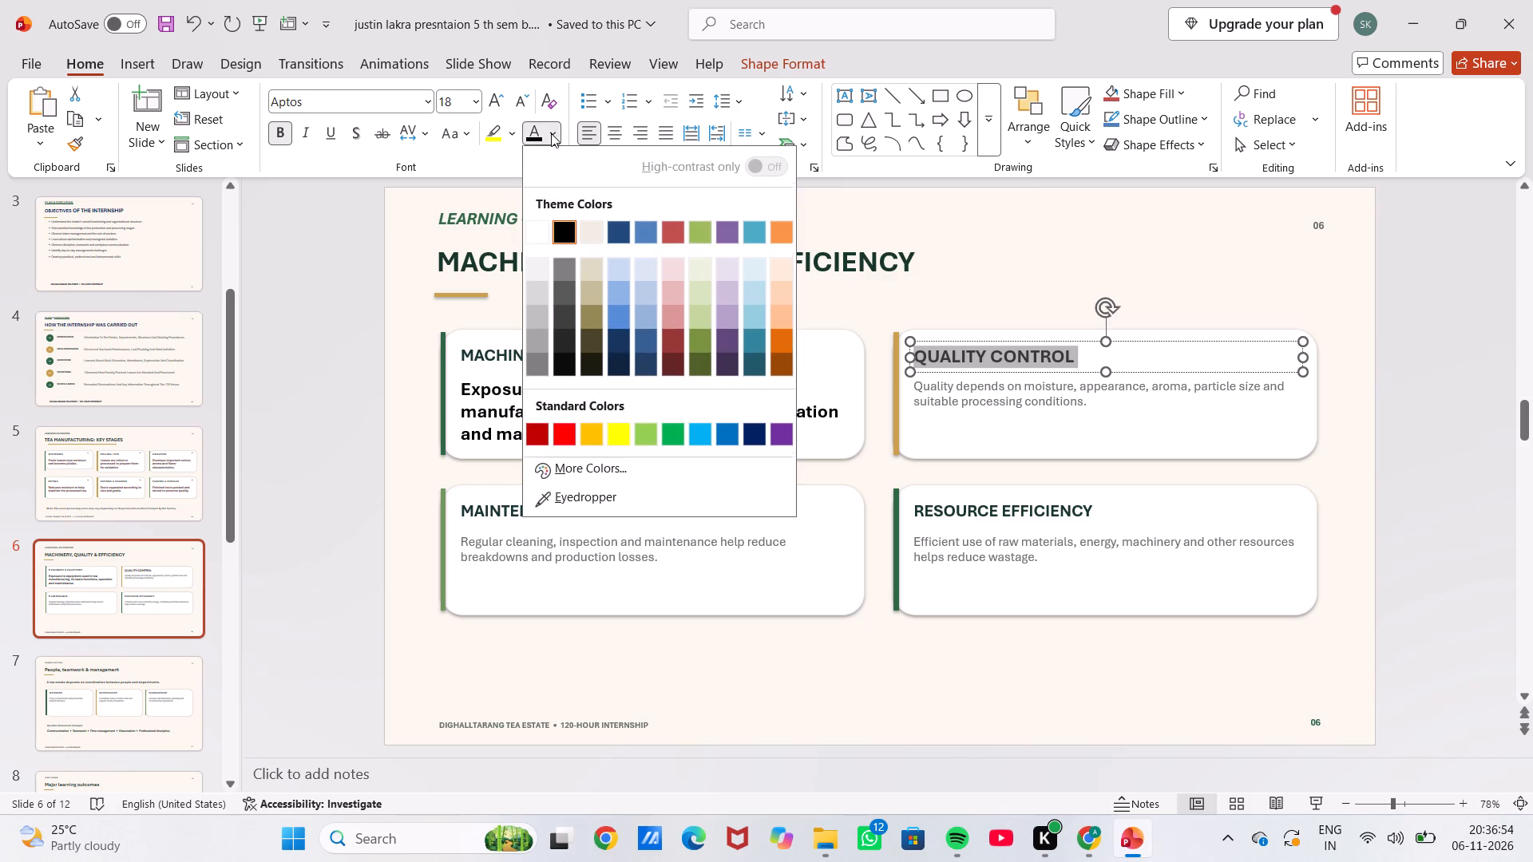
click(565, 227)
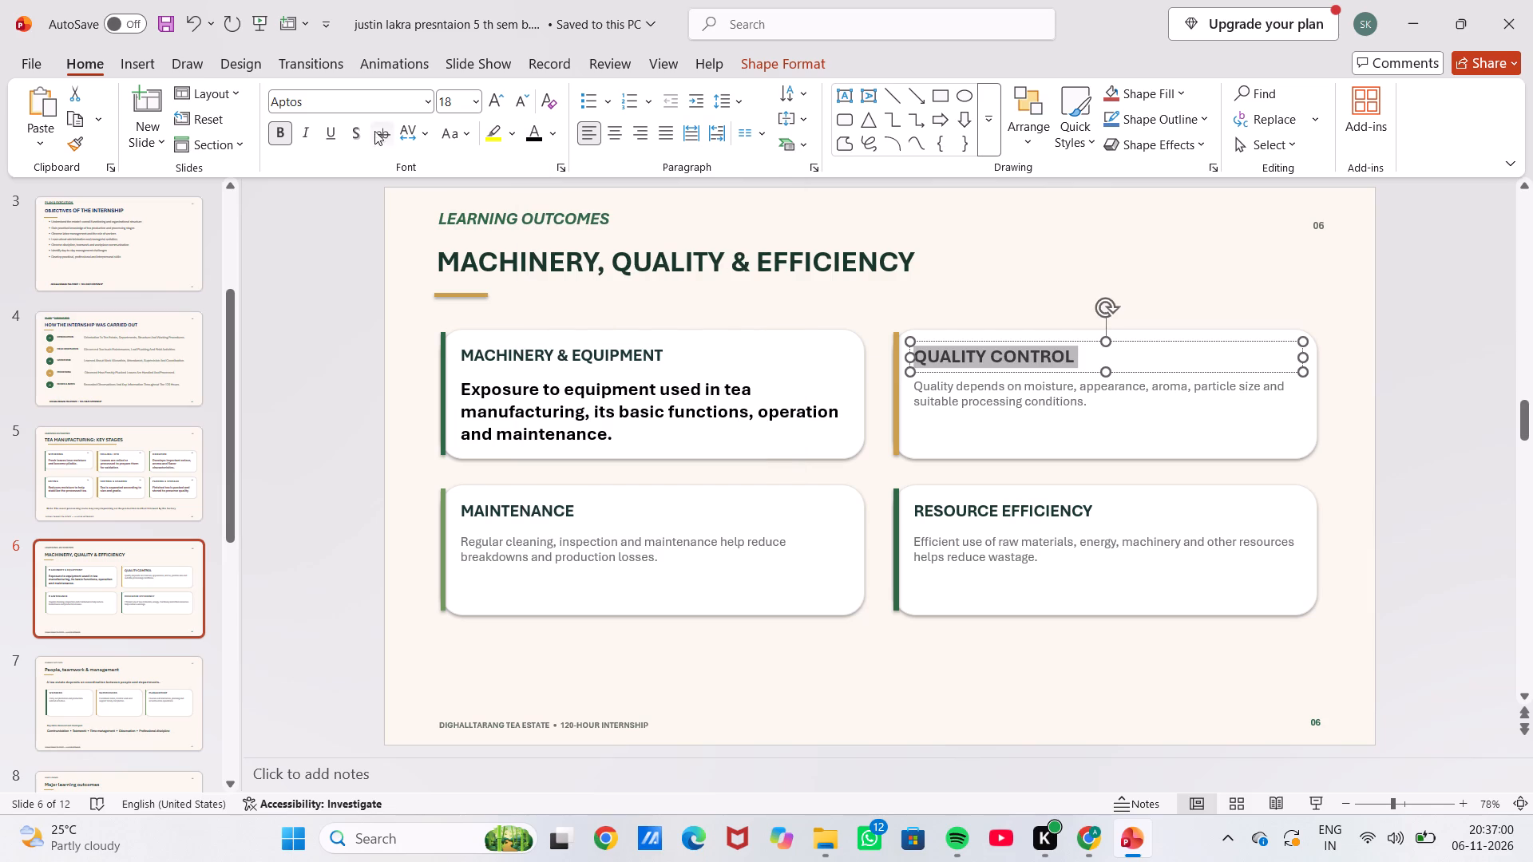
click(291, 139)
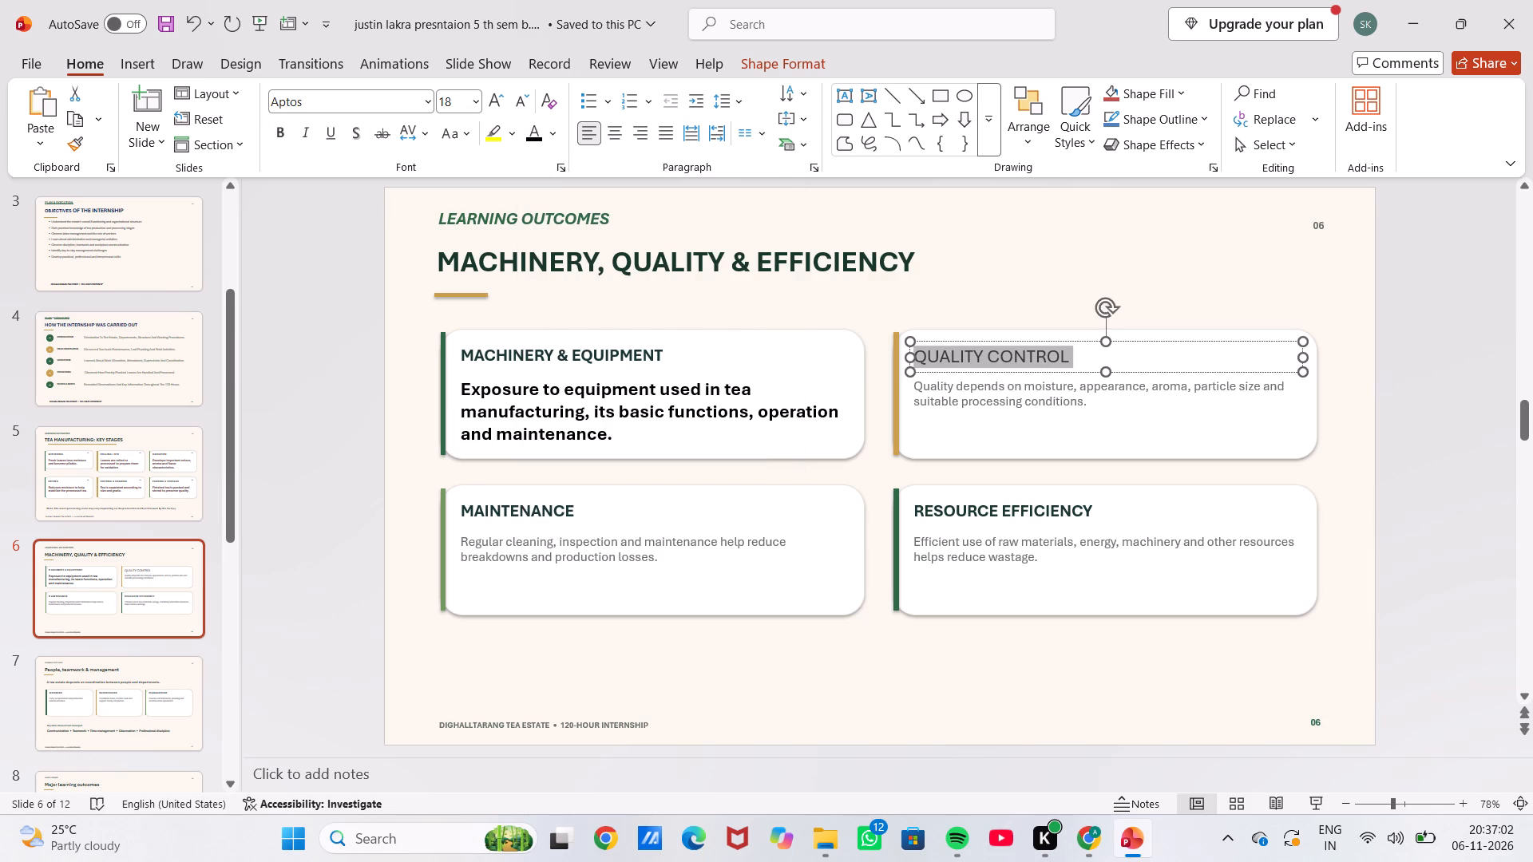
click(287, 130)
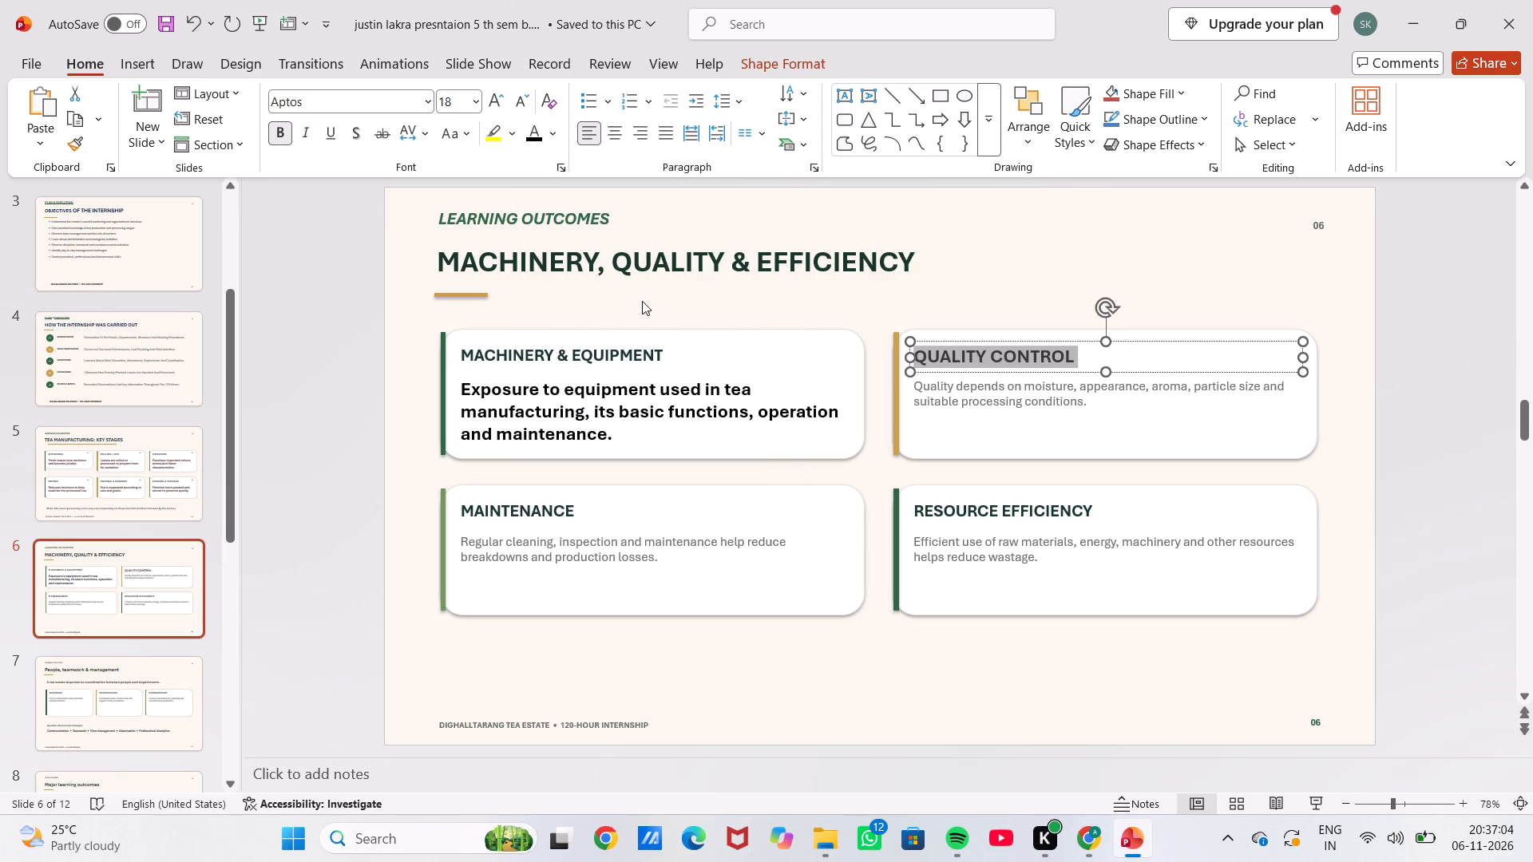
Format the description text in slide 6's QUALITY CONTROL card, except its final full stop, as size 18, black and bold.
click(914, 380)
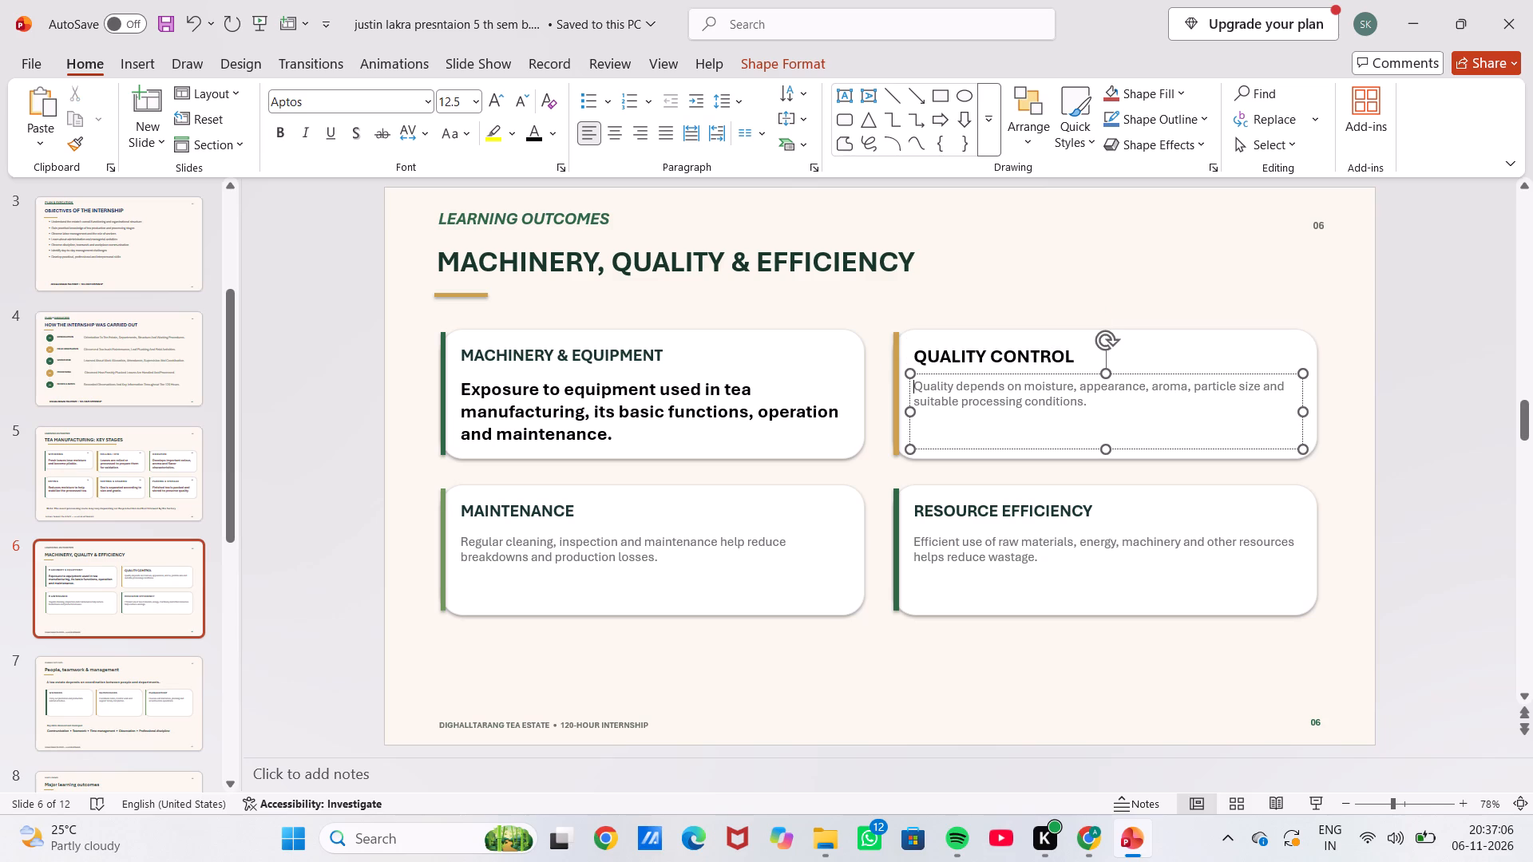
drag(914, 380, 1066, 405)
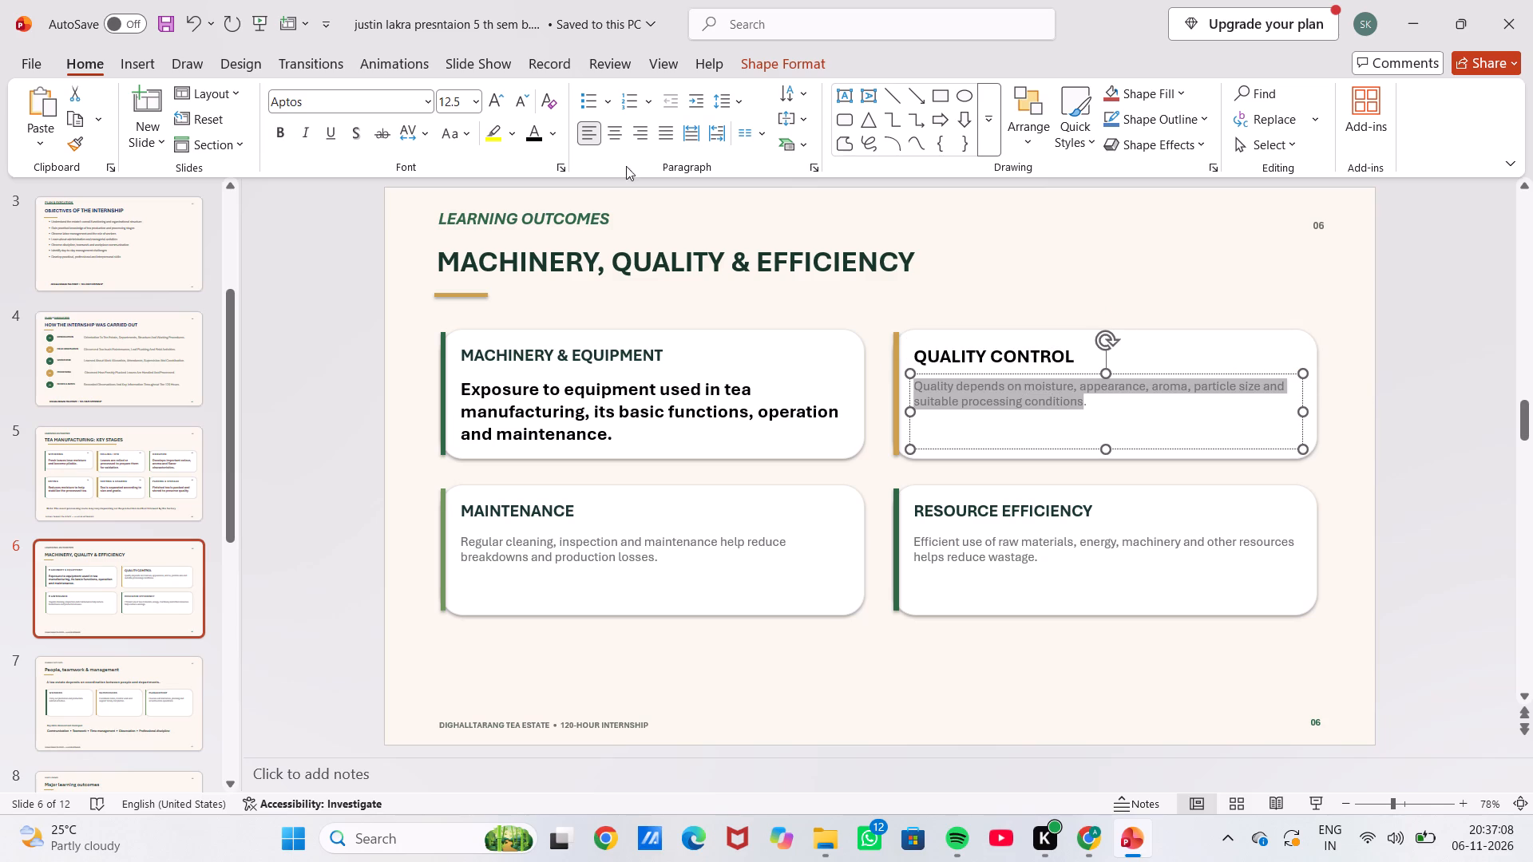
triple_click(493, 98)
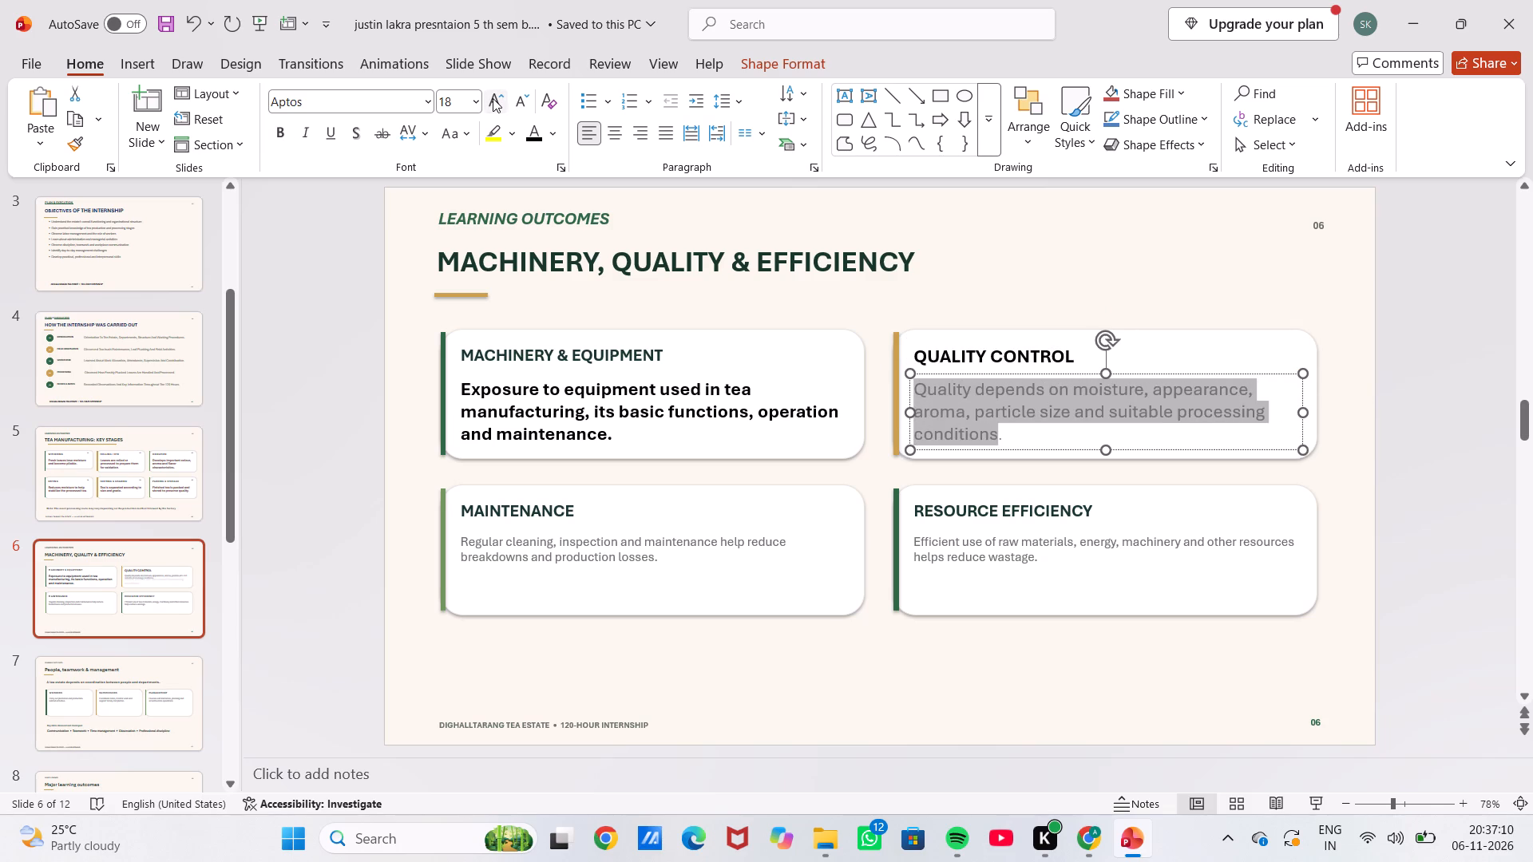
click(493, 98)
click(518, 101)
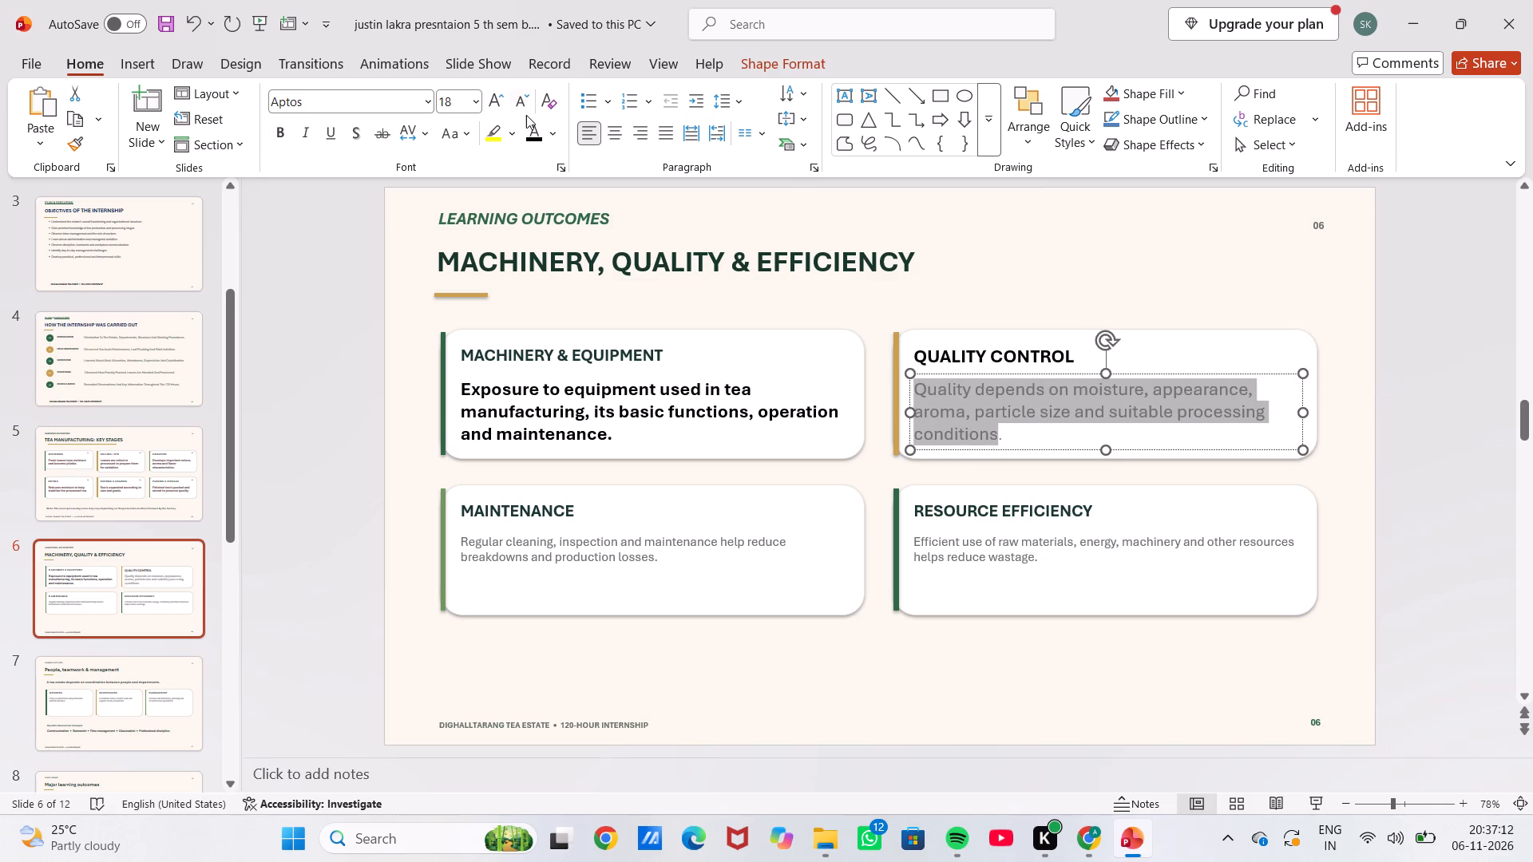
click(531, 131)
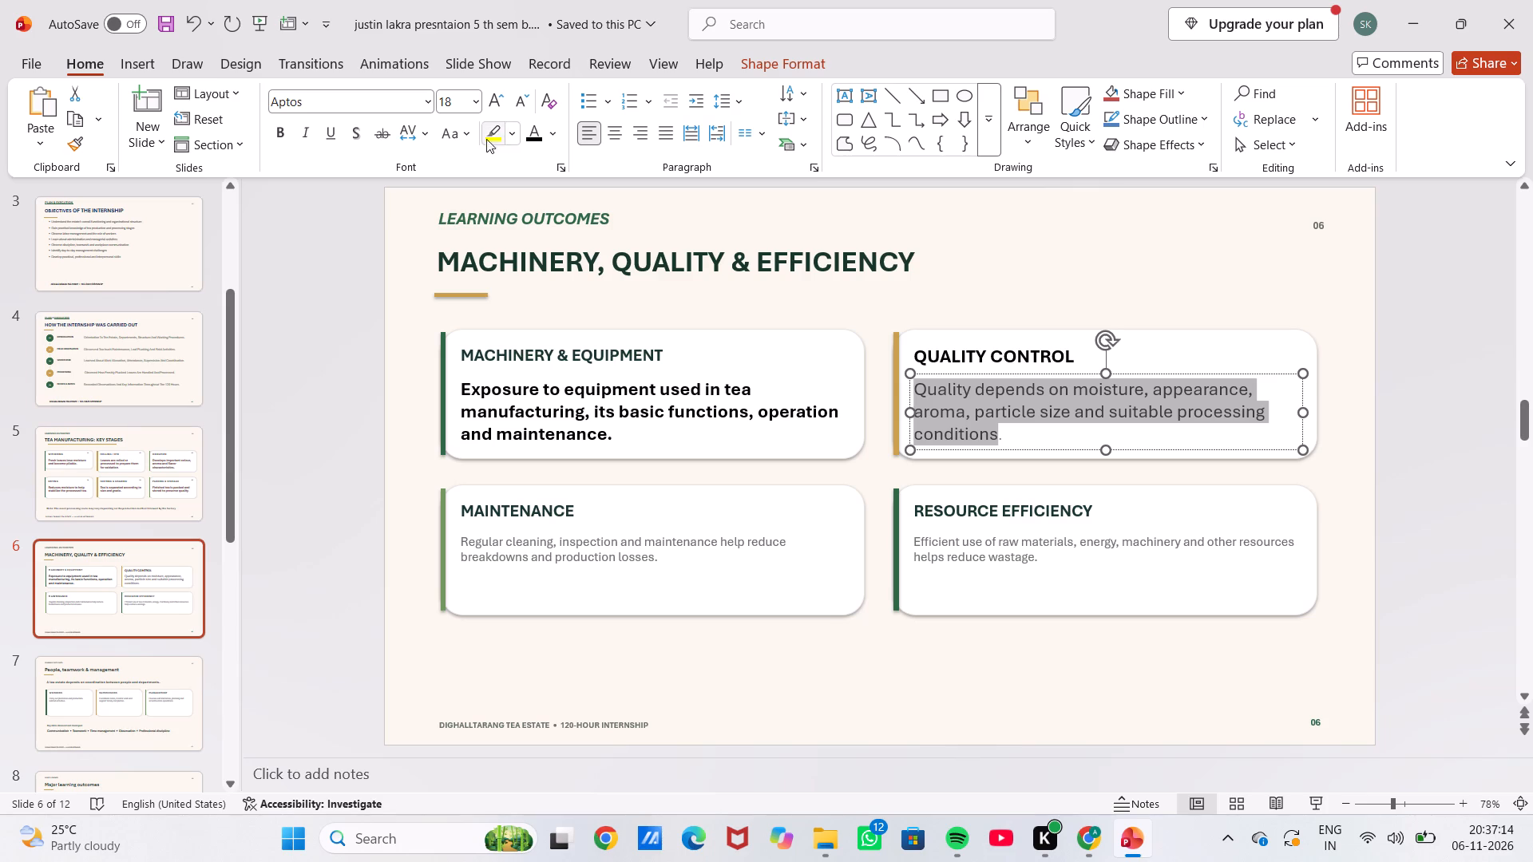
click(283, 134)
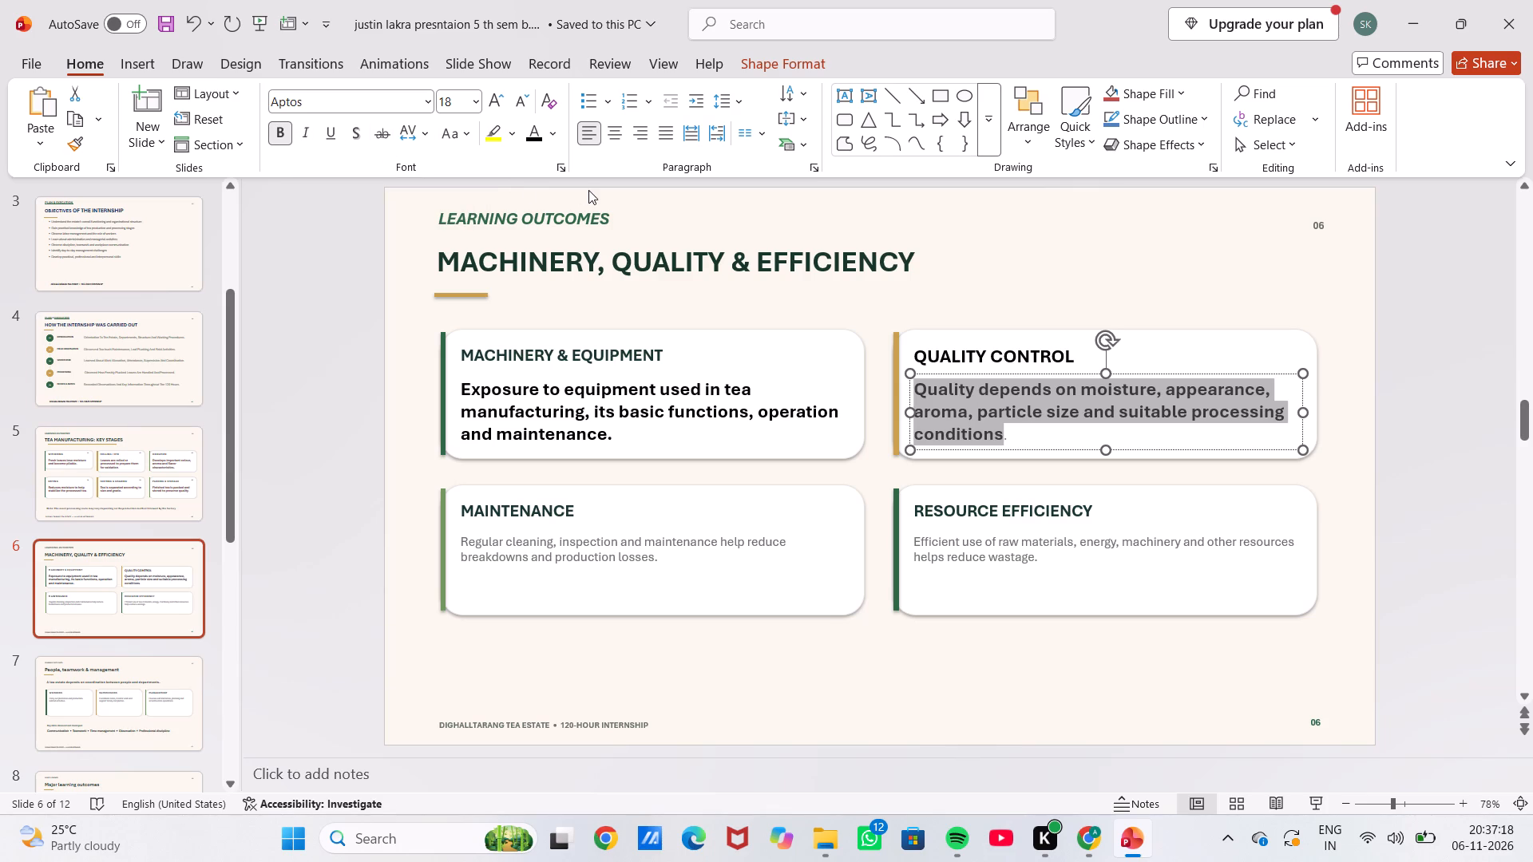
Recolour the description in slide 6's MACHINERY & EQUIPMENT card dark red, matching the card text on slide 5.
click(810, 302)
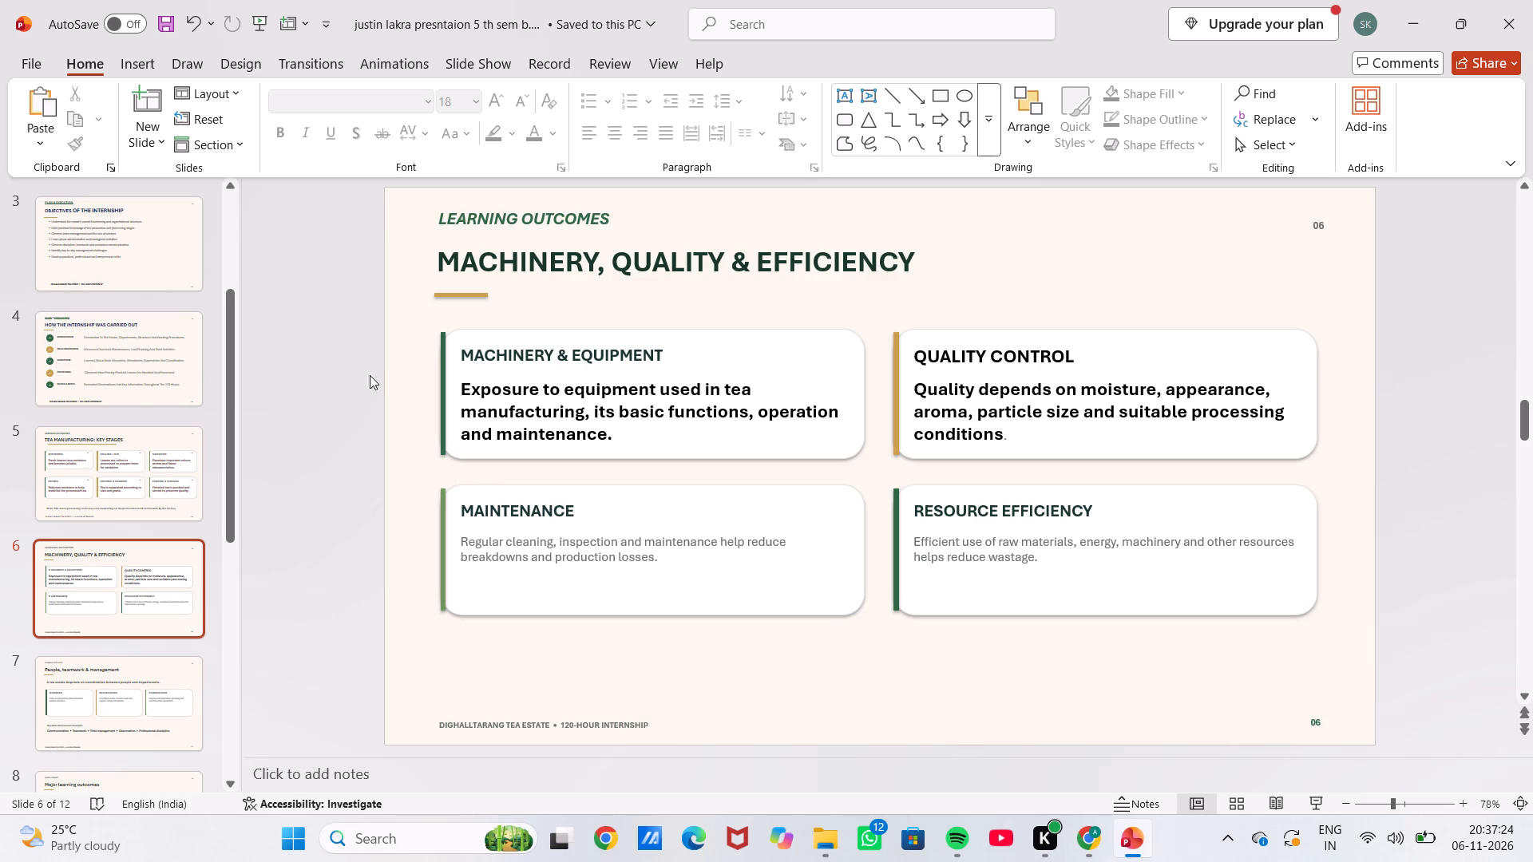
click(132, 384)
click(137, 283)
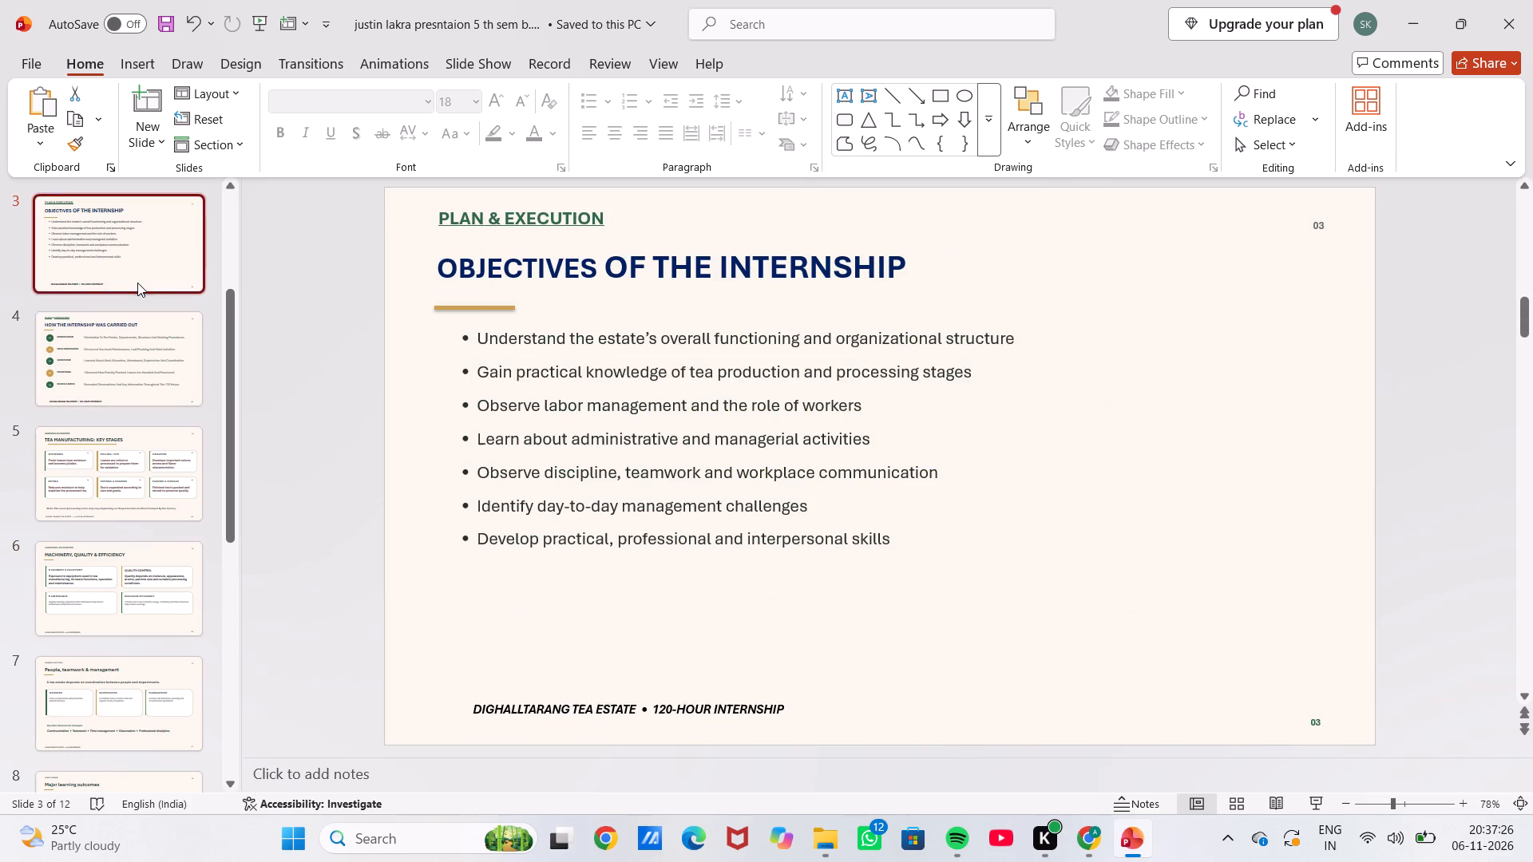
click(148, 460)
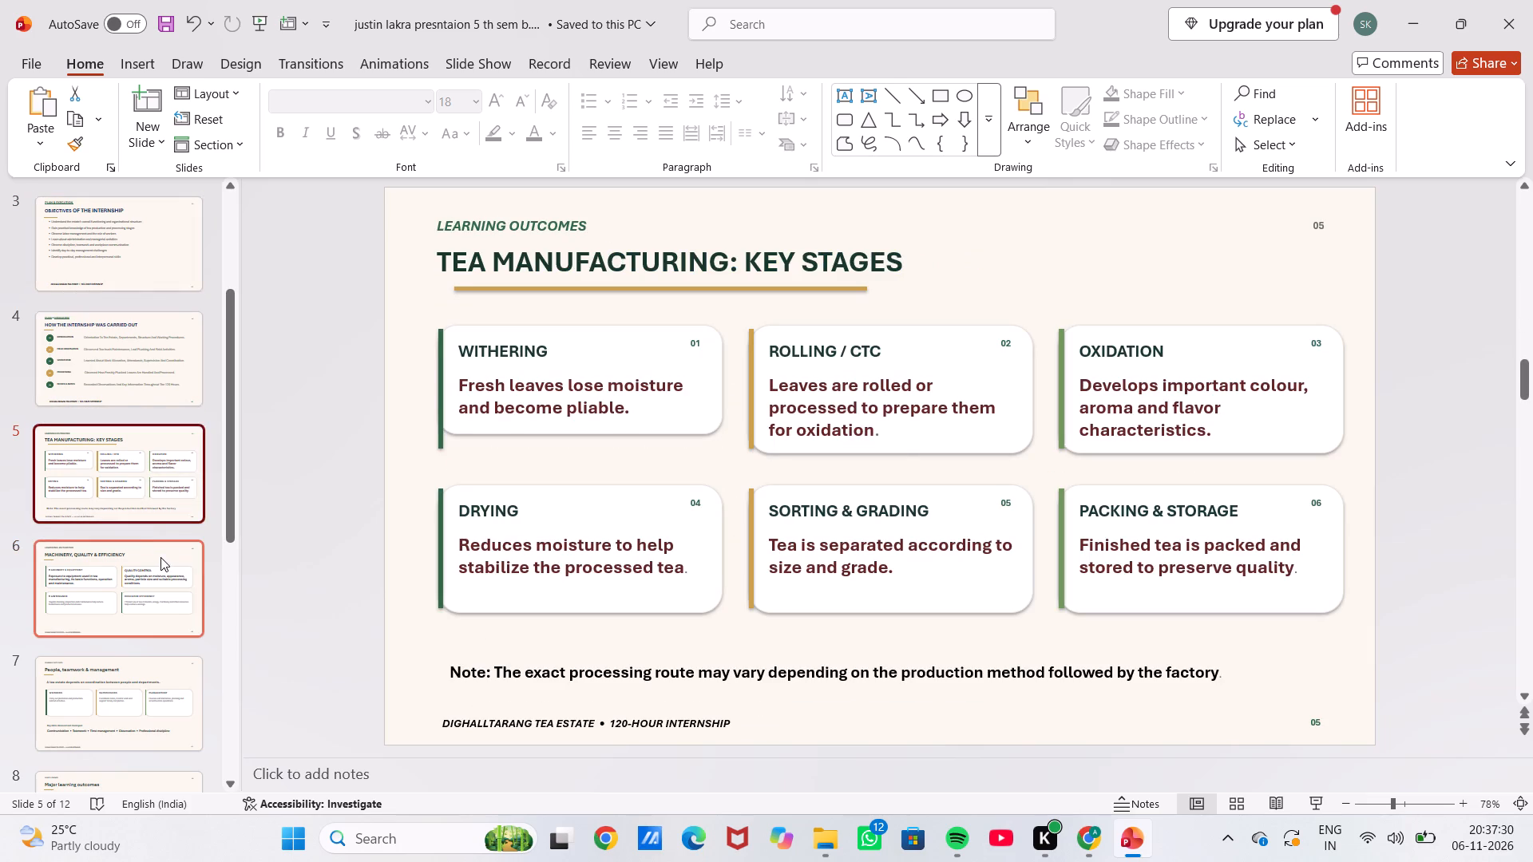
click(160, 558)
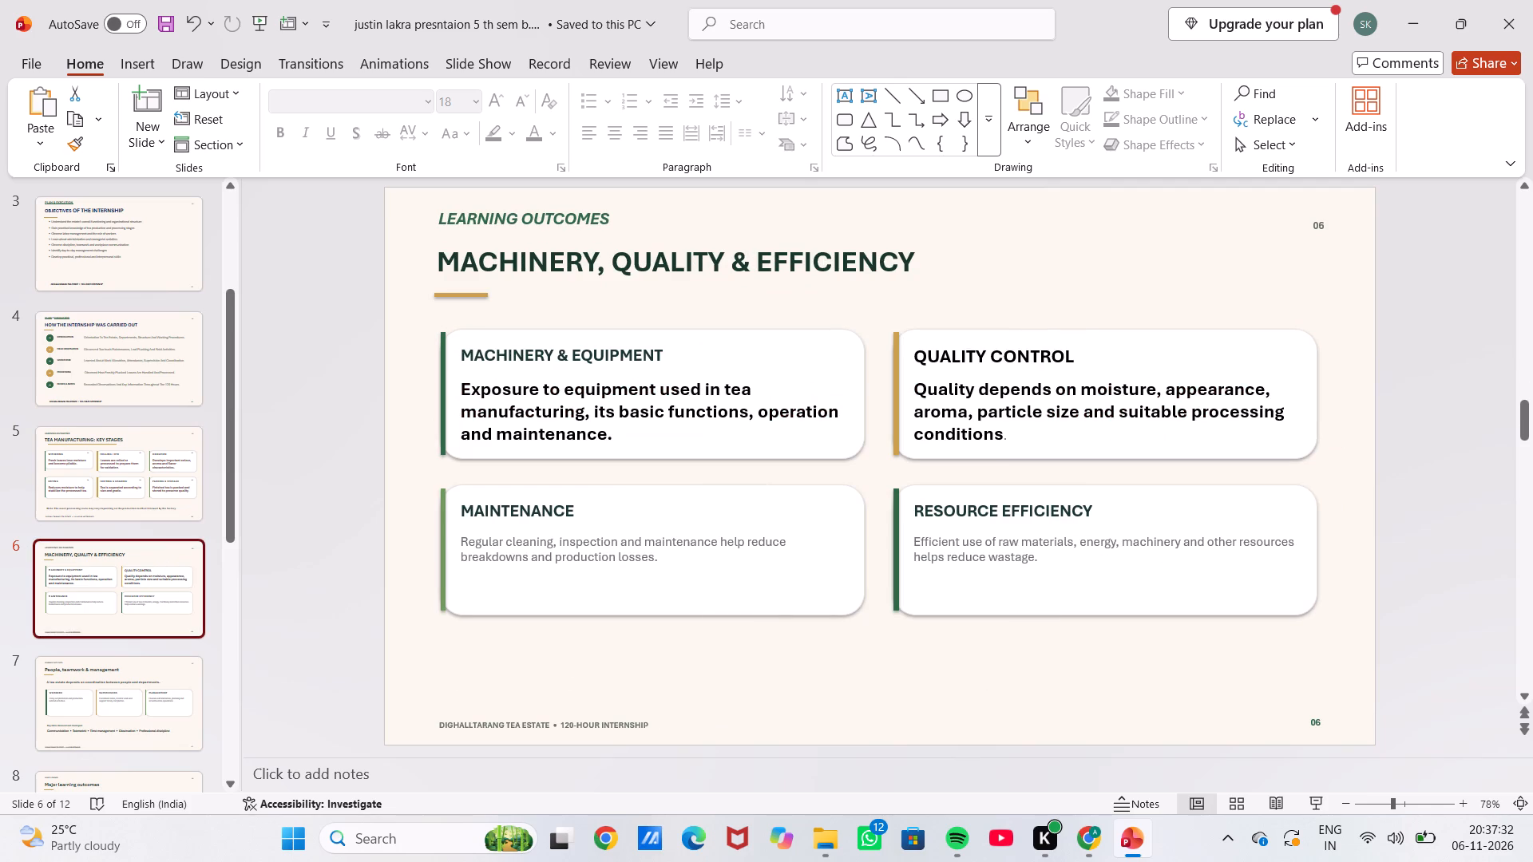
drag(464, 388, 632, 428)
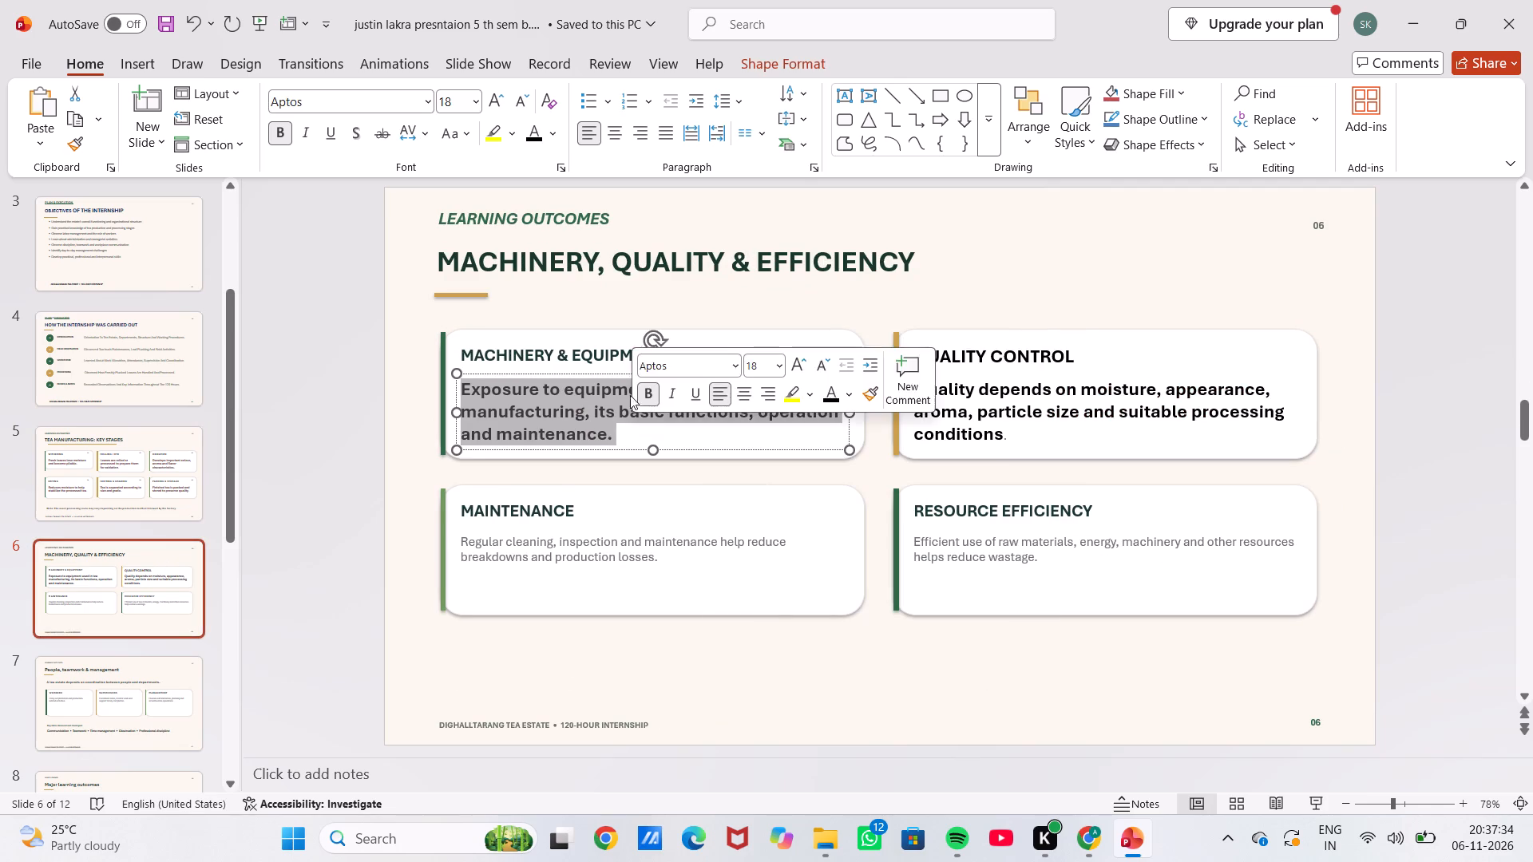
click(555, 135)
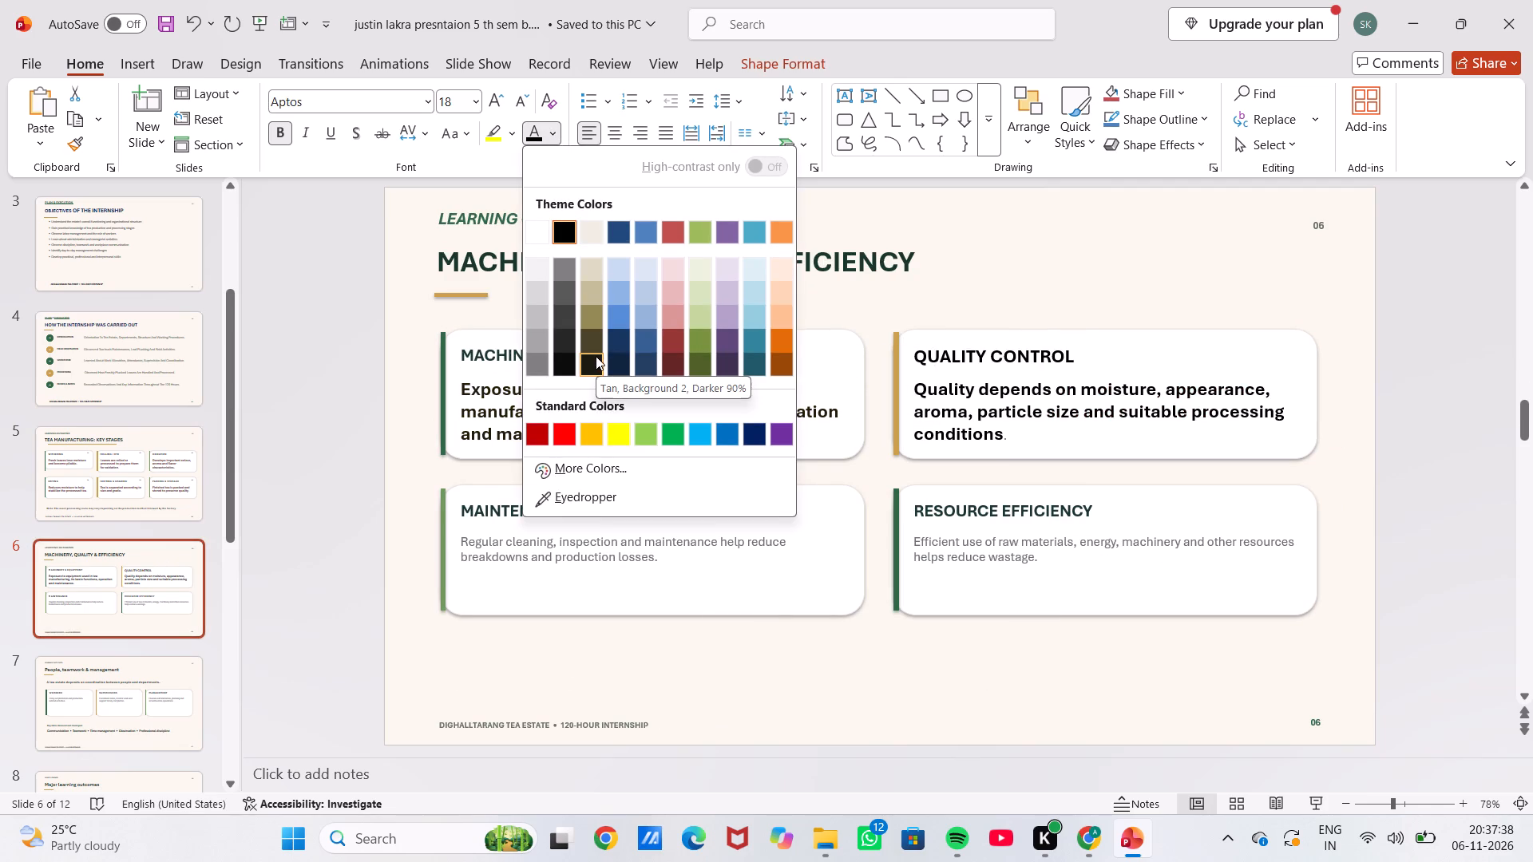
click(667, 360)
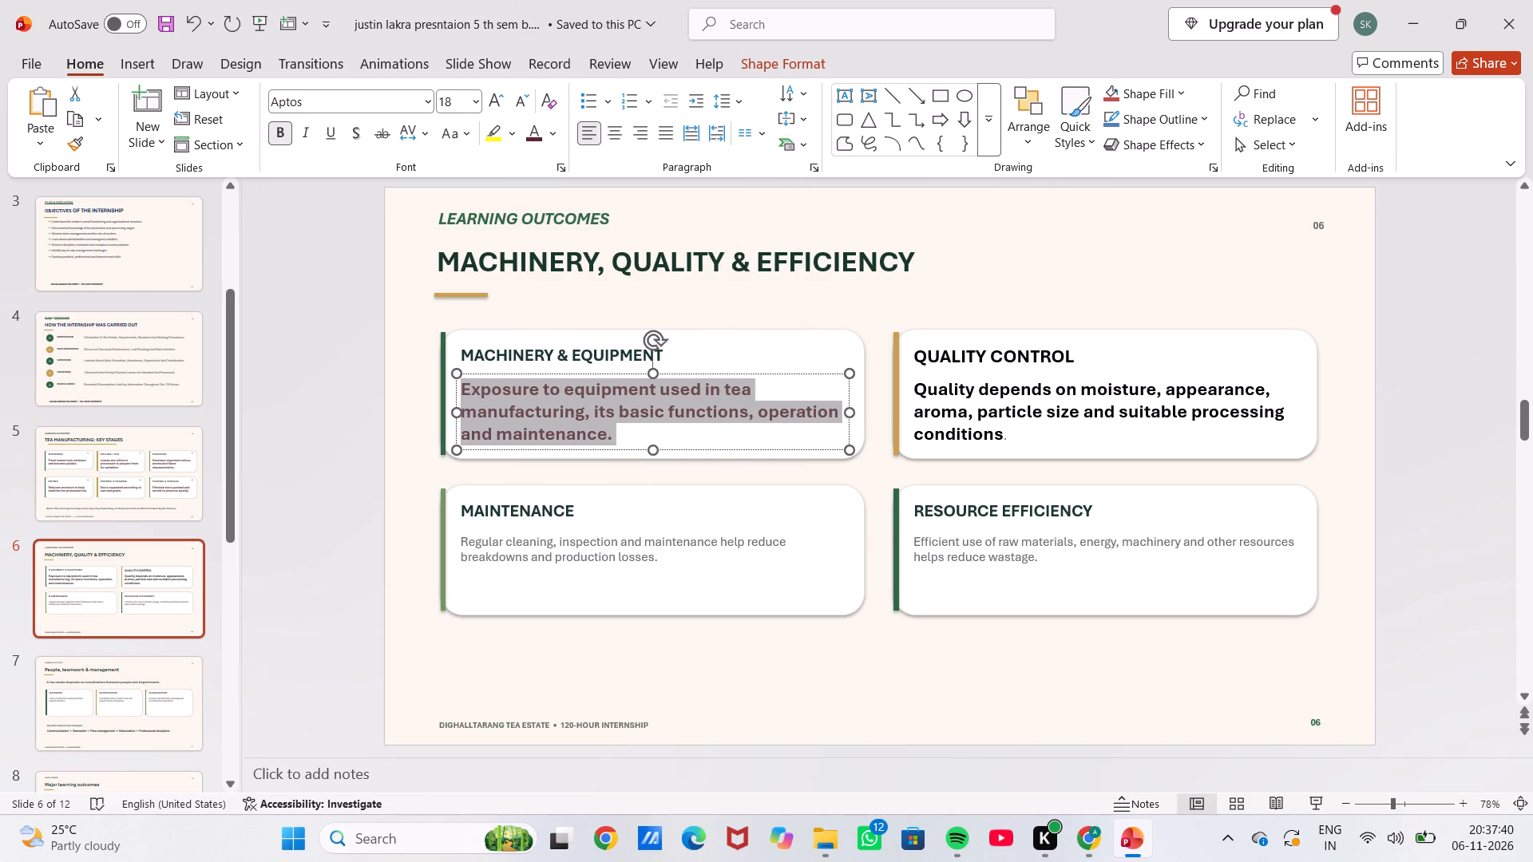
Recolour the whole description in slide 6's QUALITY CONTROL card, including its full stop, the same dark red.
click(909, 387)
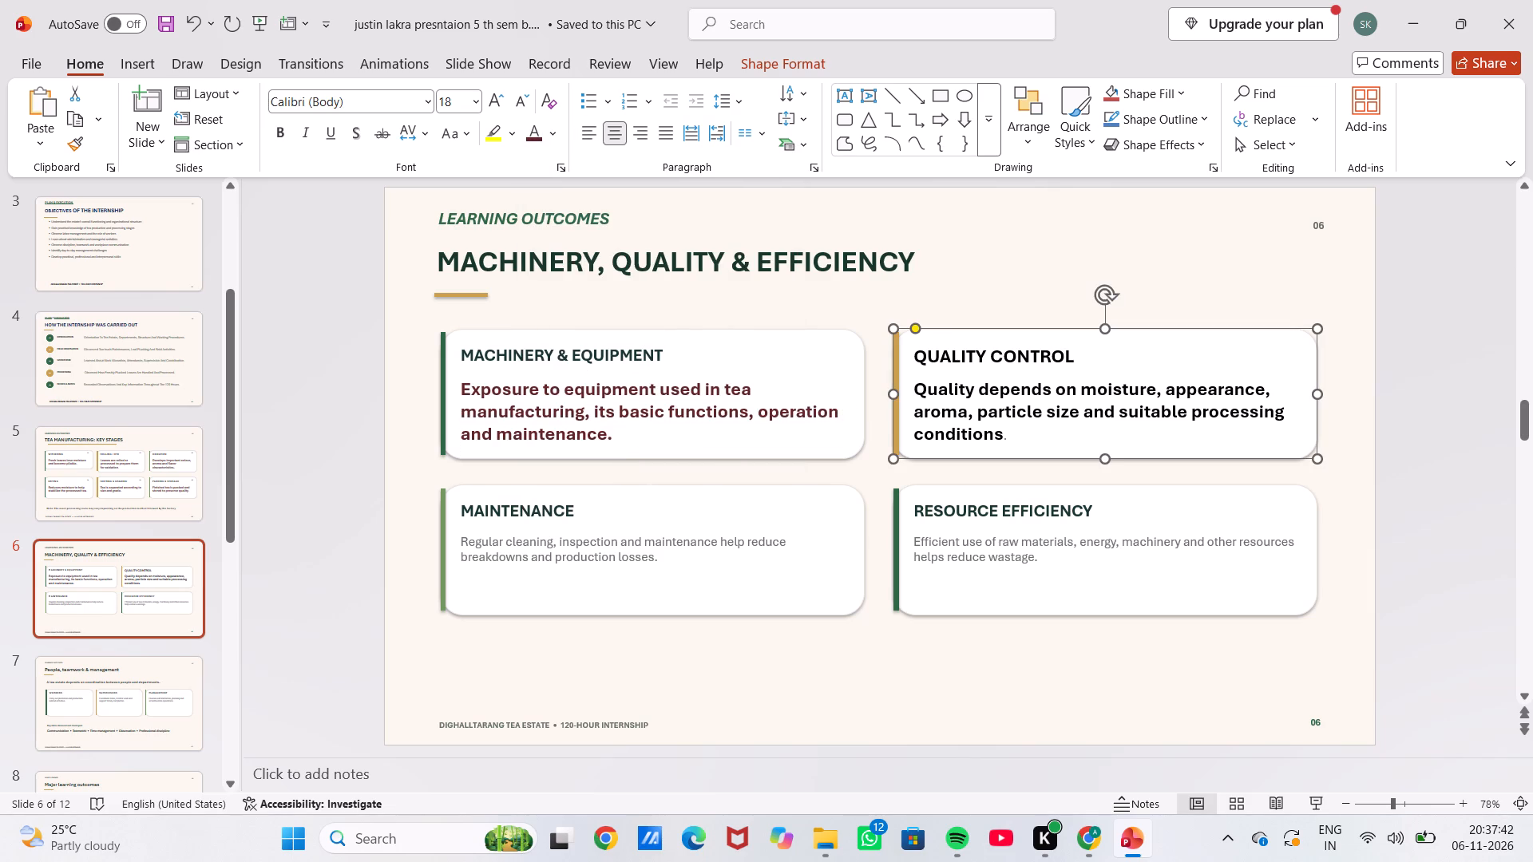
double_click(909, 387)
click(917, 387)
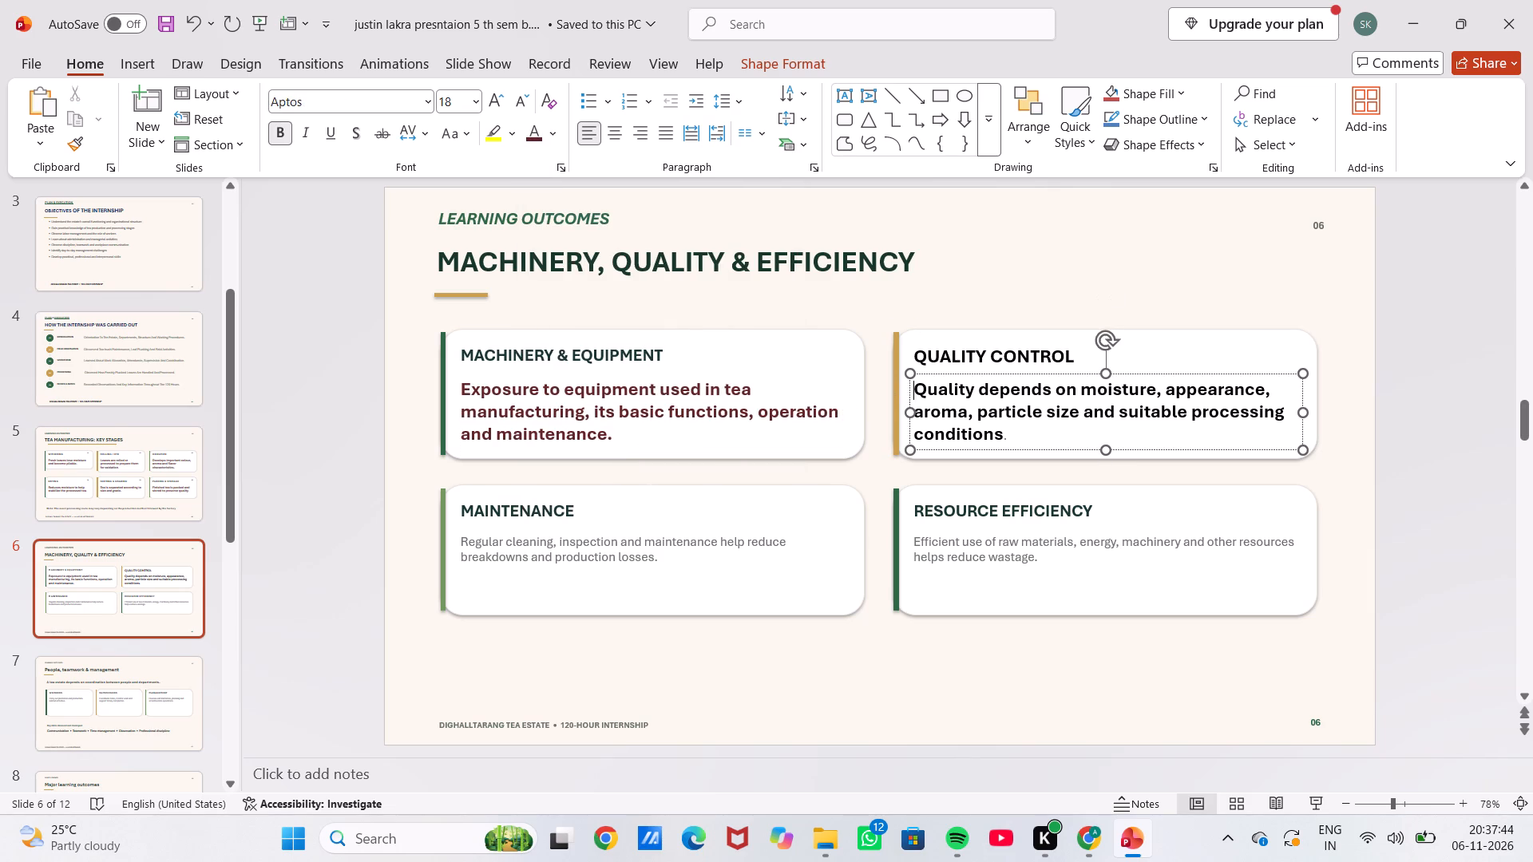
drag(917, 387, 1008, 429)
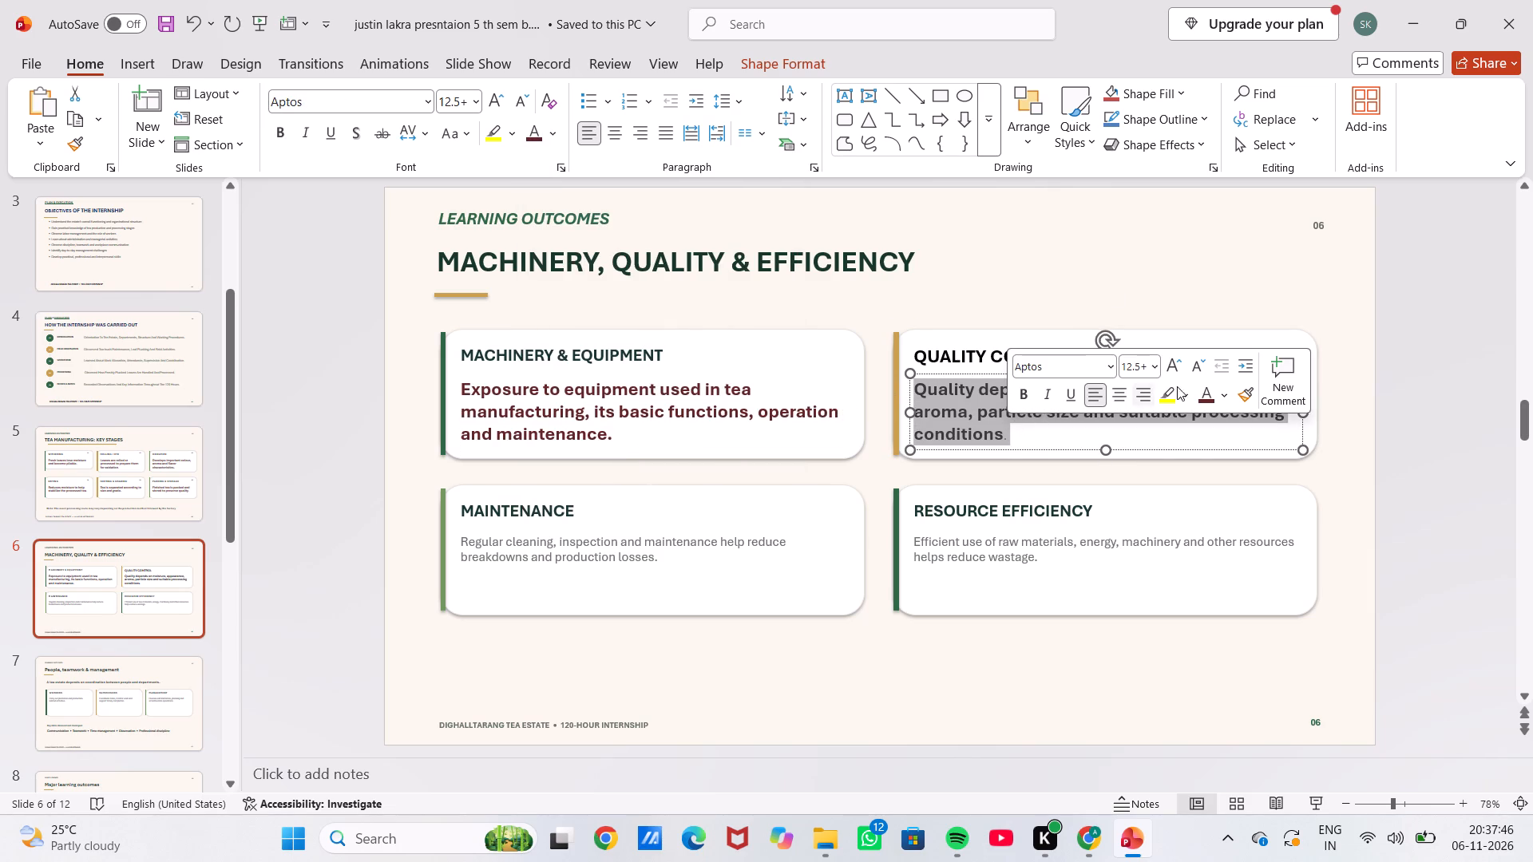
click(1208, 388)
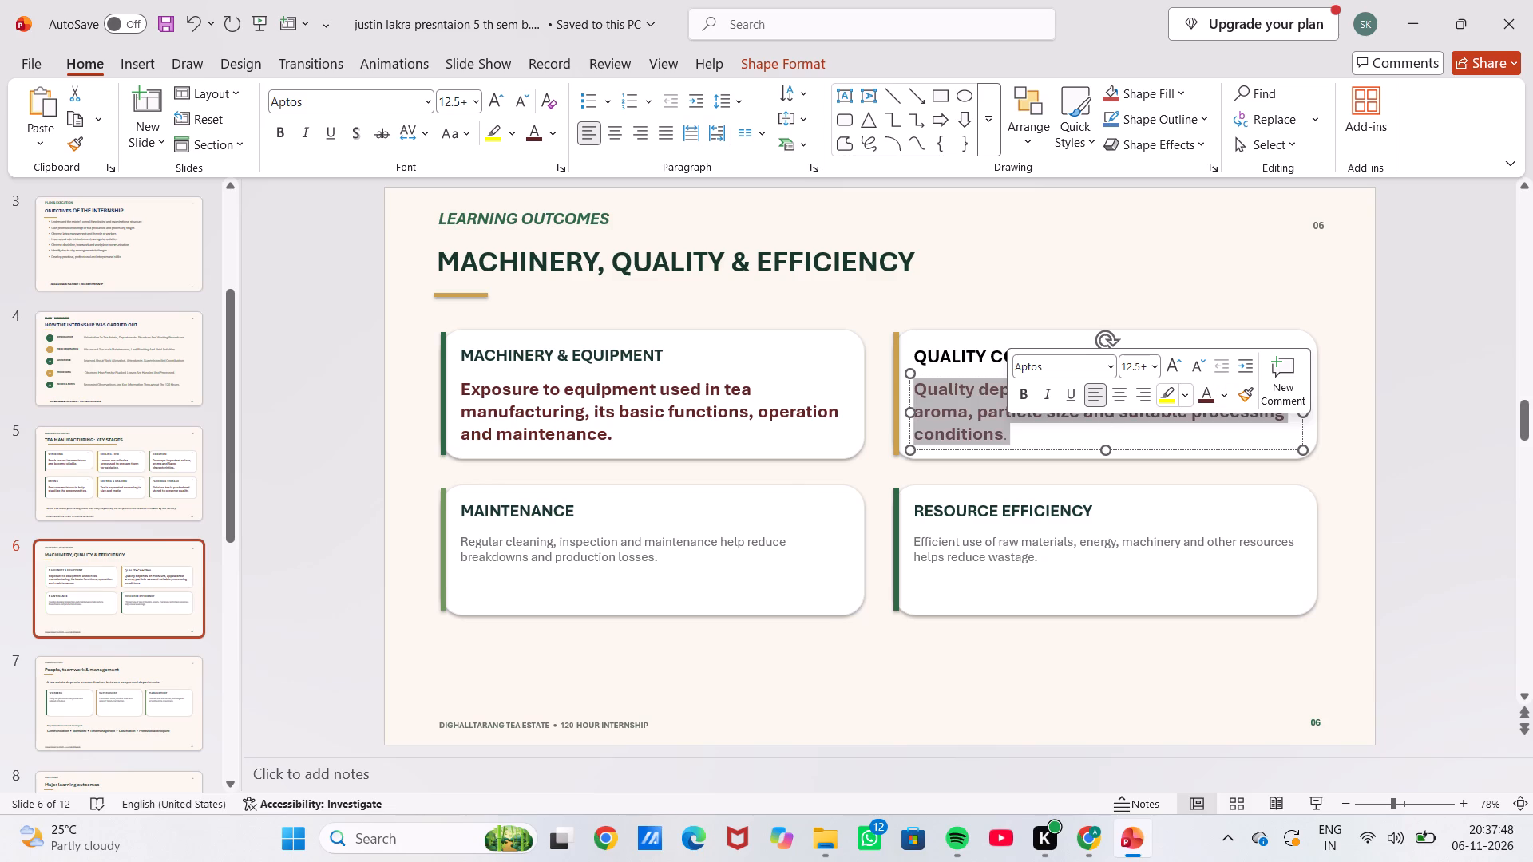
Format the description in slide 6's MAINTENANCE card as size 18, bold and dark red.
click(471, 517)
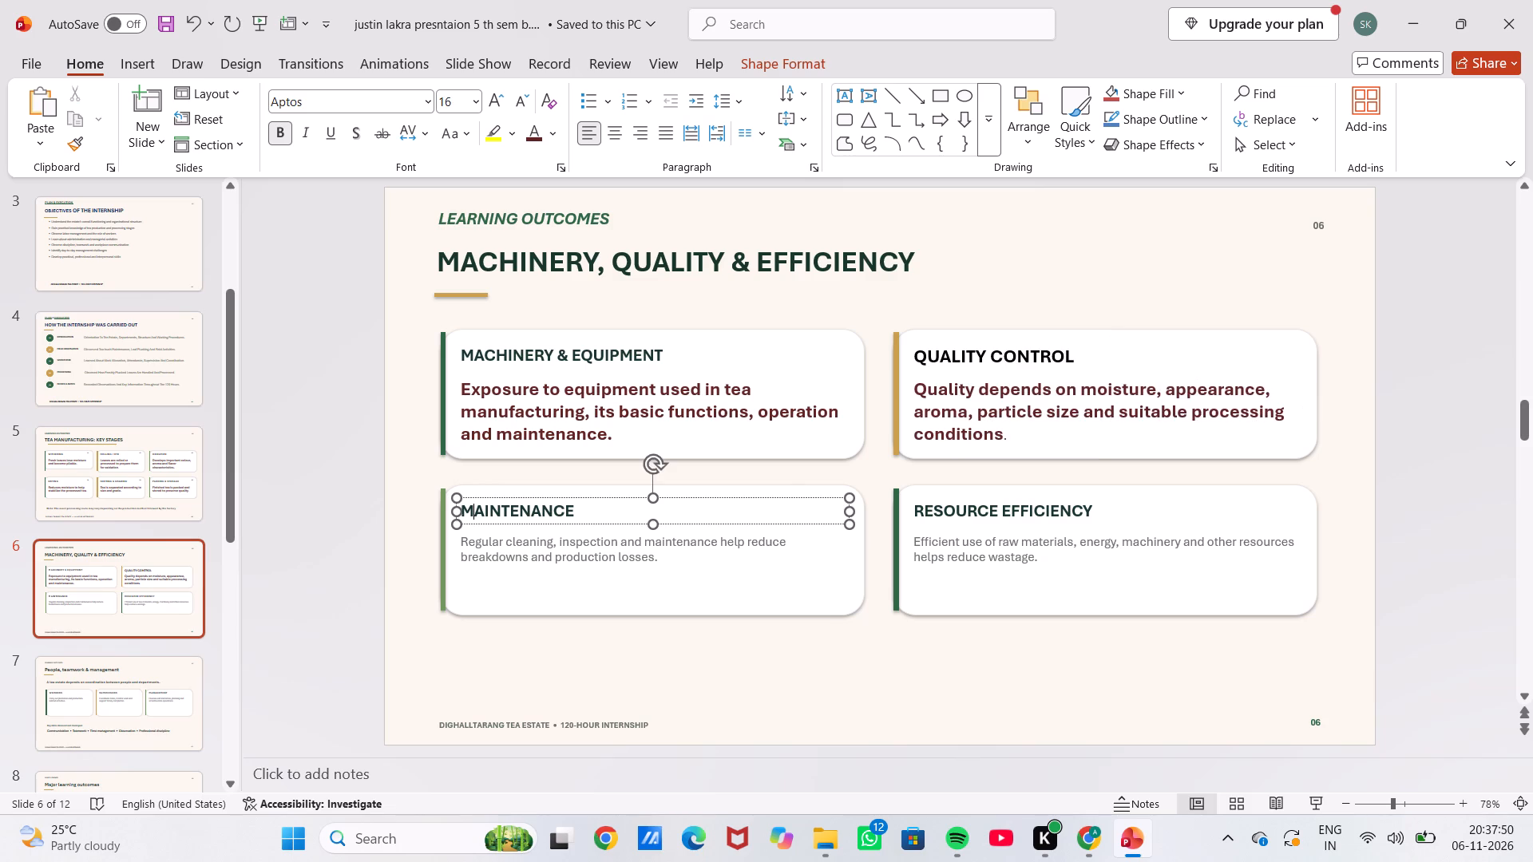
click(461, 536)
drag(461, 536, 703, 557)
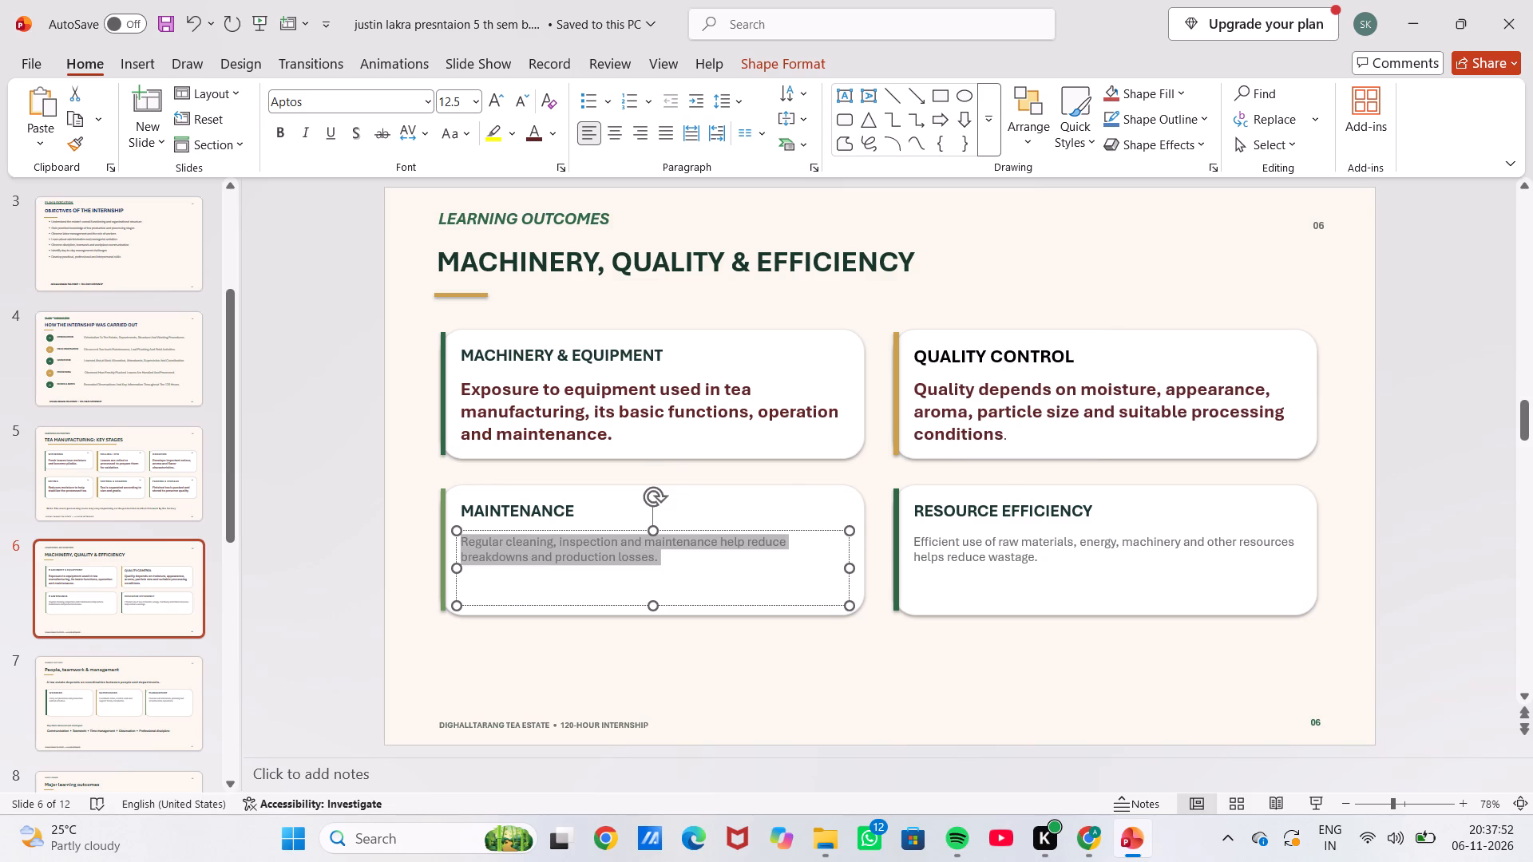
drag(703, 557, 703, 557)
triple_click(866, 491)
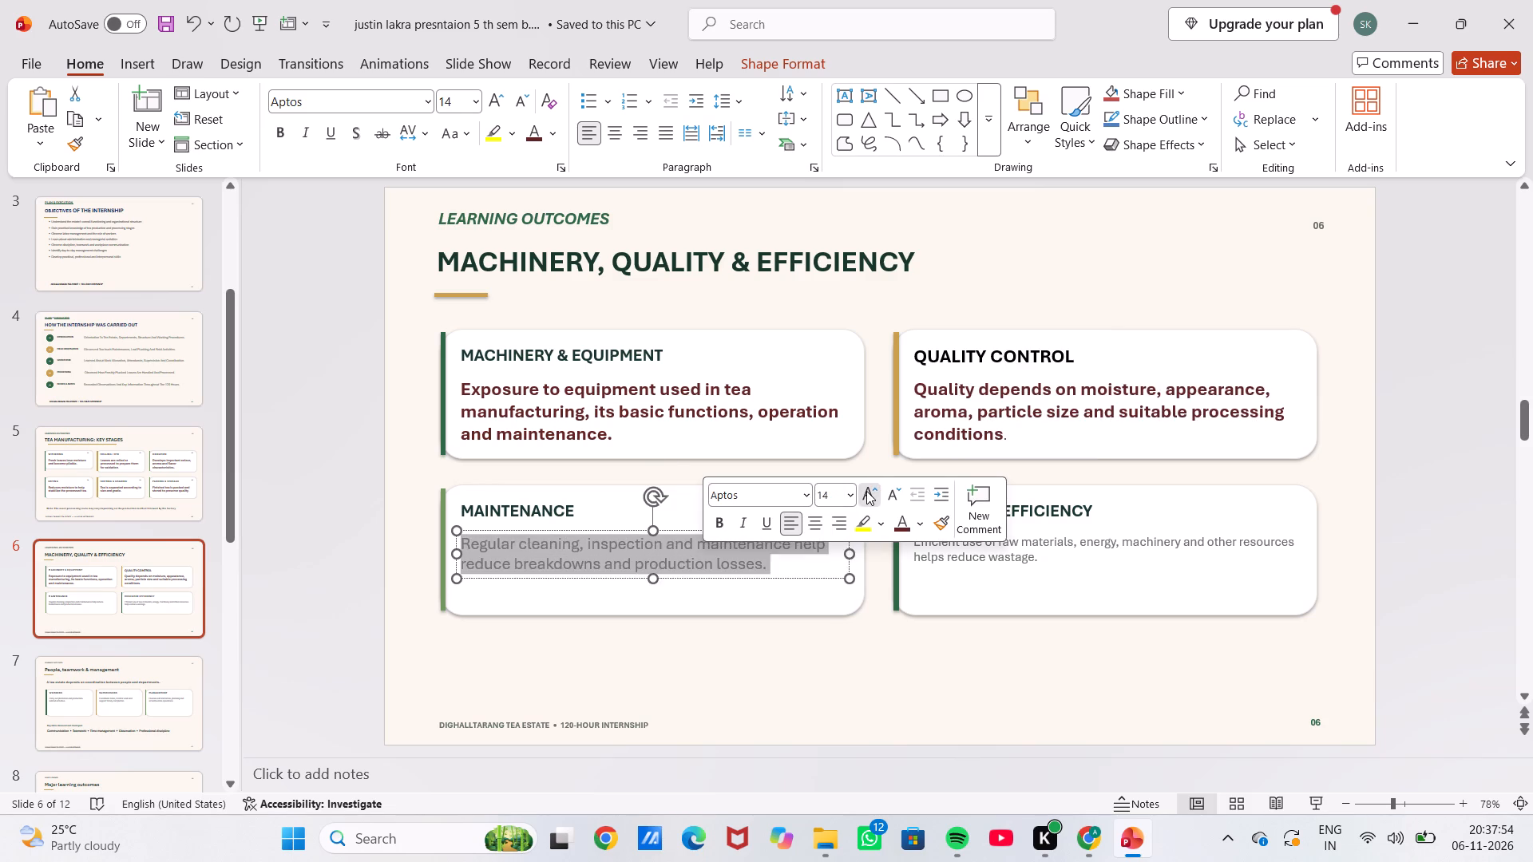
click(713, 523)
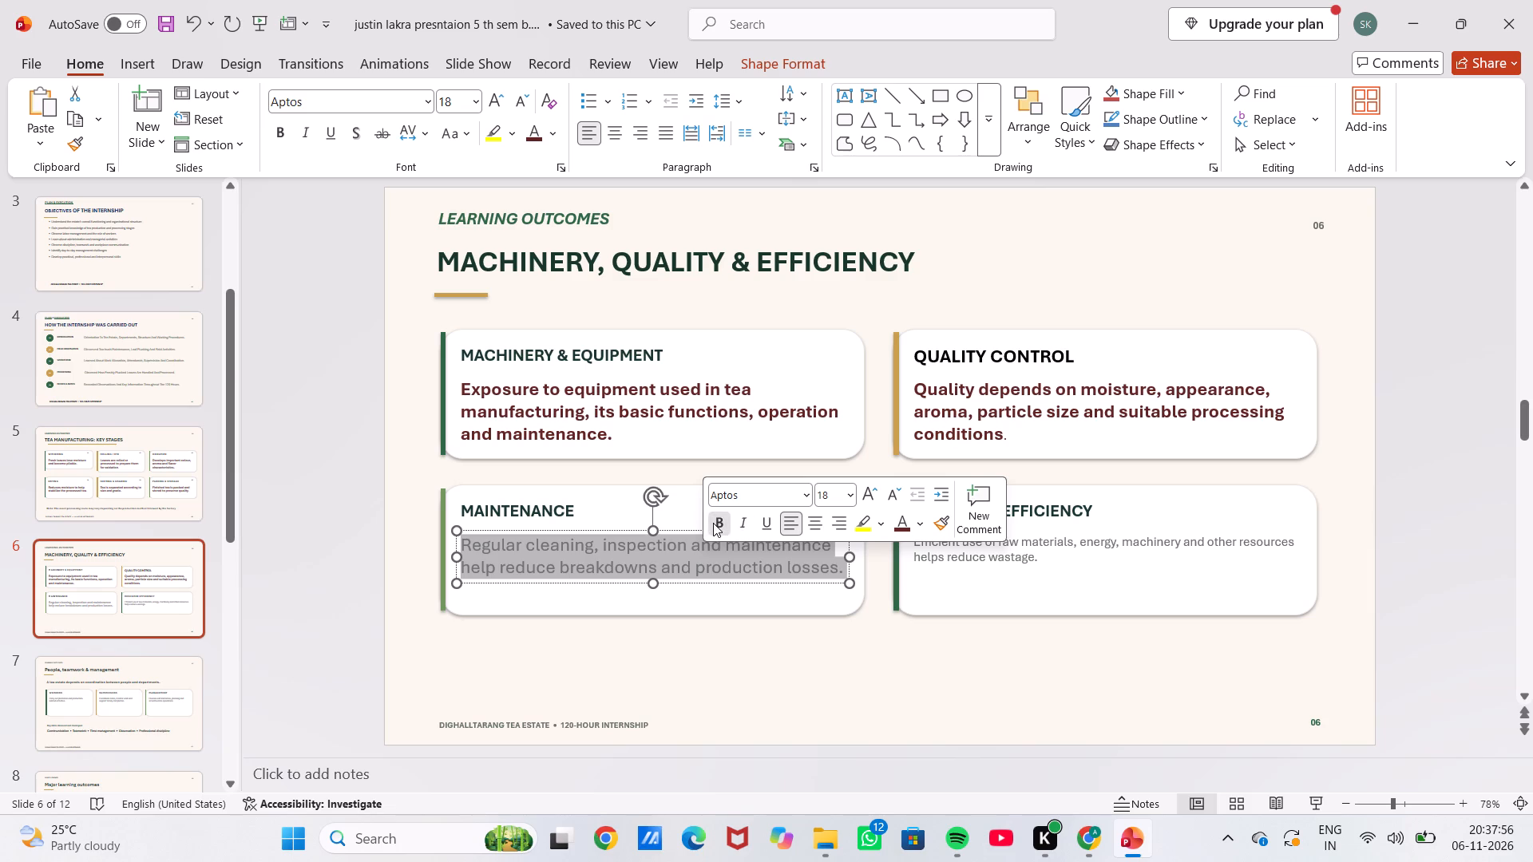
click(901, 530)
Format the description in slide 6's RESOURCE EFFICIENCY card as bold, dark red and size 18.
click(994, 599)
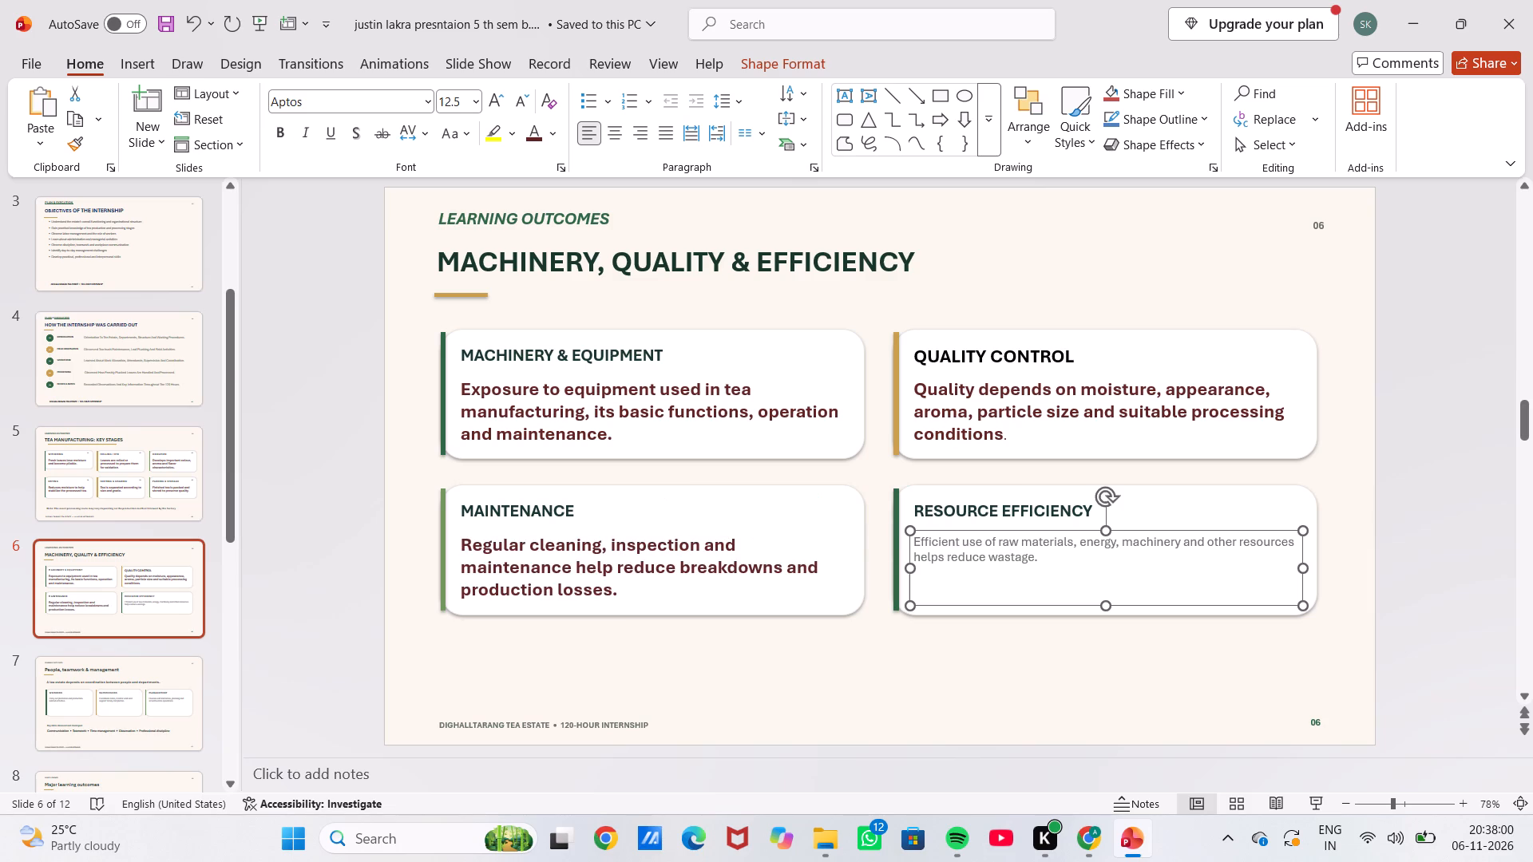
click(918, 541)
click(918, 541)
key(Left)
drag(914, 541, 1042, 570)
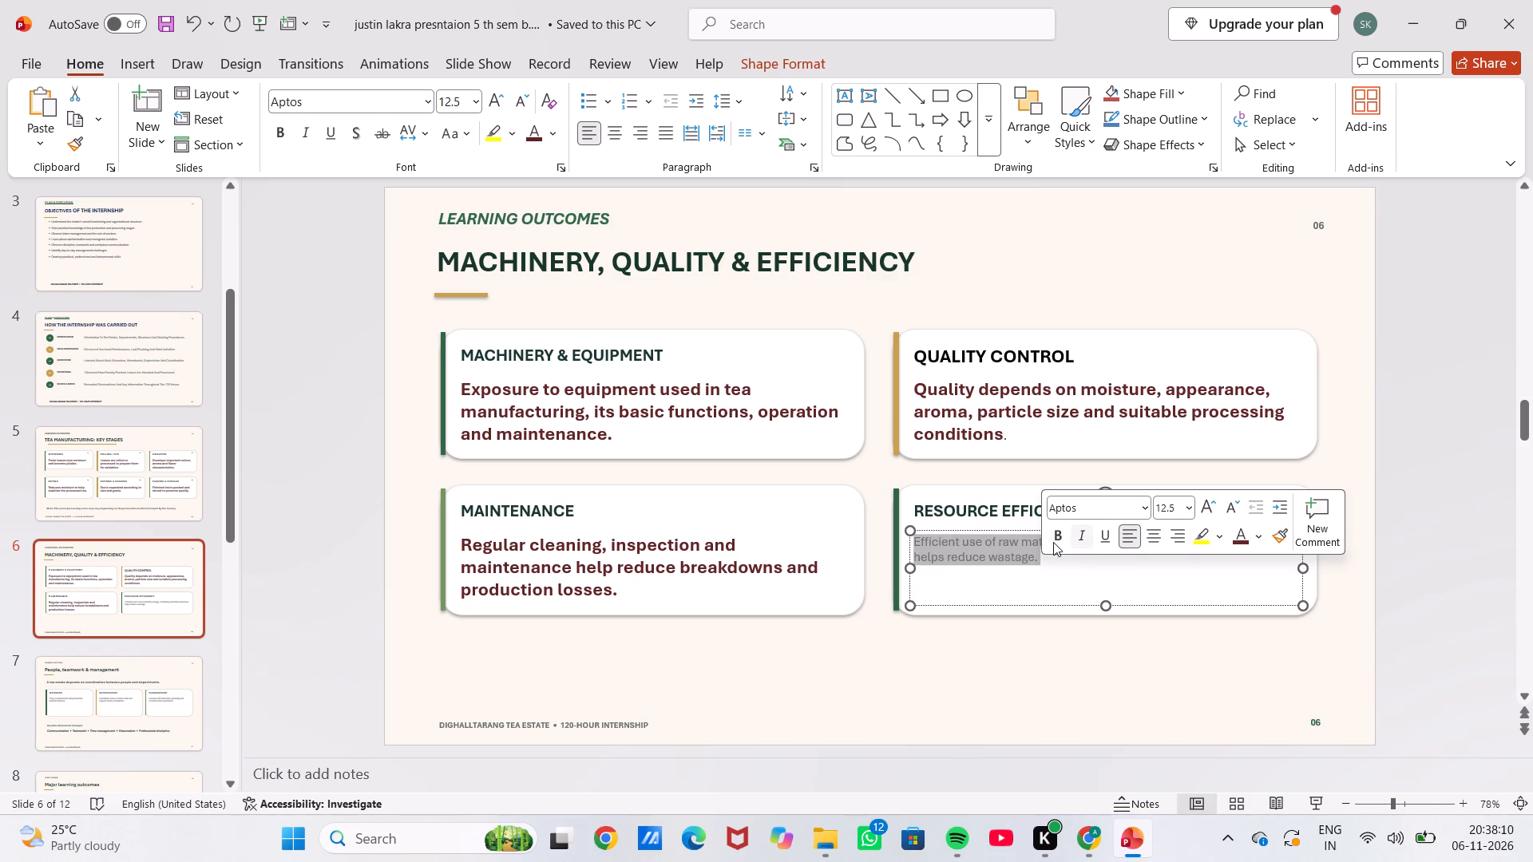
click(1052, 542)
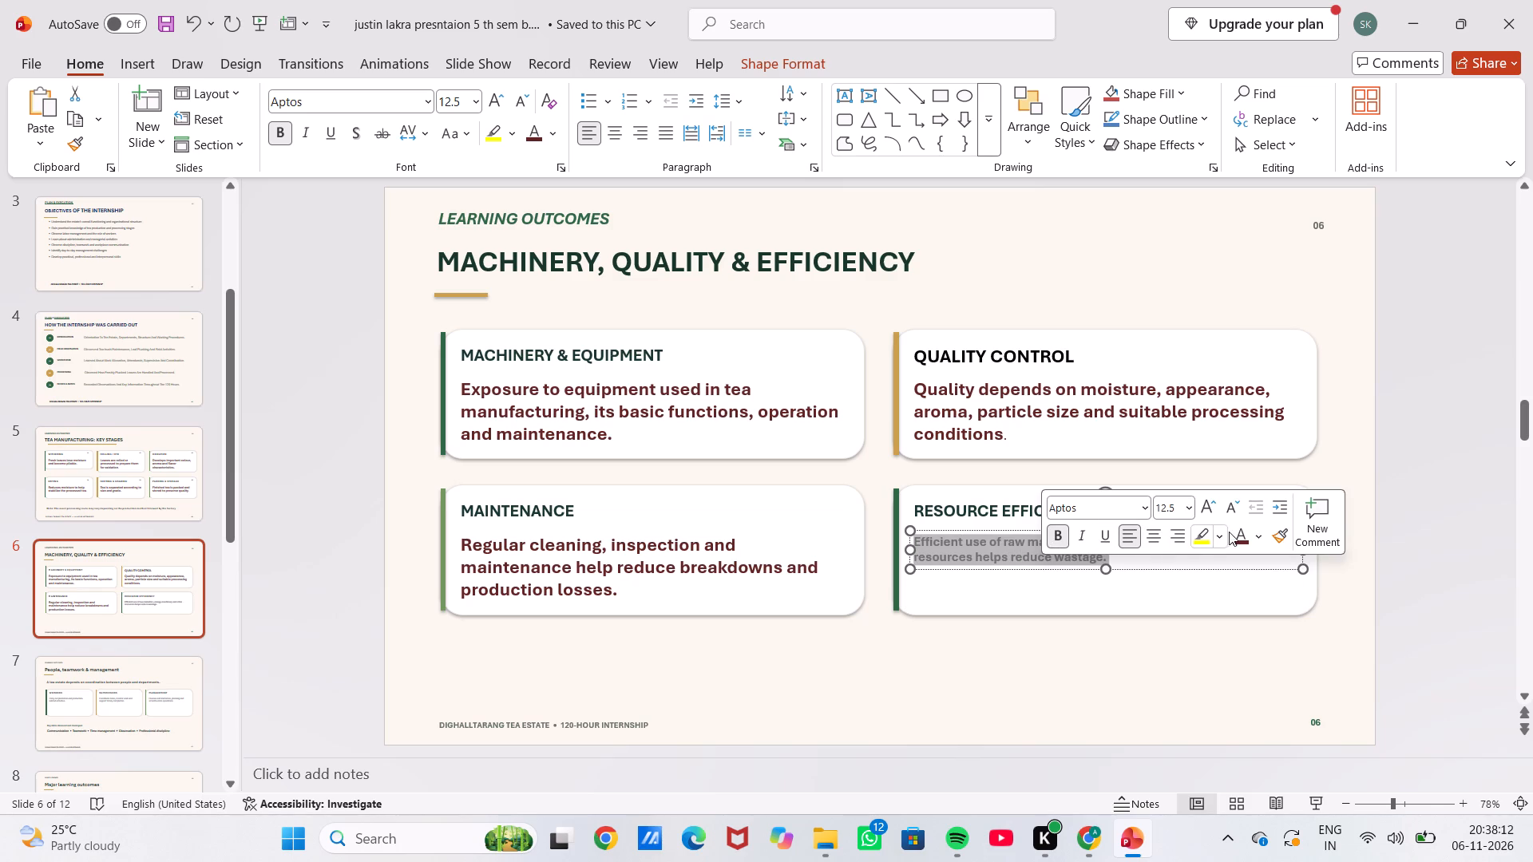
click(1236, 532)
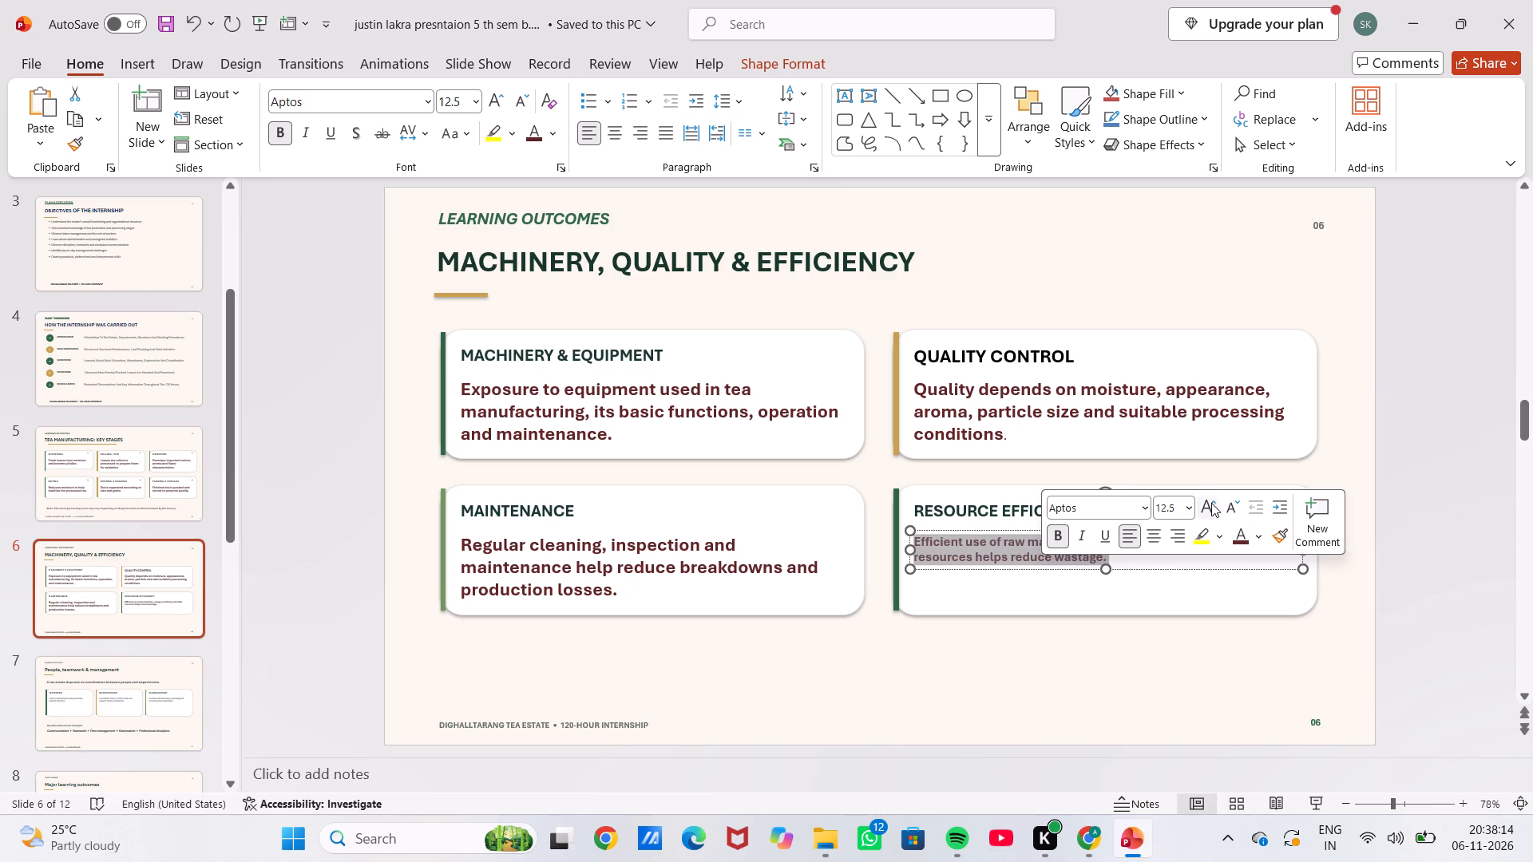
double_click(1211, 505)
click(1211, 505)
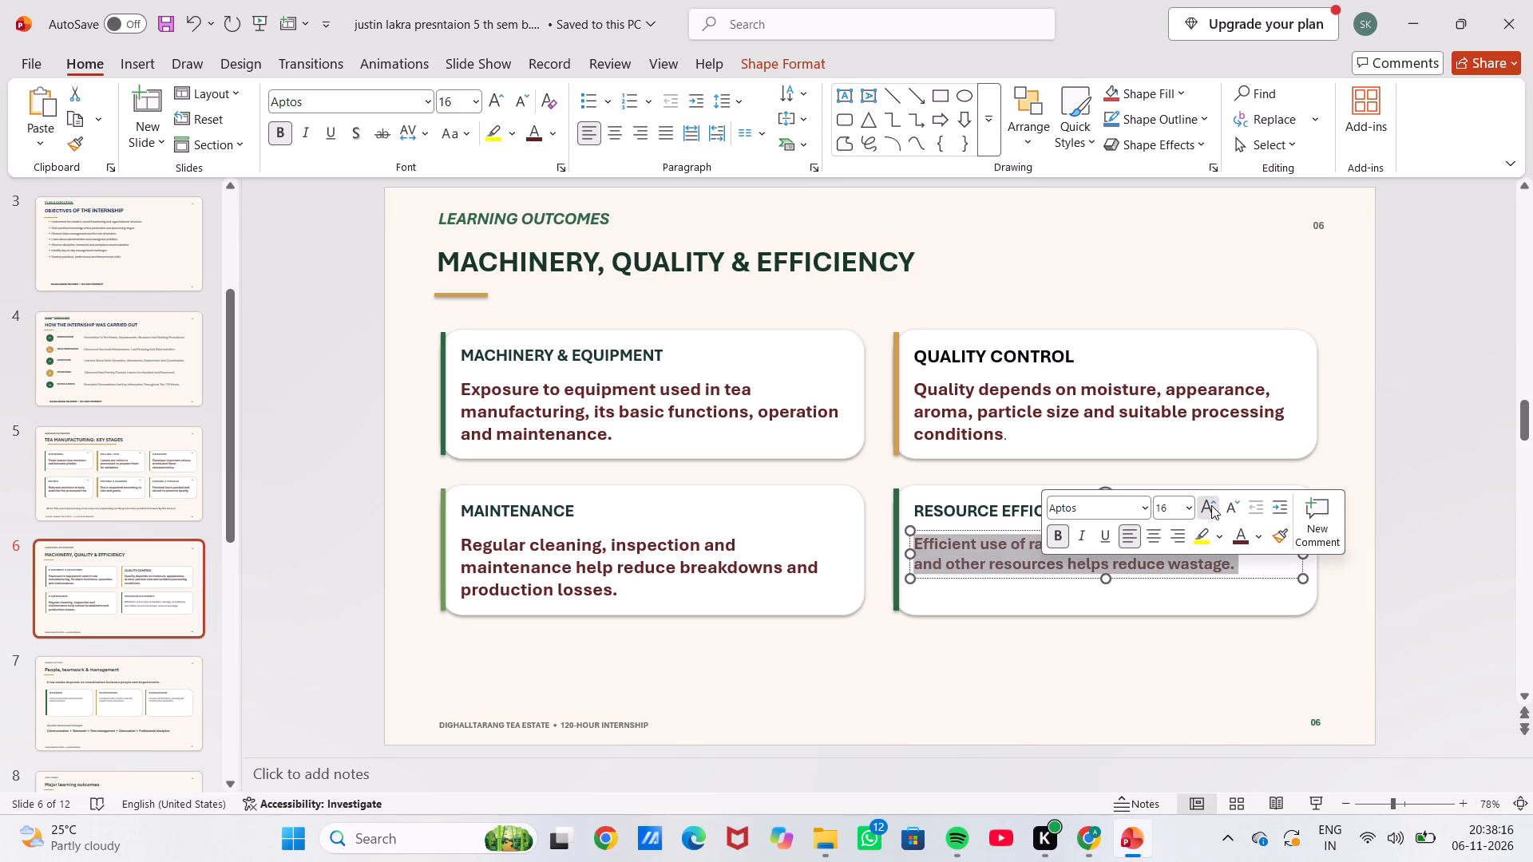
click(938, 649)
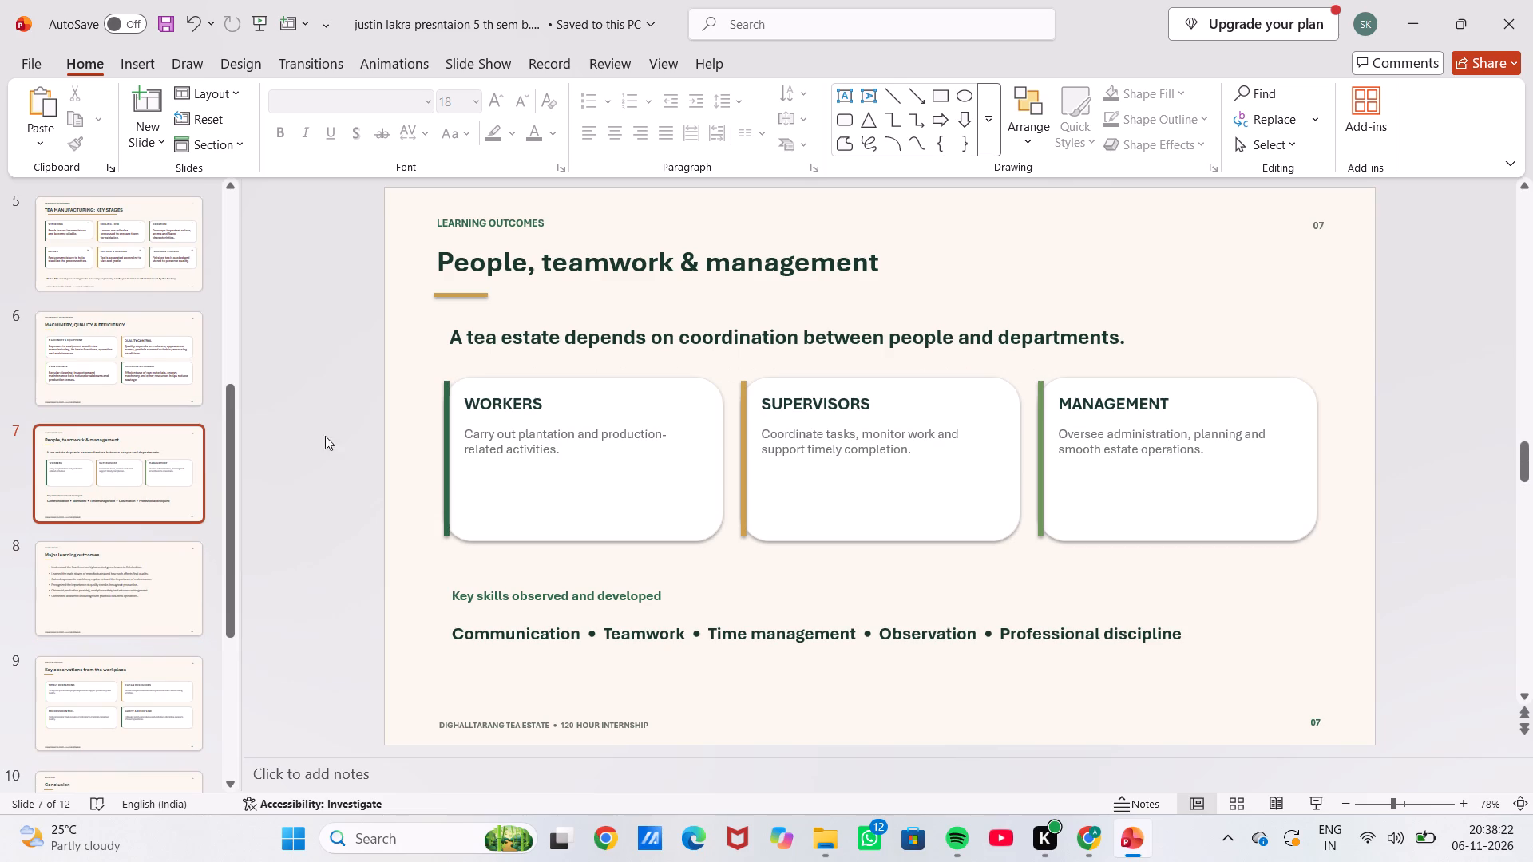
Stretch the gold line under slide 6's title to nearly the title's width and centre it beneath the title.
click(159, 369)
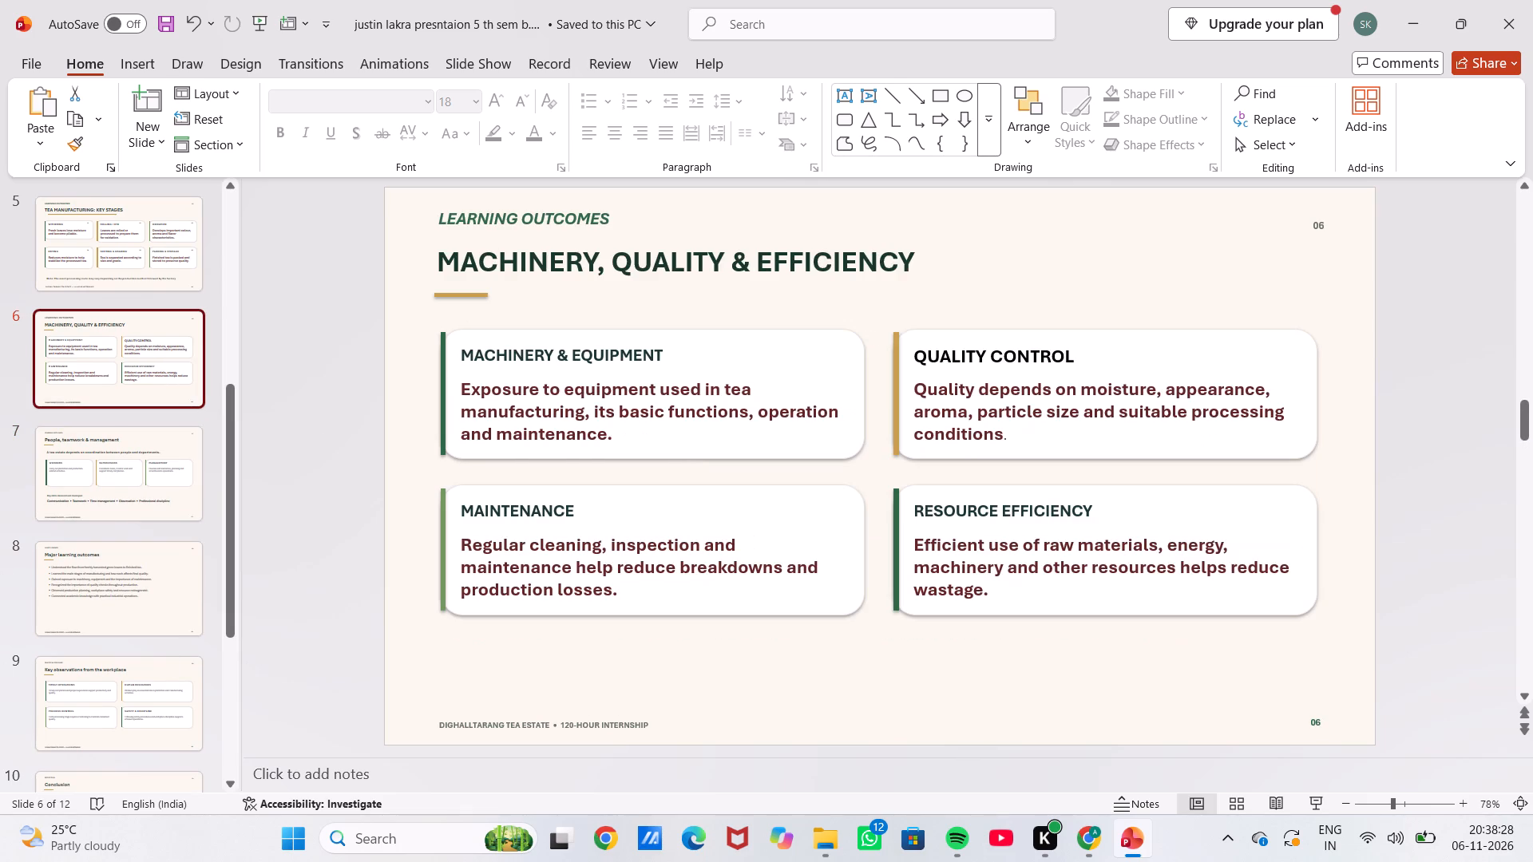
click(485, 291)
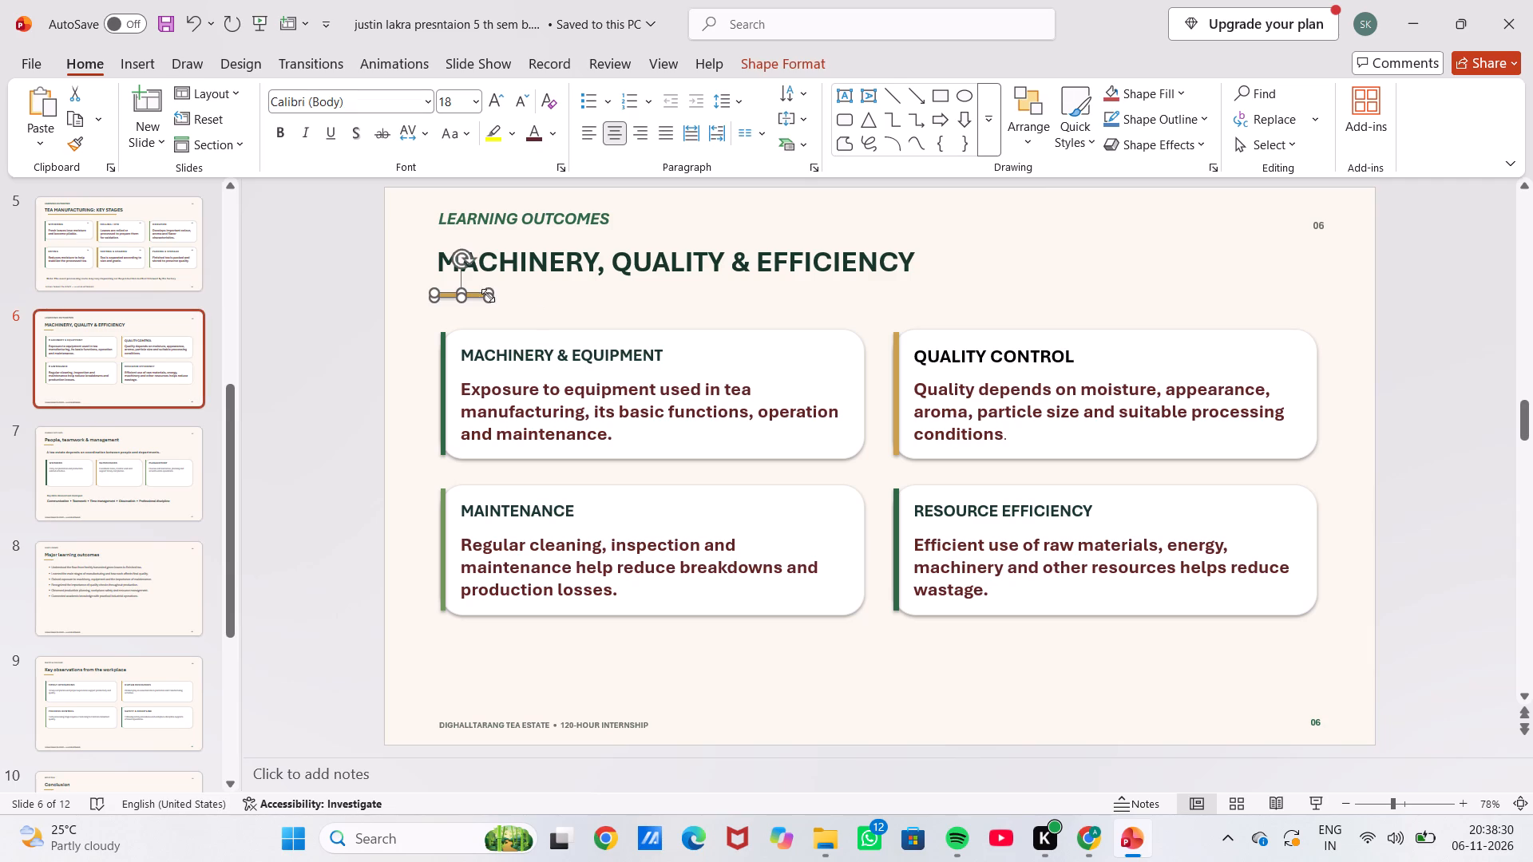
drag(489, 297, 829, 294)
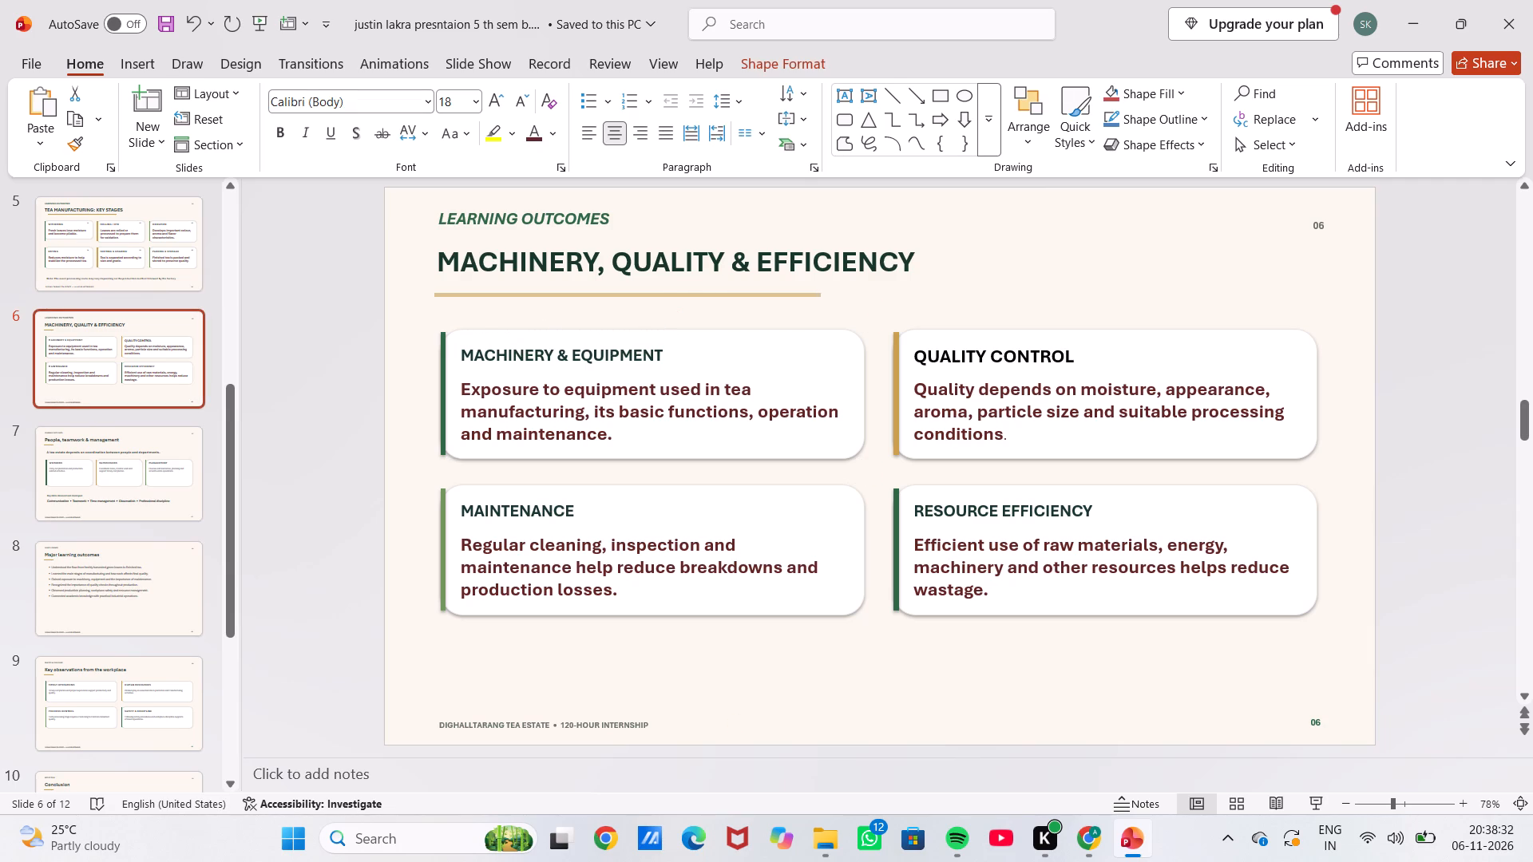
drag(829, 294, 863, 292)
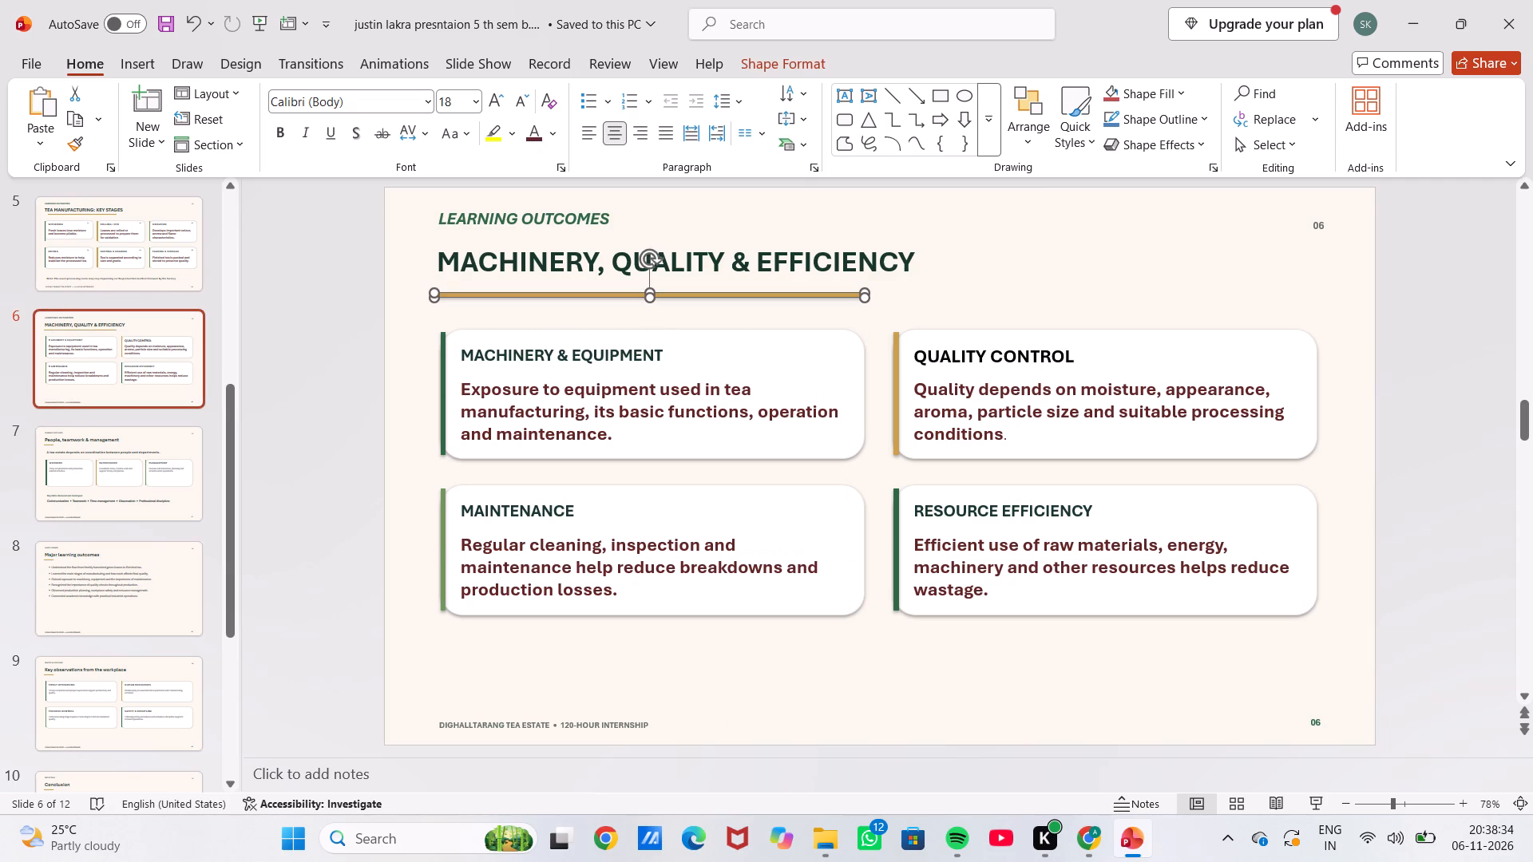
click(690, 293)
click(690, 293)
drag(676, 298, 698, 299)
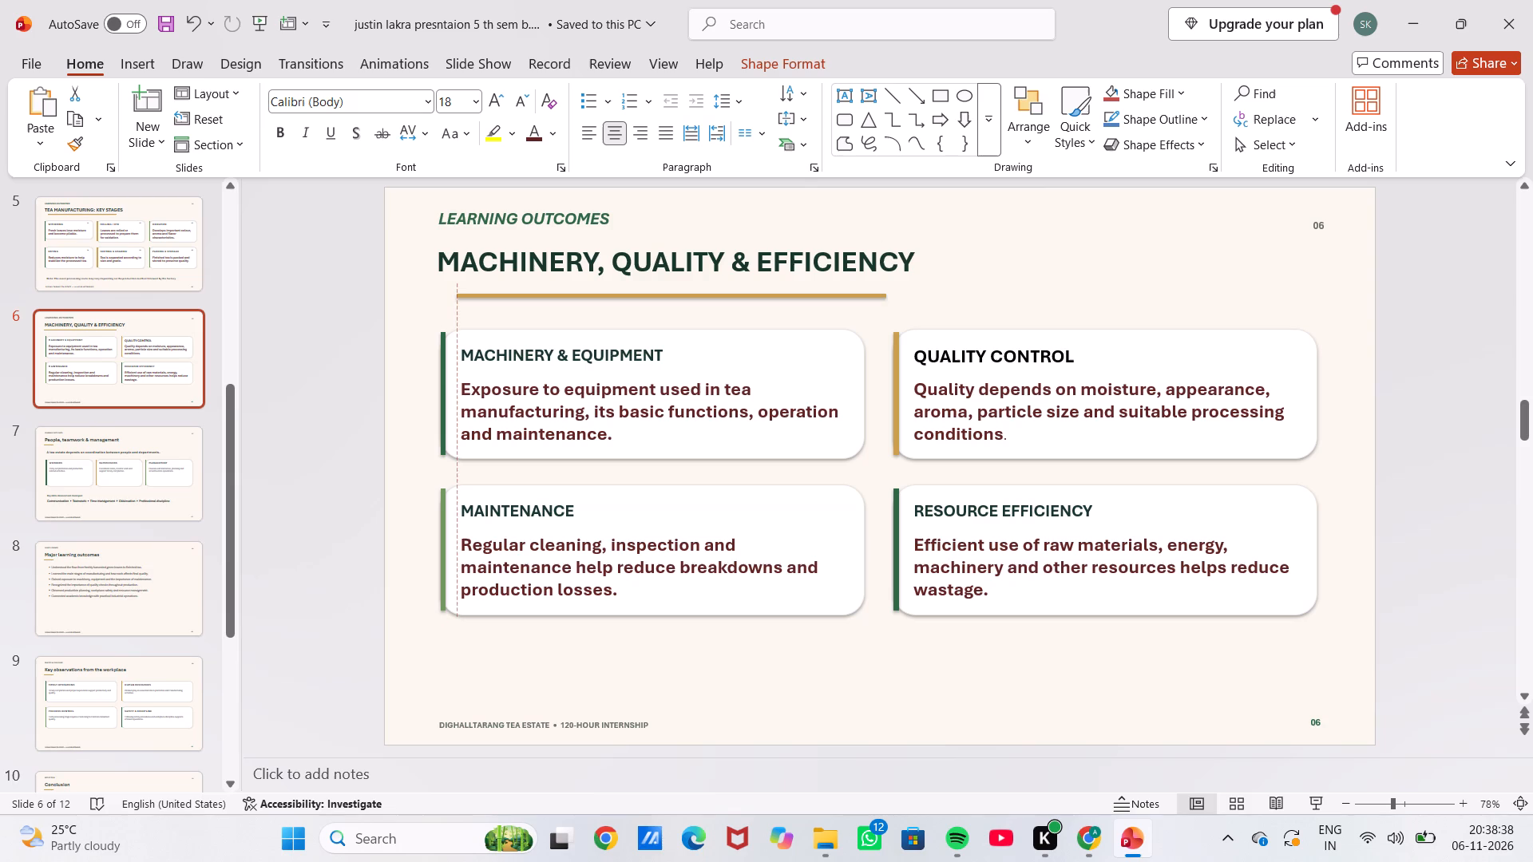
drag(698, 299, 701, 299)
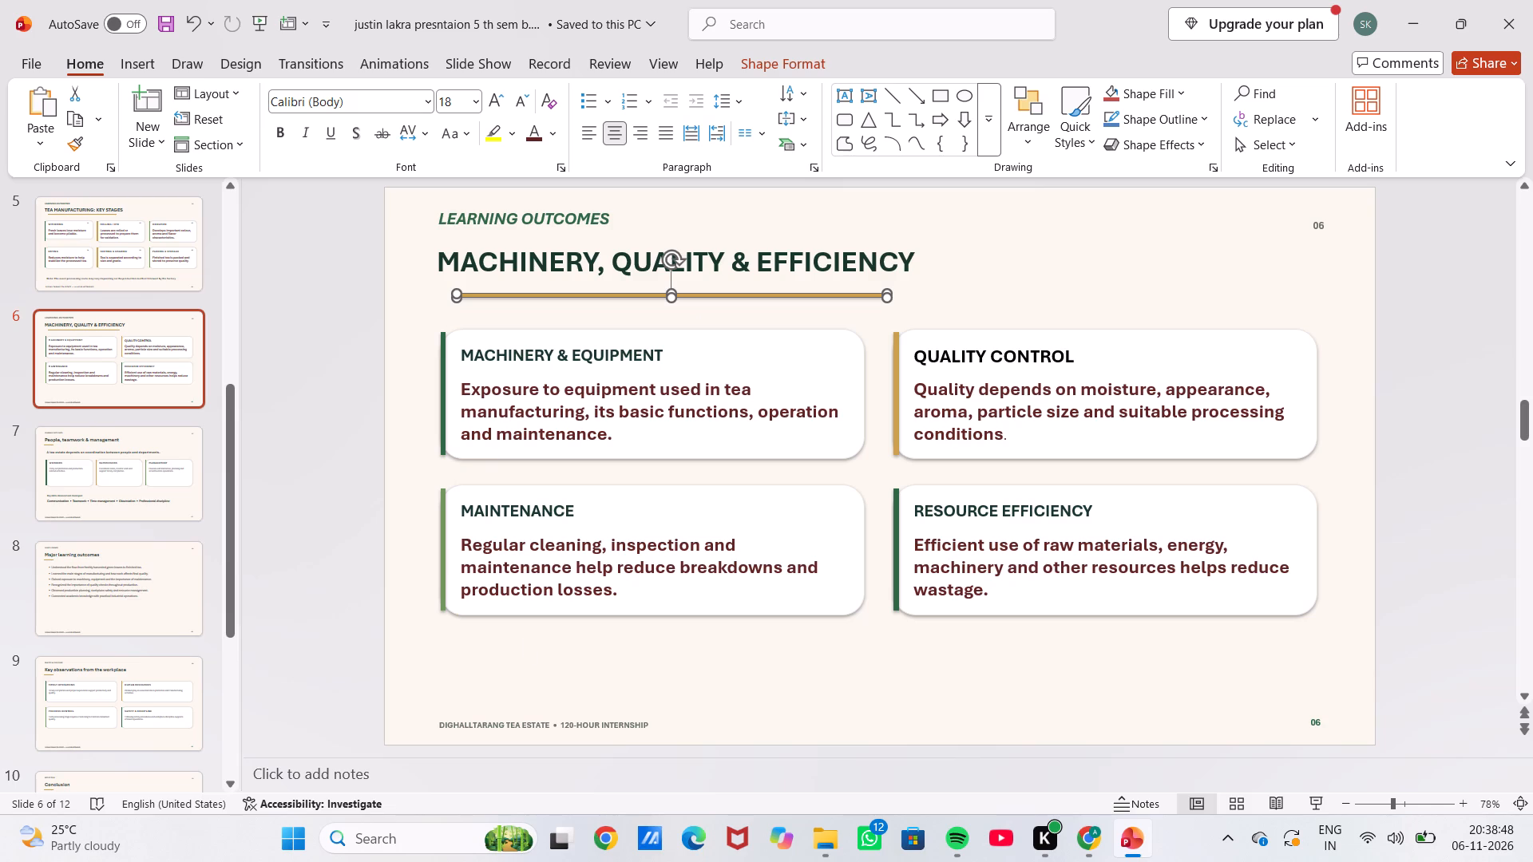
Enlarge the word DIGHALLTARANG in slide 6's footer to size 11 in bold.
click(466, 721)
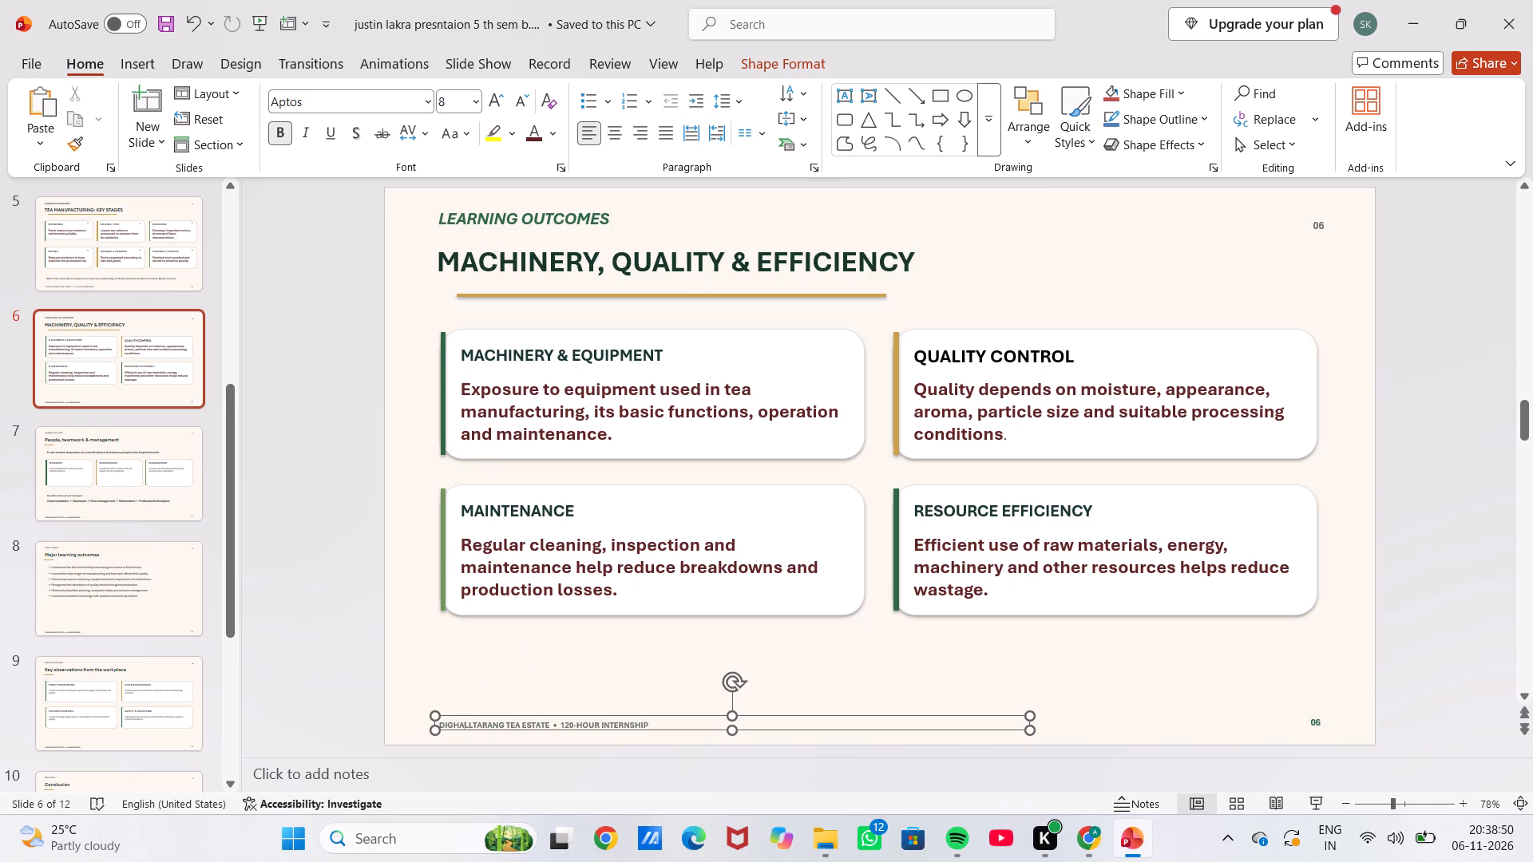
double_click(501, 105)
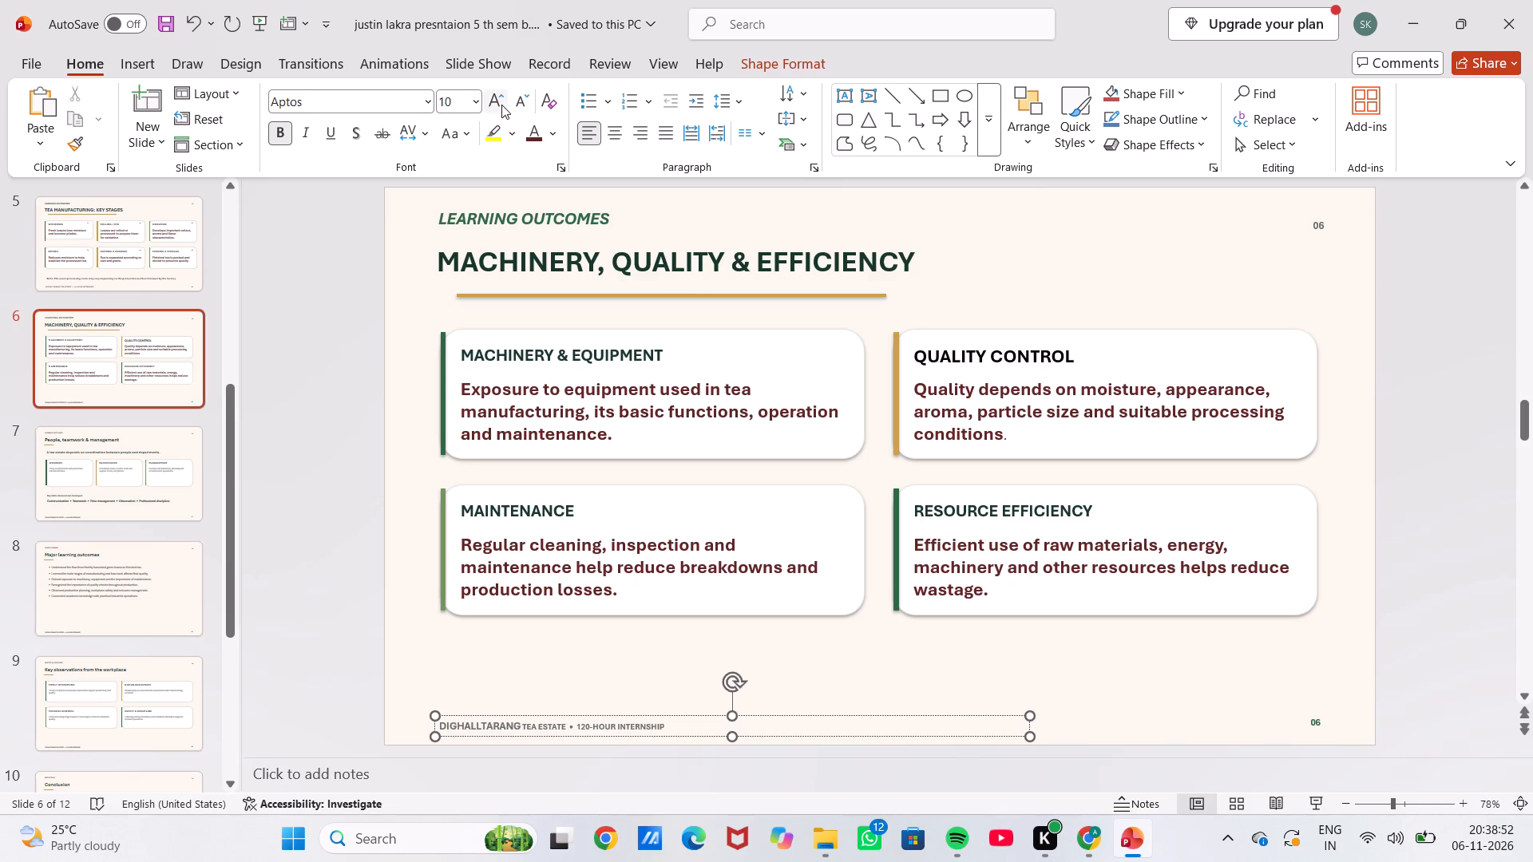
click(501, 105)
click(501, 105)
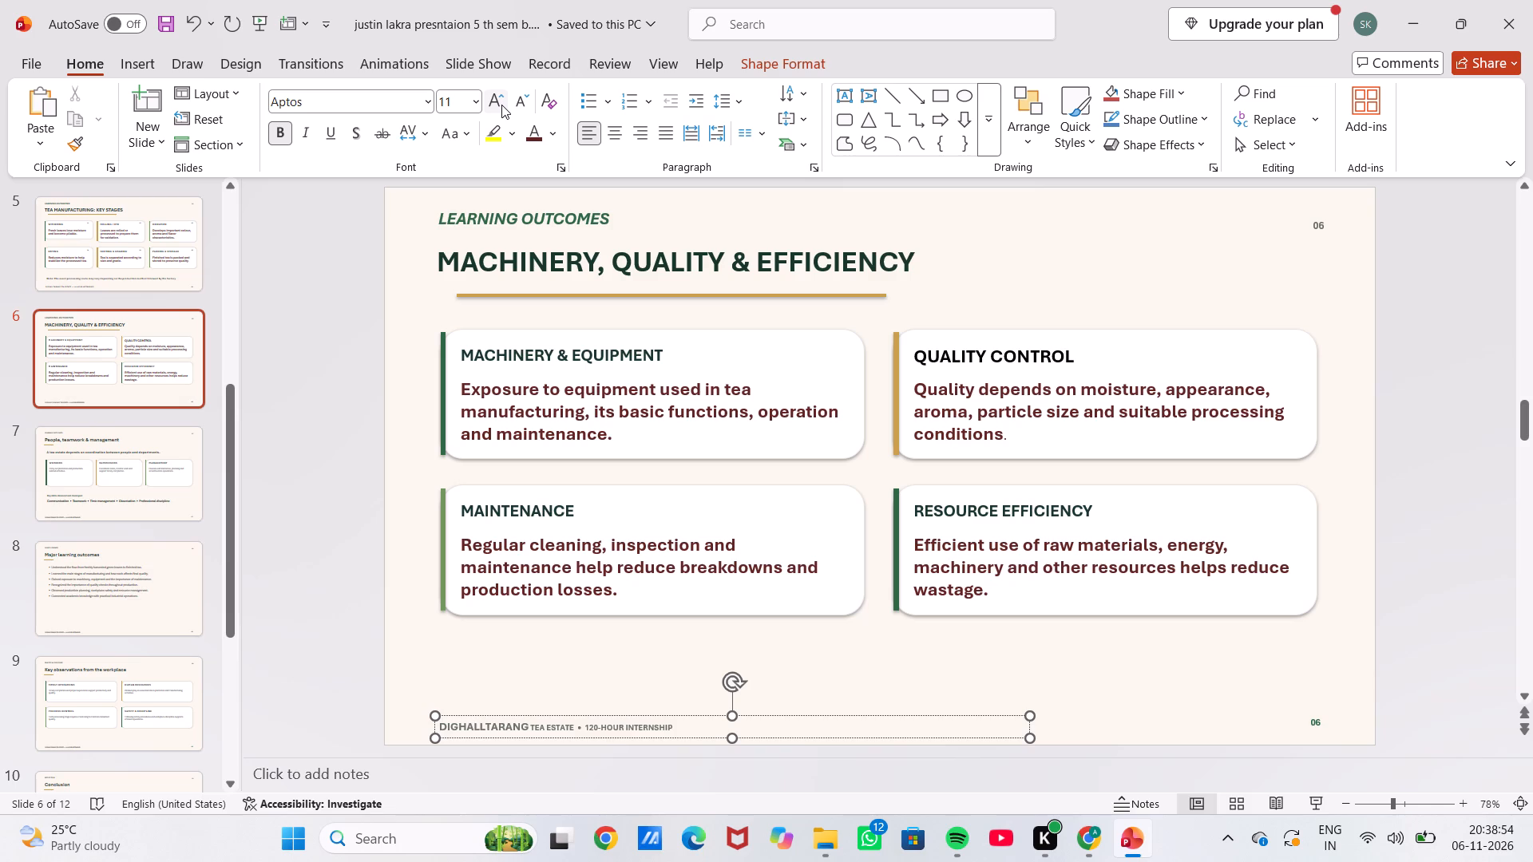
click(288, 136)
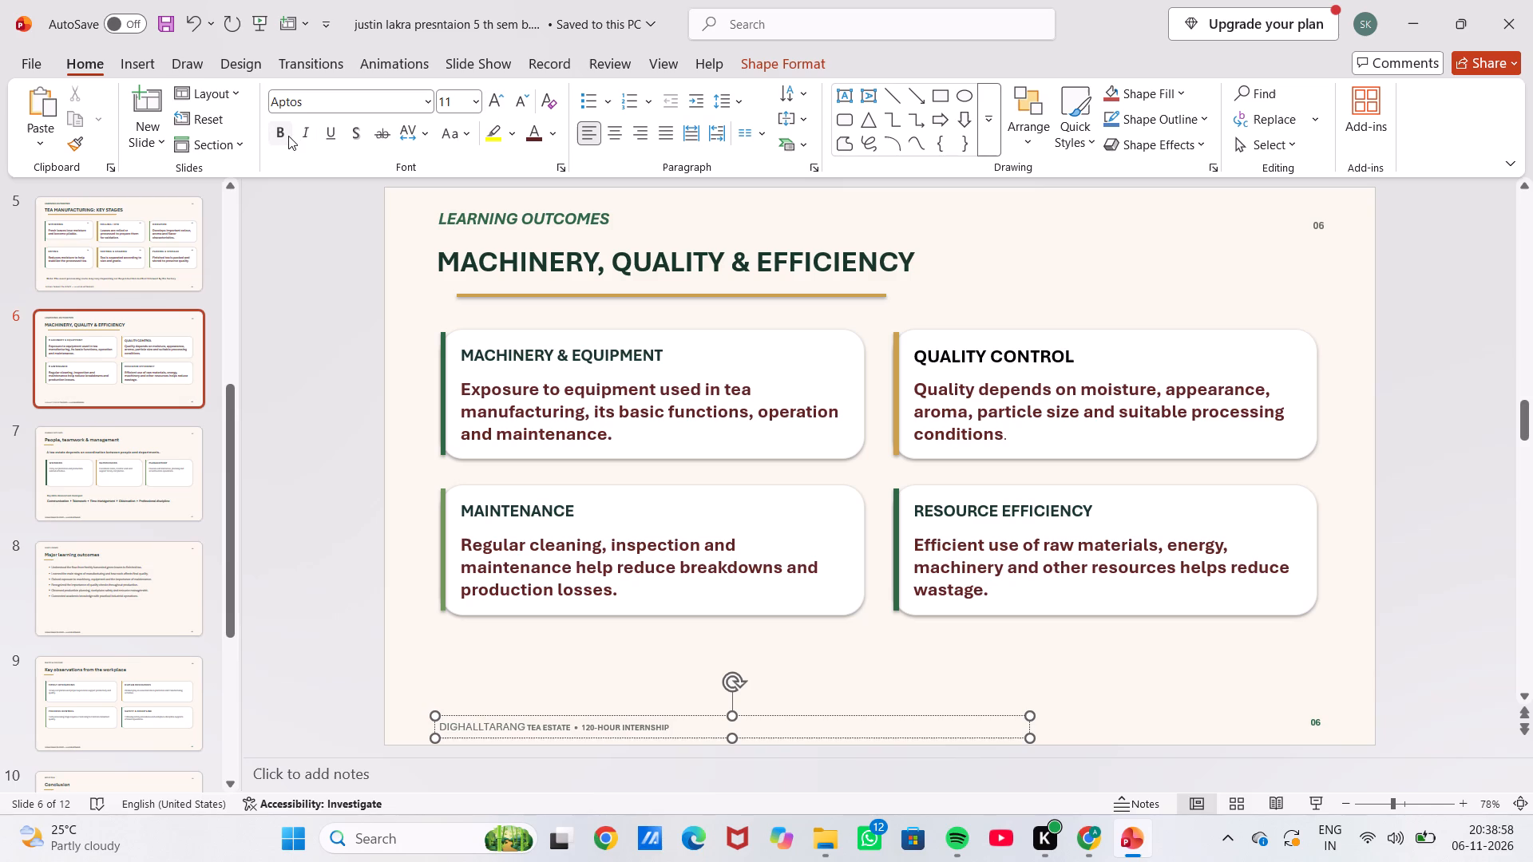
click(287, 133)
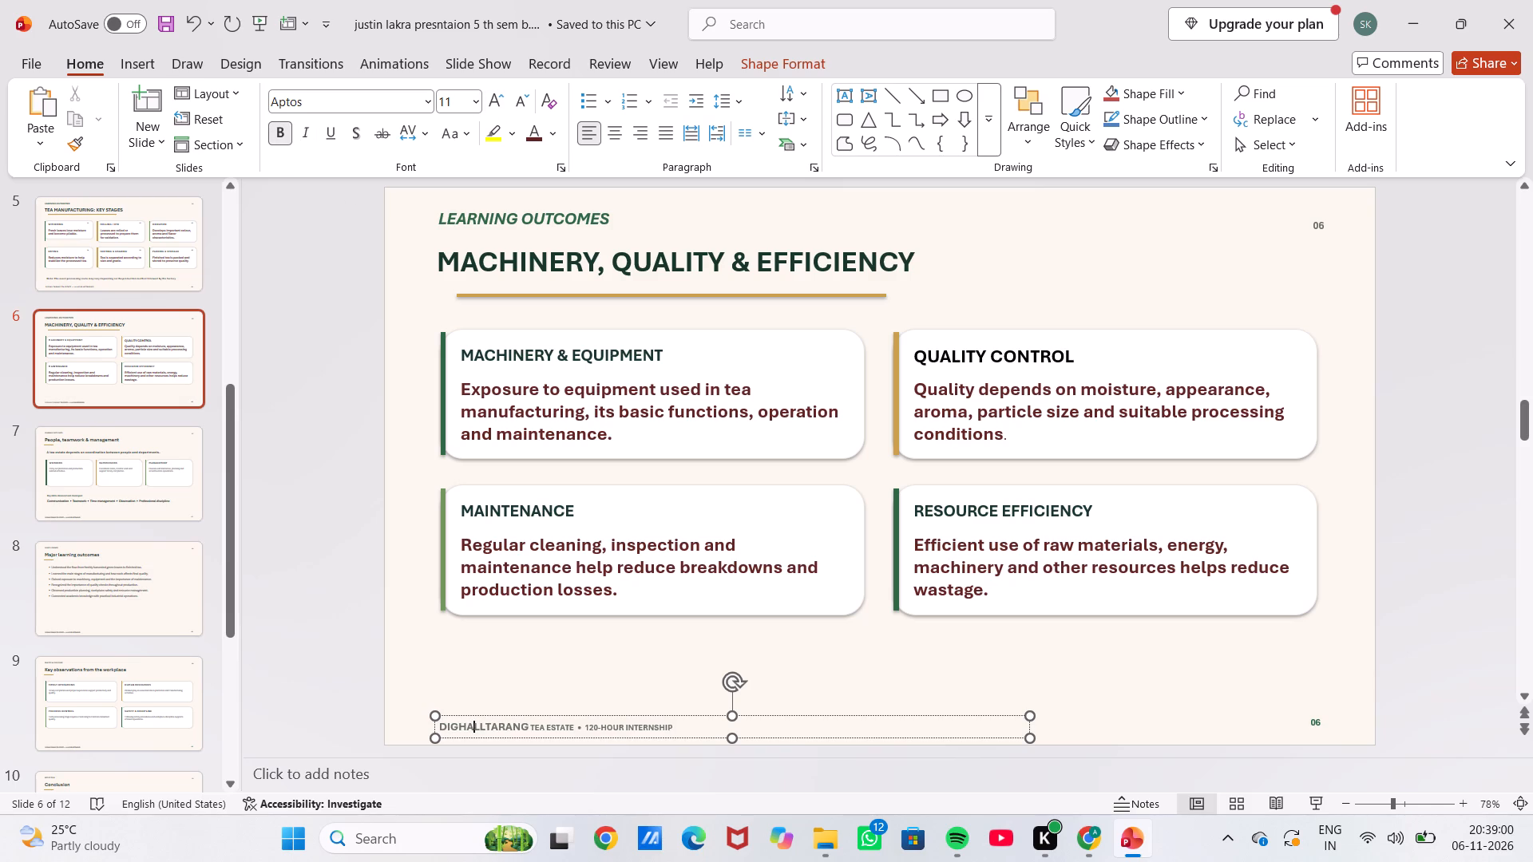
Enlarge slide 6's whole footer text in bold, with DIGHALLTARANG at size 14 and the rest at size 10.
click(687, 730)
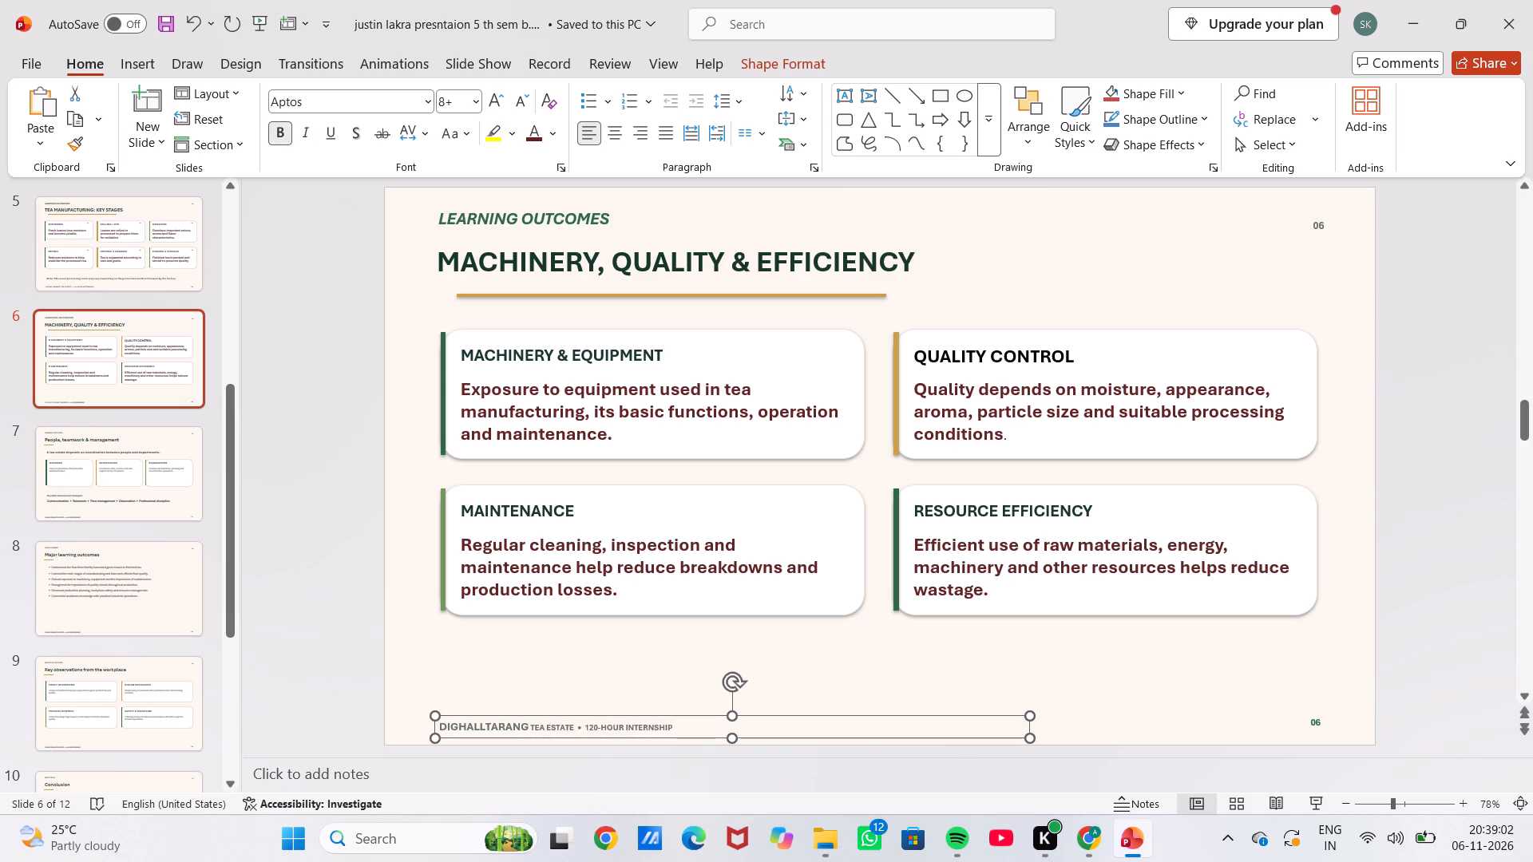
click(679, 733)
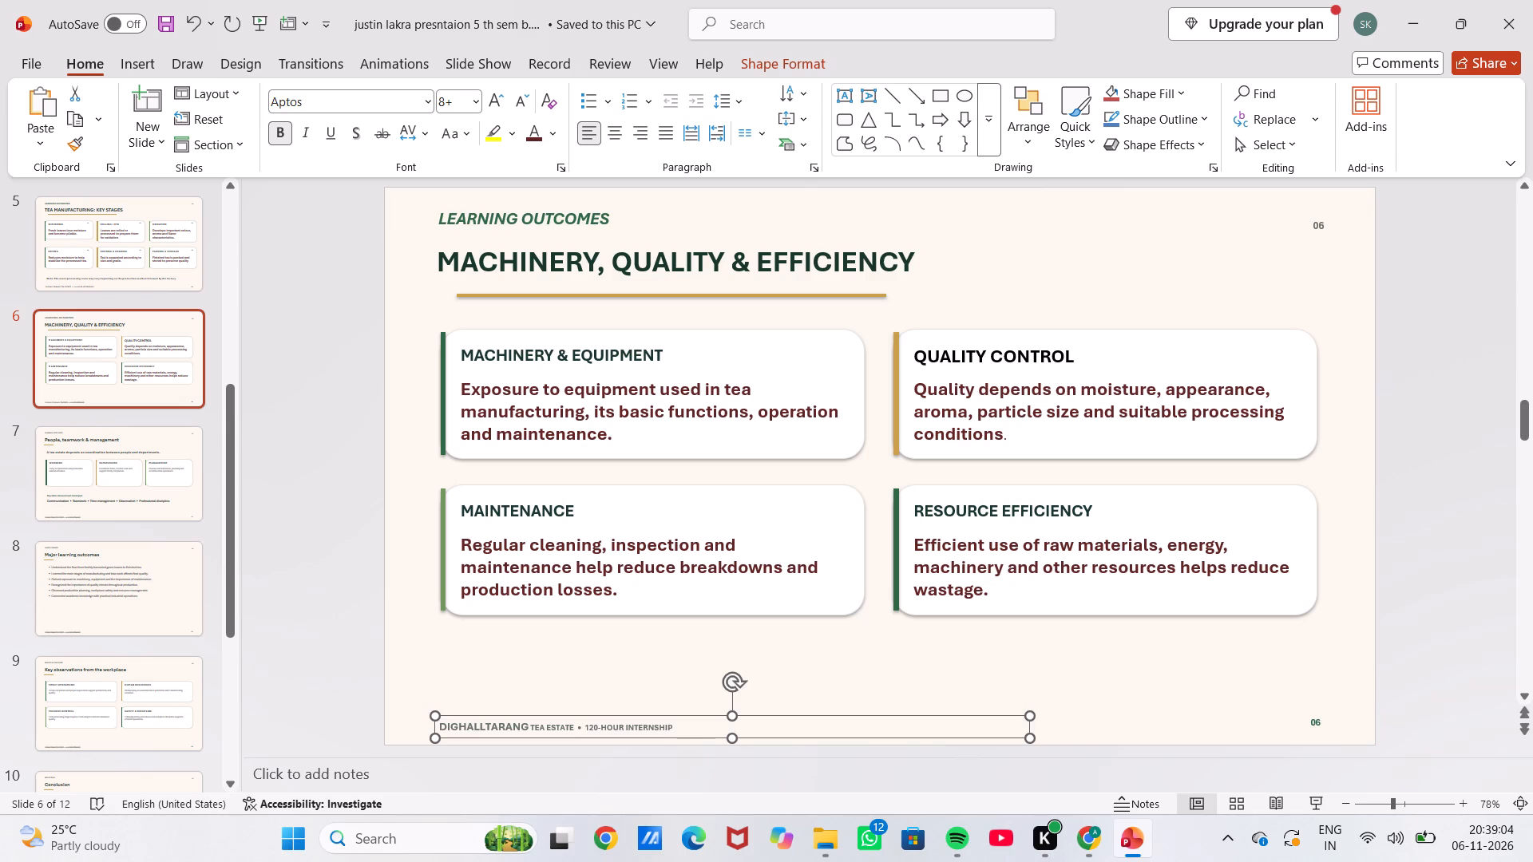
click(675, 728)
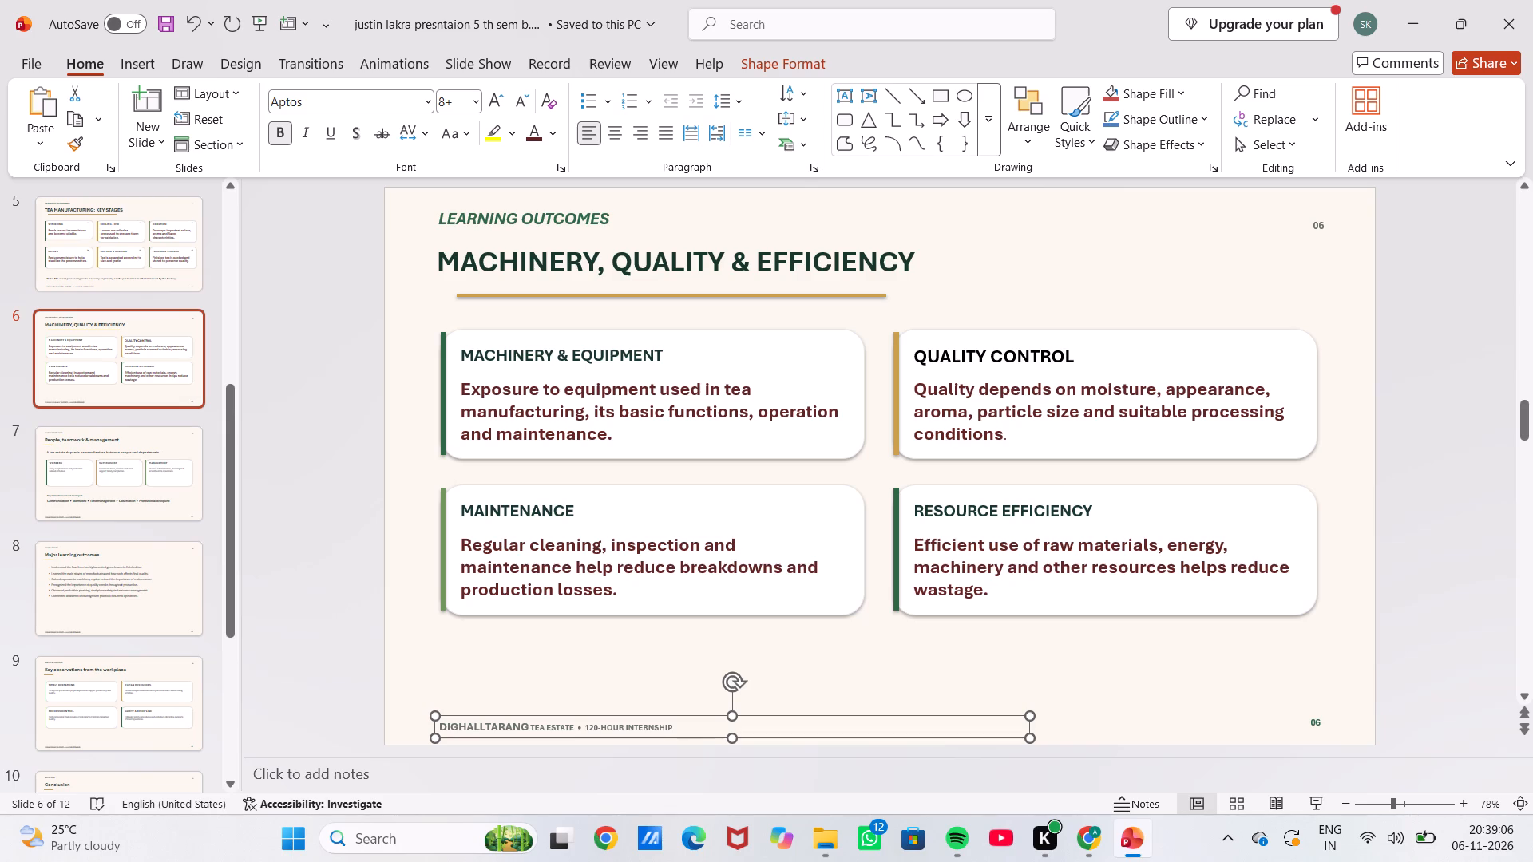
double_click(676, 725)
click(676, 725)
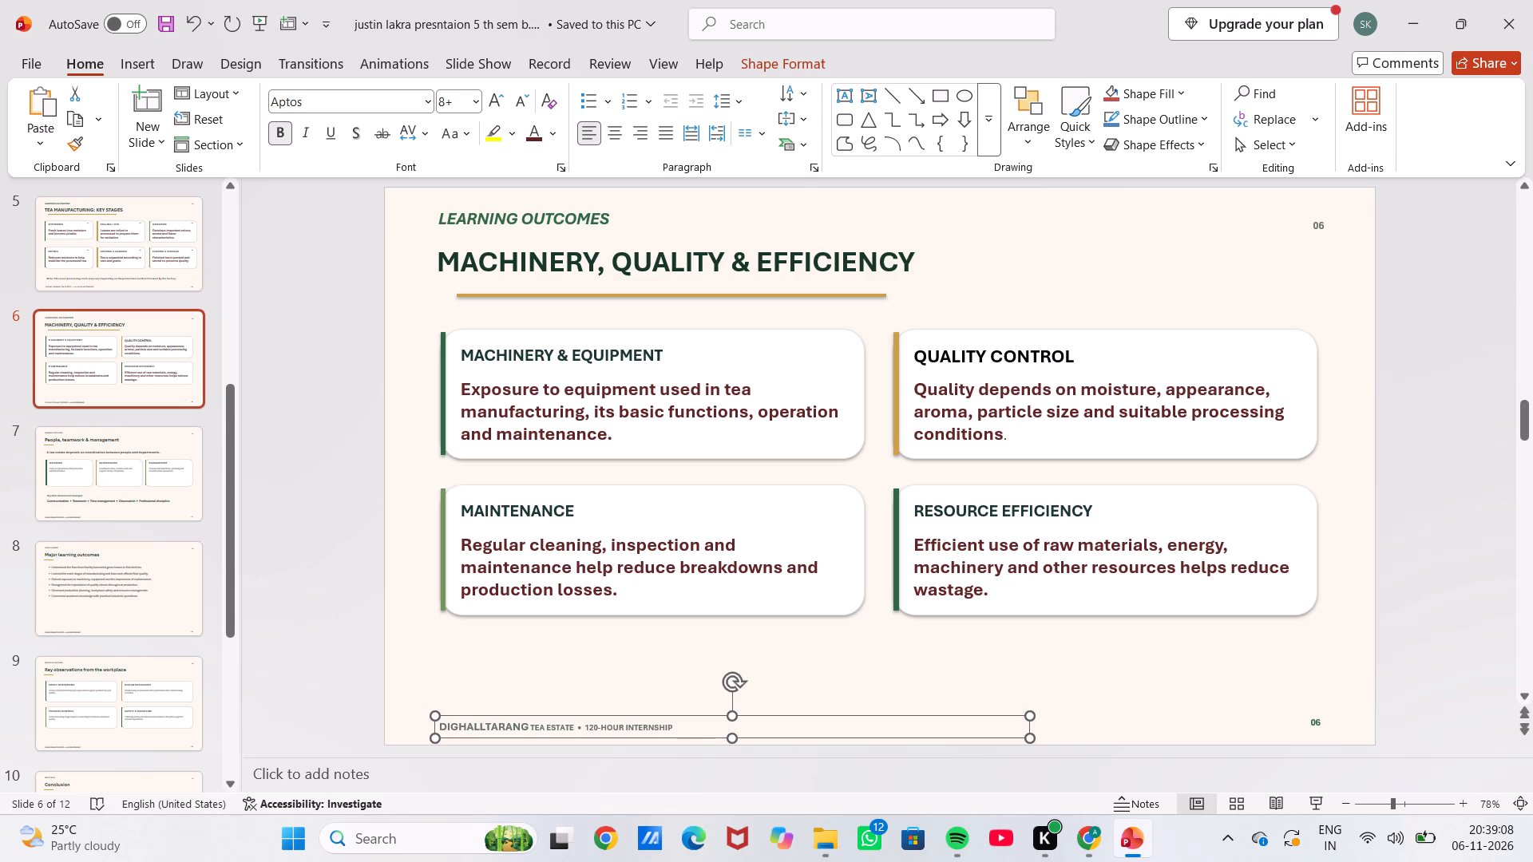
click(670, 726)
key(Right)
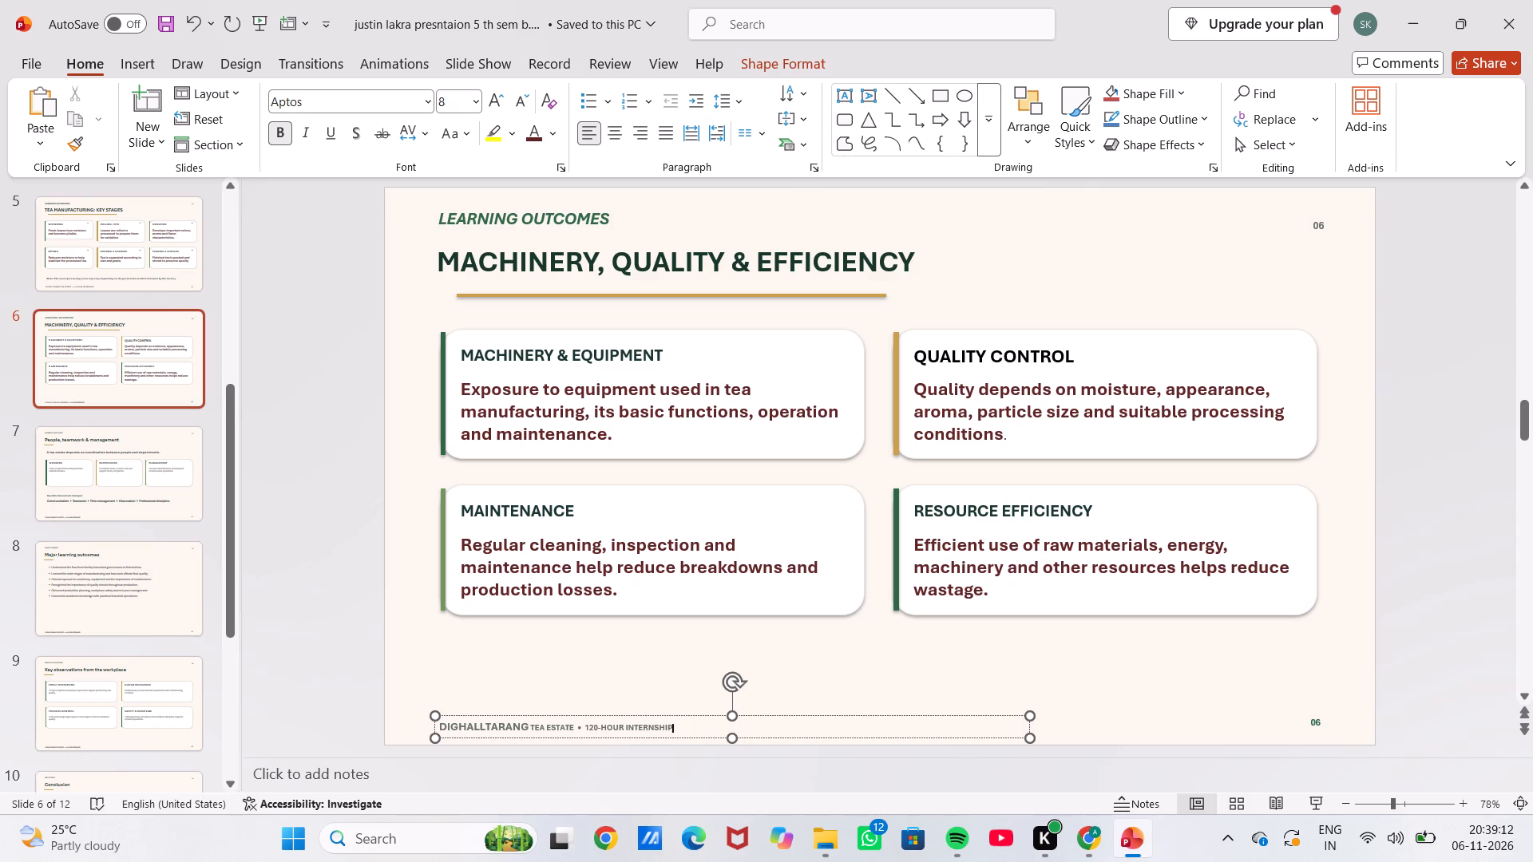
click(696, 721)
drag(670, 726, 456, 718)
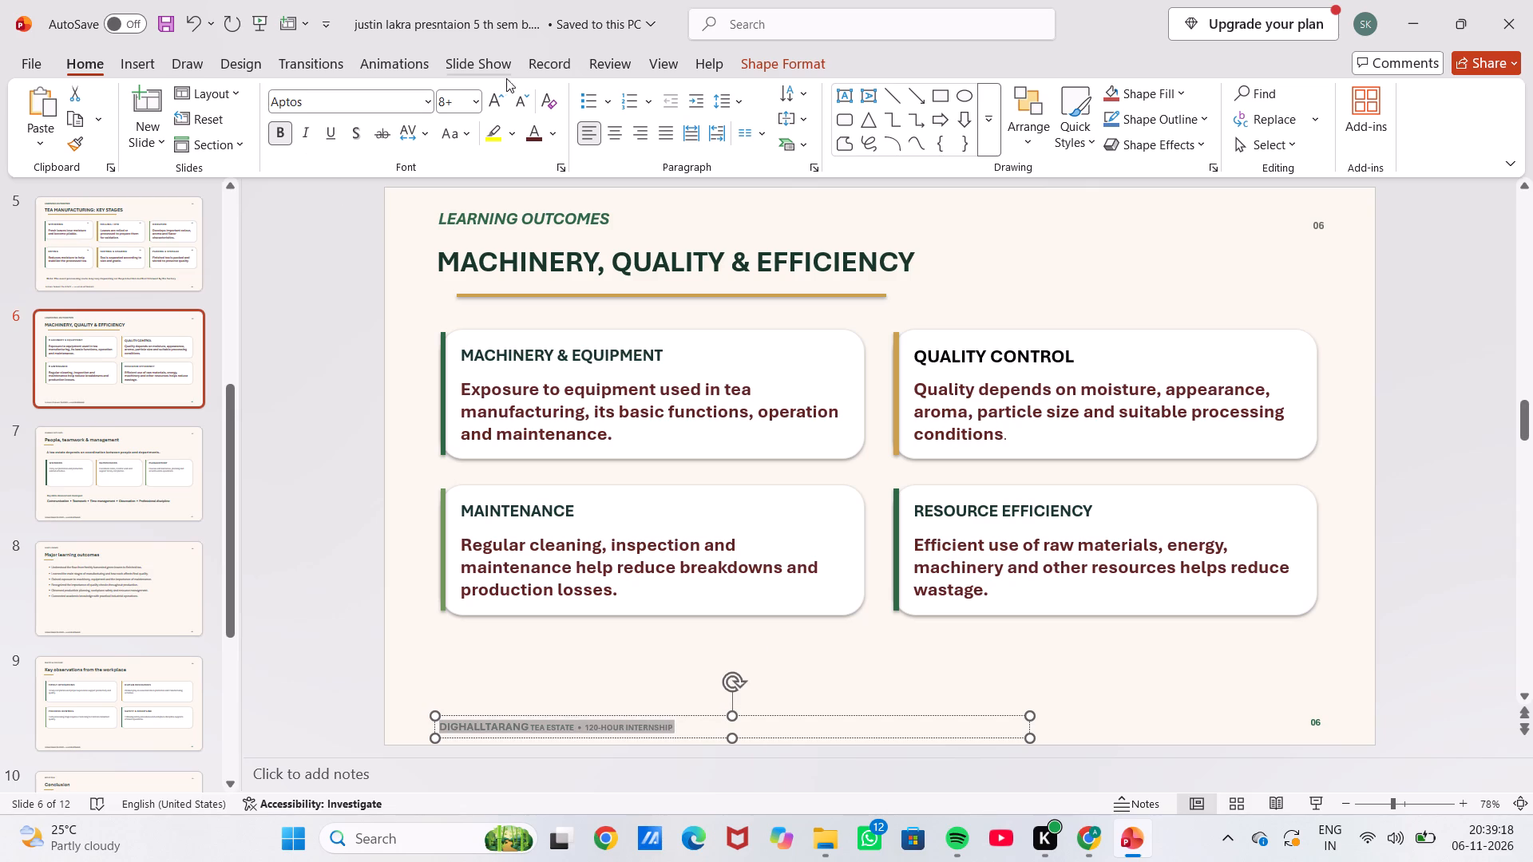
click(501, 98)
click(501, 98)
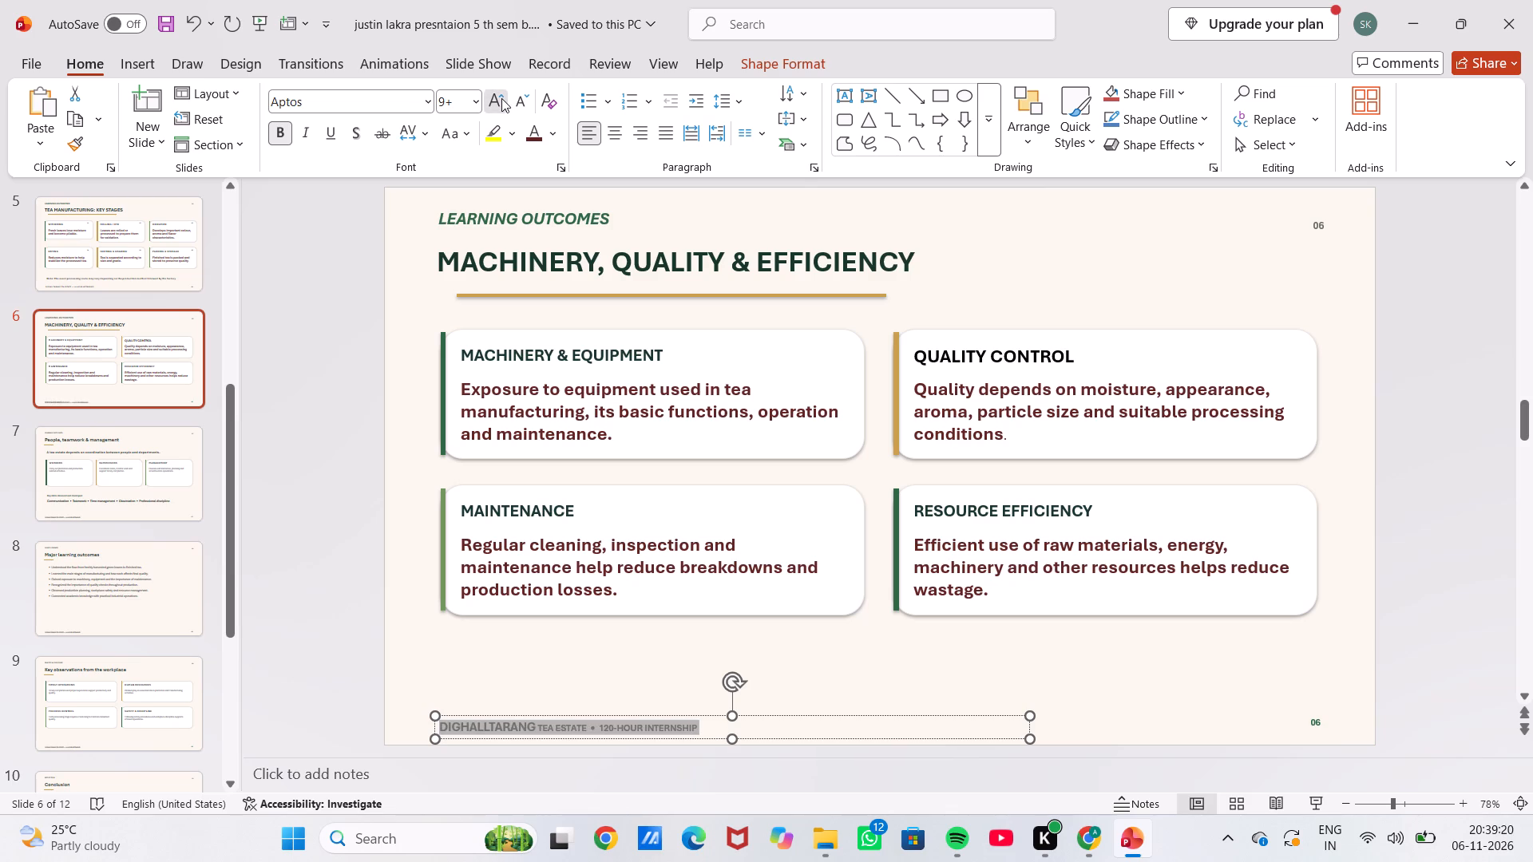
click(501, 98)
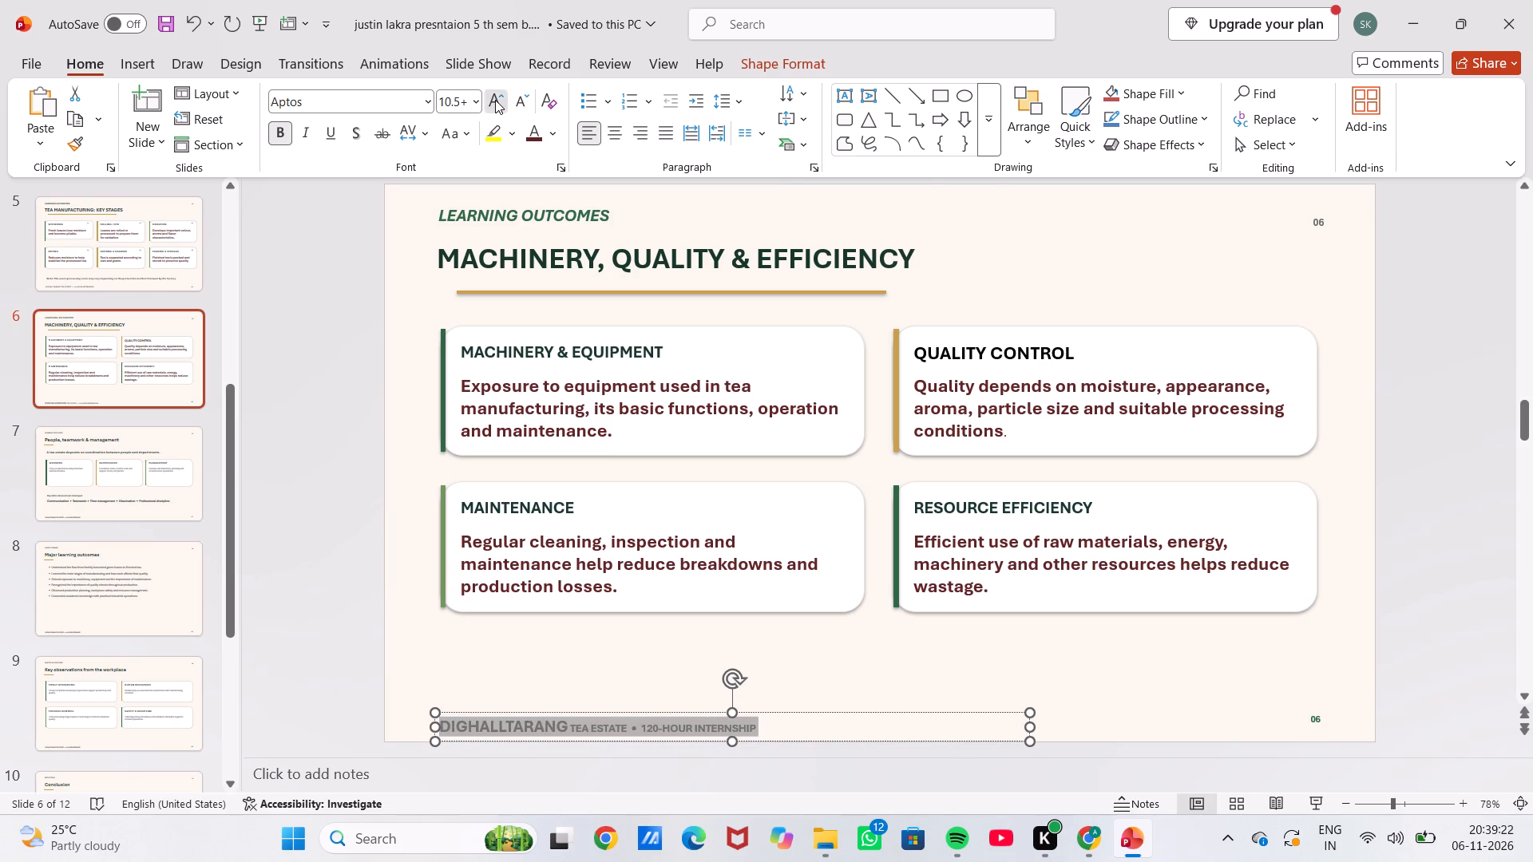
click(495, 100)
click(277, 136)
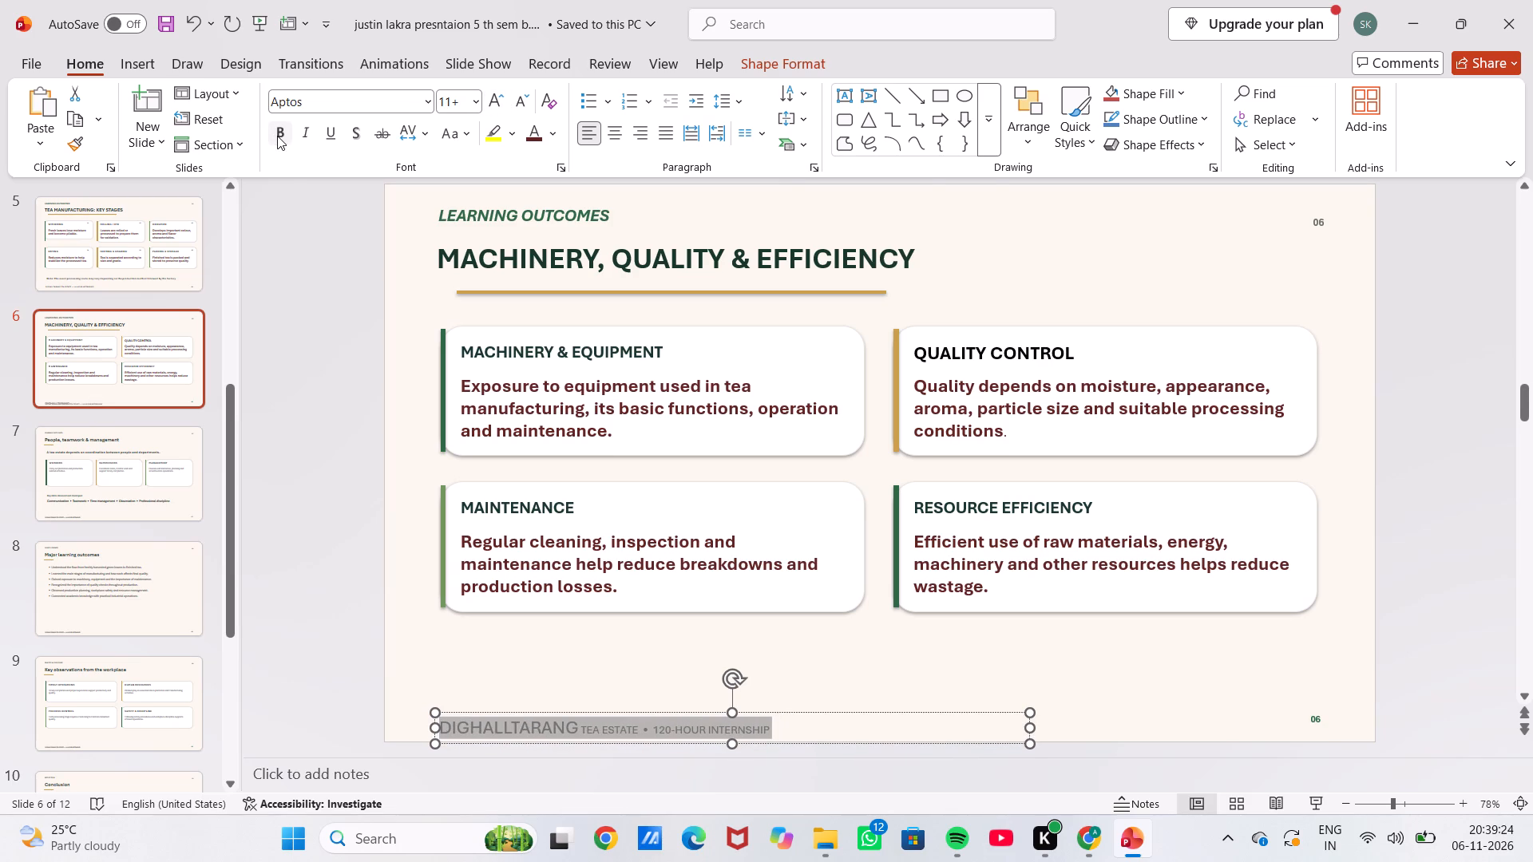
click(277, 136)
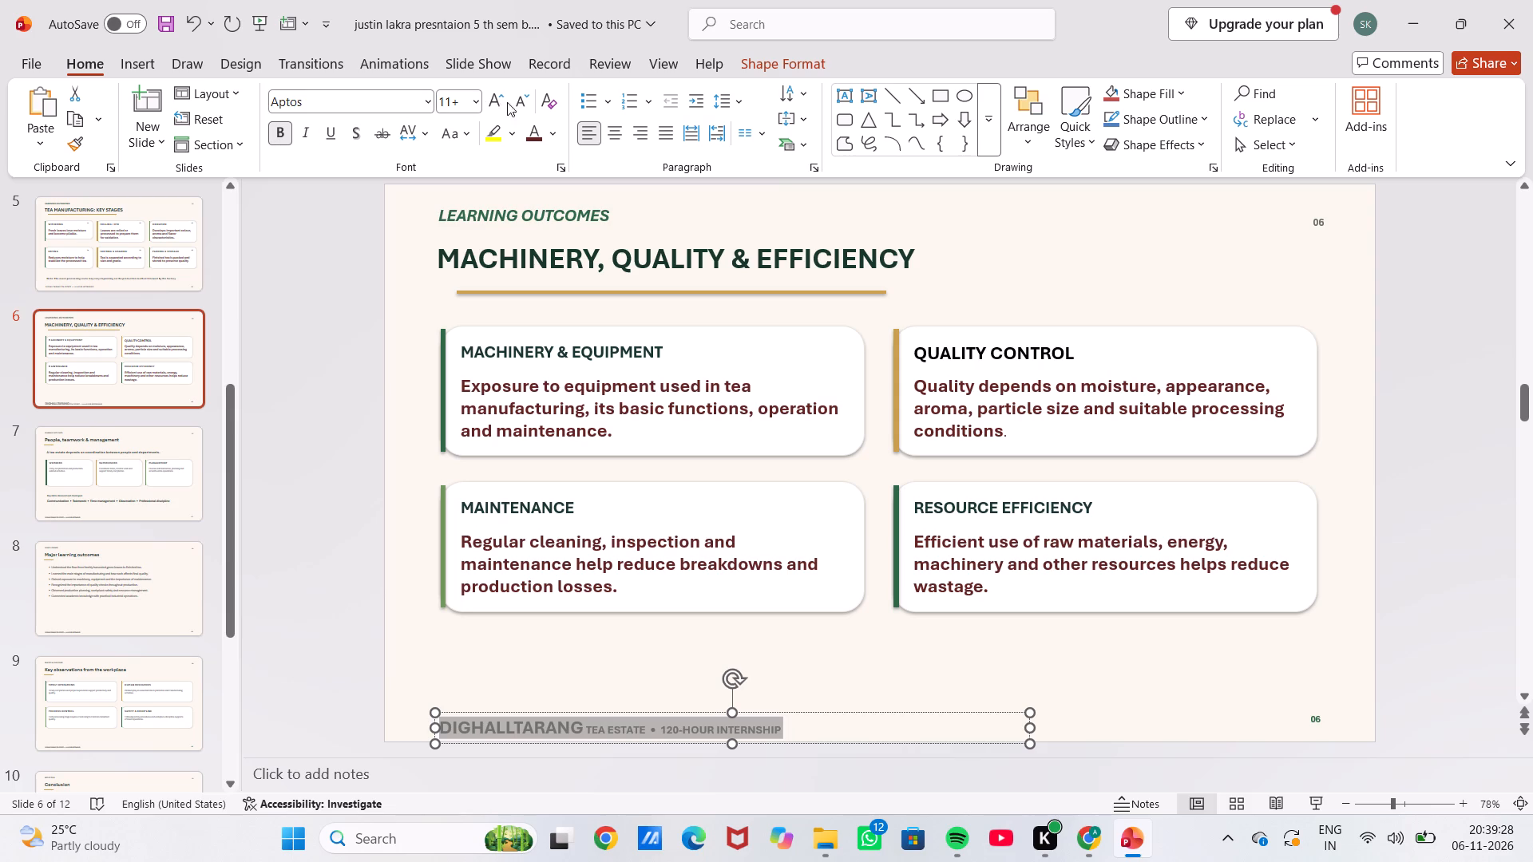
double_click(527, 98)
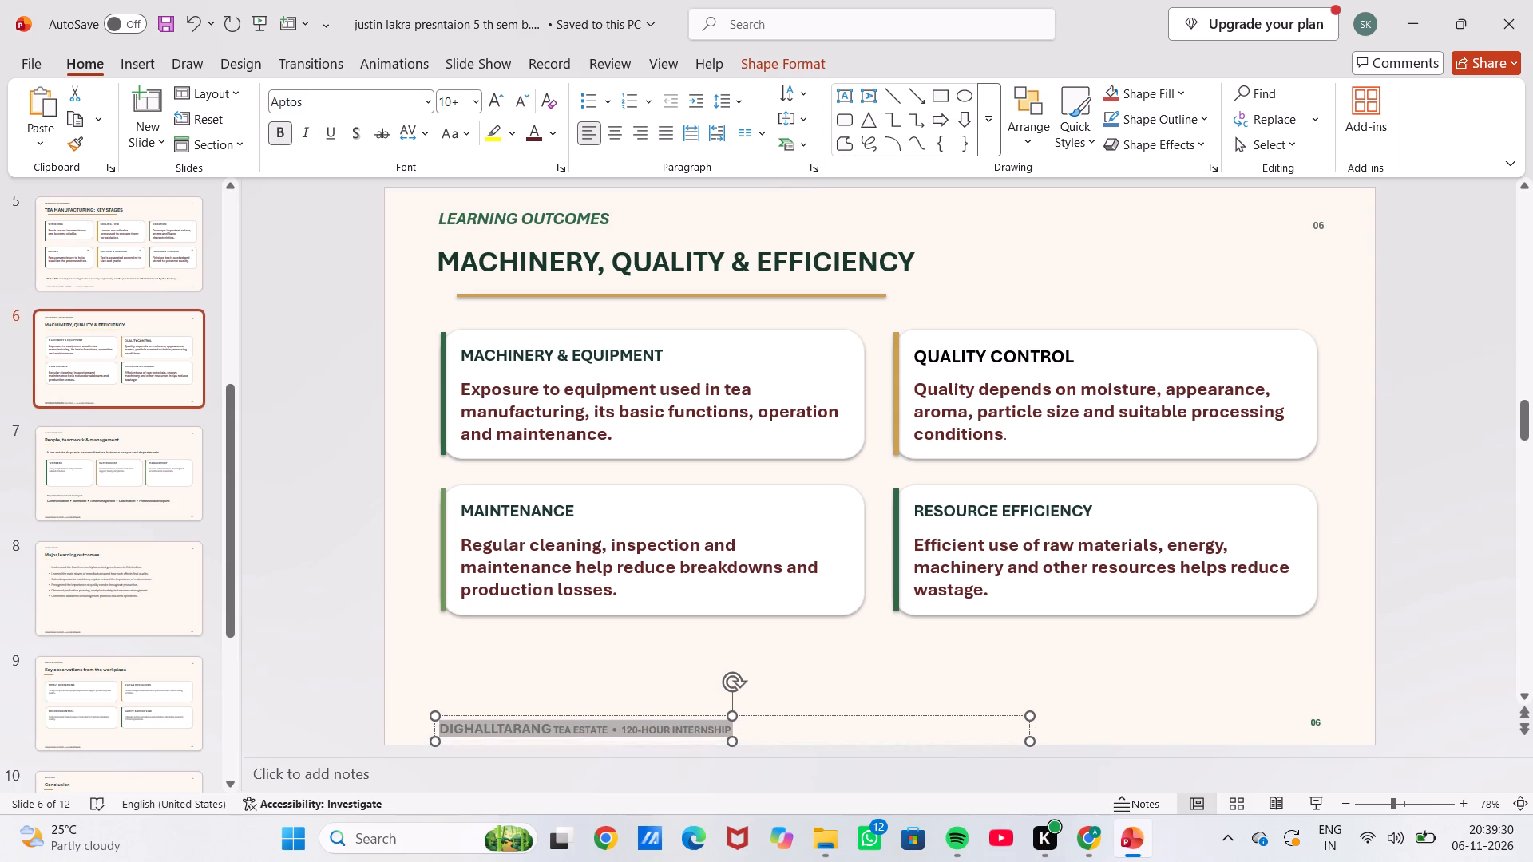
click(551, 670)
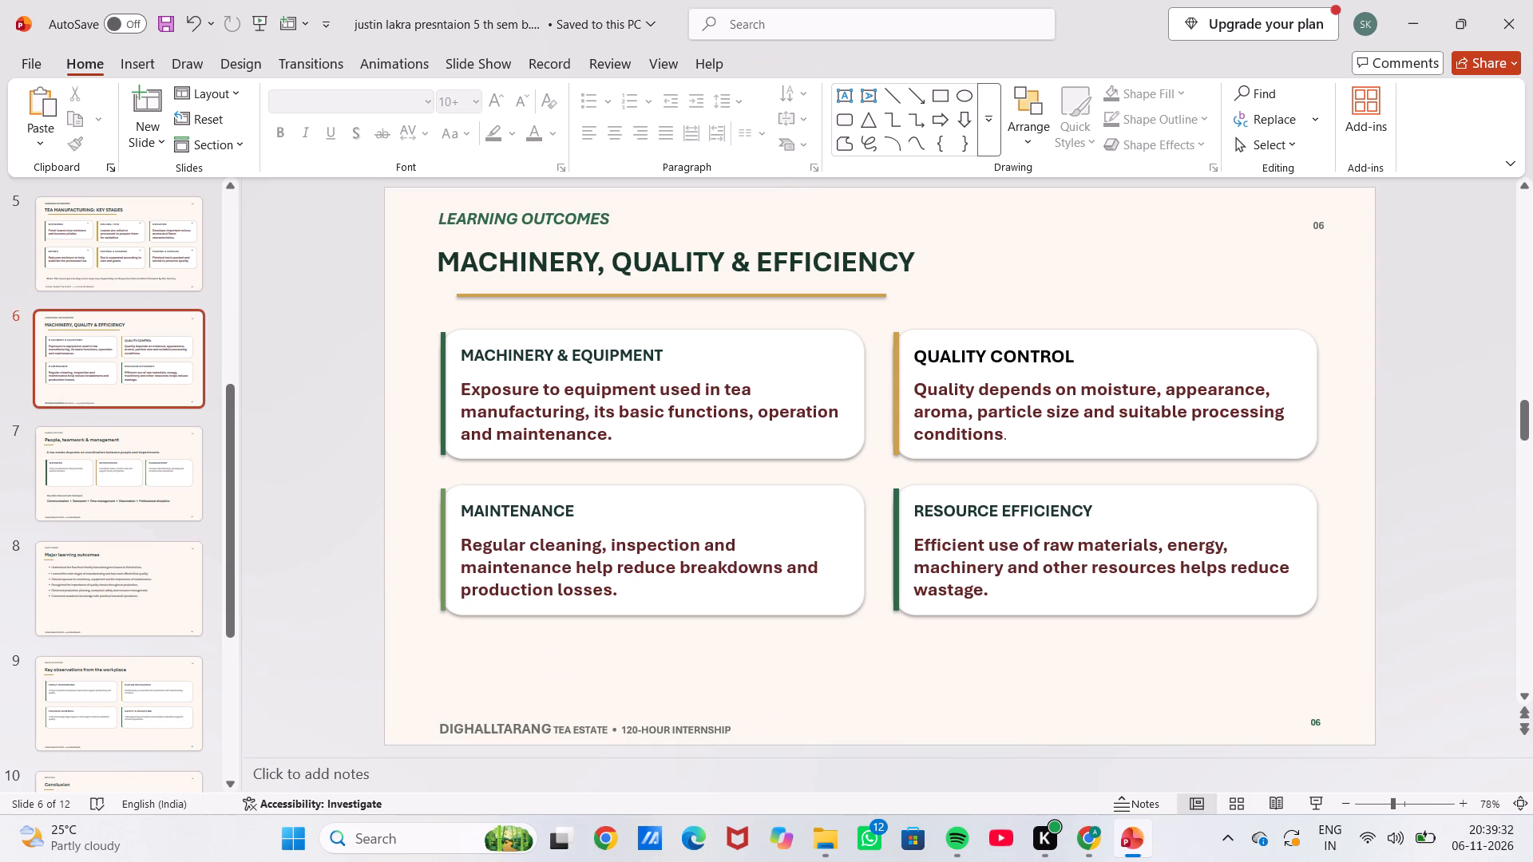
Set TEA ESTATE • 120-HOUR INTERNSHIP in slide 6's footer to size 12 and colour it black.
drag(550, 726, 685, 722)
click(685, 722)
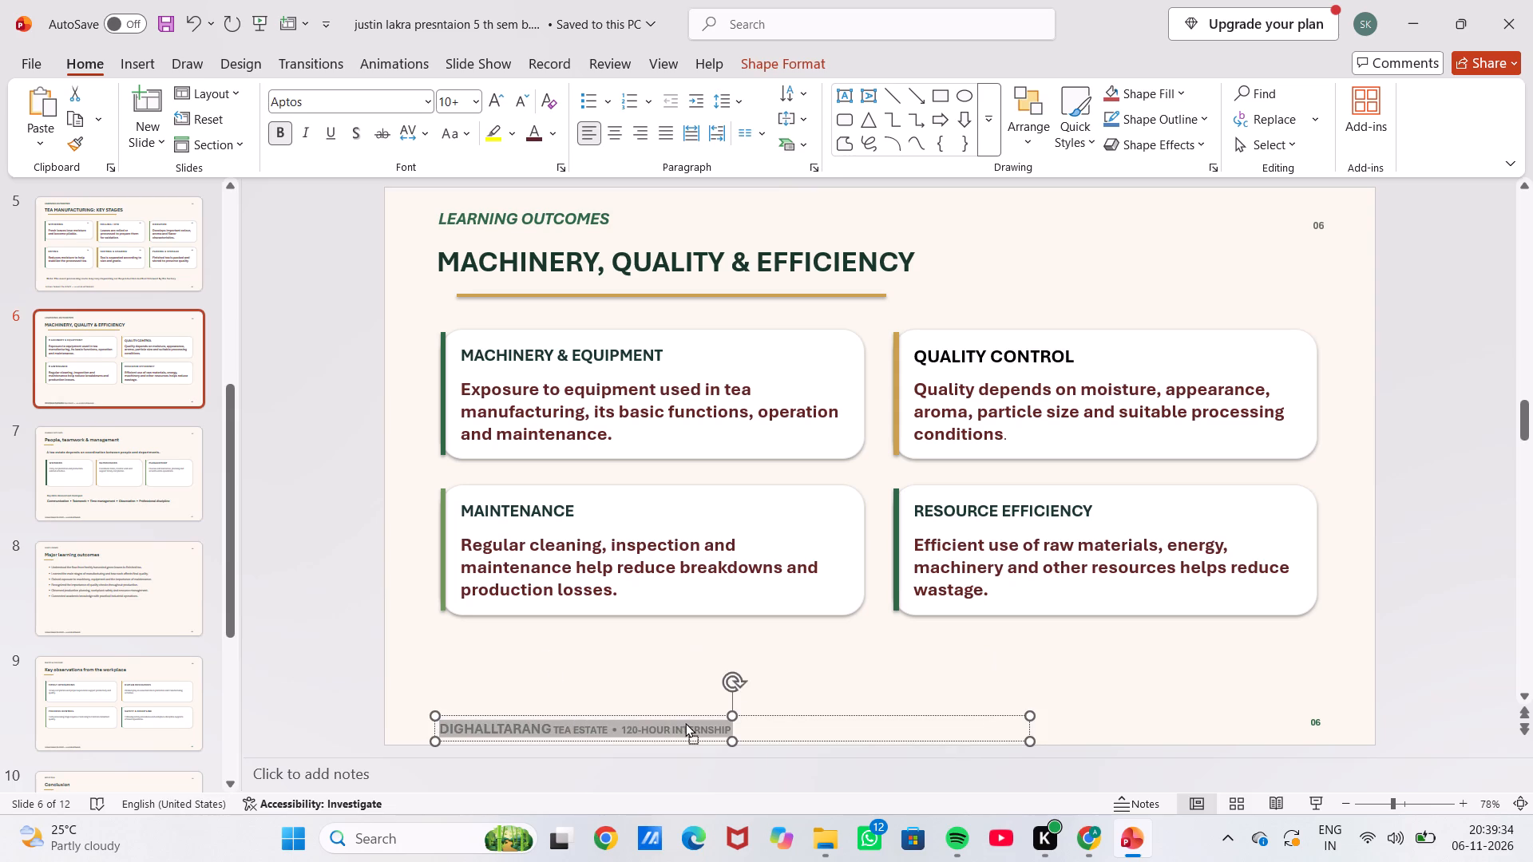
drag(730, 730, 727, 730)
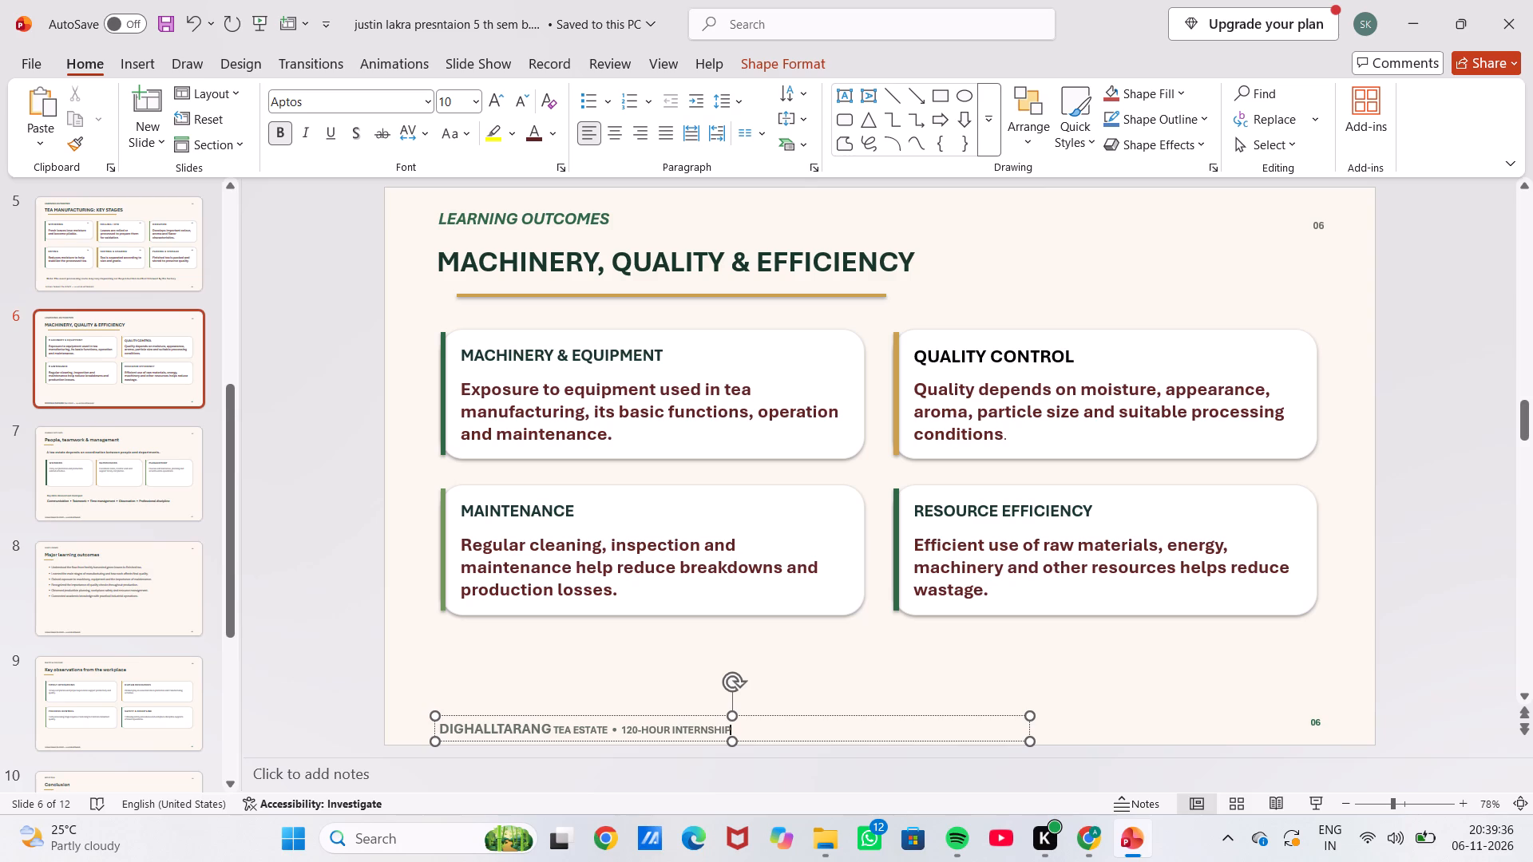
drag(727, 730, 565, 733)
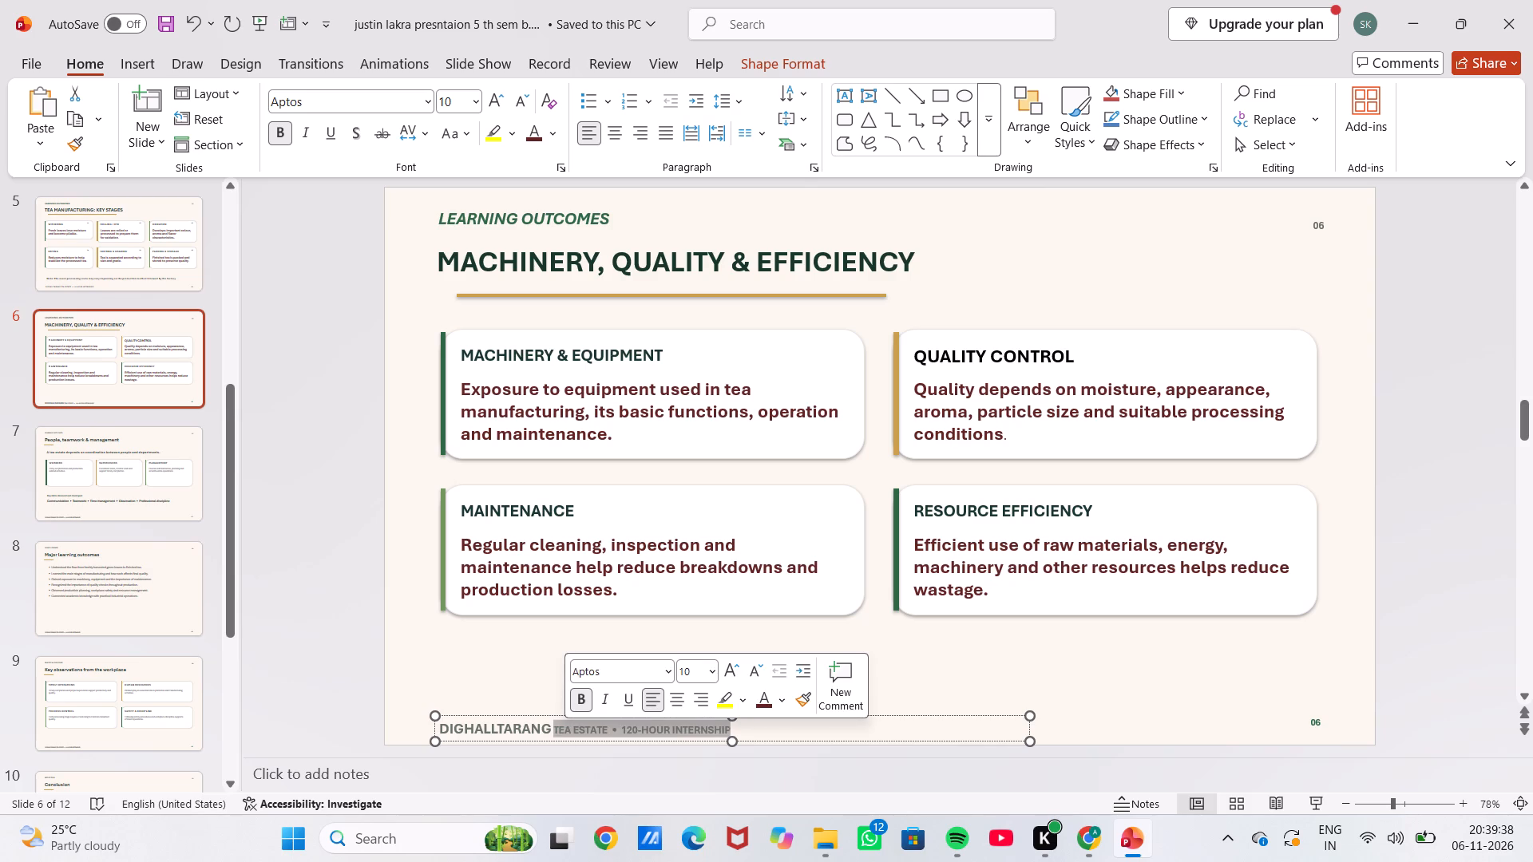
click(727, 668)
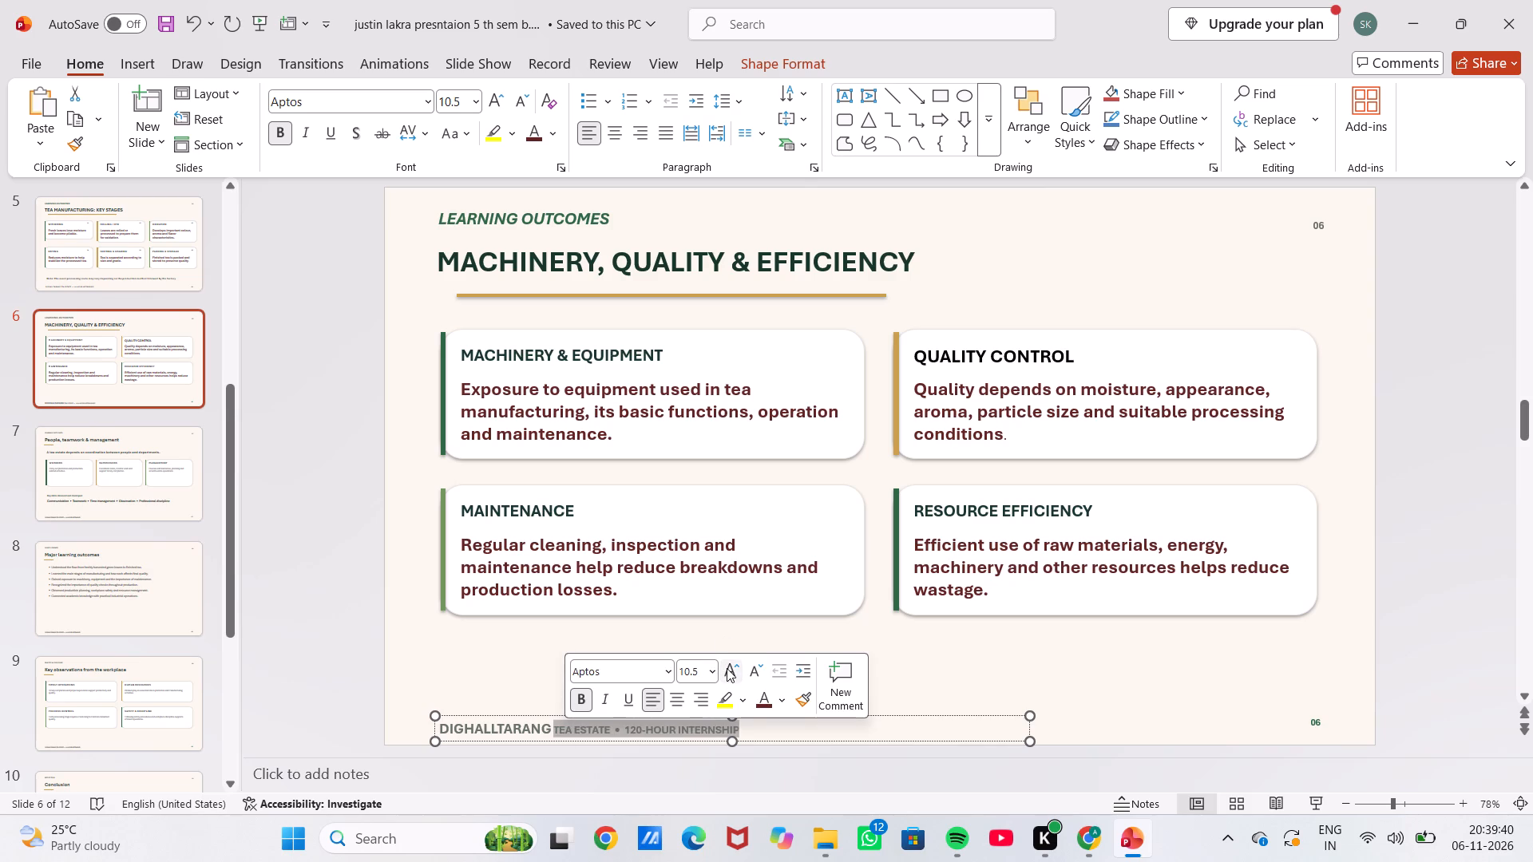
click(727, 668)
click(727, 668)
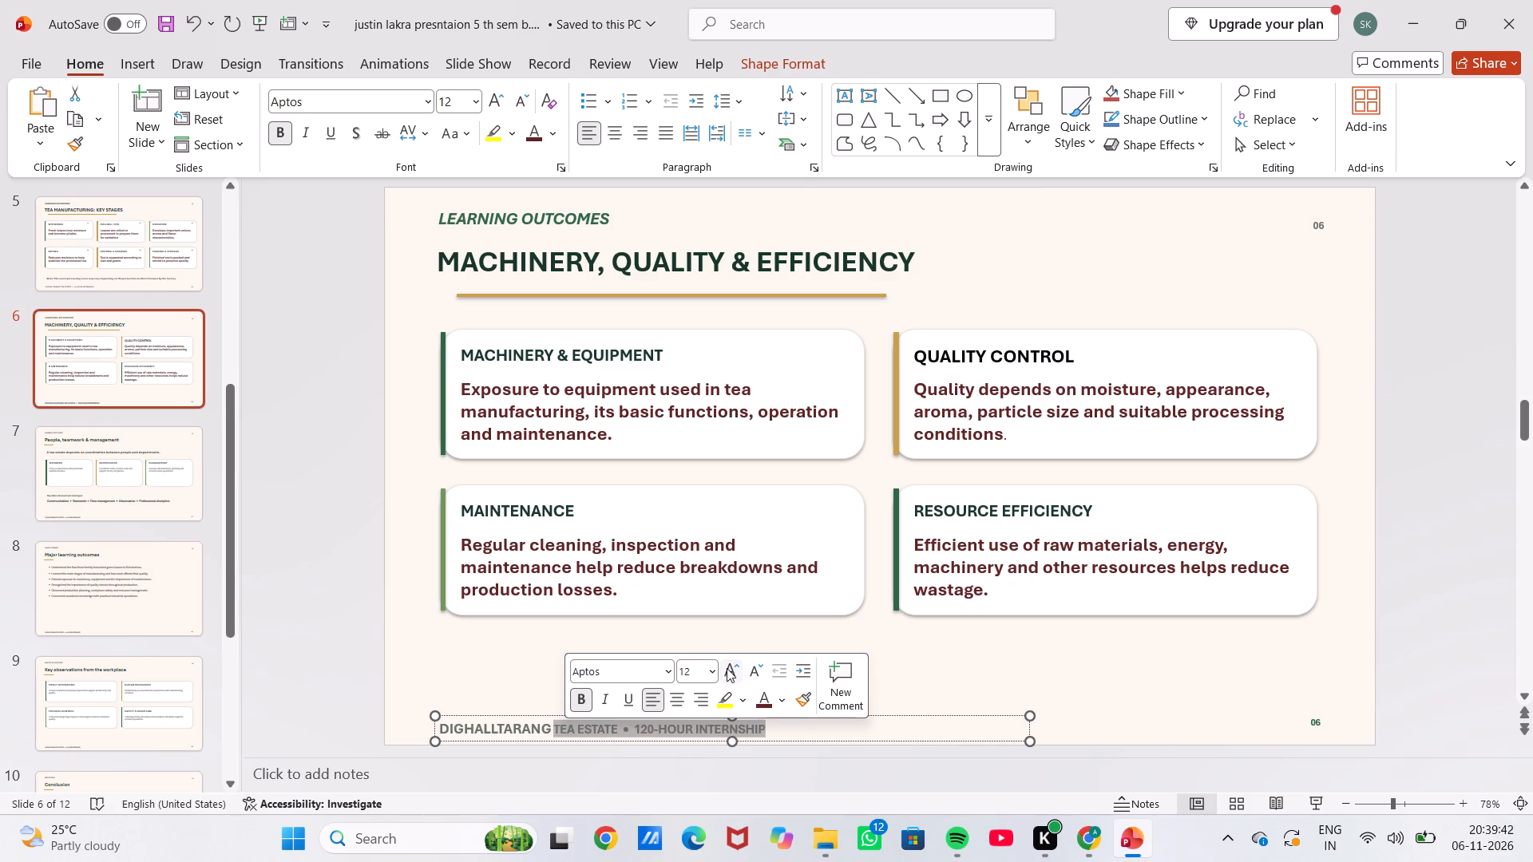
click(778, 701)
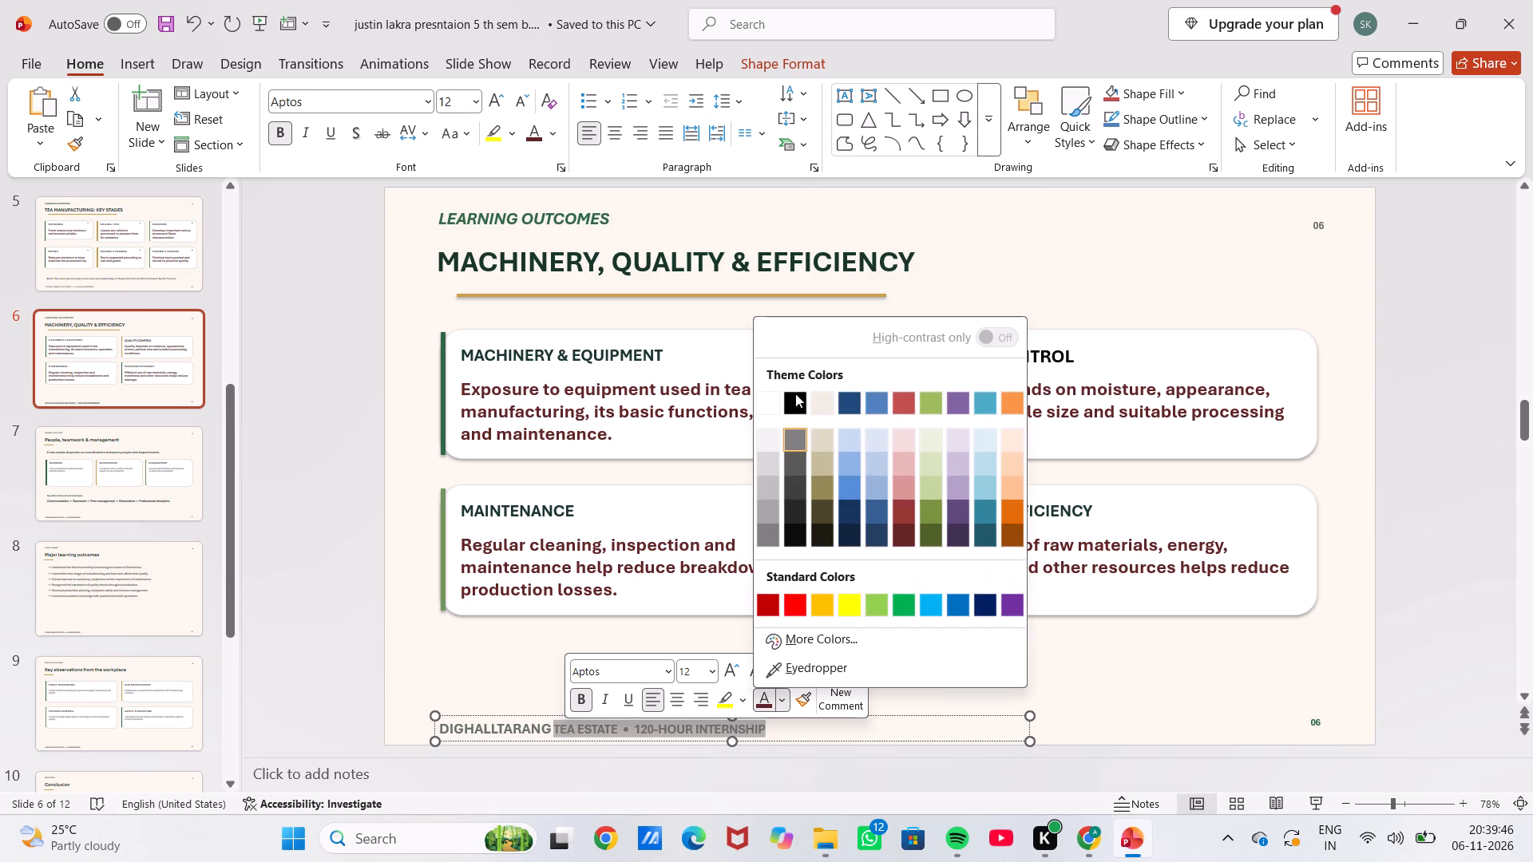
click(795, 401)
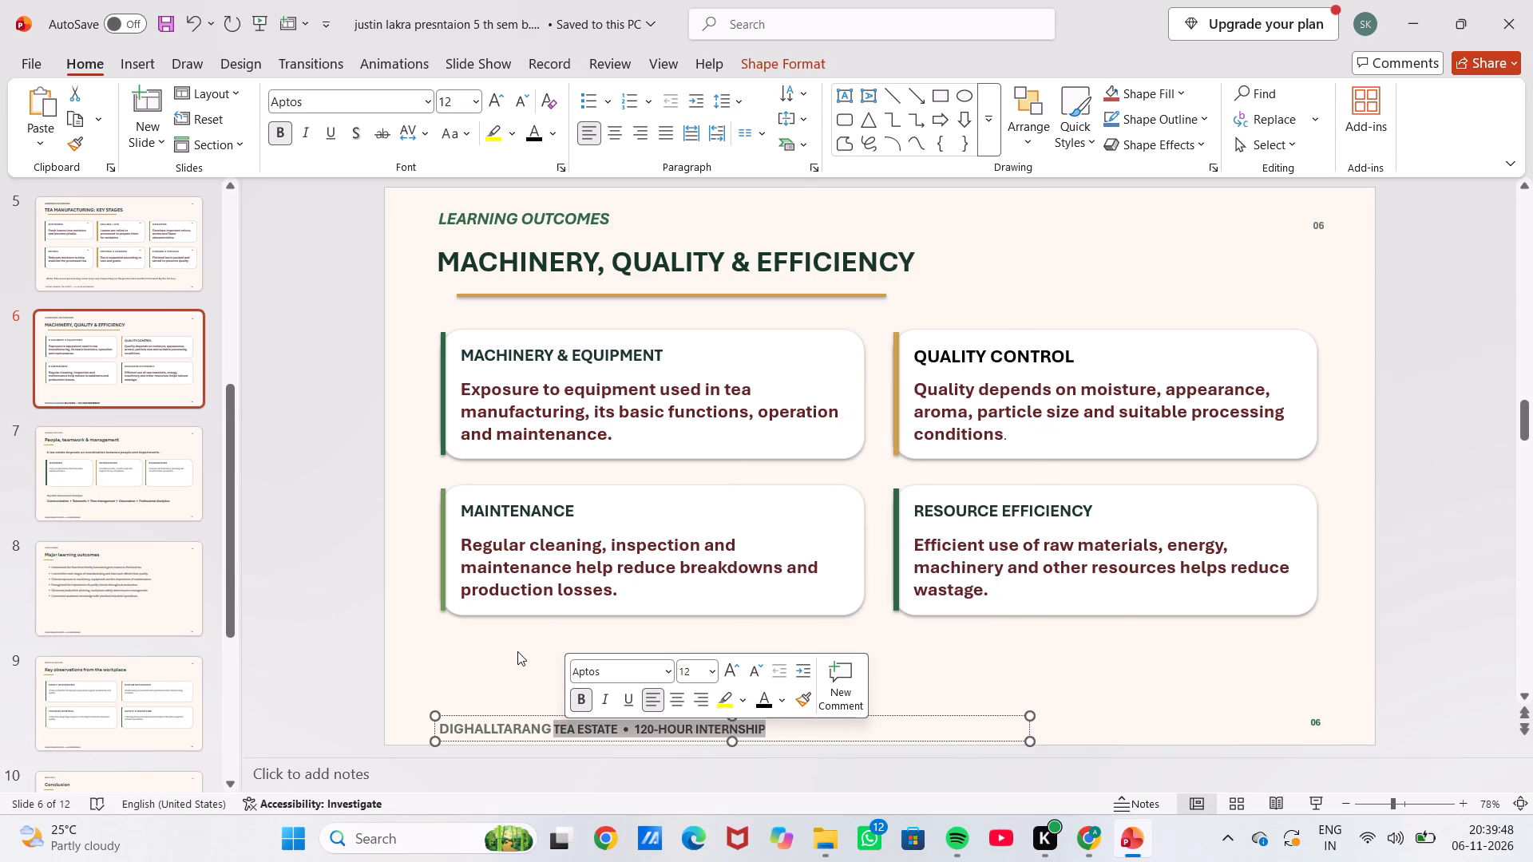
Set the word DIGHALLTARANG in slide 6's footer to size 12 and colour it black.
click(517, 651)
drag(549, 728, 538, 725)
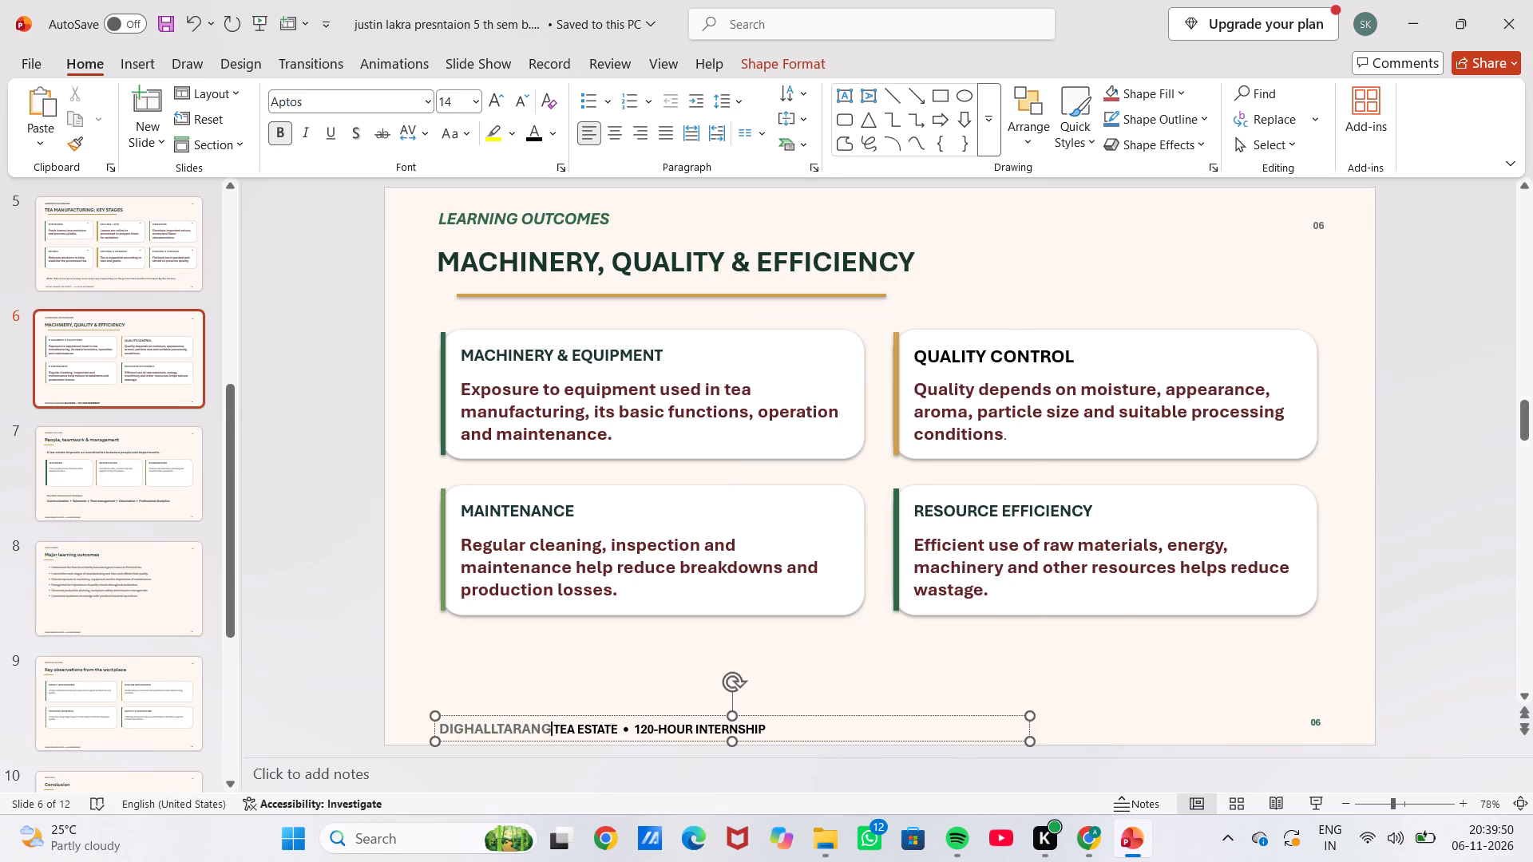
drag(538, 725, 432, 730)
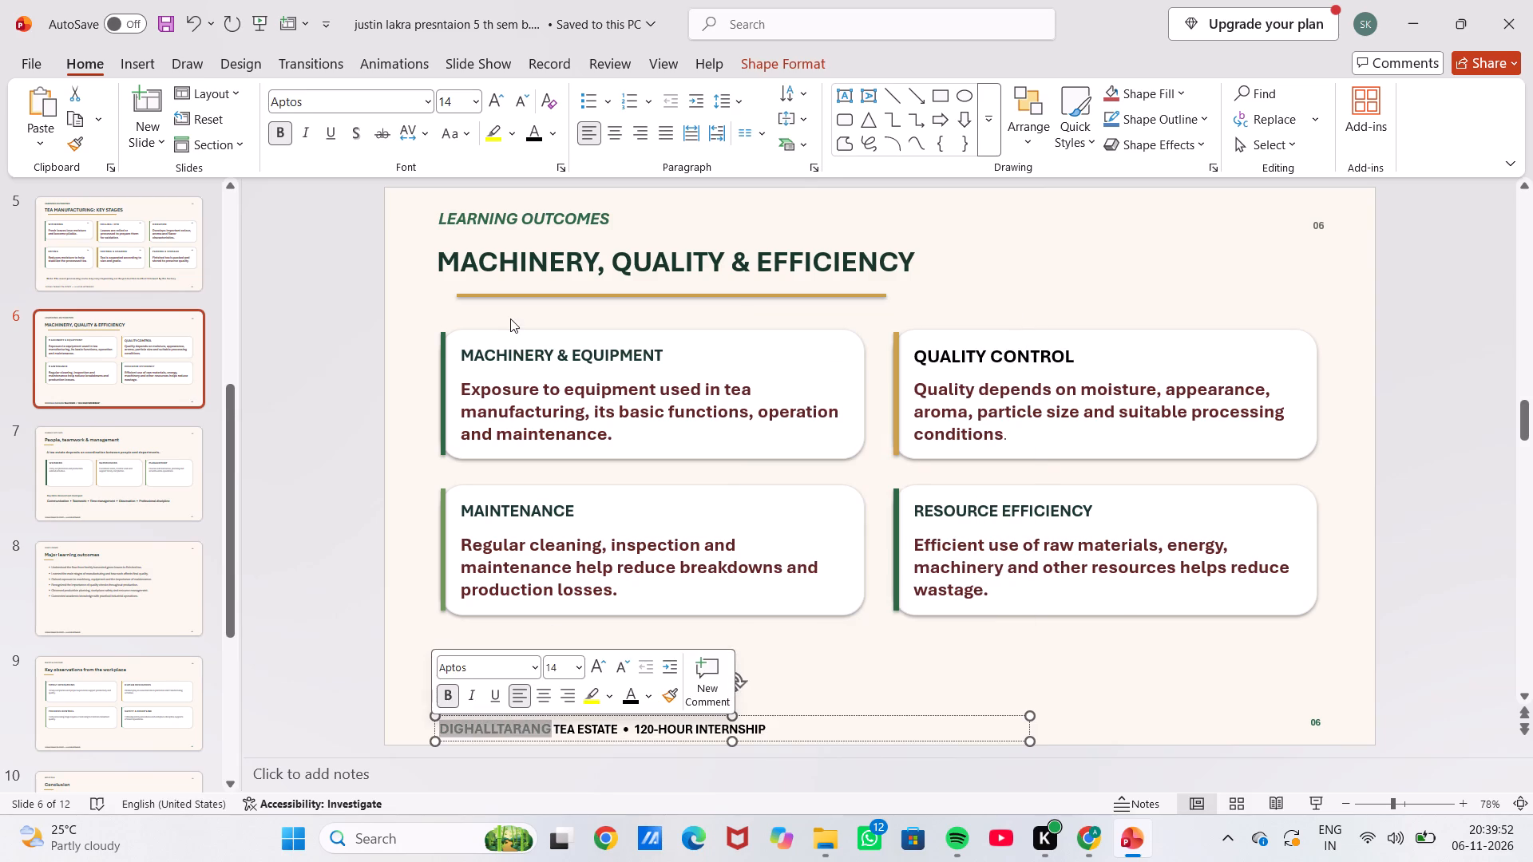
click(521, 98)
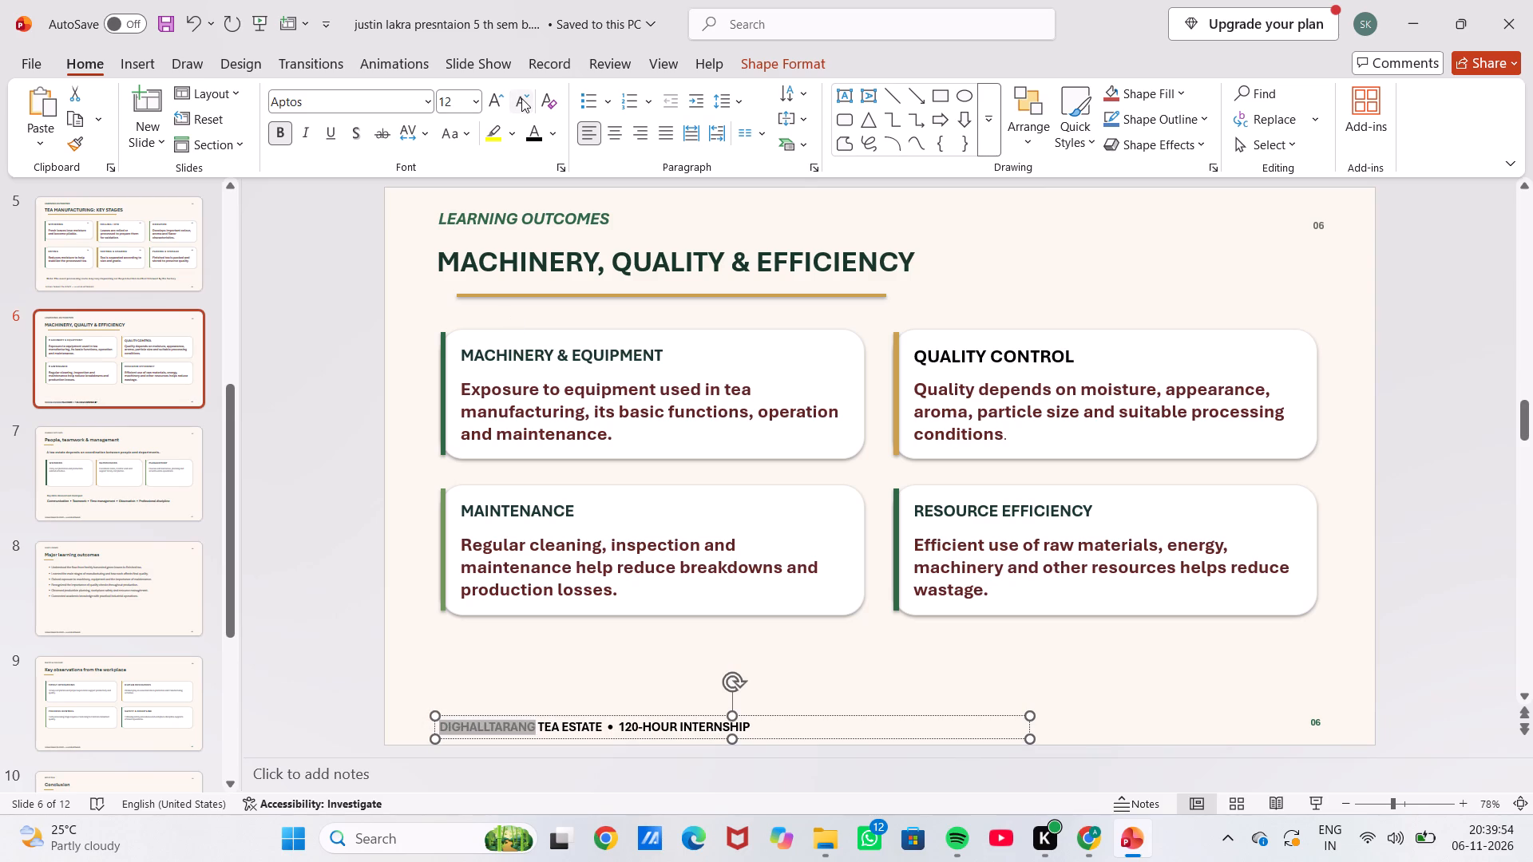
click(534, 129)
Italicise the whole footer text DIGHALLTARANG TEA ESTATE • 120-HOUR INTERNSHIP on slide 6.
click(746, 726)
double_click(746, 726)
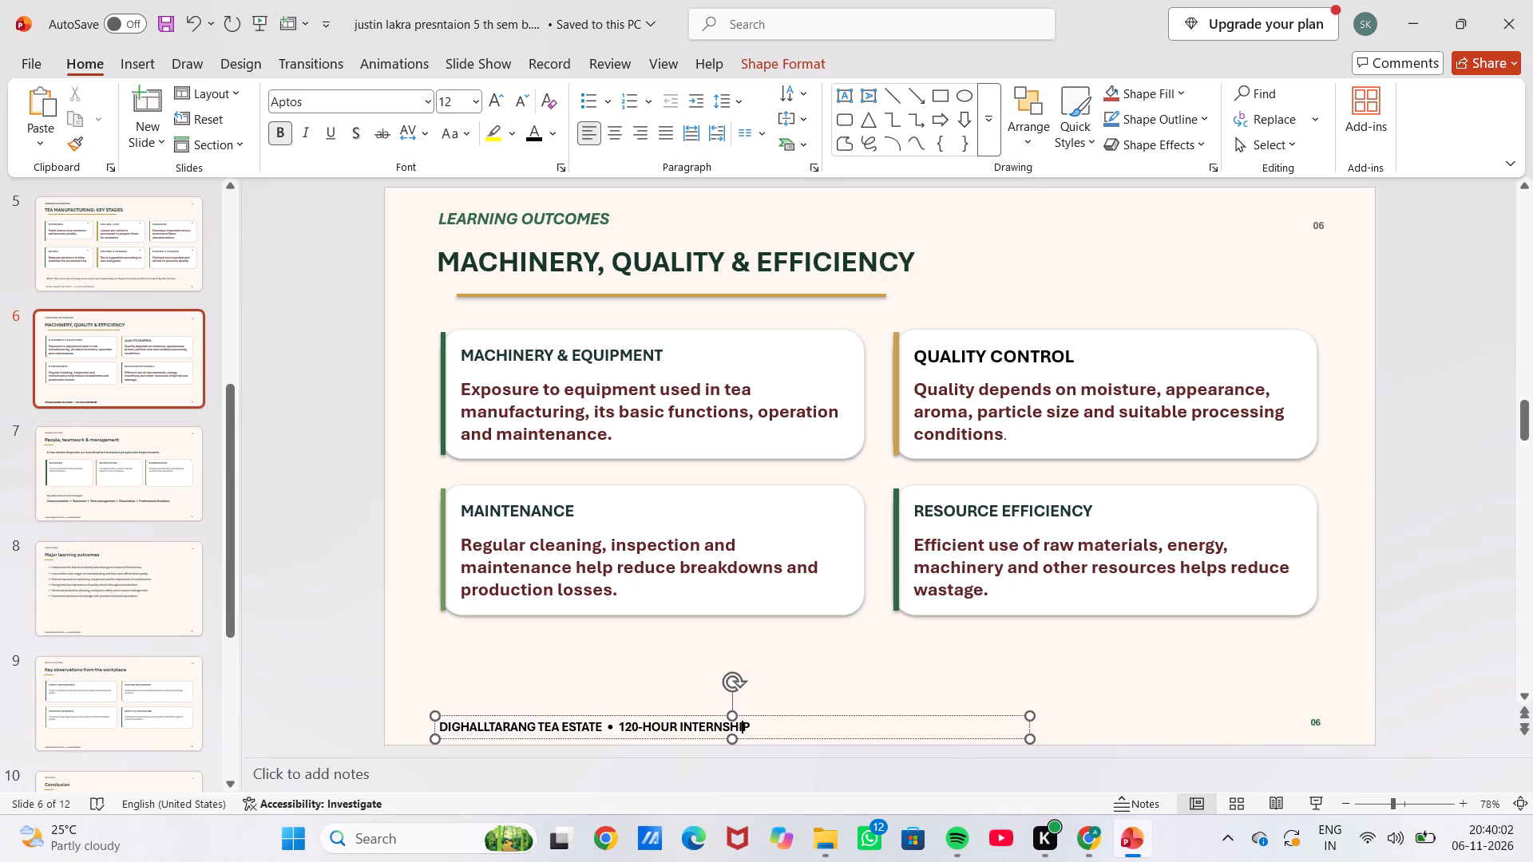
click(750, 726)
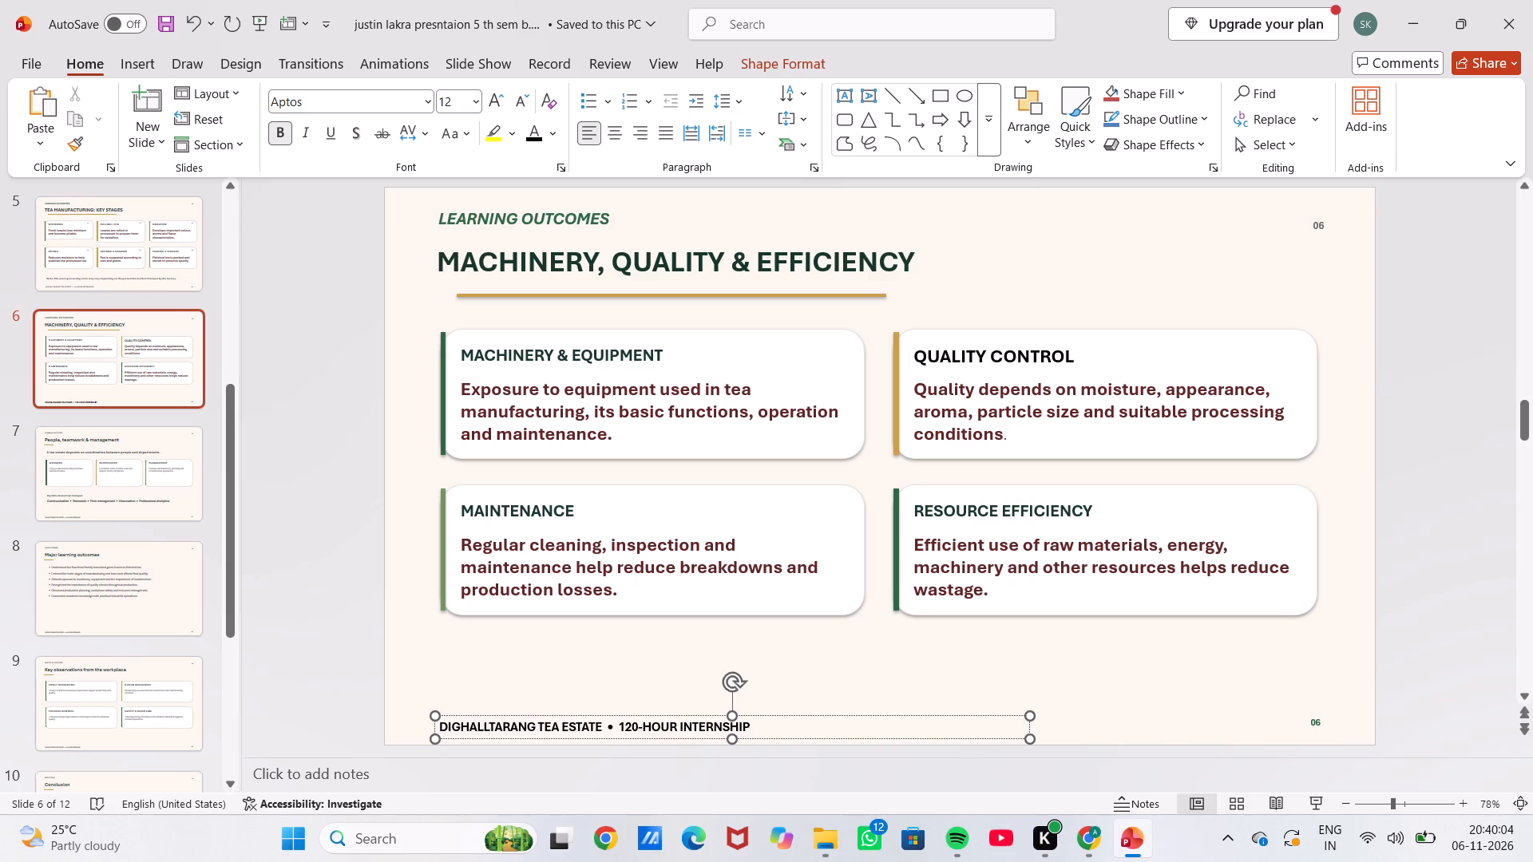
click(750, 726)
click(439, 727)
drag(439, 727, 739, 719)
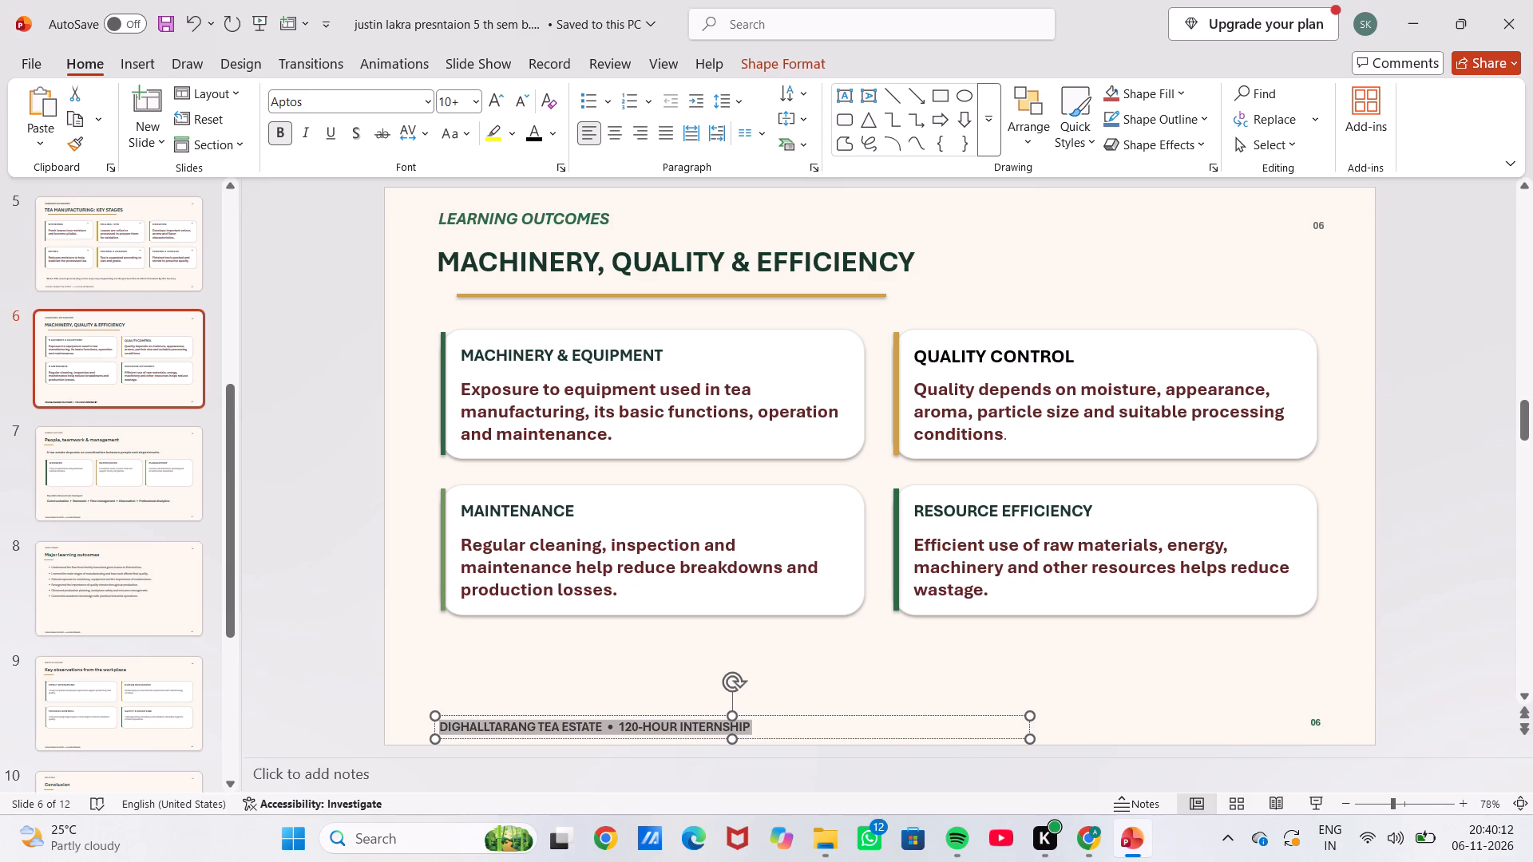
drag(739, 719, 740, 719)
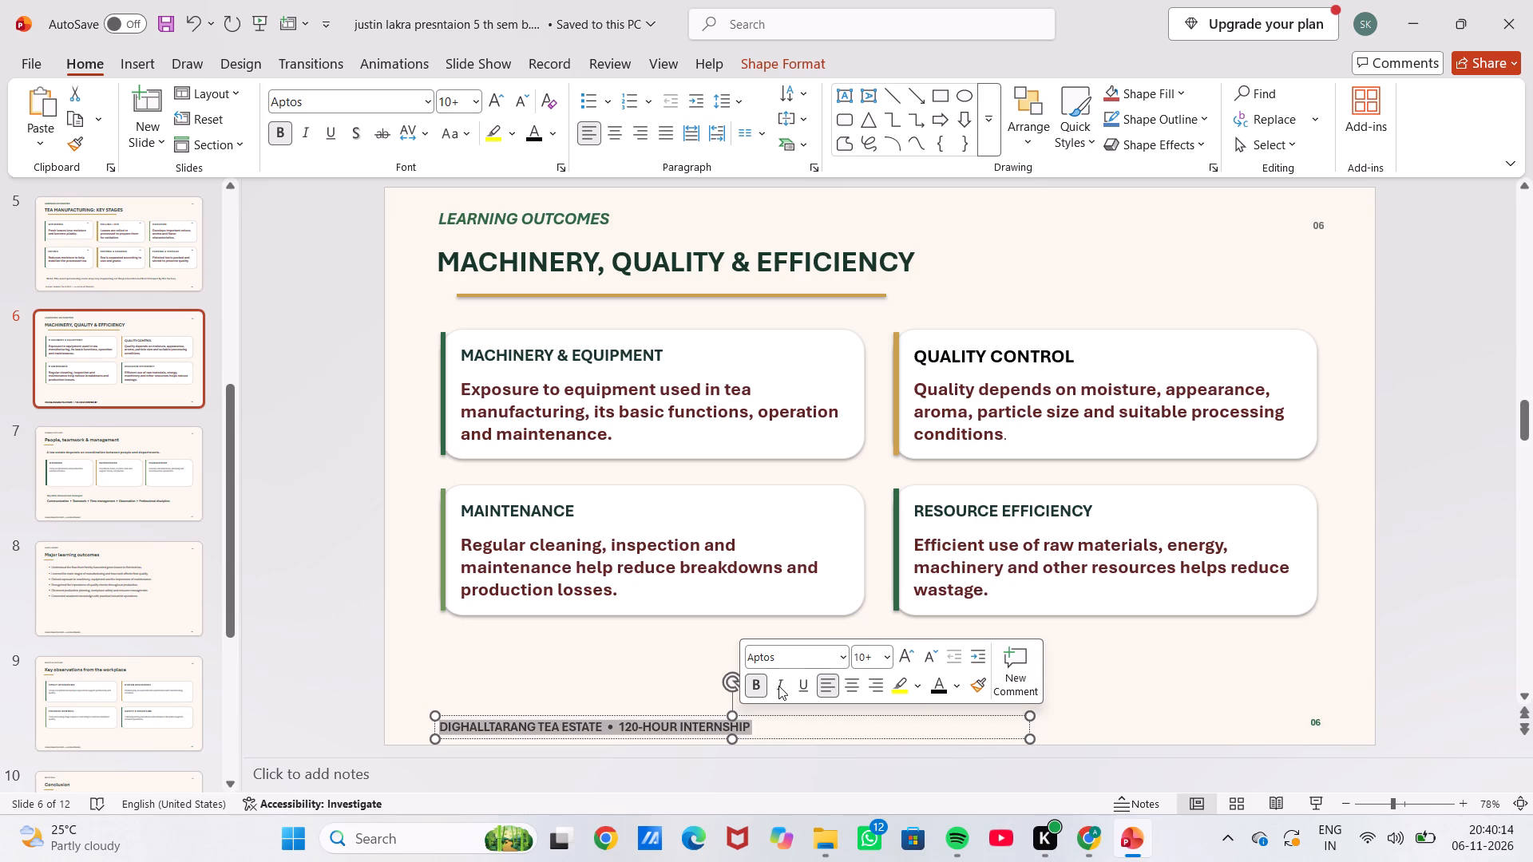
click(778, 686)
click(616, 671)
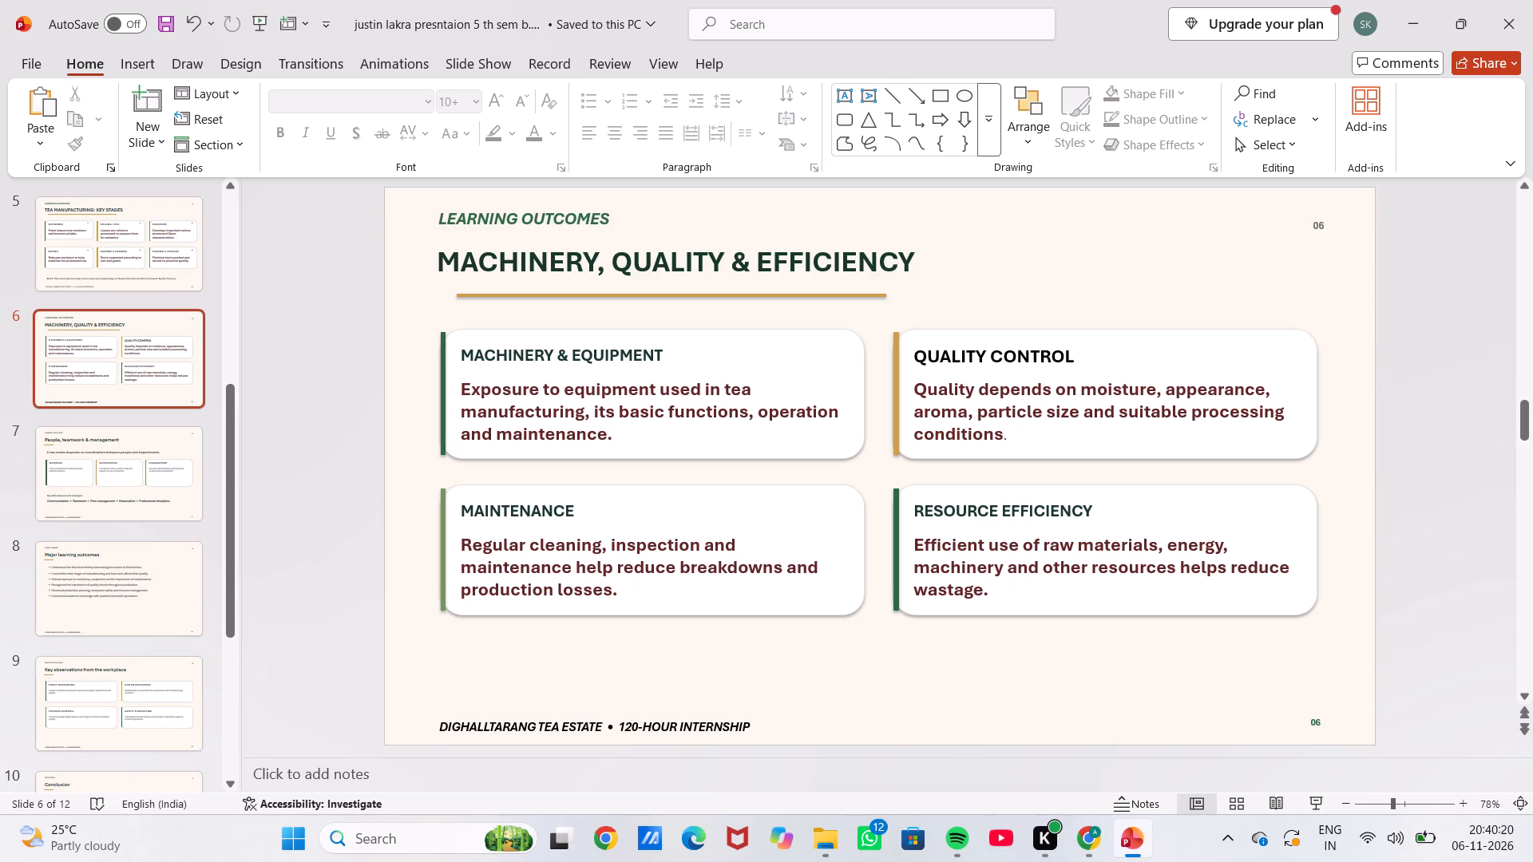
On slide 8, set the WHAT I LEARNED label above the title to size 16 in bold italic.
click(158, 545)
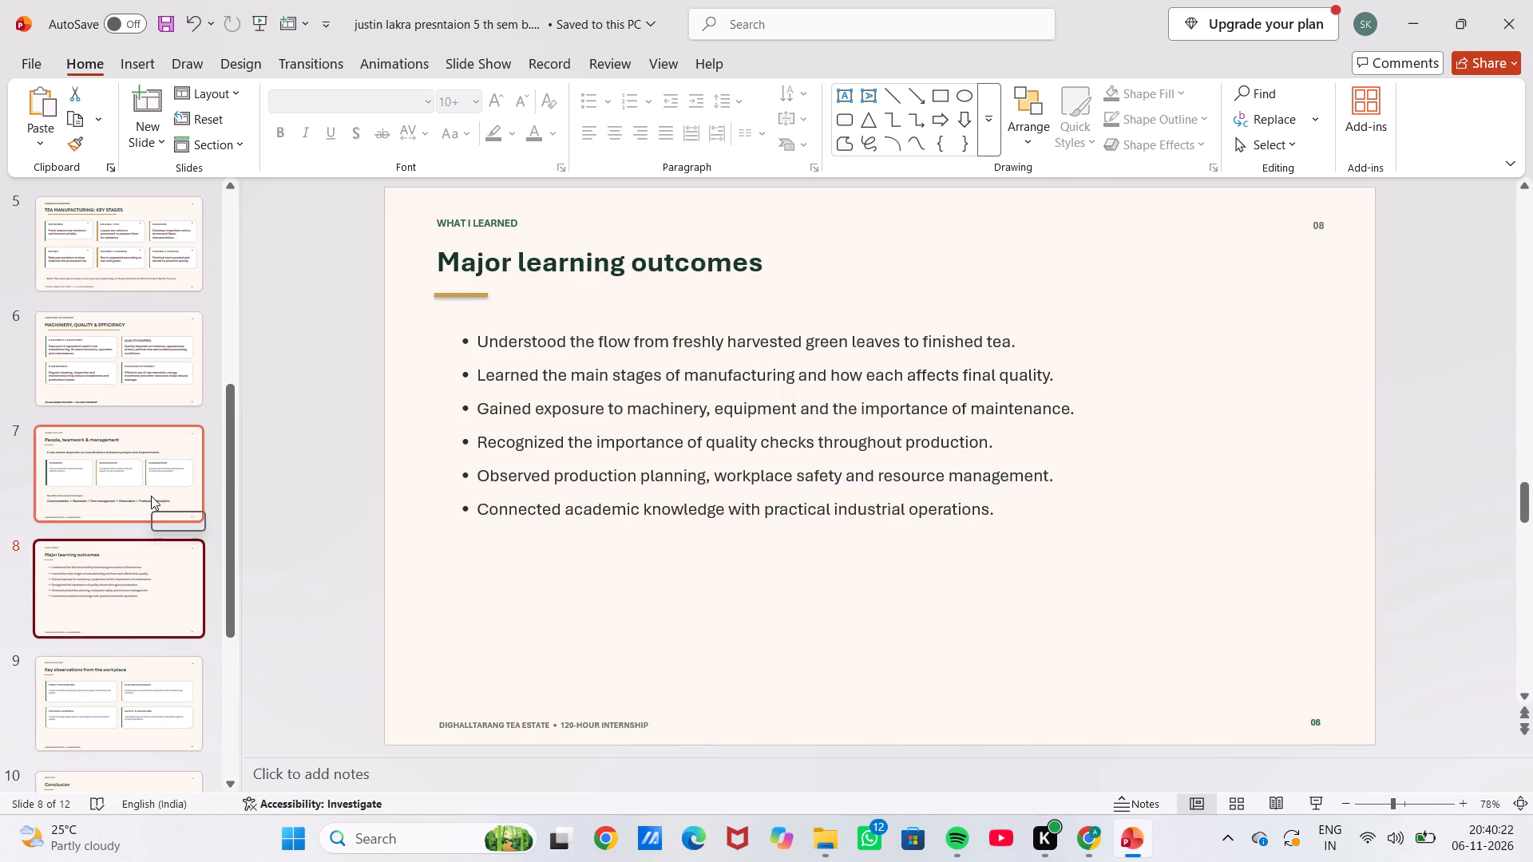
click(153, 451)
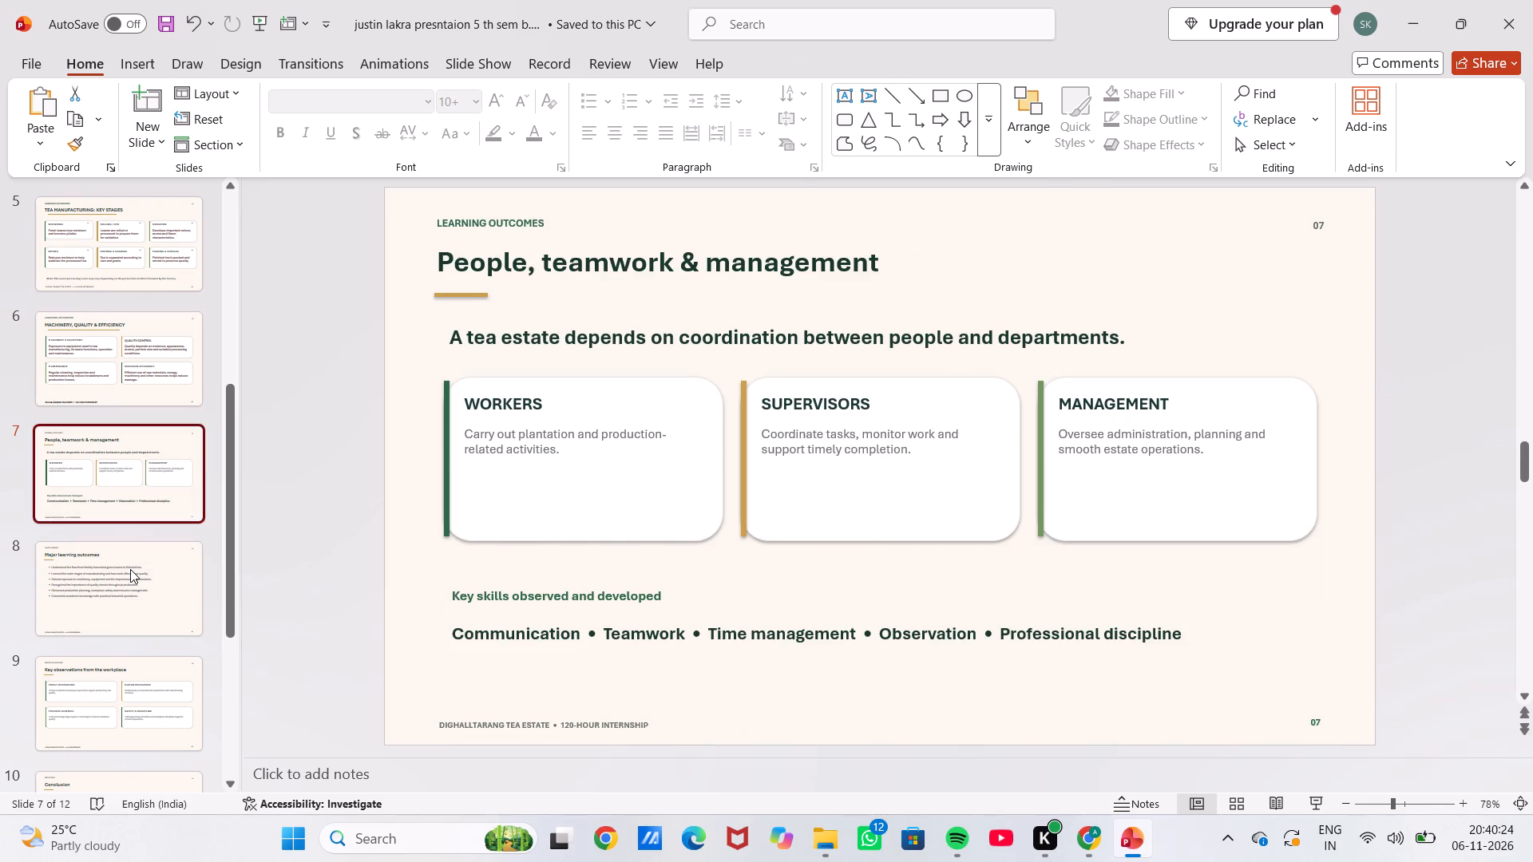
click(130, 569)
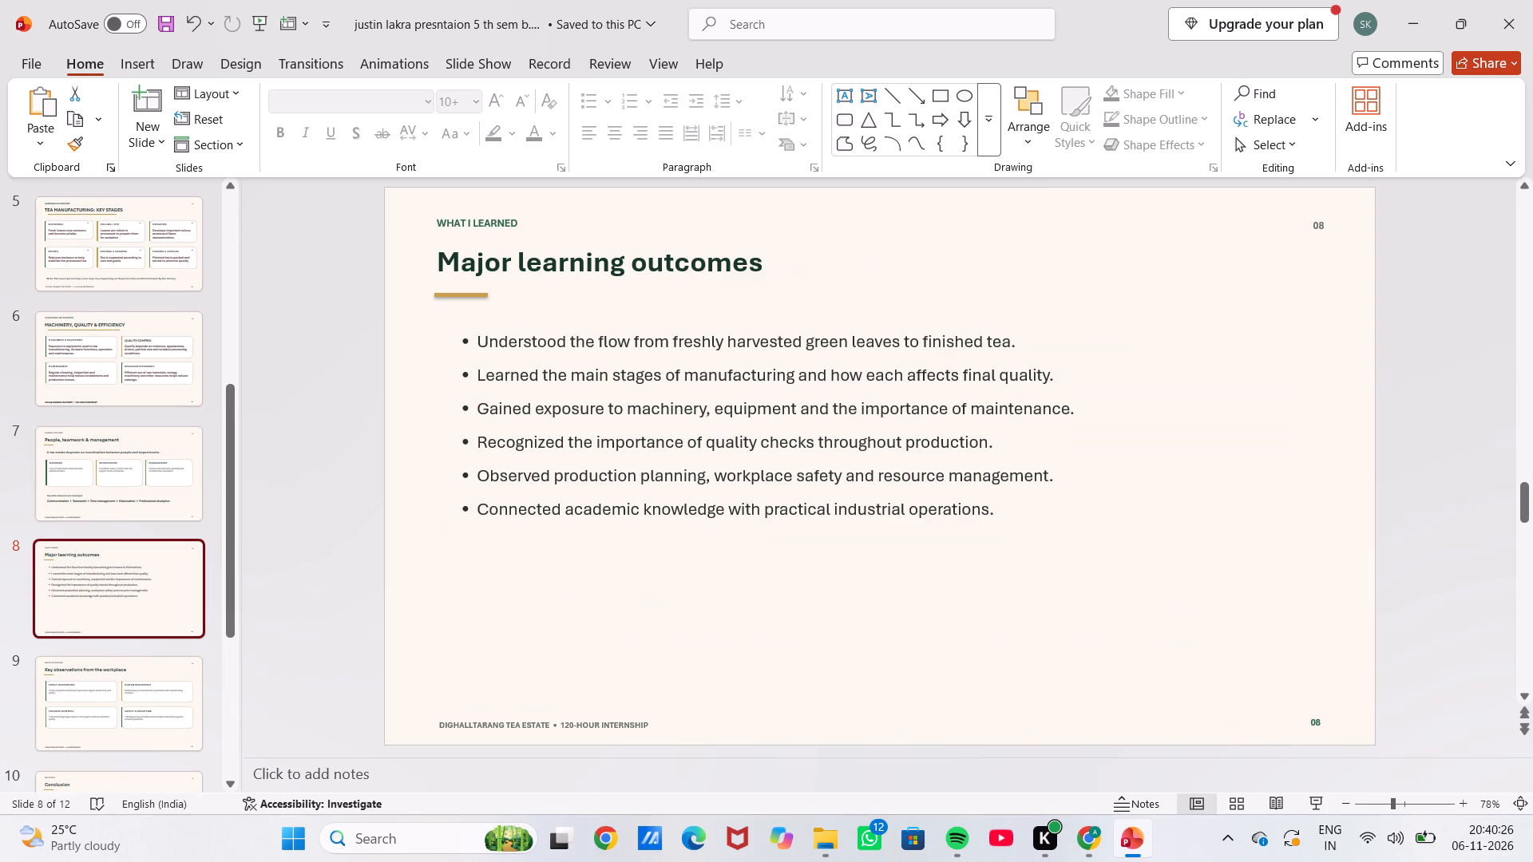
click(434, 216)
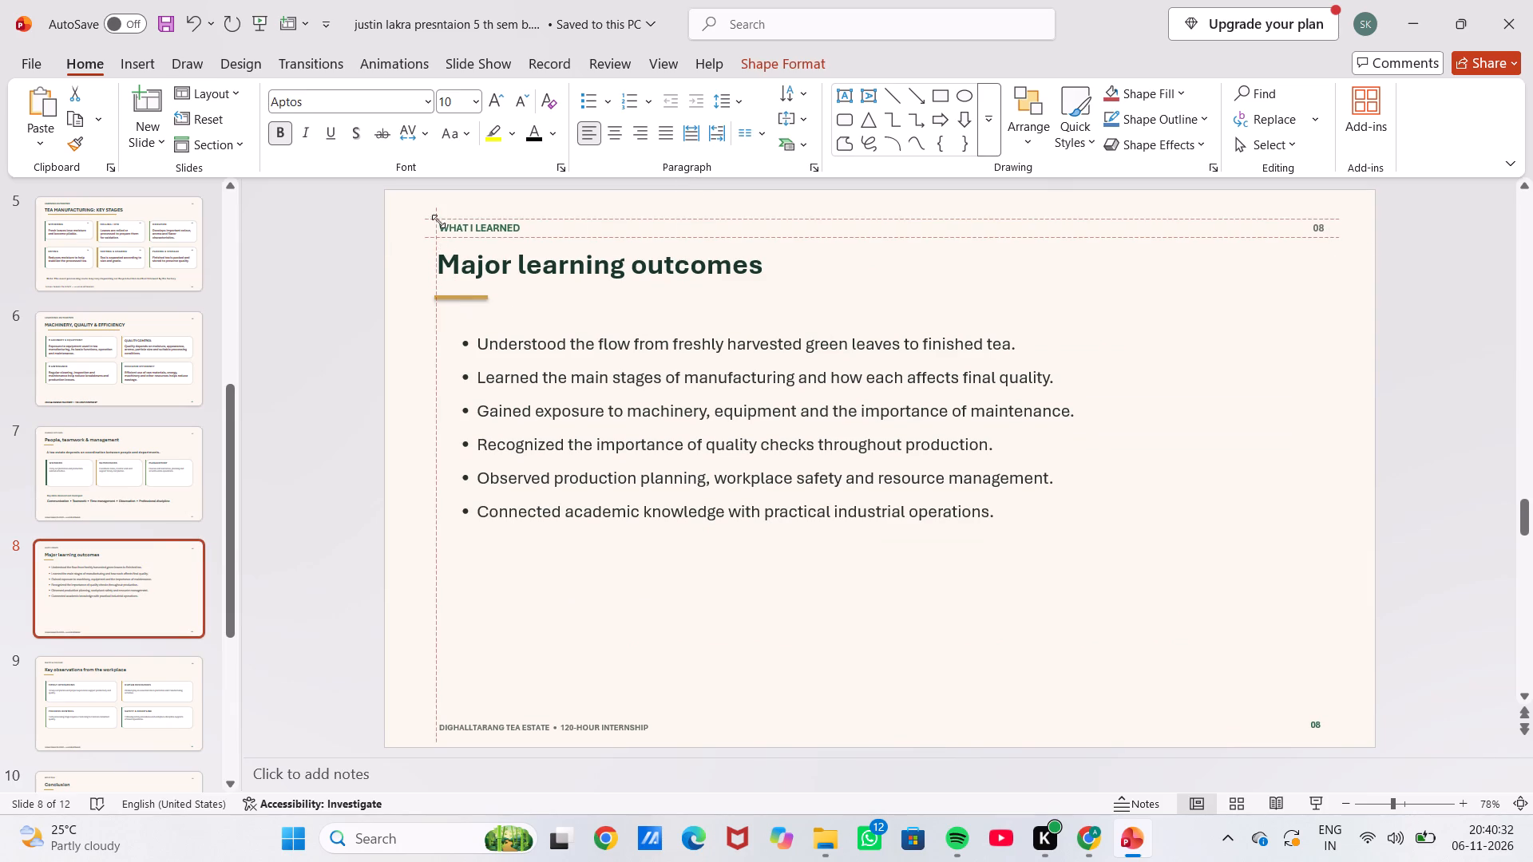
click(521, 228)
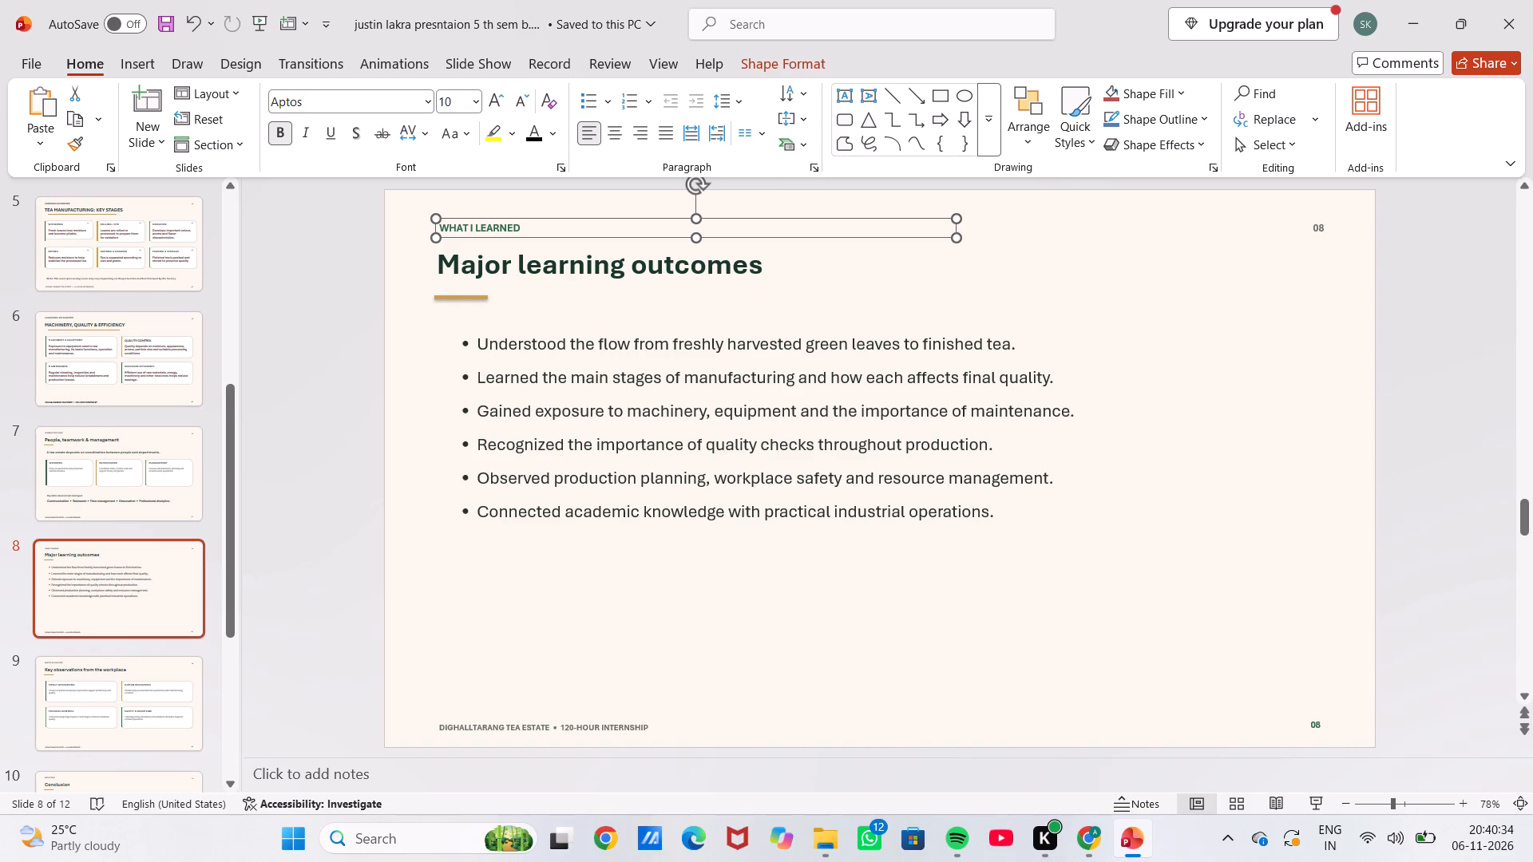
drag(518, 227, 469, 227)
drag(469, 227, 444, 227)
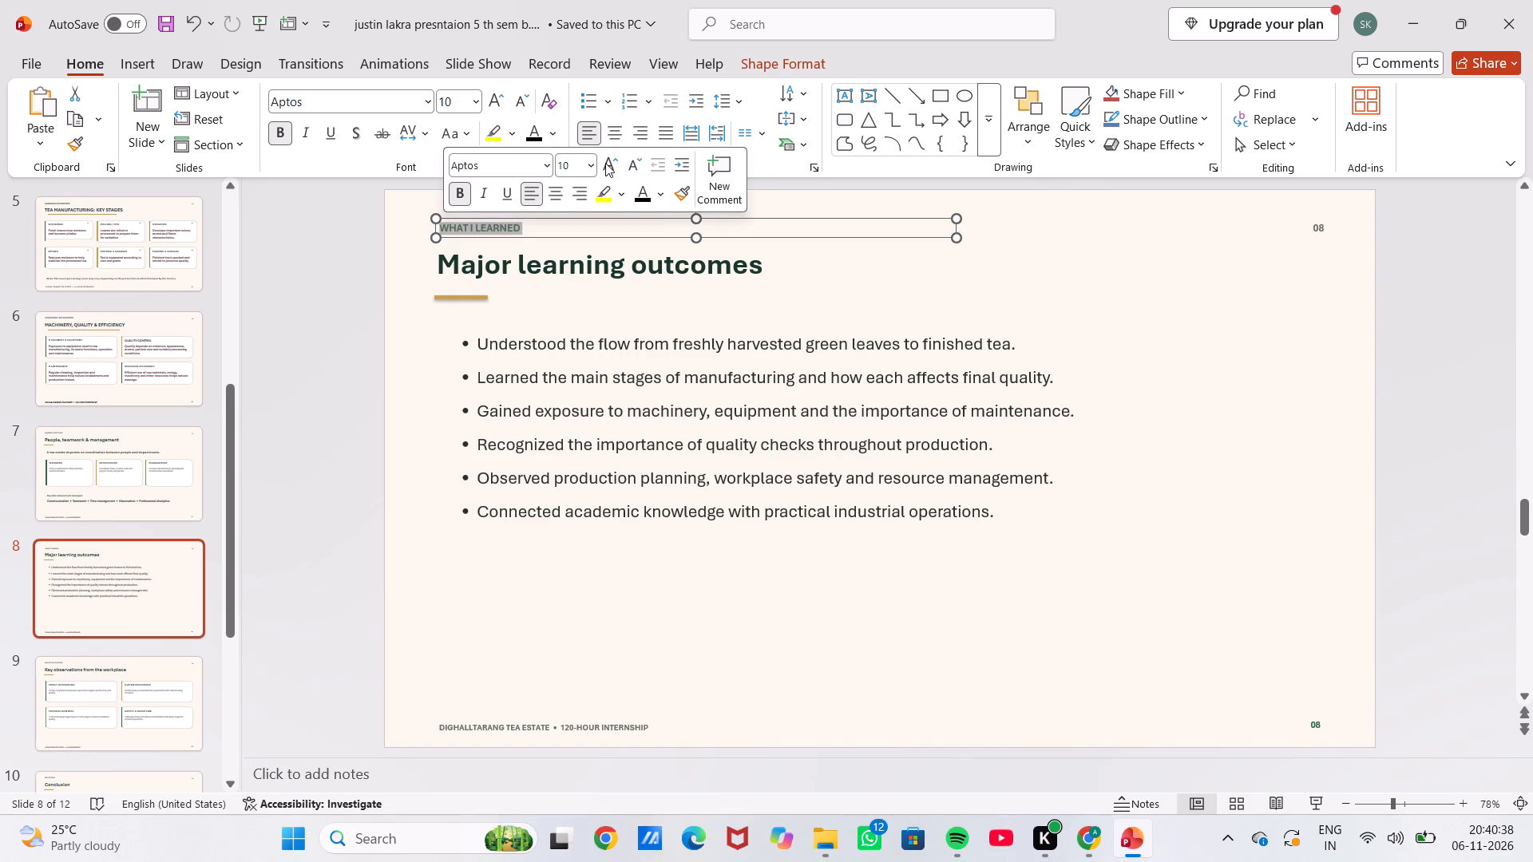
triple_click(605, 163)
triple_click(605, 163)
click(605, 163)
triple_click(605, 163)
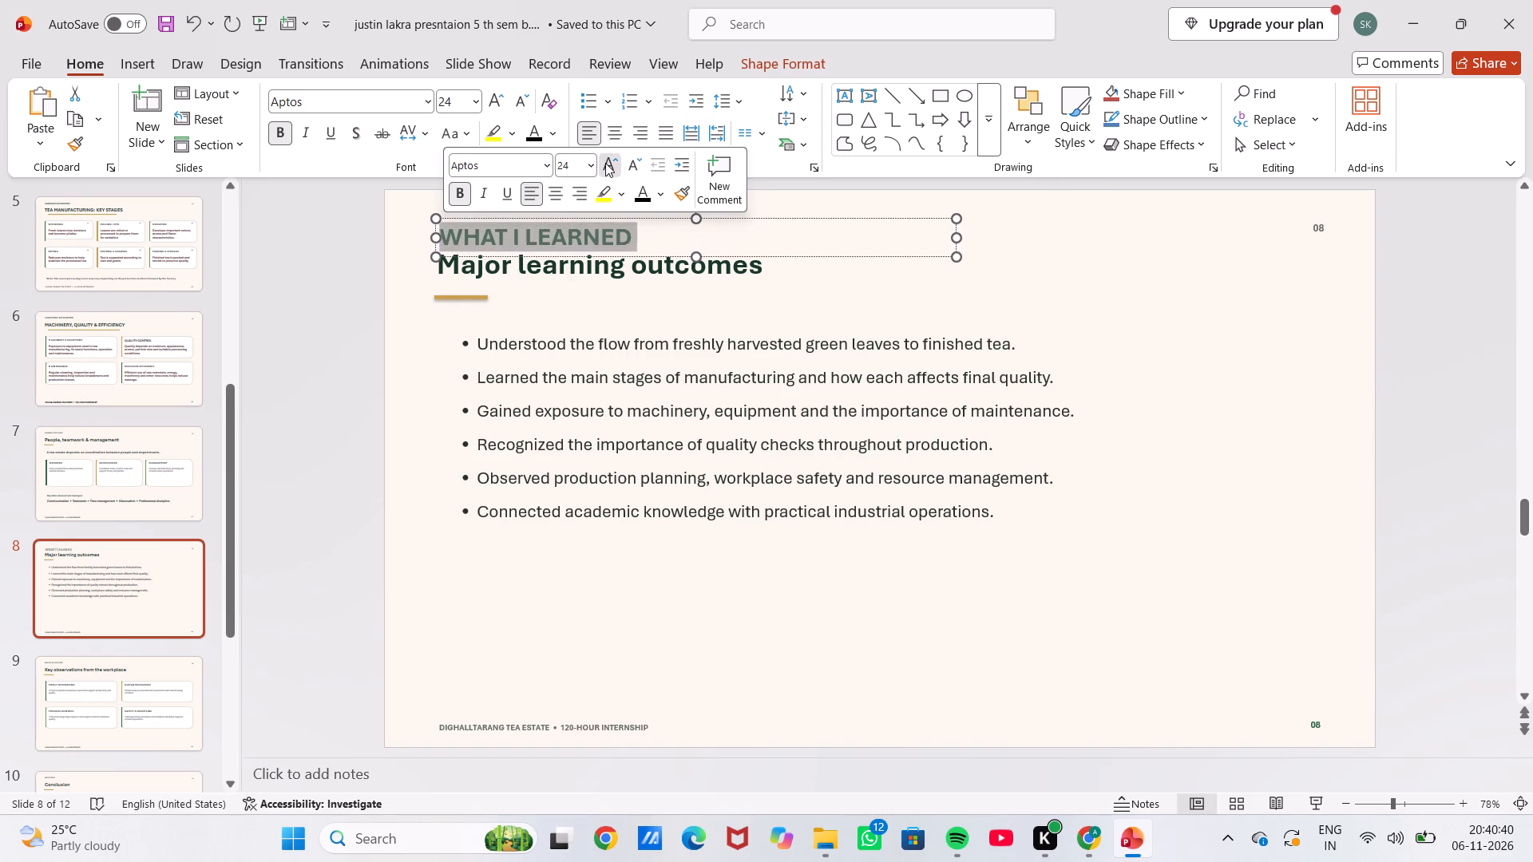
triple_click(629, 162)
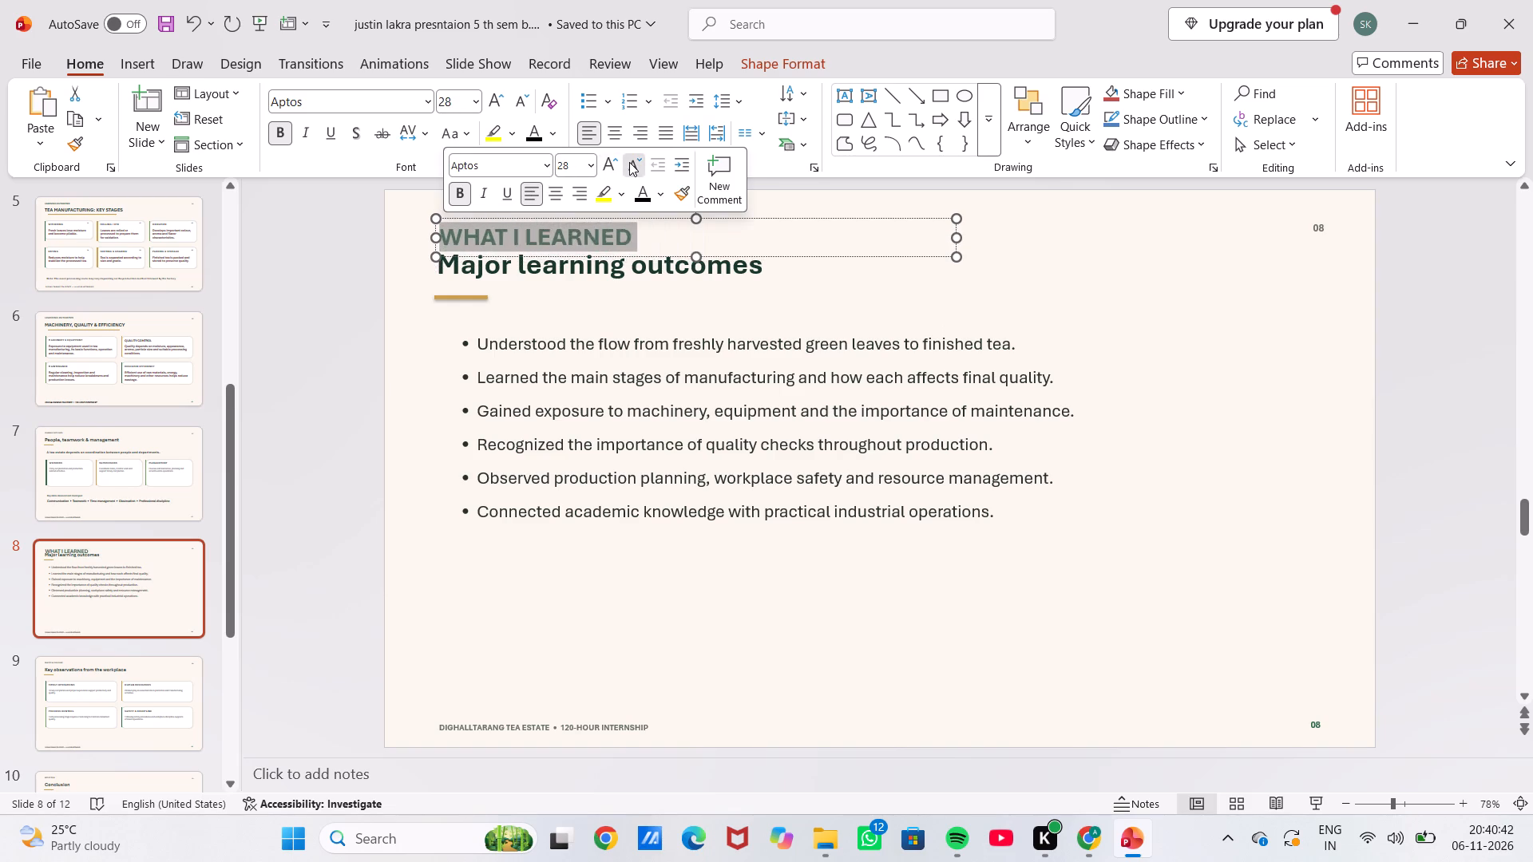
click(629, 162)
double_click(629, 162)
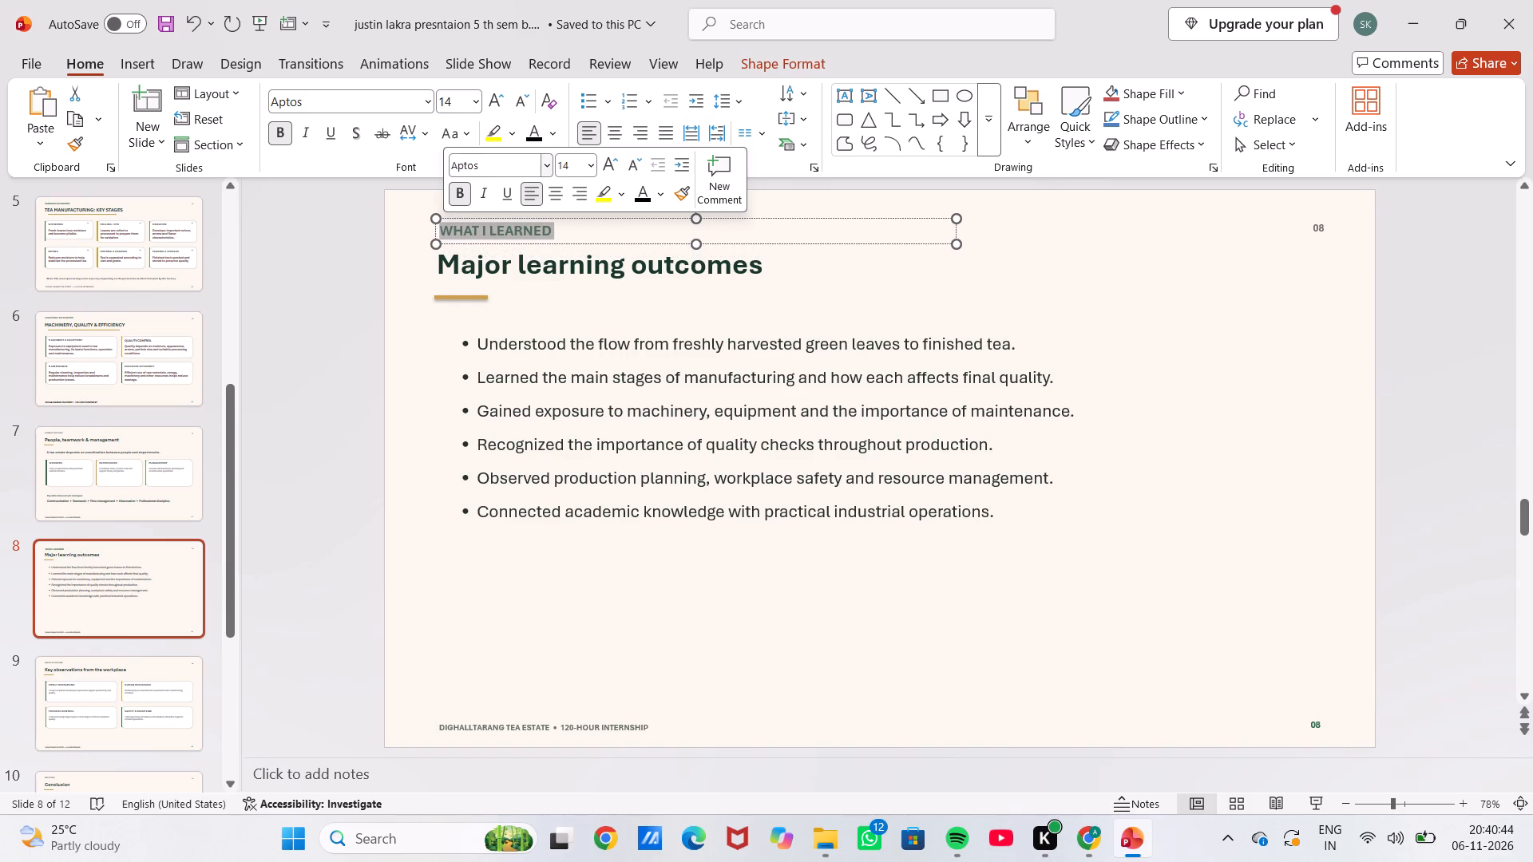
click(481, 189)
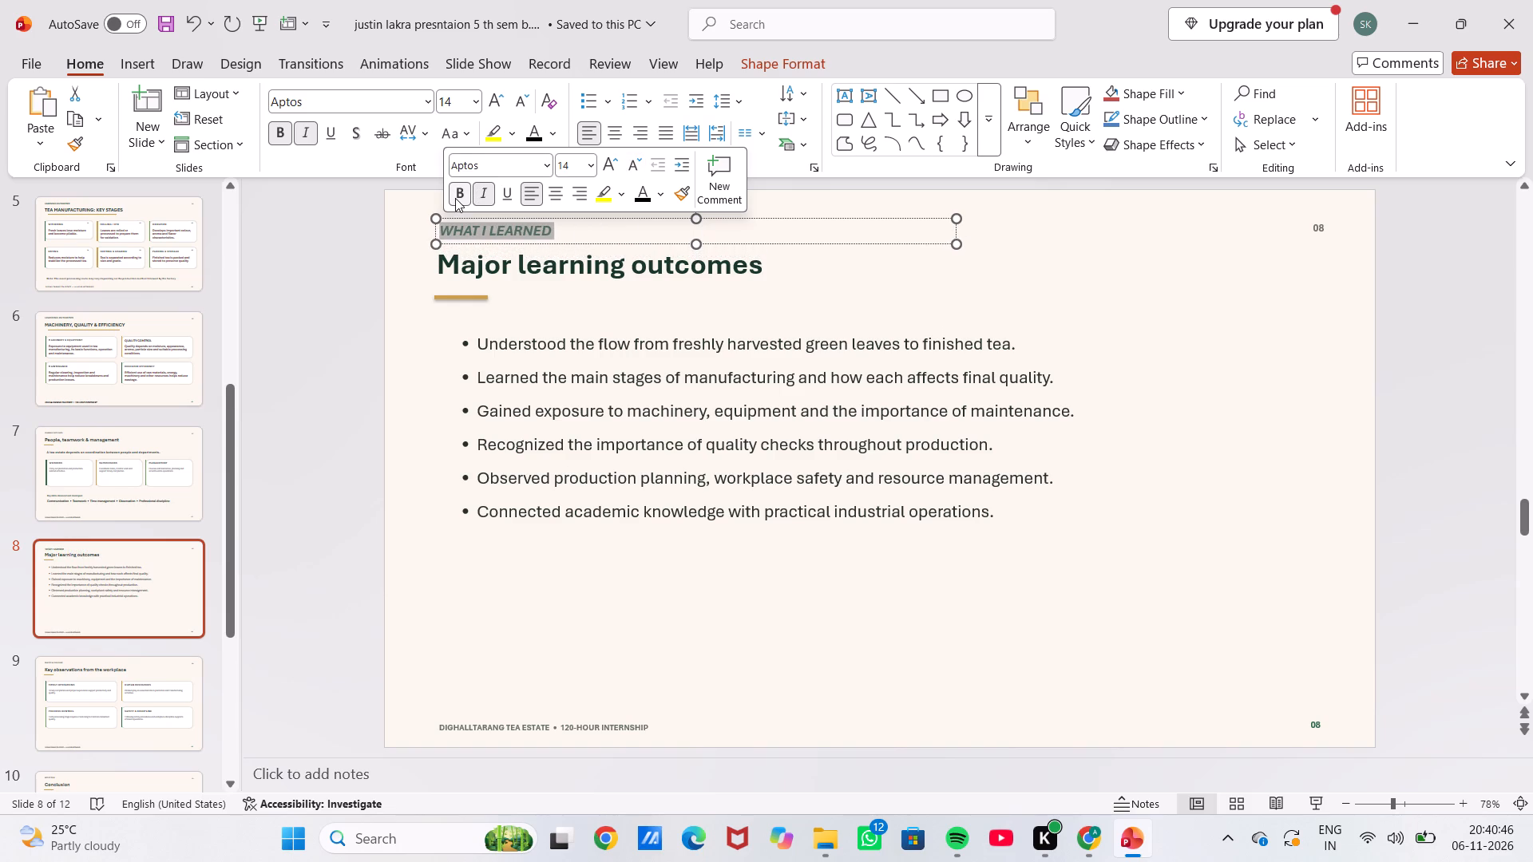
click(455, 198)
click(455, 198)
click(613, 162)
Change slide 8's title to uppercase so it reads MAJOR LEARNING OUTCOMES.
click(591, 258)
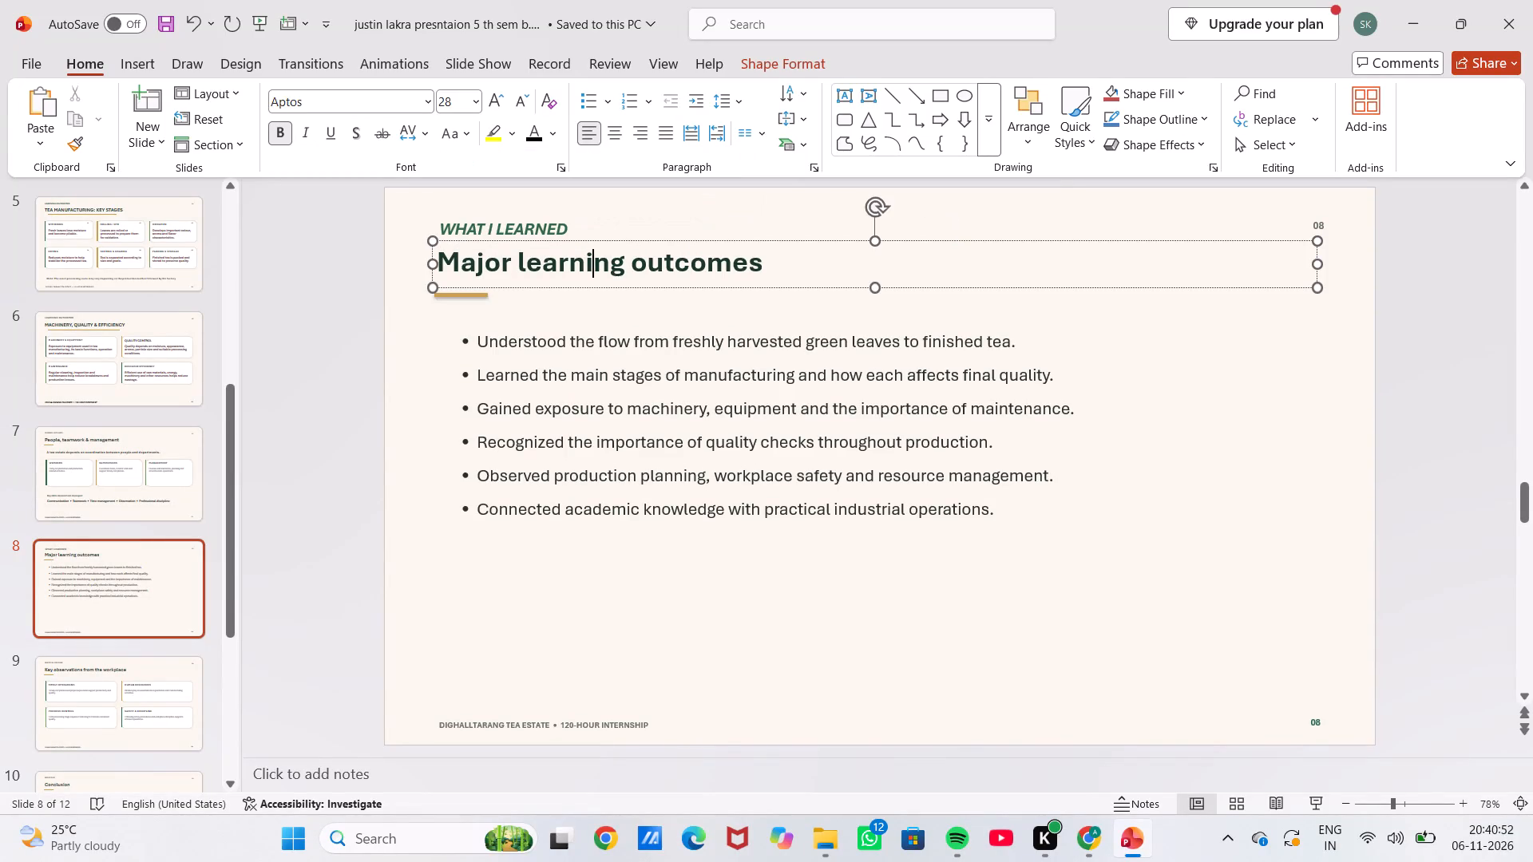
drag(591, 258, 589, 274)
drag(589, 274, 588, 265)
click(762, 271)
drag(762, 271, 465, 273)
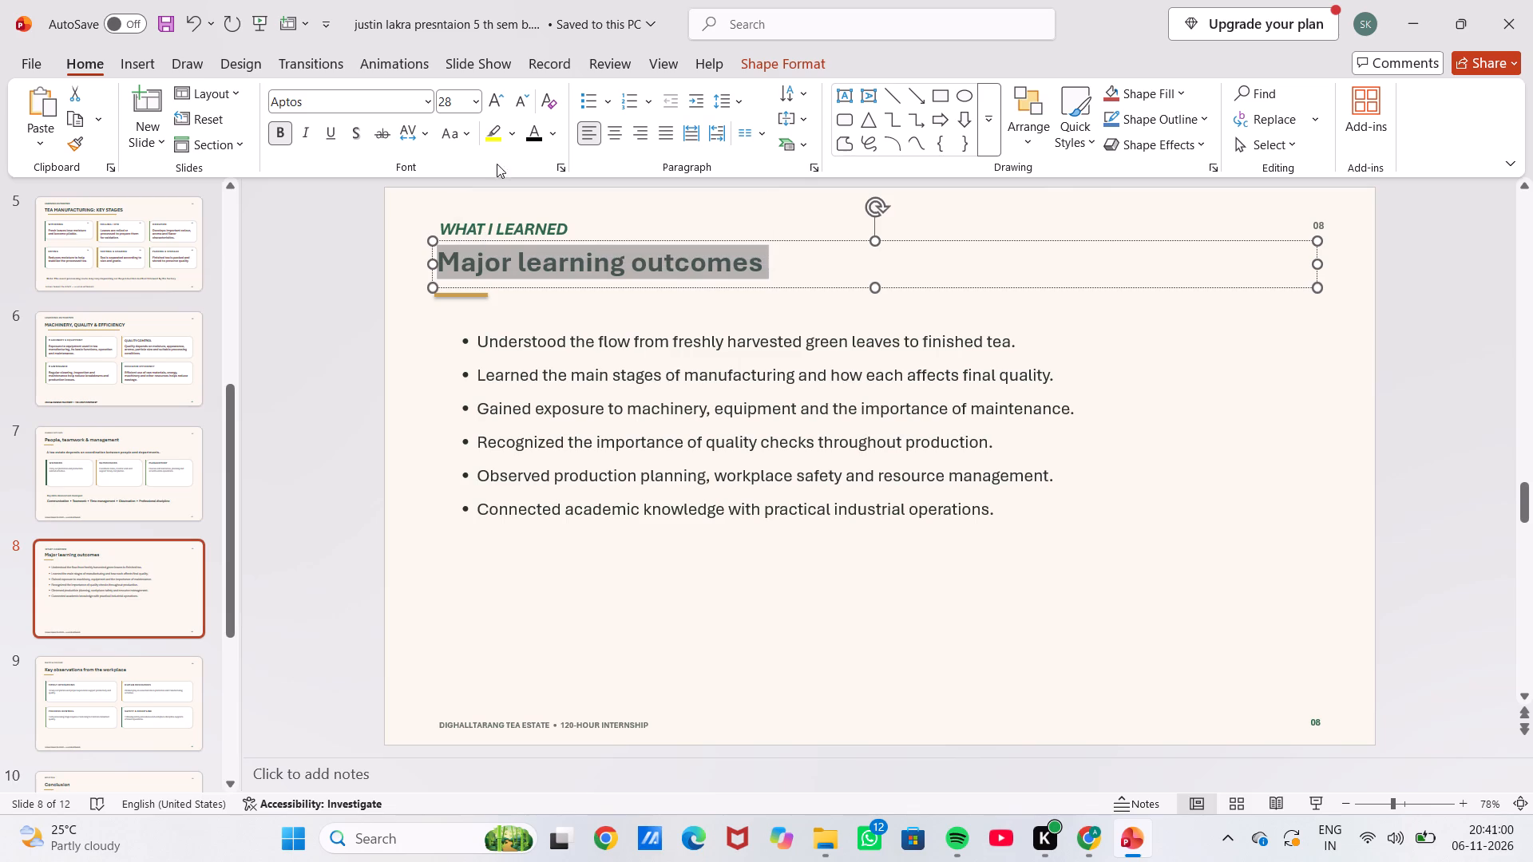
click(460, 134)
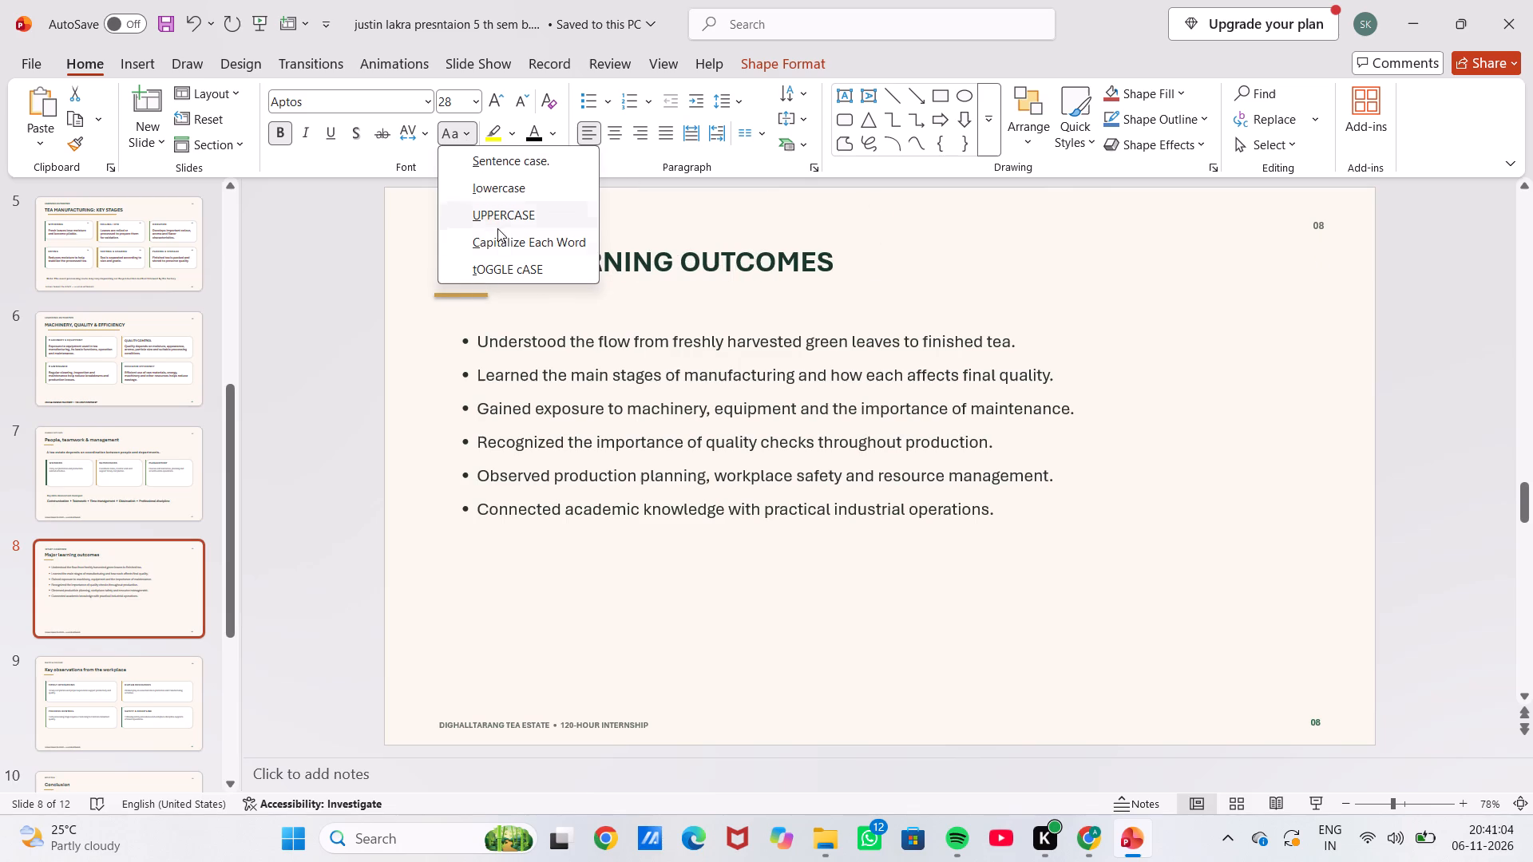
click(500, 235)
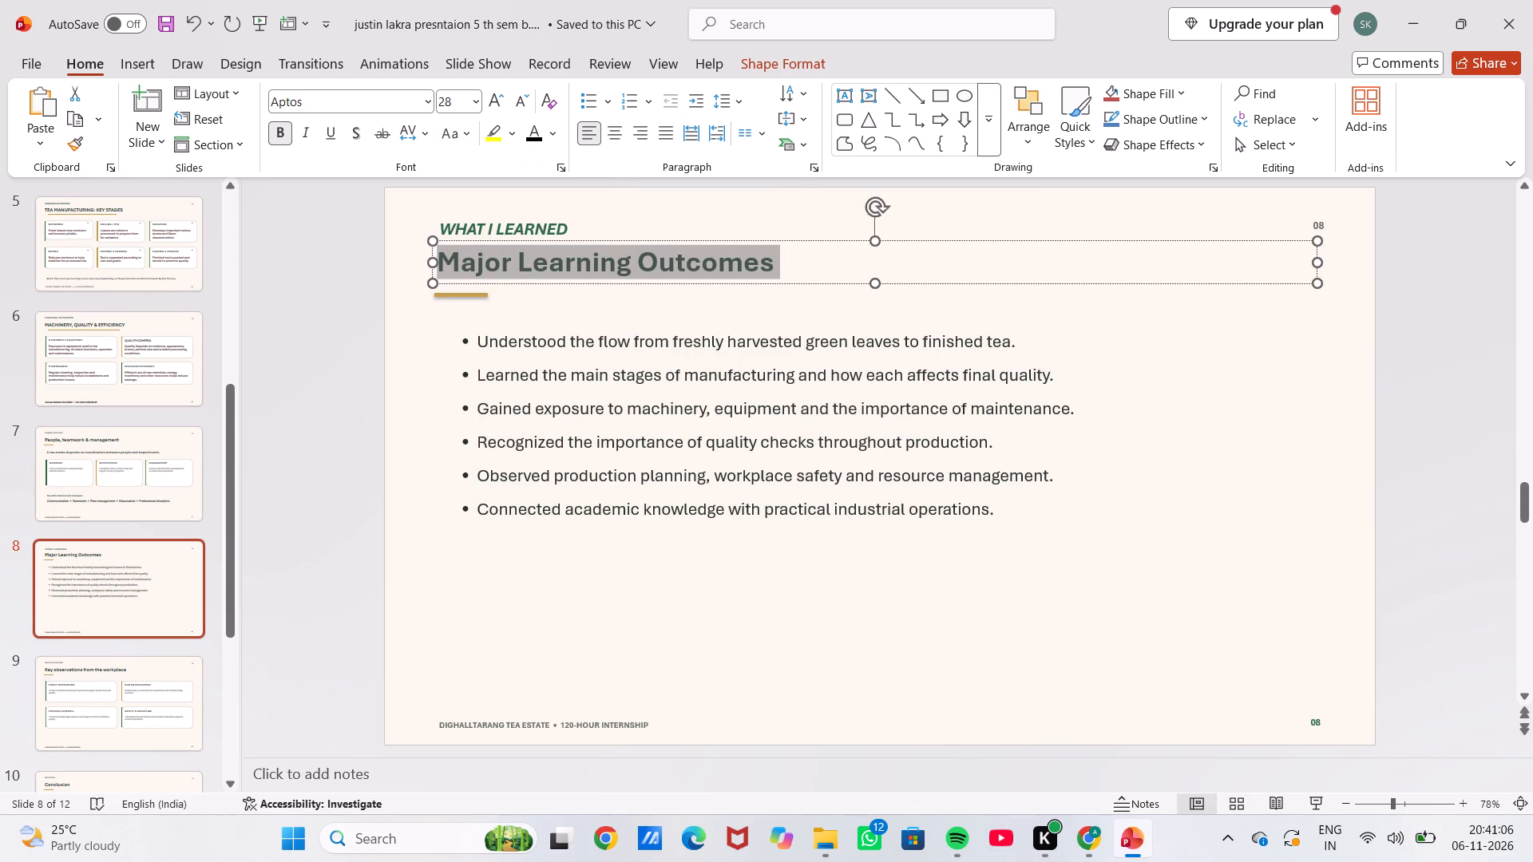
click(465, 138)
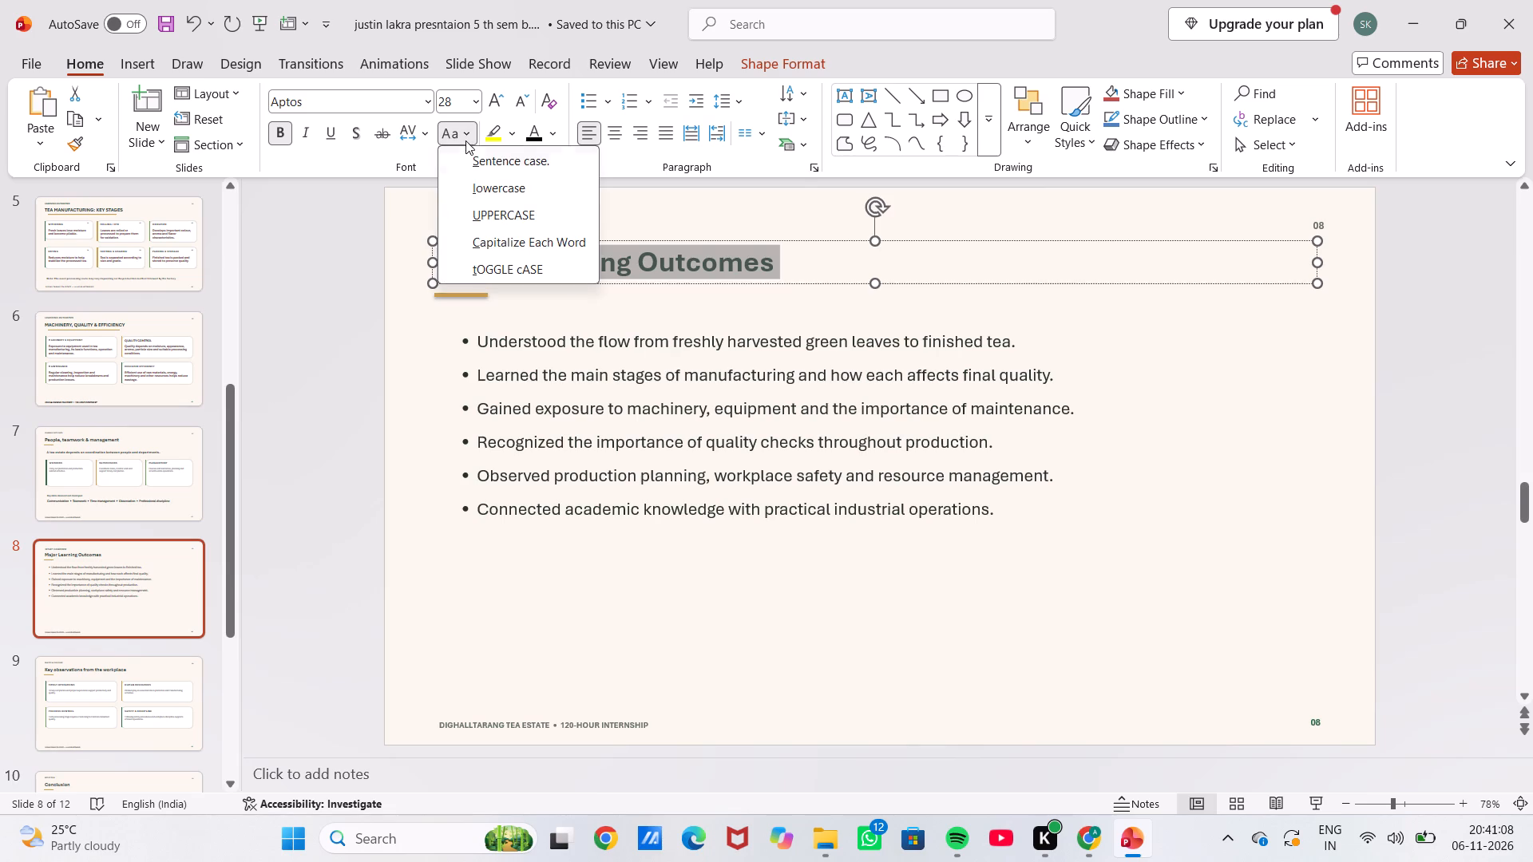
click(501, 225)
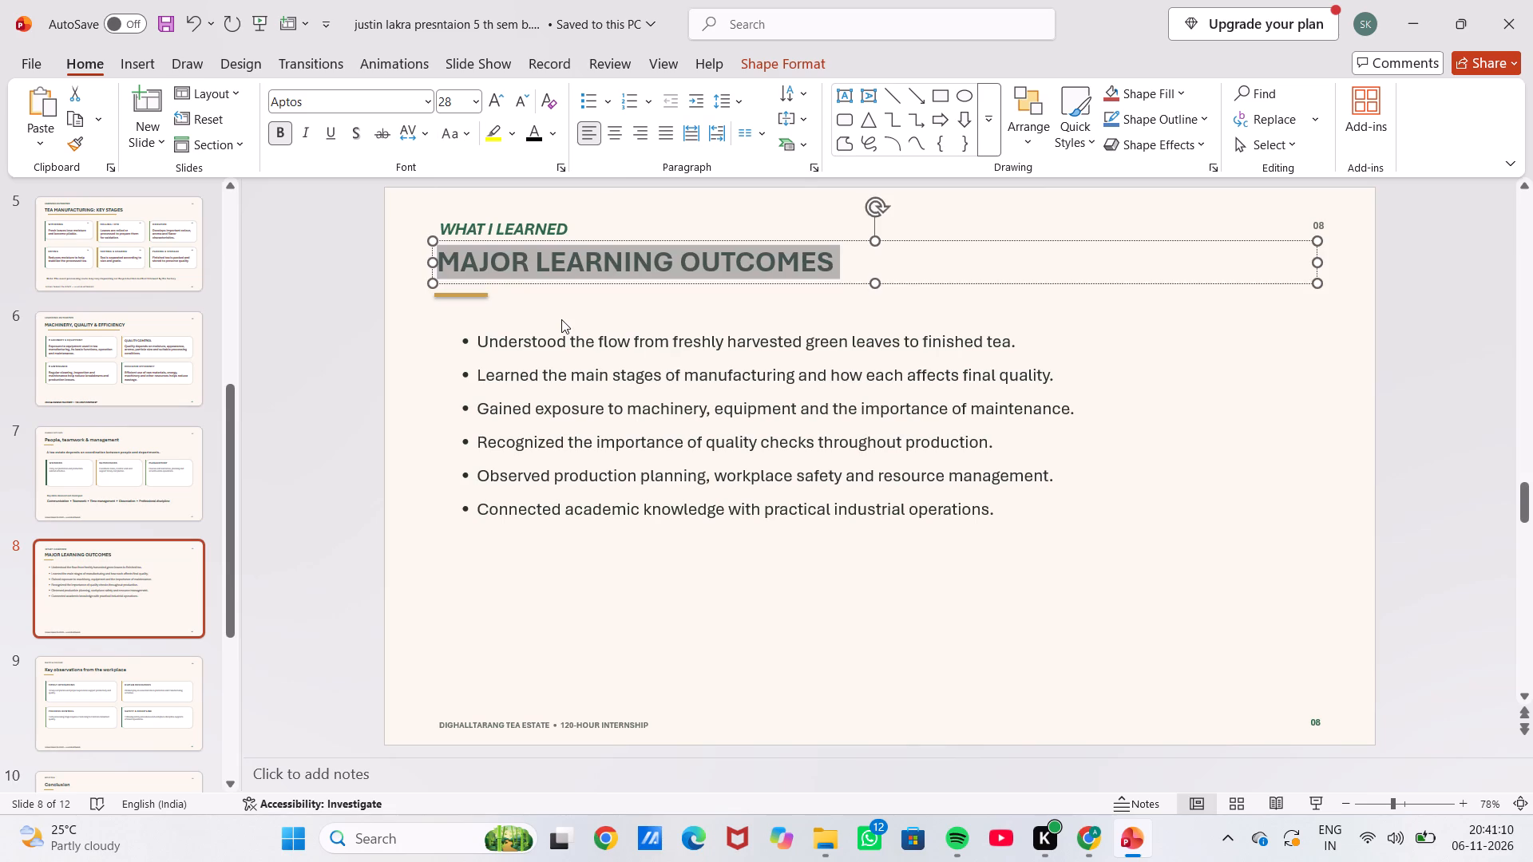
click(561, 319)
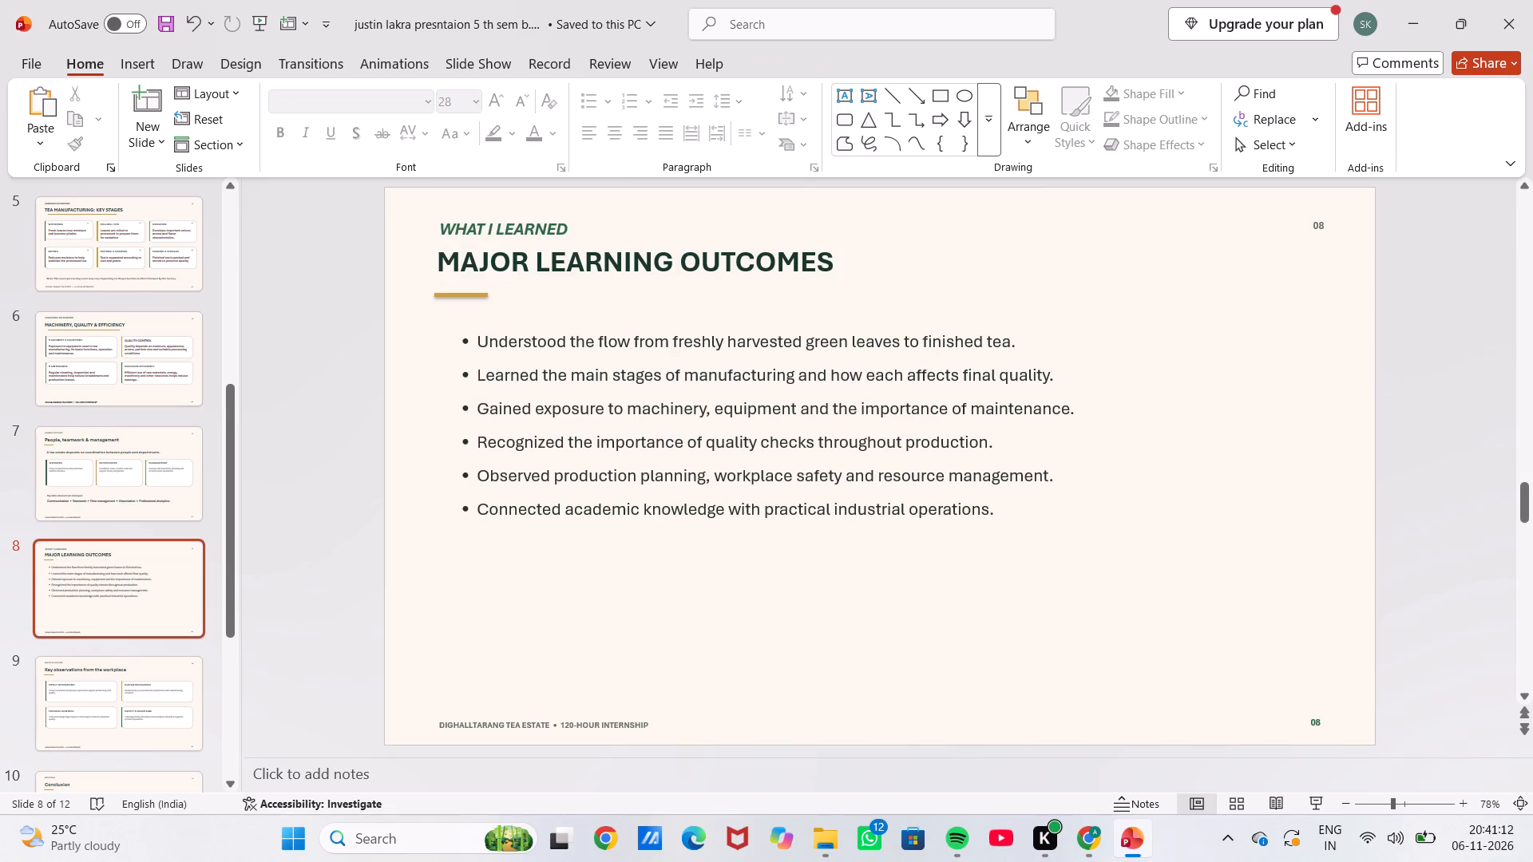
Move slide 8's WHAT I LEARNED label slightly upward, keeping its left alignment, to leave more space above the title.
click(501, 226)
click(503, 227)
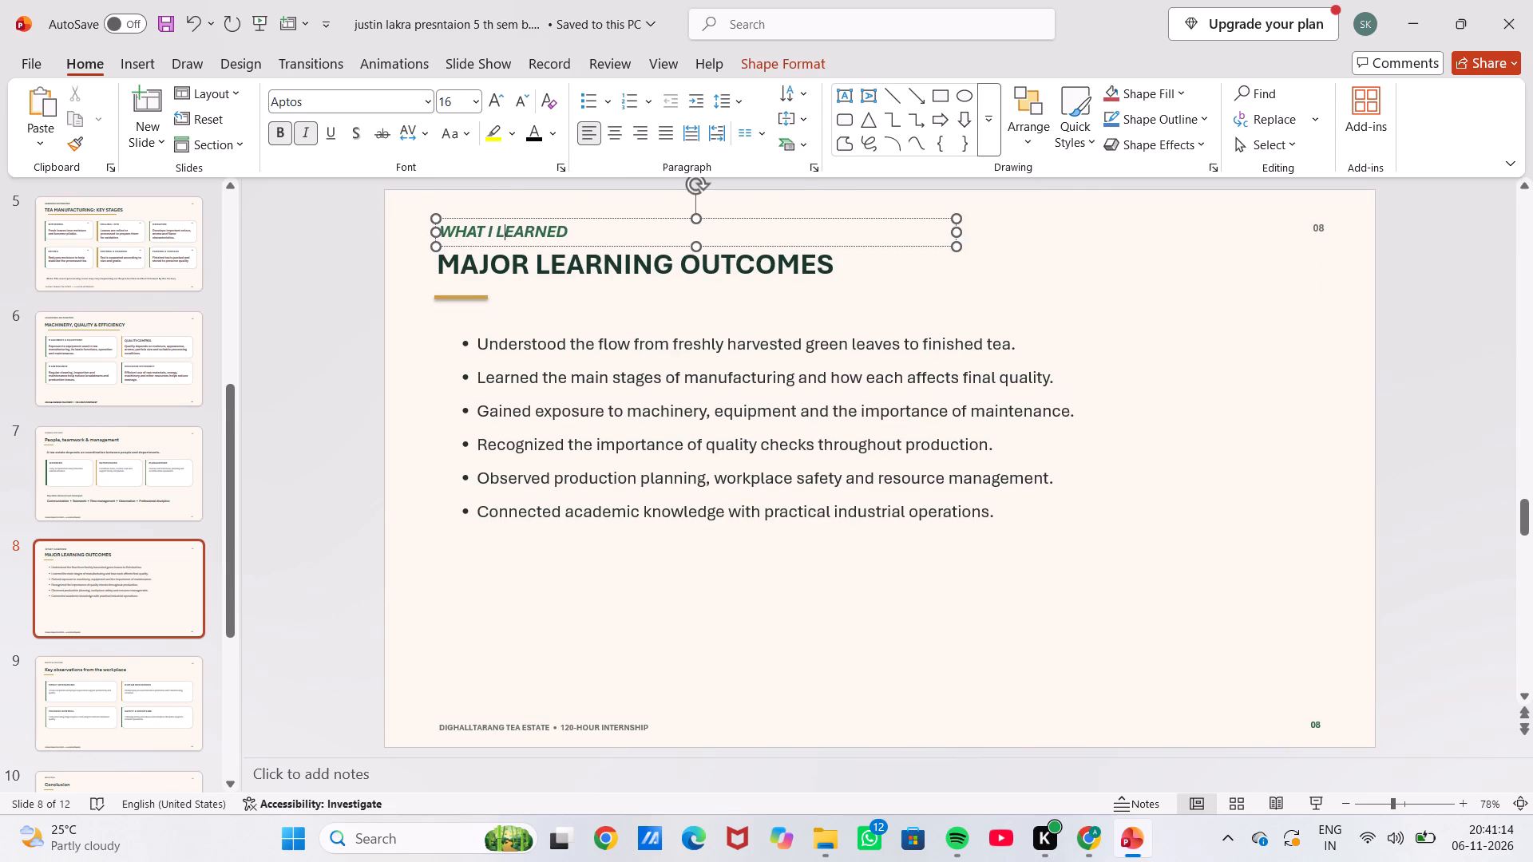
click(600, 236)
drag(600, 236, 600, 228)
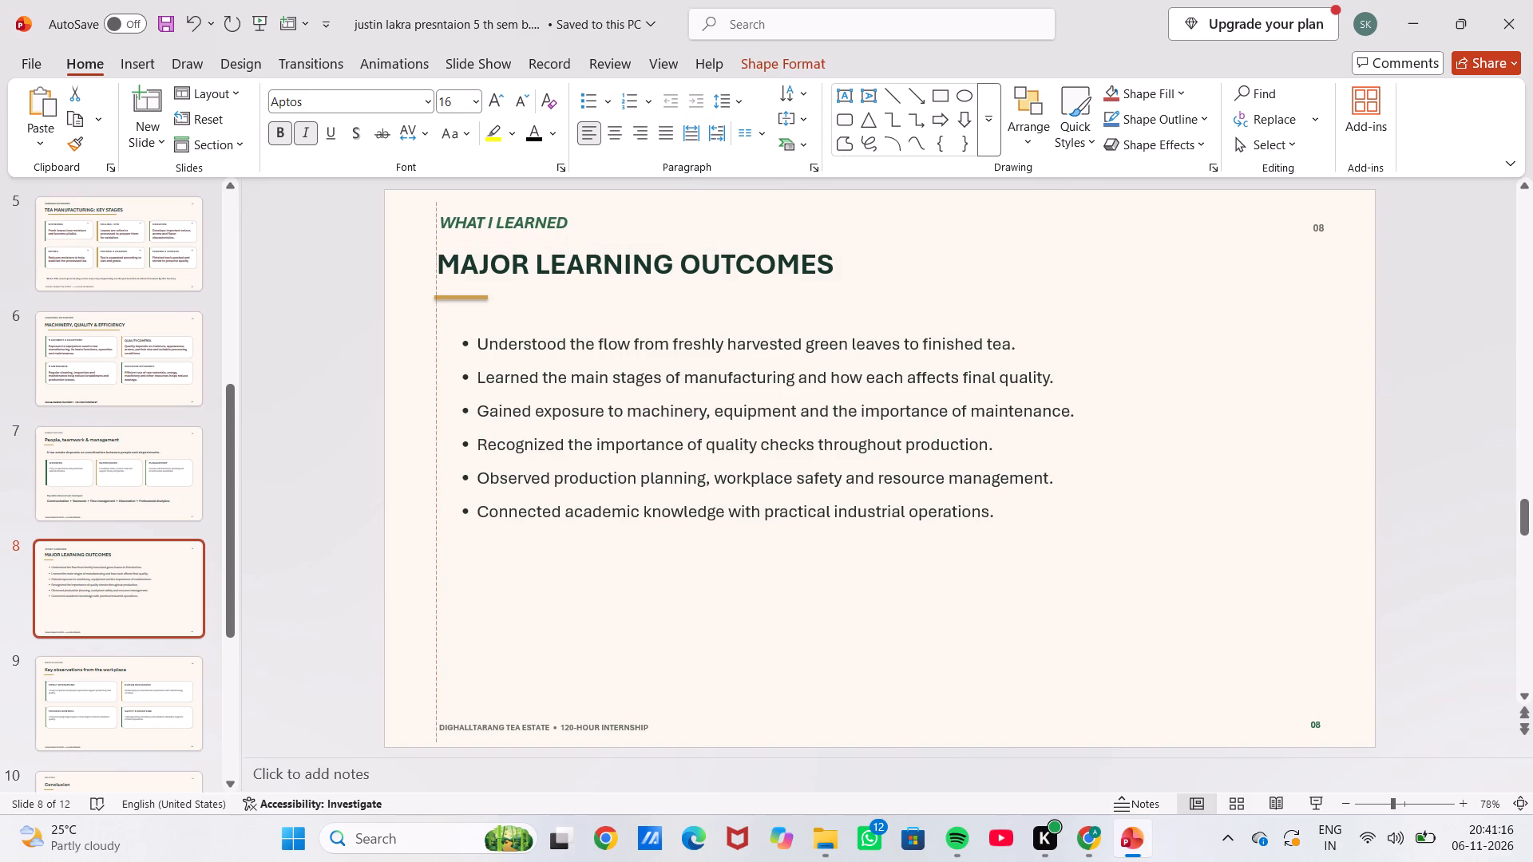
drag(600, 228, 600, 224)
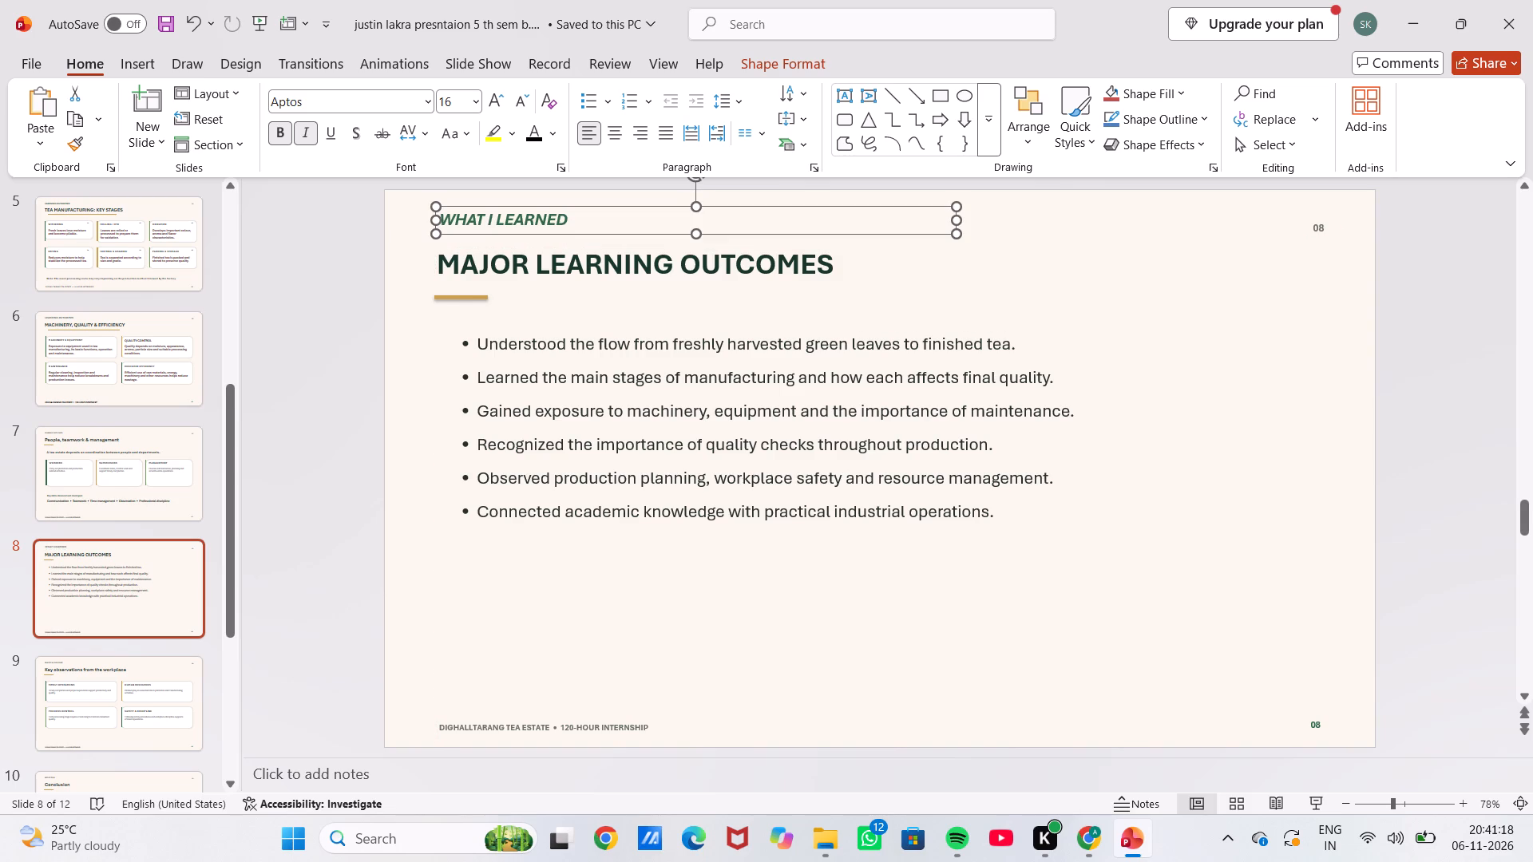
Lengthen the gold underline beneath slide 8's title until it ends just short of the end of MAJOR LEARNING OUTCOMES.
click(477, 293)
drag(489, 299, 549, 304)
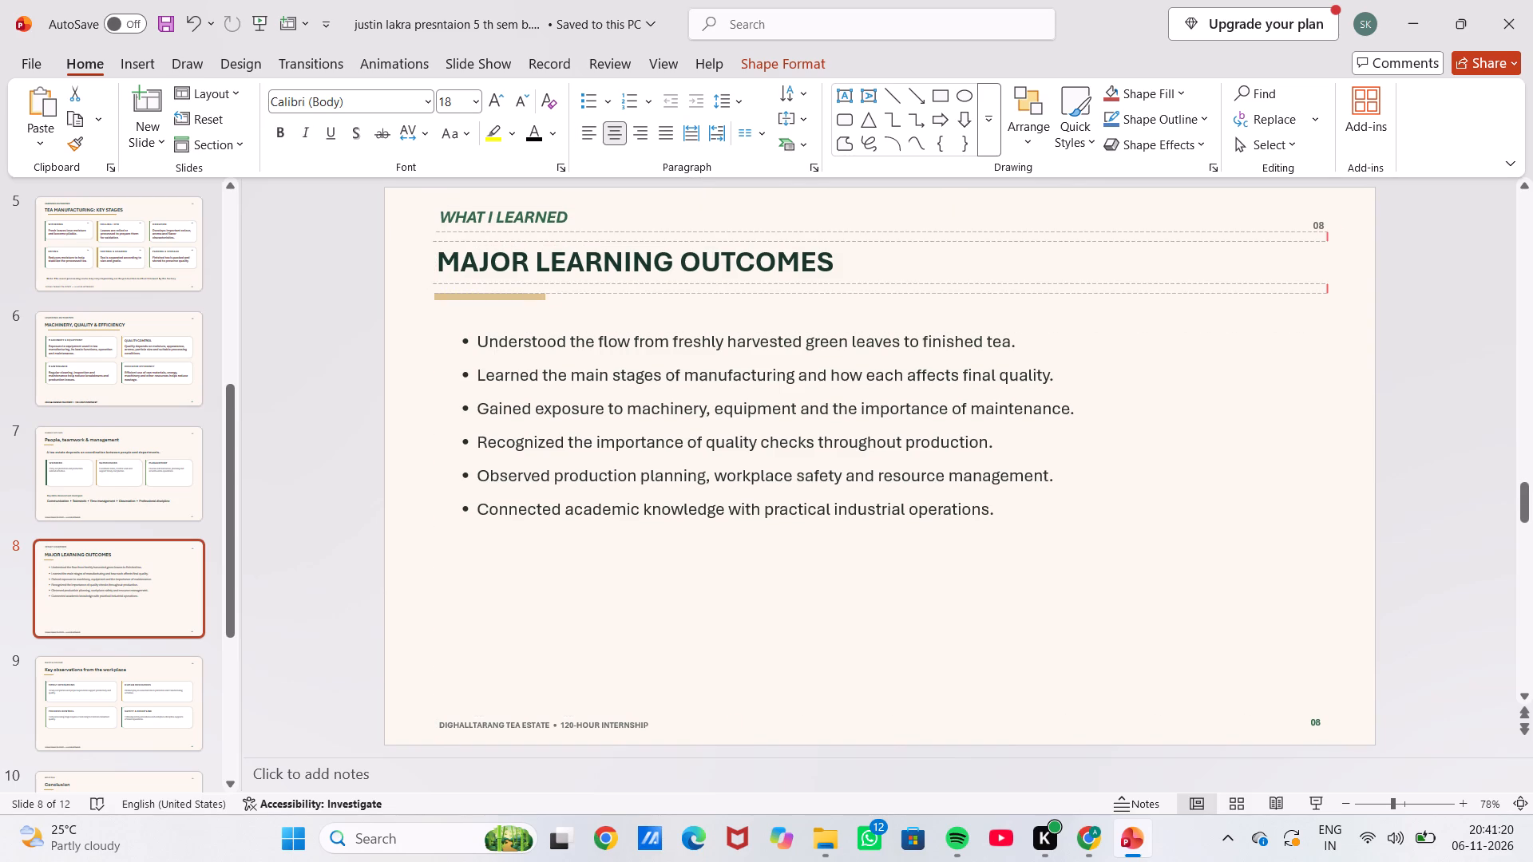
drag(549, 304, 832, 282)
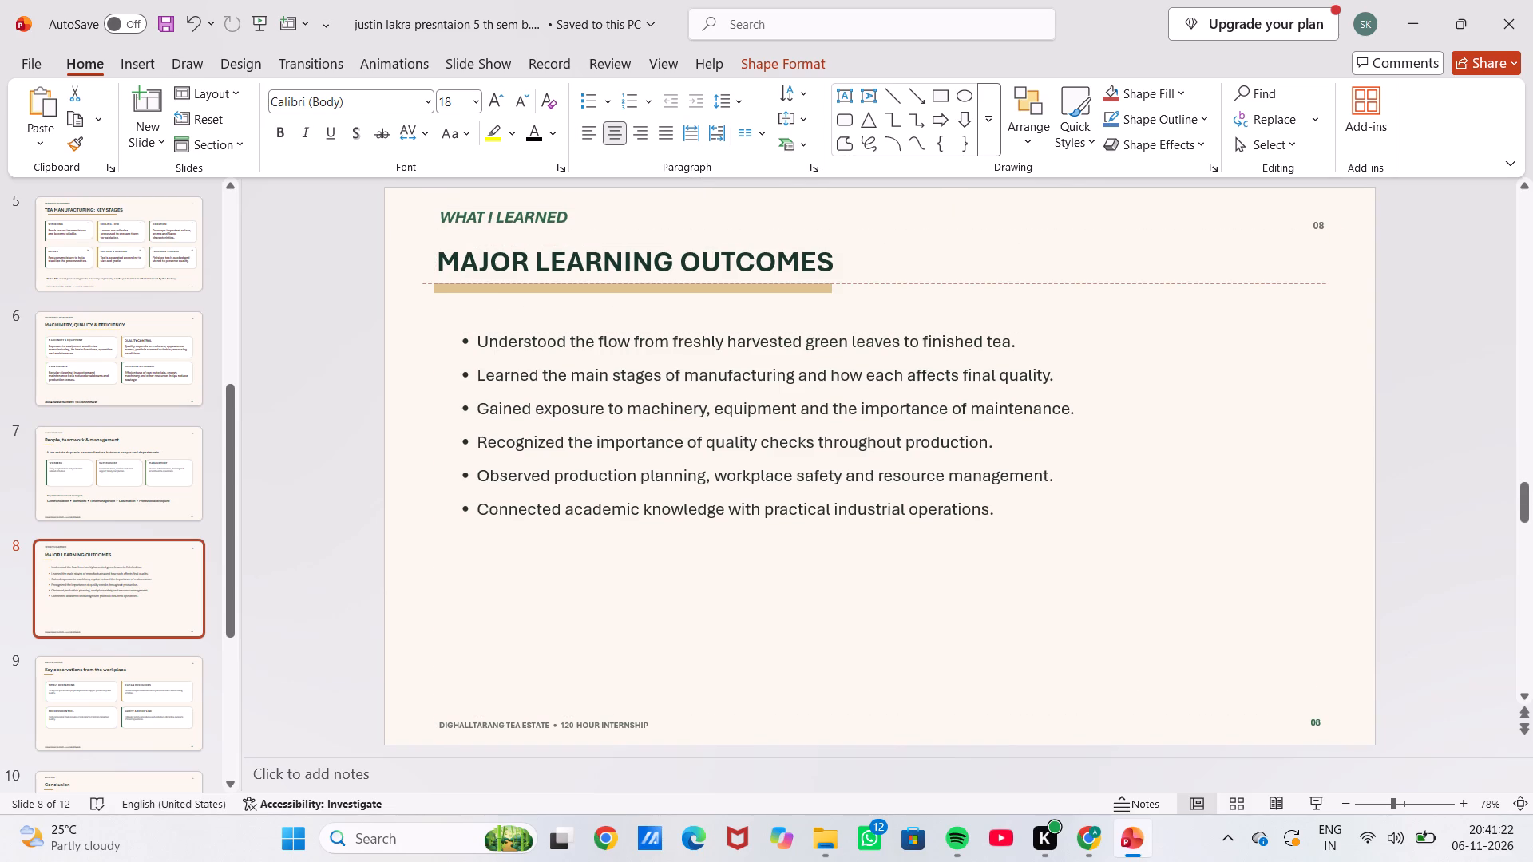
drag(832, 282, 802, 287)
drag(802, 287, 806, 282)
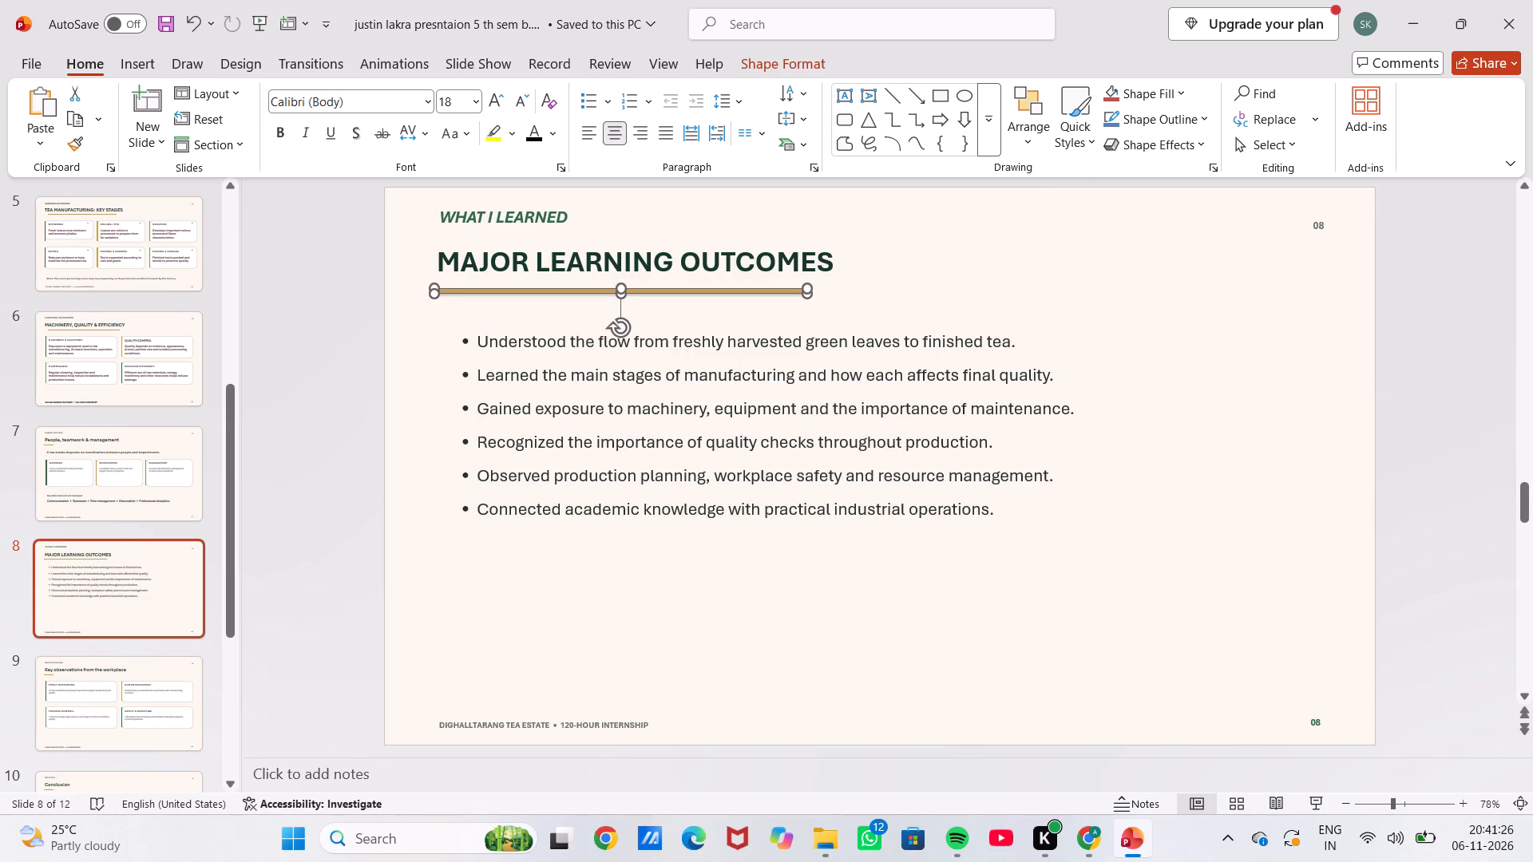
click(909, 288)
click(598, 287)
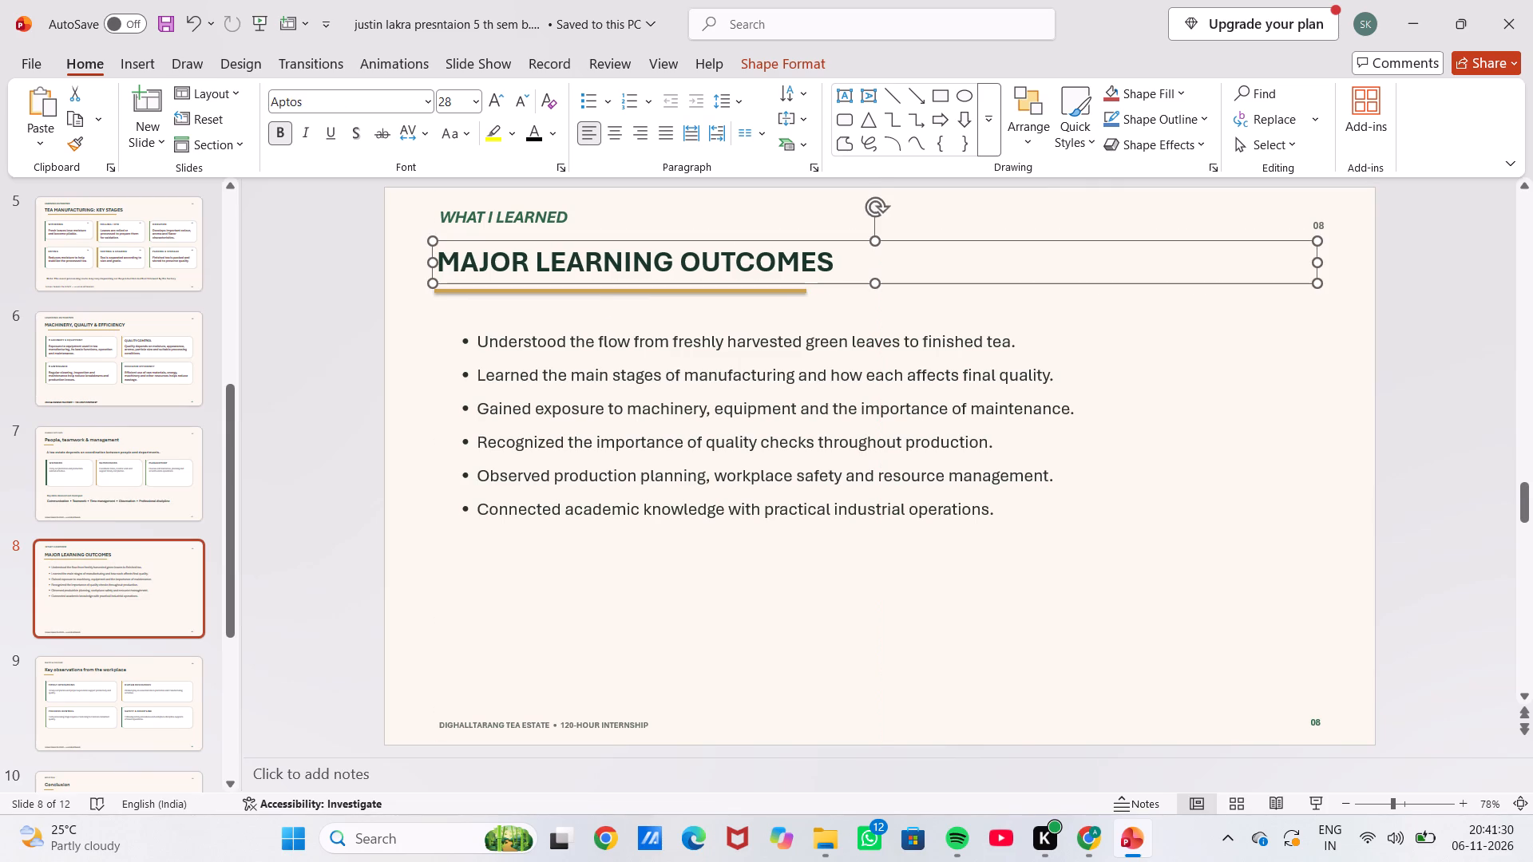
Shift the gold underline beneath slide 8's title slightly to the right, keeping its length and height.
click(615, 290)
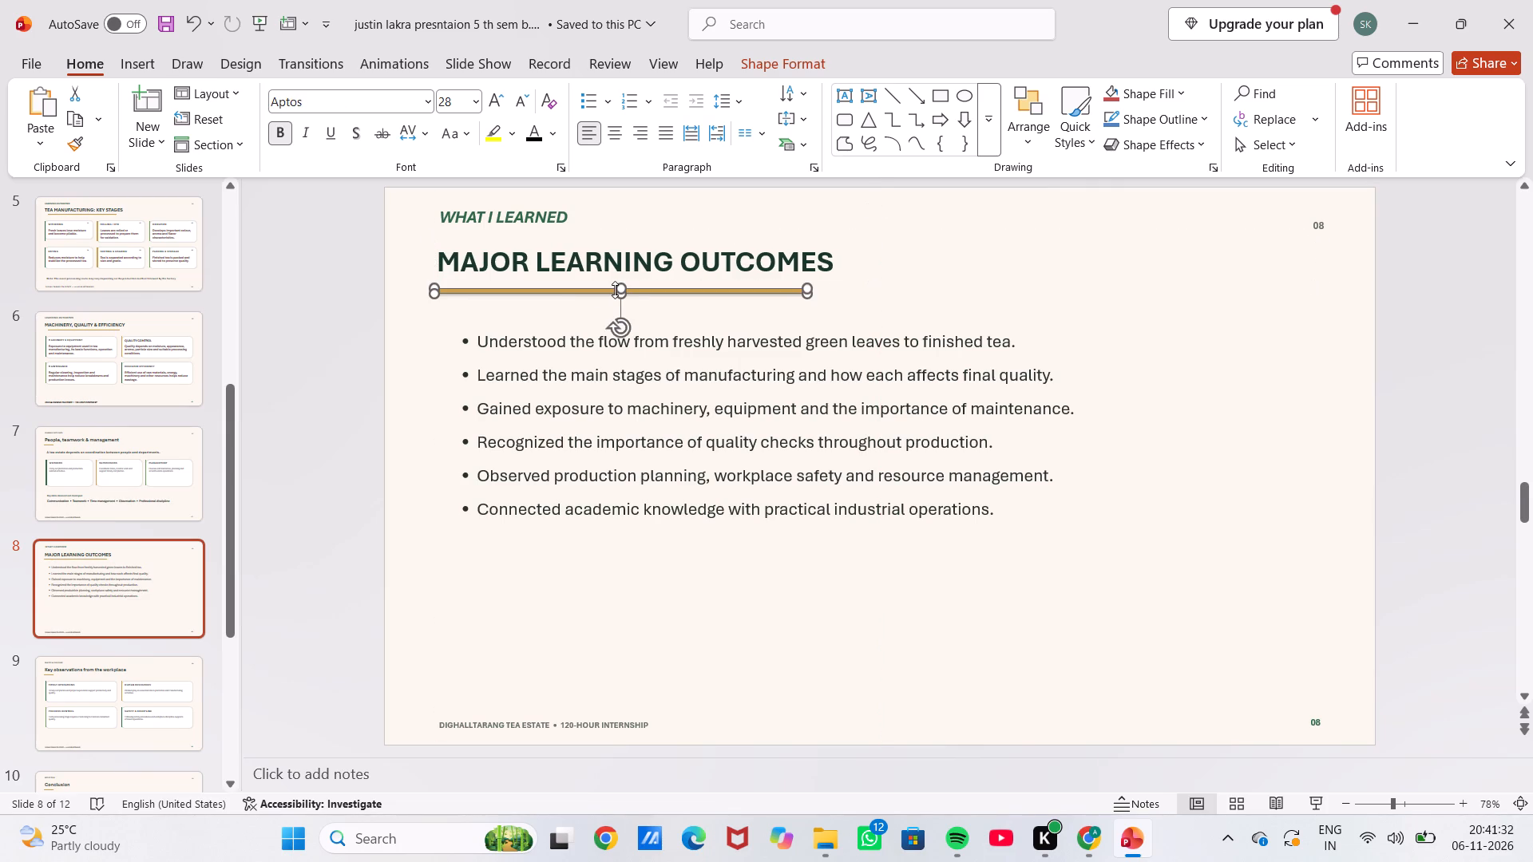
click(597, 291)
drag(597, 291, 604, 291)
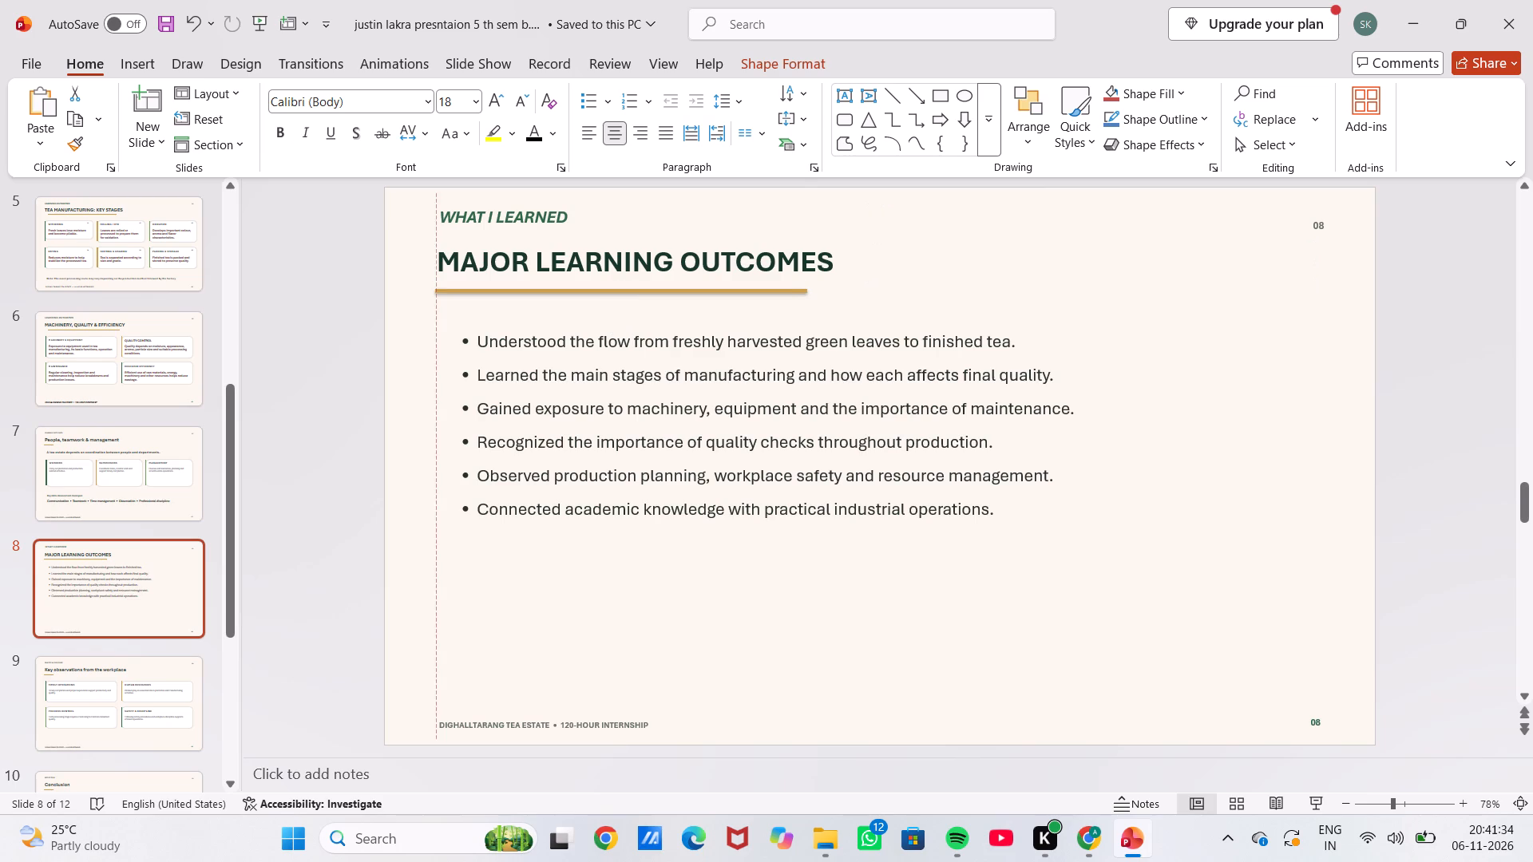
drag(604, 291, 608, 291)
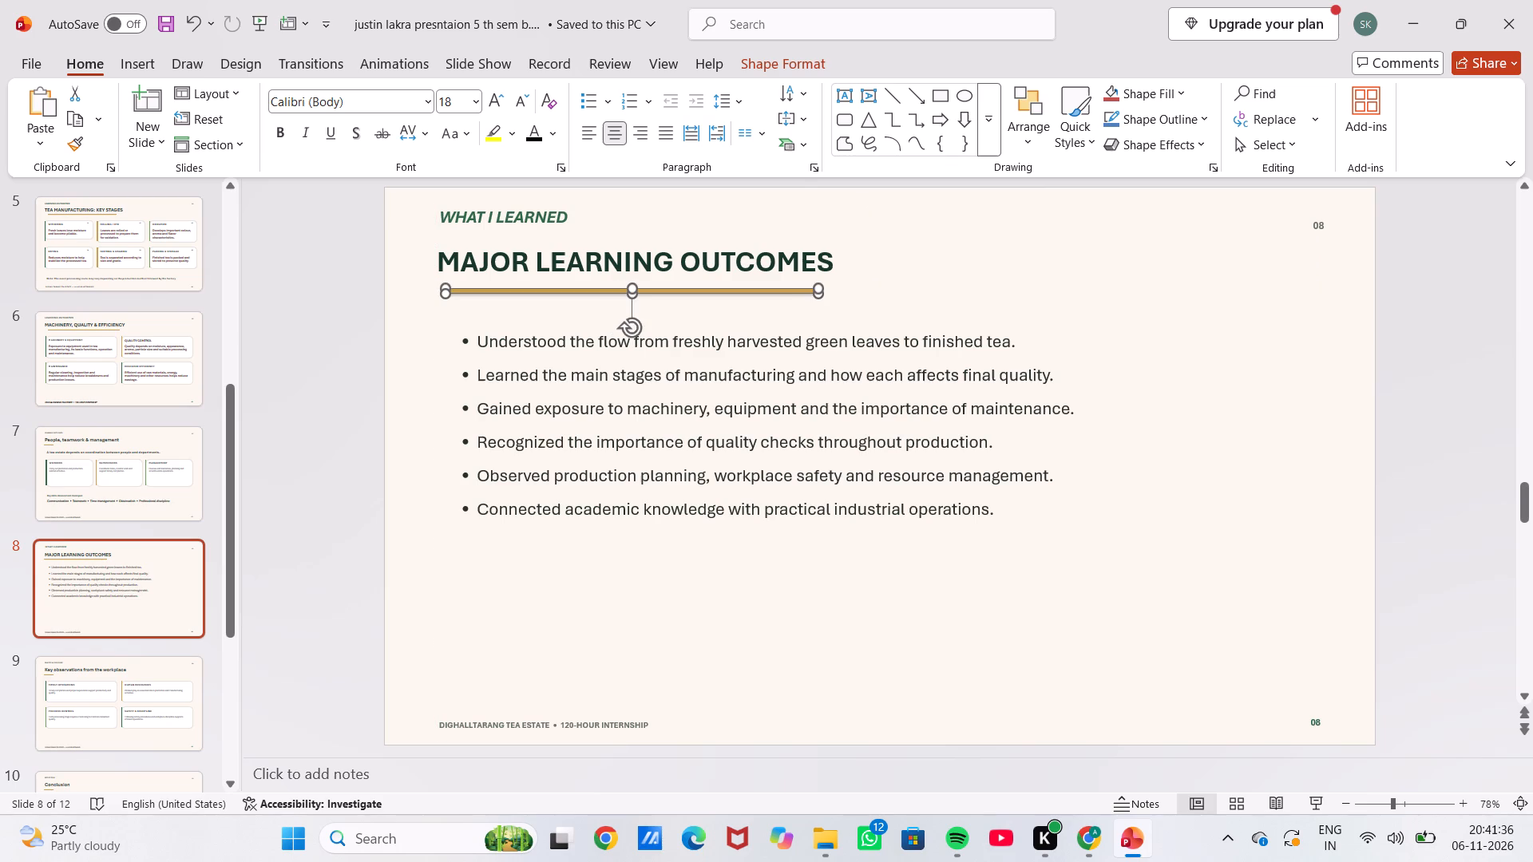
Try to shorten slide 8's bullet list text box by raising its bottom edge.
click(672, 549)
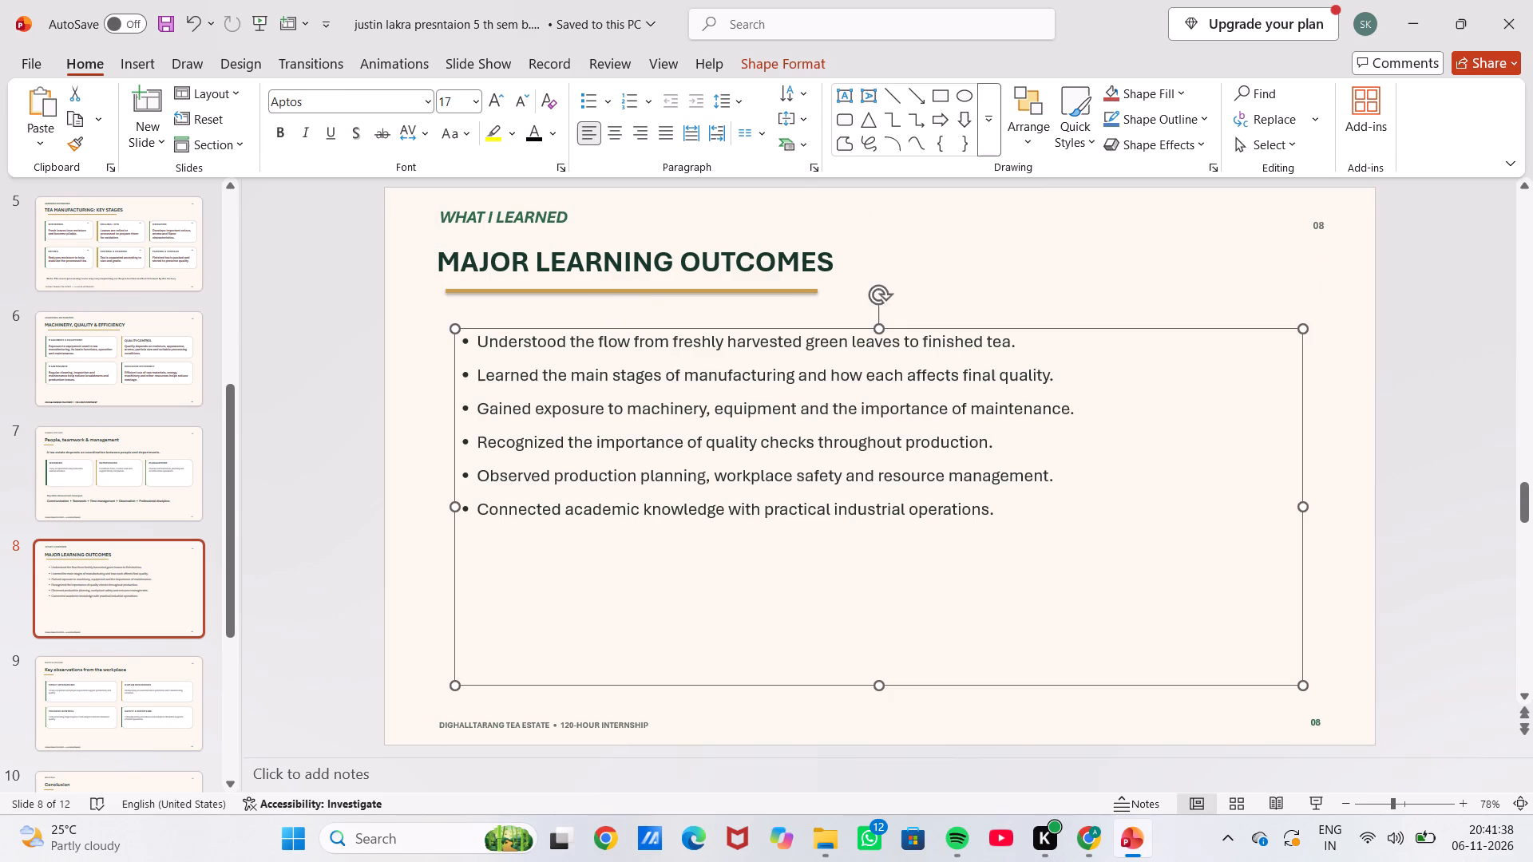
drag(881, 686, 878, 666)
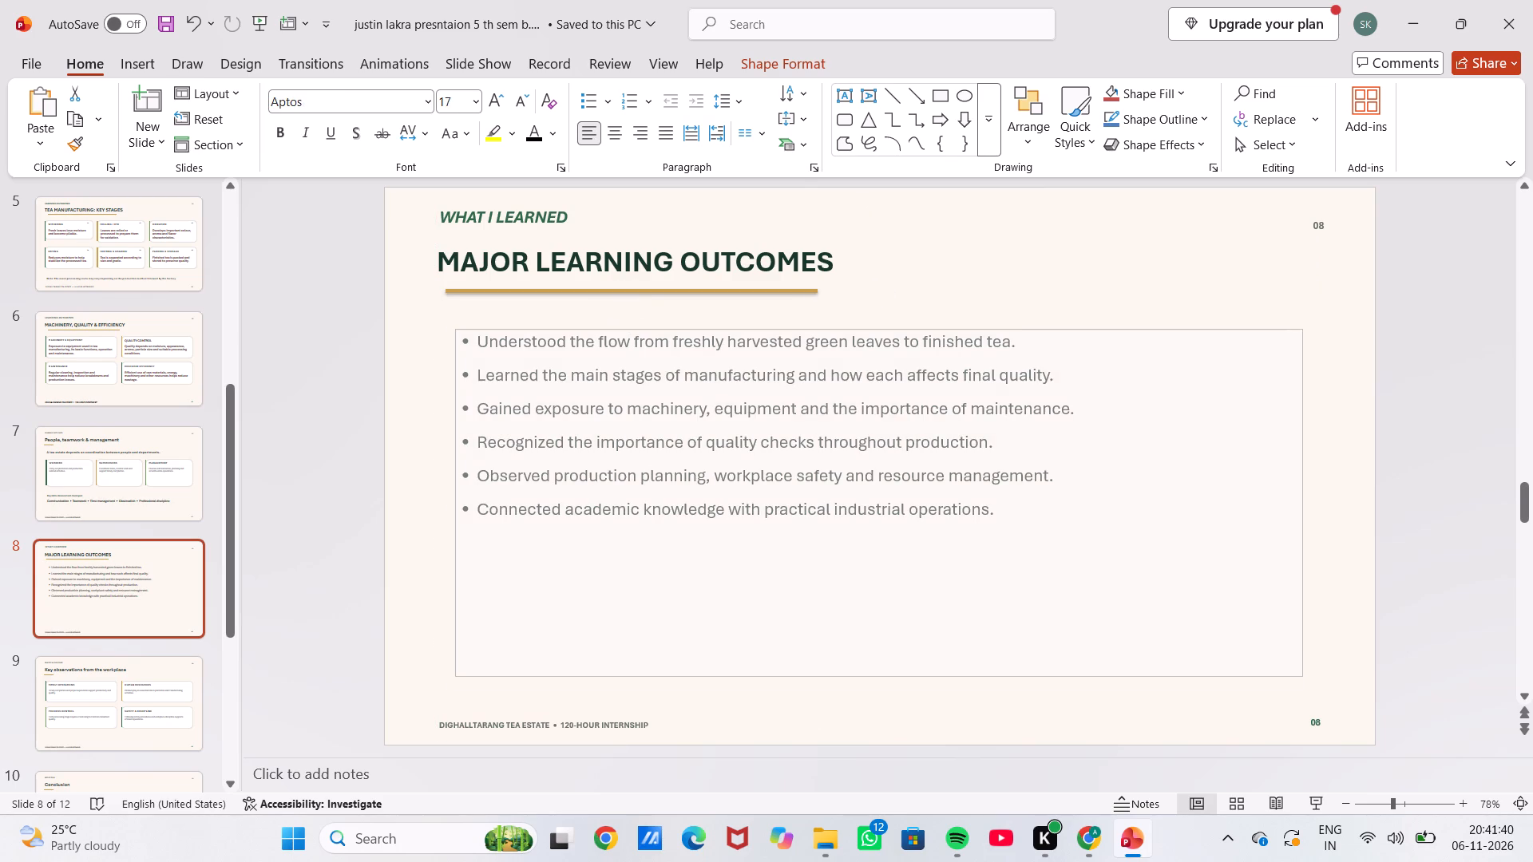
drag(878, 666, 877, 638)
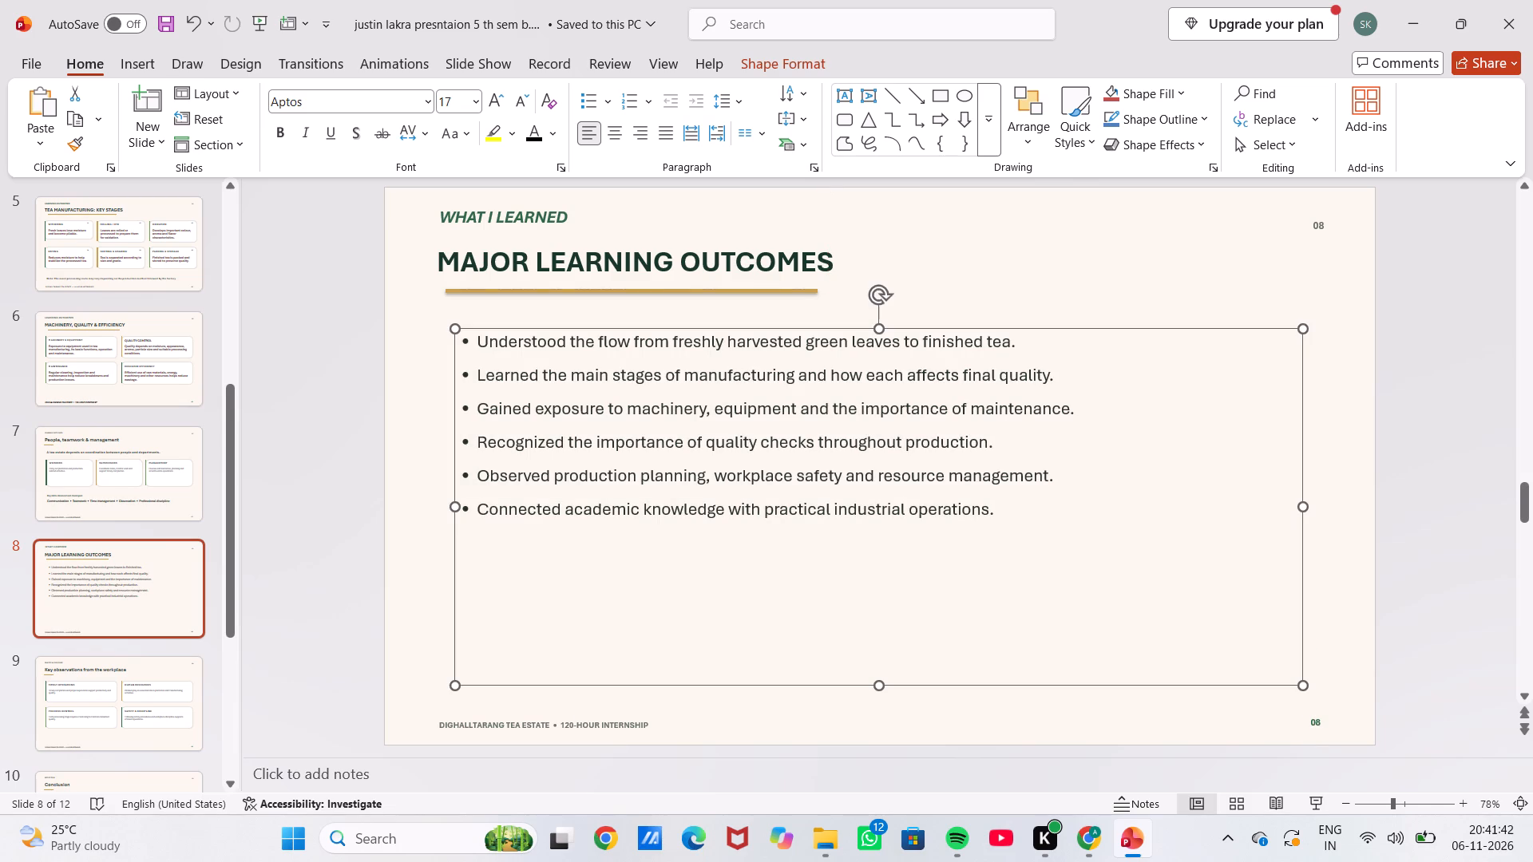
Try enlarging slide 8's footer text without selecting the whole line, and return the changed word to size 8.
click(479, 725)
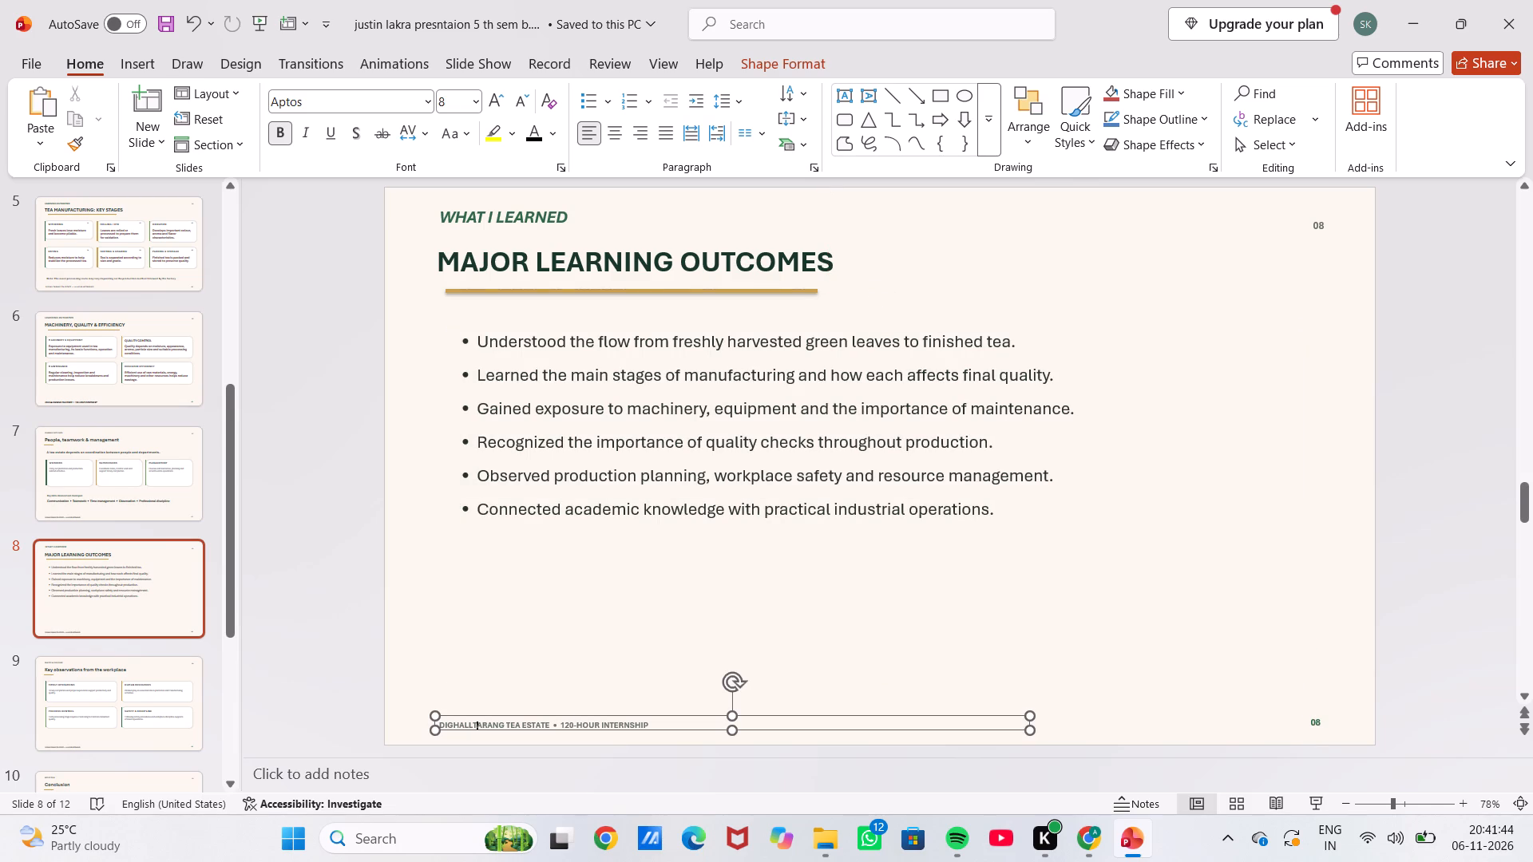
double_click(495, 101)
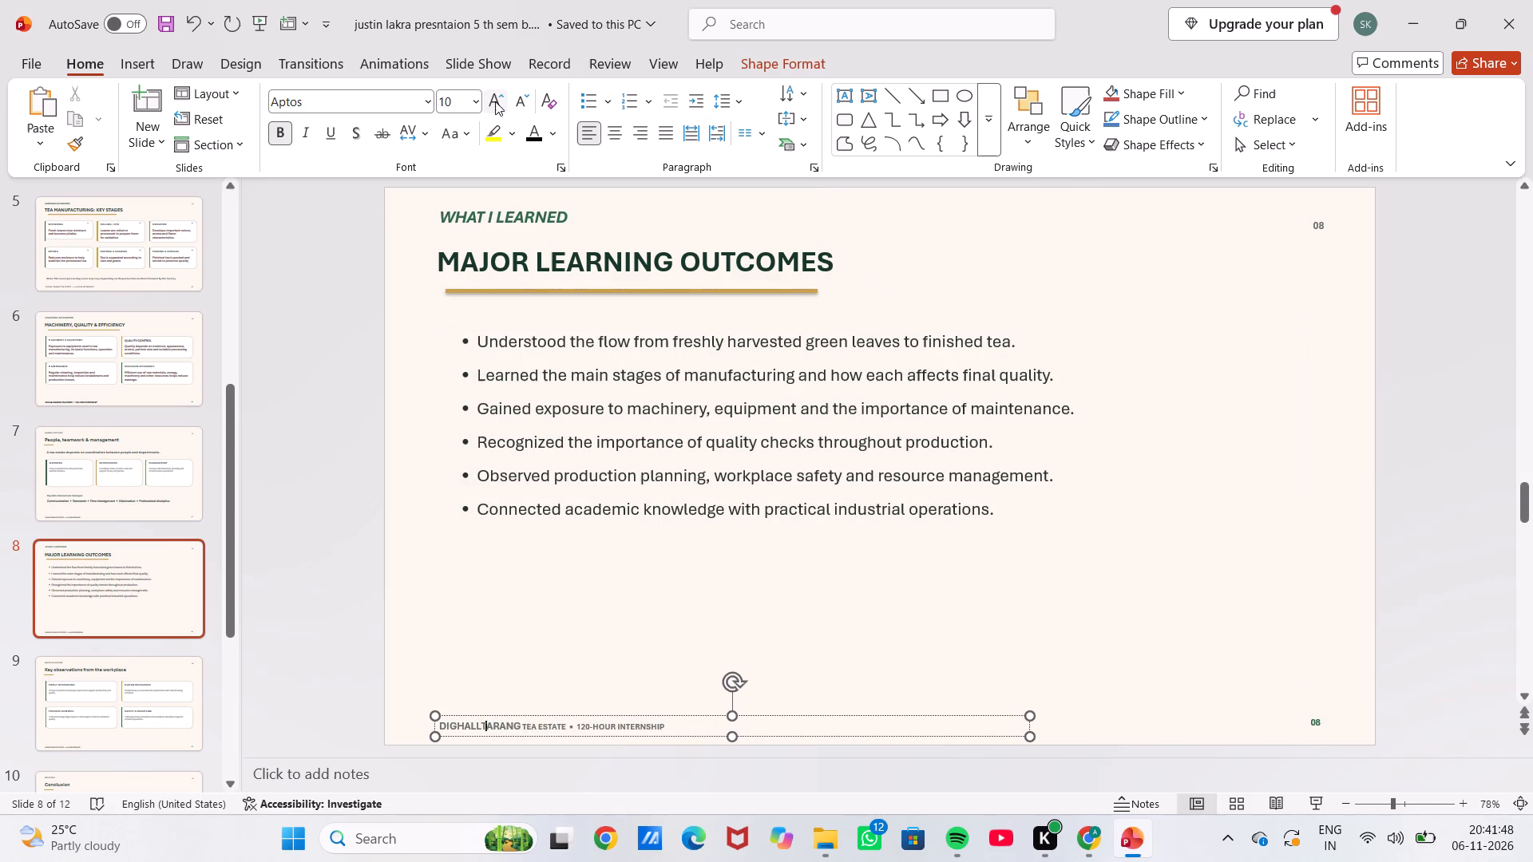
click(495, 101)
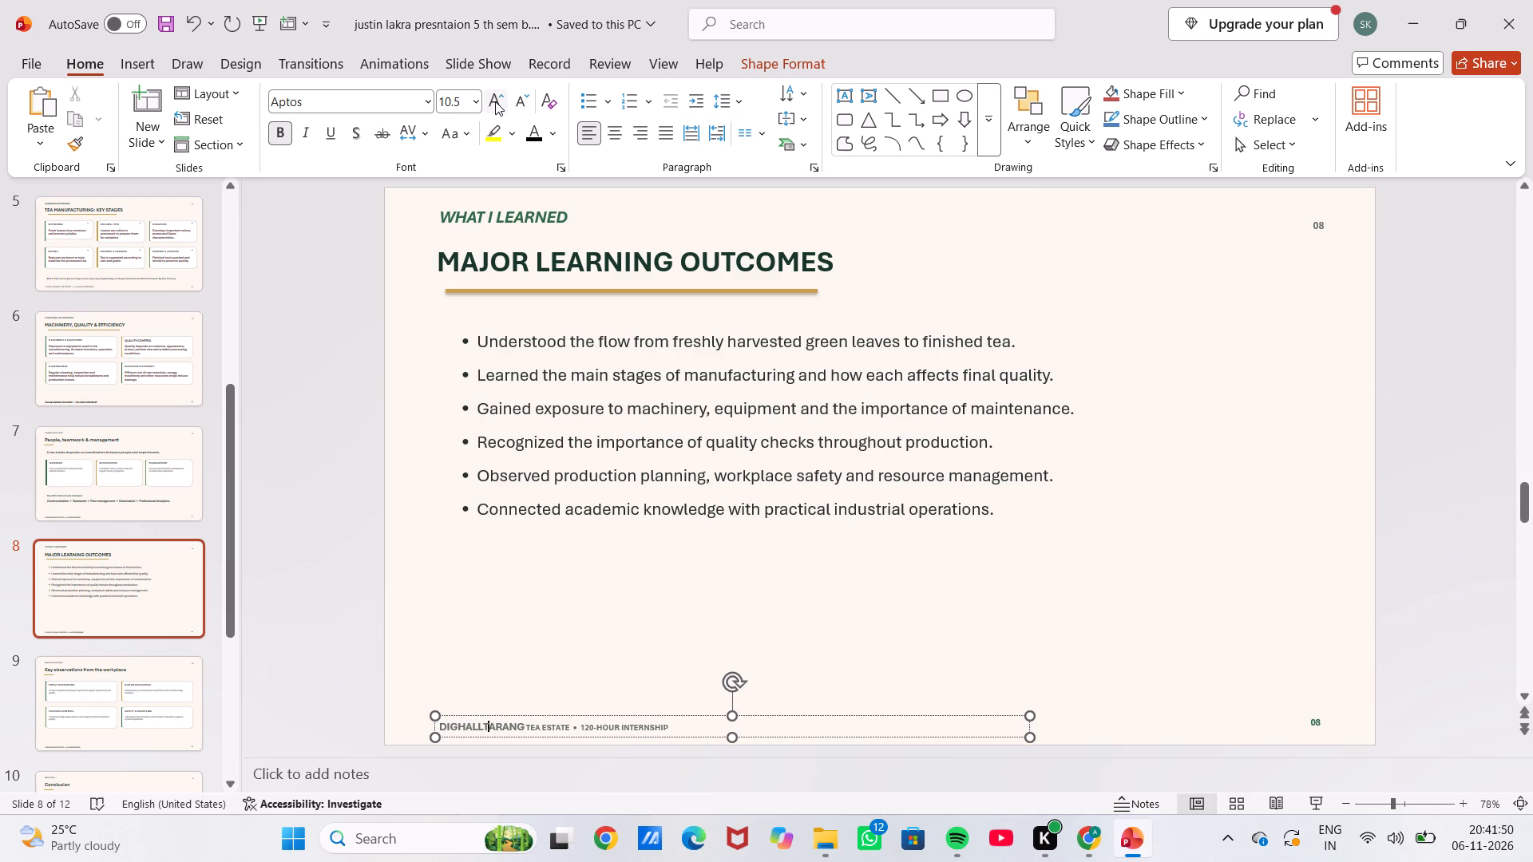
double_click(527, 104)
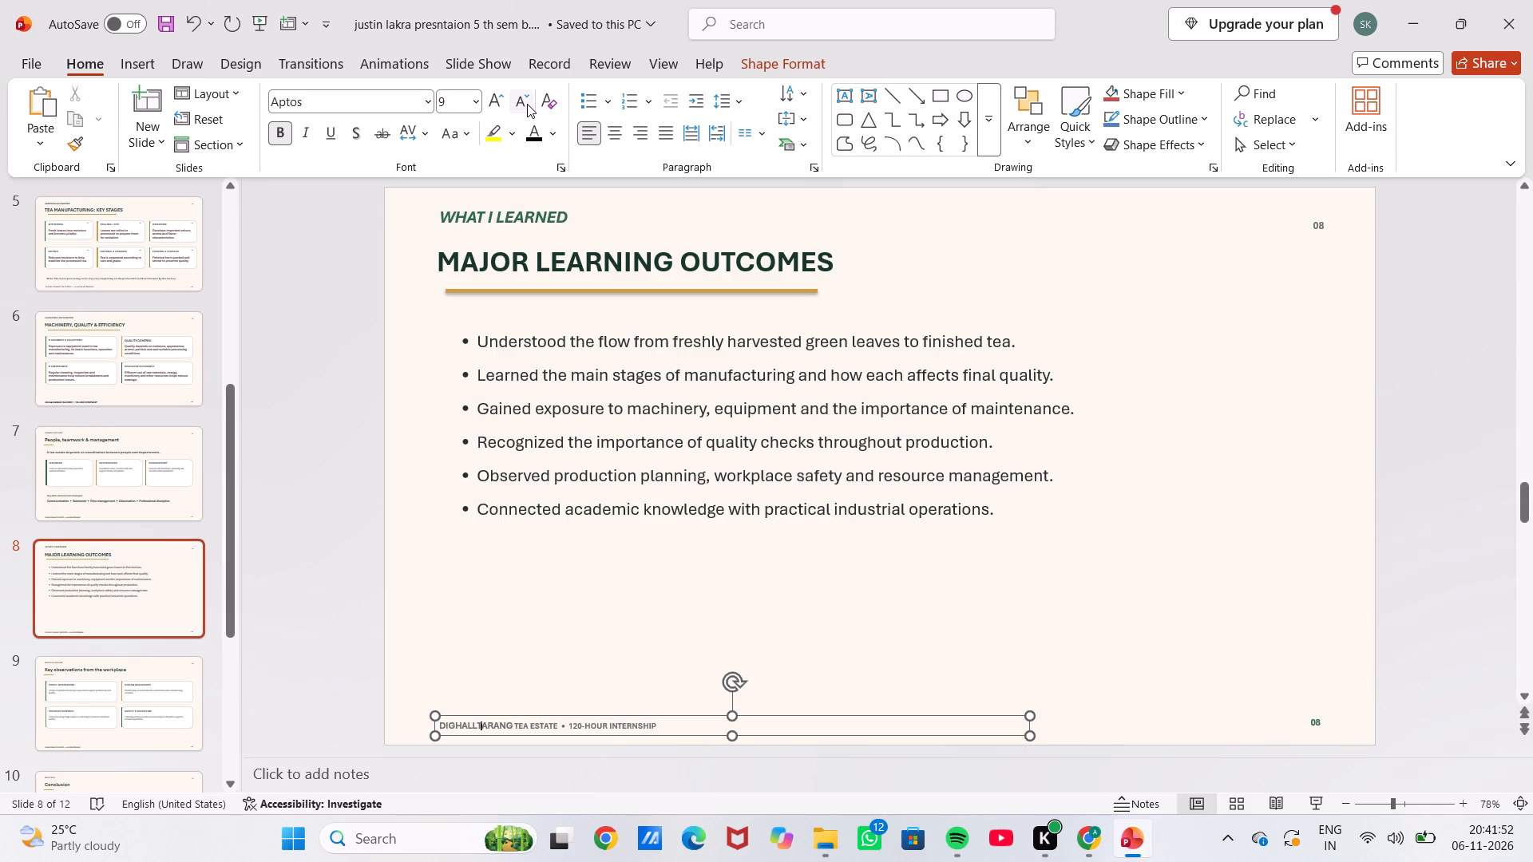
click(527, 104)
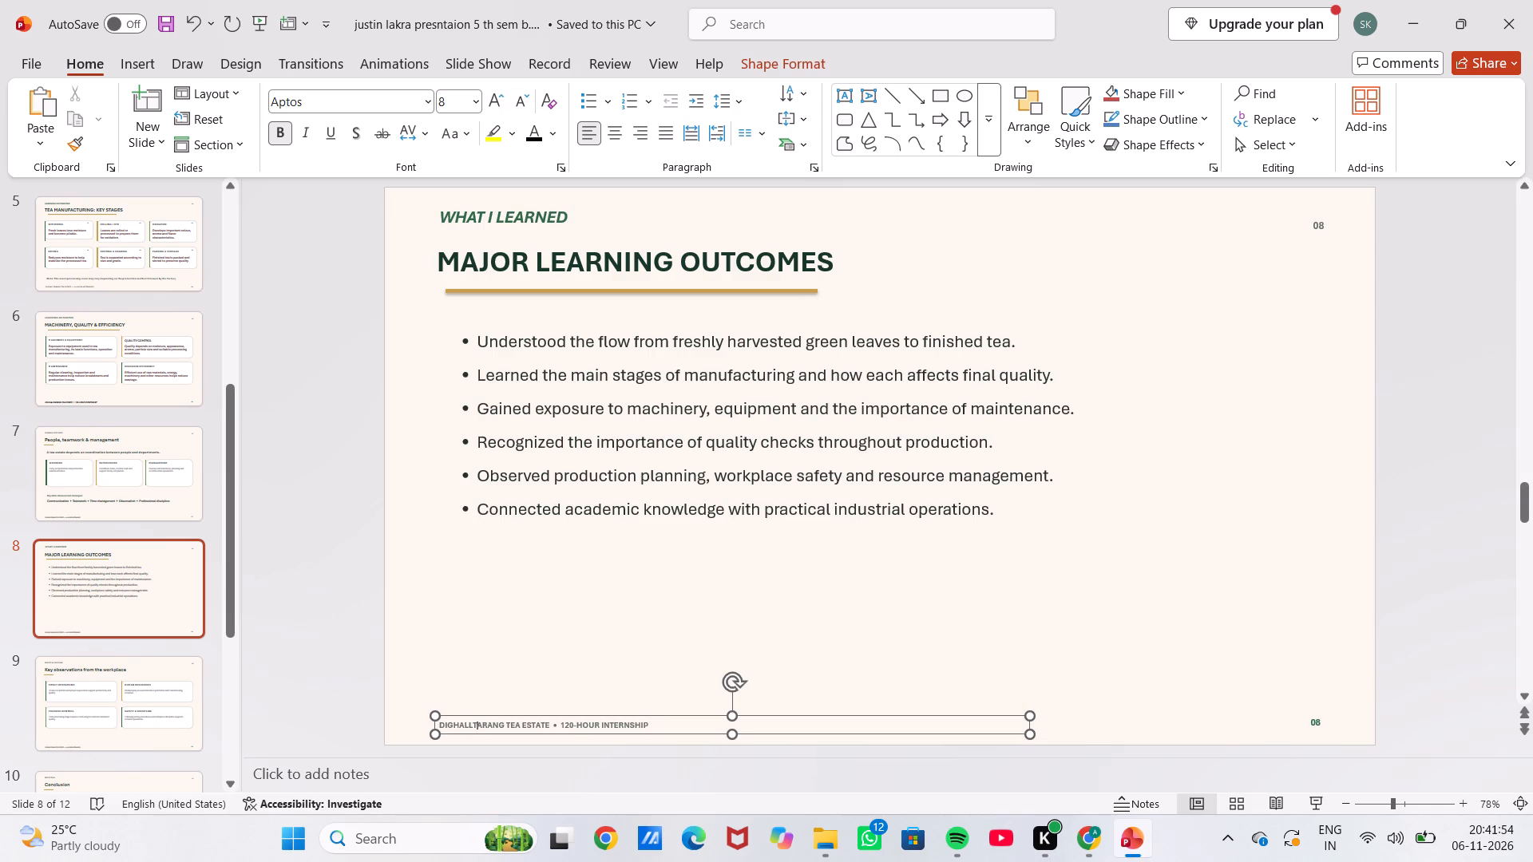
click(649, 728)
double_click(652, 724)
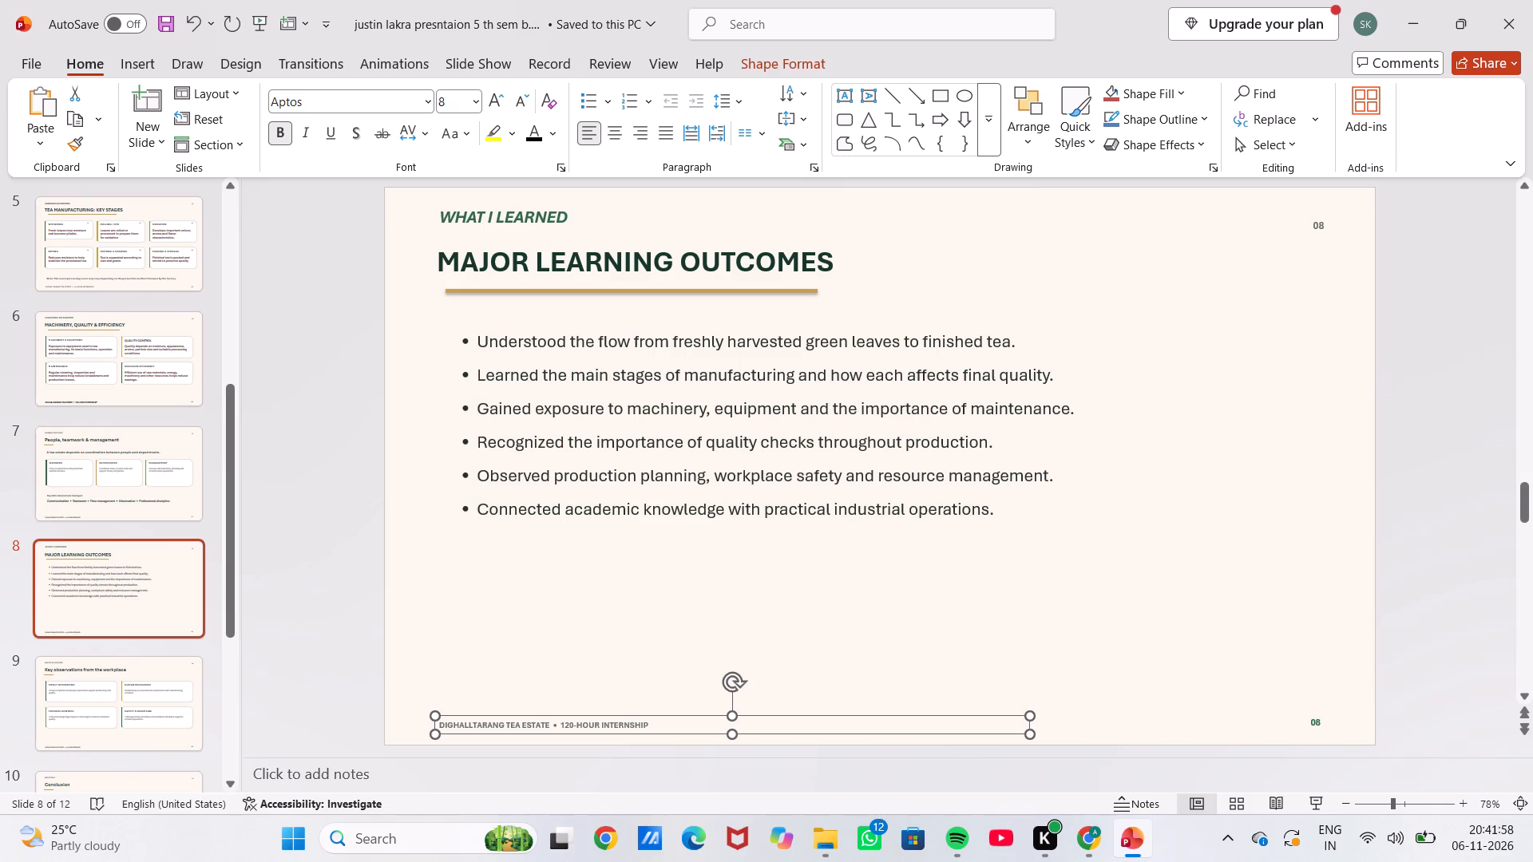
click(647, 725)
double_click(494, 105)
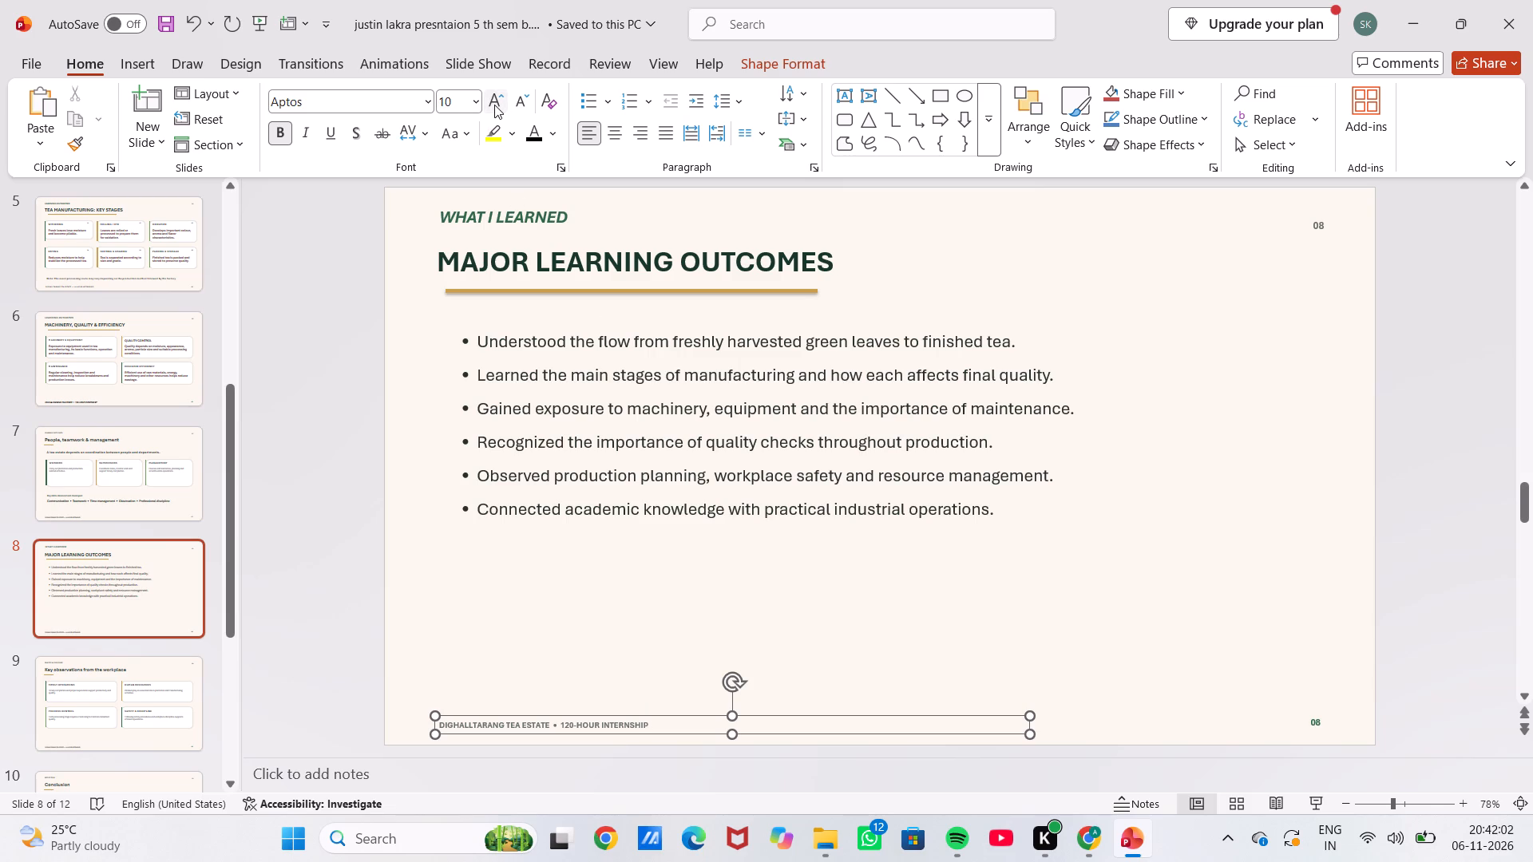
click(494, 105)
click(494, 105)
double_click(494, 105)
Format the entire DIGHALLTARANG TEA ESTATE • 120-HOUR INTERNSHIP footer on slide 8 in italic, black, size 12.
drag(647, 726, 446, 727)
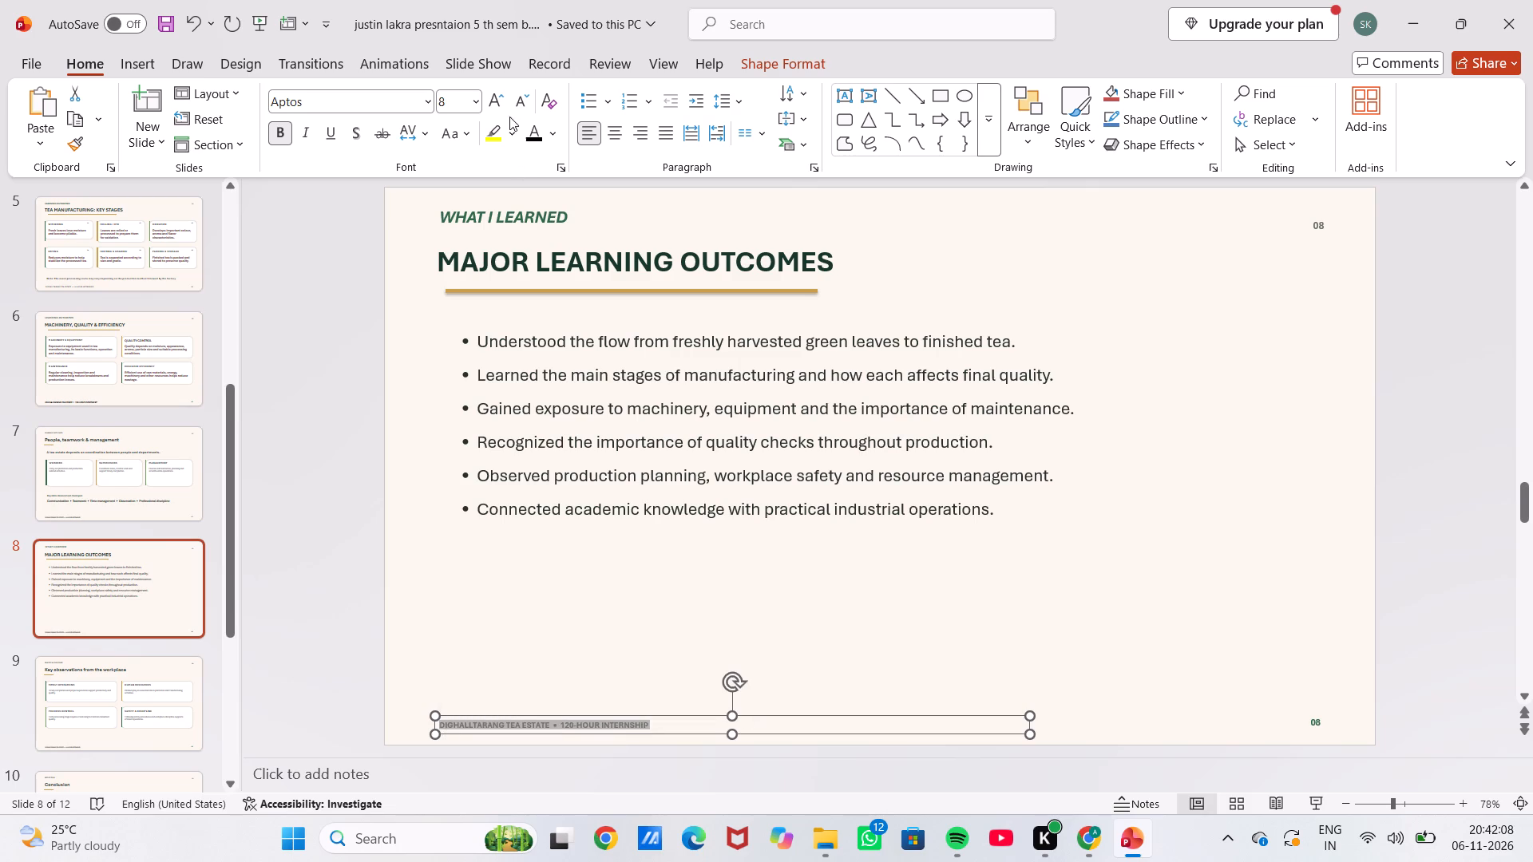
double_click(496, 101)
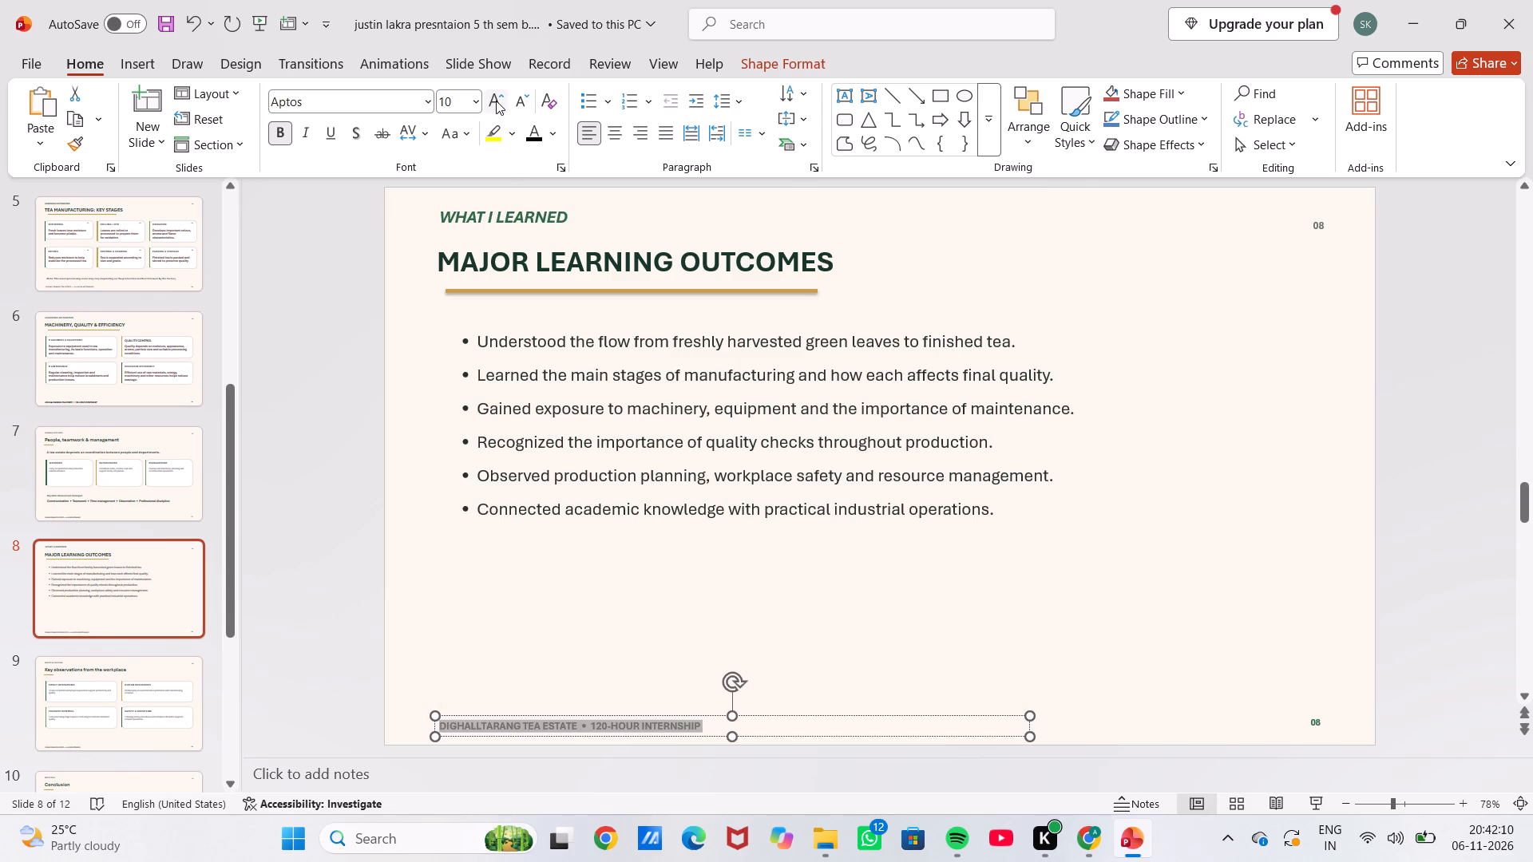
click(496, 101)
click(496, 101)
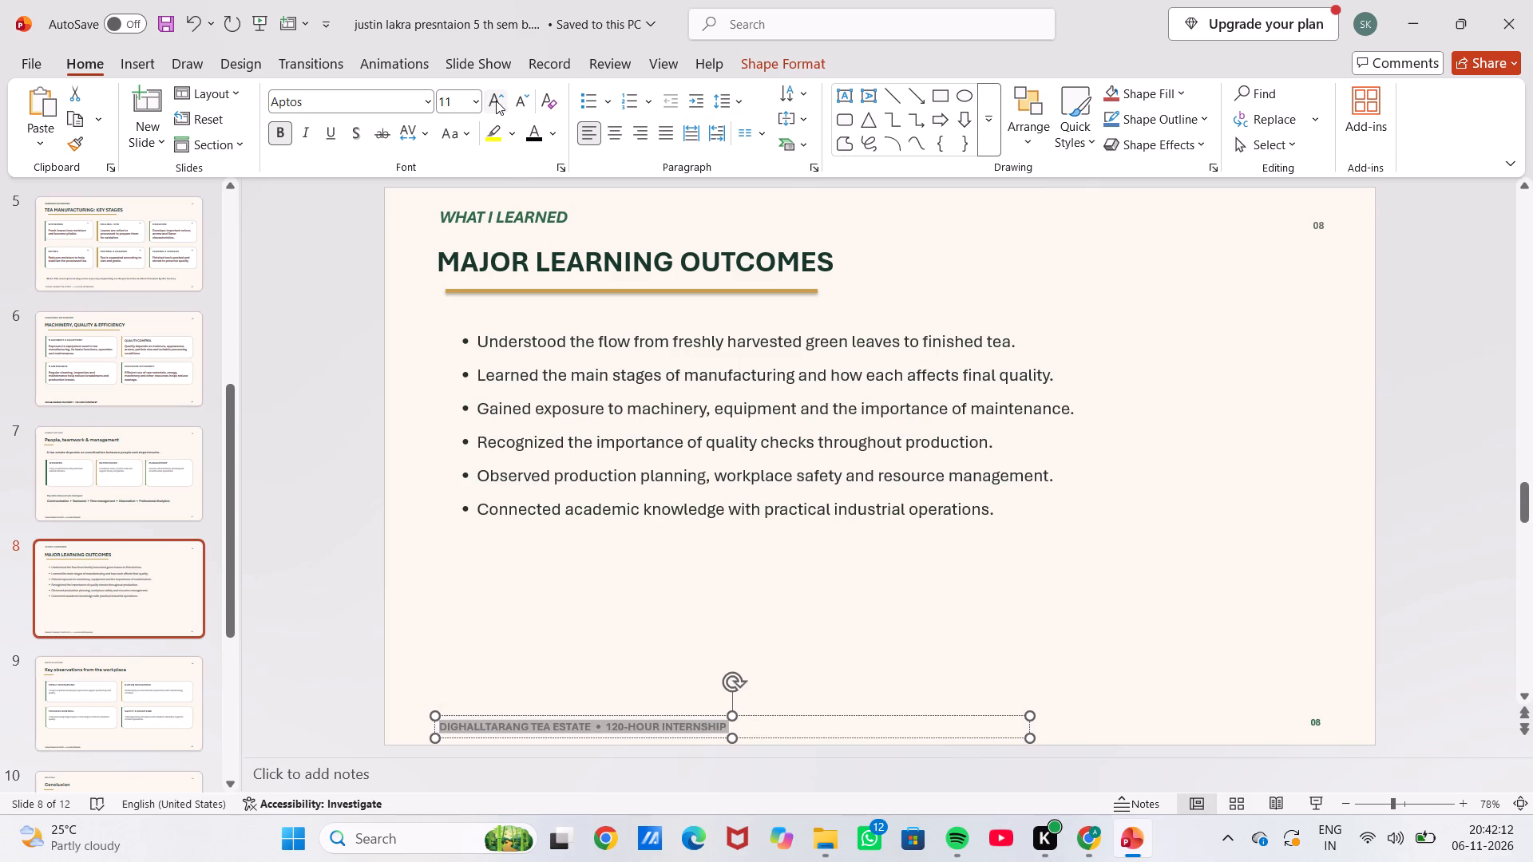
click(496, 101)
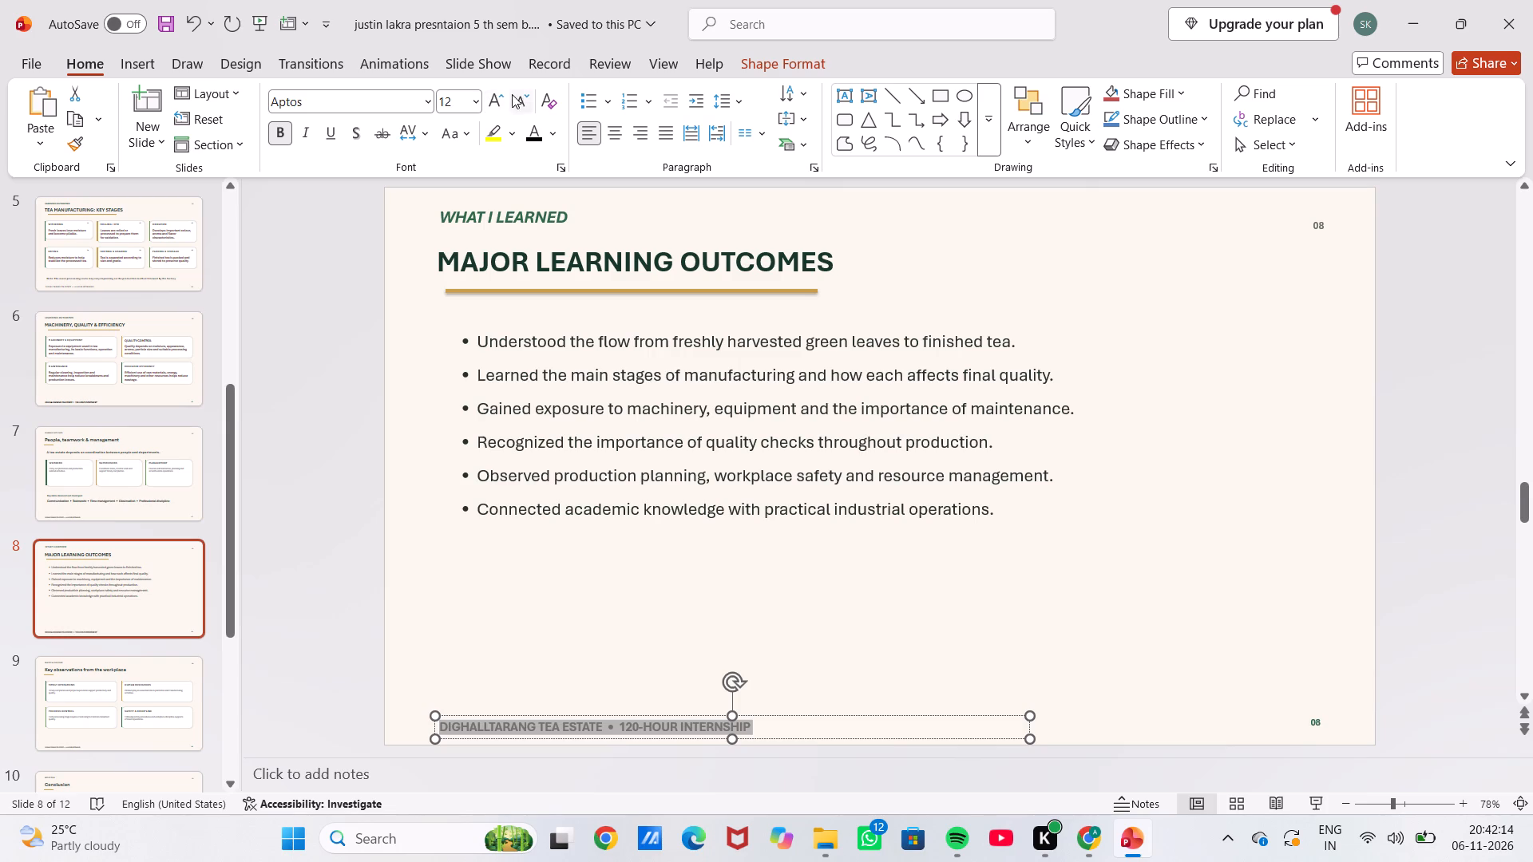
click(523, 93)
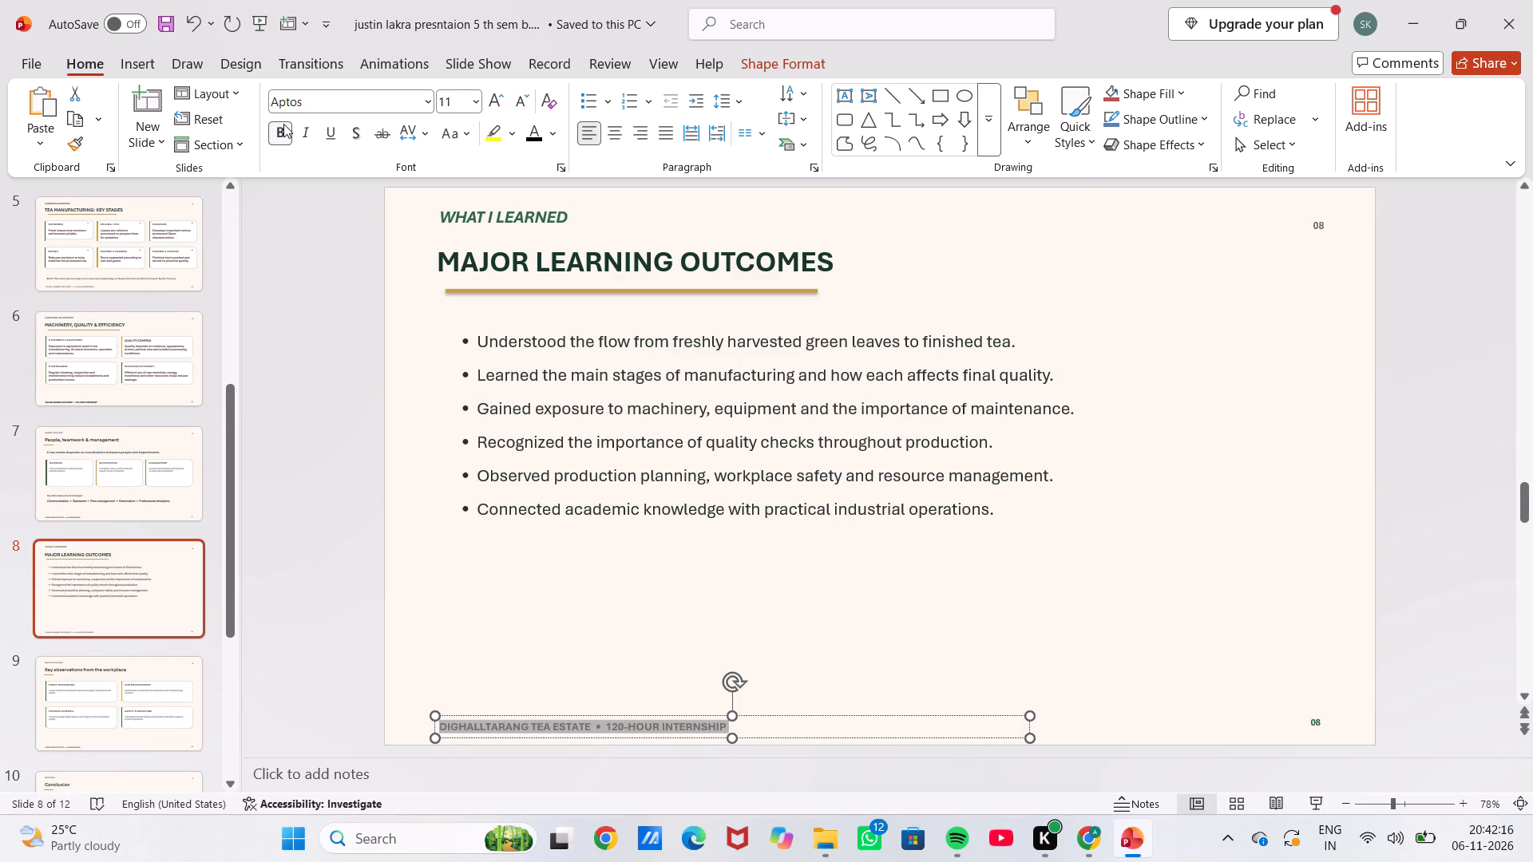
click(307, 129)
click(552, 132)
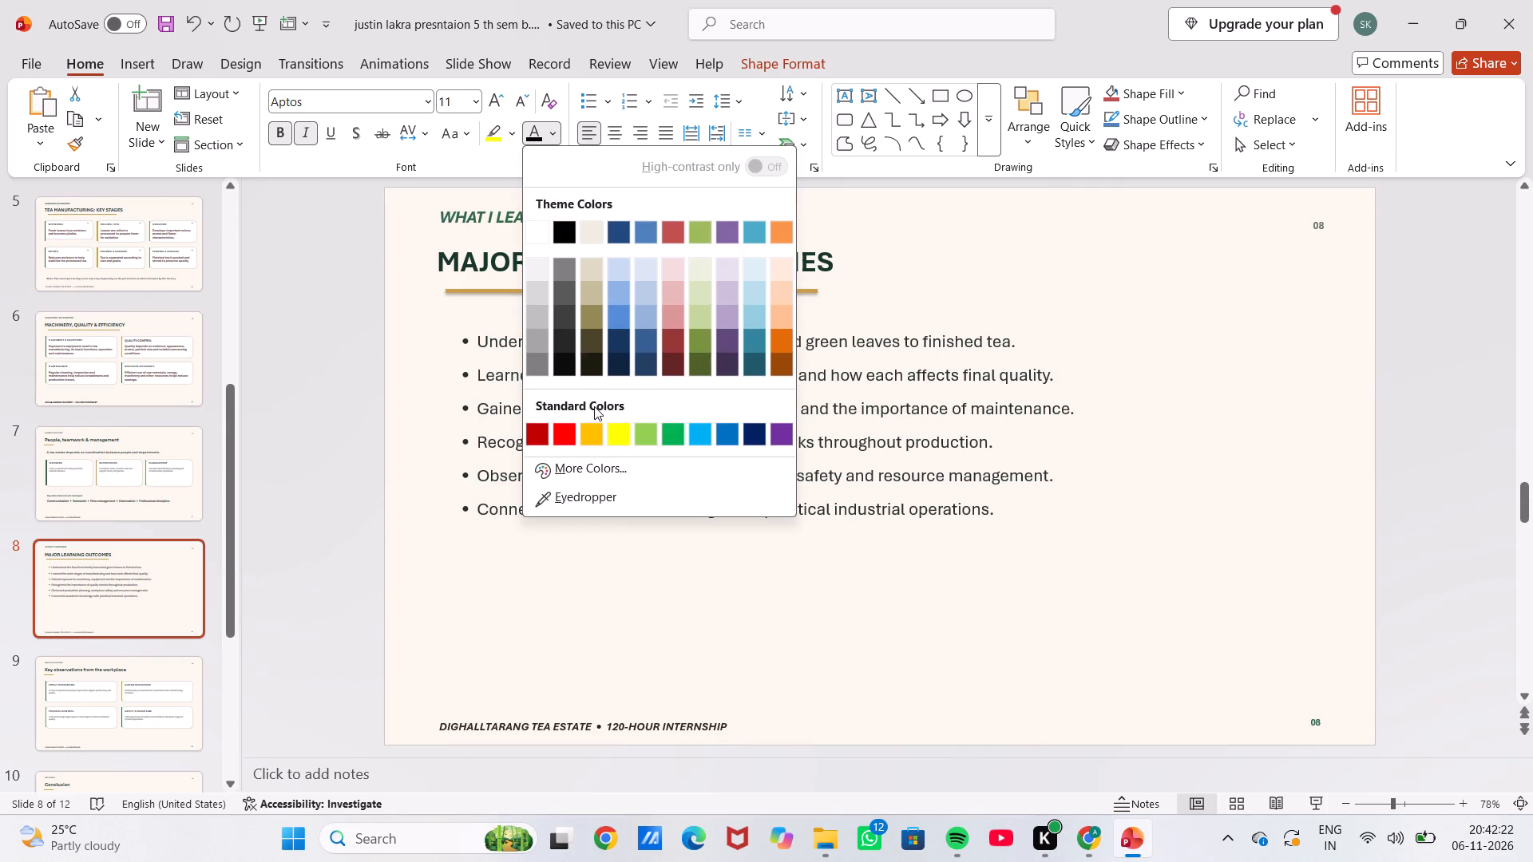
click(569, 234)
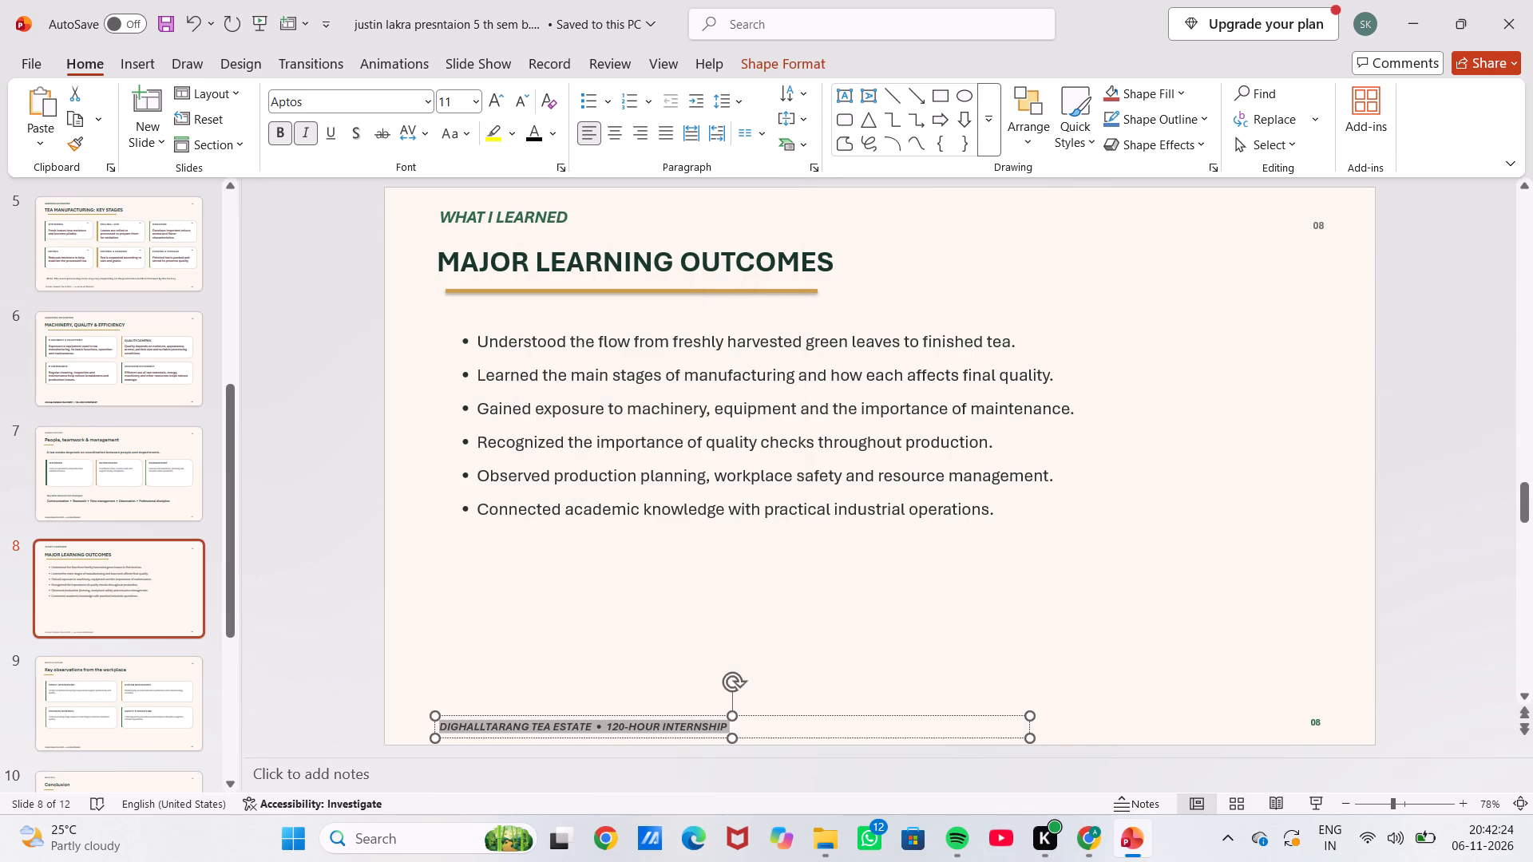
click(493, 109)
click(524, 581)
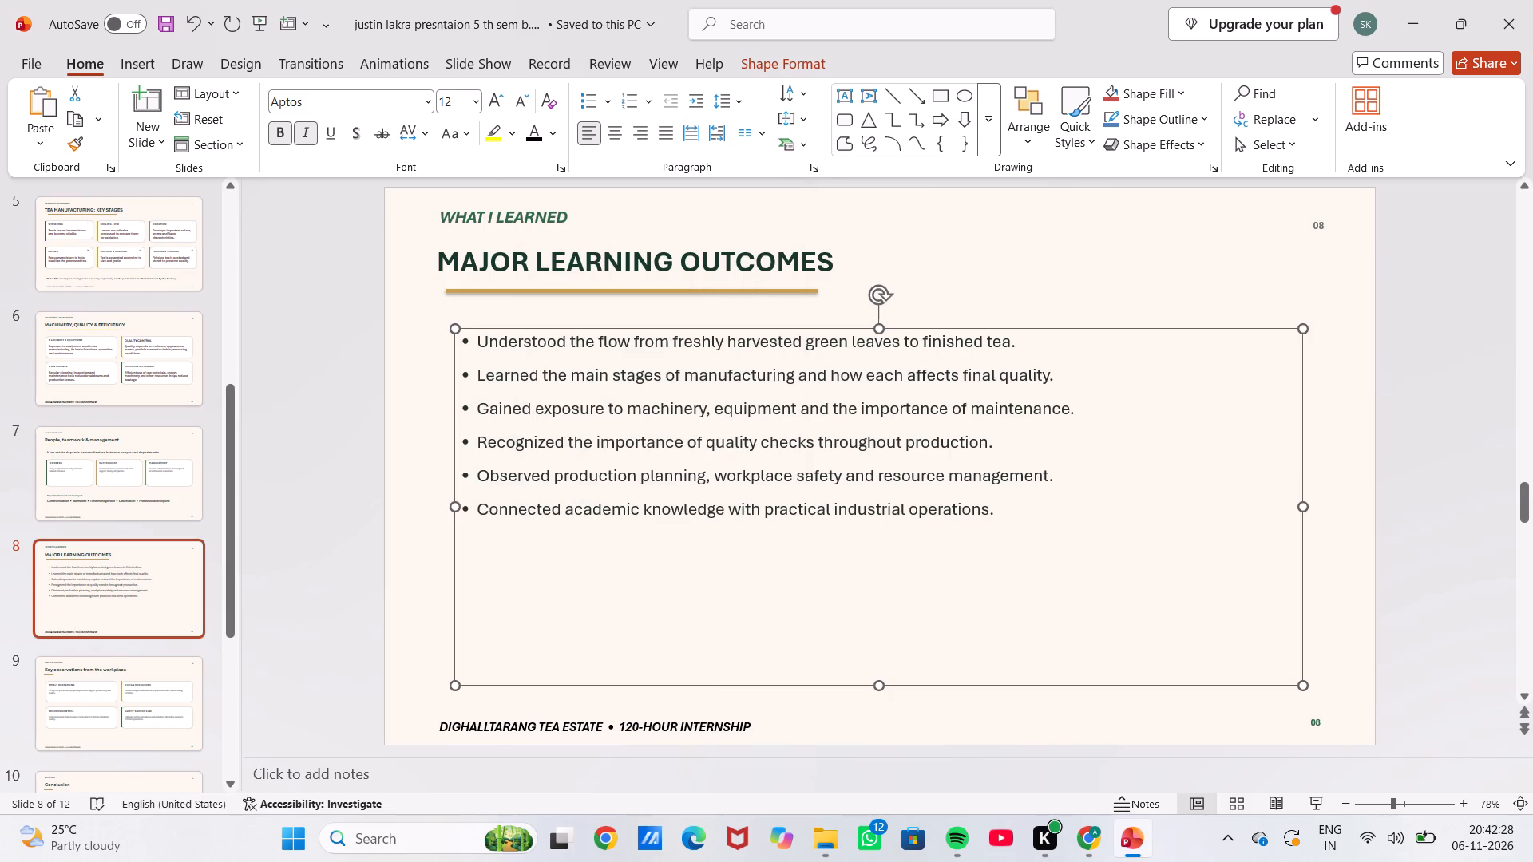
Compare the neighbouring slides' footers, and reduce the entire footer text on slide 6 by one font-size increment.
click(176, 367)
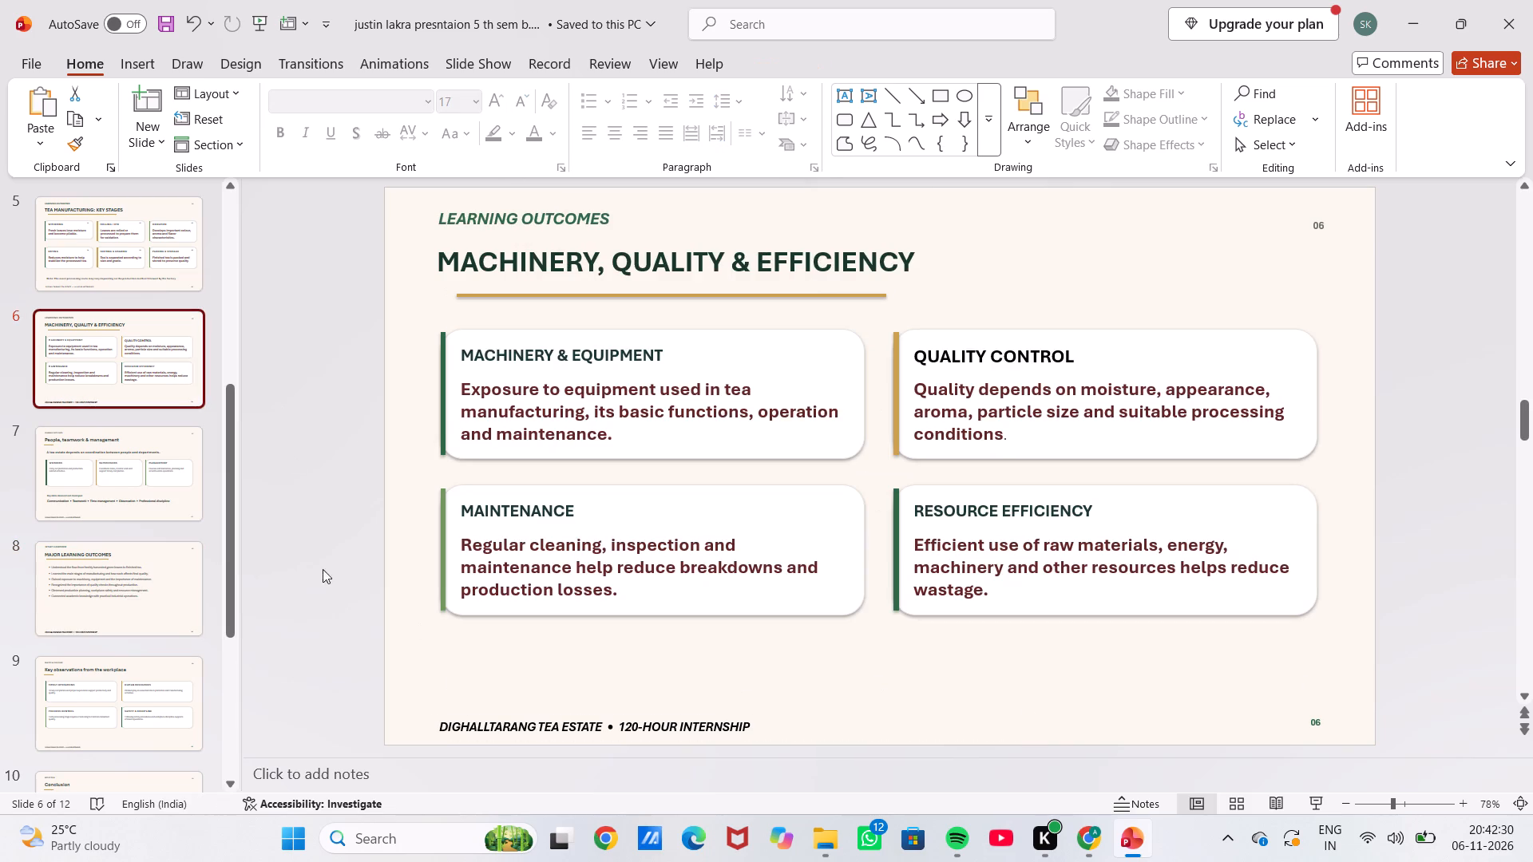
click(164, 456)
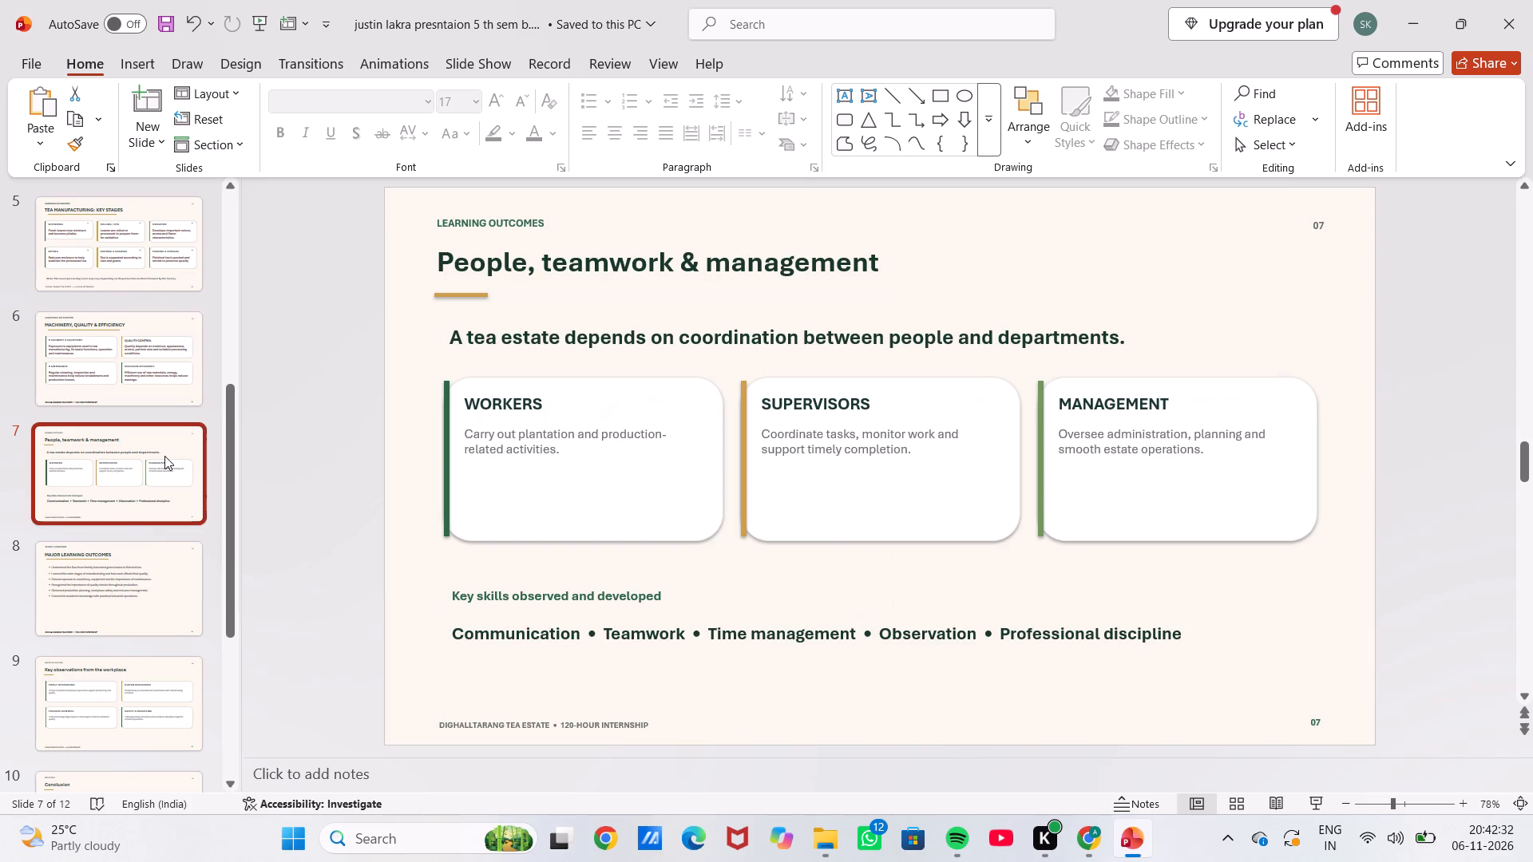
click(153, 322)
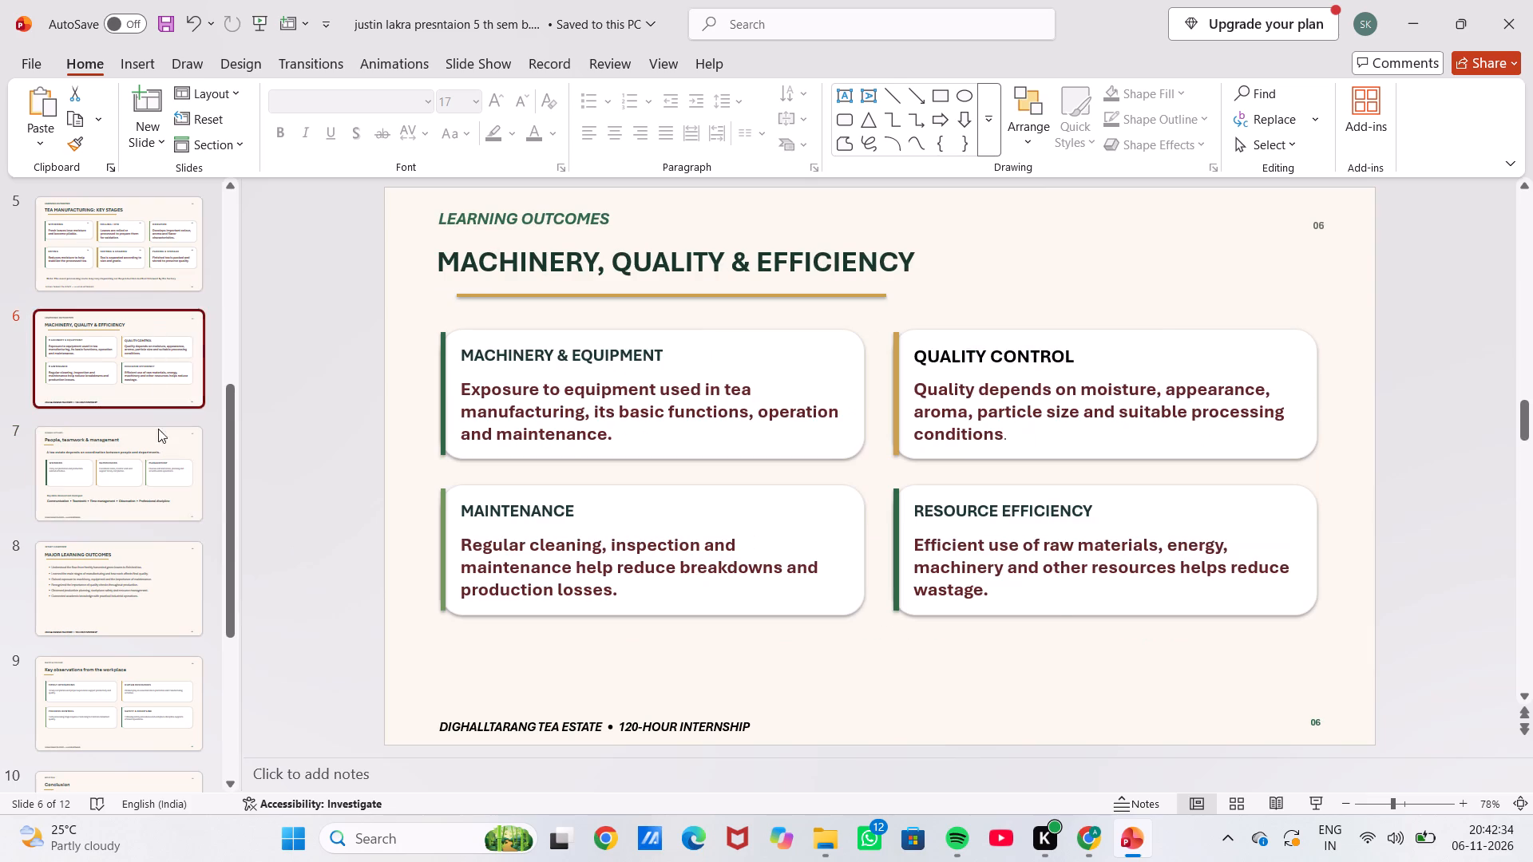
click(160, 465)
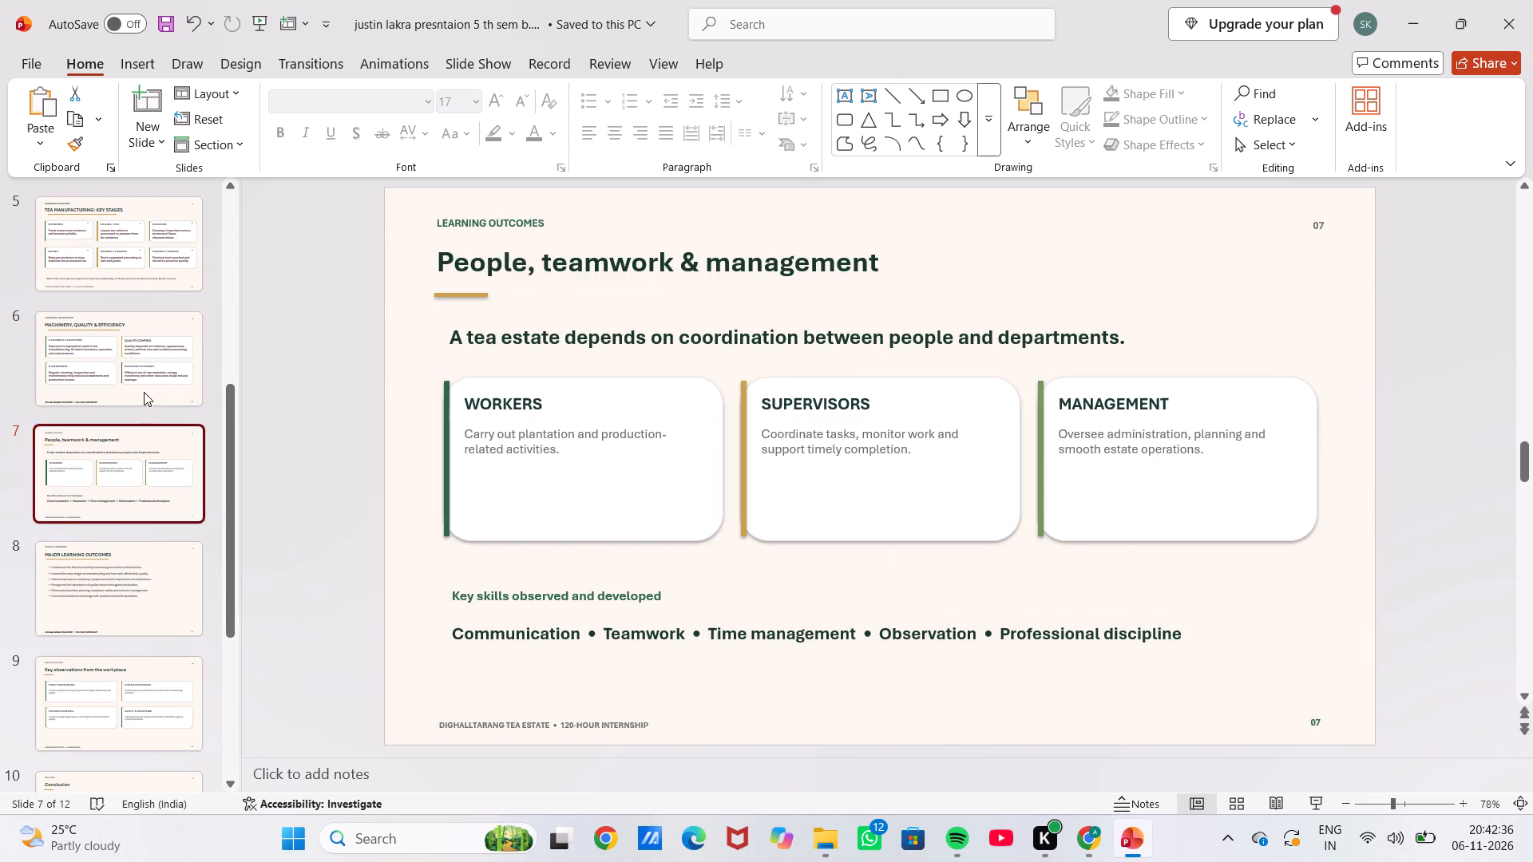
click(141, 389)
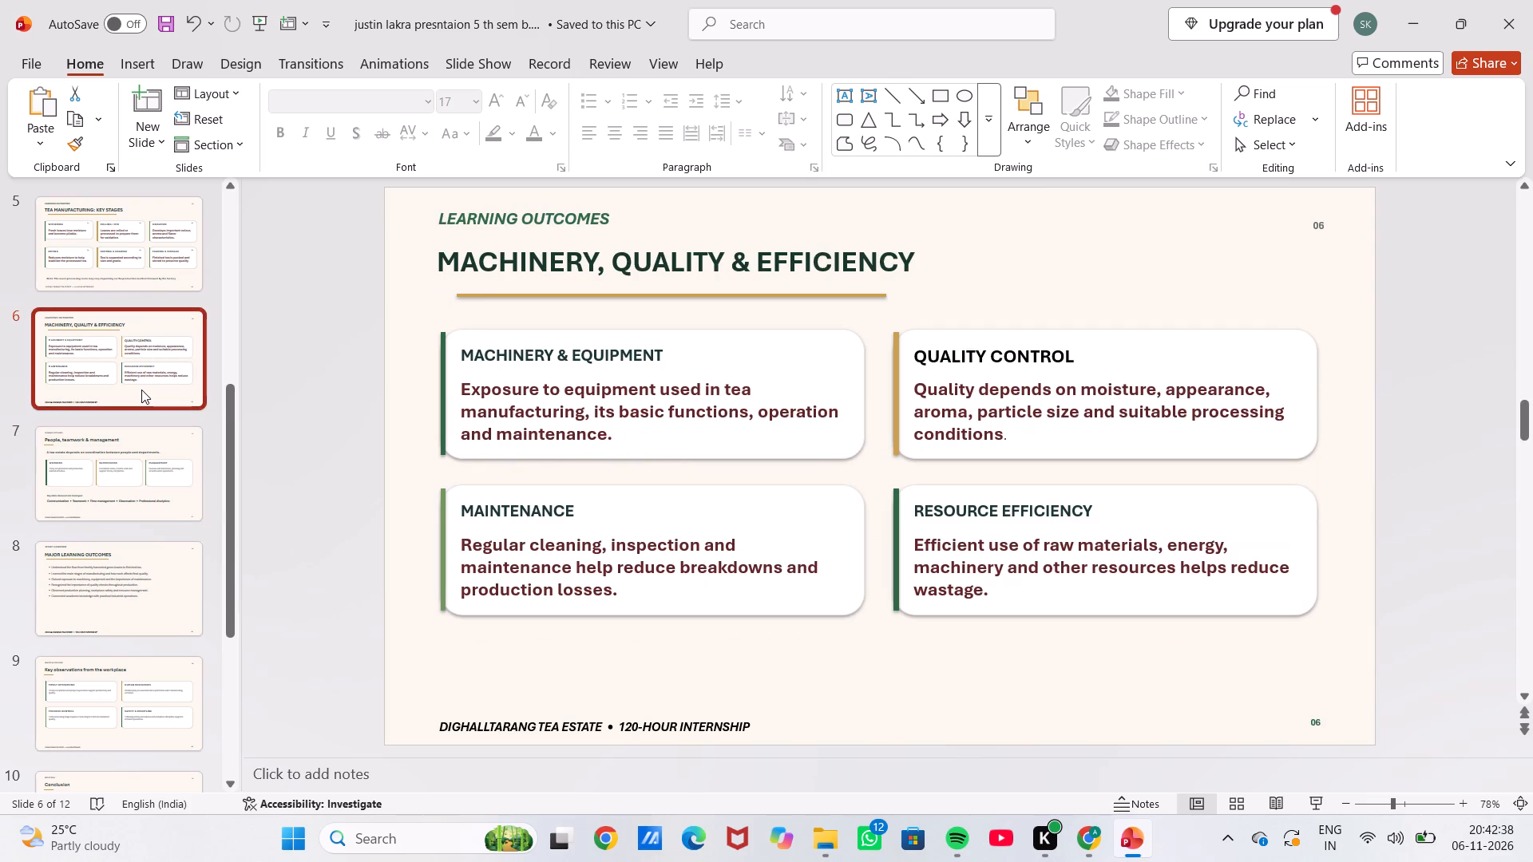
click(160, 272)
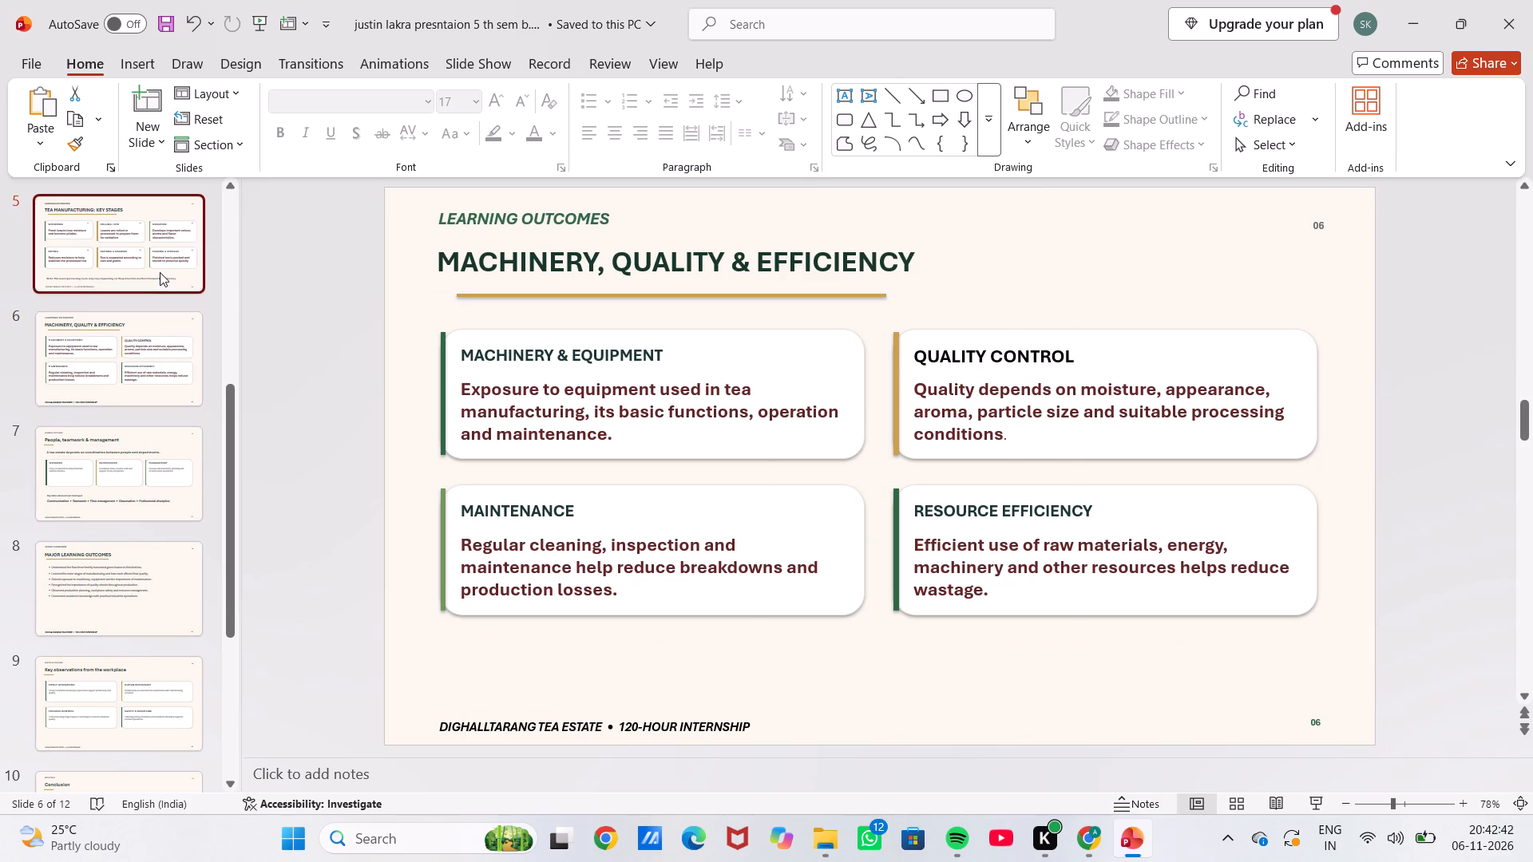
click(157, 367)
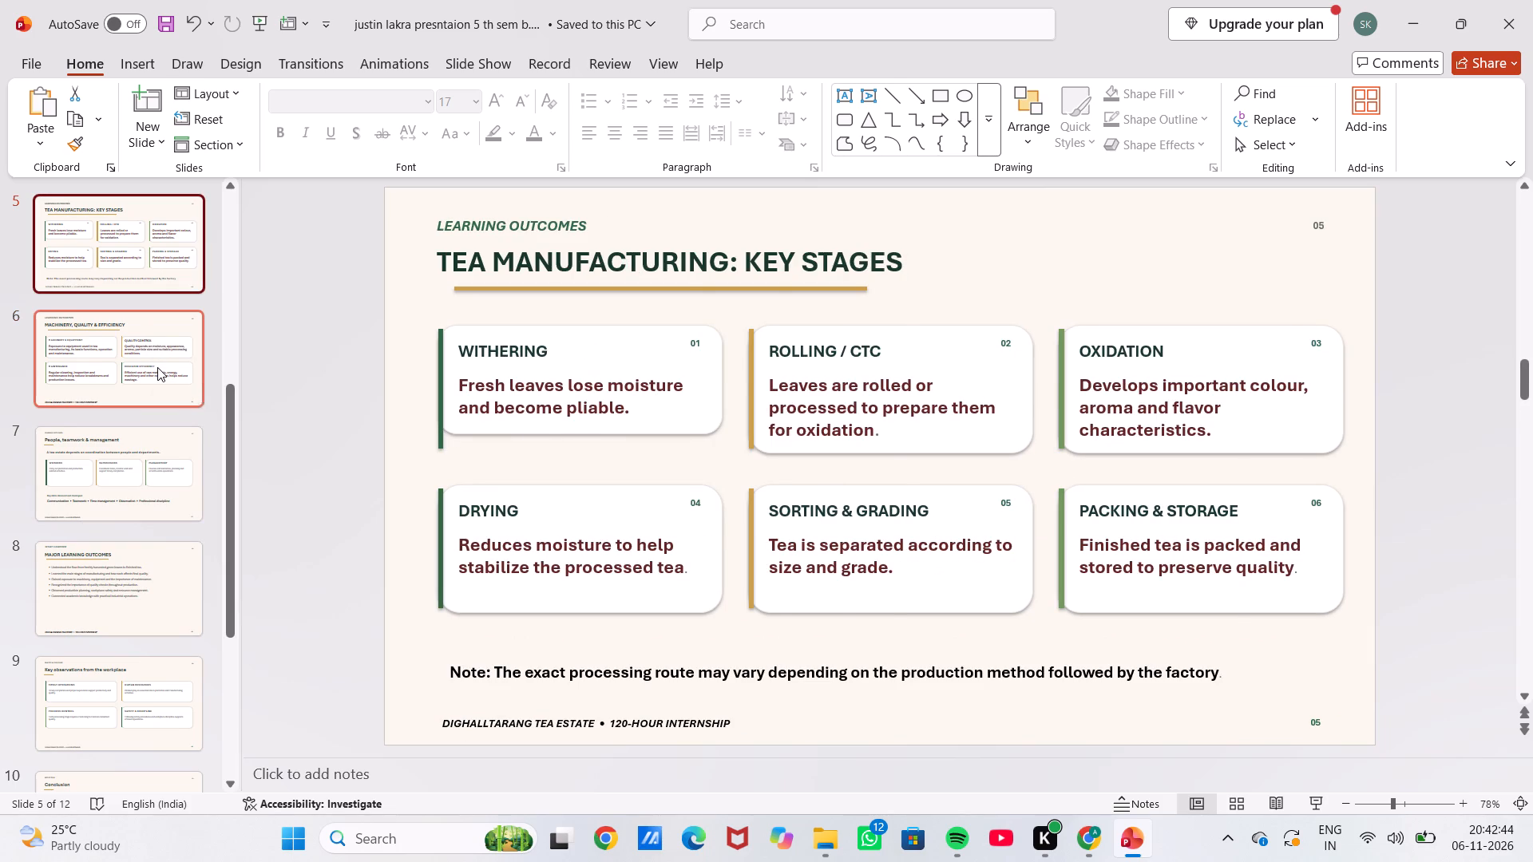
click(455, 719)
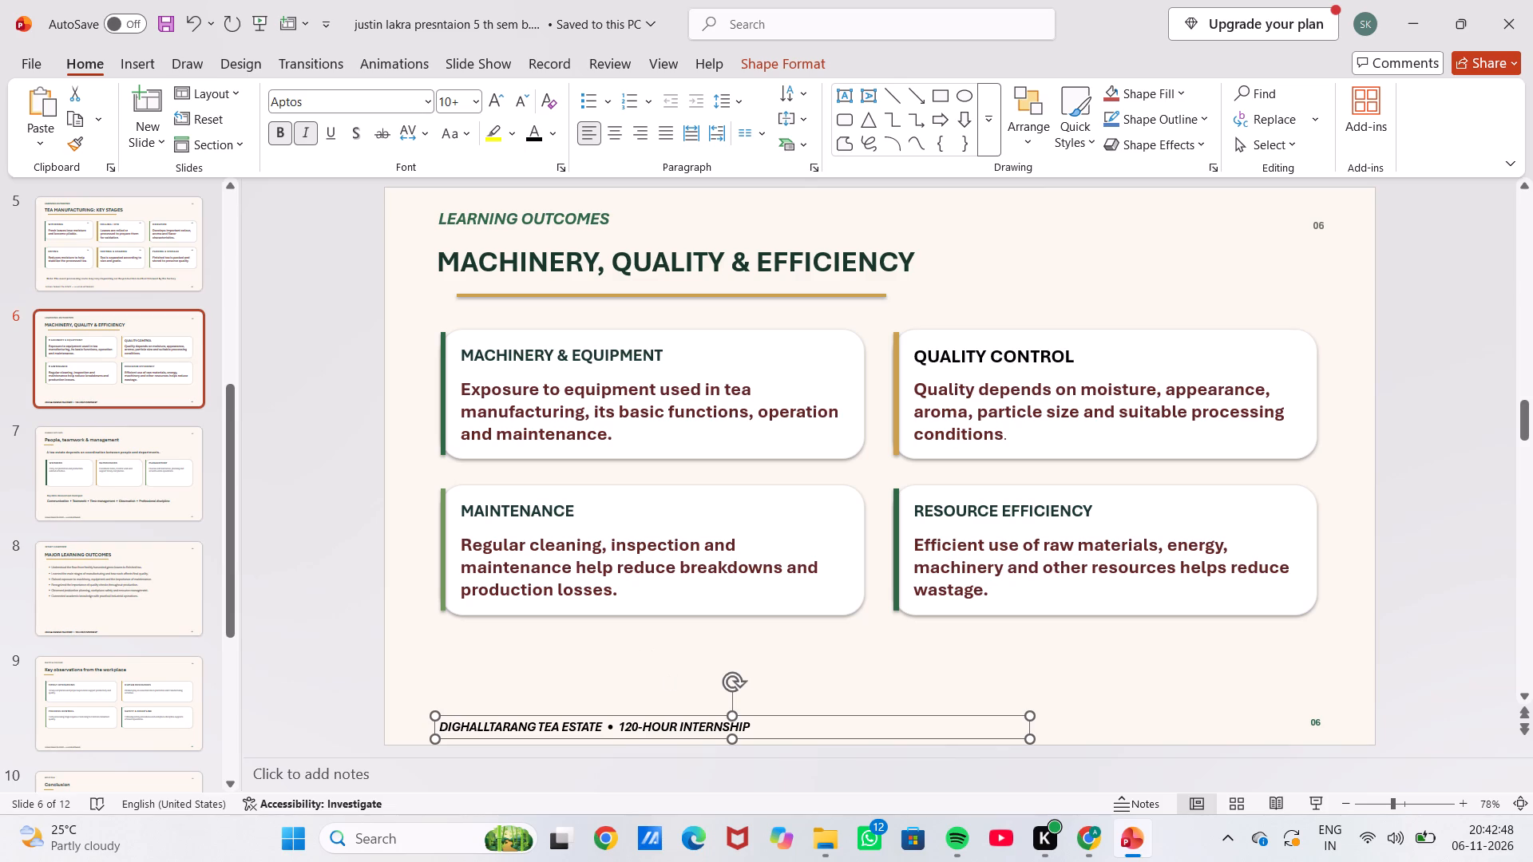
drag(748, 727, 442, 731)
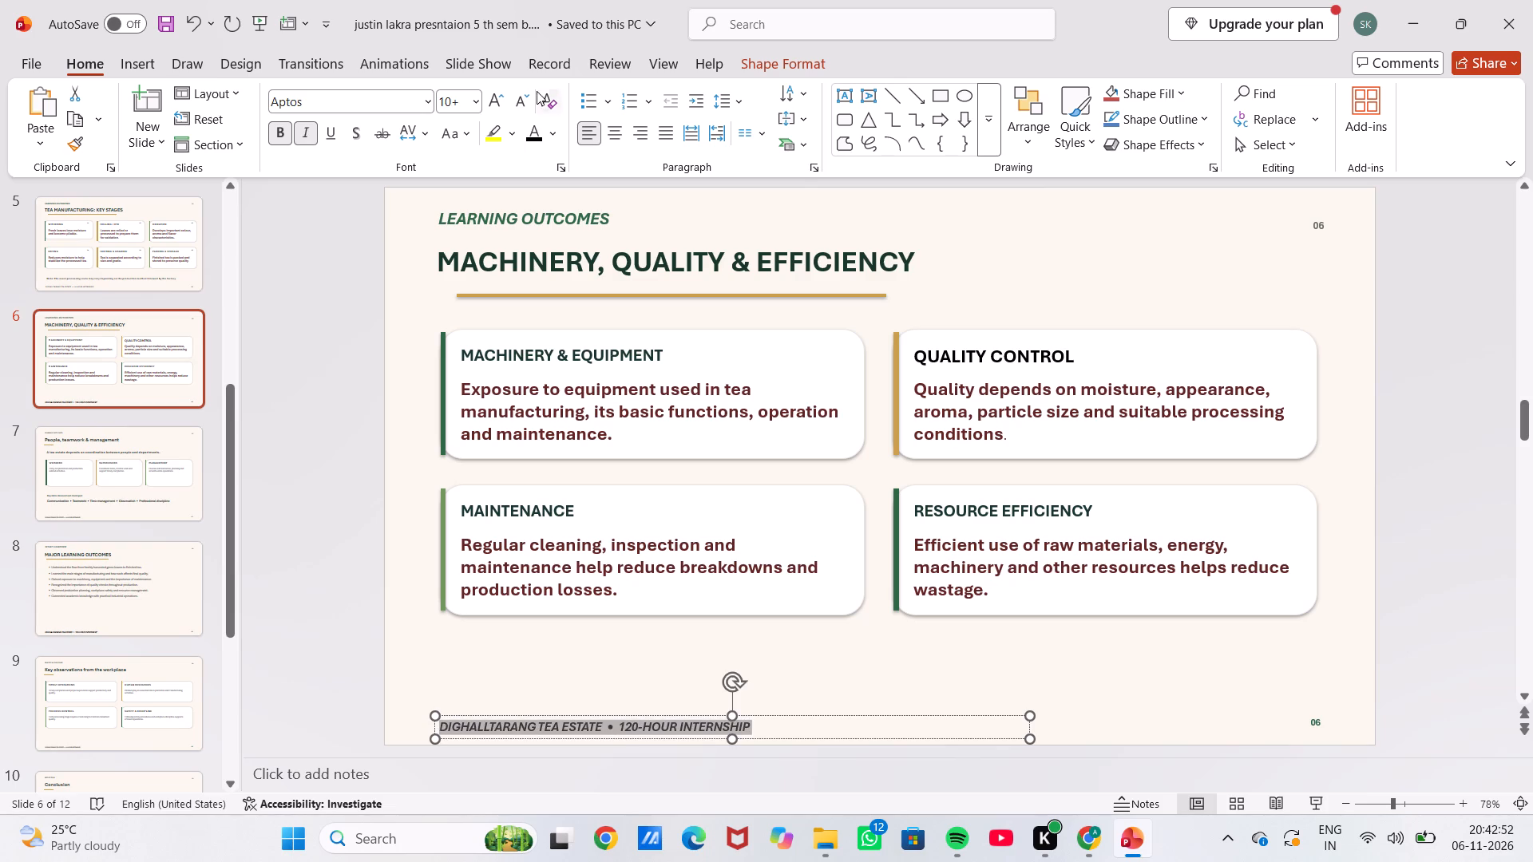
click(521, 104)
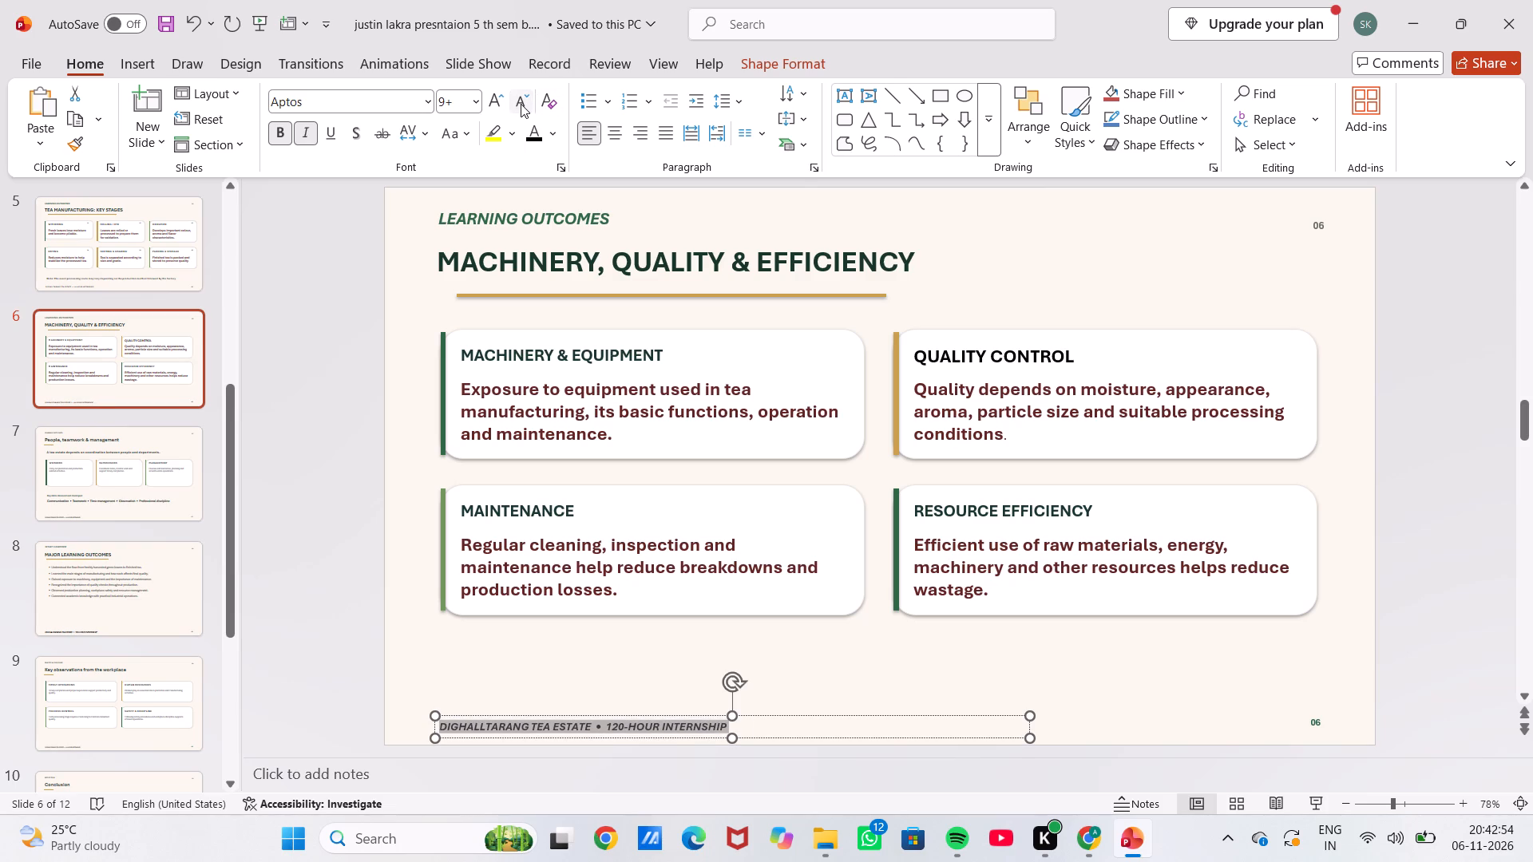
Enlarge the entire footer text on slide 6 by one font-size increment and compare it with slide 7's footer.
click(494, 97)
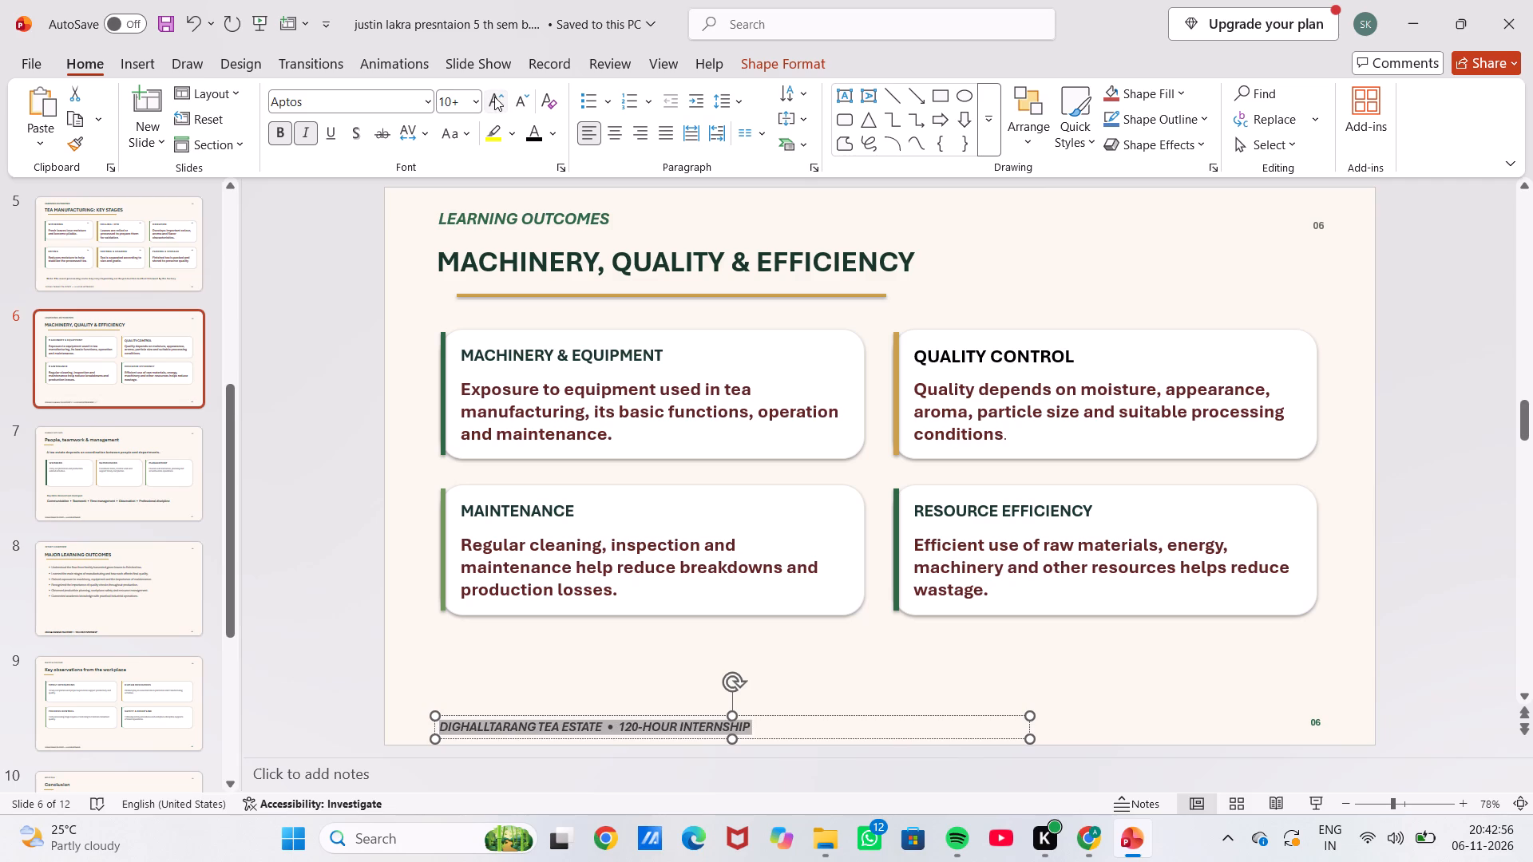
click(392, 324)
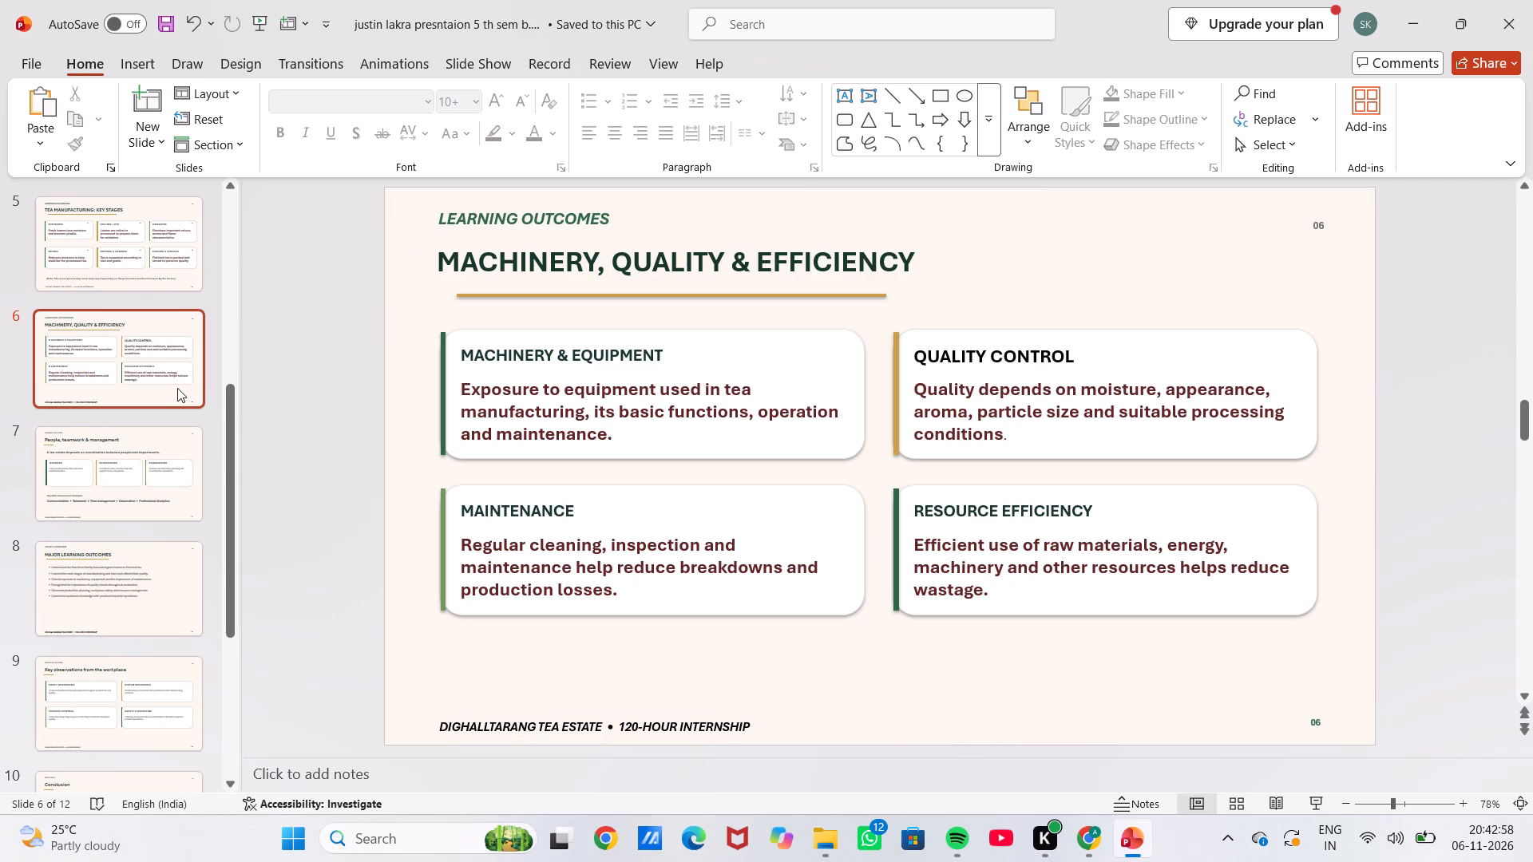
click(131, 467)
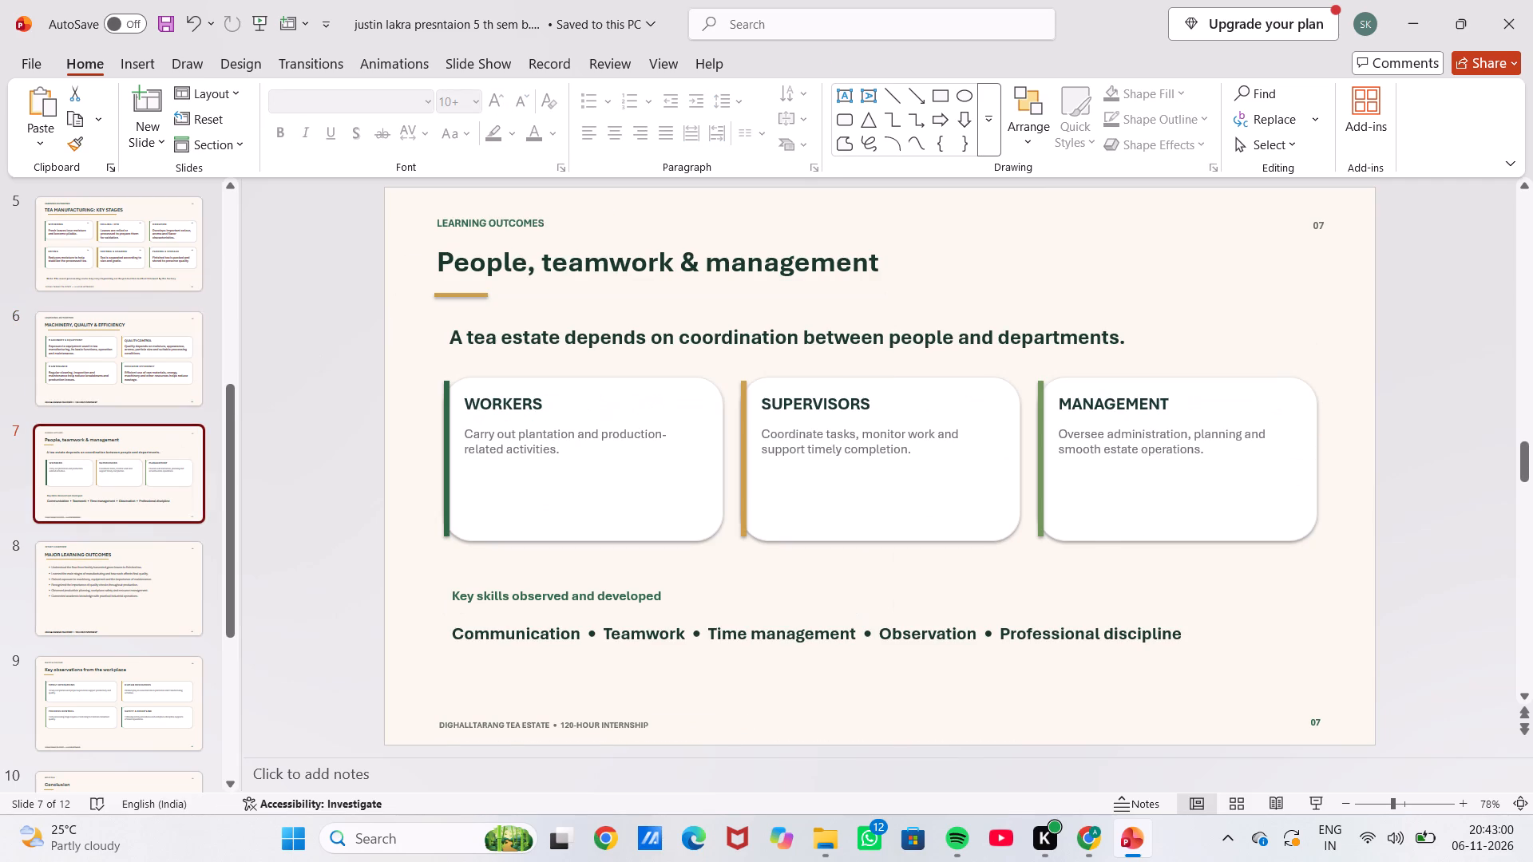
click(191, 354)
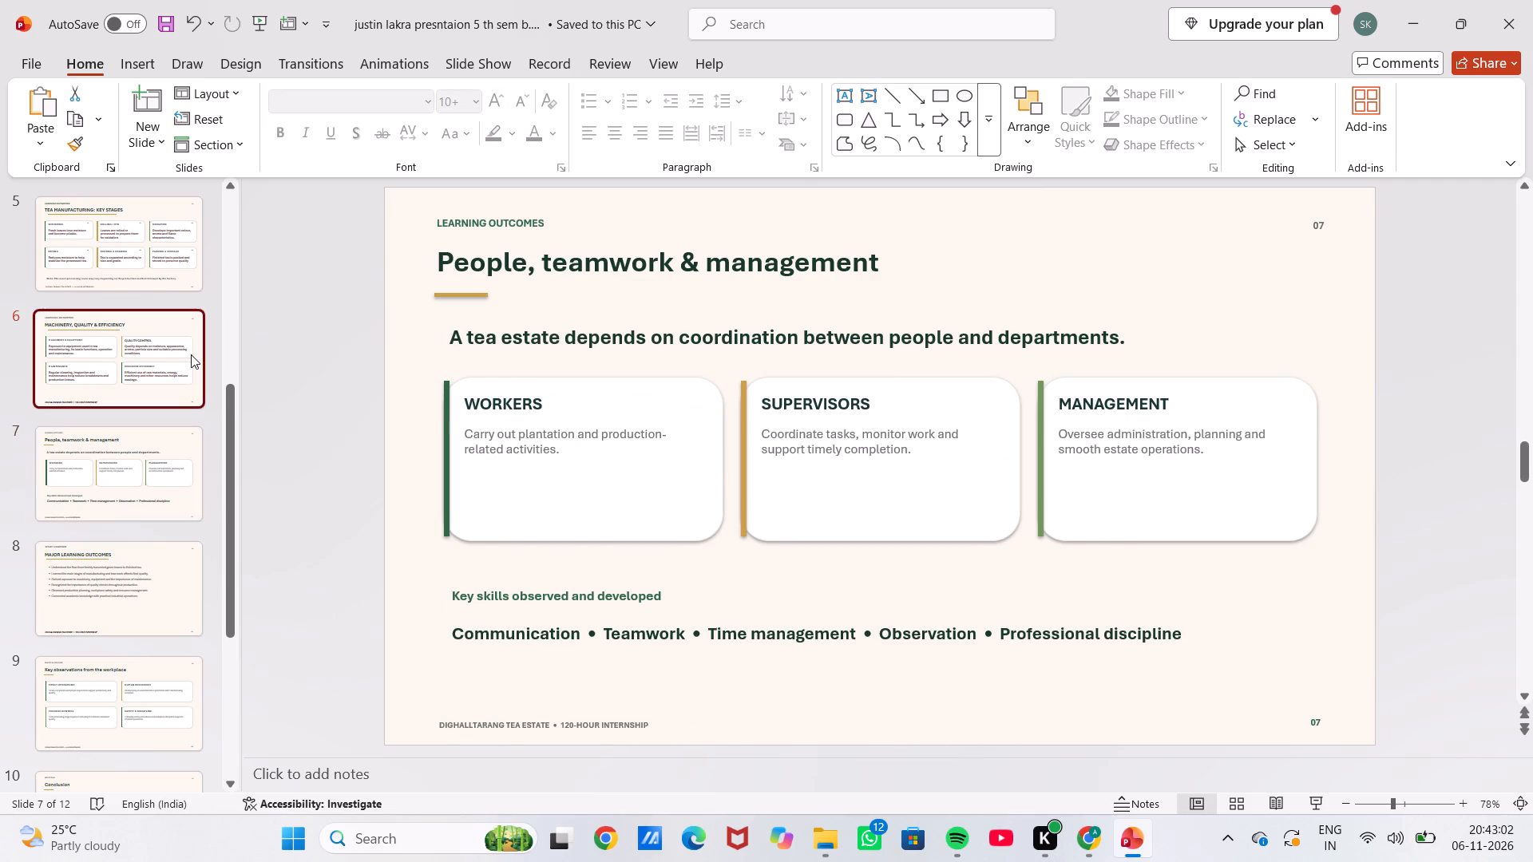
Make all six bullet points on slide 8 bold and dark red.
click(172, 589)
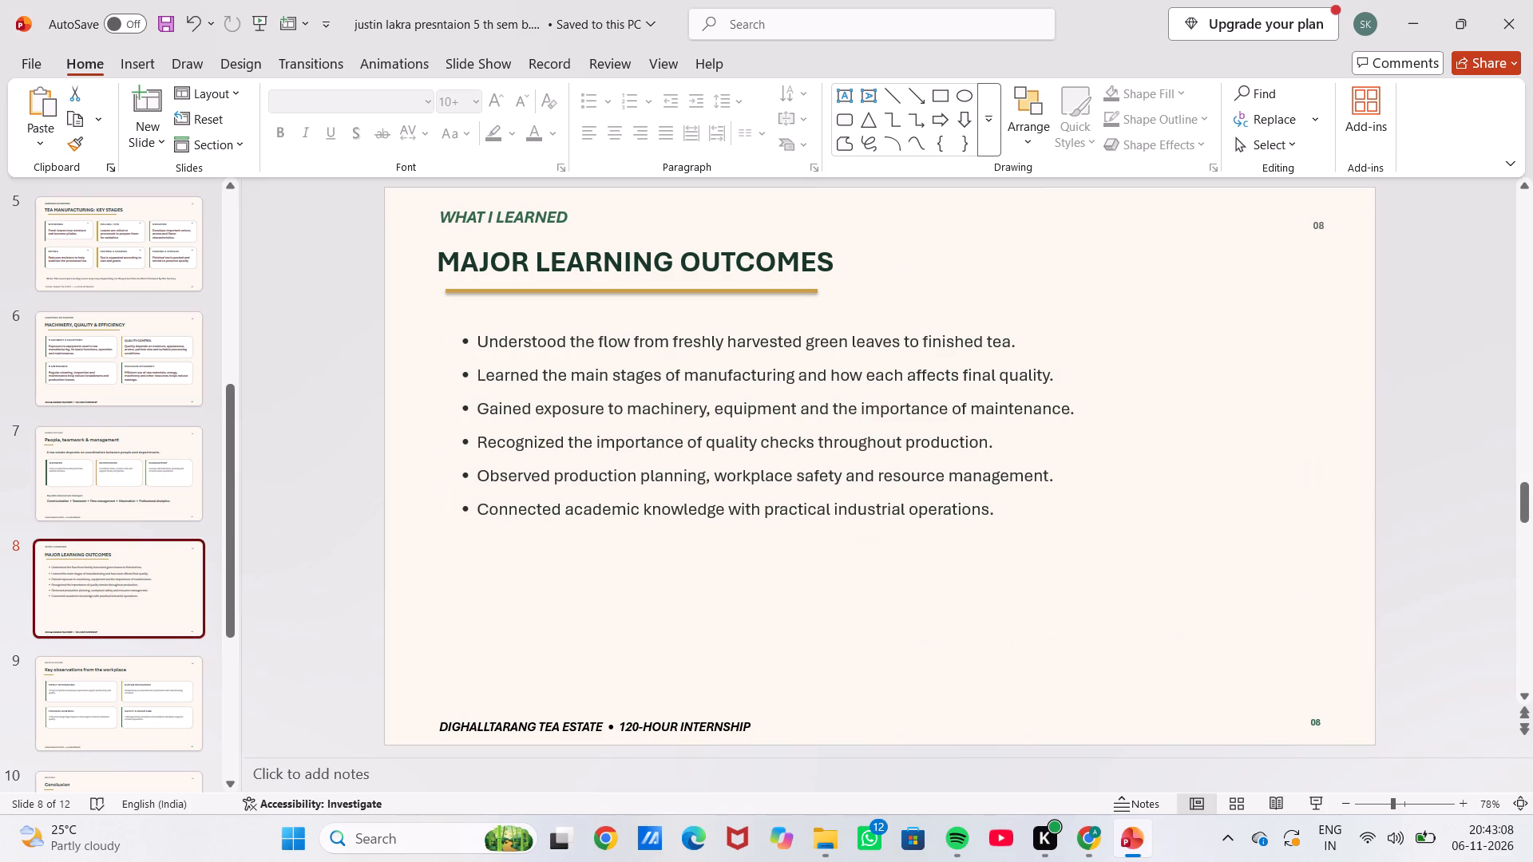
drag(480, 342, 506, 363)
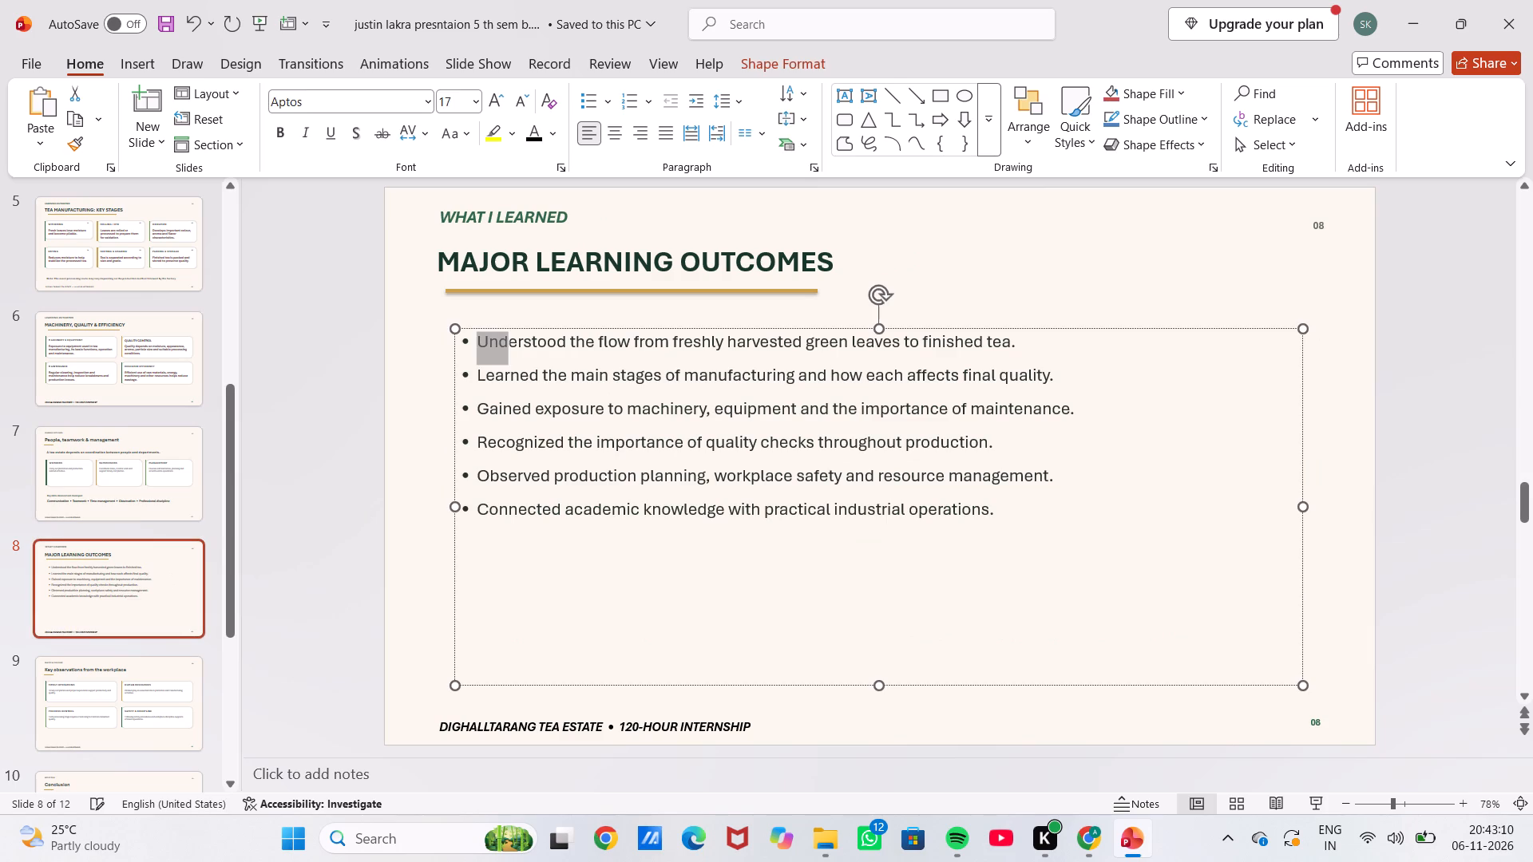
drag(506, 363, 774, 501)
click(774, 501)
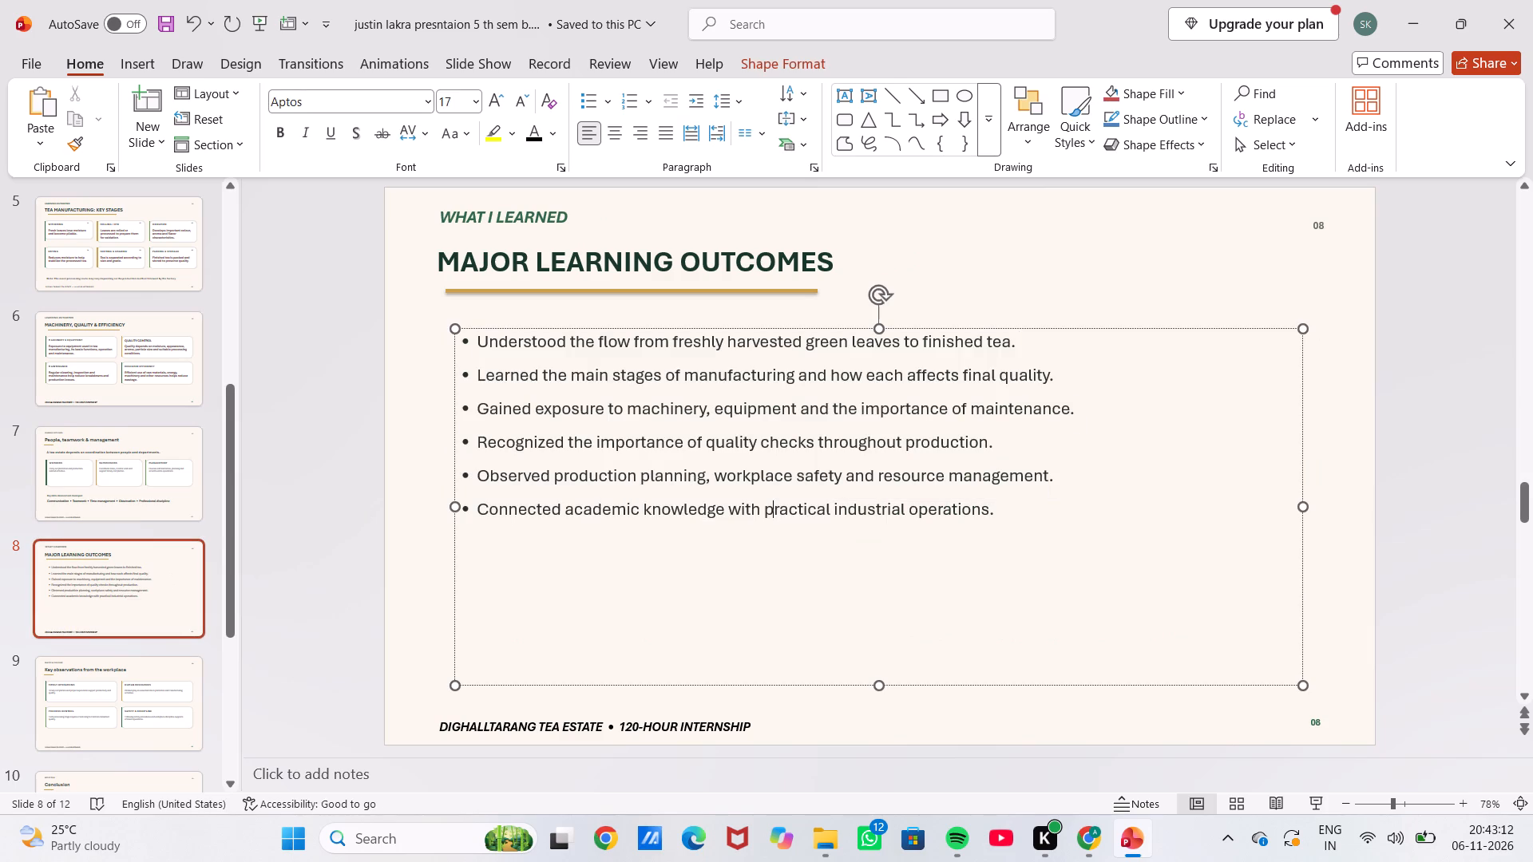
click(465, 346)
drag(465, 346, 735, 476)
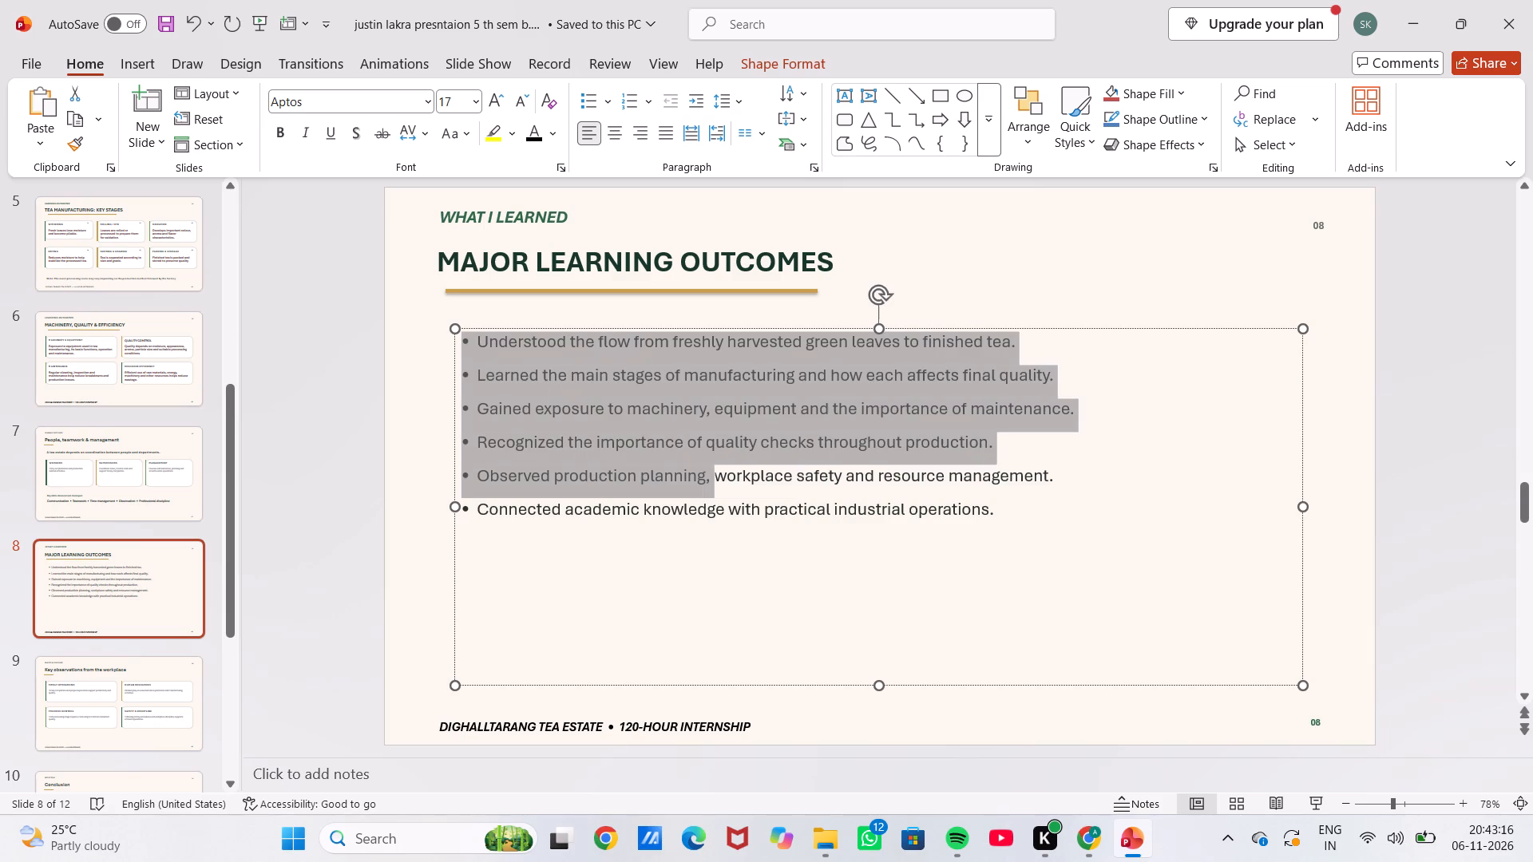
drag(735, 476, 881, 564)
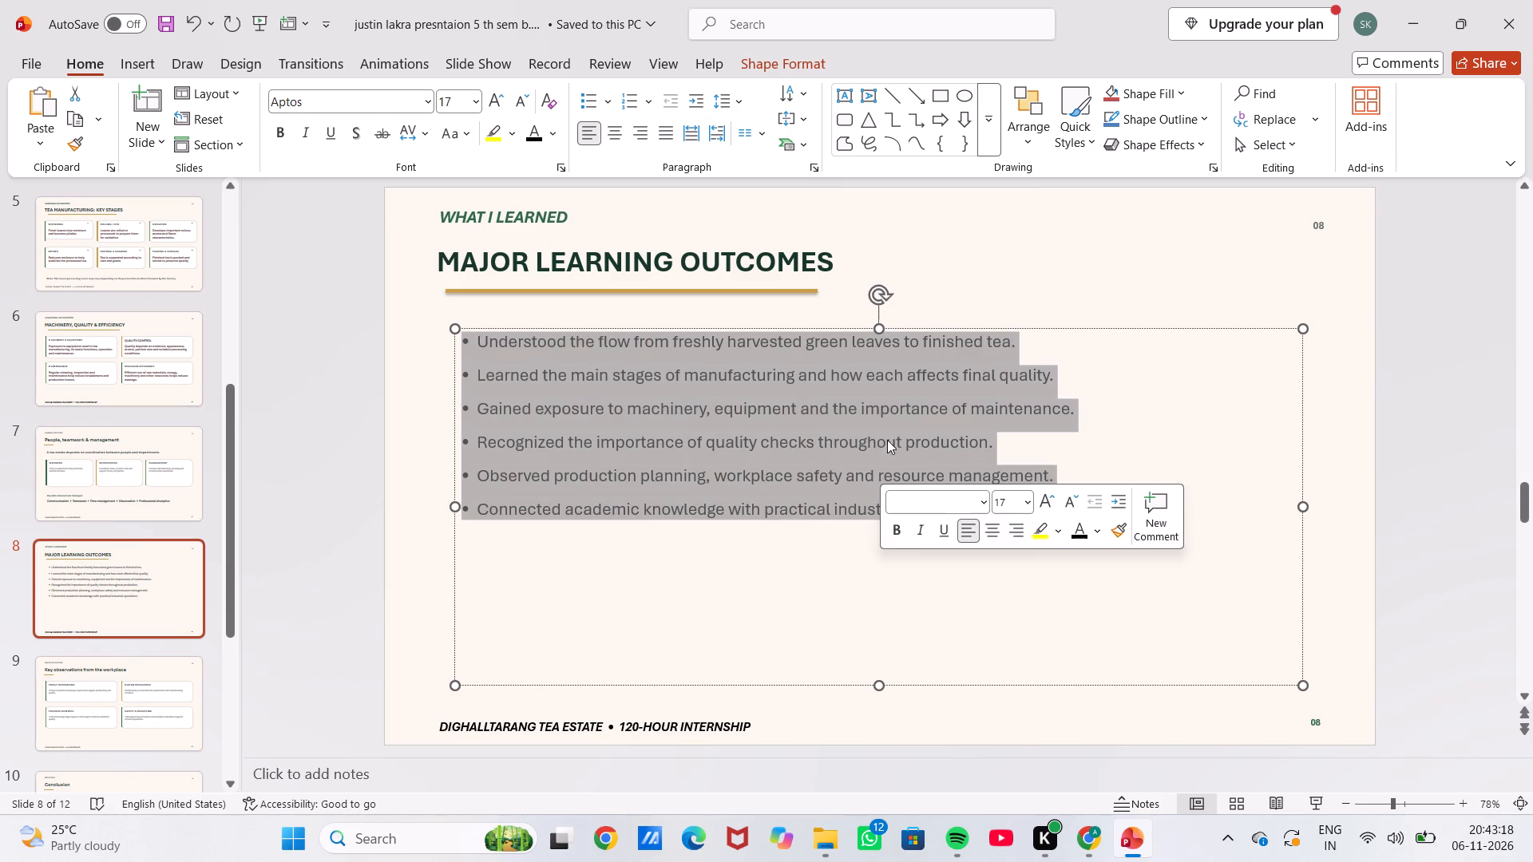
click(839, 330)
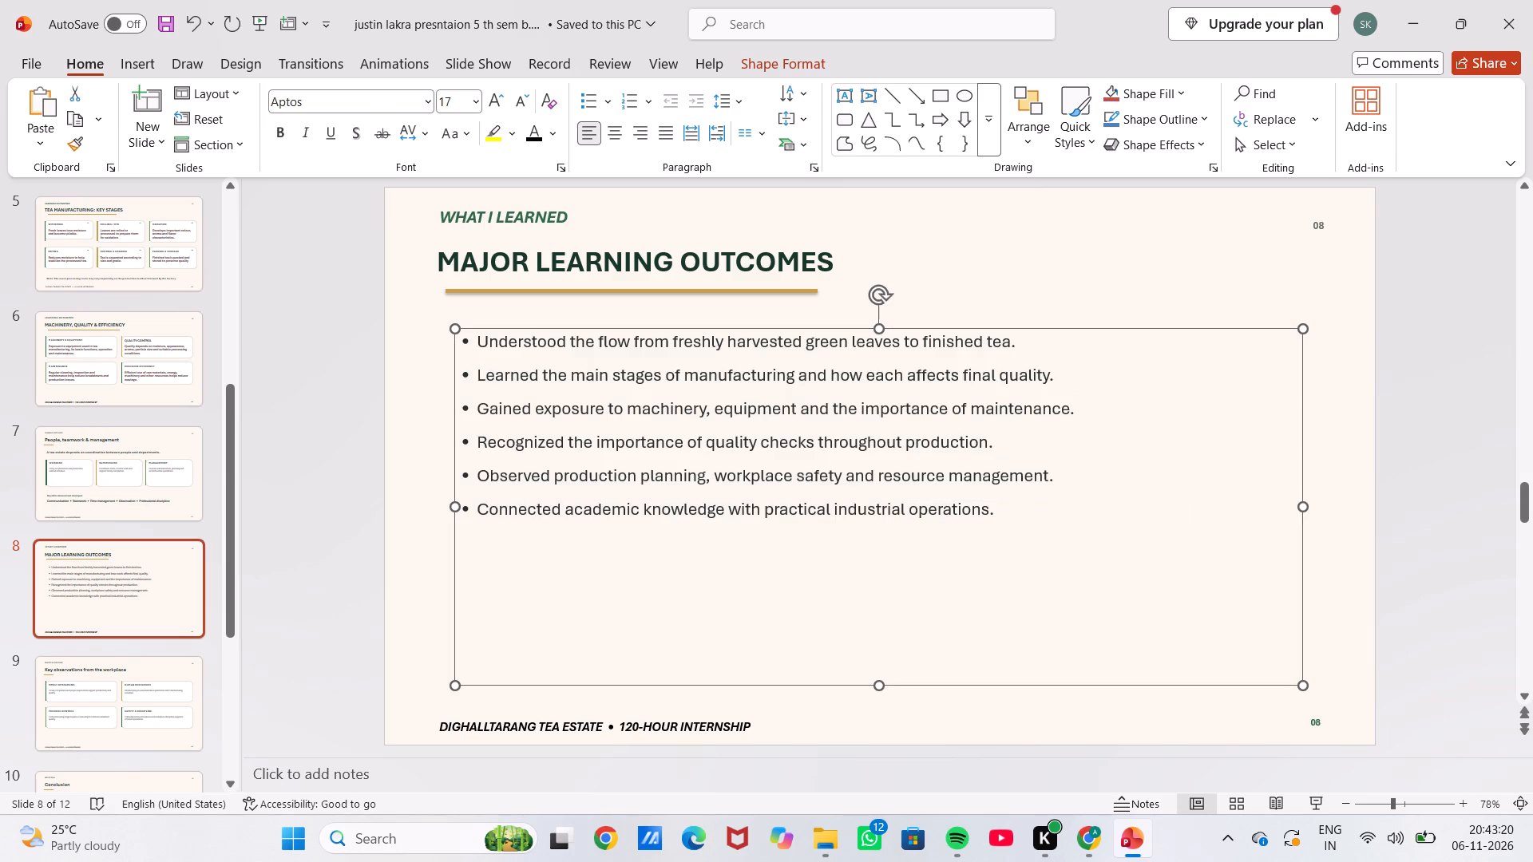
drag(463, 340, 896, 500)
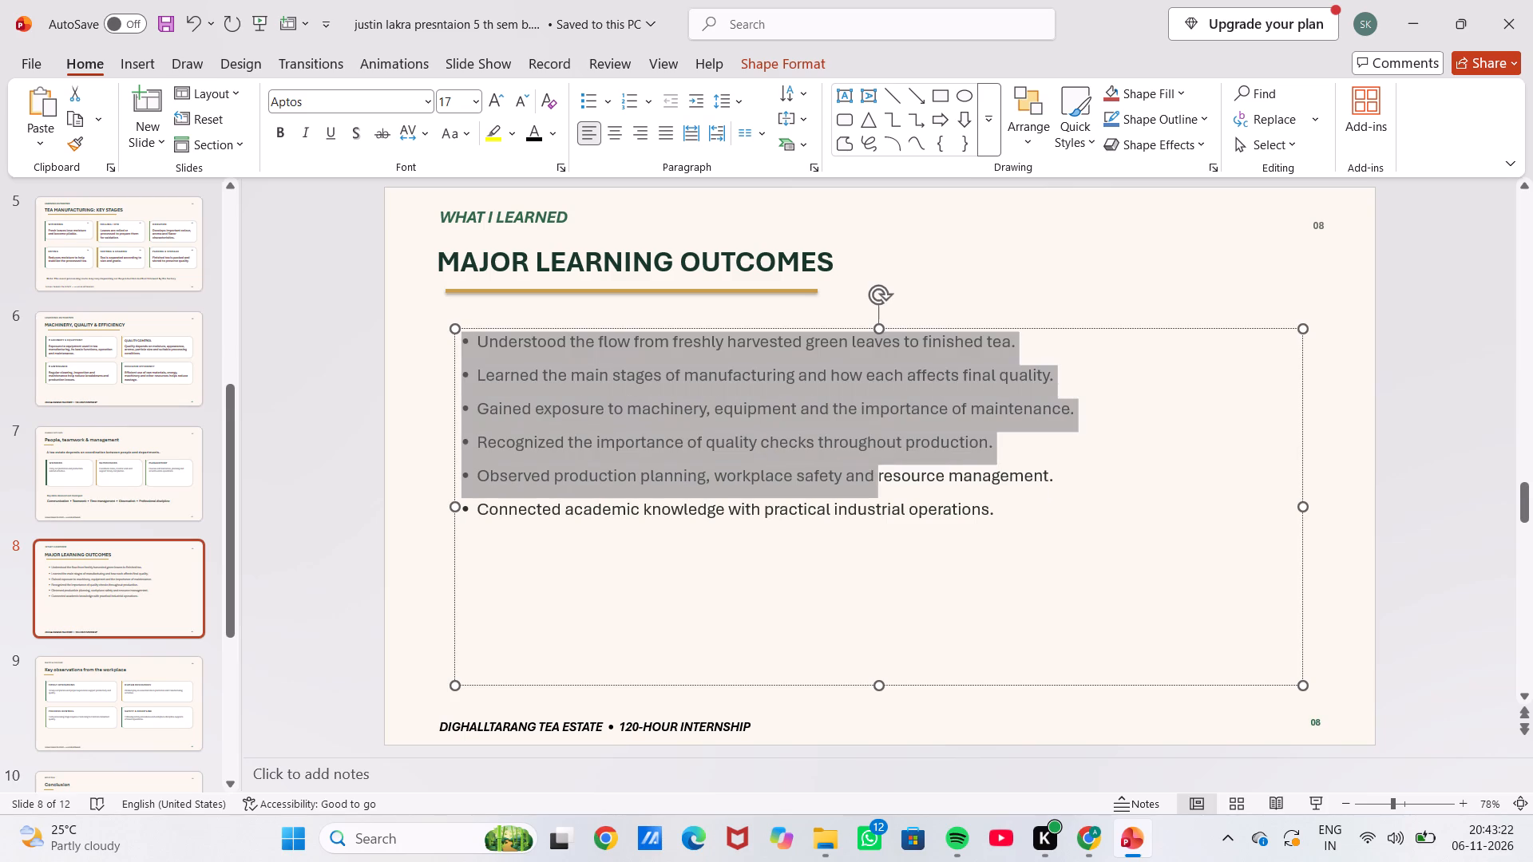
drag(896, 500, 996, 523)
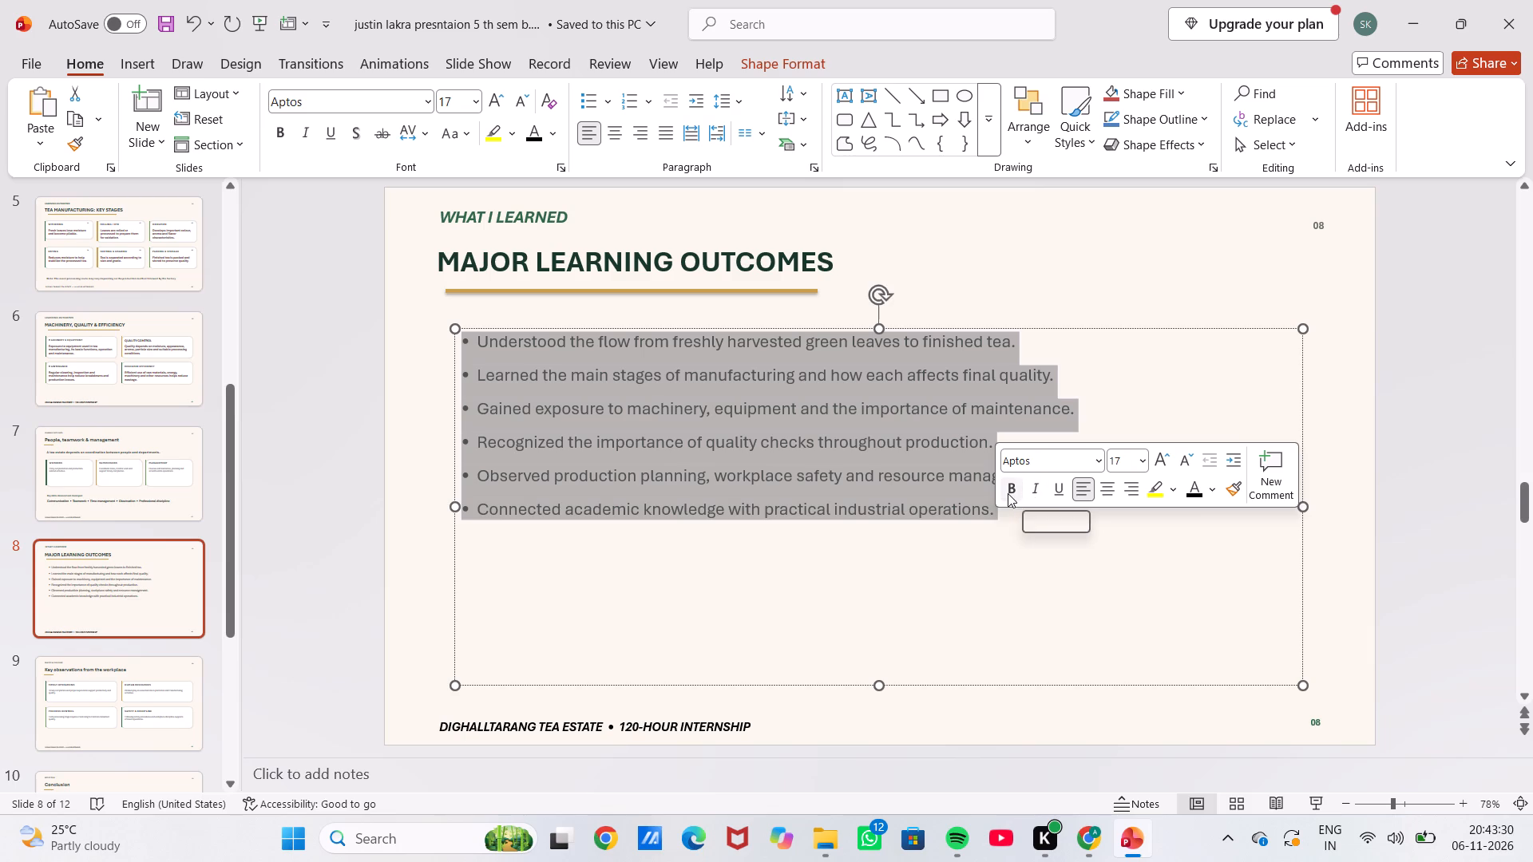
click(1008, 493)
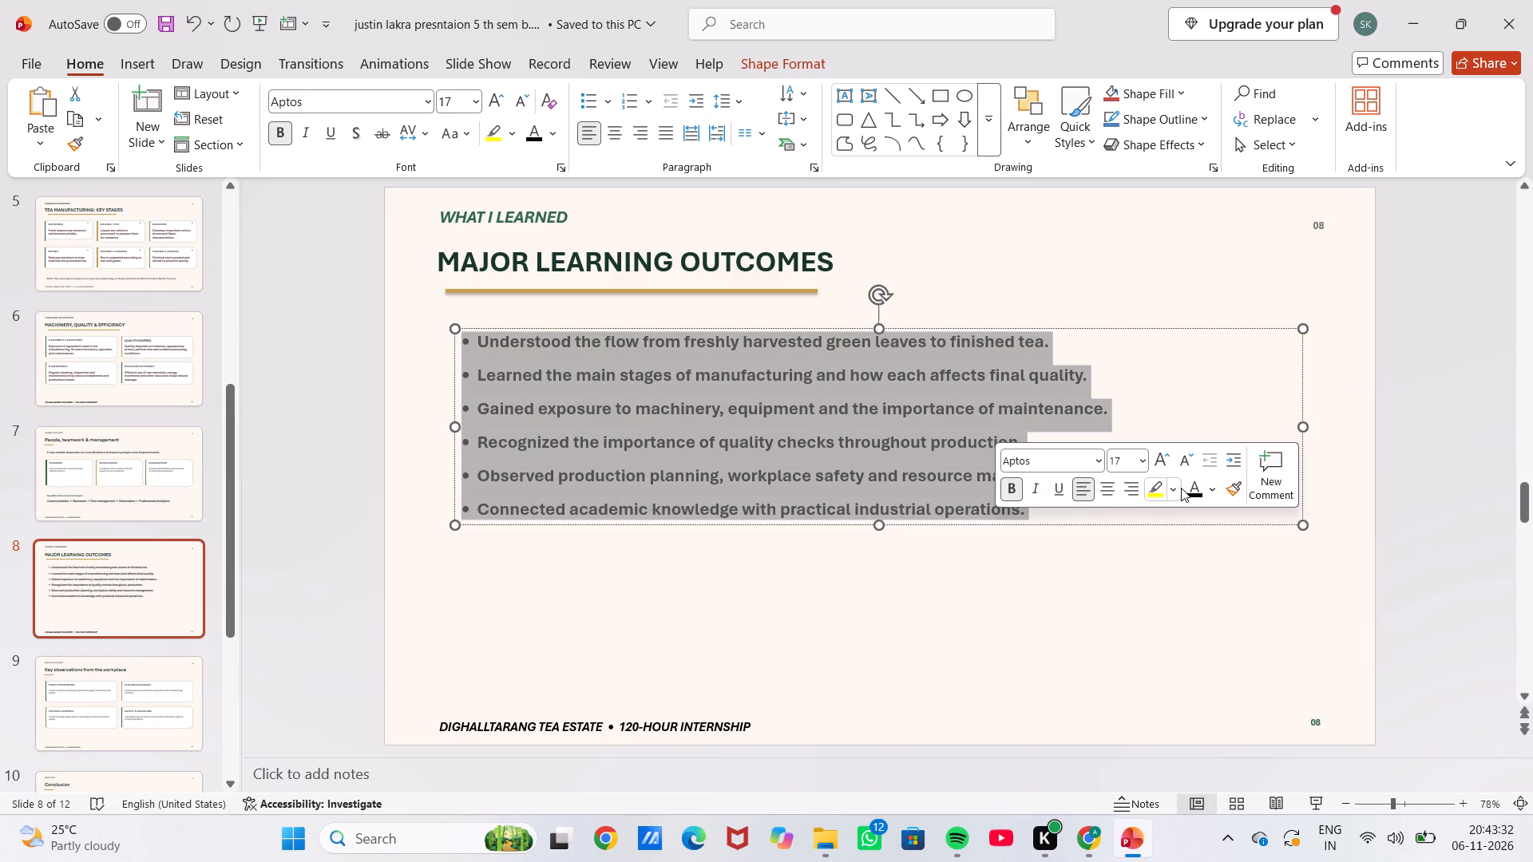
click(1211, 488)
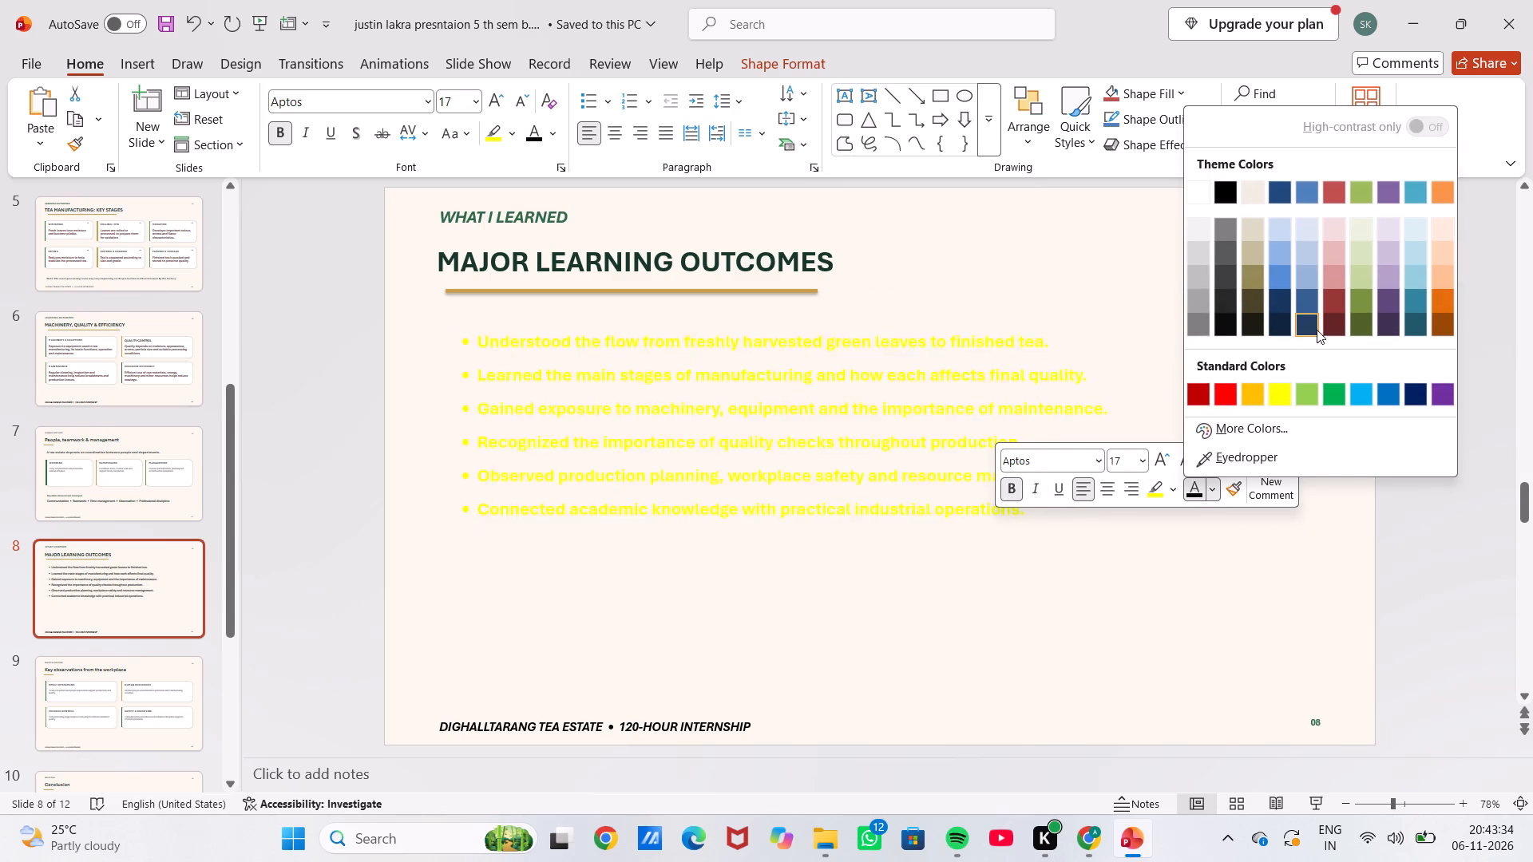
click(1326, 326)
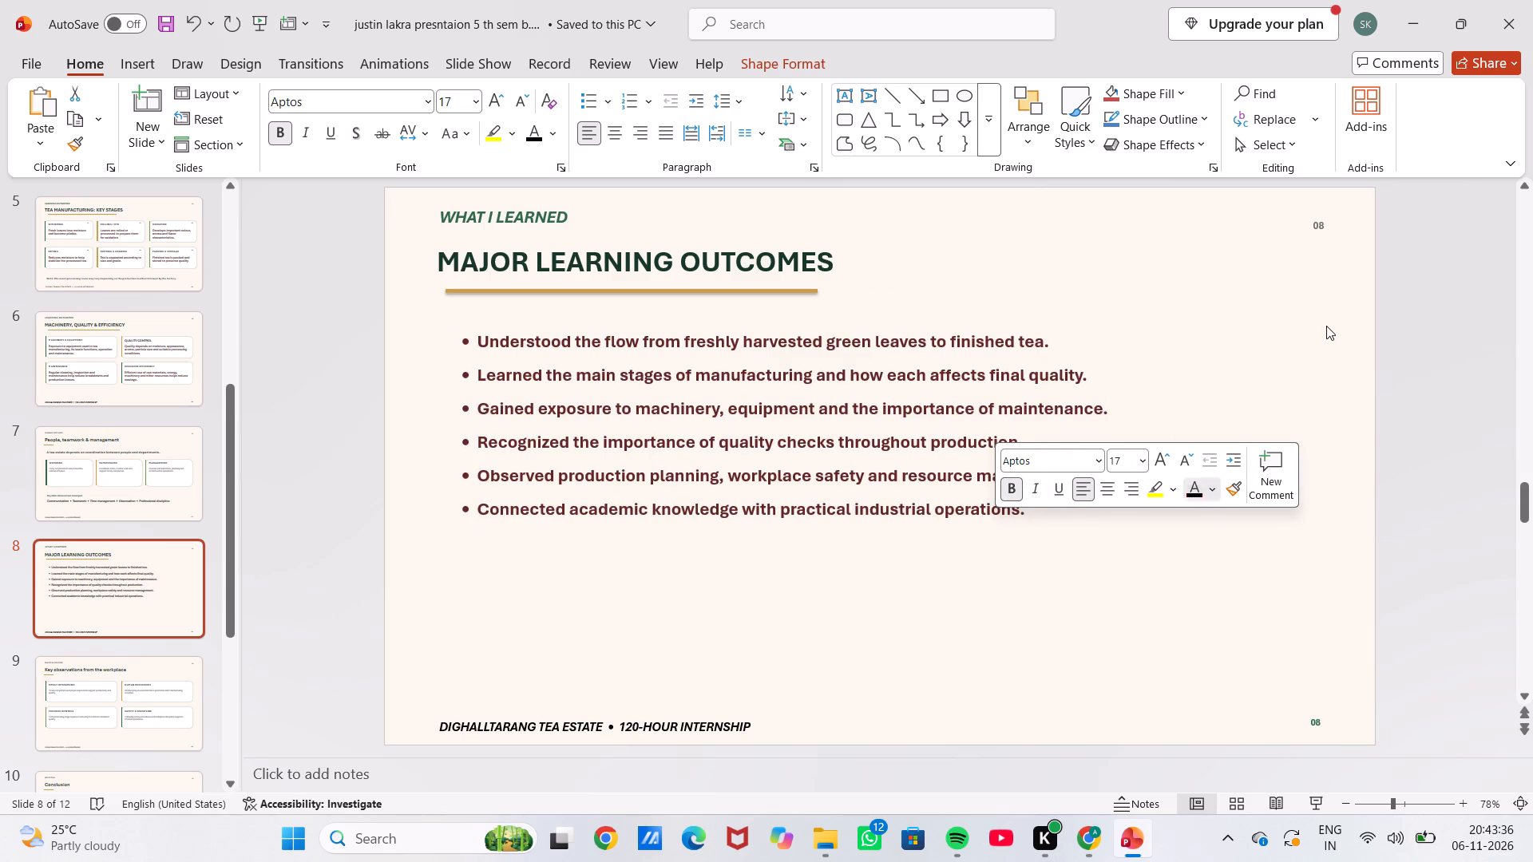
click(1131, 383)
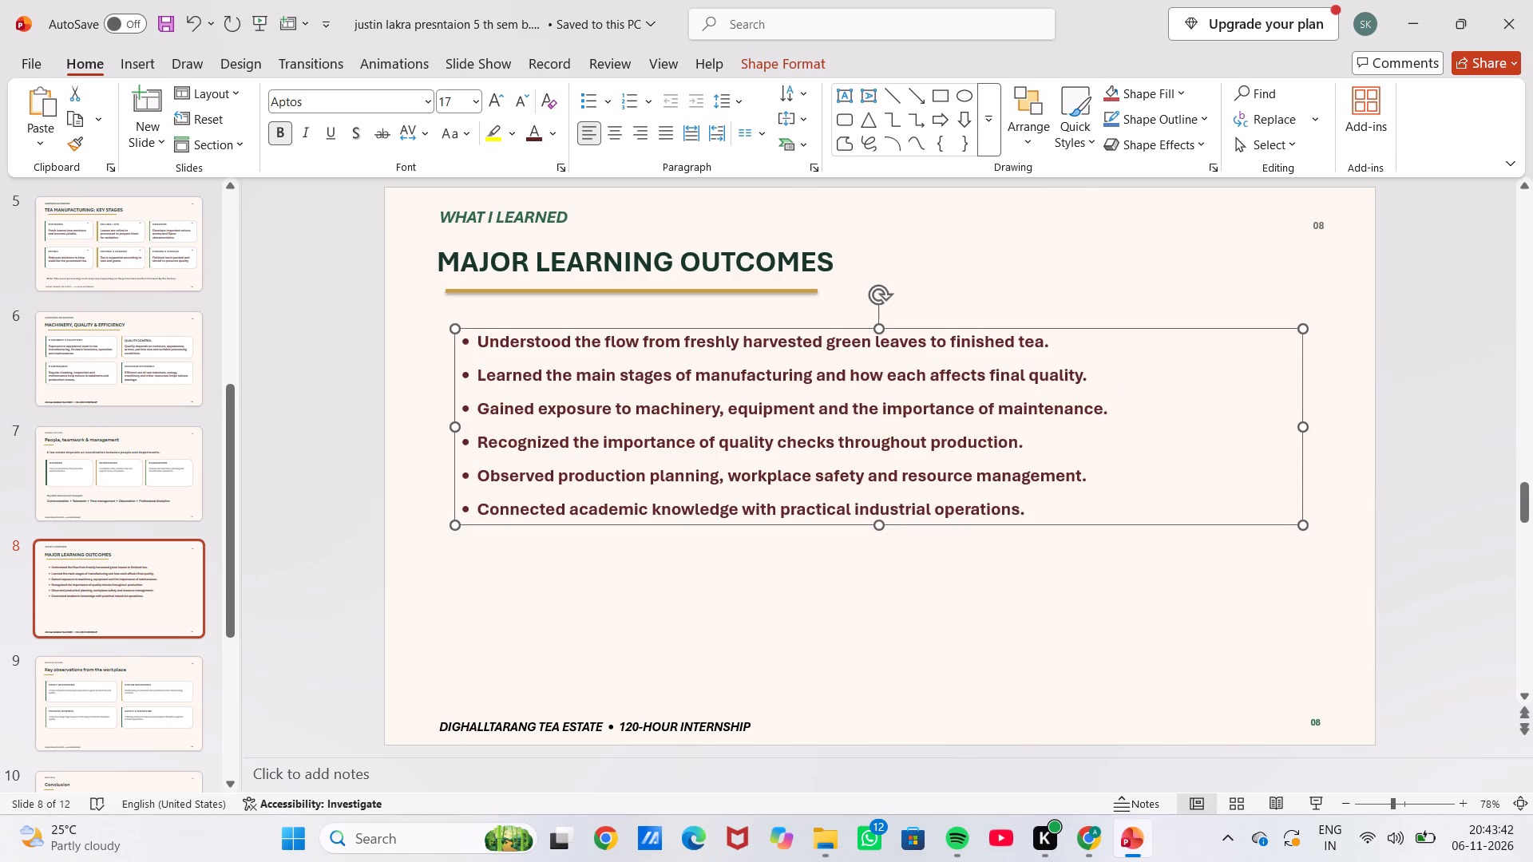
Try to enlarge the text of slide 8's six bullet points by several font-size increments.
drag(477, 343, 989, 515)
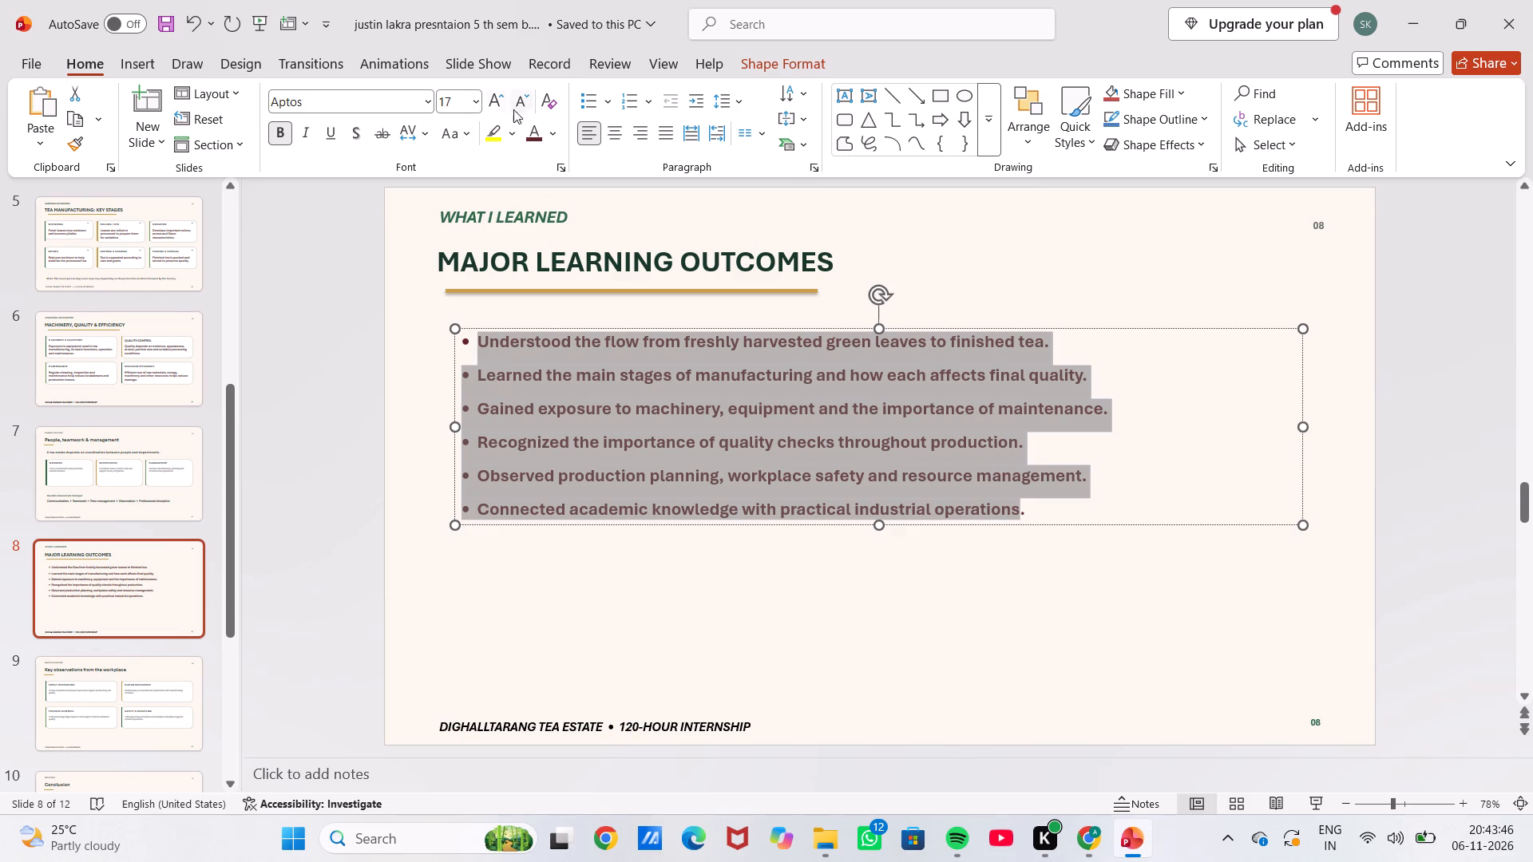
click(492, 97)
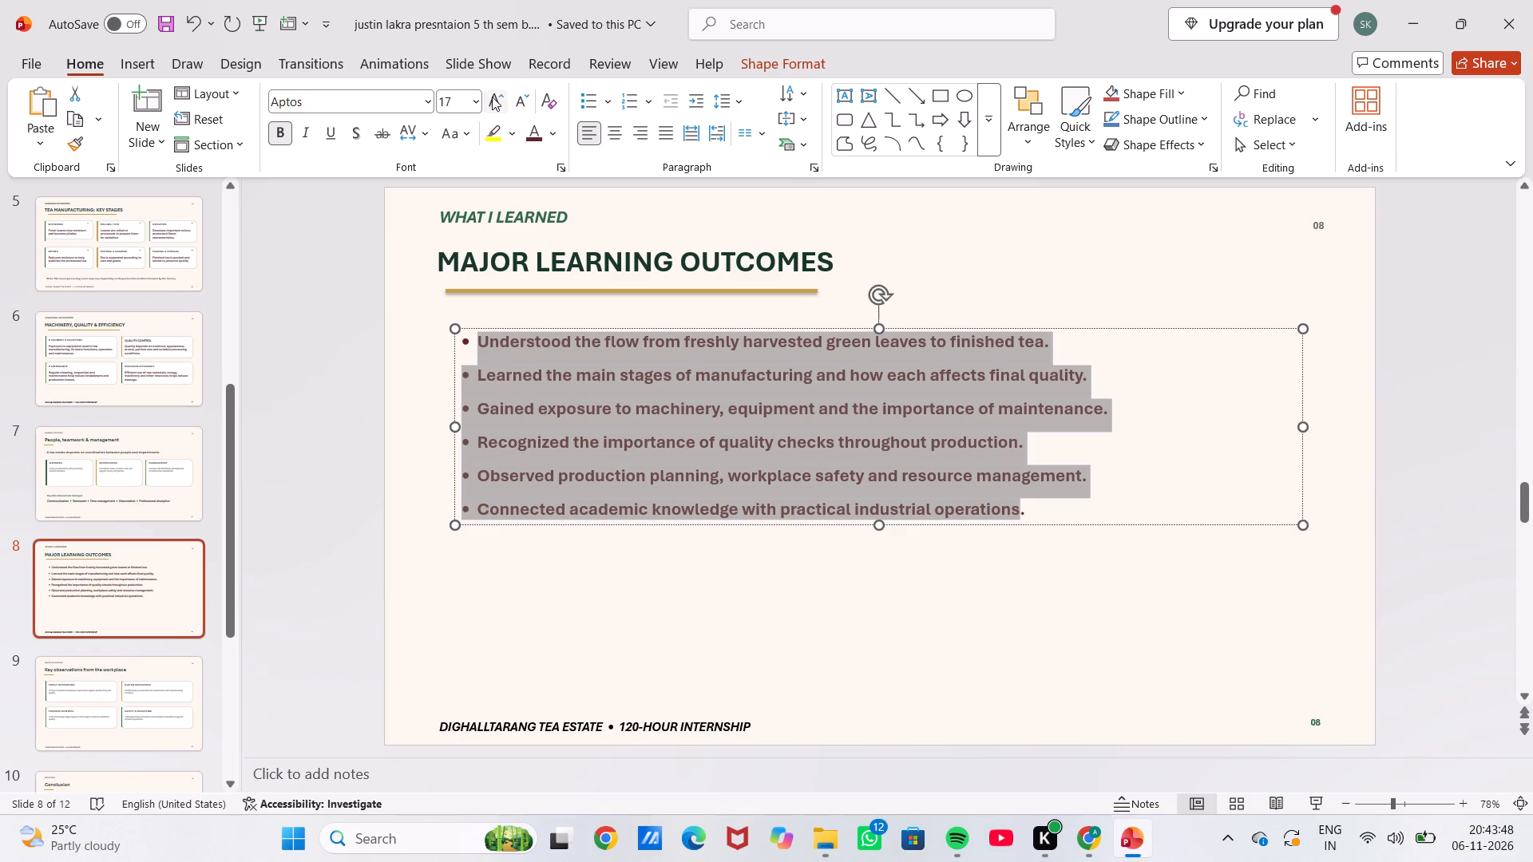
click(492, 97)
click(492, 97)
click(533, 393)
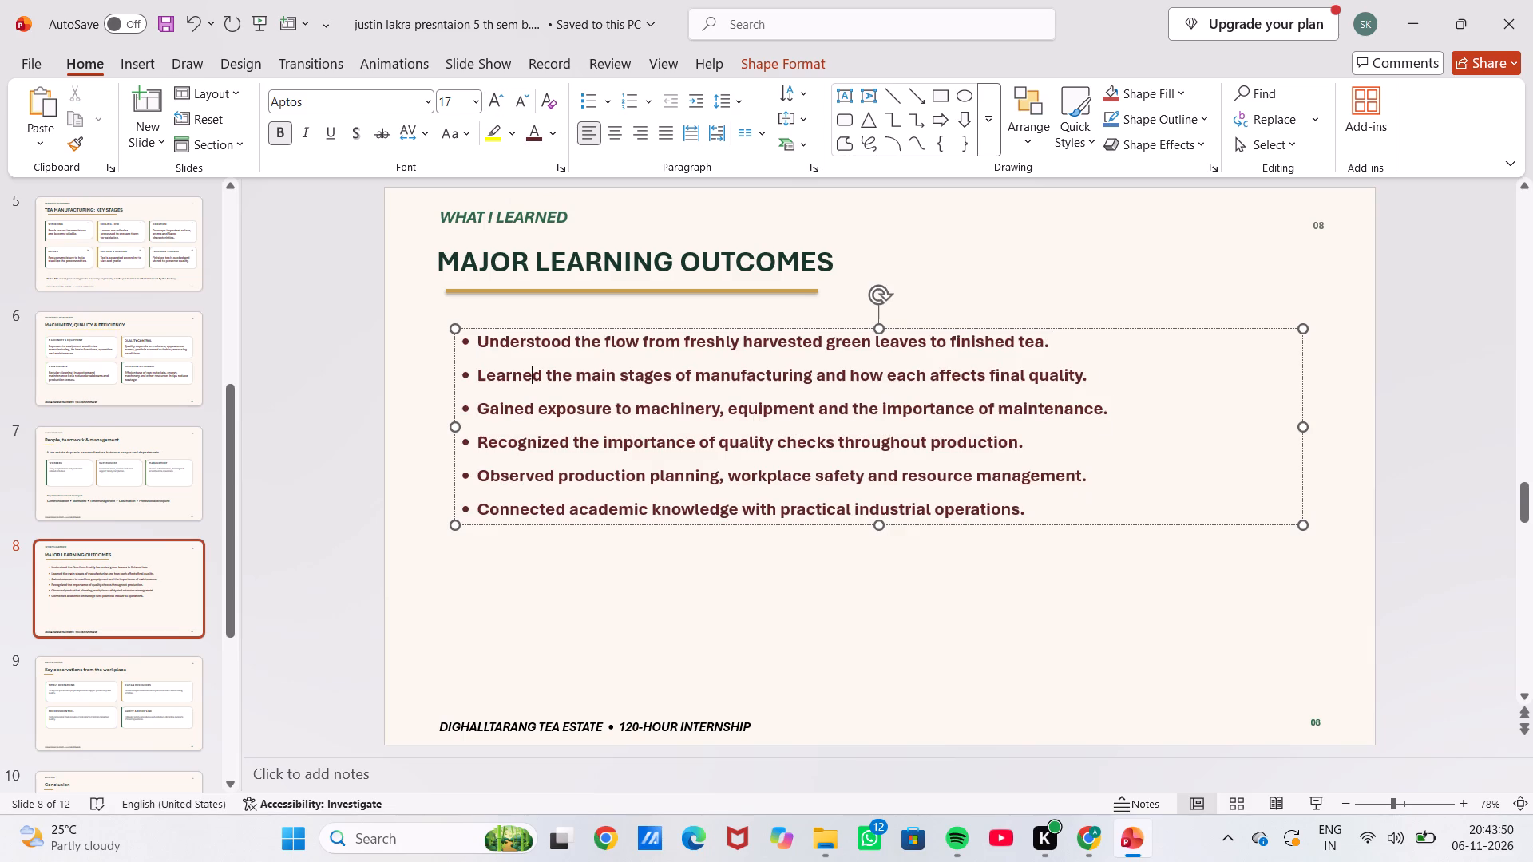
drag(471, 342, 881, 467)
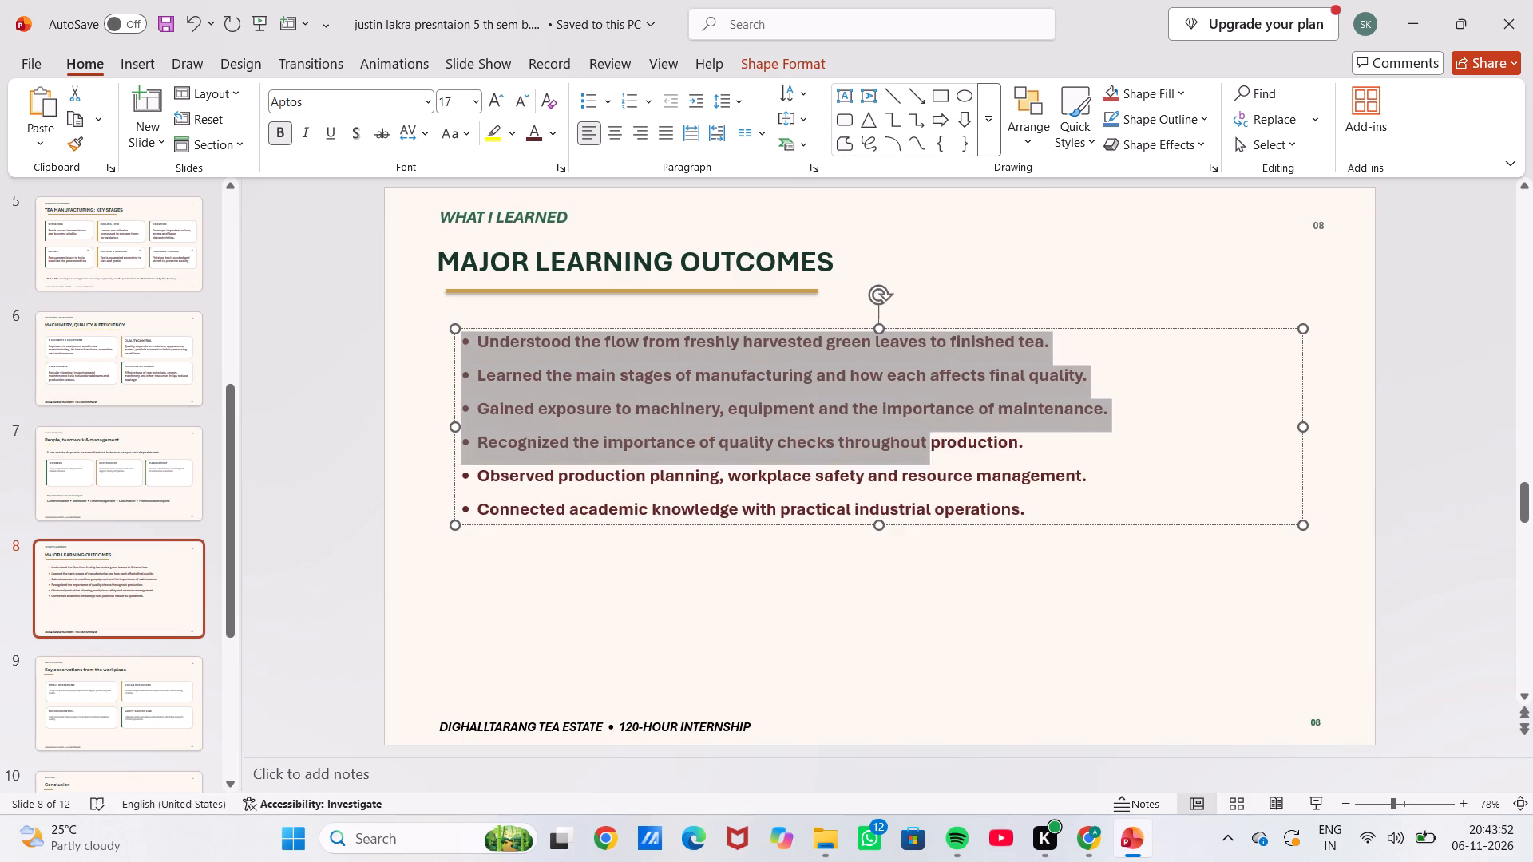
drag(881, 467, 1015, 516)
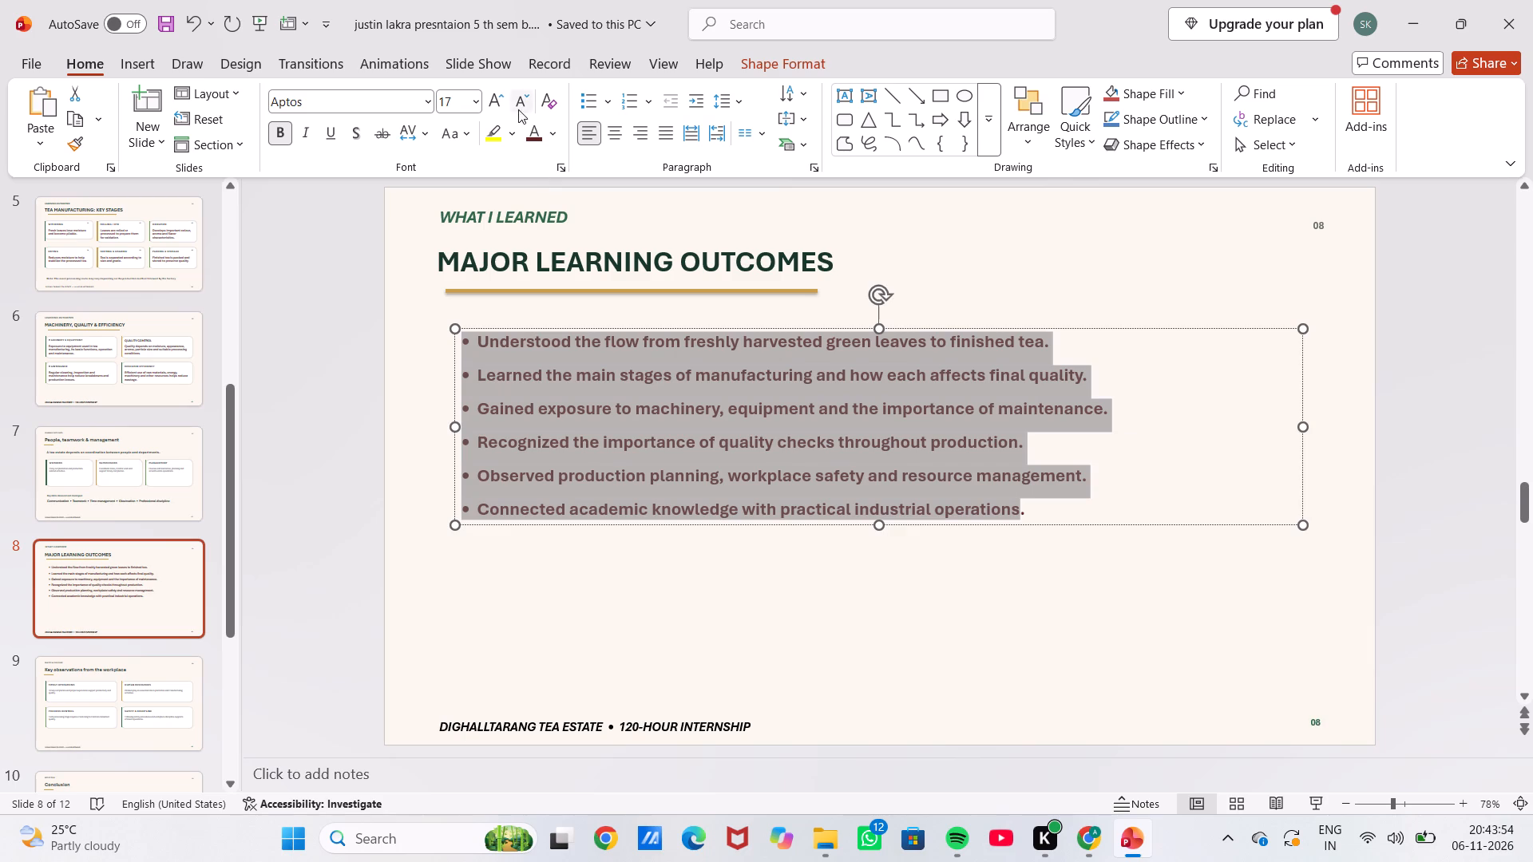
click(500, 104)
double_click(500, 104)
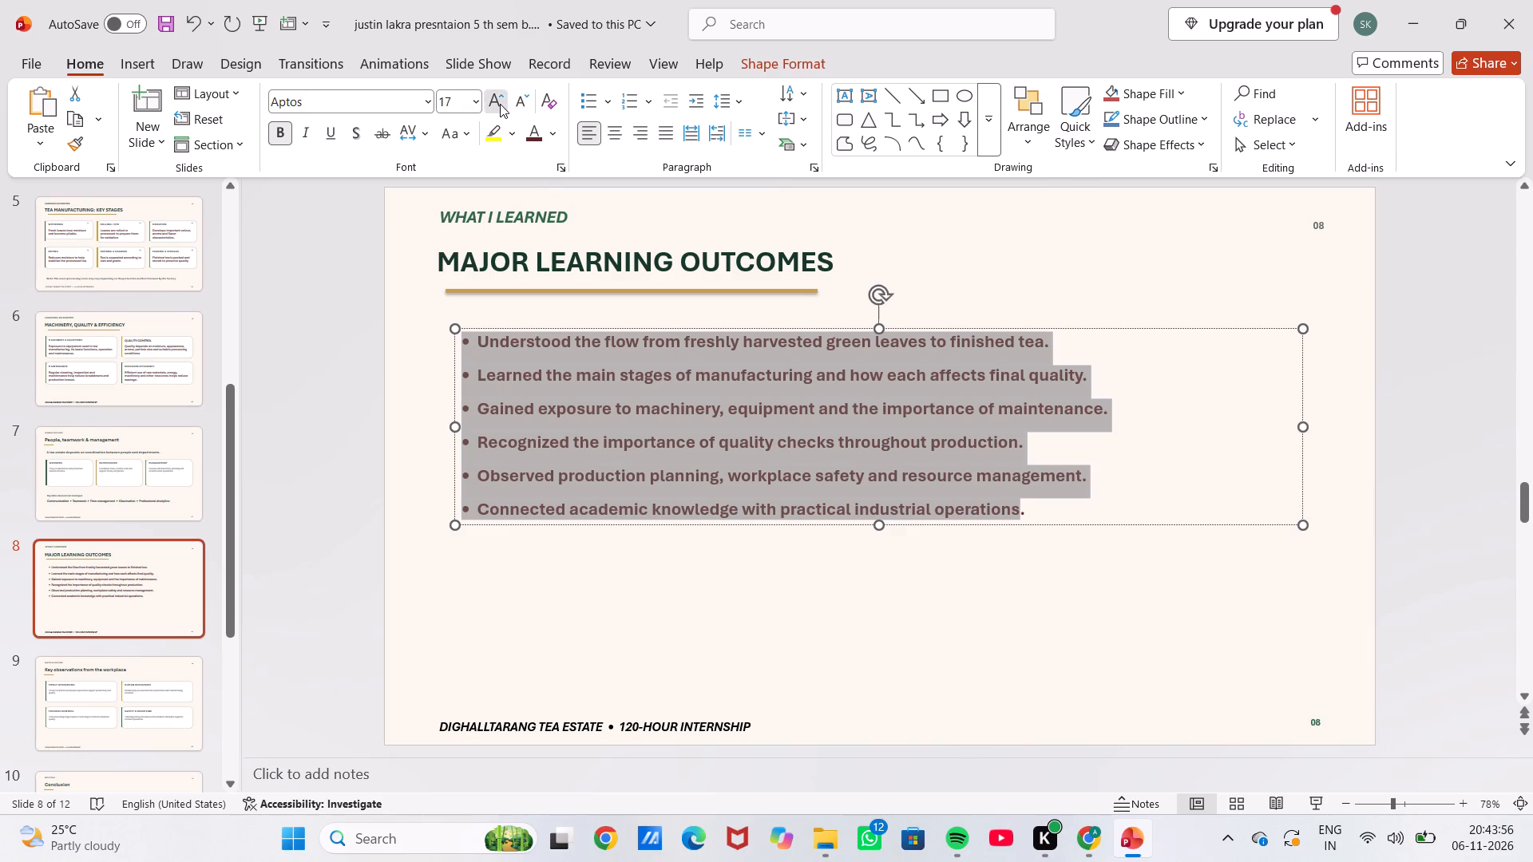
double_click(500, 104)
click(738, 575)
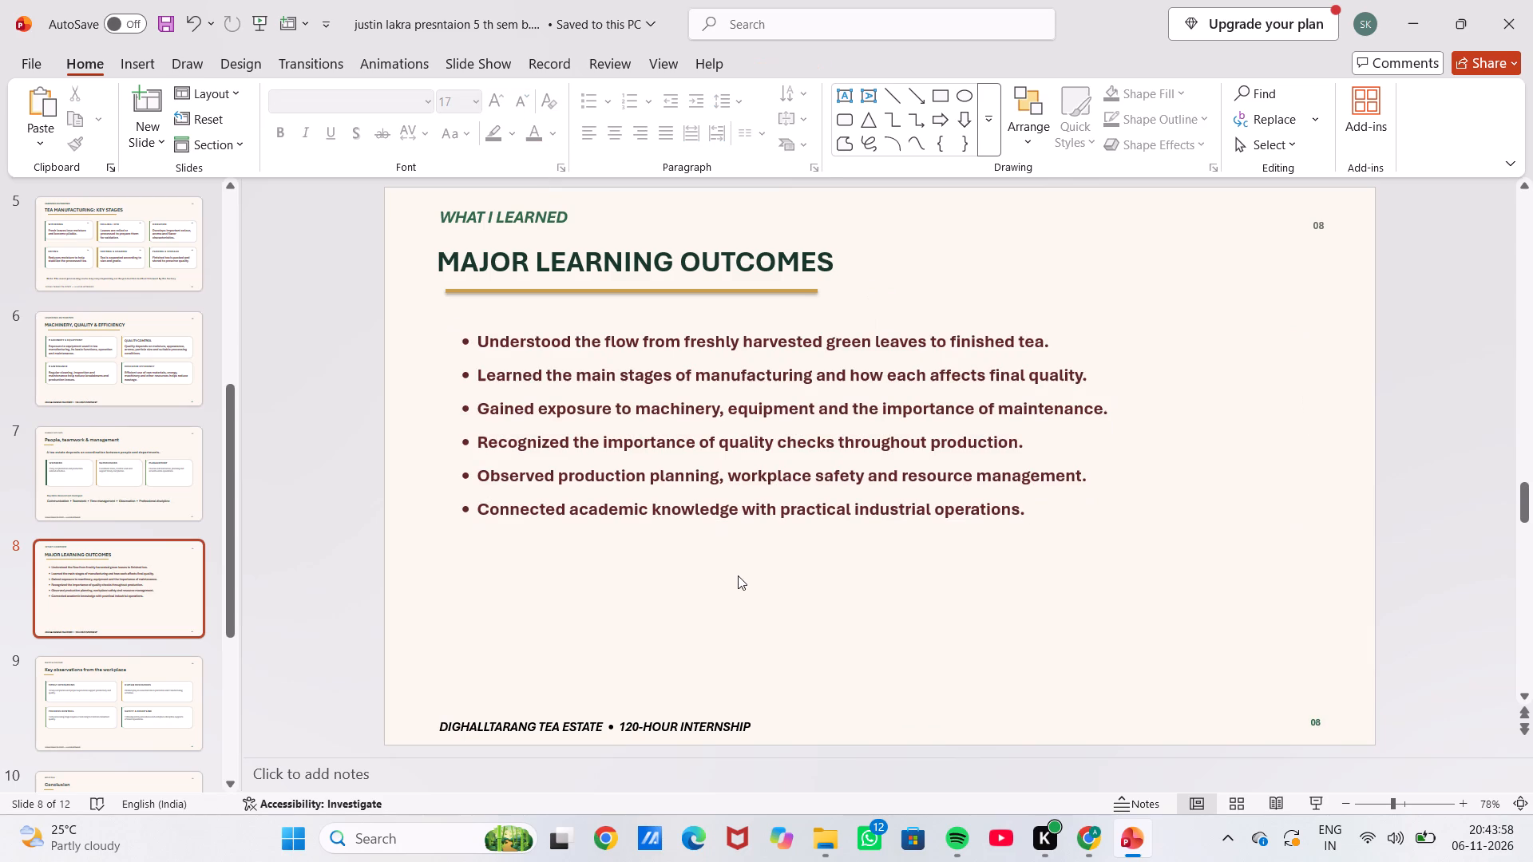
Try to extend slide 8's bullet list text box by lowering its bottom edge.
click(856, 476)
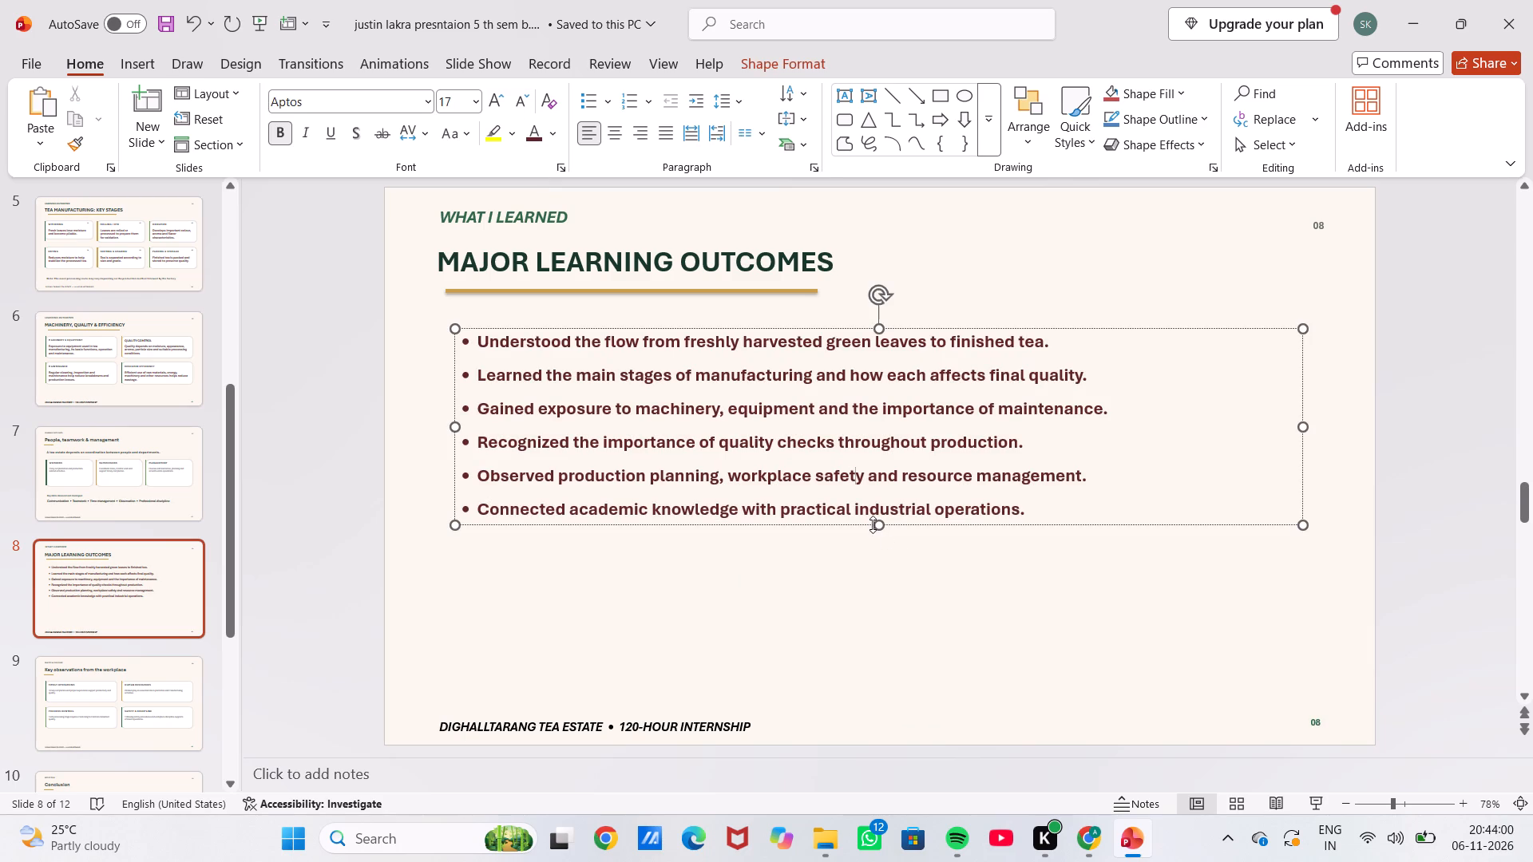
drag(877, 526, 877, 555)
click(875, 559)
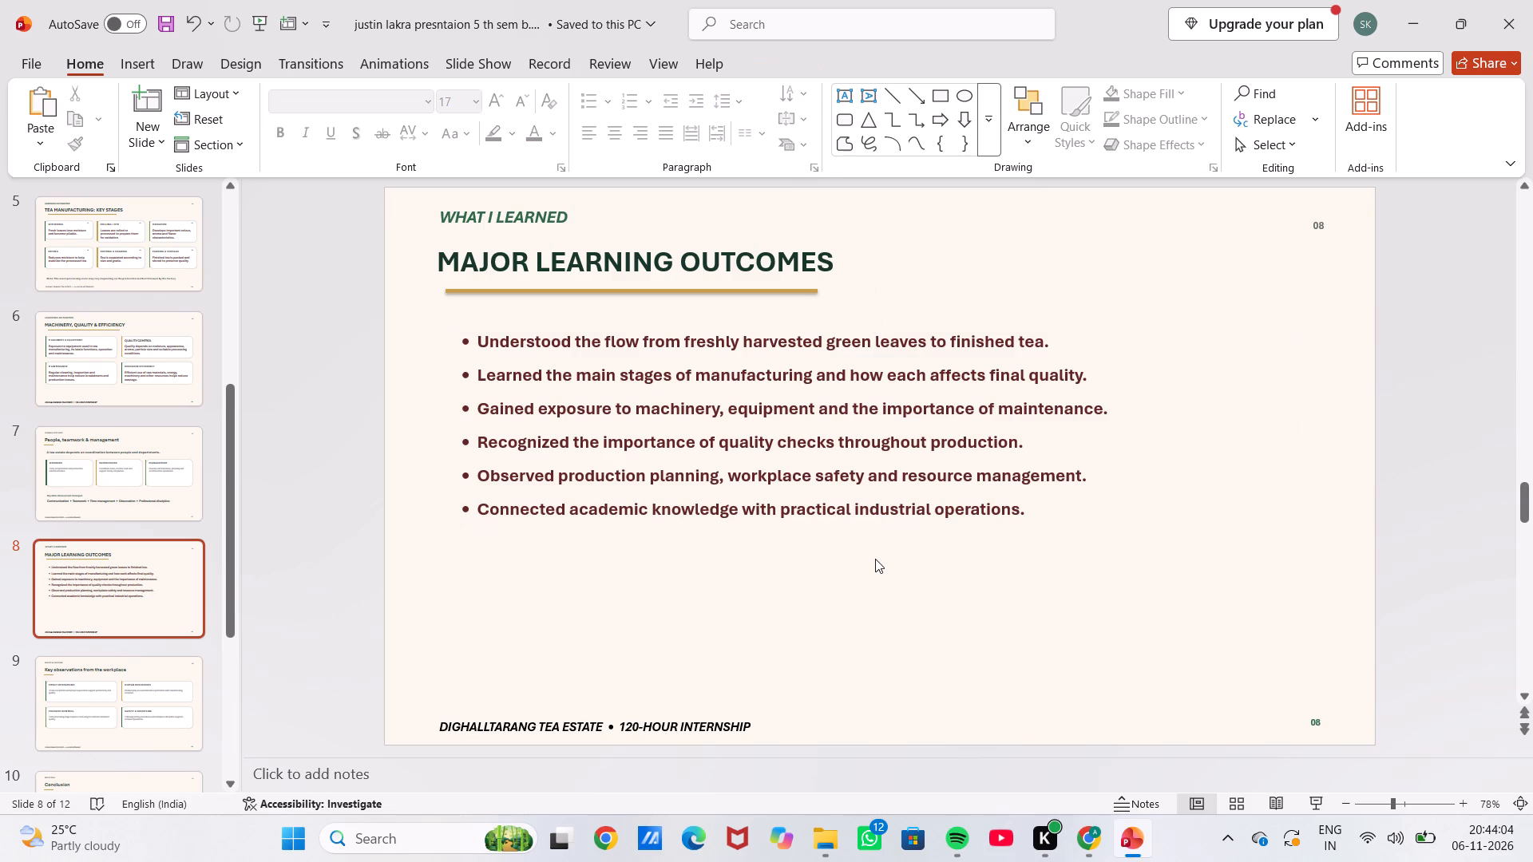
Move slide 8's bullet list text box slightly down and to the left, leaving more space below the title underline.
click(766, 384)
drag(781, 390, 777, 404)
click(961, 459)
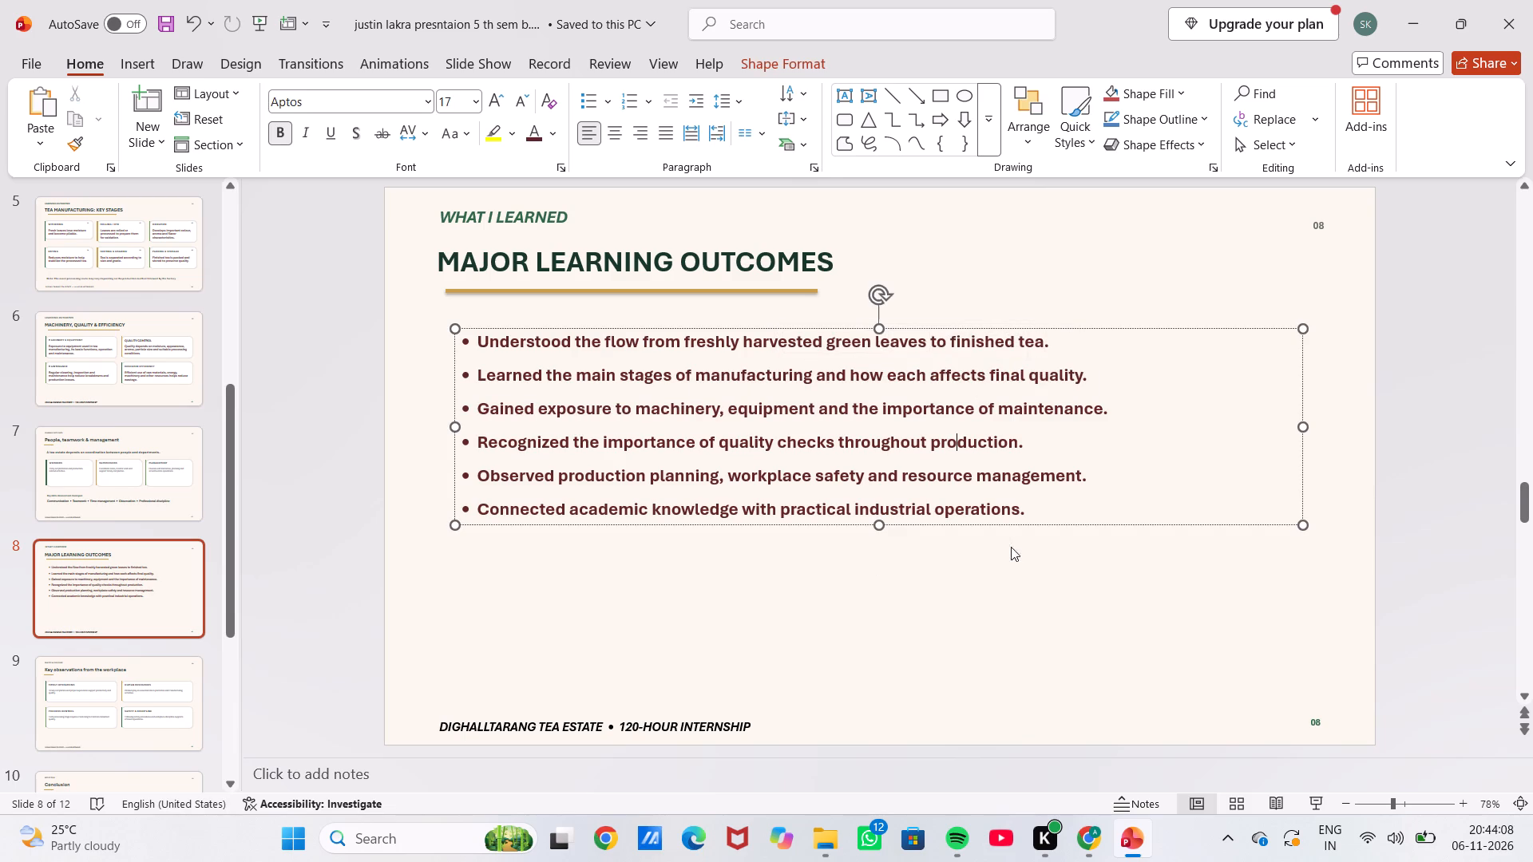
drag(1055, 524, 1052, 549)
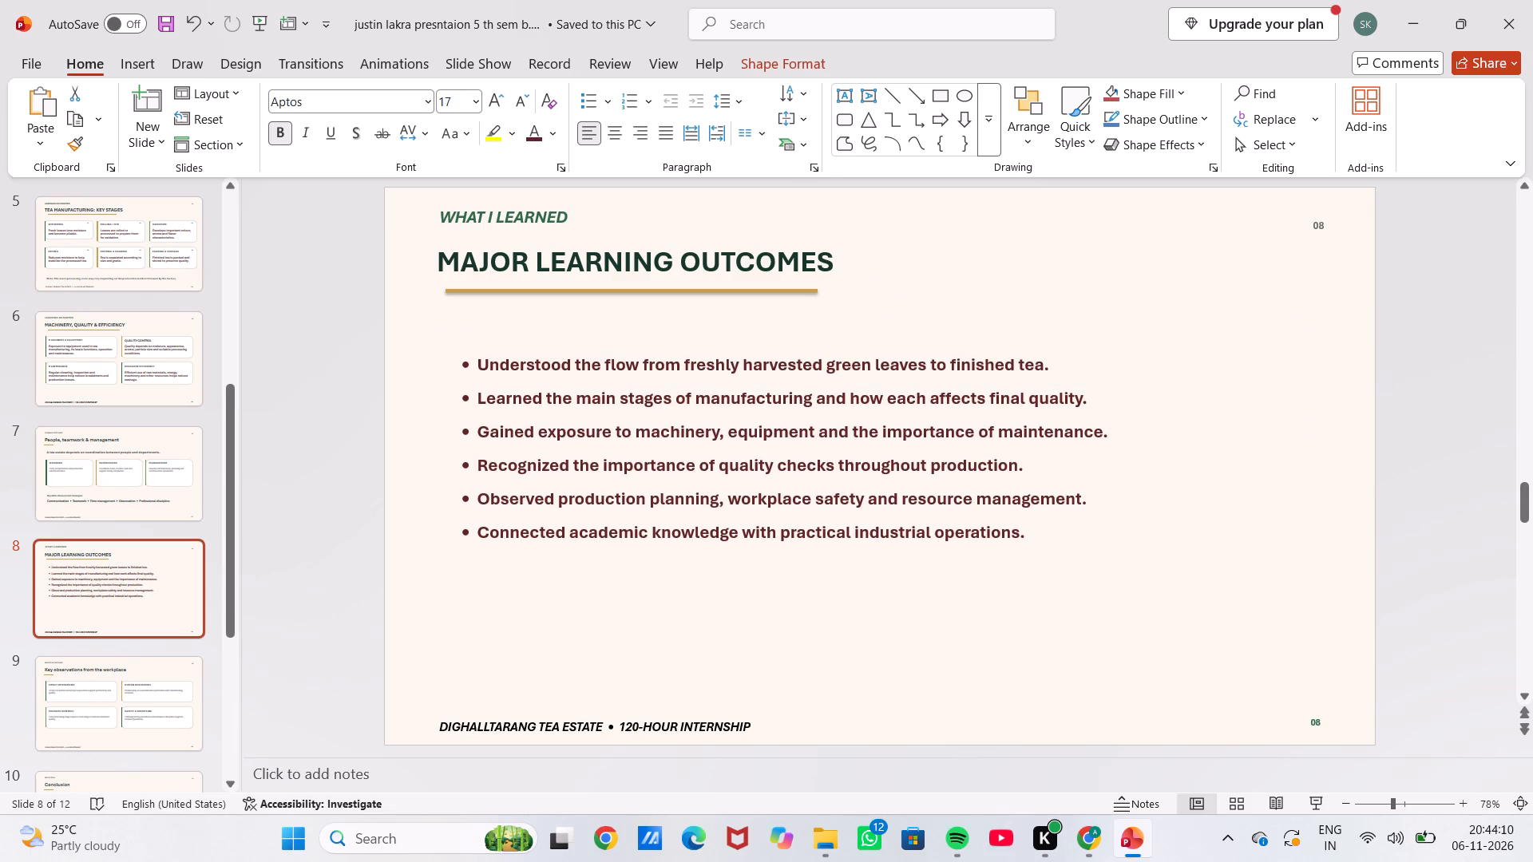
drag(1052, 549, 1048, 555)
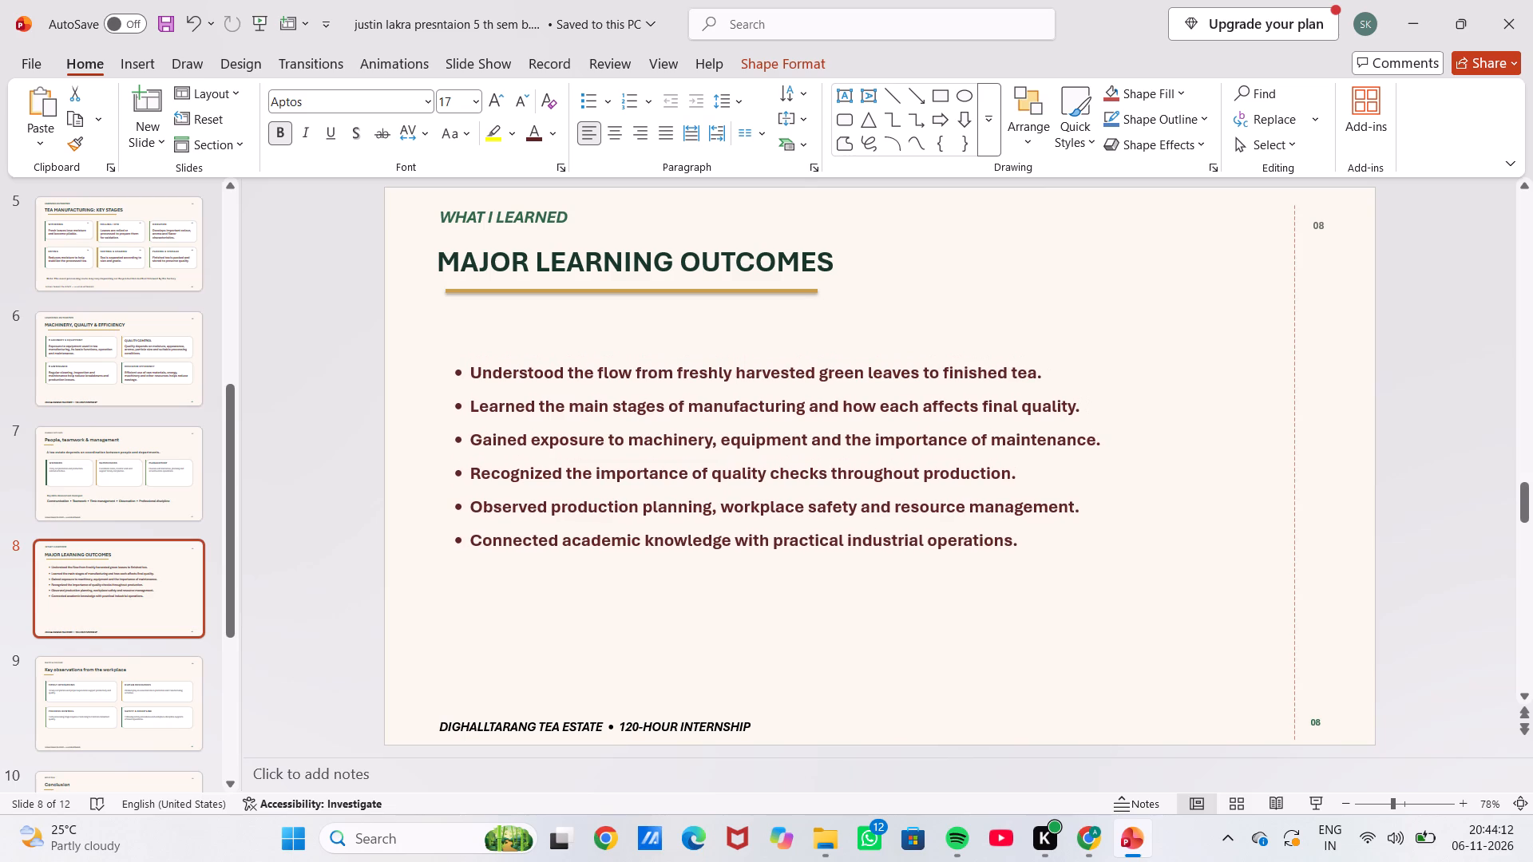
drag(1048, 555, 1049, 551)
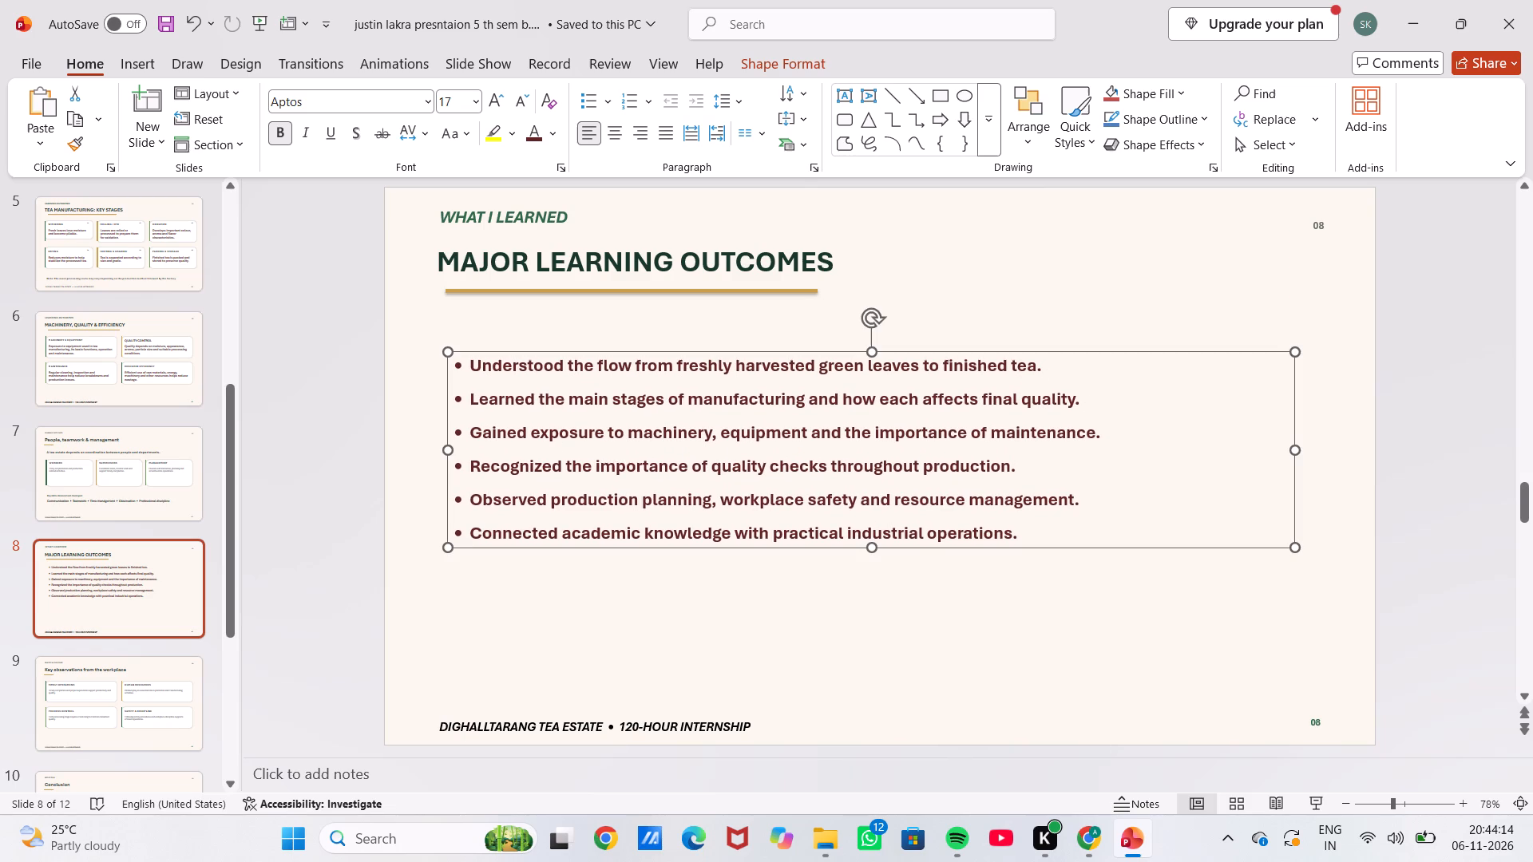
click(1033, 611)
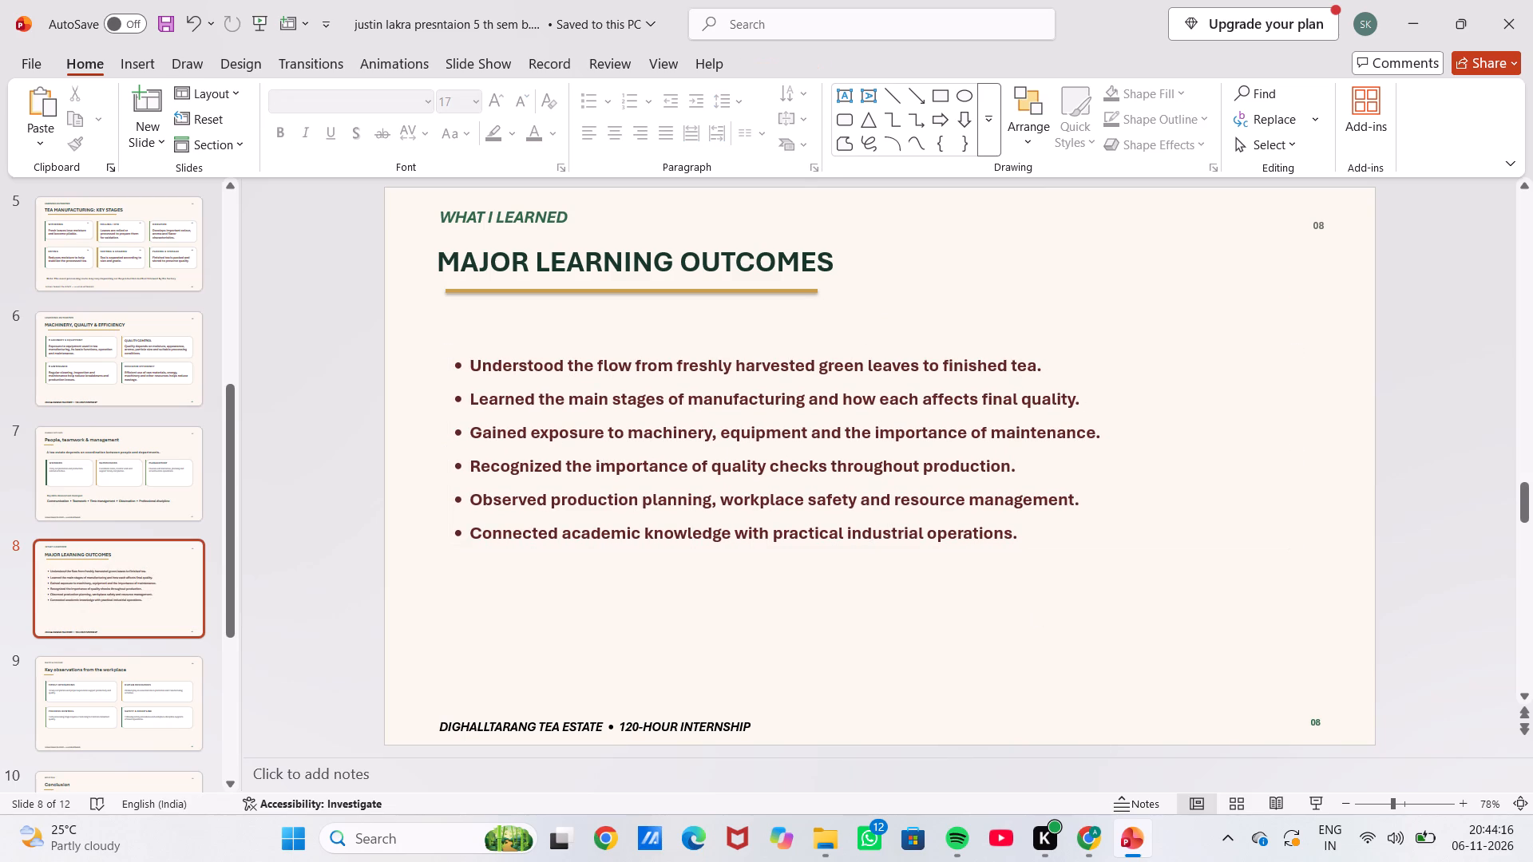
Move the gold underline slightly down, away from the MAJOR LEARNING OUTCOMES title on slide 8.
drag(583, 286, 583, 293)
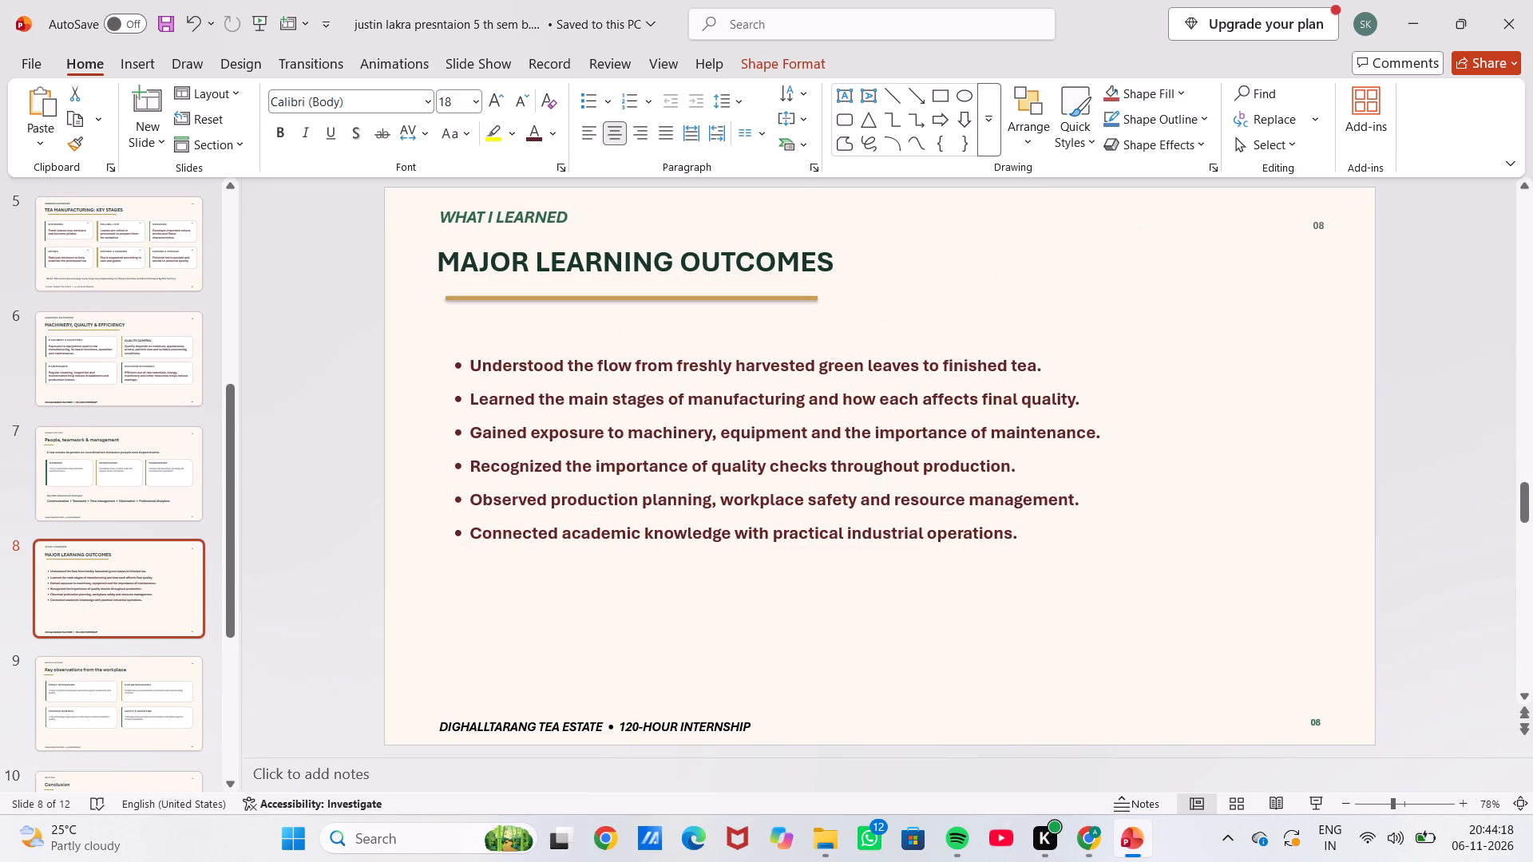
drag(583, 293, 581, 297)
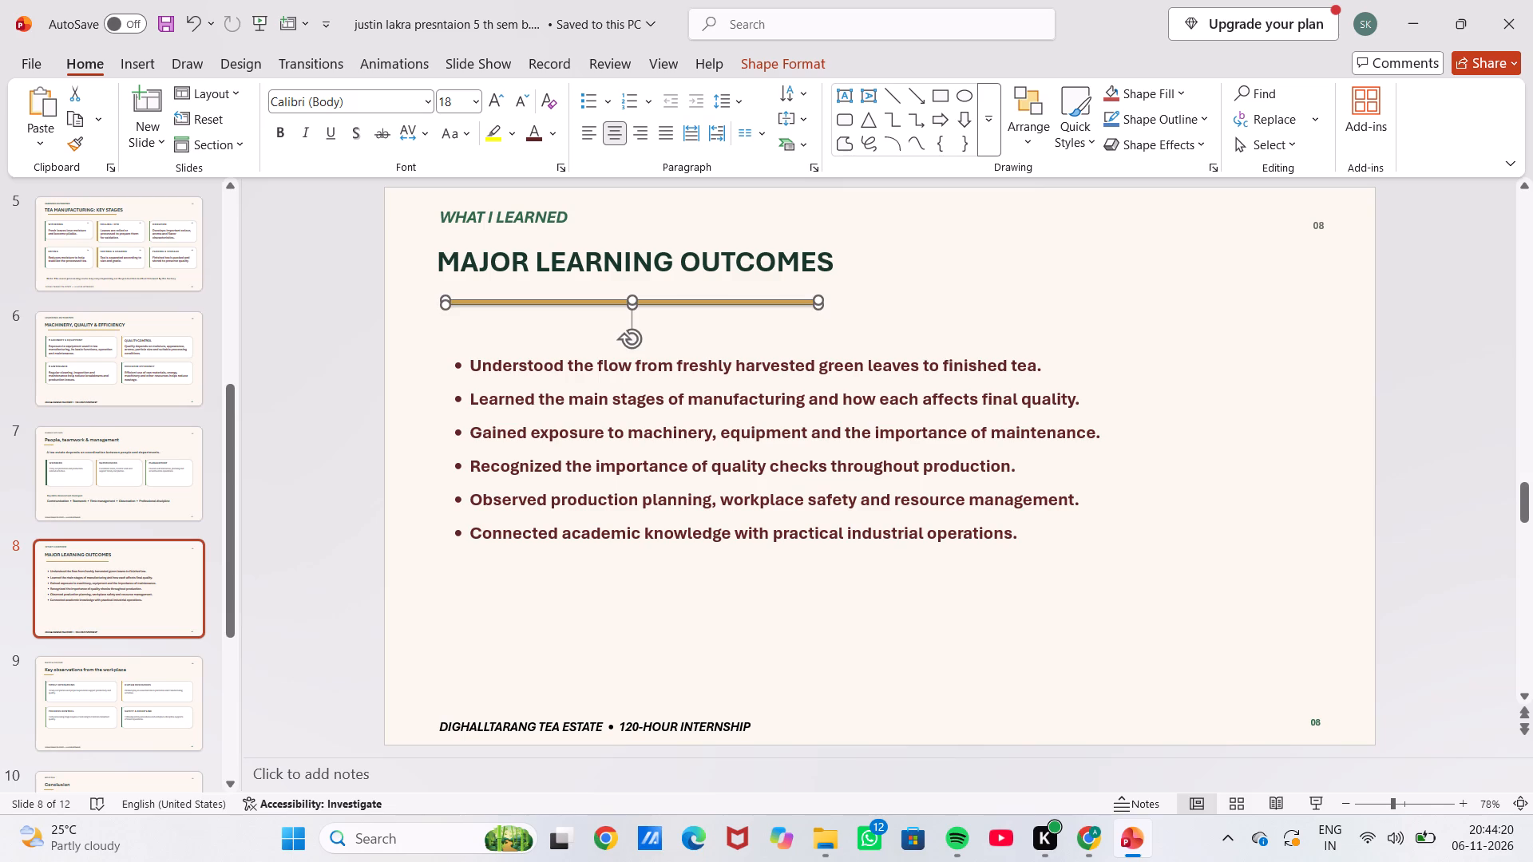
Move the MAJOR LEARNING OUTCOMES title slightly down, closer to its gold underline.
click(604, 268)
click(604, 268)
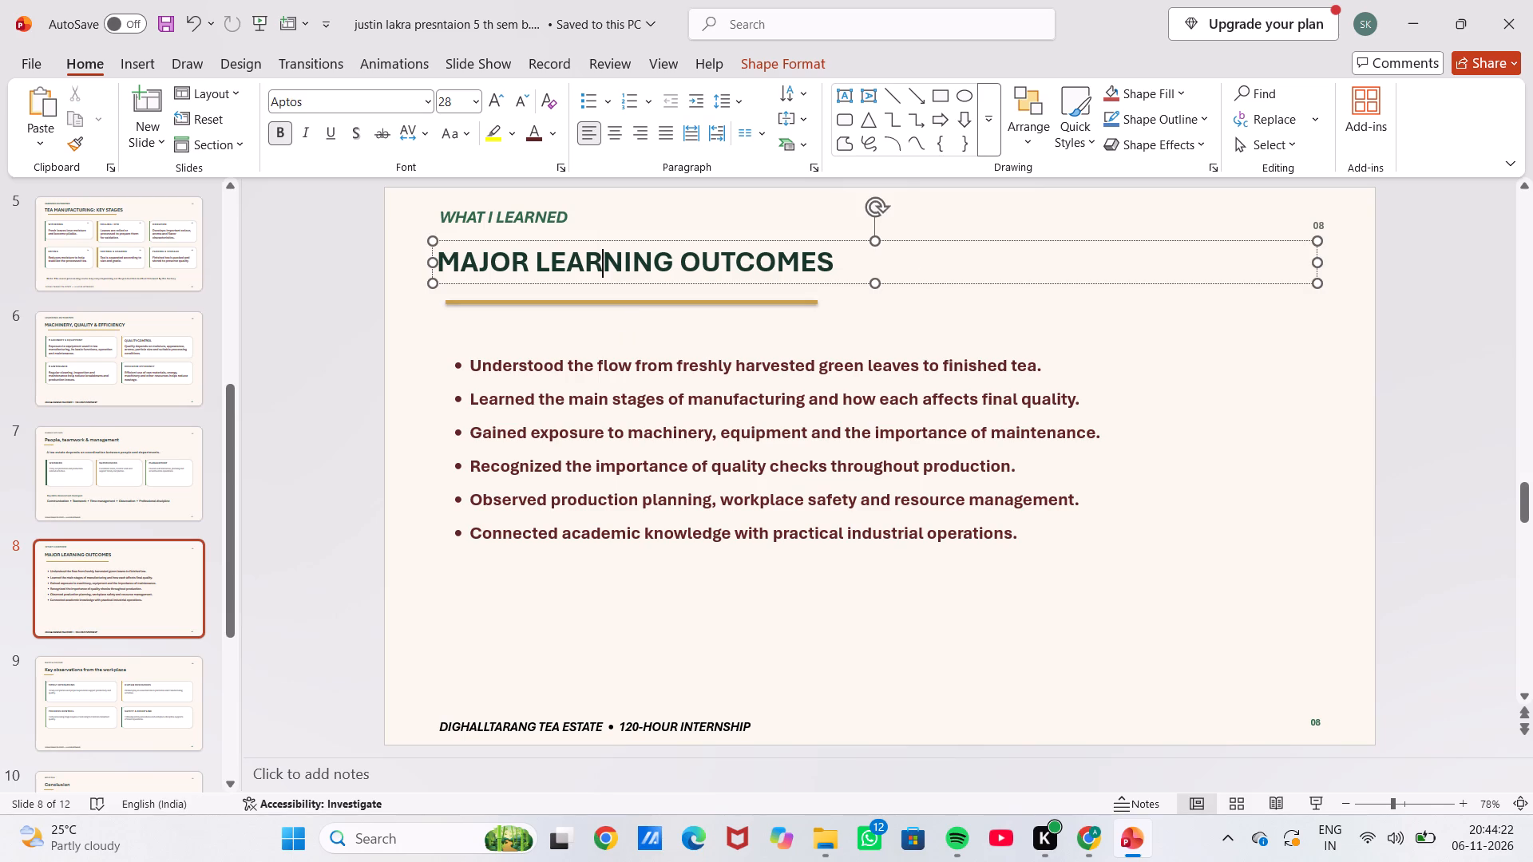
click(848, 267)
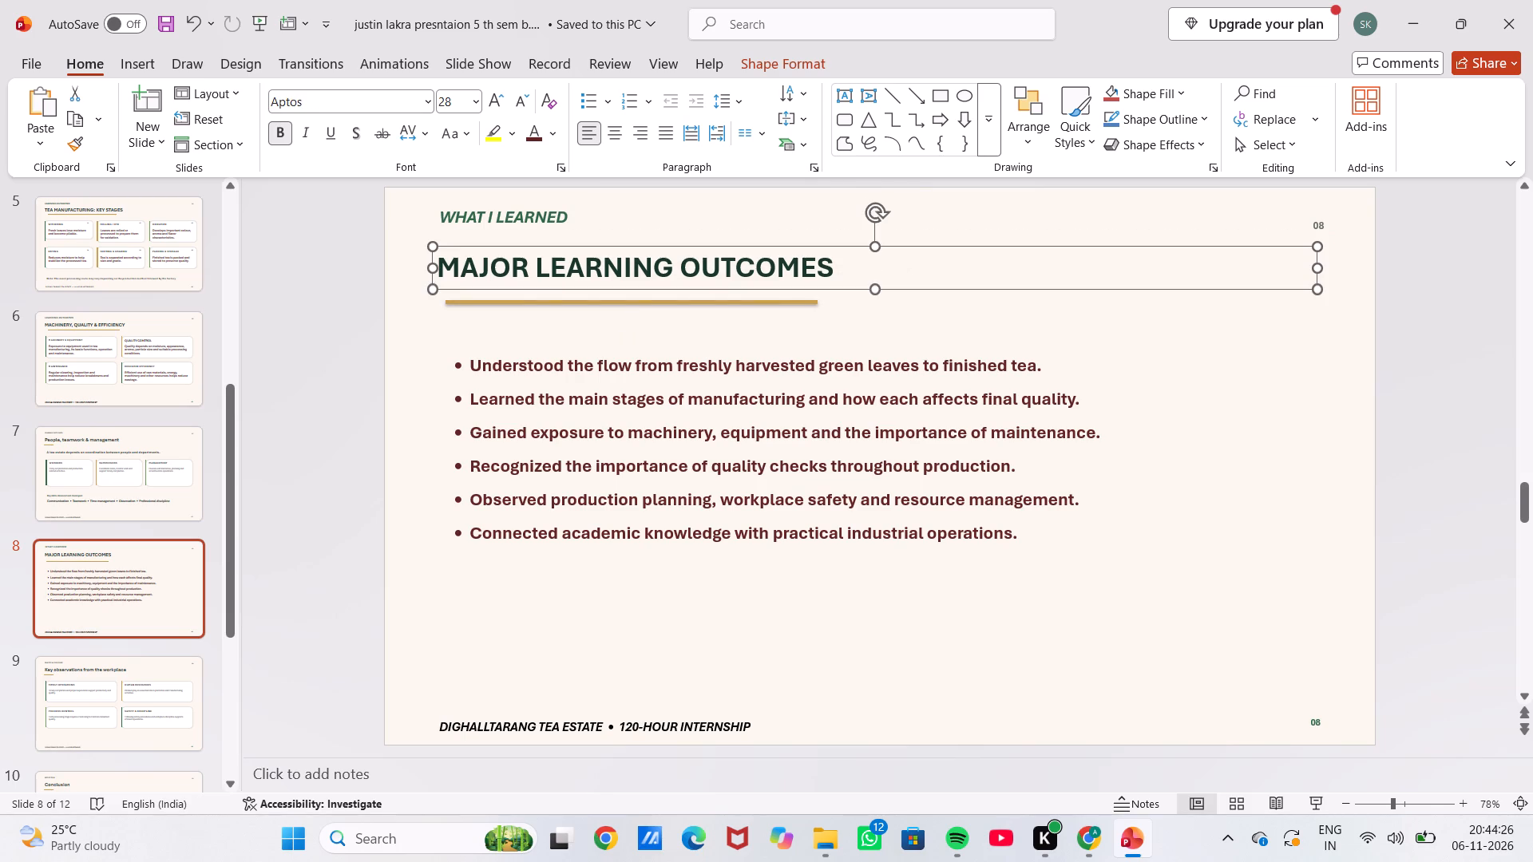
Shorten the gold underline below the MAJOR LEARNING OUTCOMES title on slide 8 from its right end.
click(818, 302)
drag(818, 302, 804, 302)
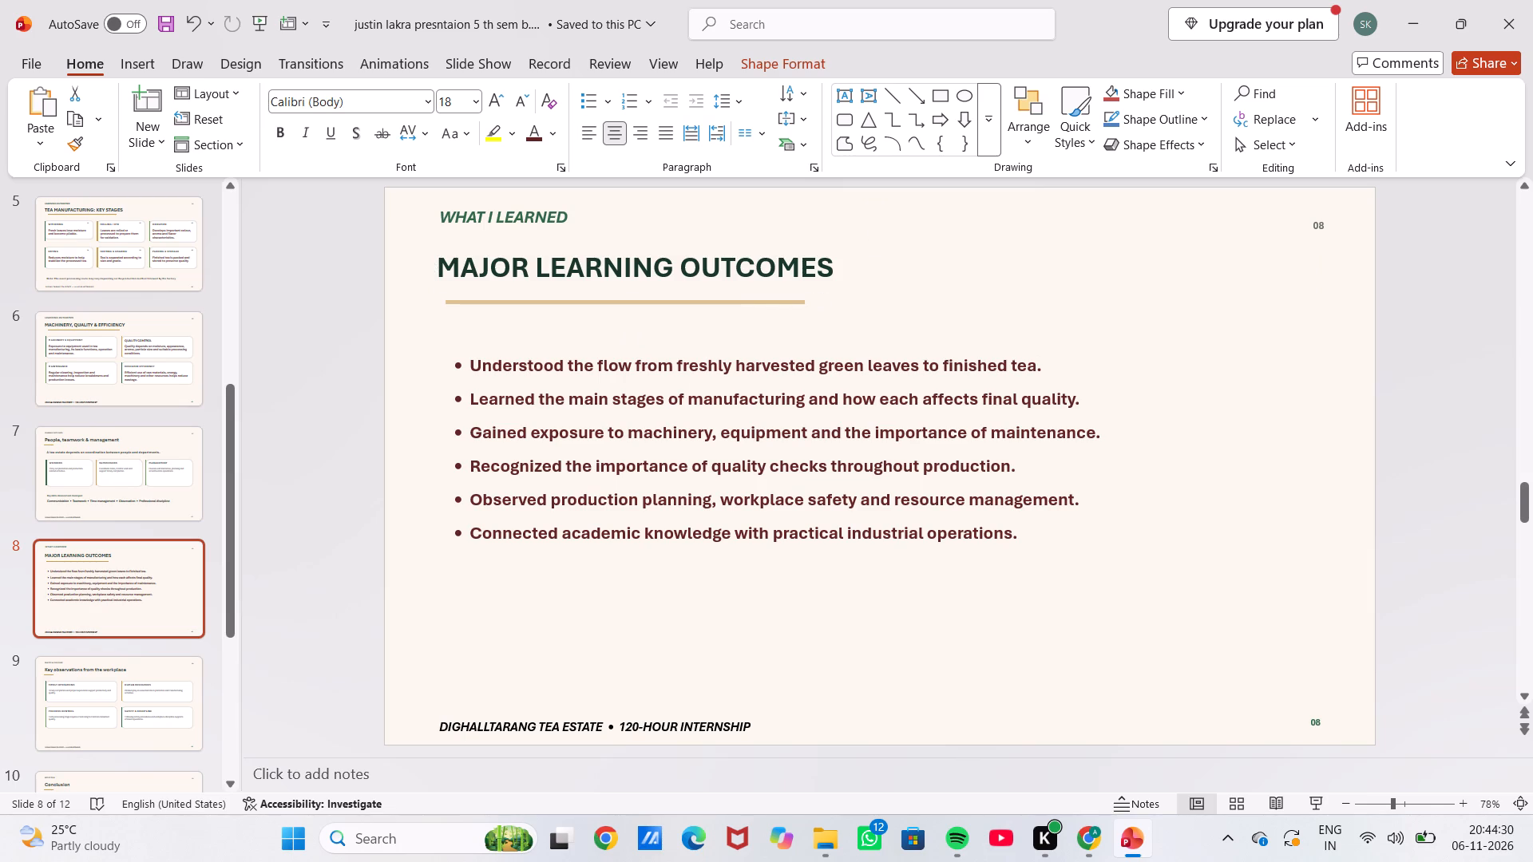
drag(804, 302, 775, 300)
click(881, 304)
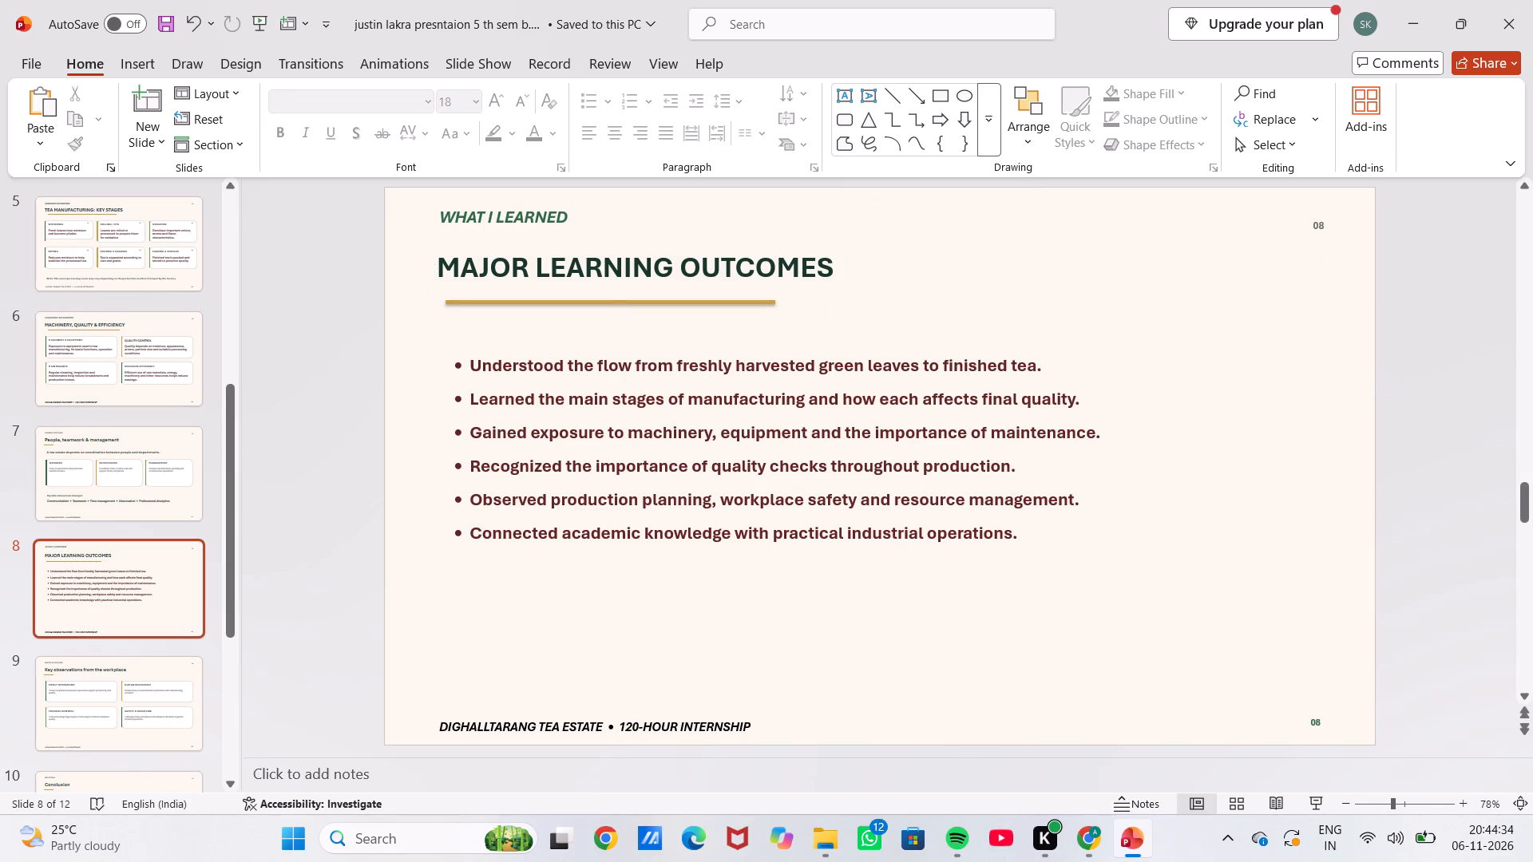
Move the shortened gold underline slightly right and up, closer beneath the MAJOR LEARNING OUTCOMES title.
drag(616, 302, 624, 302)
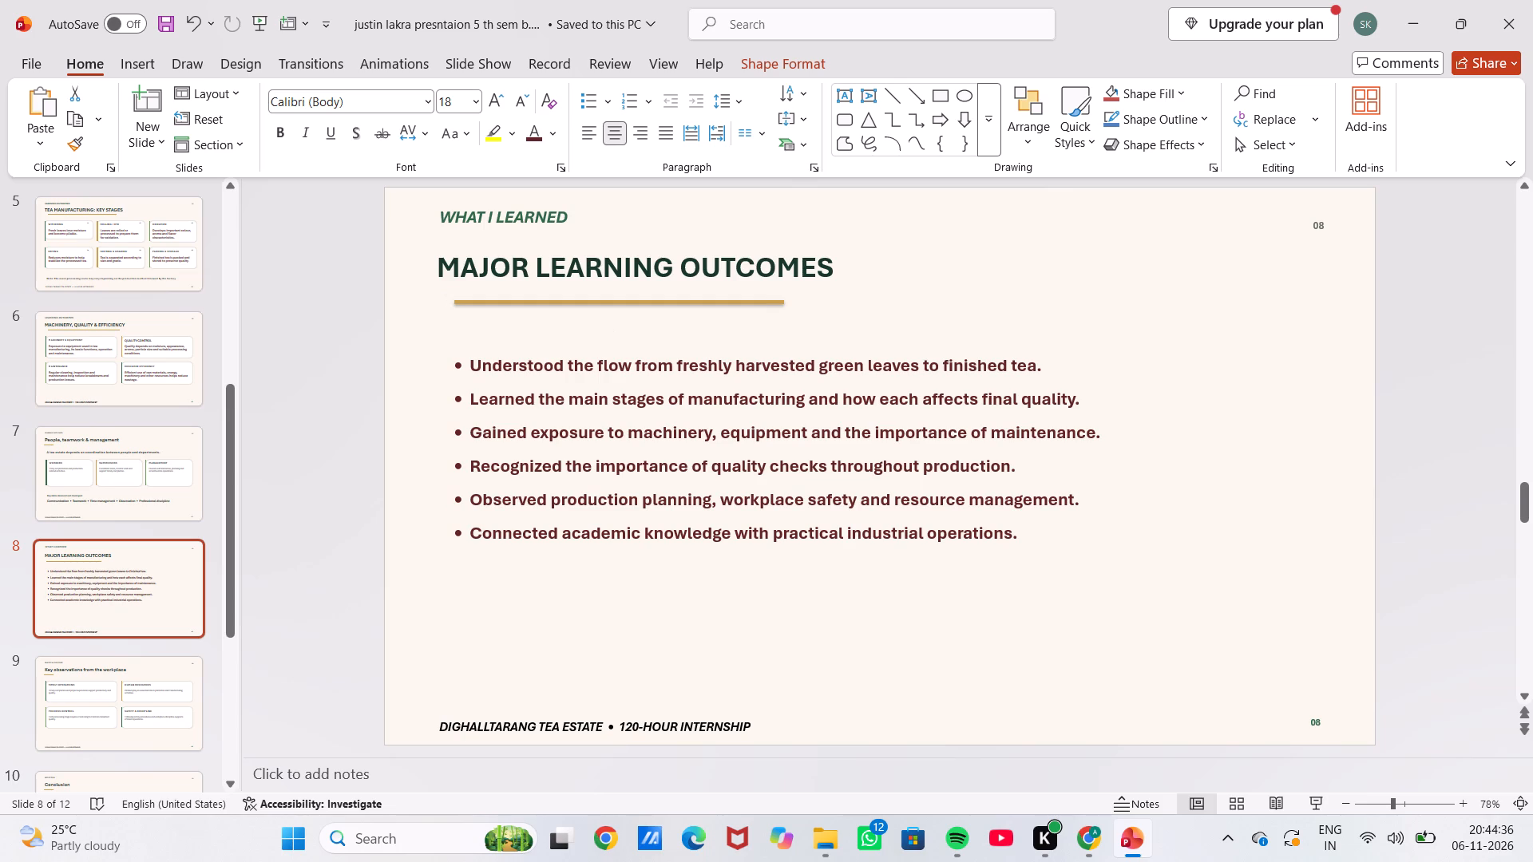
drag(624, 302, 628, 295)
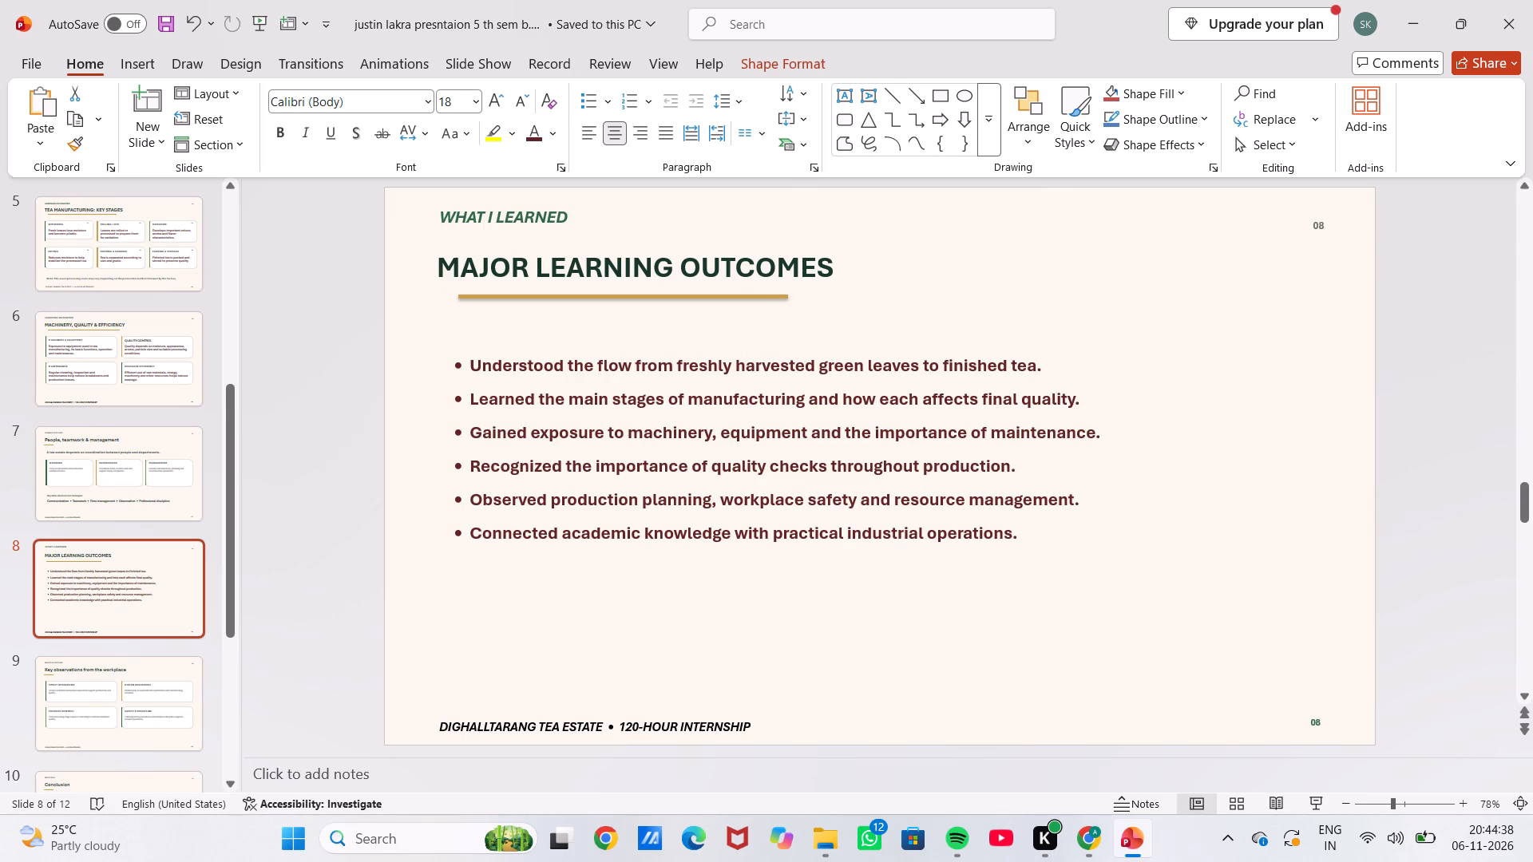
drag(628, 295, 628, 294)
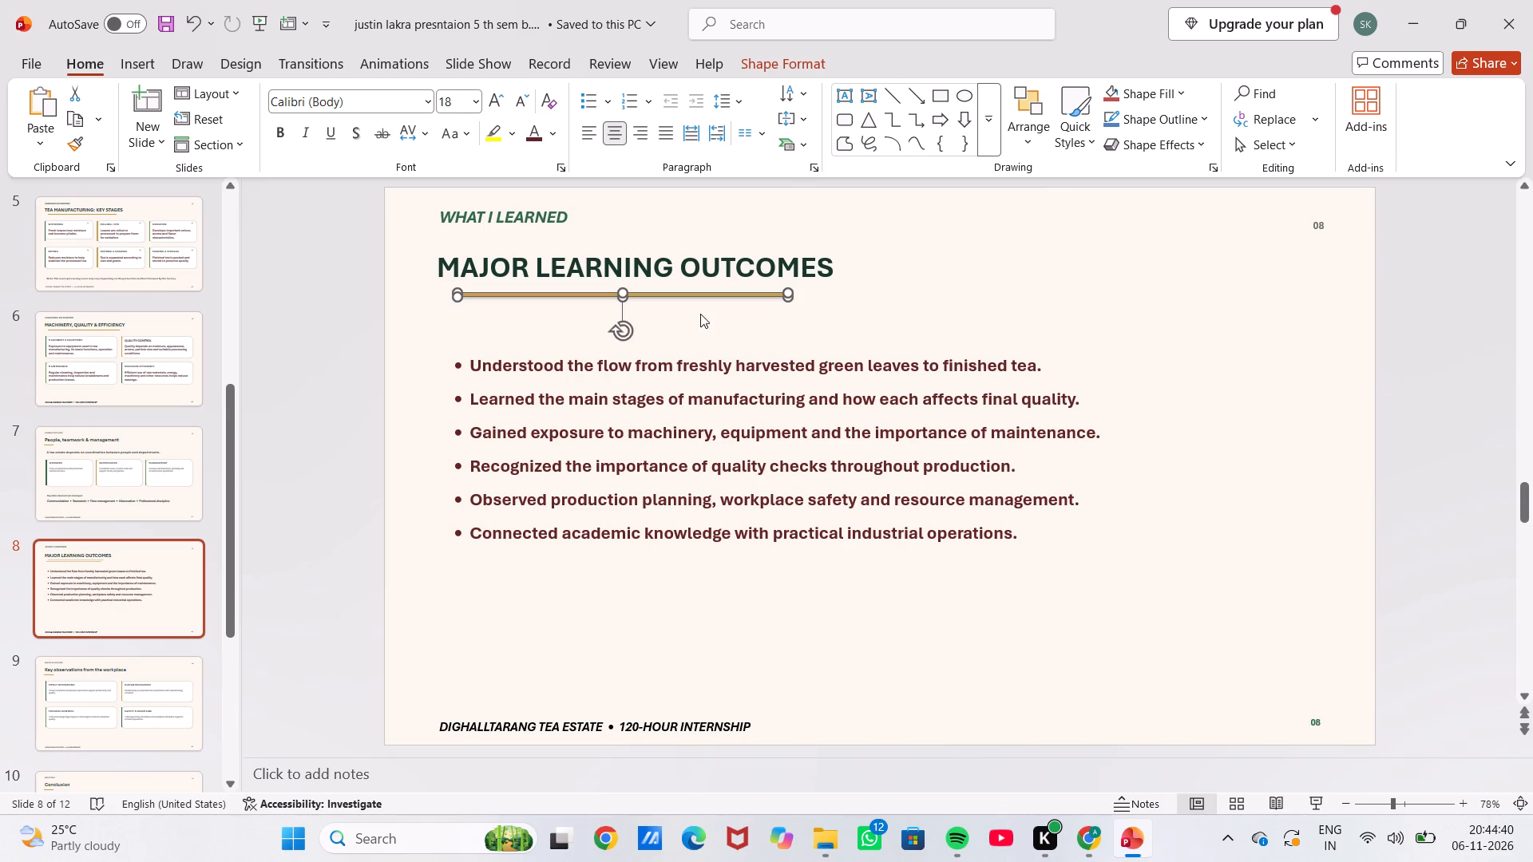
click(830, 318)
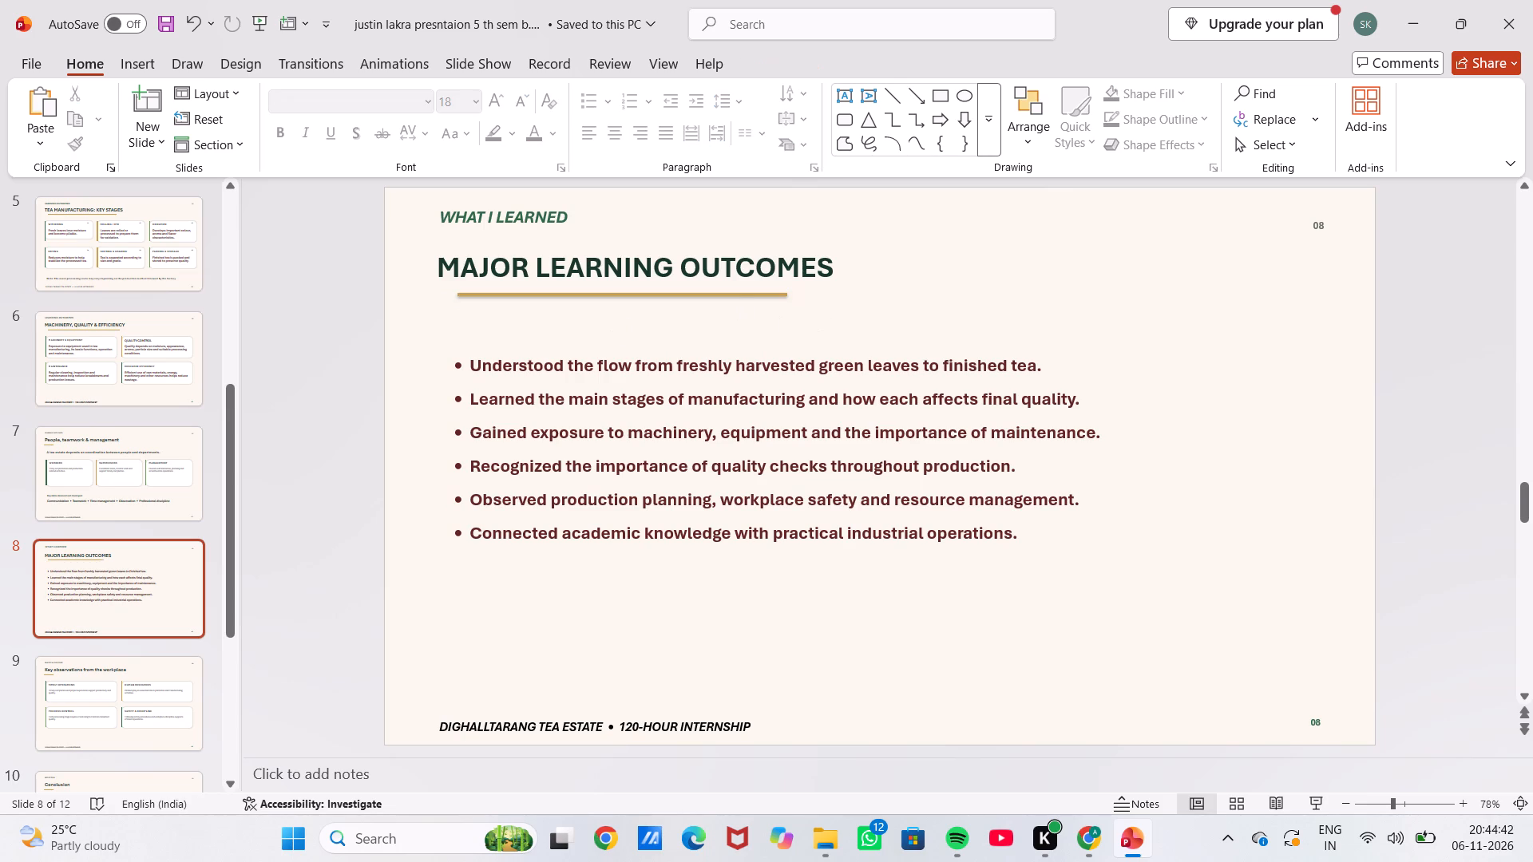
click(654, 291)
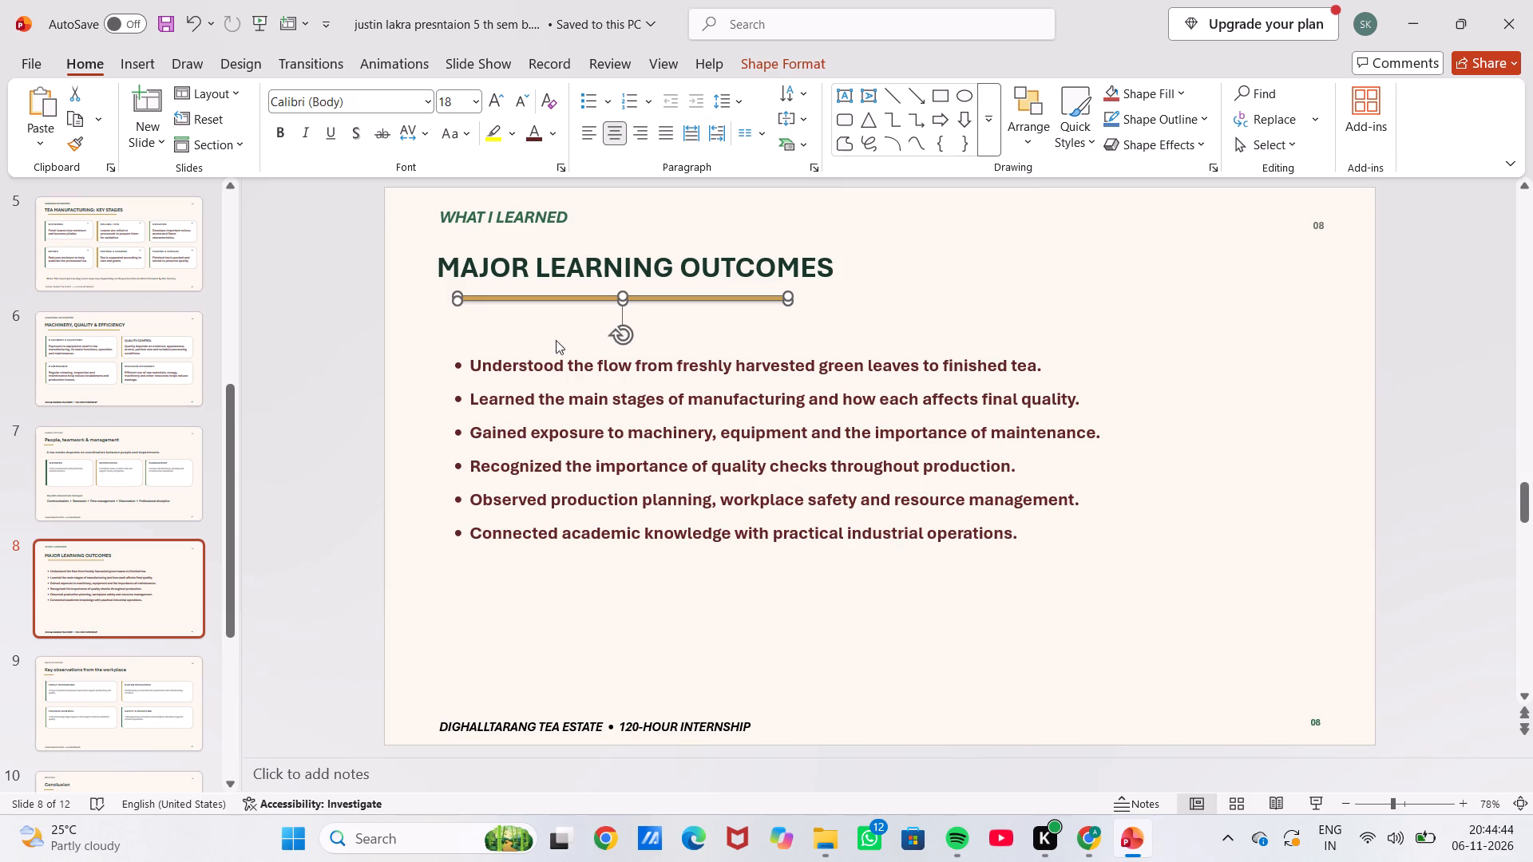
Set the text of all six learning outcome bullets on slide 8 to font size 20.
drag(471, 365, 843, 436)
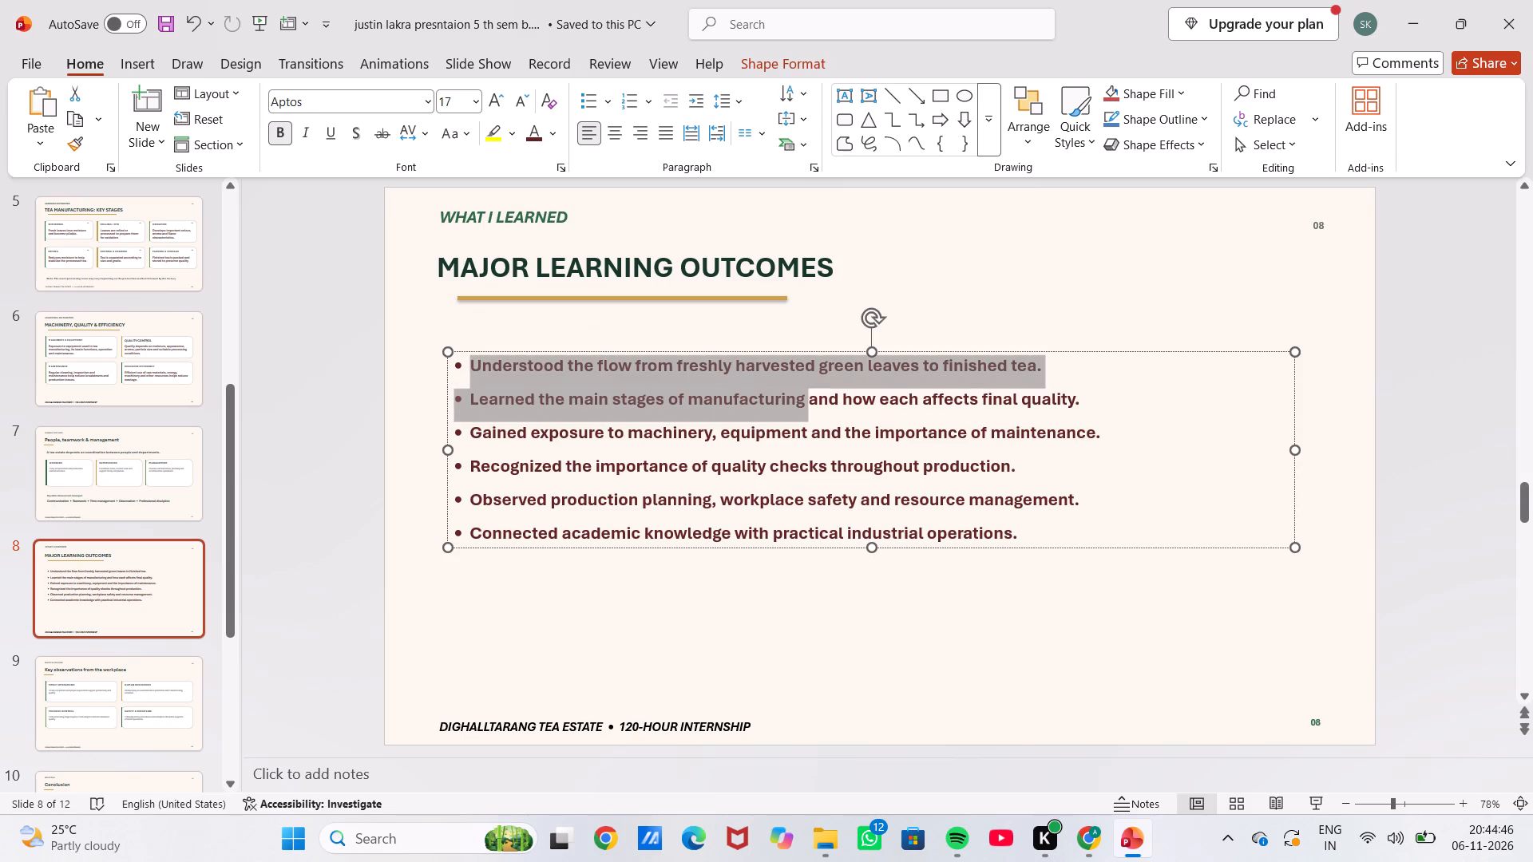
drag(843, 436, 1054, 528)
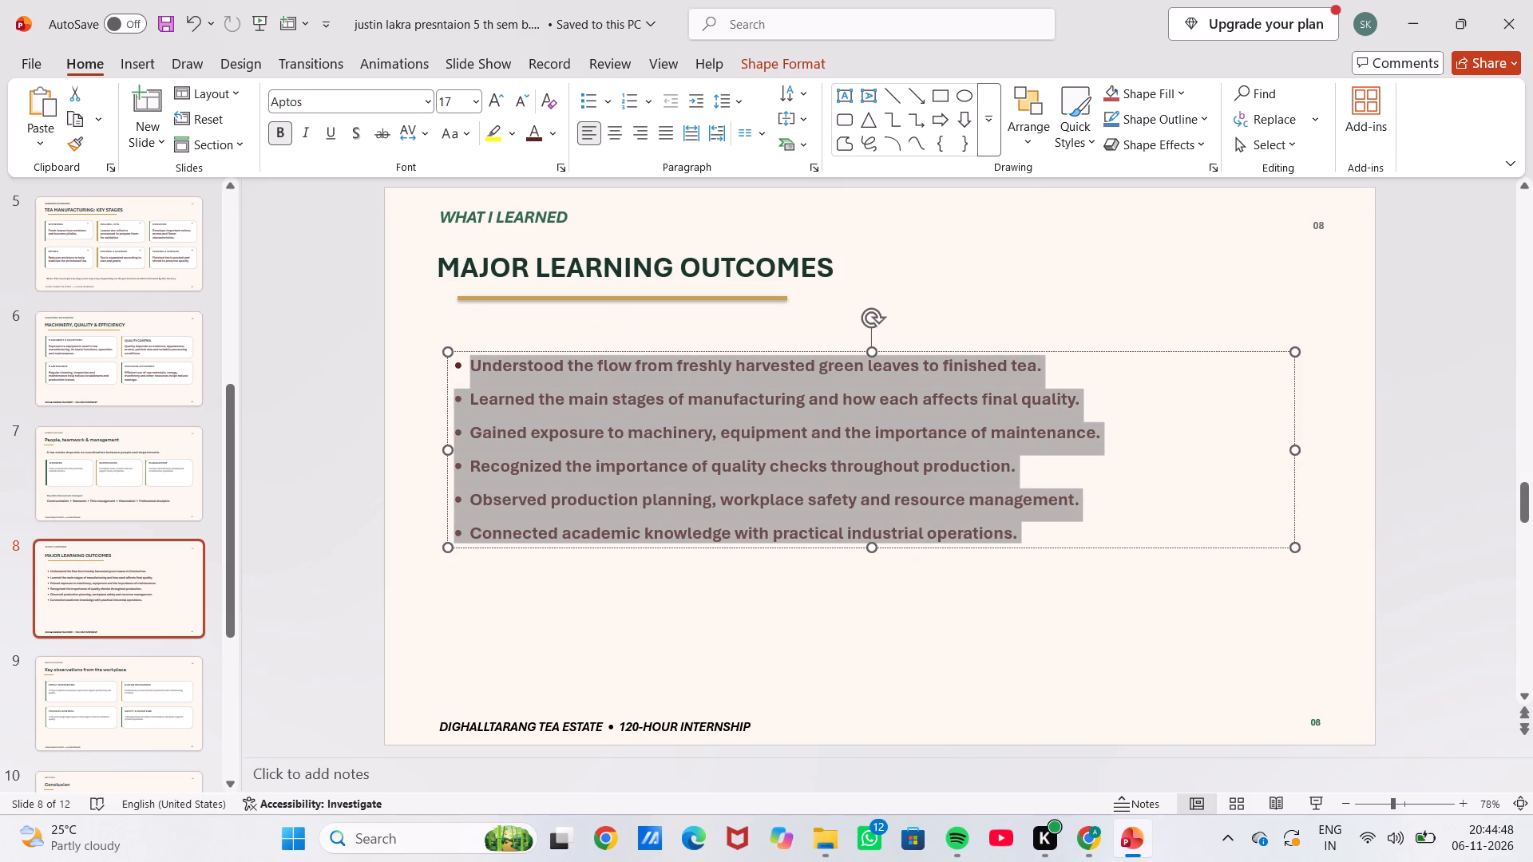
drag(1054, 528, 1045, 524)
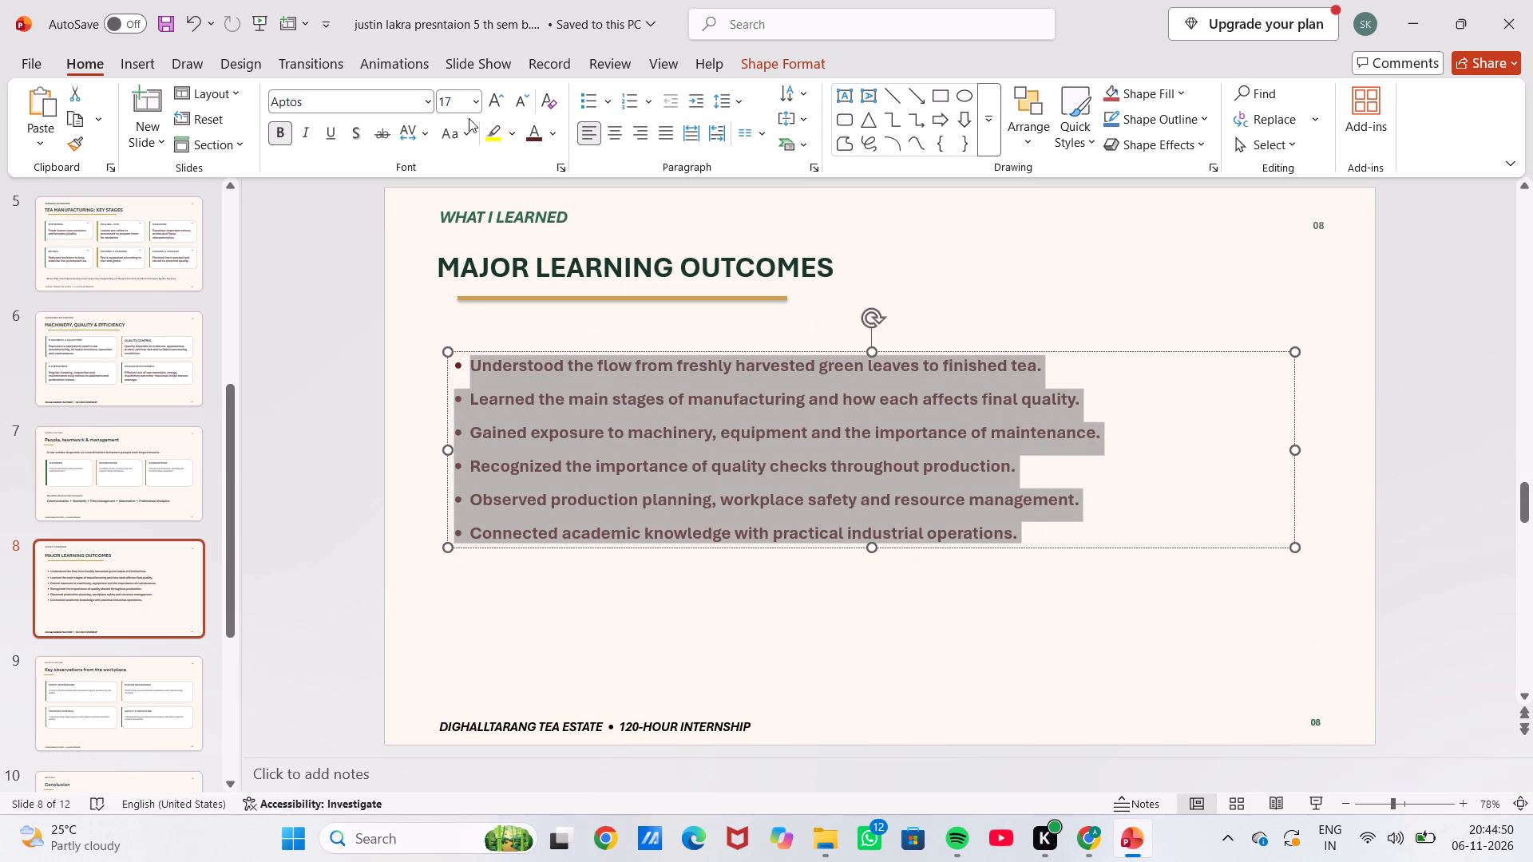
click(472, 105)
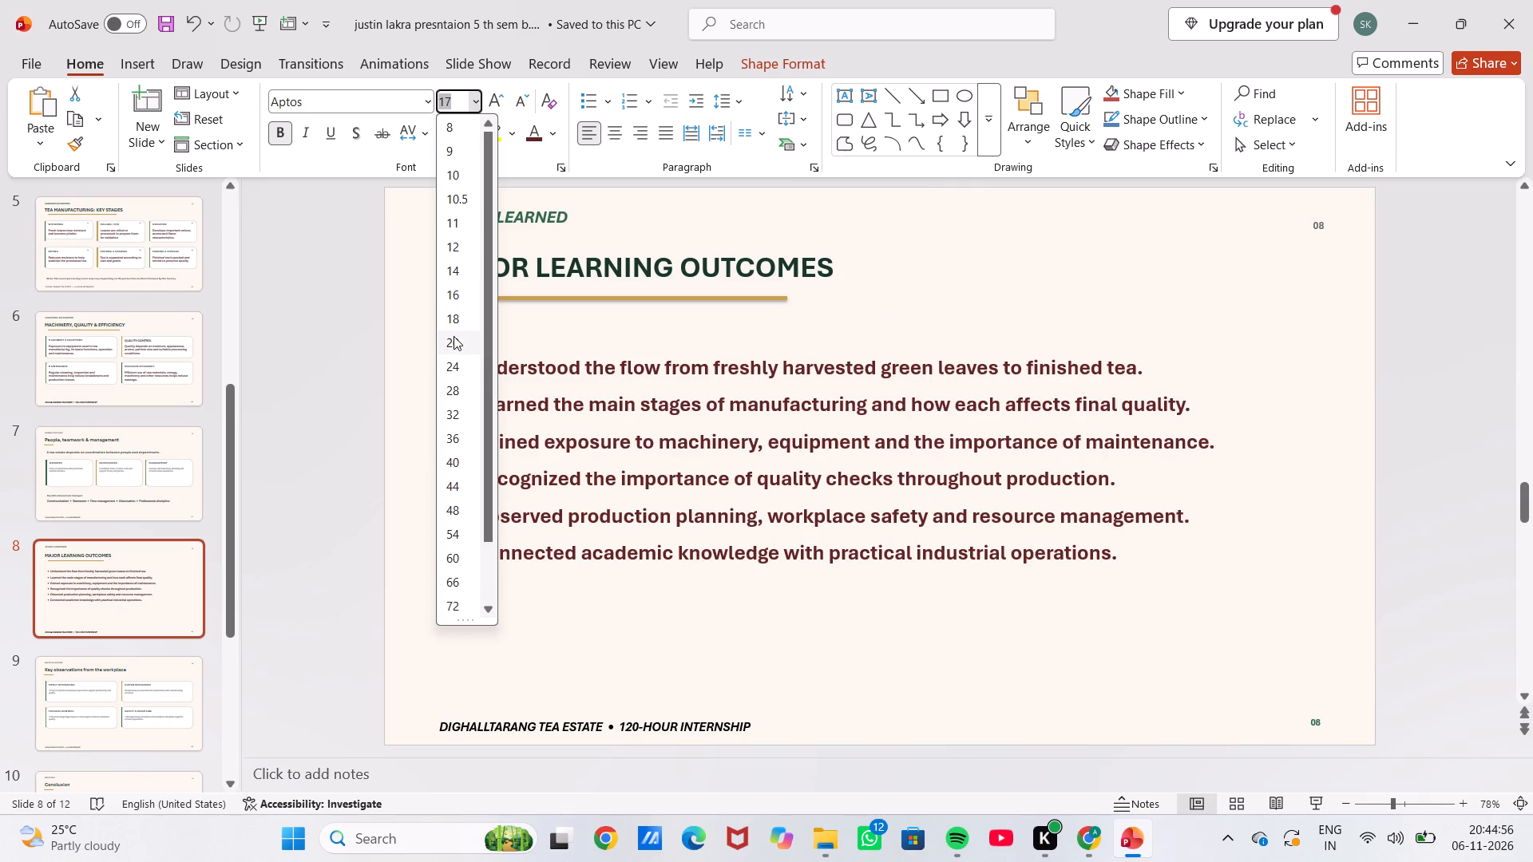
click(453, 344)
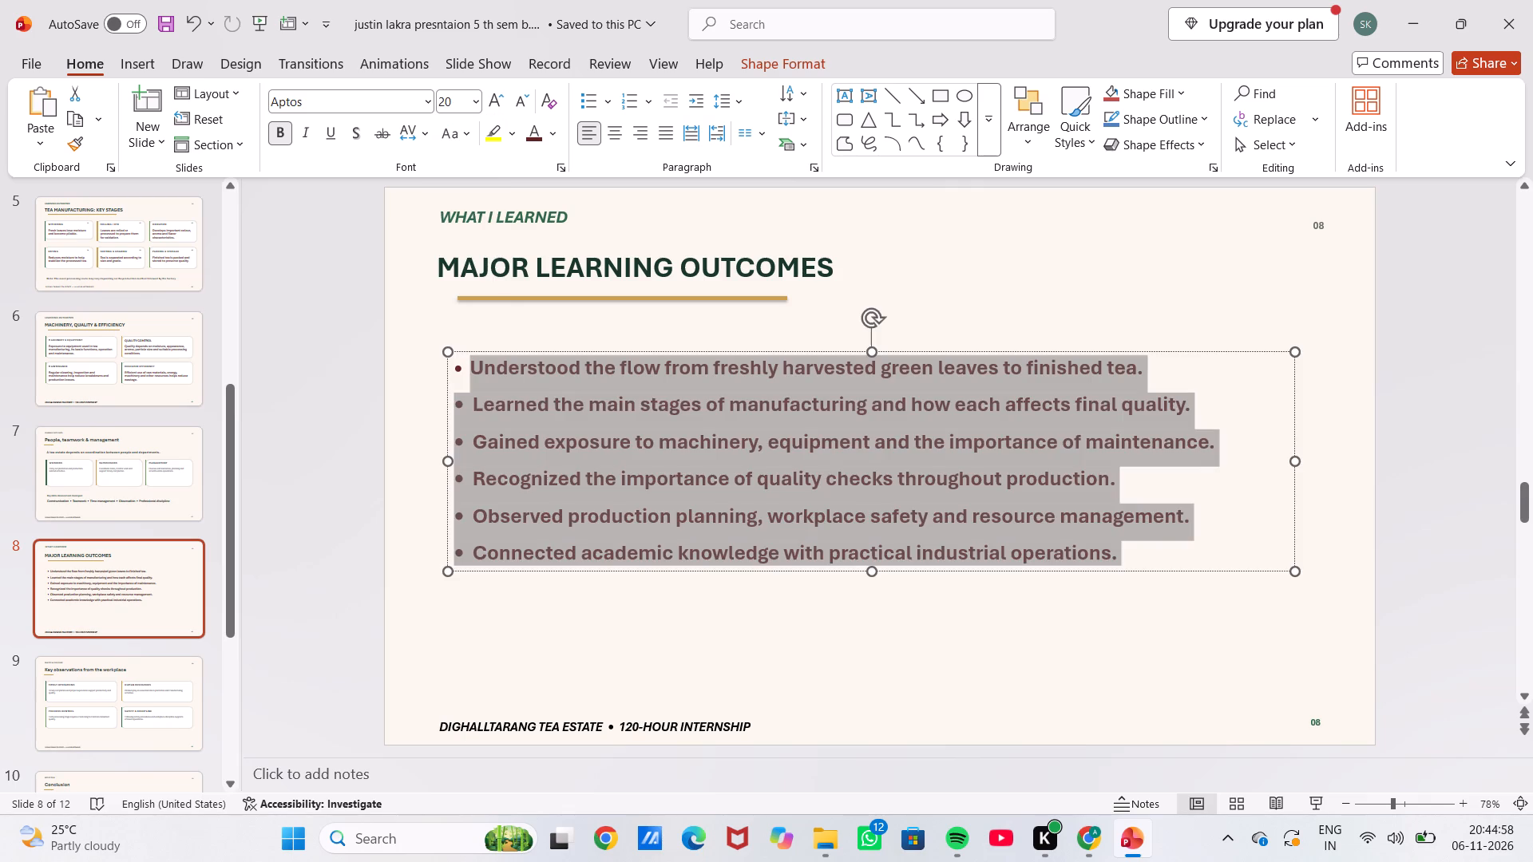
click(972, 601)
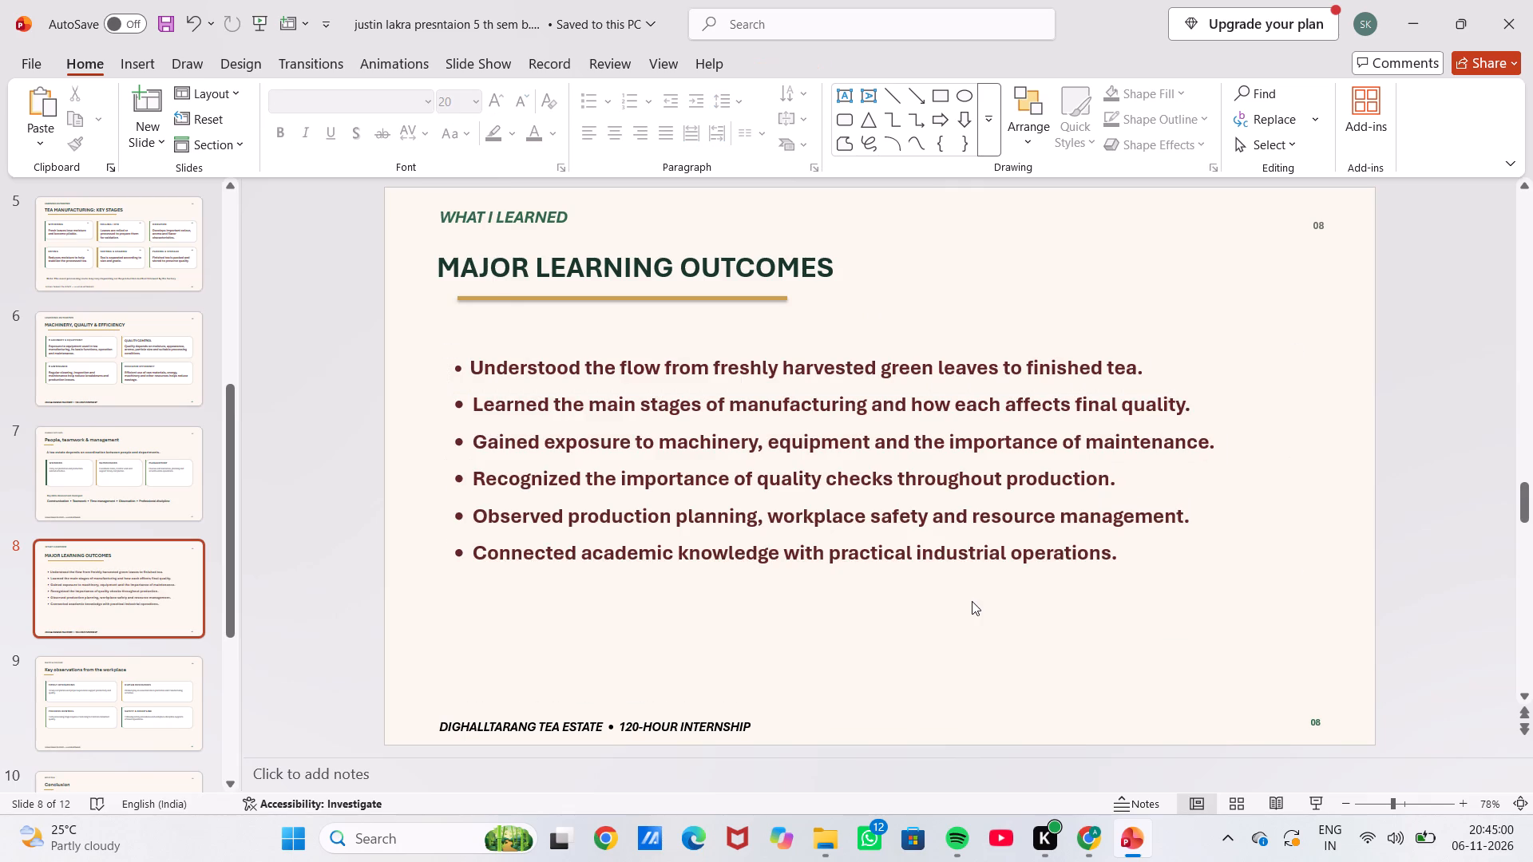
Move slide 8's bullet list text box slightly down and to the right.
click(449, 366)
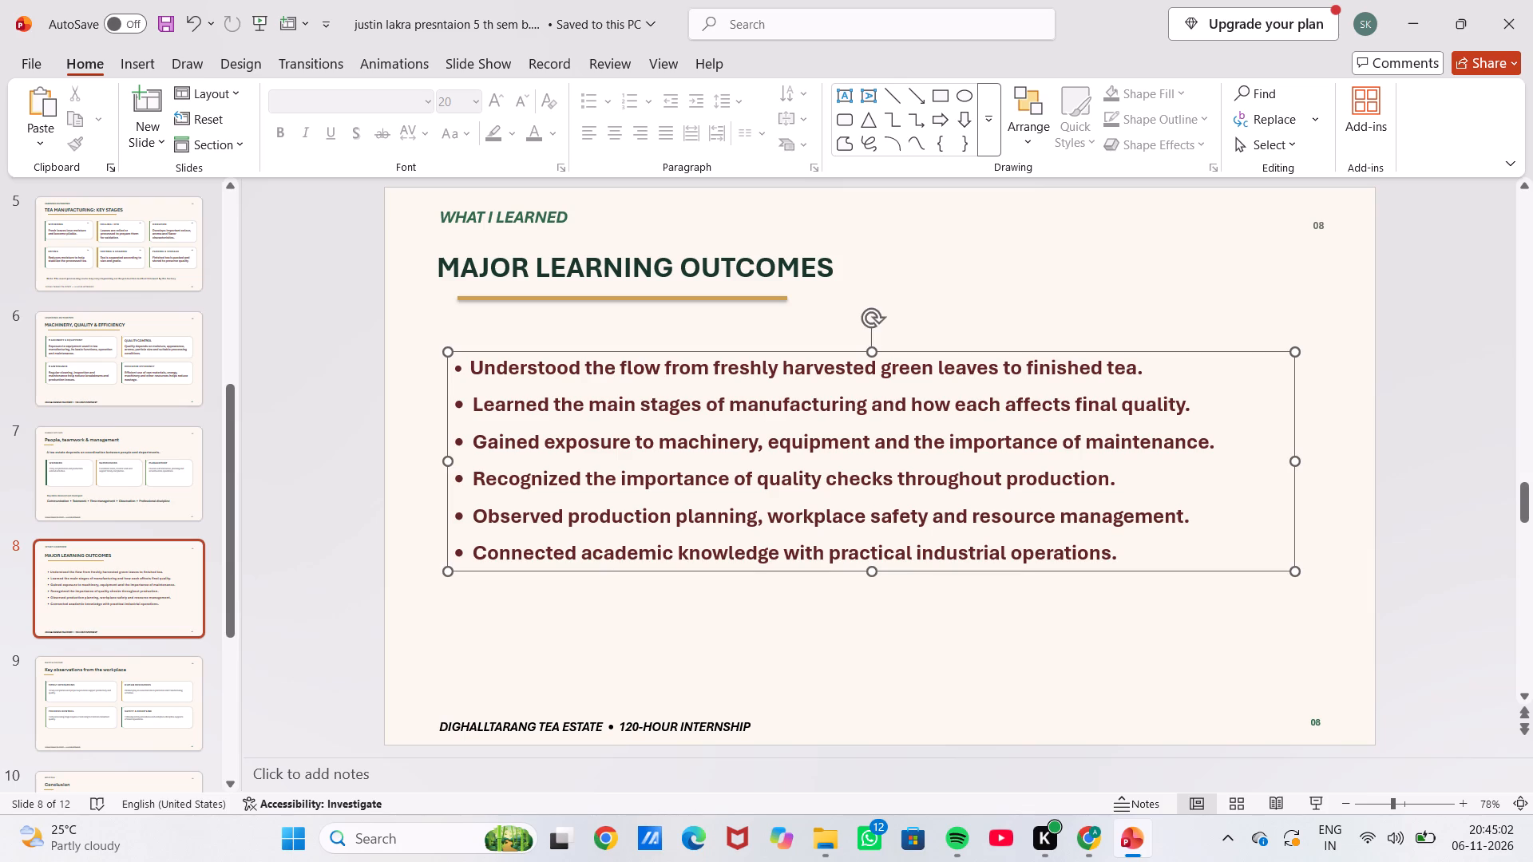
click(449, 366)
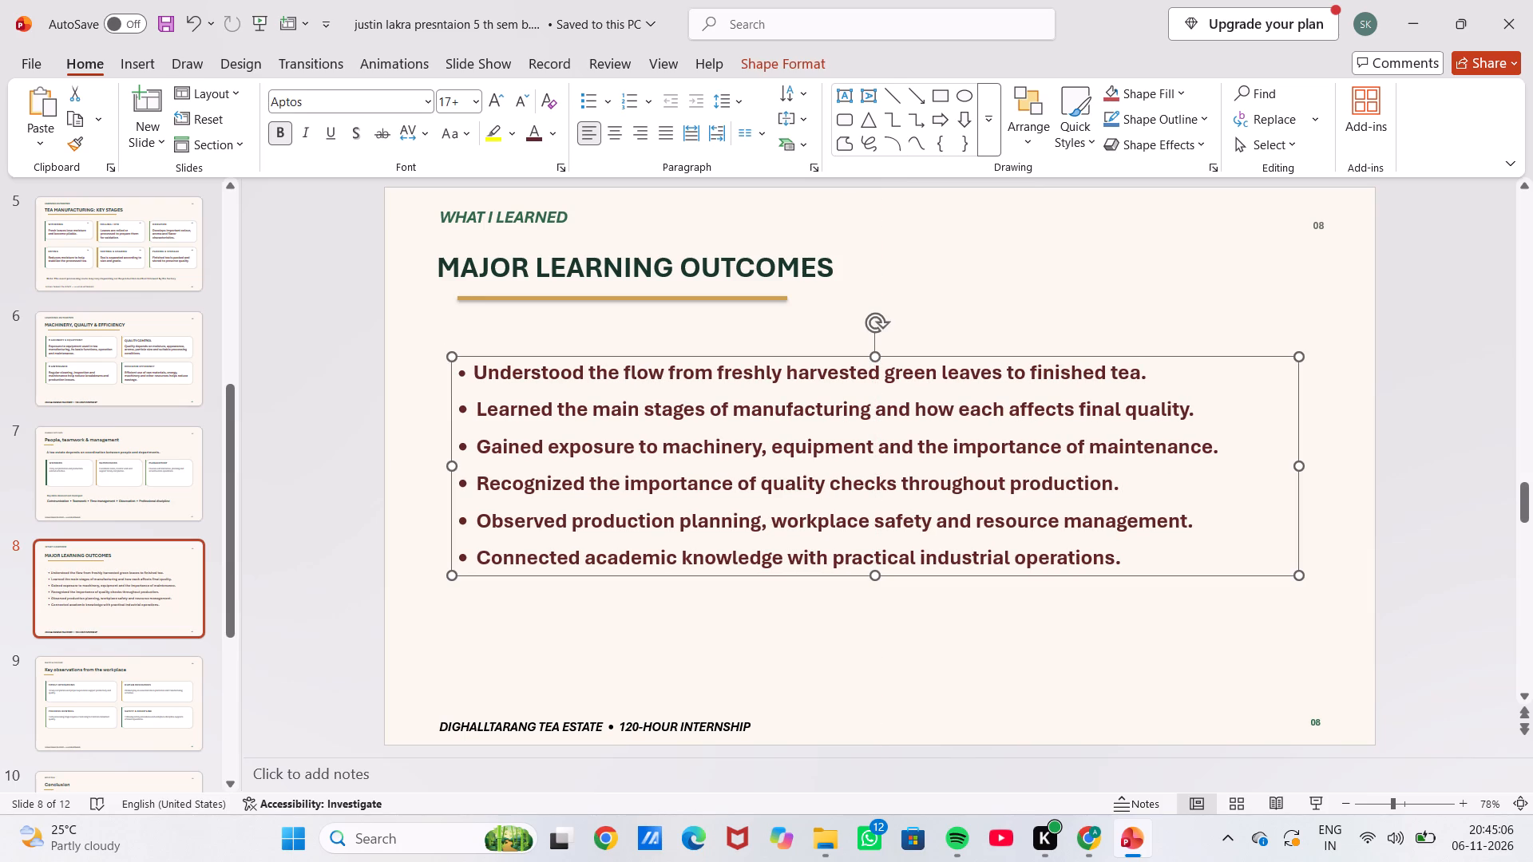
click(762, 658)
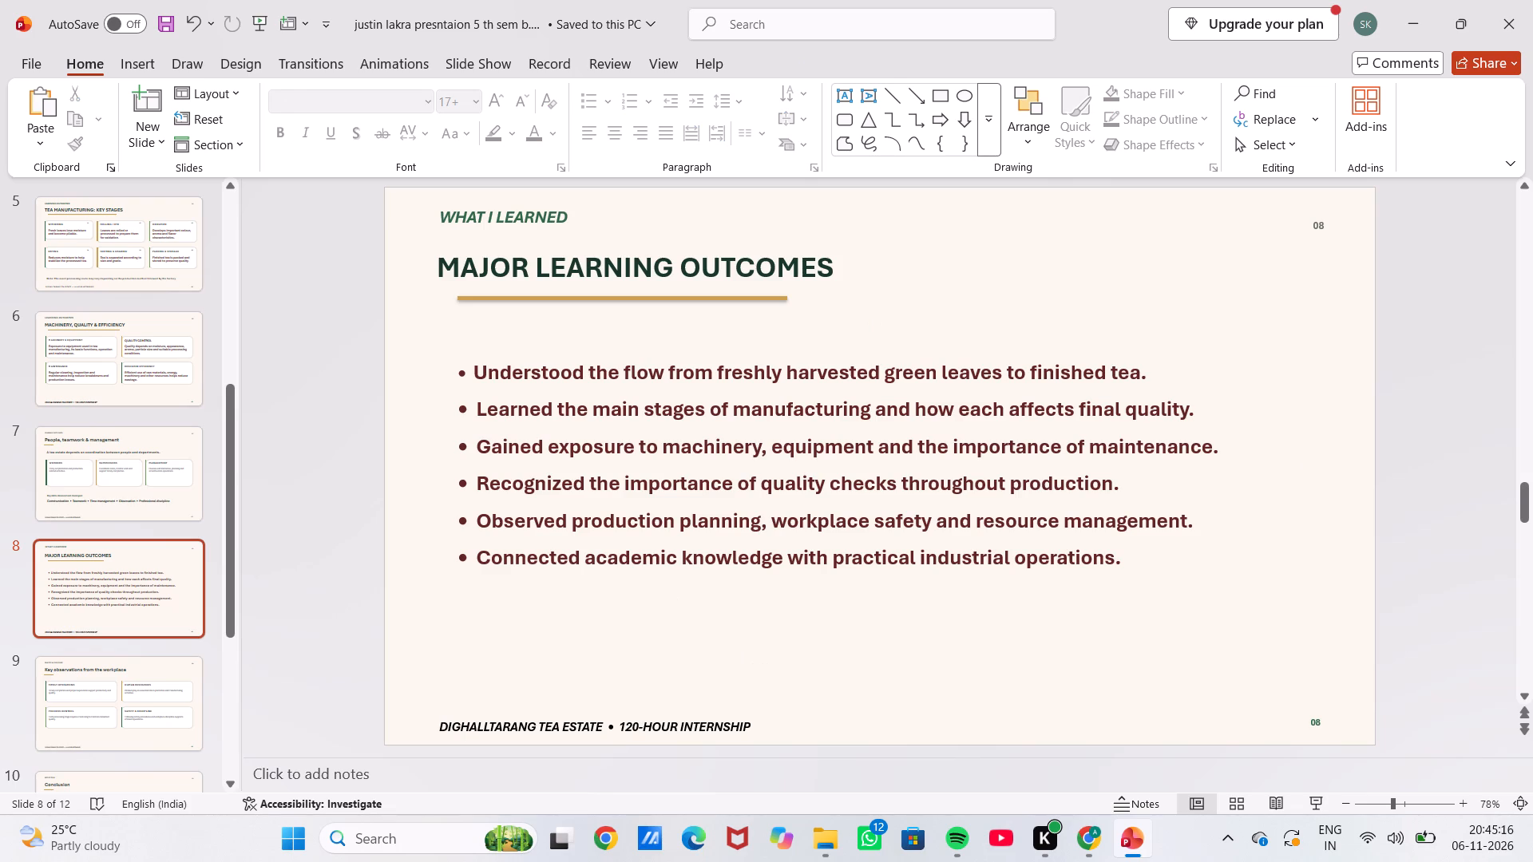
Set the first bullet's leading marker on slide 8 to font size 20, matching the other bullets.
drag(465, 374, 455, 375)
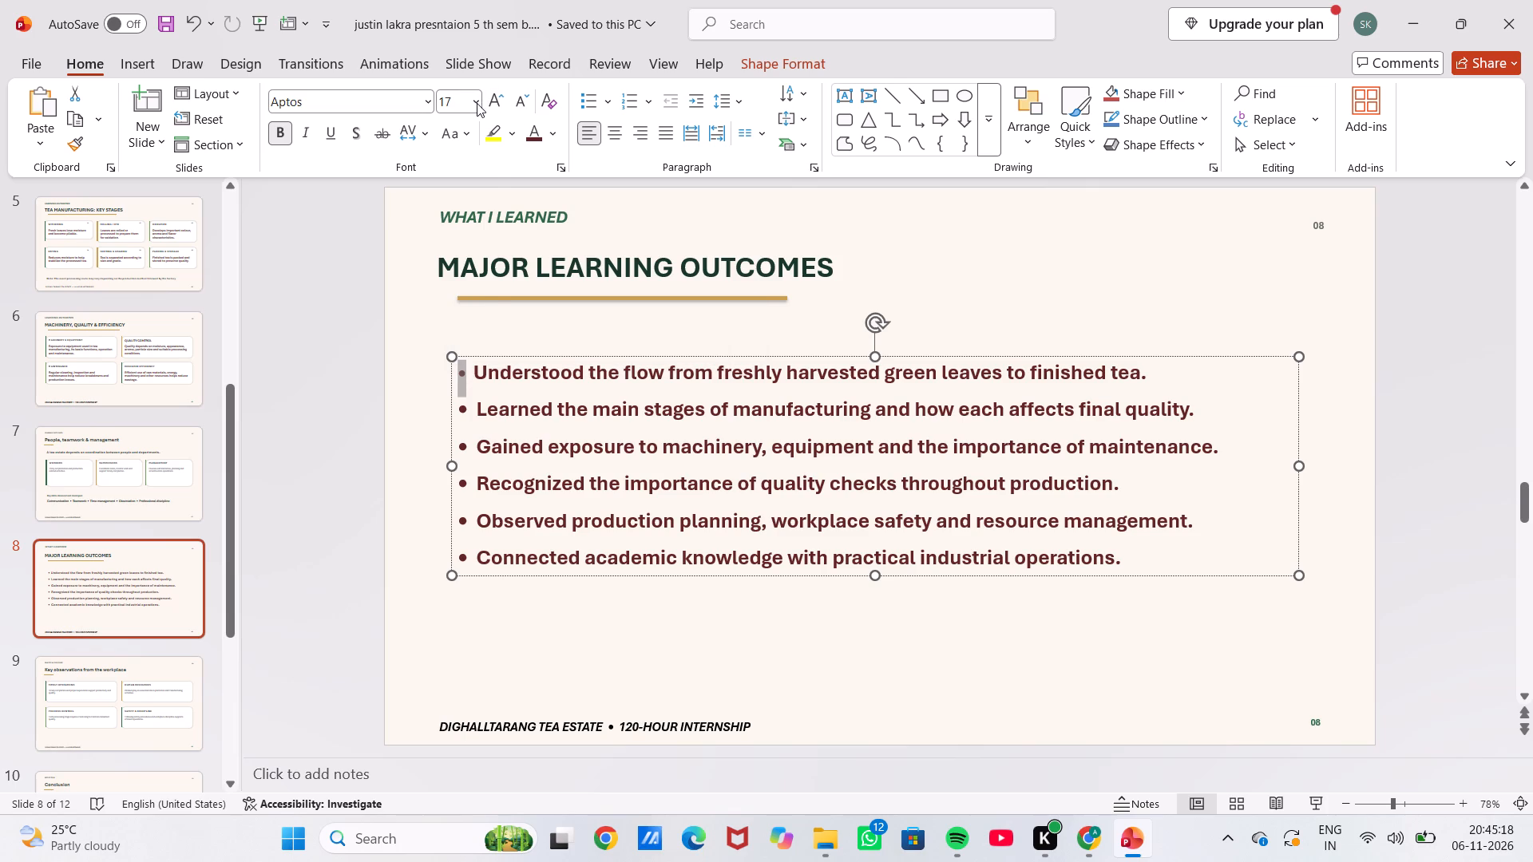
click(477, 103)
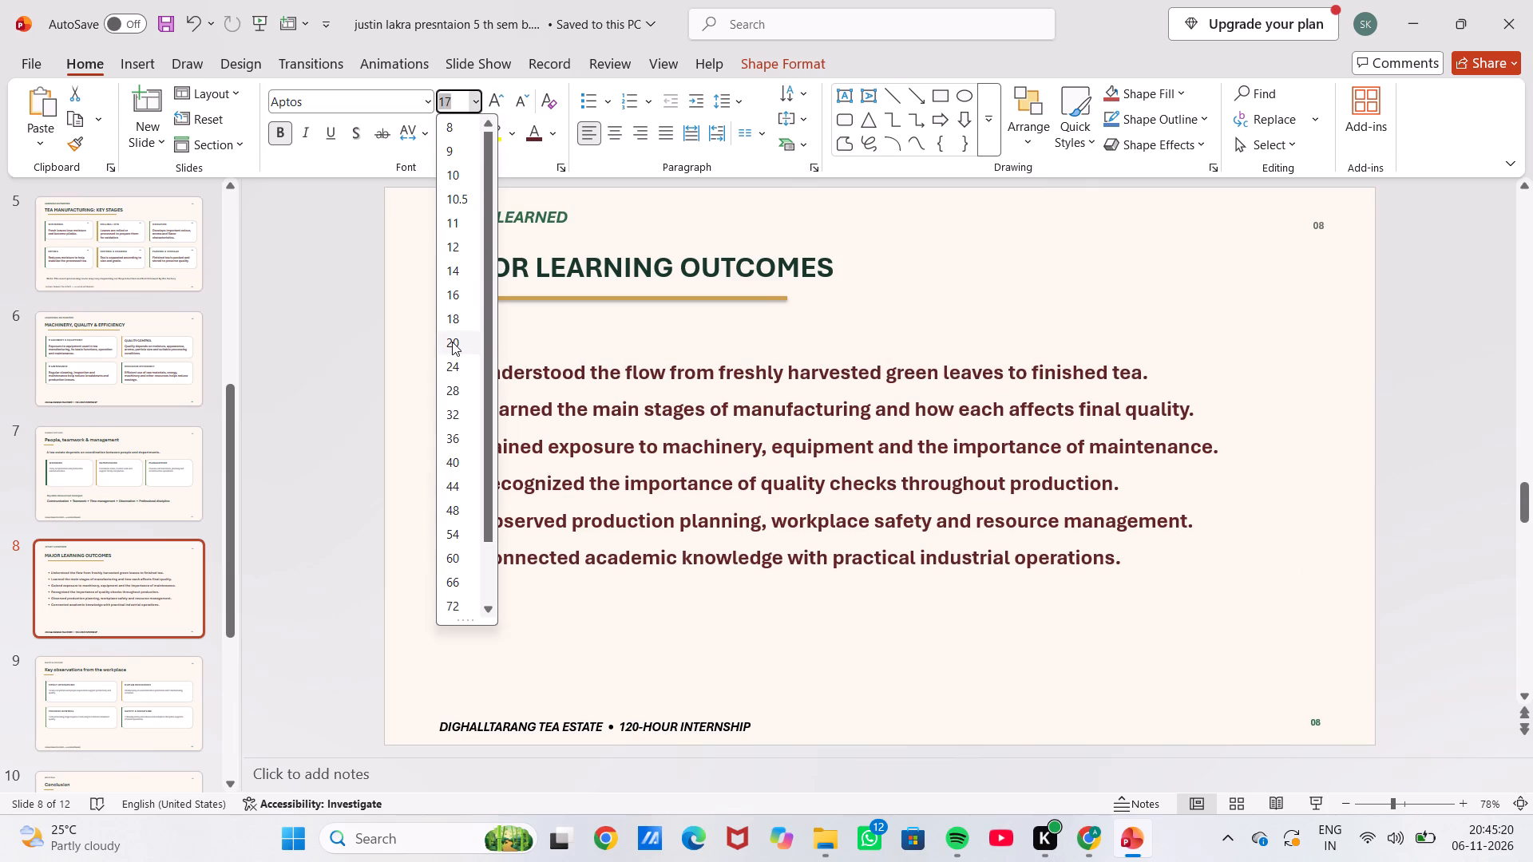
click(452, 342)
click(548, 325)
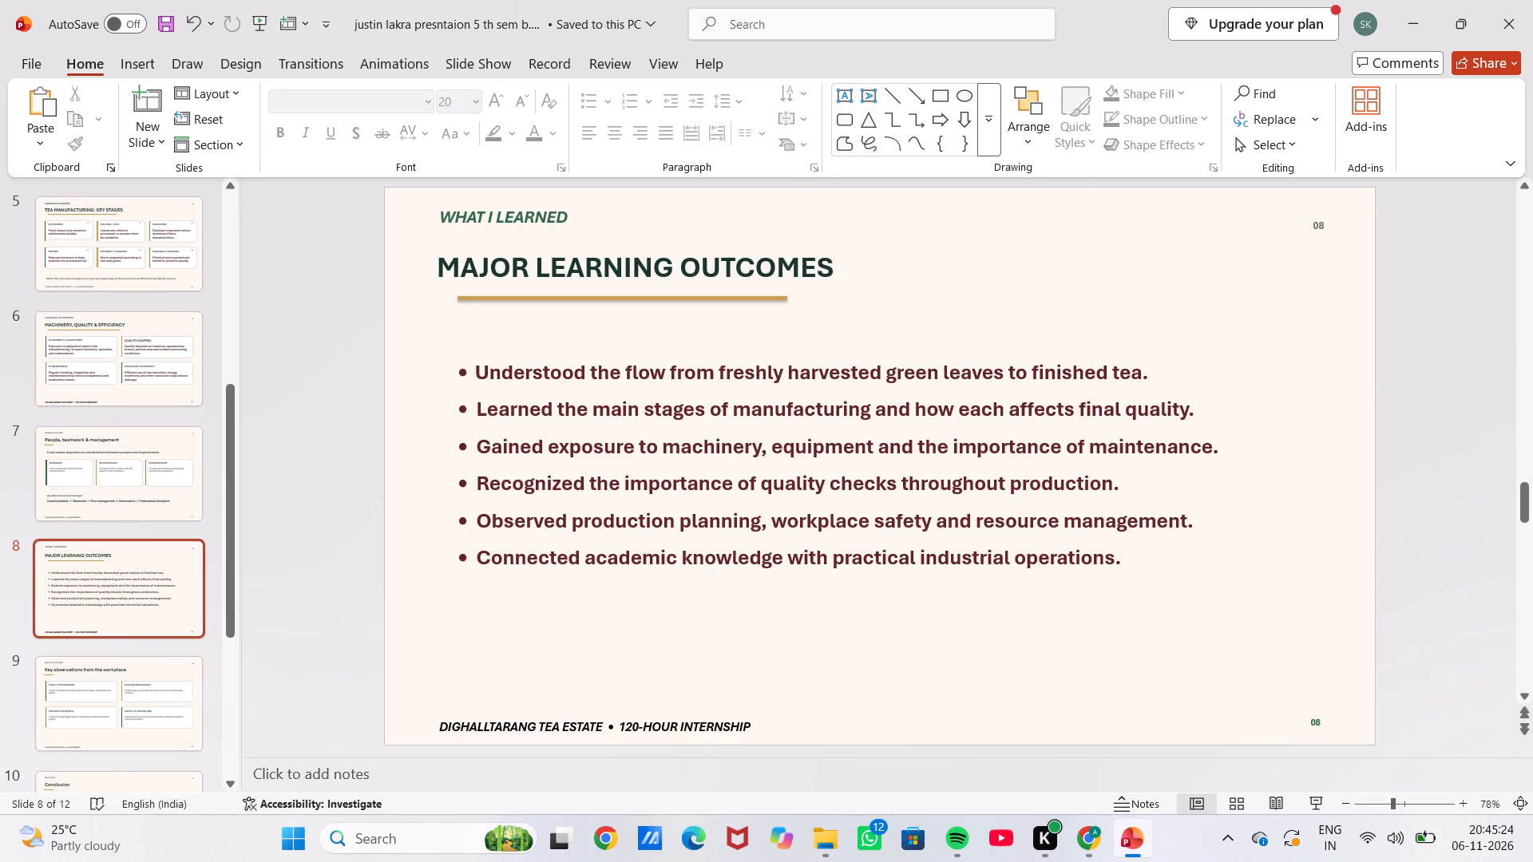
On slide 7, enlarge the LEARNING OUTCOMES label above the title to font size 18.
click(101, 401)
click(114, 473)
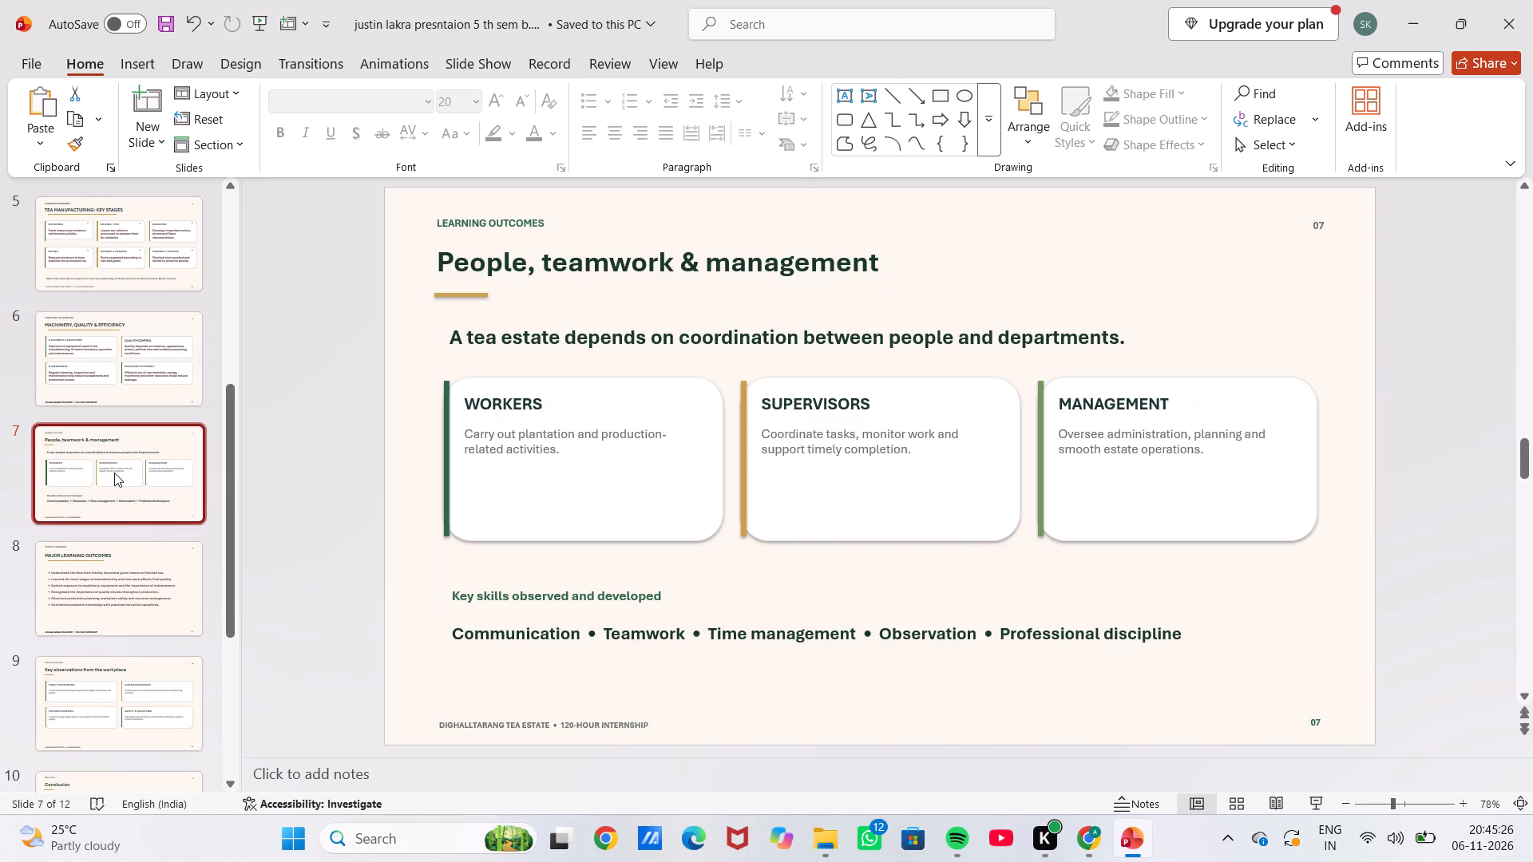
click(129, 575)
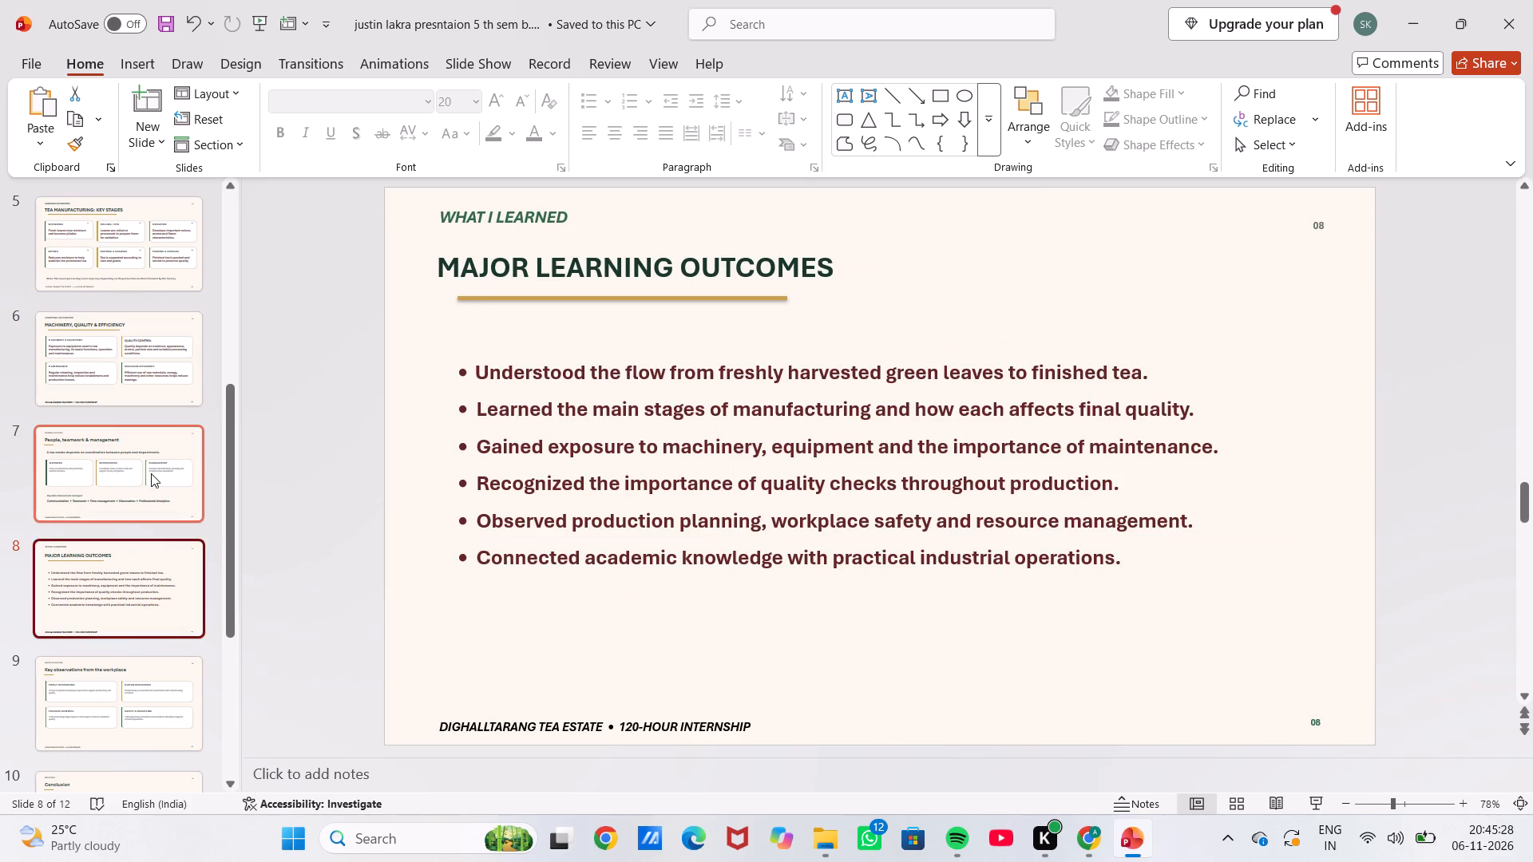
click(151, 472)
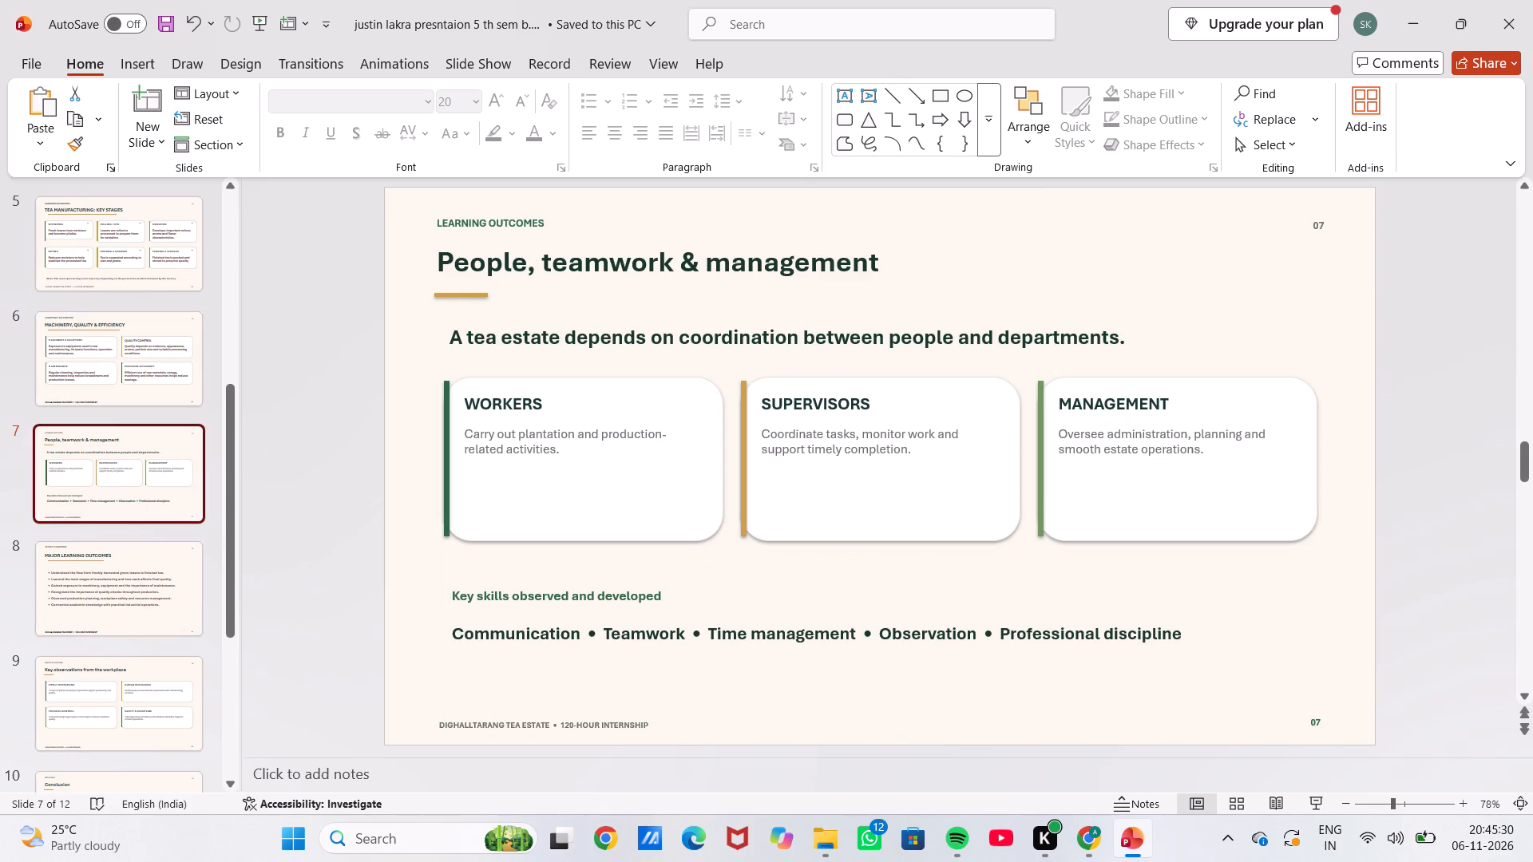
click(545, 222)
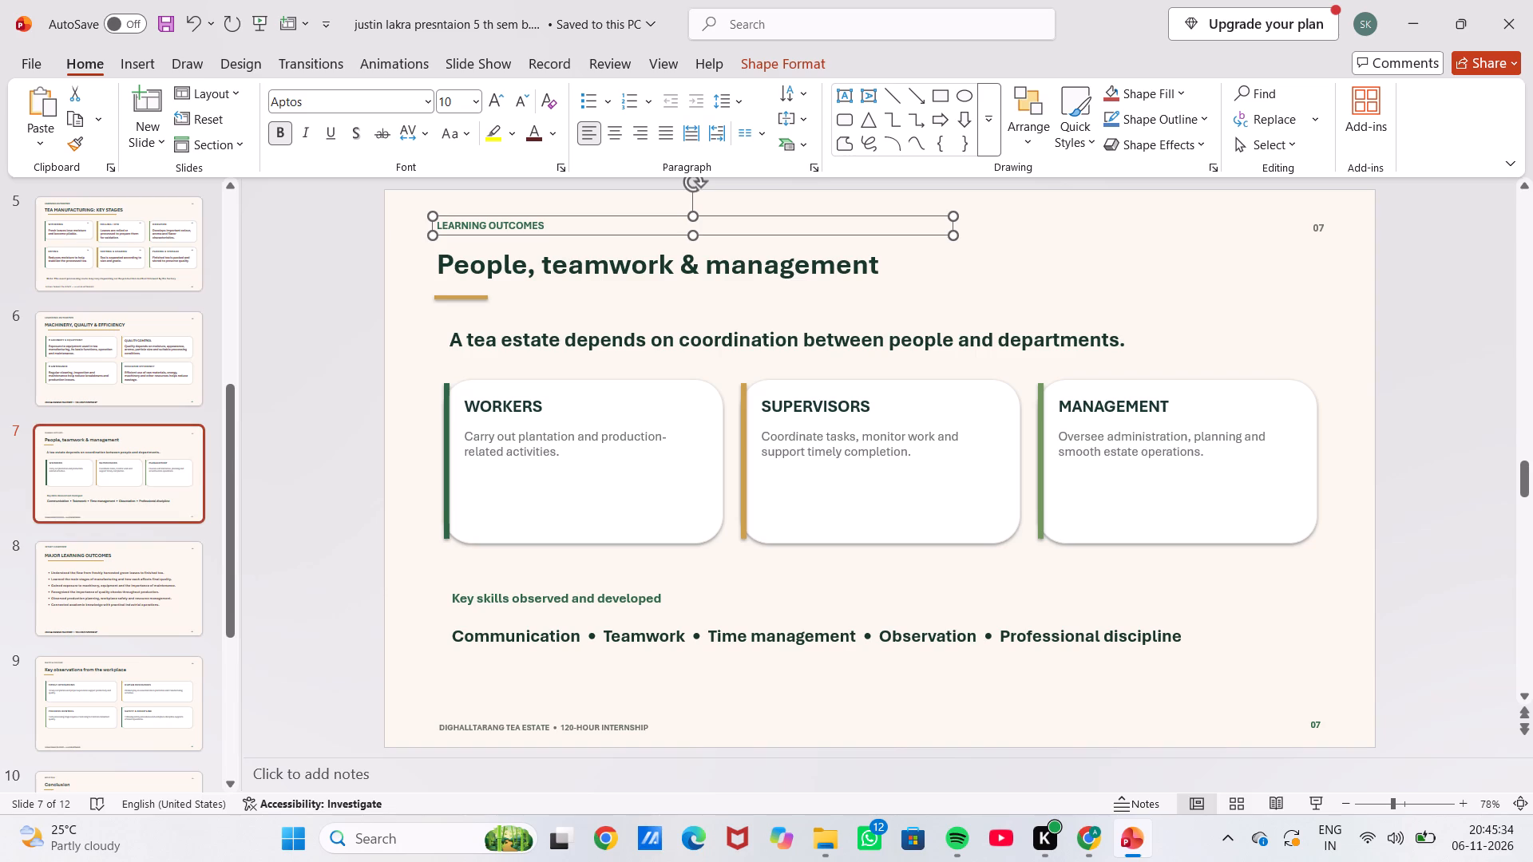
drag(541, 224, 488, 223)
drag(488, 223, 455, 221)
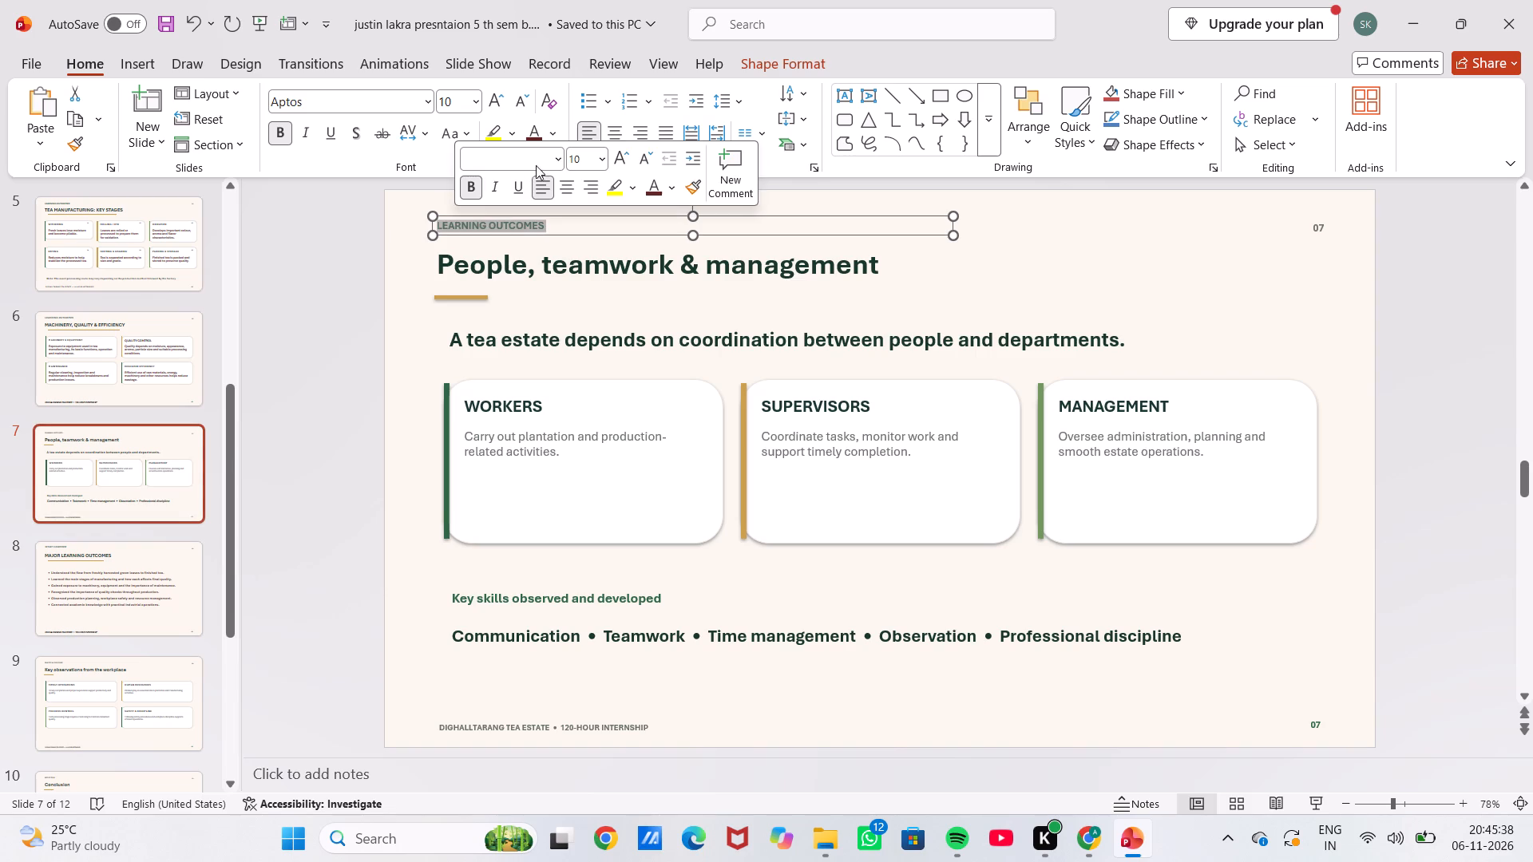
click(600, 157)
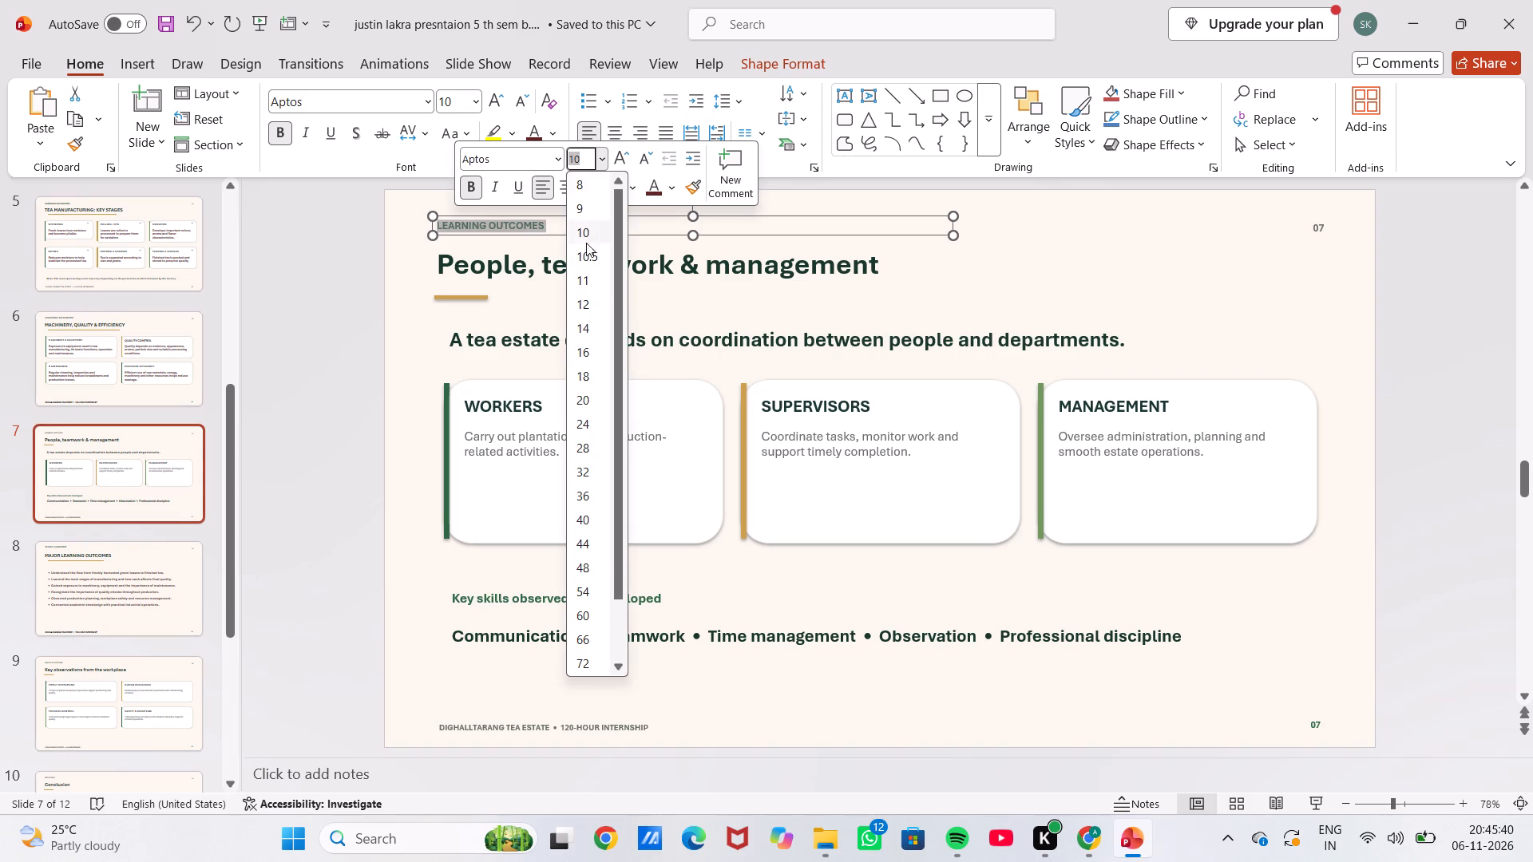
click(584, 353)
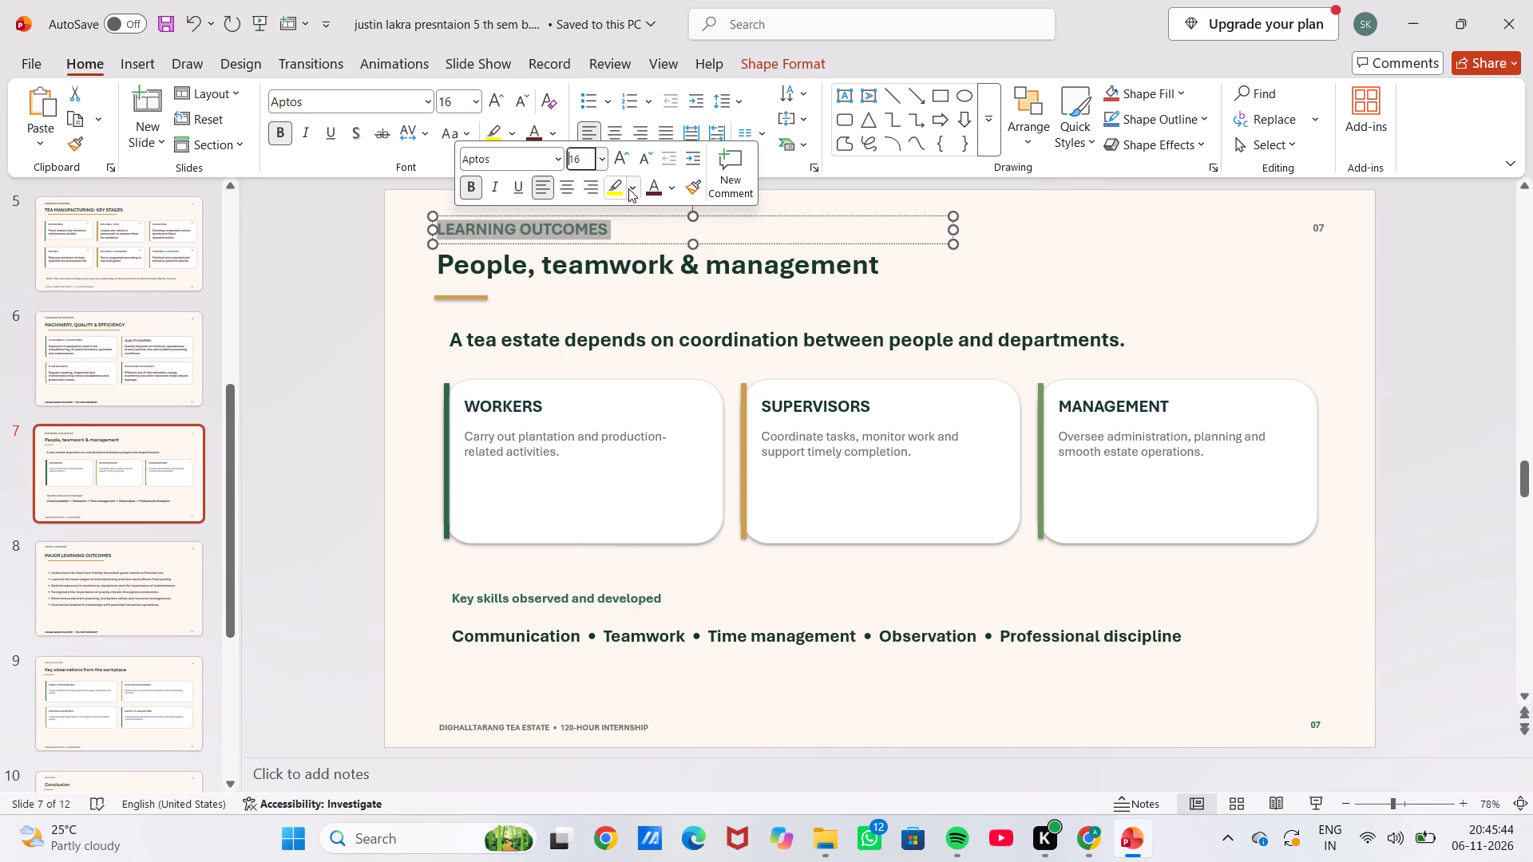
click(620, 162)
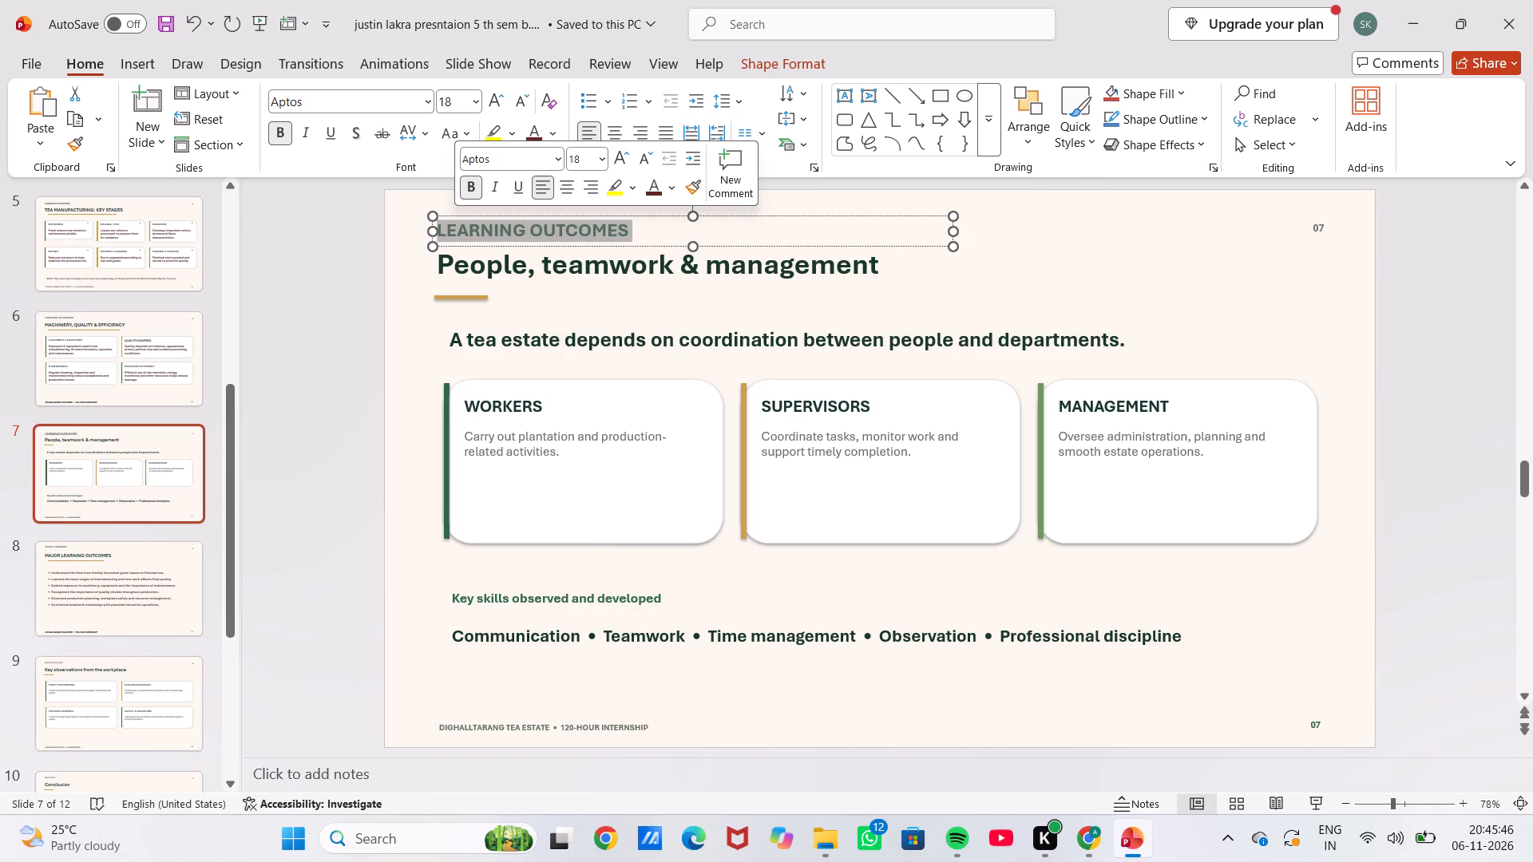
Change slide 7's "People, teamwork & management" title to uppercase.
click(502, 270)
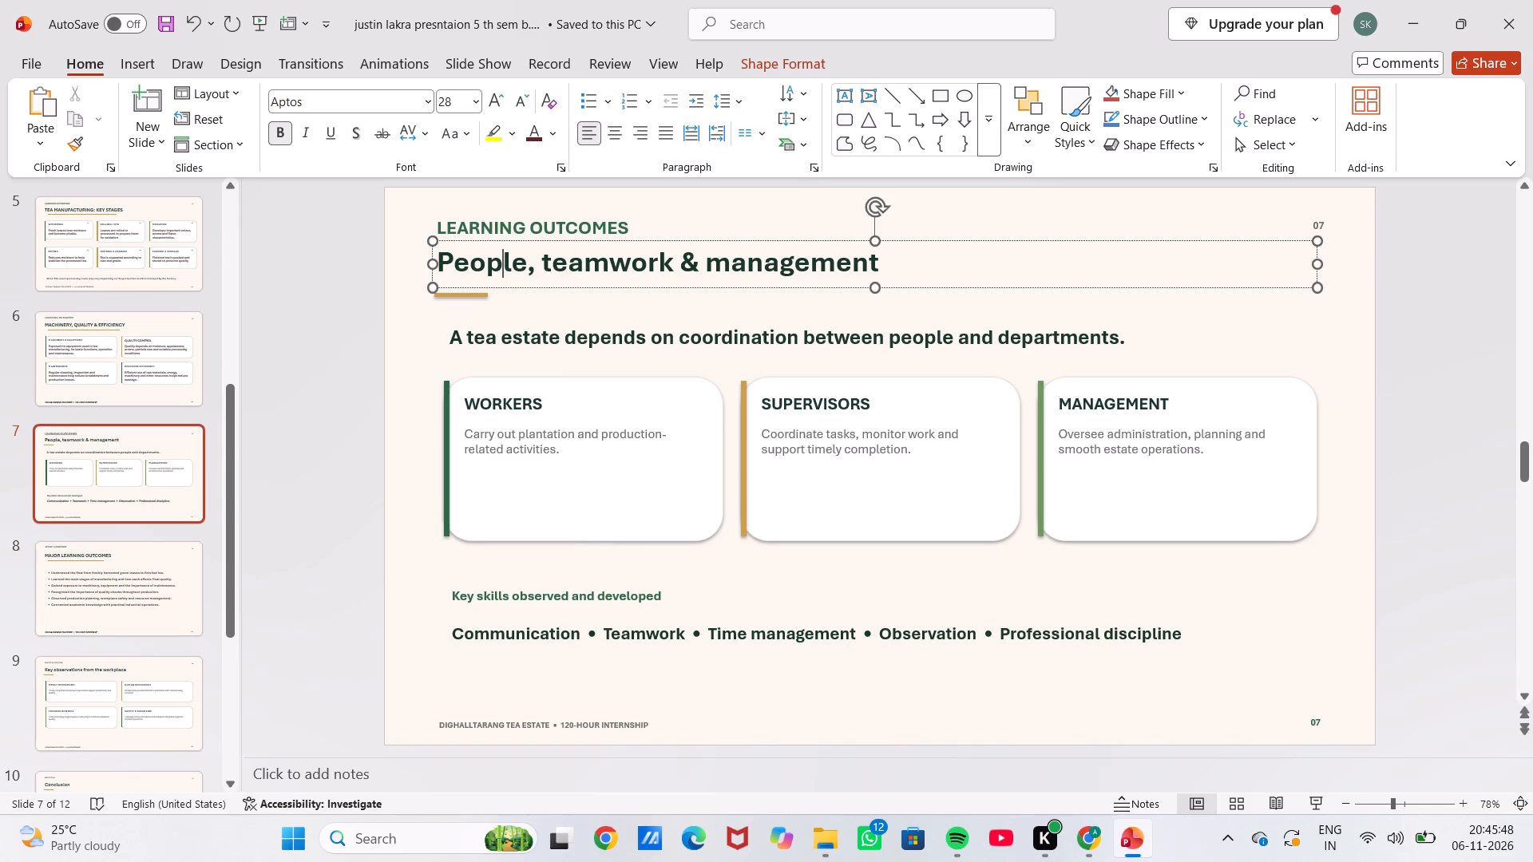
click(880, 259)
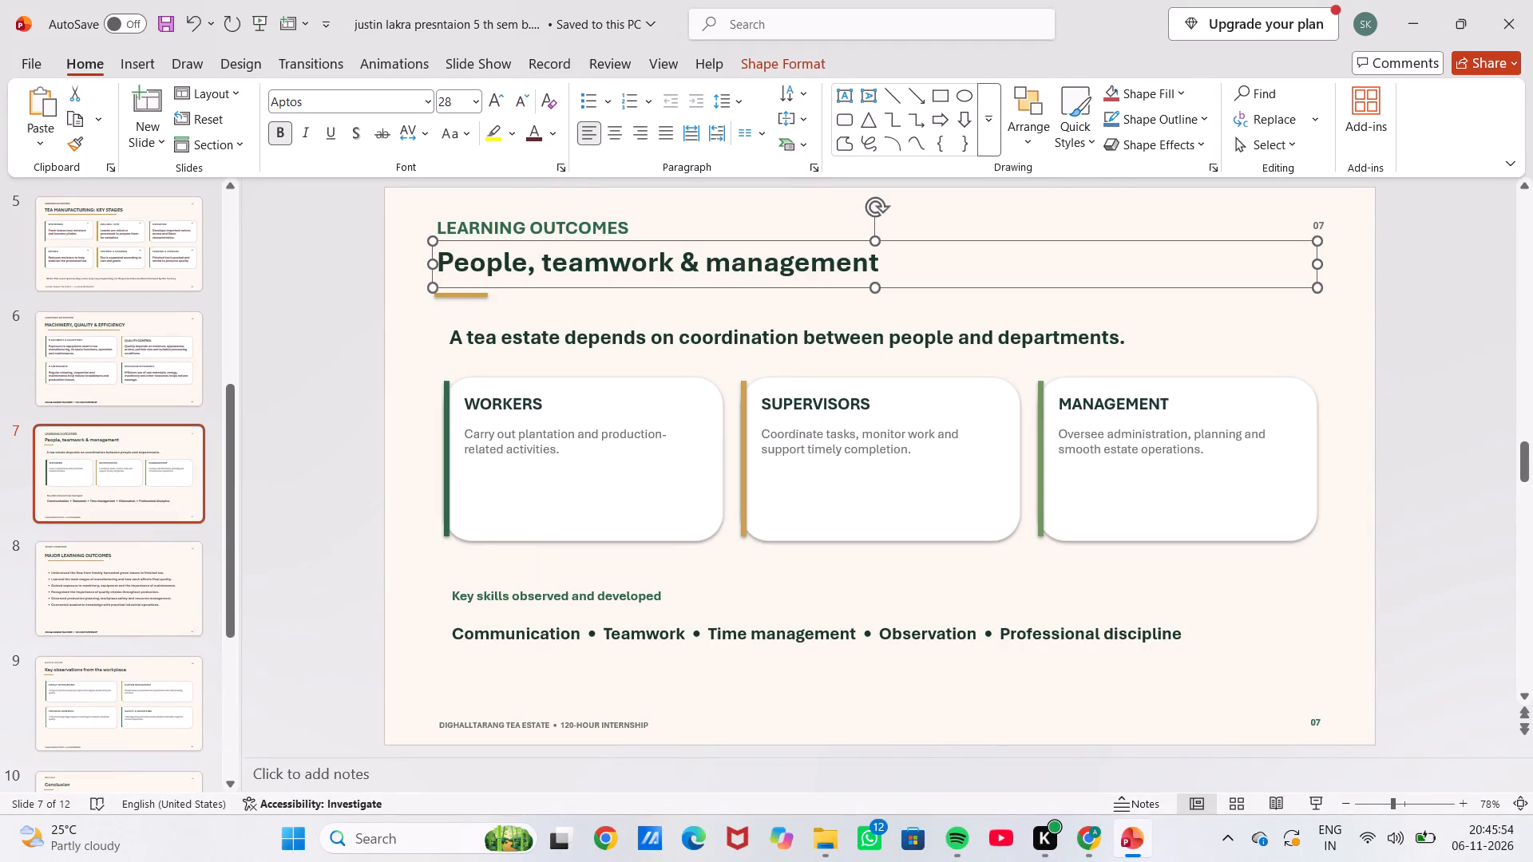
click(462, 135)
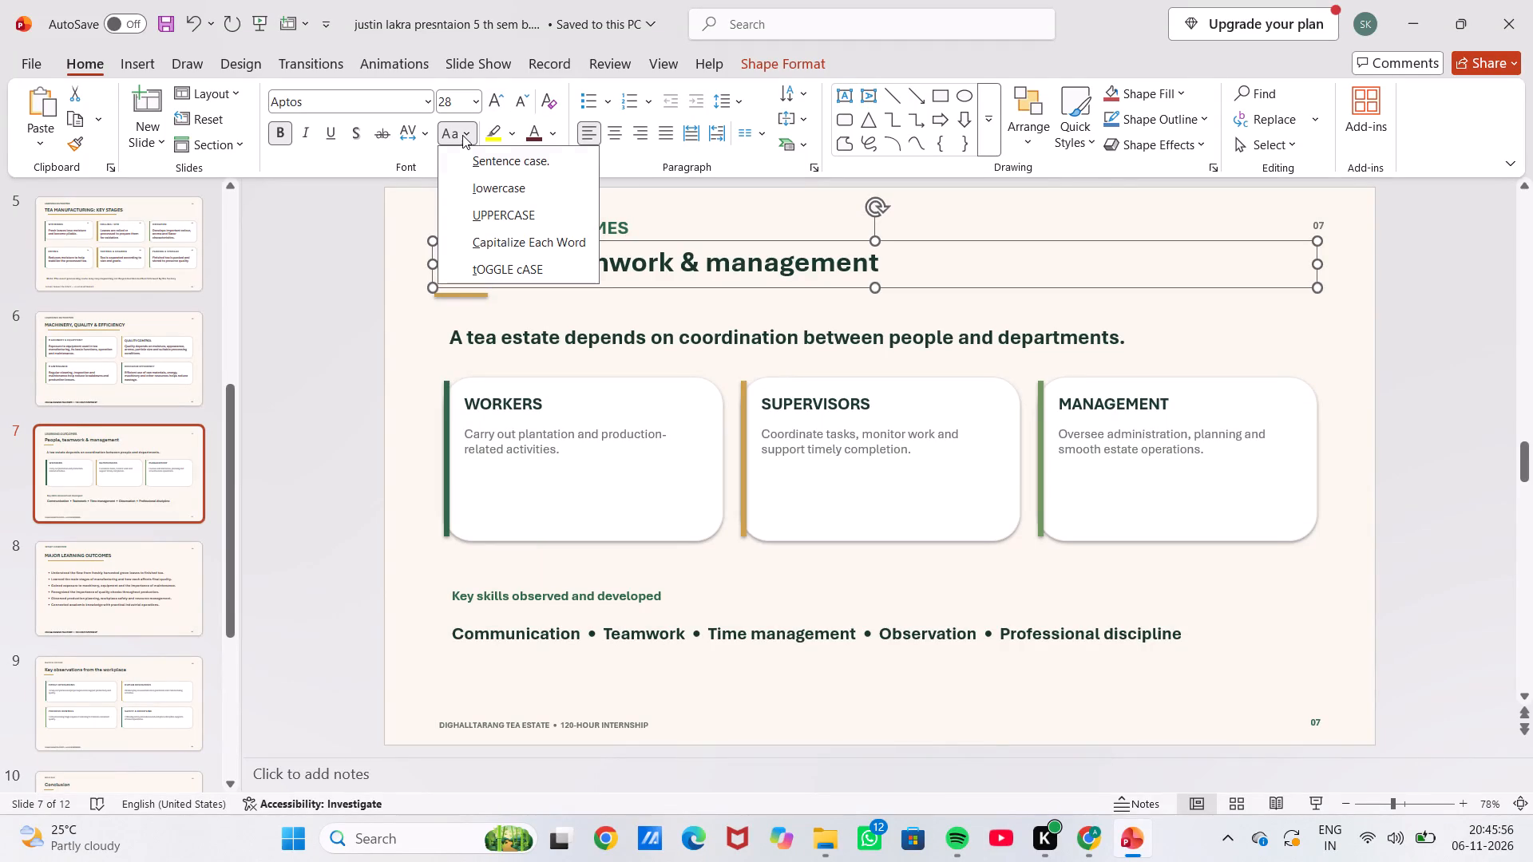
click(497, 239)
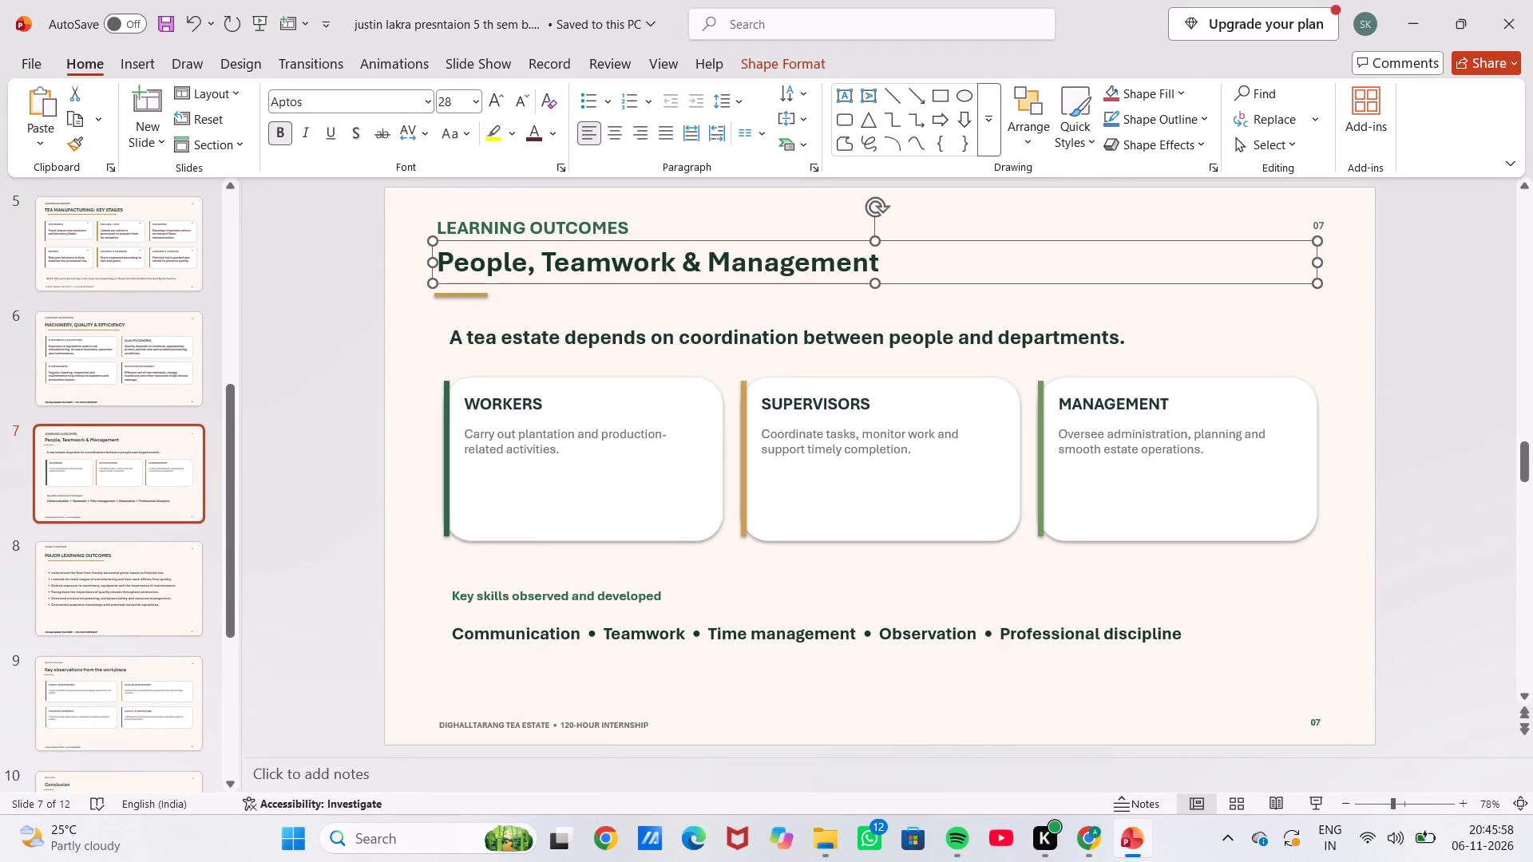
click(471, 137)
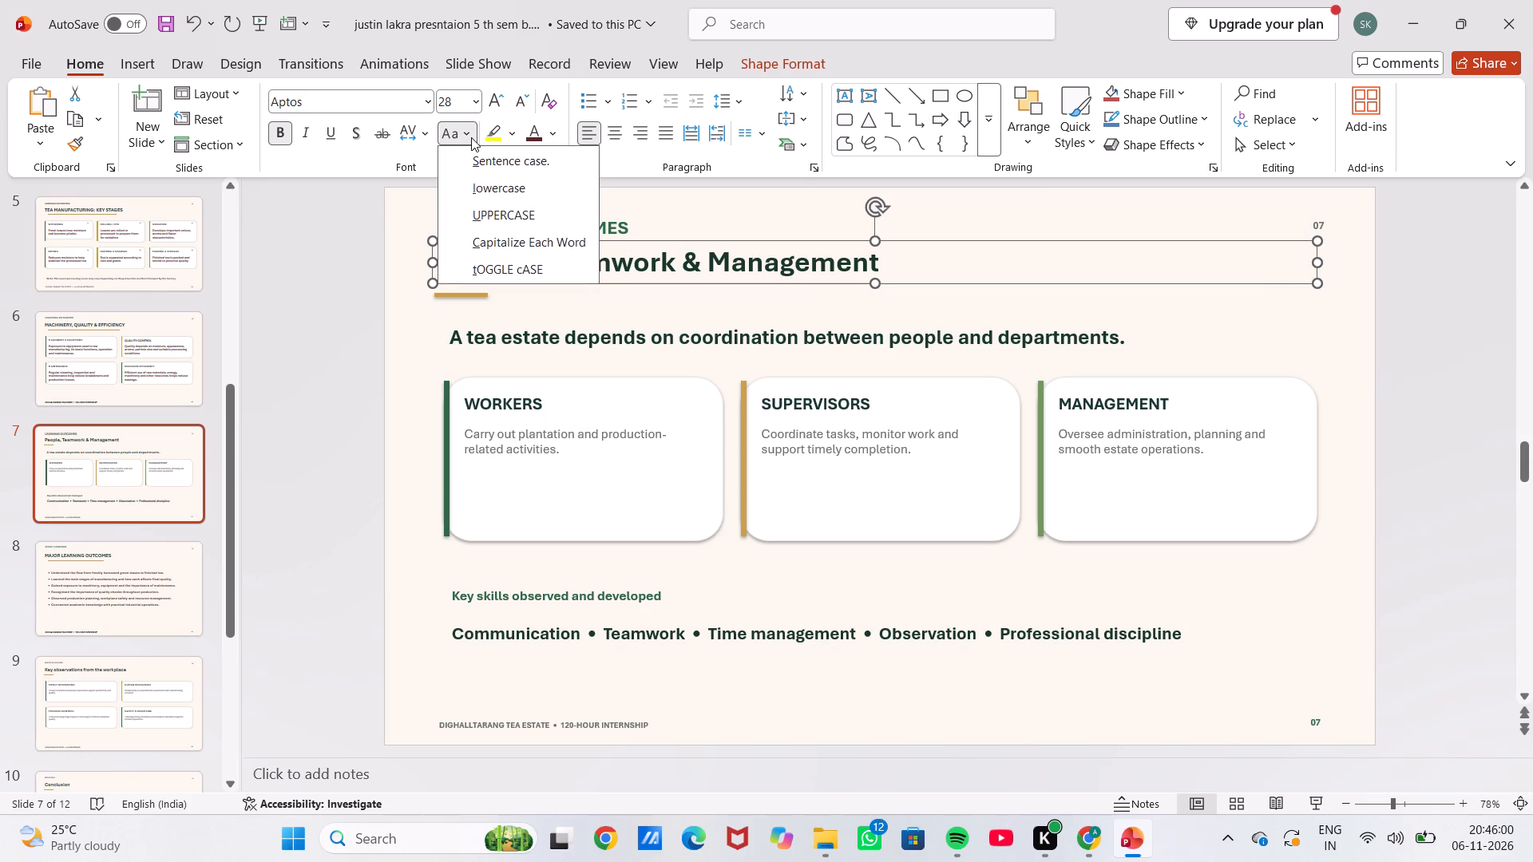
click(500, 219)
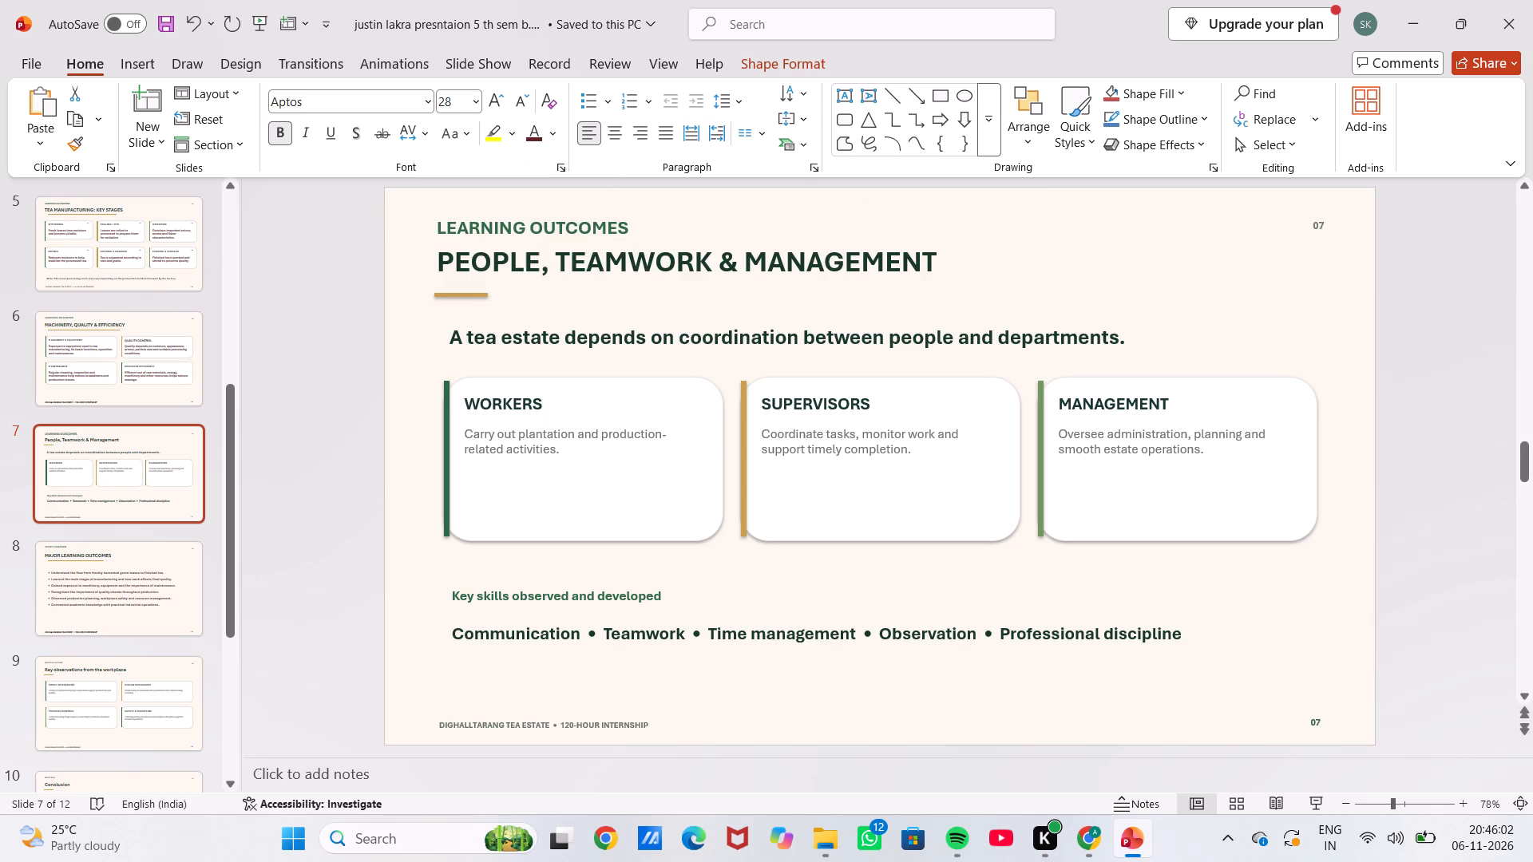
click(603, 300)
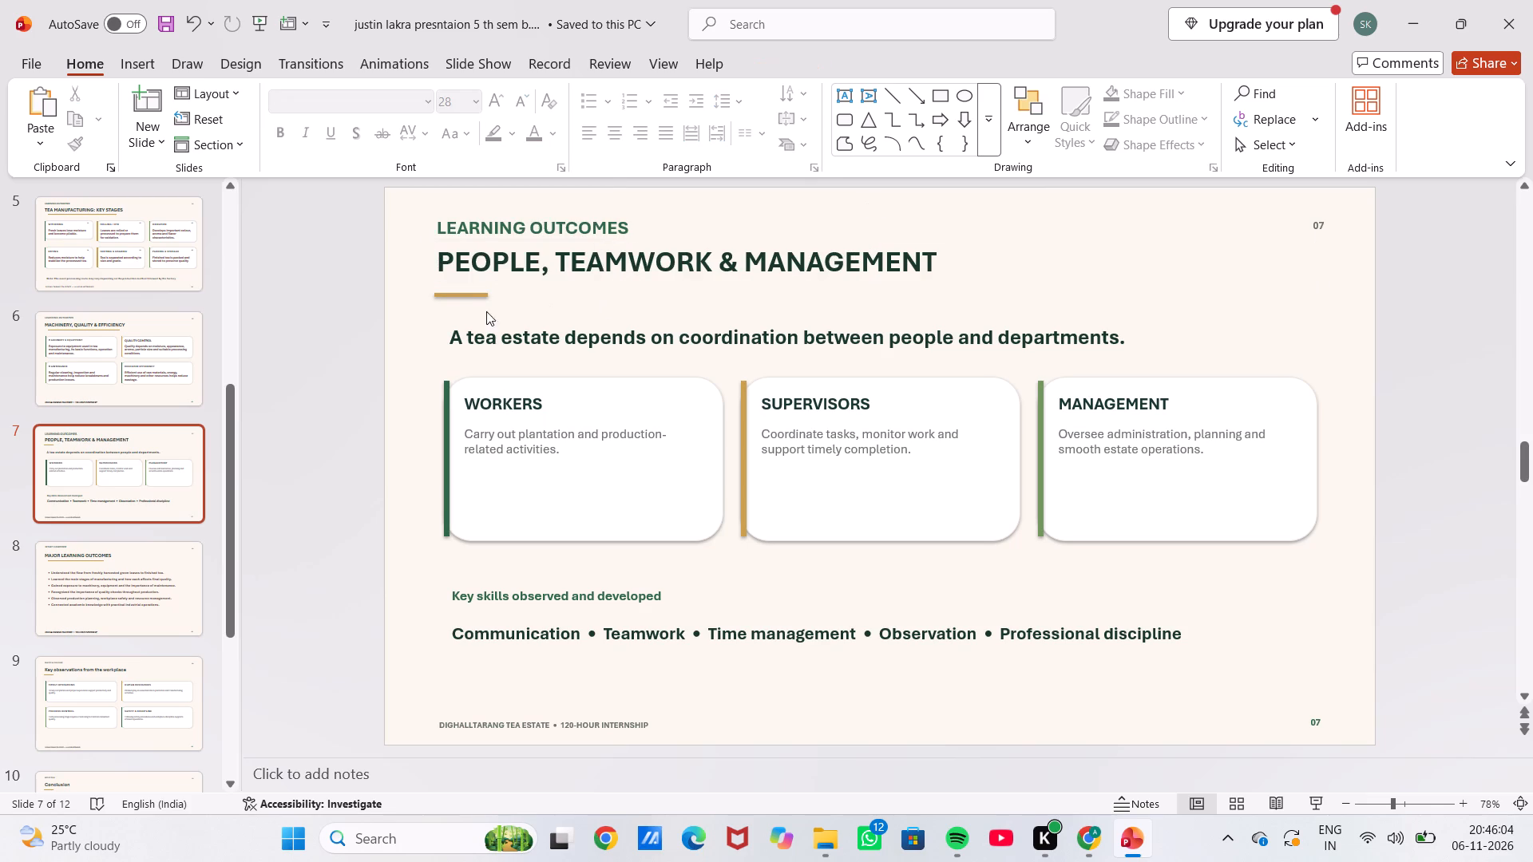
Lengthen slide 7's gold underline to nearly the title's width, placing it slightly closer beneath the title and a little to the right.
click(472, 300)
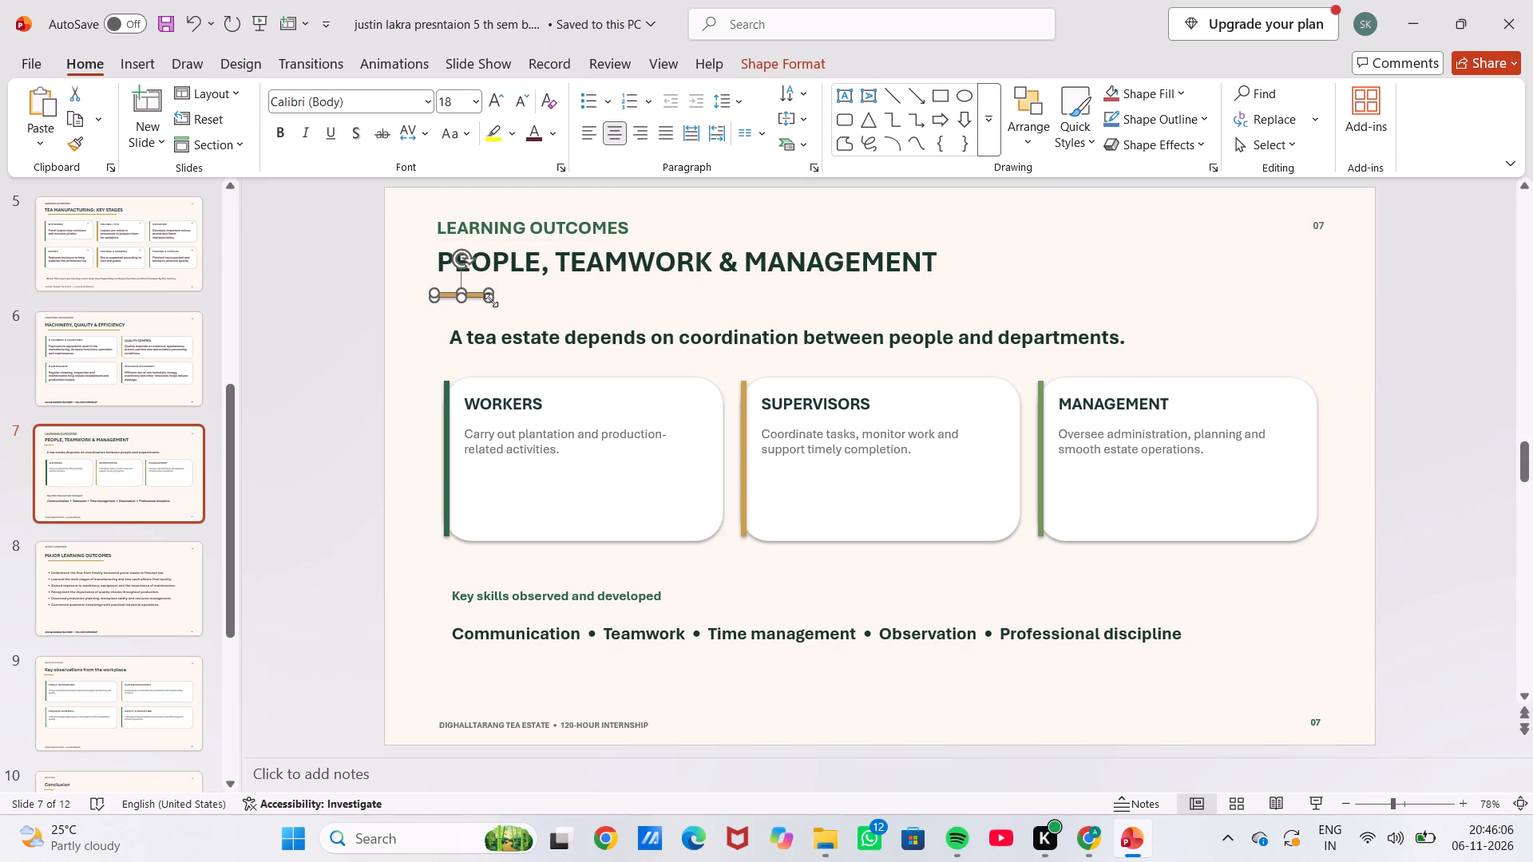
drag(492, 299, 854, 291)
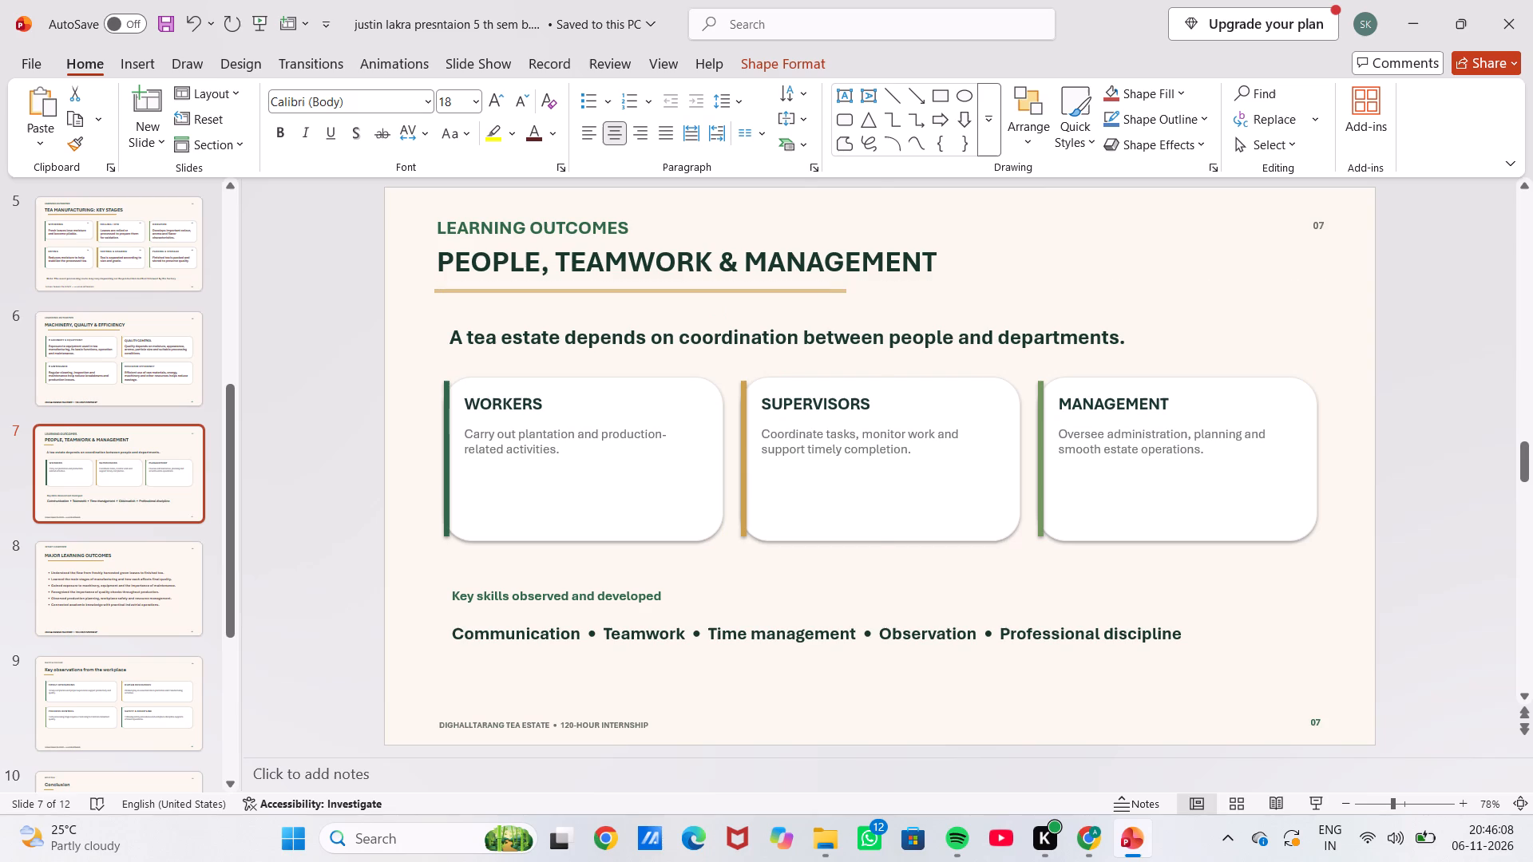
drag(854, 291, 894, 292)
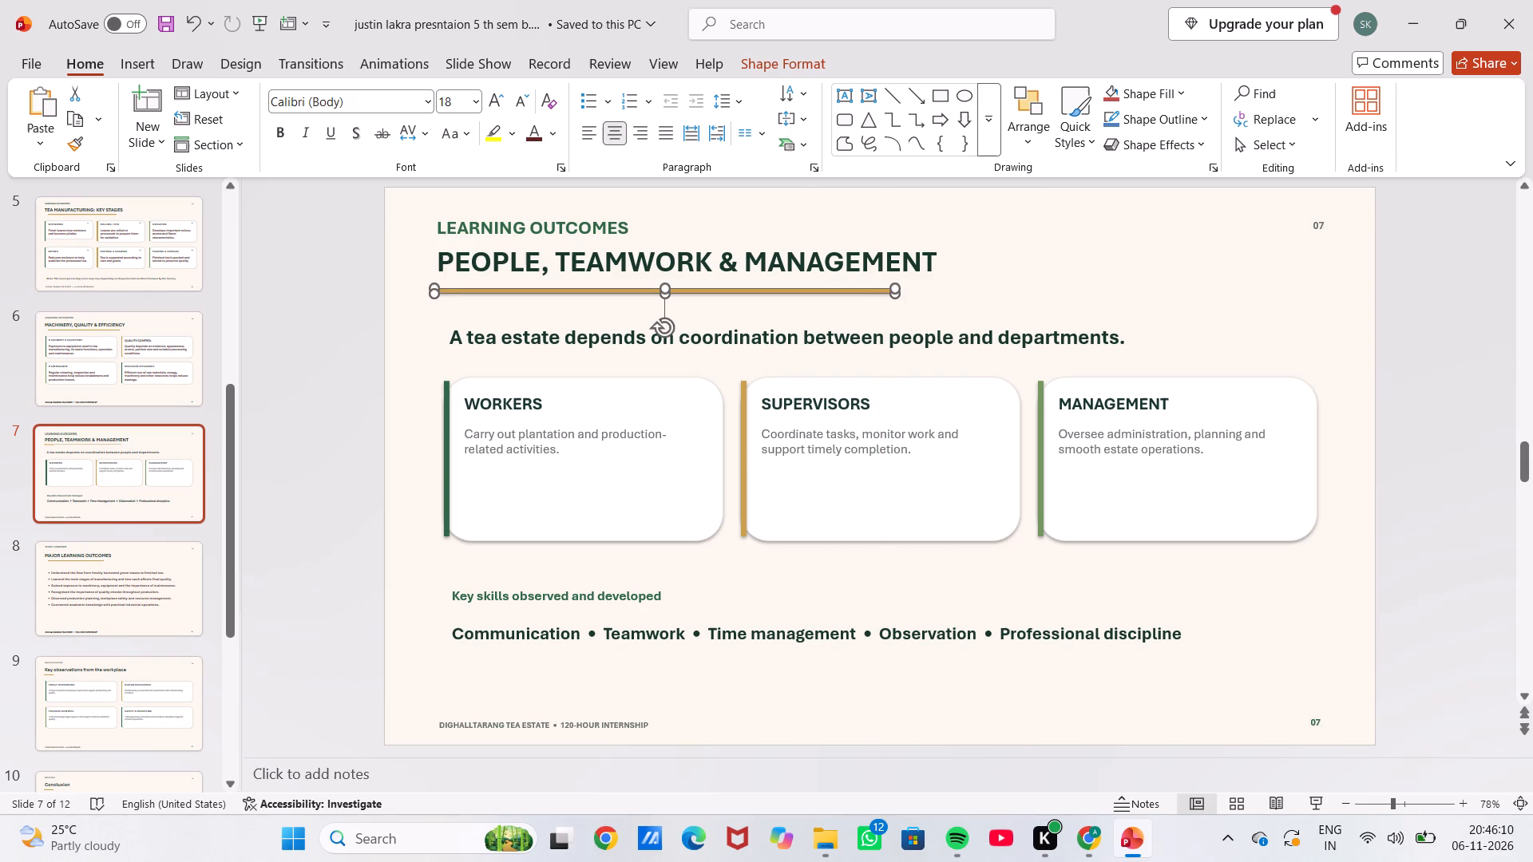
click(968, 296)
drag(660, 286, 679, 285)
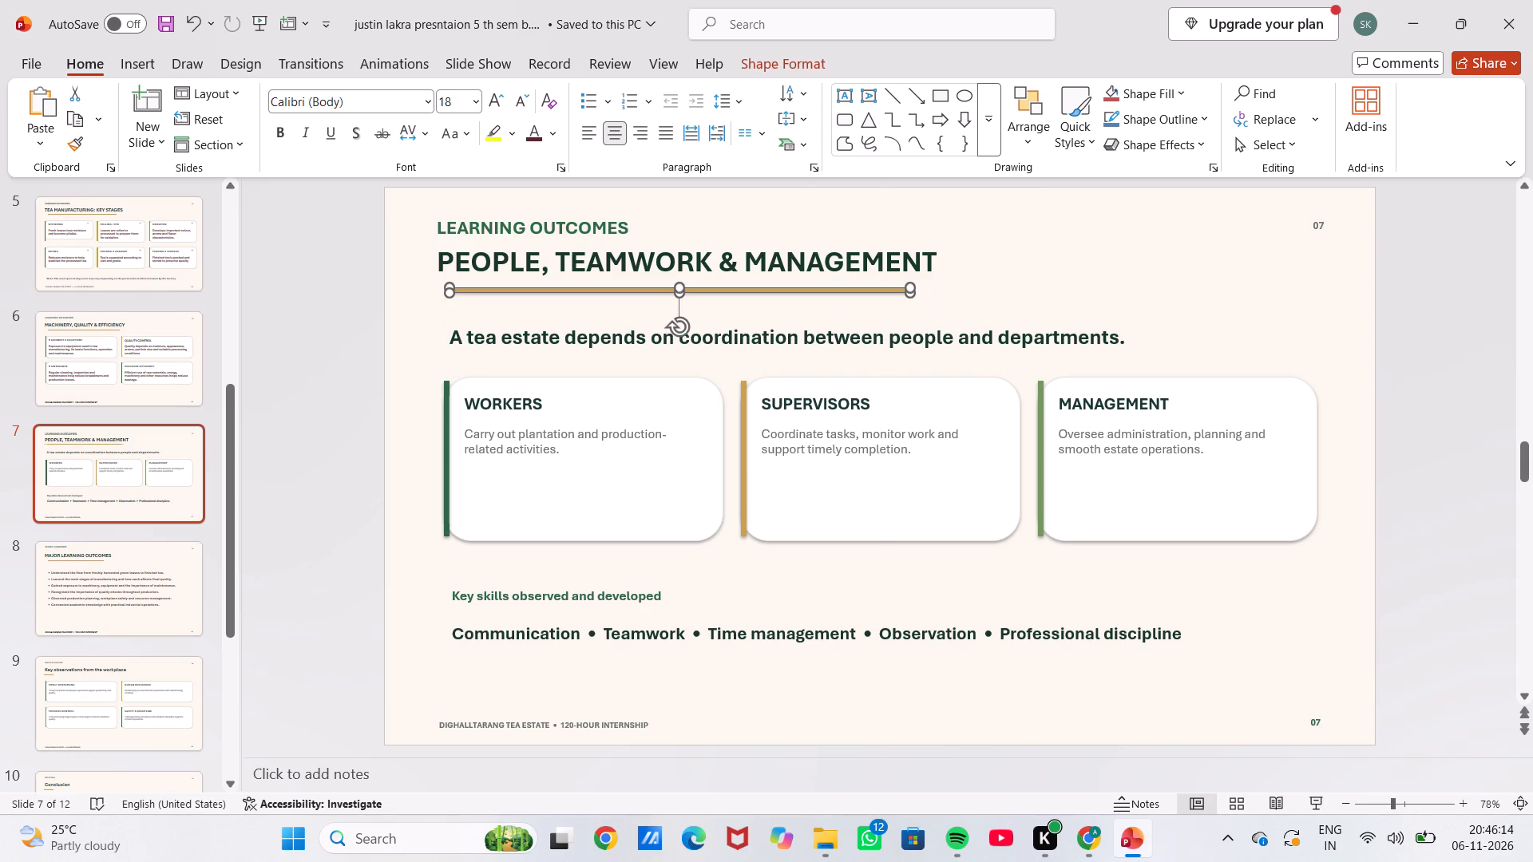
click(1017, 256)
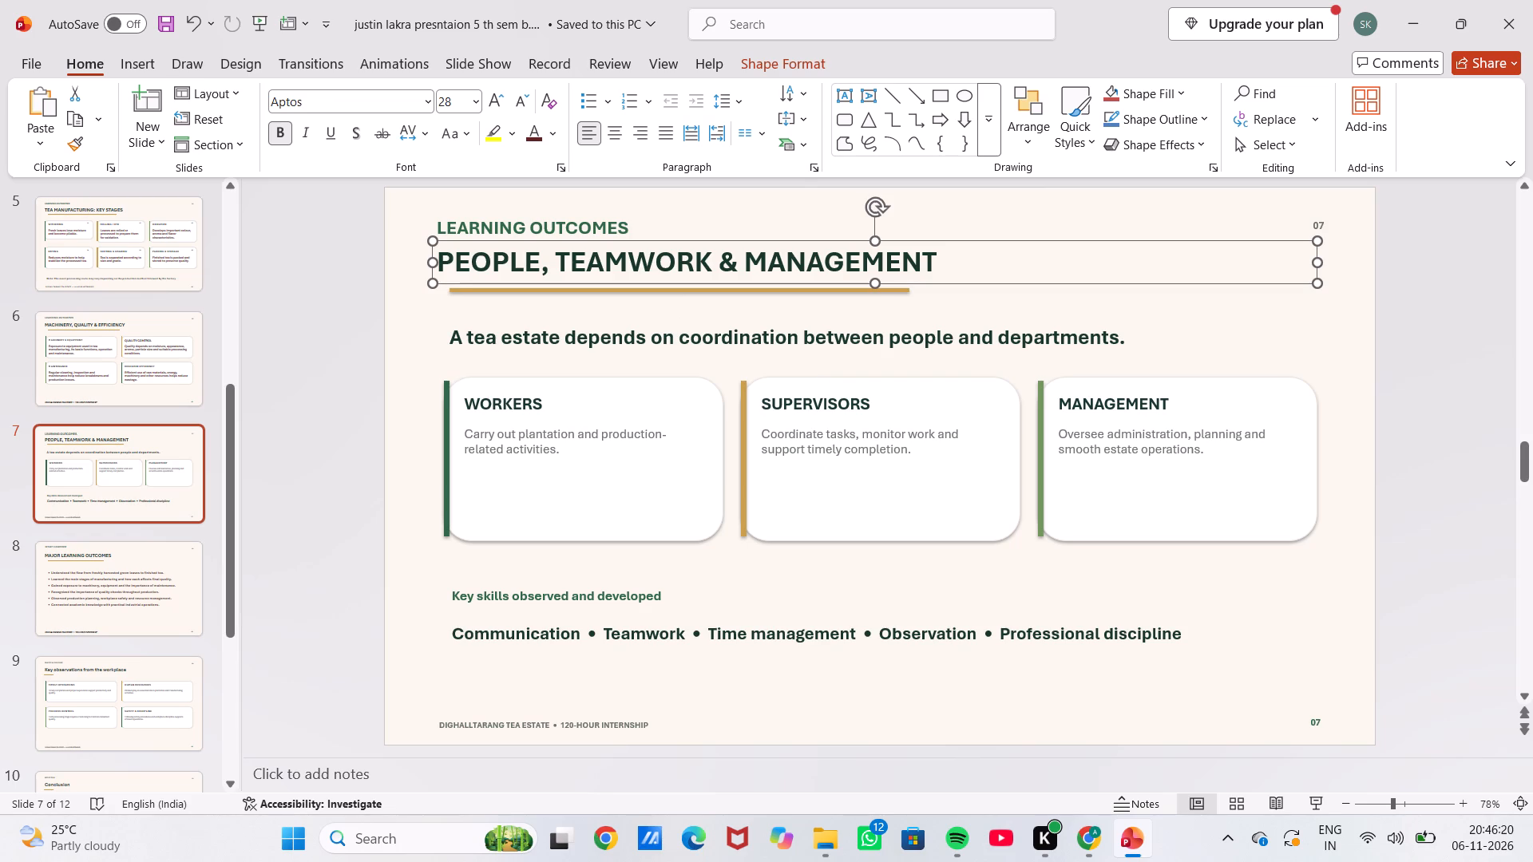
Color slide 7's sentence "A tea estate depends on coordination between people and departments" dark red.
drag(458, 337, 1016, 342)
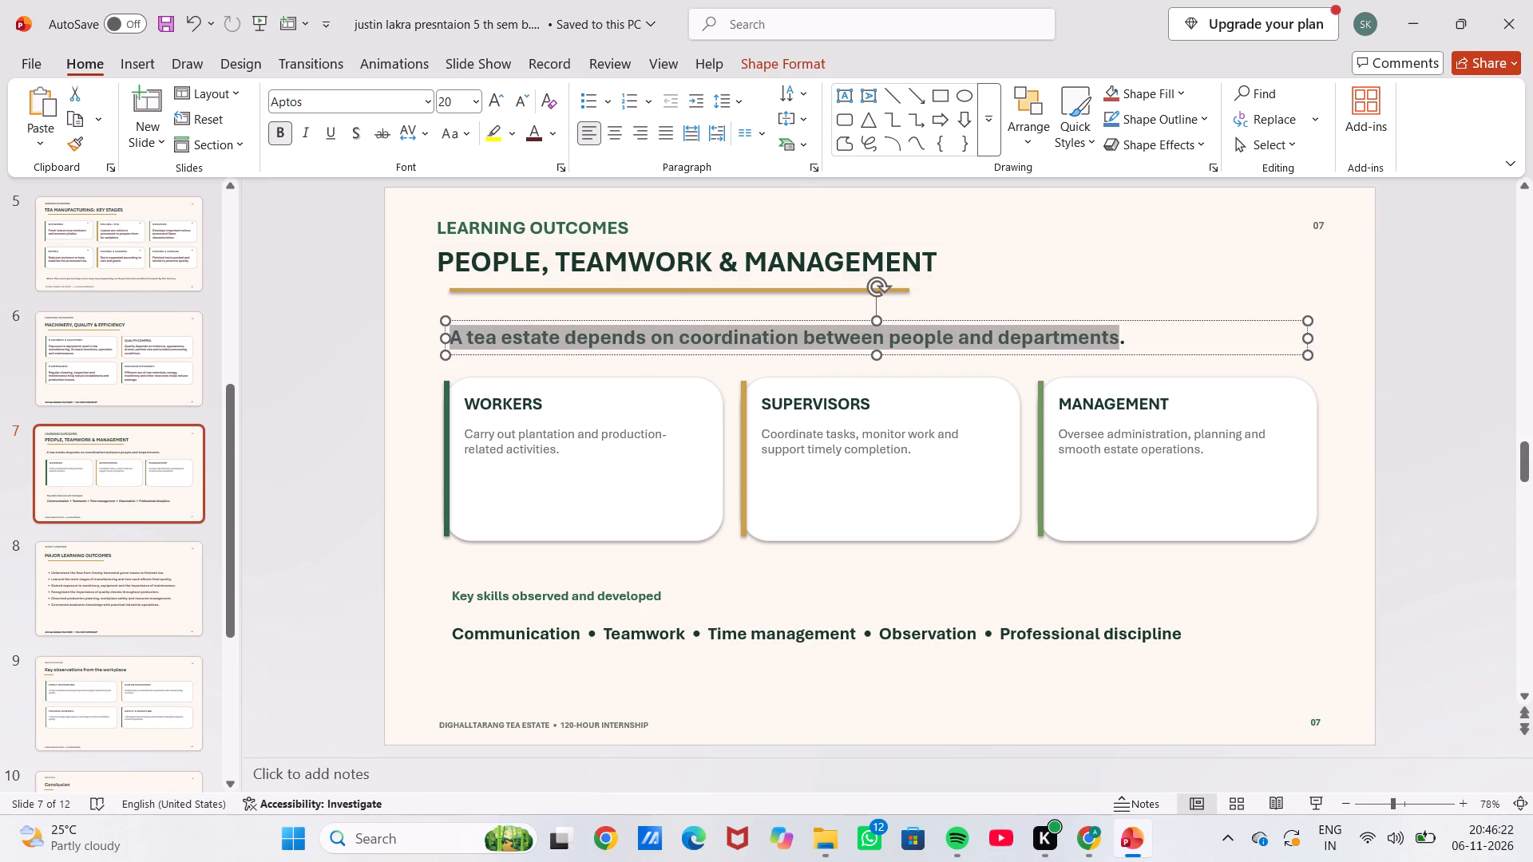
drag(1016, 342, 1107, 343)
drag(1107, 343, 1107, 338)
click(540, 132)
Format the WORKERS card's description on slide 7 as size 18, dark red, bold and italic.
click(558, 435)
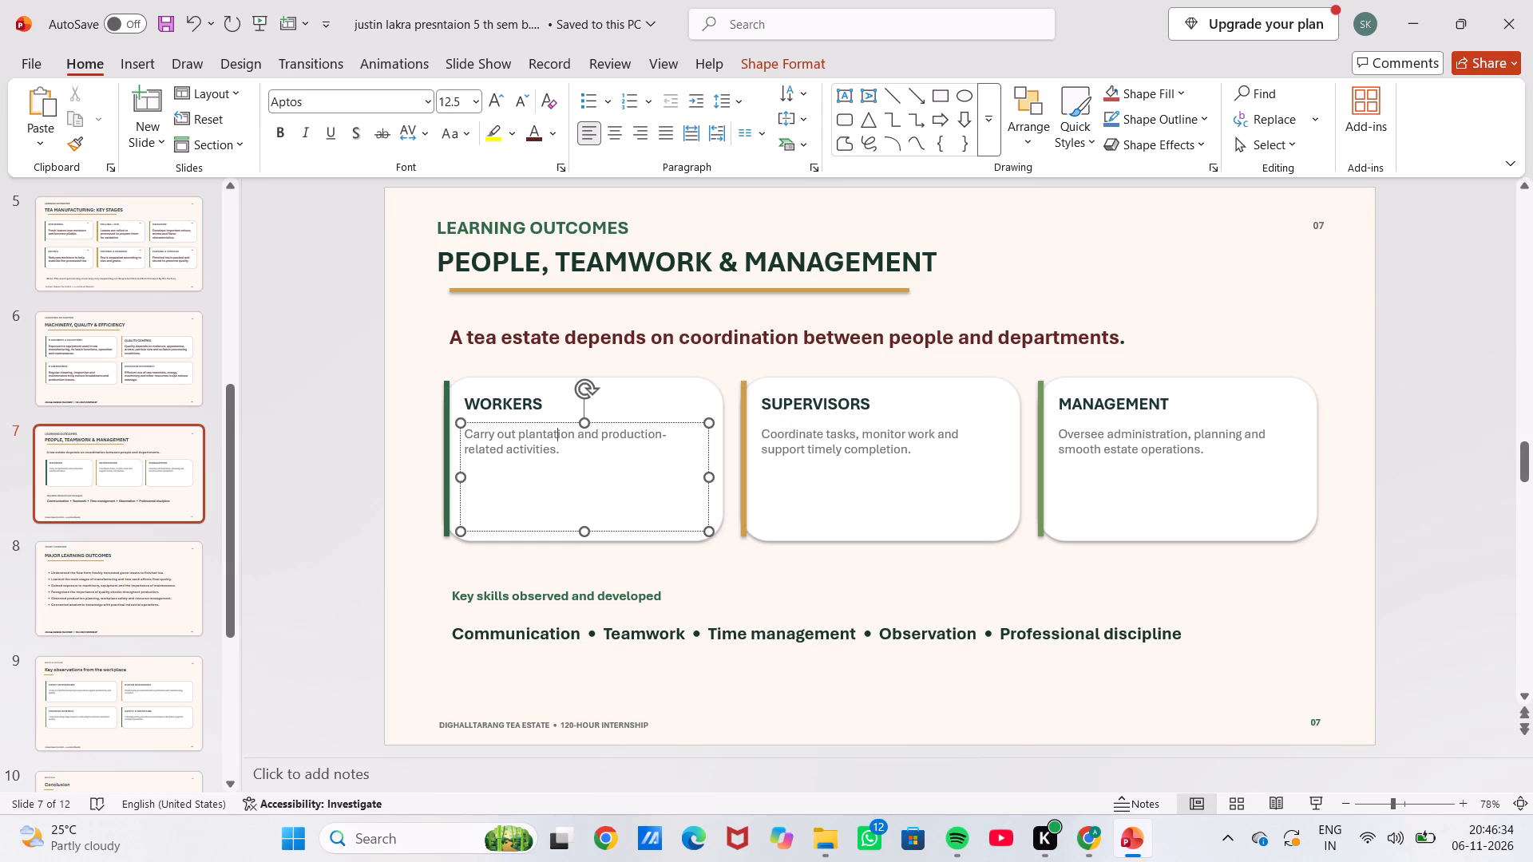
drag(469, 435, 558, 461)
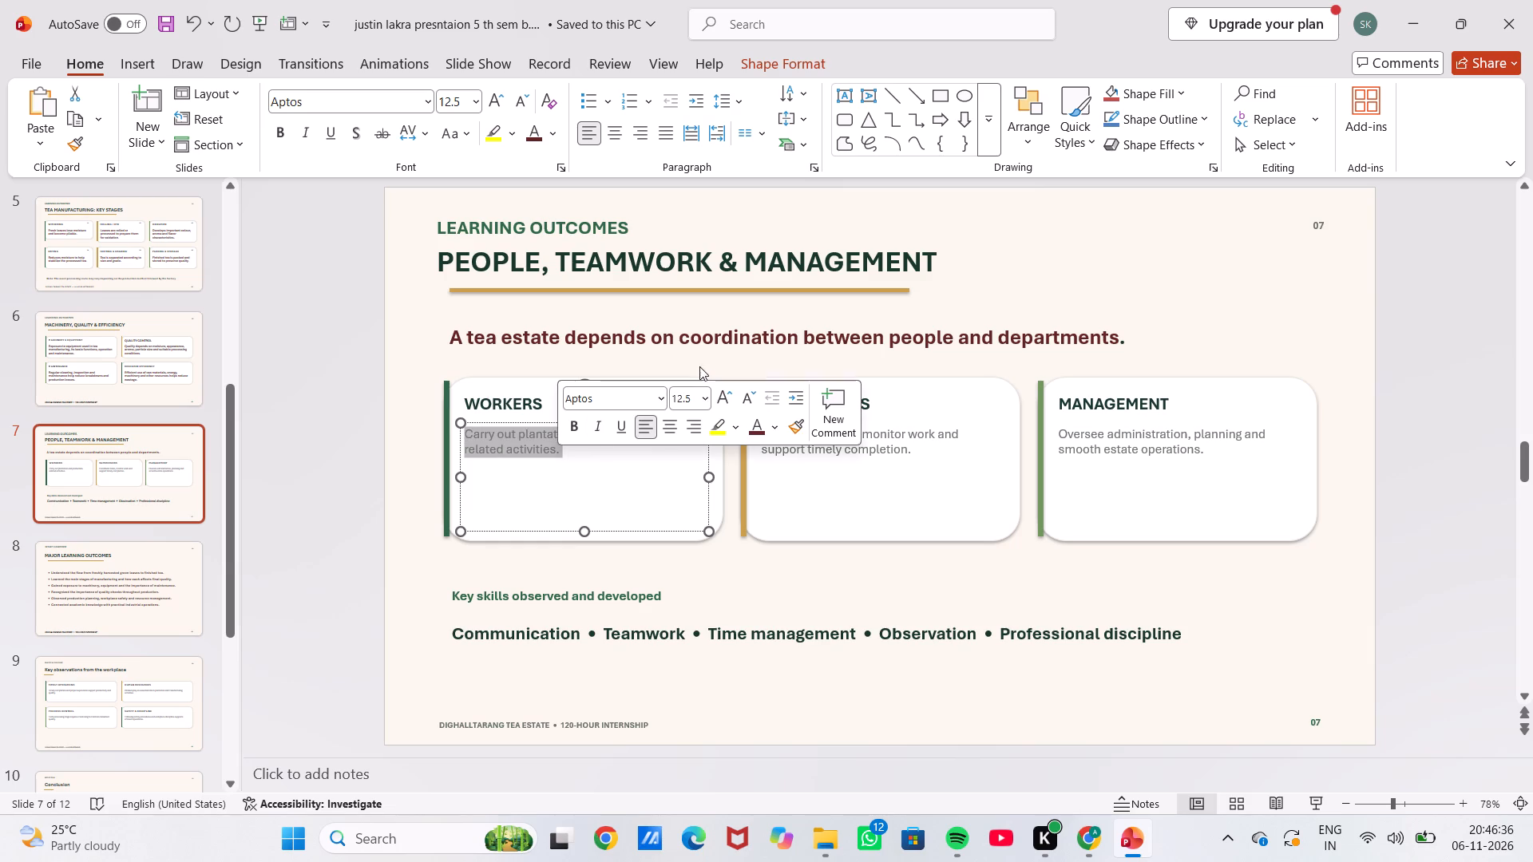
triple_click(719, 395)
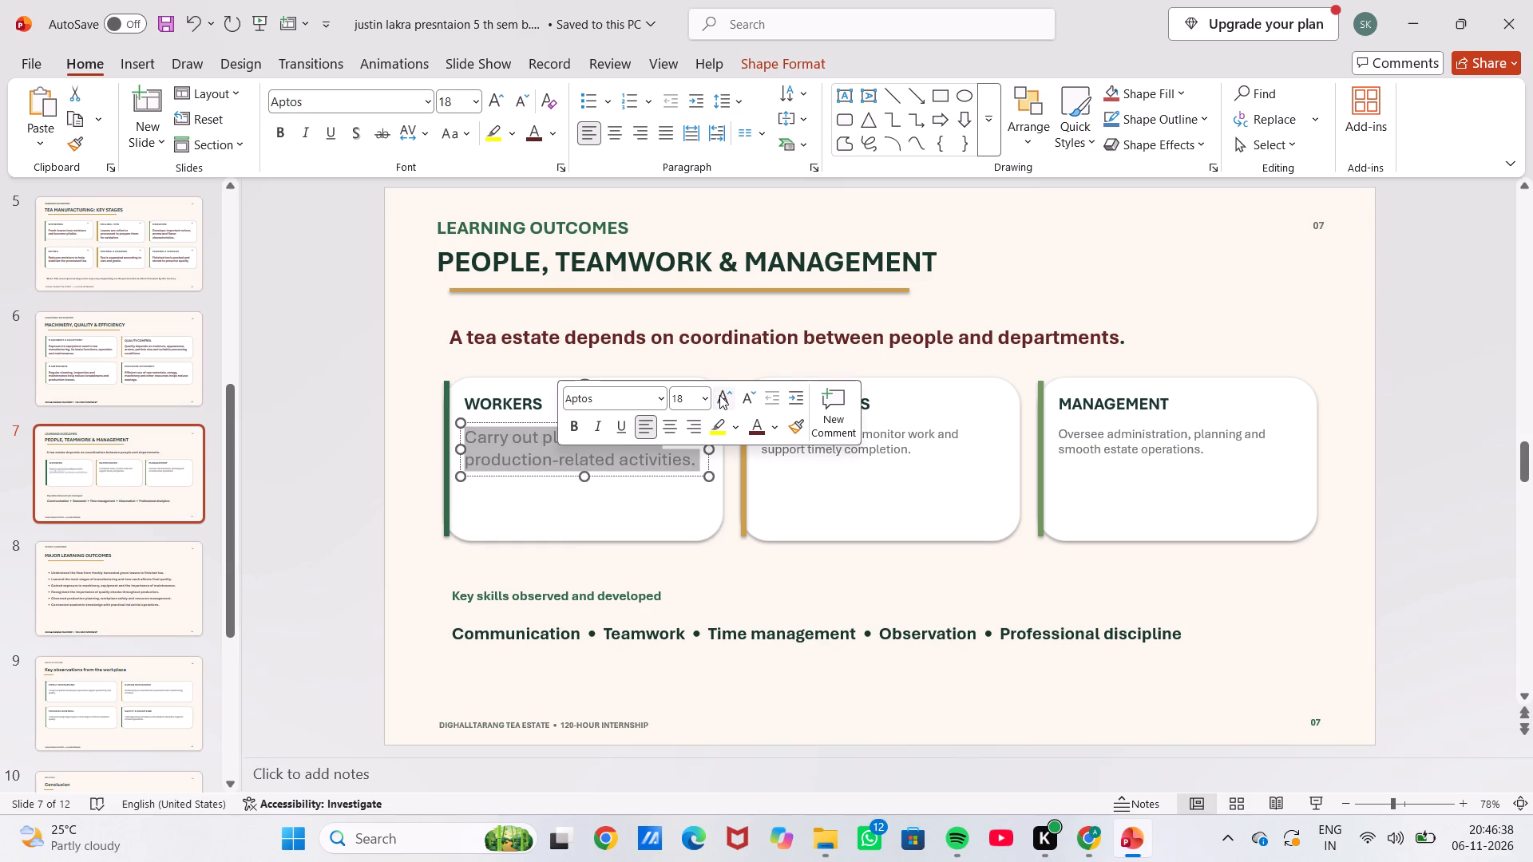
click(719, 395)
click(739, 397)
click(754, 433)
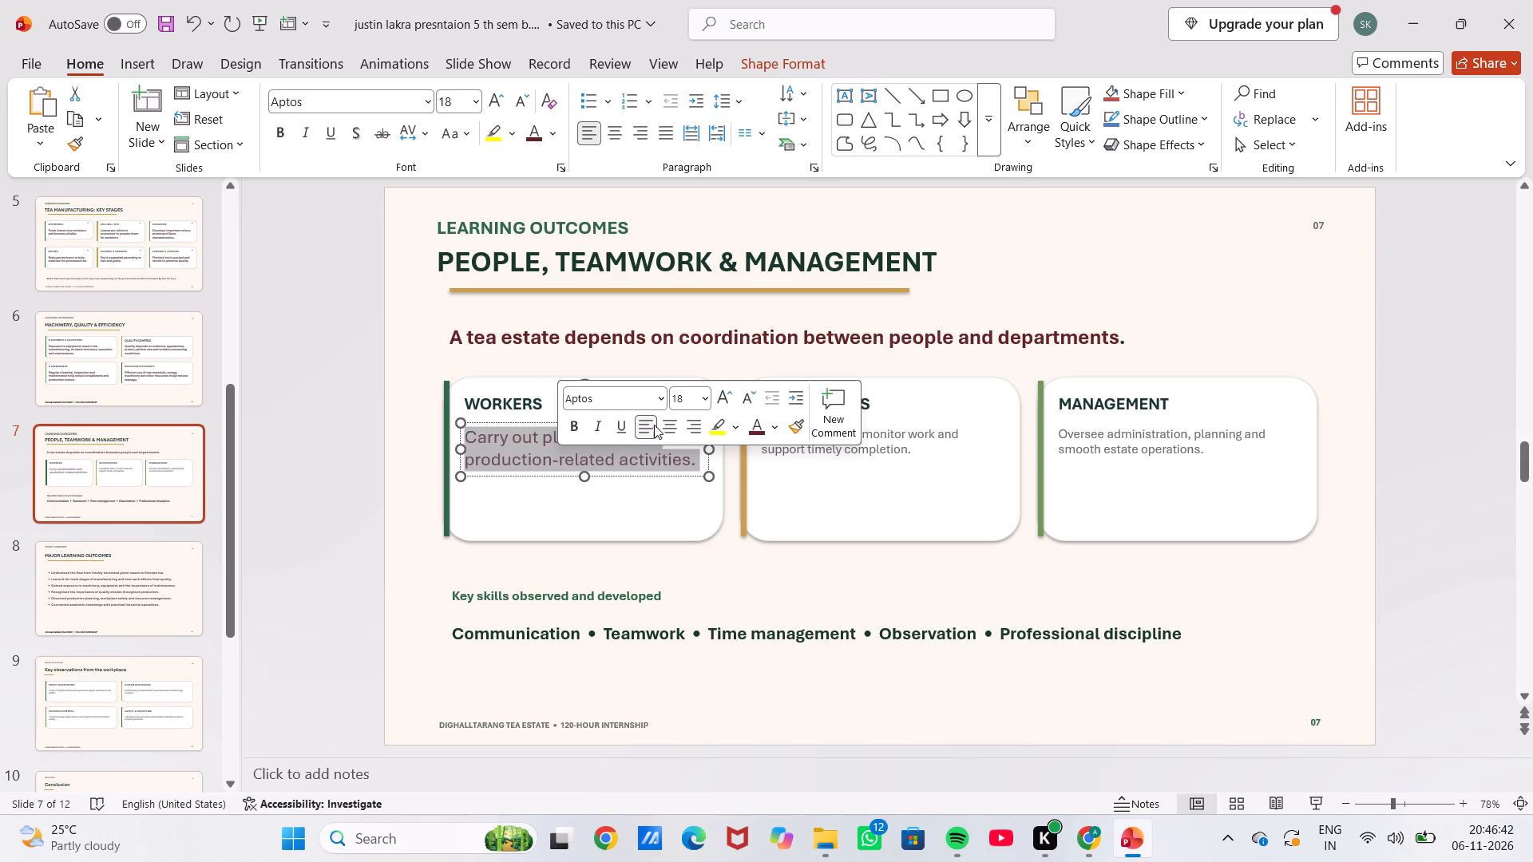
click(572, 429)
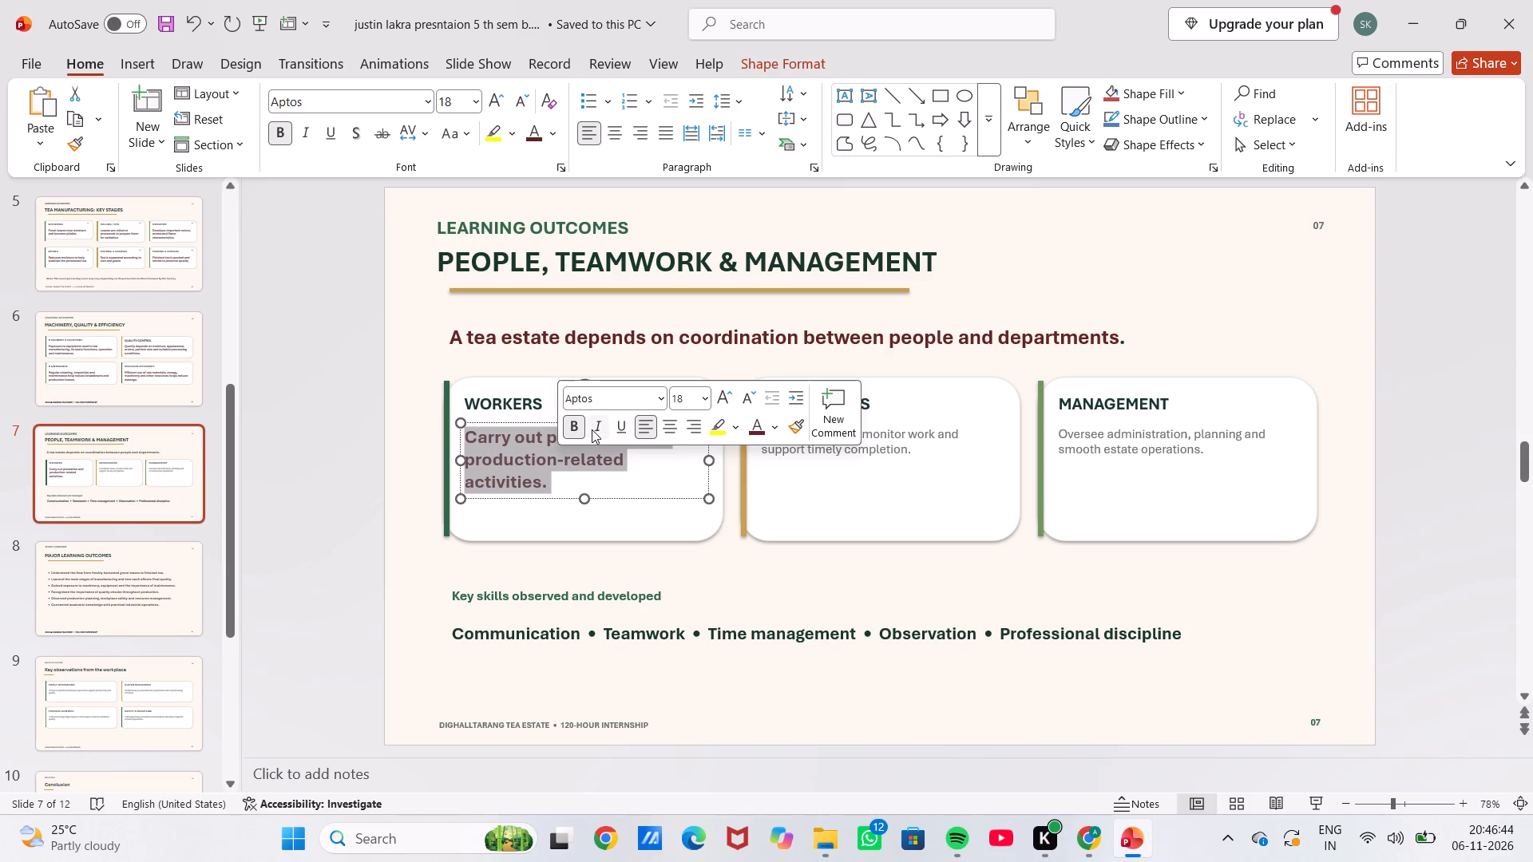
click(596, 429)
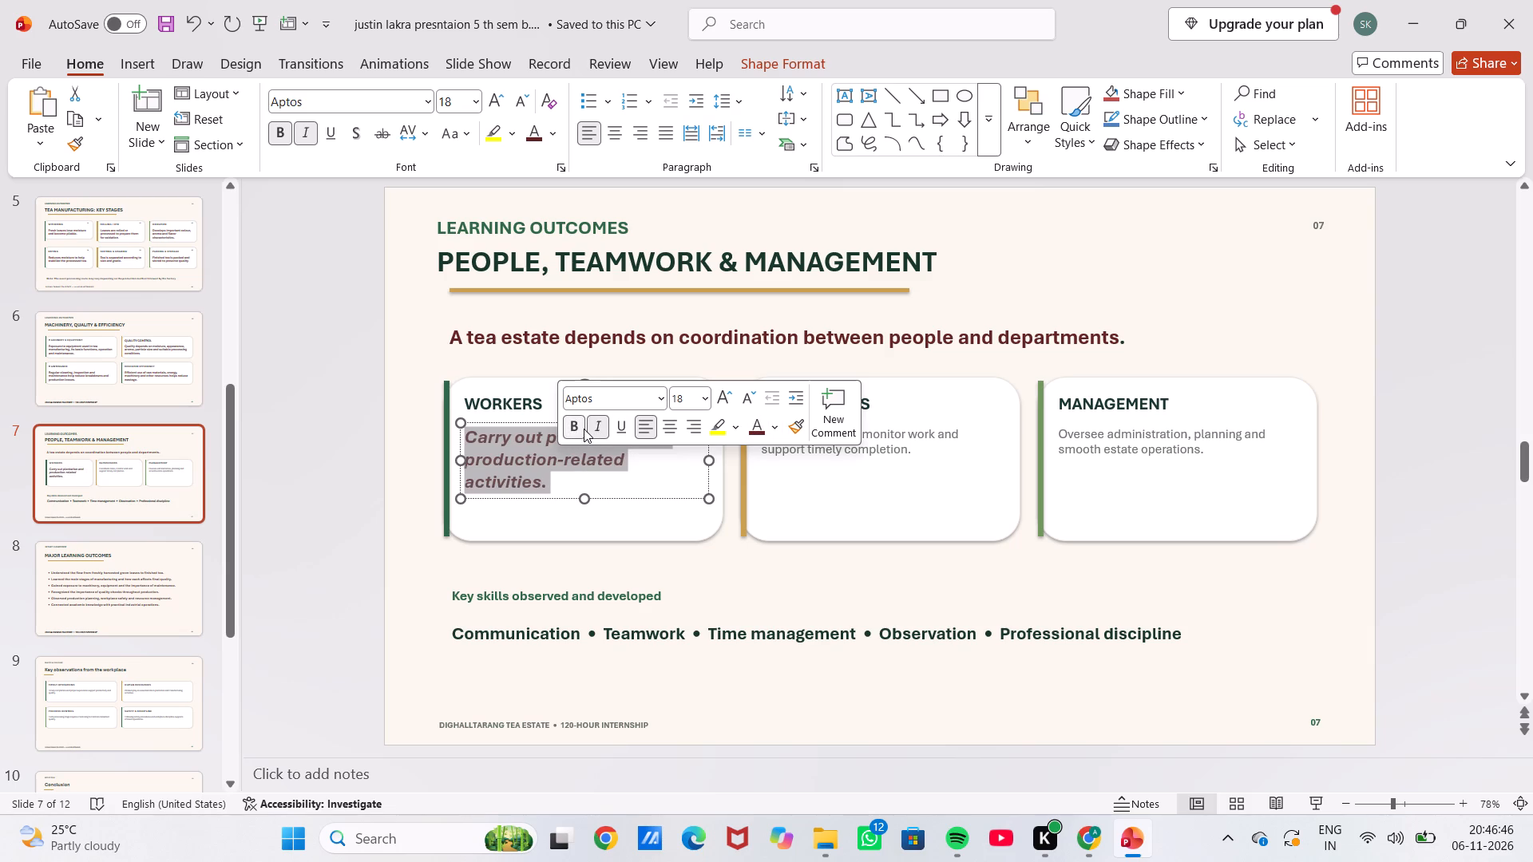
click(576, 429)
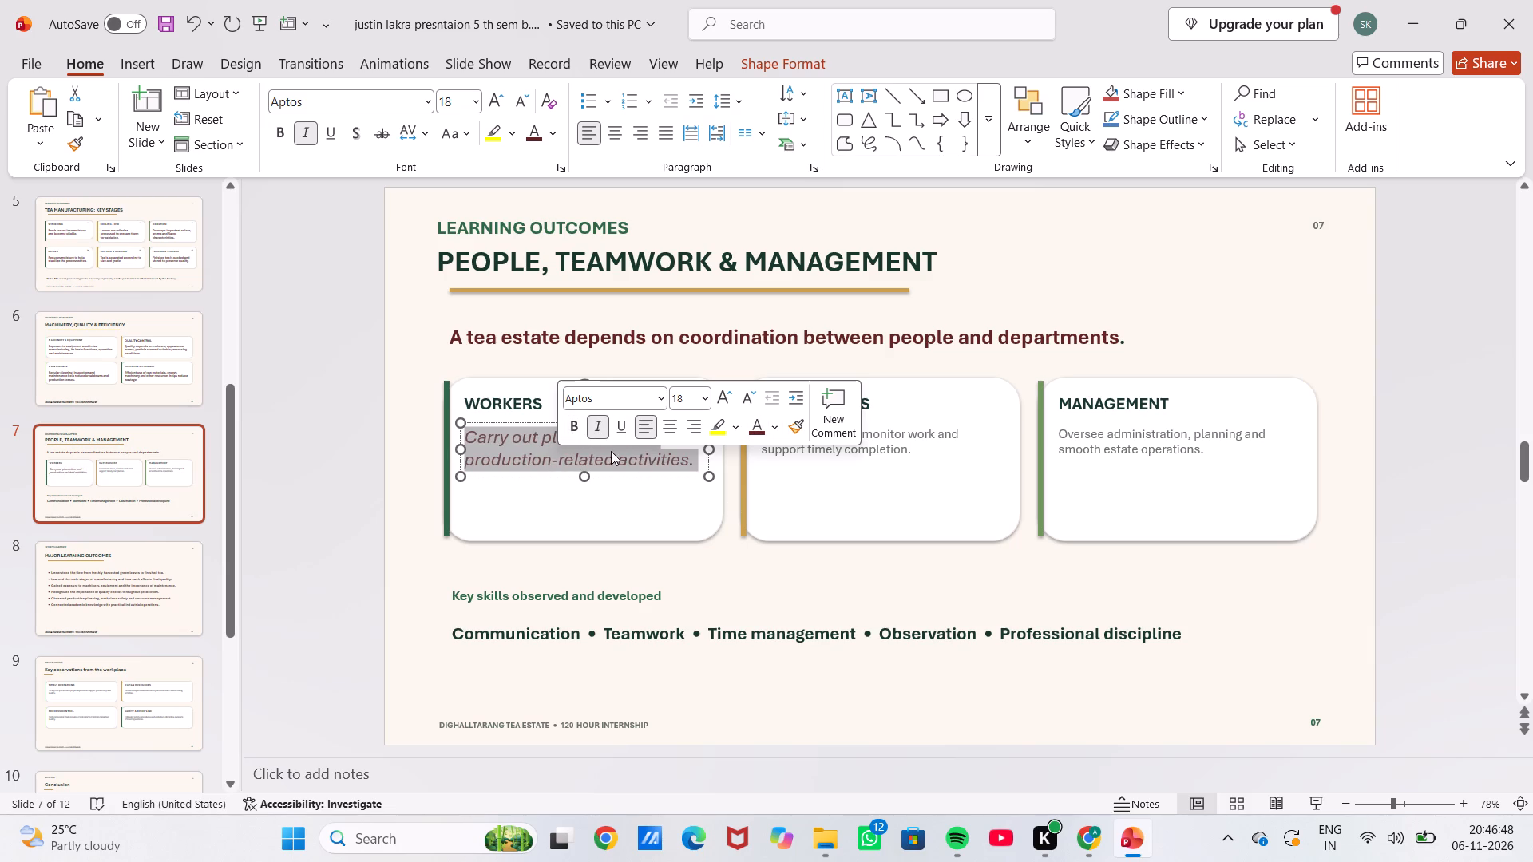
click(577, 428)
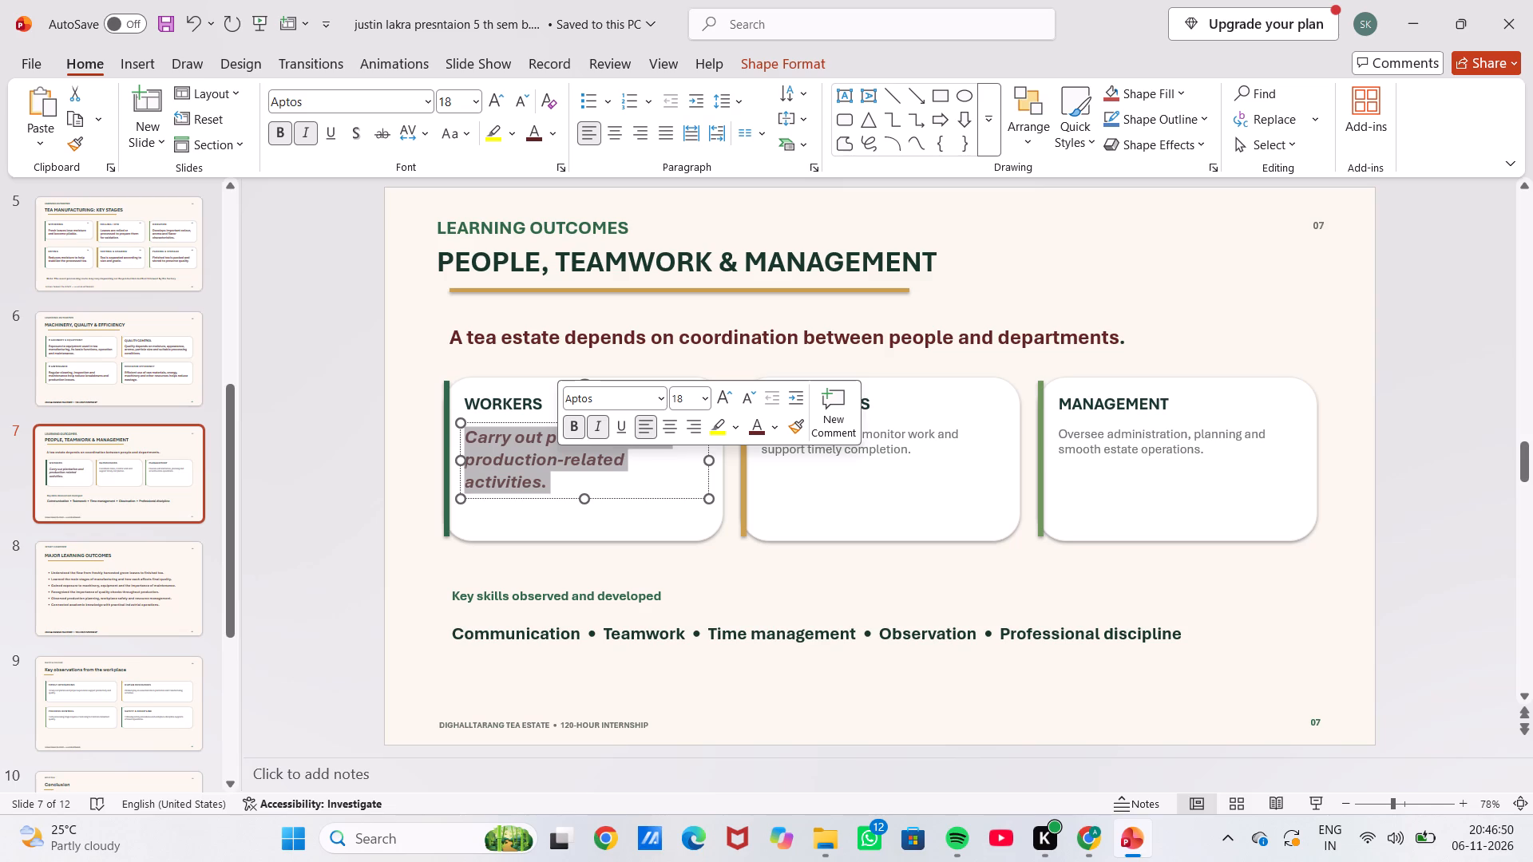
Format the SUPERVISORS card's description on slide 7 as size 18, dark red and bold.
click(773, 505)
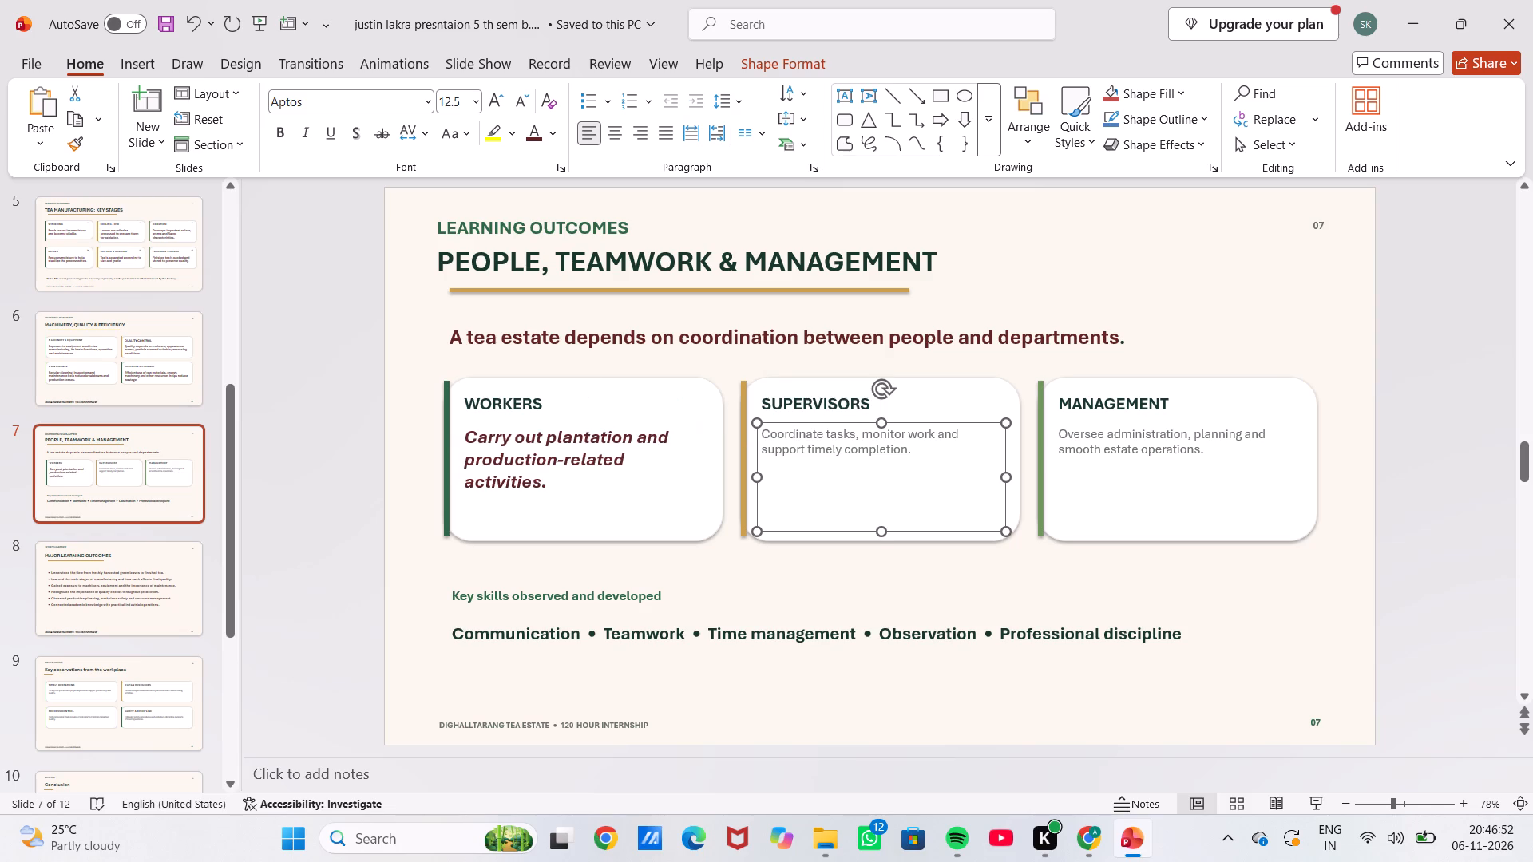
drag(762, 435, 953, 457)
click(1148, 429)
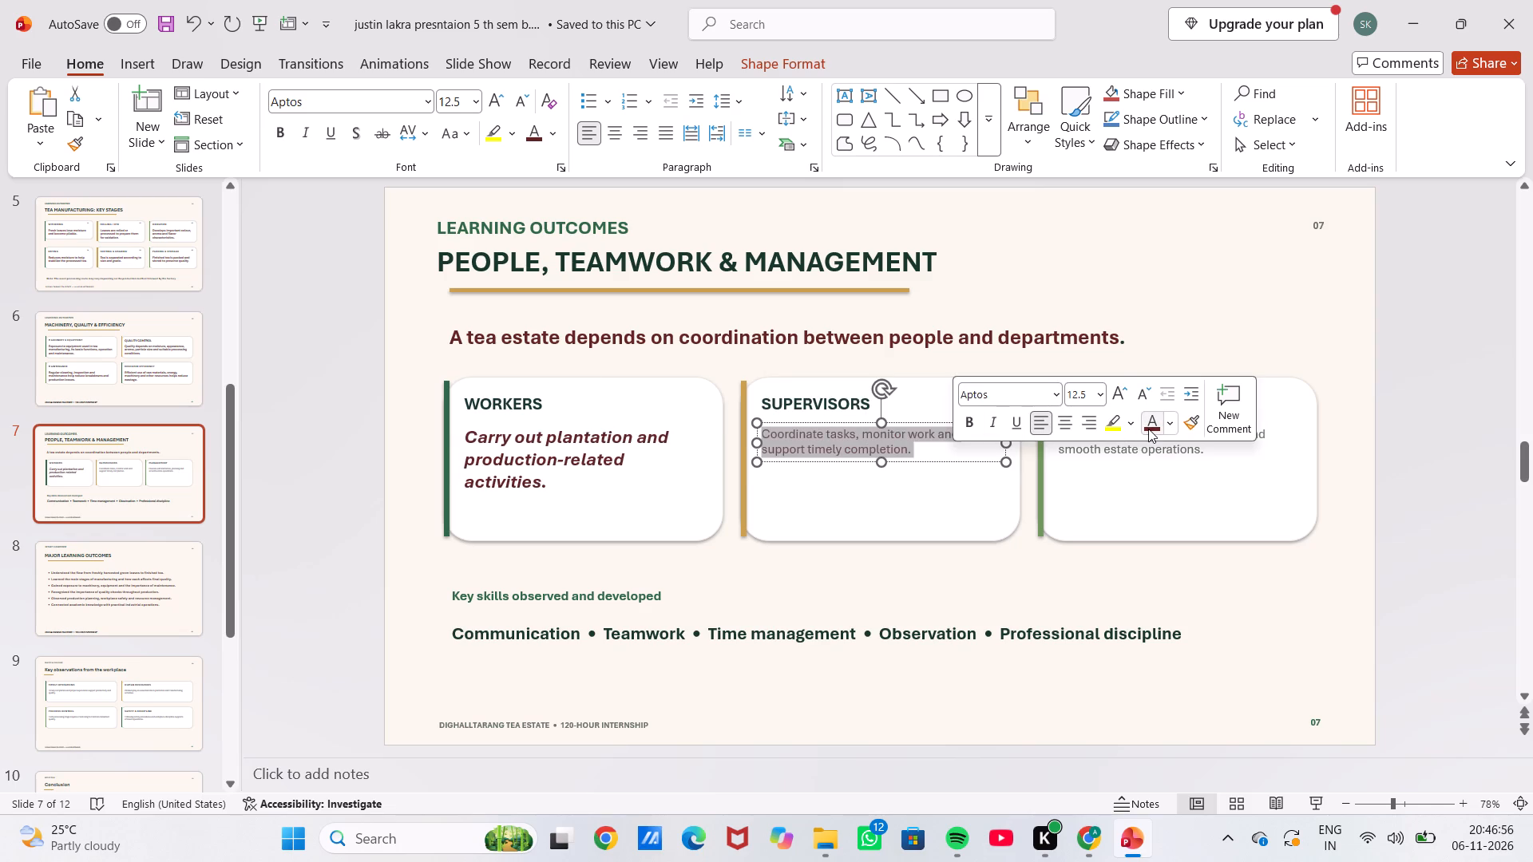
triple_click(1116, 397)
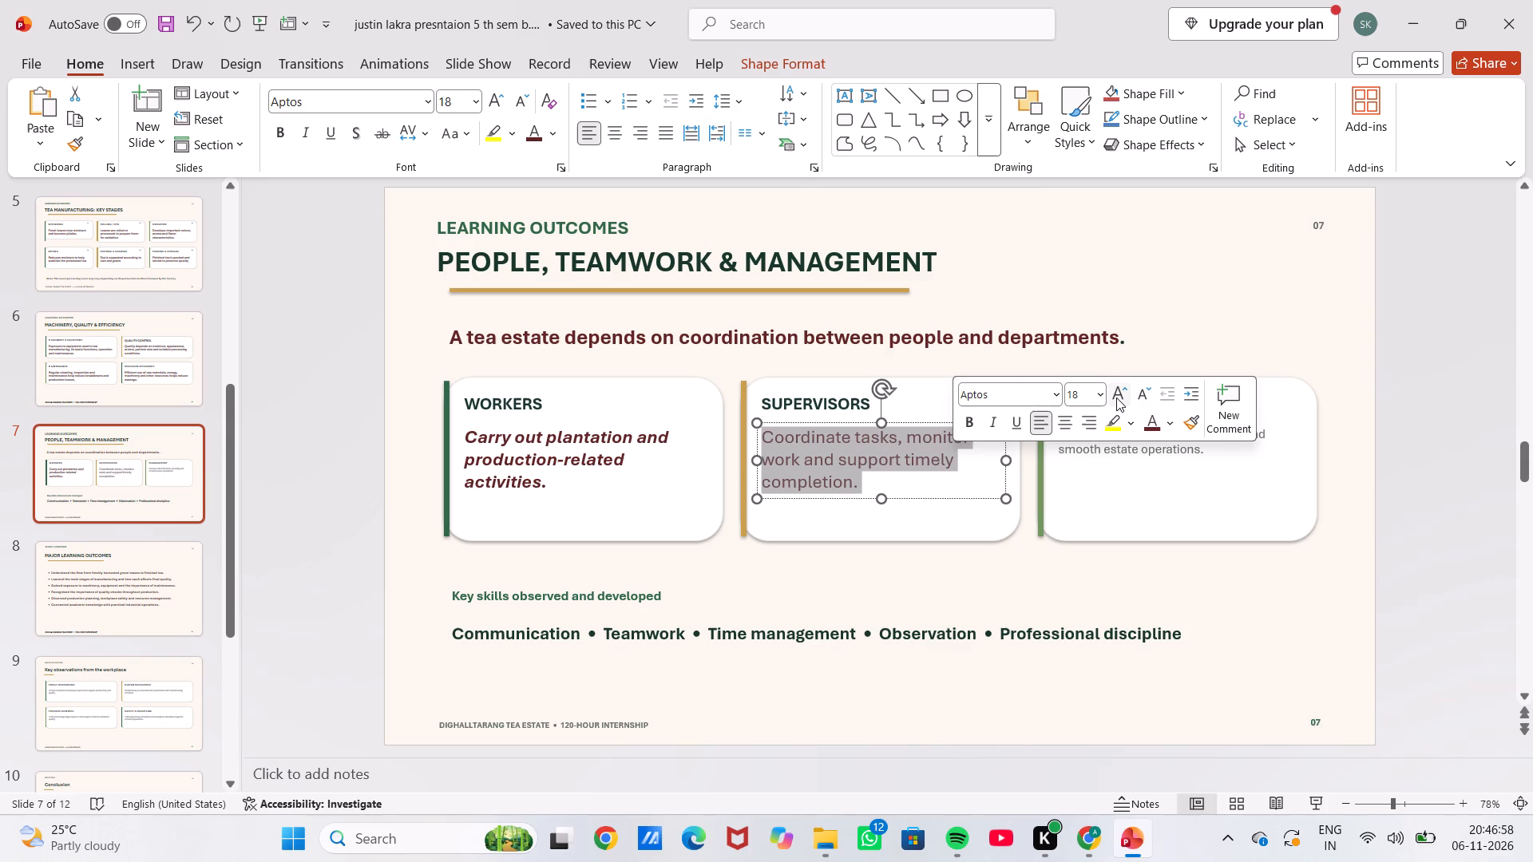
click(1116, 397)
click(1138, 397)
click(967, 426)
Format the MANAGEMENT card's description on slide 7, except its final period, as size 18, bold and dark red.
click(1102, 503)
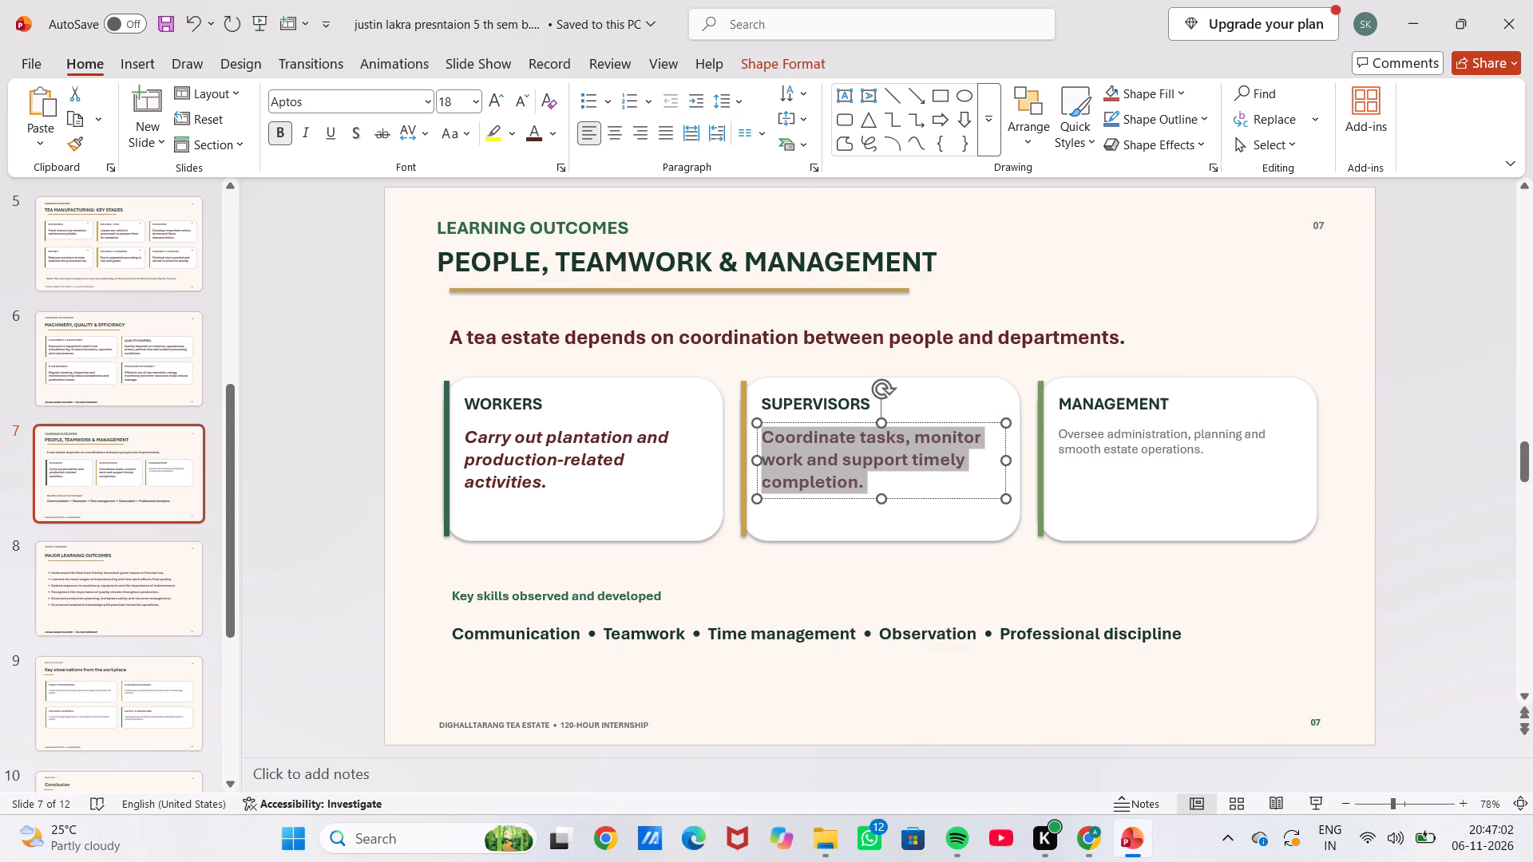
click(1062, 432)
drag(1062, 432, 1174, 450)
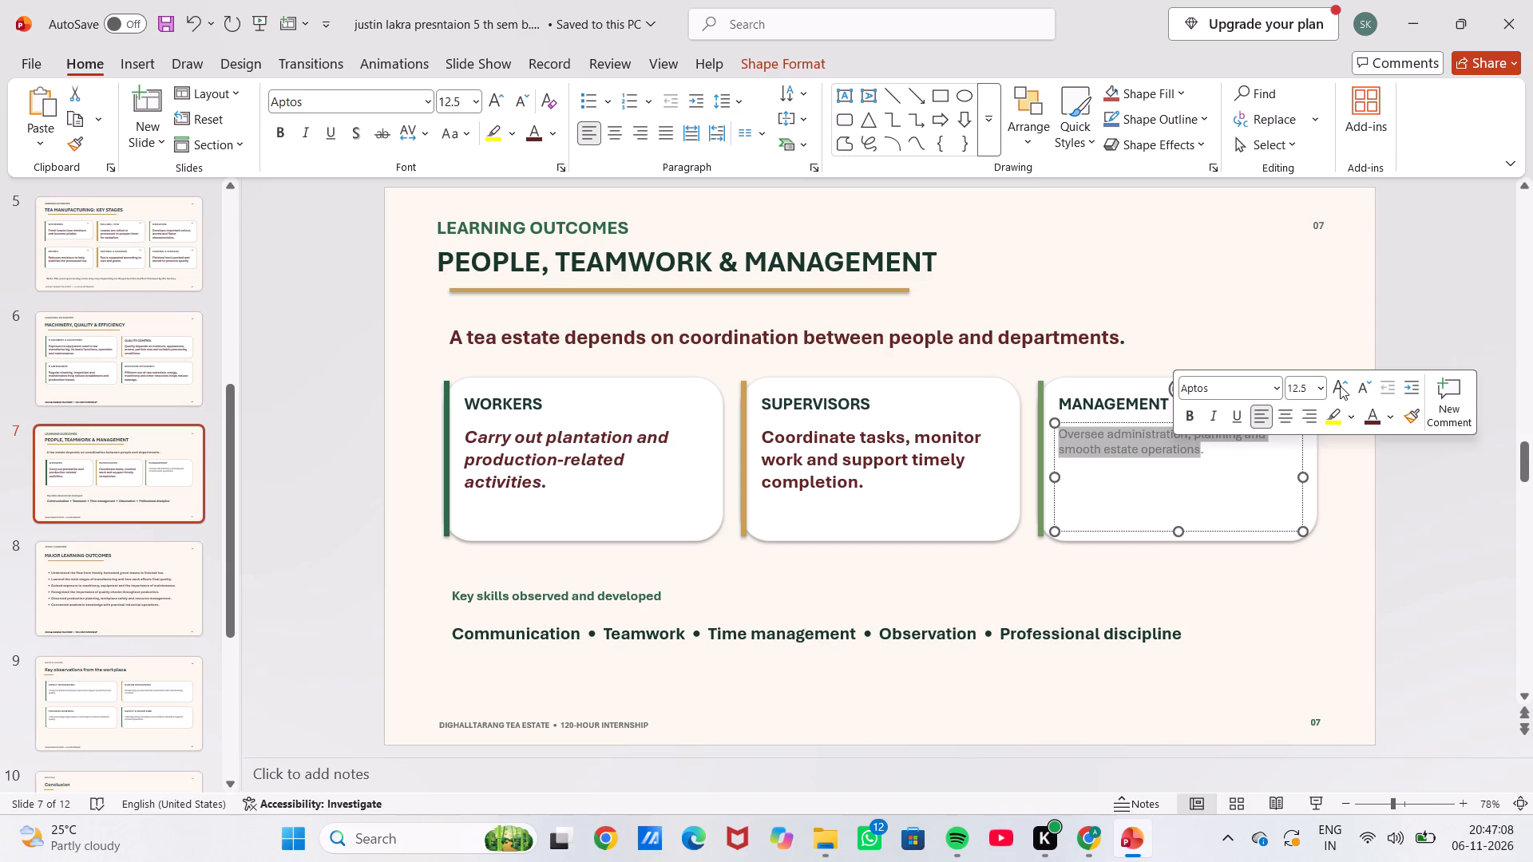
click(1340, 386)
click(1340, 386)
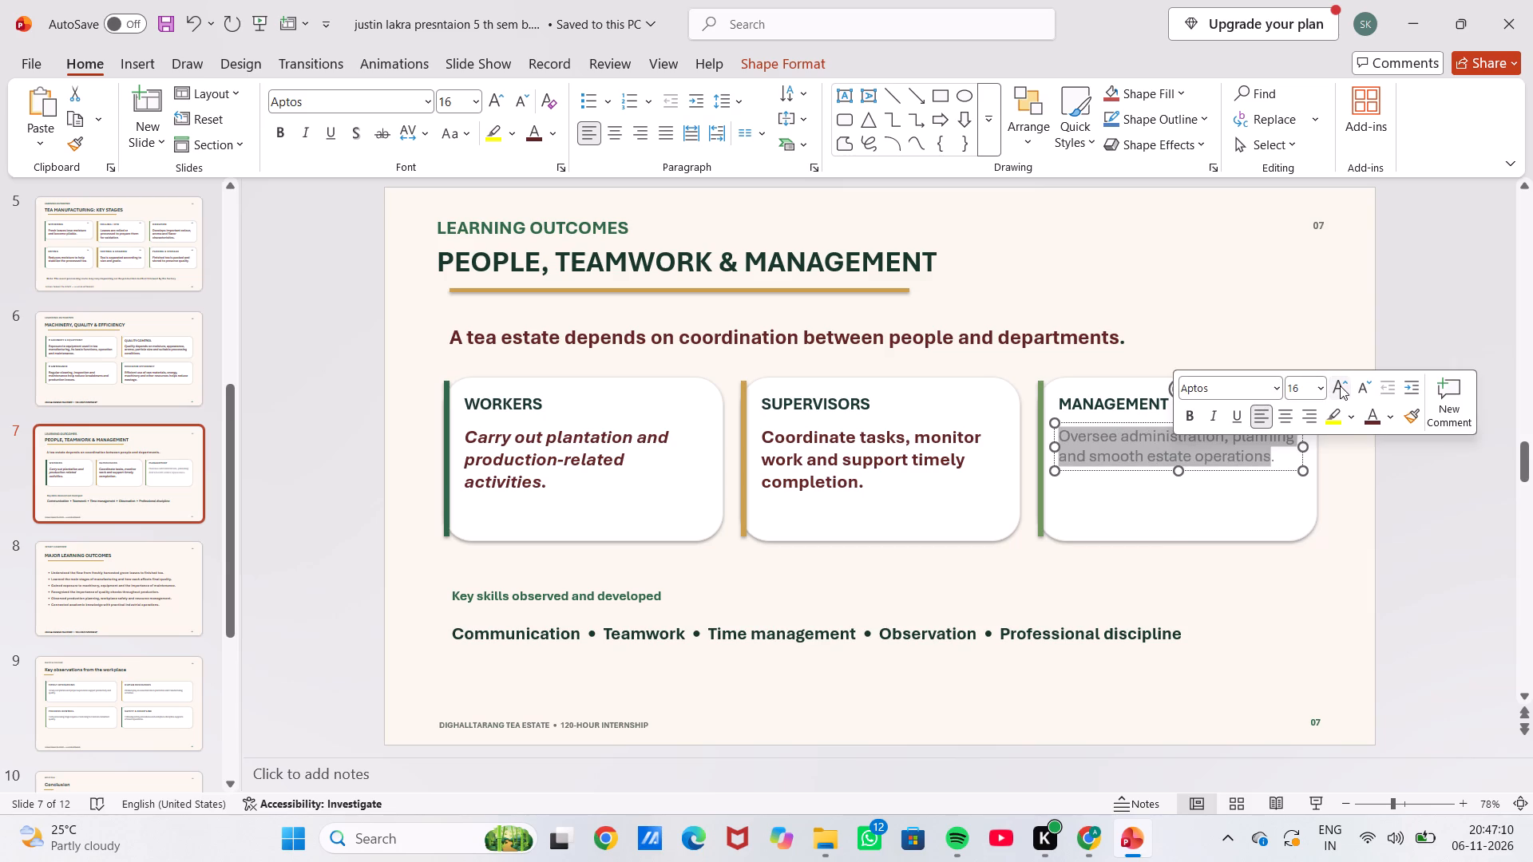
click(1340, 386)
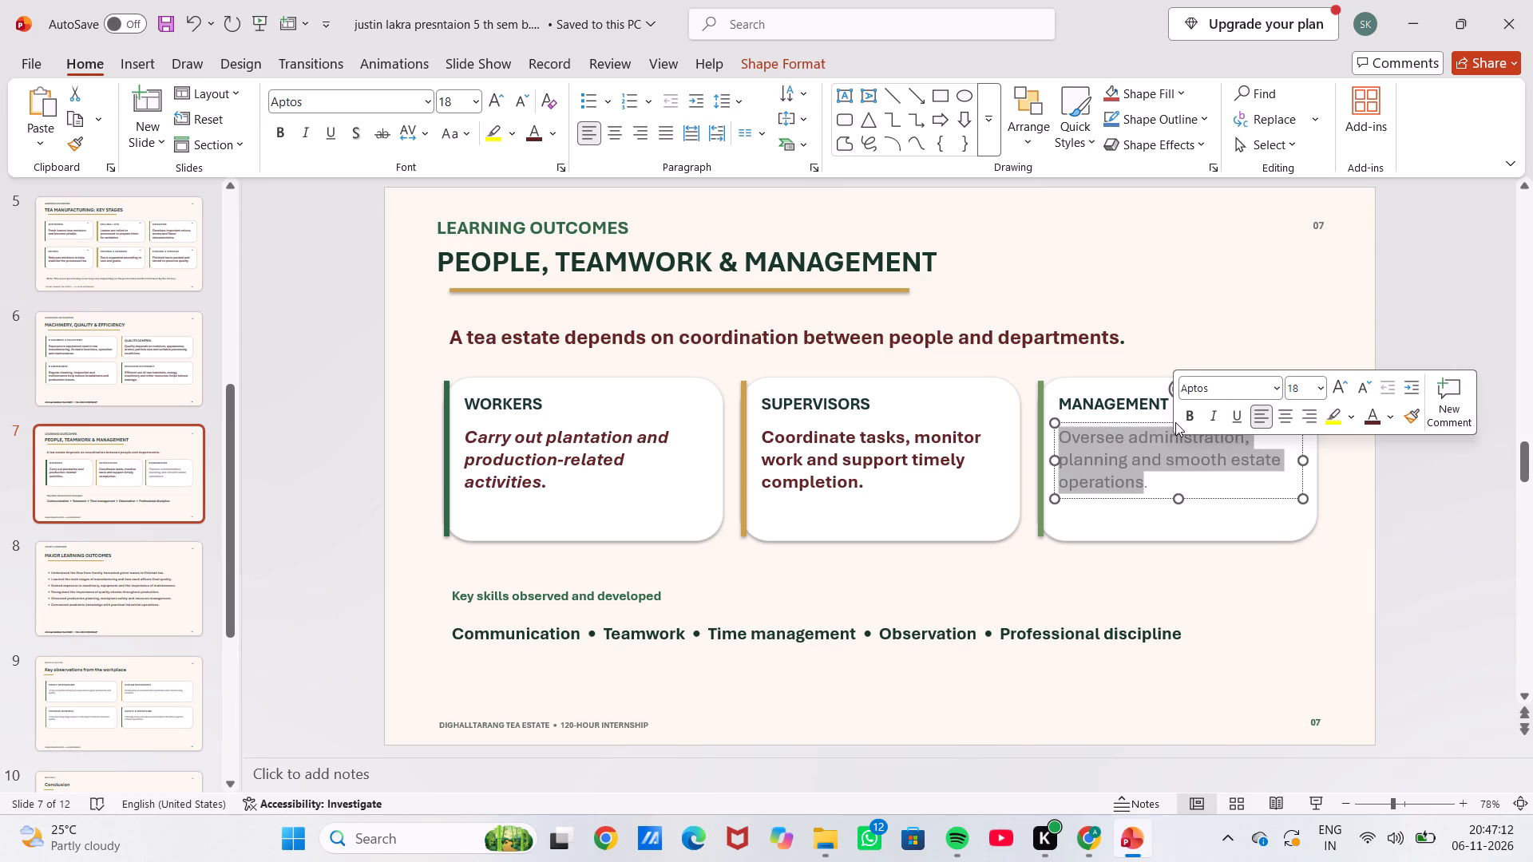
click(1187, 420)
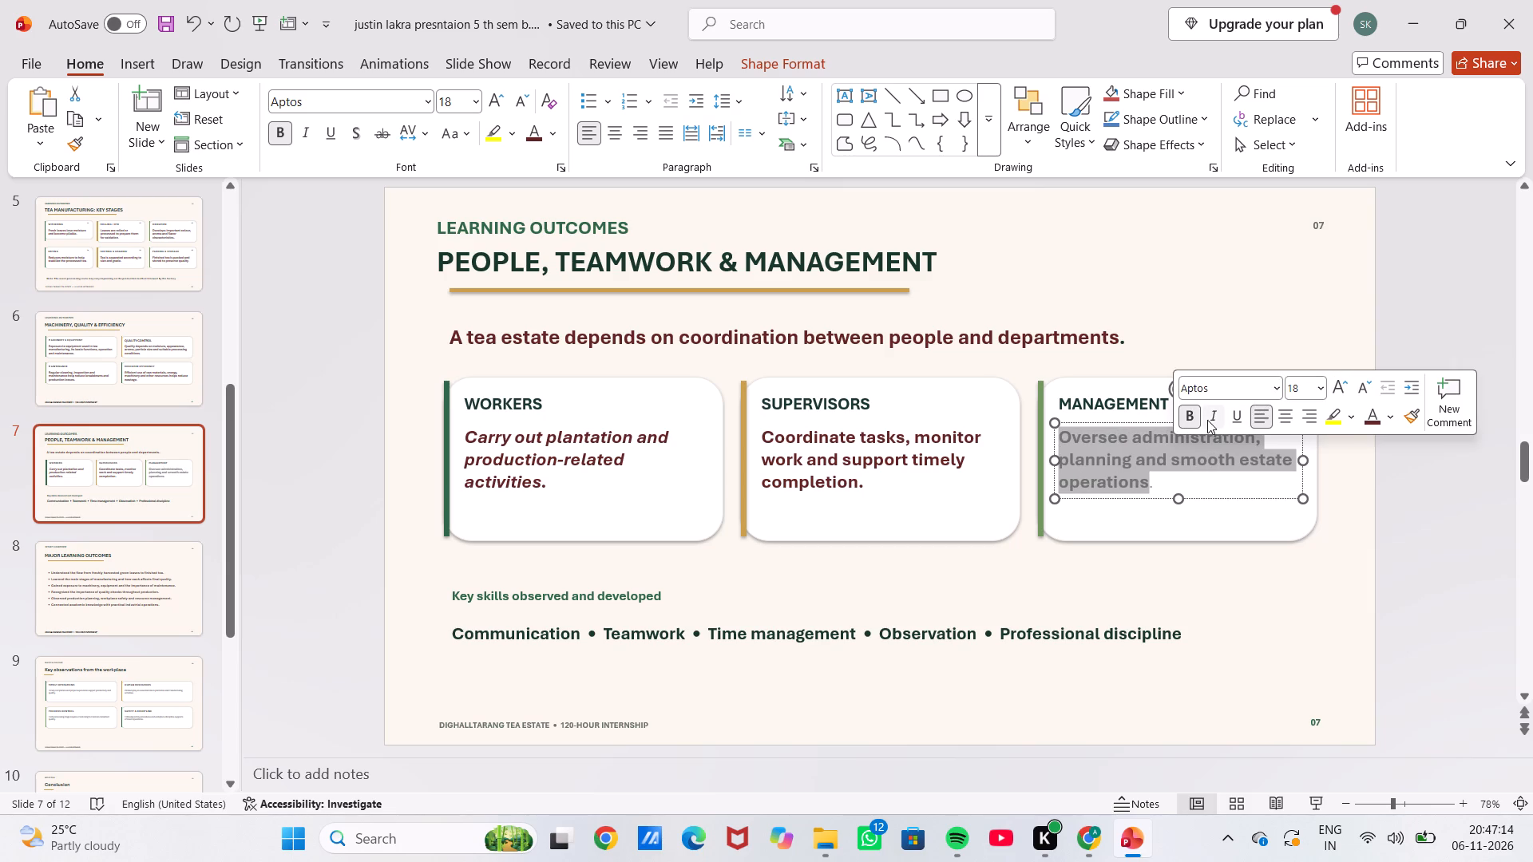
click(1367, 410)
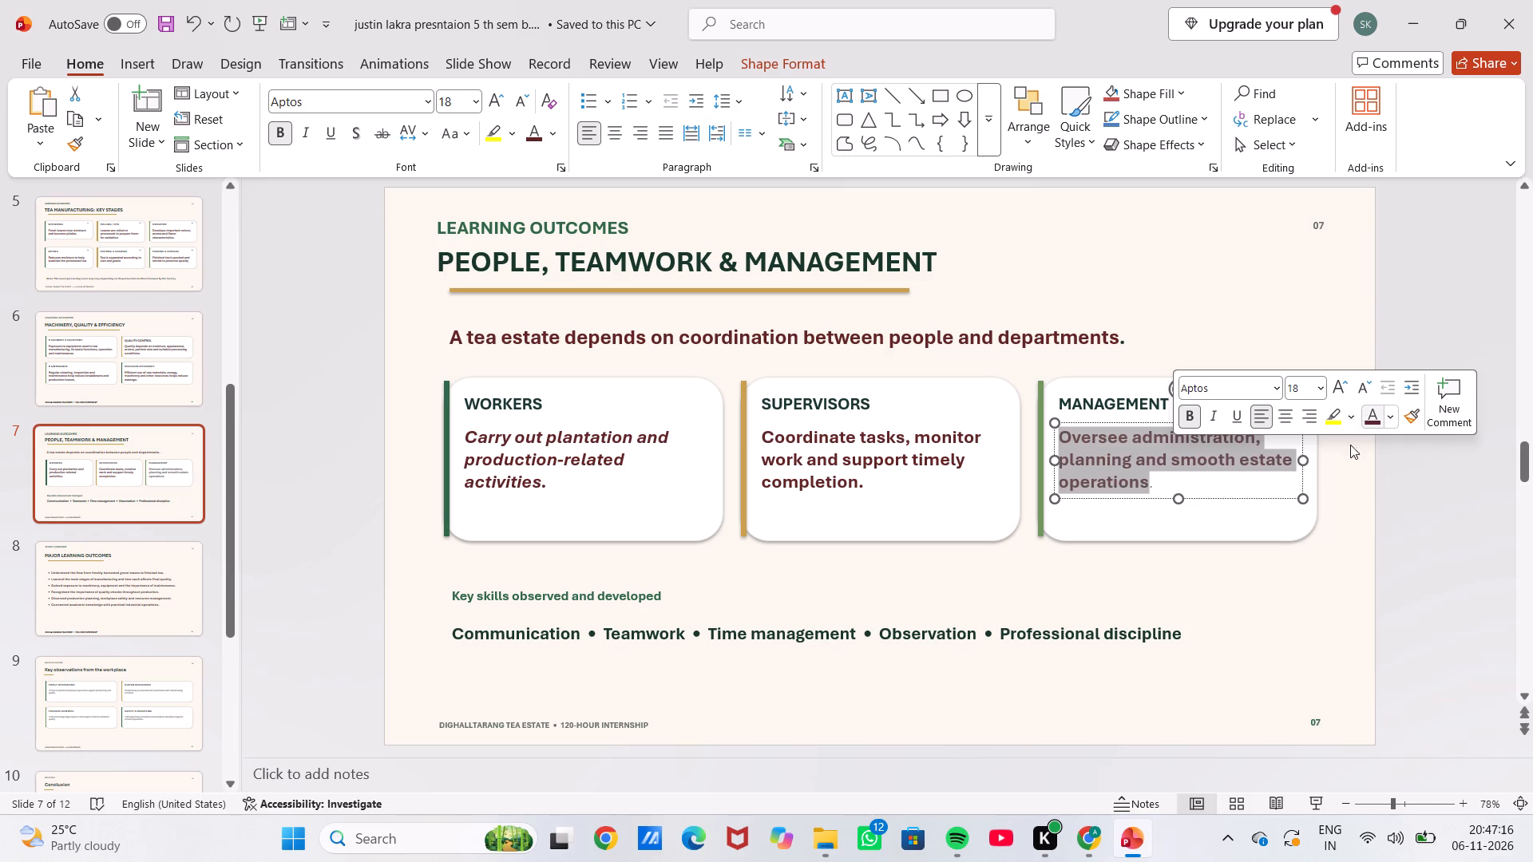
click(1270, 607)
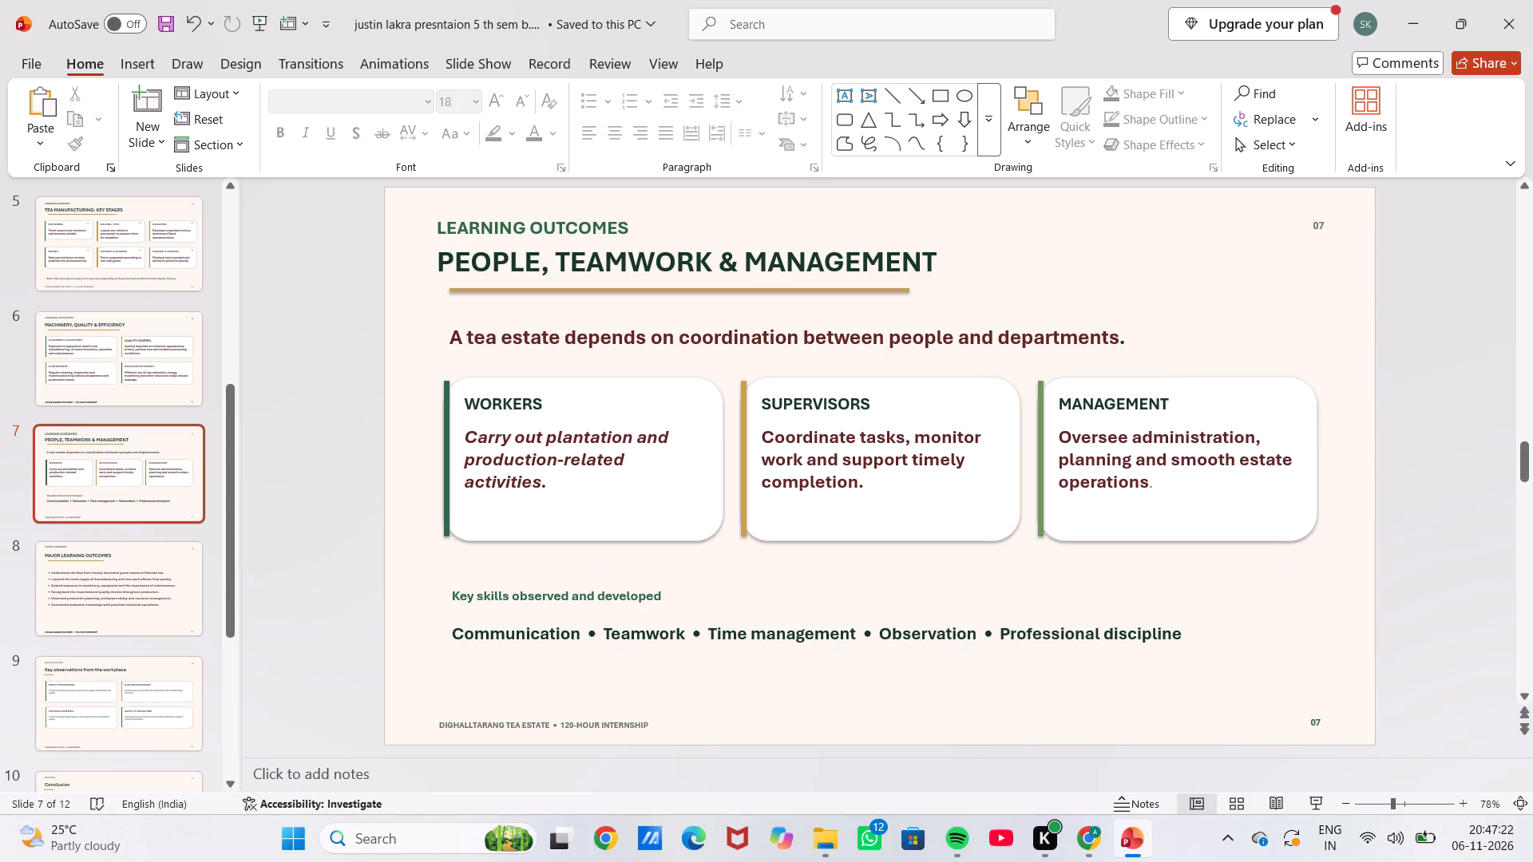
Move the "Key skills observed and developed" label on slide 7 slightly up, closer to the cards.
drag(452, 595, 675, 592)
drag(668, 595, 669, 594)
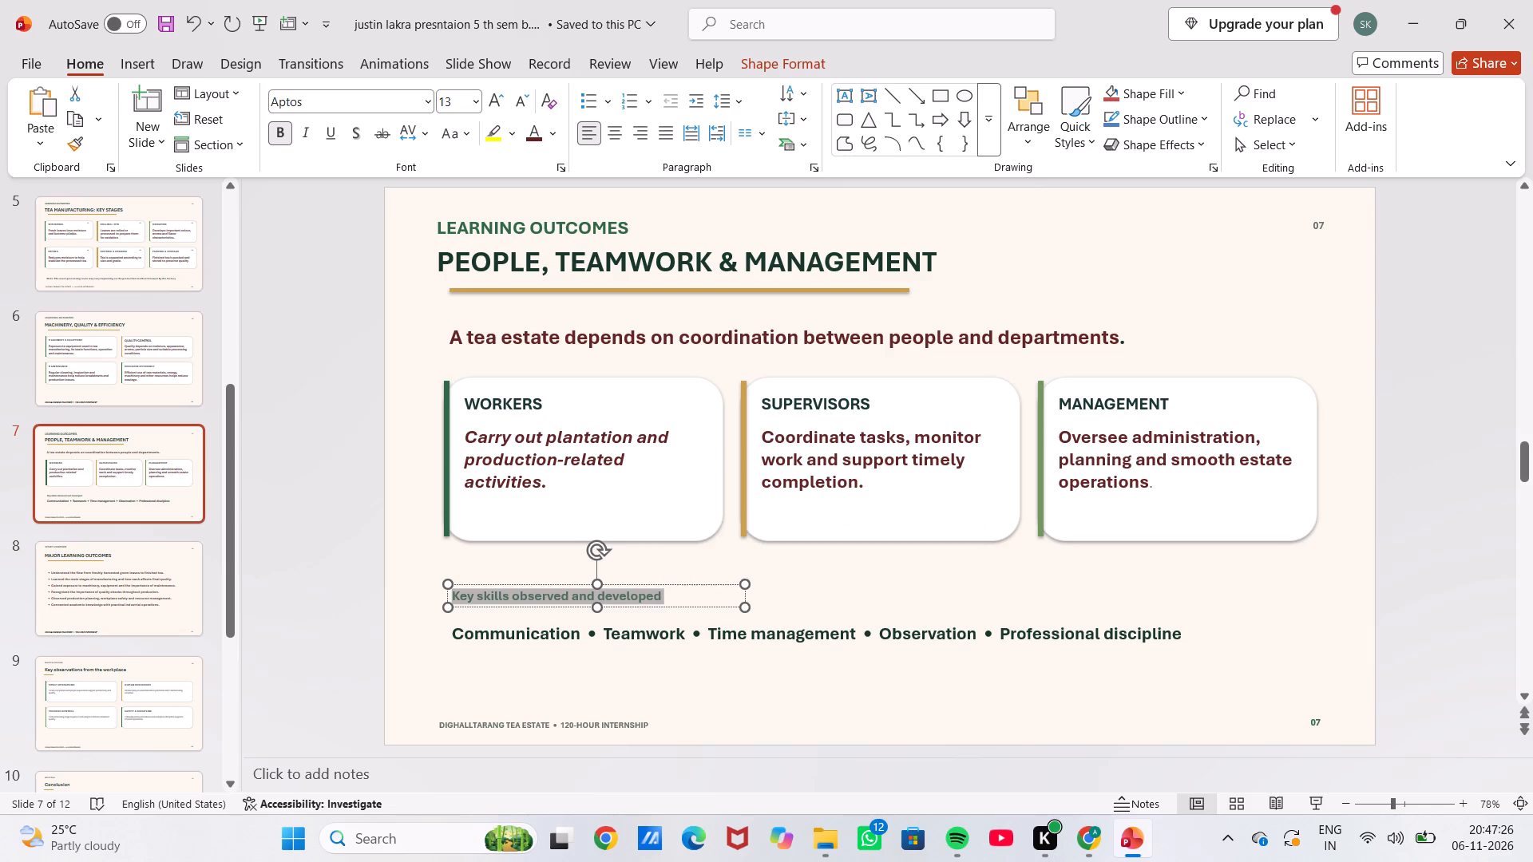
drag(669, 594, 800, 580)
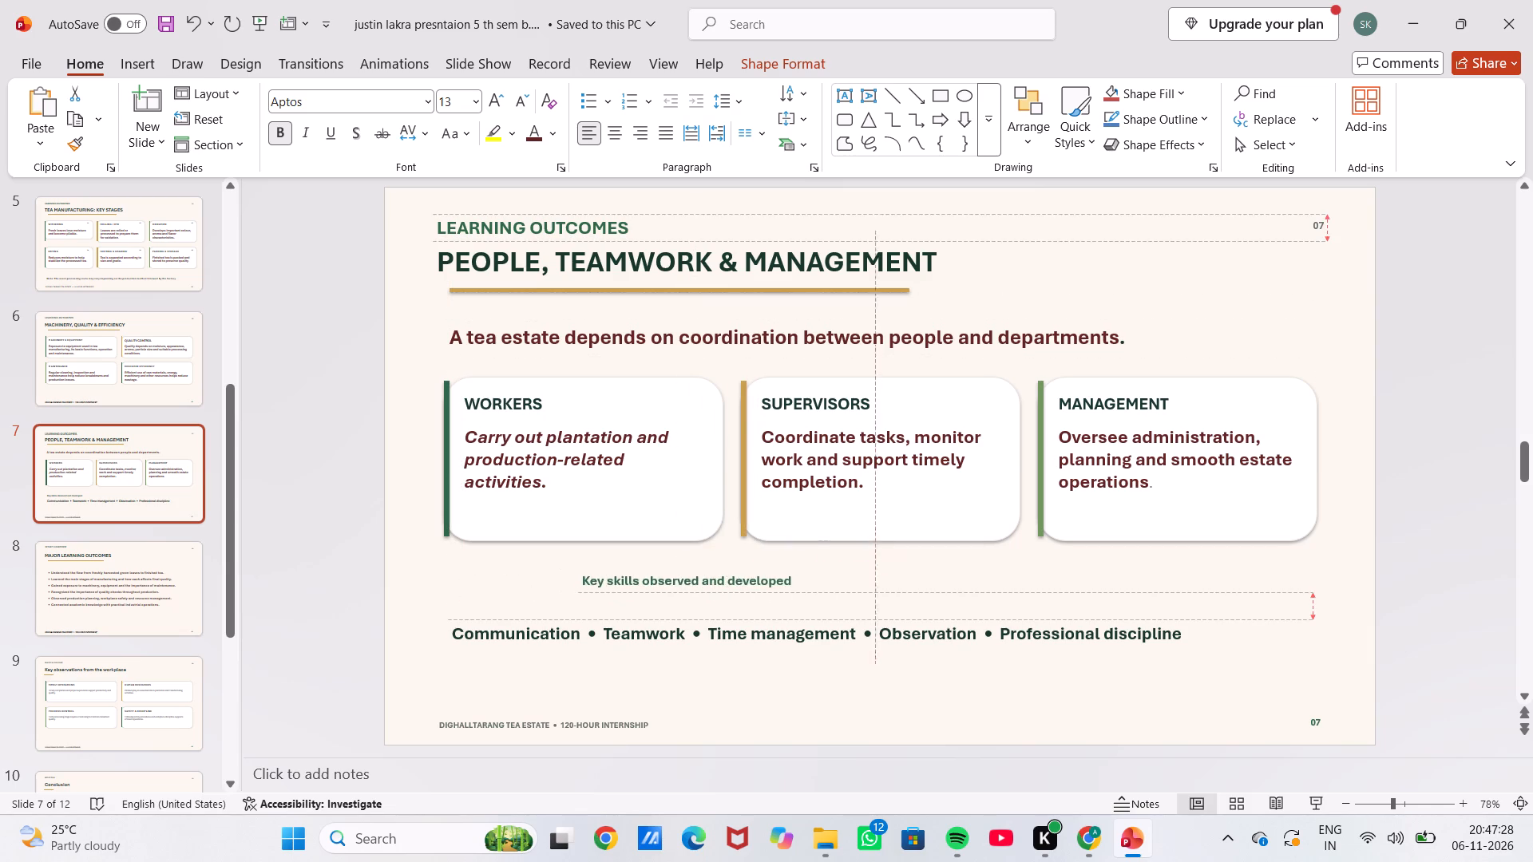
drag(800, 580, 670, 578)
click(664, 578)
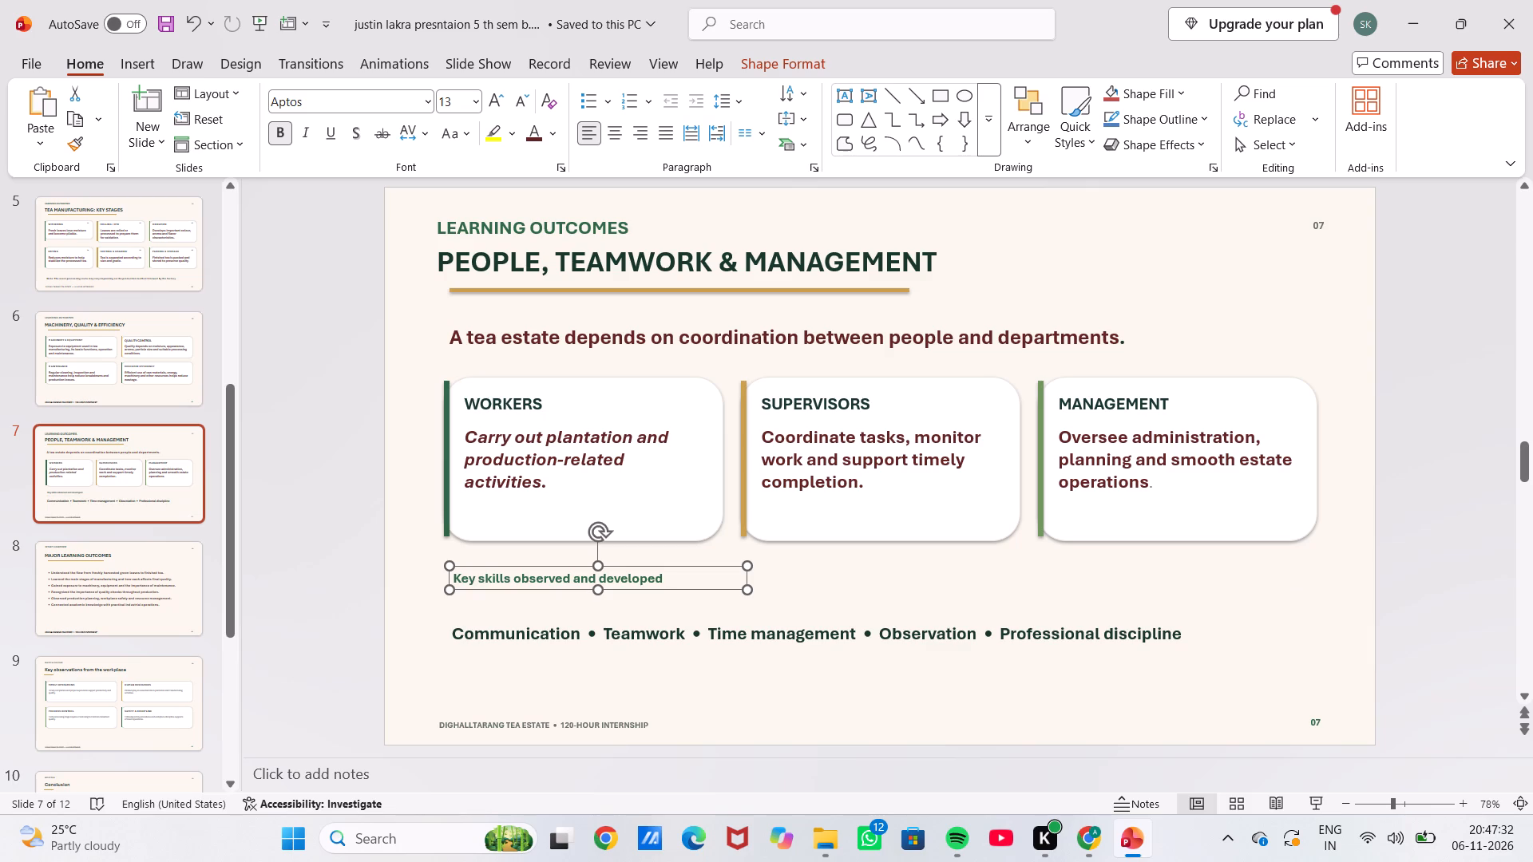
Format the "Key skills observed and developed" label on slide 7 as size 18, bold and italic.
click(663, 578)
click(458, 581)
key(Left)
drag(660, 579, 358, 583)
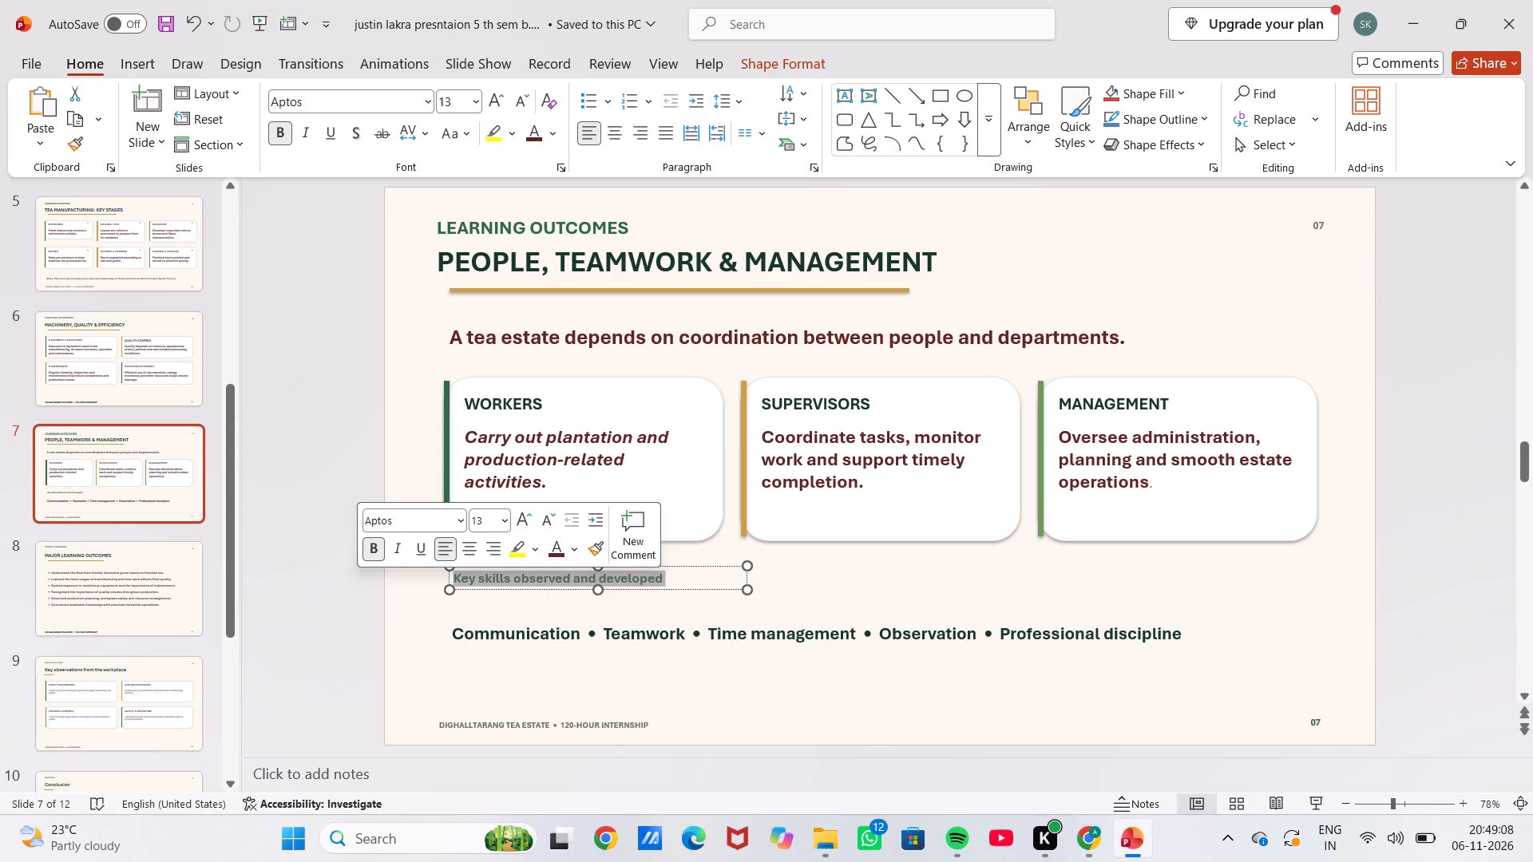
double_click(518, 516)
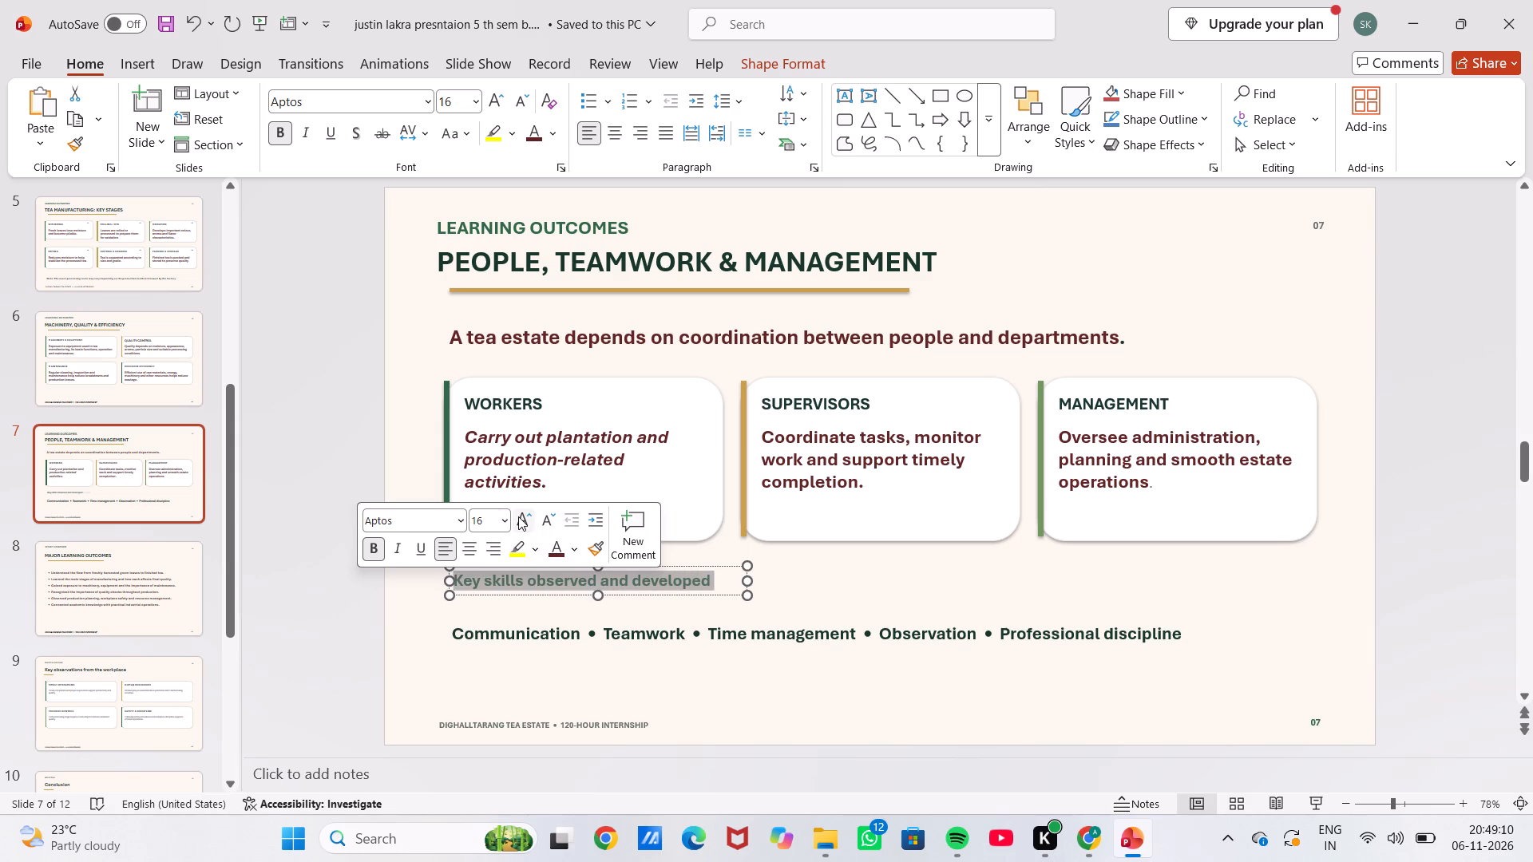
click(518, 516)
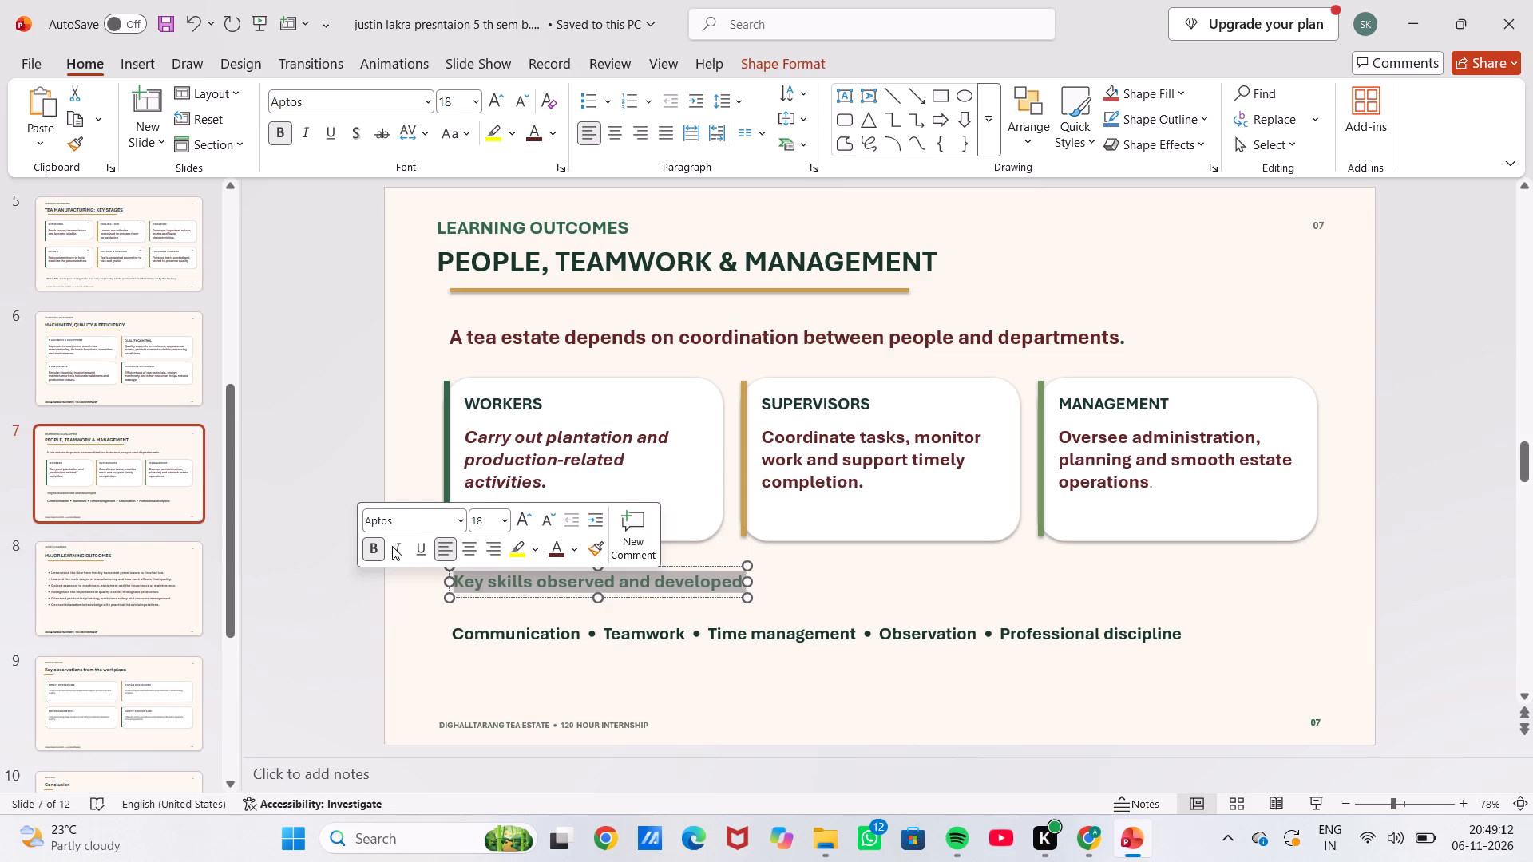
click(365, 545)
click(365, 545)
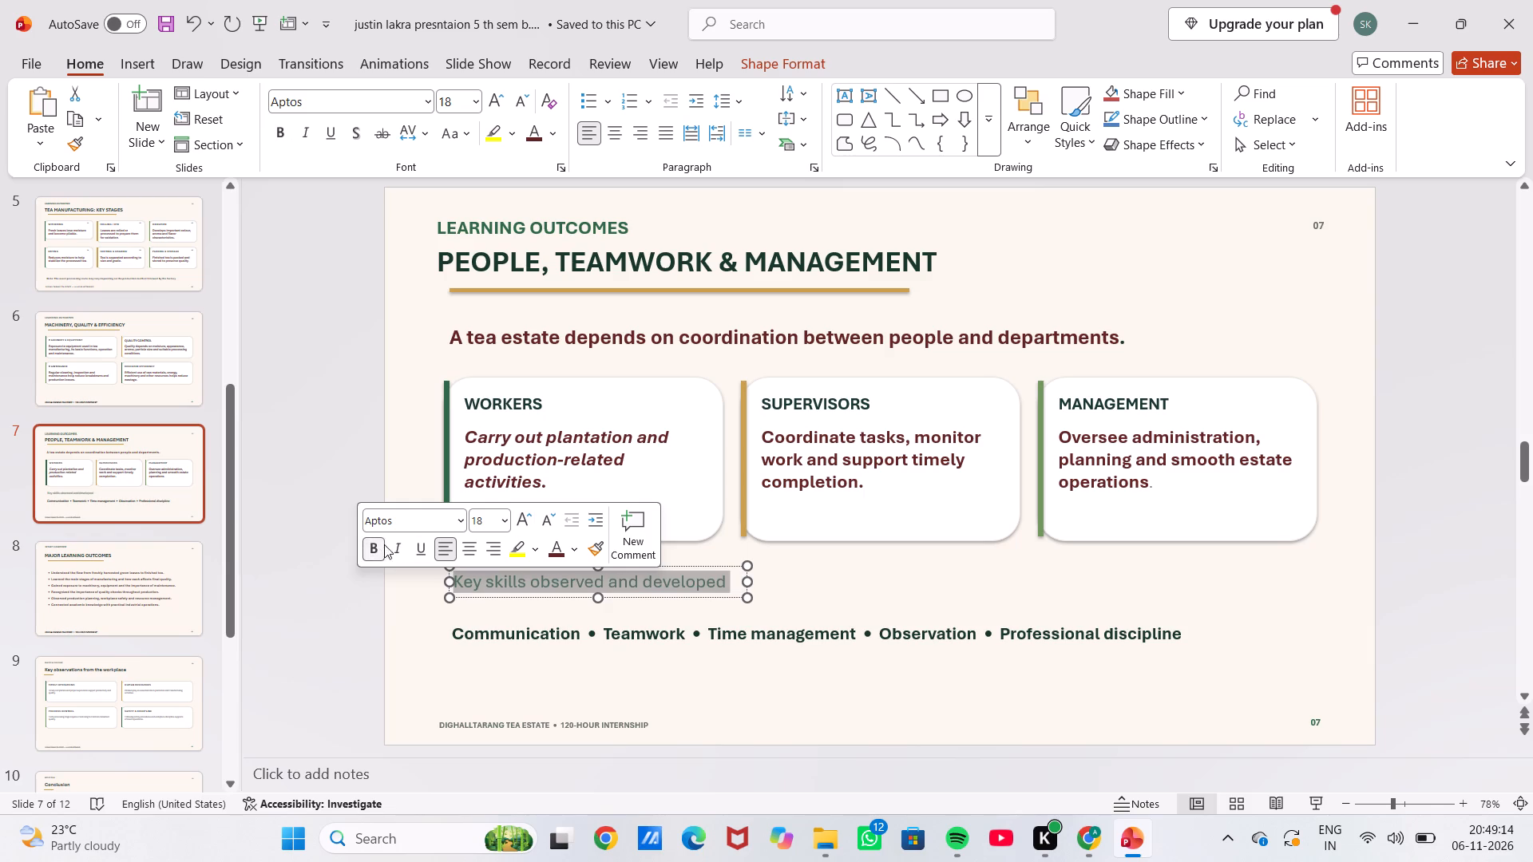
click(401, 545)
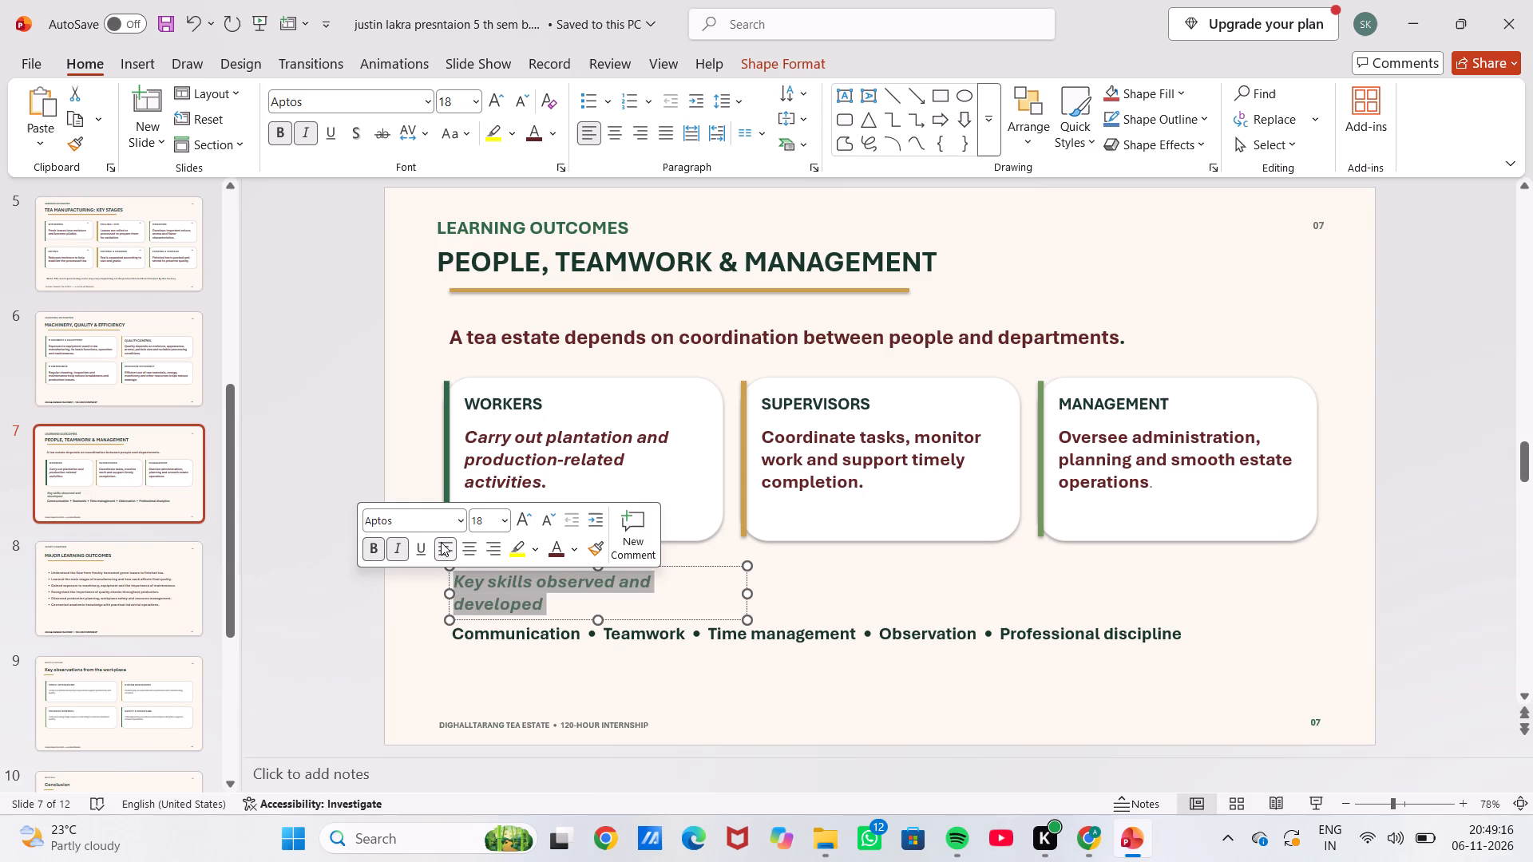
click(540, 518)
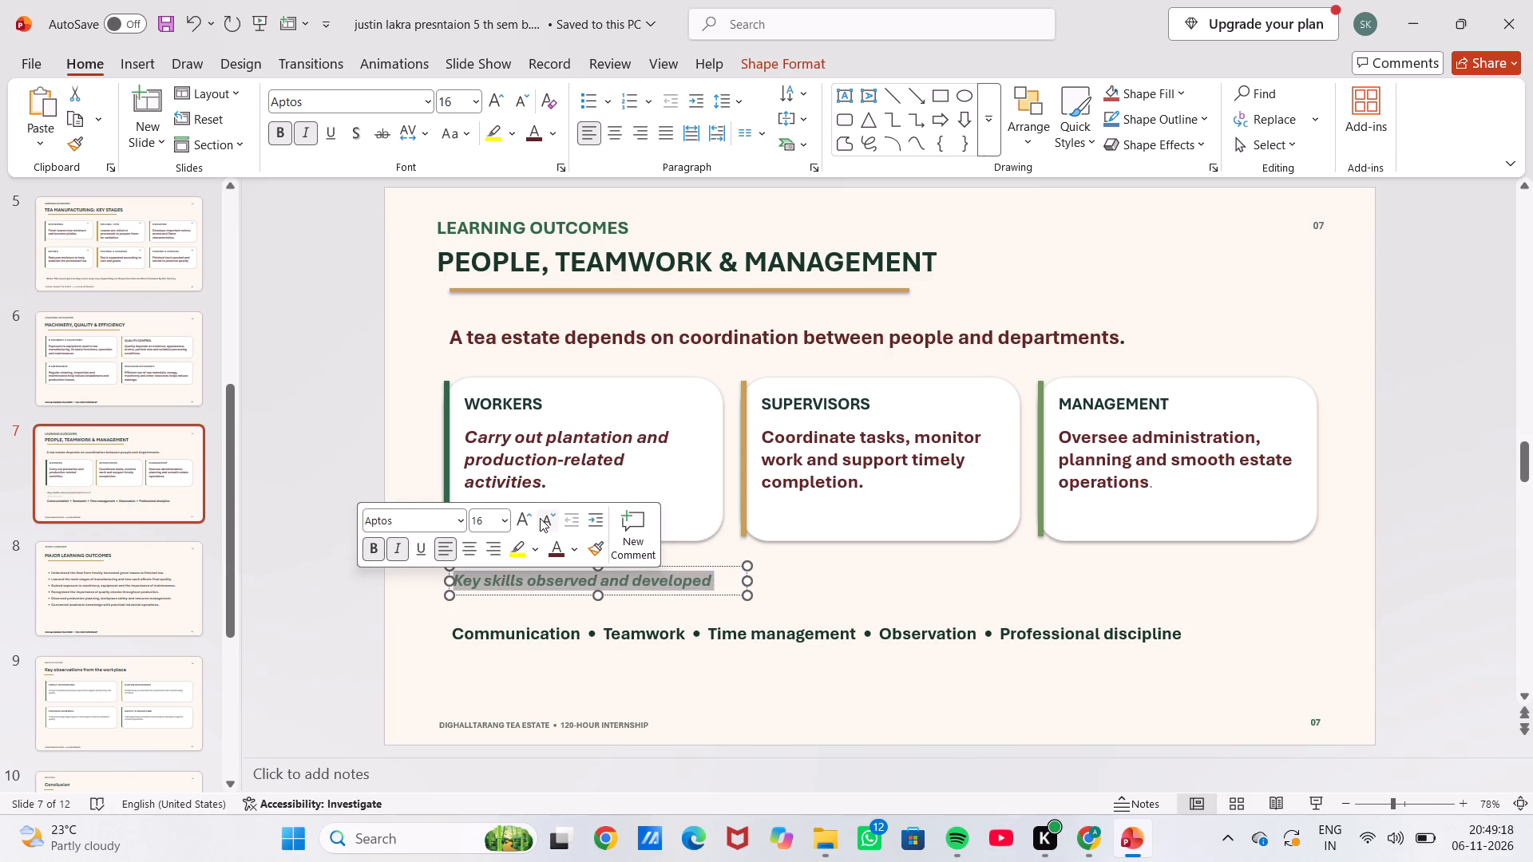
click(525, 520)
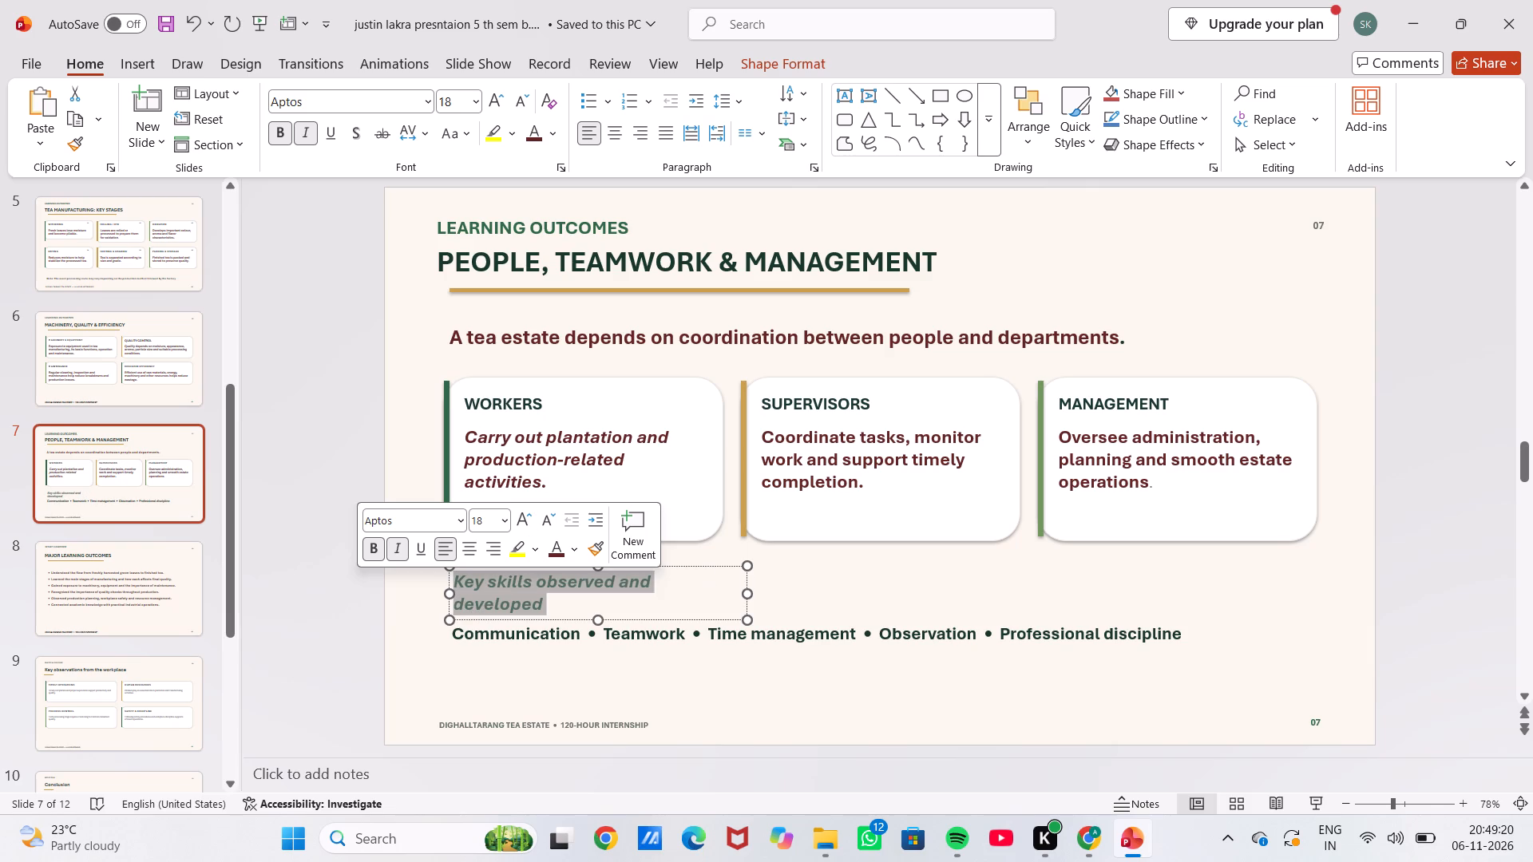
Widen the "Key skills observed and developed" text box so the label fits on one line.
drag(748, 594, 797, 591)
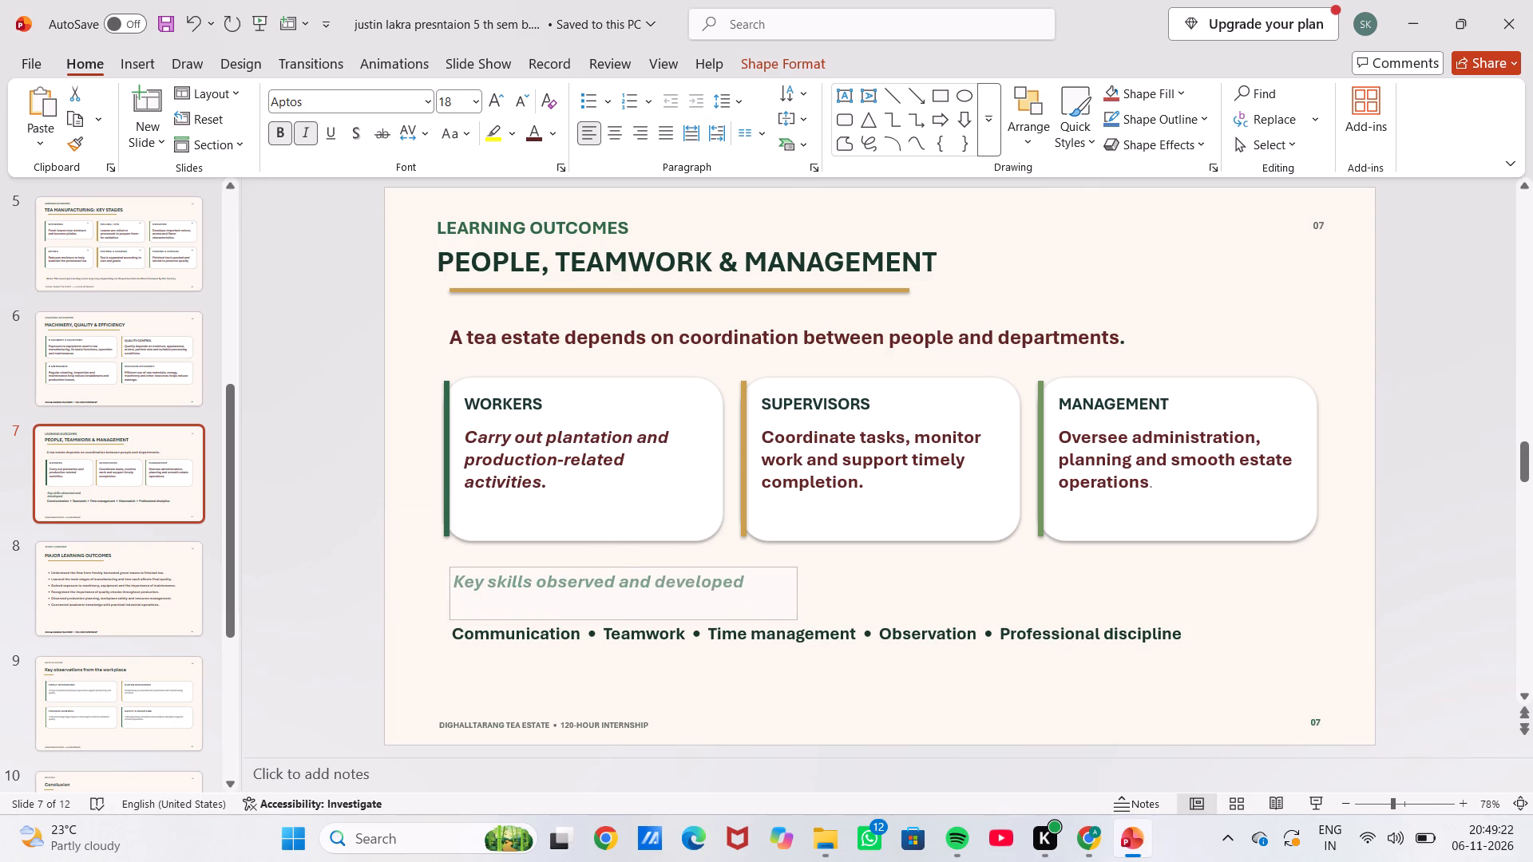
drag(797, 591, 797, 591)
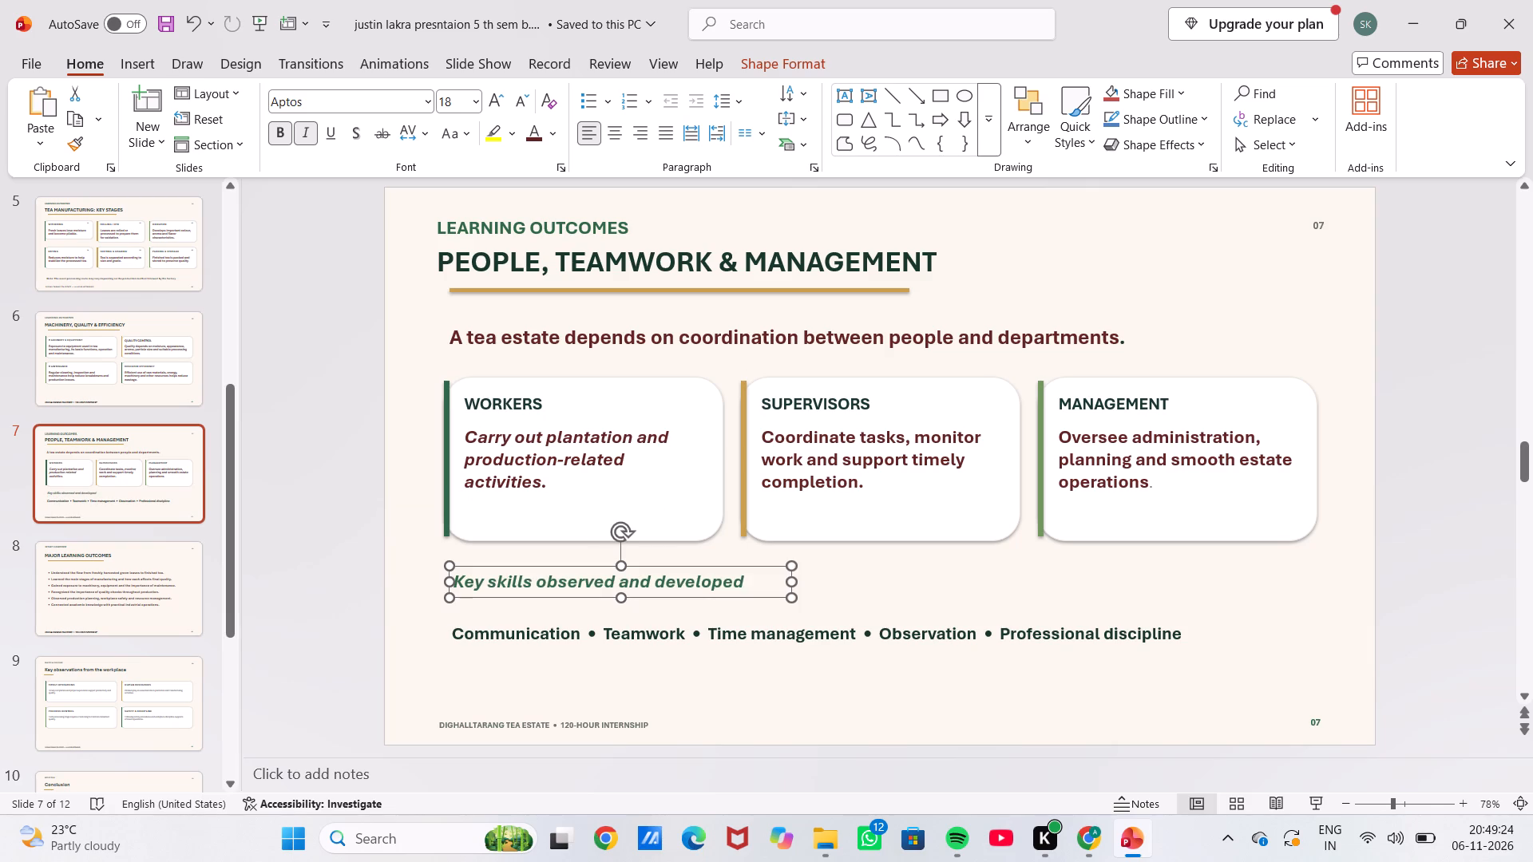
click(553, 451)
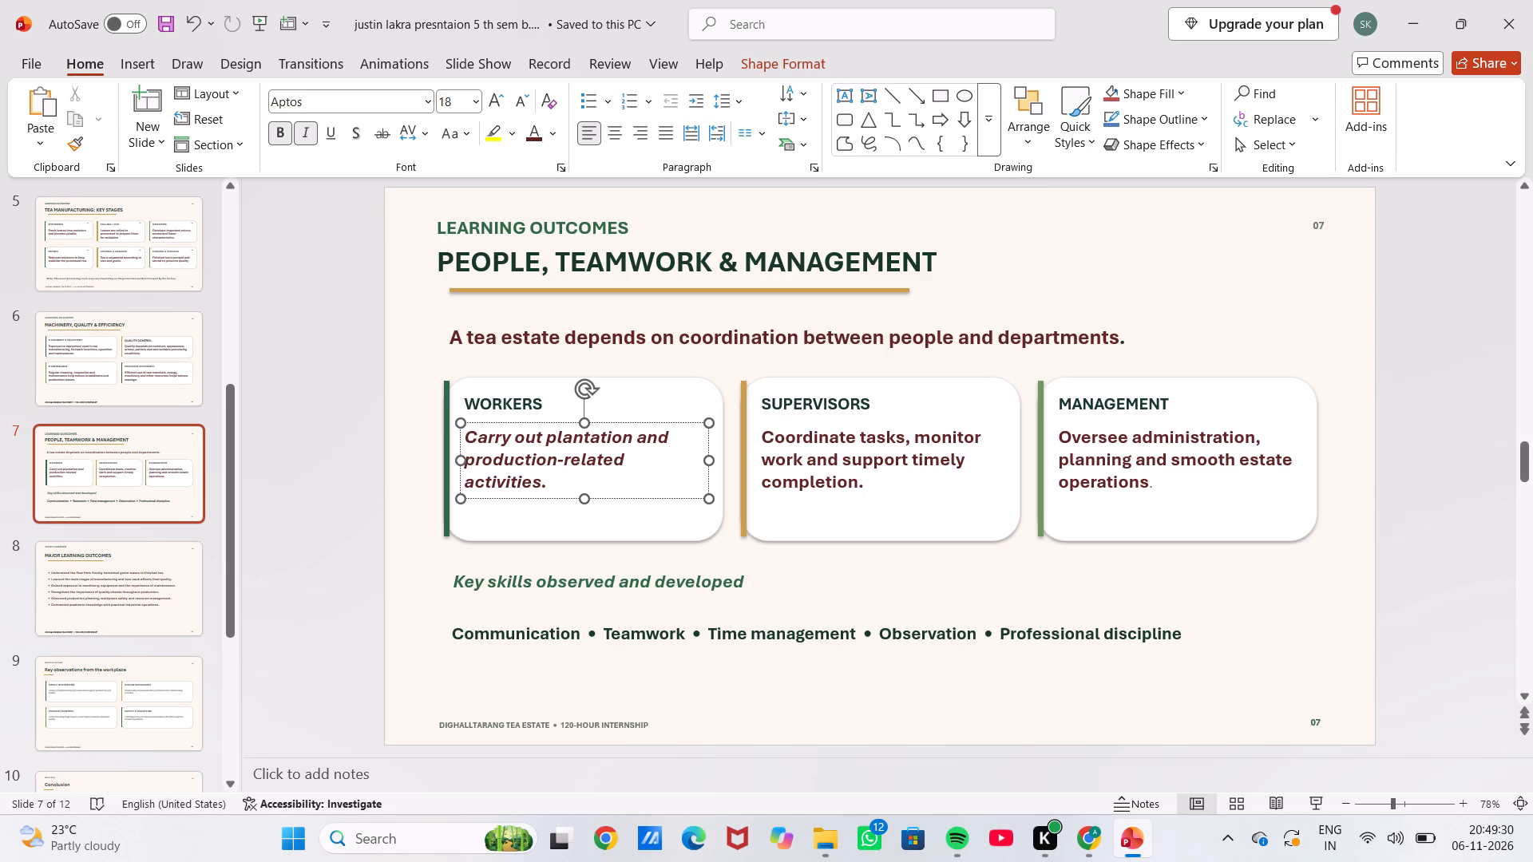
Format the skills line from "Communication" to "Professional discipline" on slide 7 as dark red and italic, keeping it bold.
drag(452, 632, 577, 636)
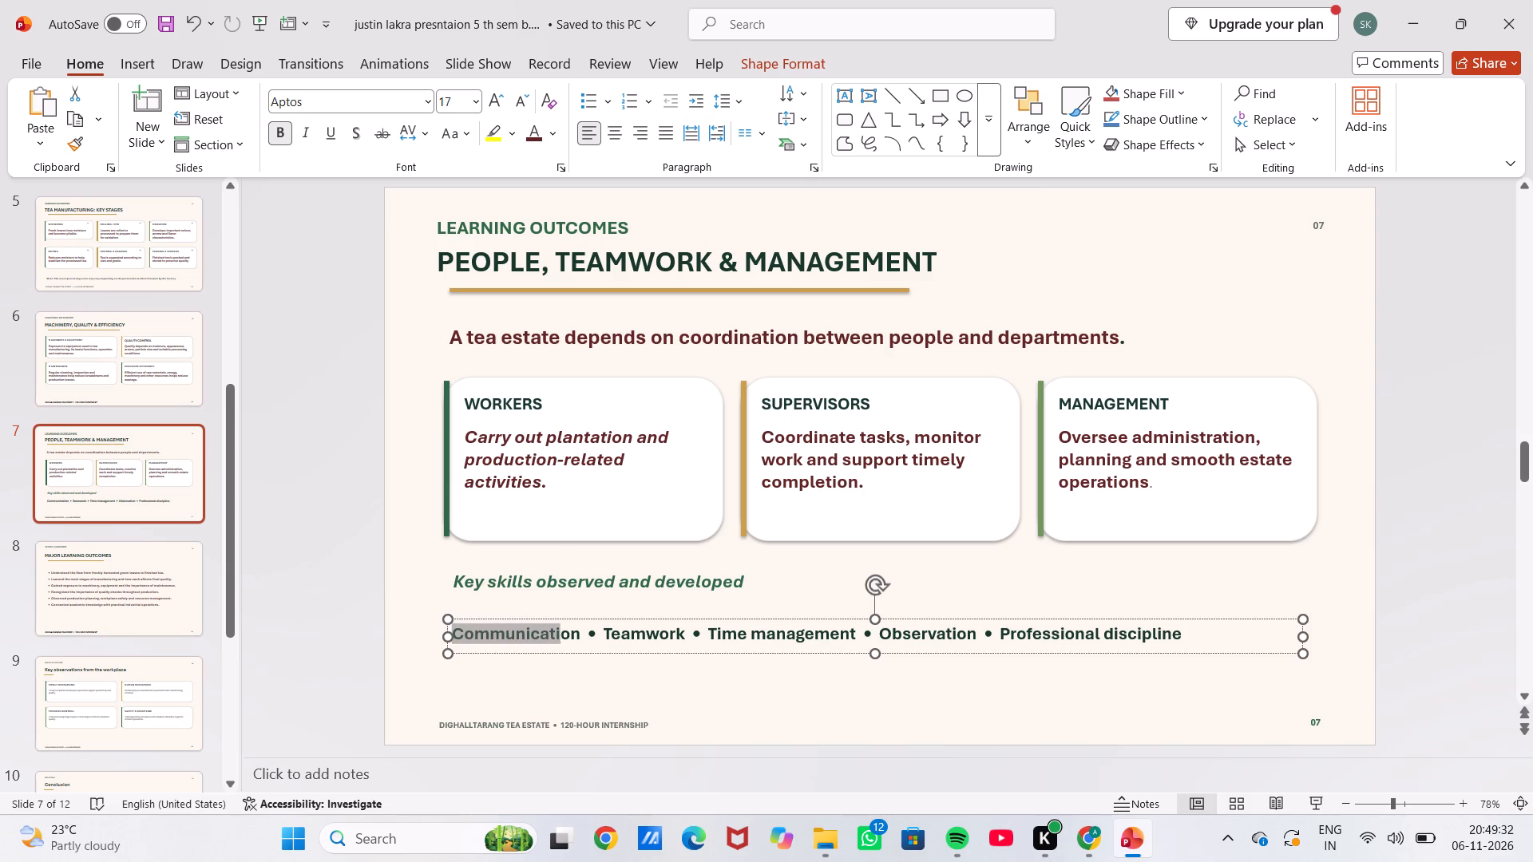
drag(577, 636, 1148, 644)
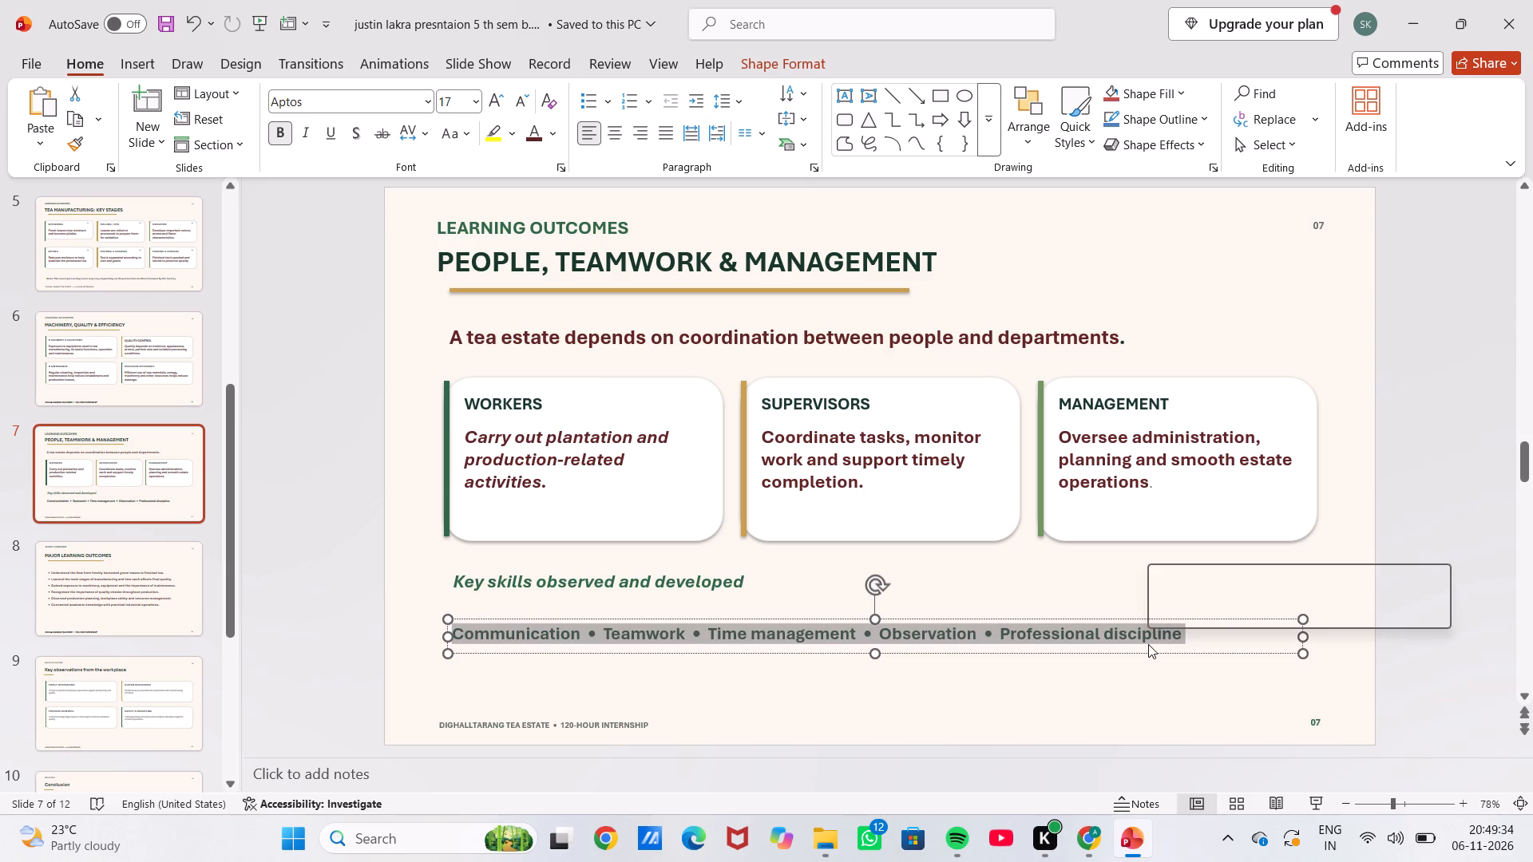
click(1347, 612)
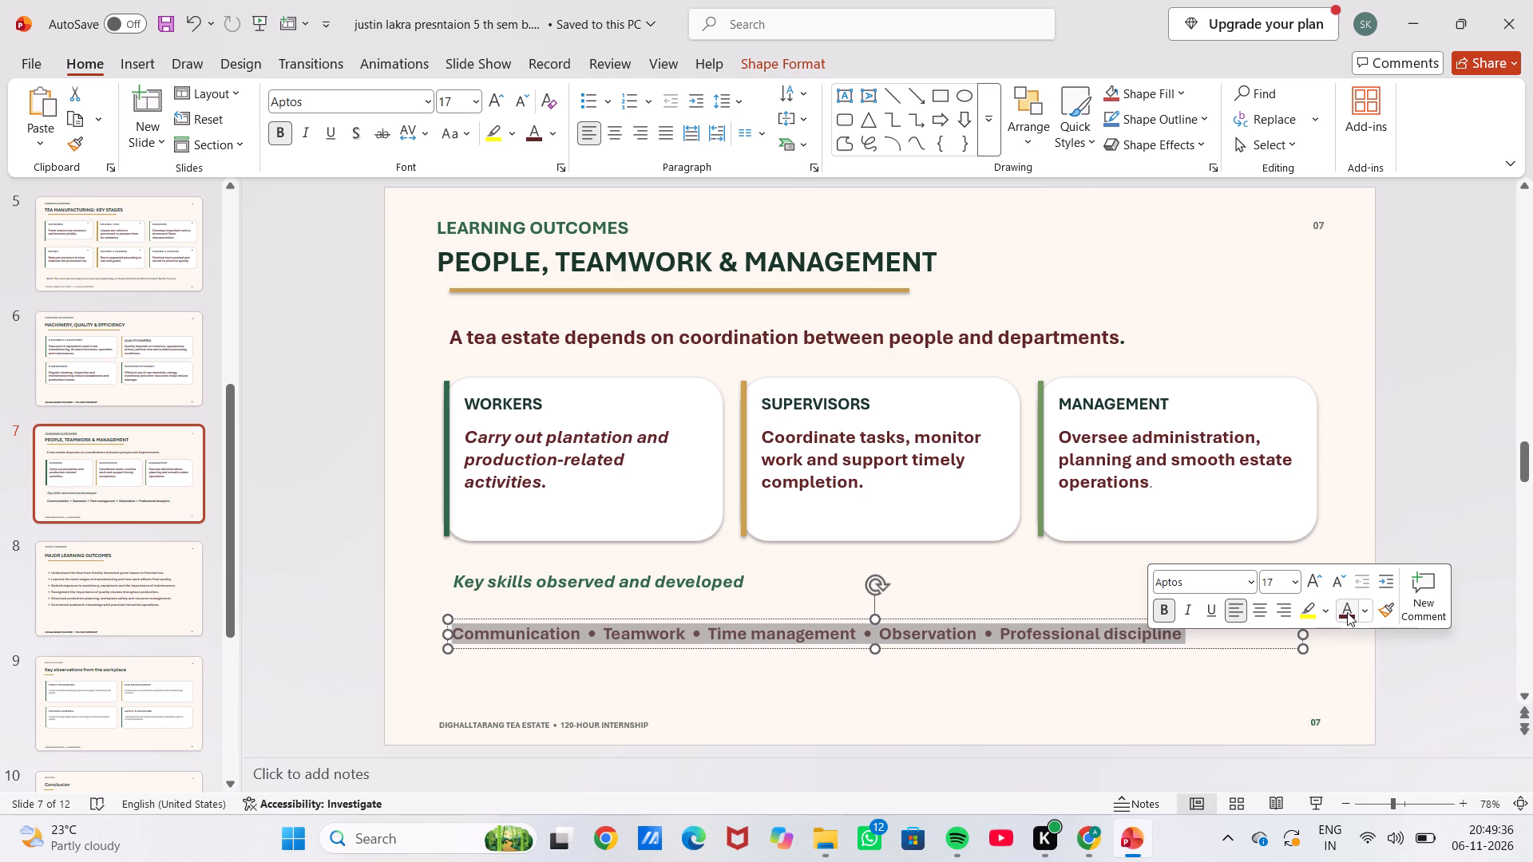
click(1190, 604)
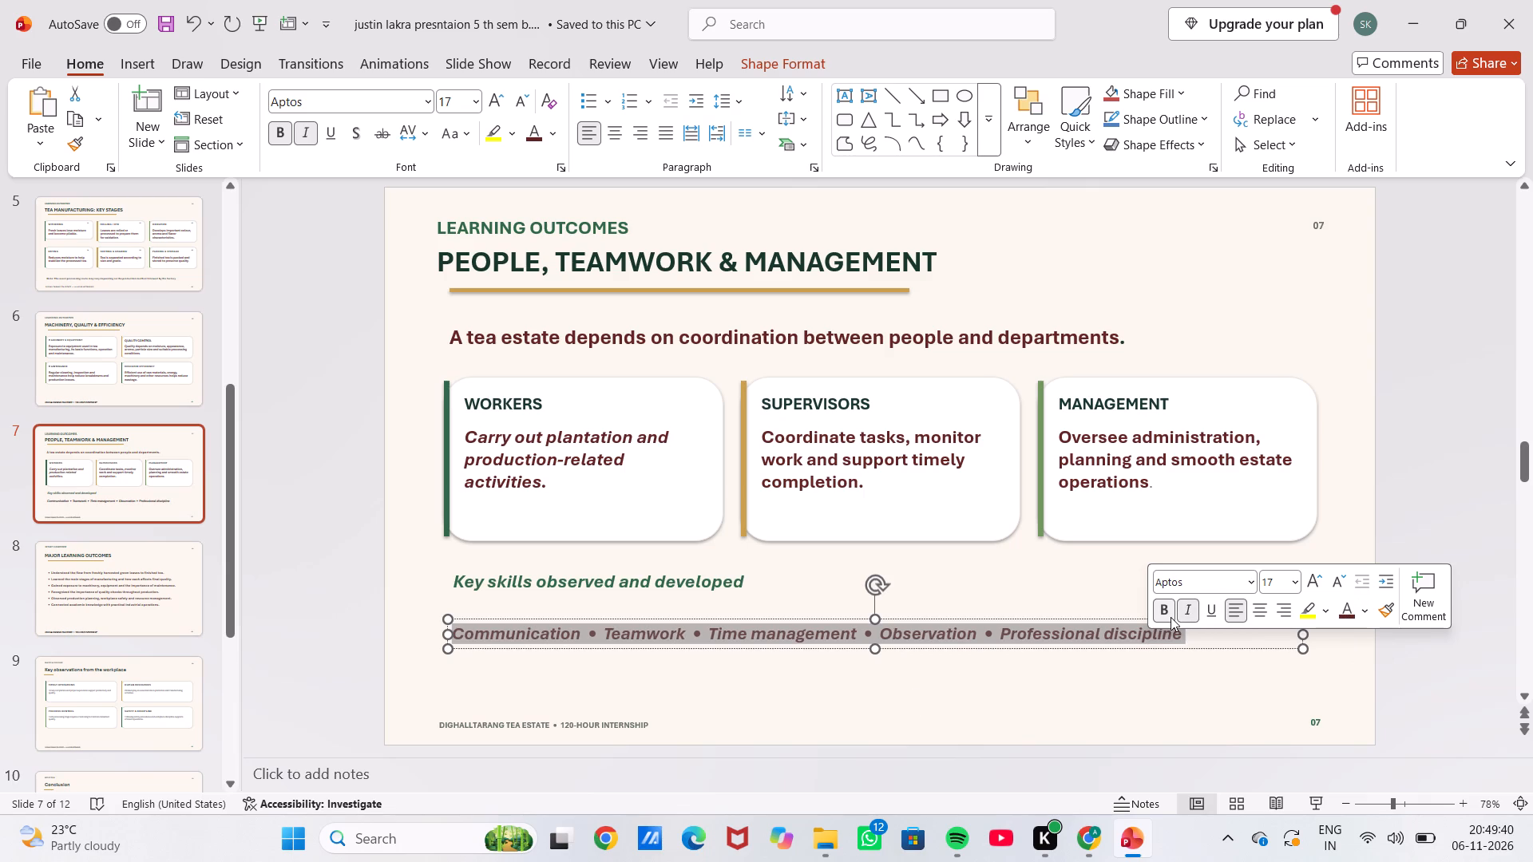
double_click(1169, 612)
click(1169, 612)
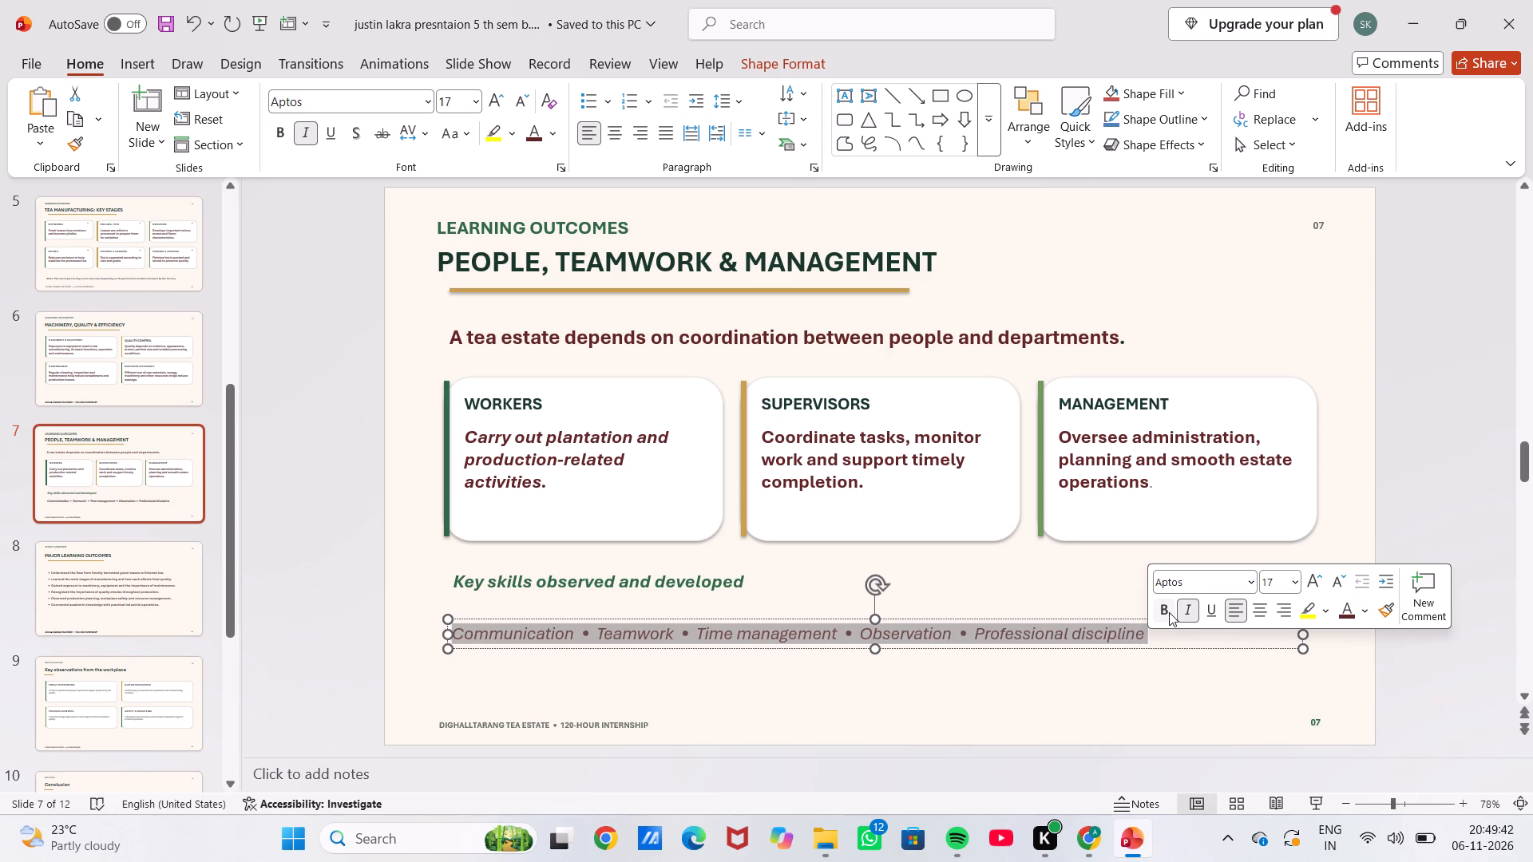
click(1169, 612)
click(1072, 670)
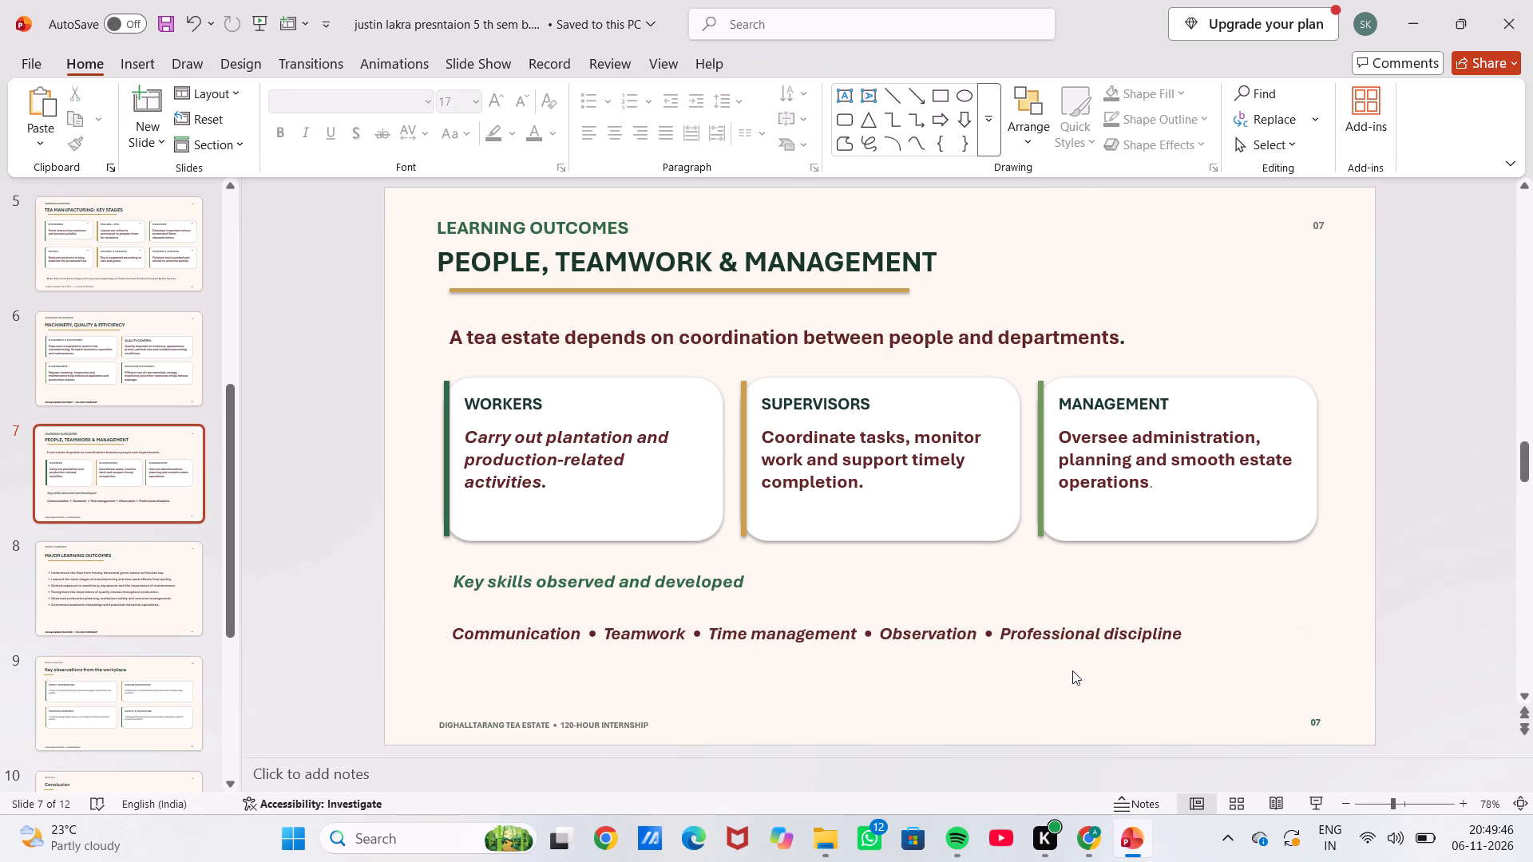
Move the skills line on slide 7 up to sit directly beneath the "Key skills observed and developed" label.
click(837, 622)
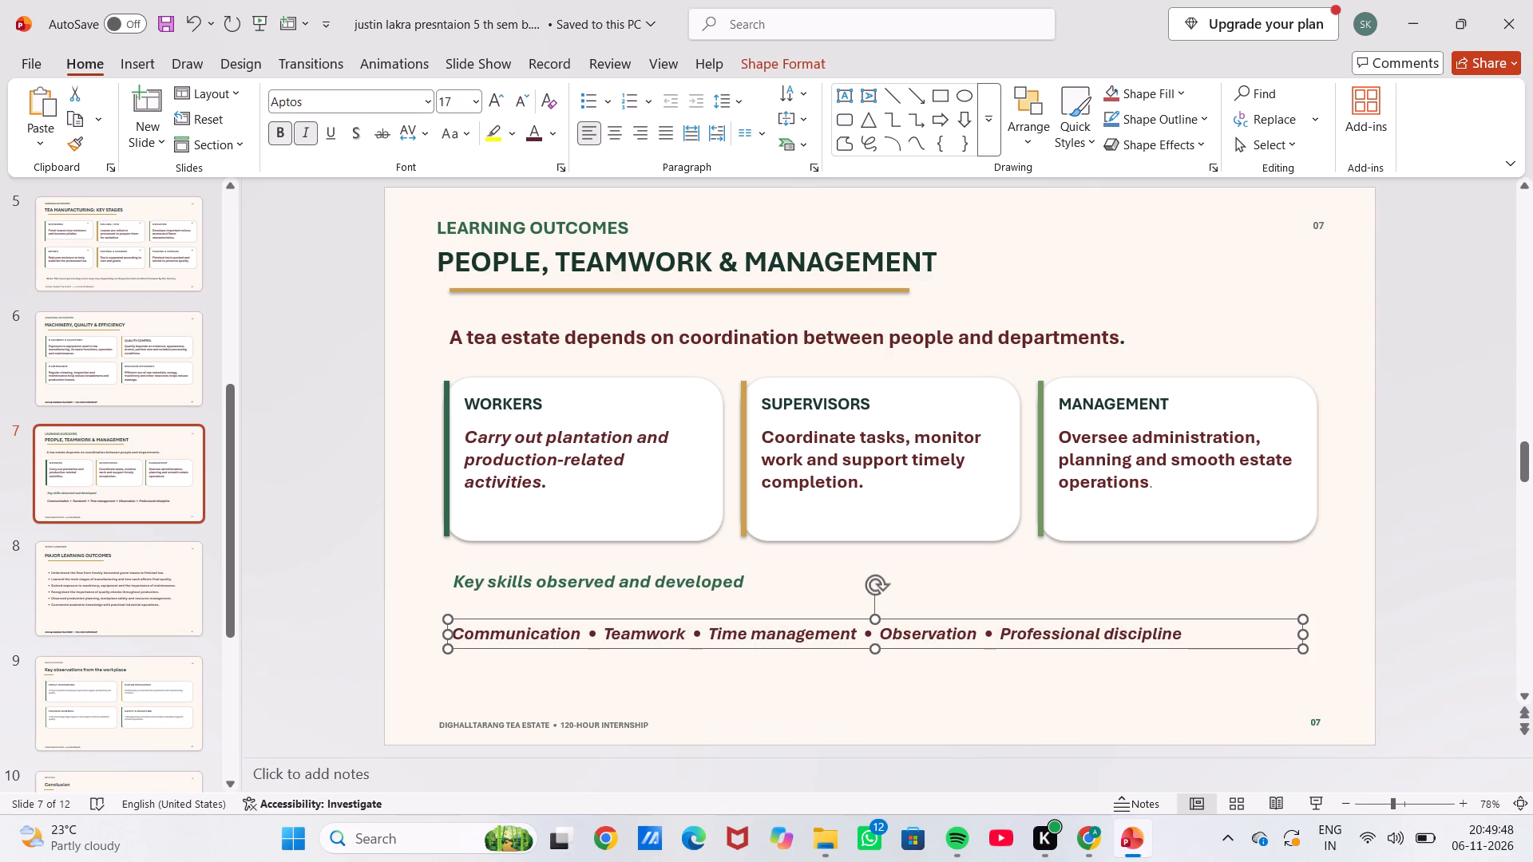
click(842, 624)
click(812, 636)
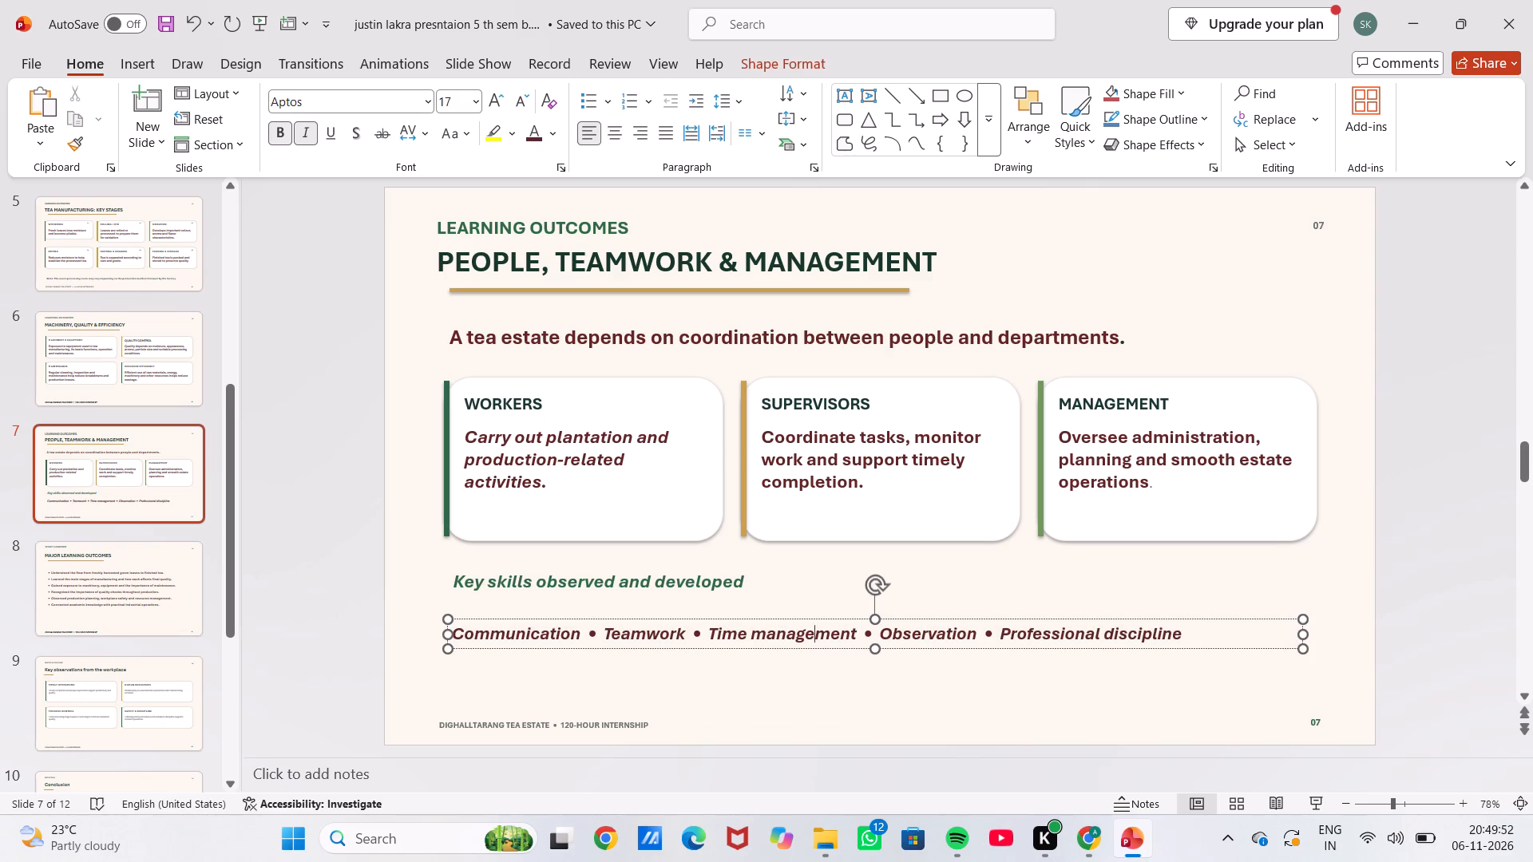
drag(1199, 639, 1198, 610)
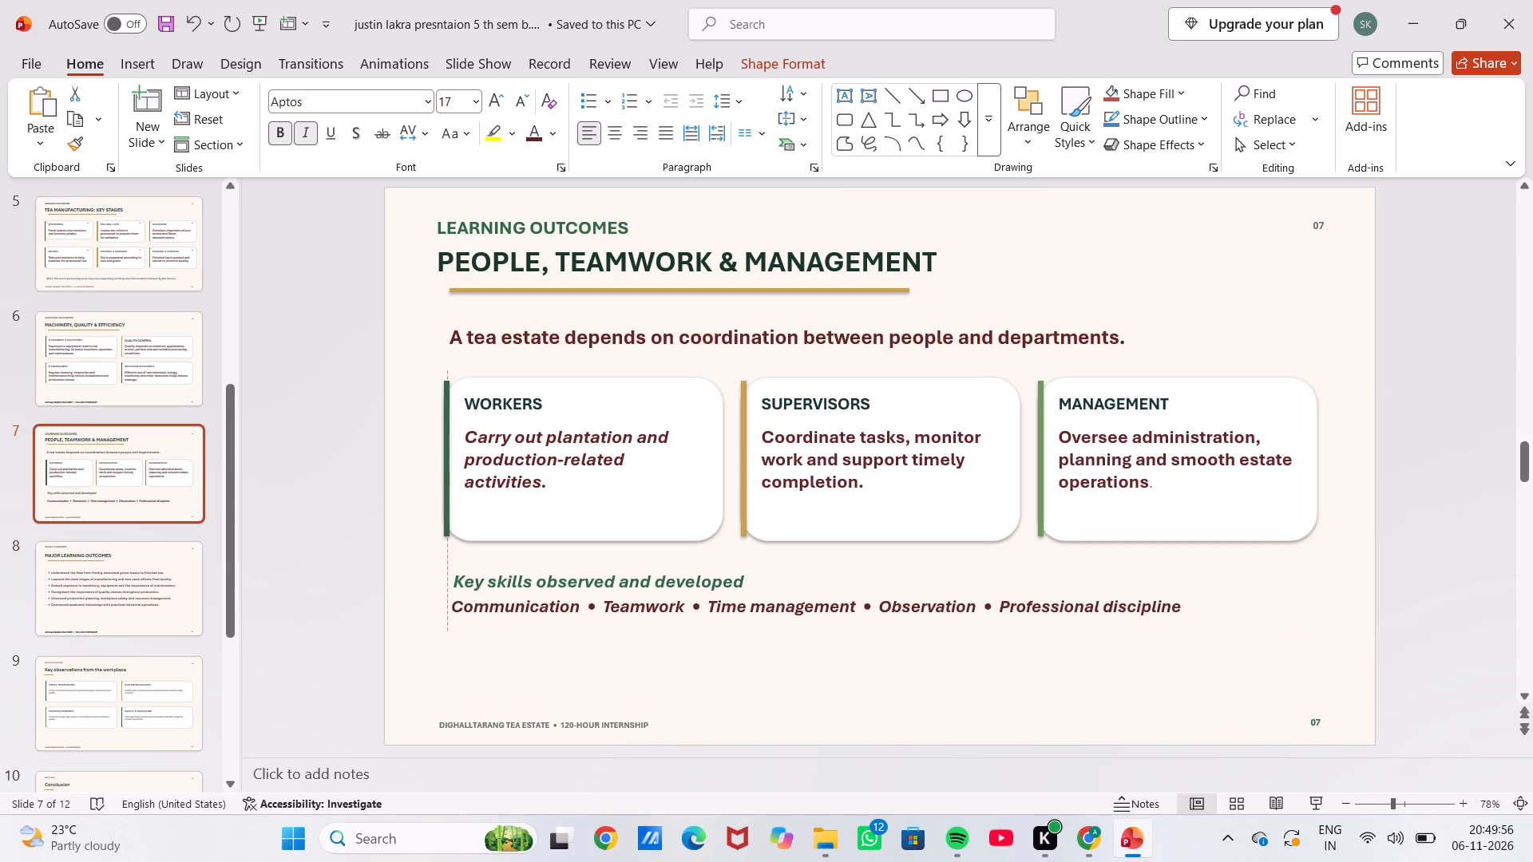
drag(1198, 610, 1197, 614)
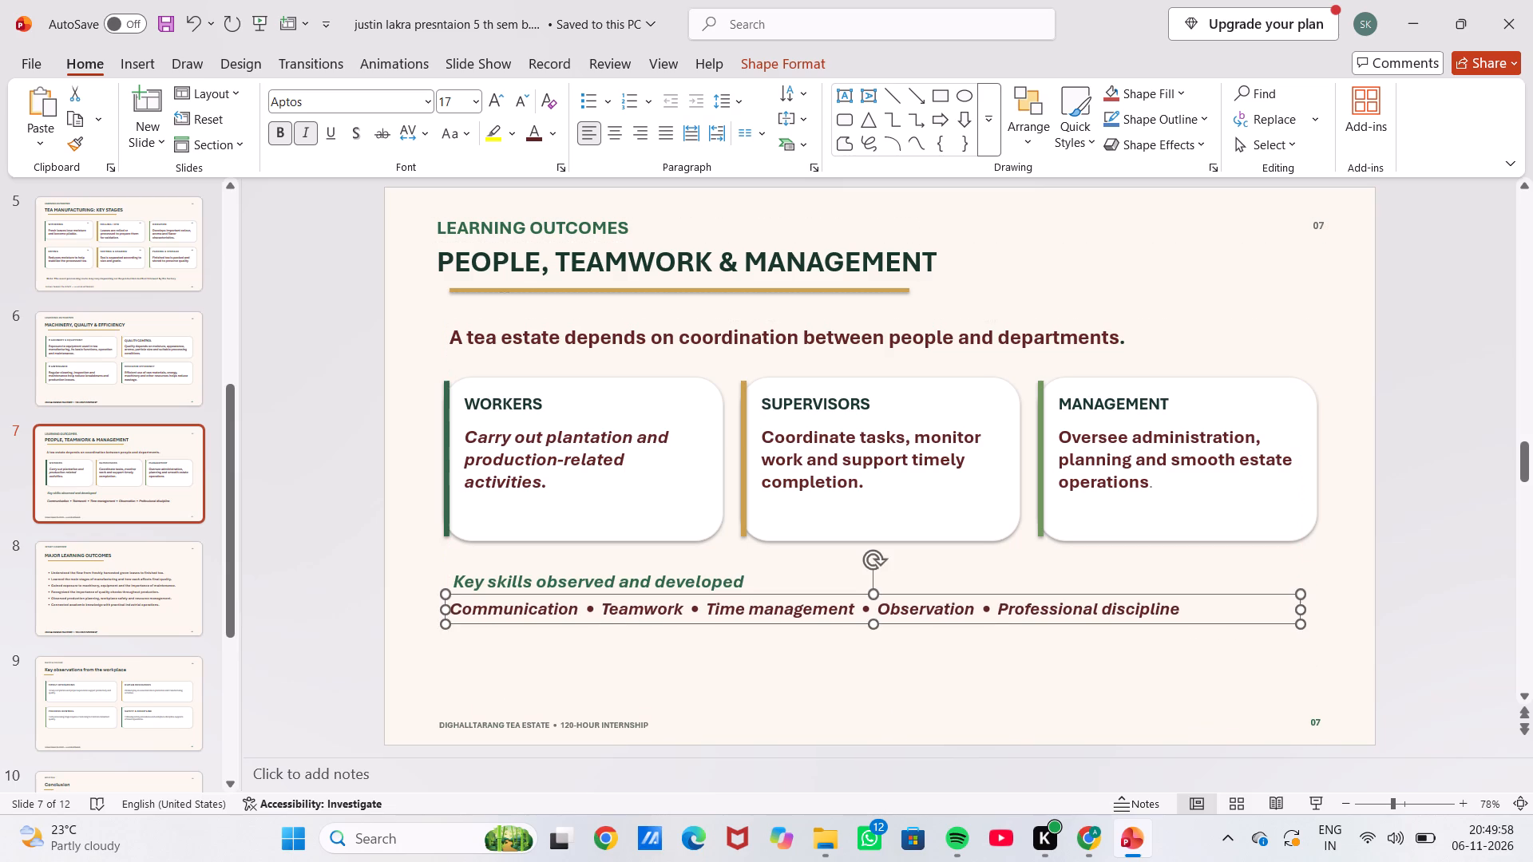
click(1054, 667)
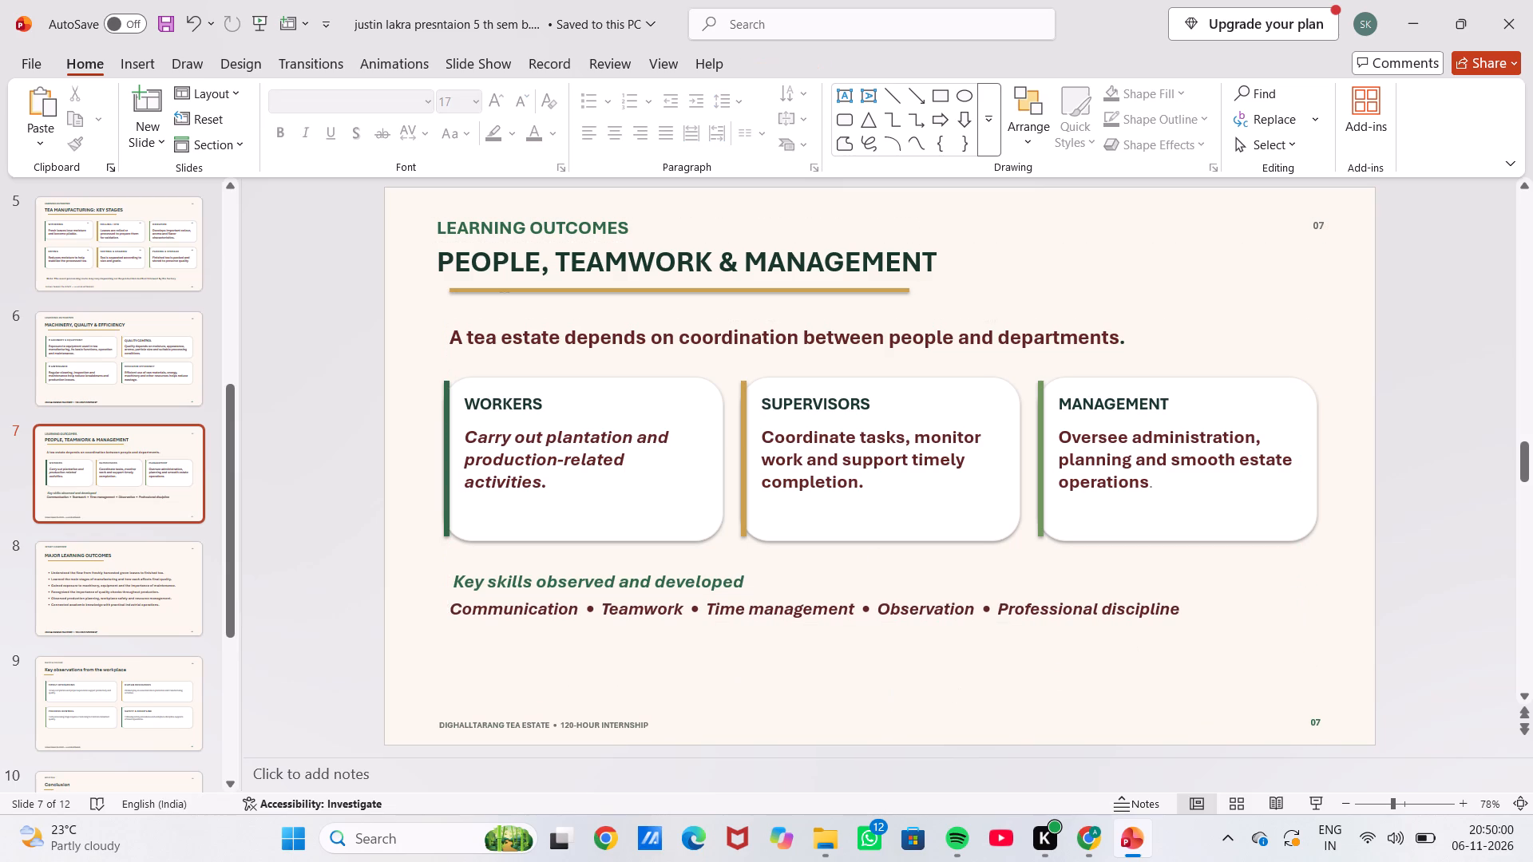
Move the "DIGHALLTARANG TEA ESTATE • 120-HOUR INTERNSHIP" footer on slide 7 slightly up.
click(598, 717)
drag(598, 717, 601, 707)
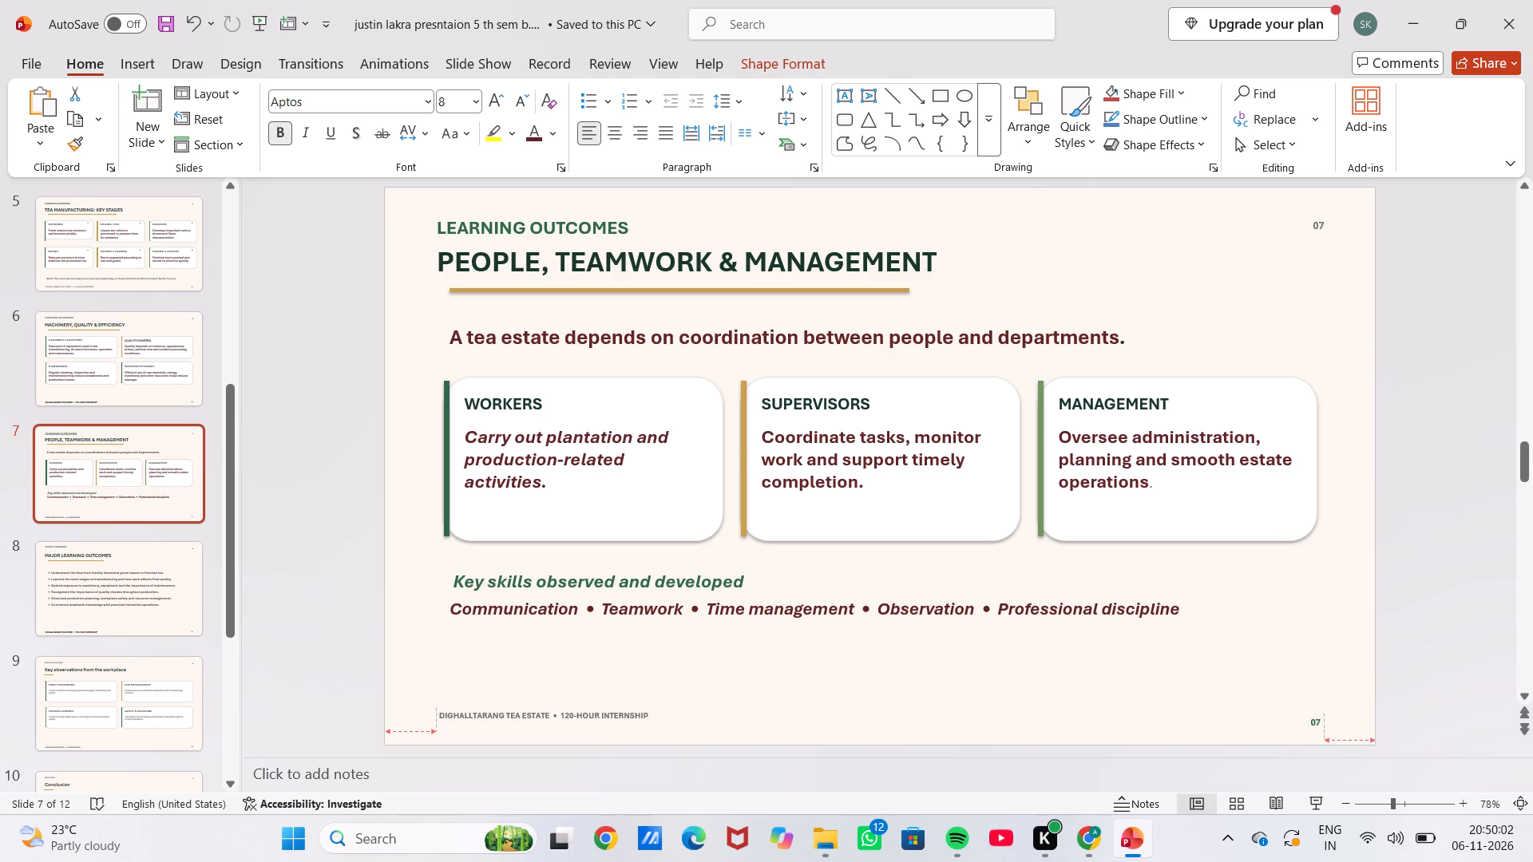
drag(601, 707, 601, 706)
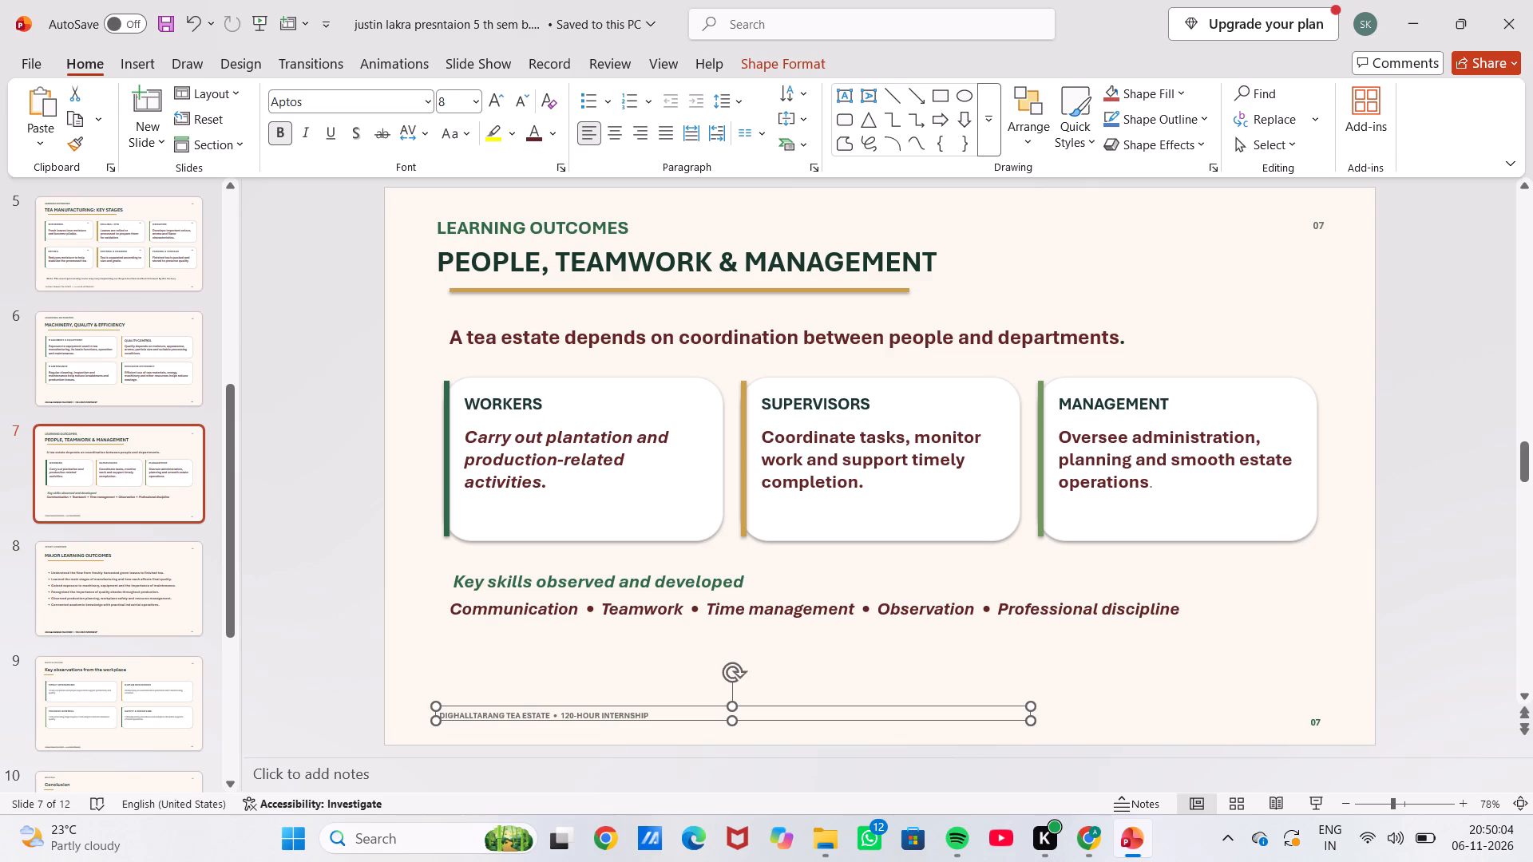
Format slide 7's tea estate footer text as size 10.5, black and italic, keeping it bold.
drag(644, 714, 443, 713)
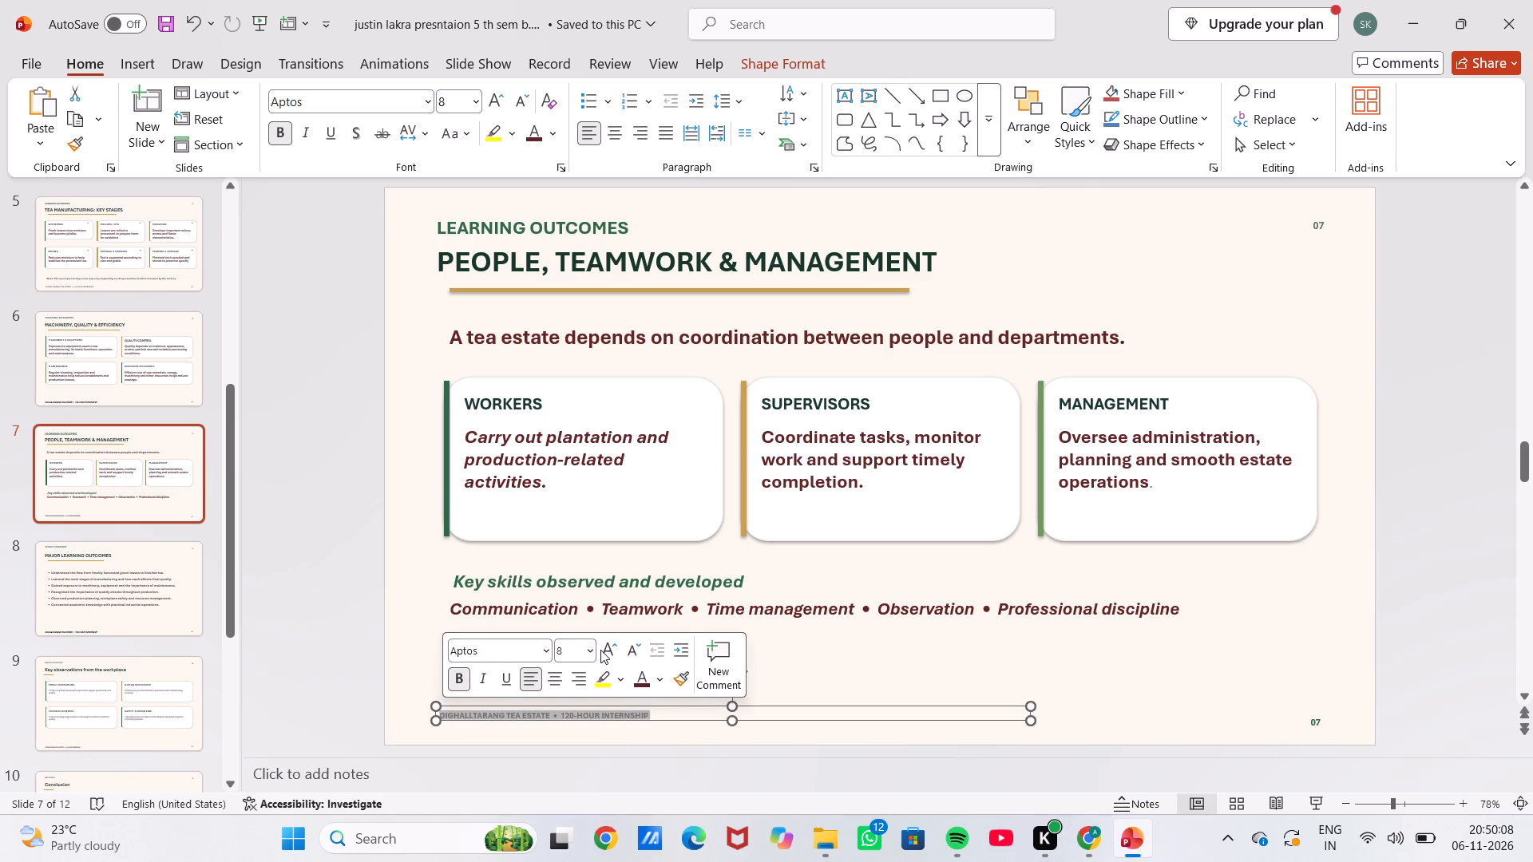
double_click(600, 650)
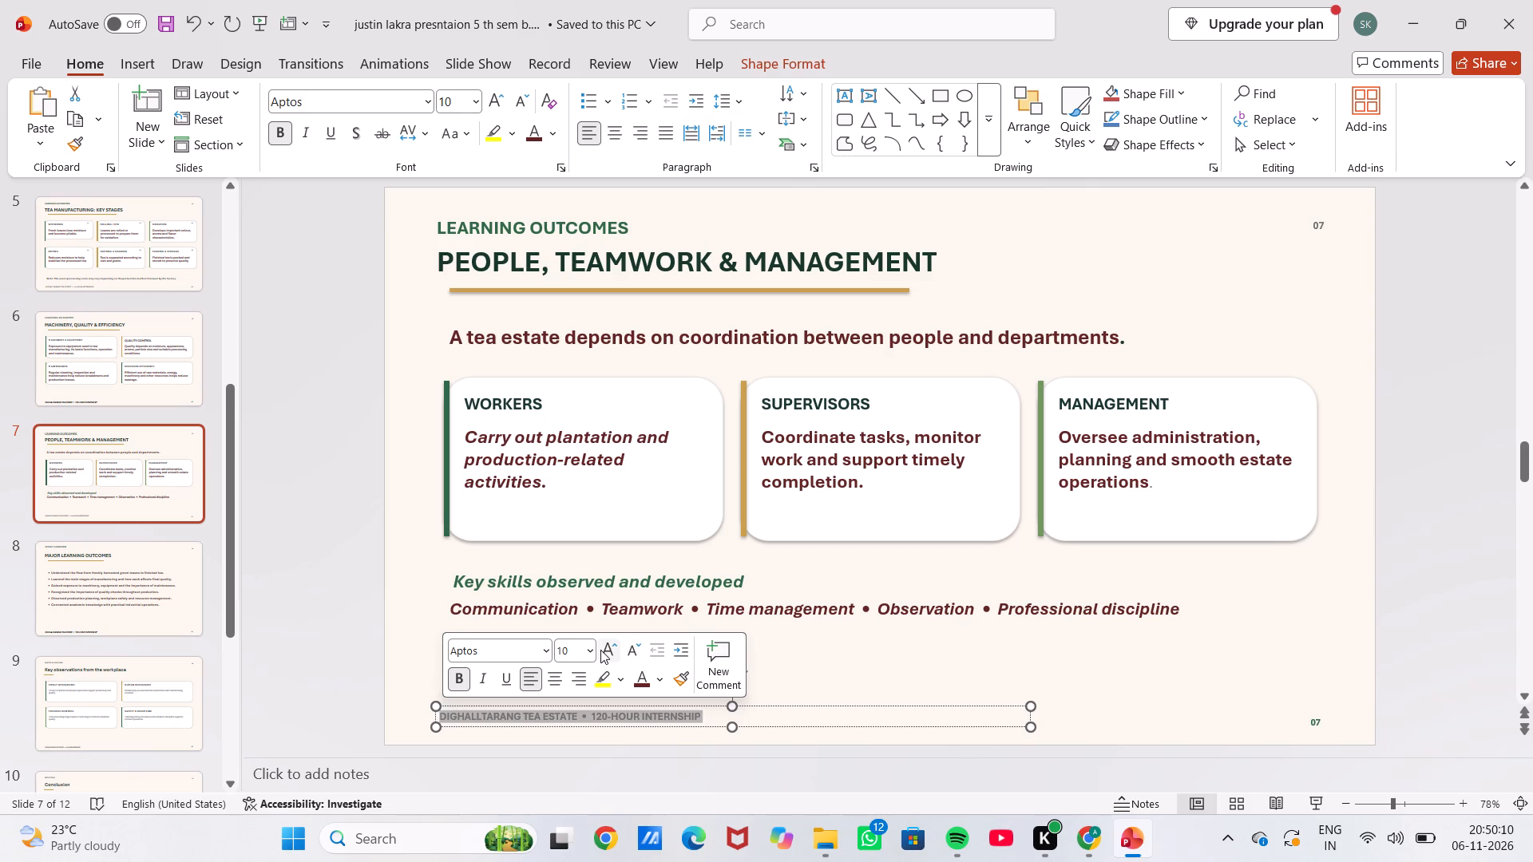
click(600, 650)
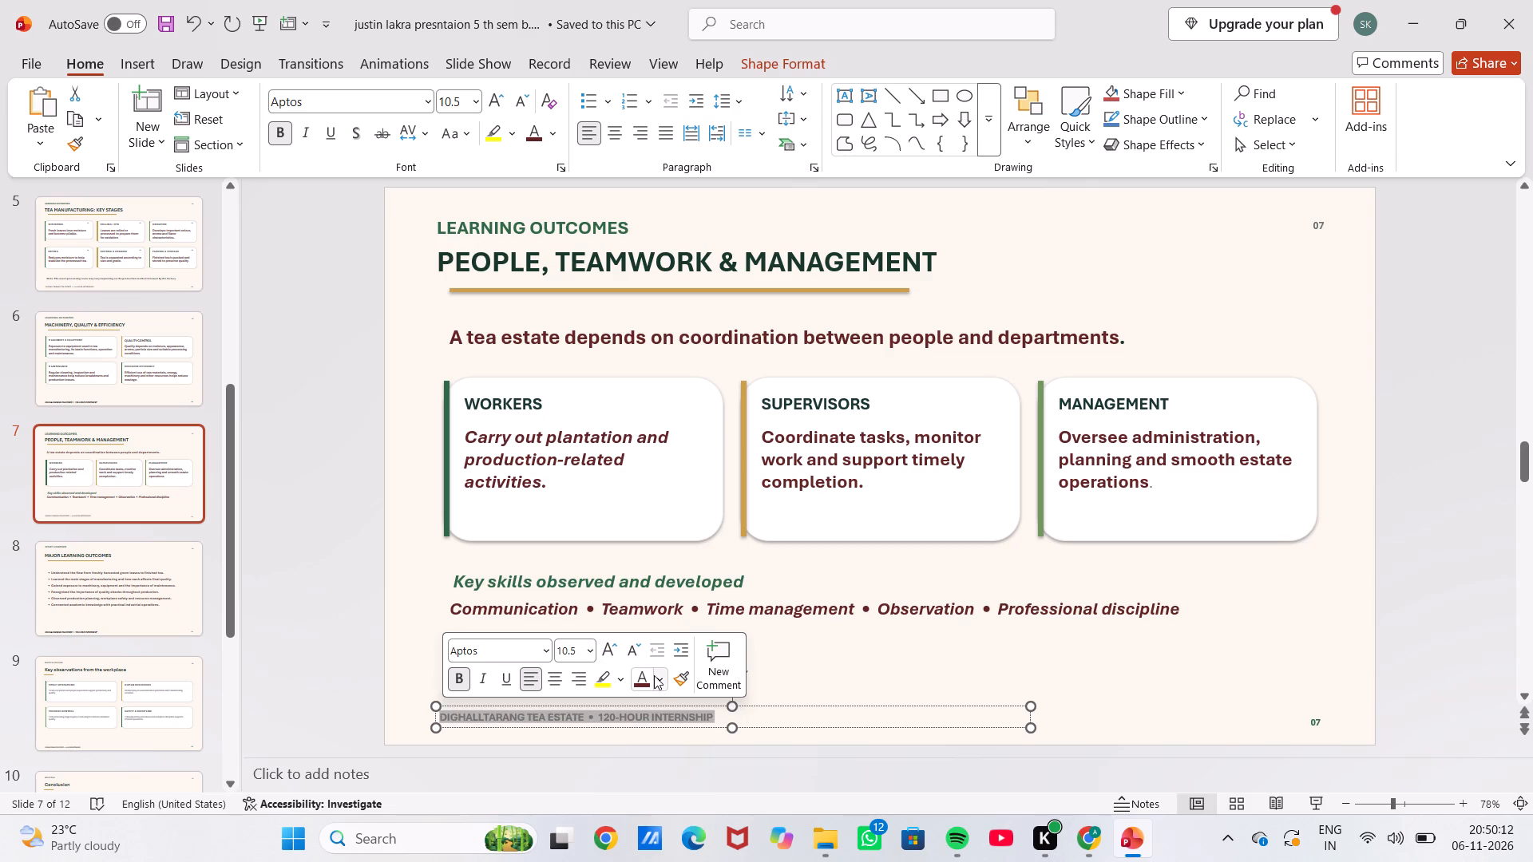
click(654, 675)
click(675, 396)
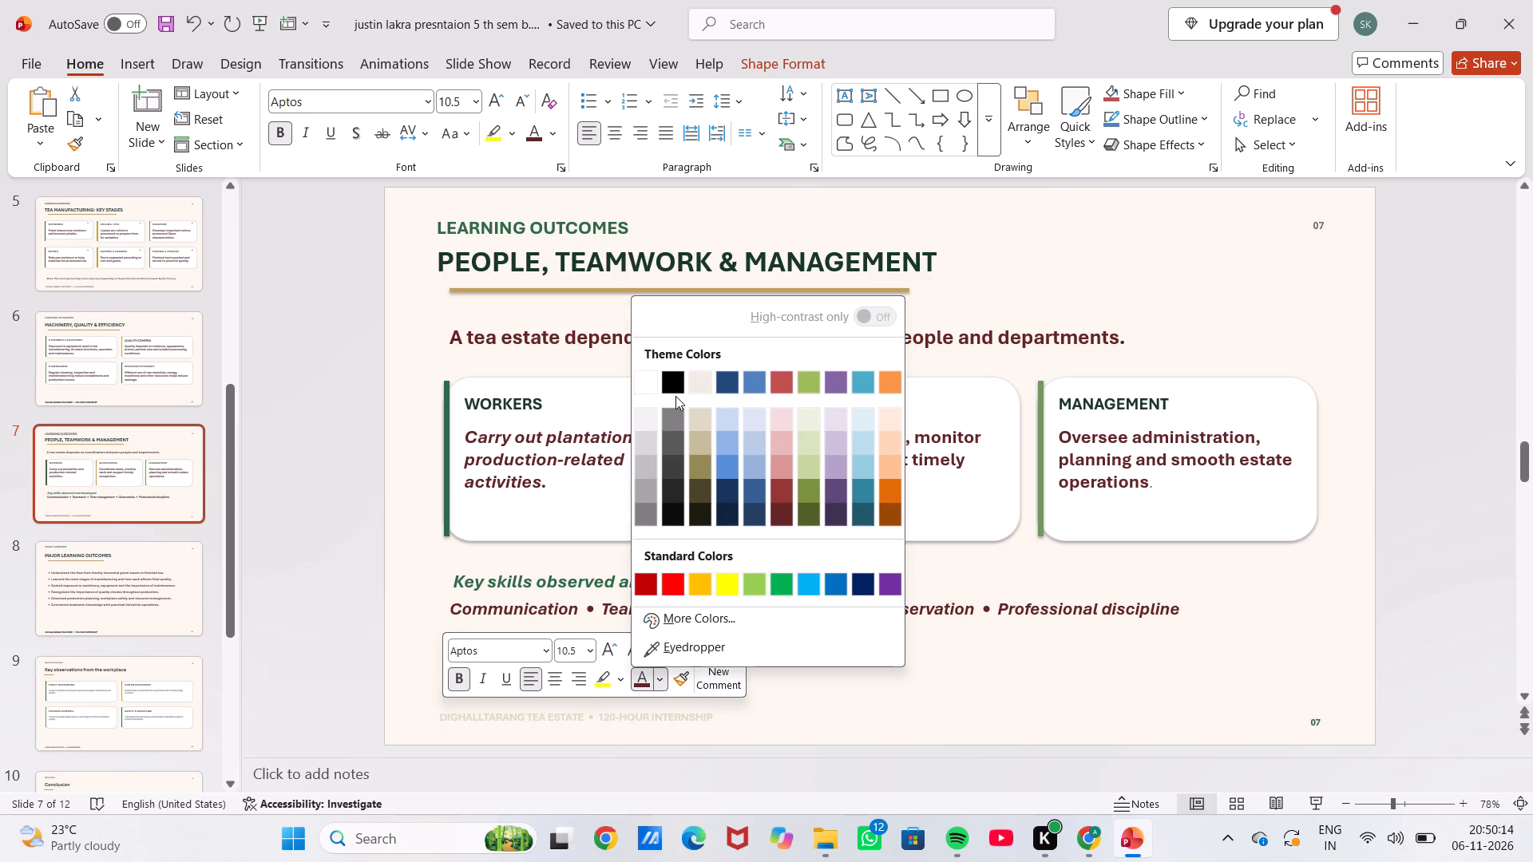
click(679, 375)
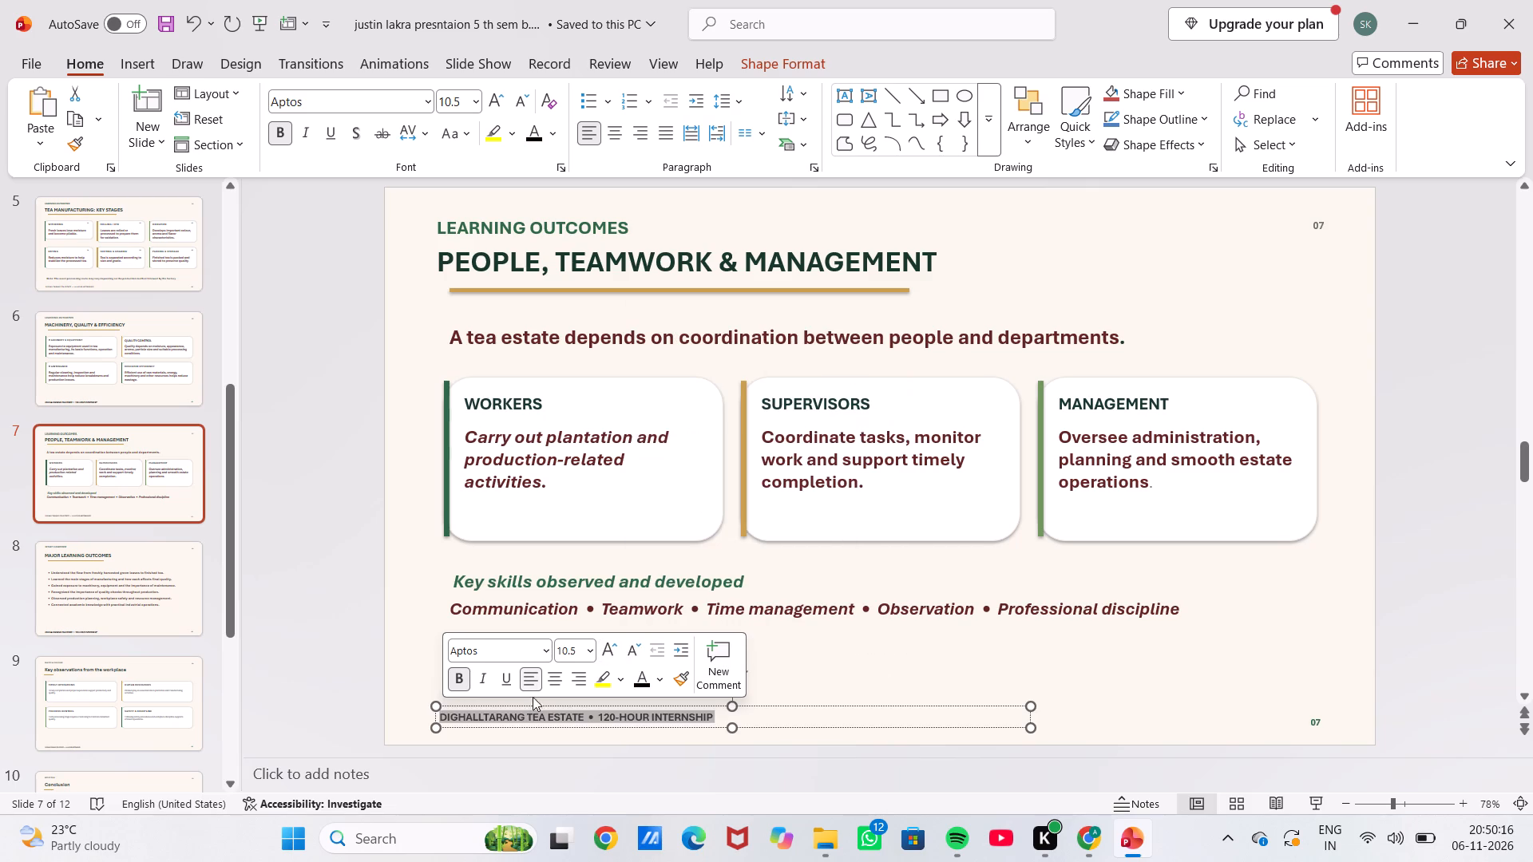
click(462, 678)
click(462, 678)
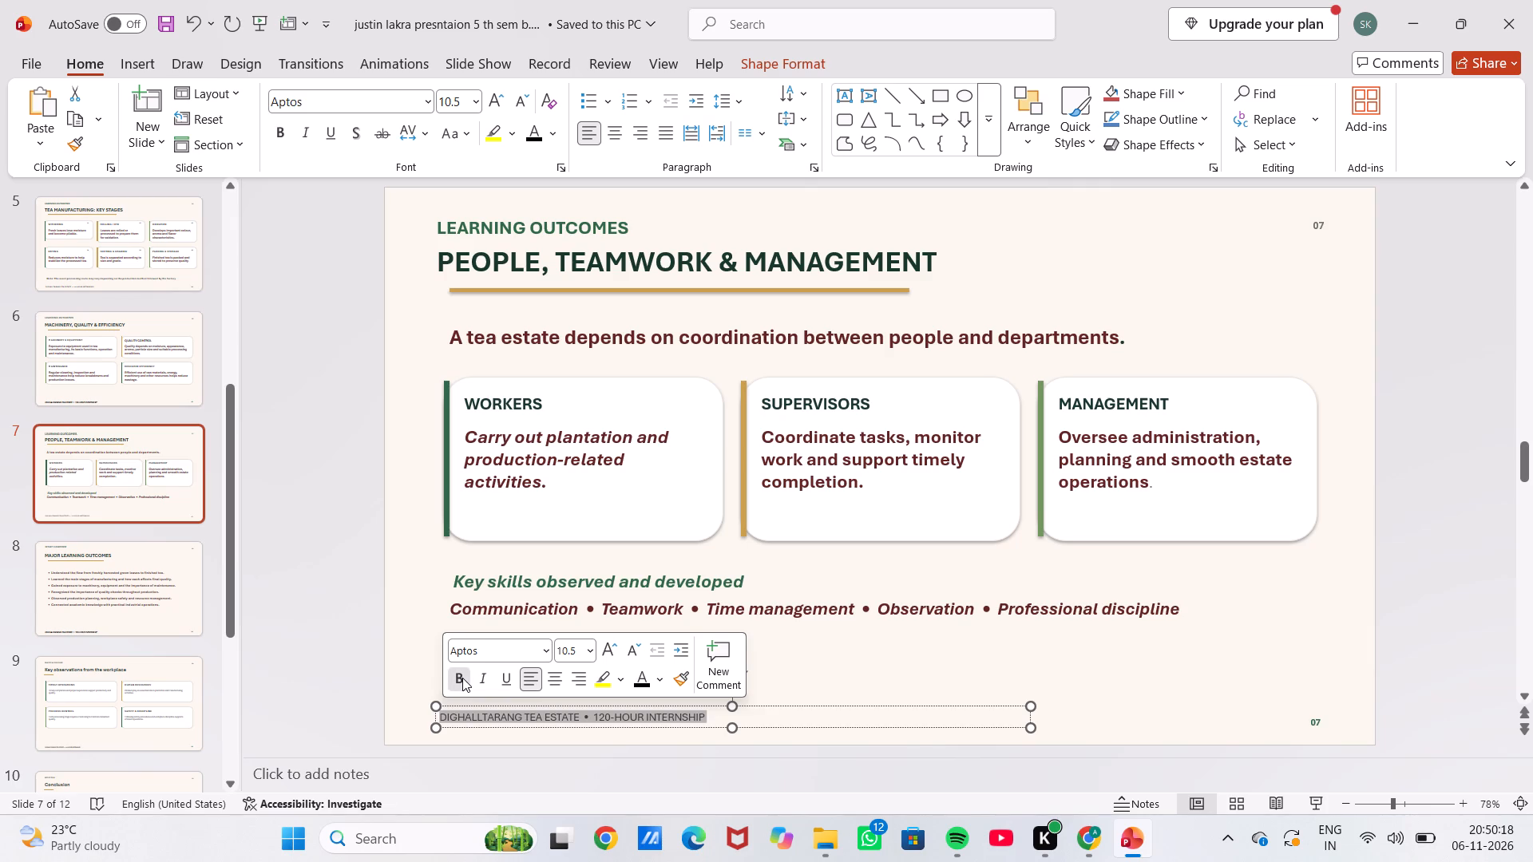
click(480, 680)
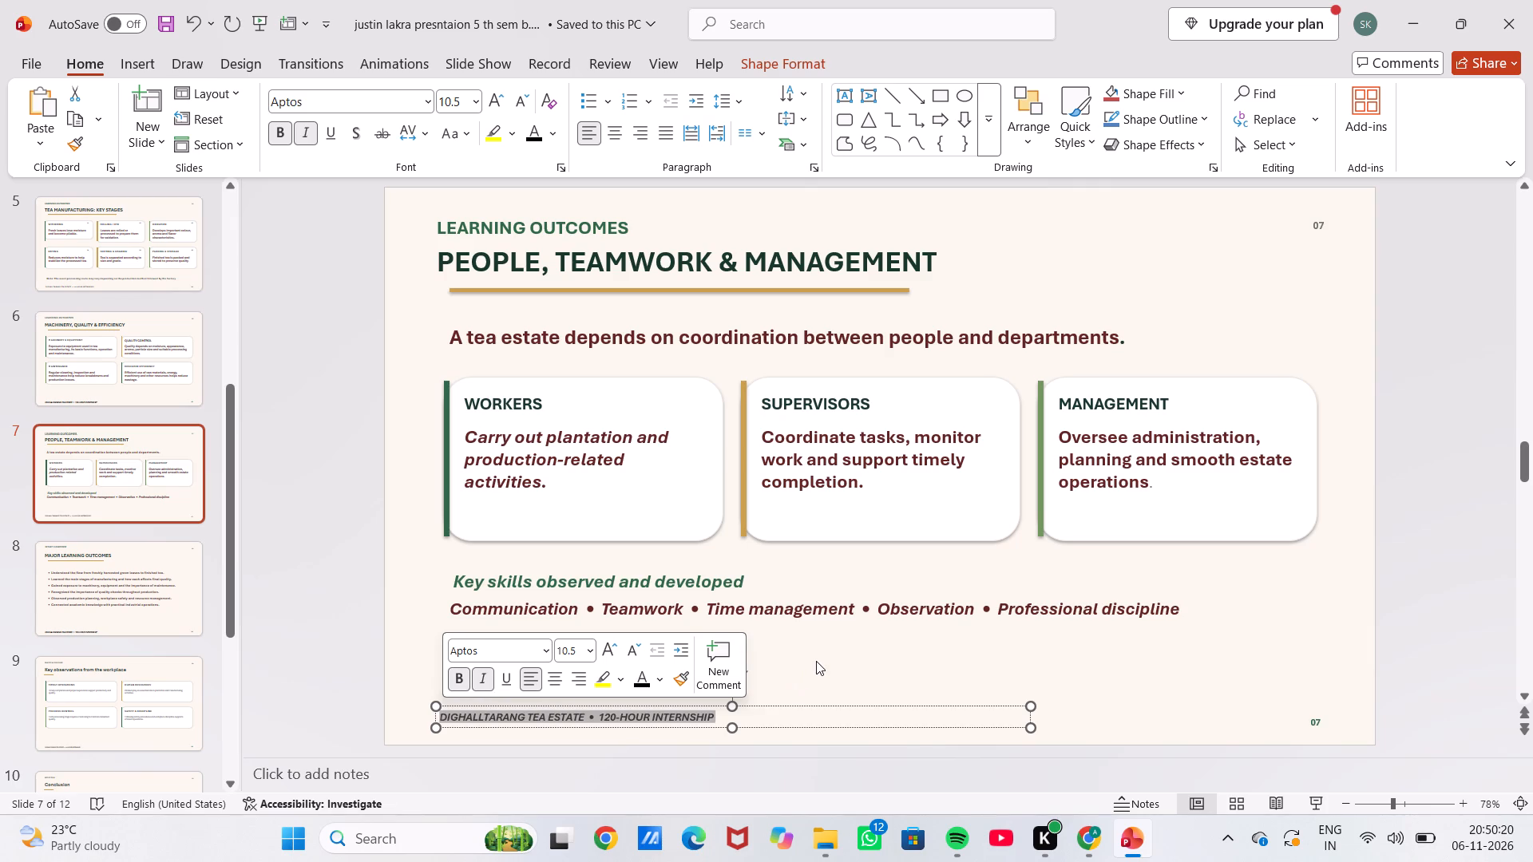
click(816, 661)
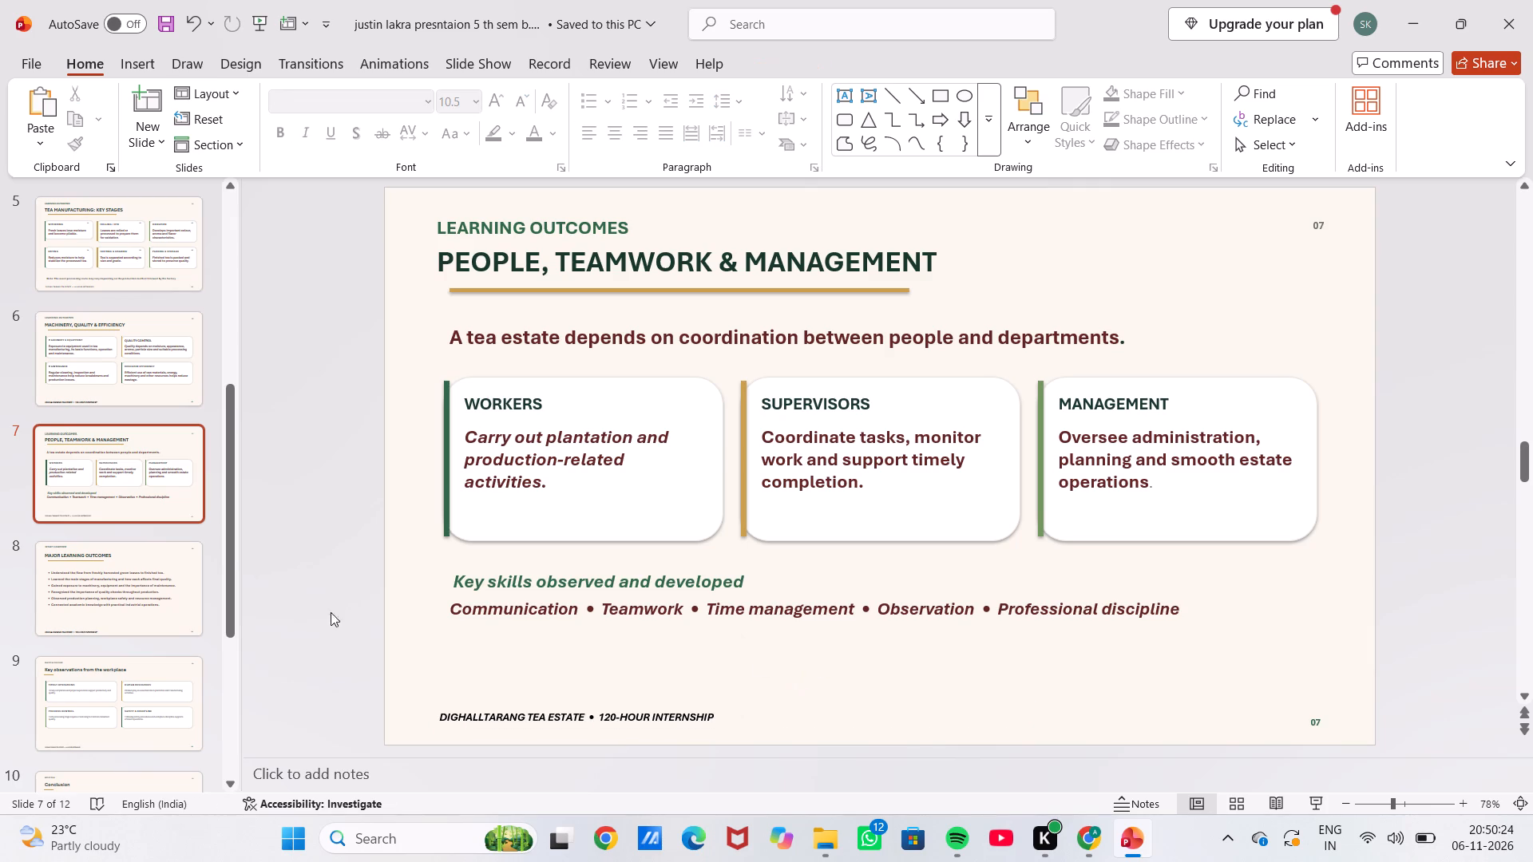
Move the "PRACTICAL EXPOSURE" label on slide 9 slightly up, keeping it roughly aligned with the title's left edge.
click(153, 567)
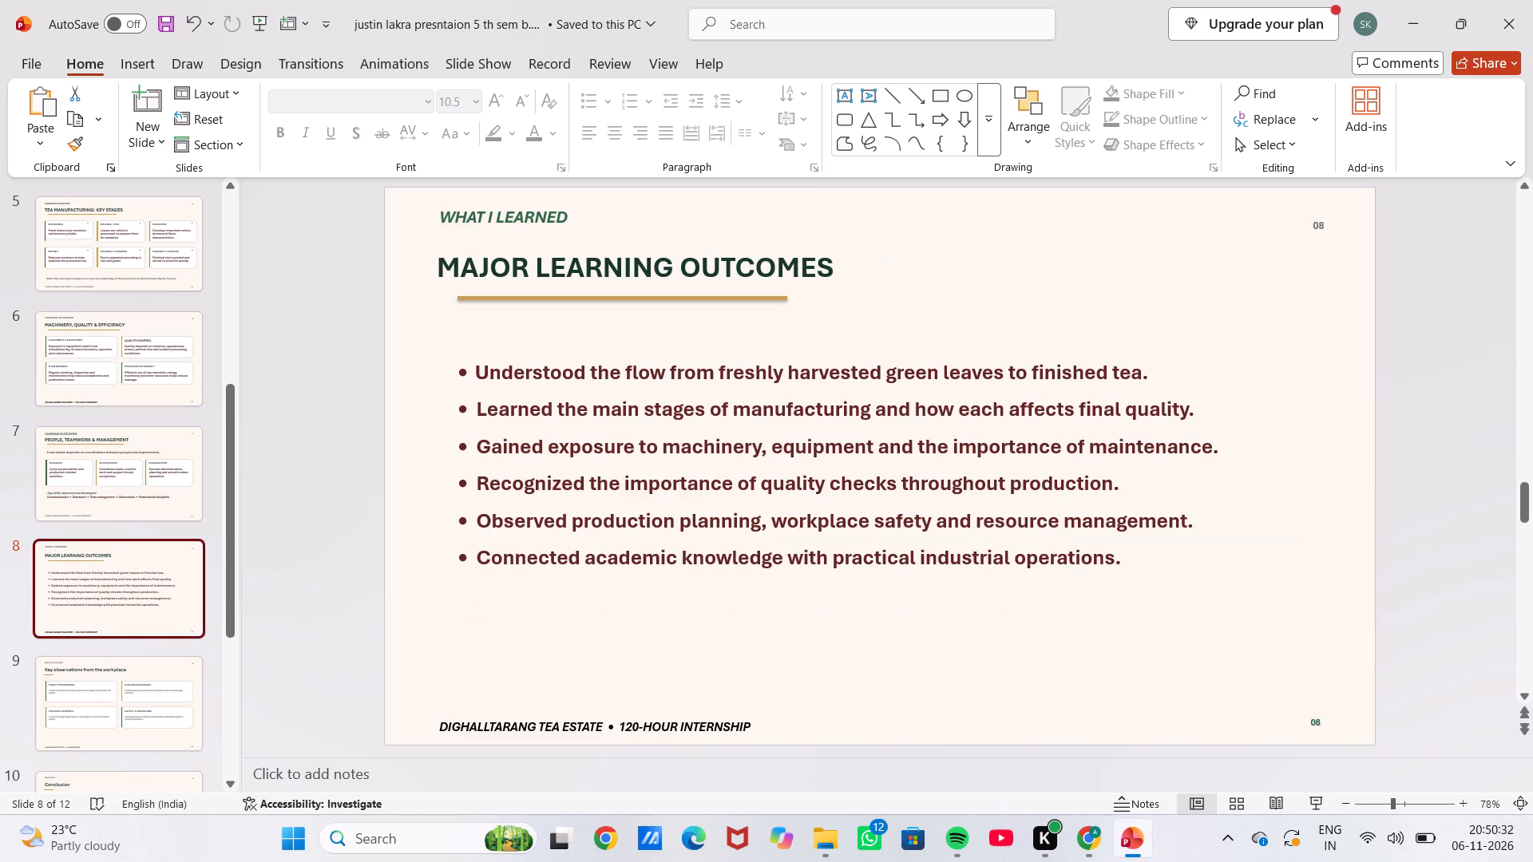
click(145, 462)
click(128, 571)
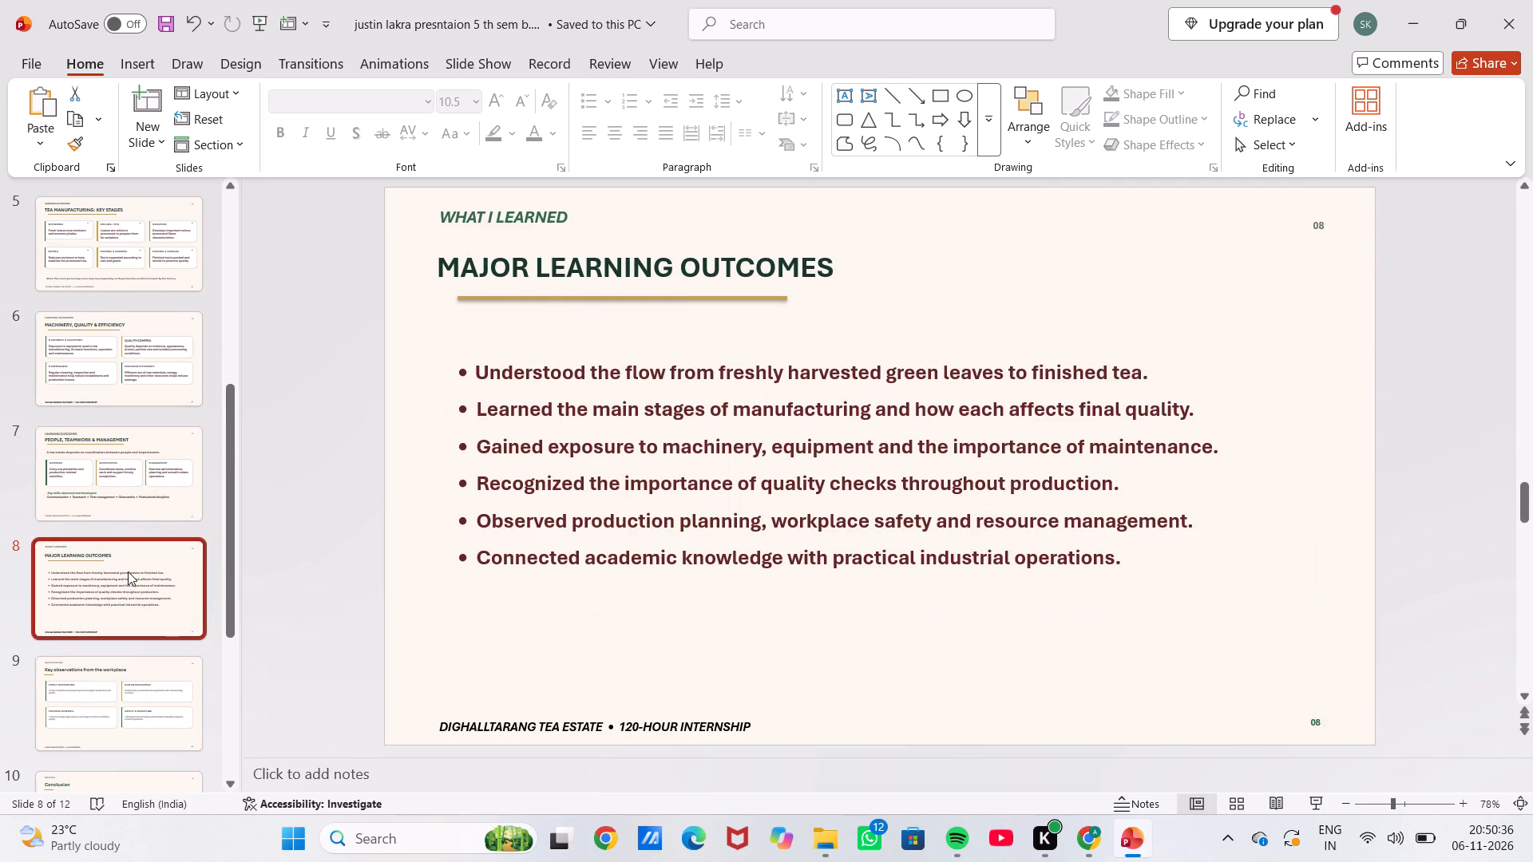
click(128, 670)
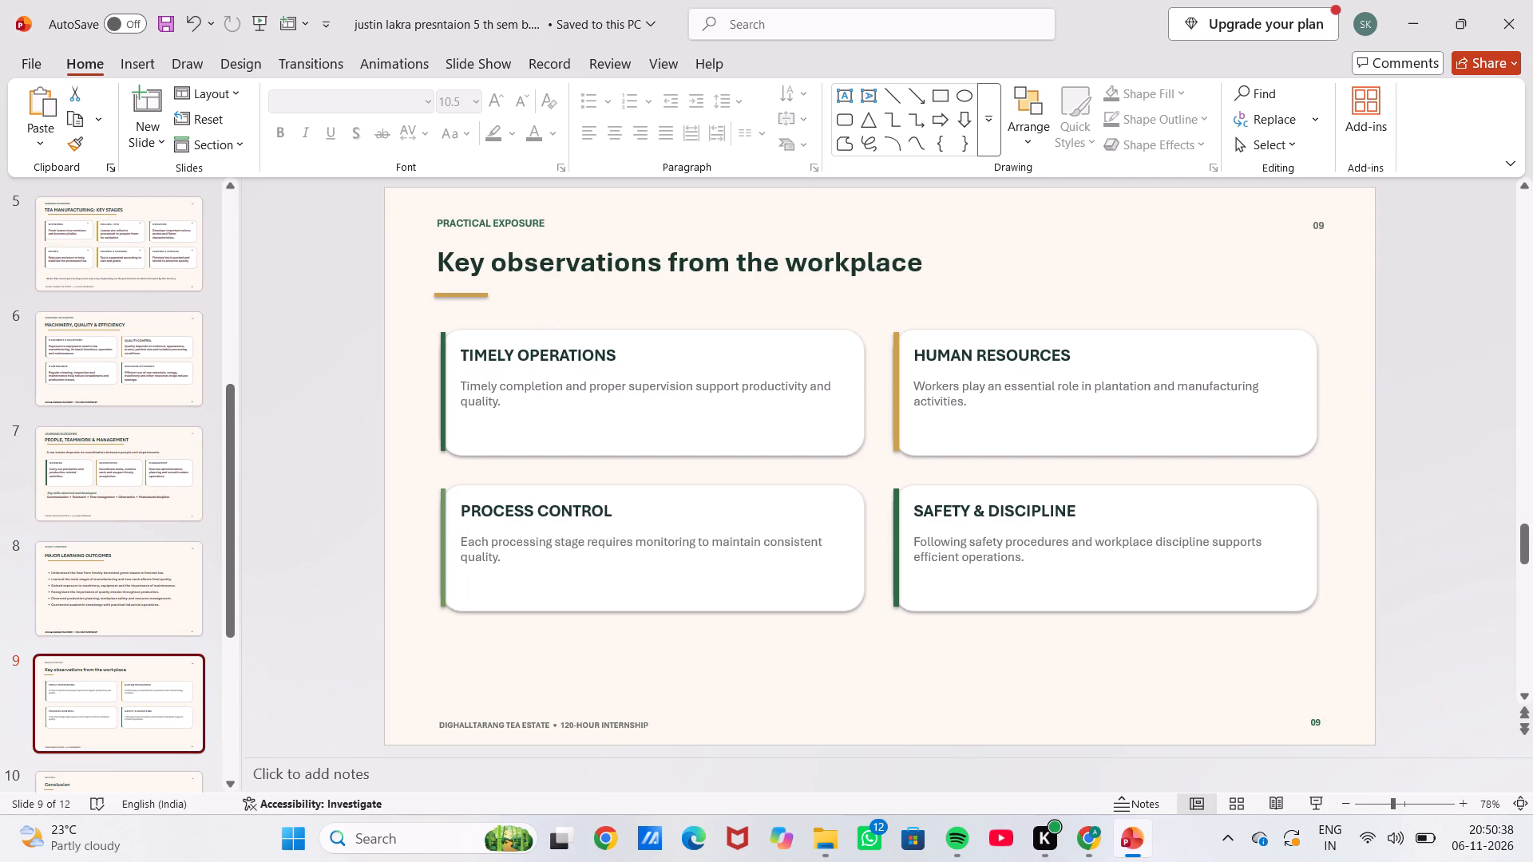
click(443, 212)
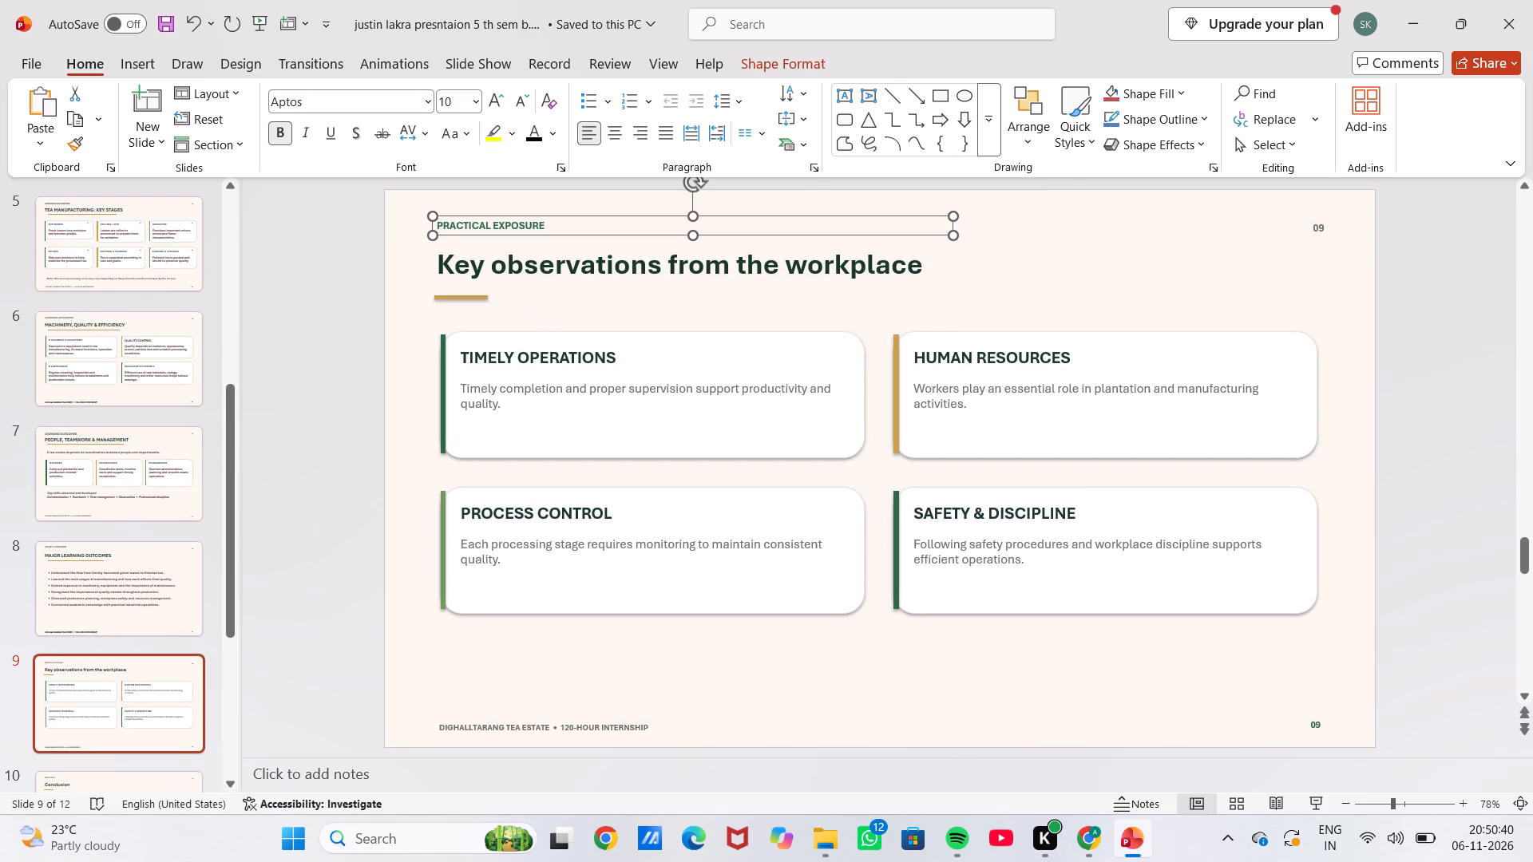
drag(545, 227, 480, 217)
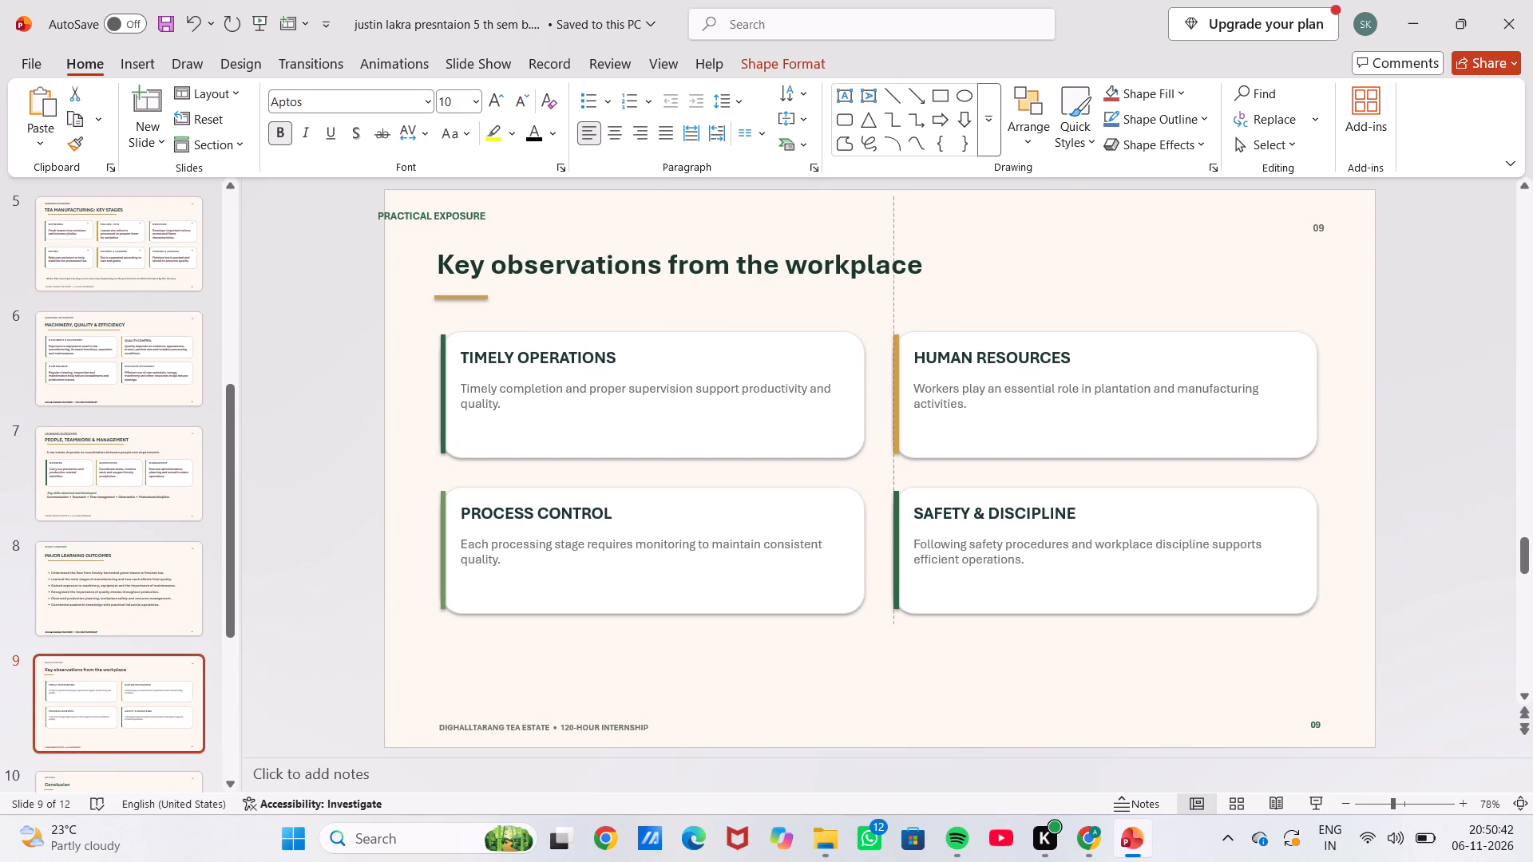
drag(480, 217, 548, 219)
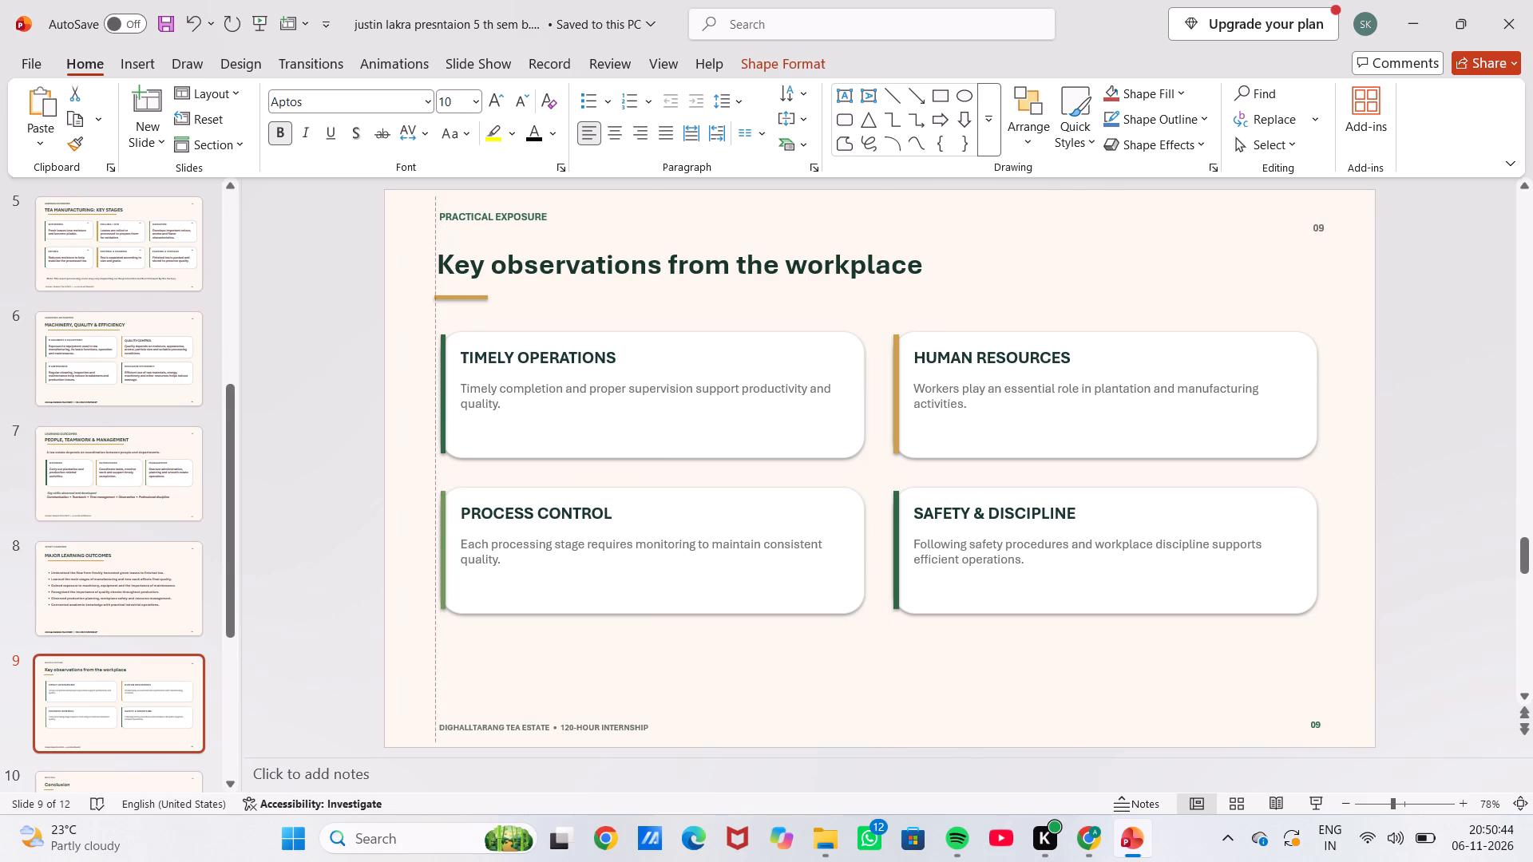
drag(548, 219, 548, 217)
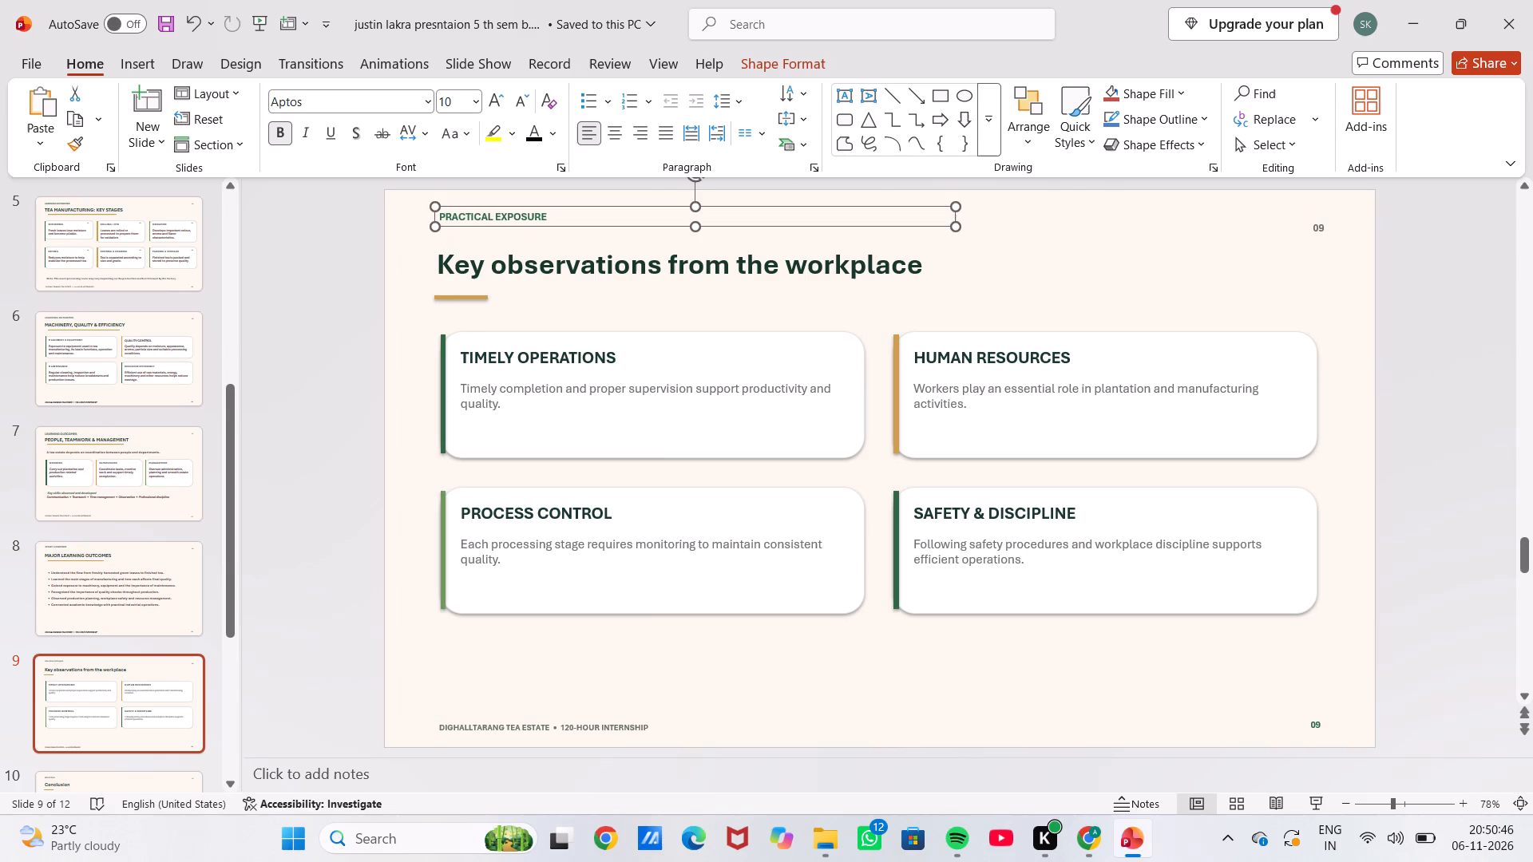
Enlarge the "PRACTICAL EXPOSURE" label text on slide 9 to size 18.
click(549, 214)
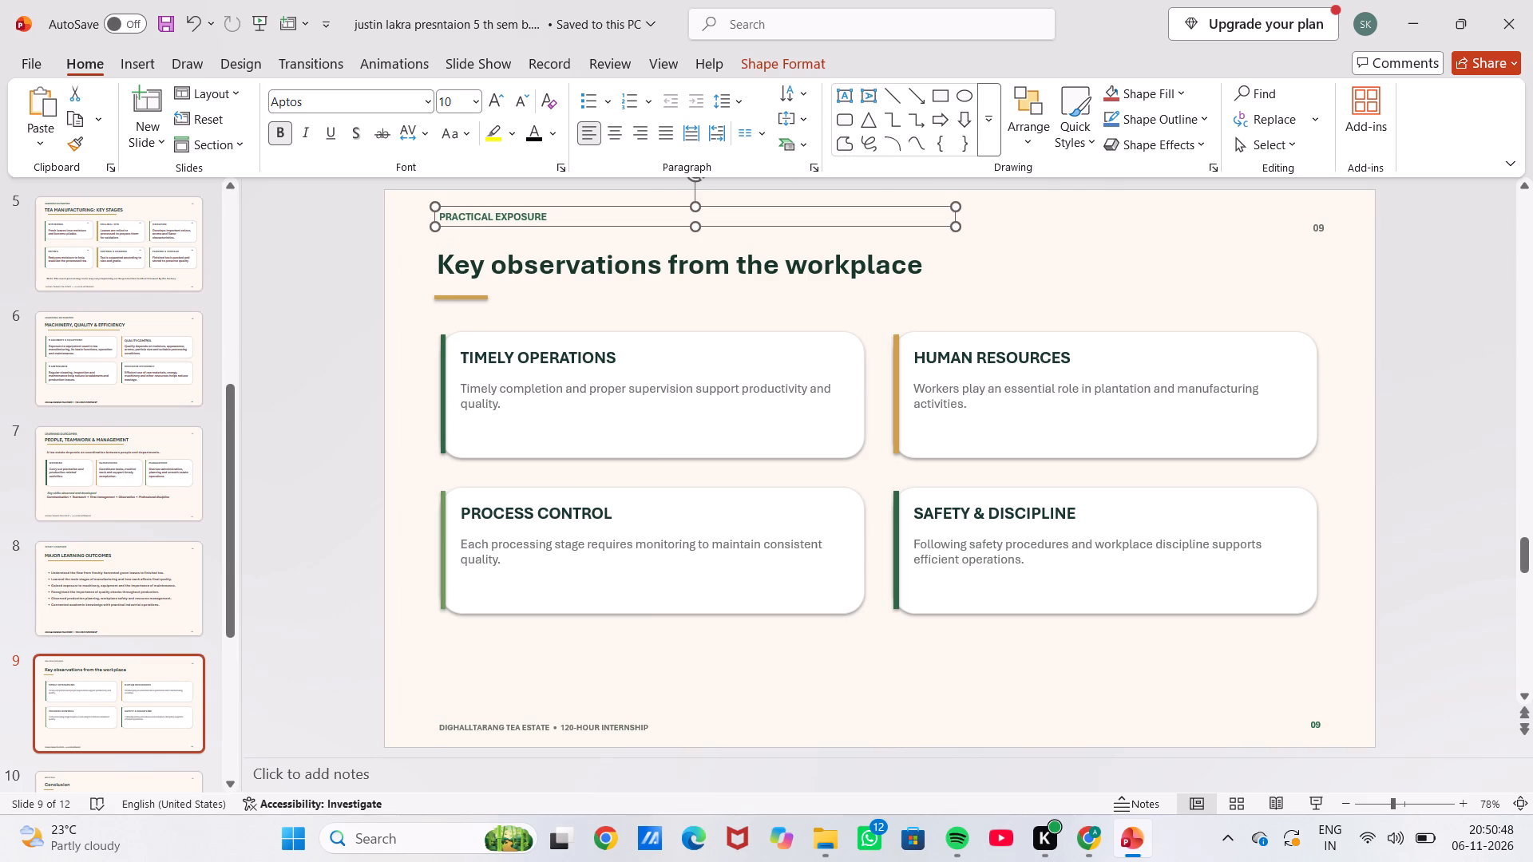
click(548, 212)
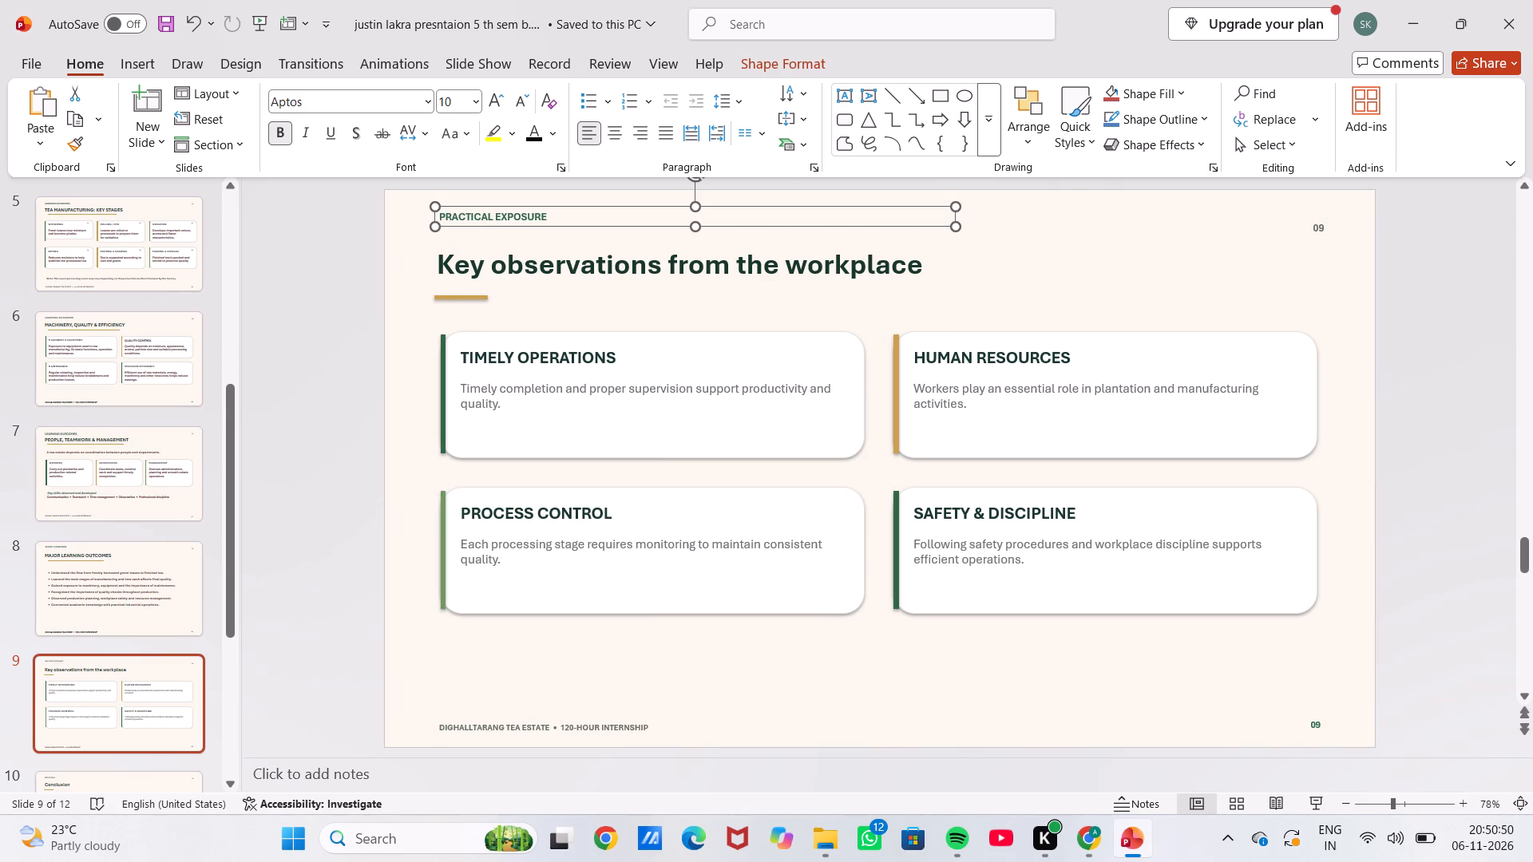
click(547, 207)
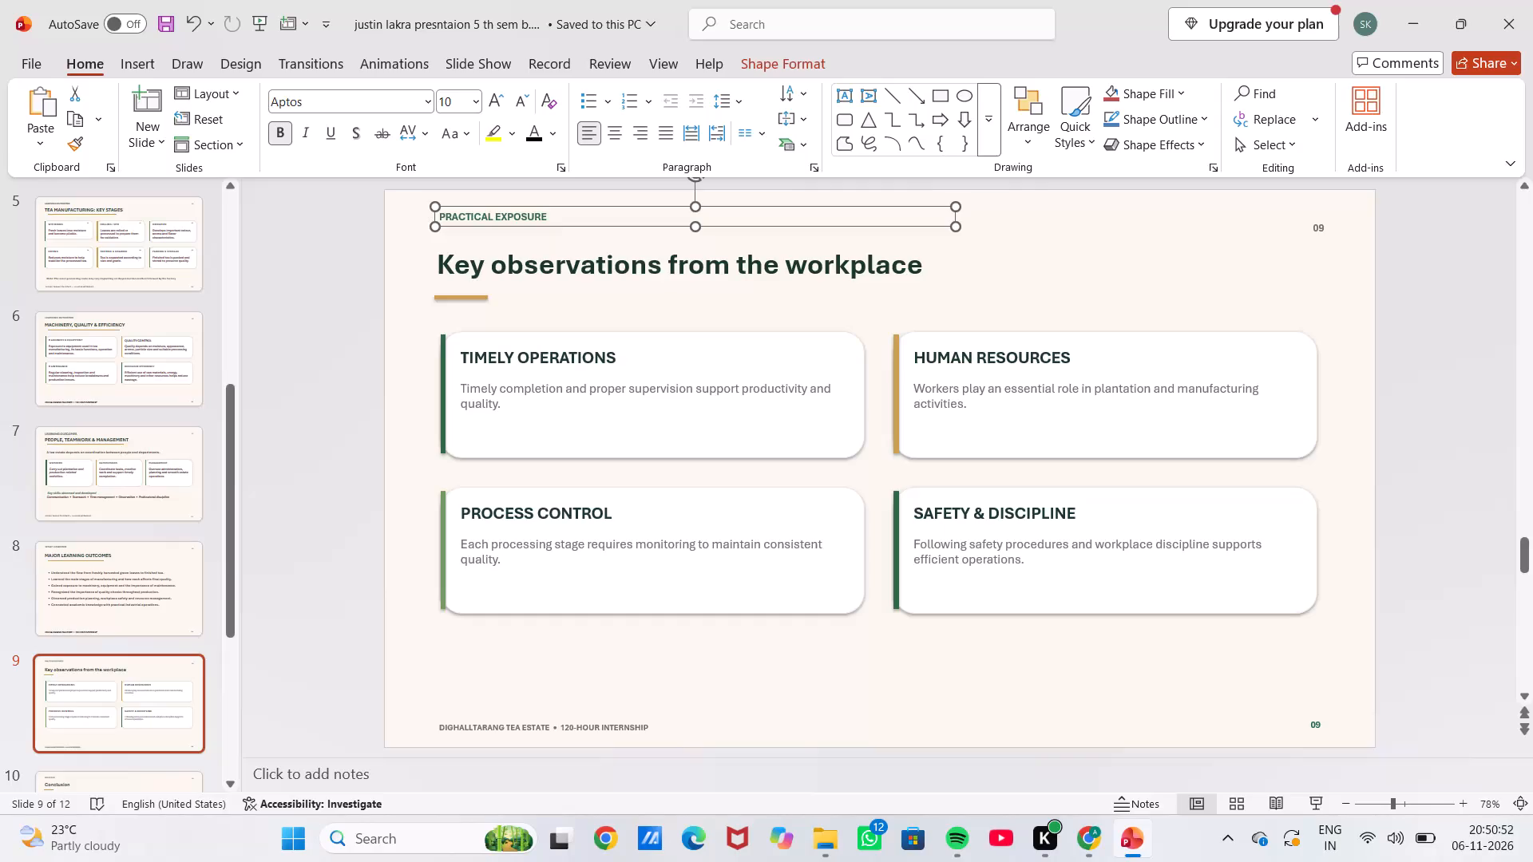
drag(546, 211, 439, 216)
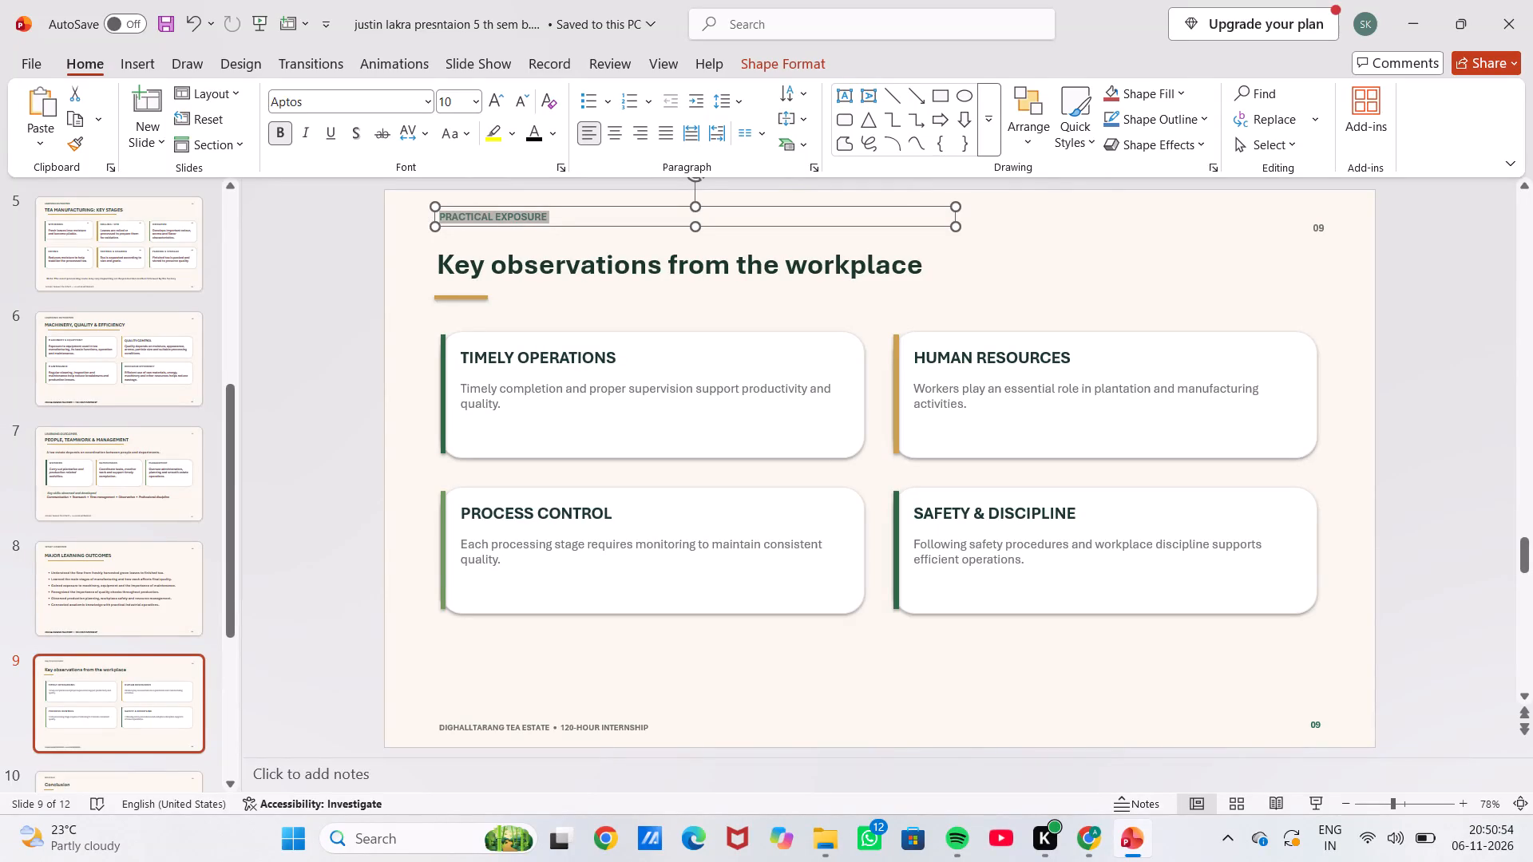
drag(439, 216, 438, 216)
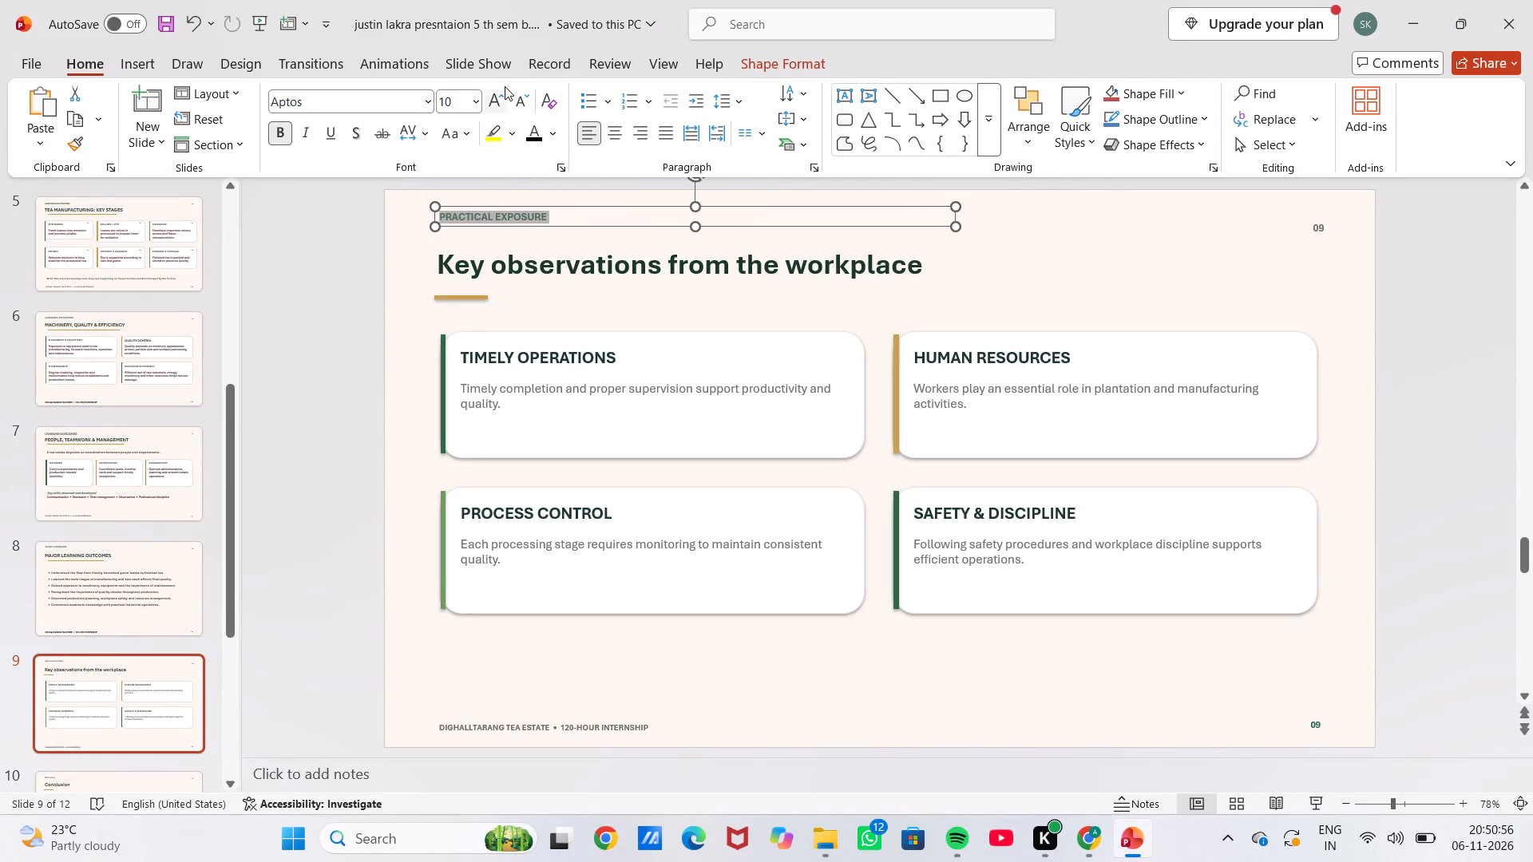
triple_click(496, 93)
triple_click(496, 93)
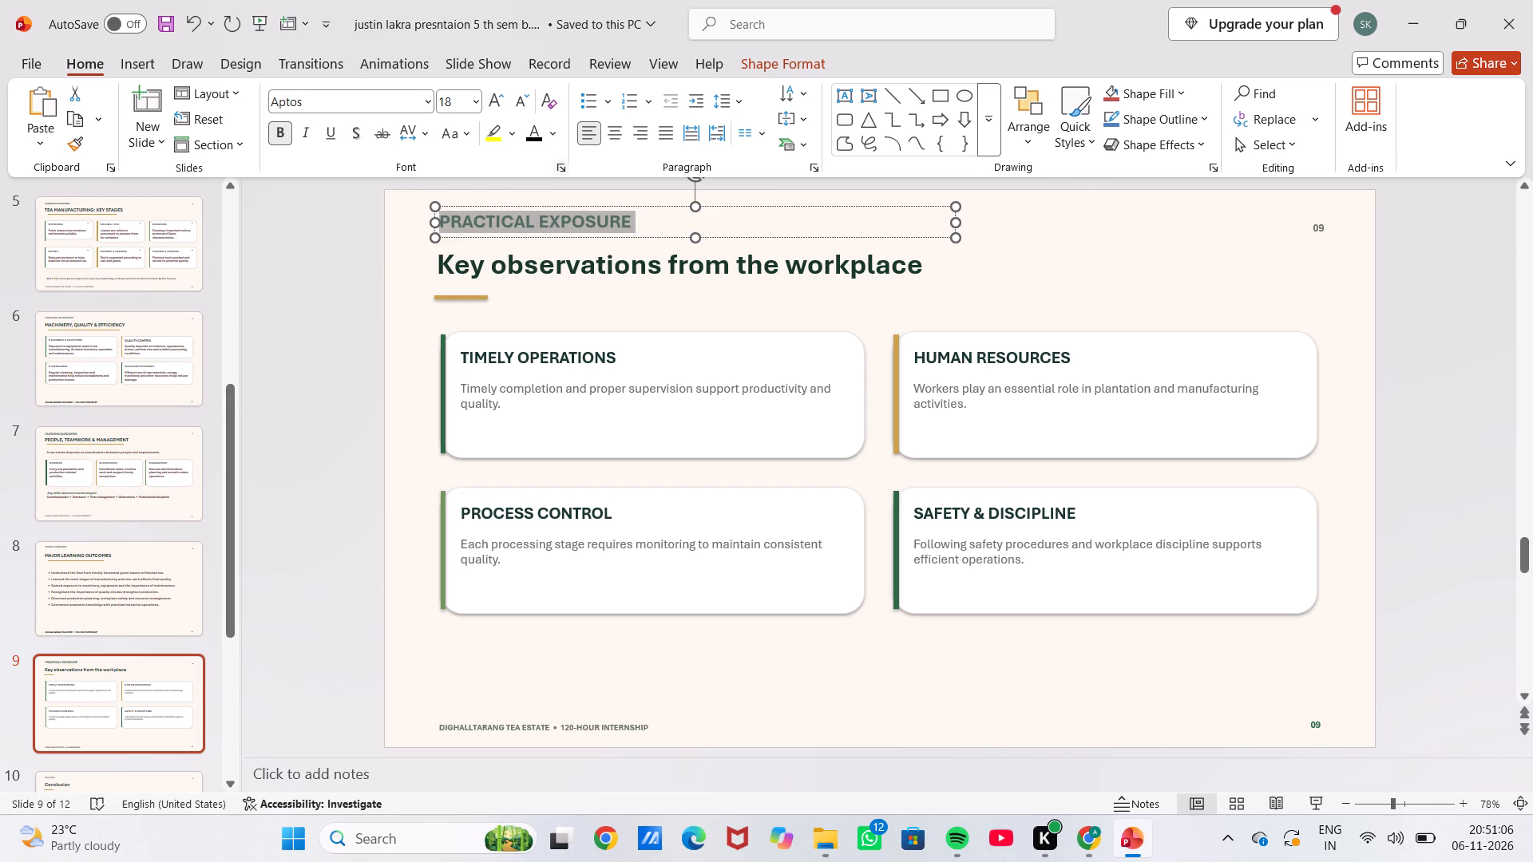
Change slide 9's title "Key observations from the workplace" to uppercase.
click(600, 290)
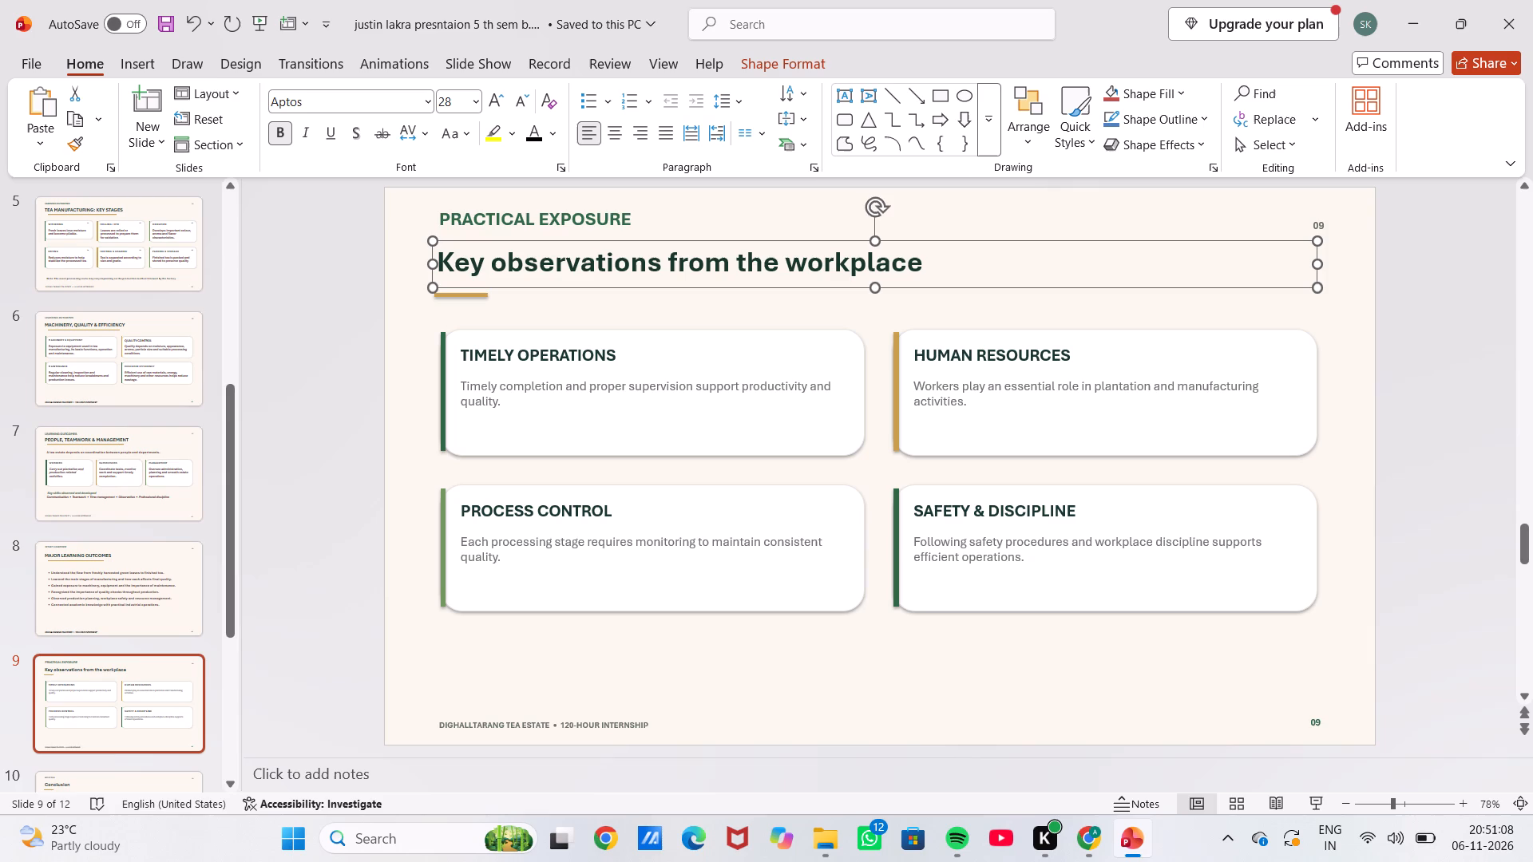
drag(921, 264, 540, 299)
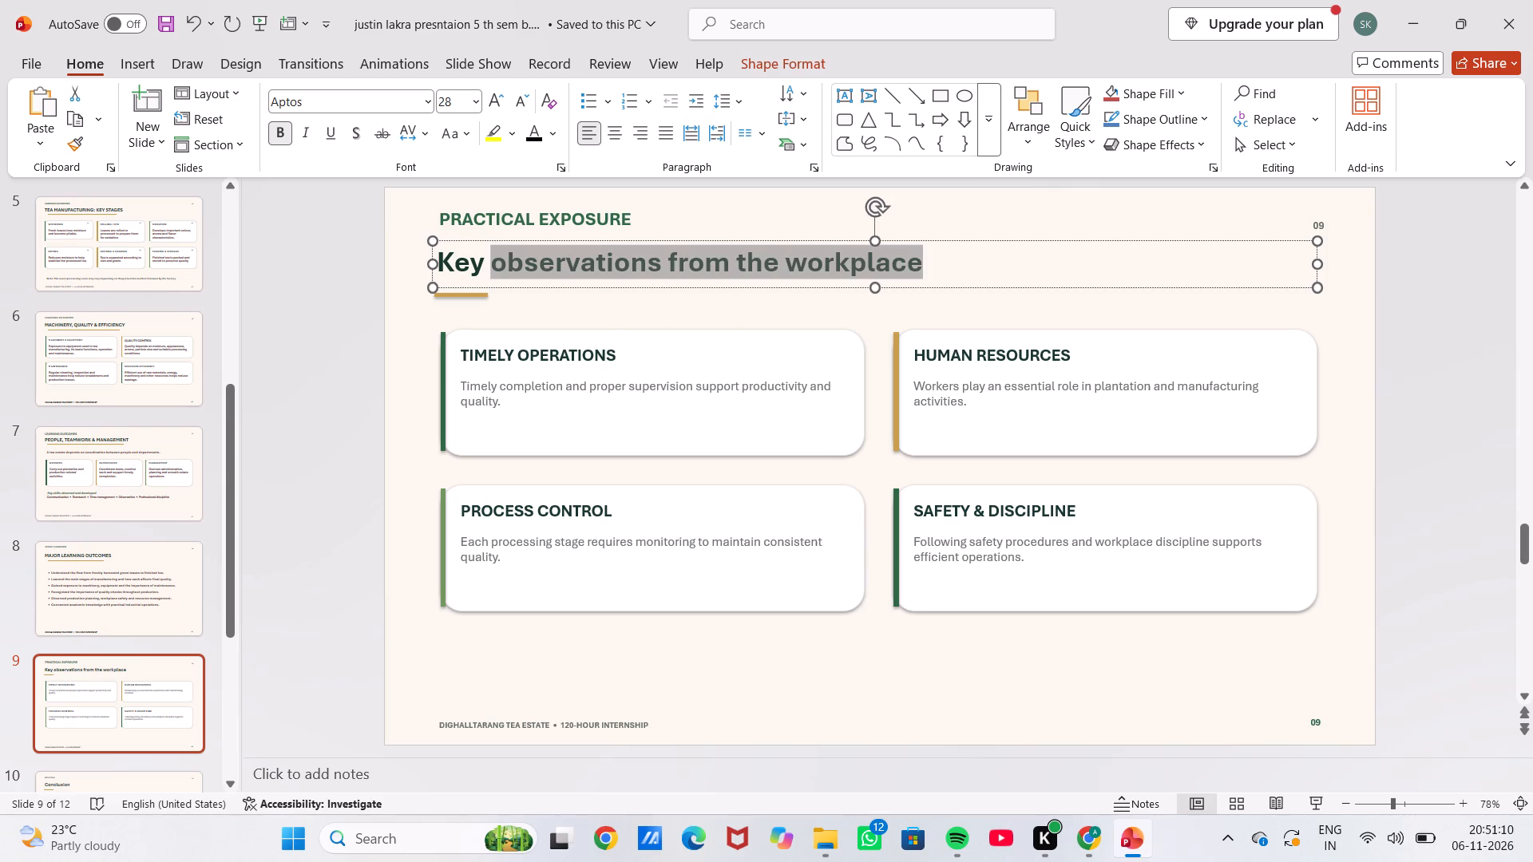
drag(540, 299, 481, 288)
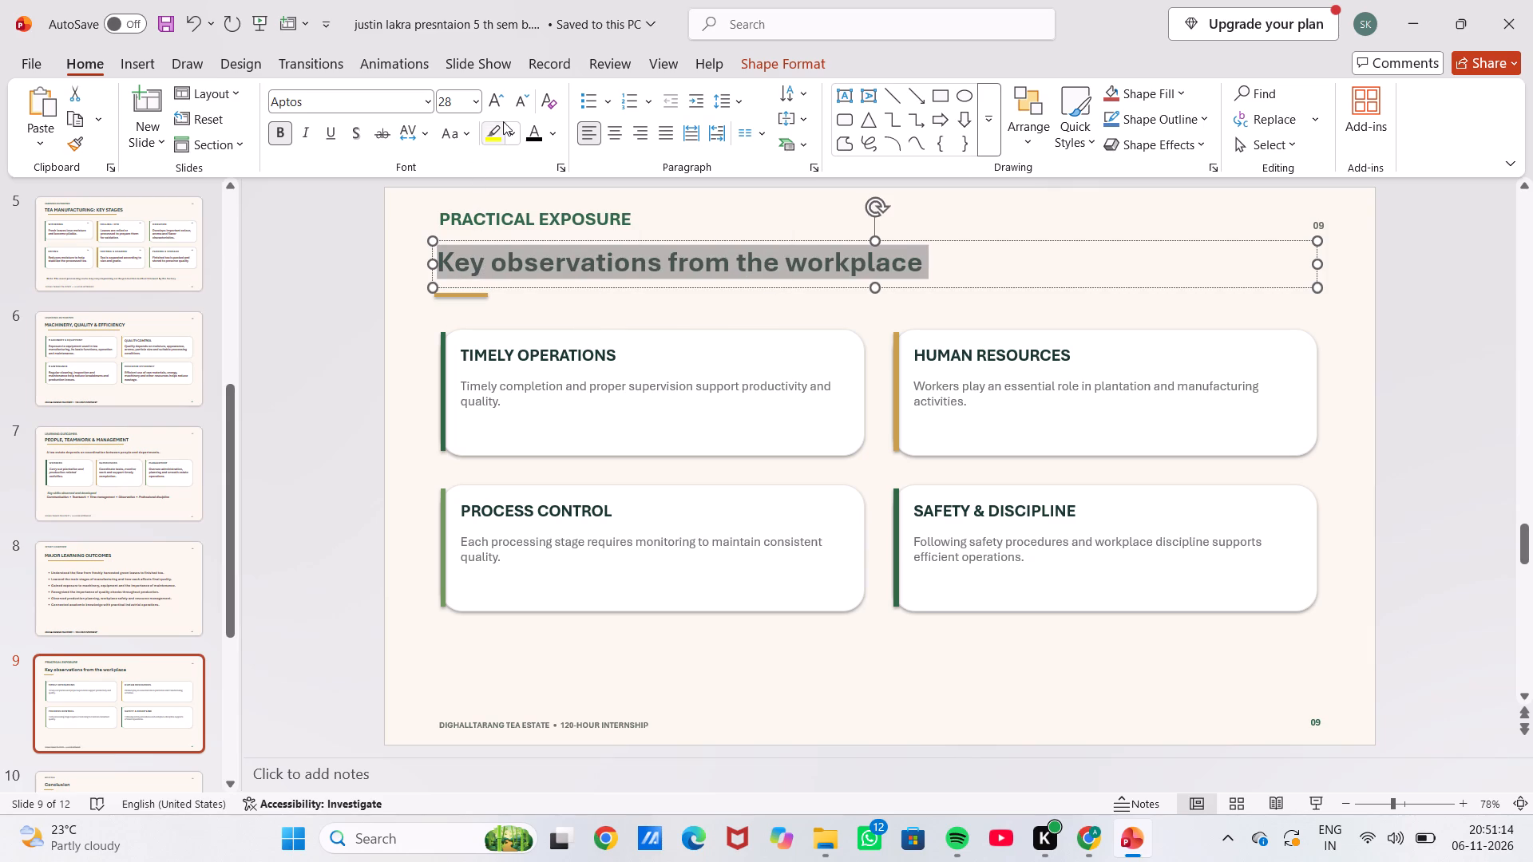
click(469, 134)
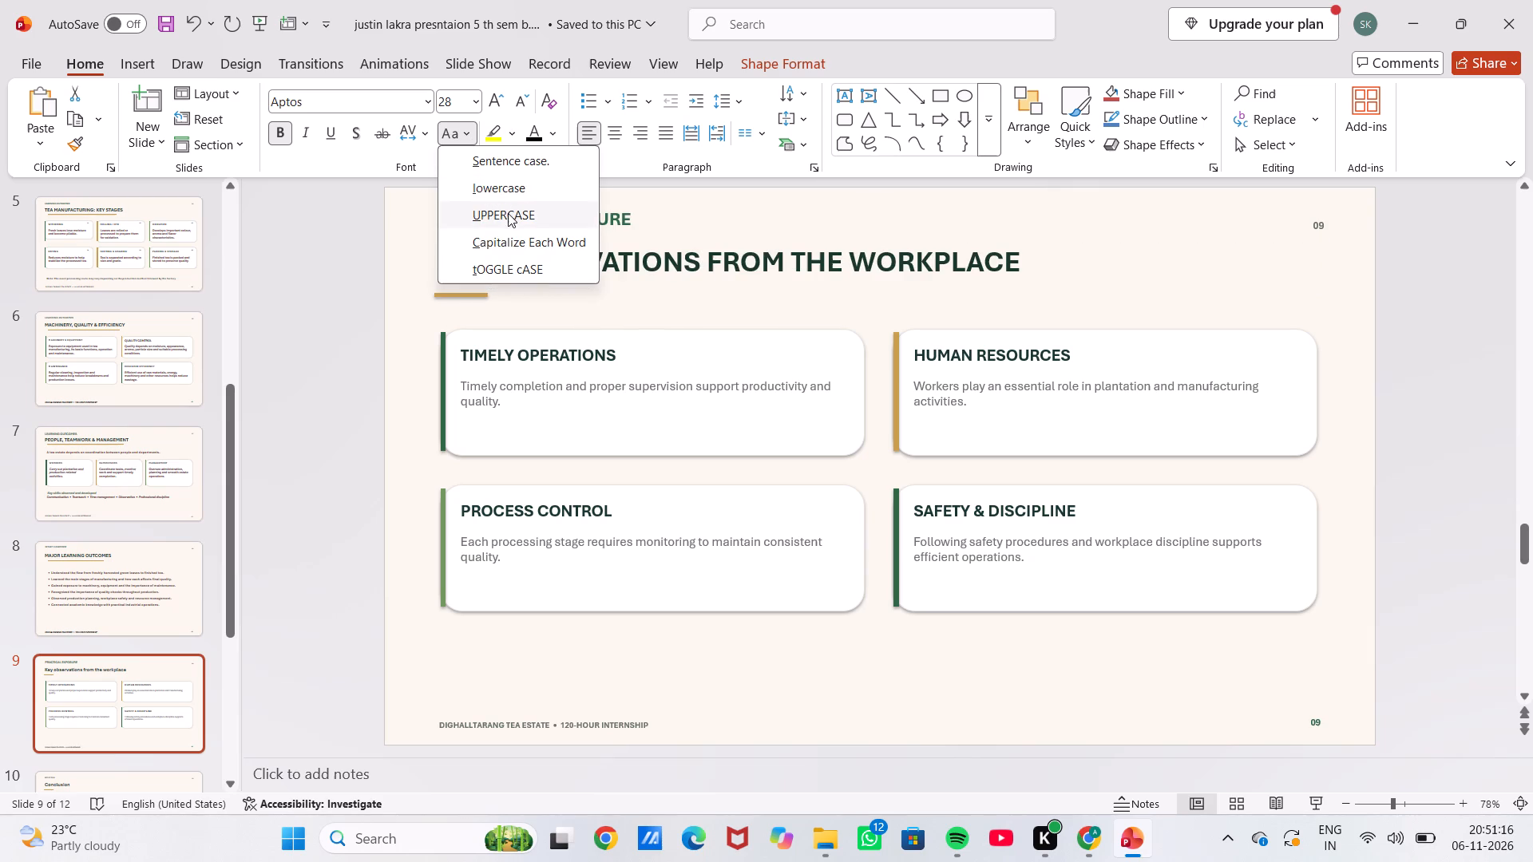
click(508, 213)
Lengthen the gold underline on slide 9 to span most of the title, and shift it slightly right and up beneath the title.
click(468, 298)
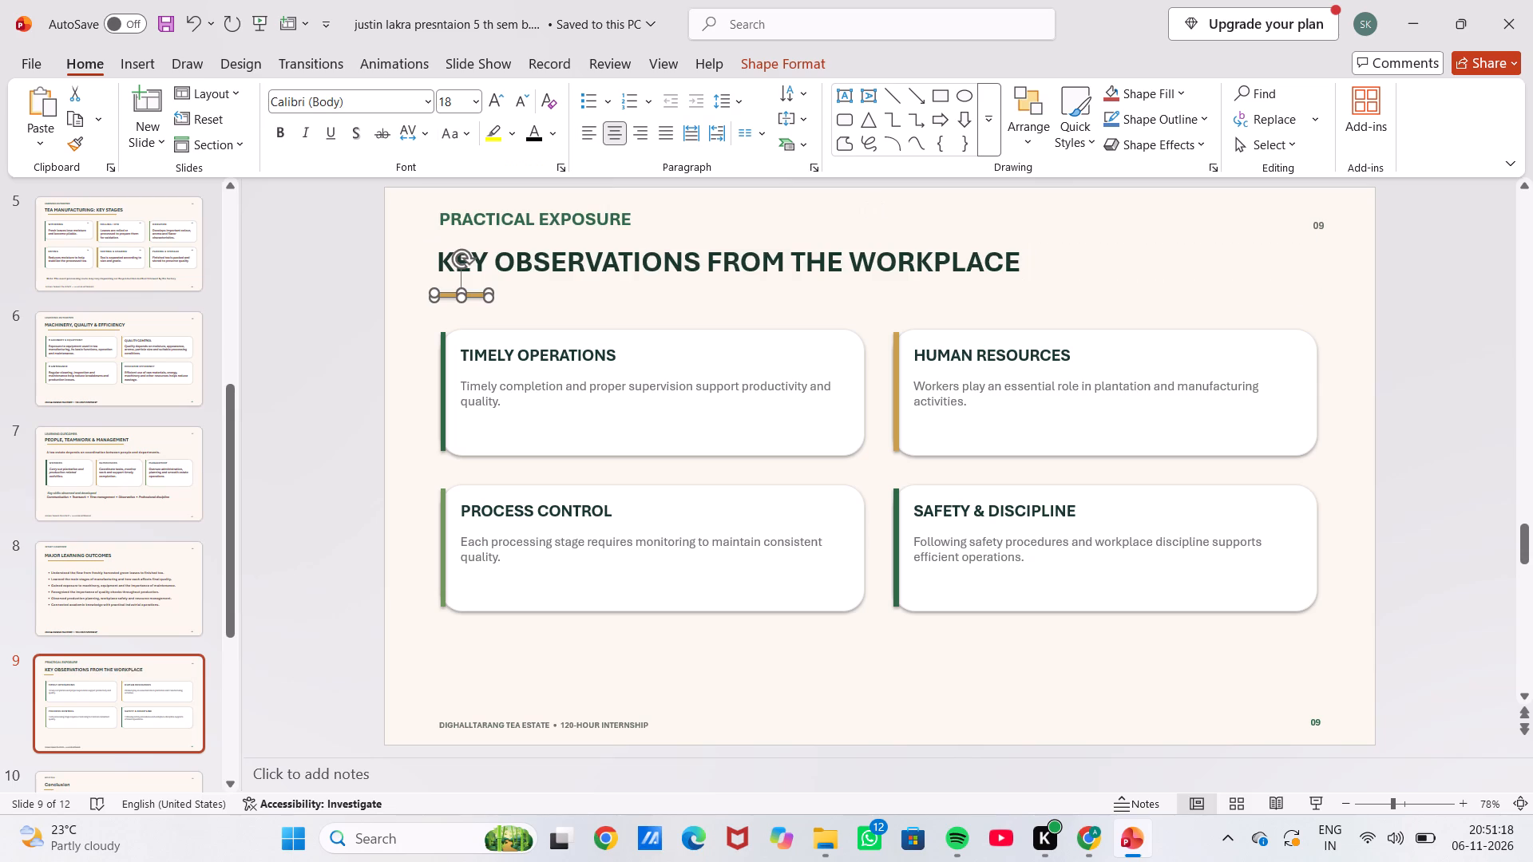
drag(488, 299, 808, 292)
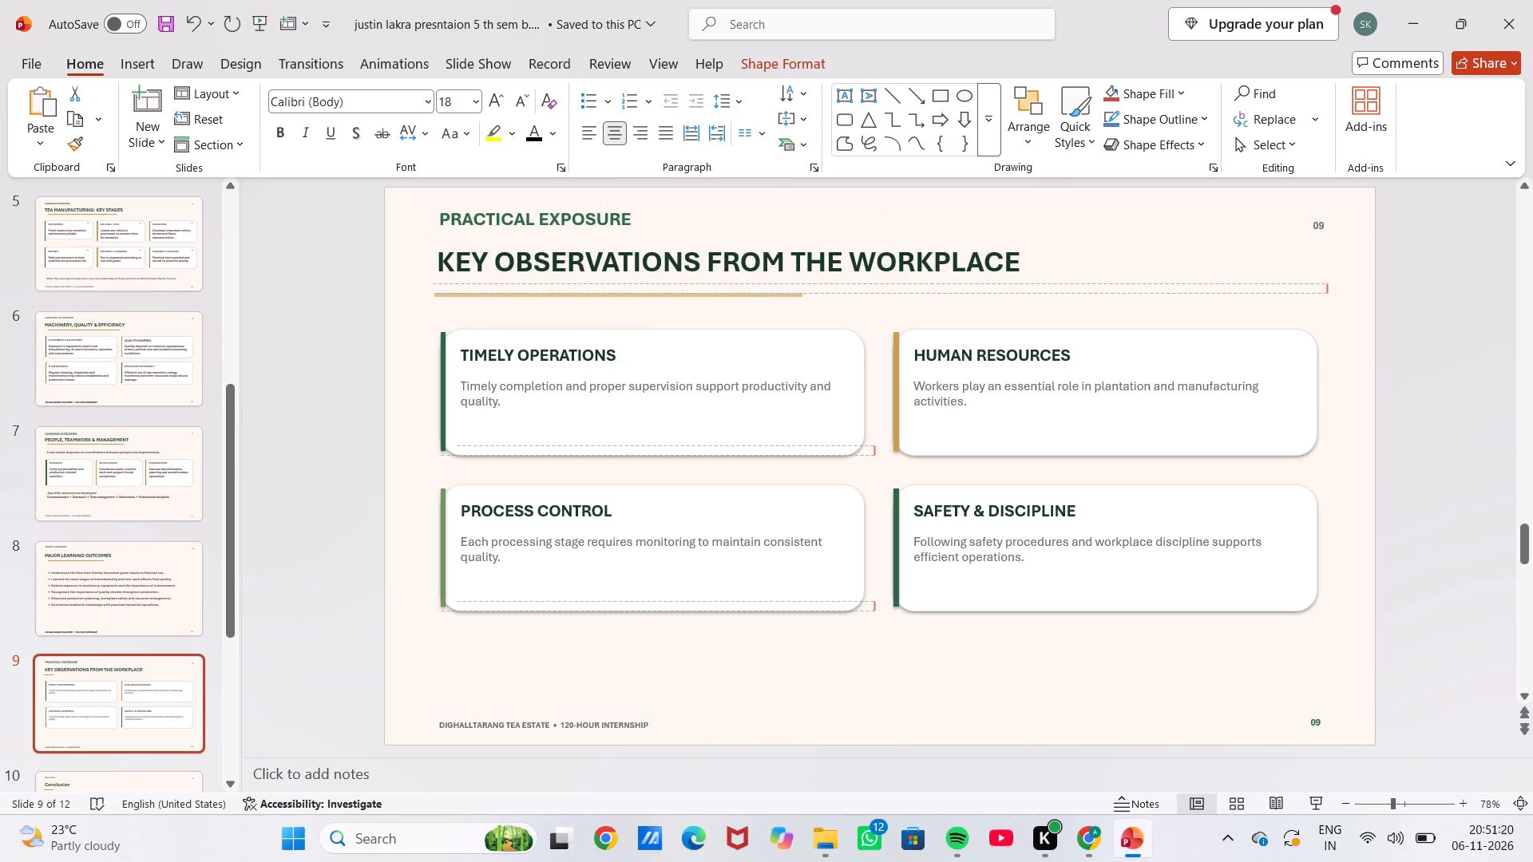
drag(808, 292, 941, 291)
click(756, 288)
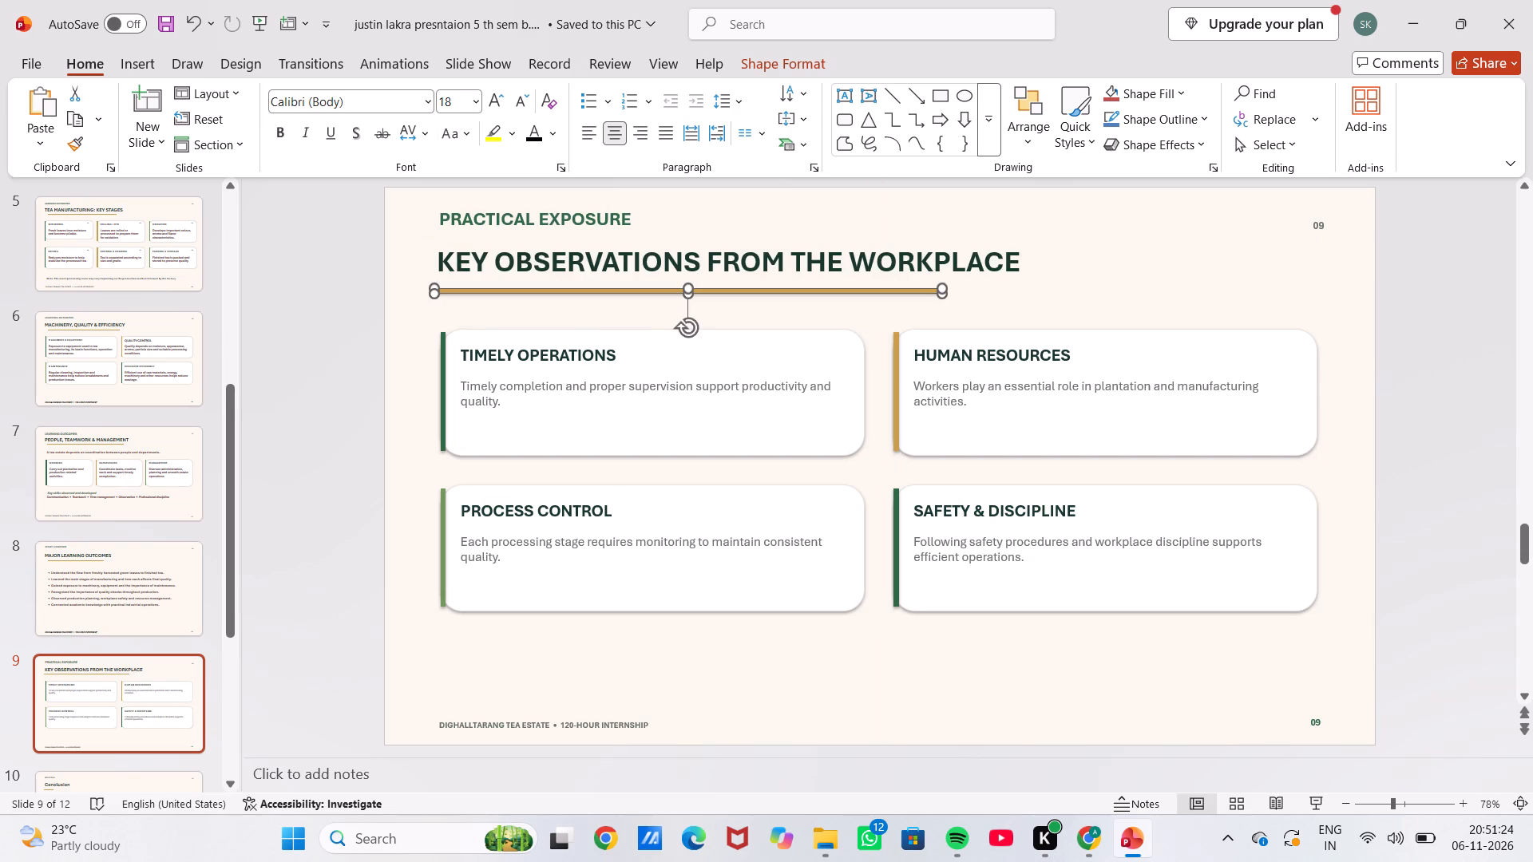
drag(756, 288, 785, 286)
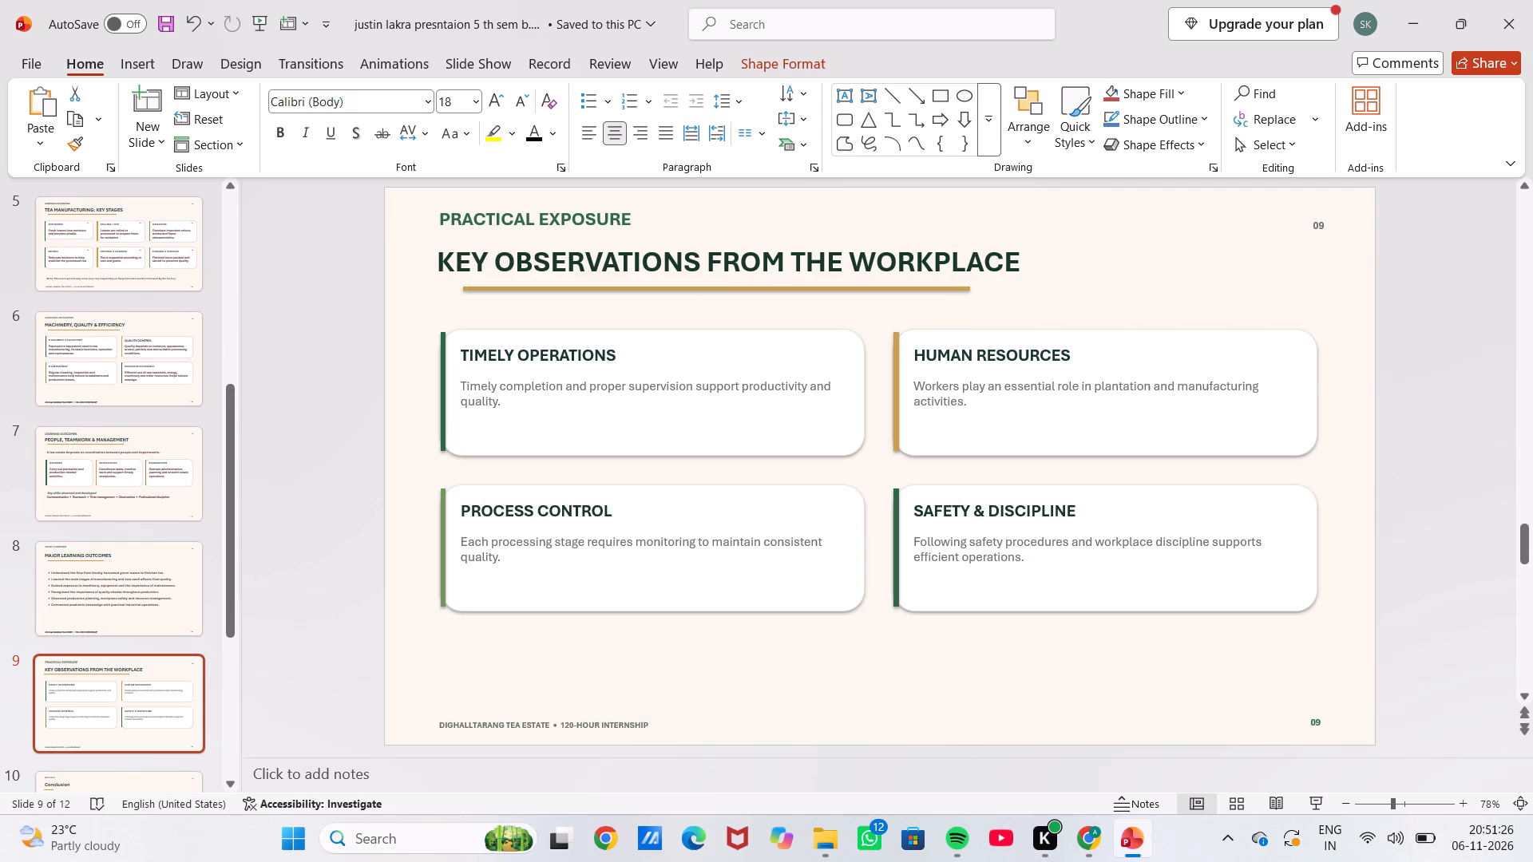
drag(785, 286, 785, 285)
Format the description under "TIMELY OPERATIONS" on slide 9 as bold, size 18 and dark red.
click(688, 376)
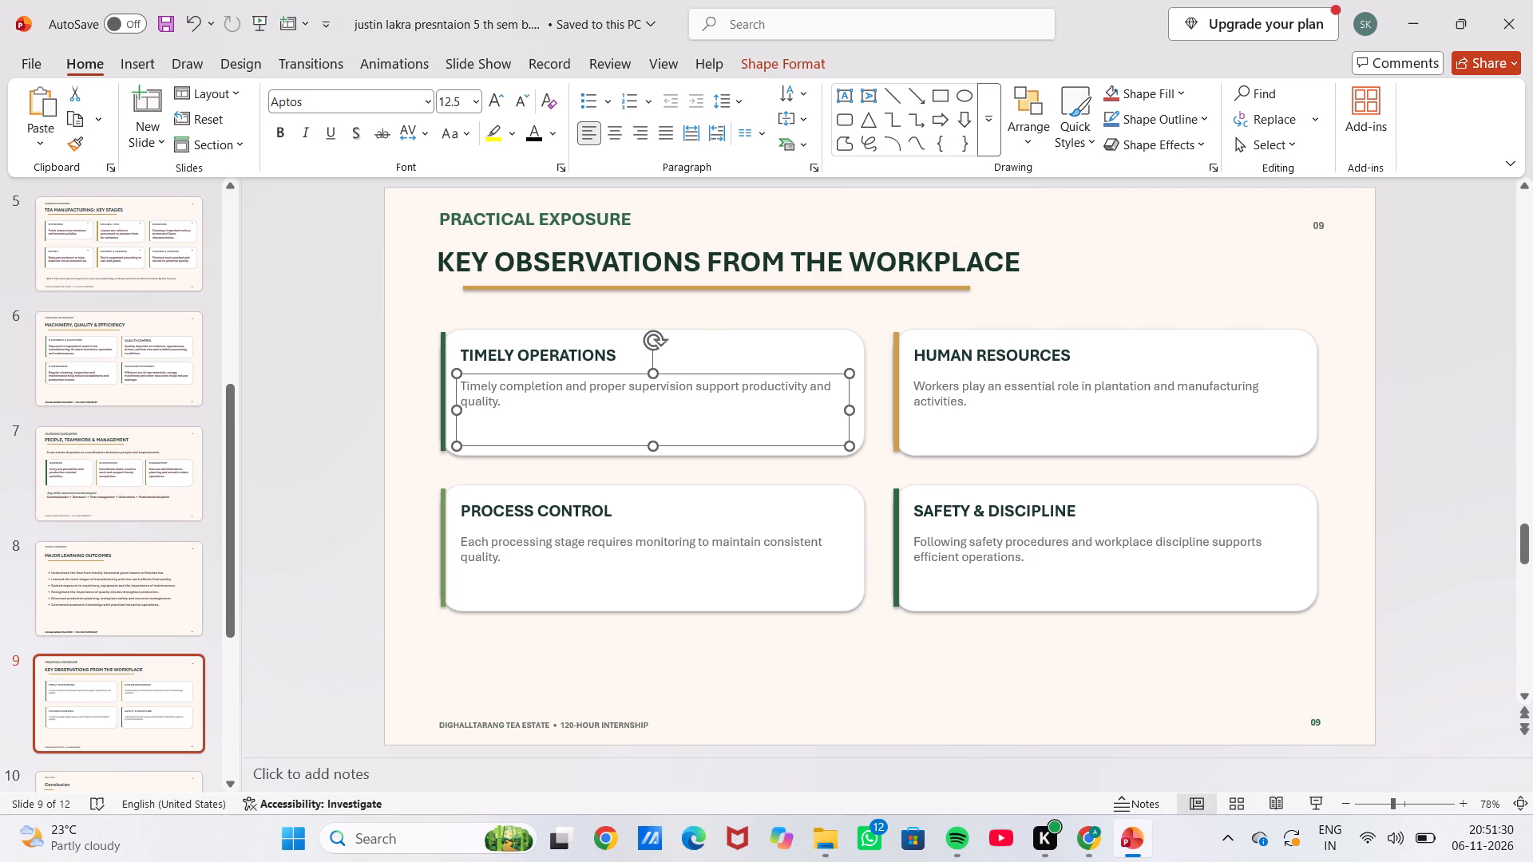
drag(464, 385, 497, 398)
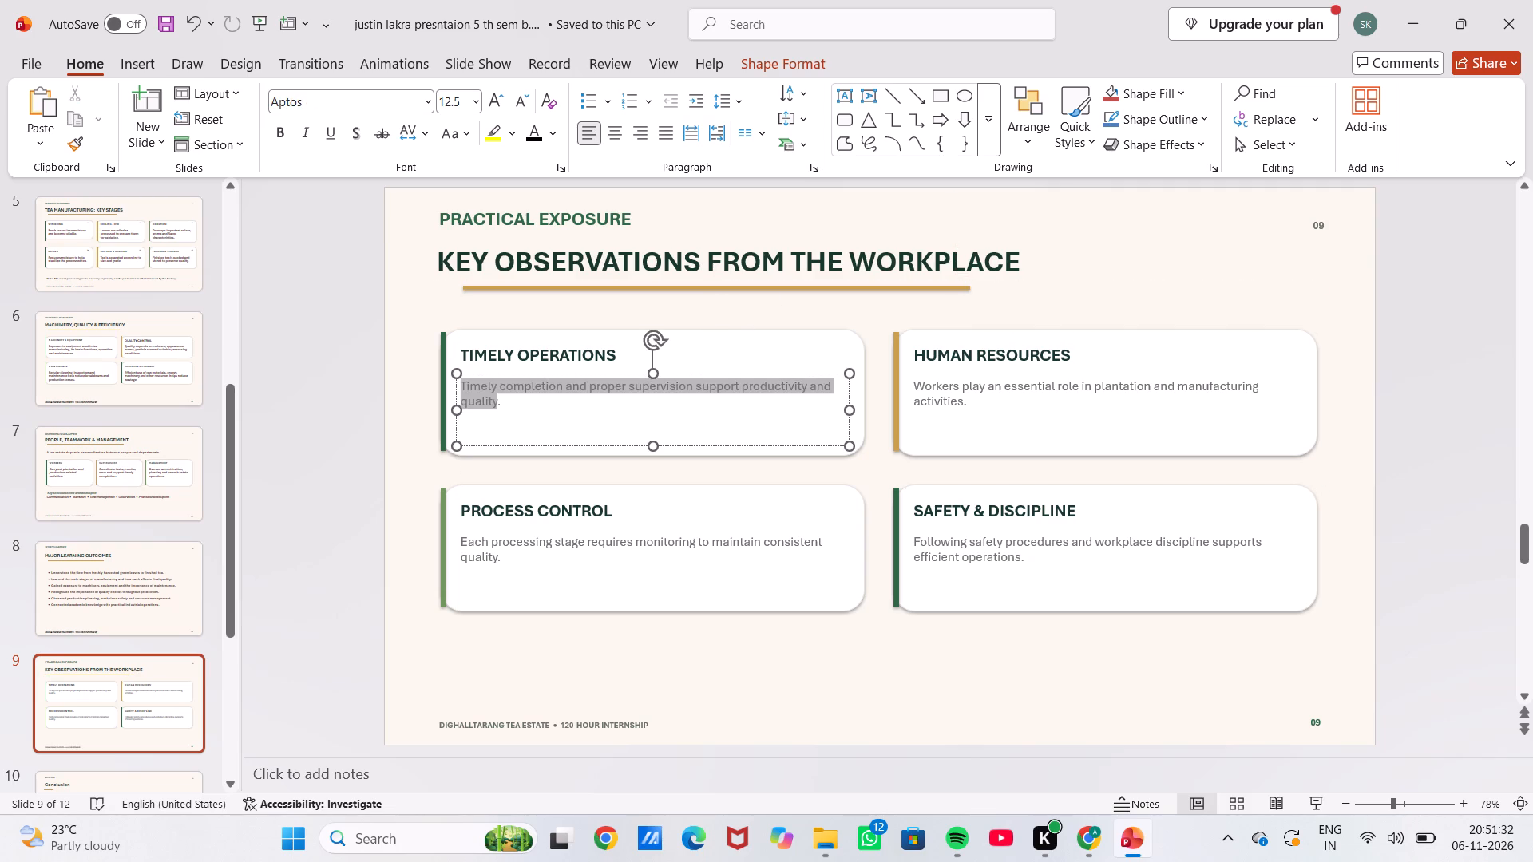
drag(497, 398, 509, 404)
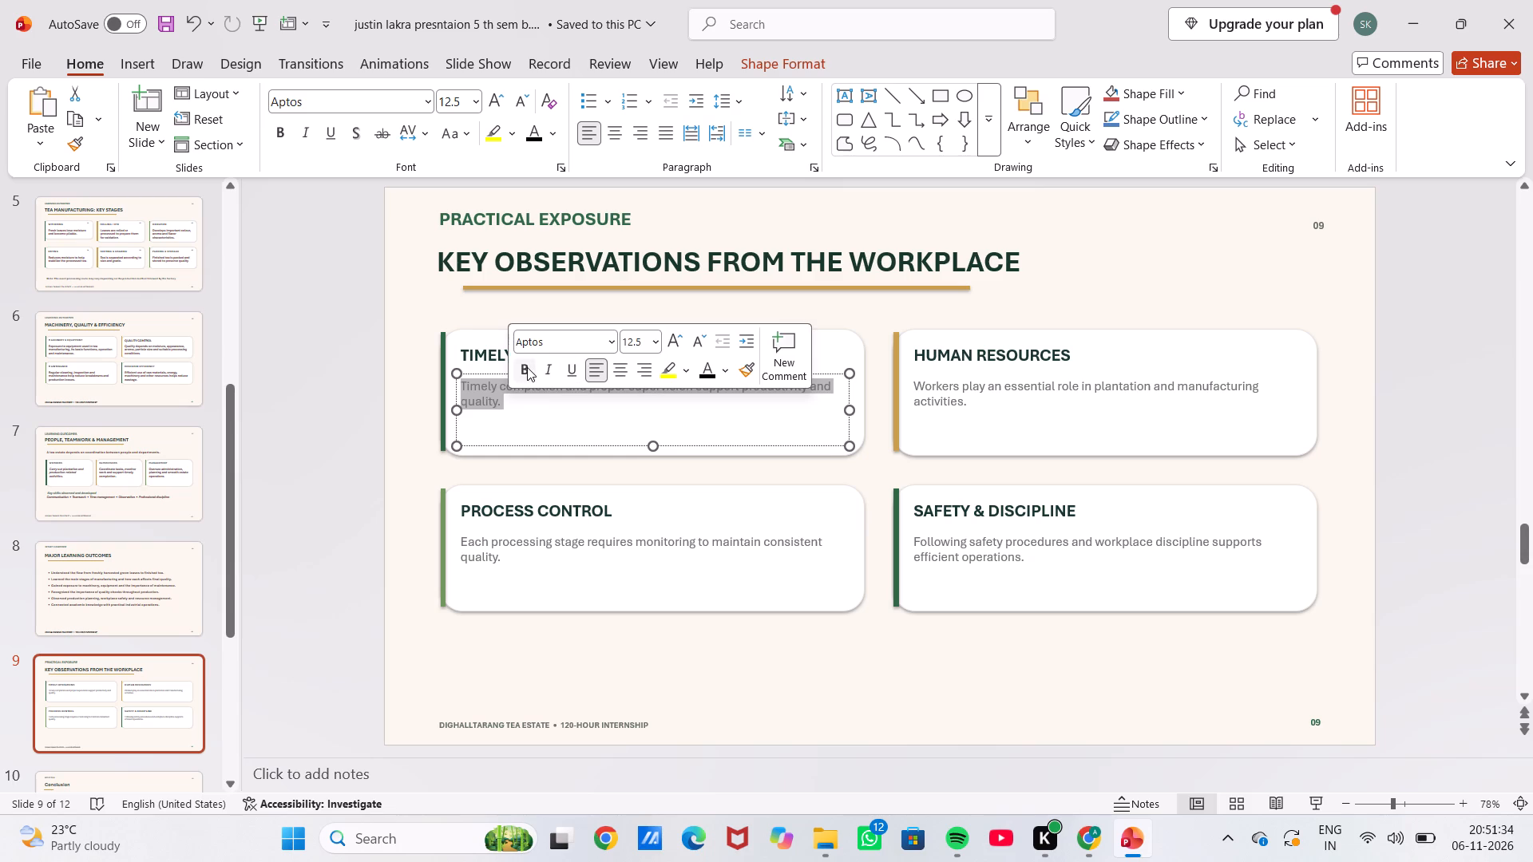
click(528, 367)
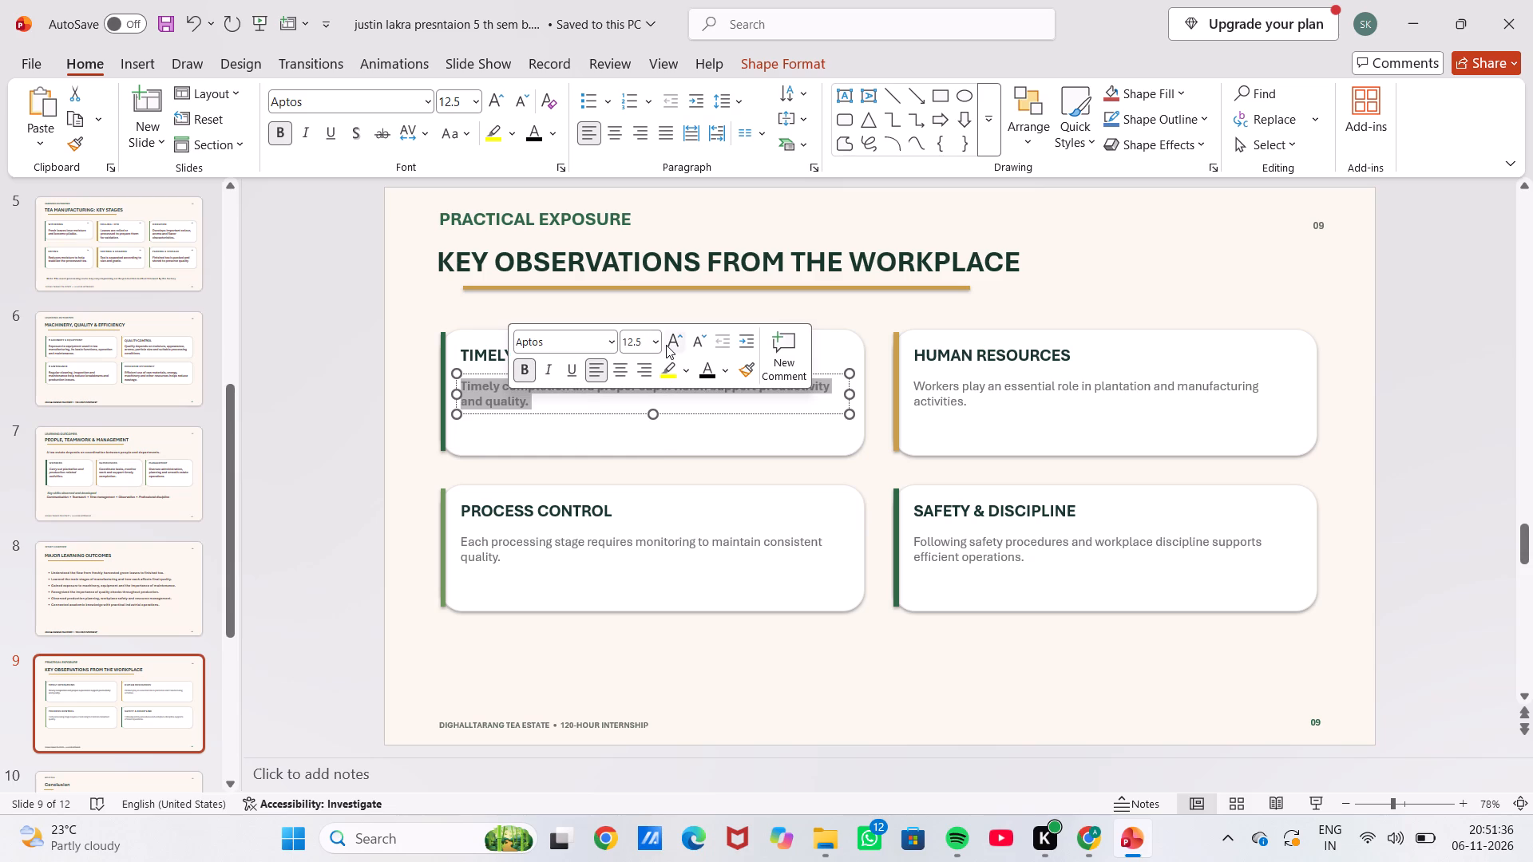
triple_click(666, 345)
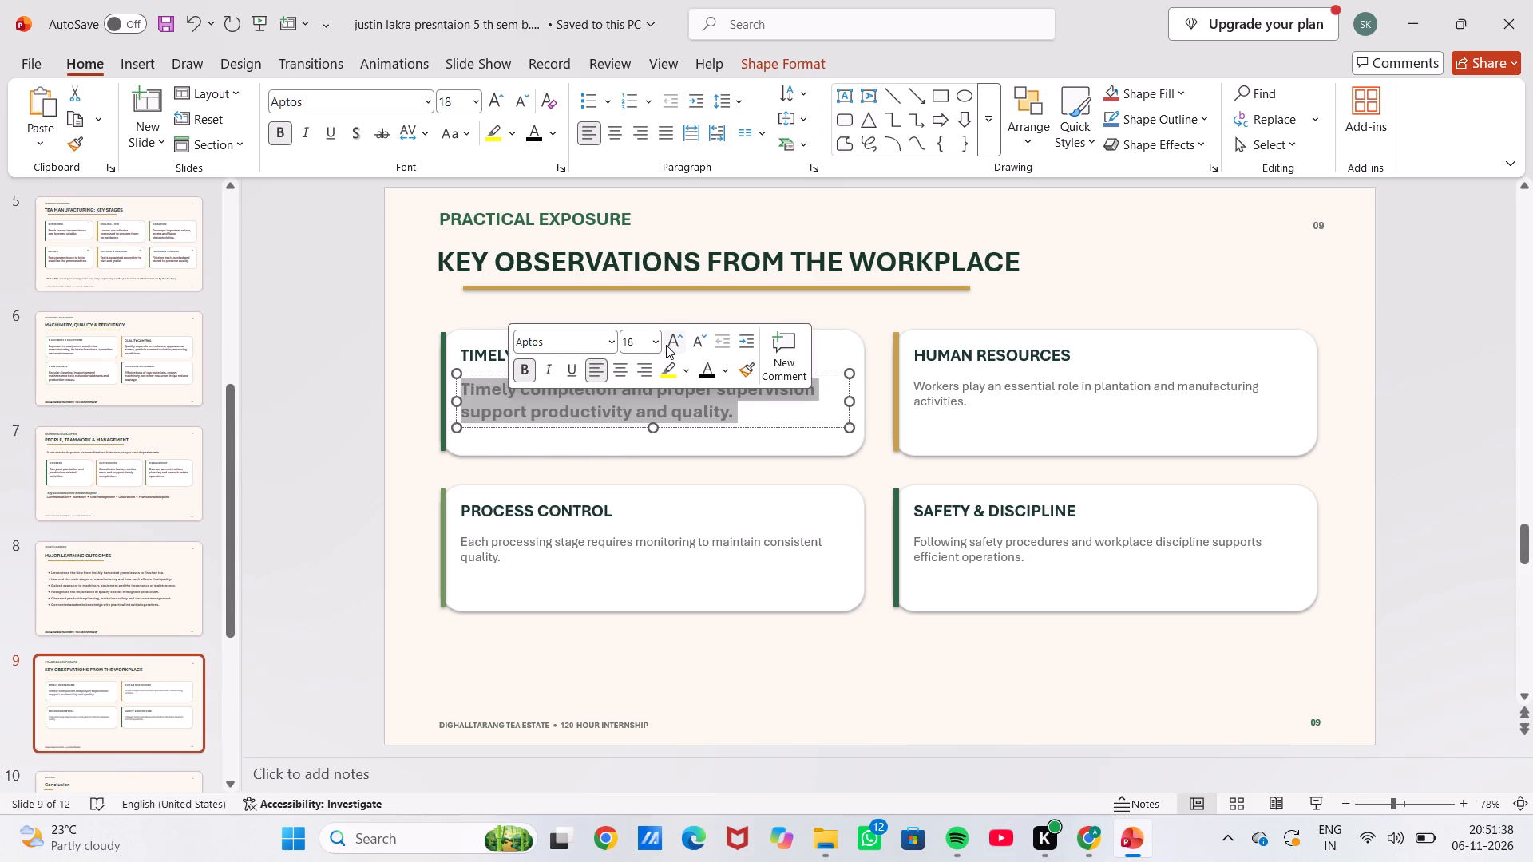
click(723, 370)
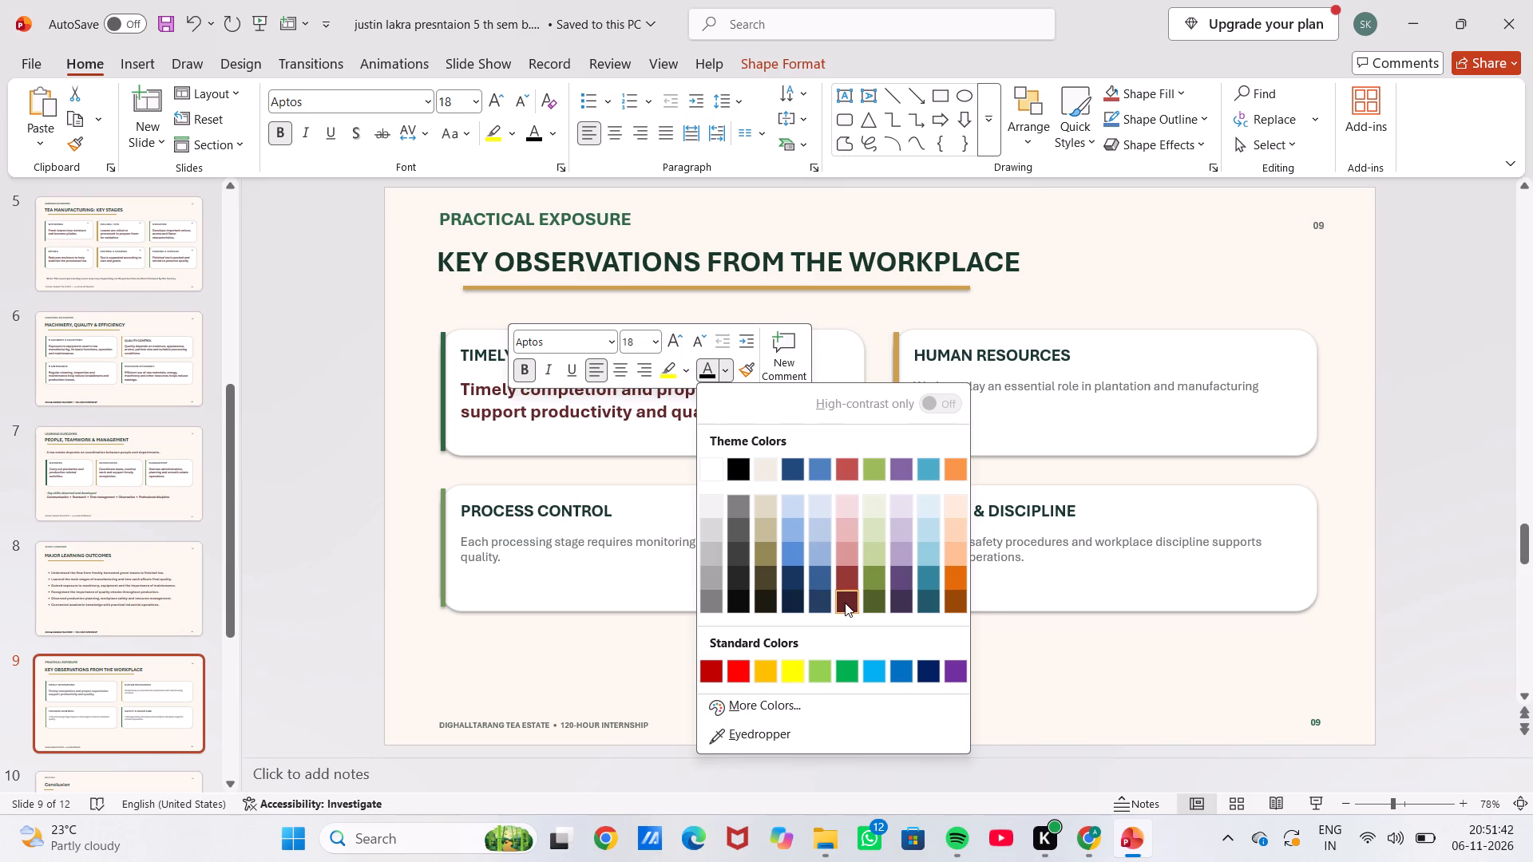
click(845, 603)
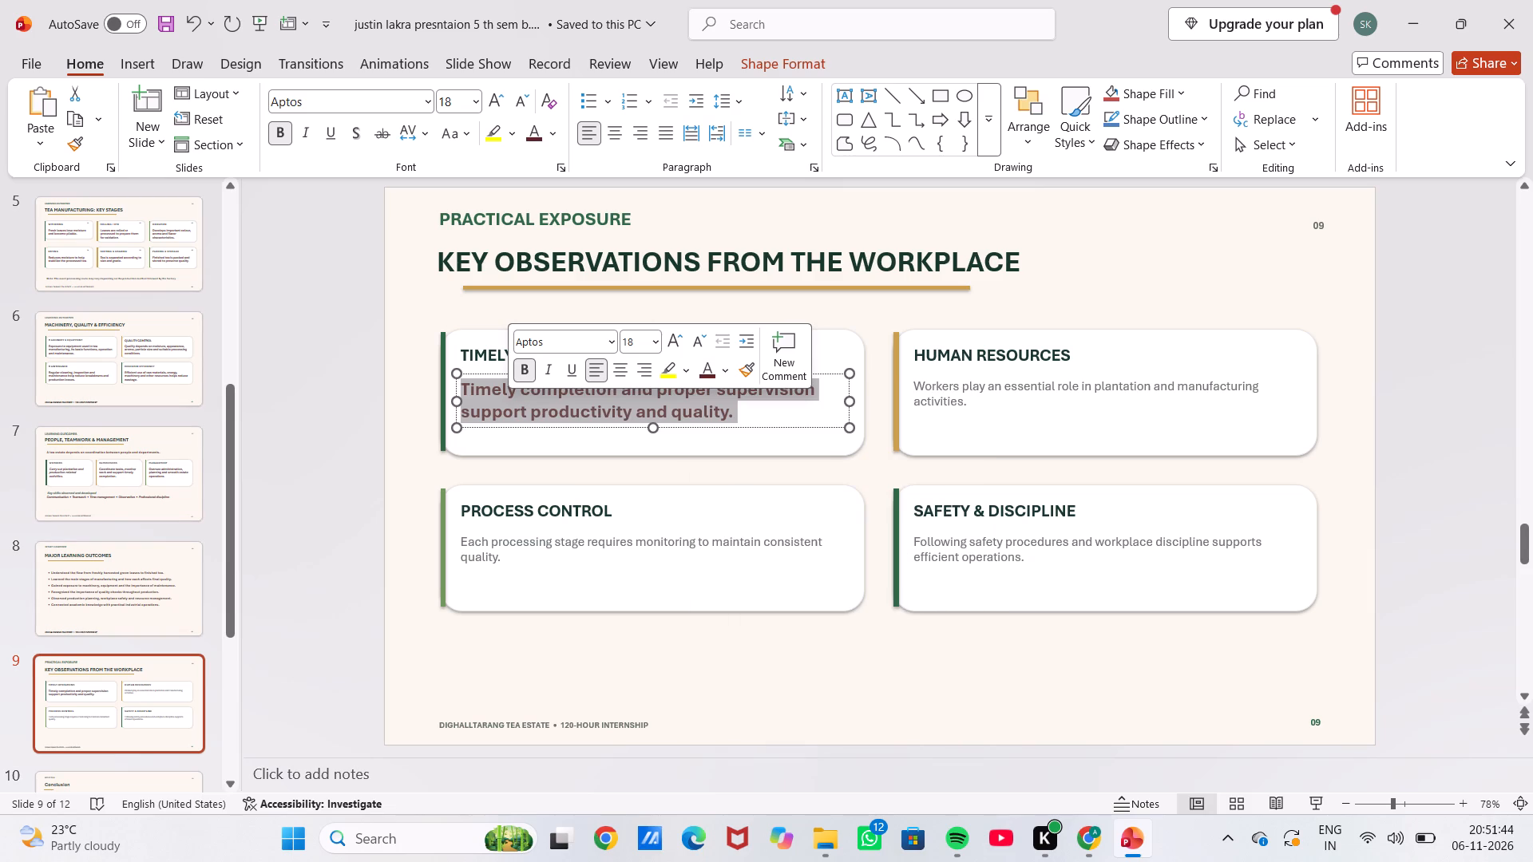
Format the description under "HUMAN RESOURCES" on slide 9 as bold, dark red and size 18.
click(912, 385)
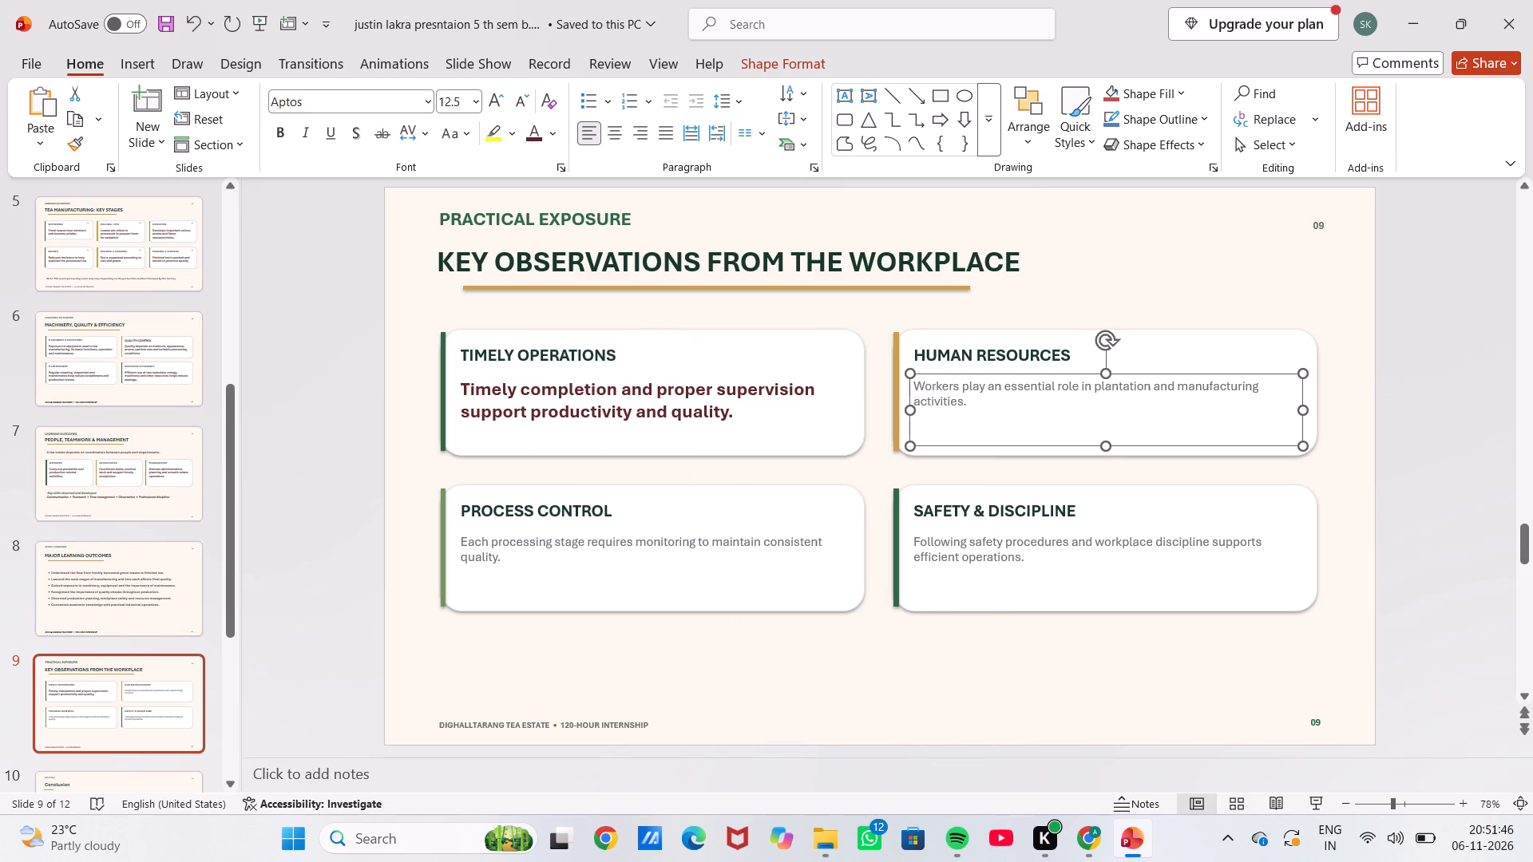
click(916, 384)
drag(916, 384, 969, 403)
click(984, 359)
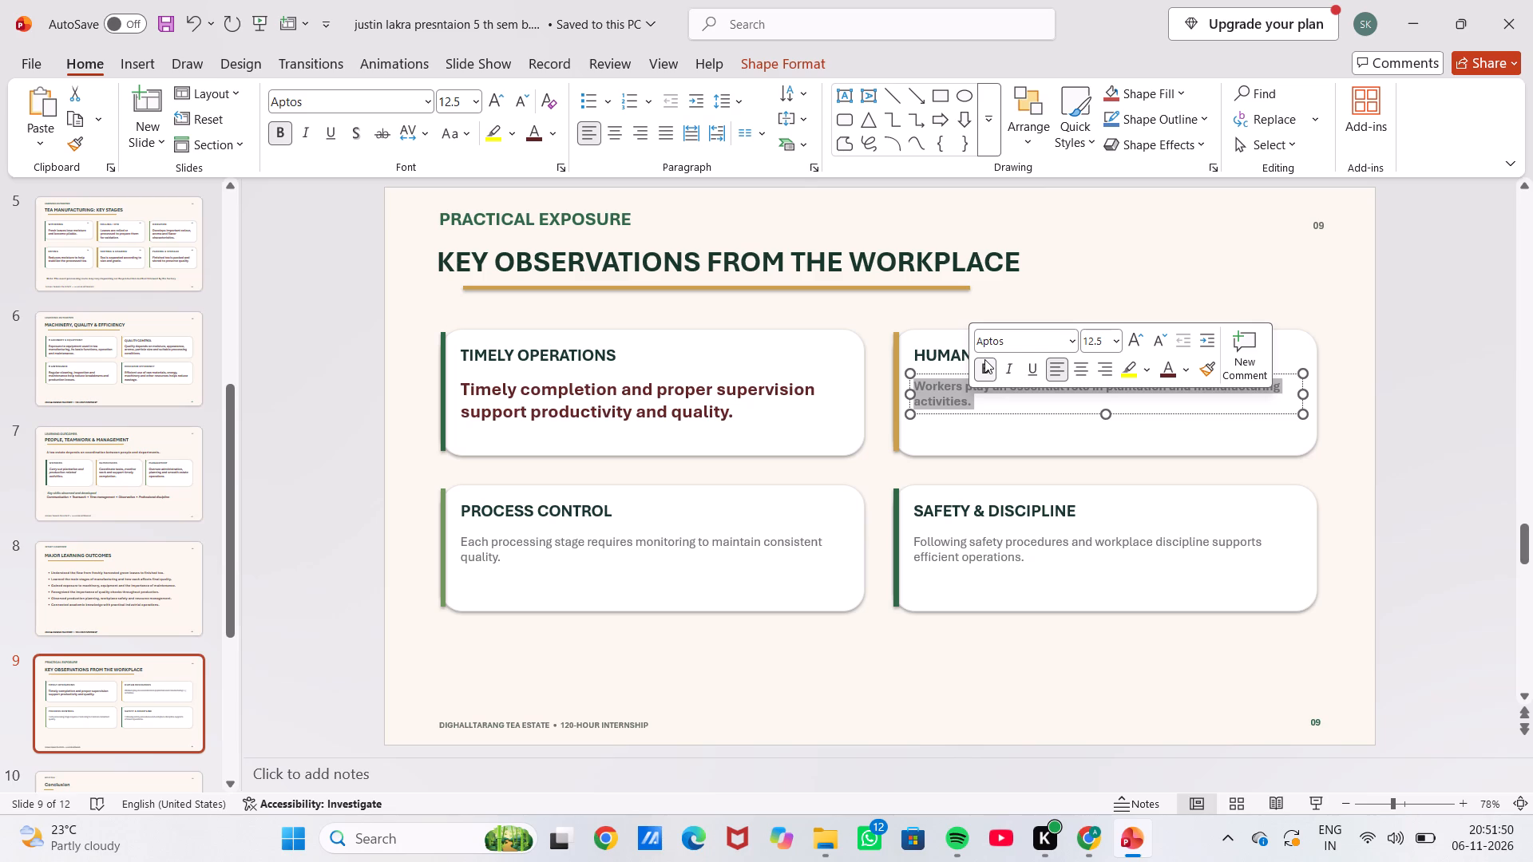
click(1163, 370)
drag(1135, 334, 1178, 309)
click(1178, 309)
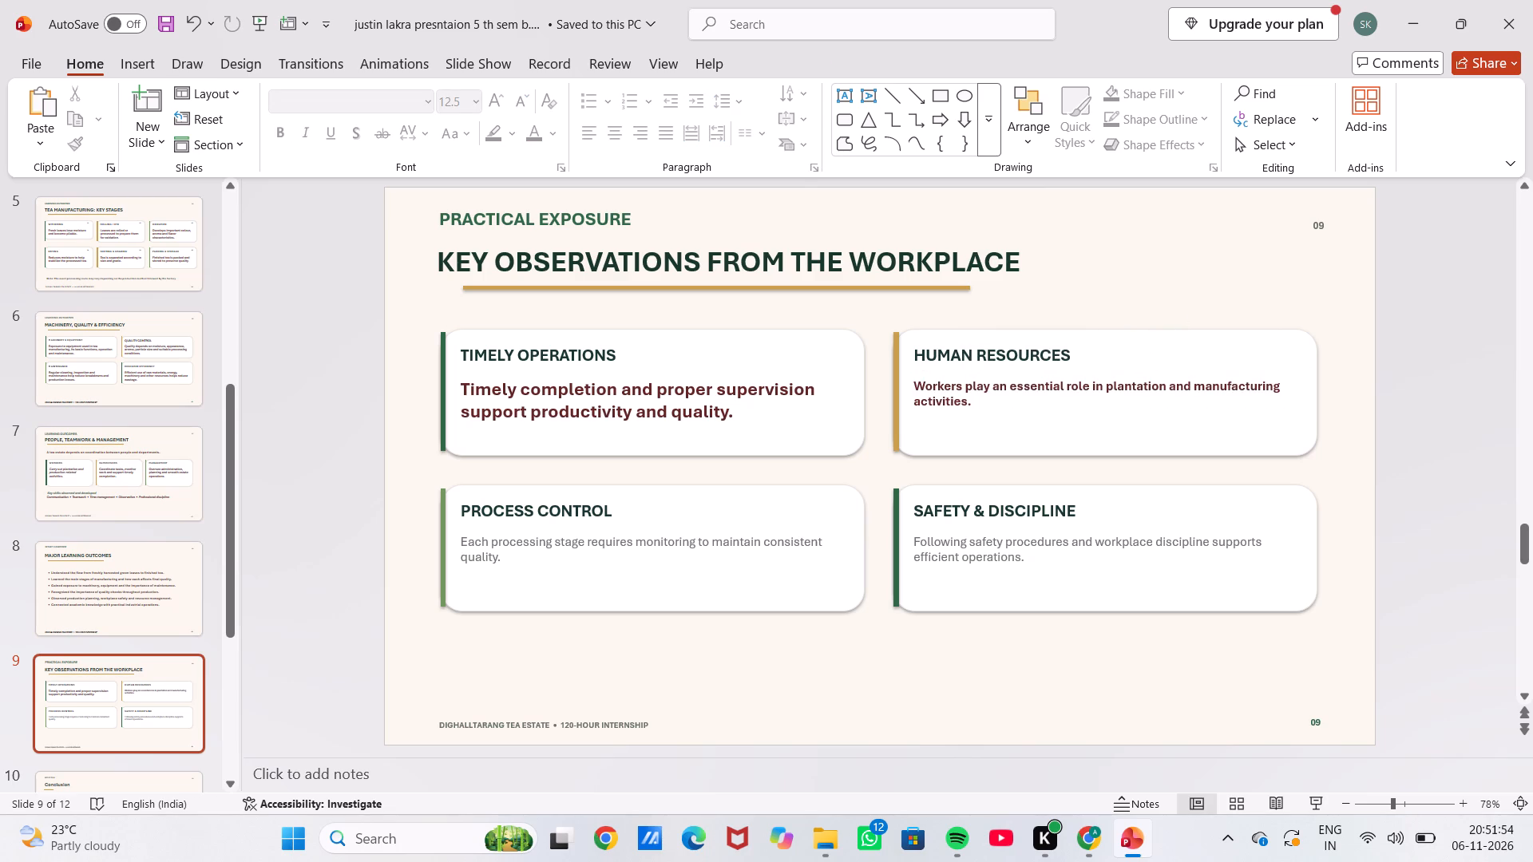
drag(917, 383, 992, 399)
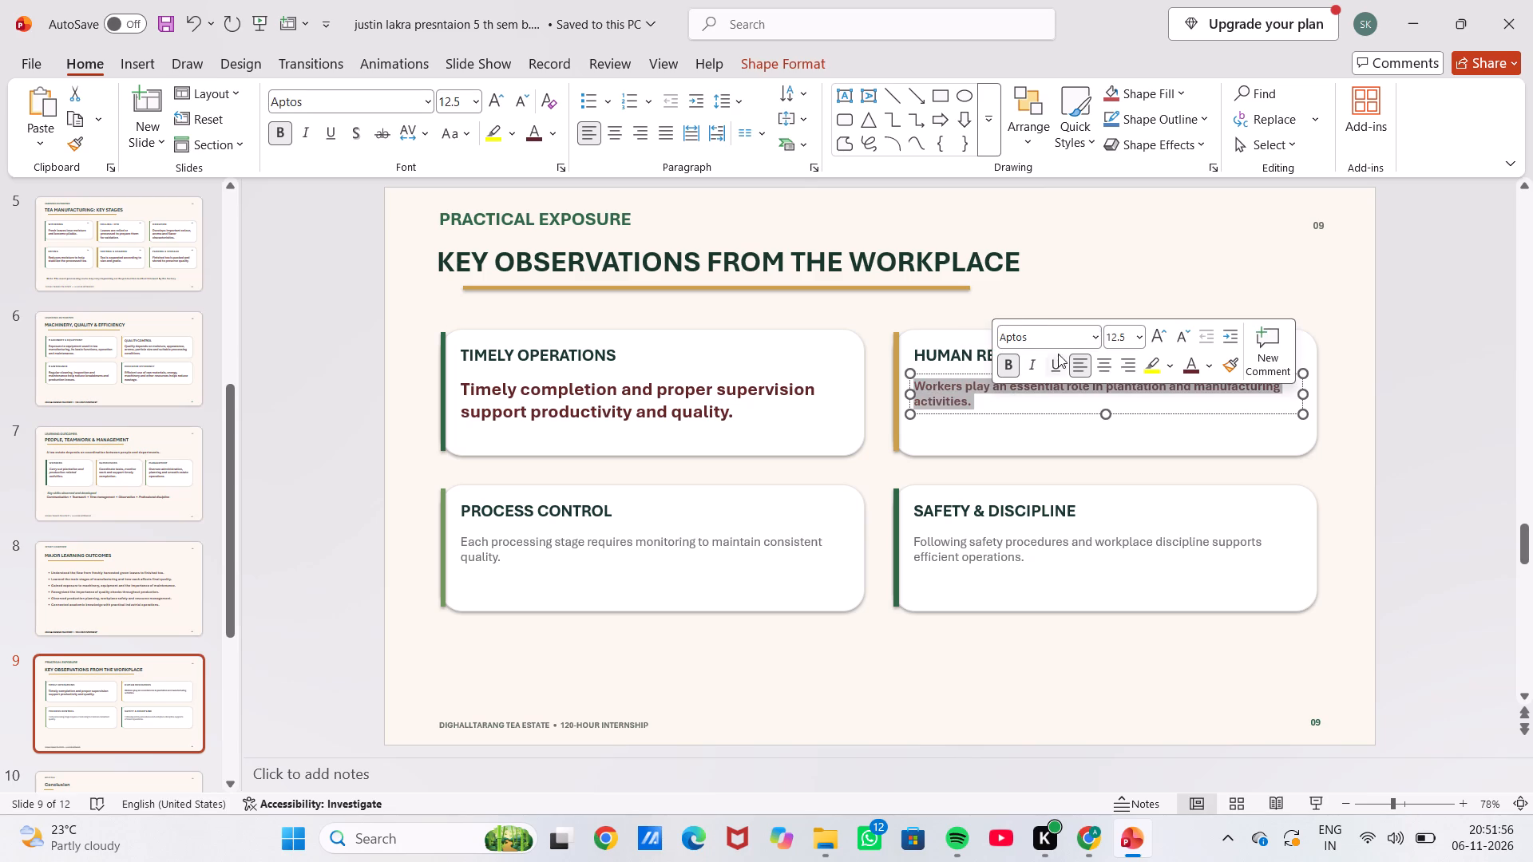
double_click(1158, 334)
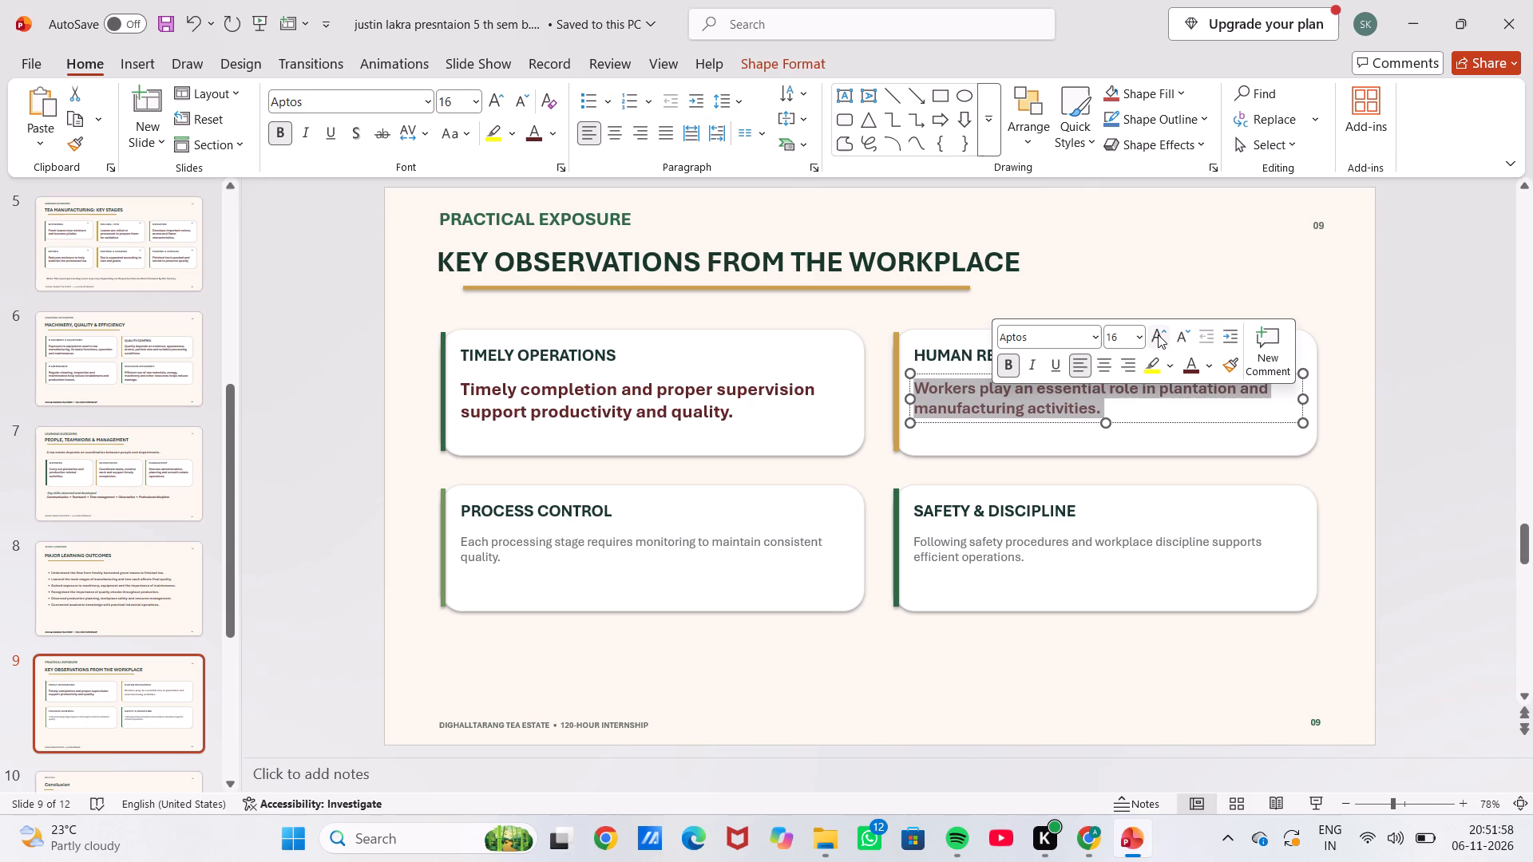
click(1158, 334)
Format the description under "PROCESS CONTROL" on slide 9 as size 18, bold and dark red.
click(712, 548)
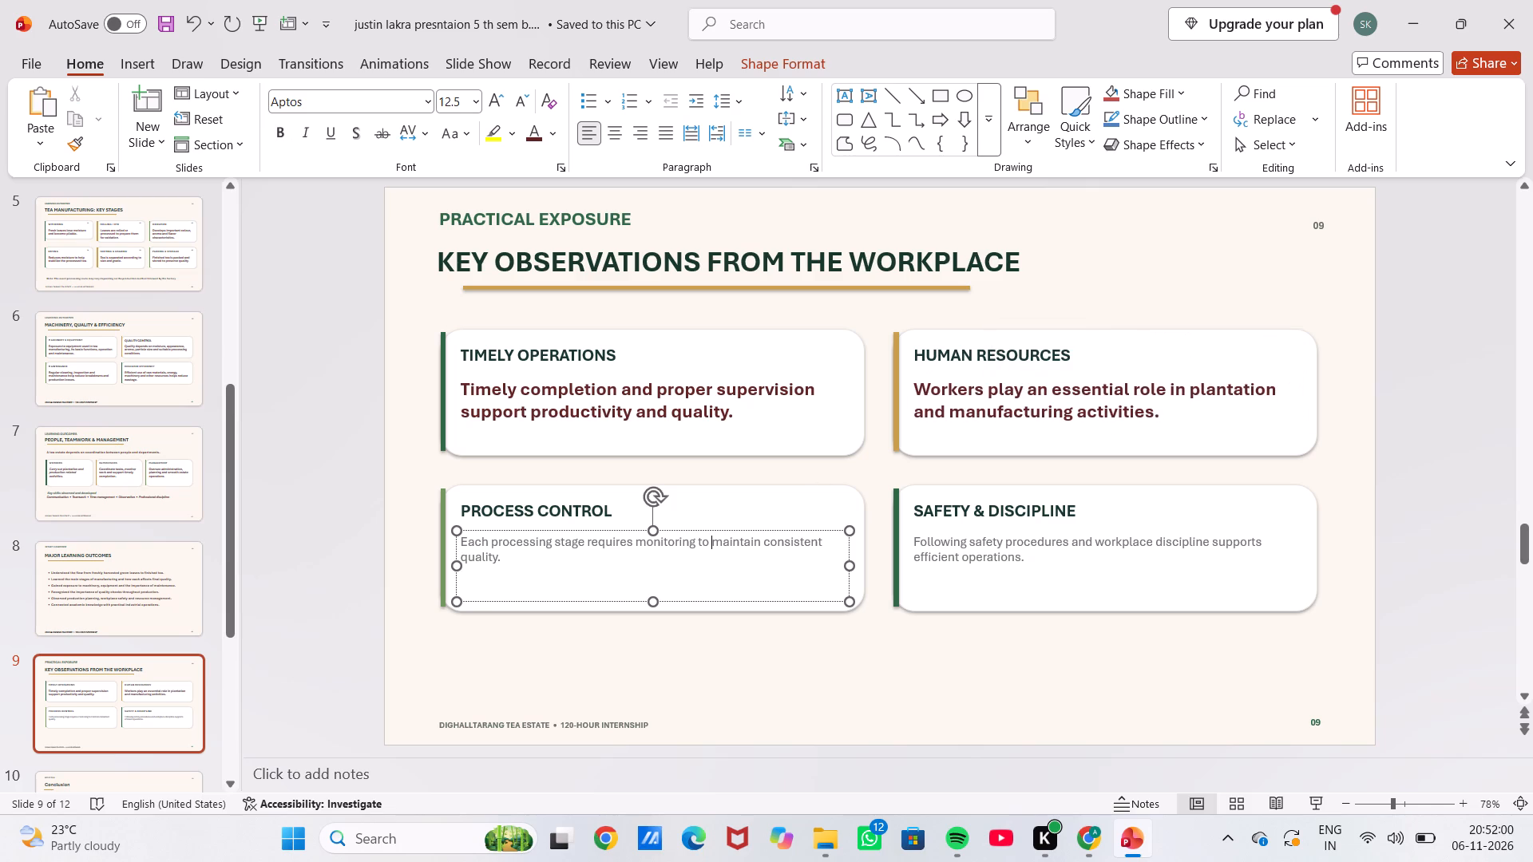
drag(464, 541, 493, 552)
drag(493, 552, 521, 560)
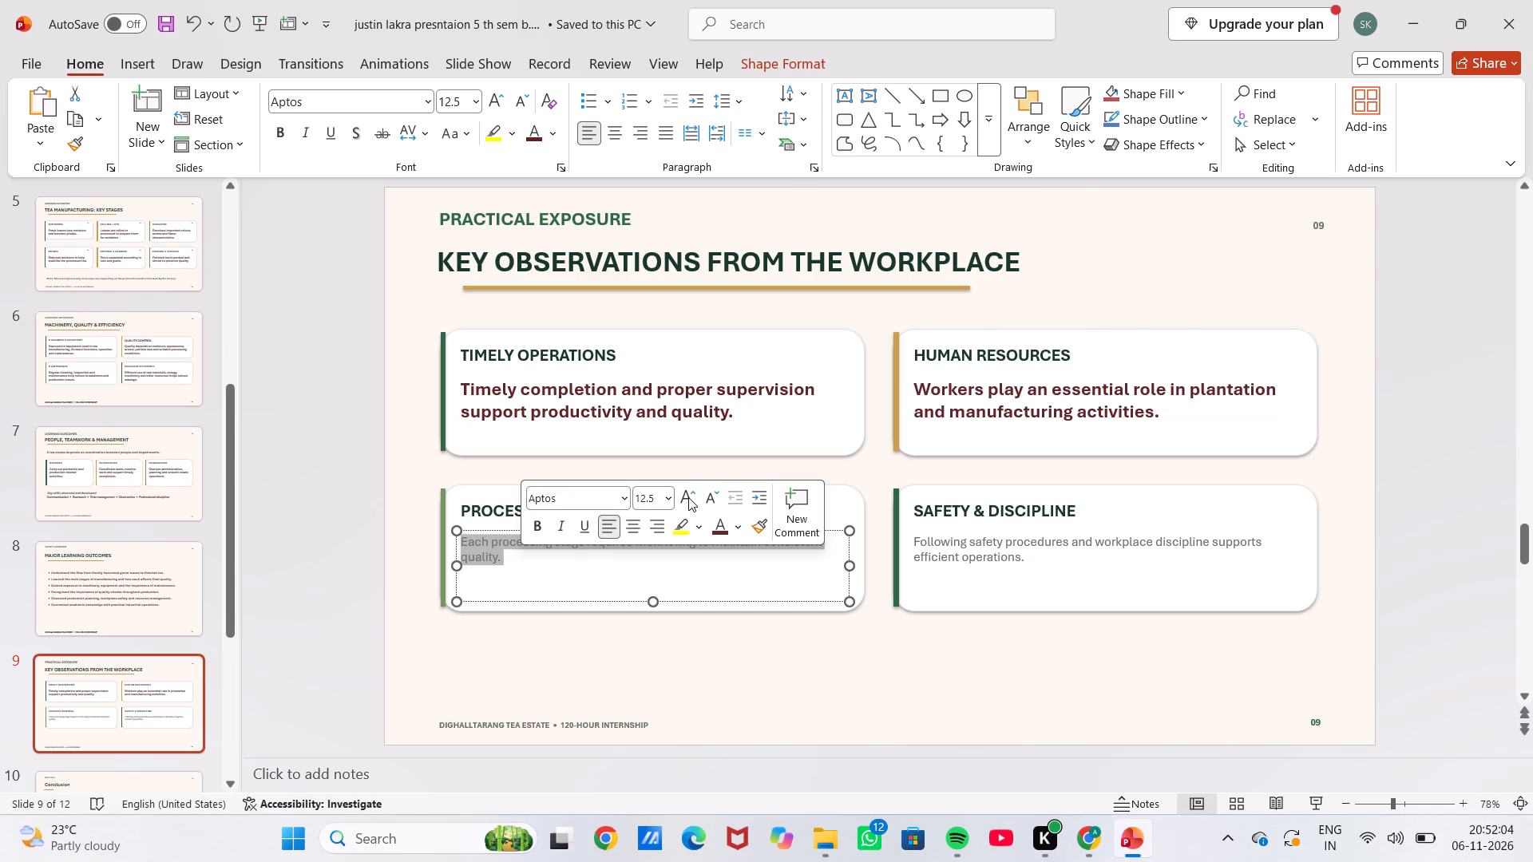
double_click(688, 497)
click(688, 497)
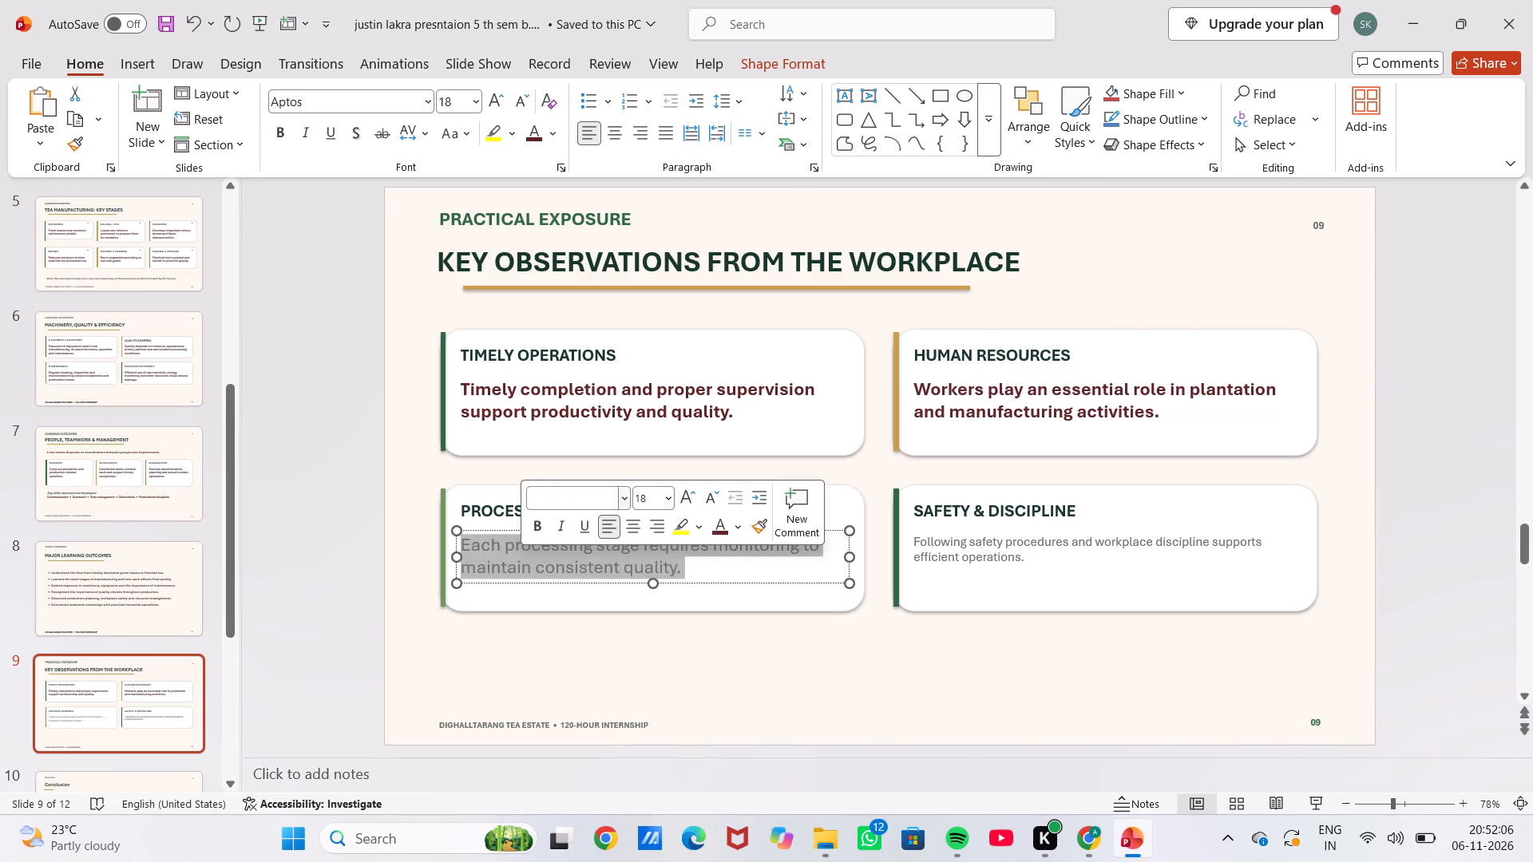
click(539, 532)
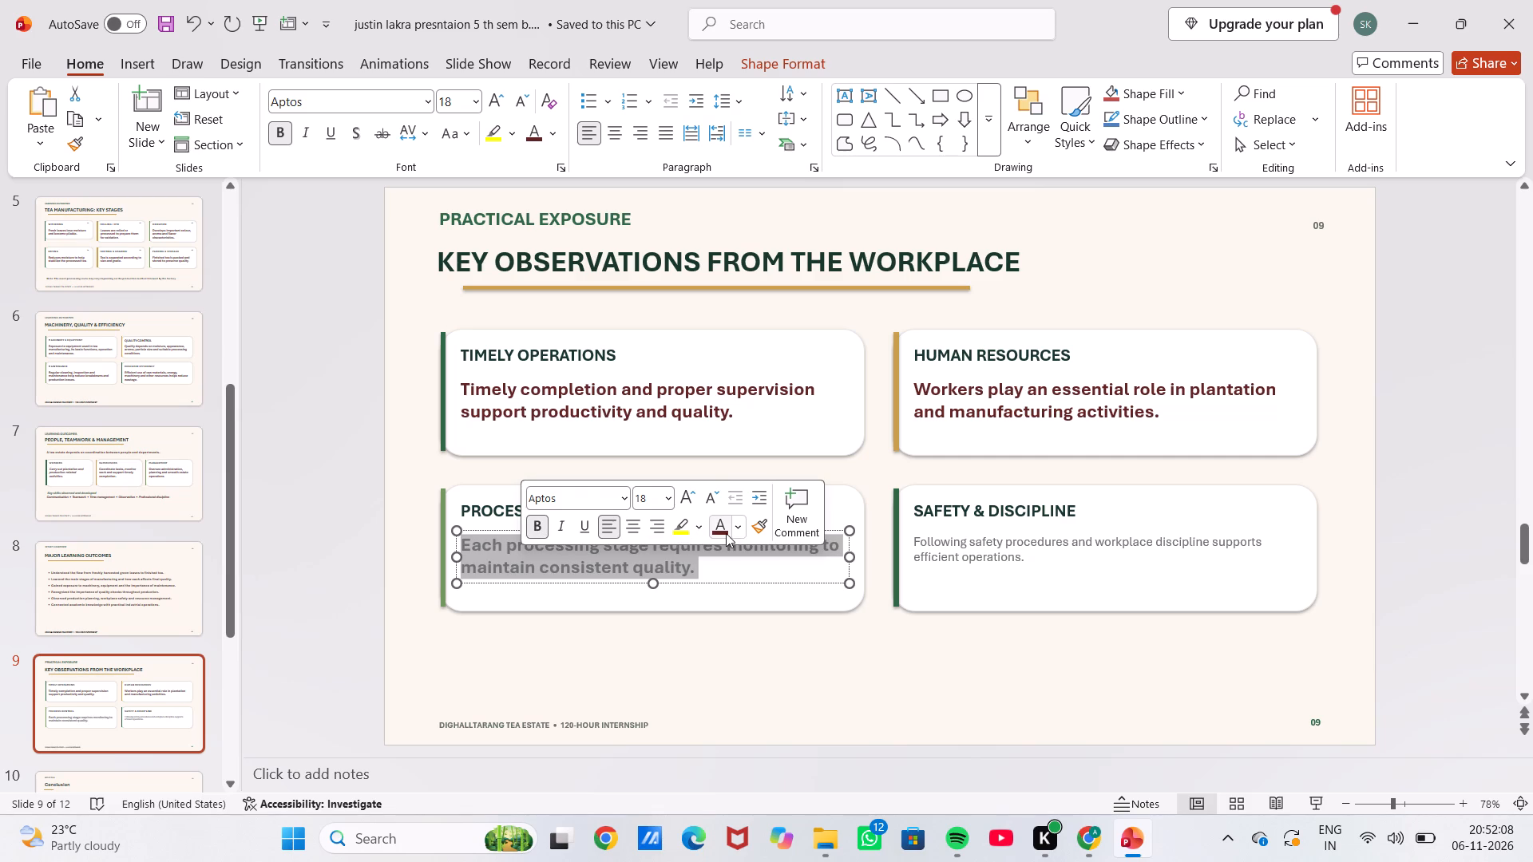
click(726, 532)
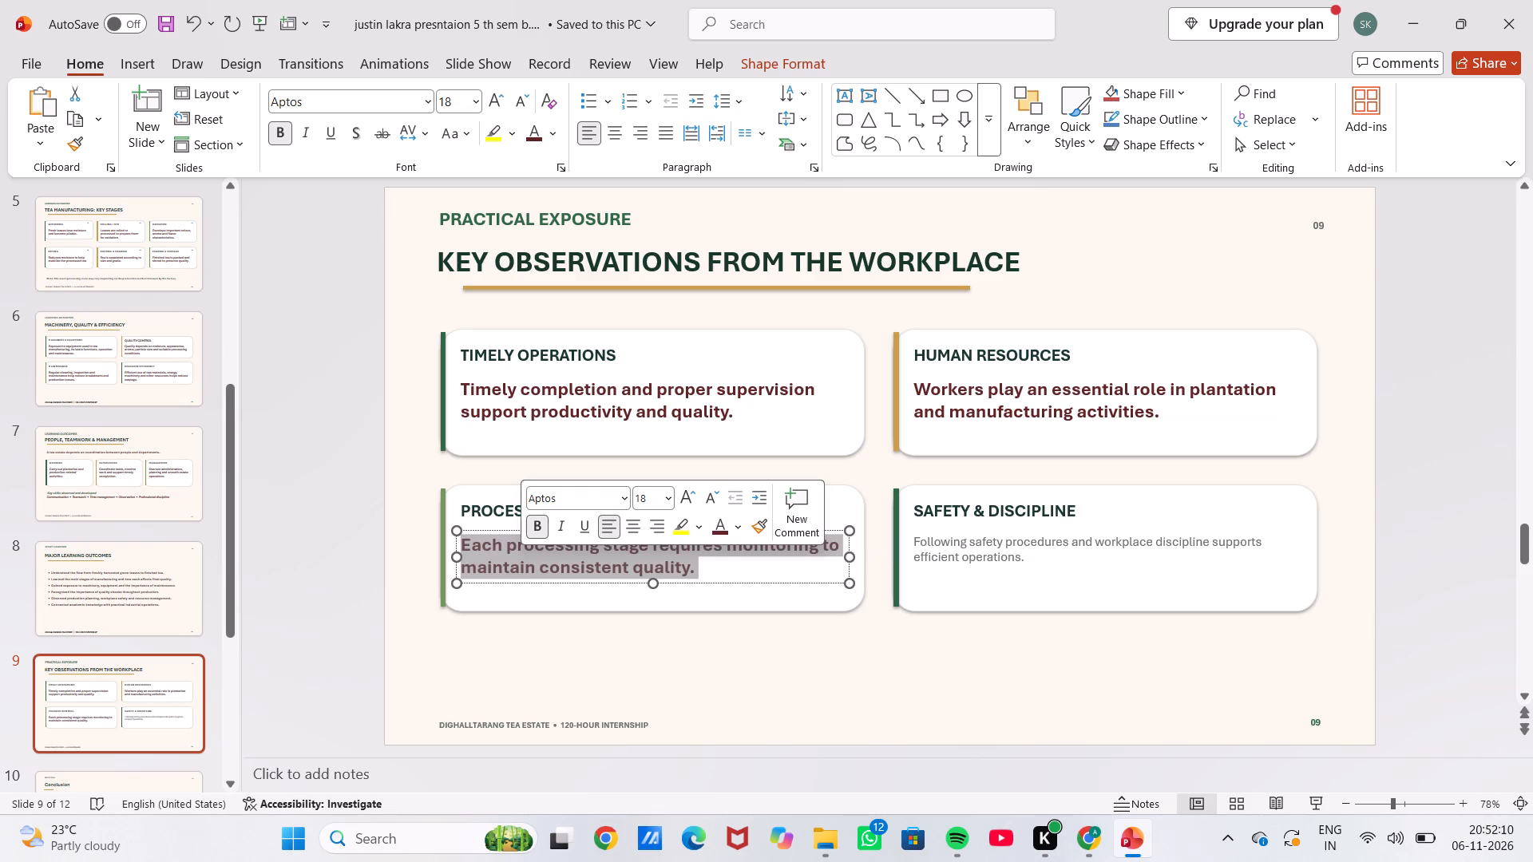
Format the description under "SAFETY & DISCIPLINE" on slide 9, except its final period, as bold dark red text, size 18.
click(916, 540)
drag(916, 540, 941, 548)
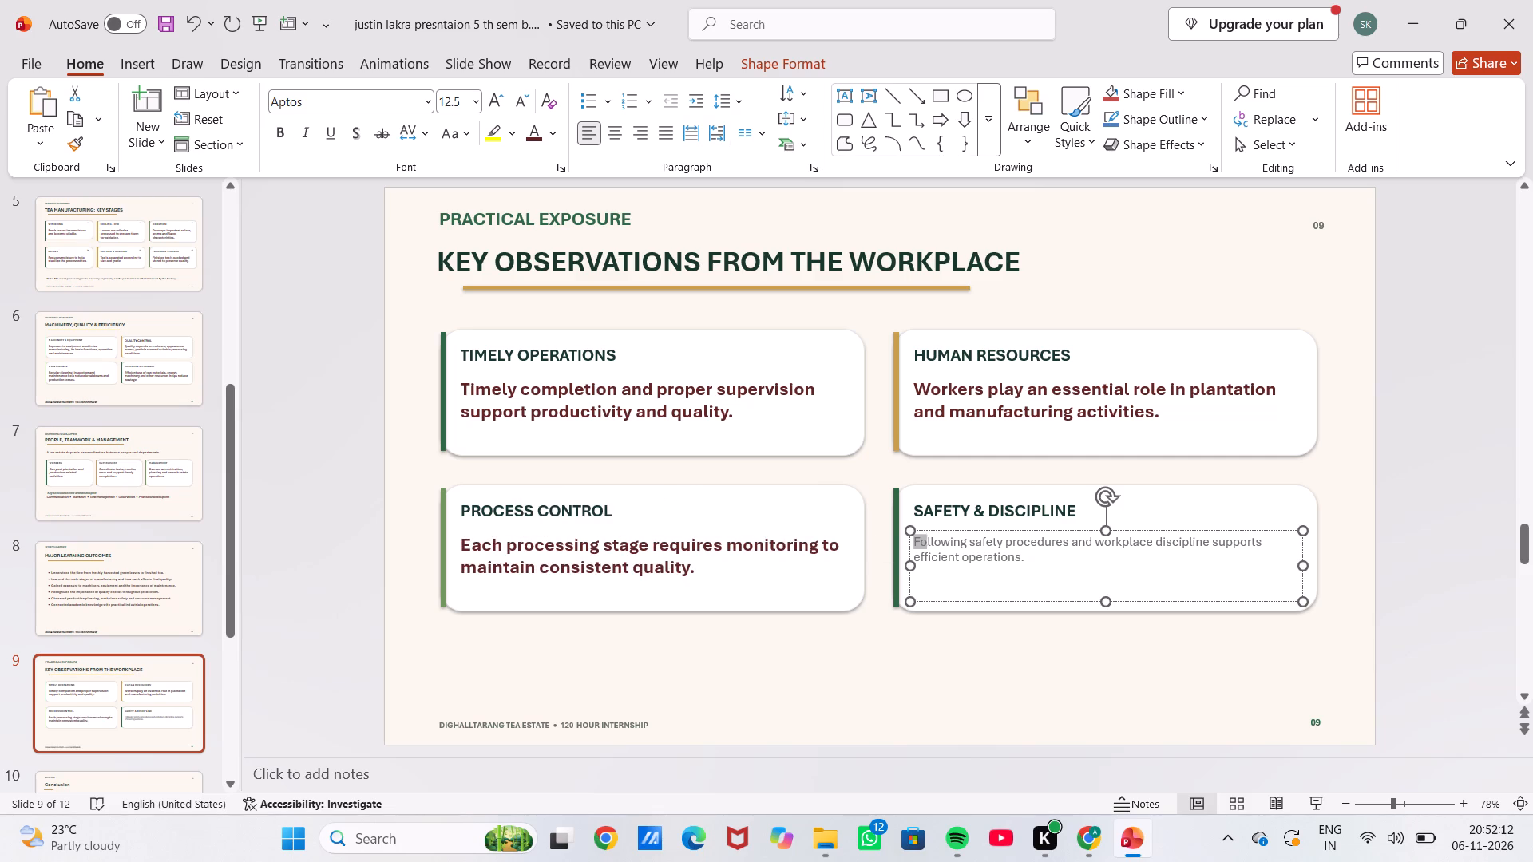
drag(941, 548, 1020, 550)
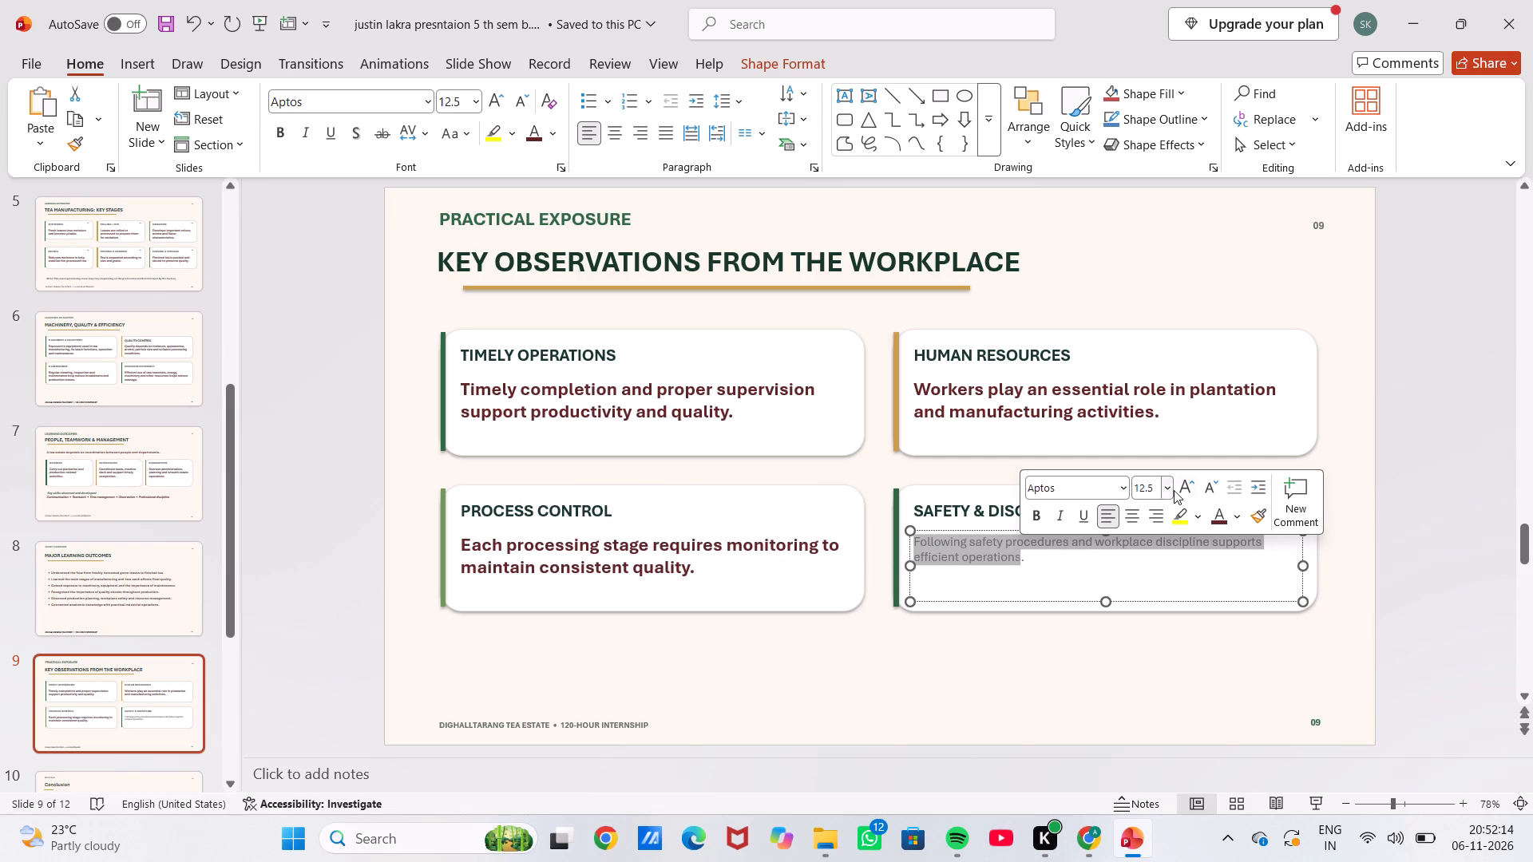
double_click(1182, 490)
click(1182, 490)
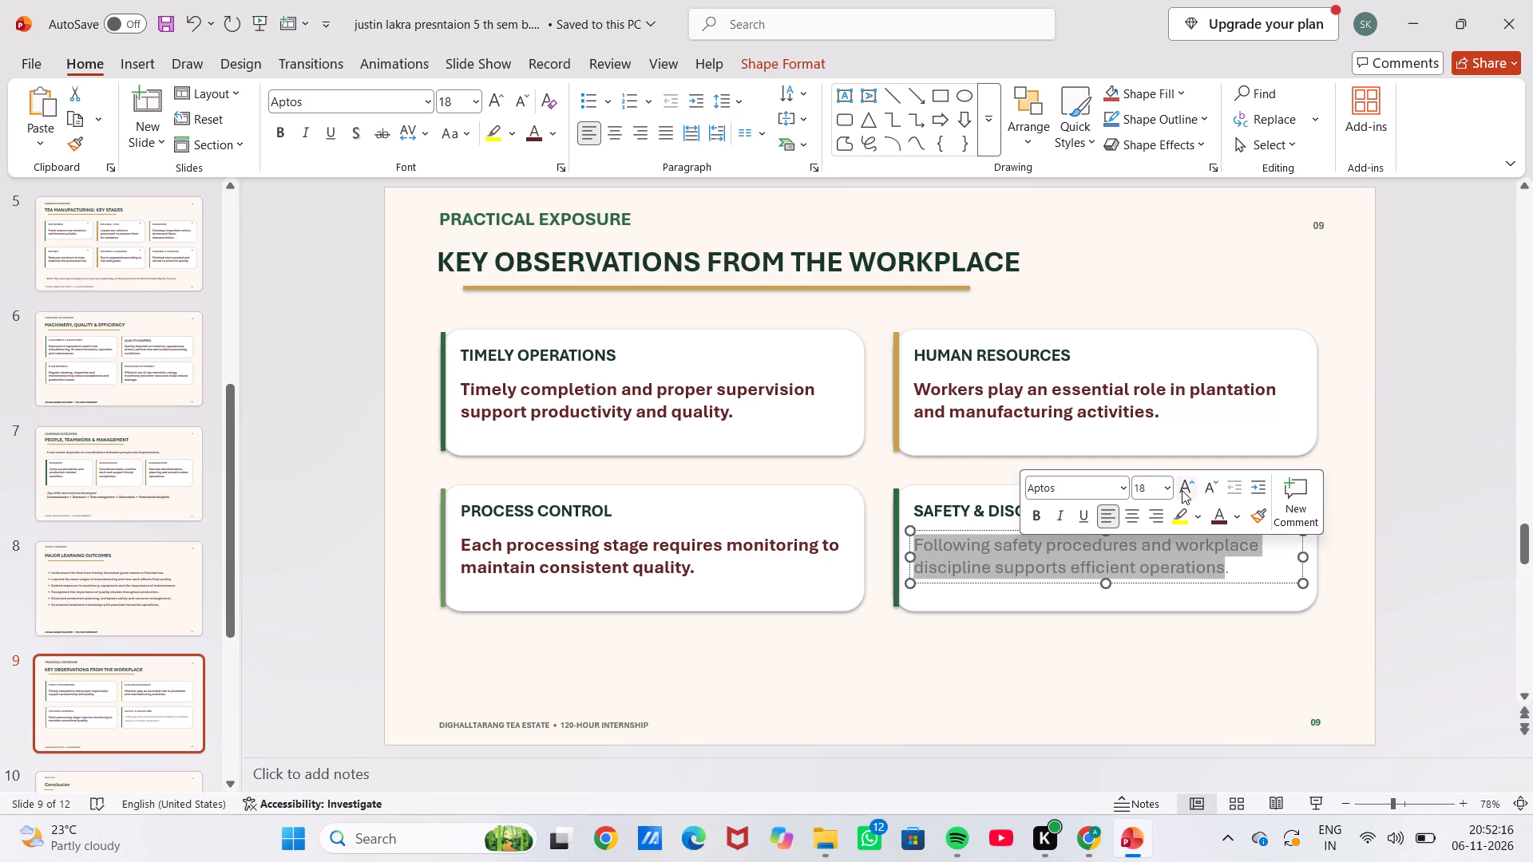
click(1035, 519)
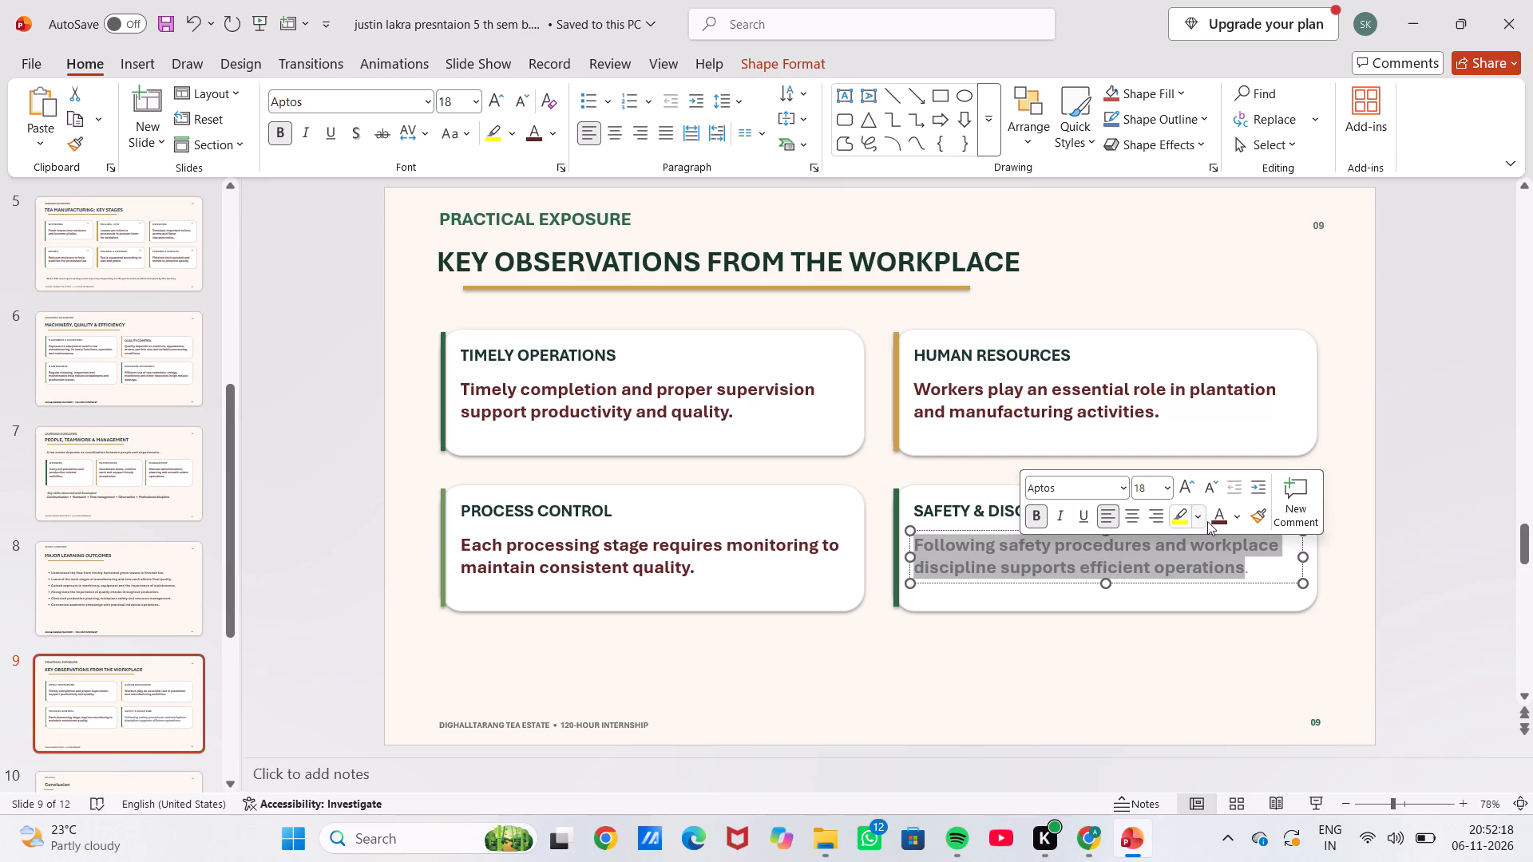
click(1212, 520)
click(982, 641)
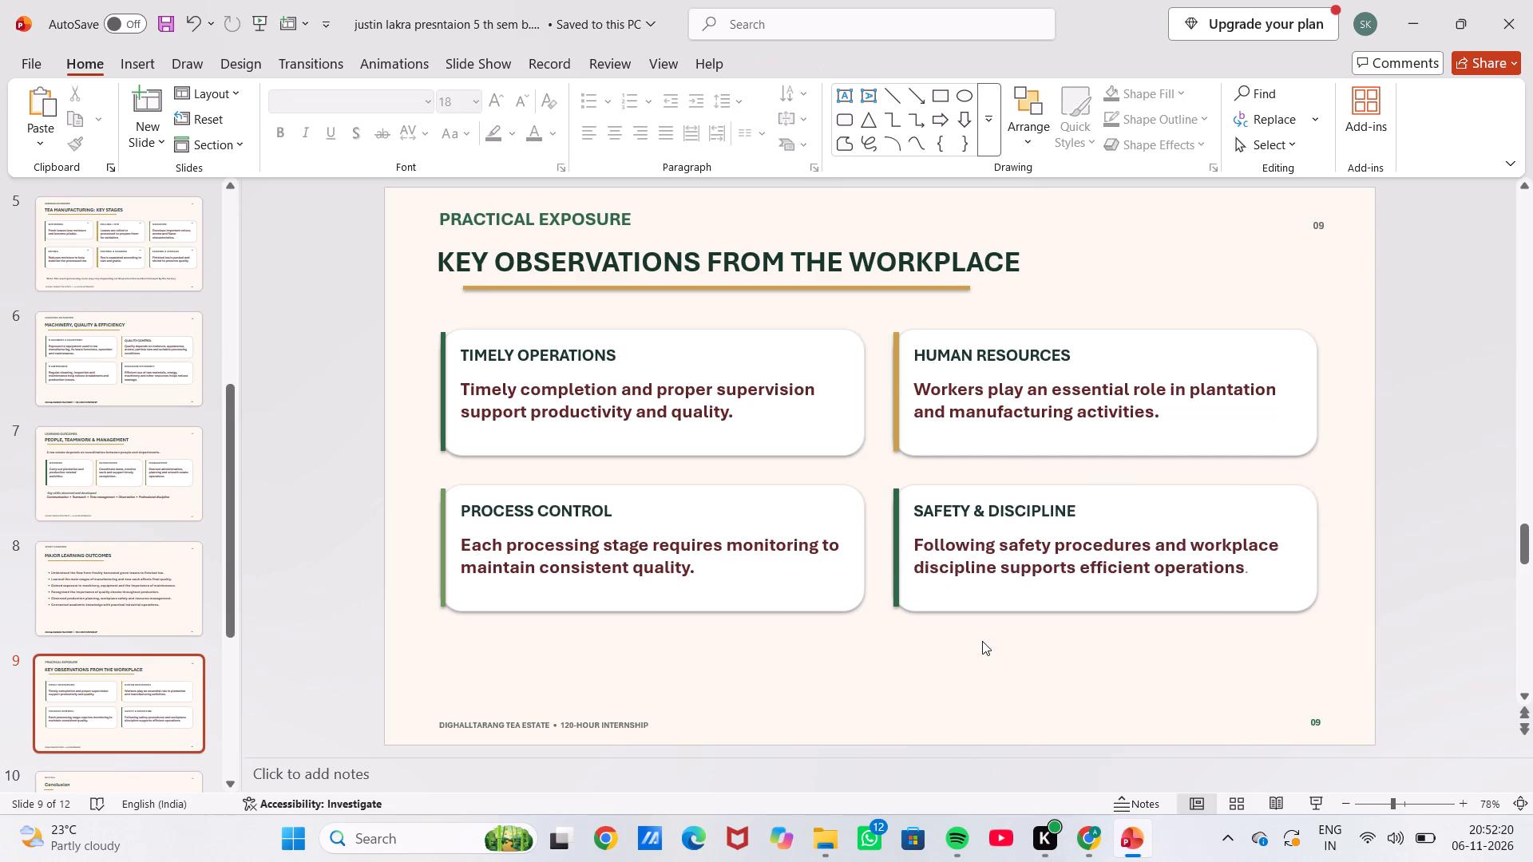
Format the footer "DIGHALLTARANG TEA ESTATE • 120-HOUR INTERNSHIP" on slide 9 as italic, size 10 and black, keeping it bold.
scroll(982, 641, down, 1)
scroll(982, 641, up, 1)
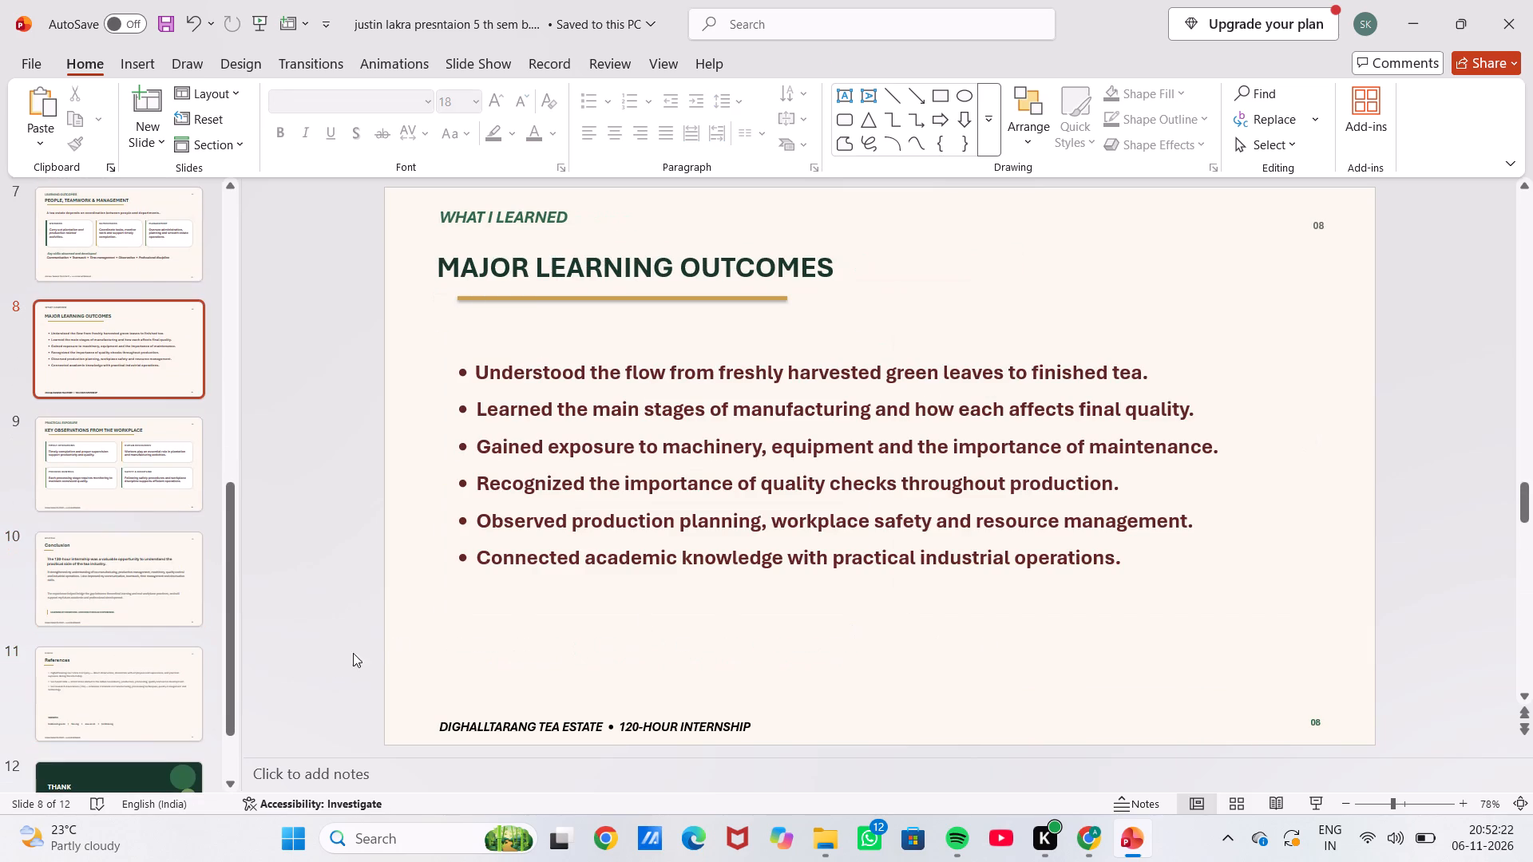
click(149, 621)
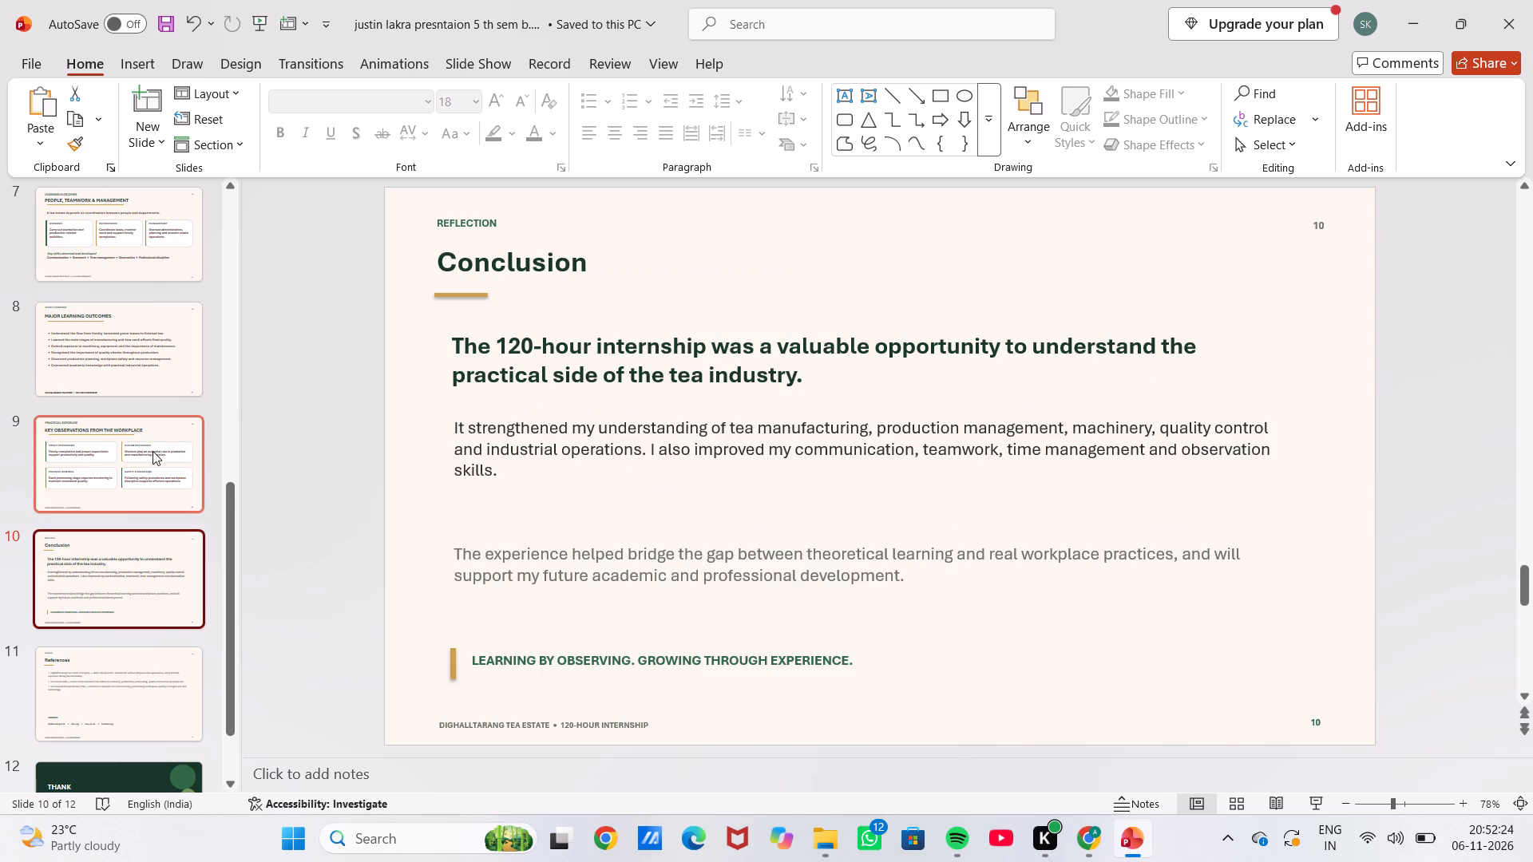
click(158, 439)
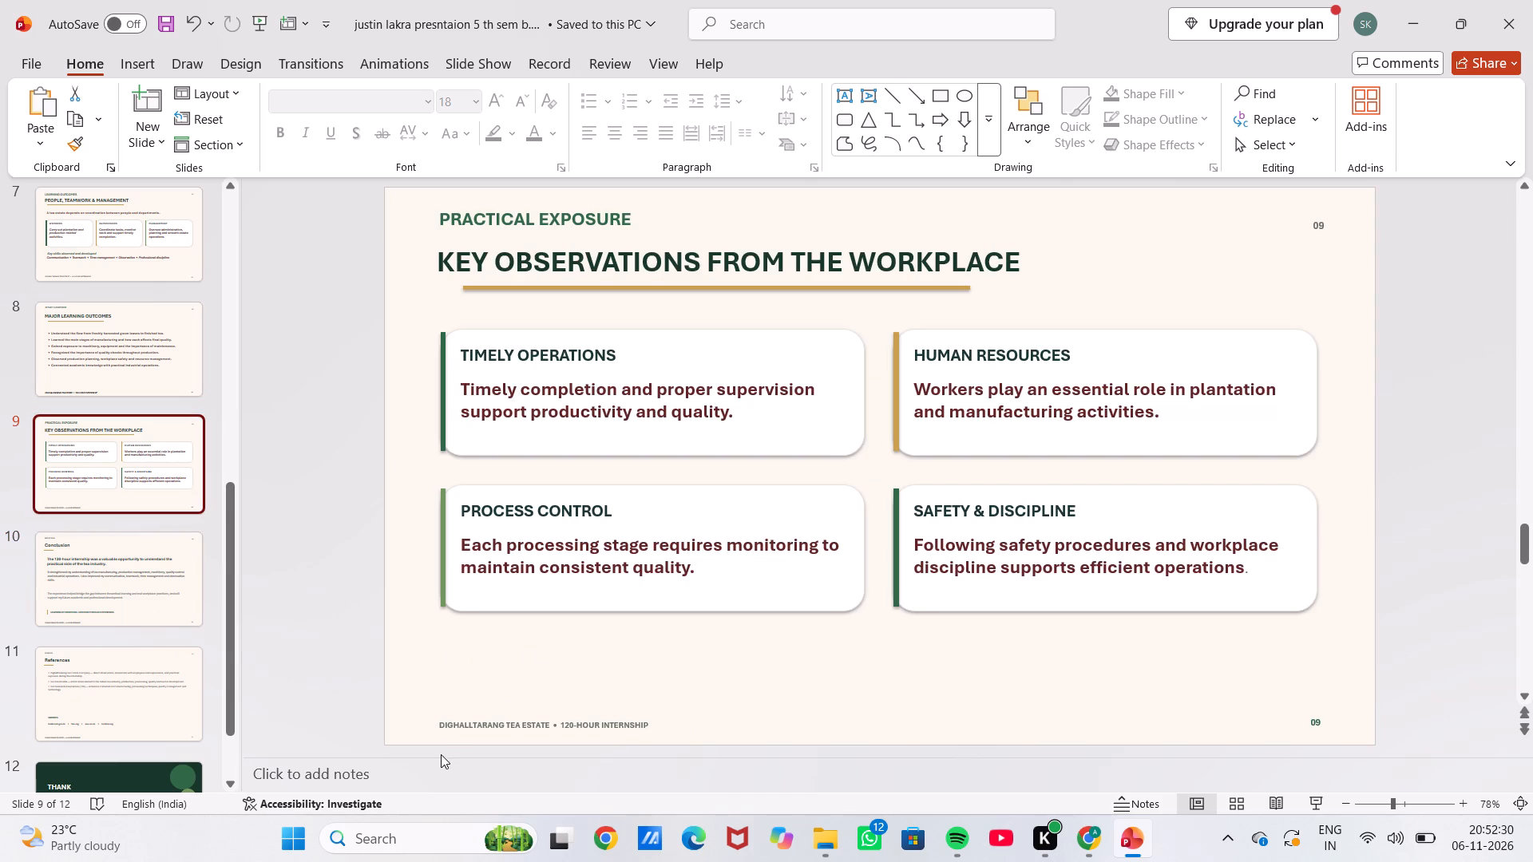
click(459, 727)
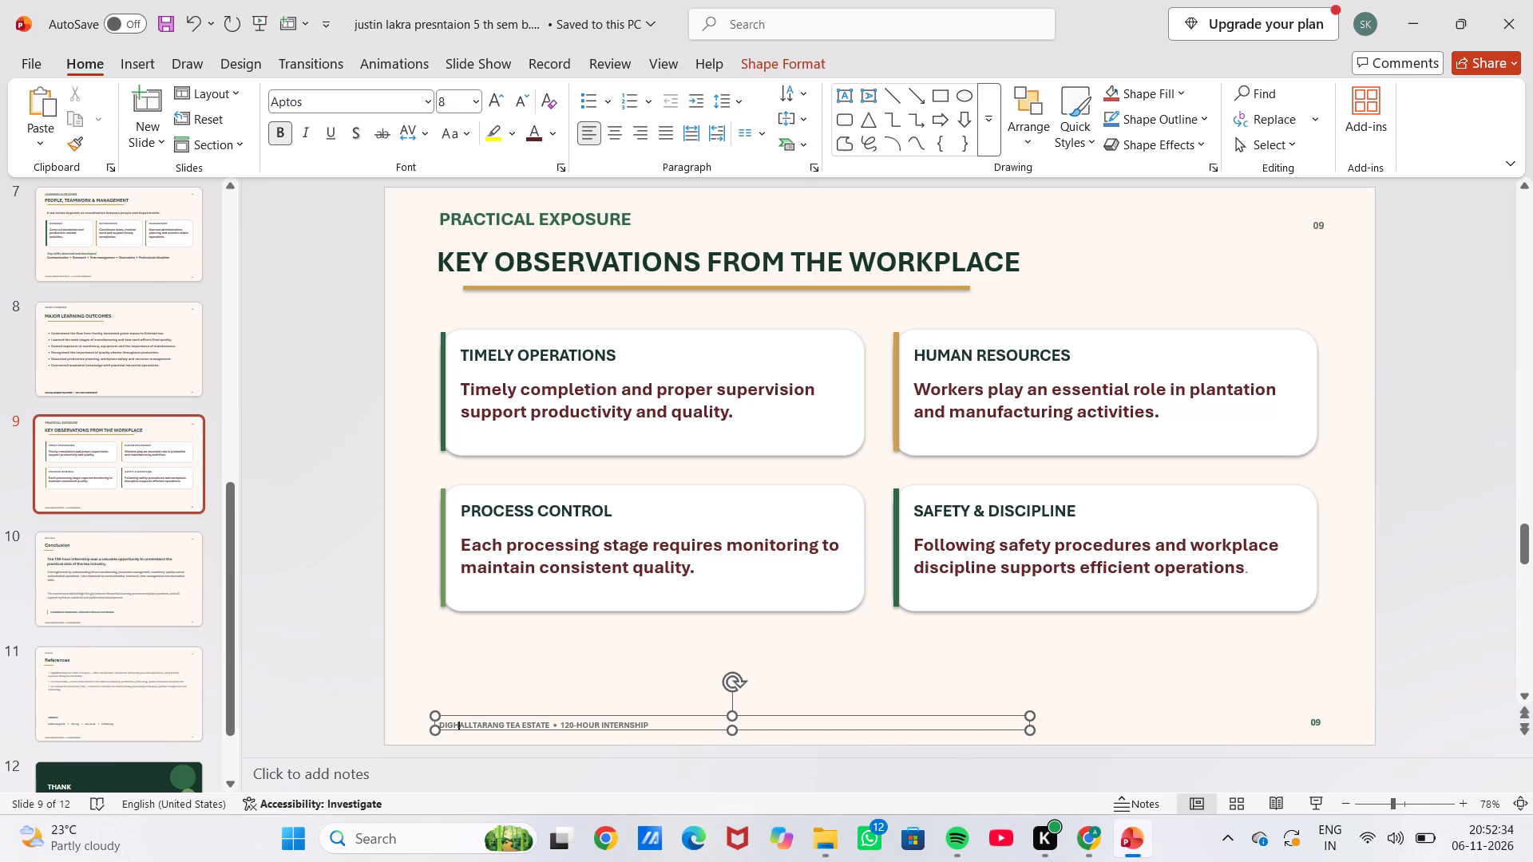
click(653, 726)
drag(647, 723, 583, 722)
drag(583, 722, 481, 721)
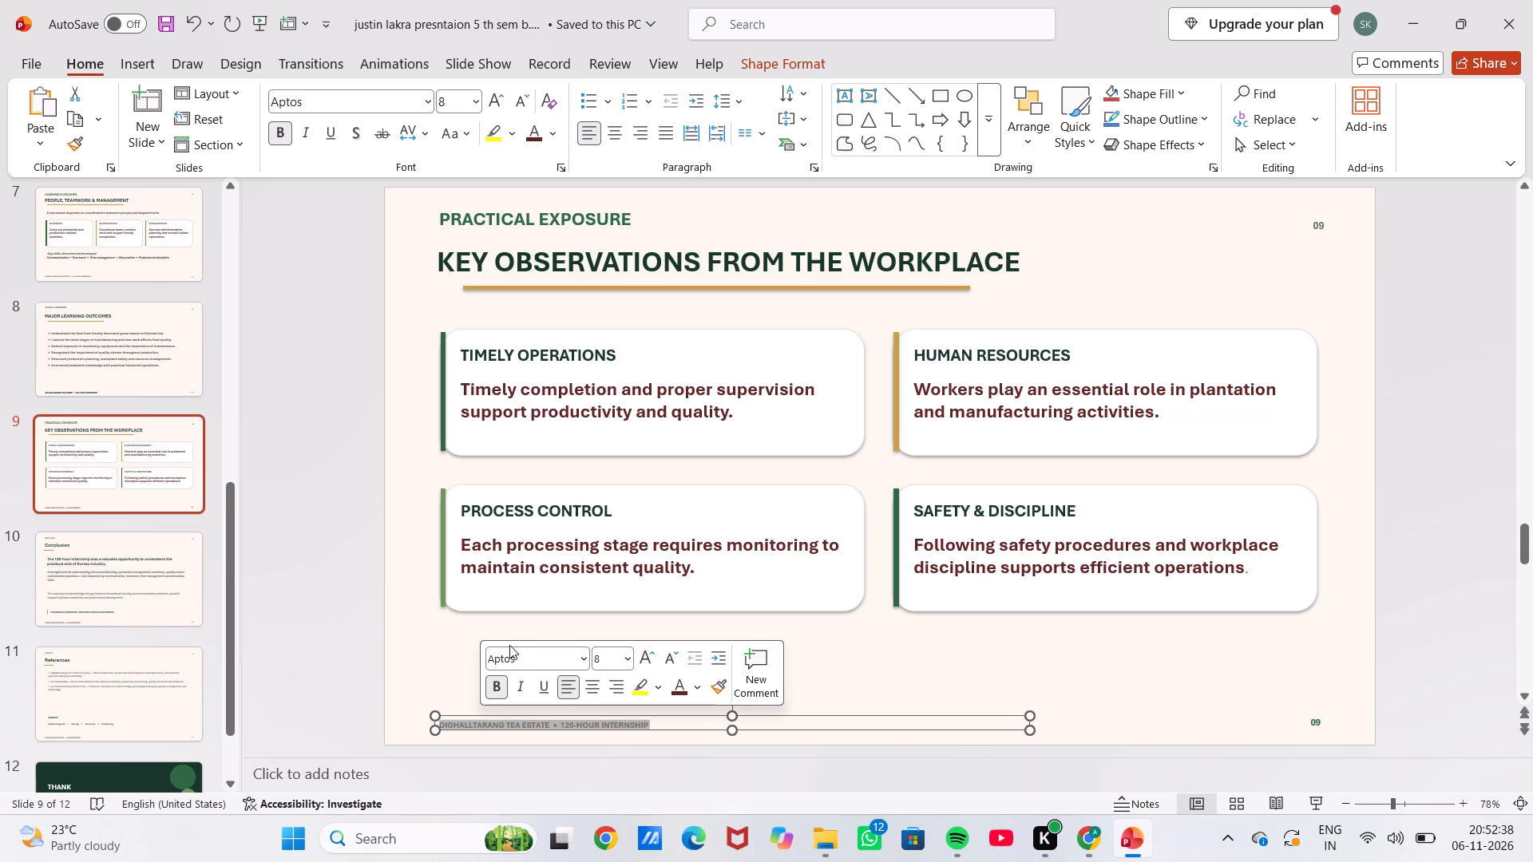
click(505, 684)
click(505, 684)
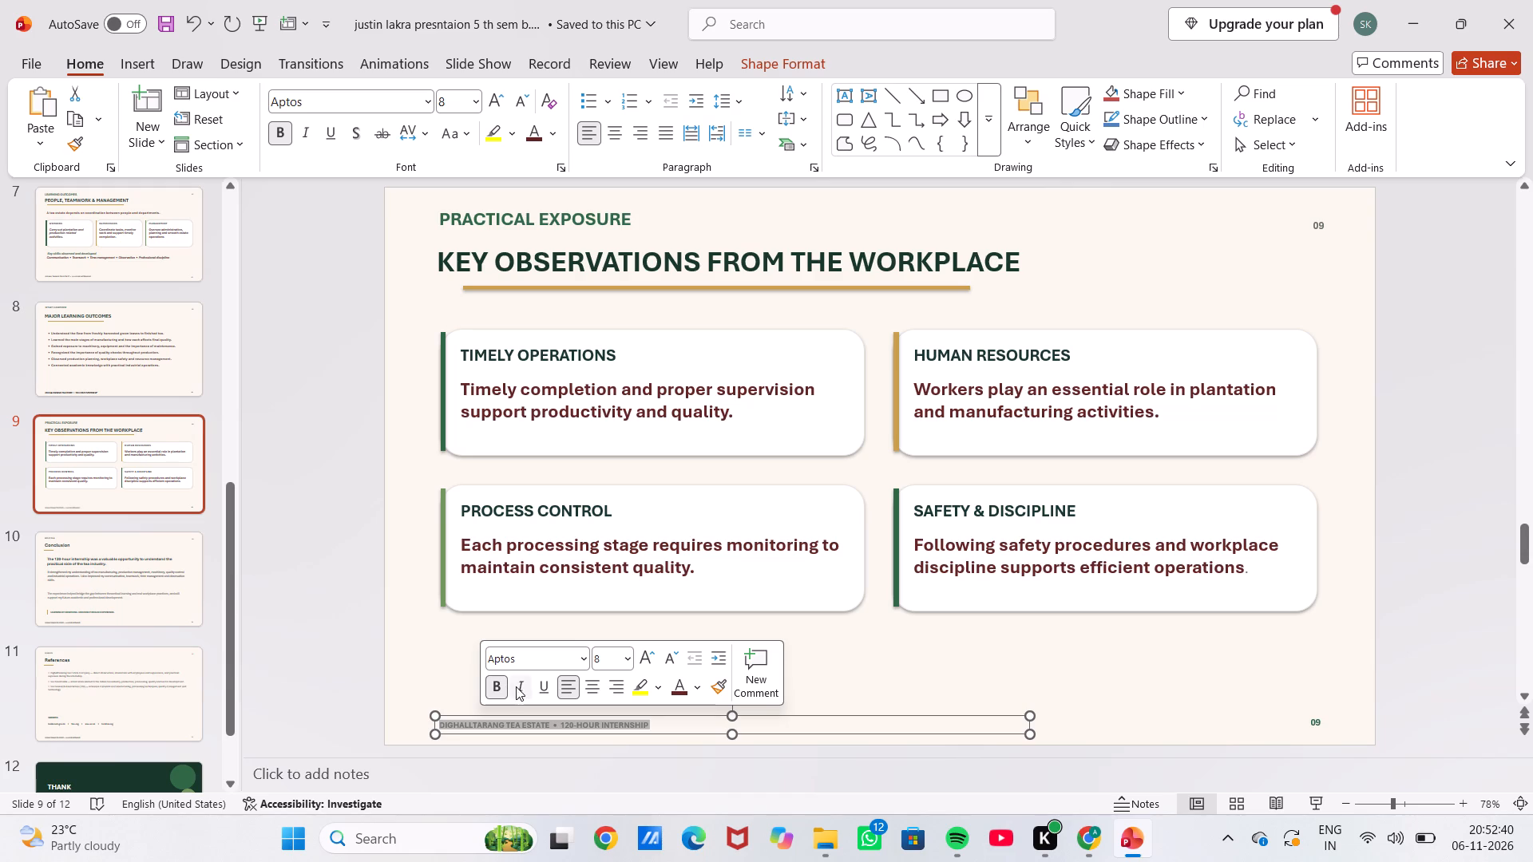
click(518, 687)
double_click(647, 660)
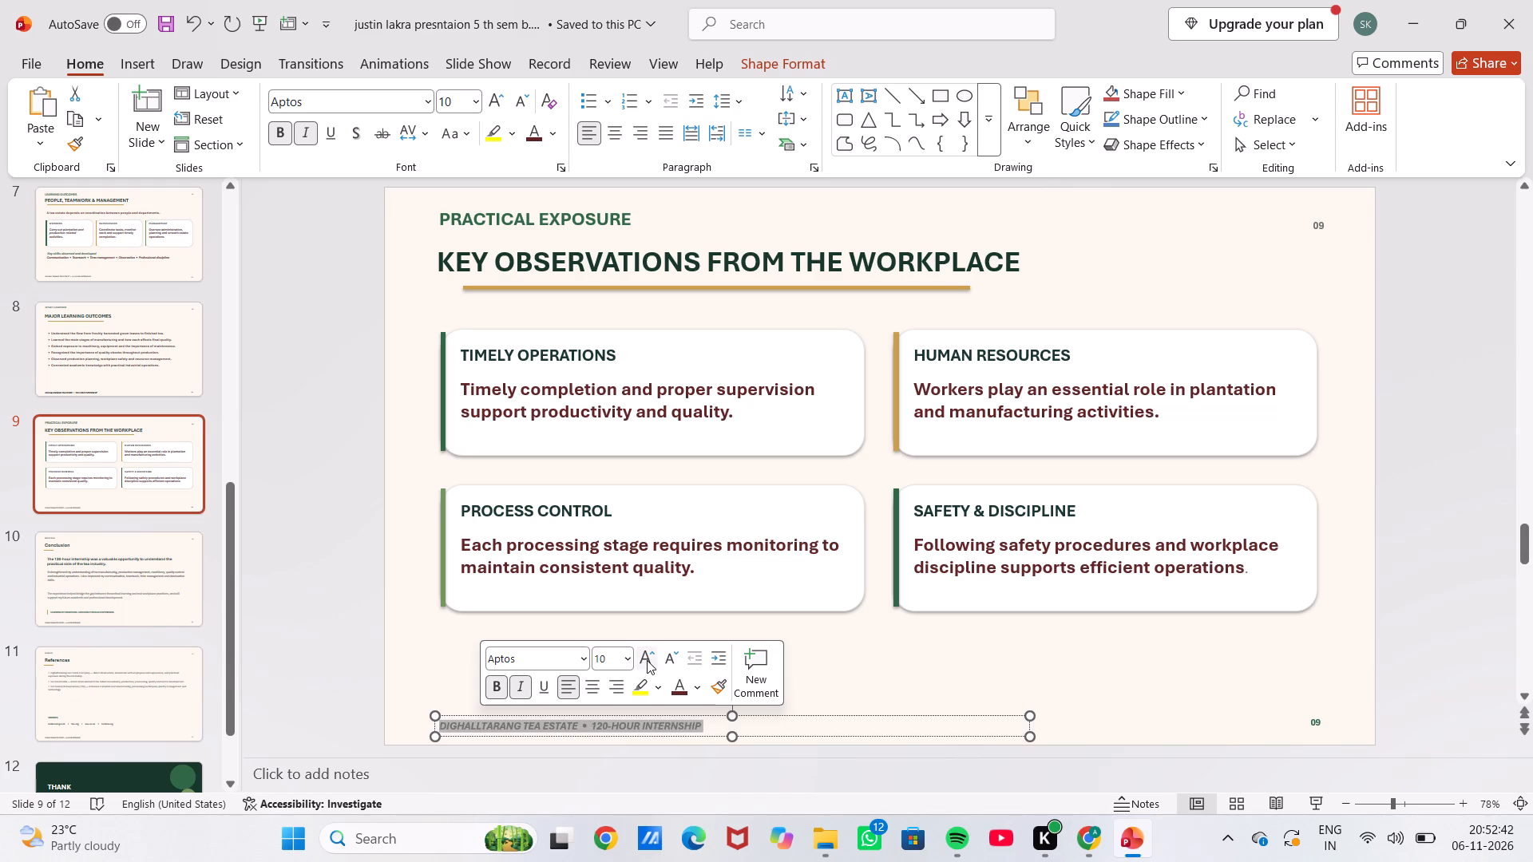
click(691, 686)
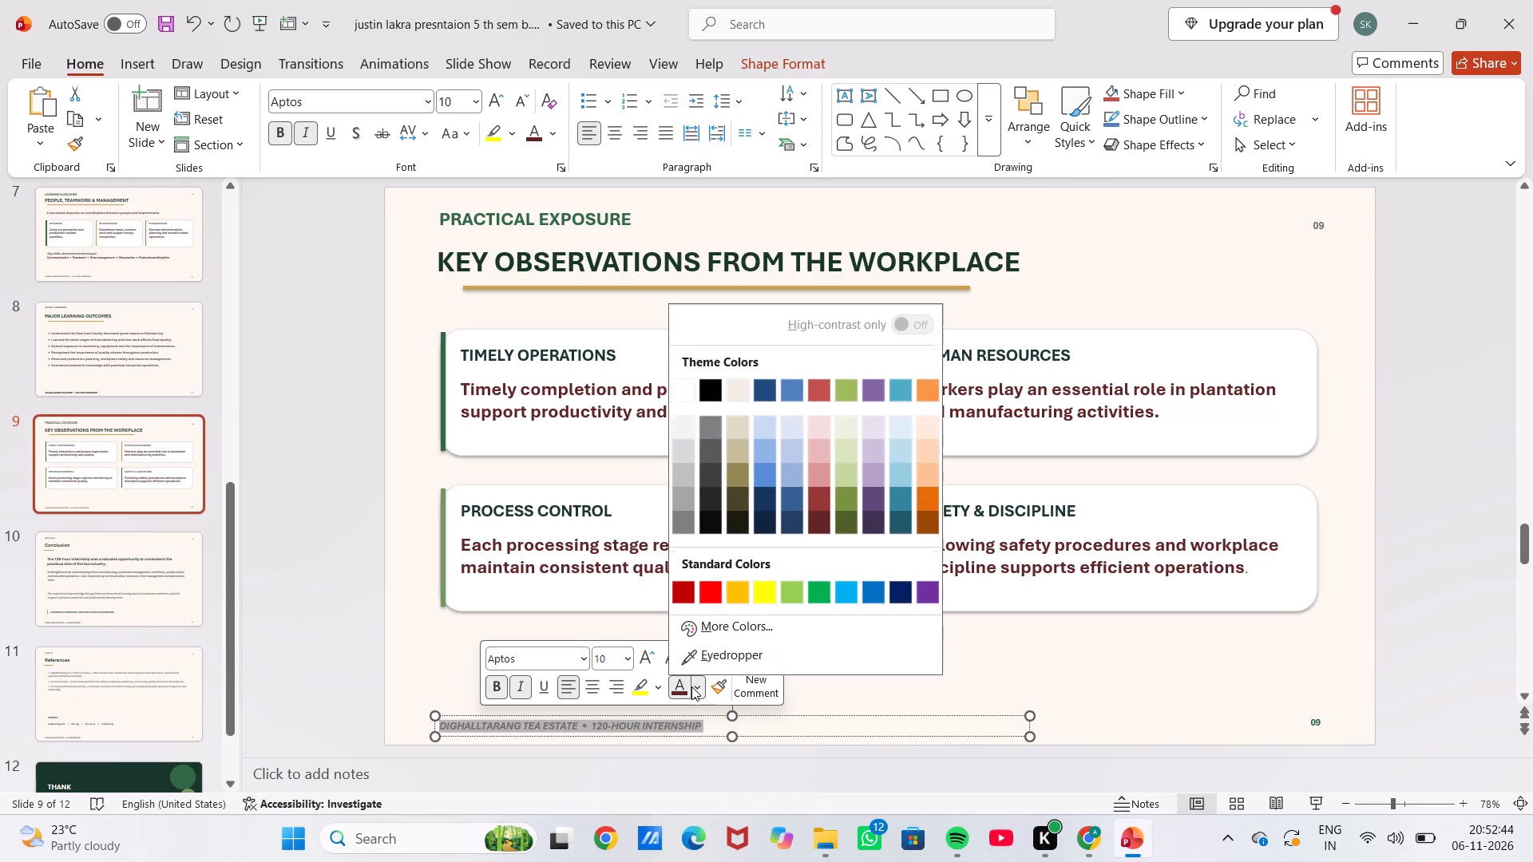
click(715, 389)
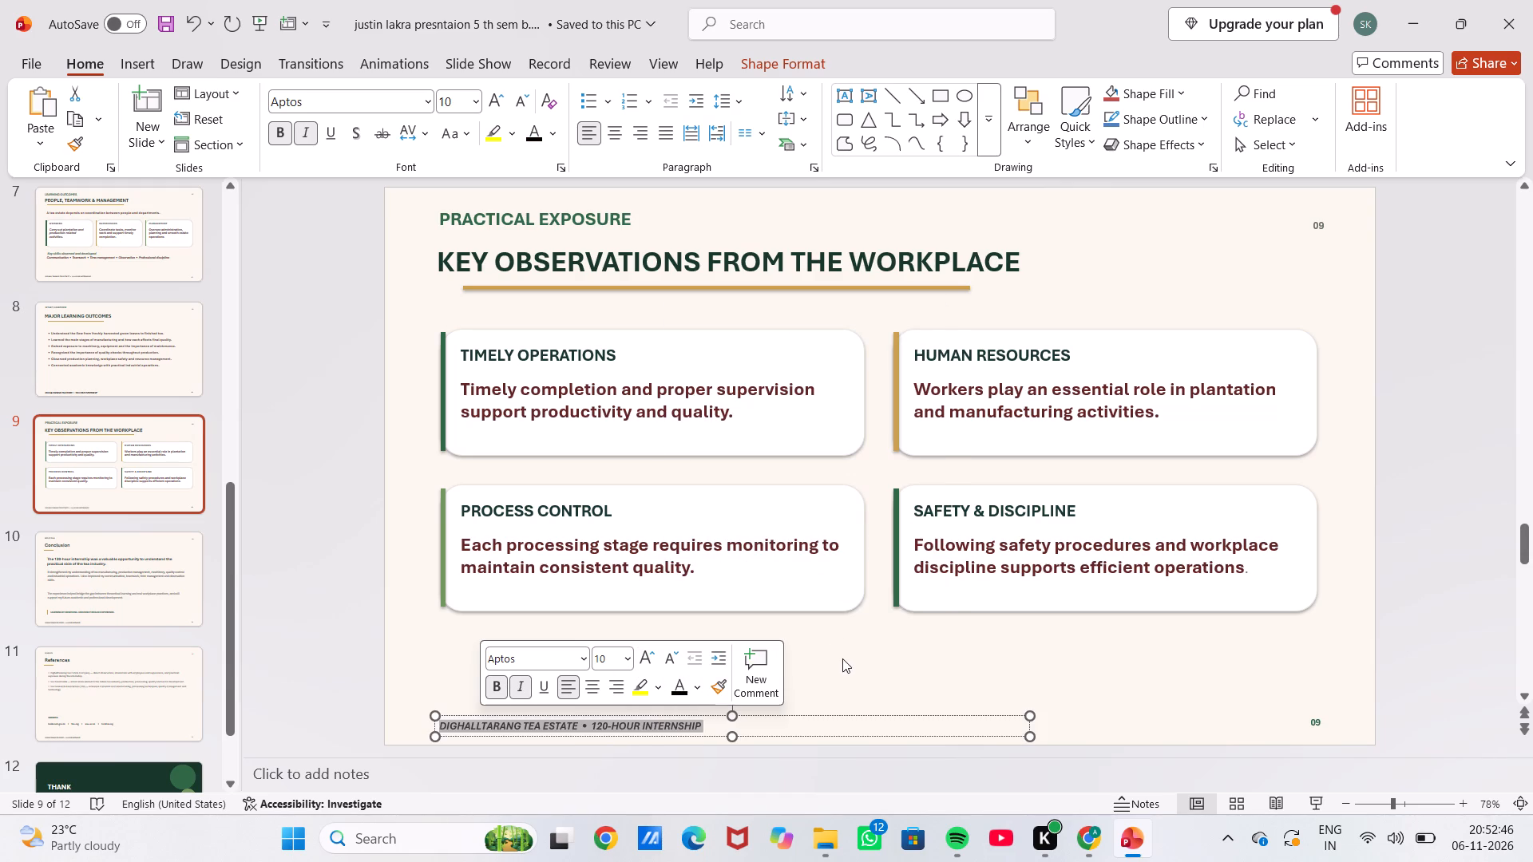
click(846, 662)
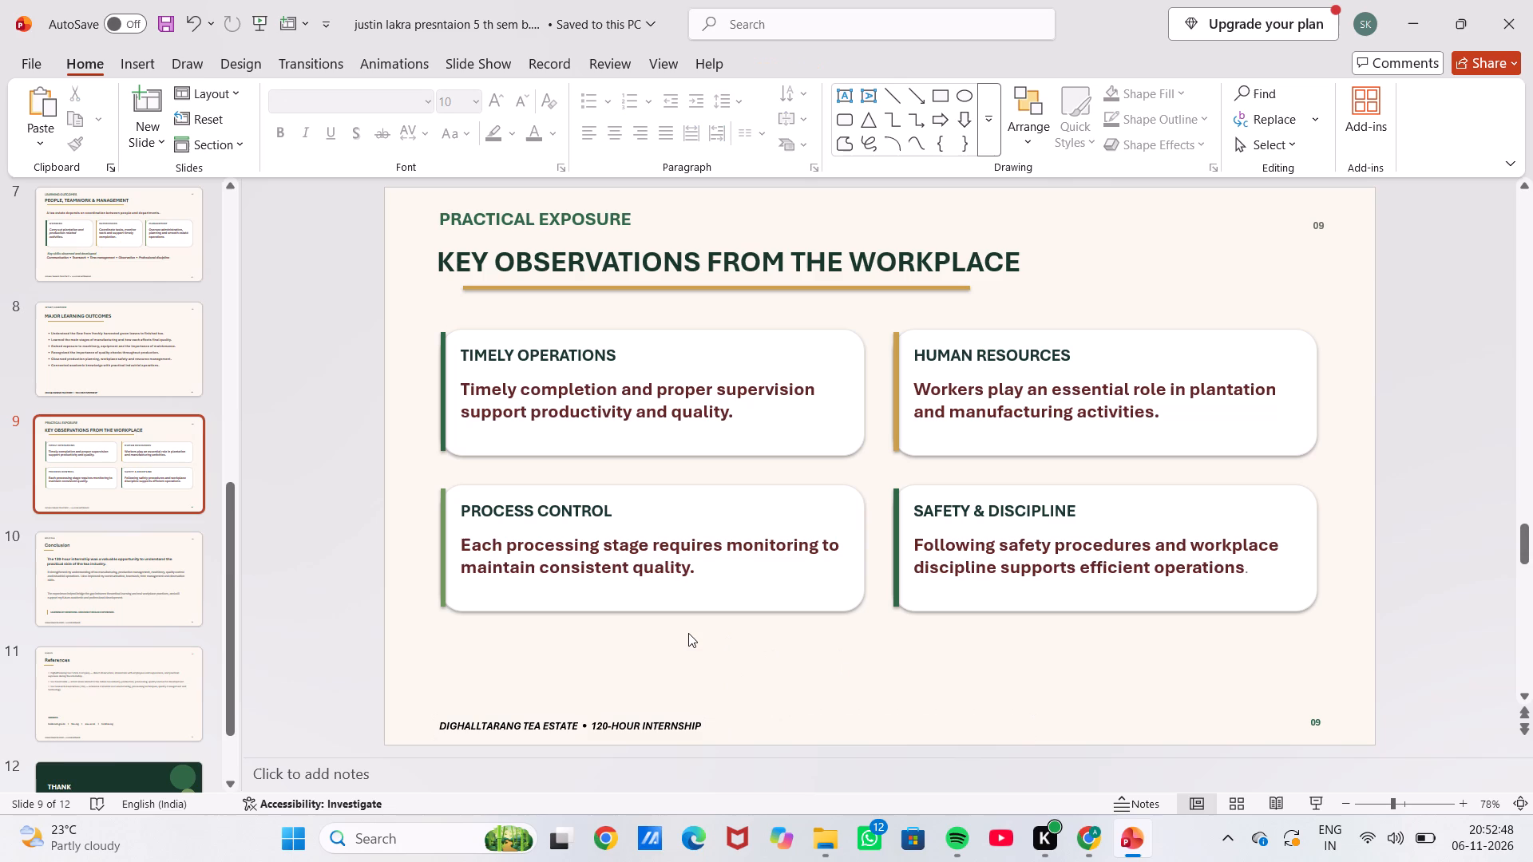
Enlarge the bold "REFLECTION" label on slide 10 to size 20 and narrow its text box to just past the word.
click(125, 578)
click(125, 578)
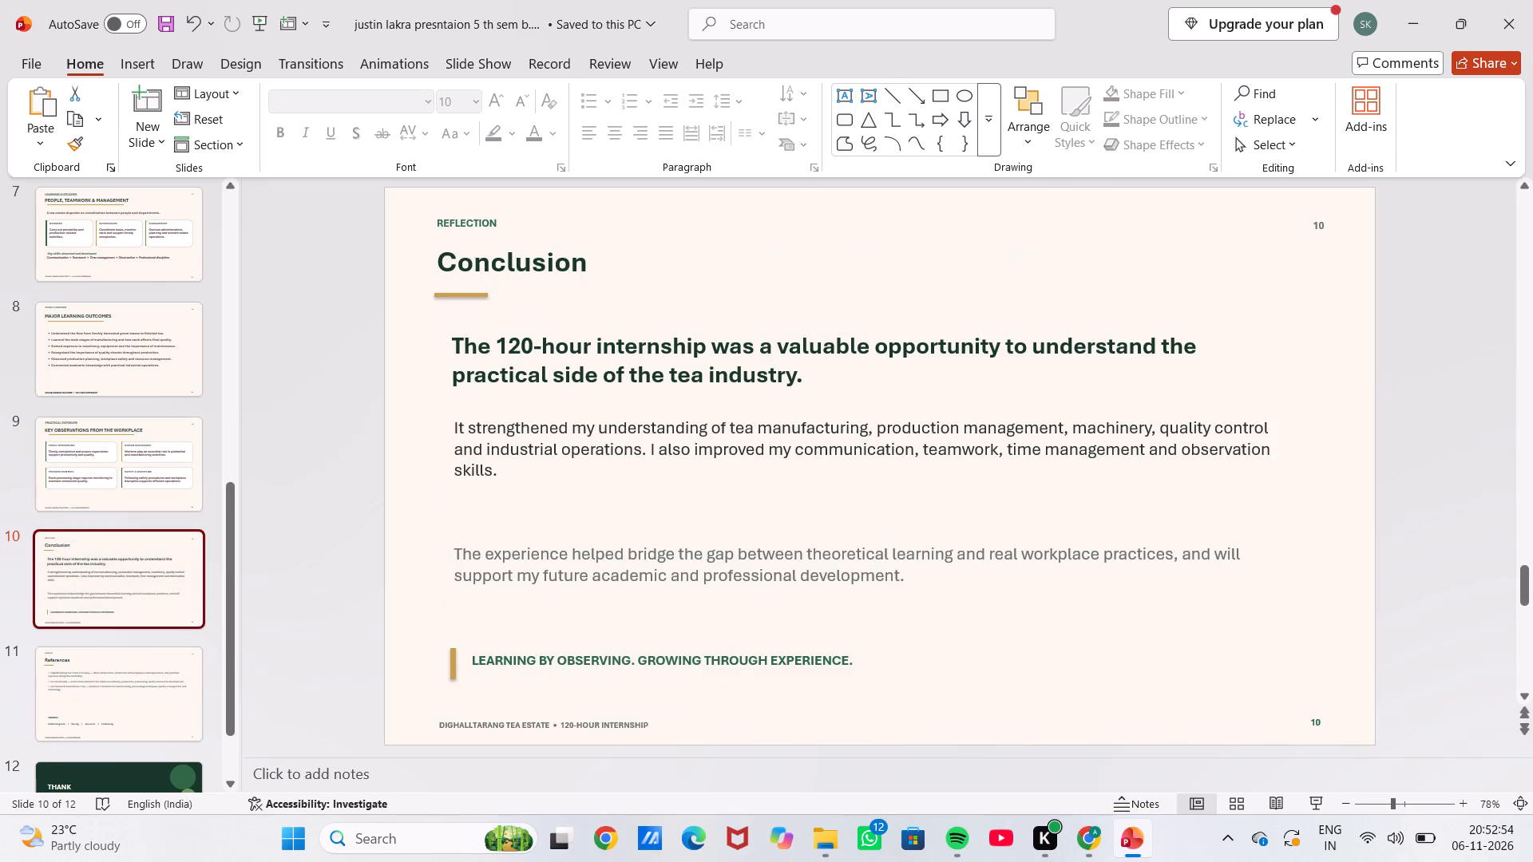
drag(438, 220, 469, 220)
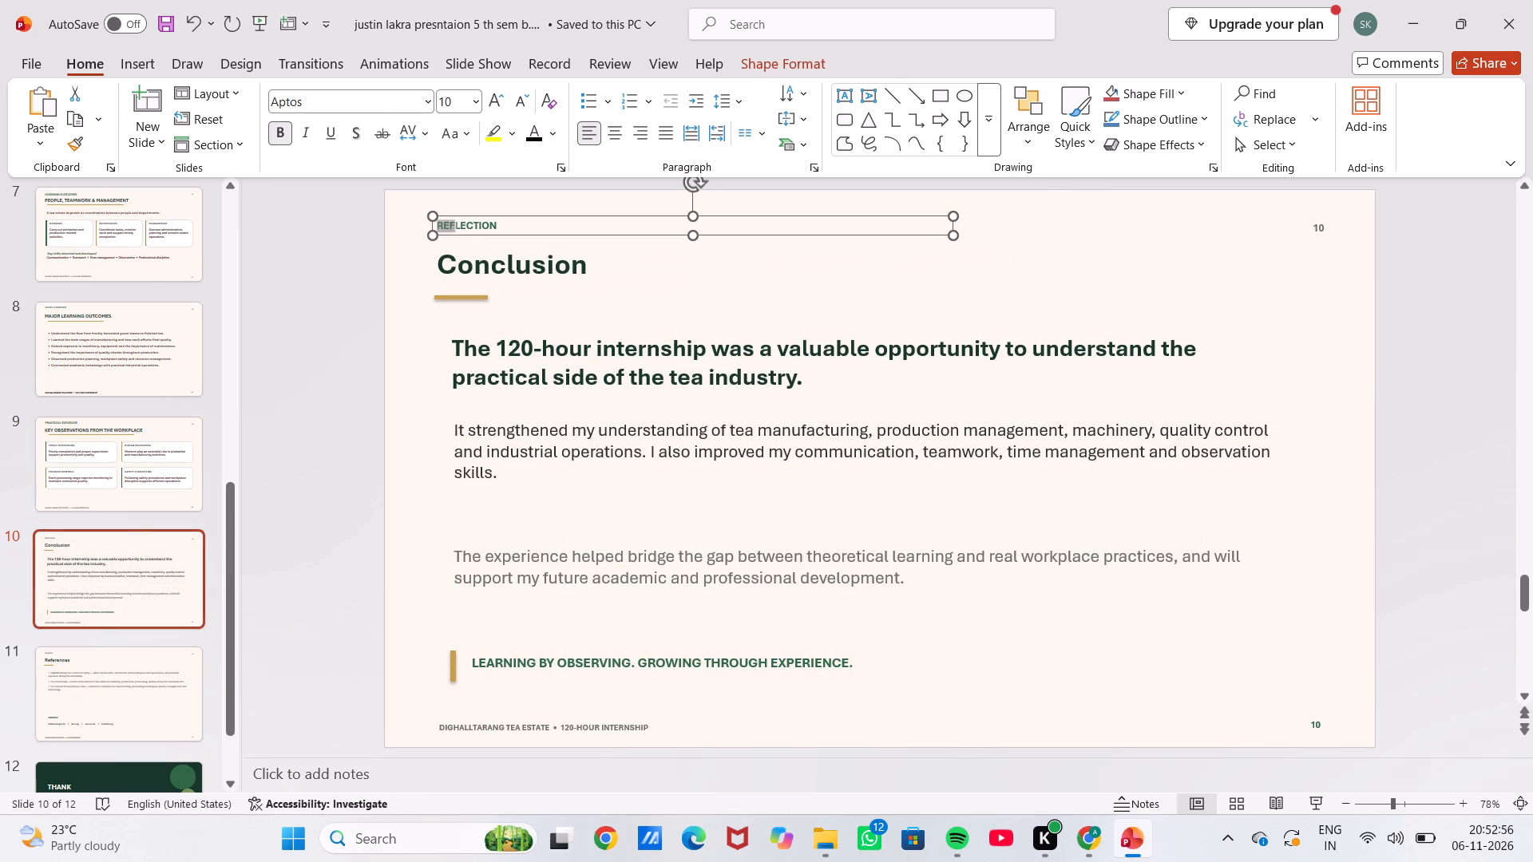
drag(469, 220, 502, 223)
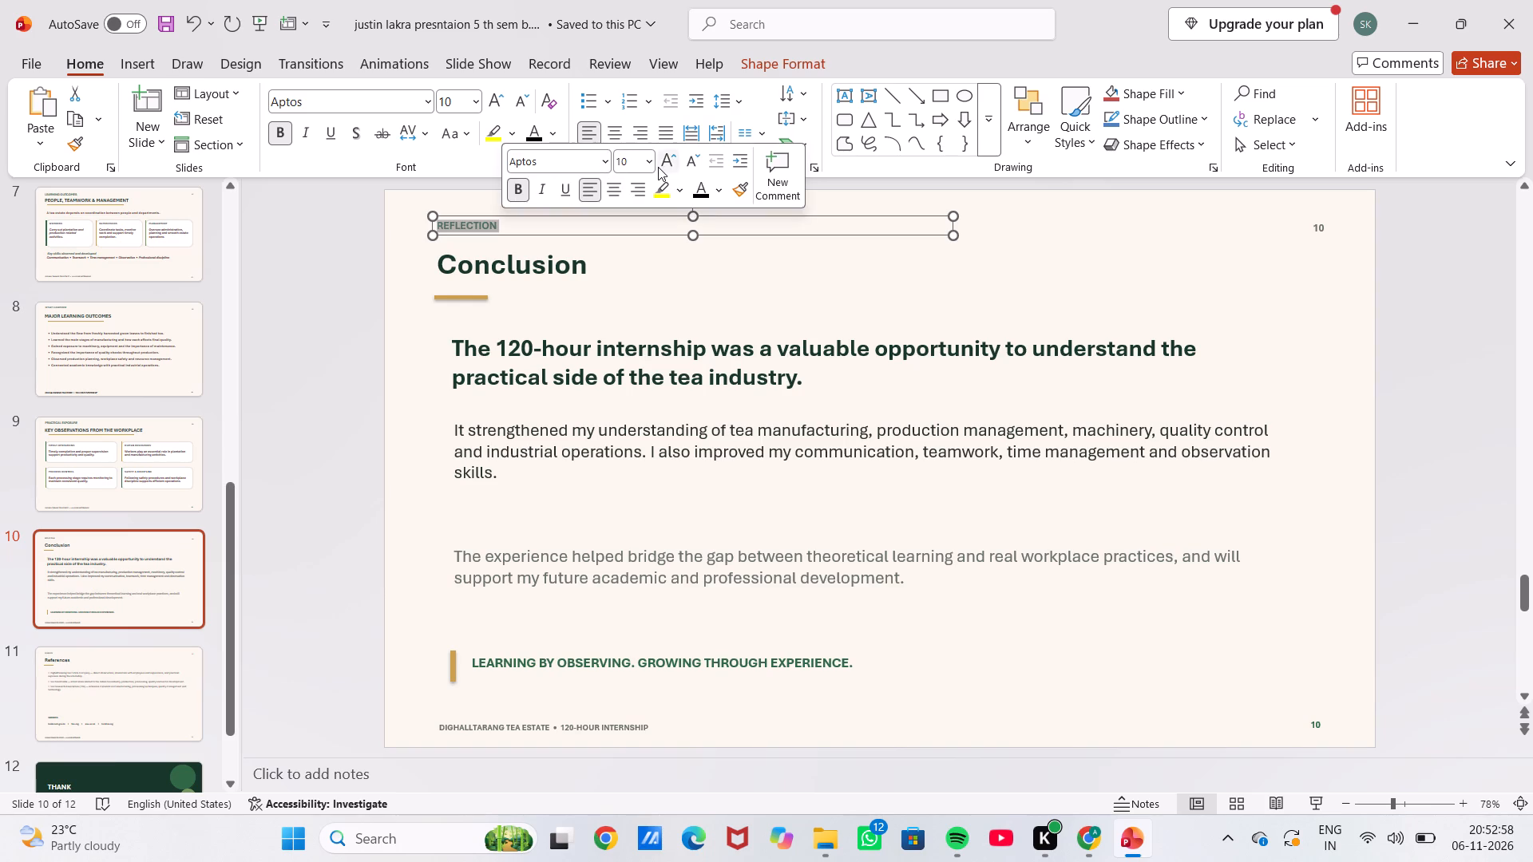
triple_click(665, 167)
click(665, 167)
triple_click(665, 167)
click(665, 167)
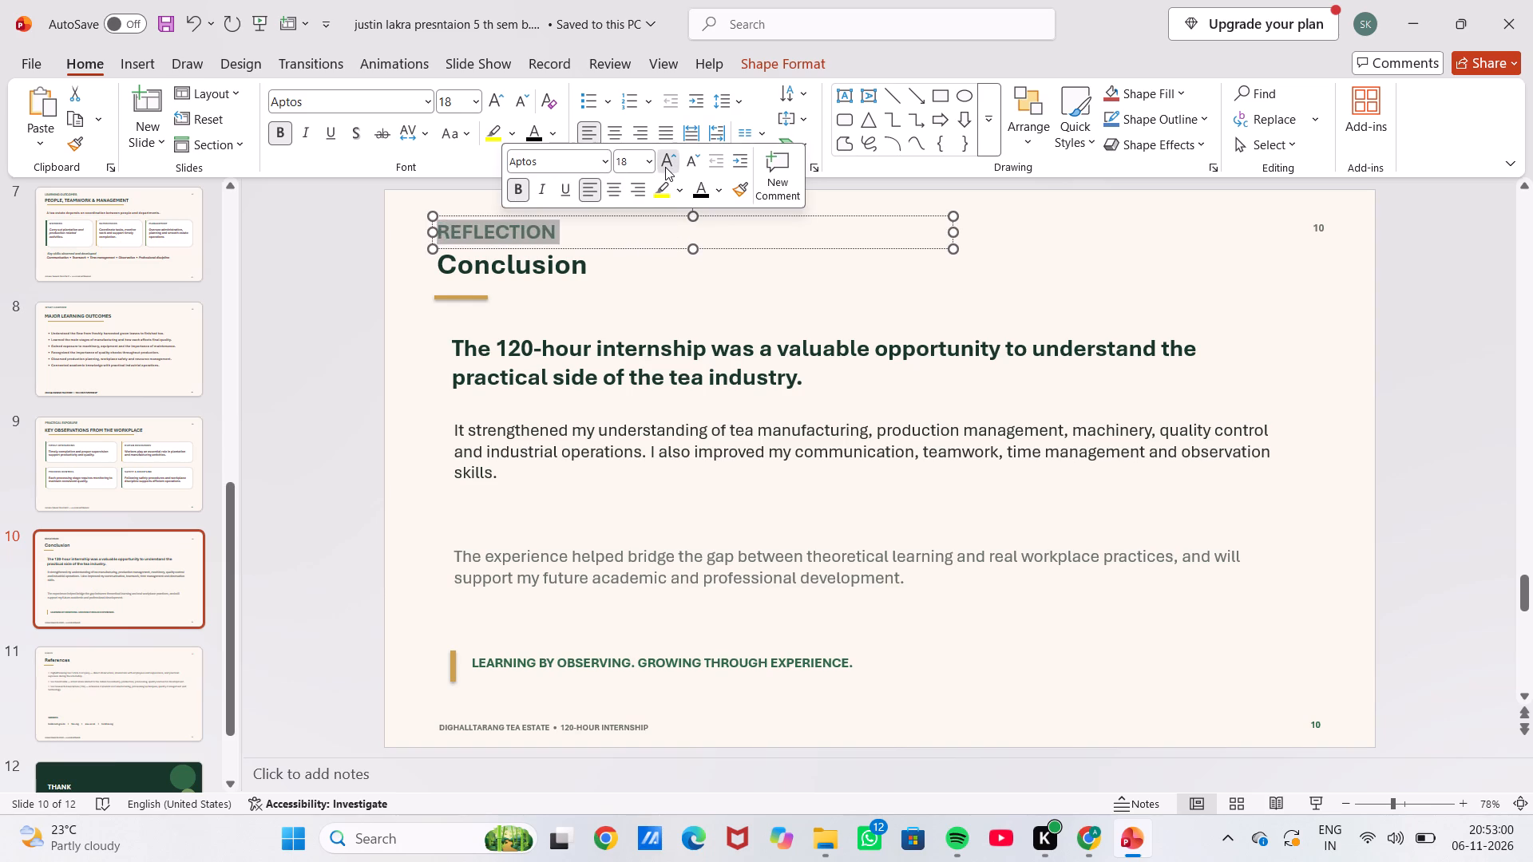
click(693, 160)
click(518, 189)
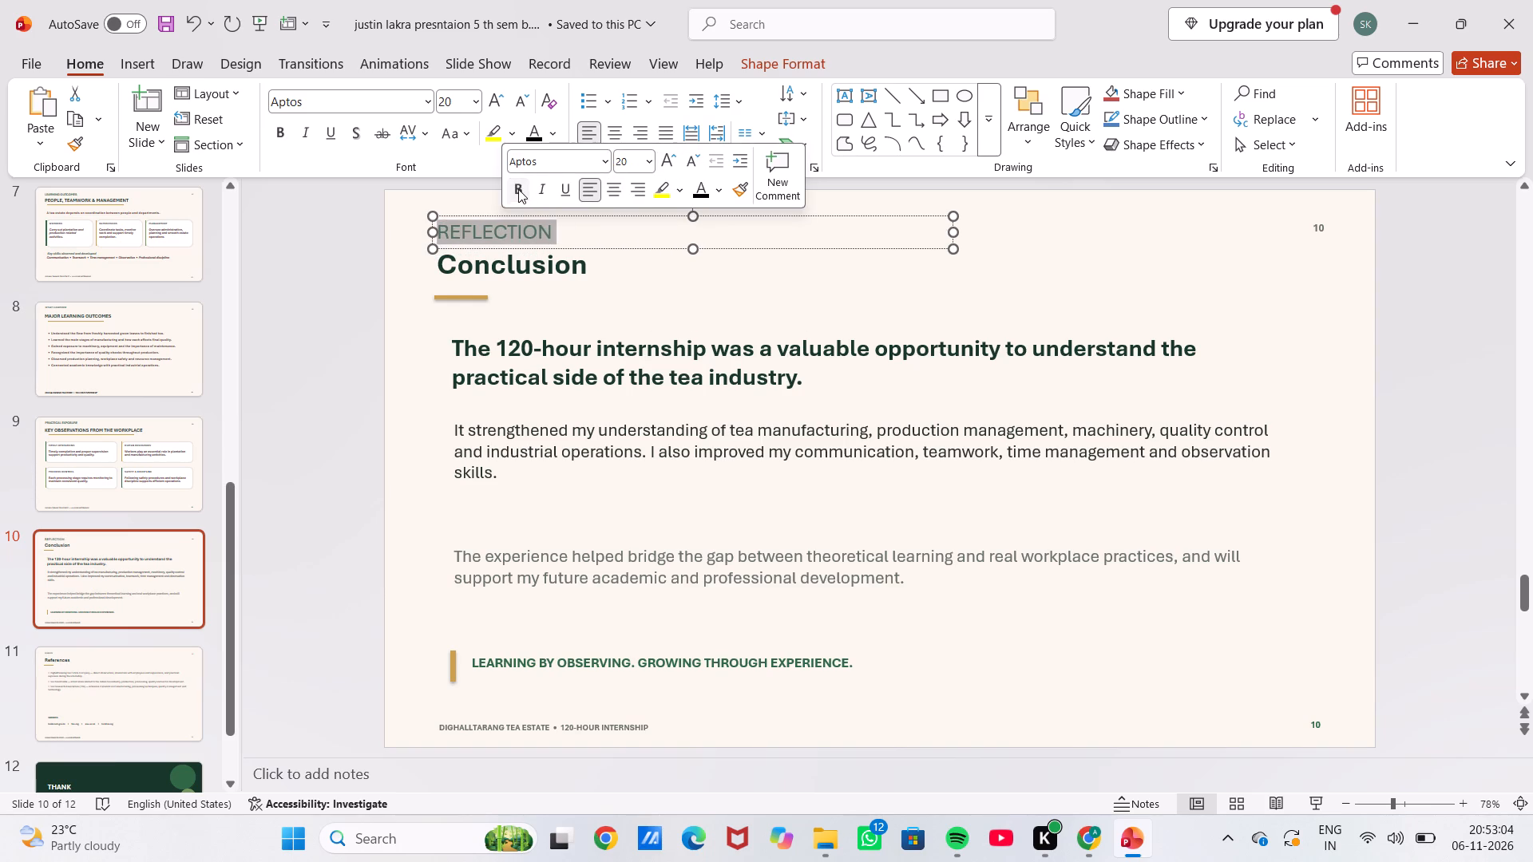
click(518, 189)
drag(951, 232, 747, 227)
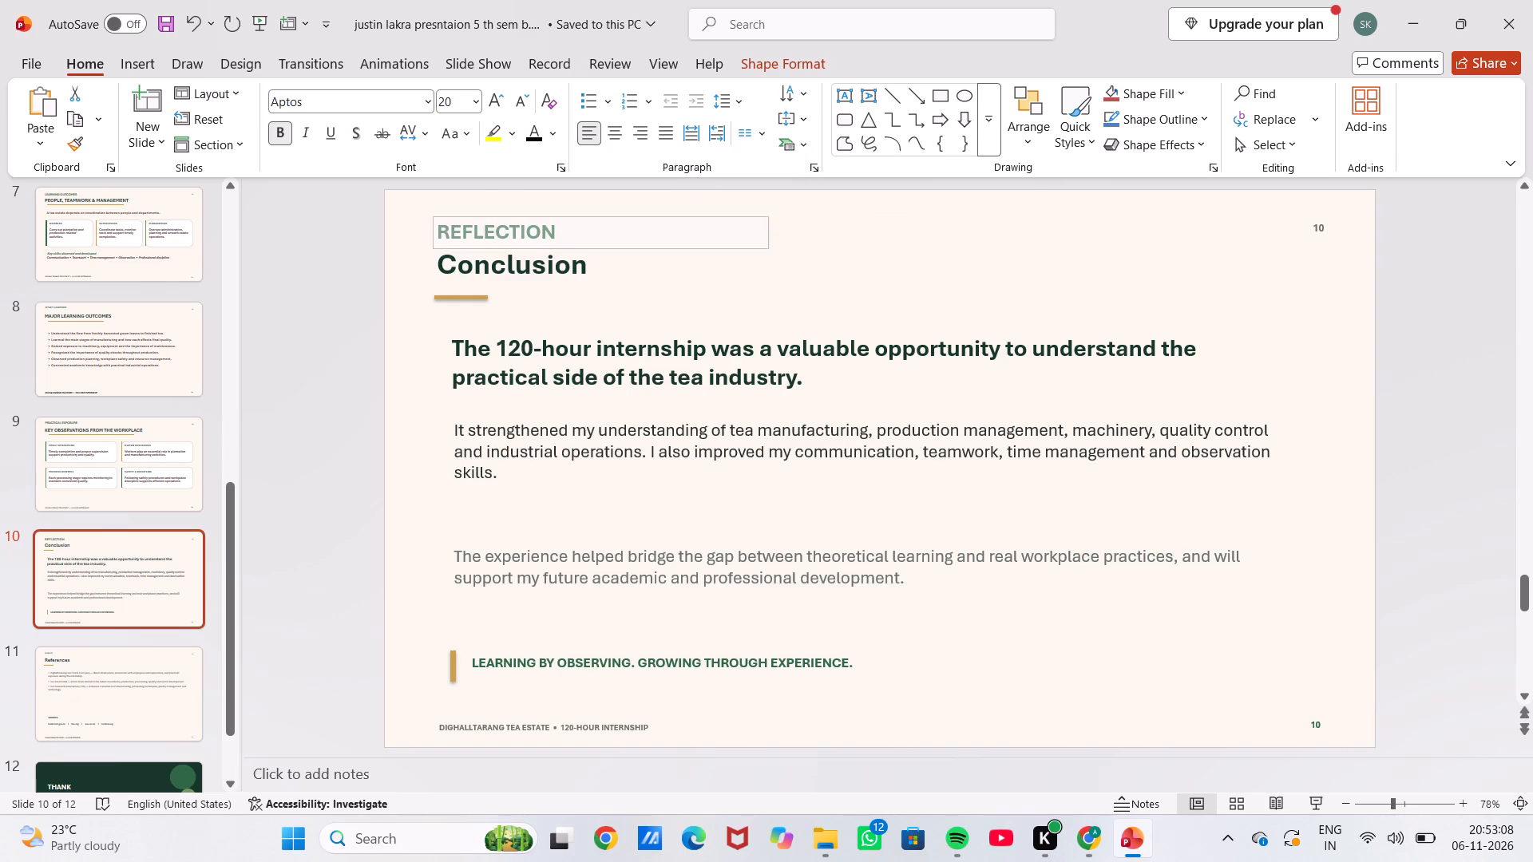
drag(747, 227, 586, 235)
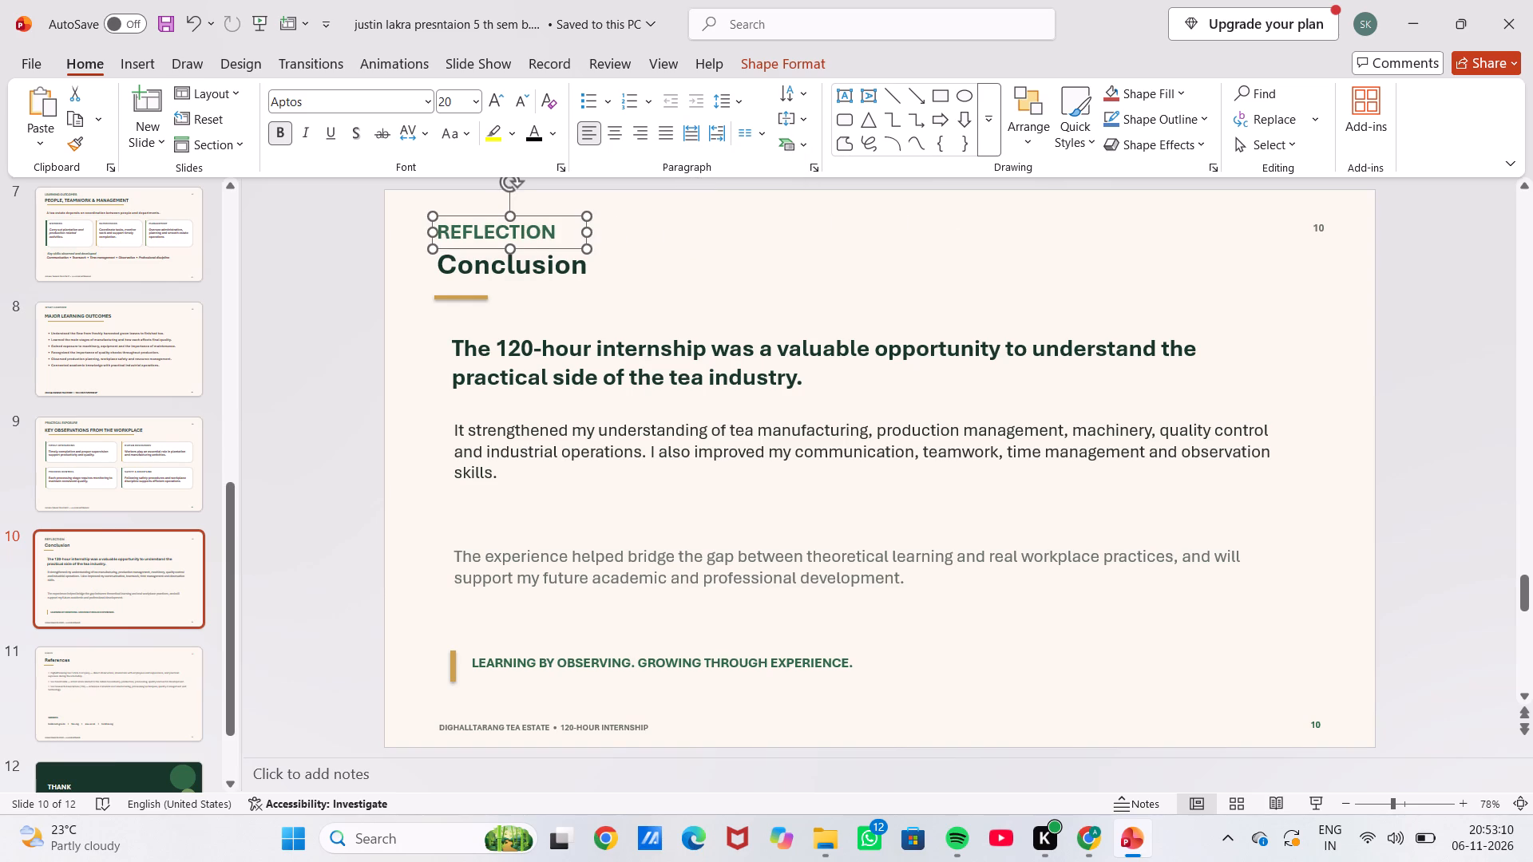
Change slide 10's title "Conclusion" to uppercase.
click(669, 253)
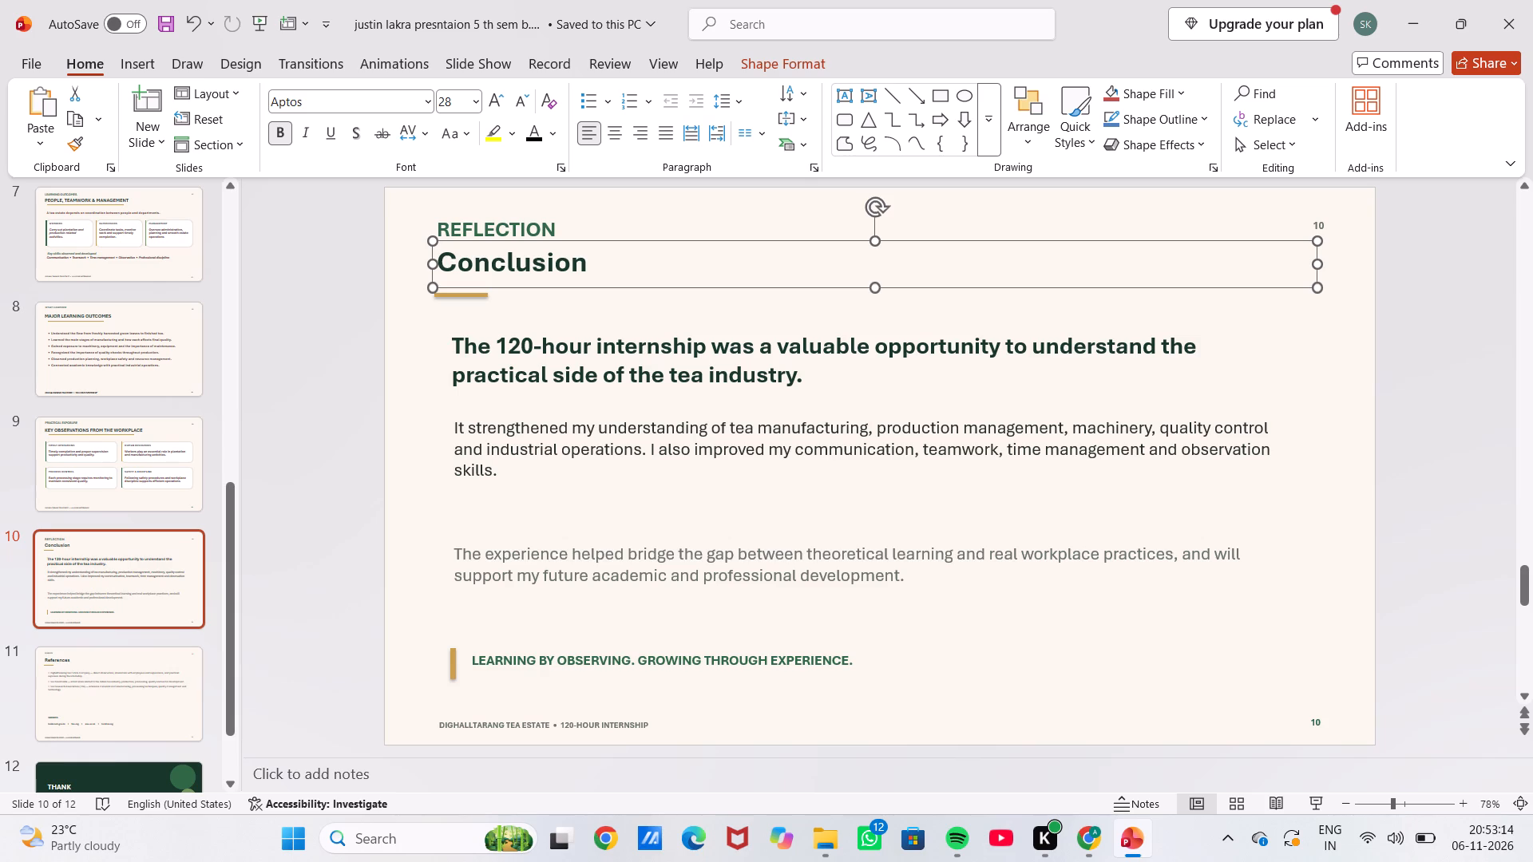
drag(584, 267, 512, 259)
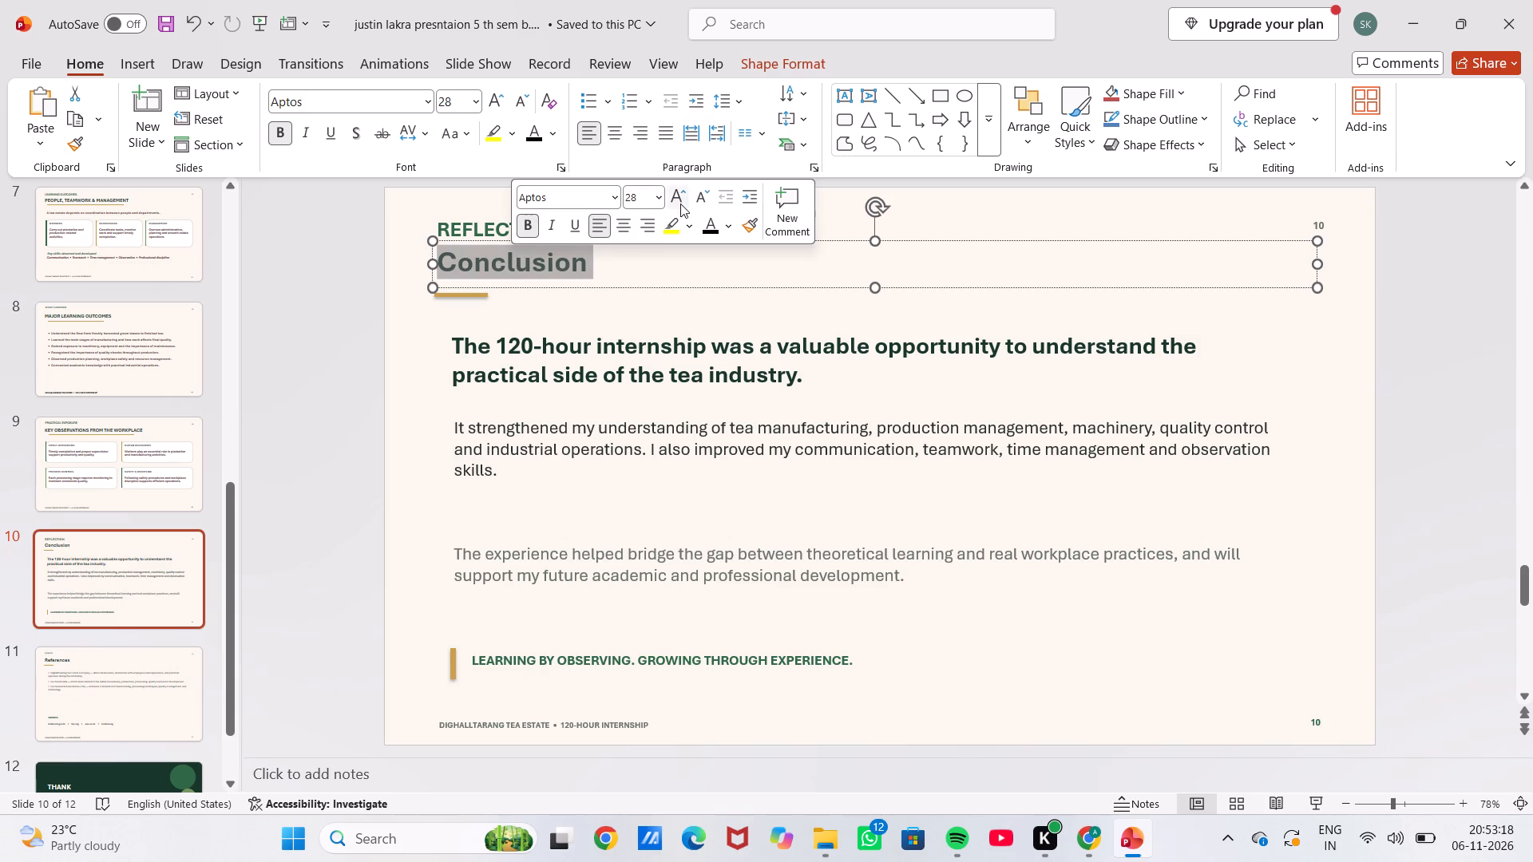
click(470, 135)
click(508, 213)
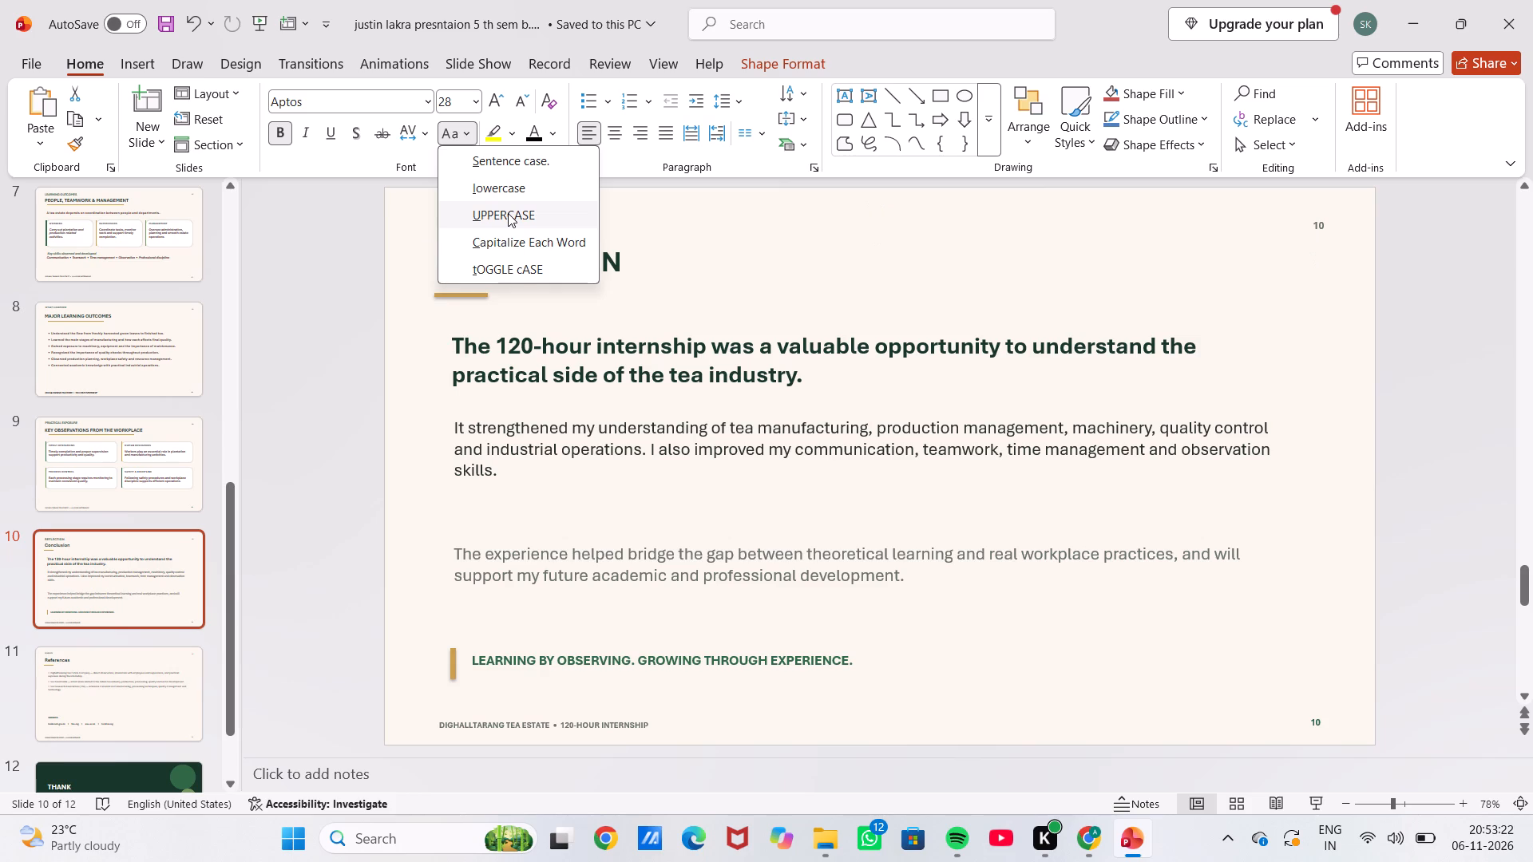
click(524, 299)
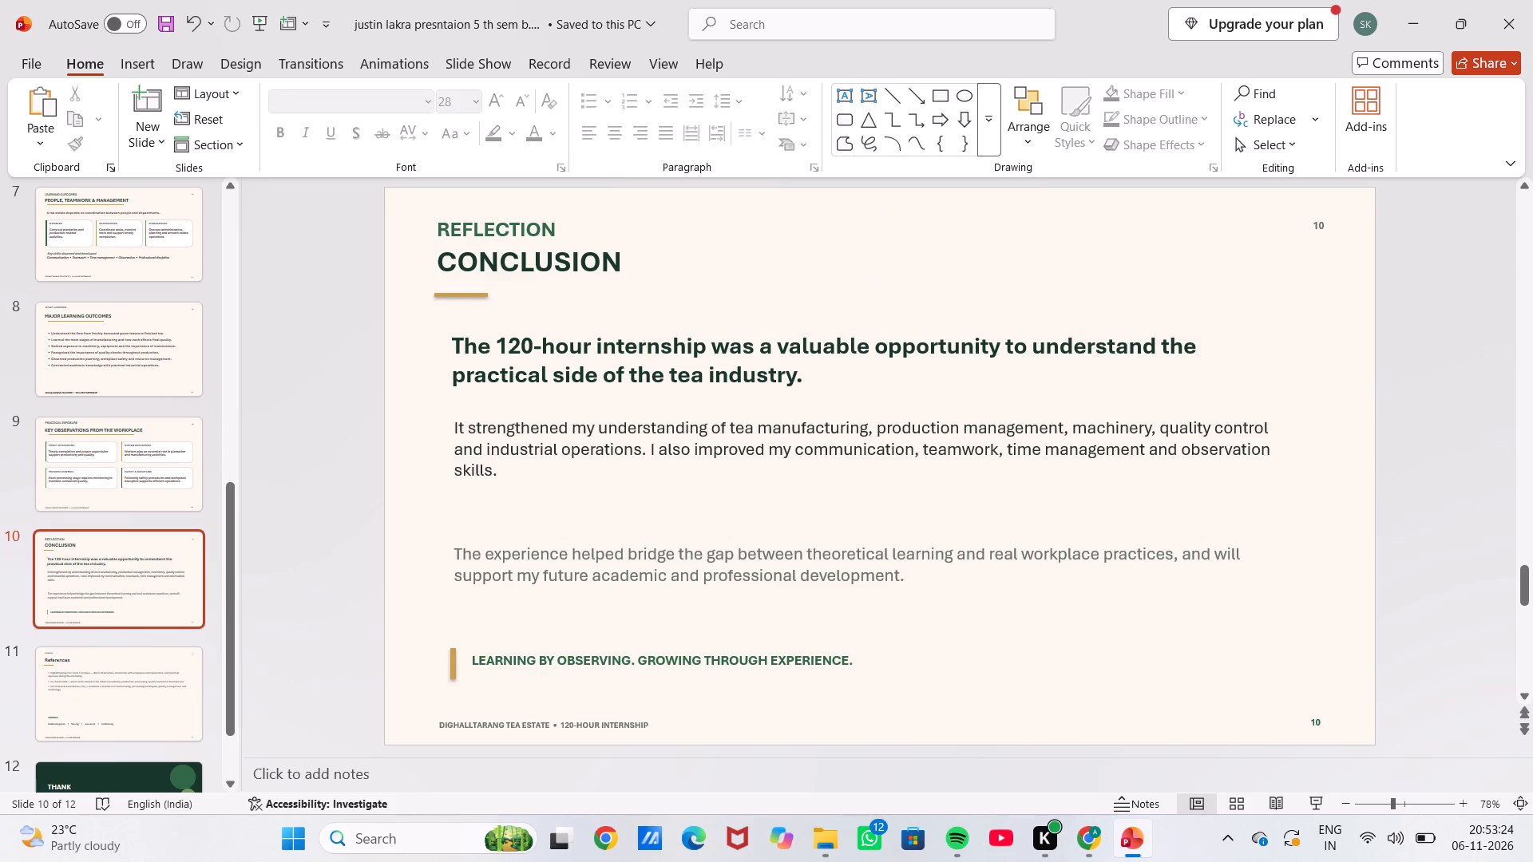
Move the "REFLECTION" label on slide 10 slightly upward, leaving a clear gap above the "CONCLUSION" title.
click(521, 227)
drag(521, 227, 522, 215)
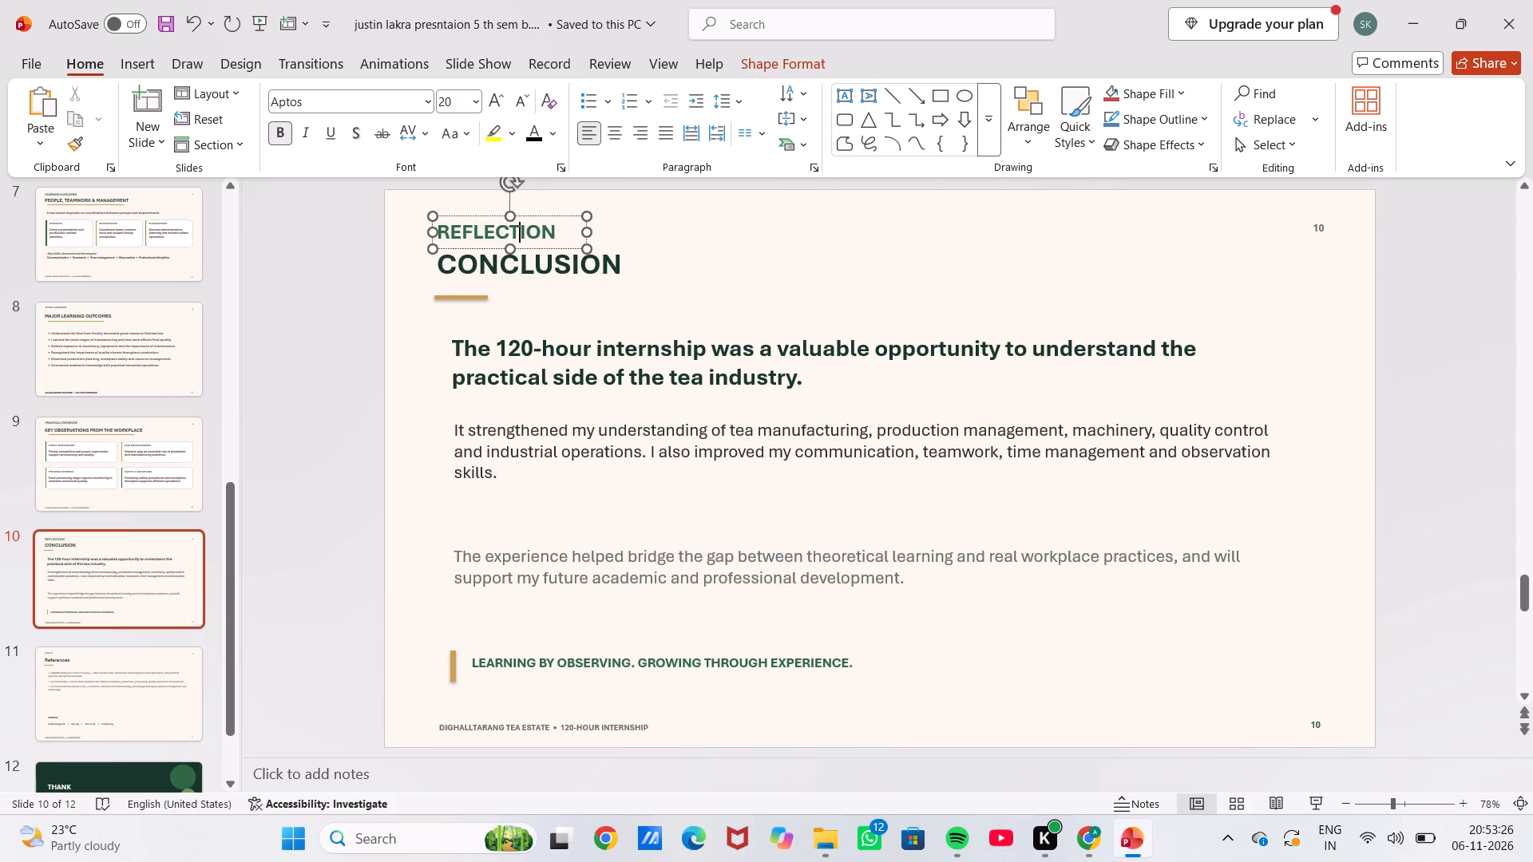
drag(522, 215, 523, 214)
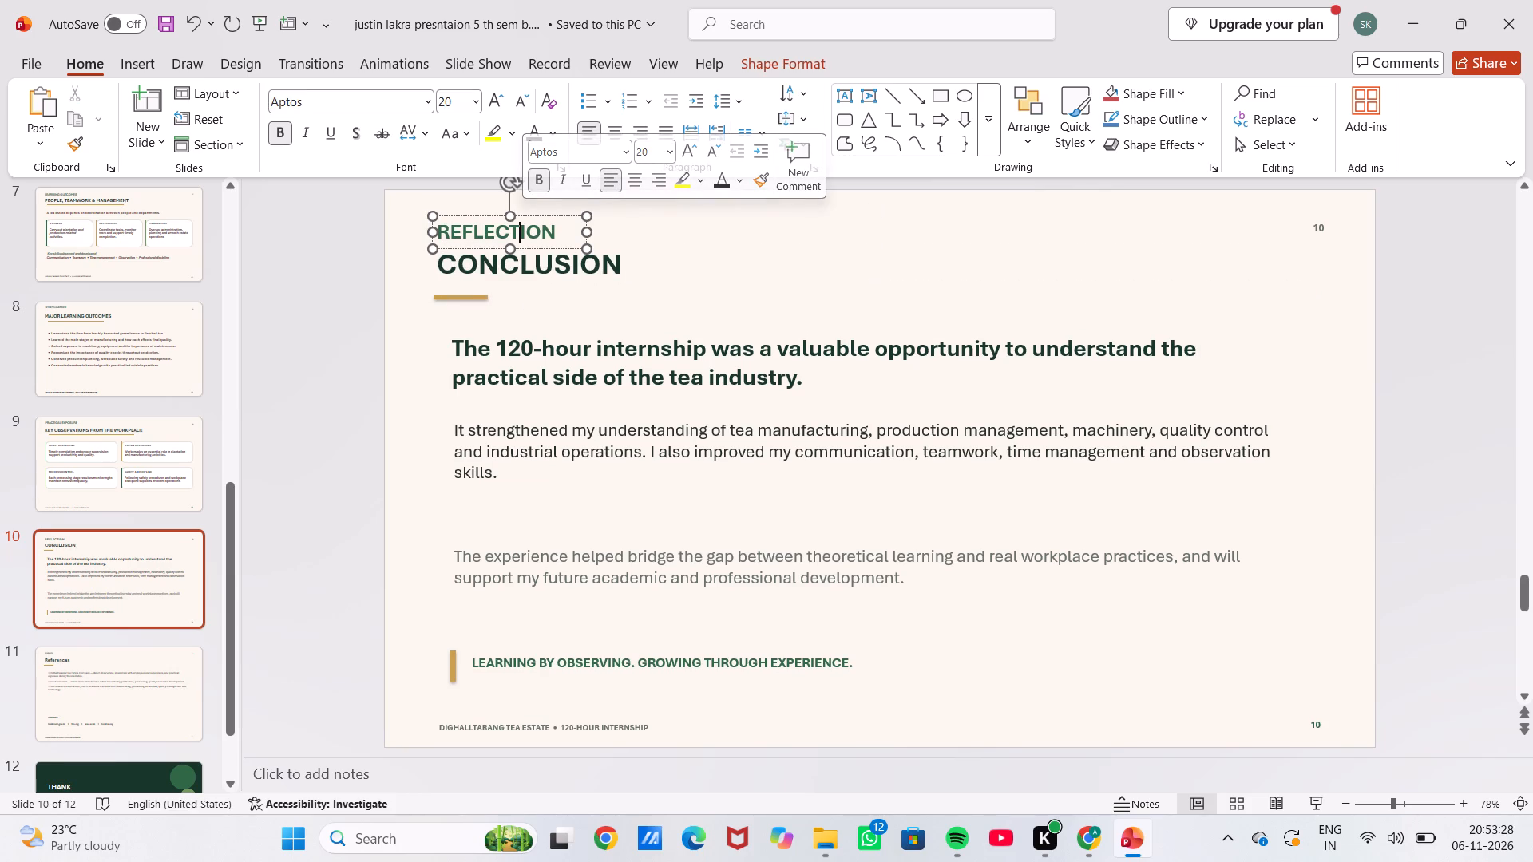
click(481, 224)
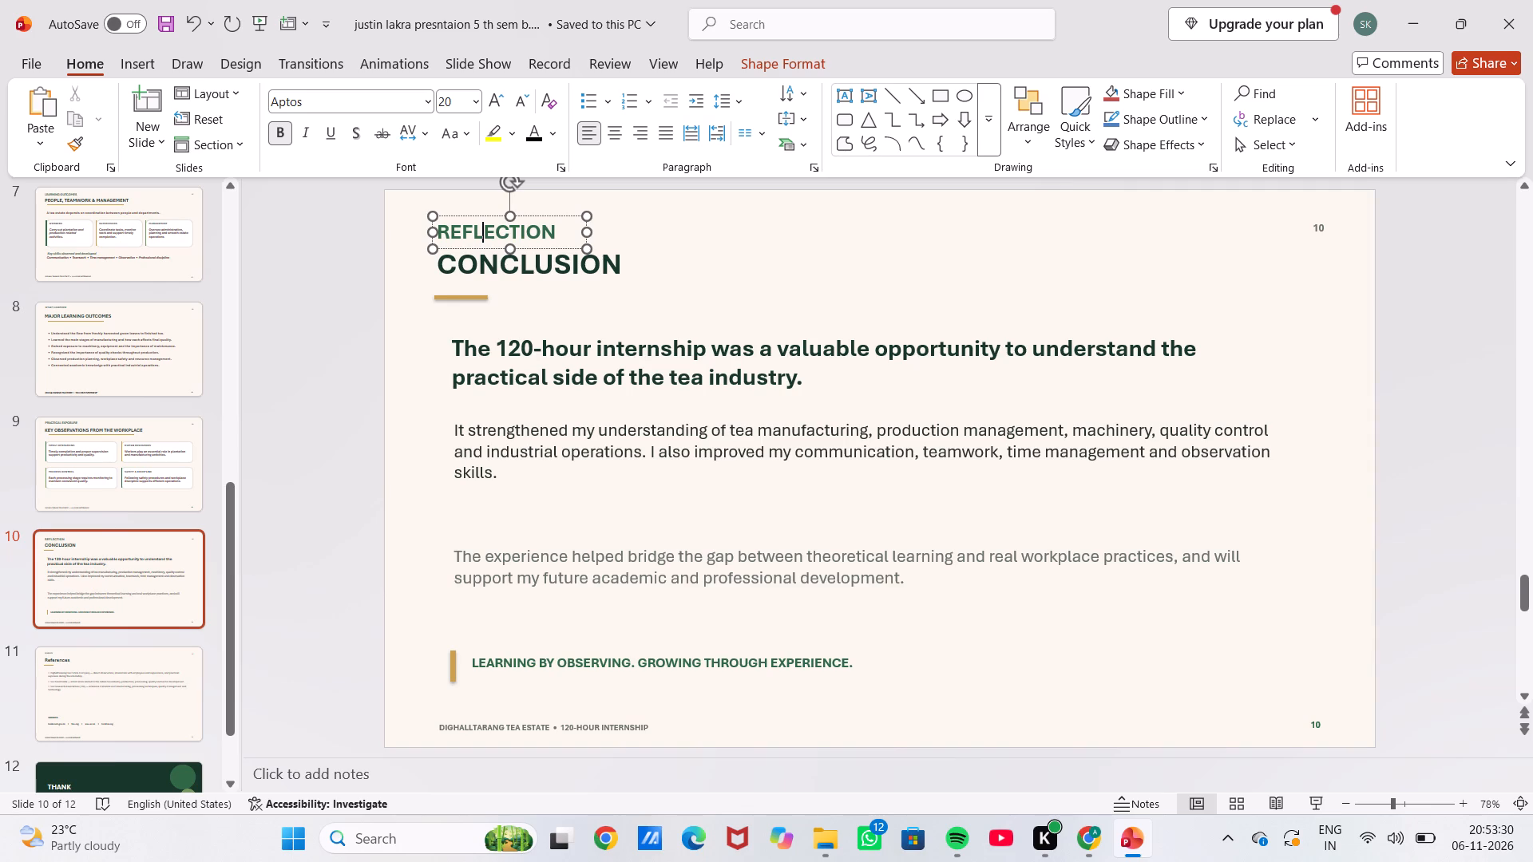
drag(538, 229, 546, 211)
click(621, 231)
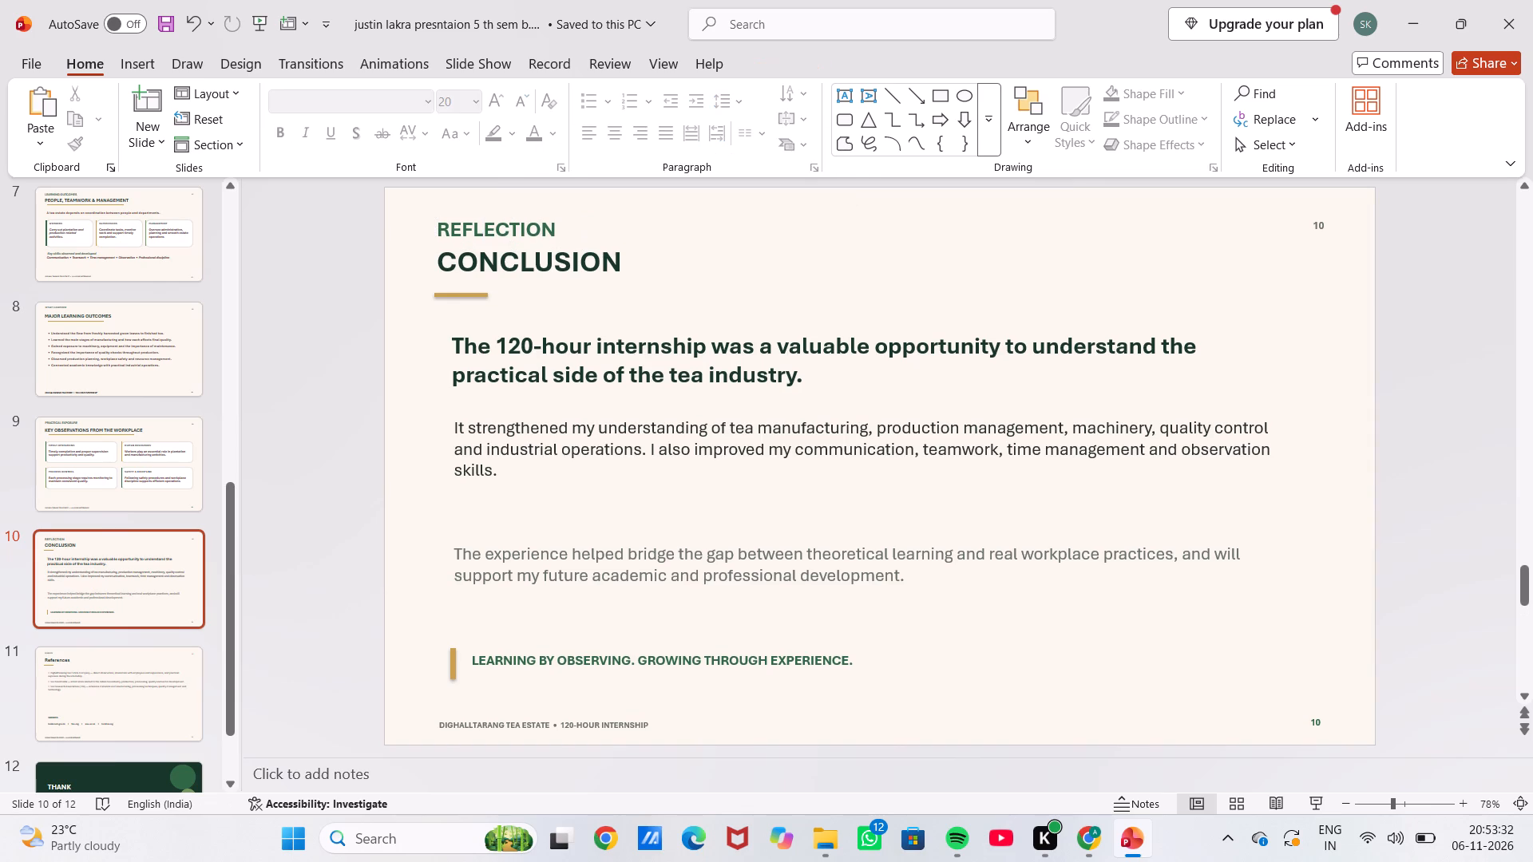
drag(571, 226, 574, 218)
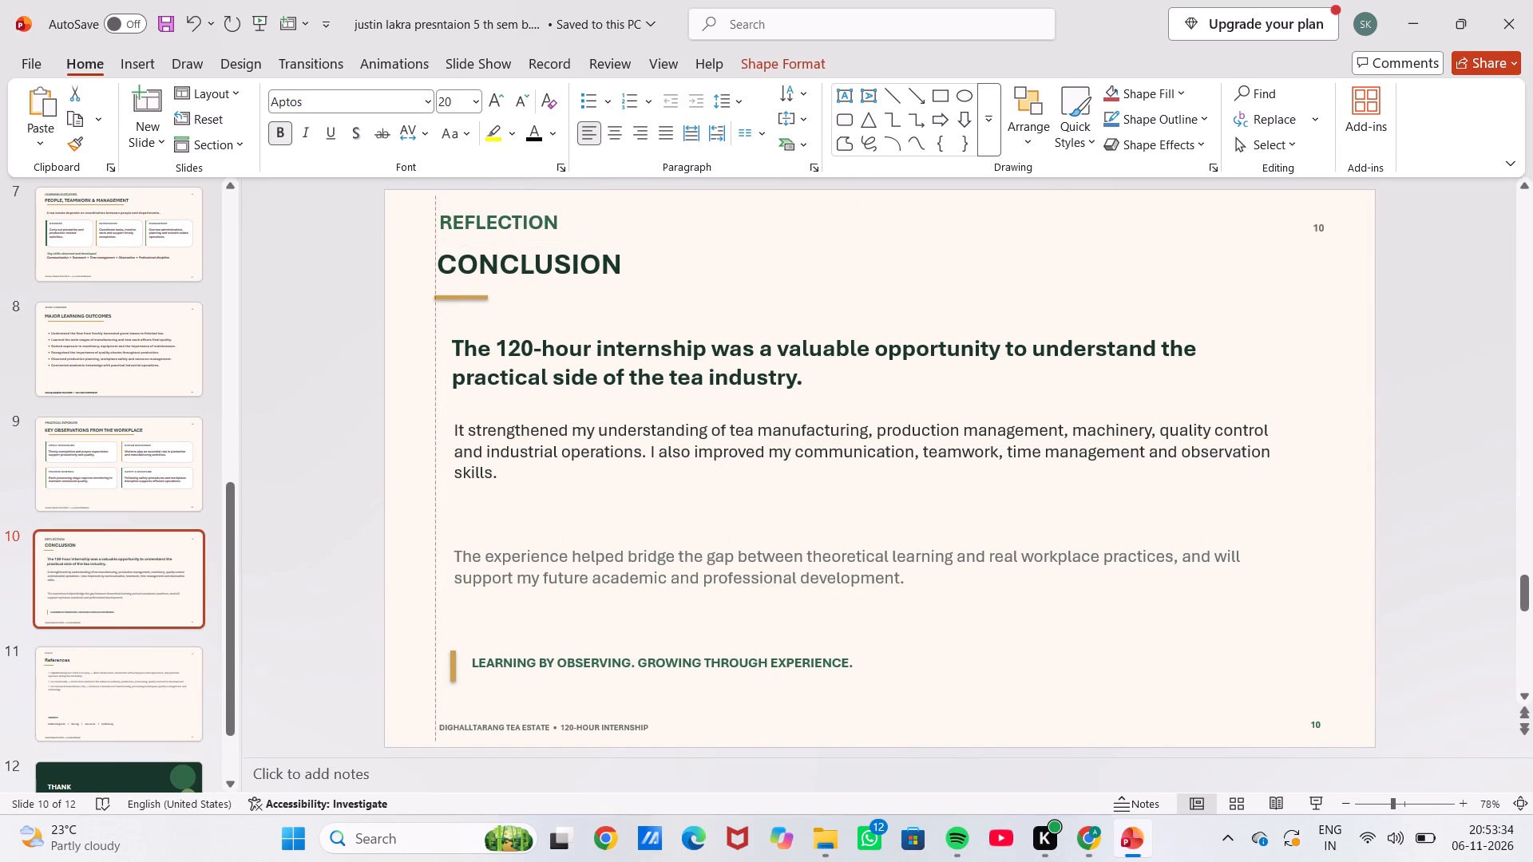
drag(574, 218, 573, 211)
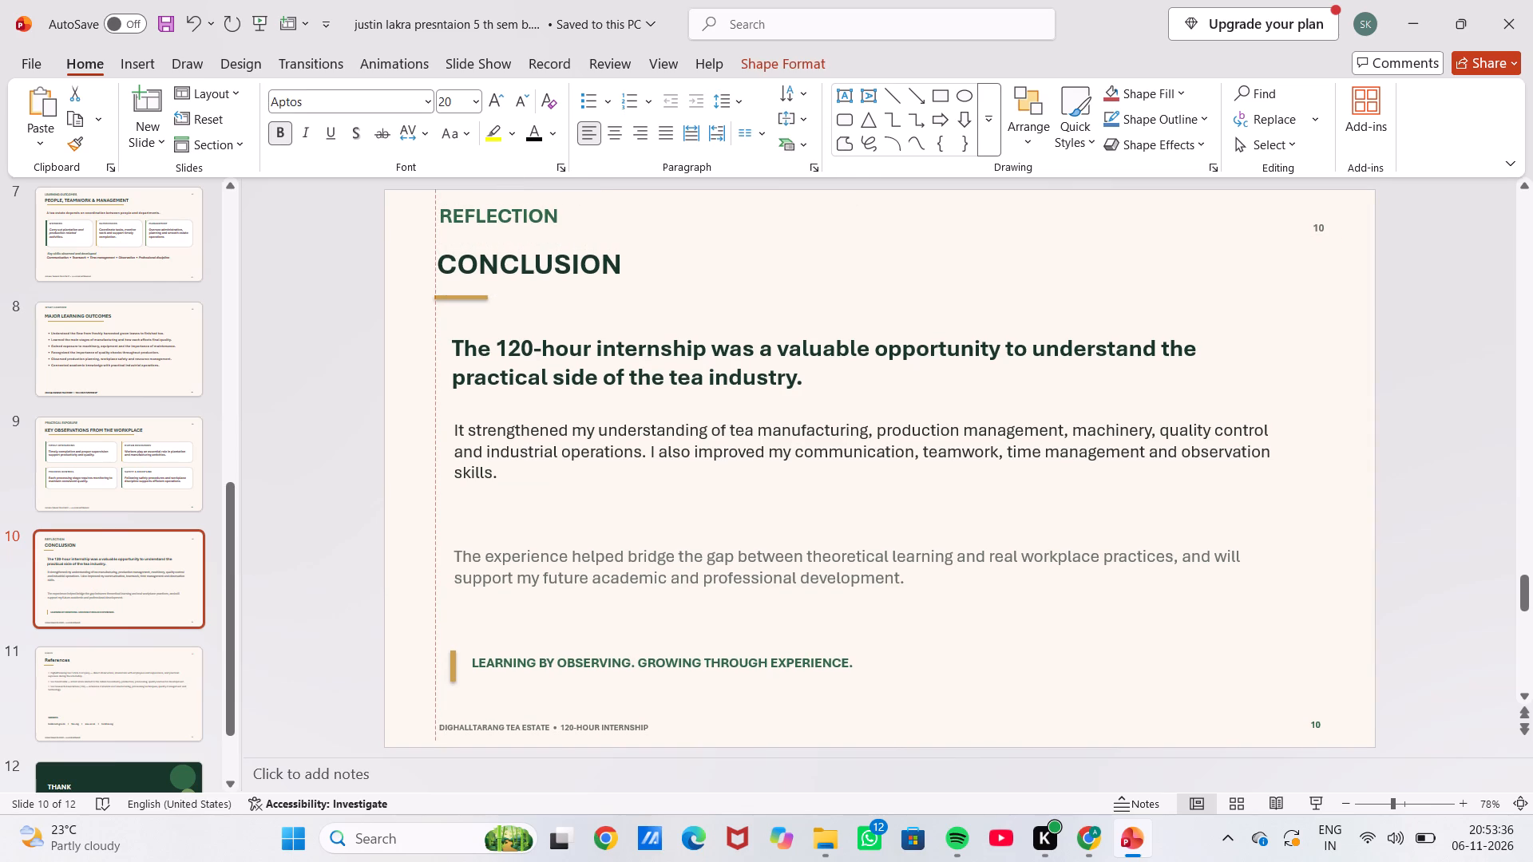
drag(573, 211, 573, 209)
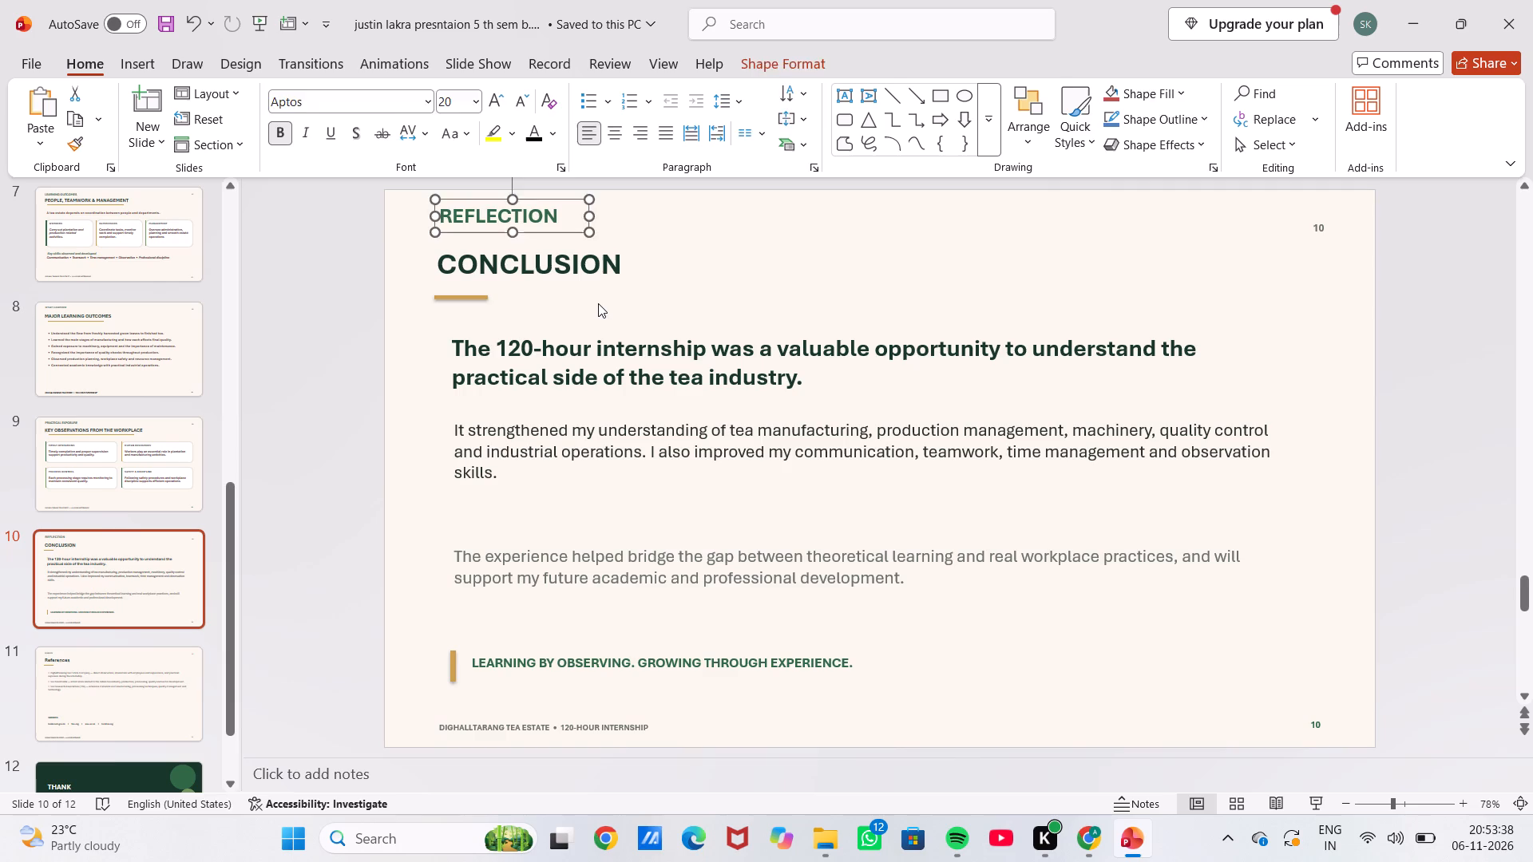
click(598, 303)
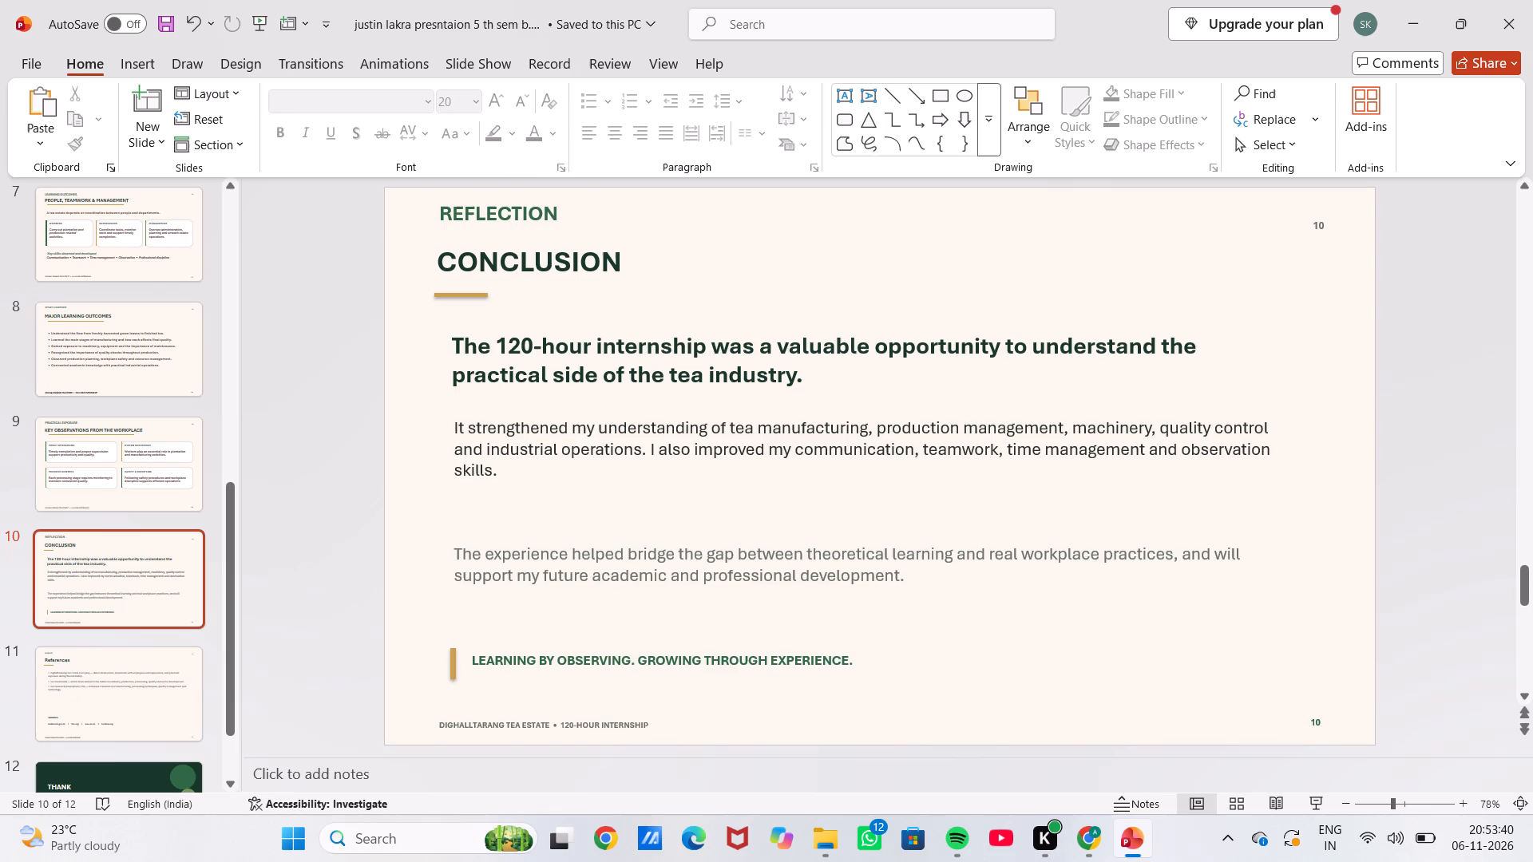
Stretch the gold underline beneath "CONCLUSION" on slide 10 to nearly the title's width, raise it slightly and inset its left end.
click(652, 259)
click(652, 259)
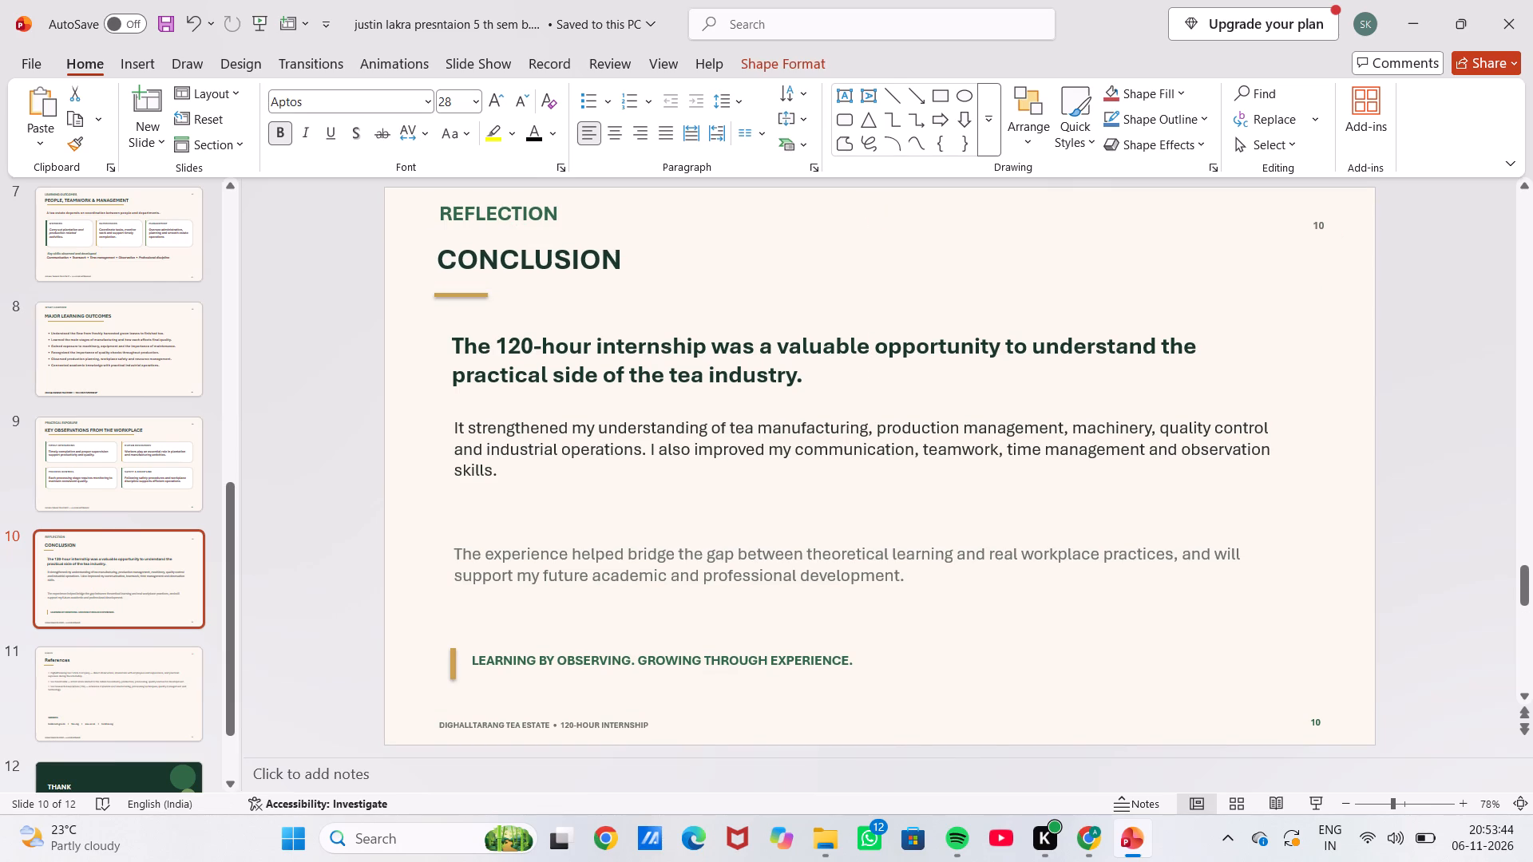
click(488, 288)
drag(489, 296, 604, 292)
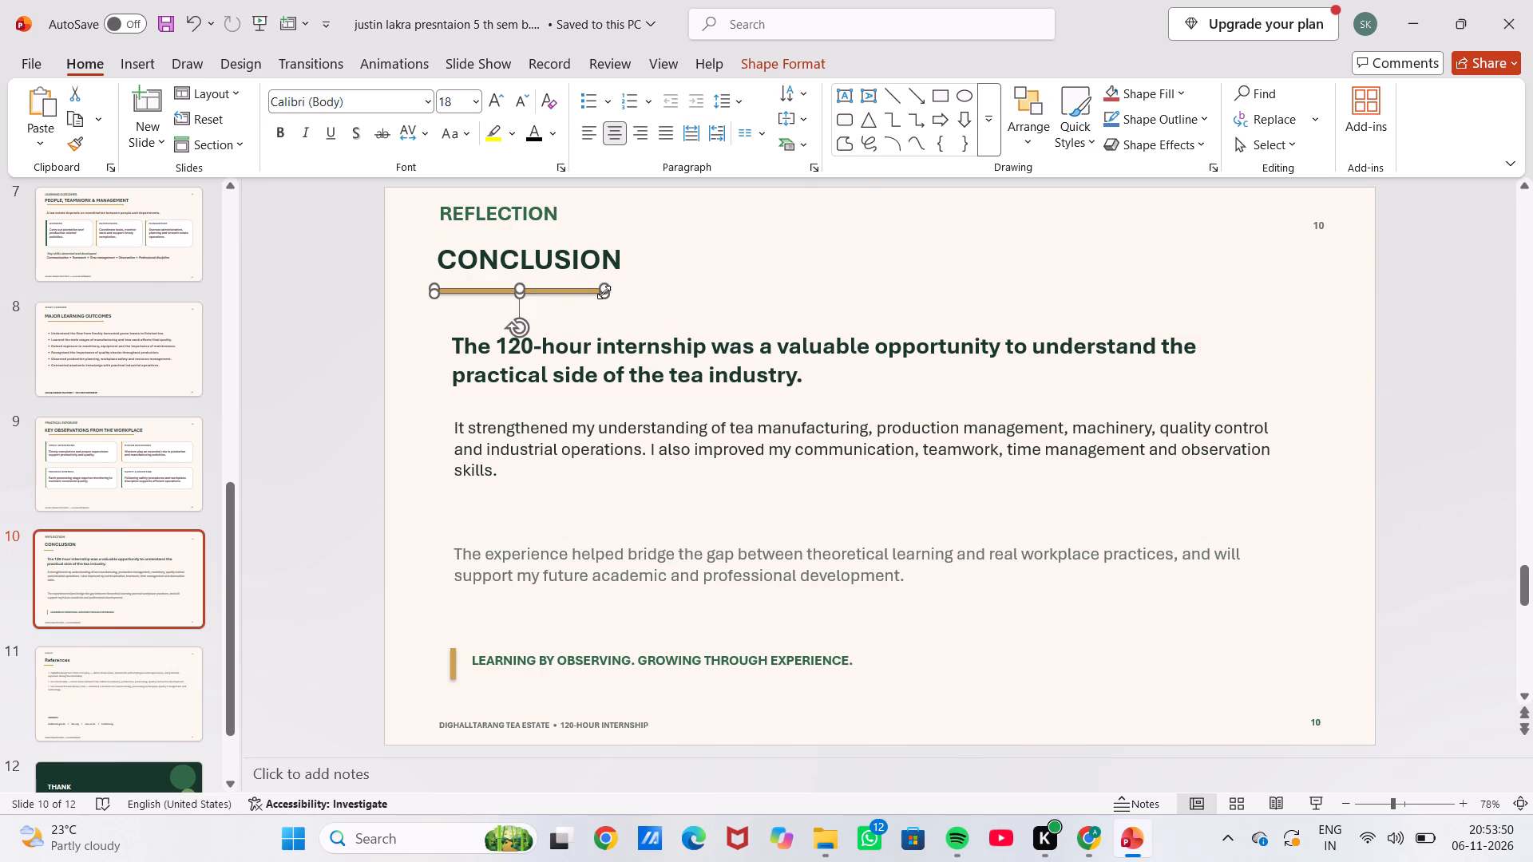
click(561, 313)
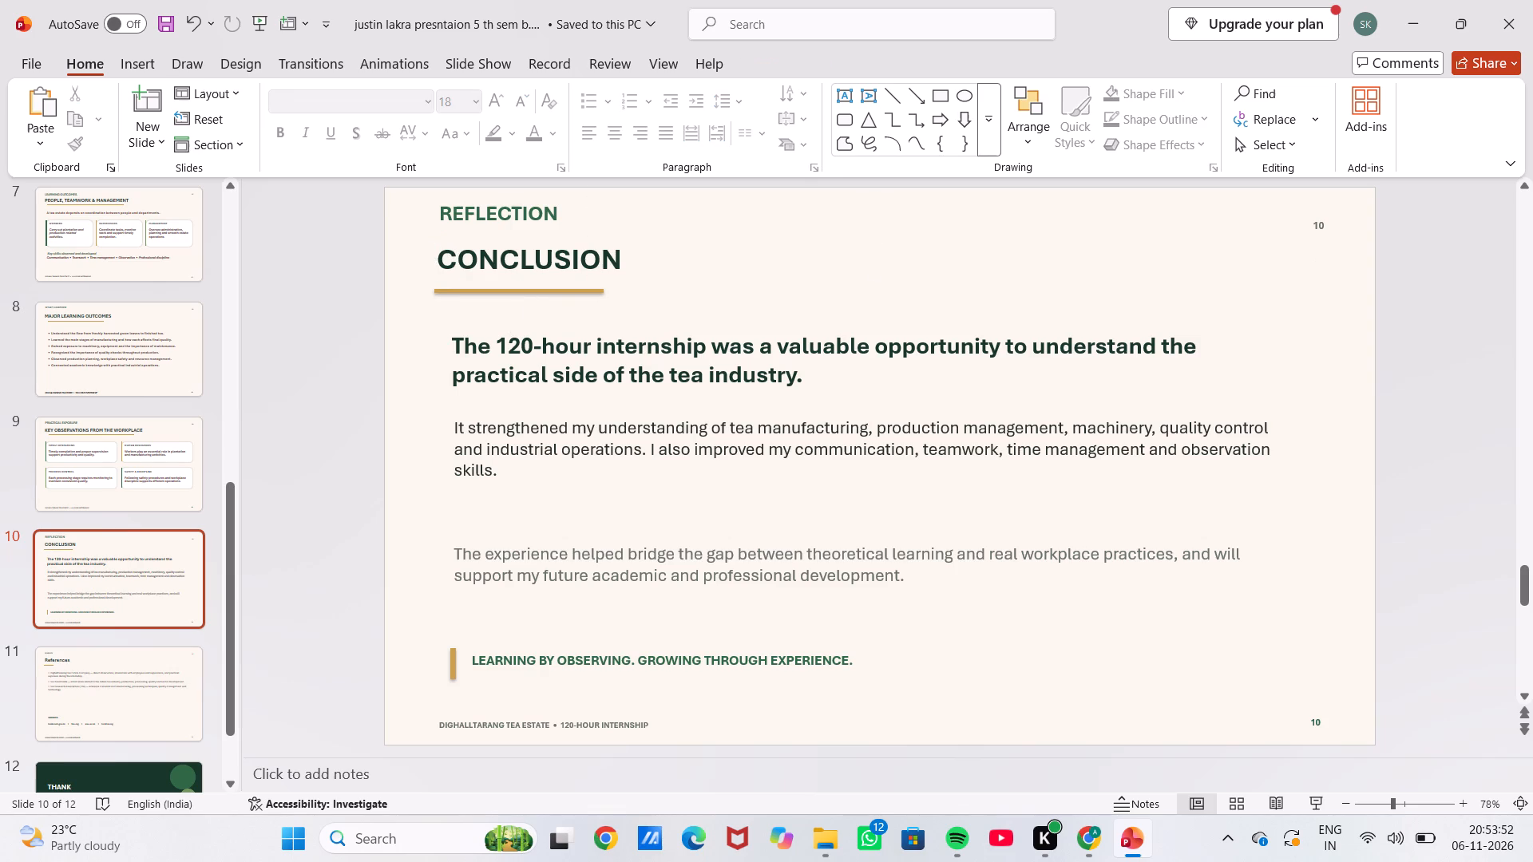
click(436, 291)
drag(436, 291, 443, 291)
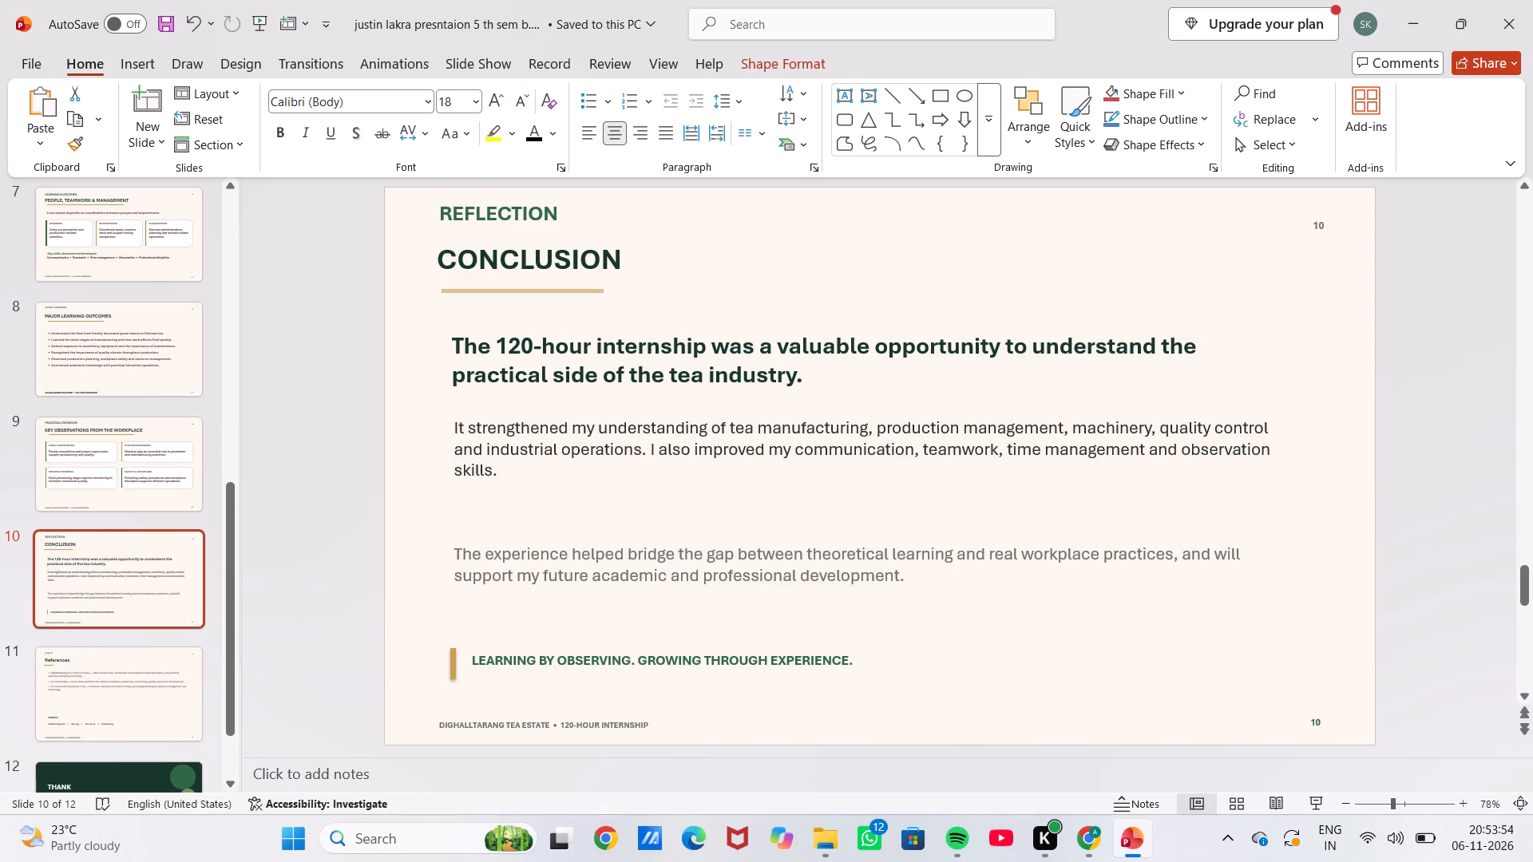
drag(443, 291, 453, 291)
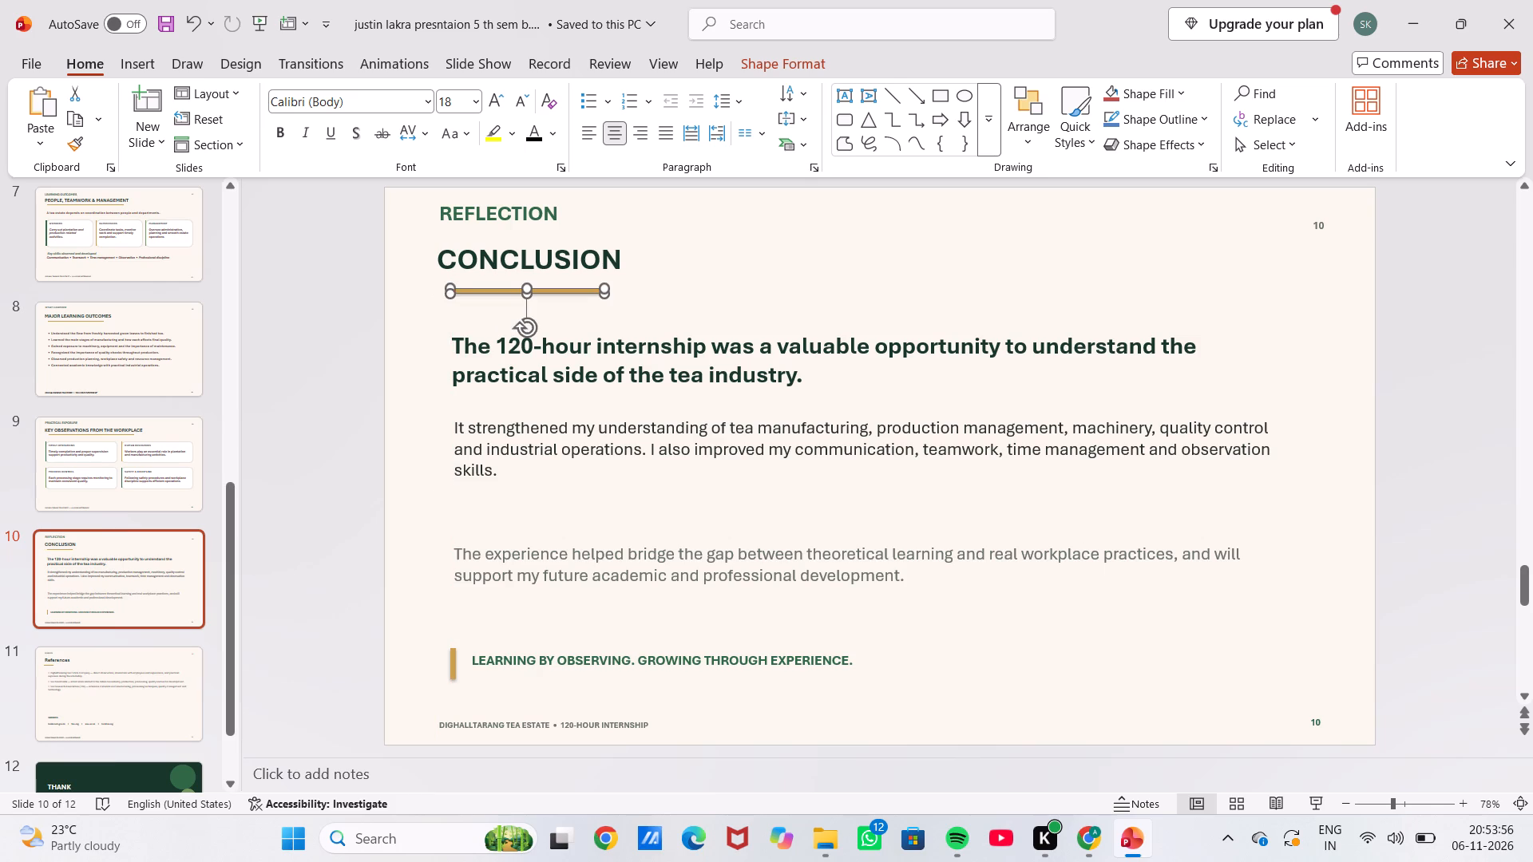
click(594, 310)
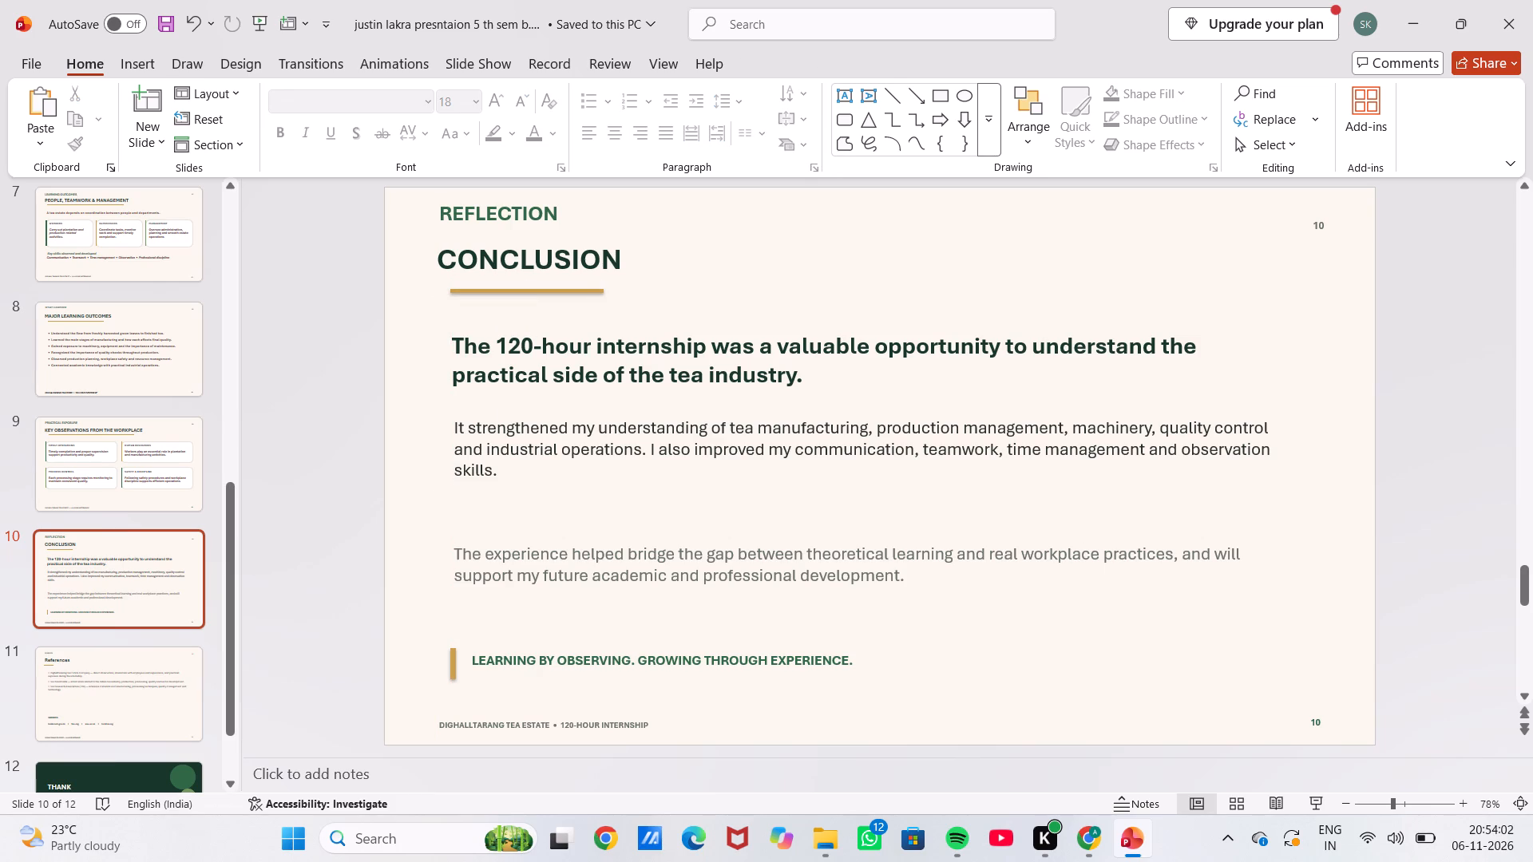
Format the paragraph beginning "It strengthened my understanding" on slide 10 as bold italic dark red text, size 20.
drag(458, 422, 536, 470)
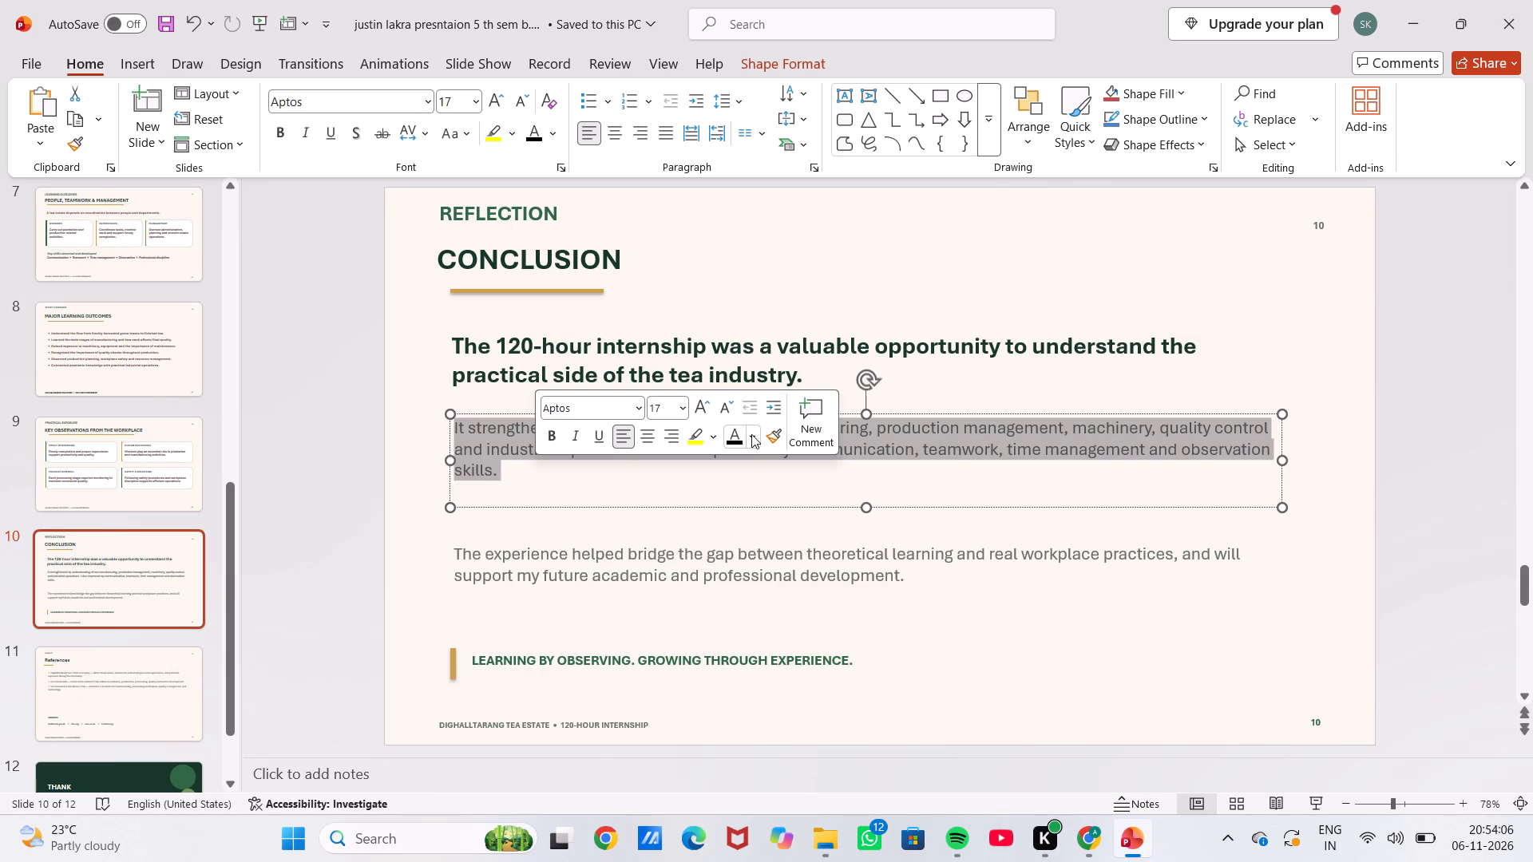
click(751, 434)
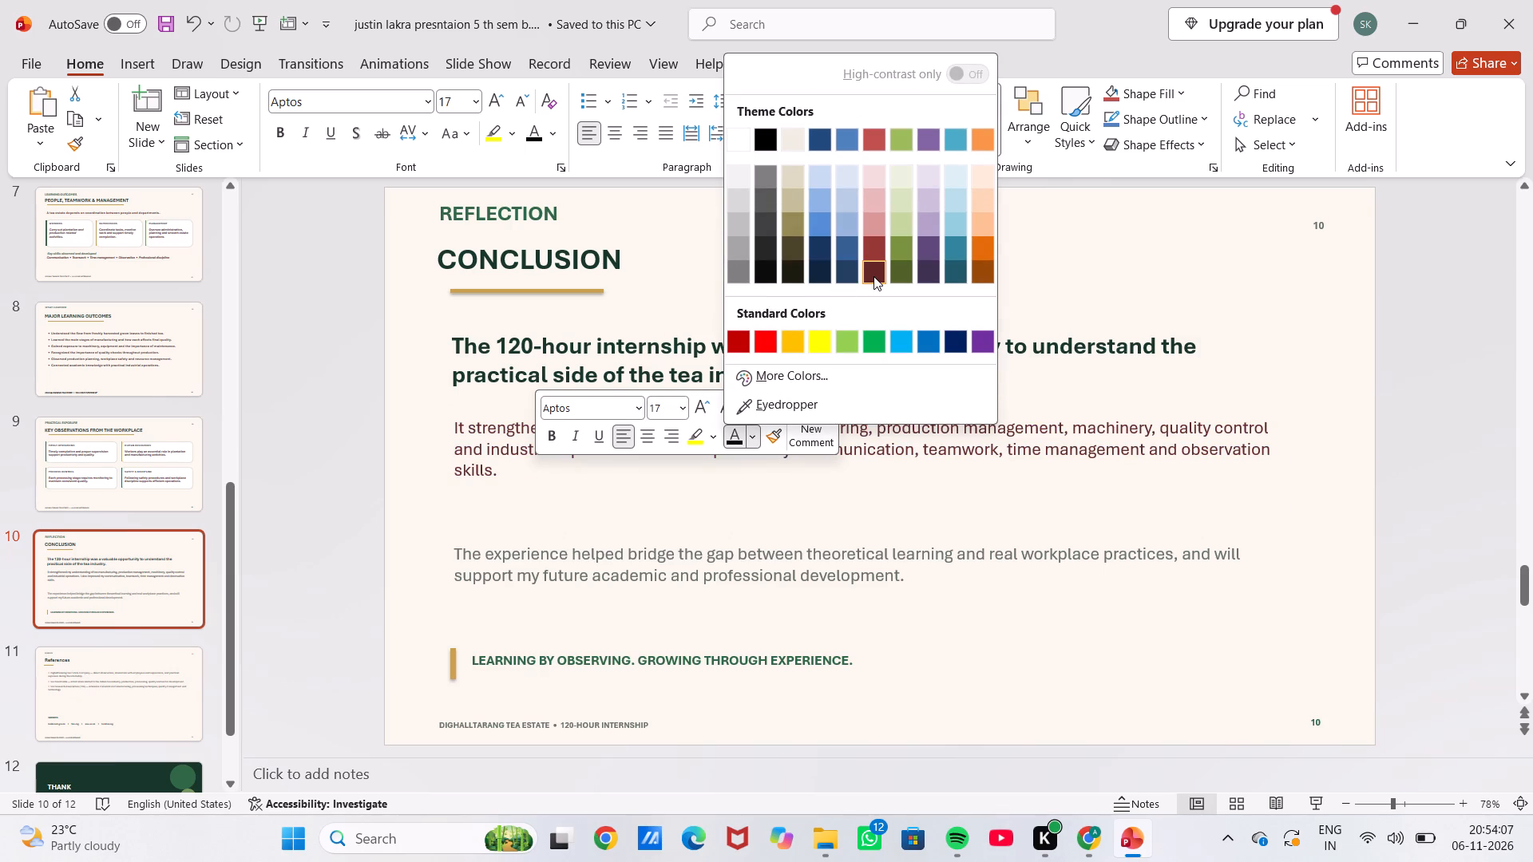
click(873, 276)
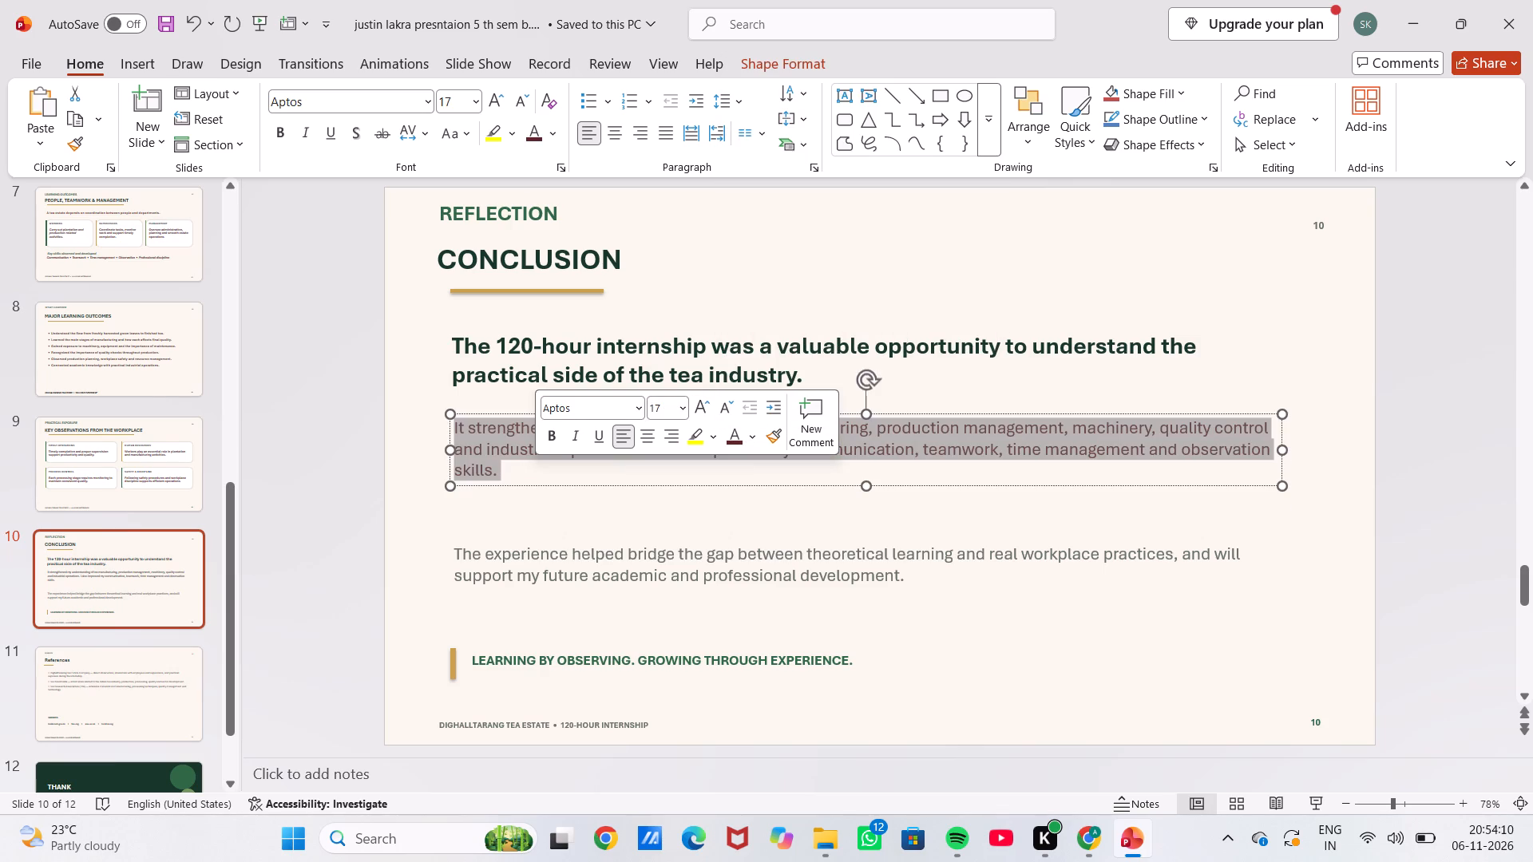
click(549, 449)
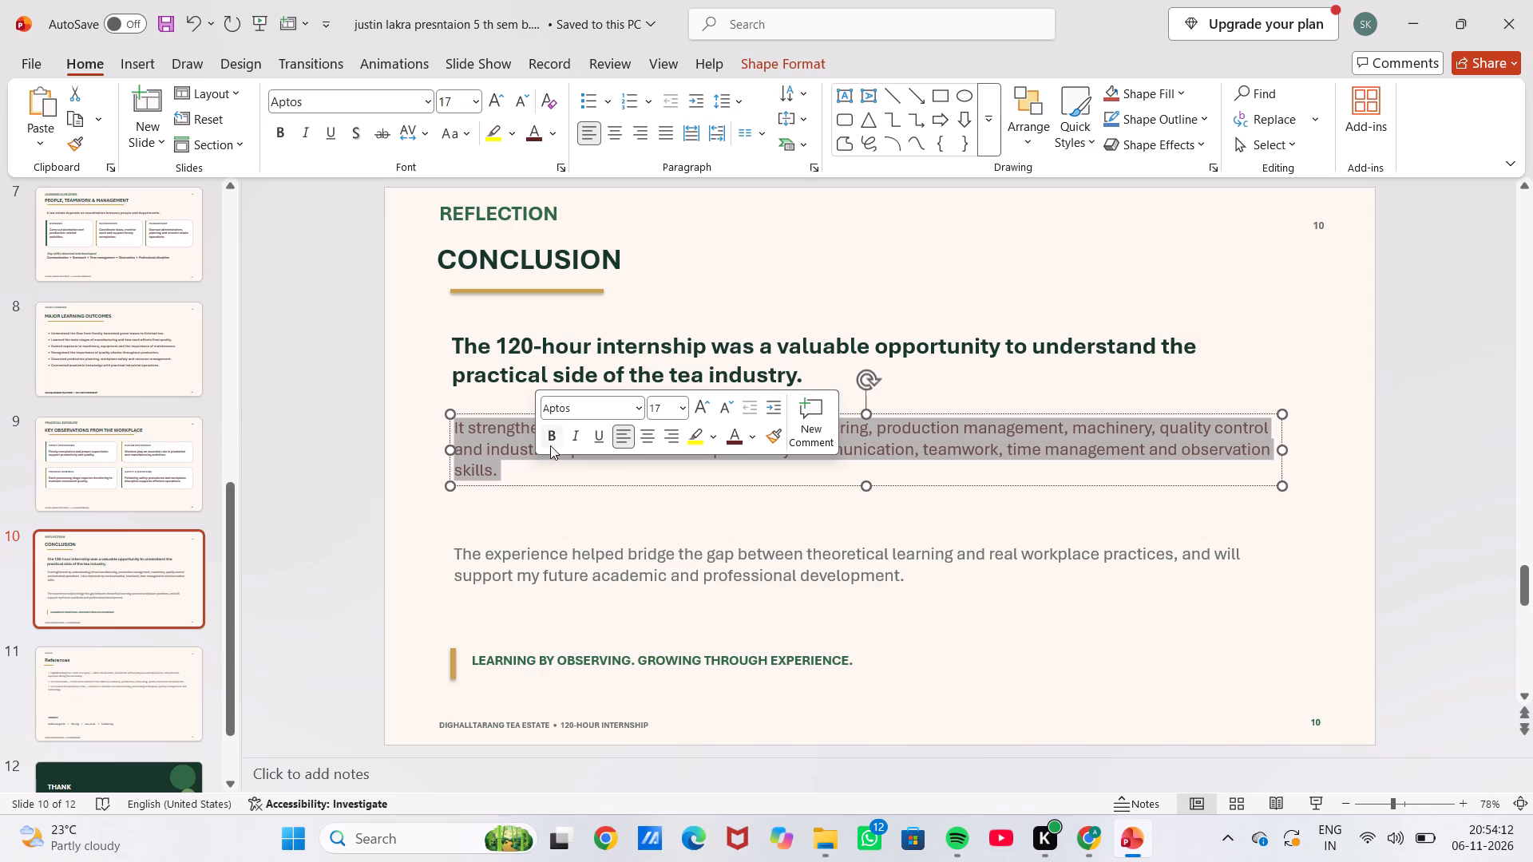
click(550, 443)
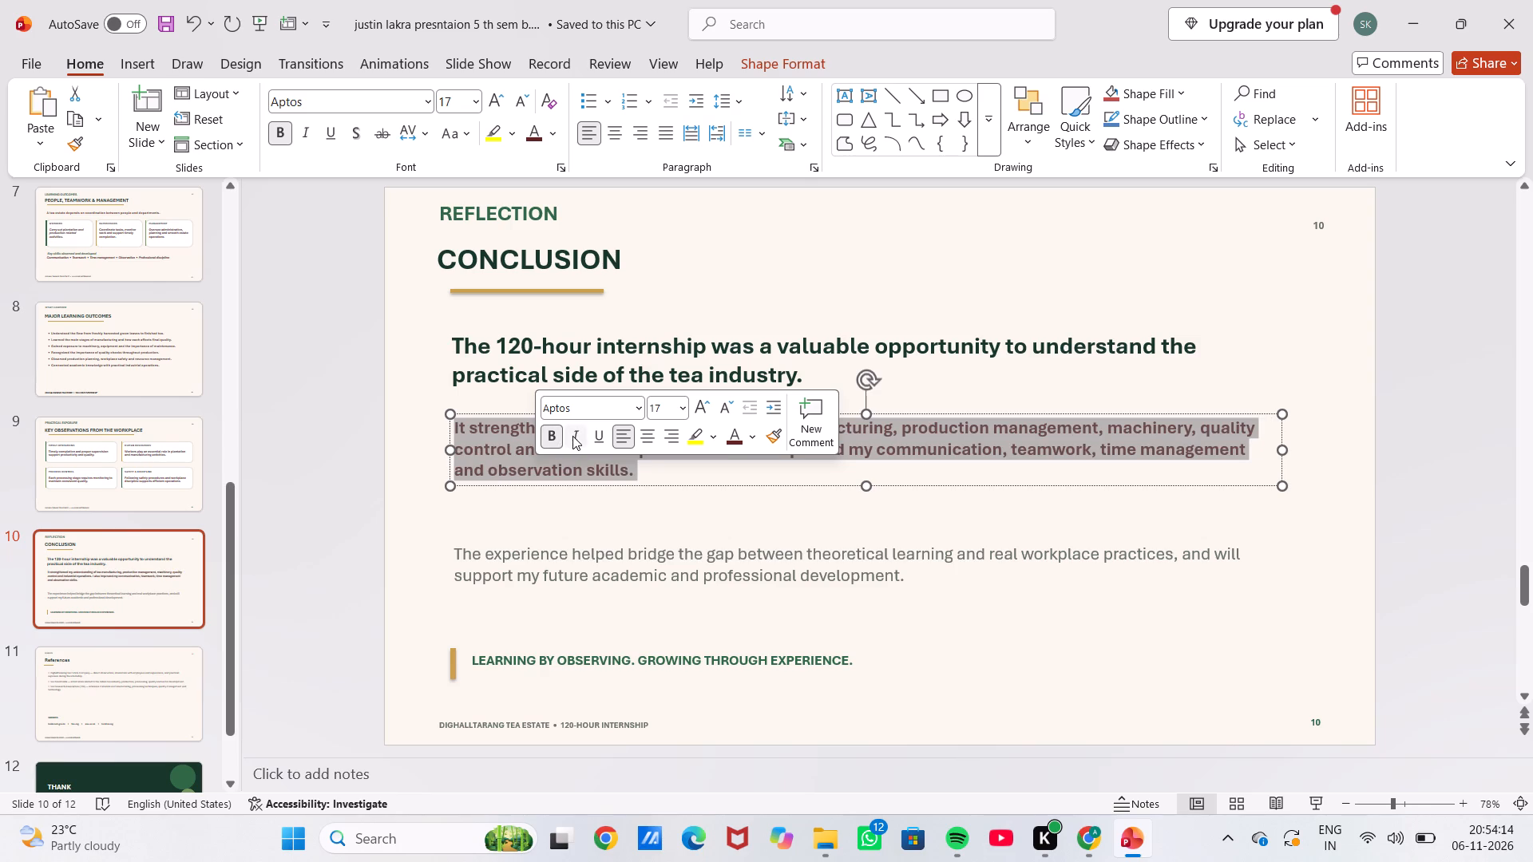
click(572, 436)
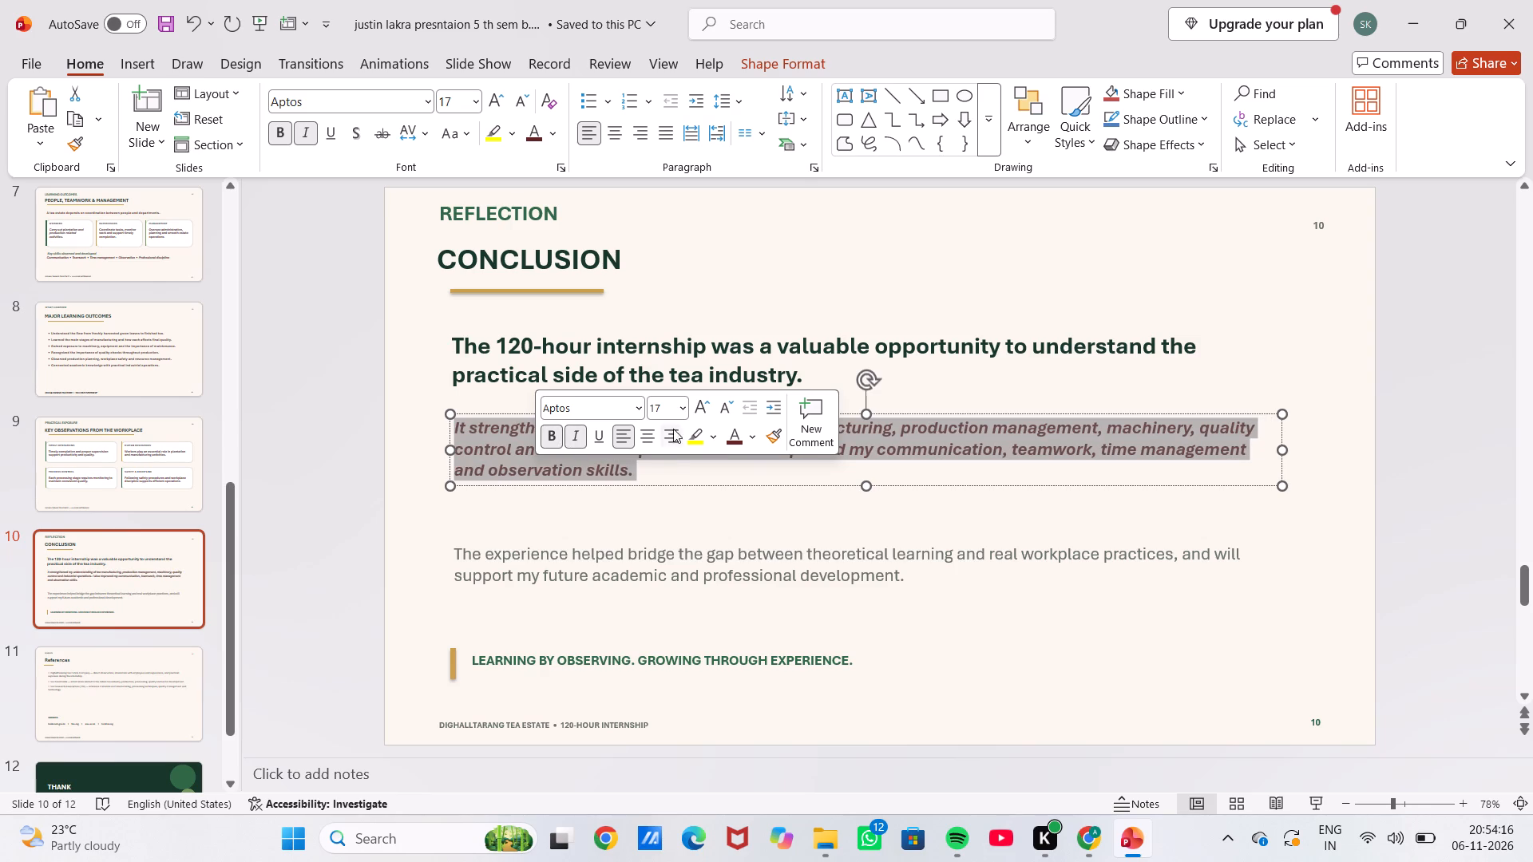
click(694, 415)
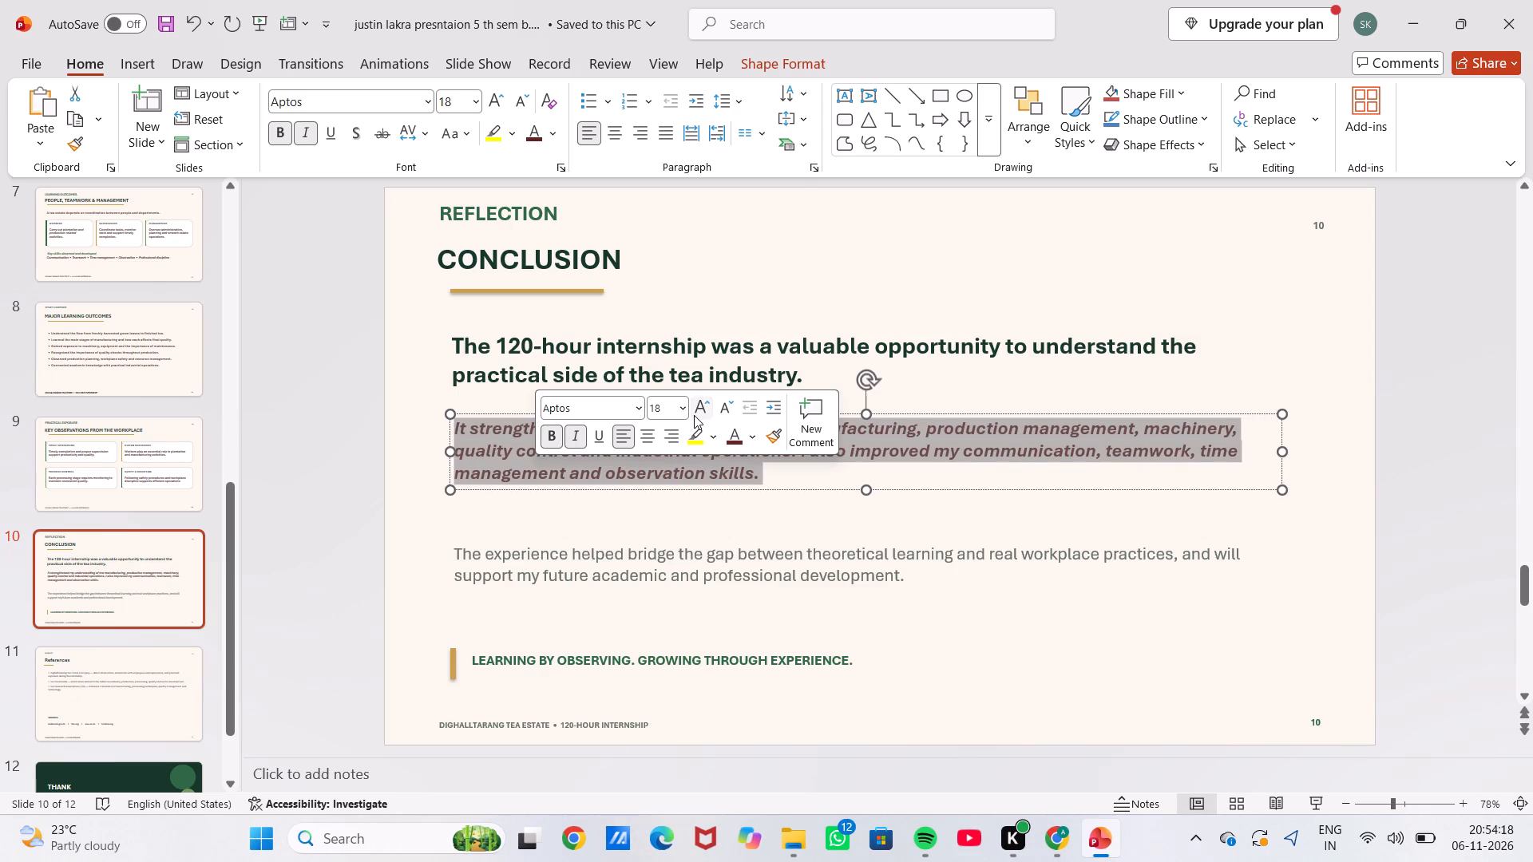
click(694, 415)
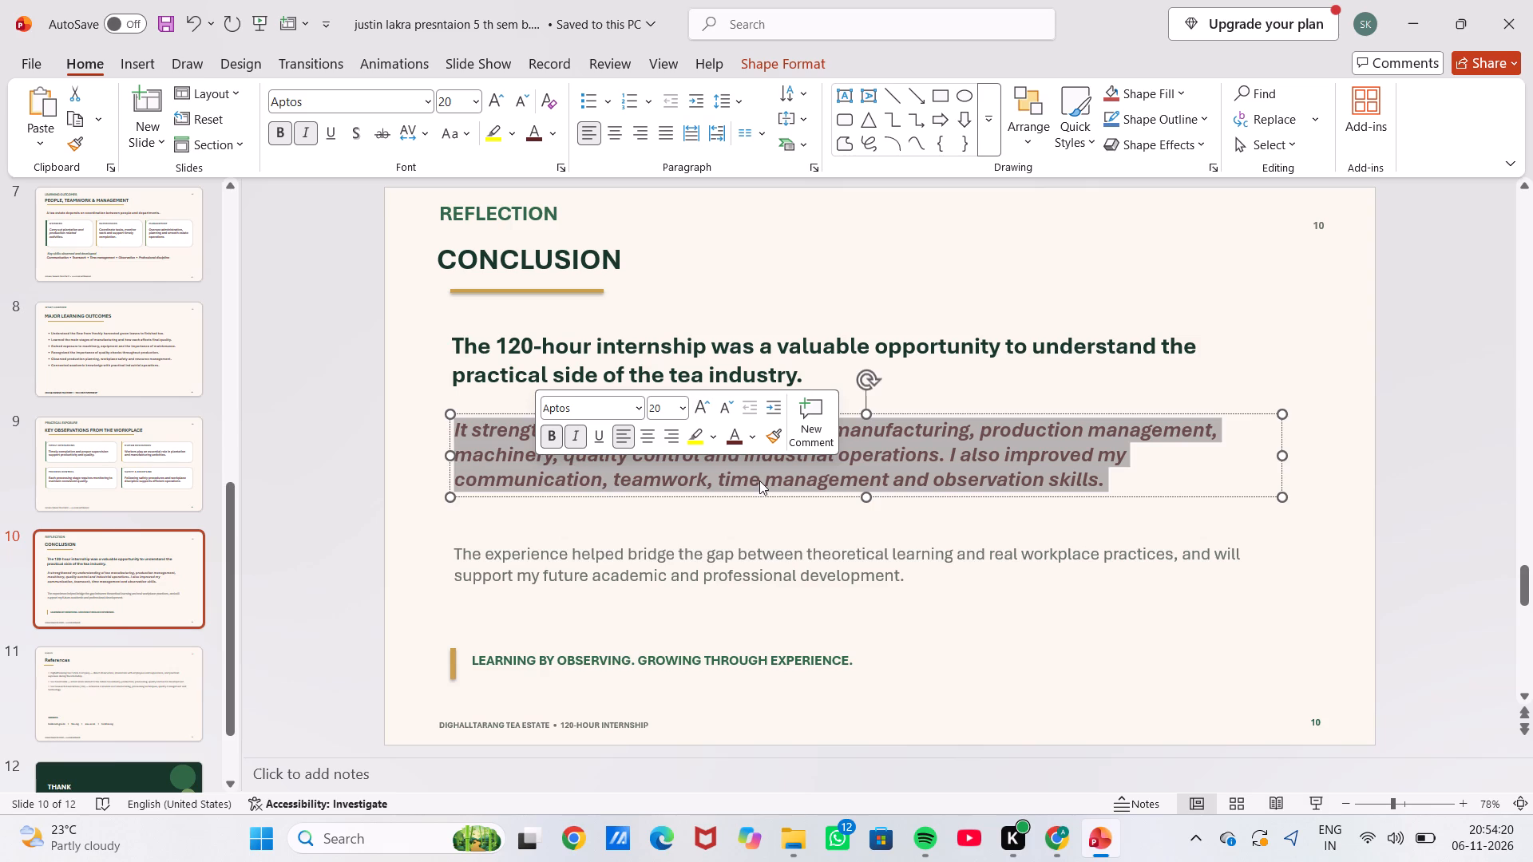
click(770, 499)
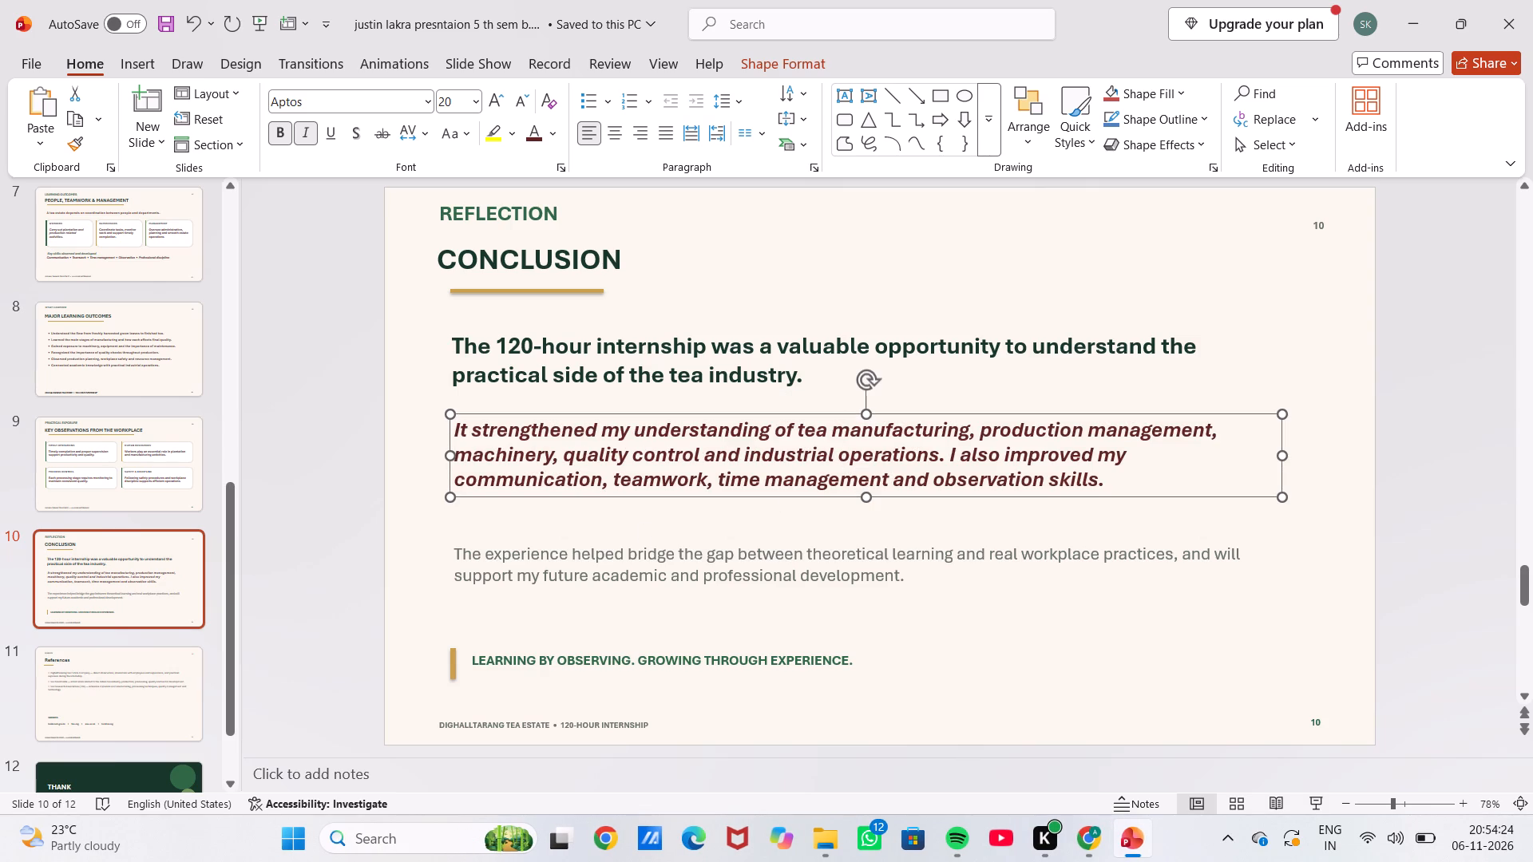
Format the paragraph beginning "The experience helped bridge the gap" on slide 10, except its final period, as bold italic dark red, size 20.
drag(454, 546, 900, 594)
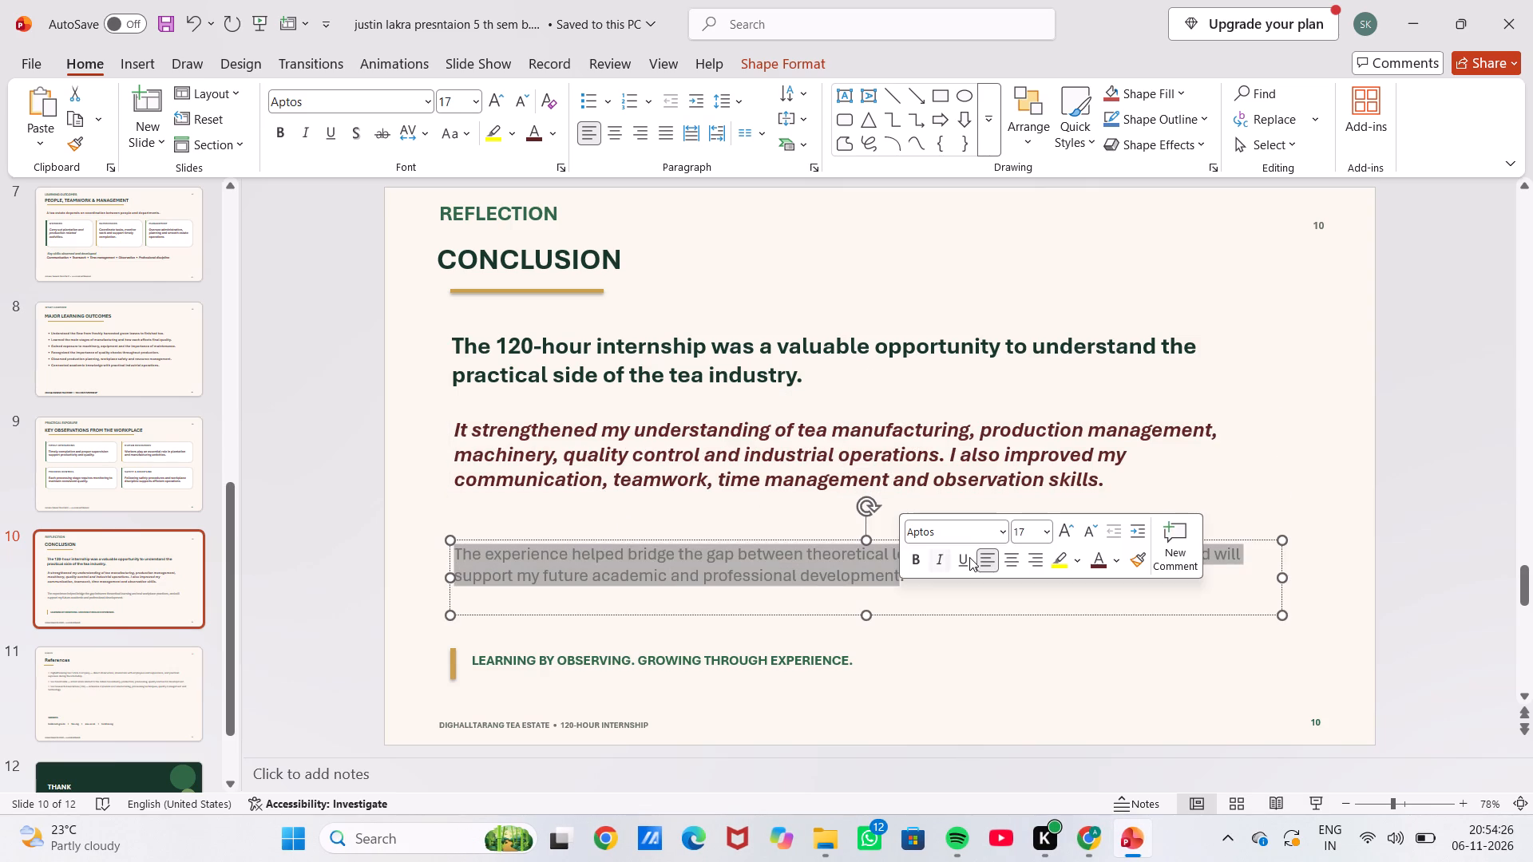
click(1097, 560)
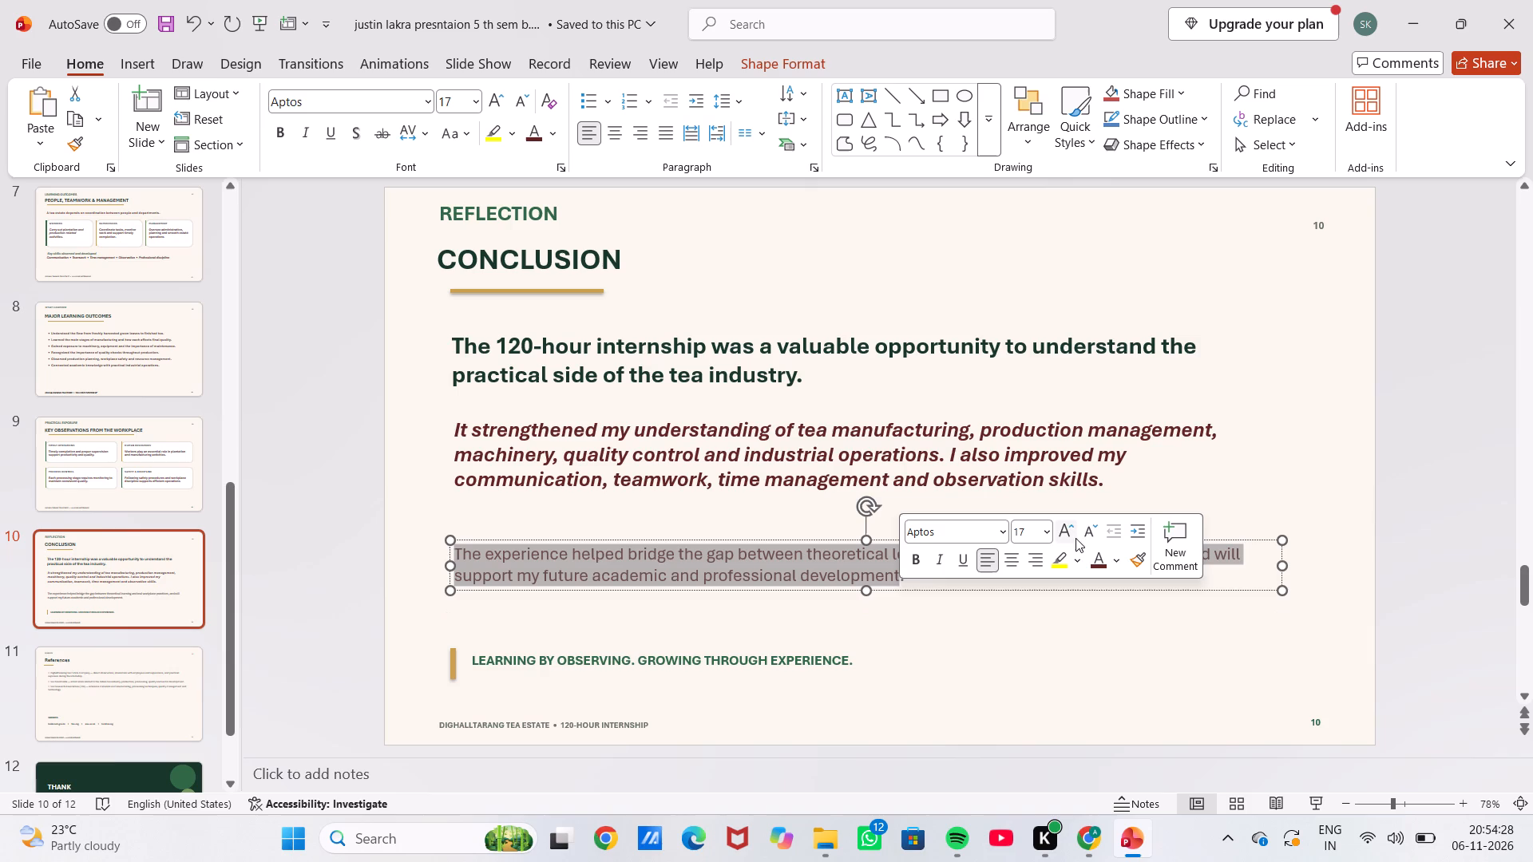
click(1064, 528)
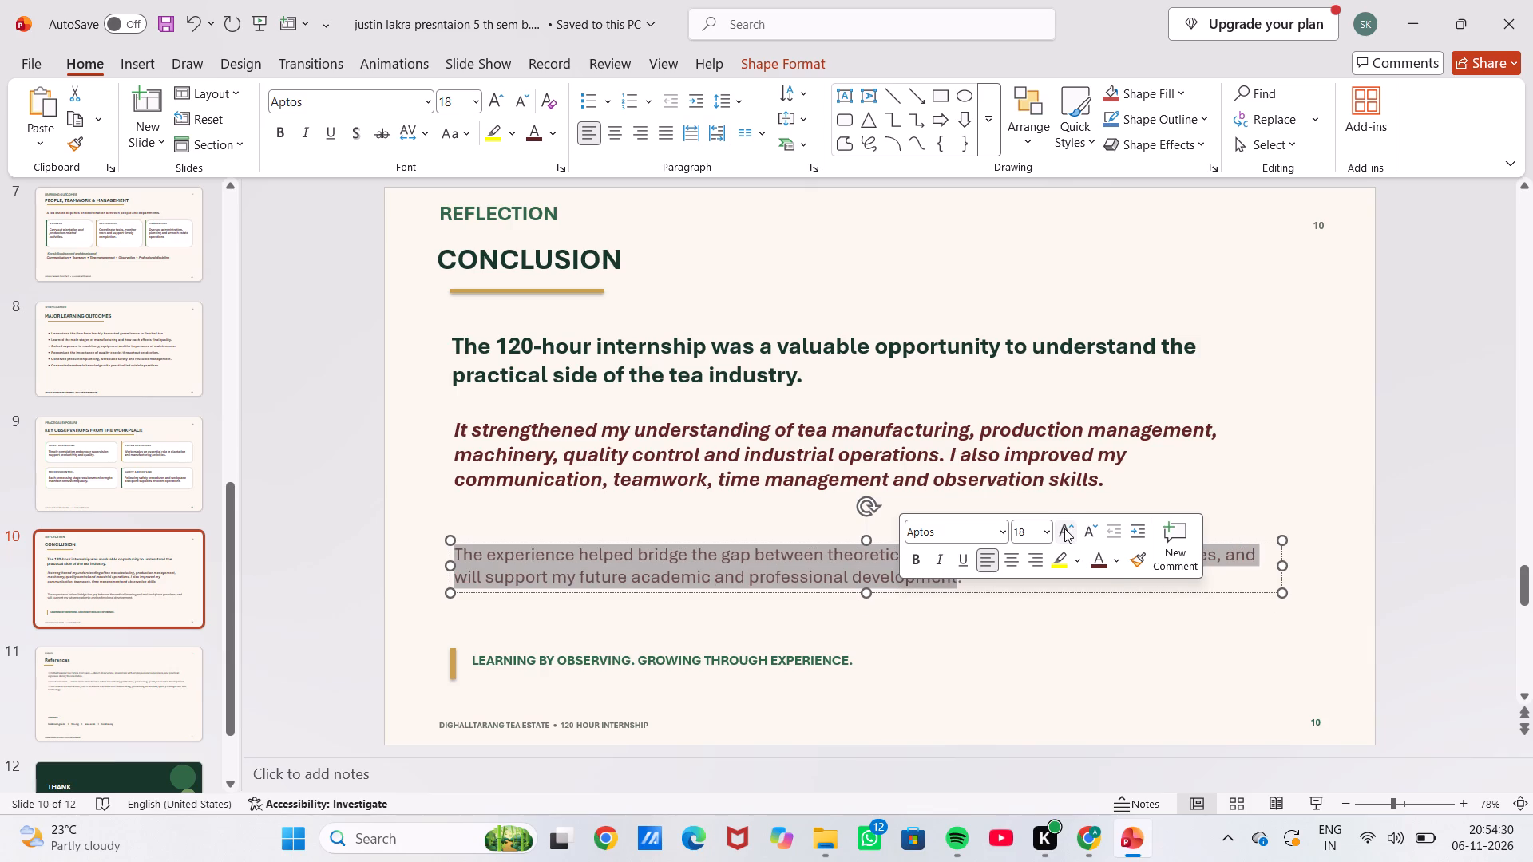
click(1050, 528)
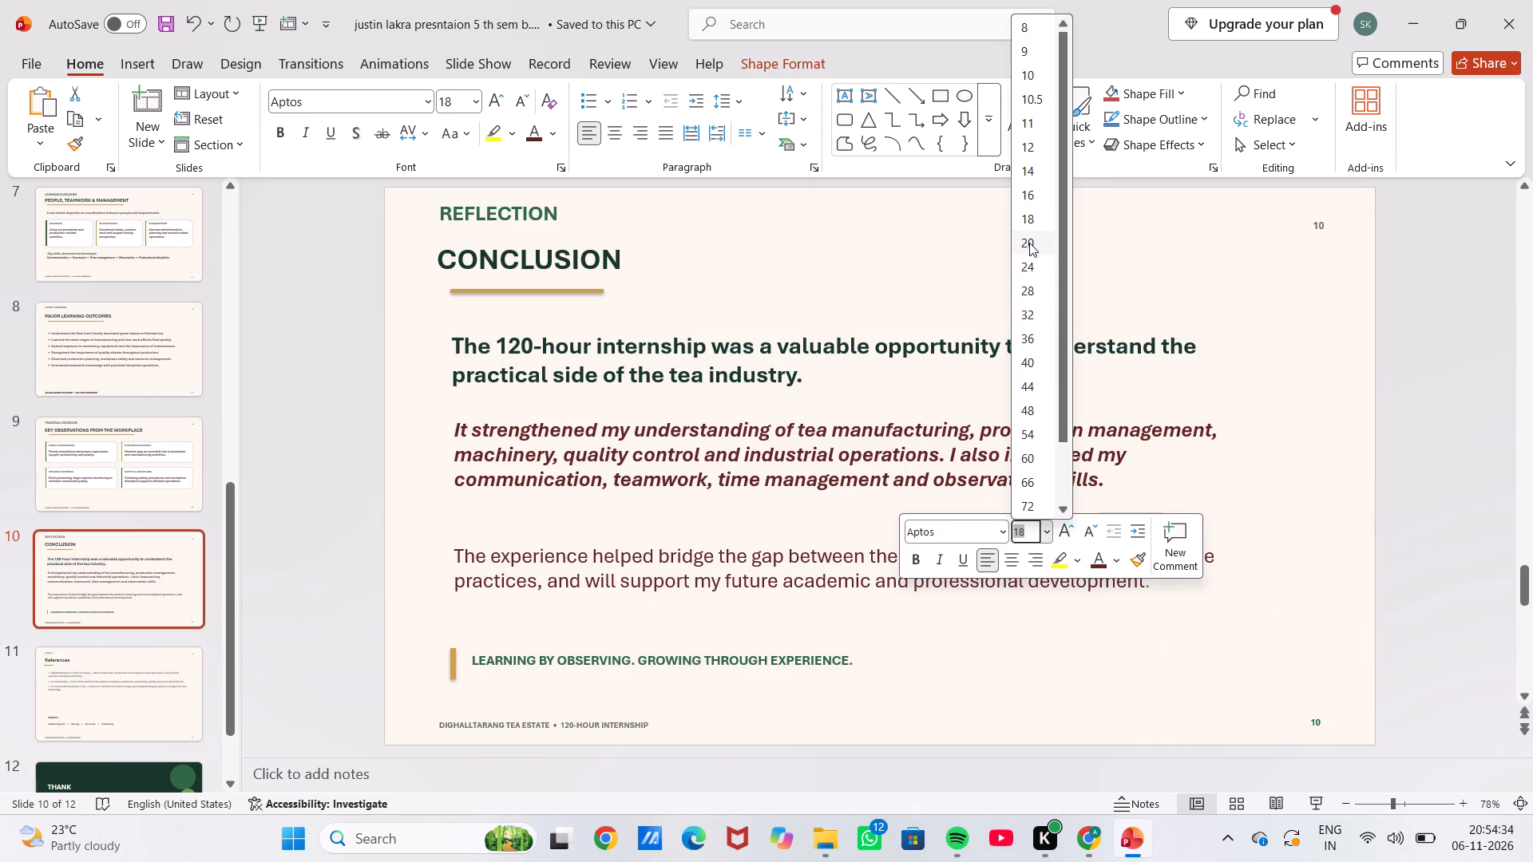
click(1029, 243)
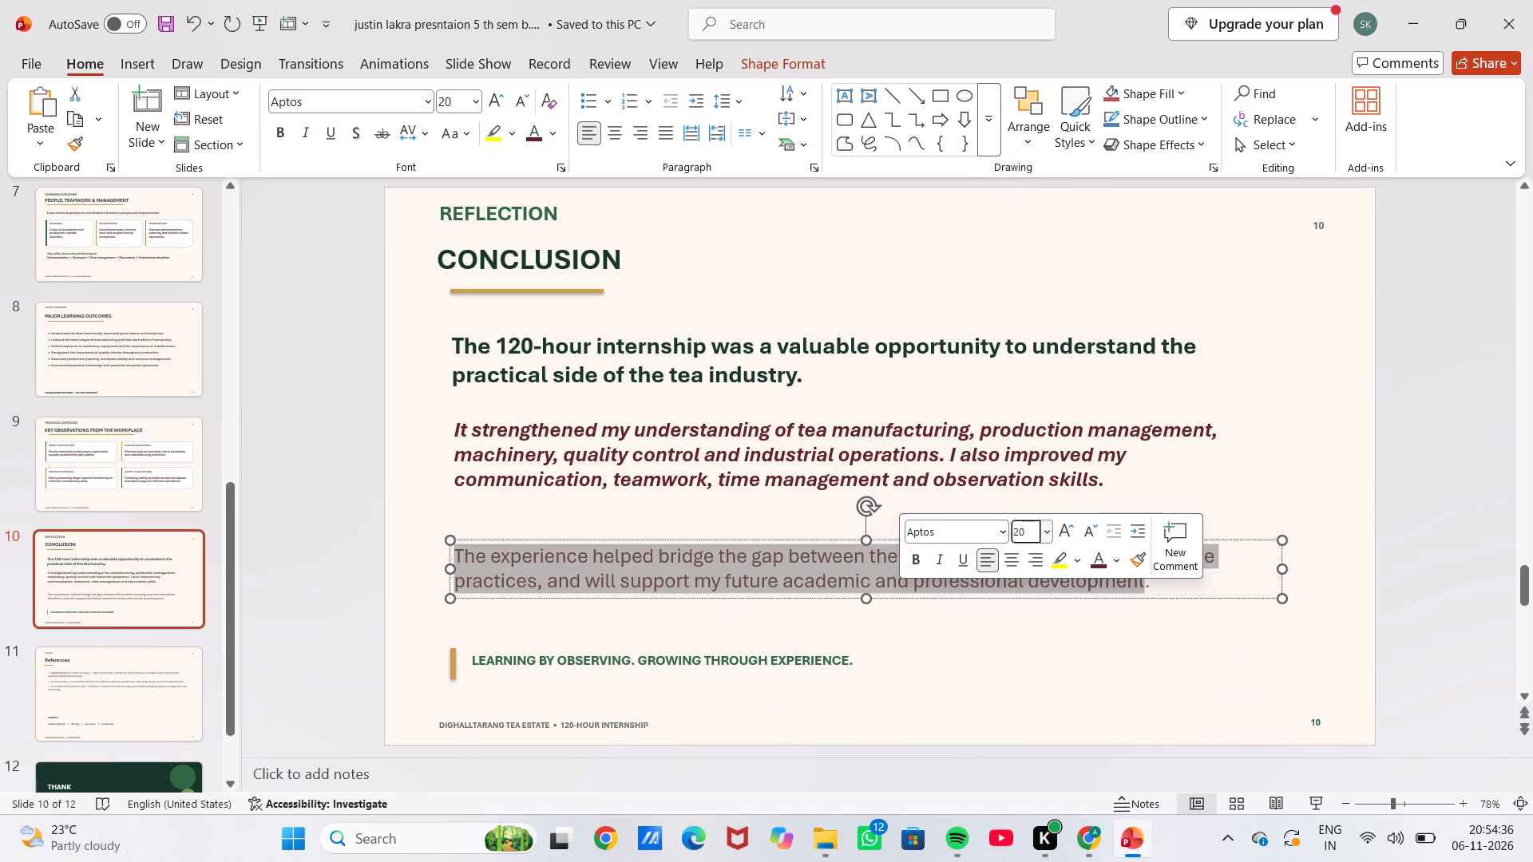
click(306, 141)
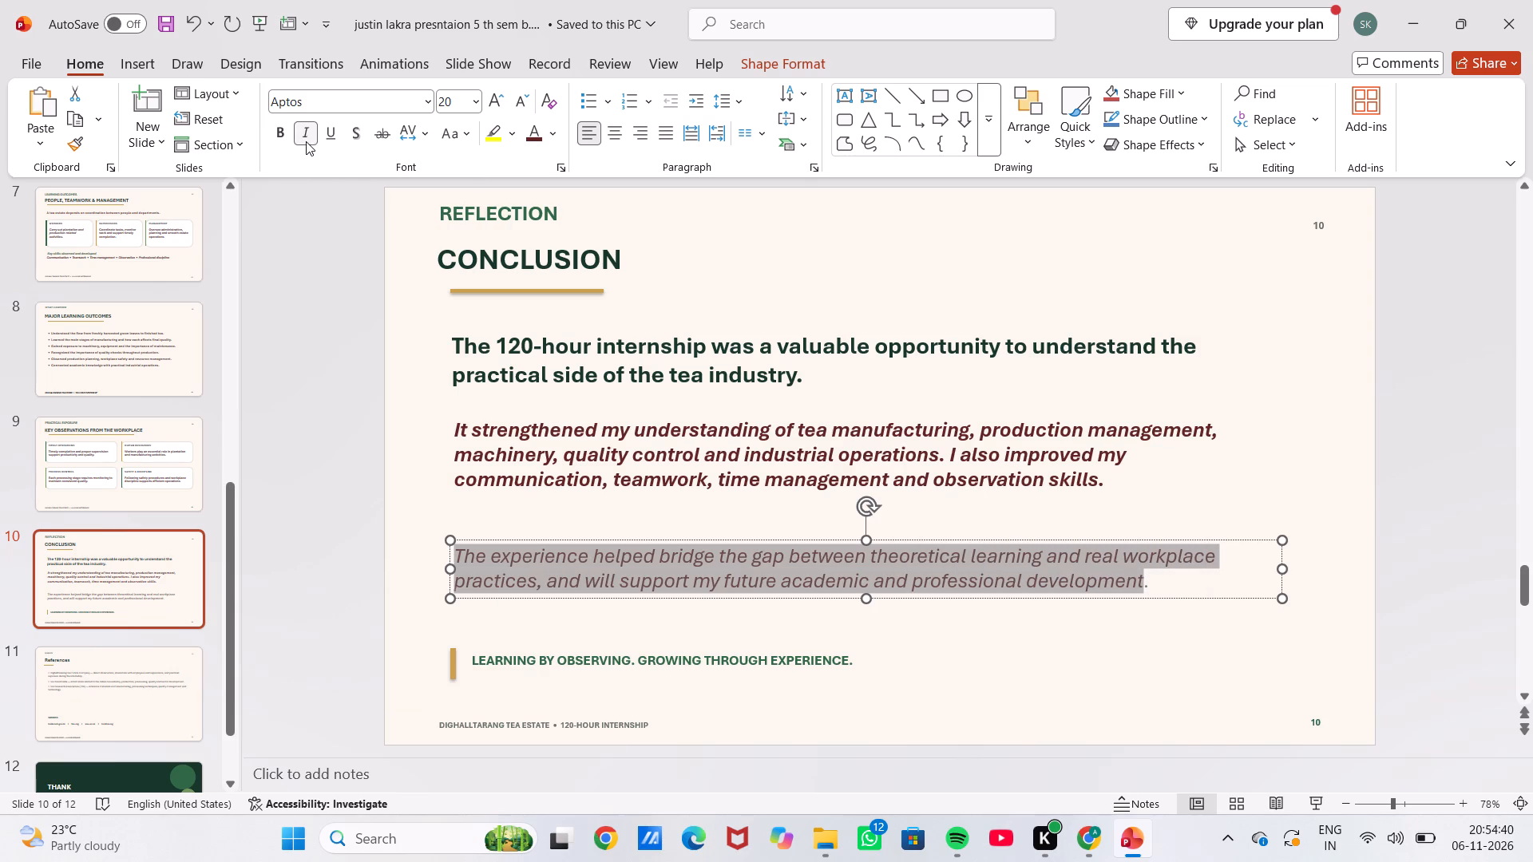
click(277, 126)
click(945, 662)
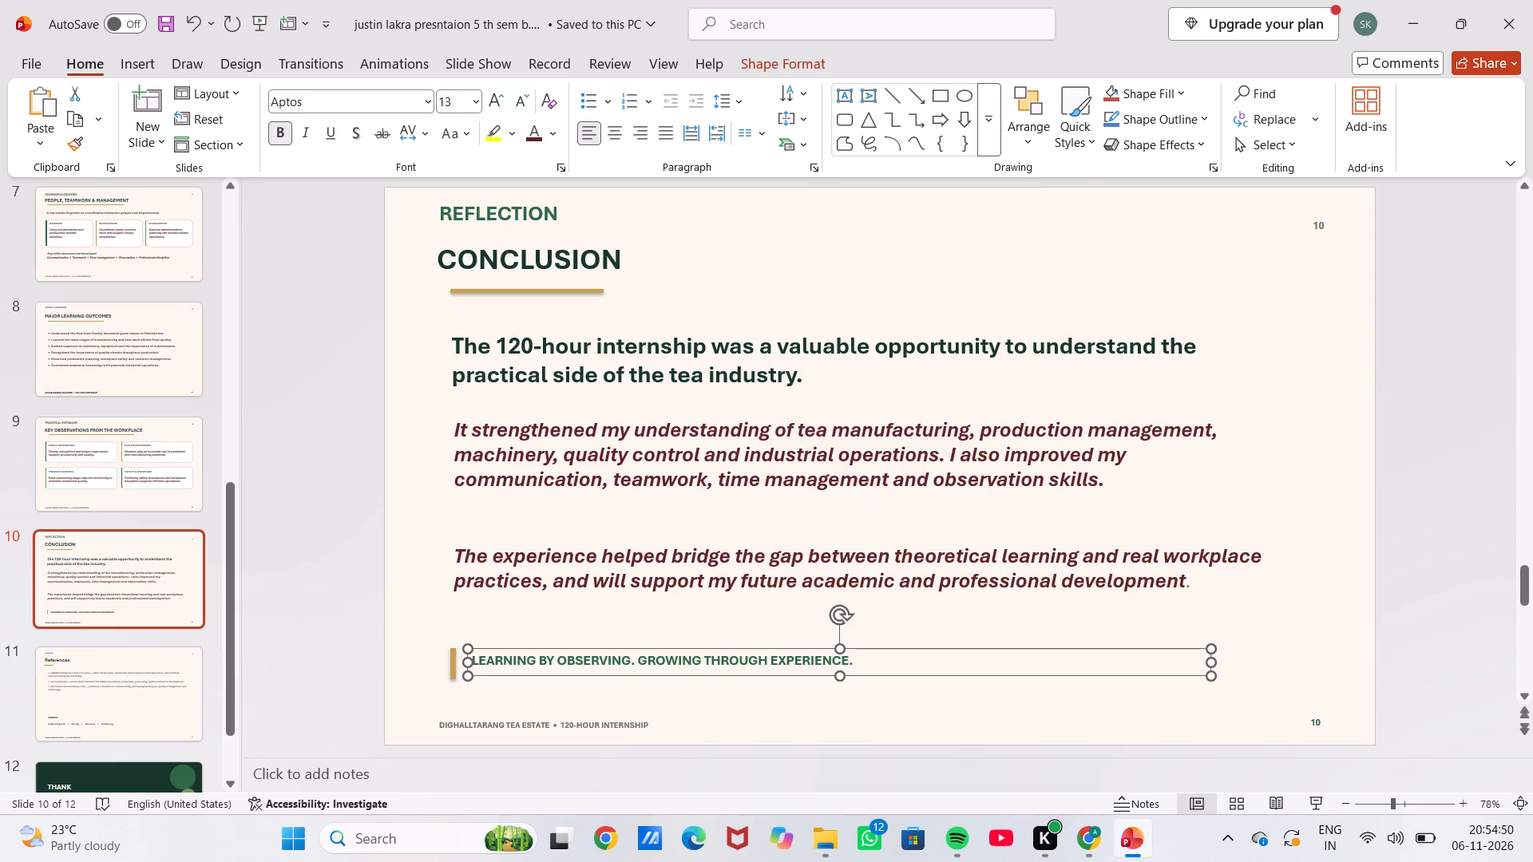
click(949, 614)
Set the tagline "LEARNING BY OBSERVING. GROWING THROUGH EXPERIENCE" on slide 10, except its final period, to font size 14.
scroll(949, 614, down, 1)
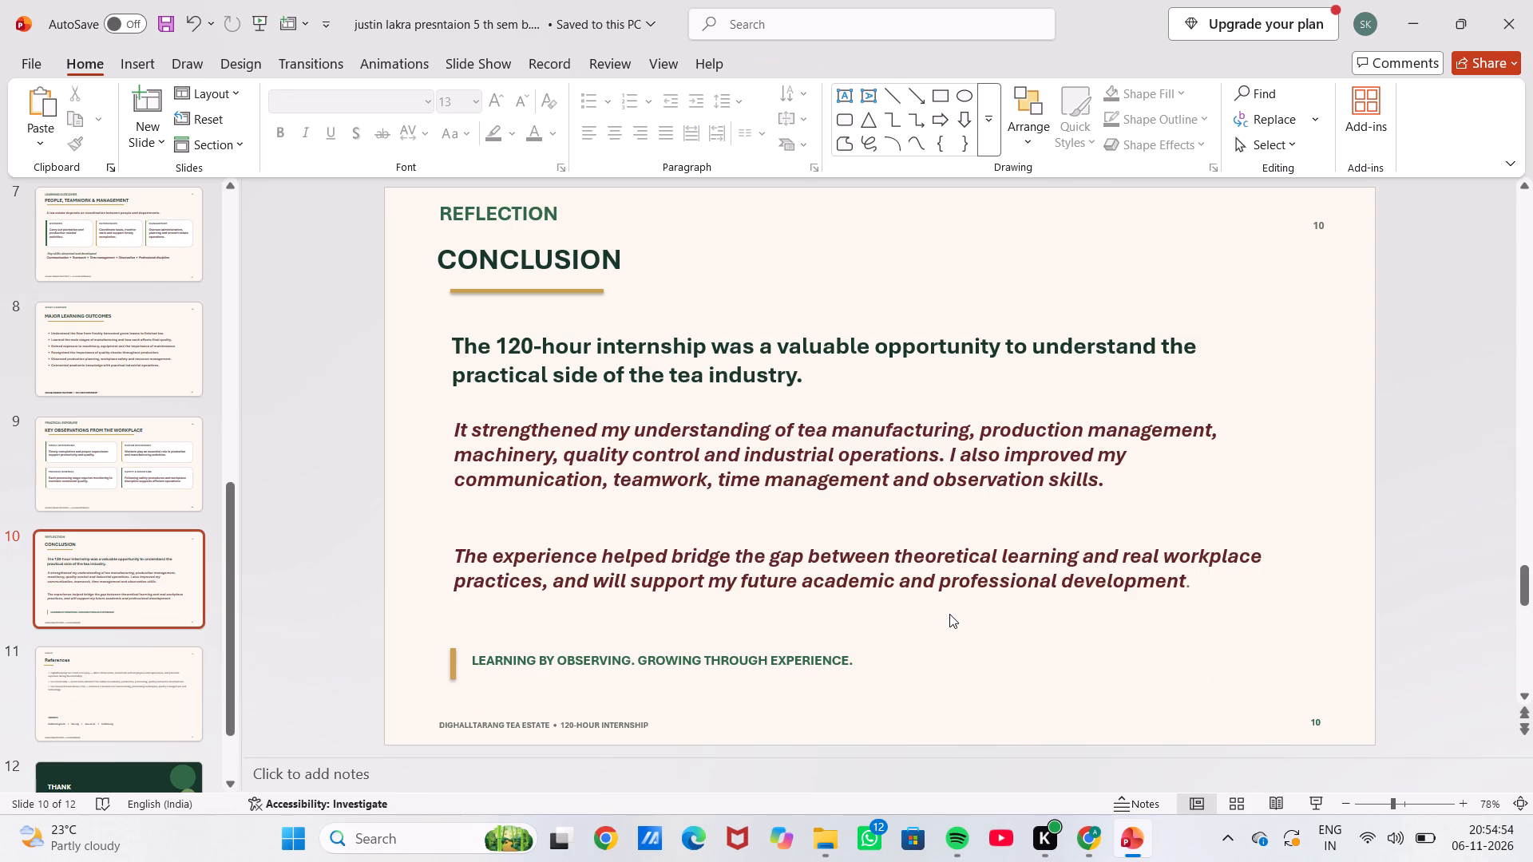
scroll(949, 614, down, 1)
click(850, 662)
drag(850, 662, 498, 668)
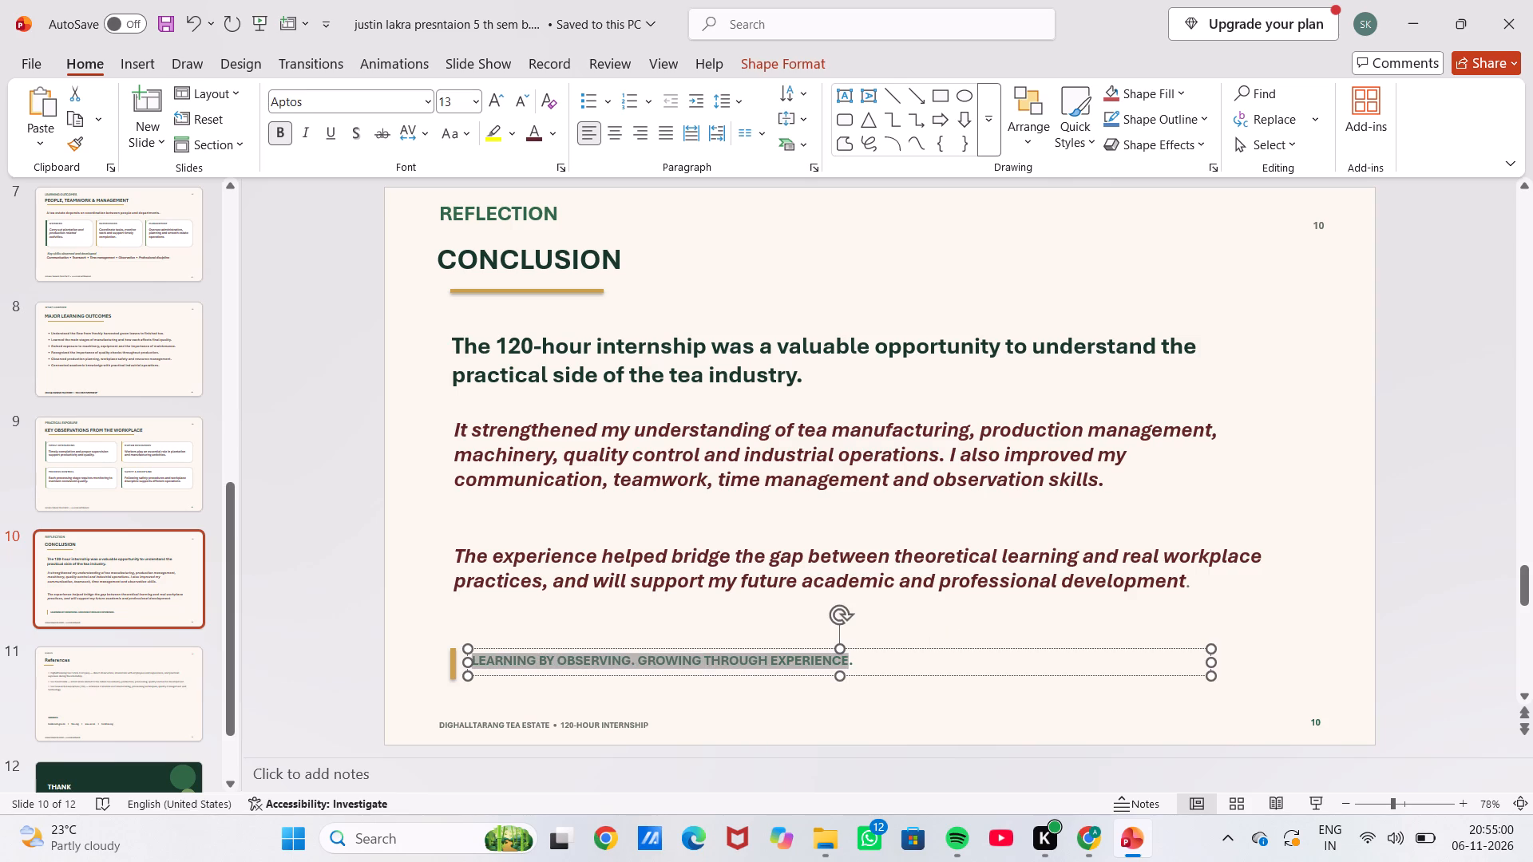
drag(498, 668, 497, 668)
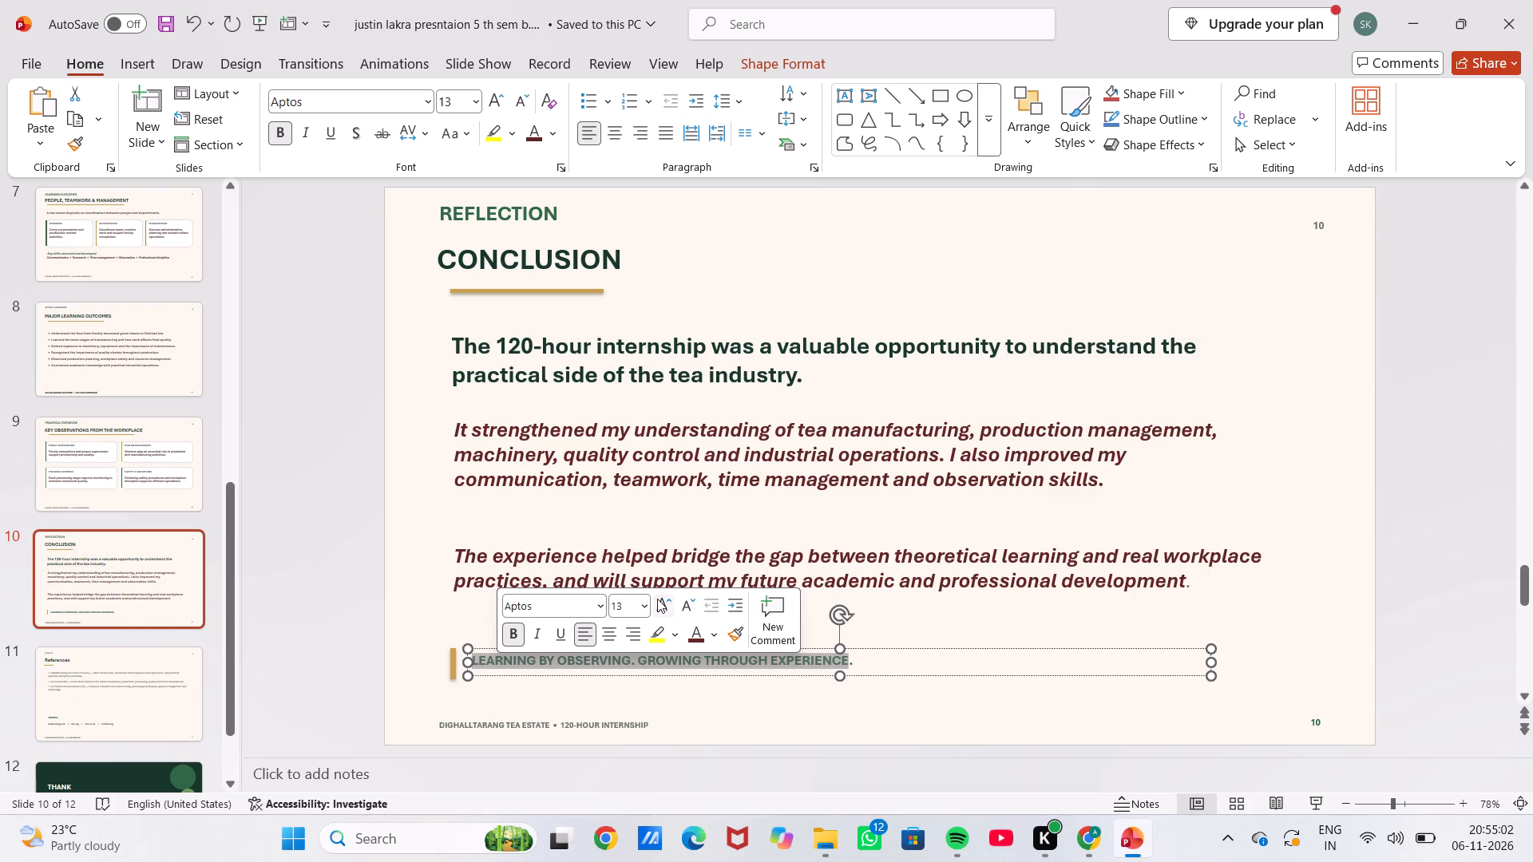
click(645, 603)
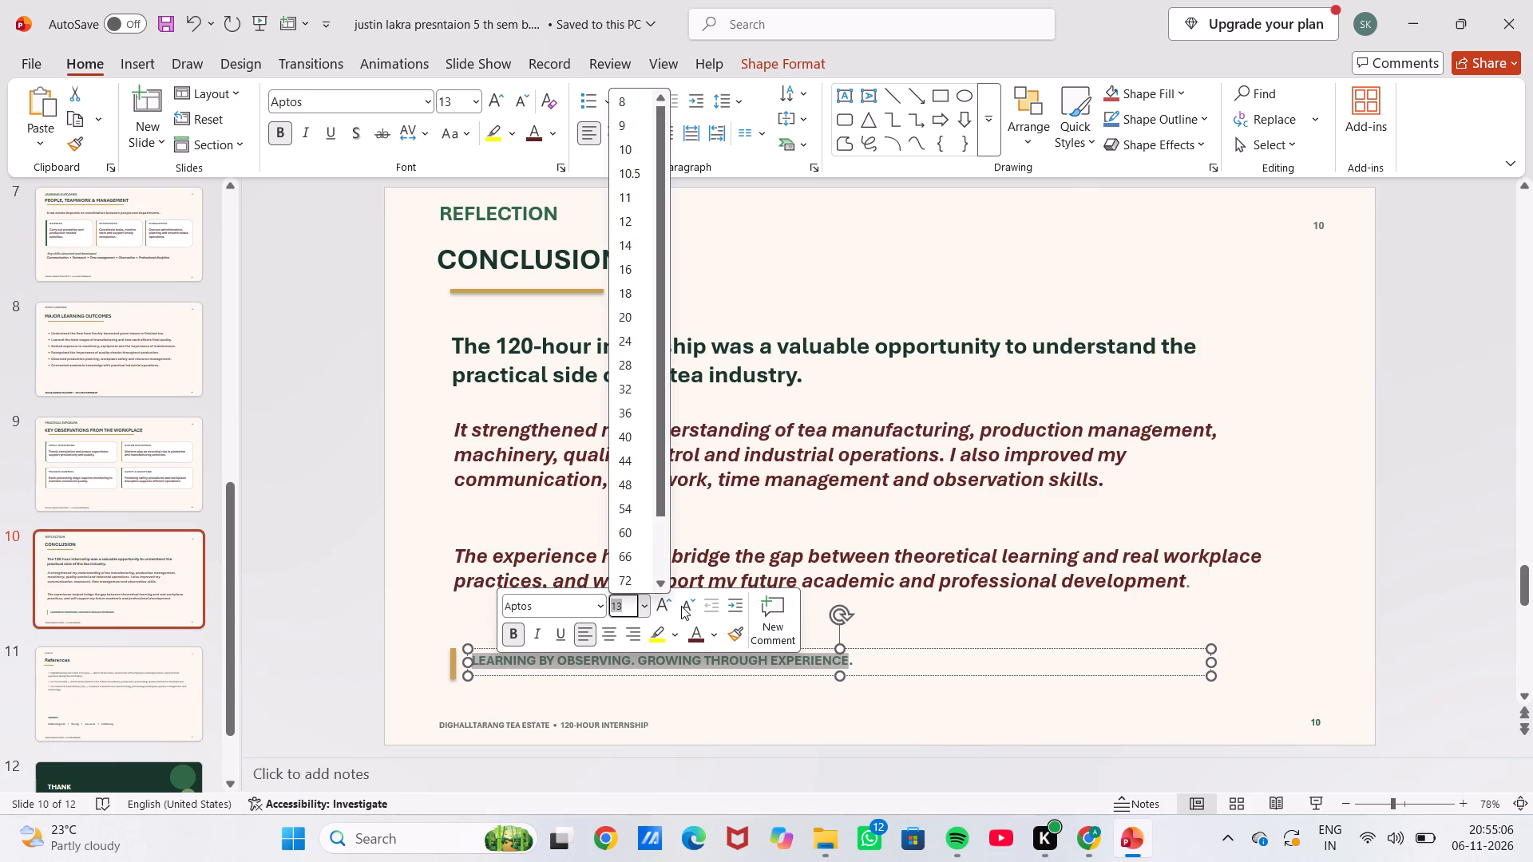
click(665, 607)
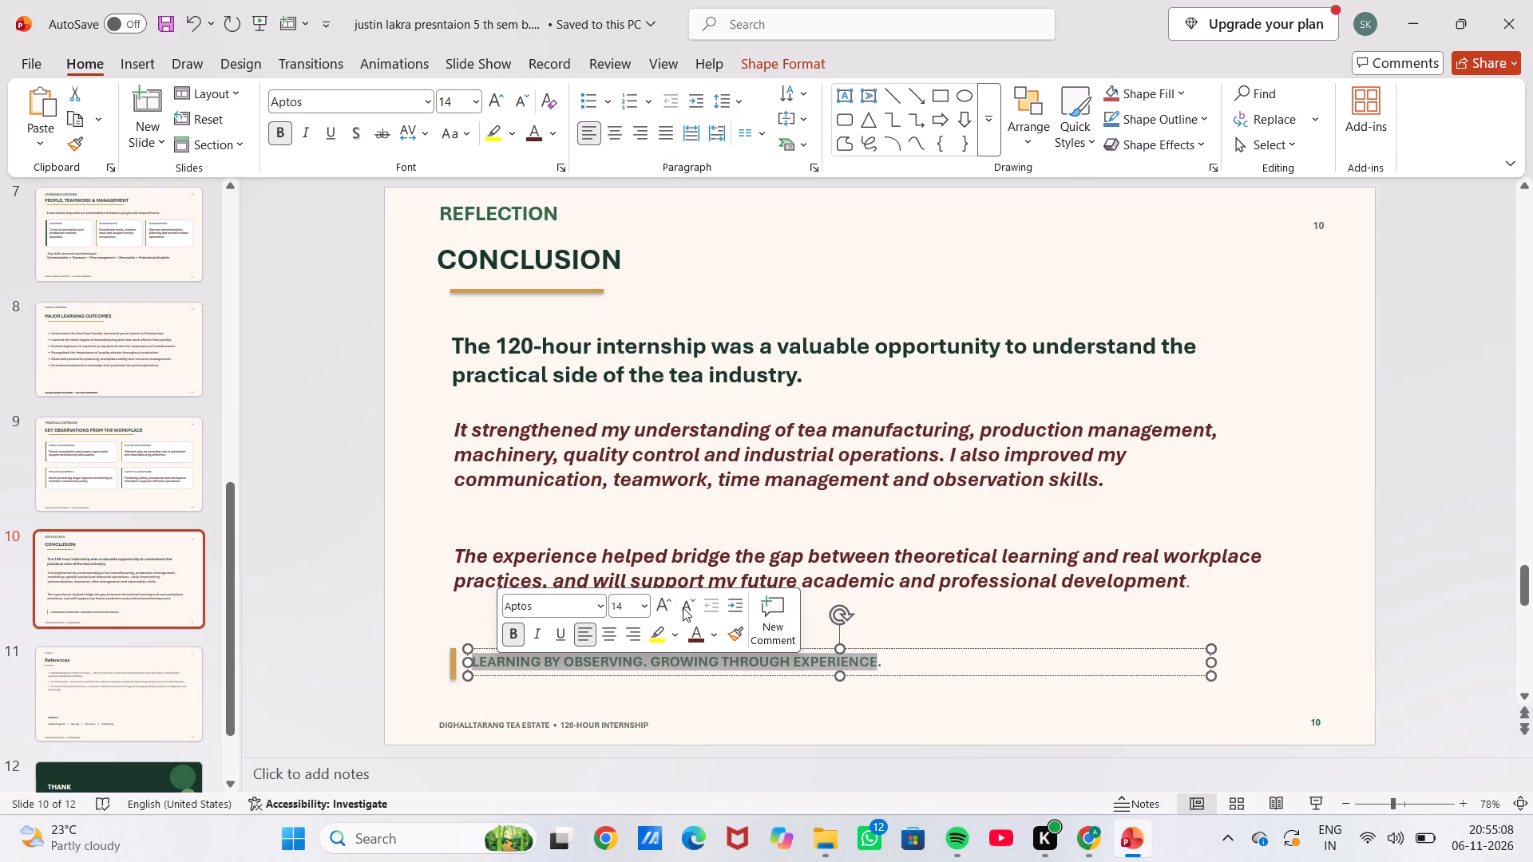
click(683, 607)
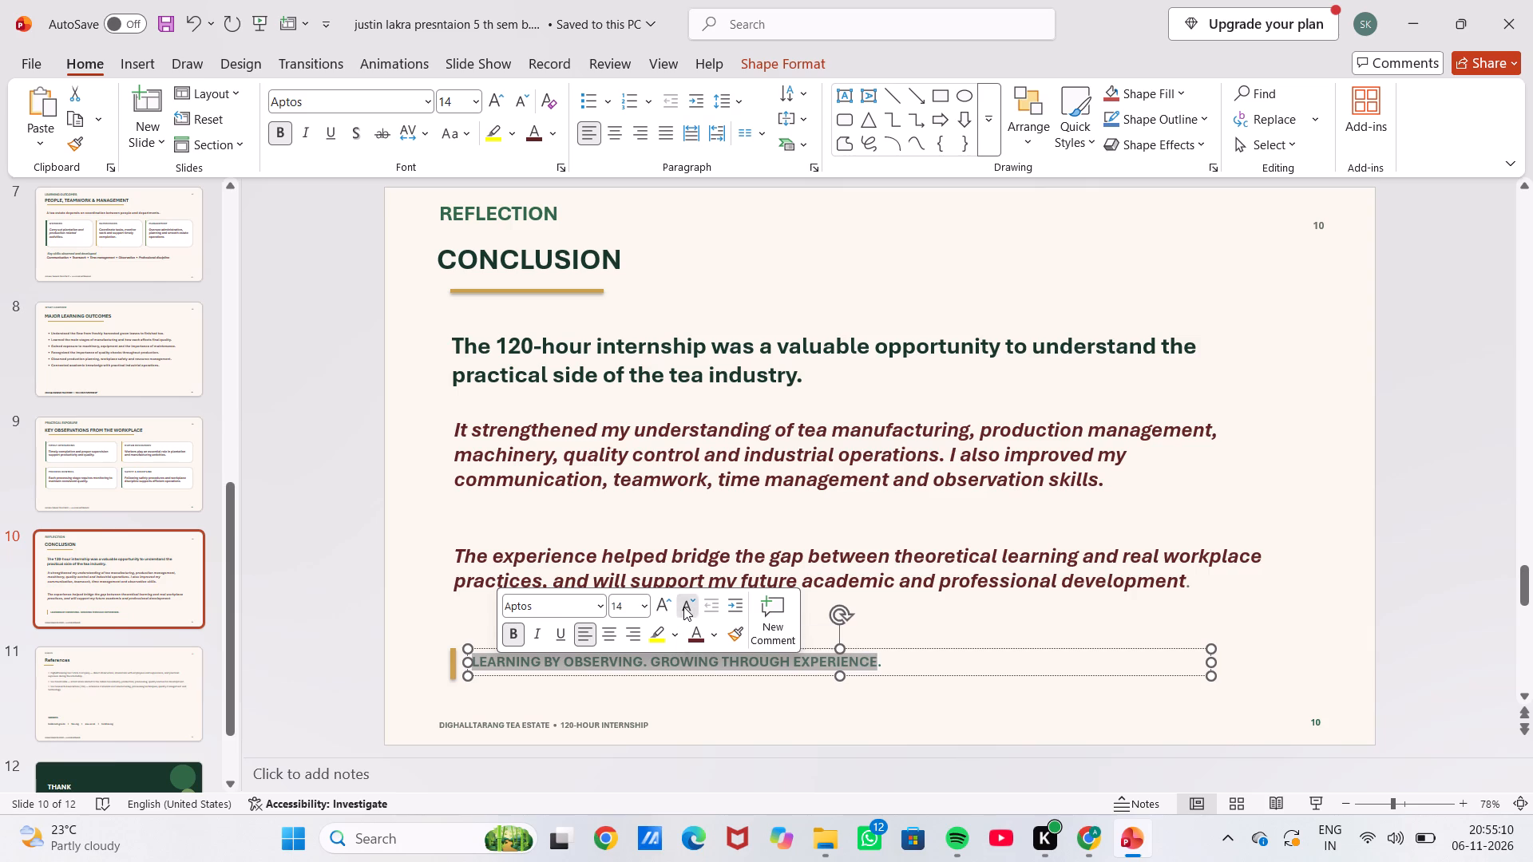
click(667, 603)
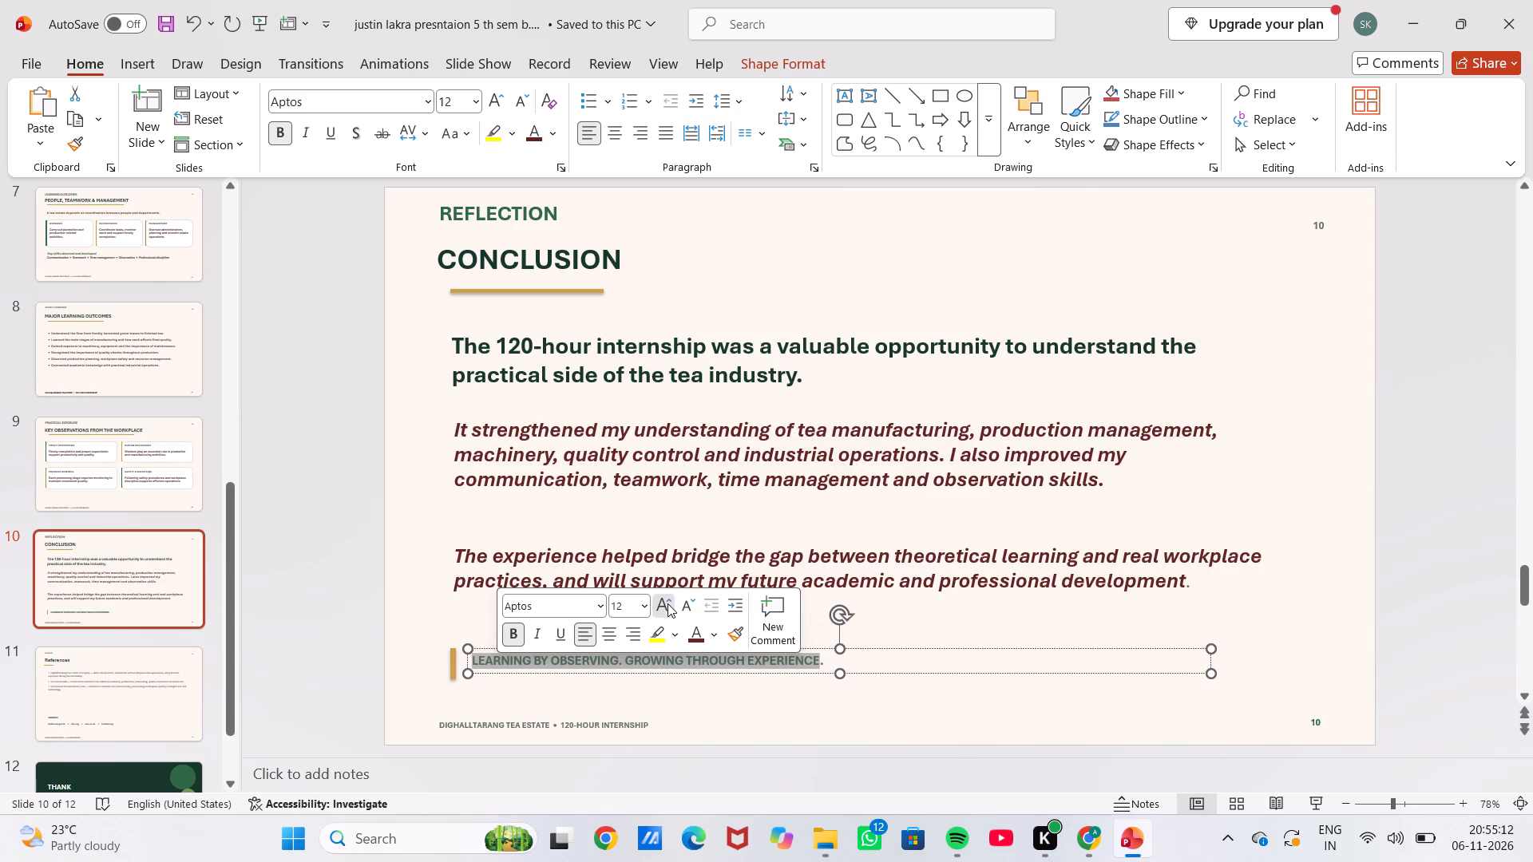
click(644, 690)
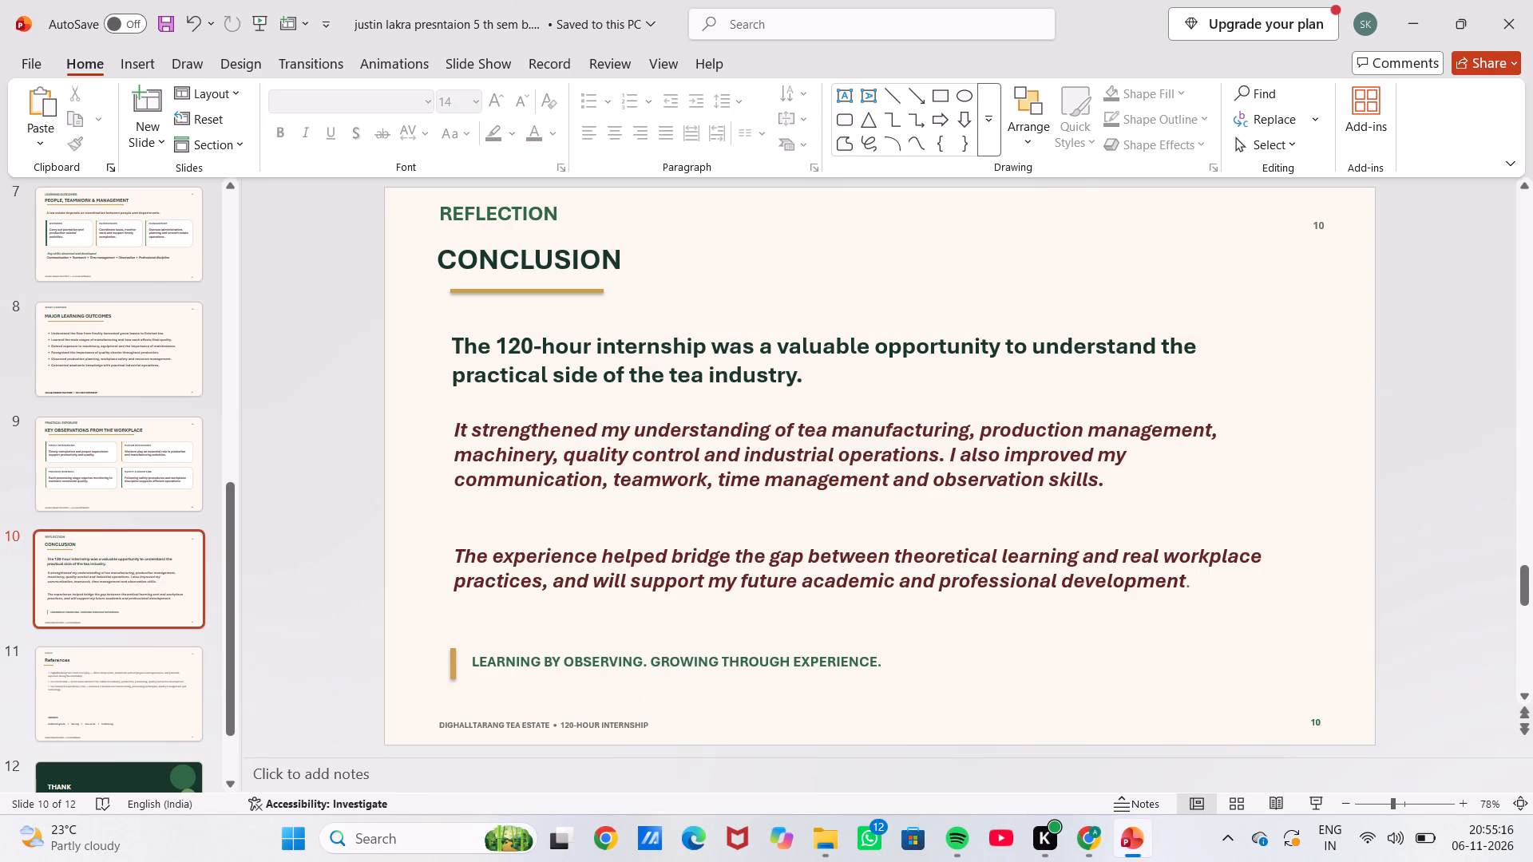
Format the footer "DIGHALLTARANG TEA ESTATE • 120-HOUR INTERNSHIP" on slide 10 as black bold italic text, size 10.5.
click(649, 723)
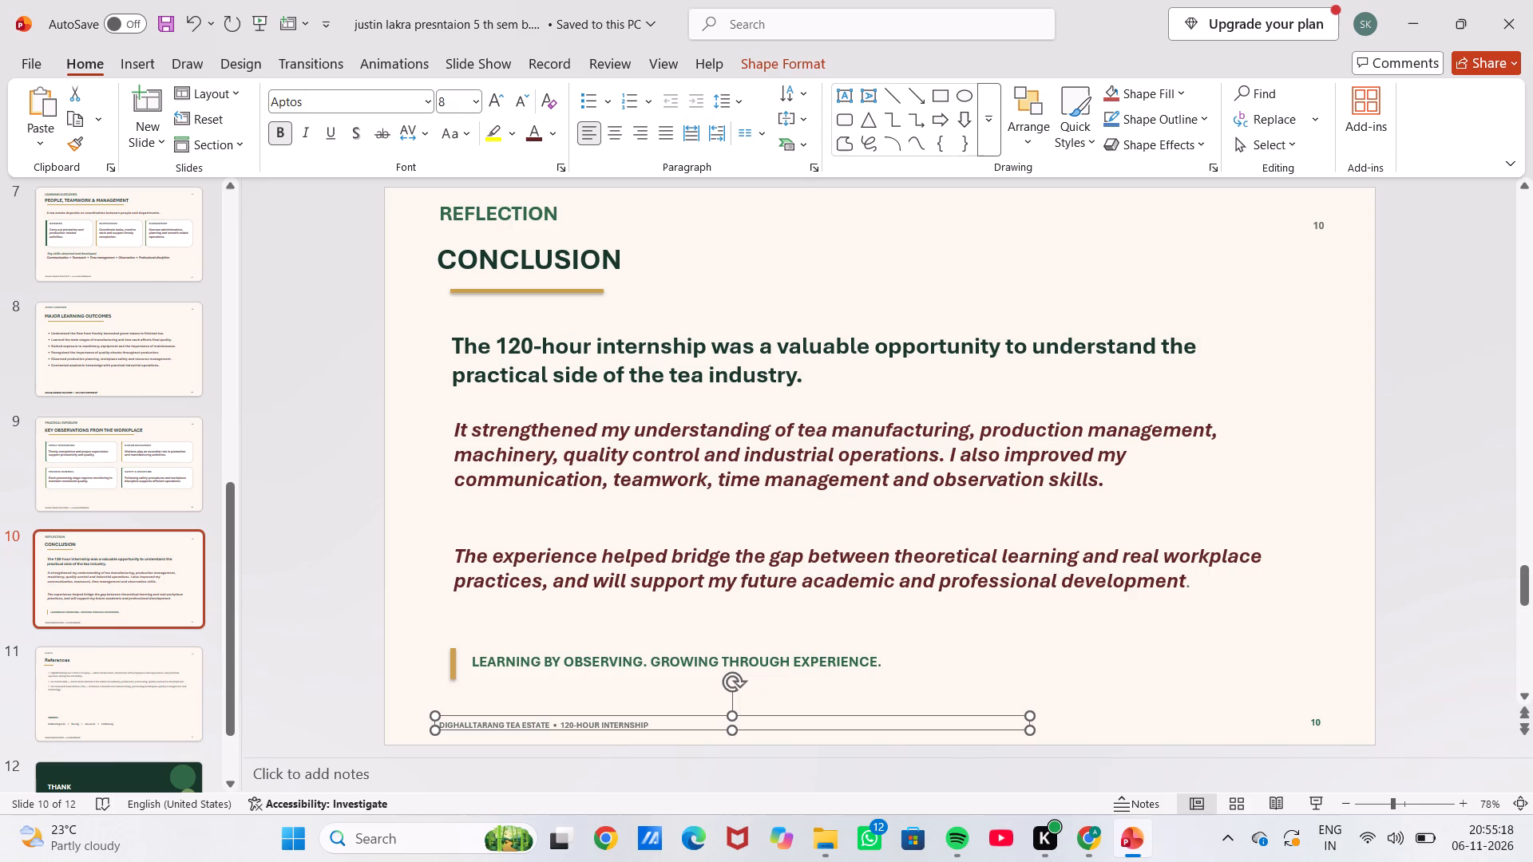
drag(645, 725, 438, 729)
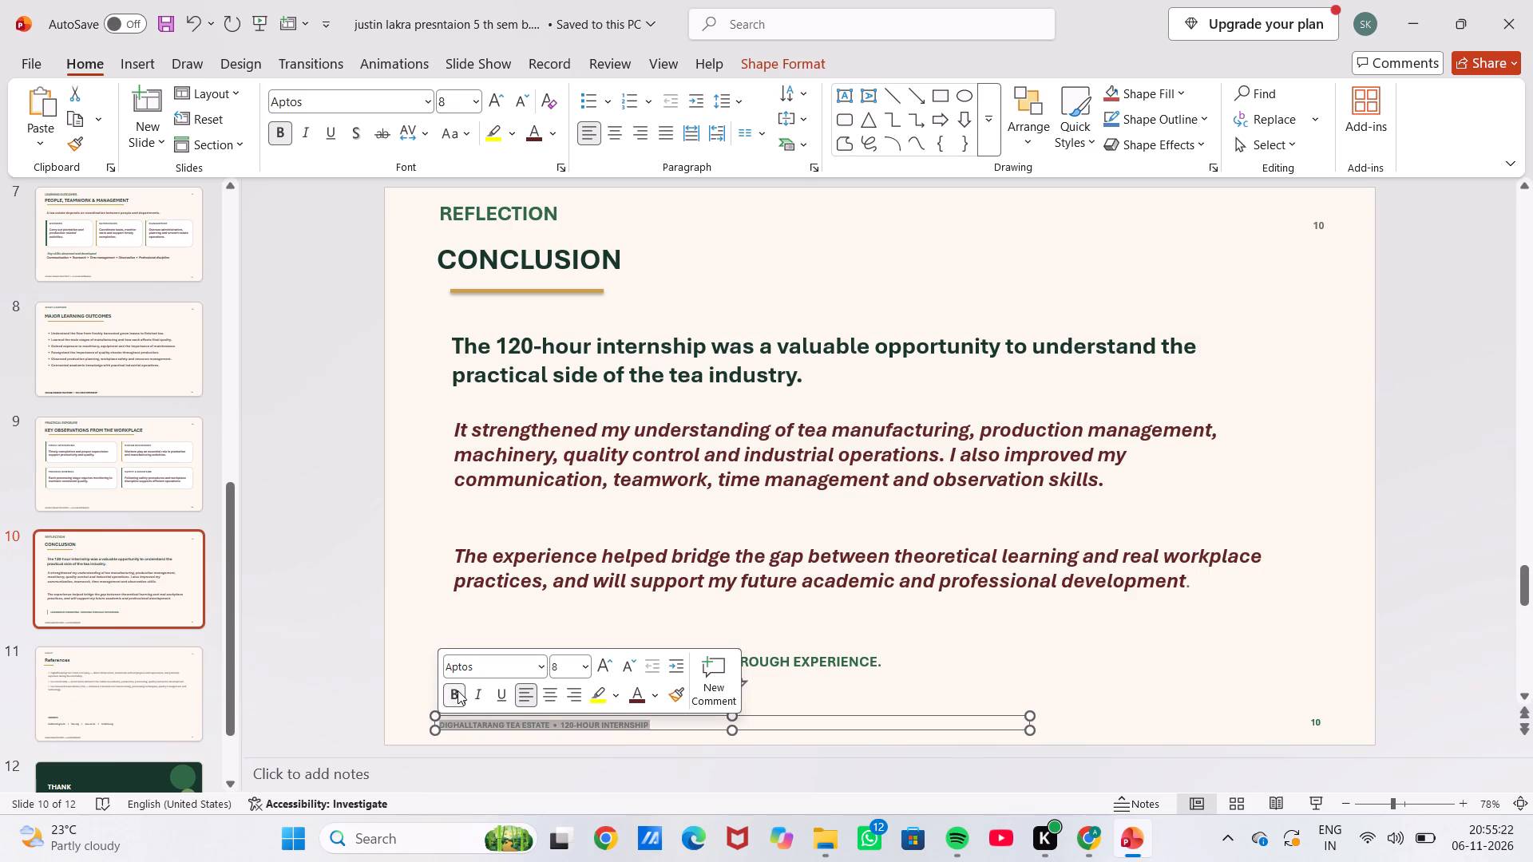
click(458, 690)
click(458, 690)
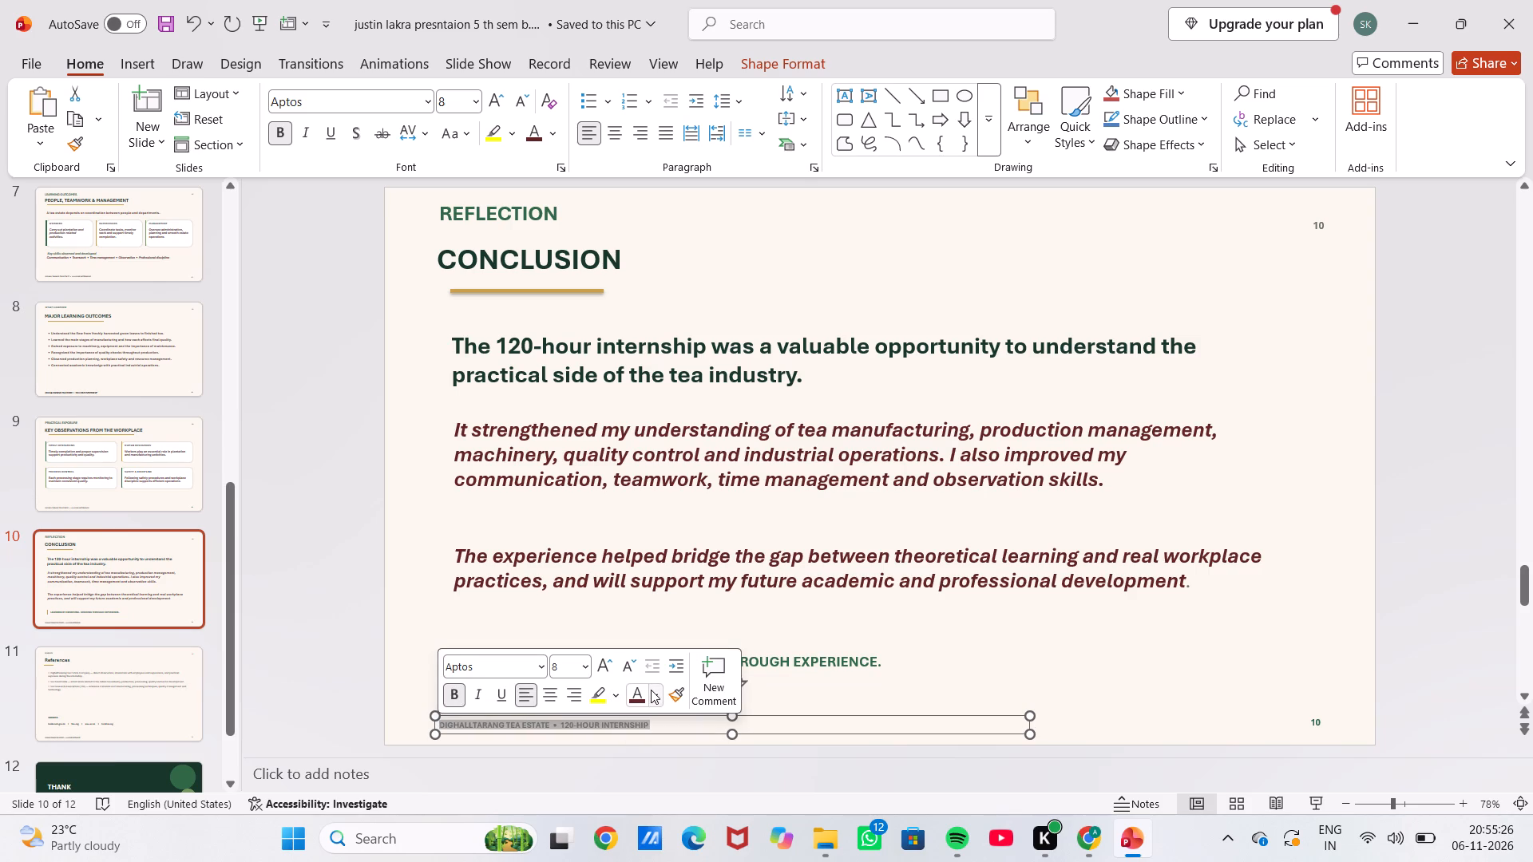
click(651, 690)
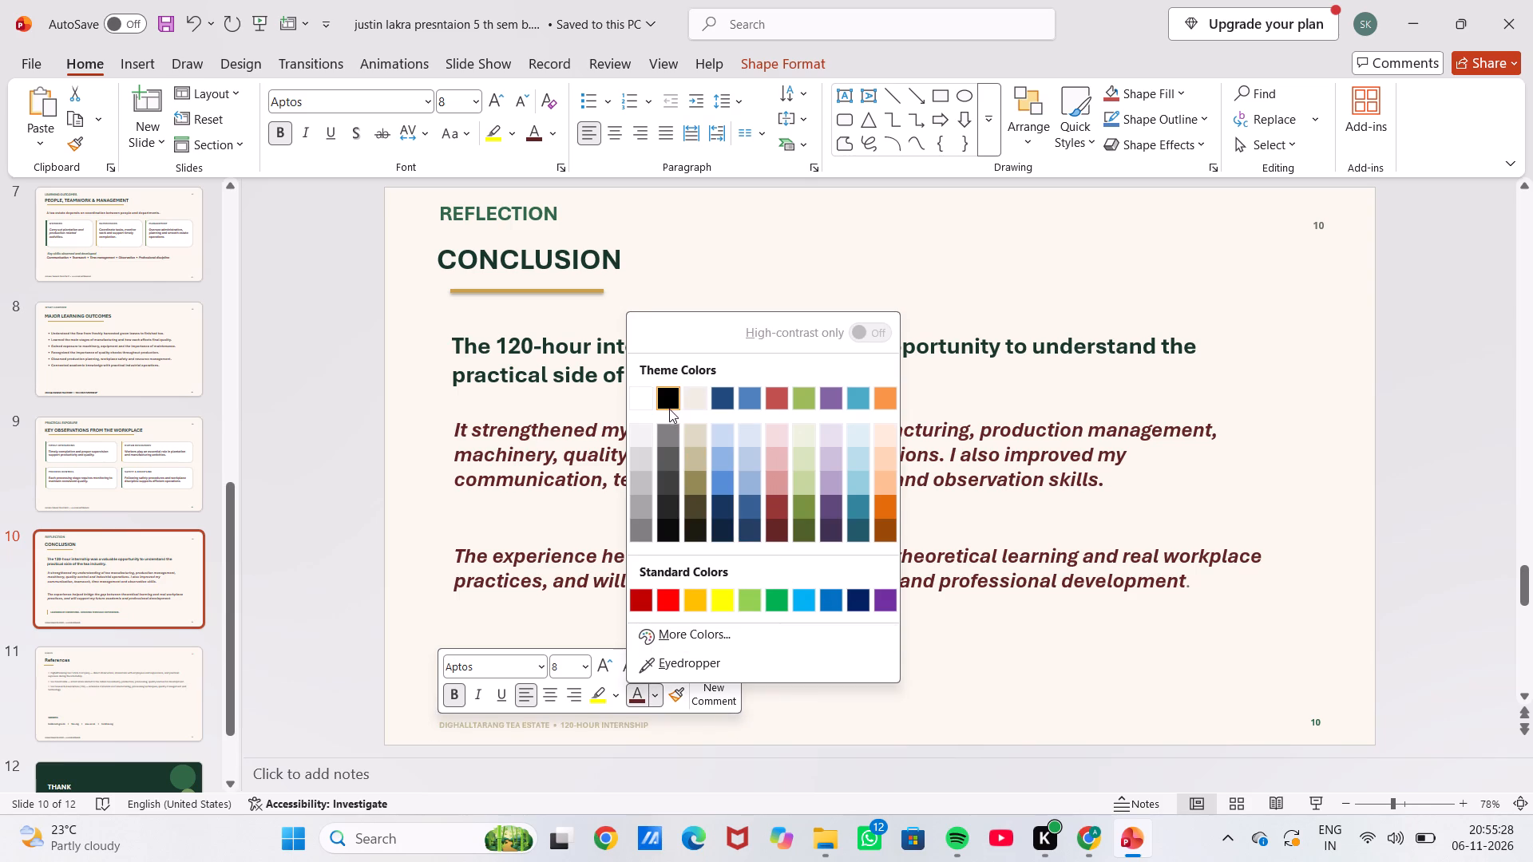
click(670, 400)
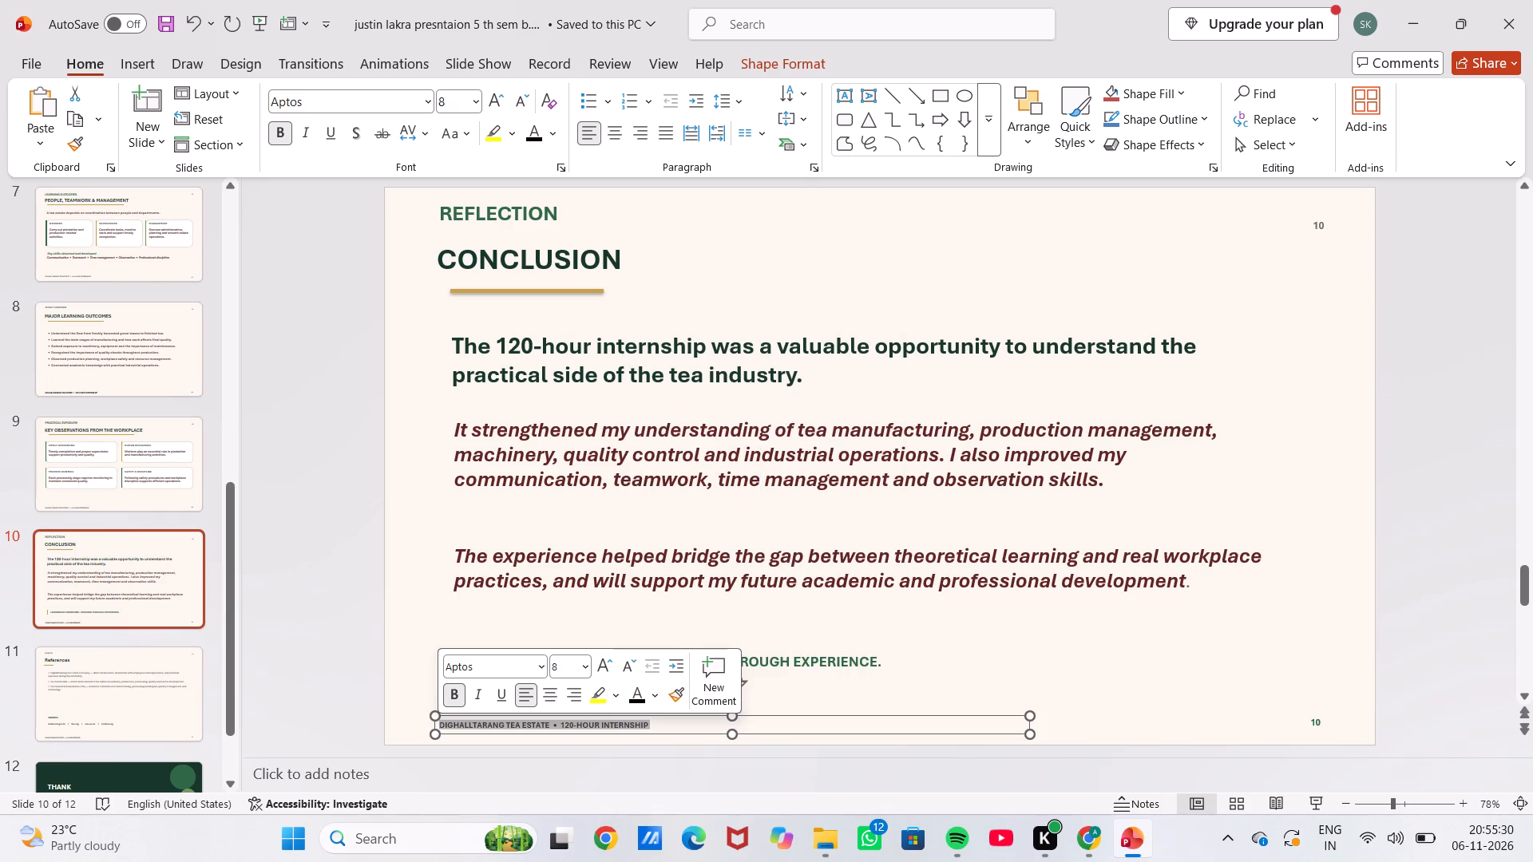
click(496, 95)
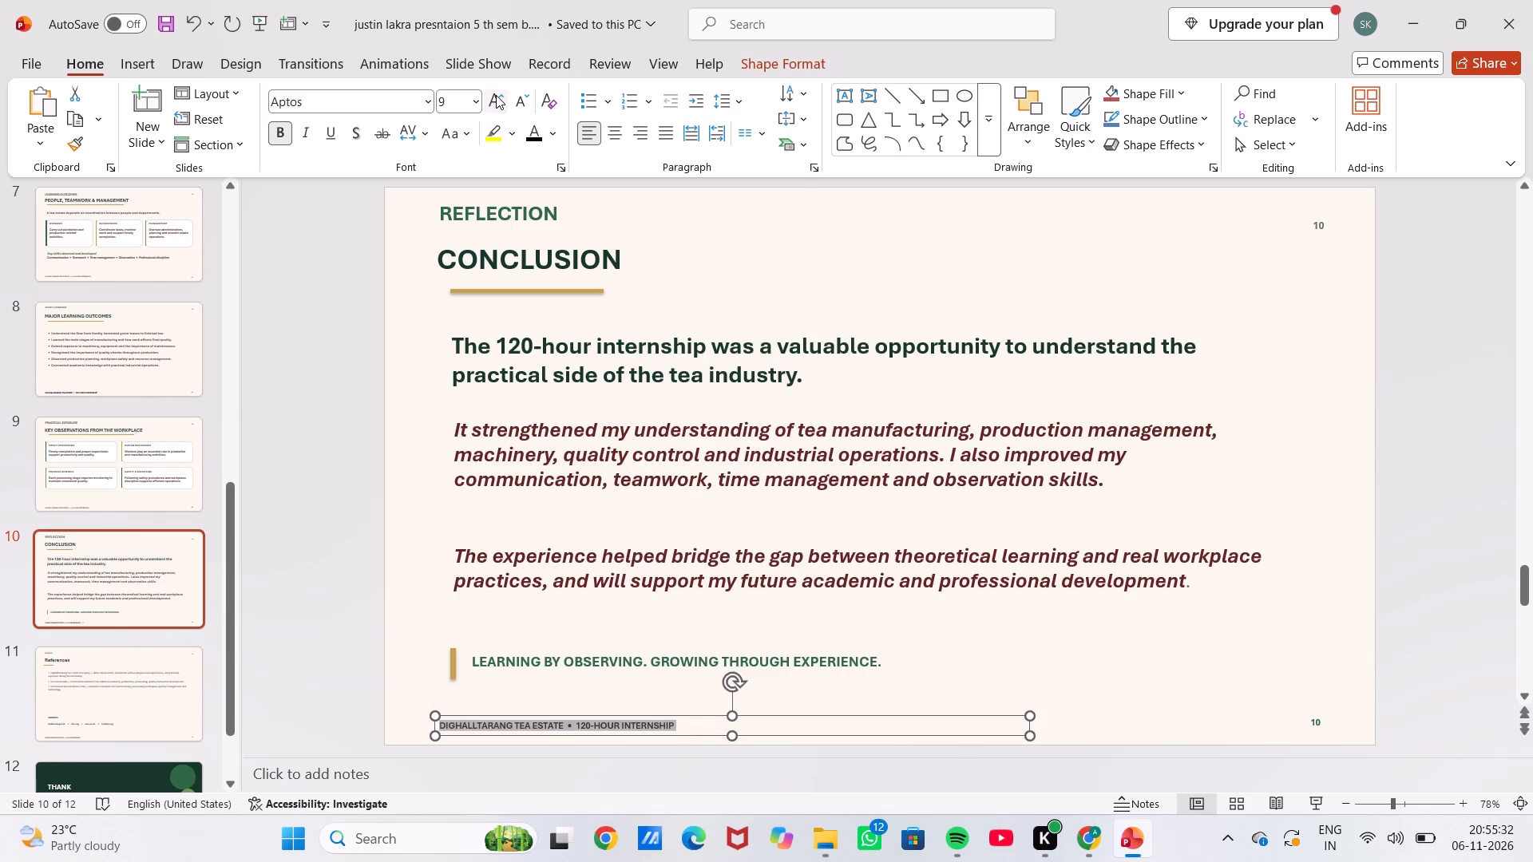
click(496, 95)
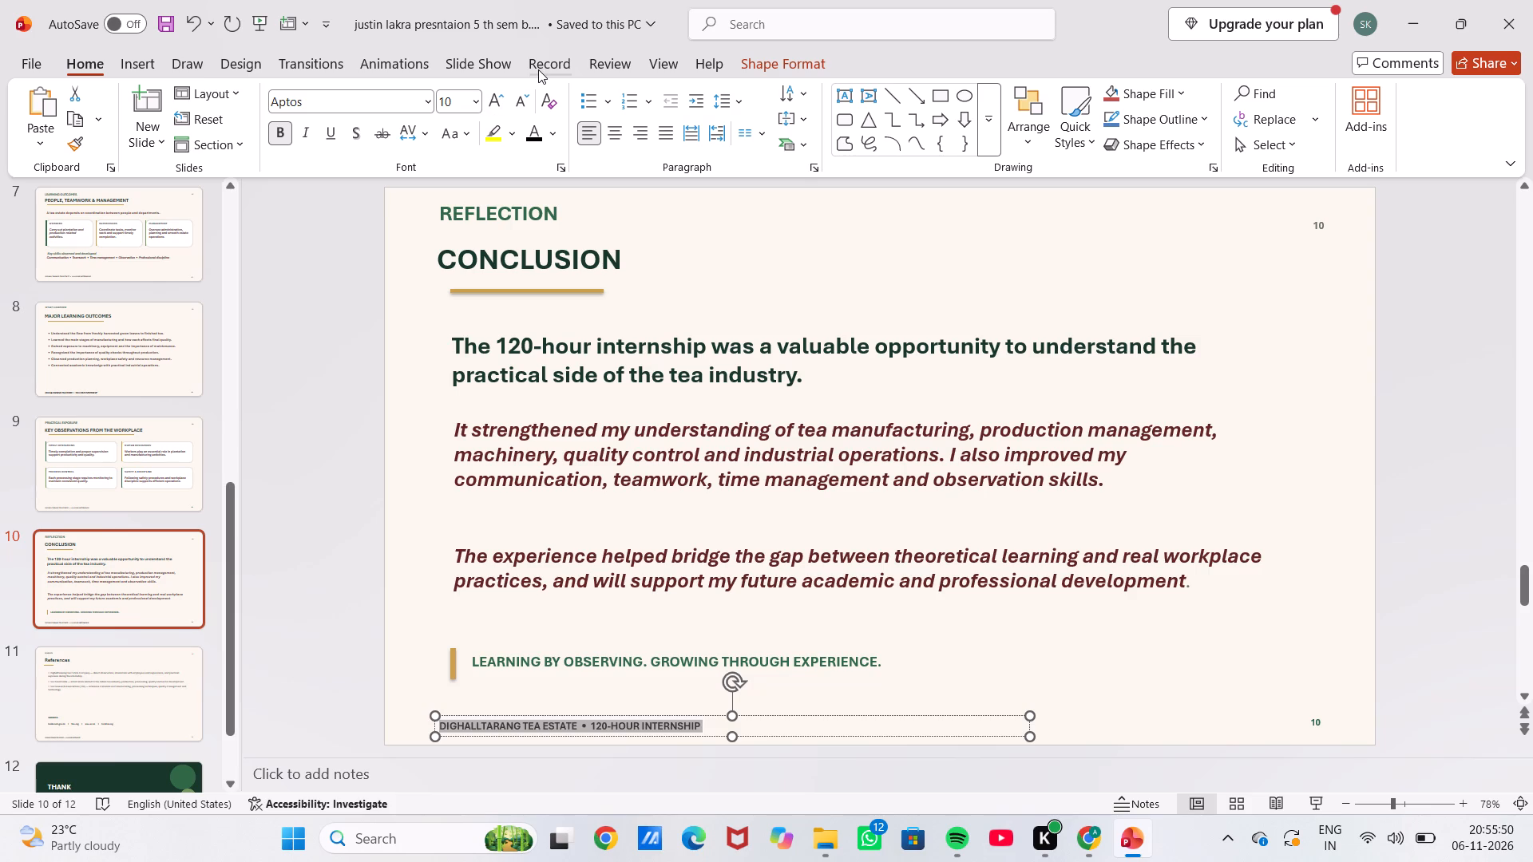
click(282, 129)
click(282, 129)
click(307, 135)
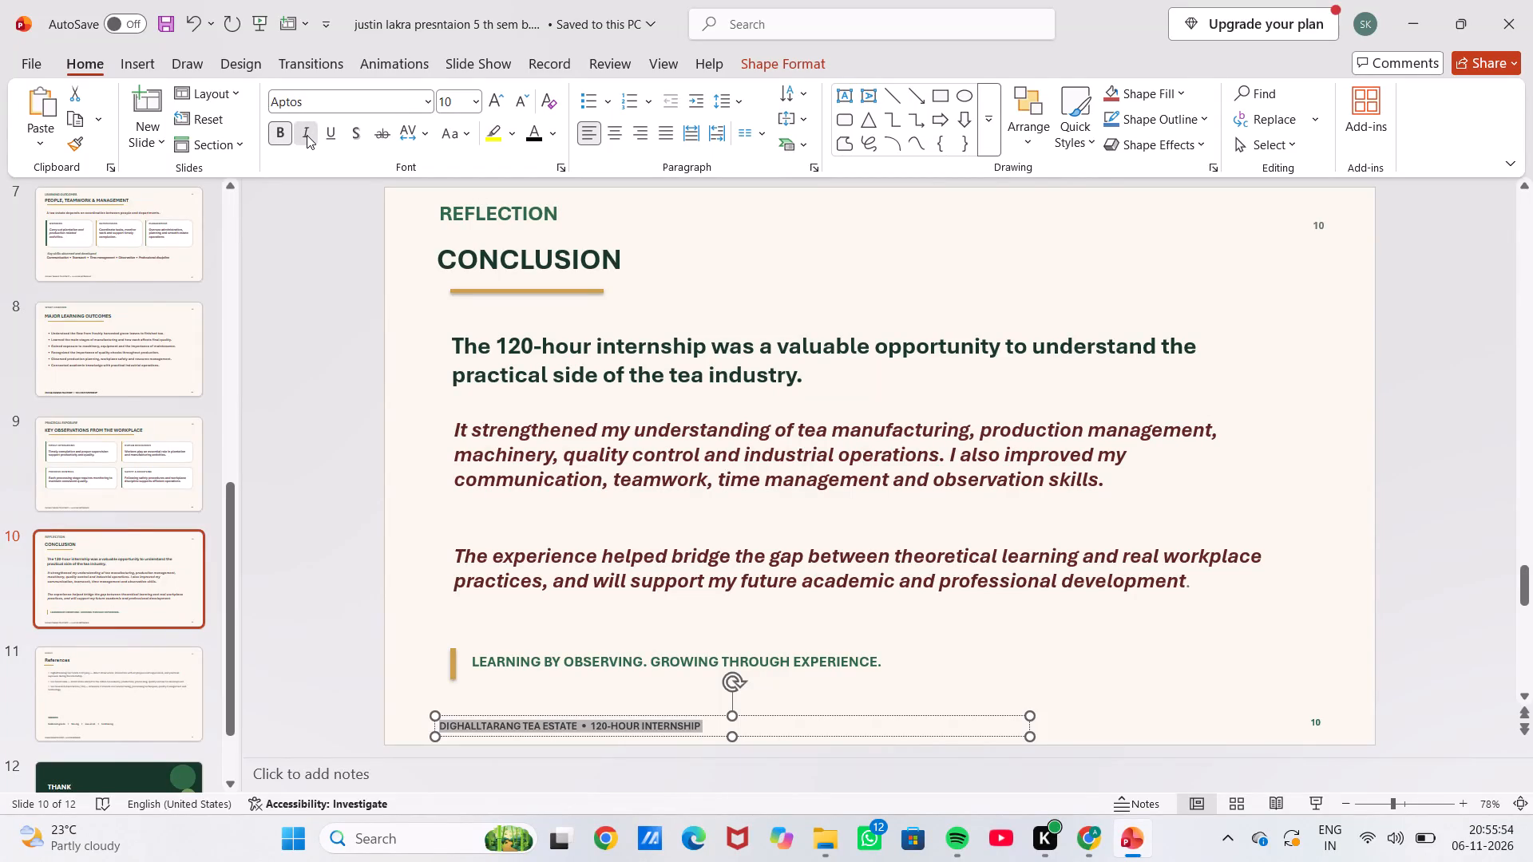
click(492, 109)
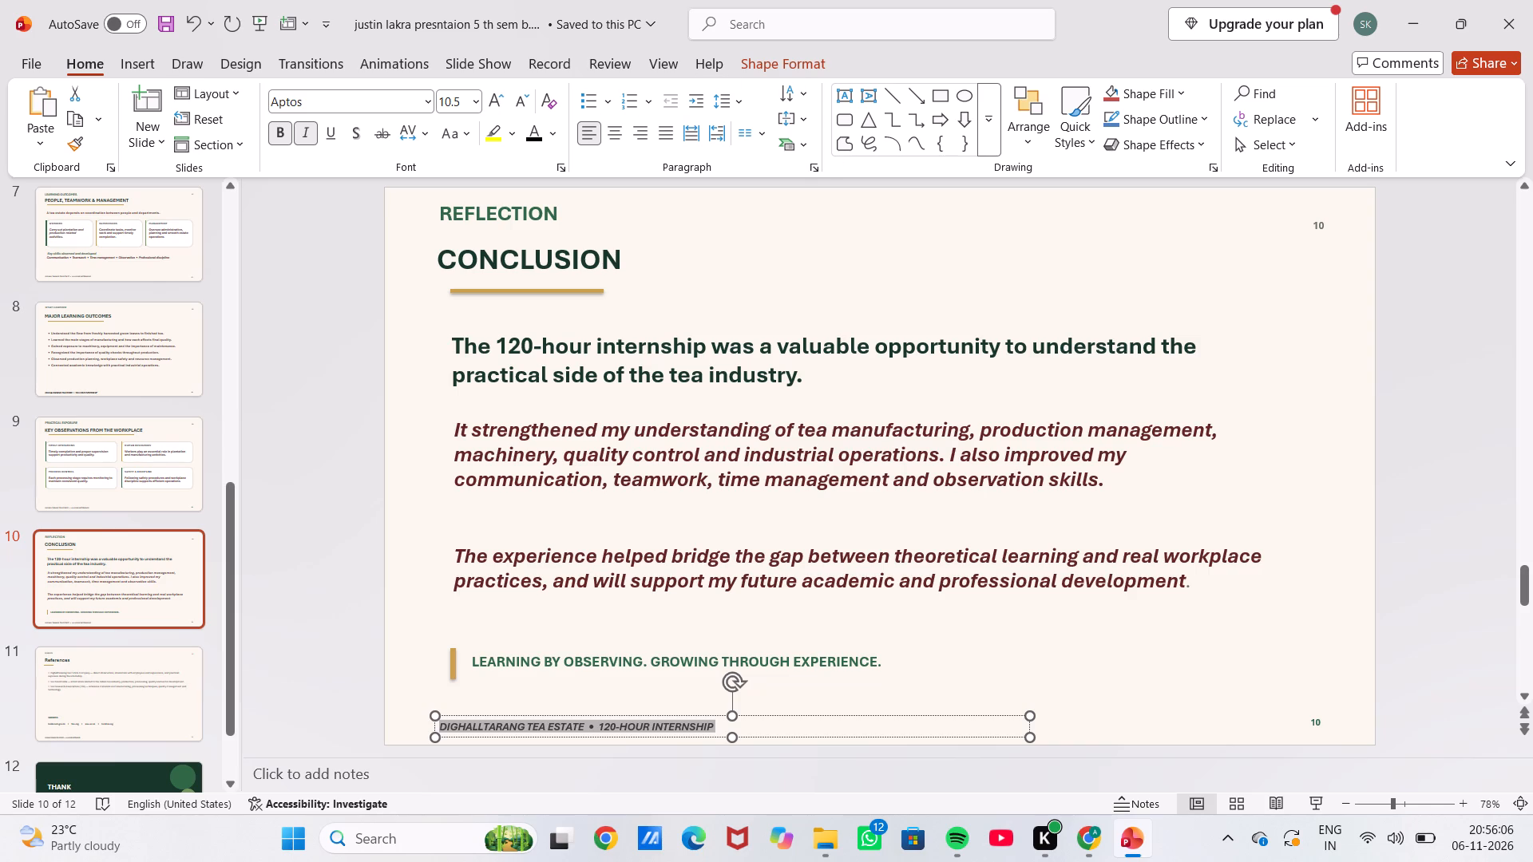
click(988, 657)
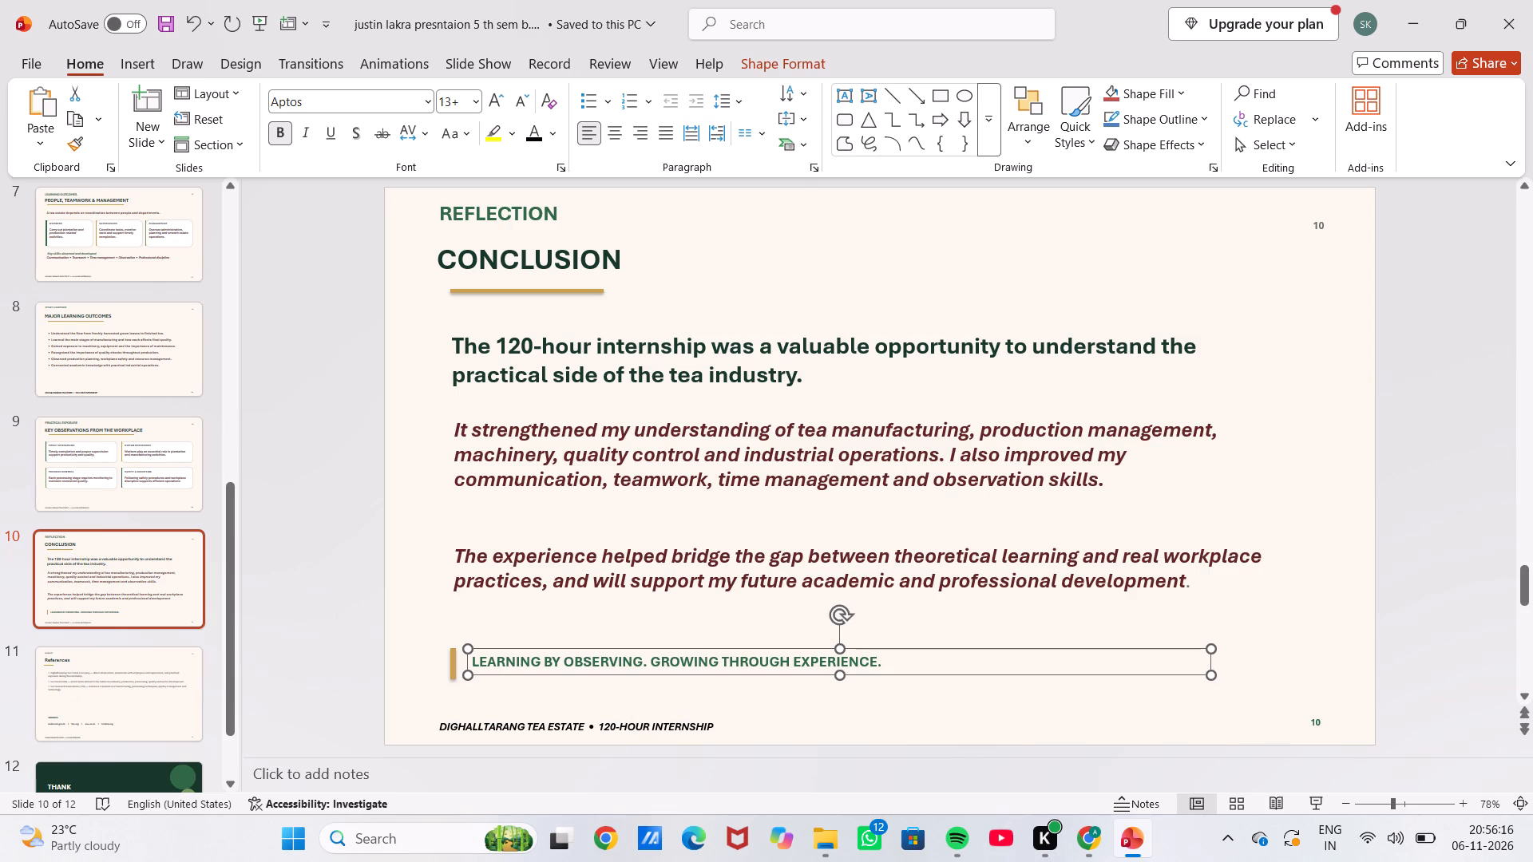
click(561, 727)
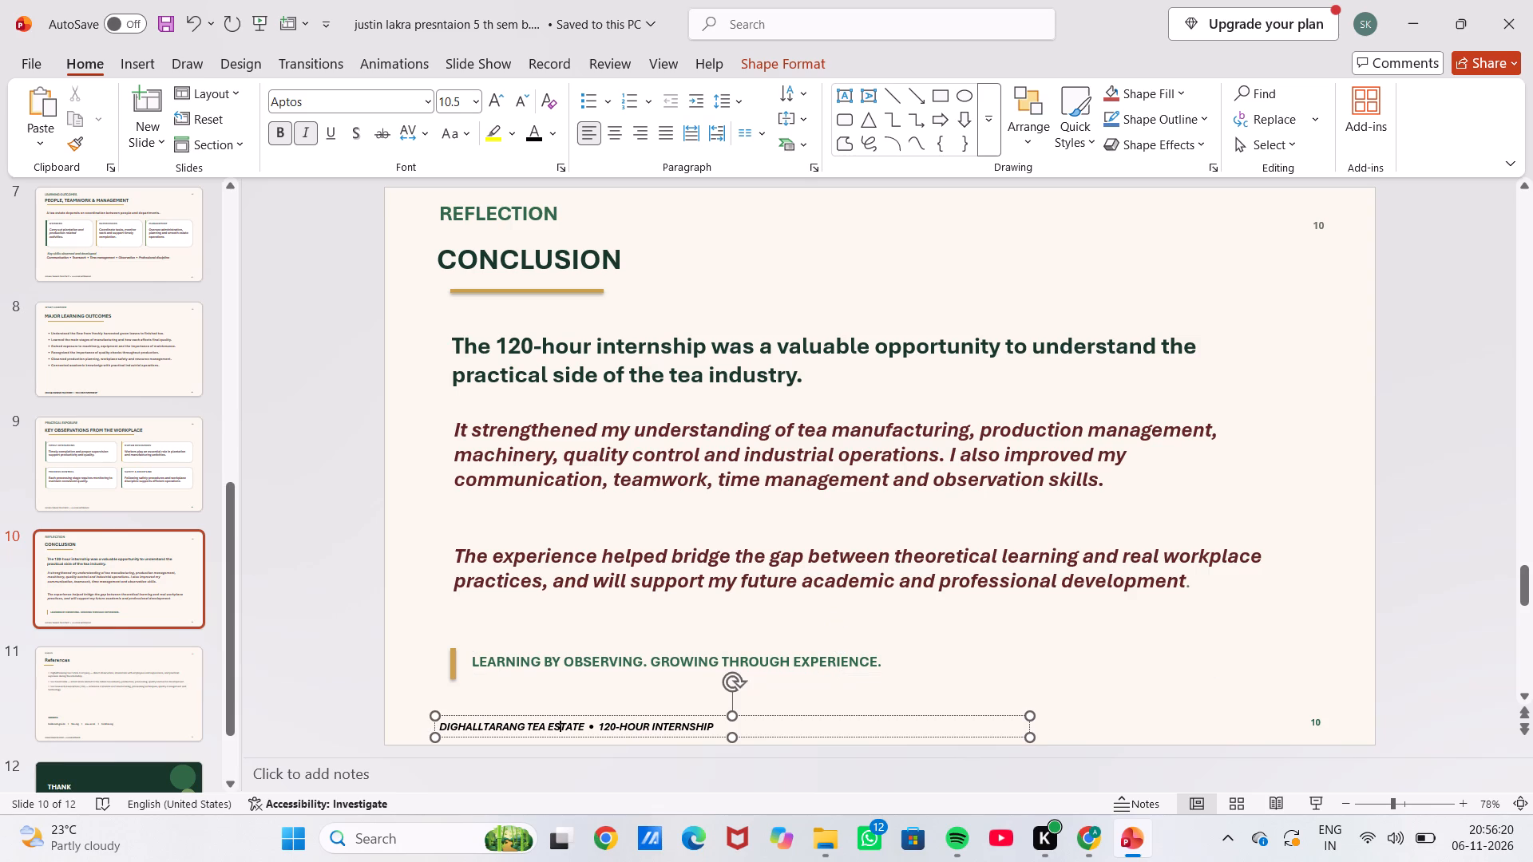
click(632, 726)
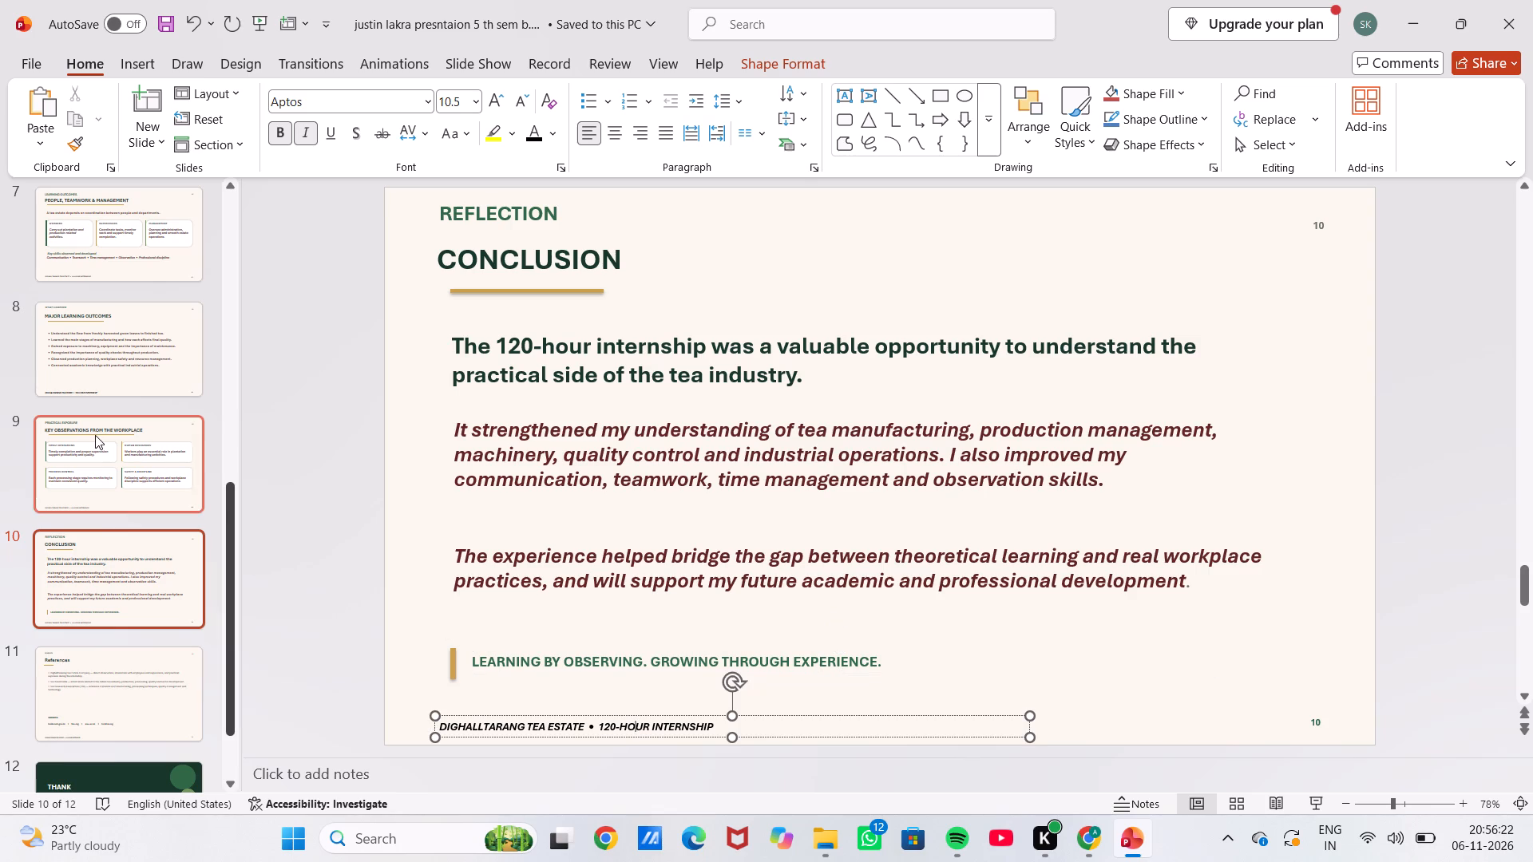
Enlarge the "SOURCES" label on slide 11 to font size 18.
click(95, 435)
click(115, 576)
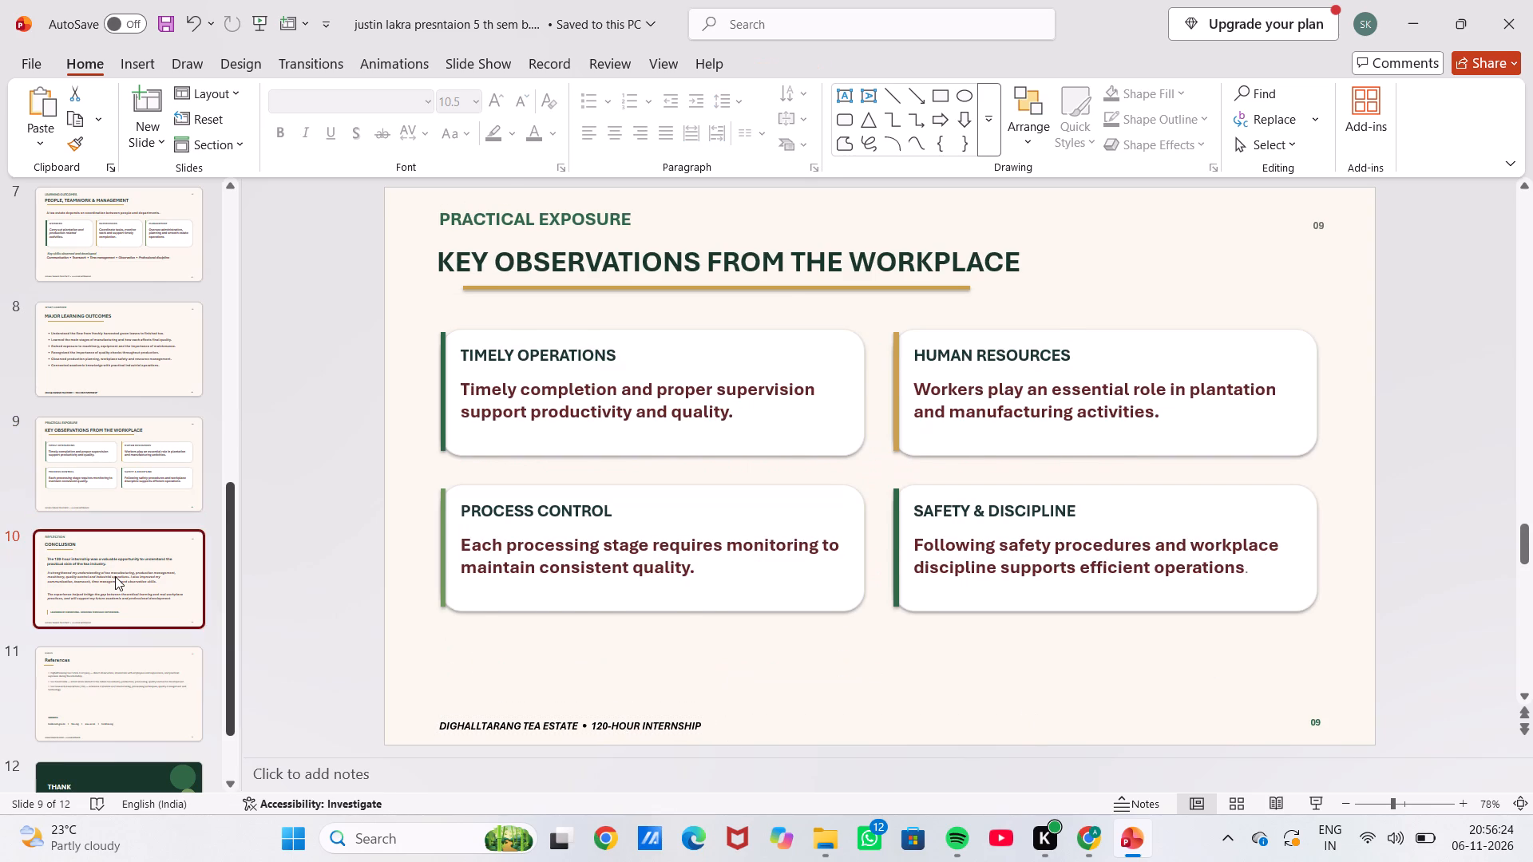
click(130, 664)
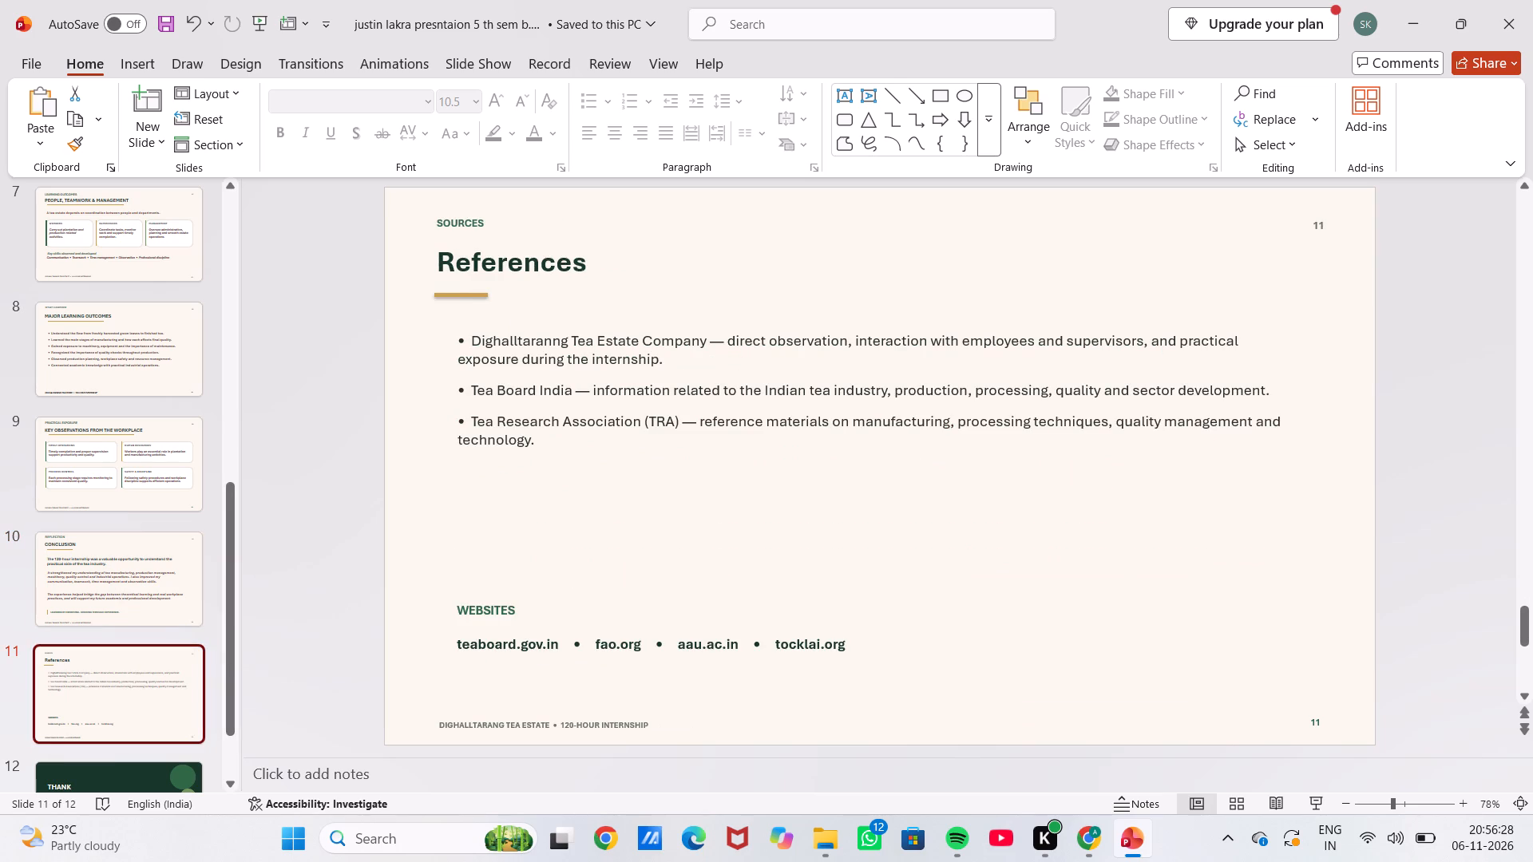
drag(438, 225, 489, 223)
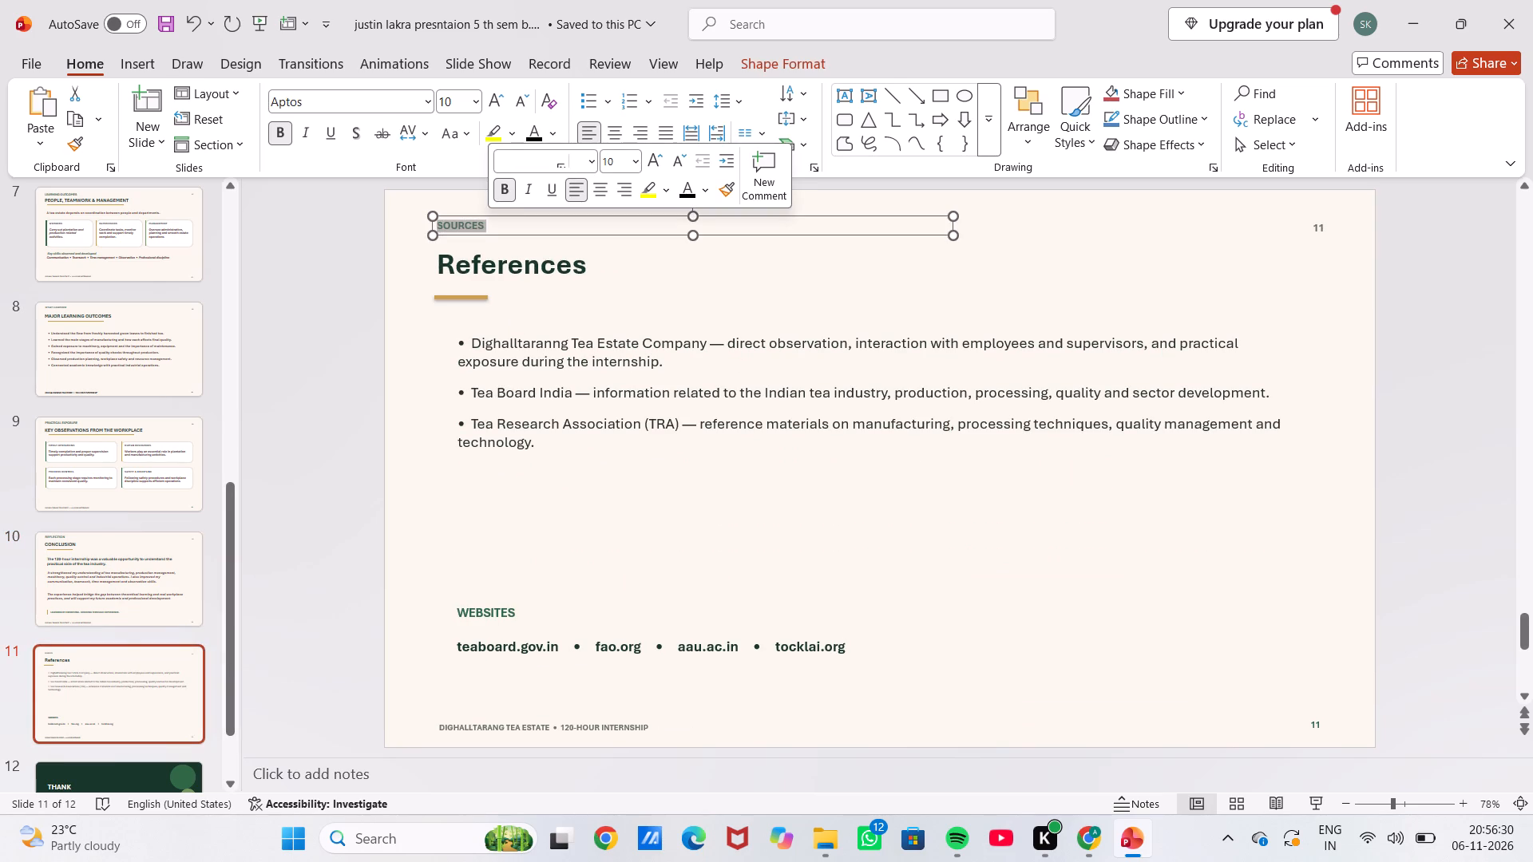
click(652, 164)
triple_click(652, 164)
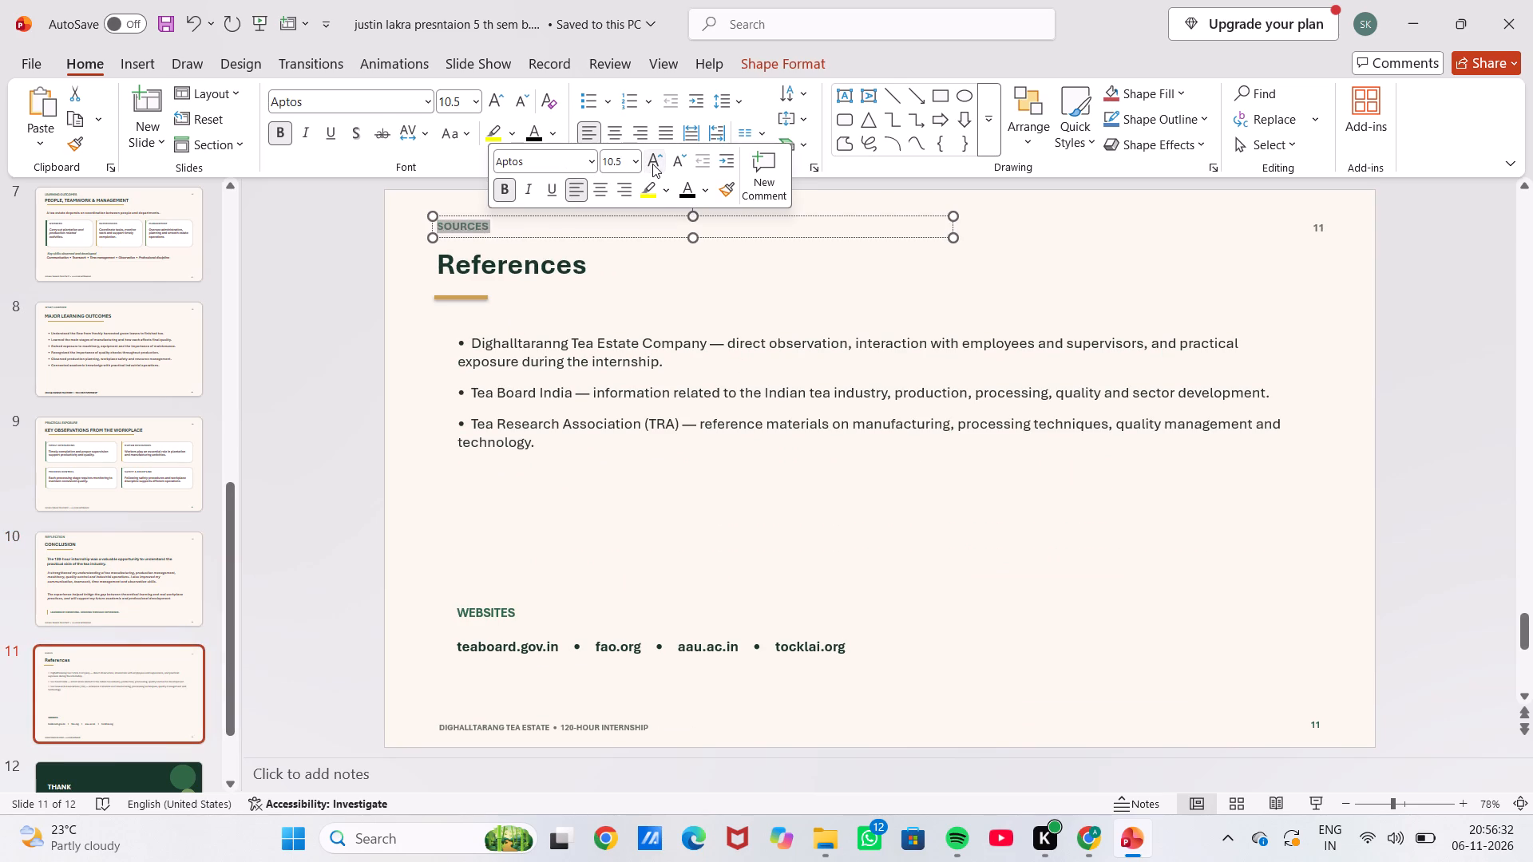
click(652, 164)
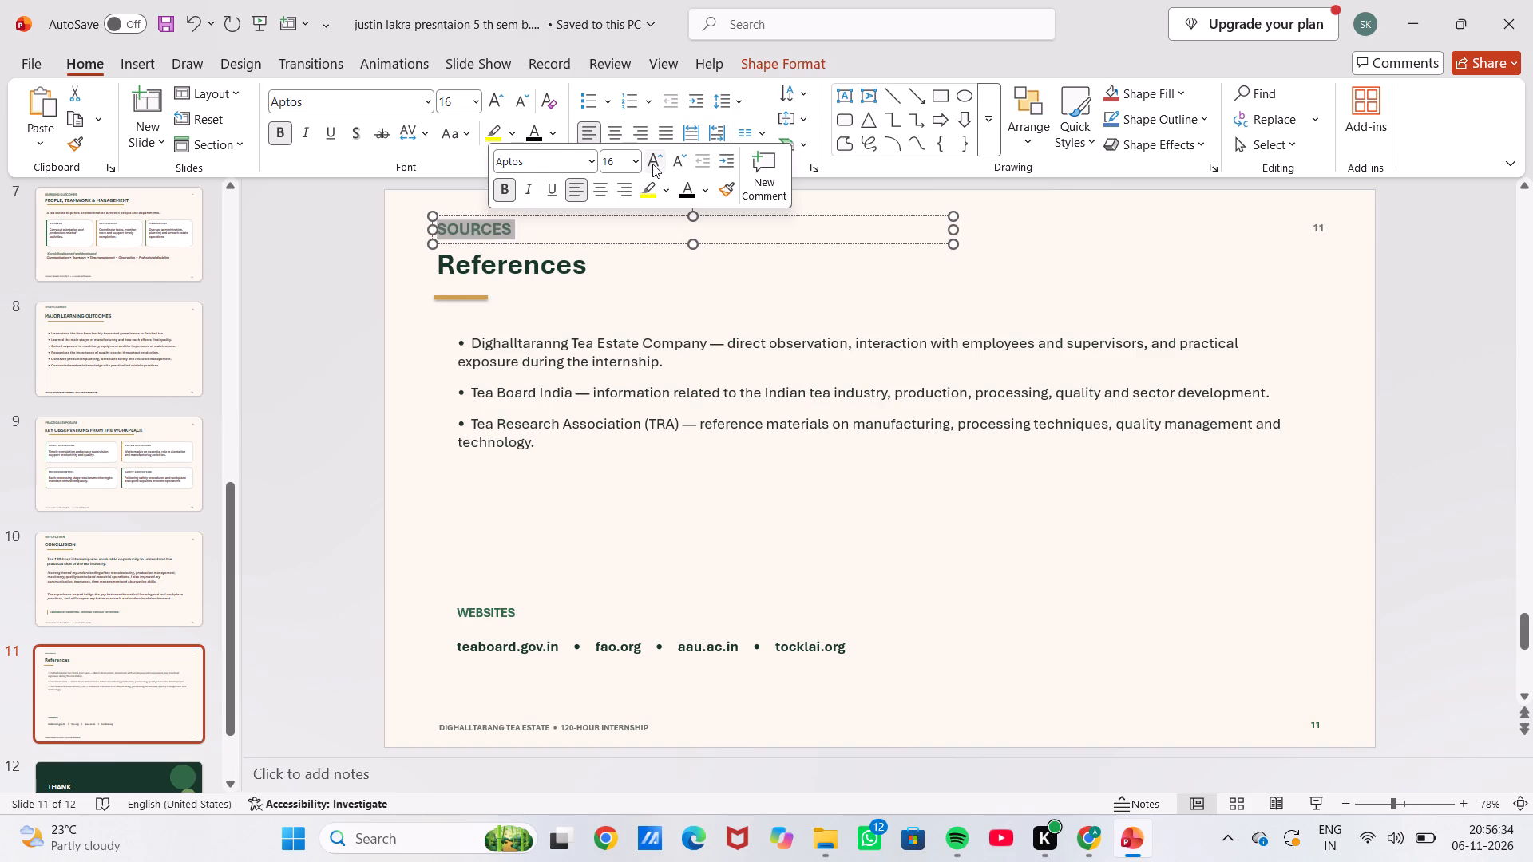
click(679, 163)
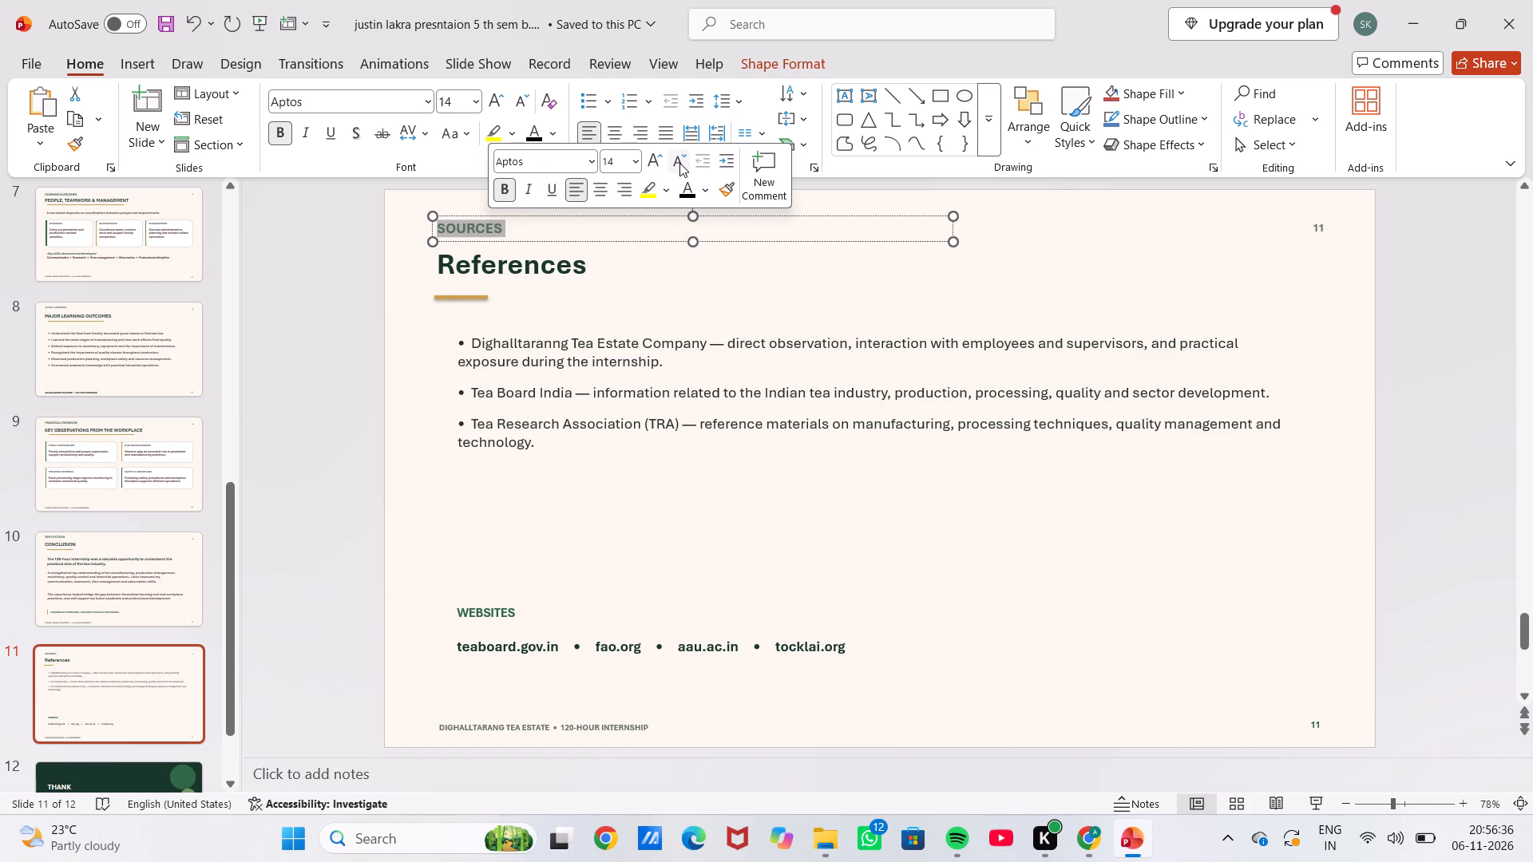
double_click(656, 159)
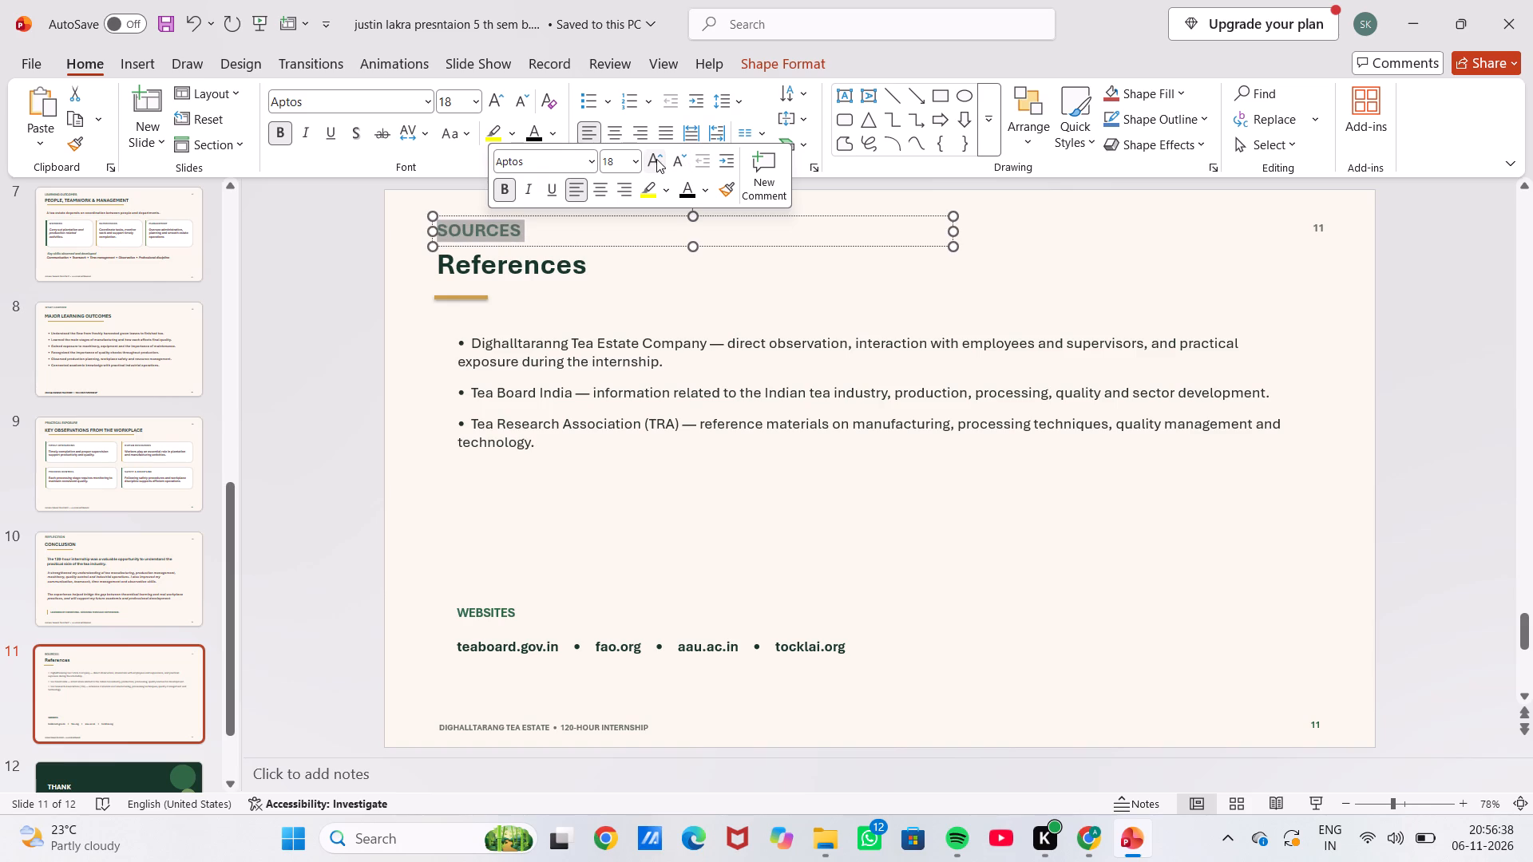
Narrow the "SOURCES" text box on slide 11 to about the title's width and move it slightly upward, clear of the title.
click(538, 238)
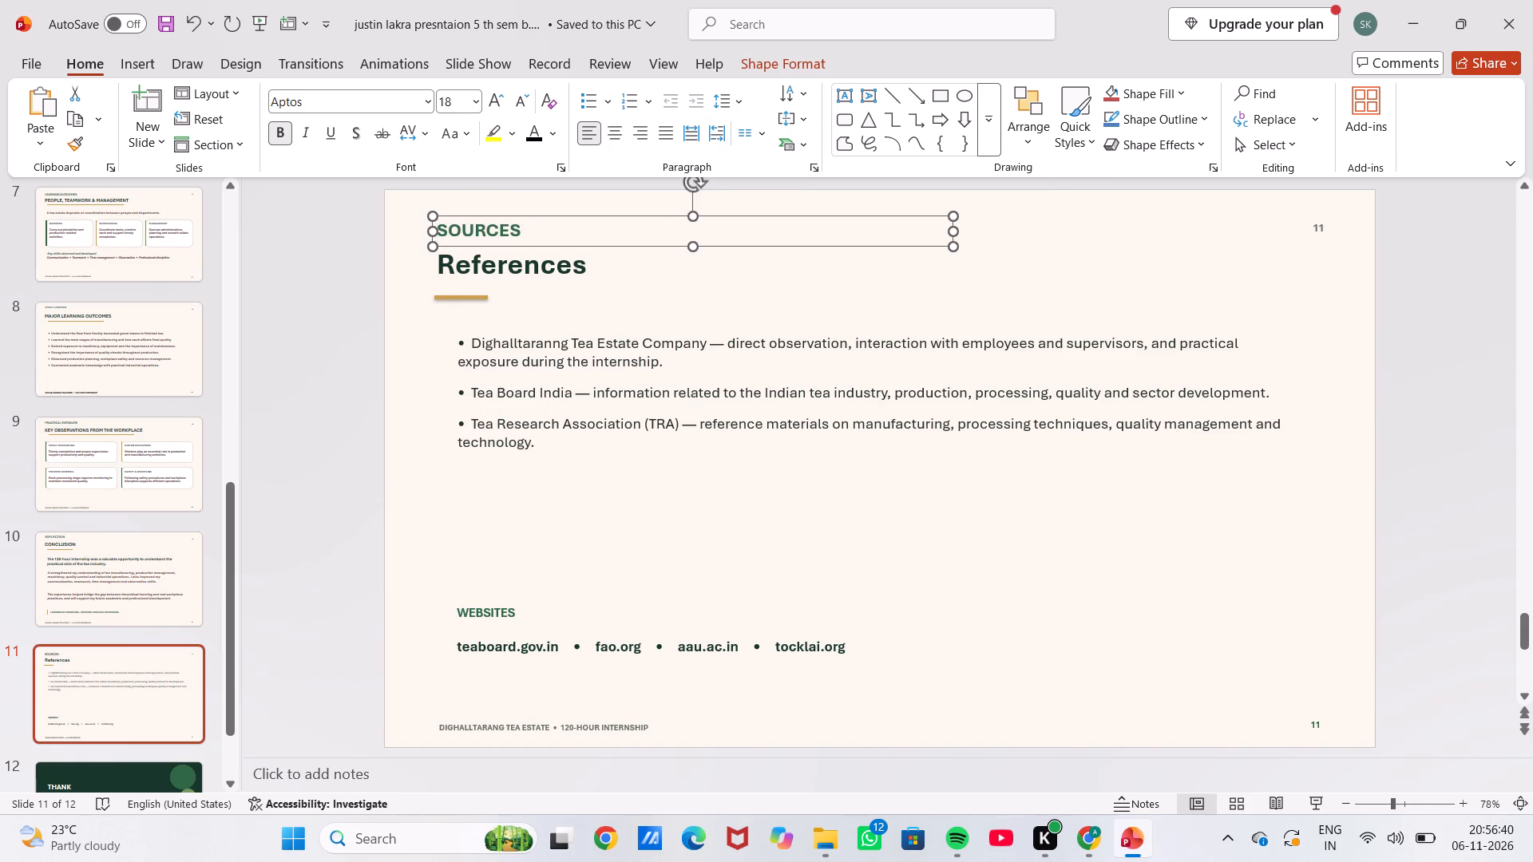
drag(956, 237, 583, 247)
drag(554, 234, 553, 219)
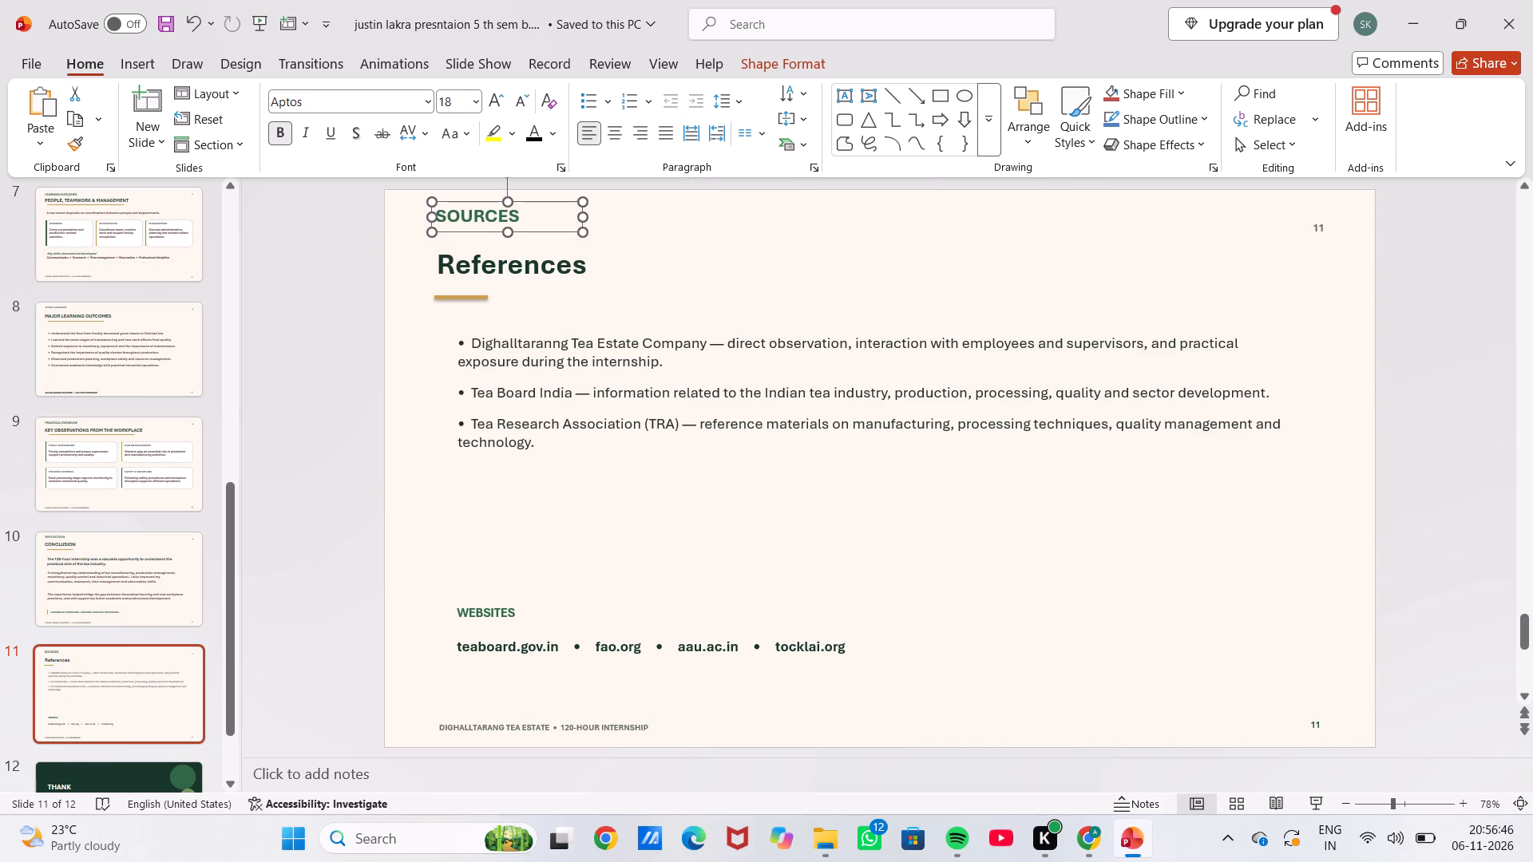
Change the "References" title on slide 11 to uppercase.
click(529, 270)
click(588, 267)
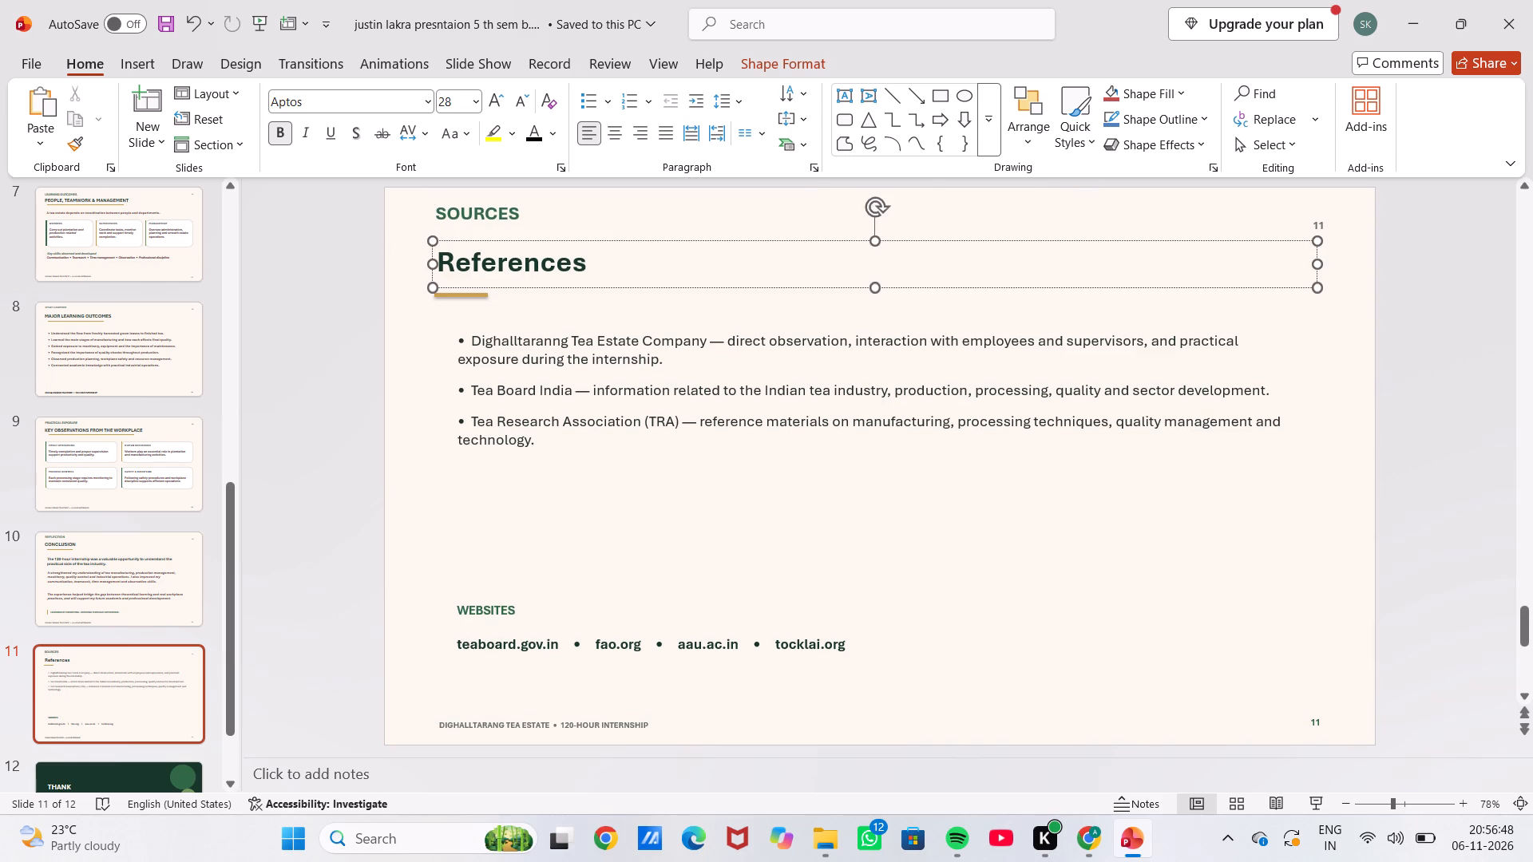
click(585, 258)
drag(585, 258, 473, 267)
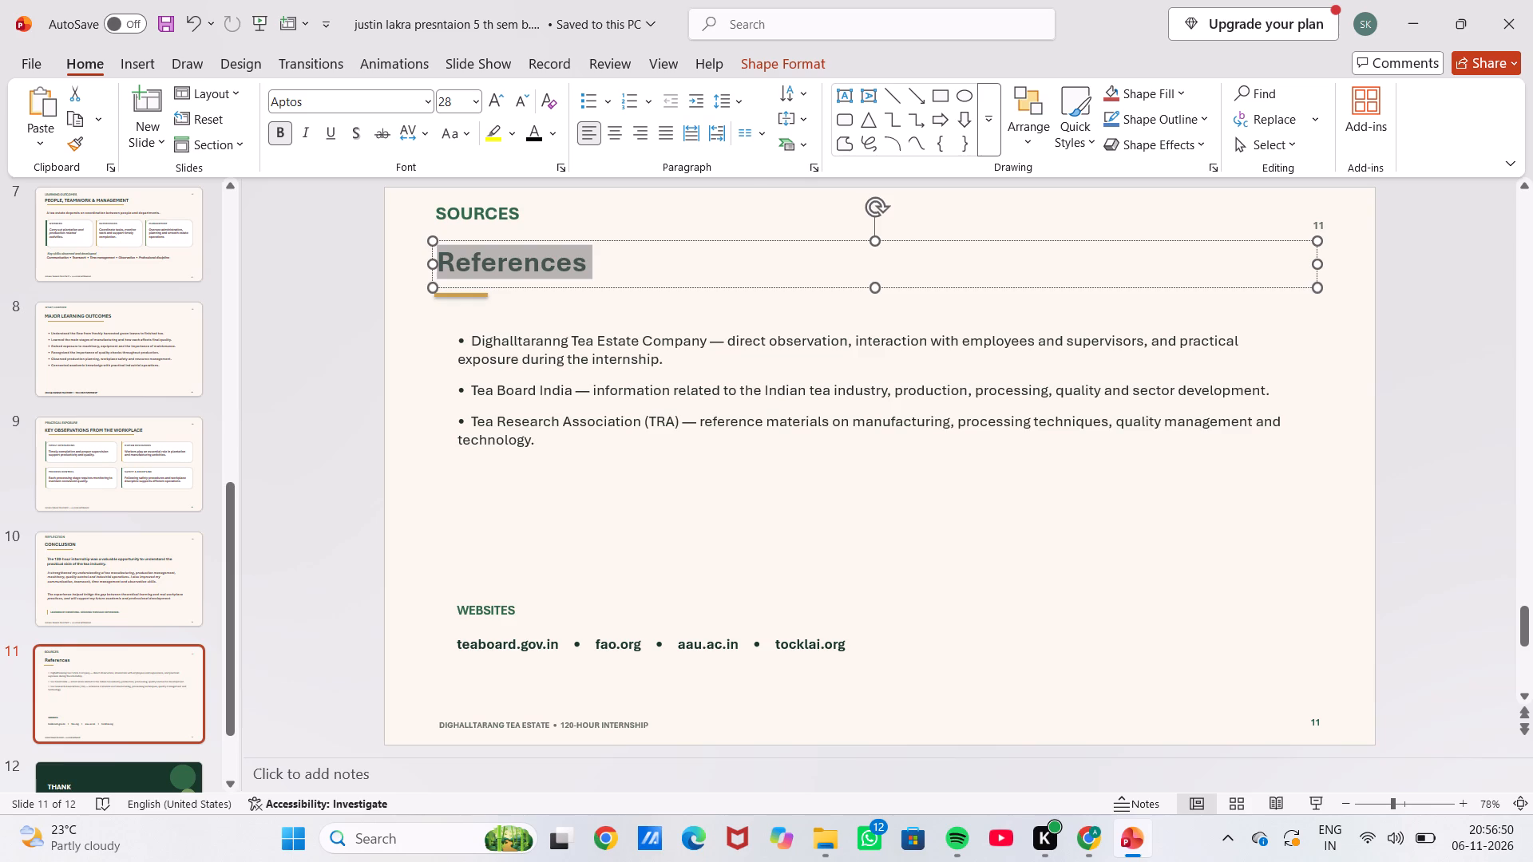
drag(473, 267, 450, 267)
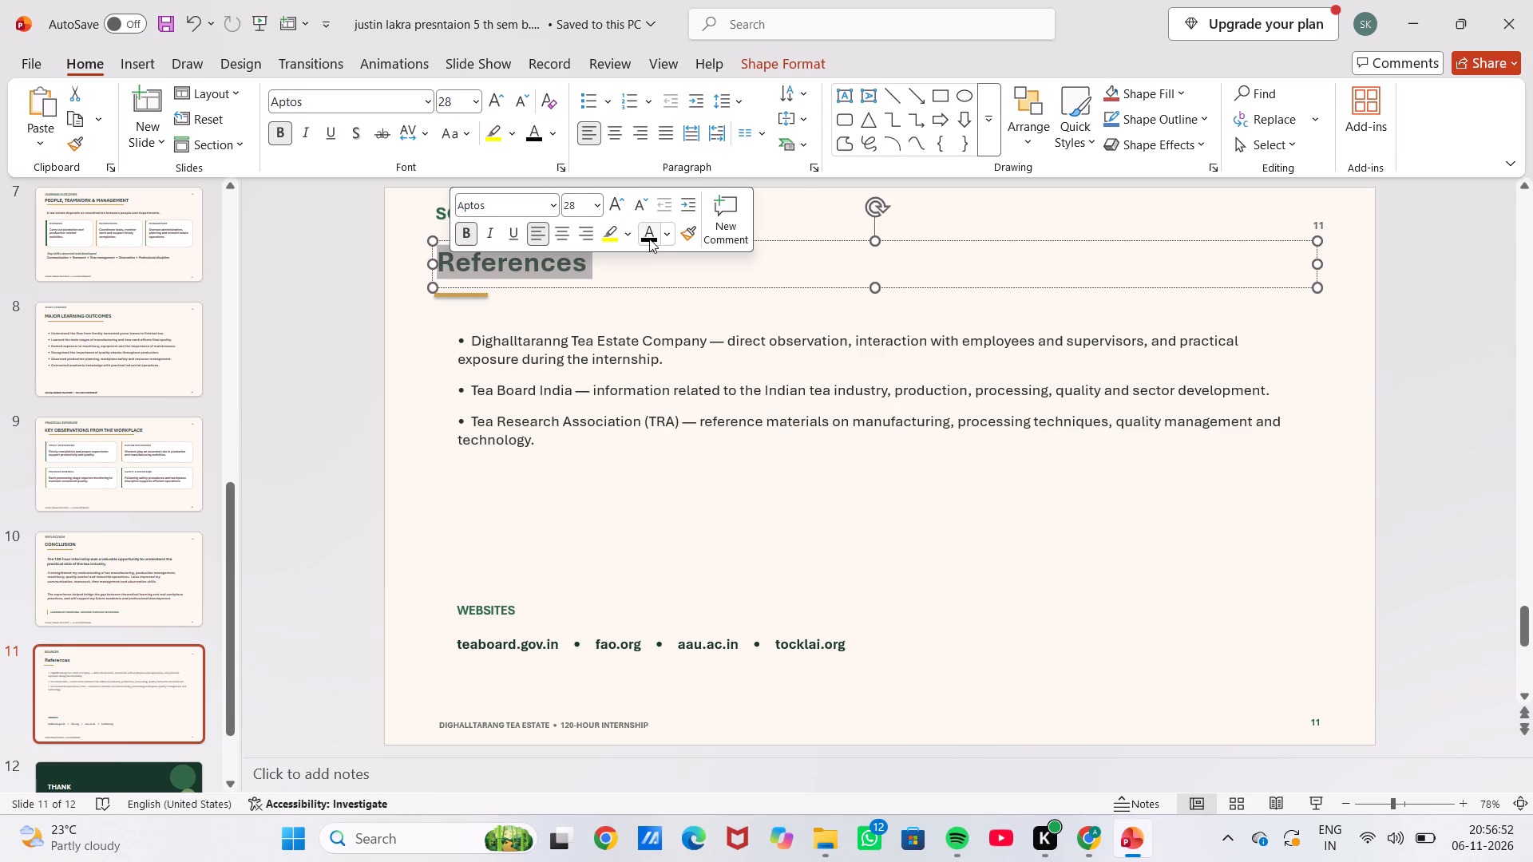
click(465, 137)
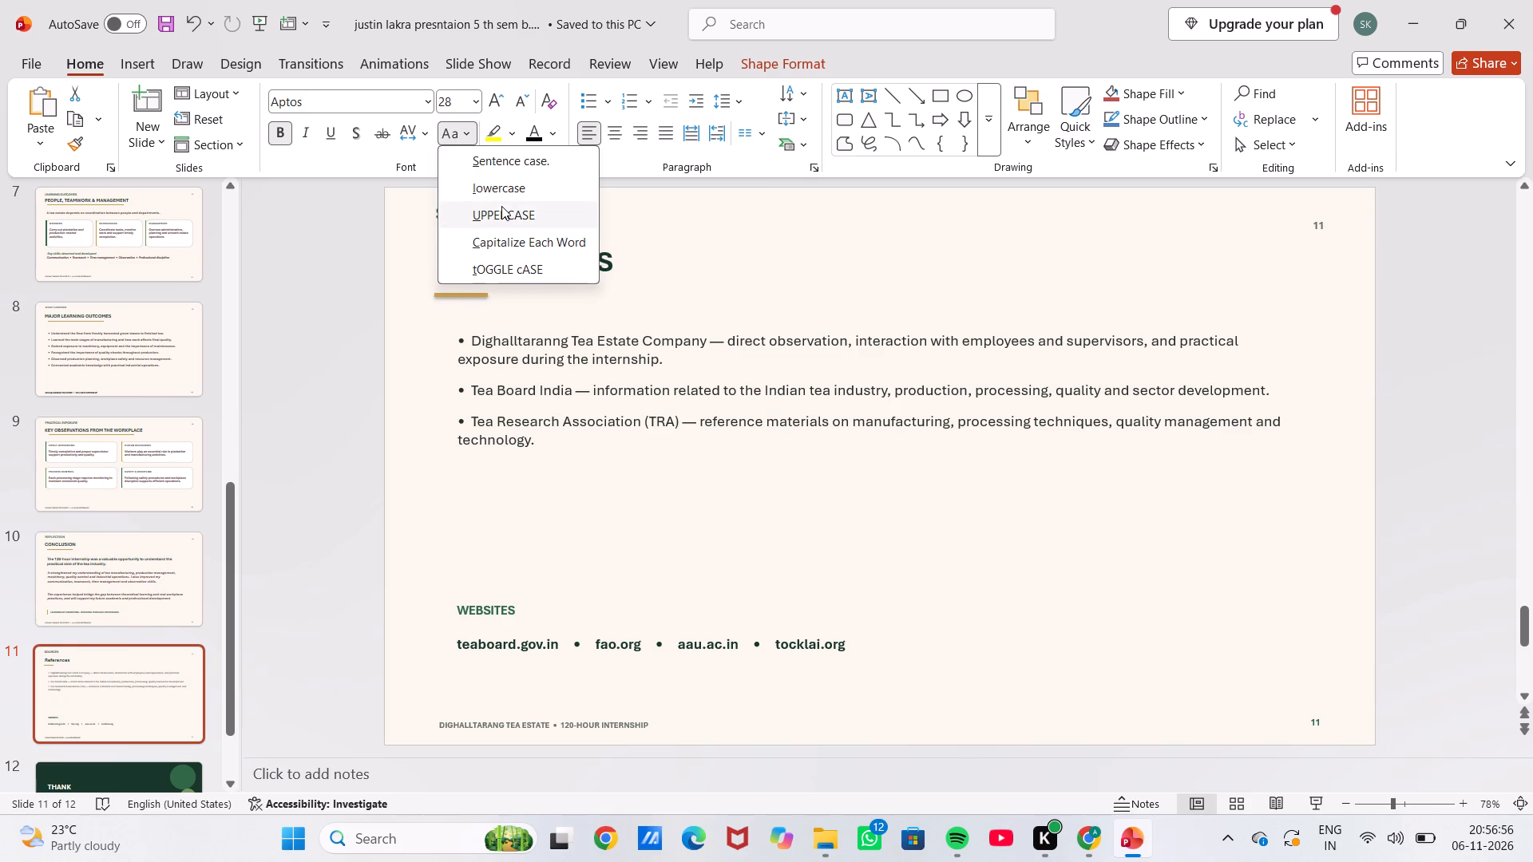
click(501, 206)
click(525, 301)
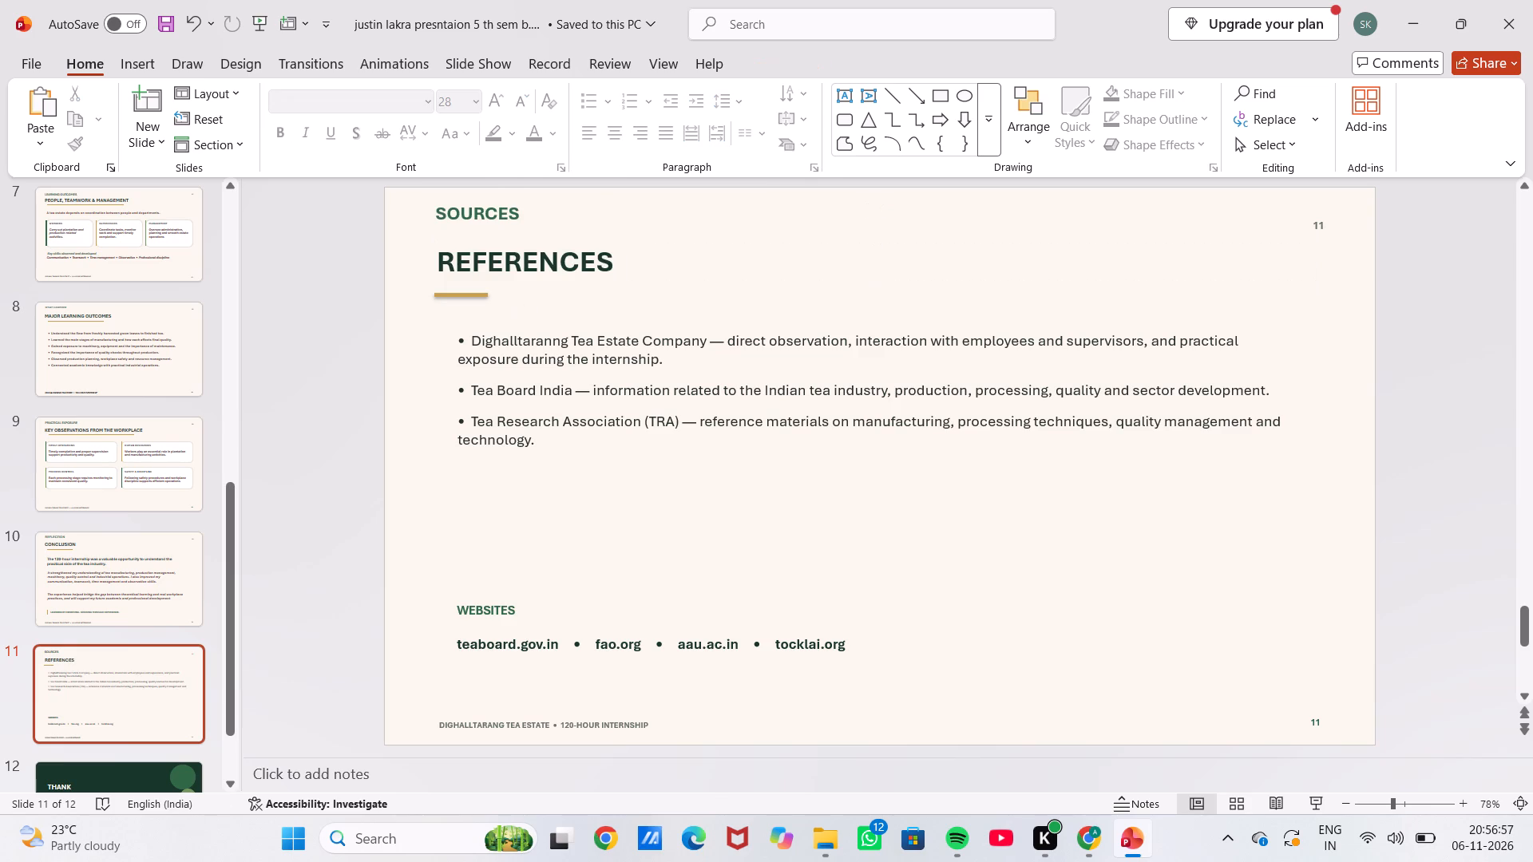
Move the gold underline on slide 11 up close beneath the "REFERENCES" title and lengthen it to most of the title's width.
drag(473, 291, 491, 288)
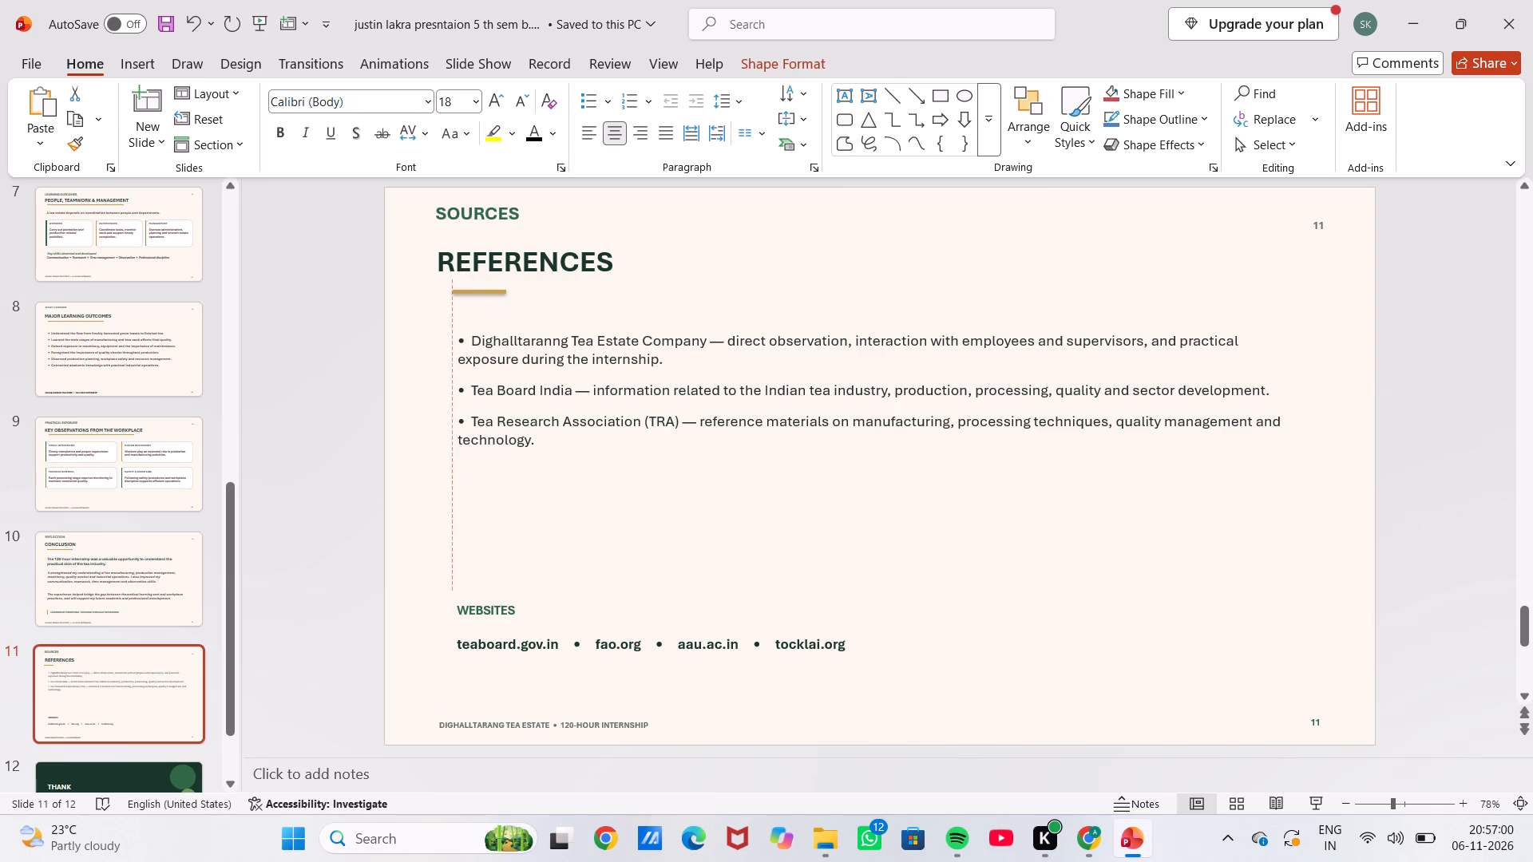
drag(491, 288, 491, 286)
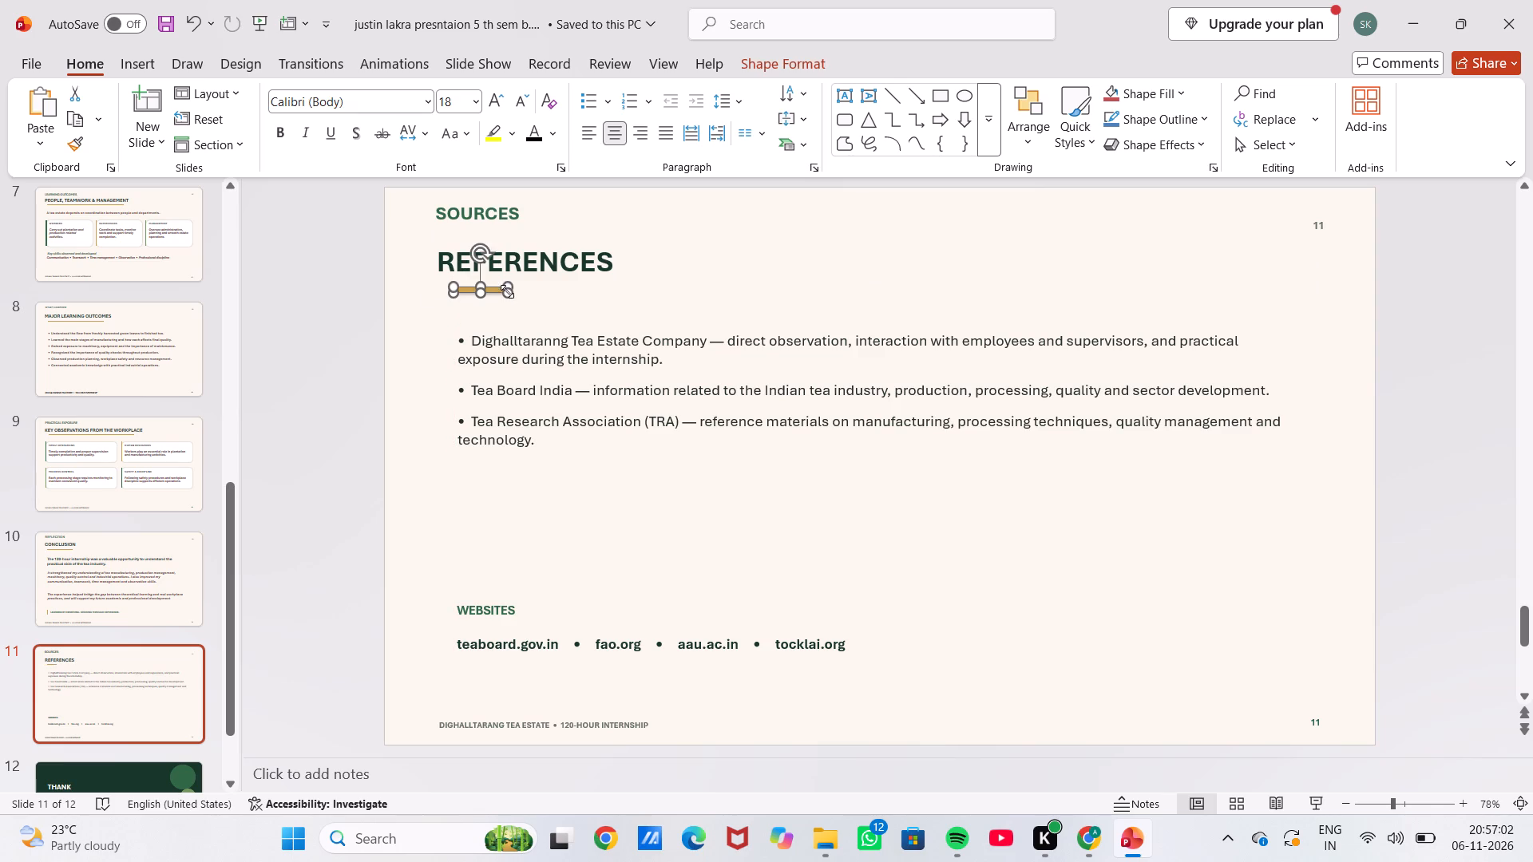
drag(507, 291, 575, 283)
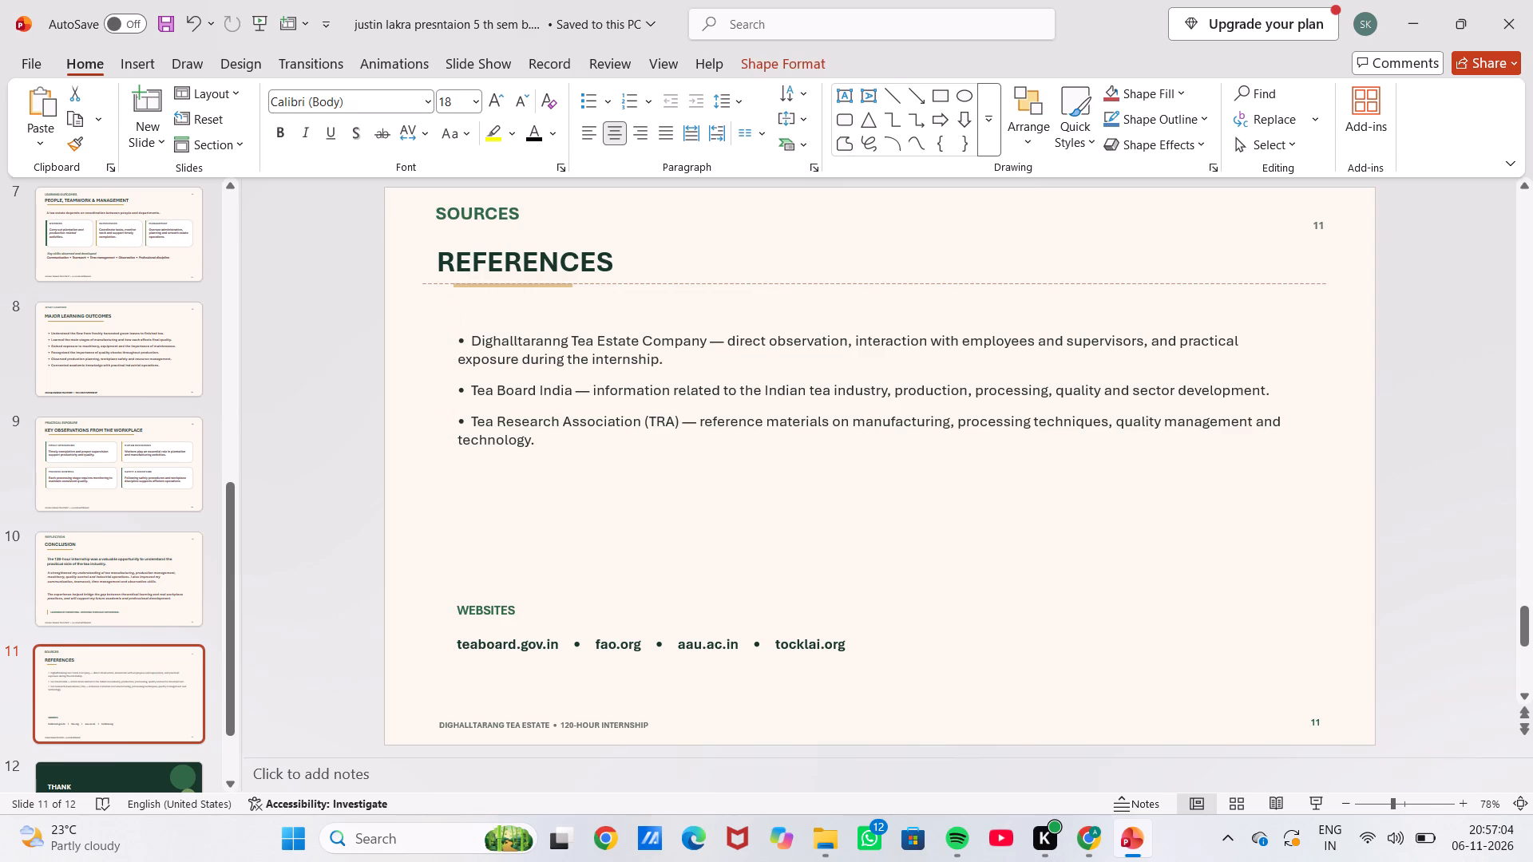
drag(575, 283, 588, 282)
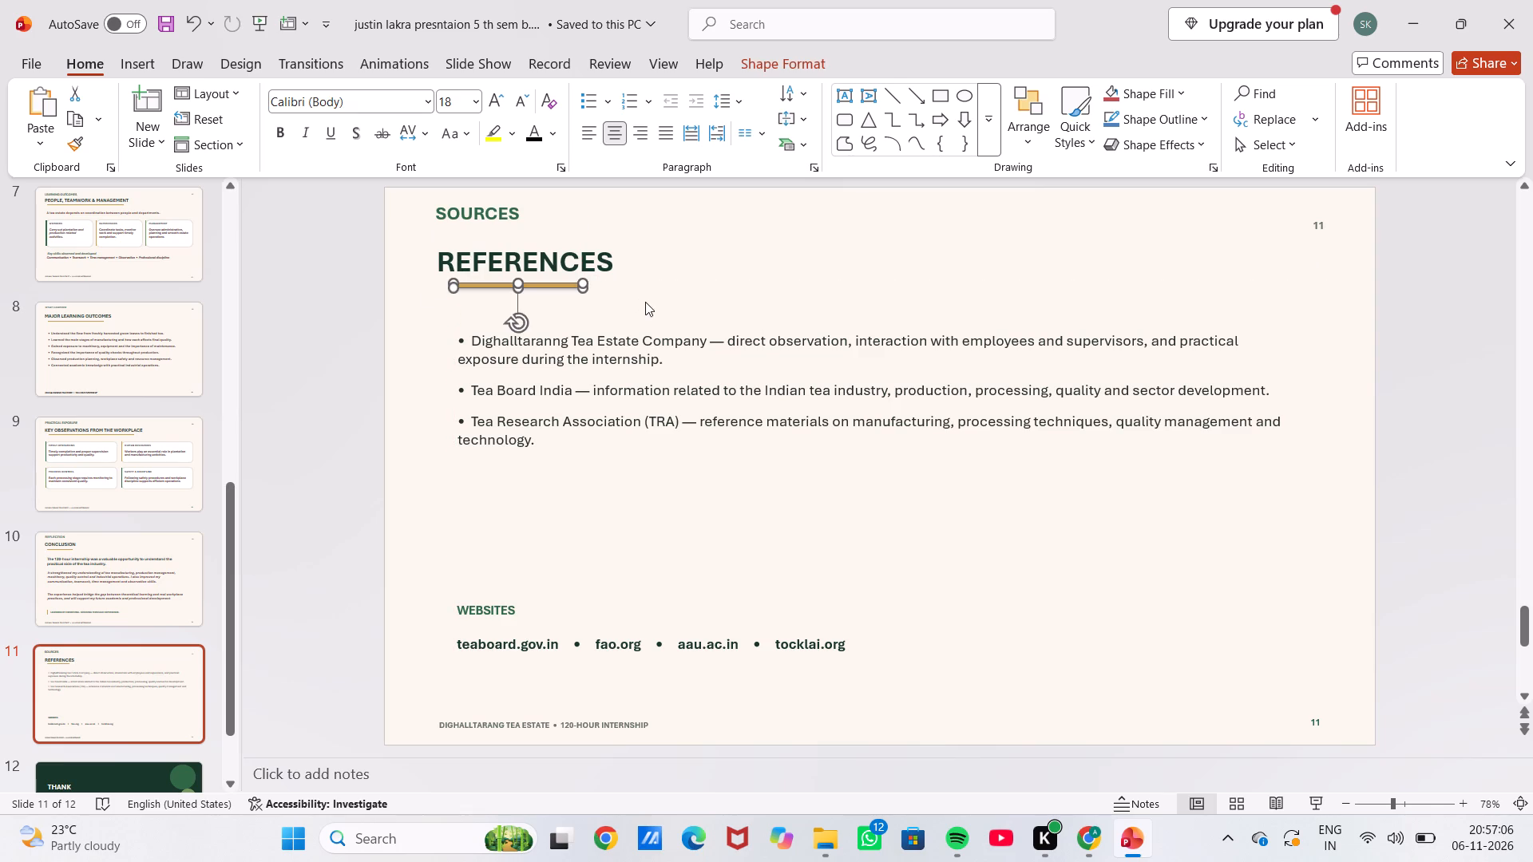
click(648, 303)
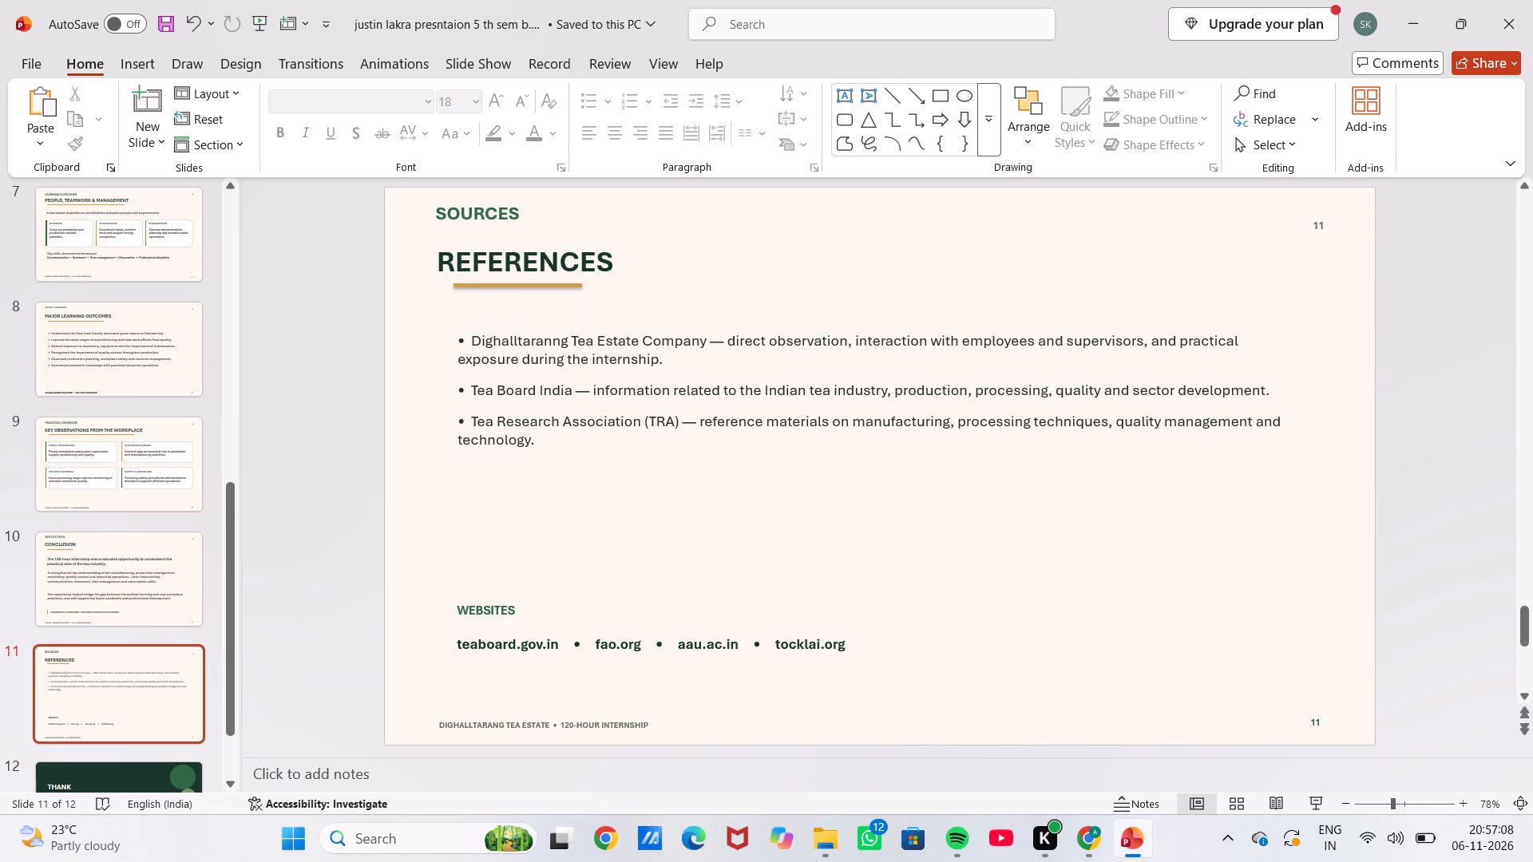
Format the three reference bullets on slide 11 as dark red bold italic text, size 20.
drag(465, 331, 624, 456)
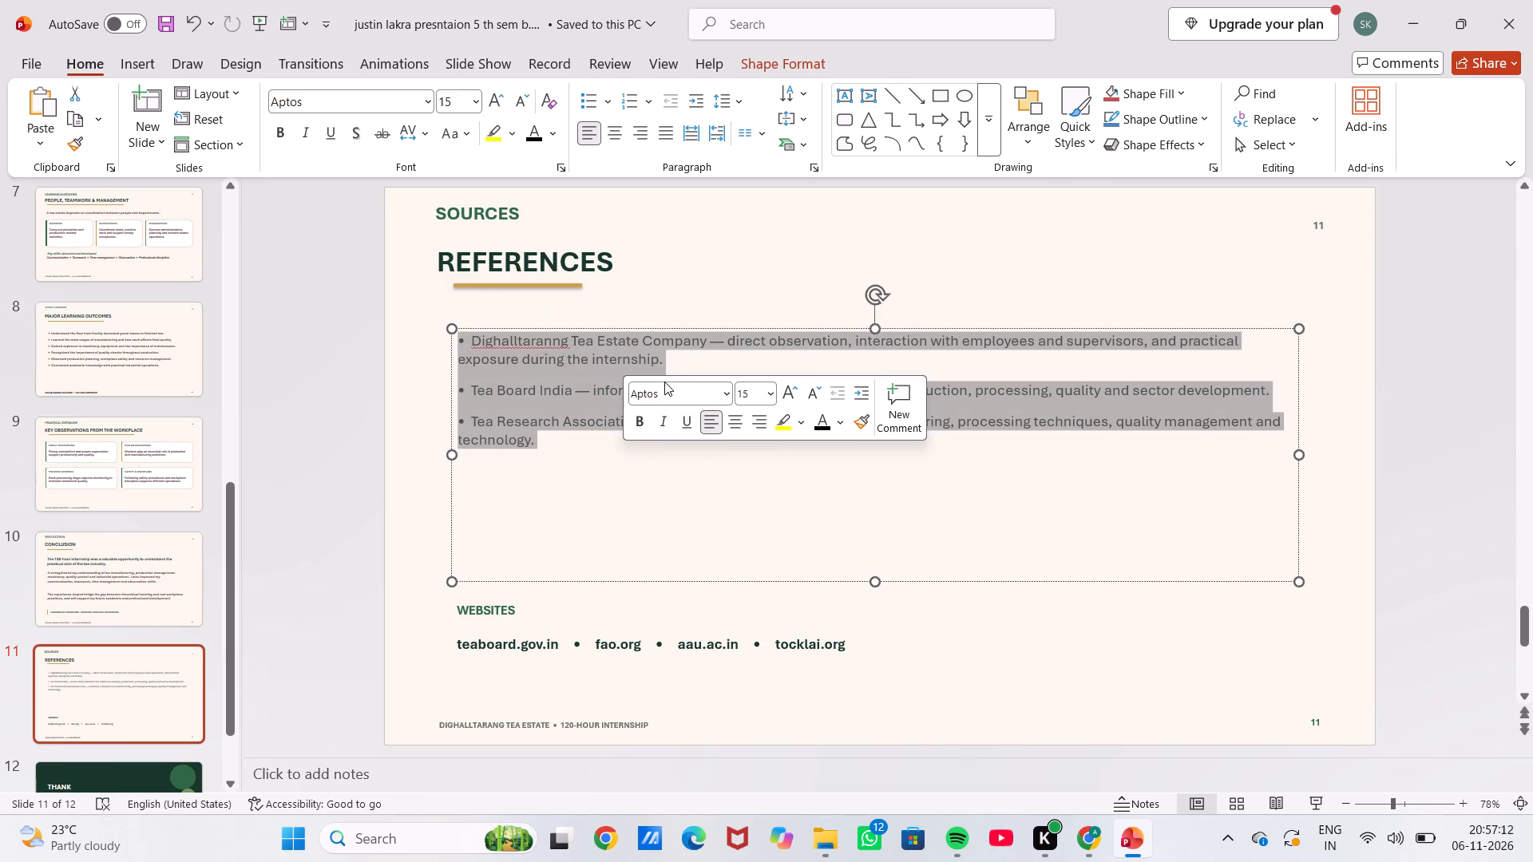
click(775, 393)
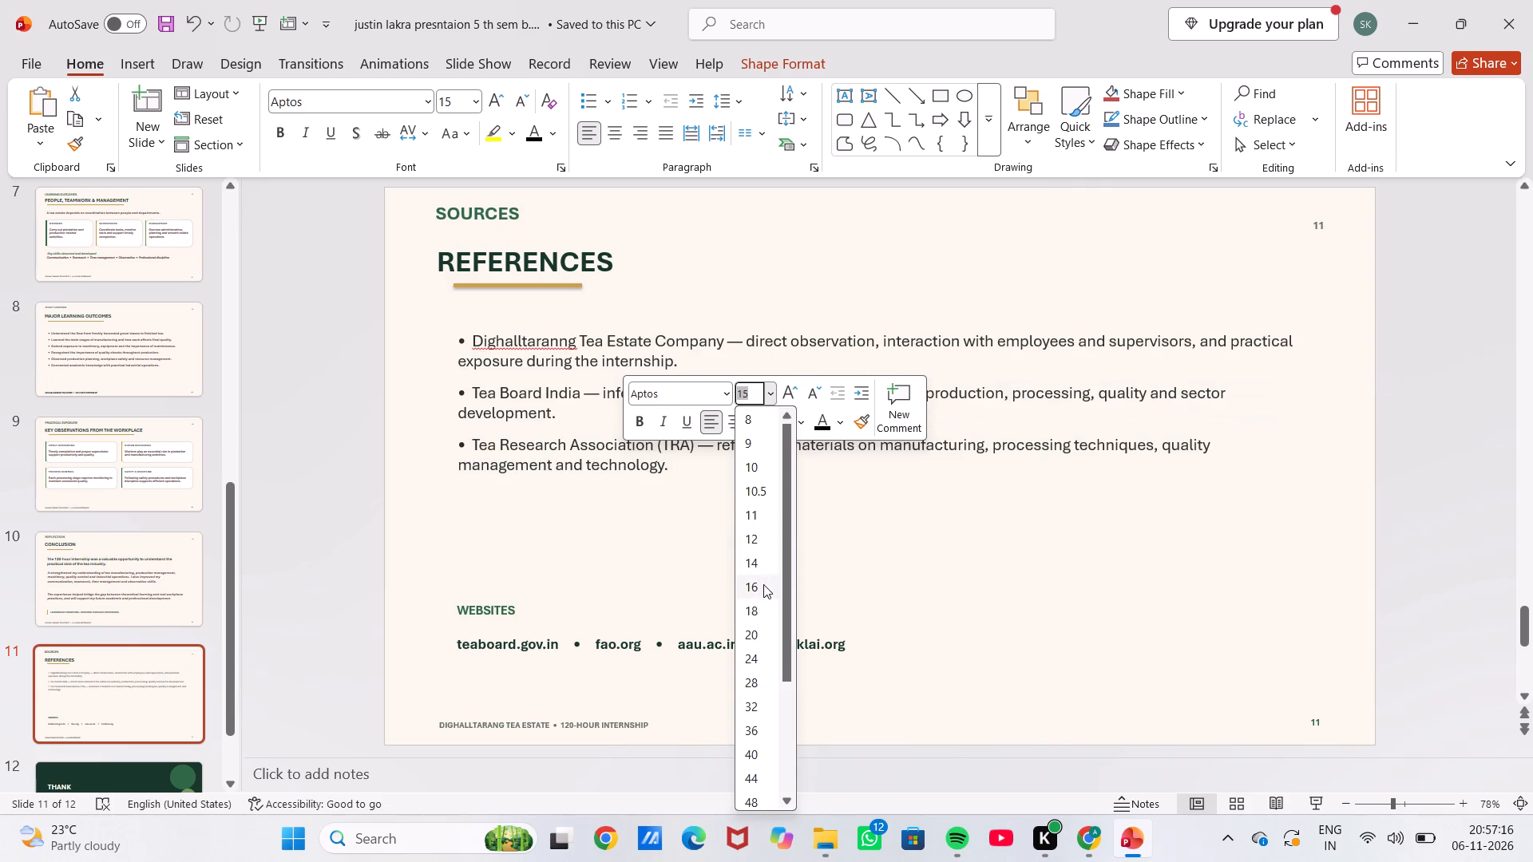
click(754, 627)
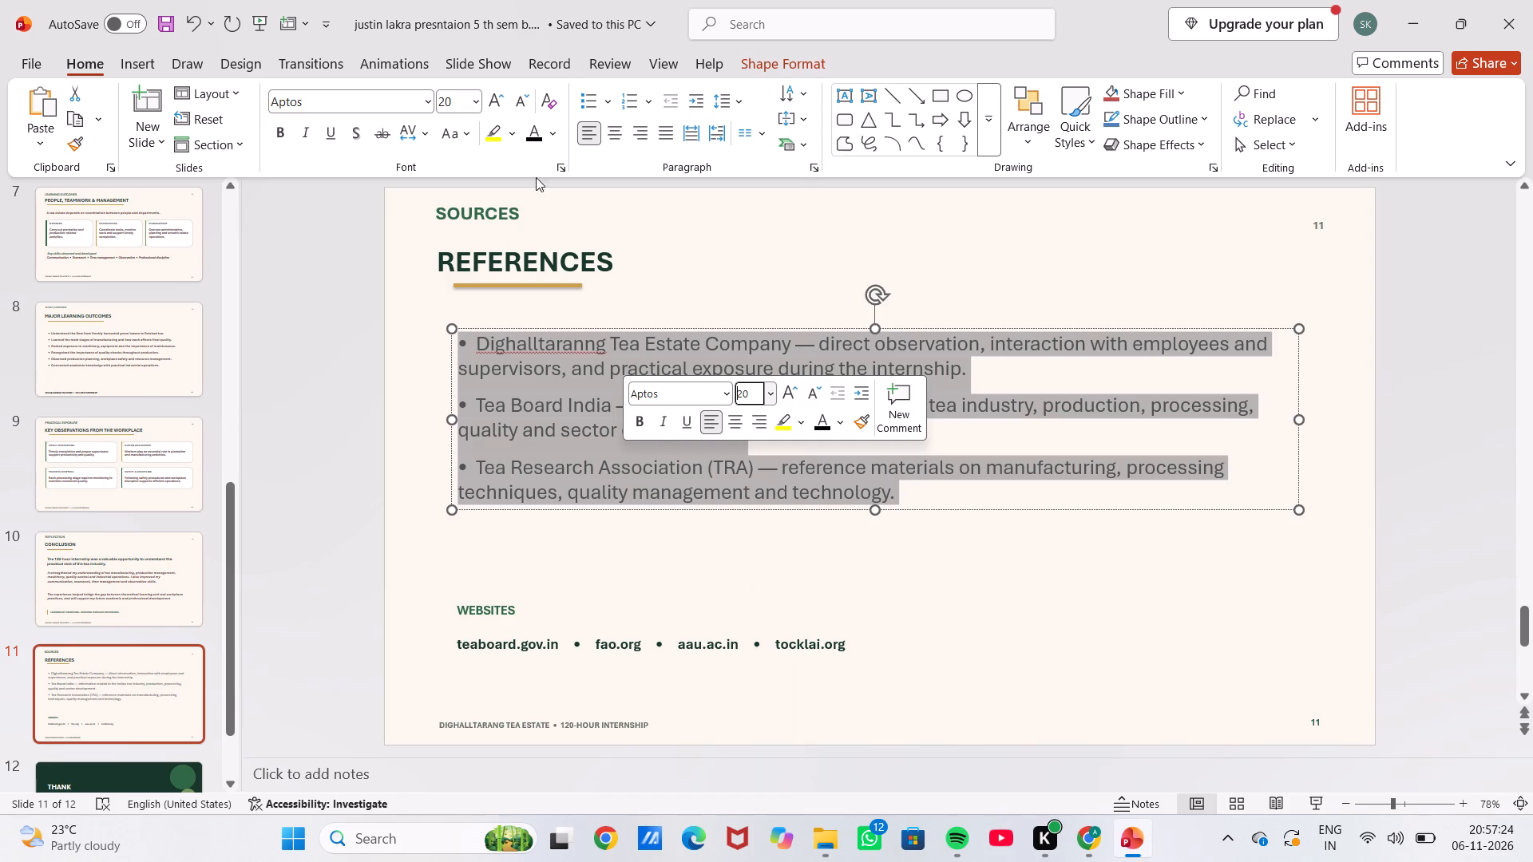
click(553, 140)
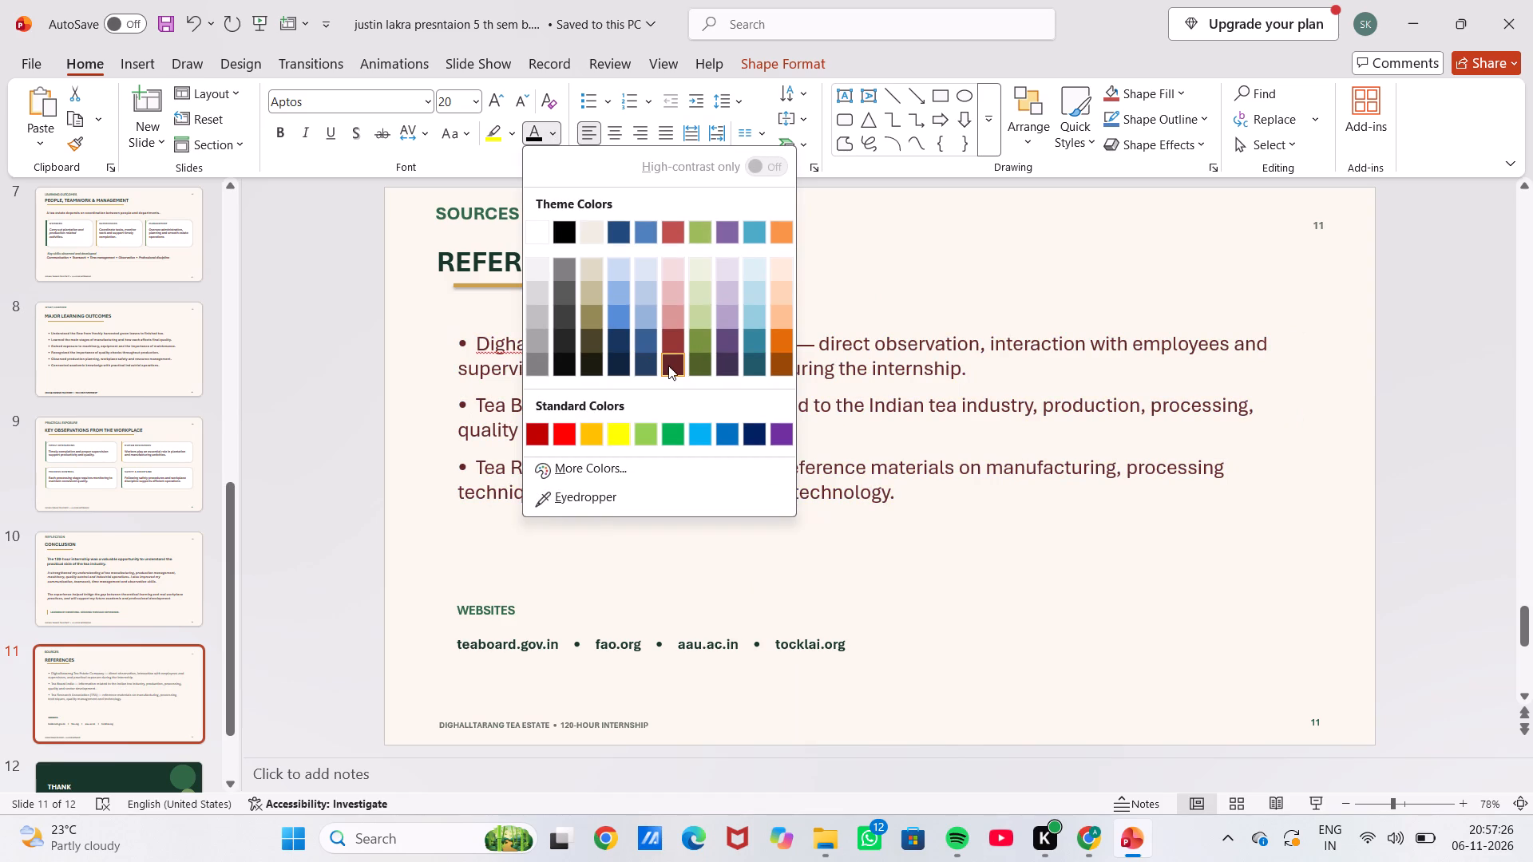
click(668, 366)
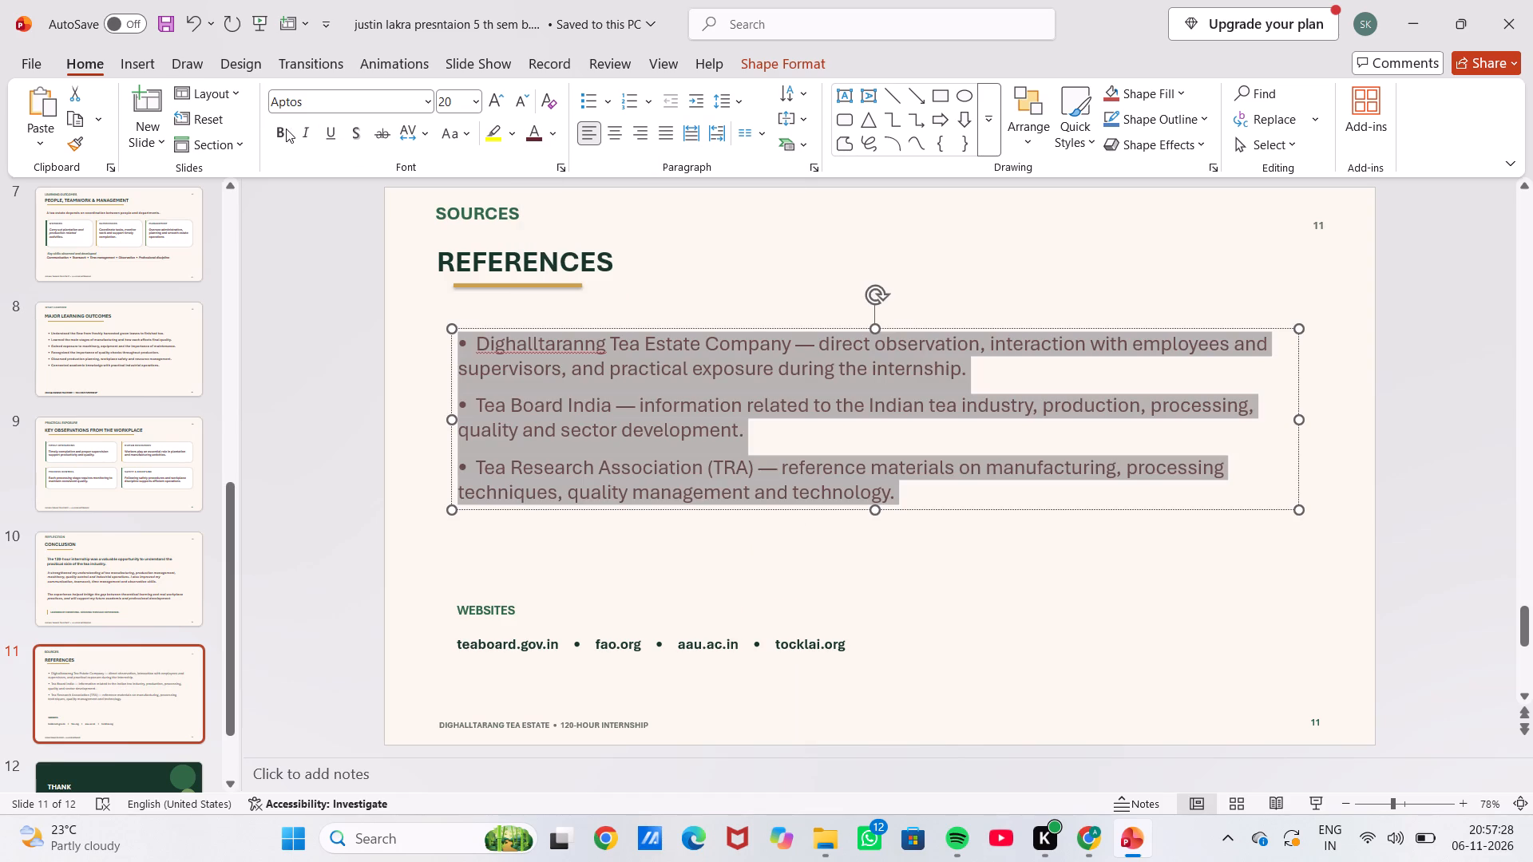
click(286, 129)
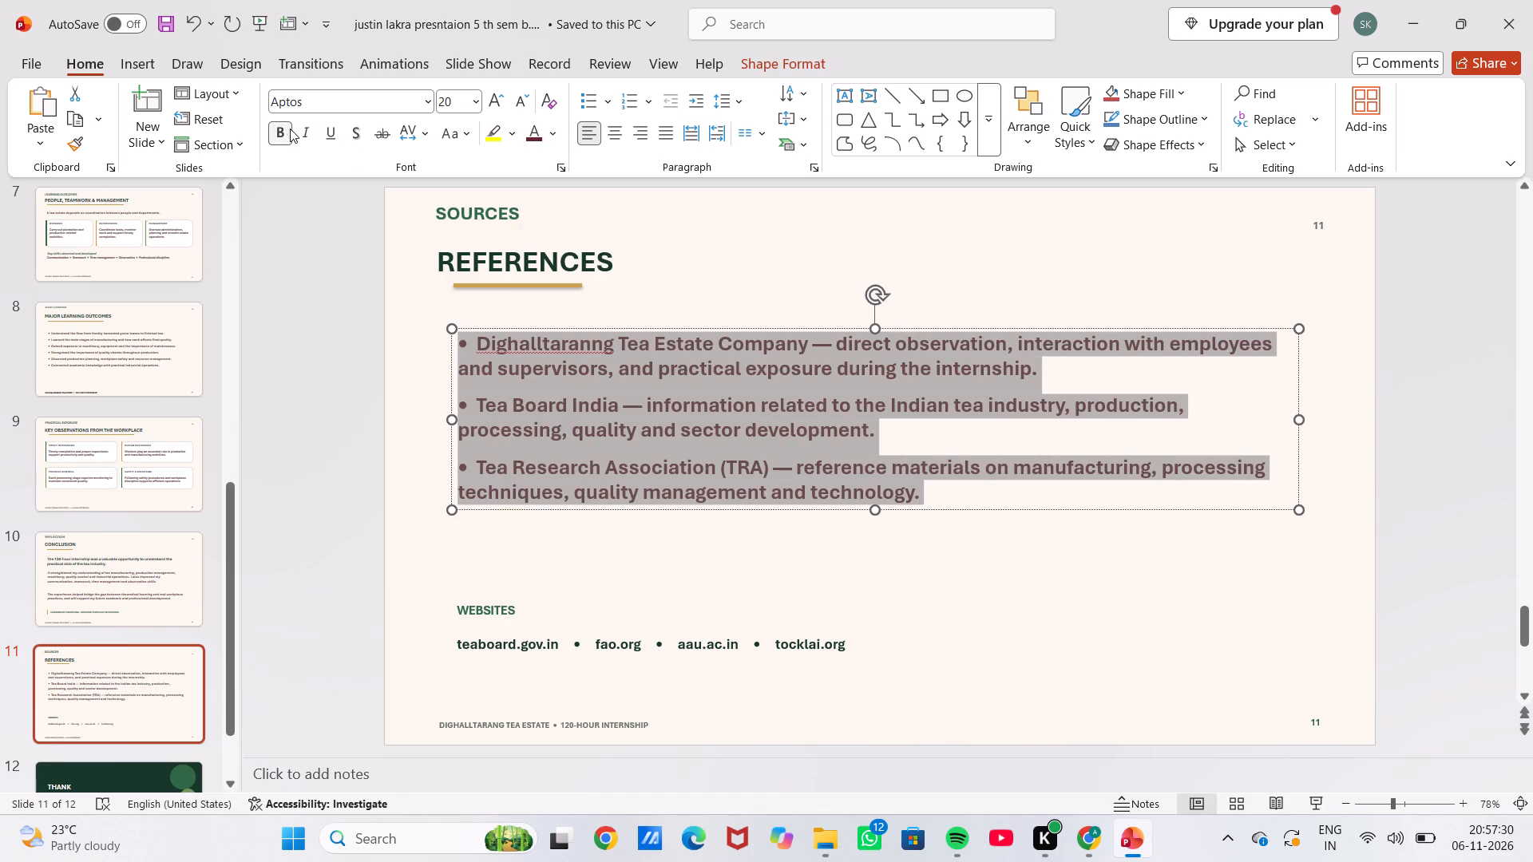
click(298, 129)
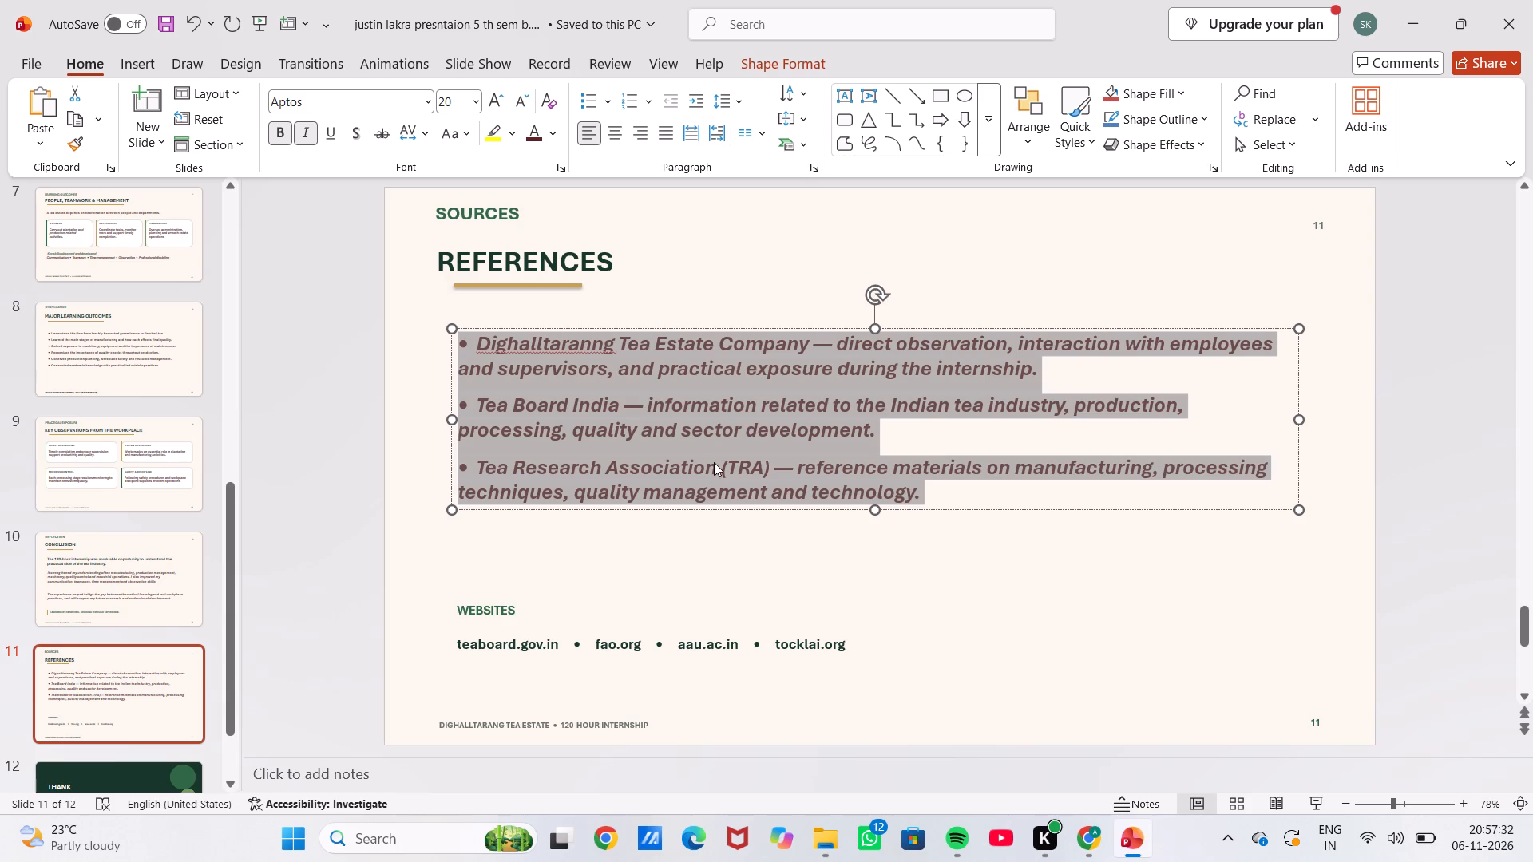
click(772, 522)
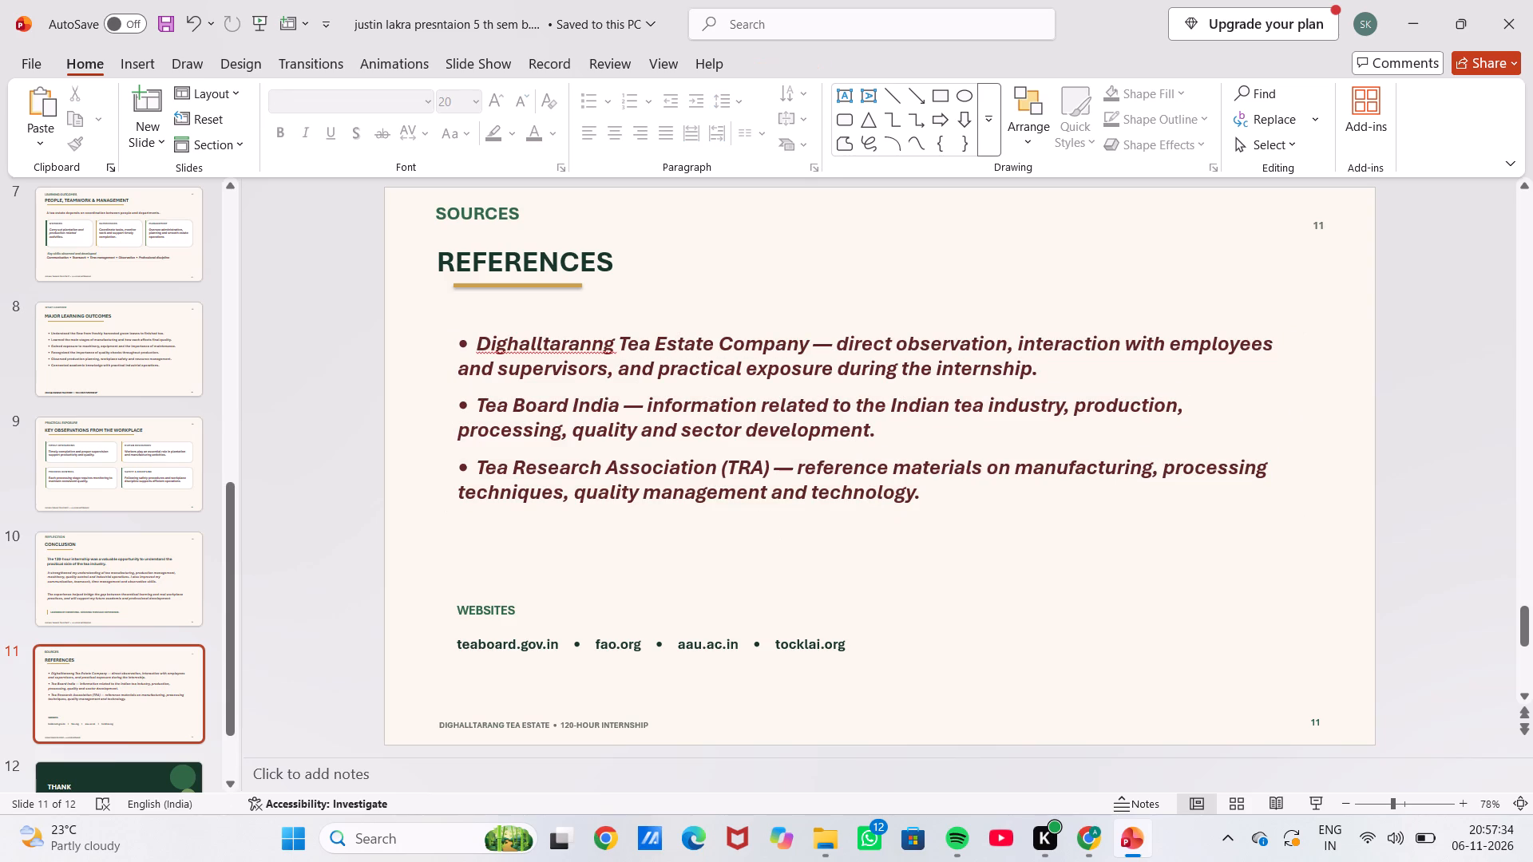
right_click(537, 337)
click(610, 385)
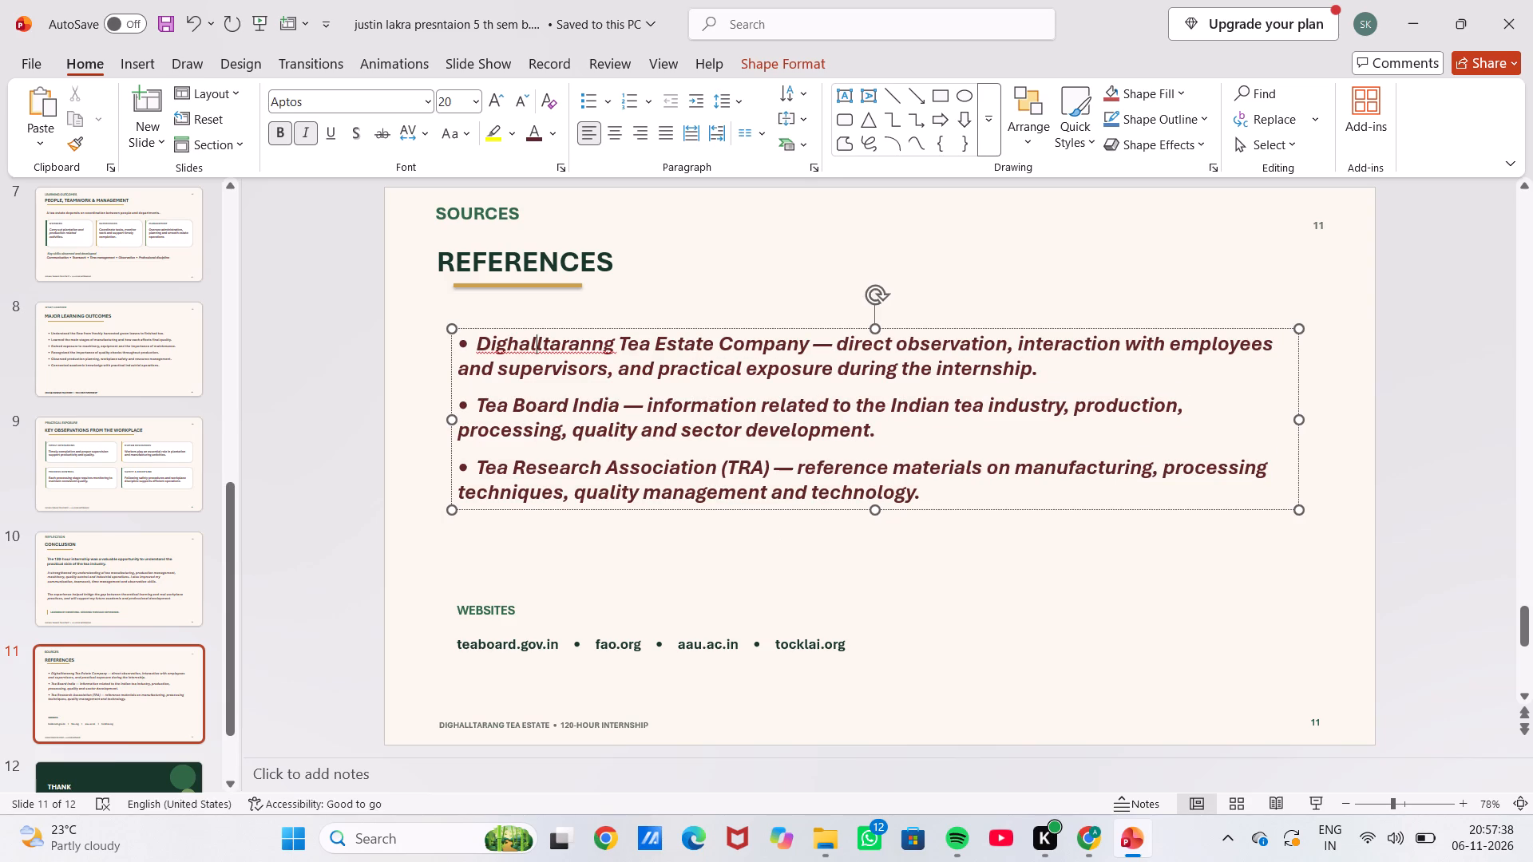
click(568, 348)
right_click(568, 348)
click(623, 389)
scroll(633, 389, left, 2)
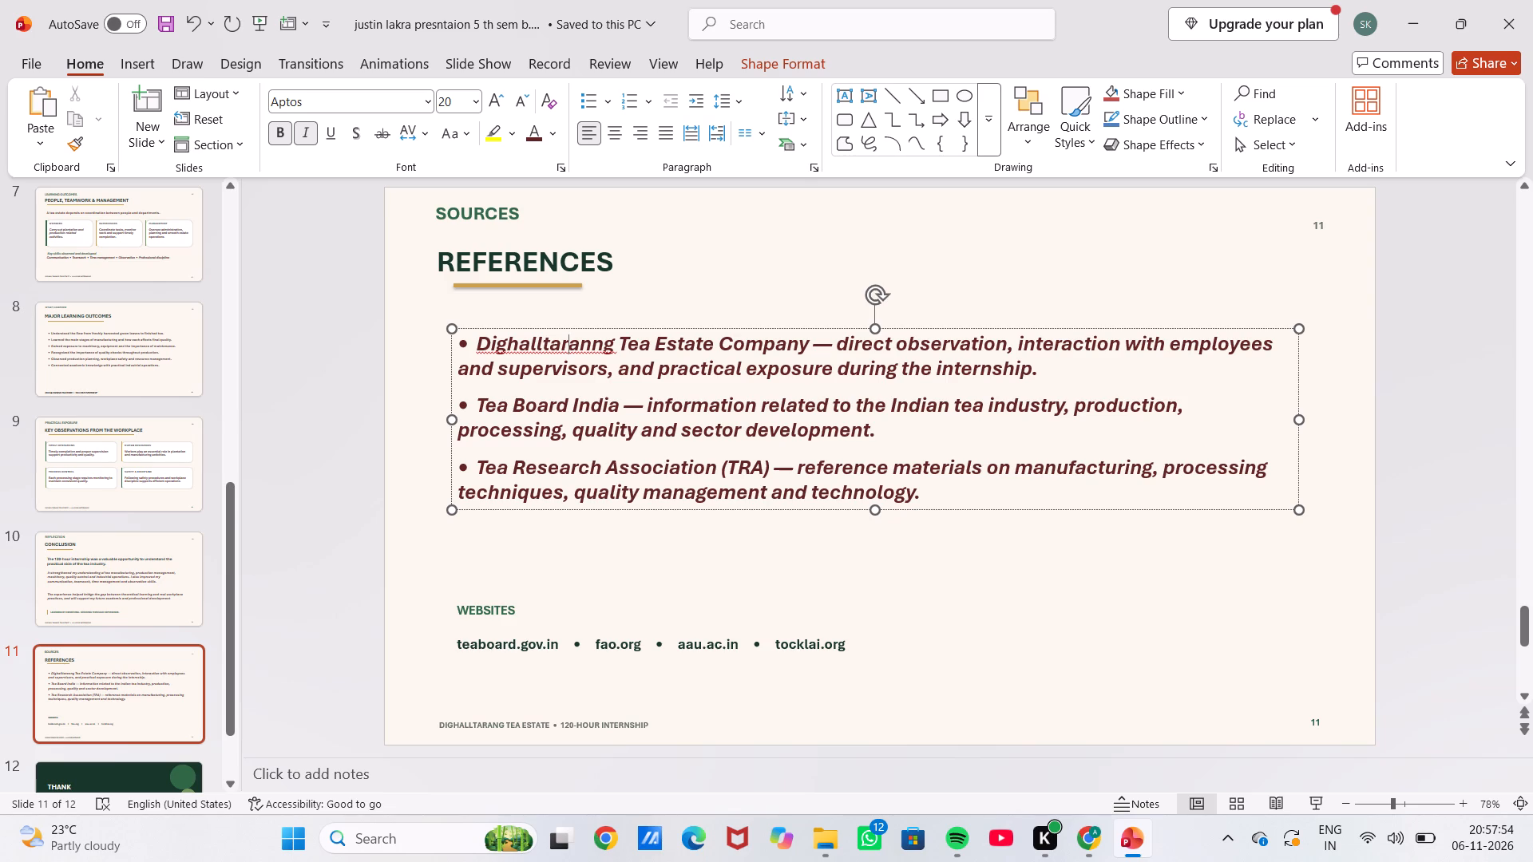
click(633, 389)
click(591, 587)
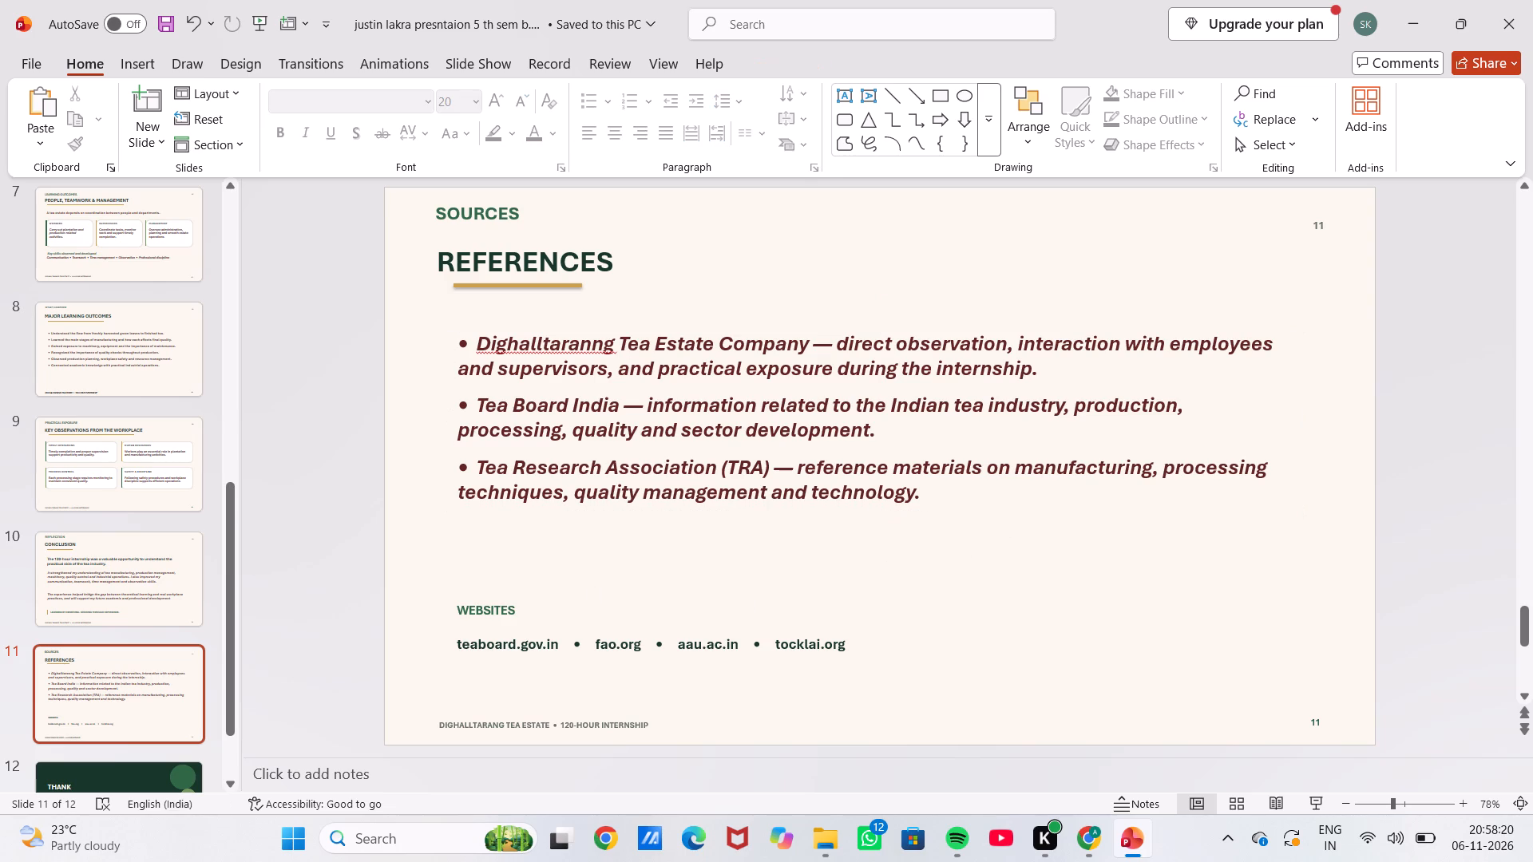
Enlarge the "WEBSITES" label on slide 11 to font size 16.
drag(457, 610, 520, 608)
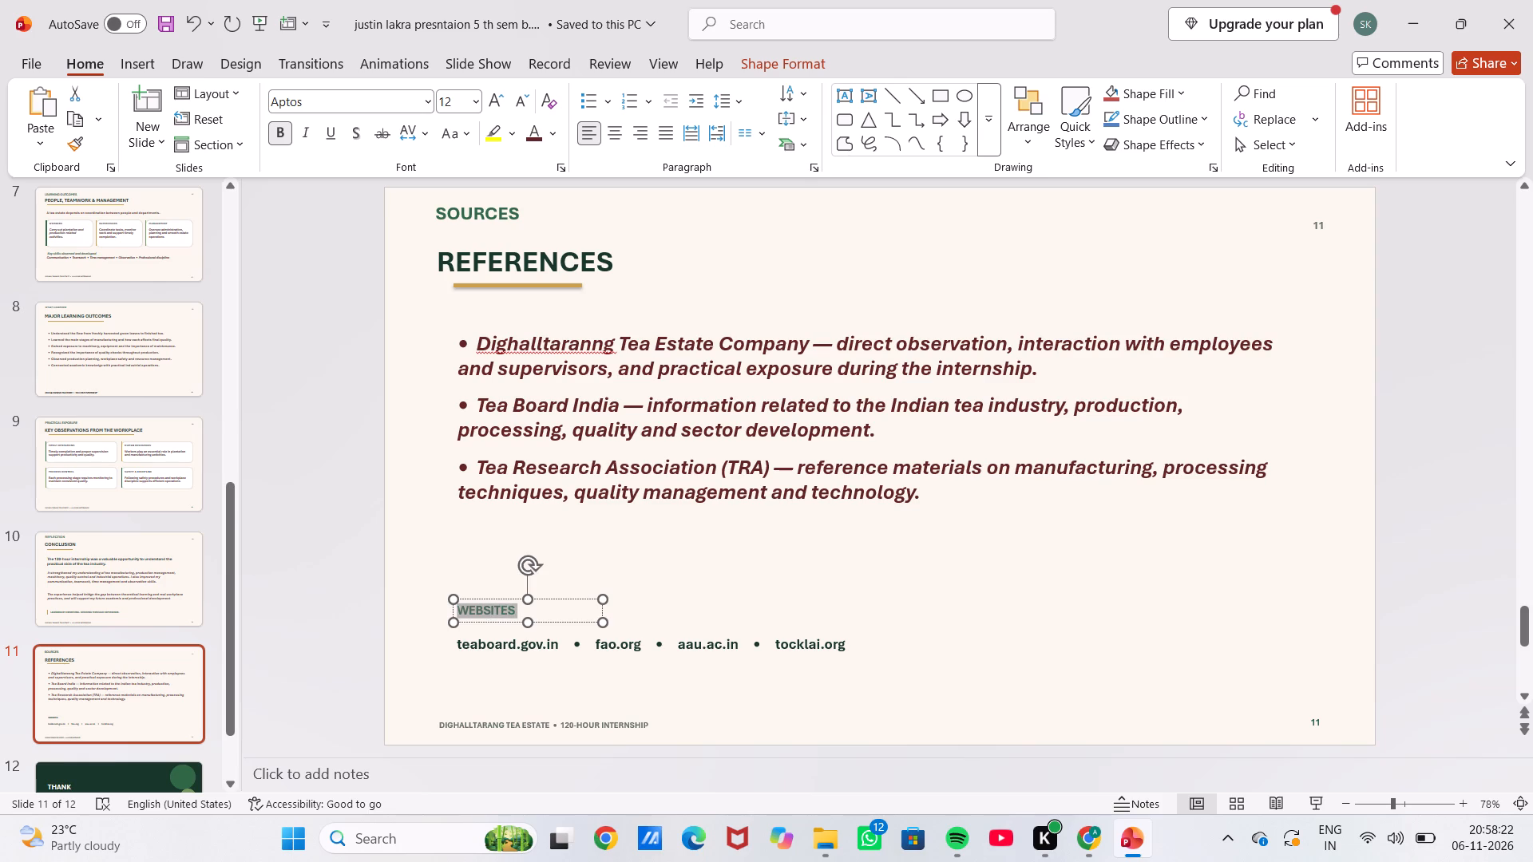
drag(520, 608, 521, 608)
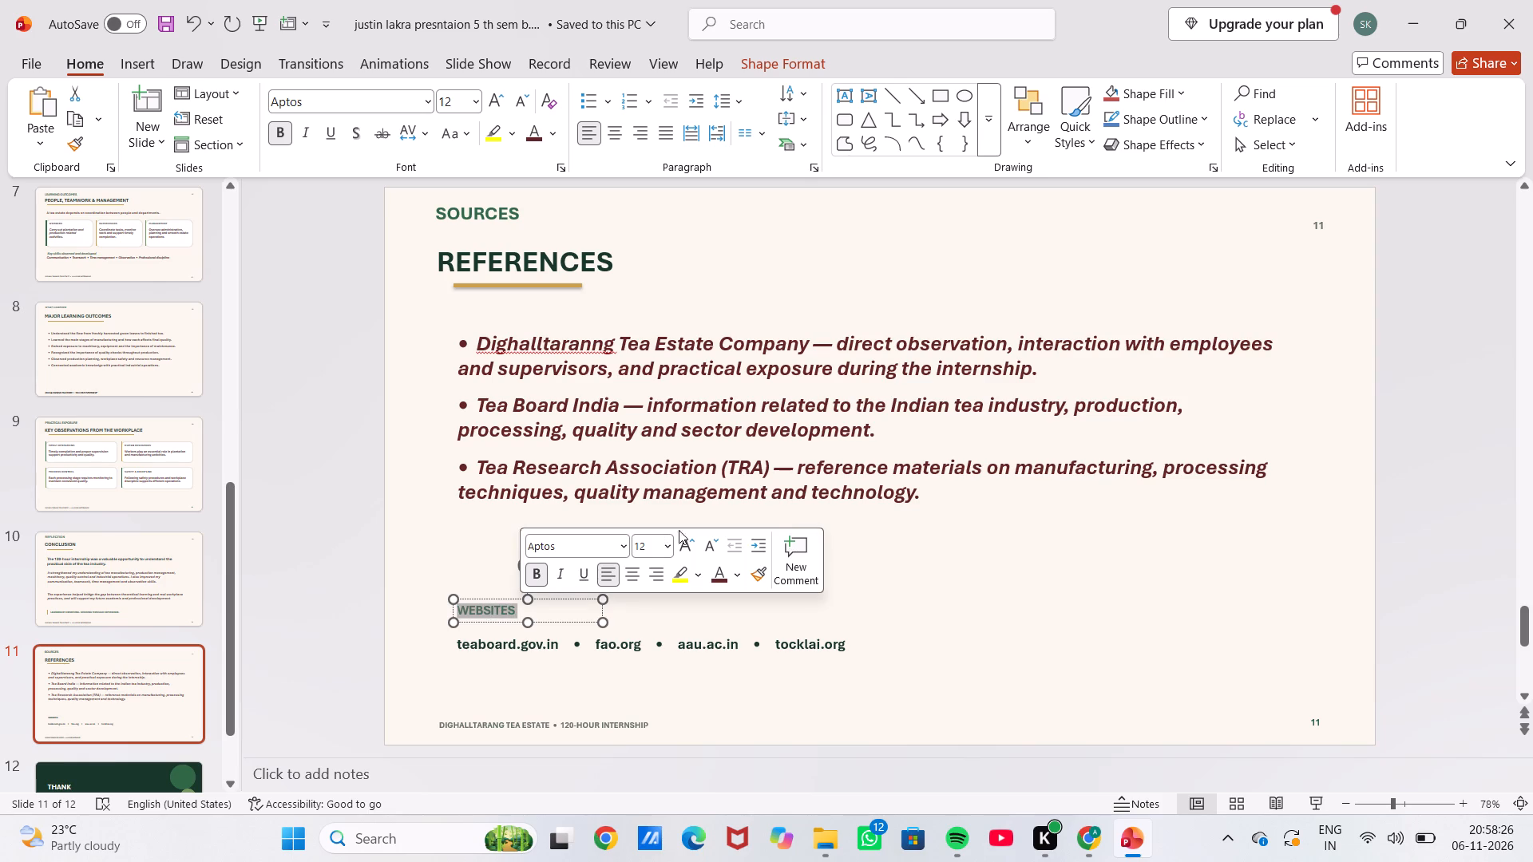
click(691, 540)
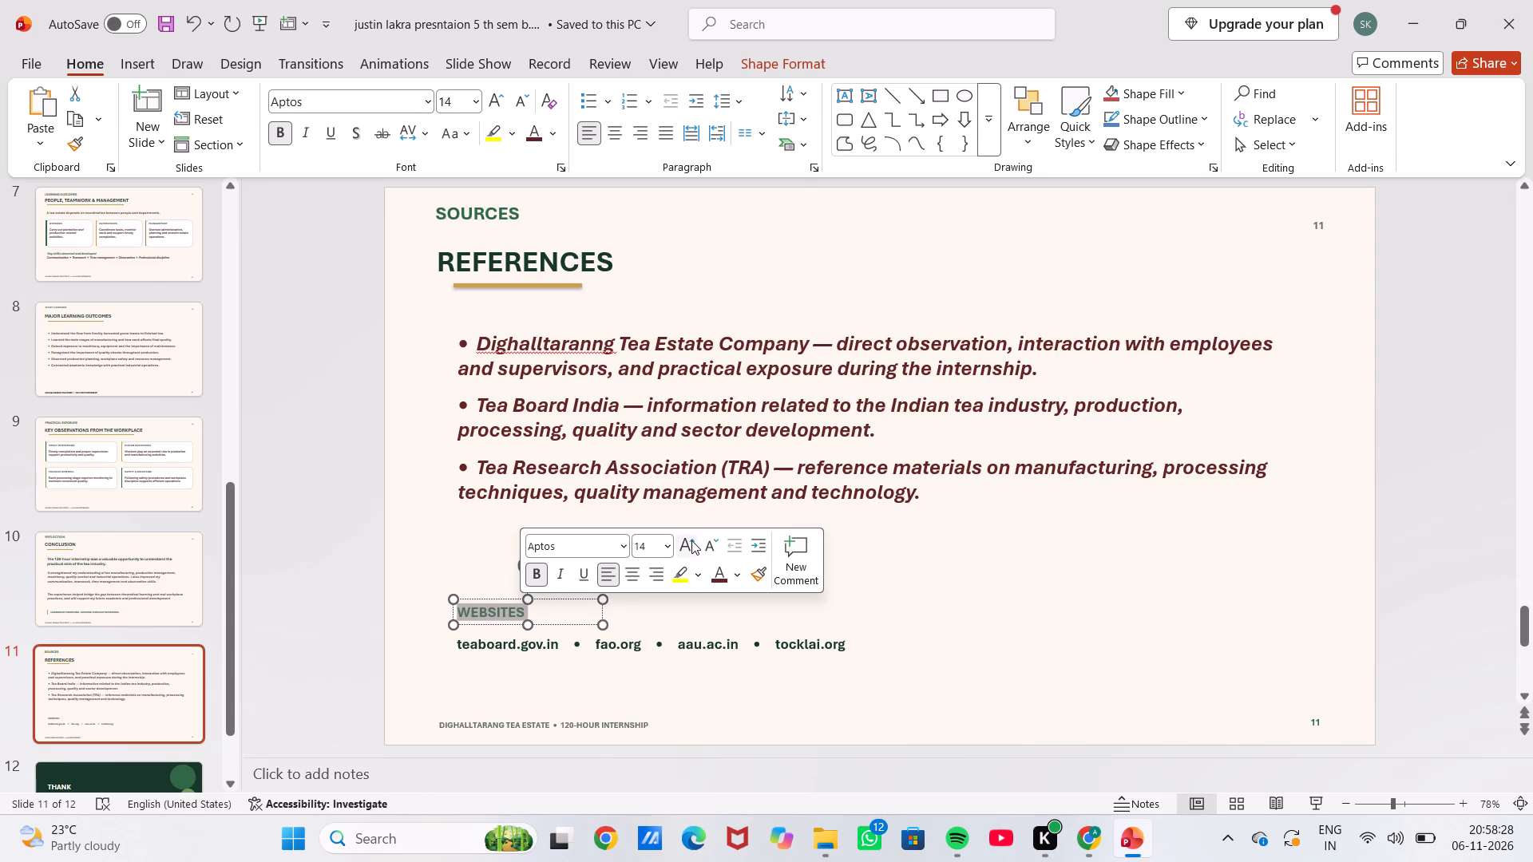
click(691, 540)
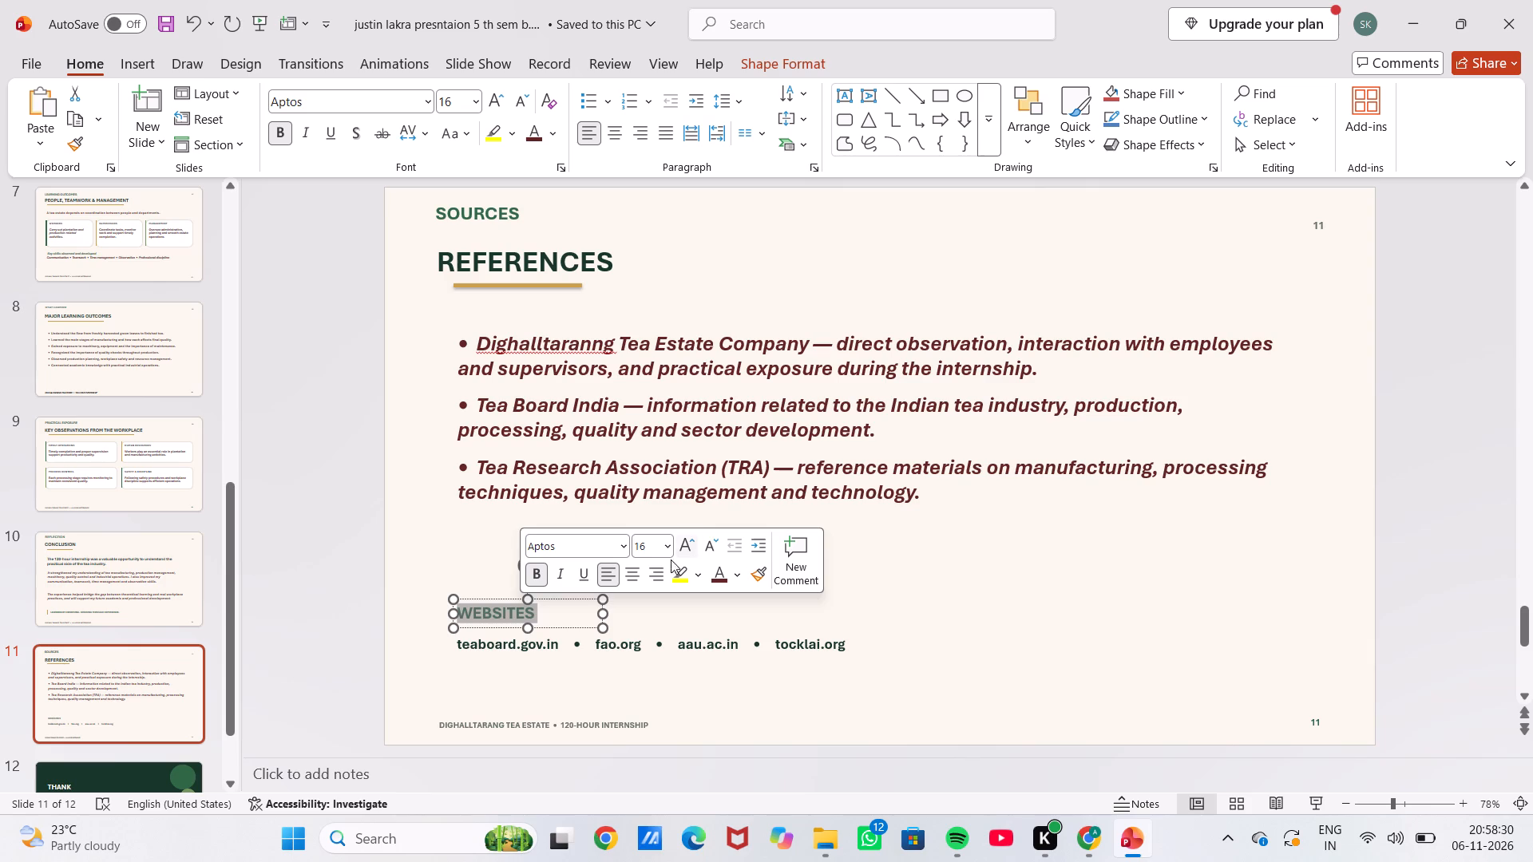
Format the website list under "WEBSITES" on slide 11 as dark red text, size 18.
click(574, 650)
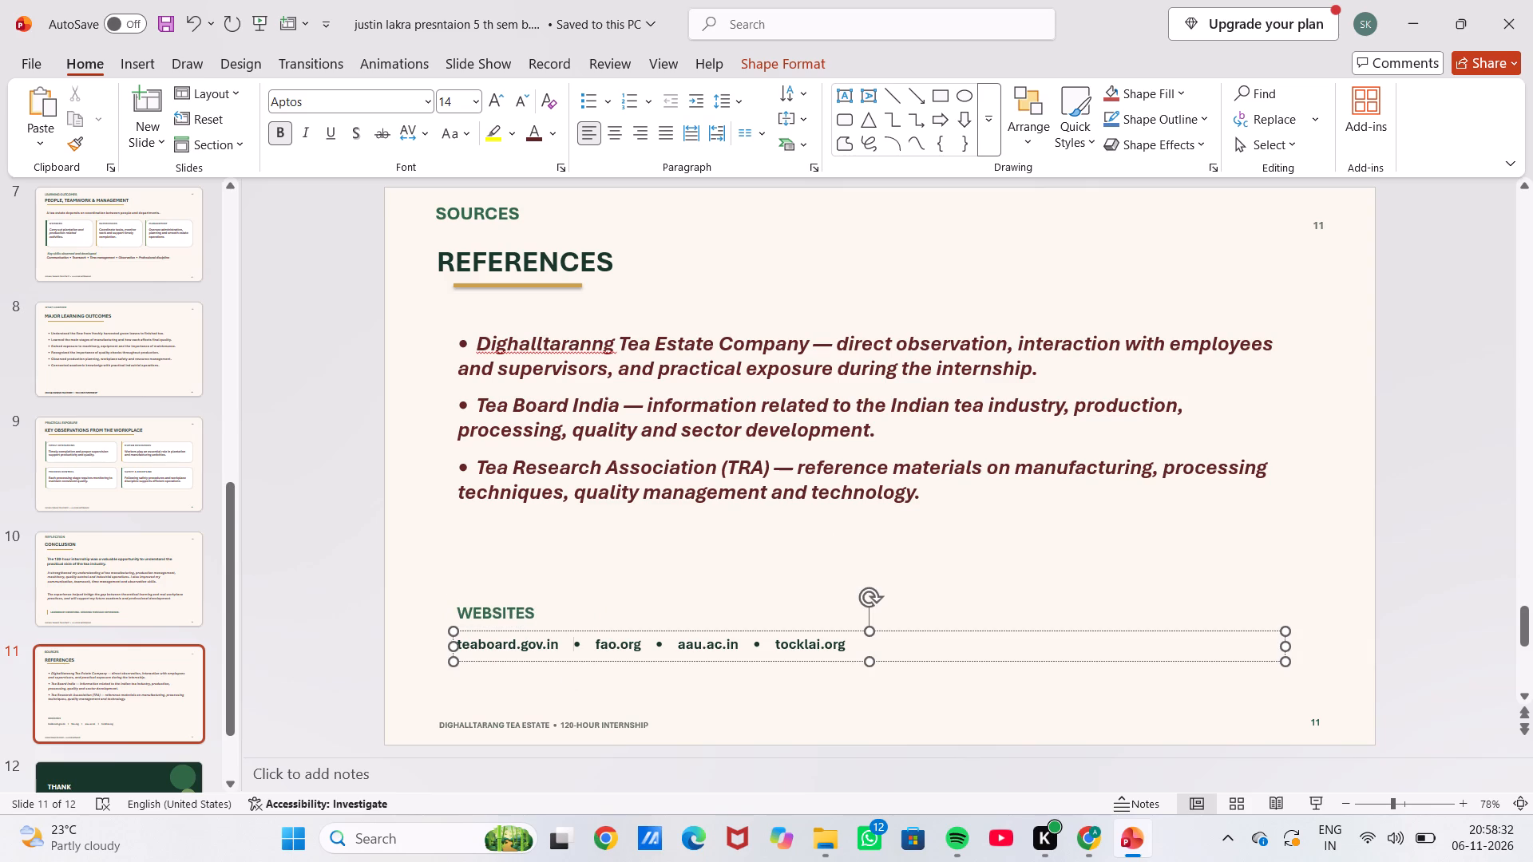
drag(459, 644, 923, 657)
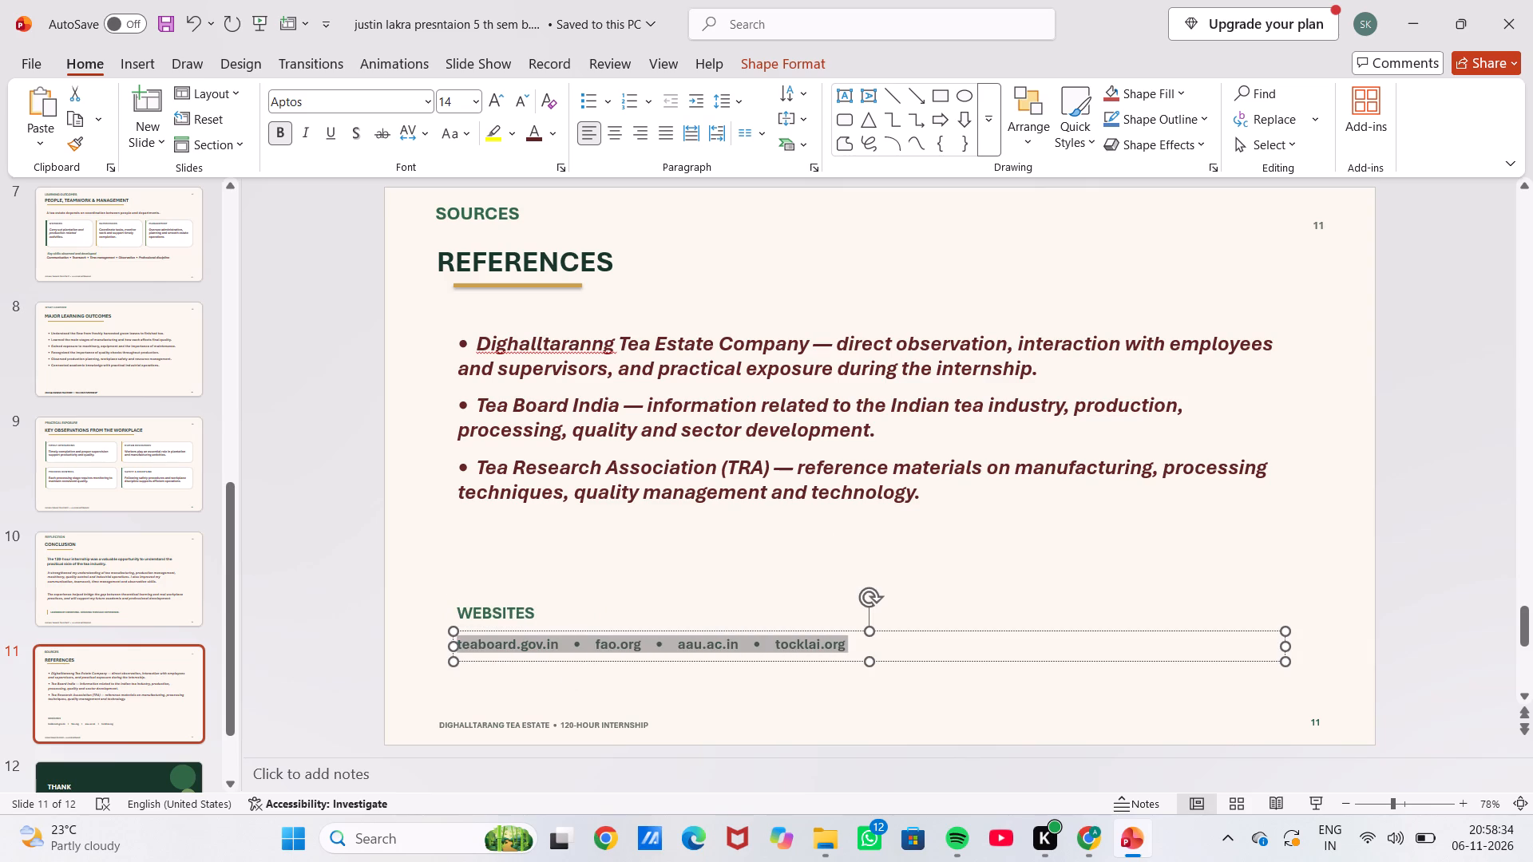
drag(923, 657, 996, 654)
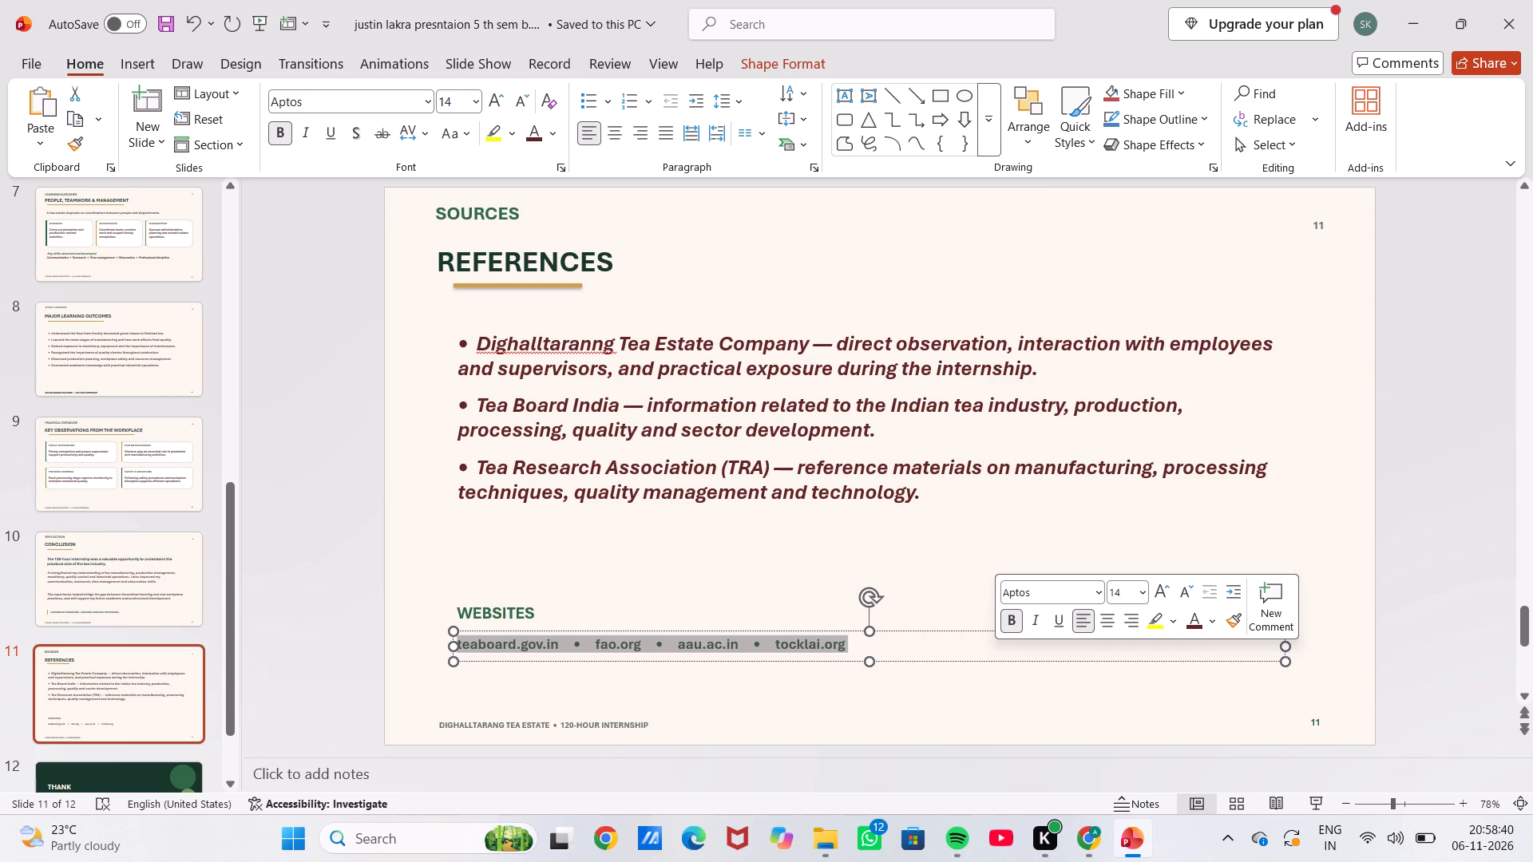
click(1186, 629)
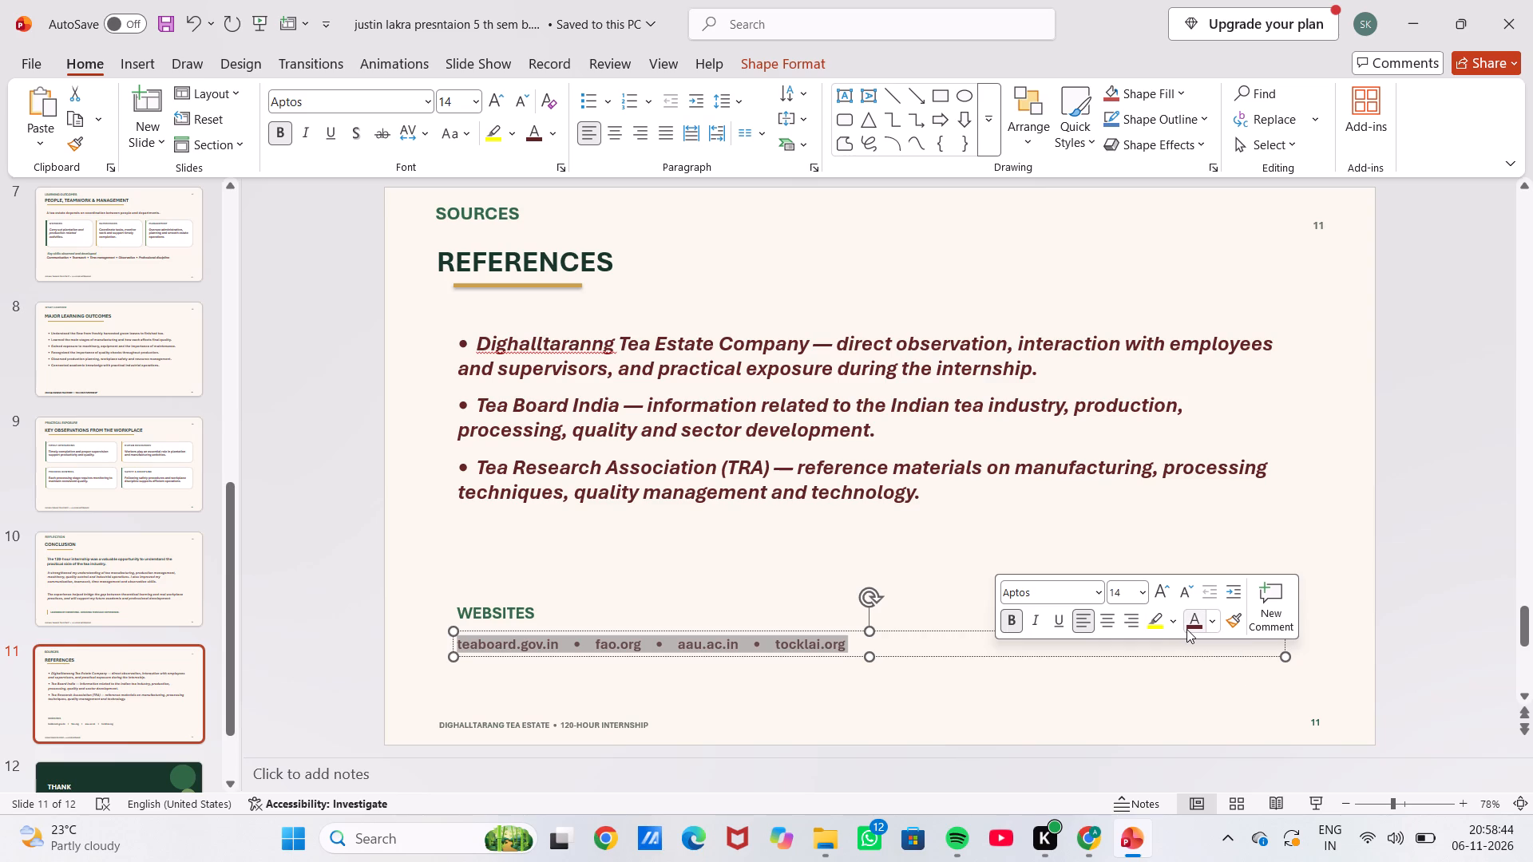
click(1159, 599)
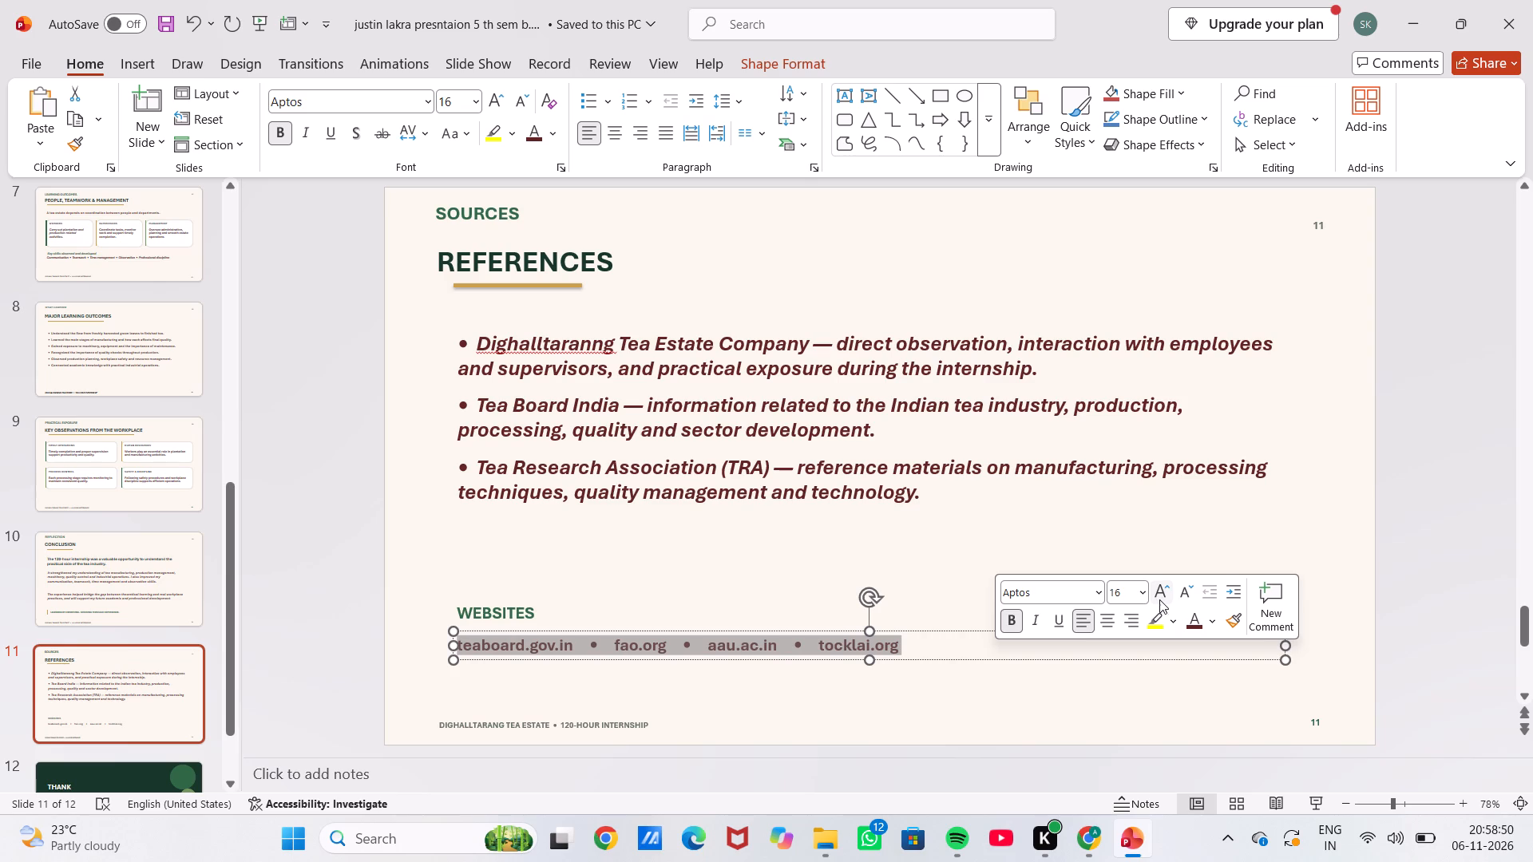
click(1159, 596)
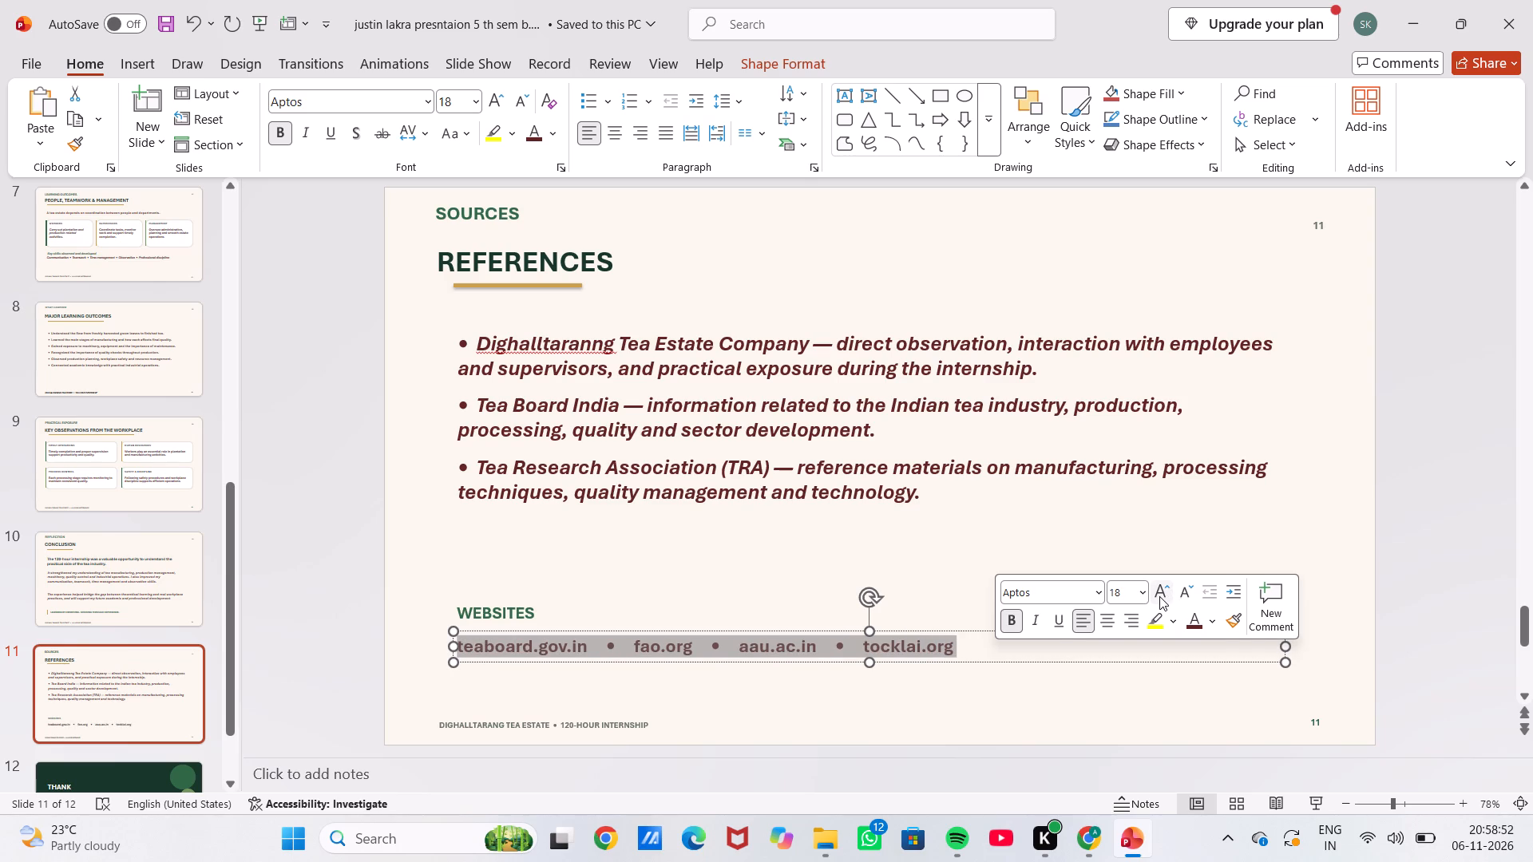
click(820, 656)
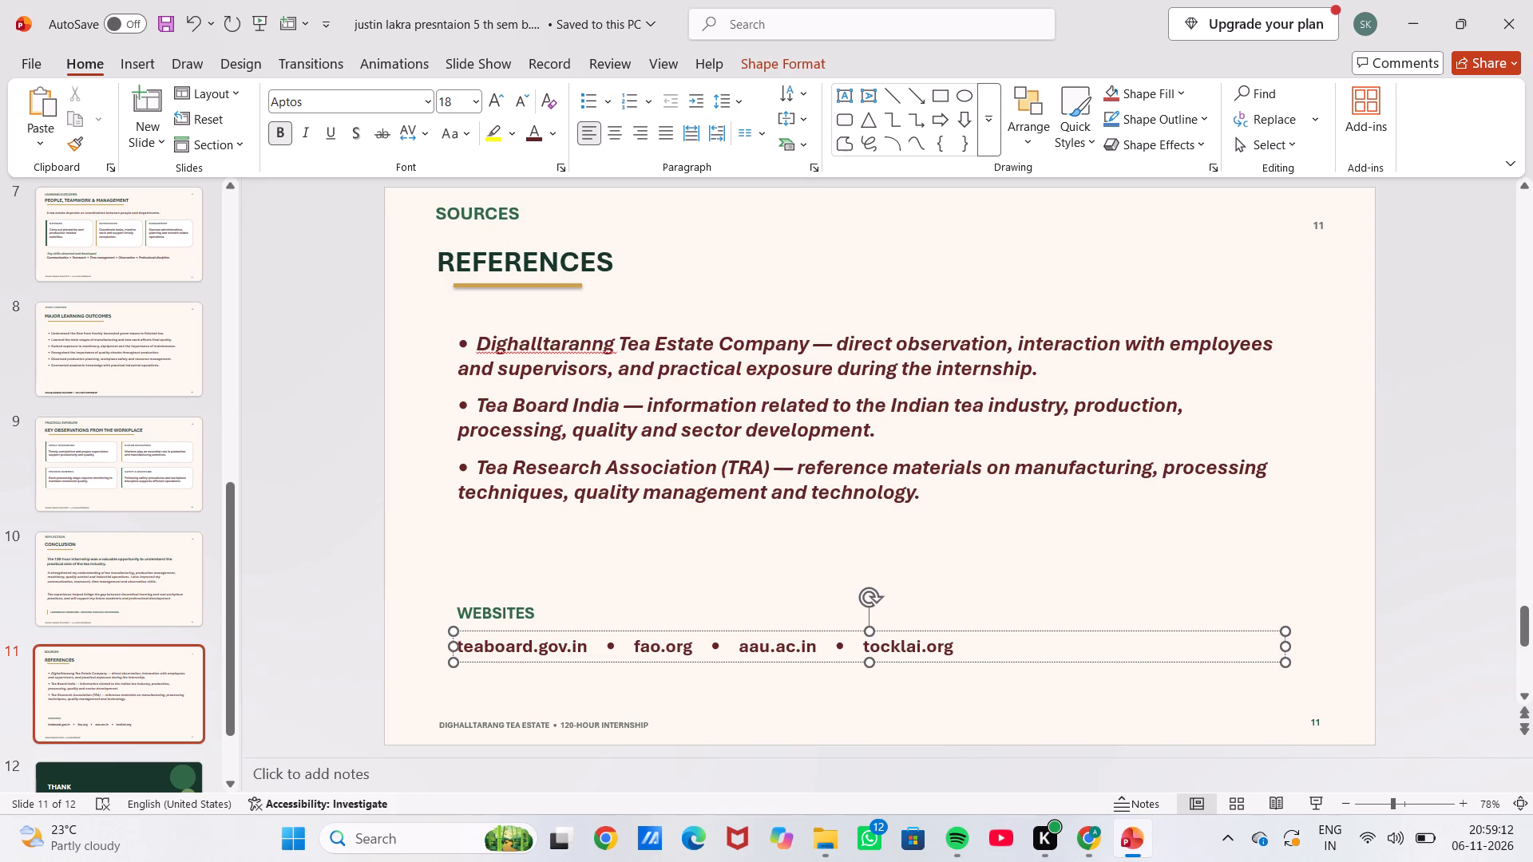
Format the "DIGHALLTARANG TEA ESTATE • 120-HOUR INTERNSHIP" footer on slide 11 as black bold italic text, size 10.
click(544, 725)
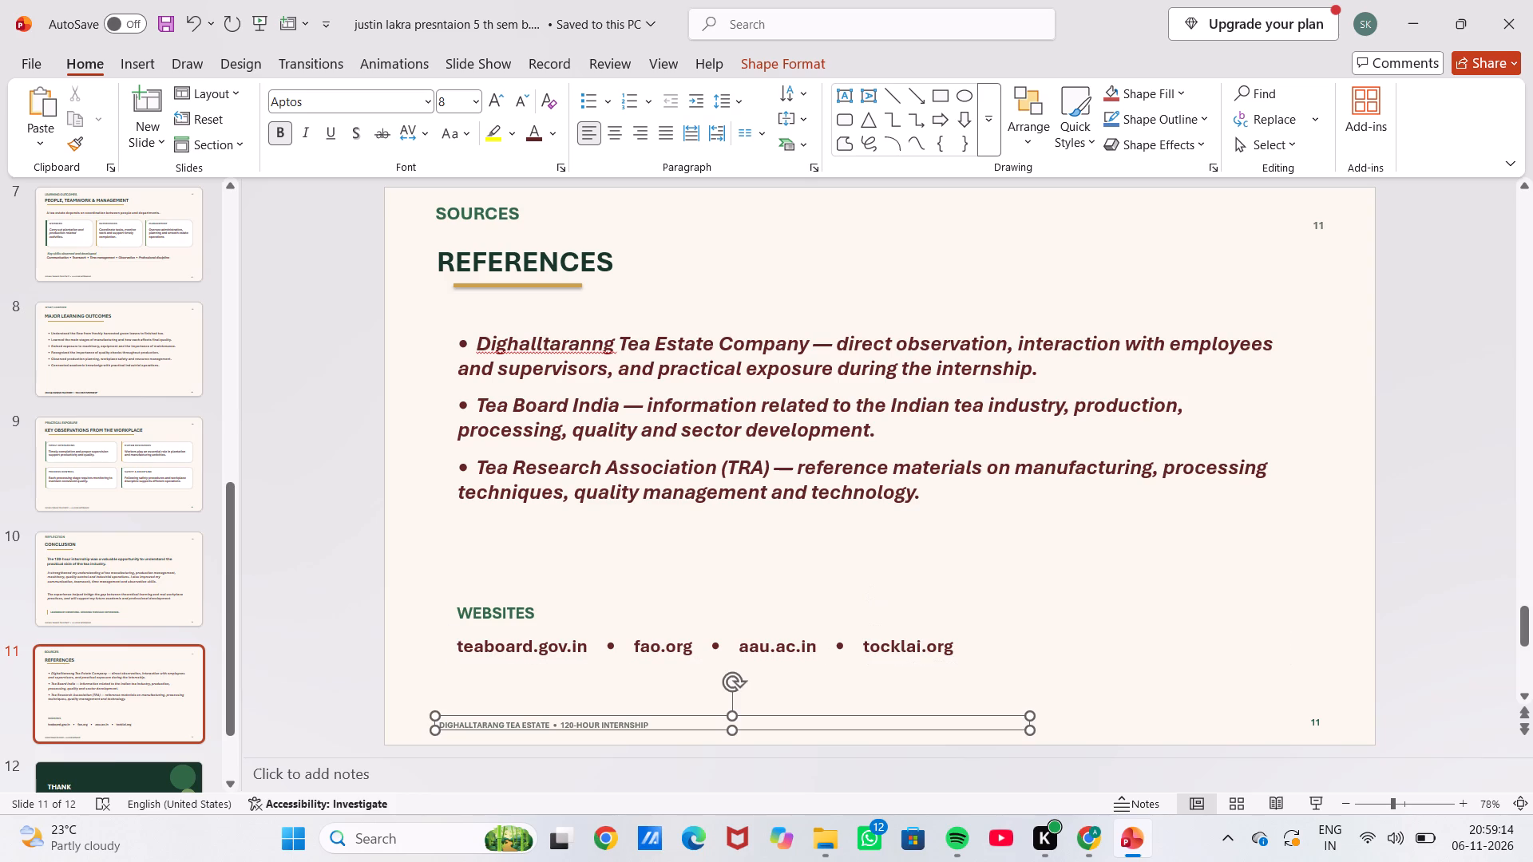
double_click(544, 725)
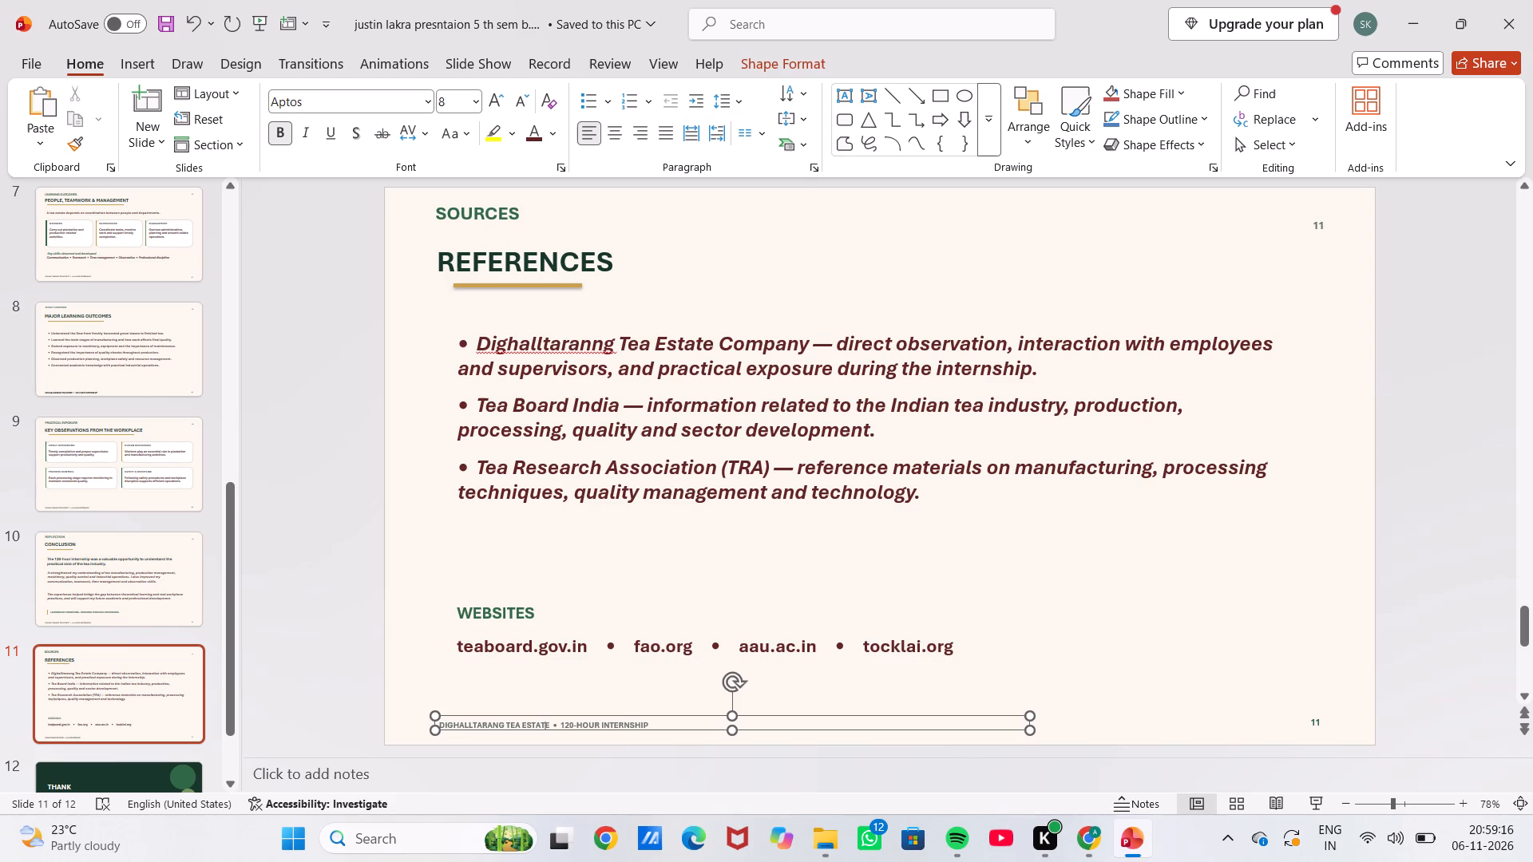
click(650, 724)
drag(650, 724, 657, 725)
drag(652, 725, 461, 713)
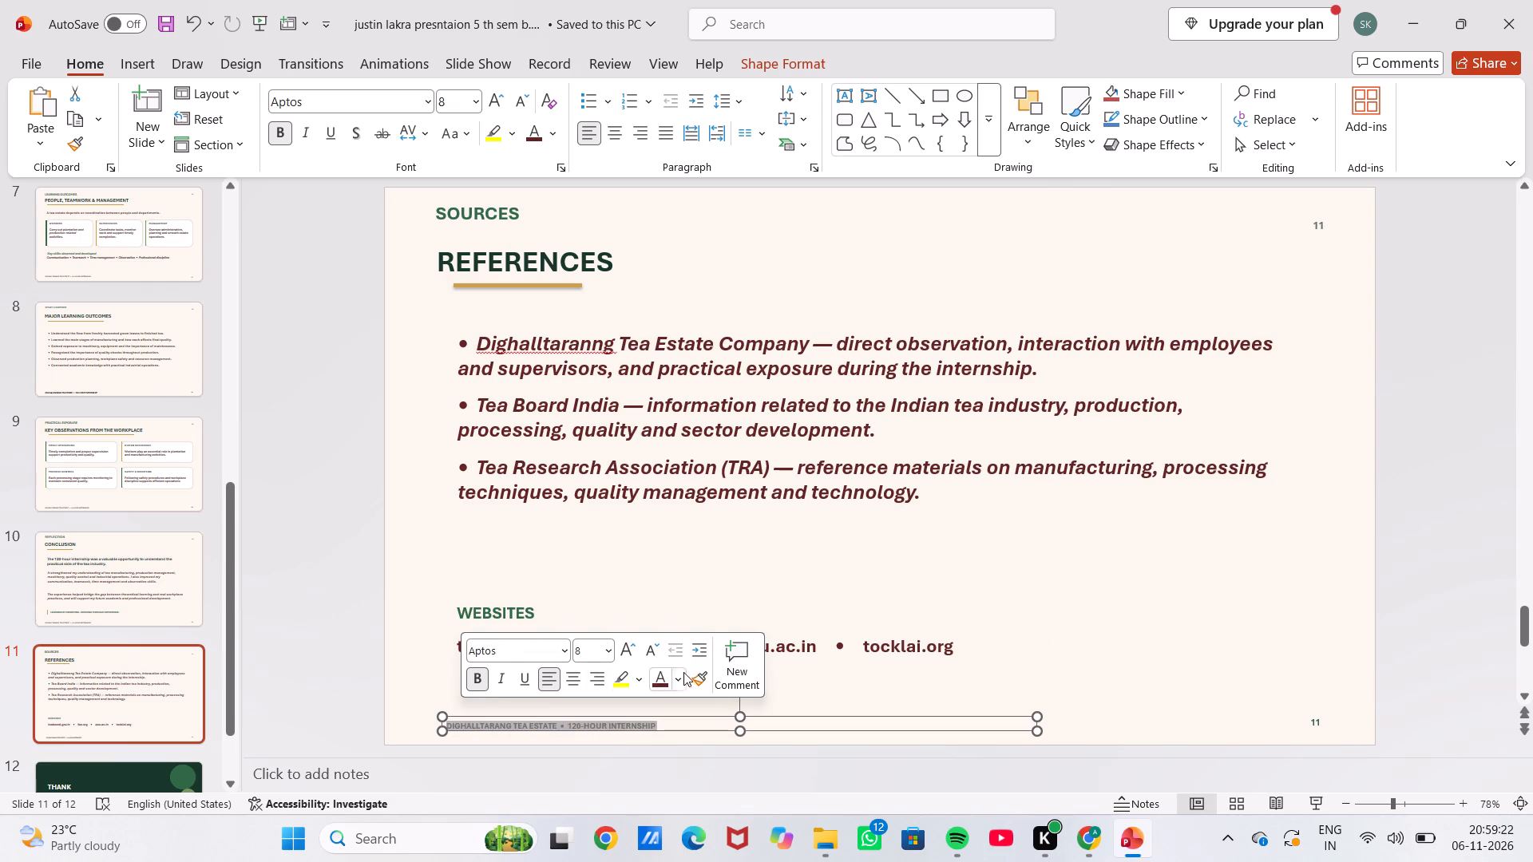
click(685, 675)
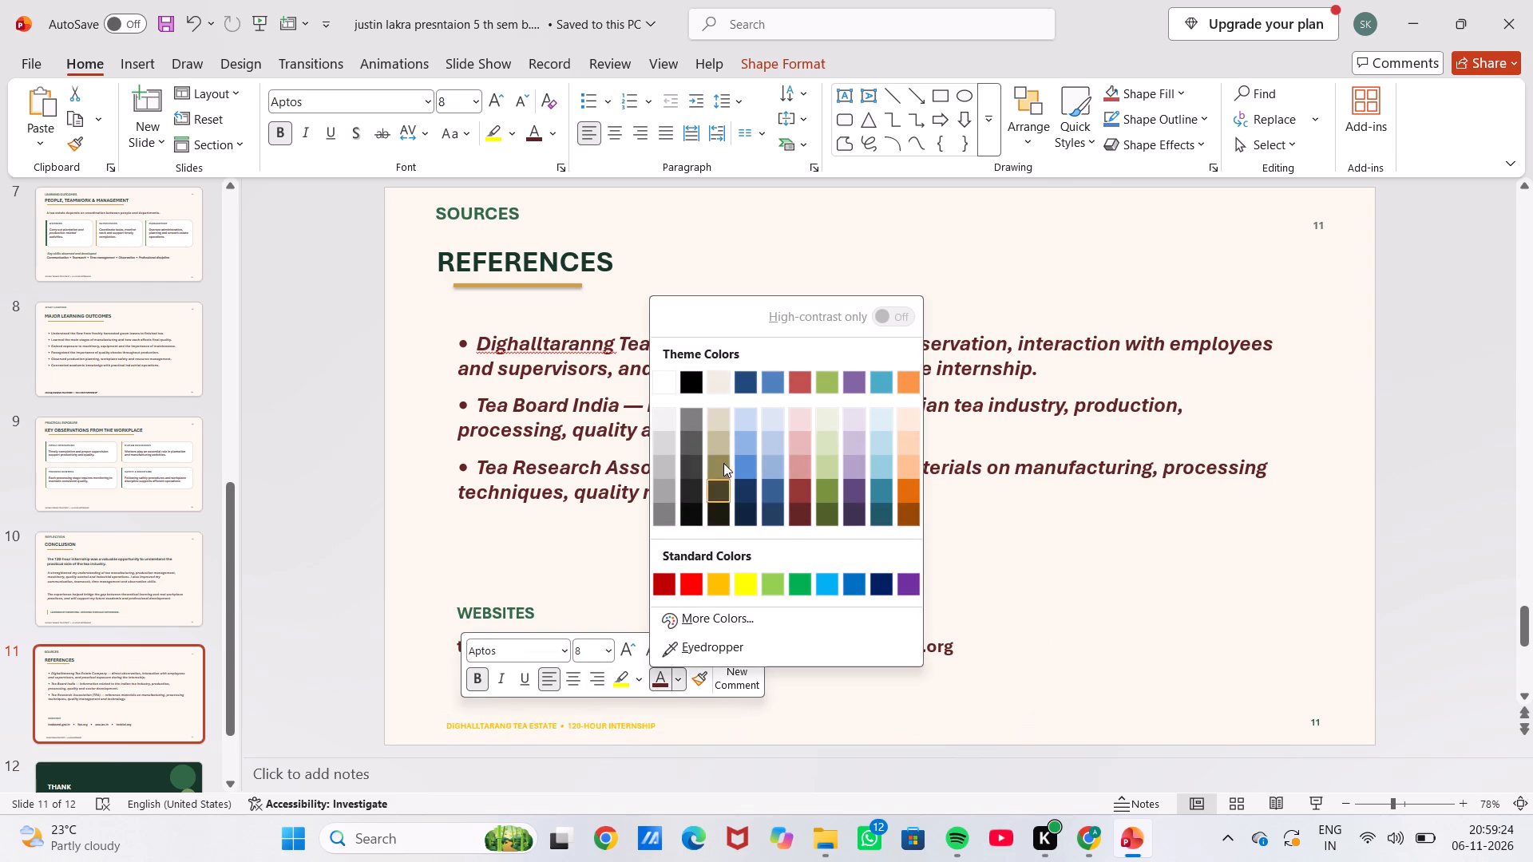
click(694, 385)
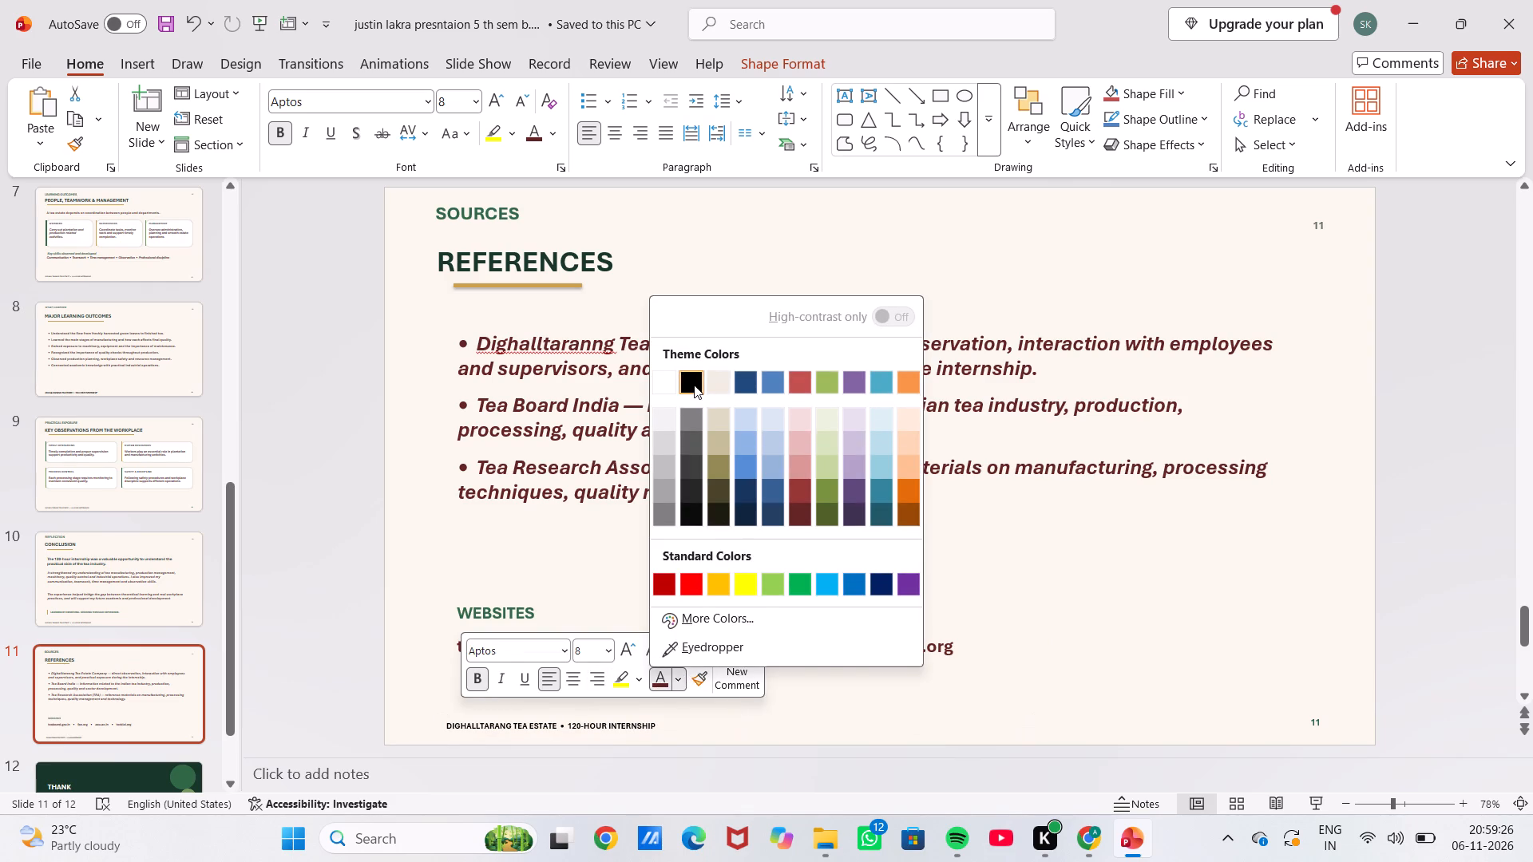
double_click(501, 106)
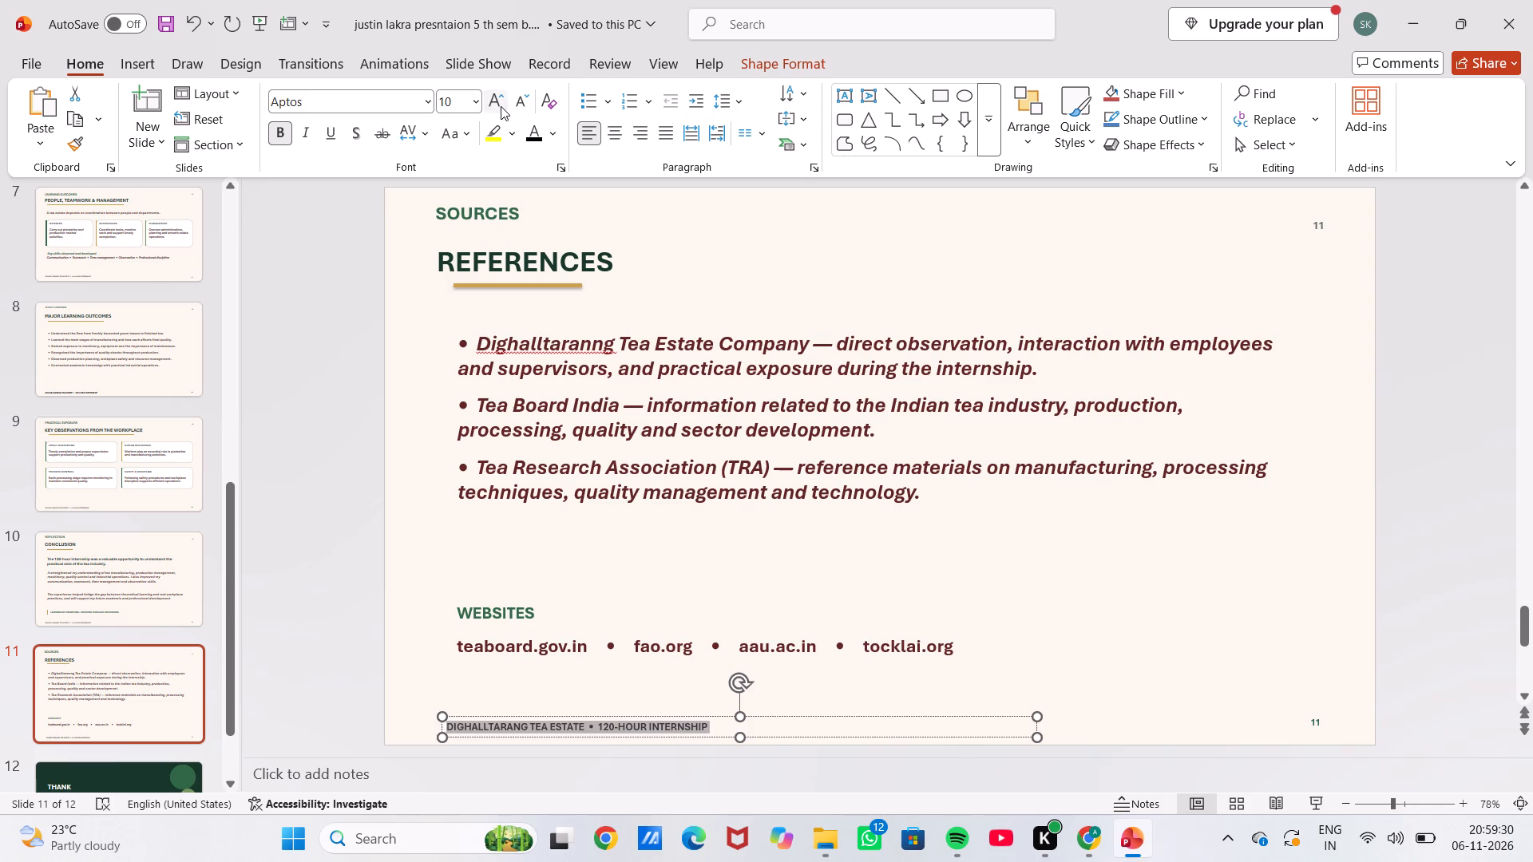
click(306, 124)
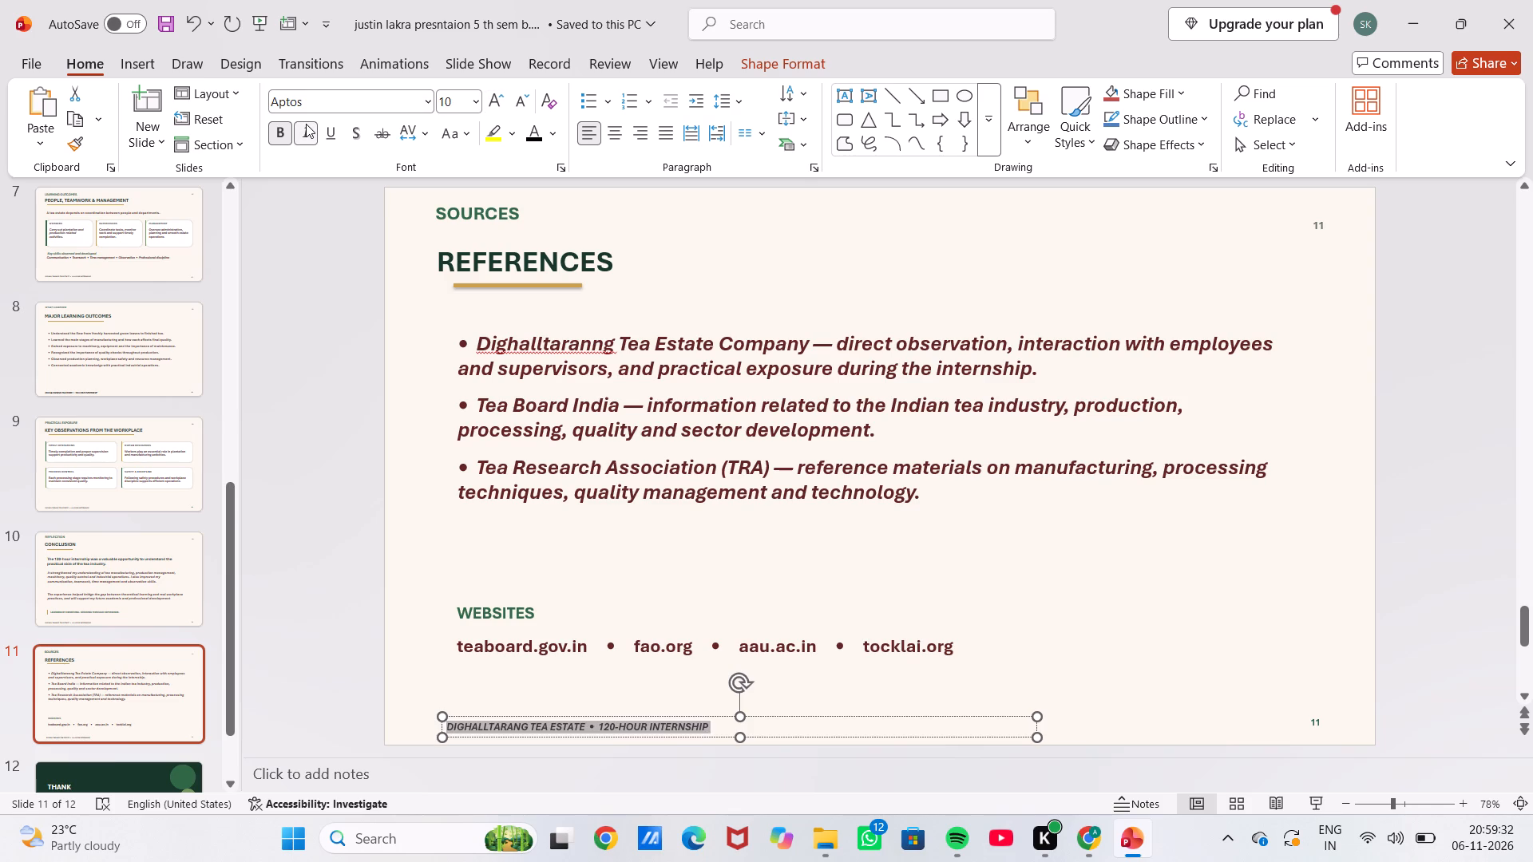
click(427, 547)
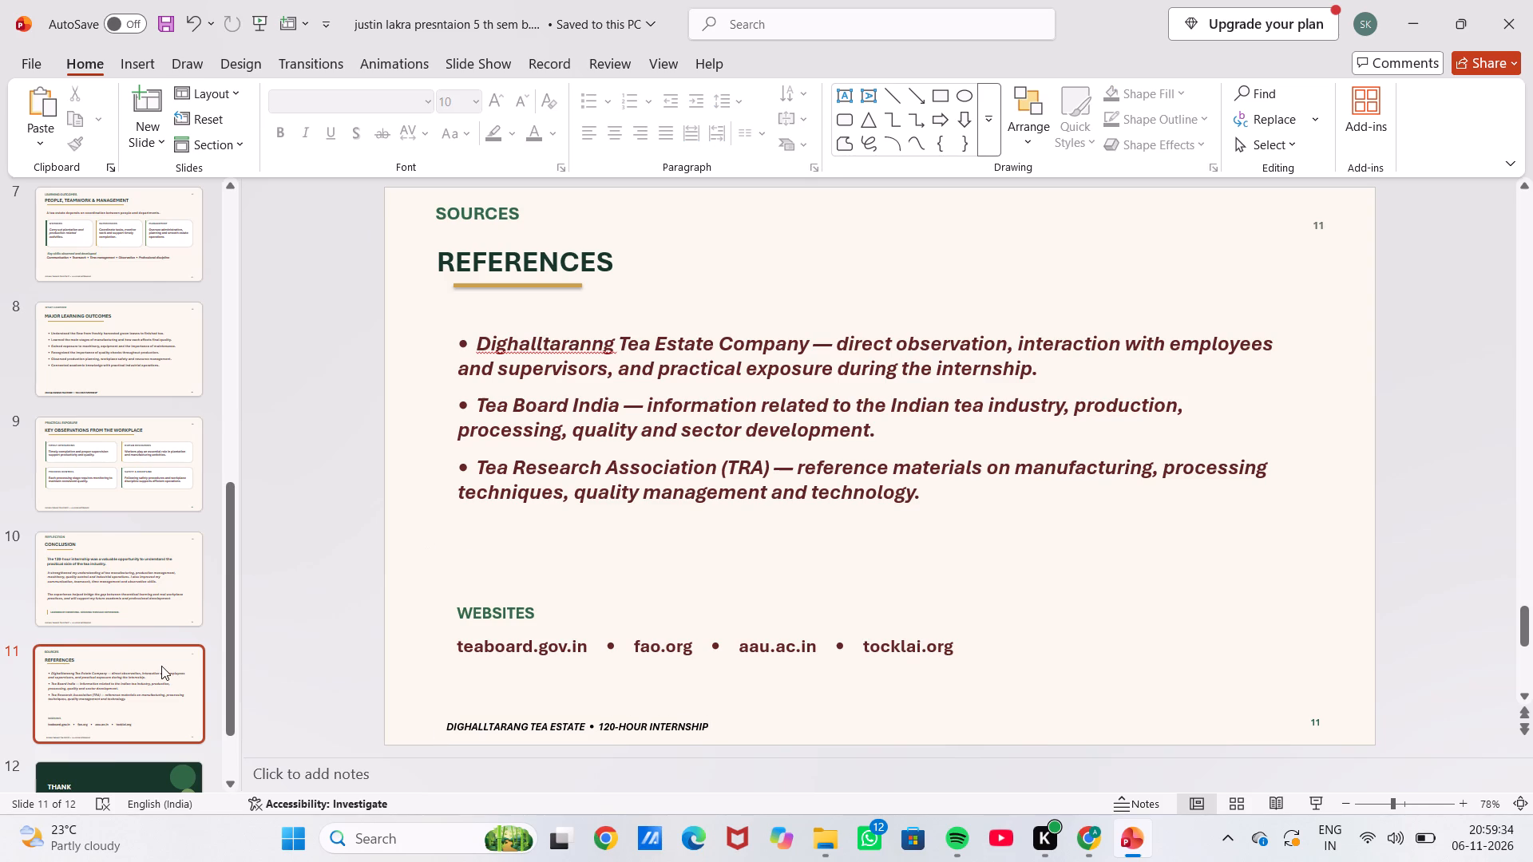
On slide 12, narrow the "THANK YOU" title box, move it to the slide's upper centre, and indent "YOU" with three spaces.
scroll(161, 666, down, 1)
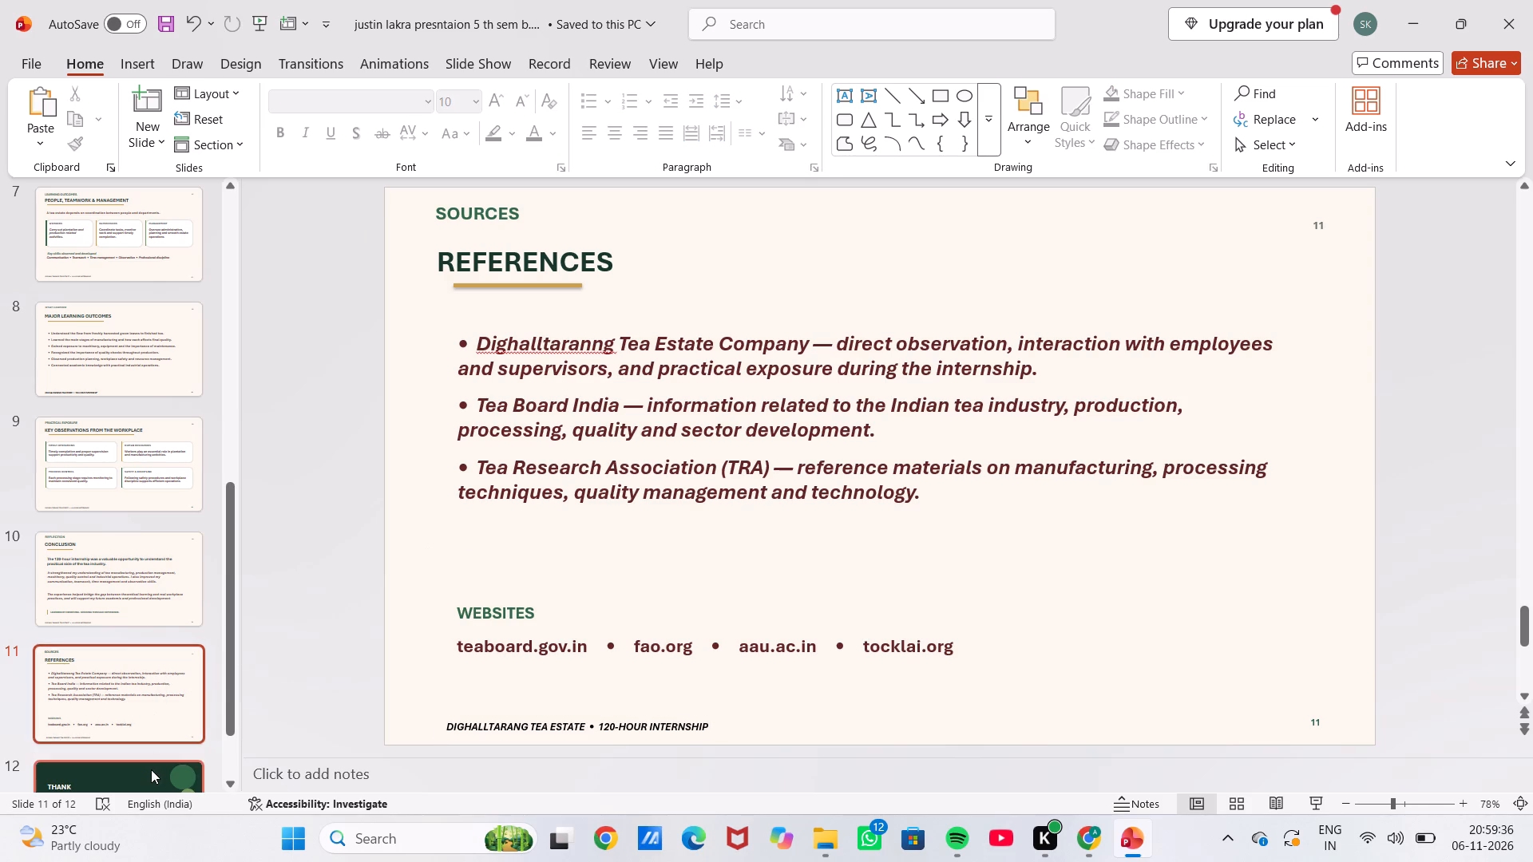
click(151, 769)
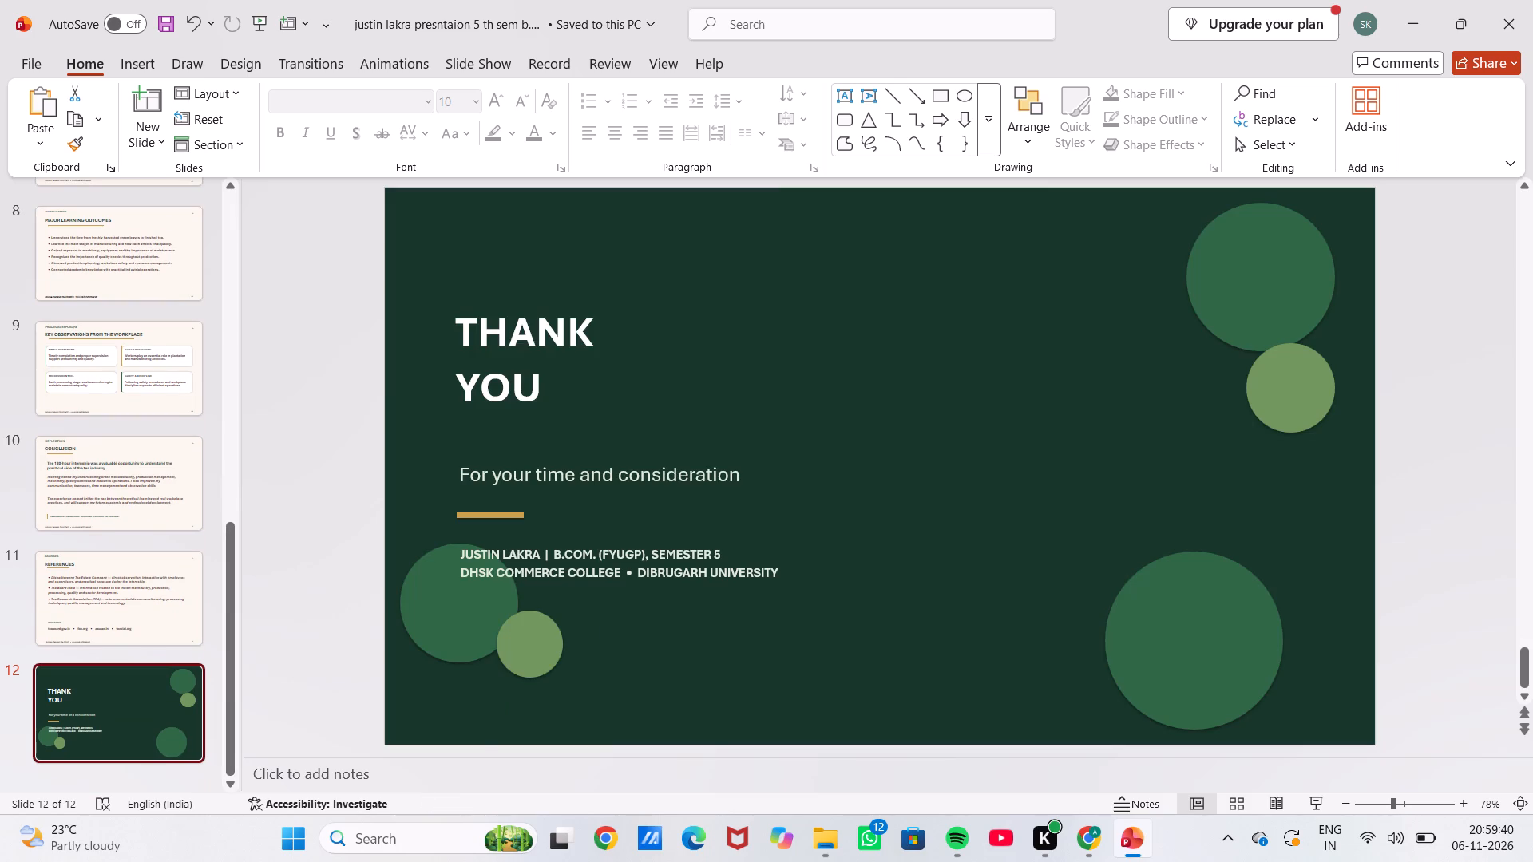
click(458, 378)
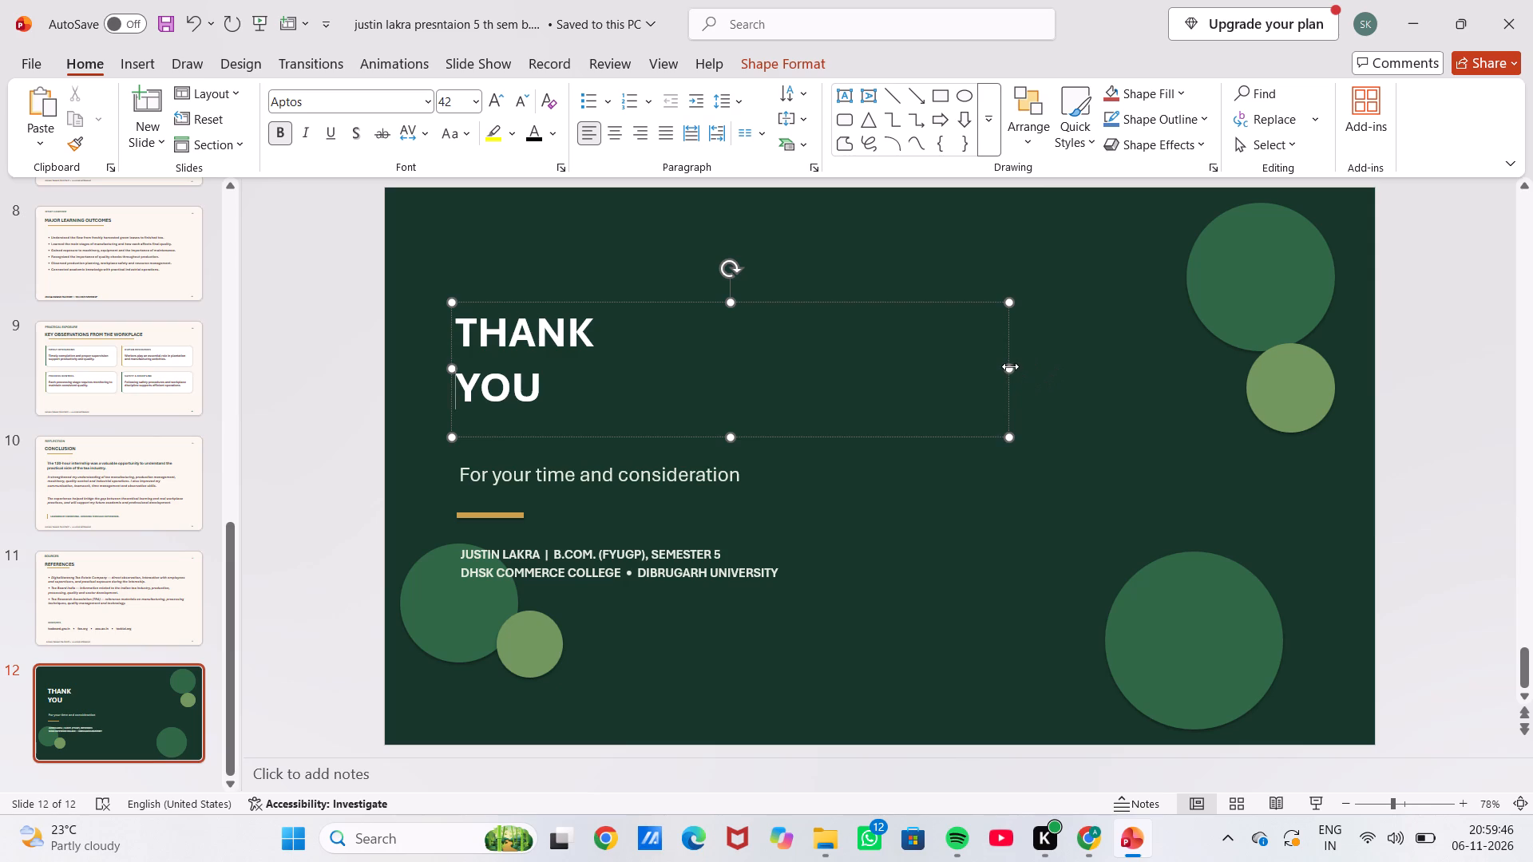
drag(1010, 366, 701, 374)
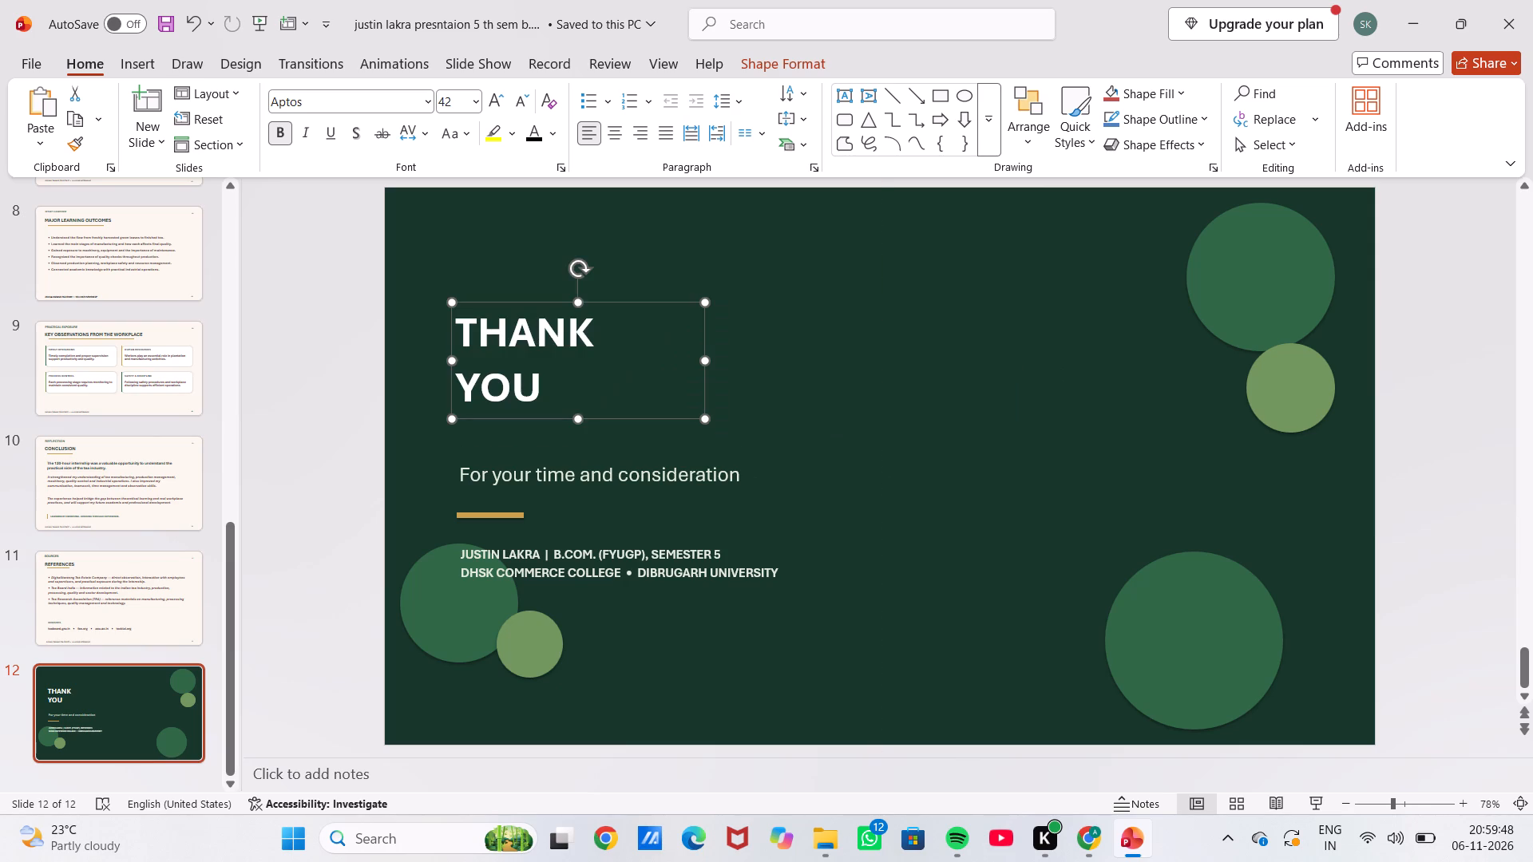
drag(632, 370, 909, 356)
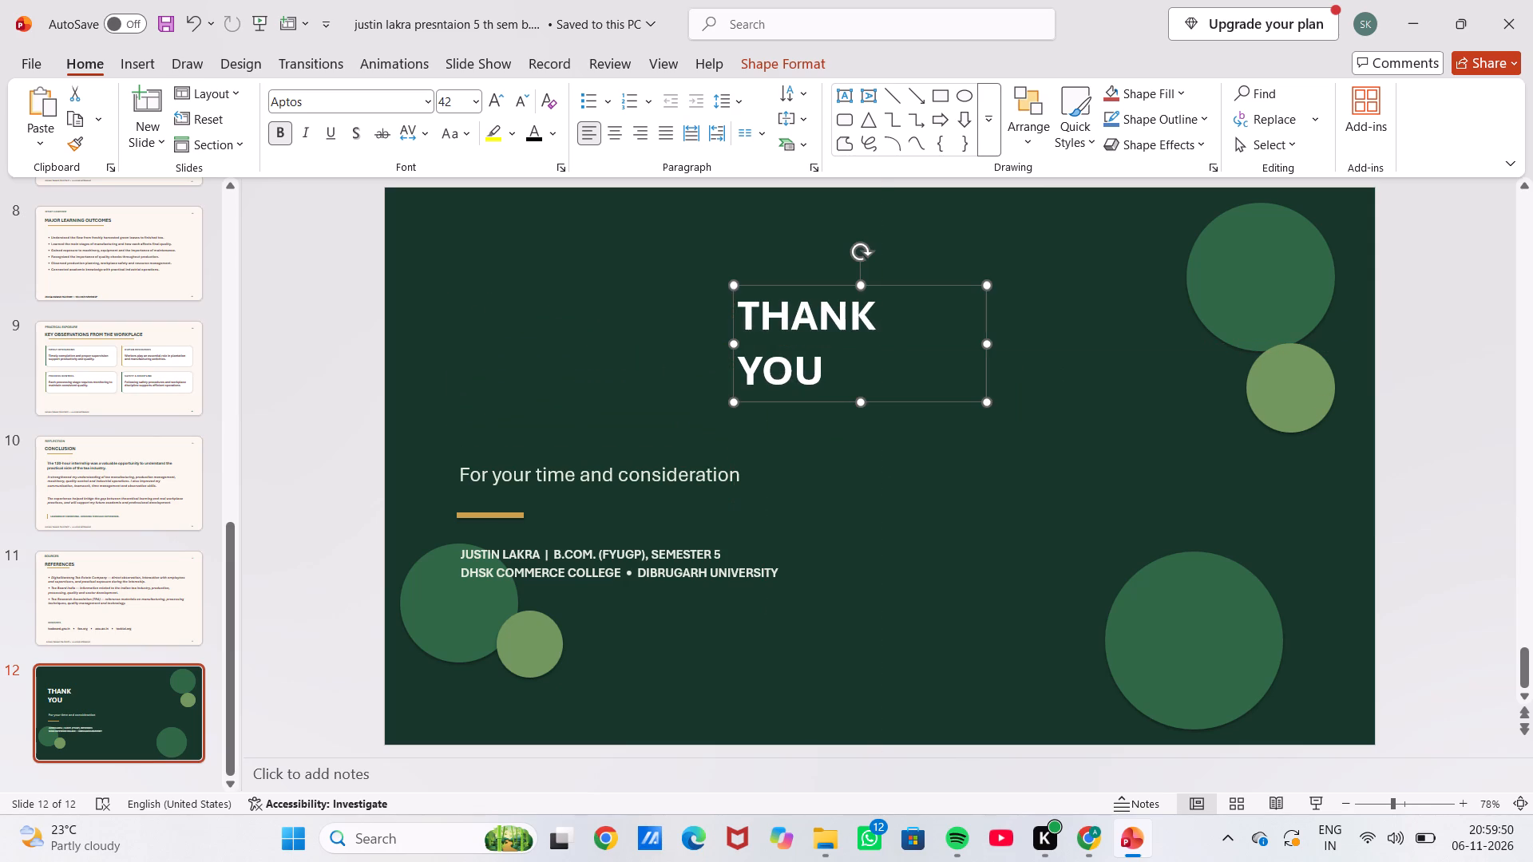
click(744, 372)
key(space)
key(space)
key(space)
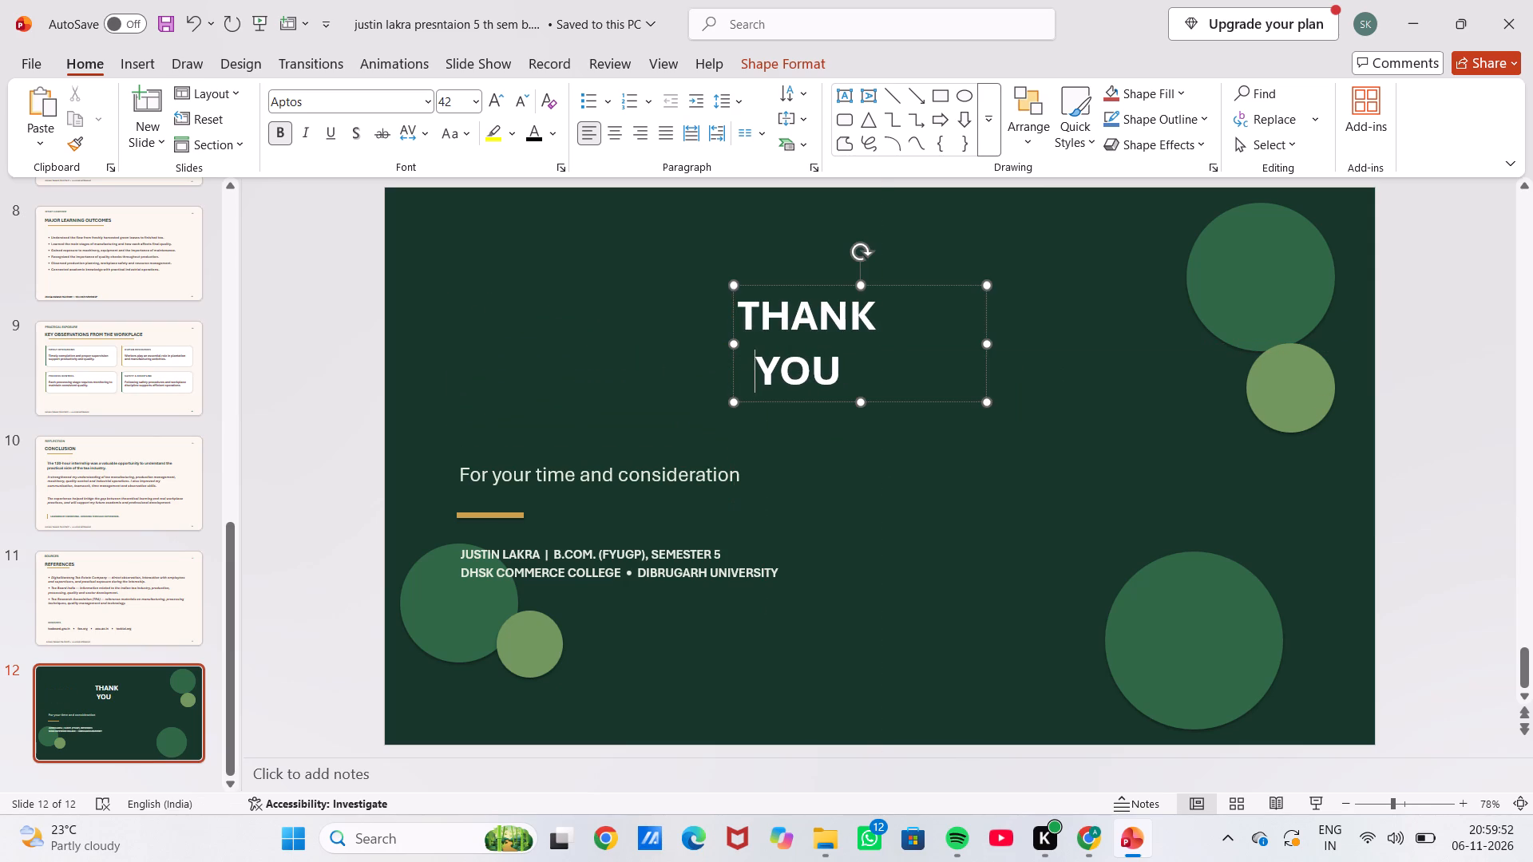
key(space)
key(BackSpace)
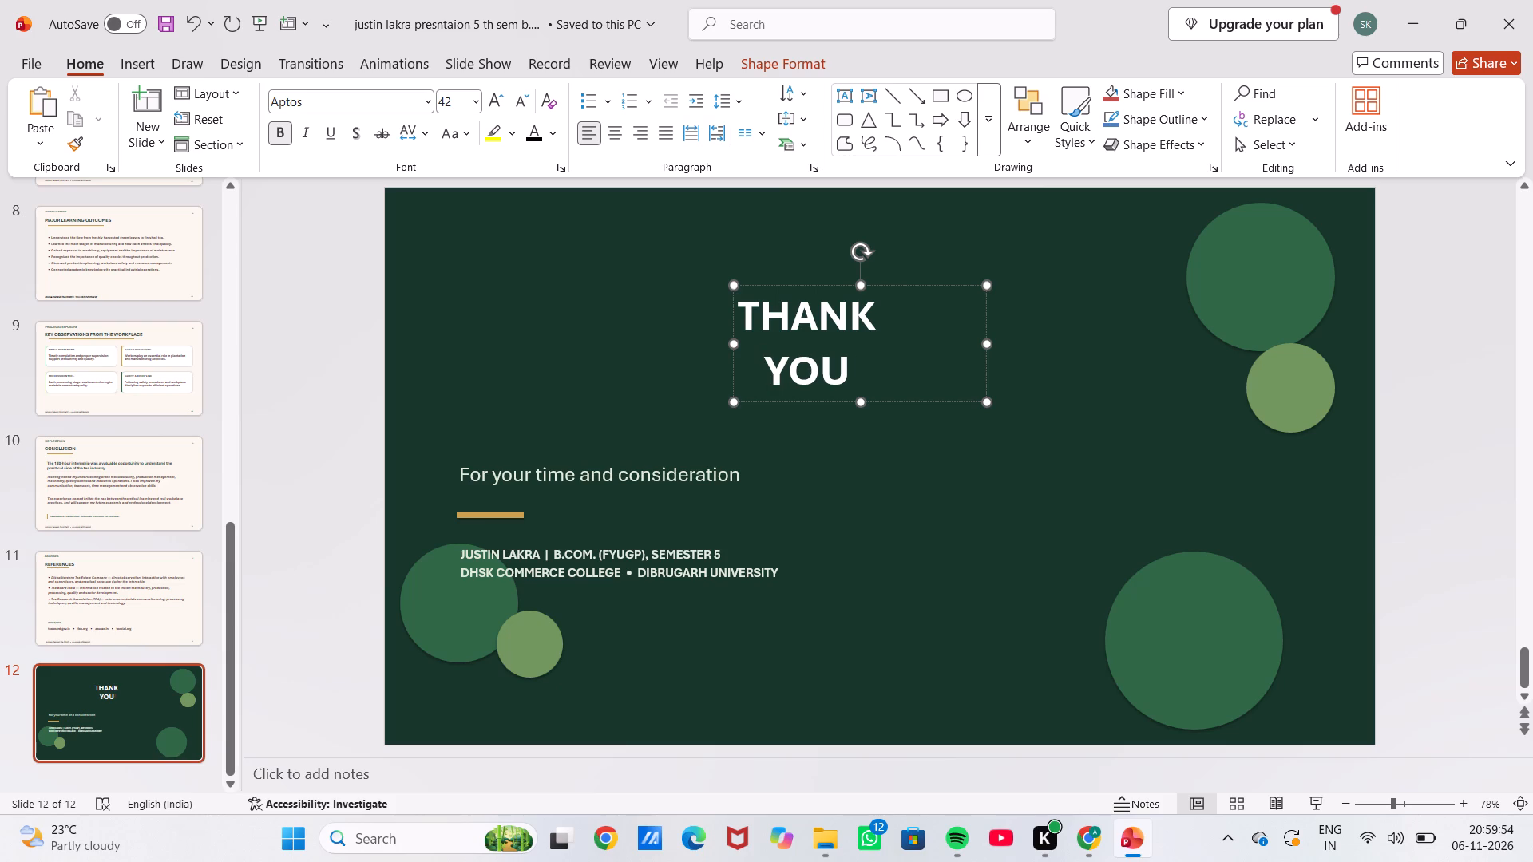
Move the "For your time and consideration" line on slide 12 directly beneath the "THANK YOU" title.
click(460, 477)
drag(809, 484, 1020, 450)
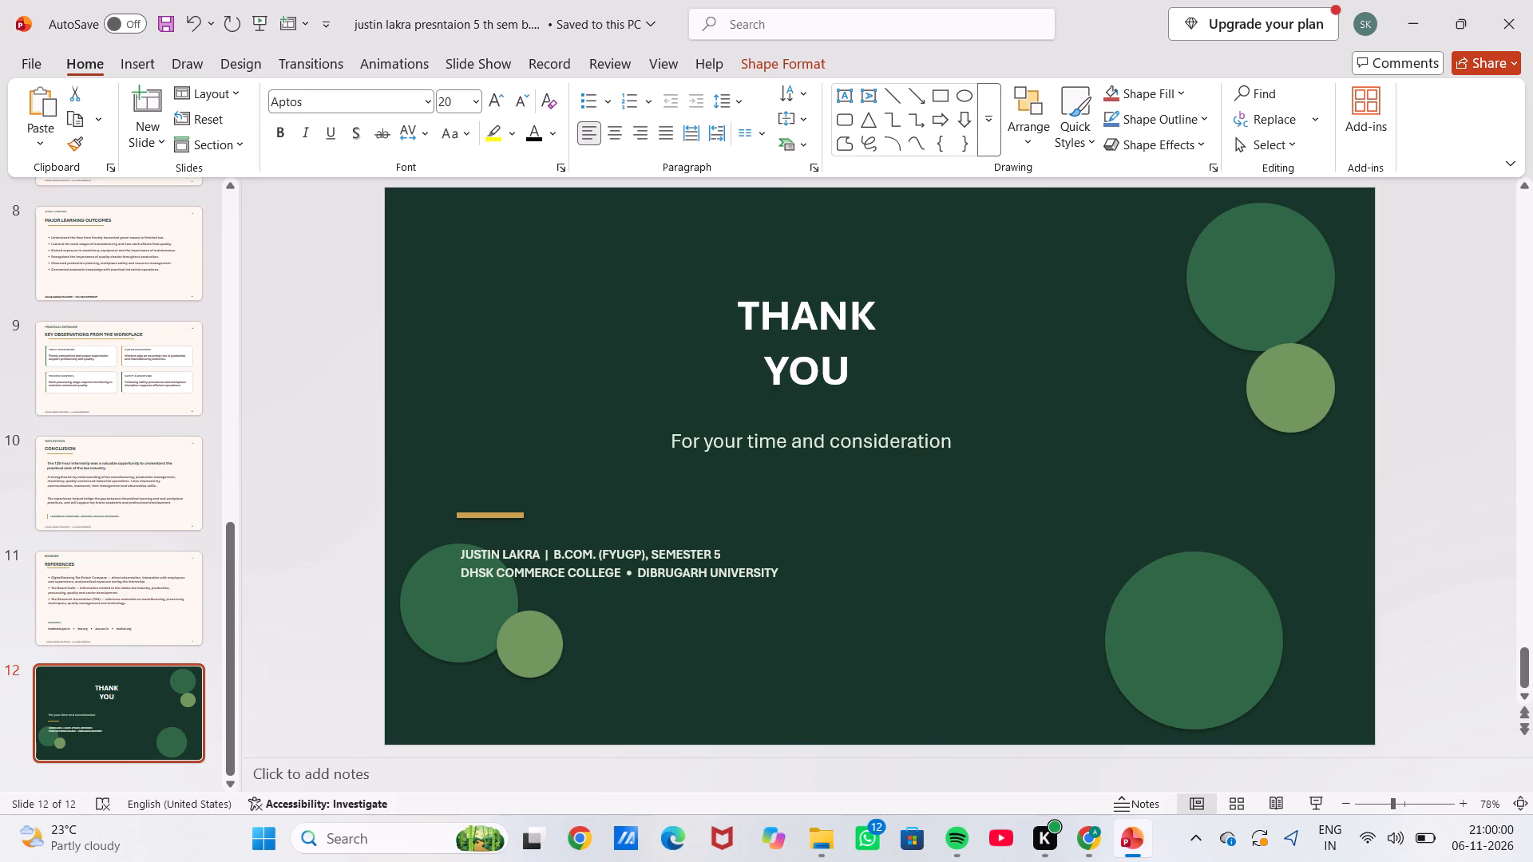
drag(1020, 450, 1062, 445)
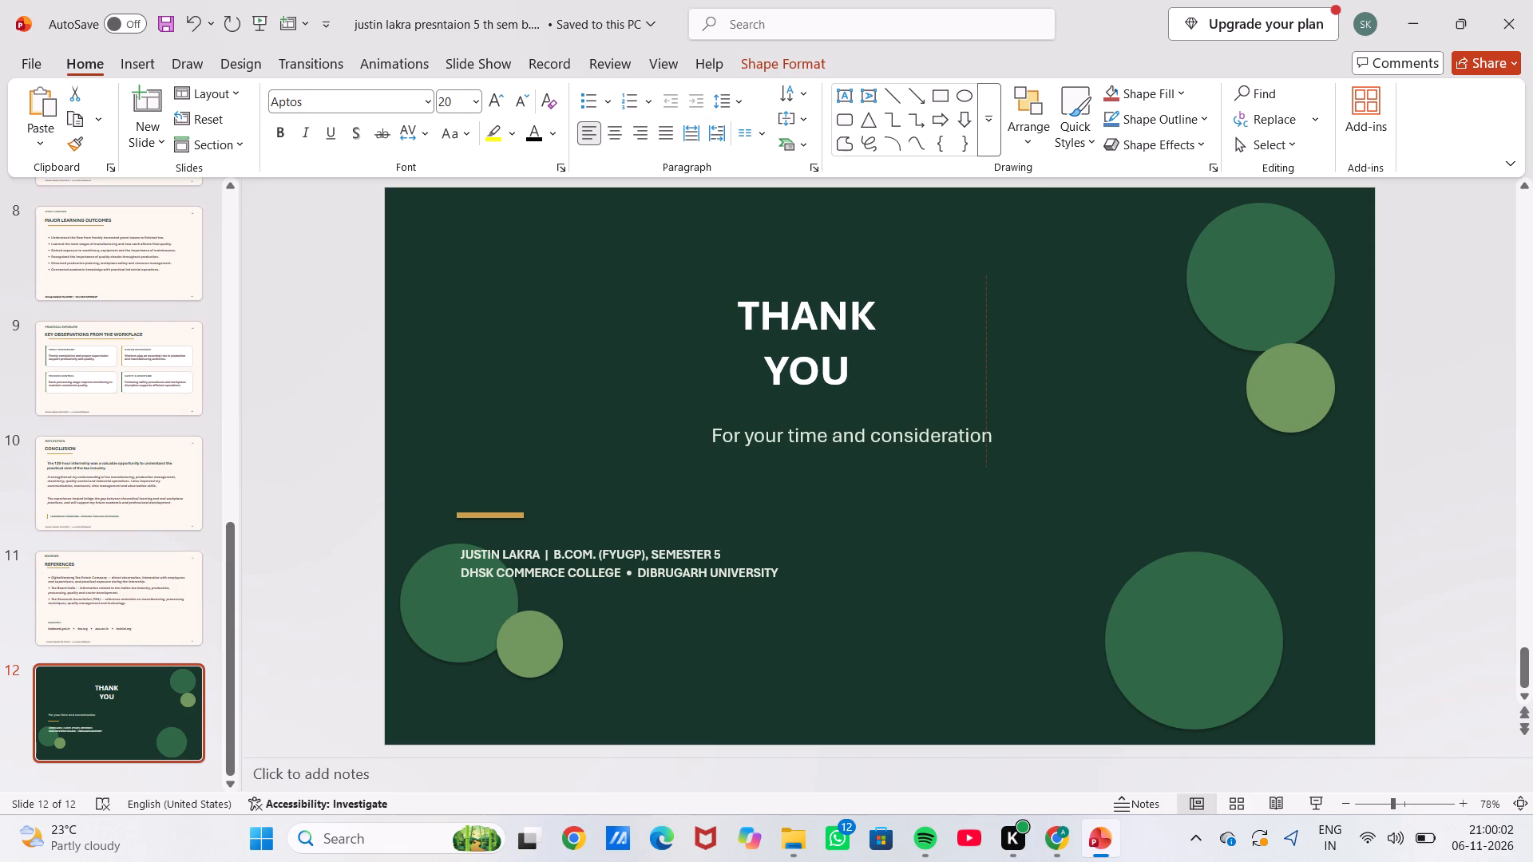
drag(1062, 445, 1044, 445)
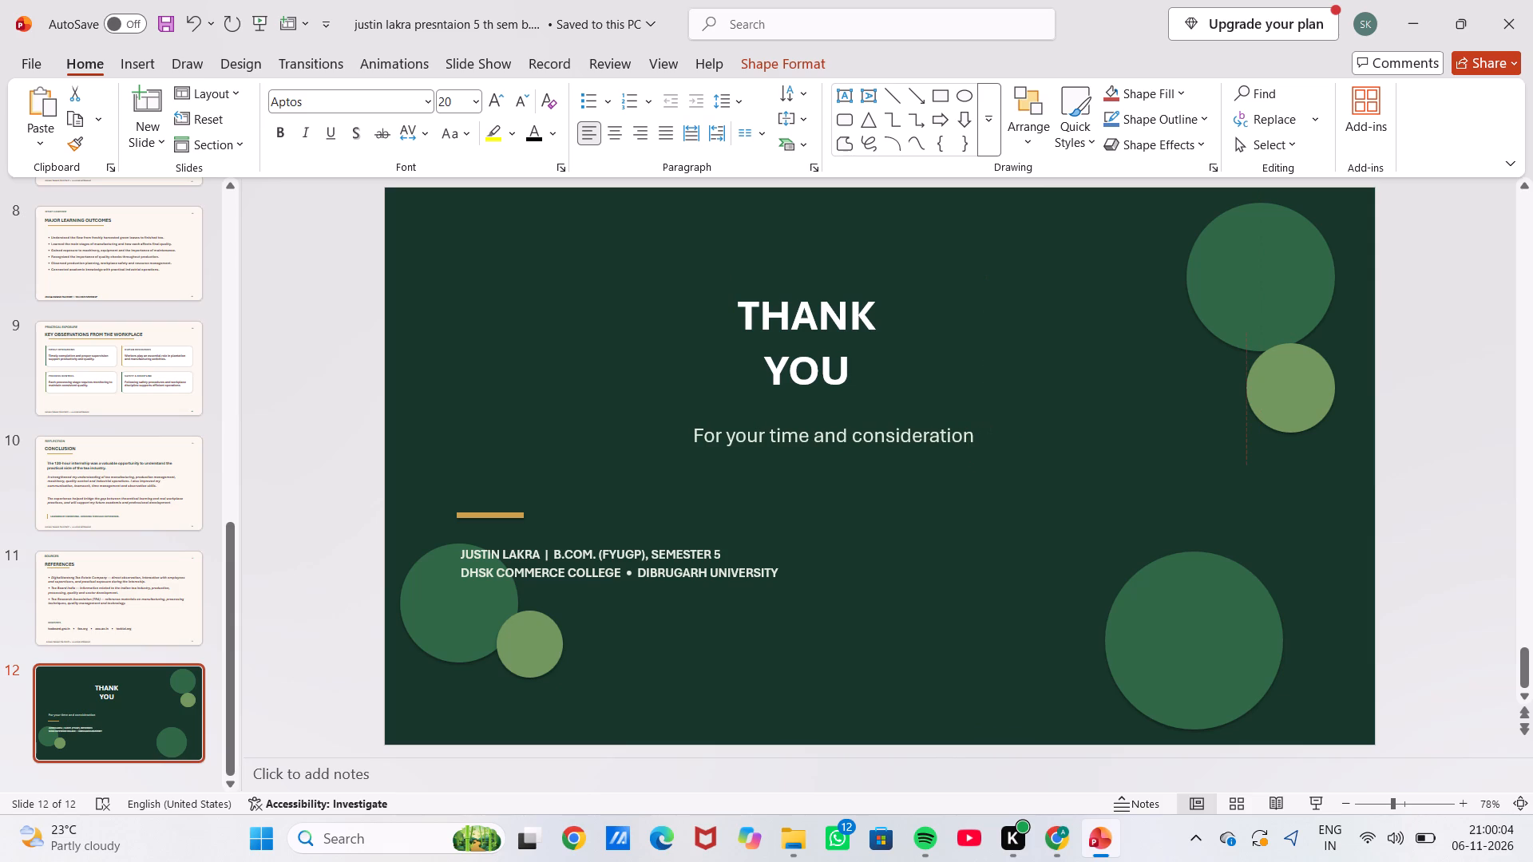
drag(1044, 445, 1044, 445)
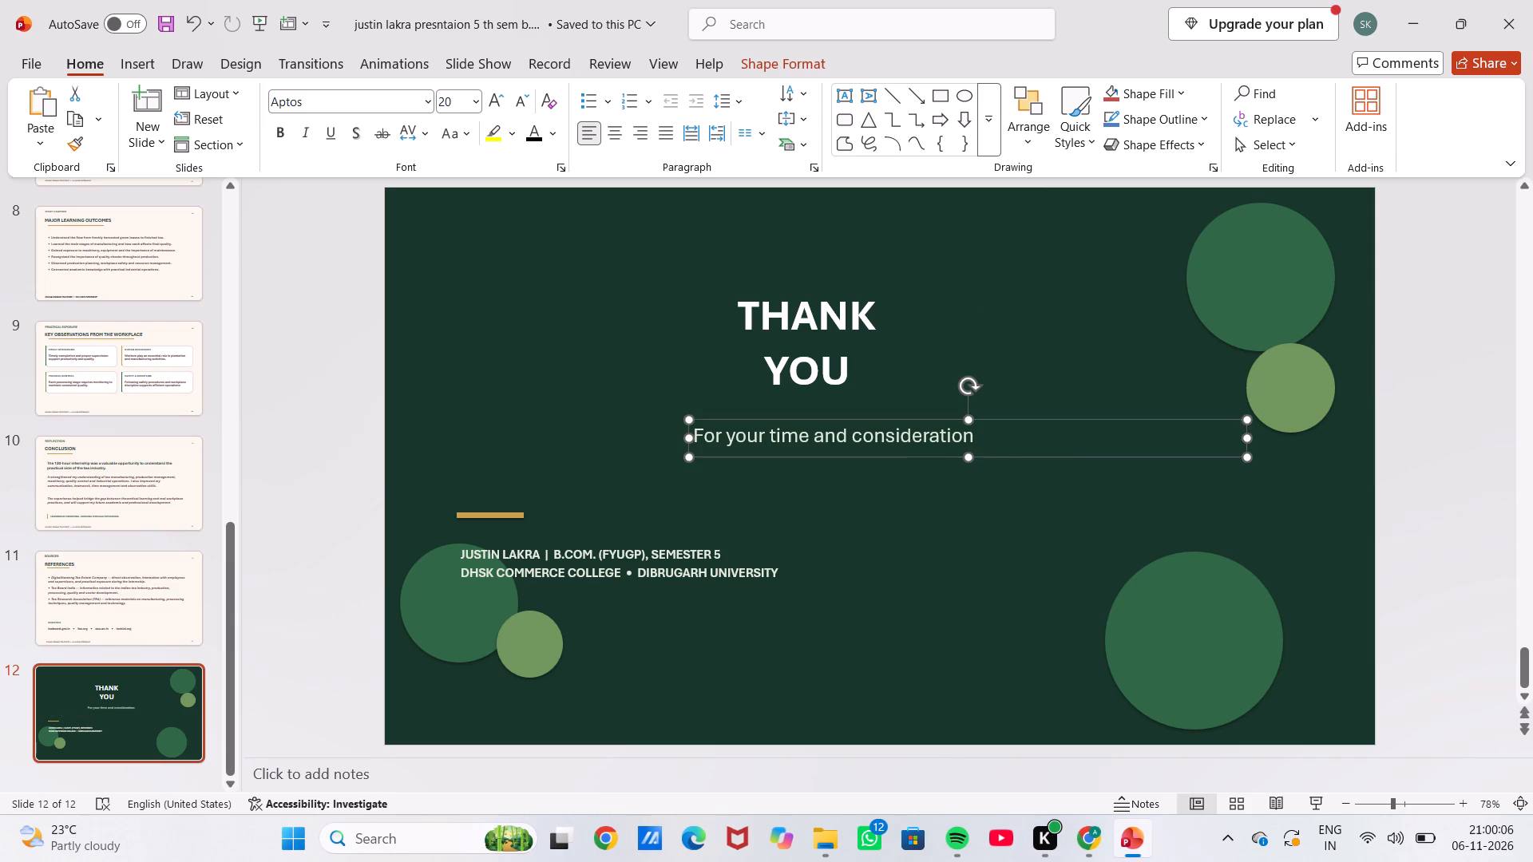
Format the "For your time and consideration" line on slide 12 as white text, size 24.
drag(972, 441, 664, 445)
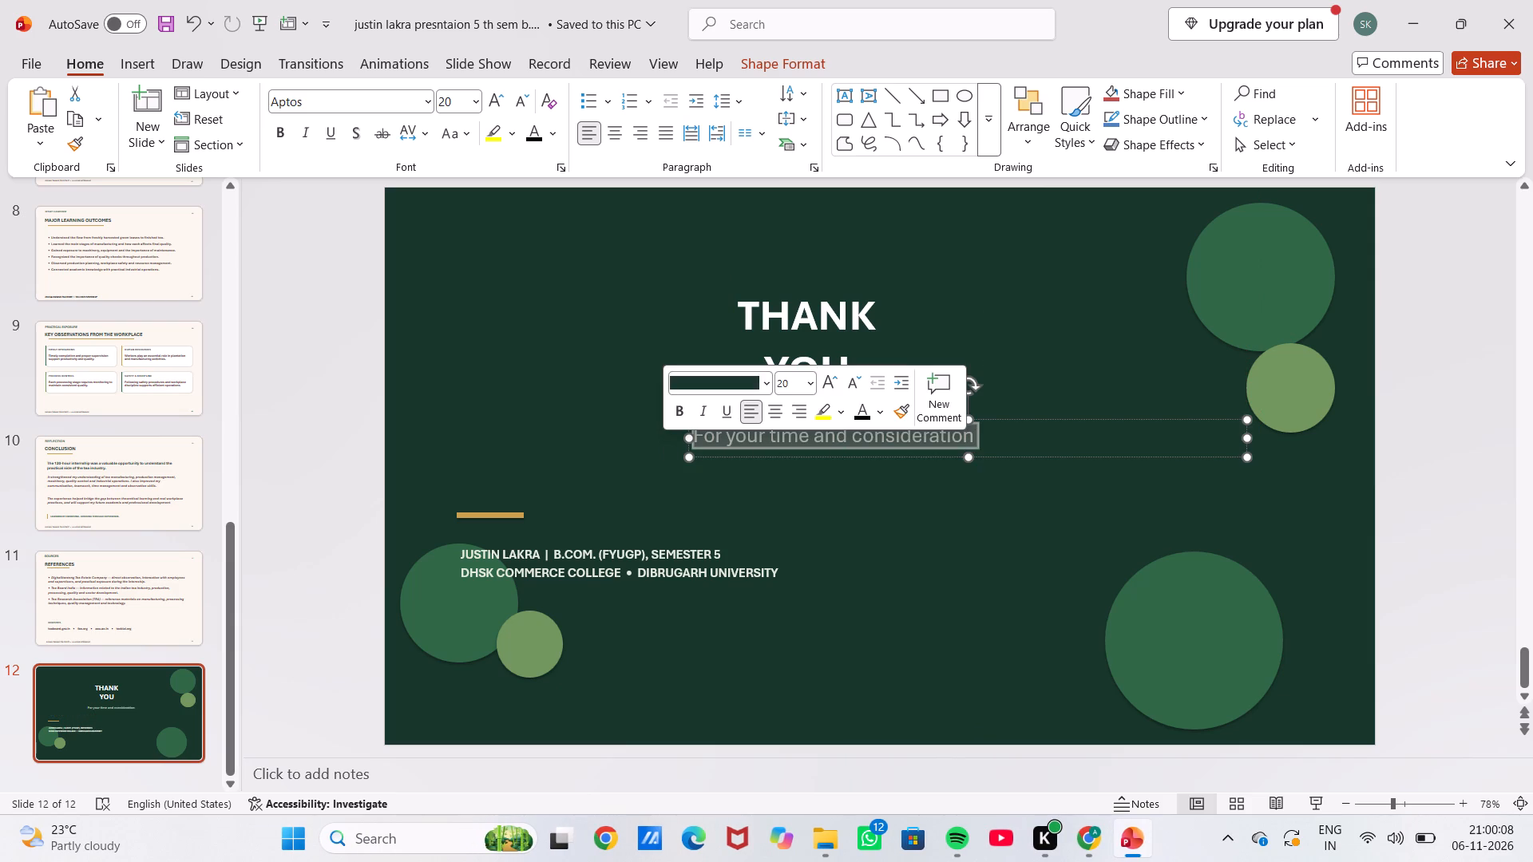
double_click(830, 383)
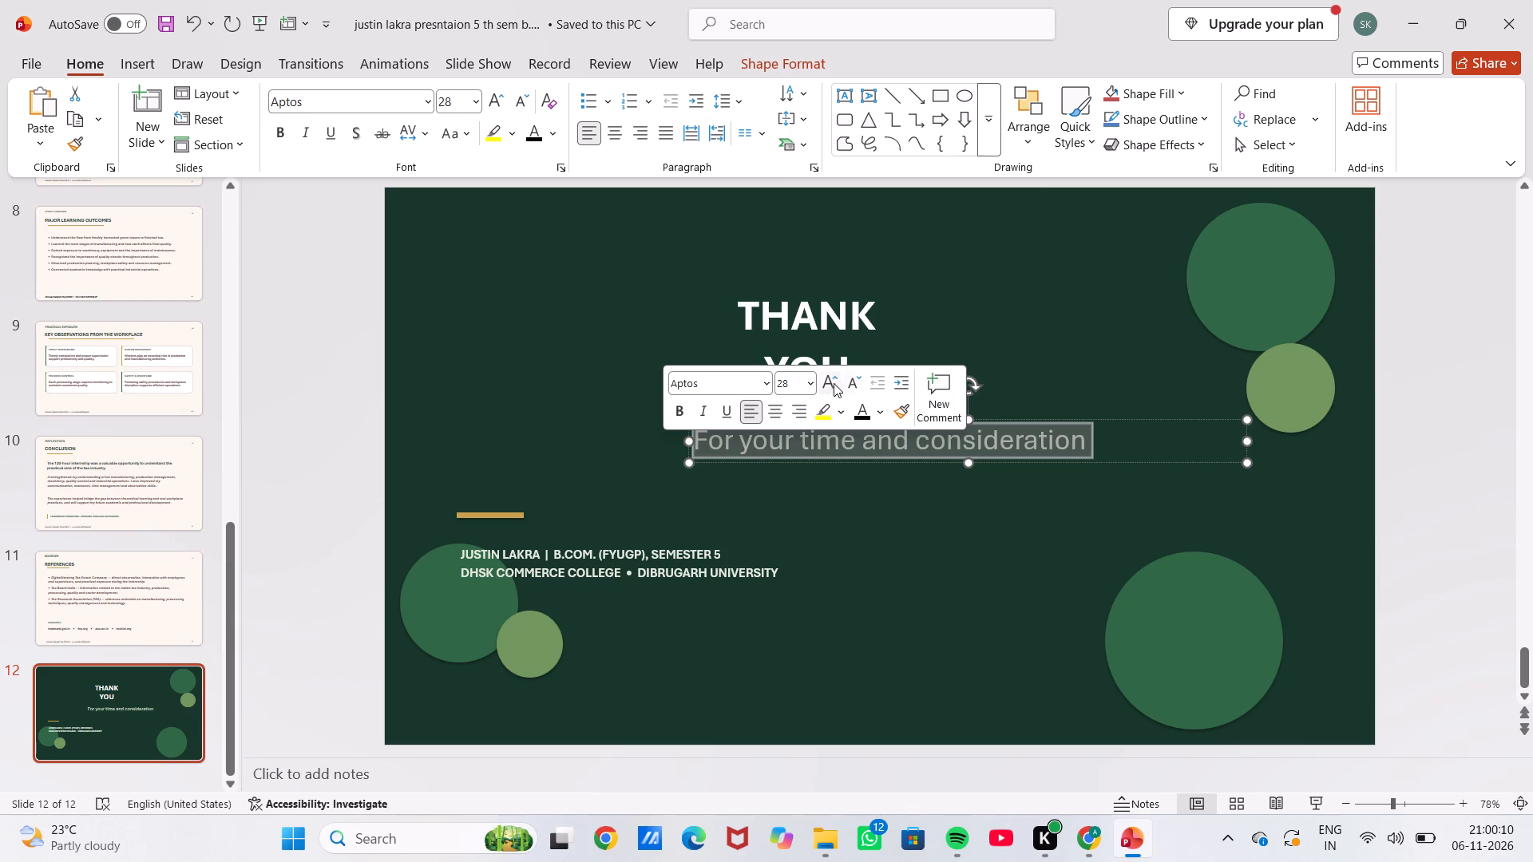
click(849, 378)
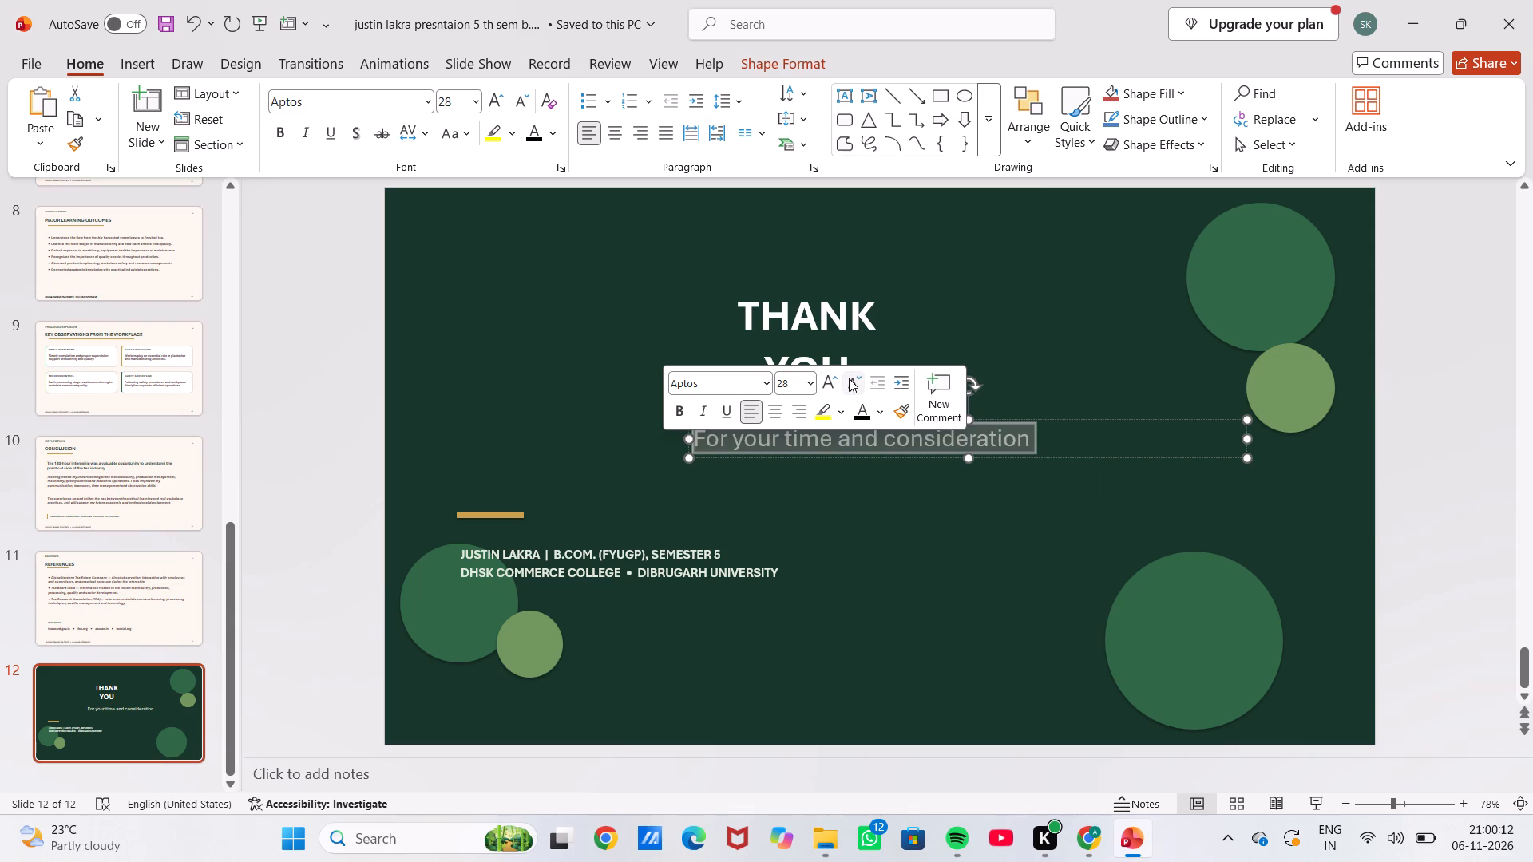
click(879, 405)
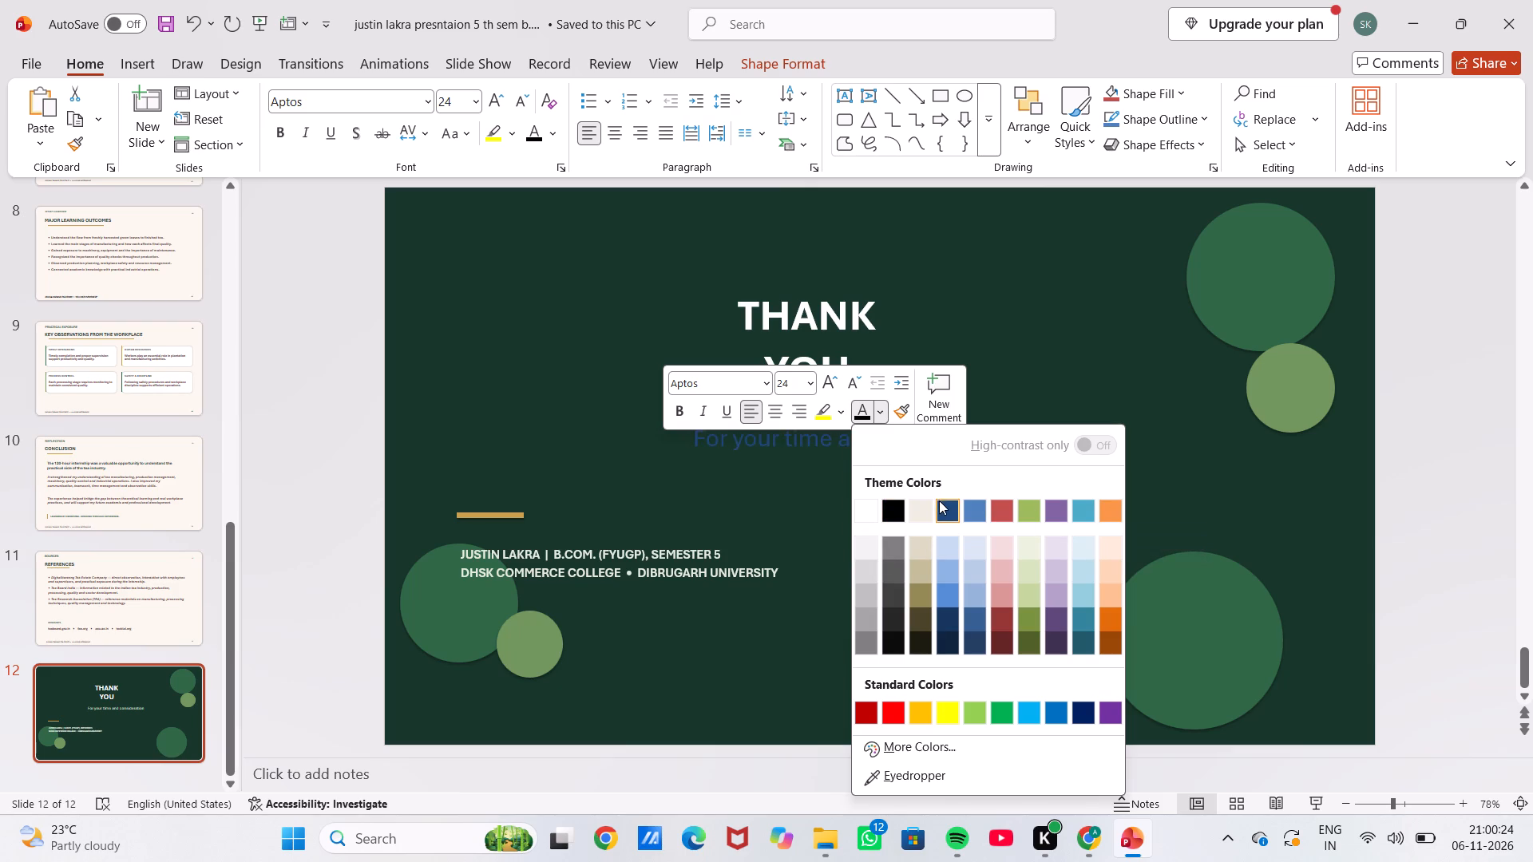
click(873, 511)
click(873, 511)
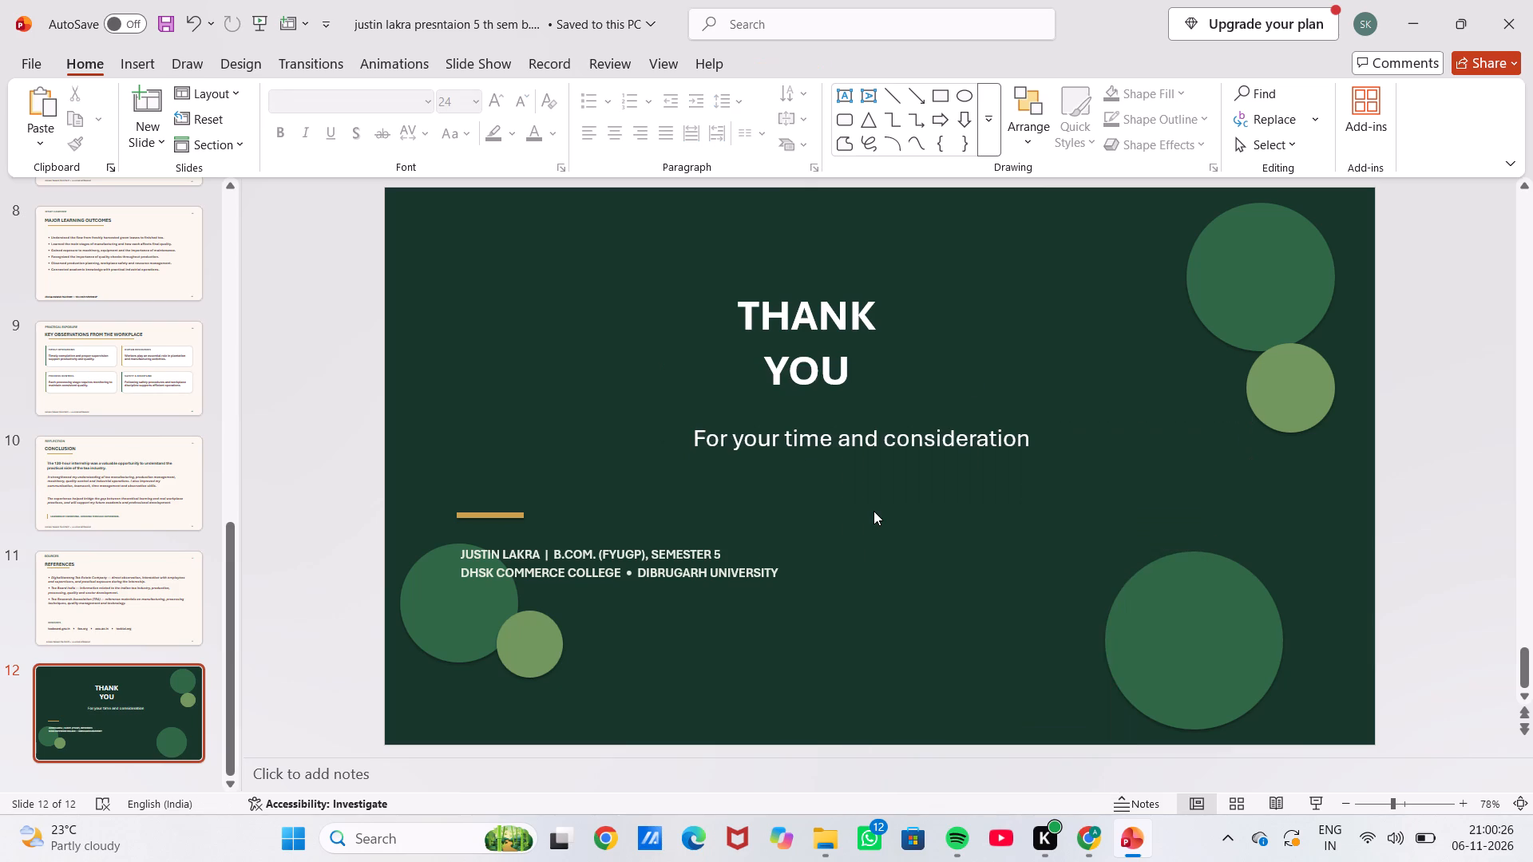
Shift the "For your time and consideration" line closer under the title and narrow its text box to fit the text.
click(940, 439)
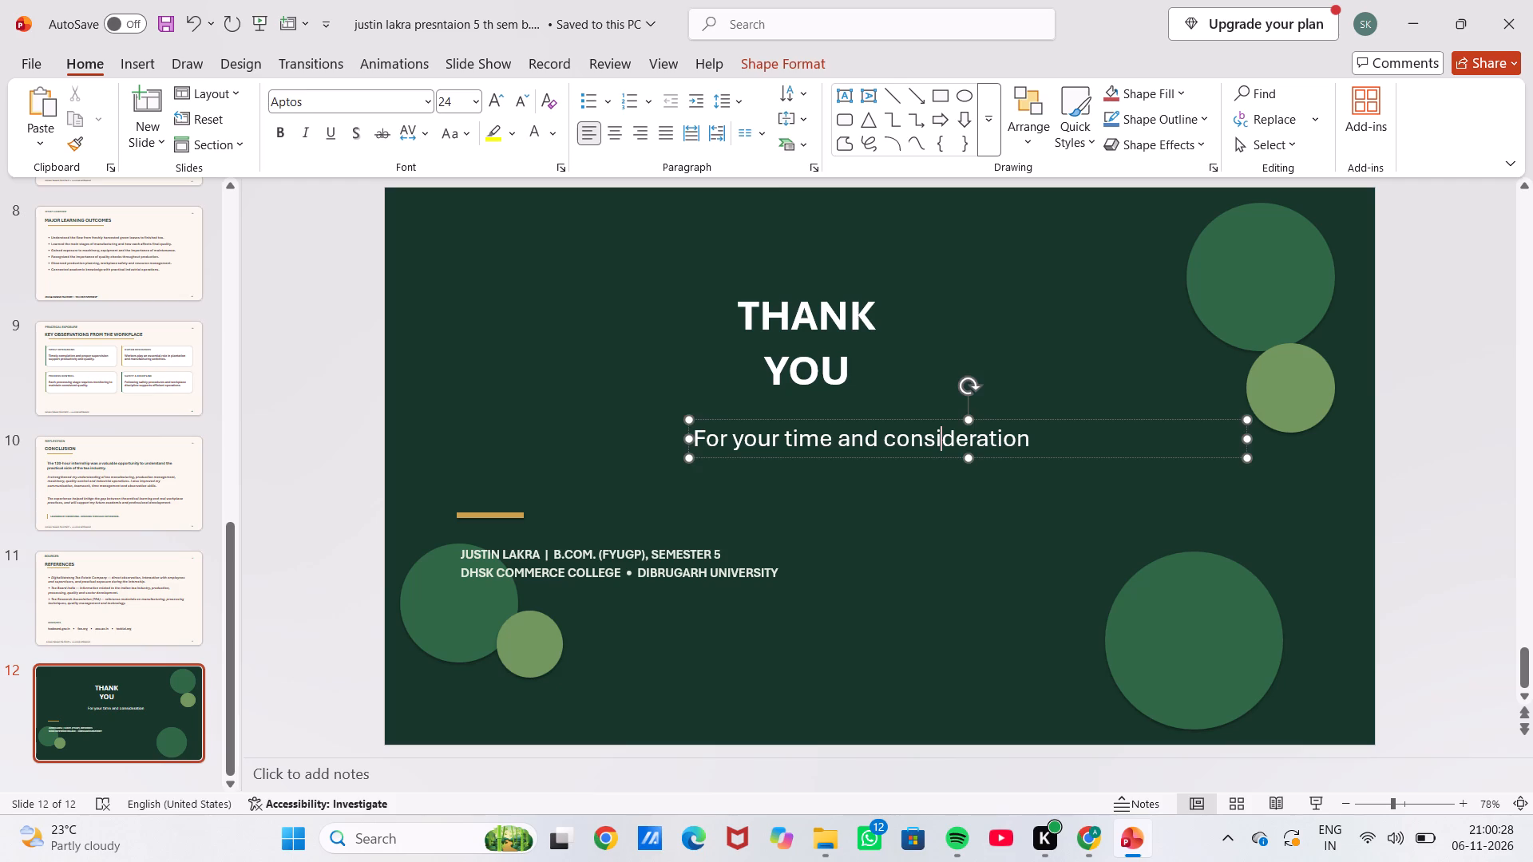
drag(1046, 444, 1031, 443)
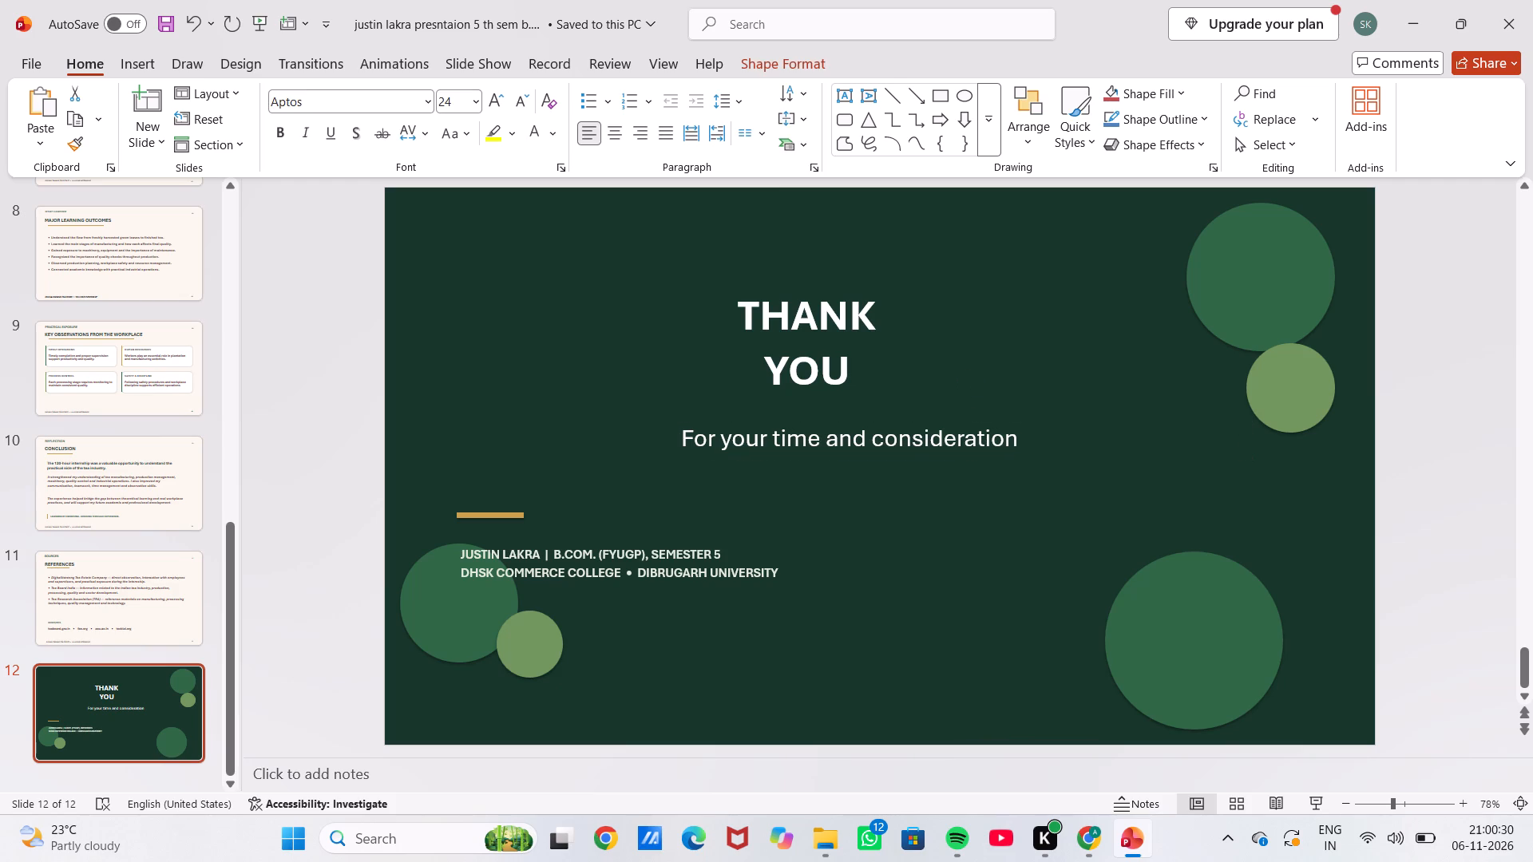
drag(1031, 443, 1016, 436)
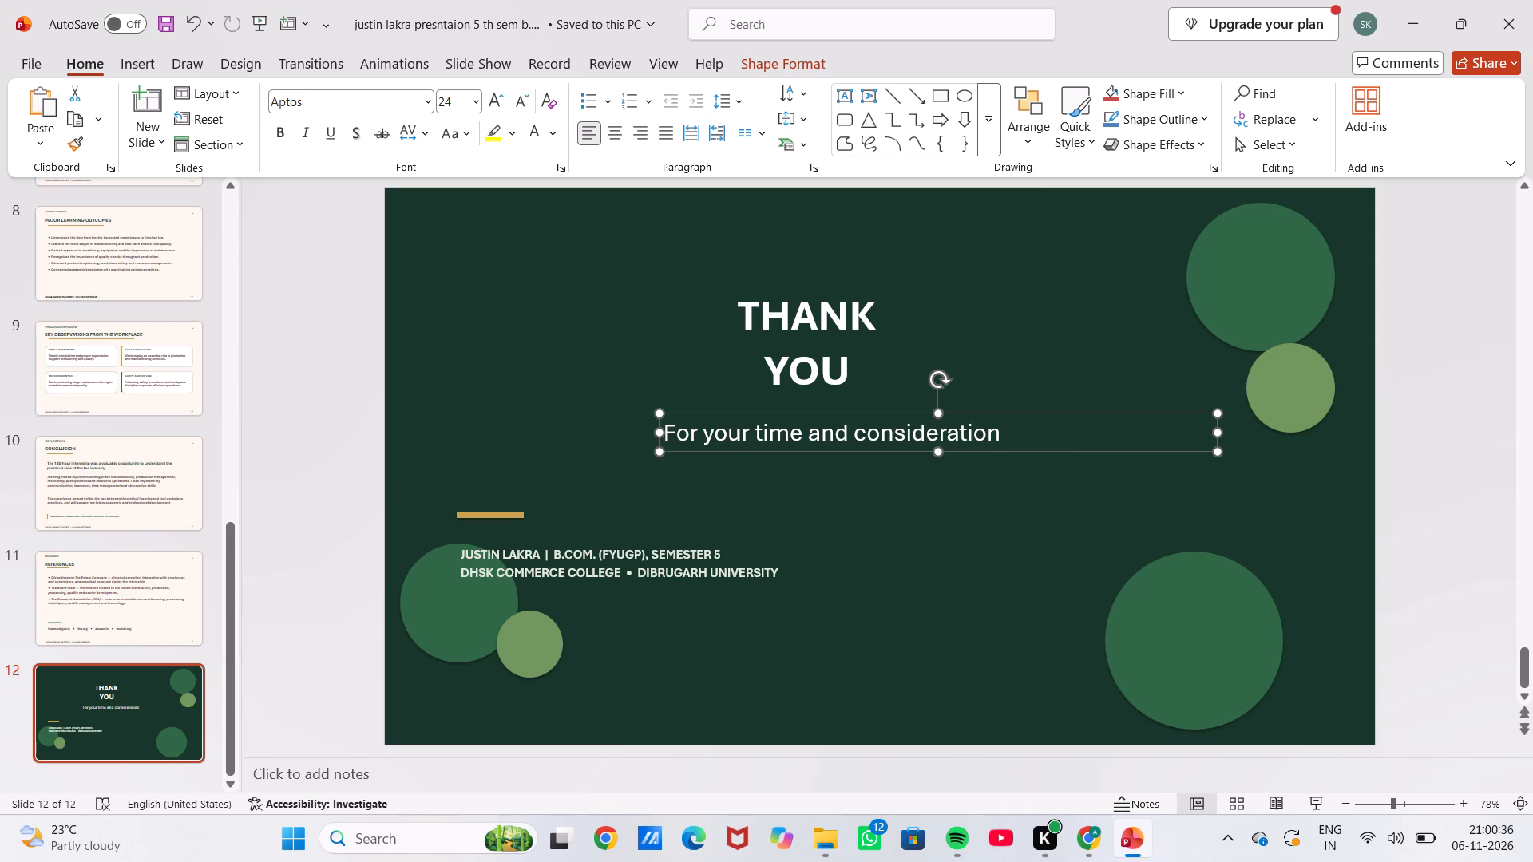
drag(1218, 435, 1064, 438)
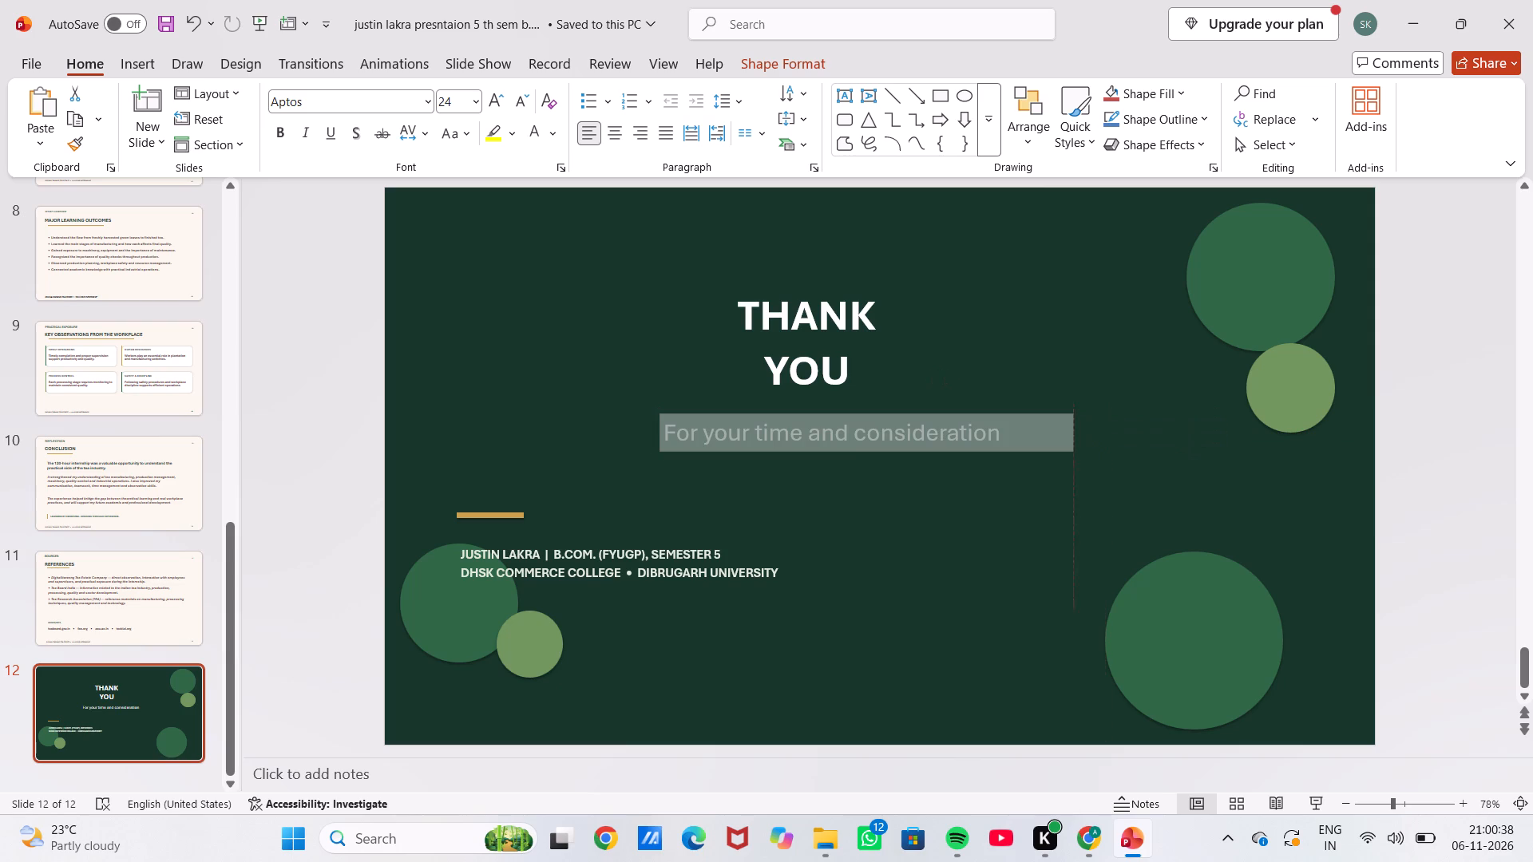
drag(1064, 438, 1028, 436)
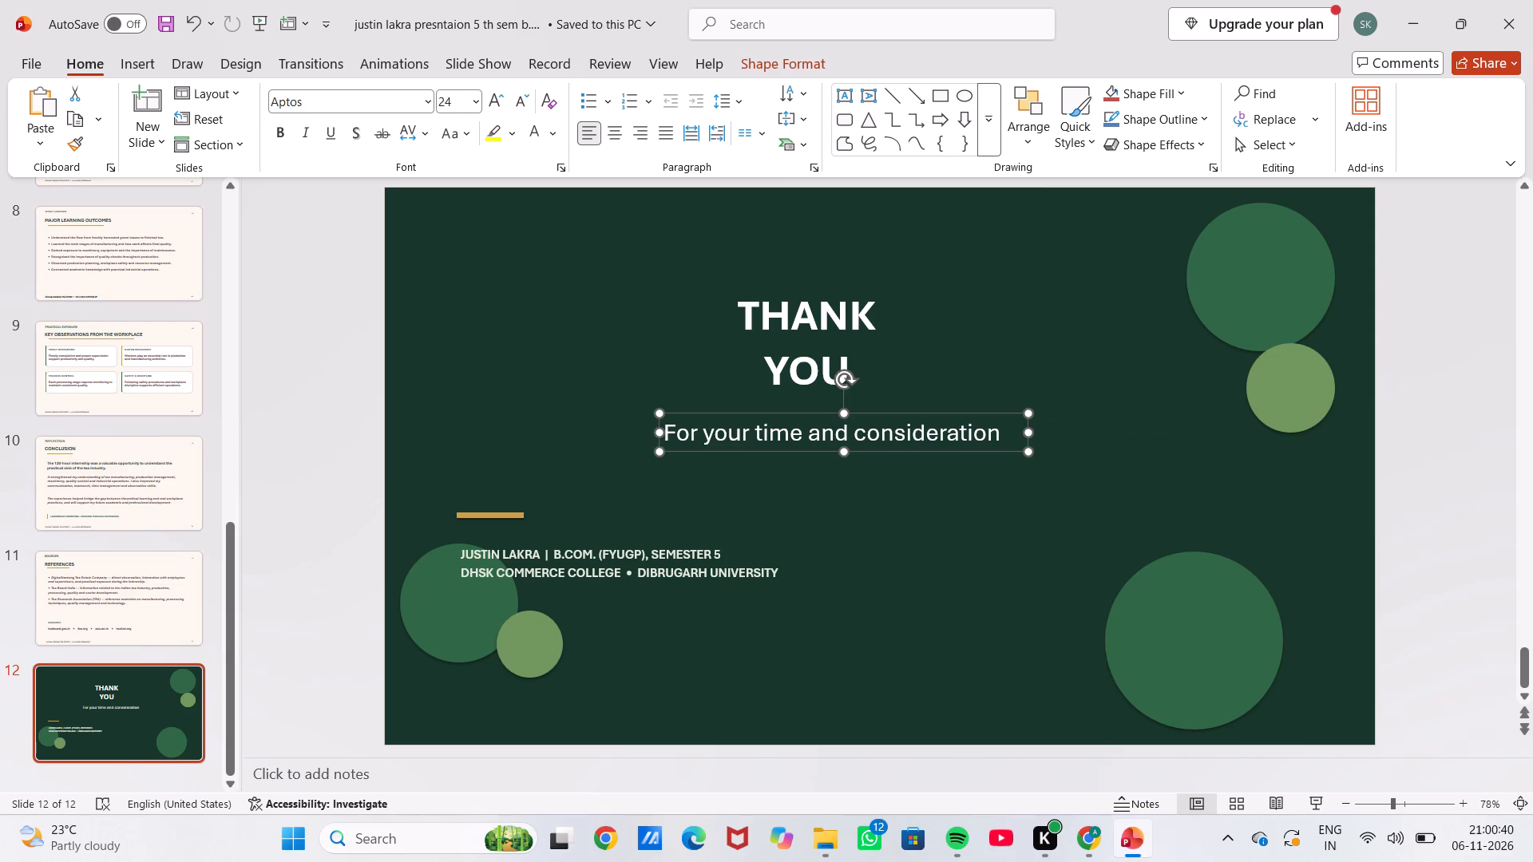
Convert the "For your time and consideration" line to uppercase and widen its text box so it fits on one line.
click(996, 433)
drag(996, 433, 666, 438)
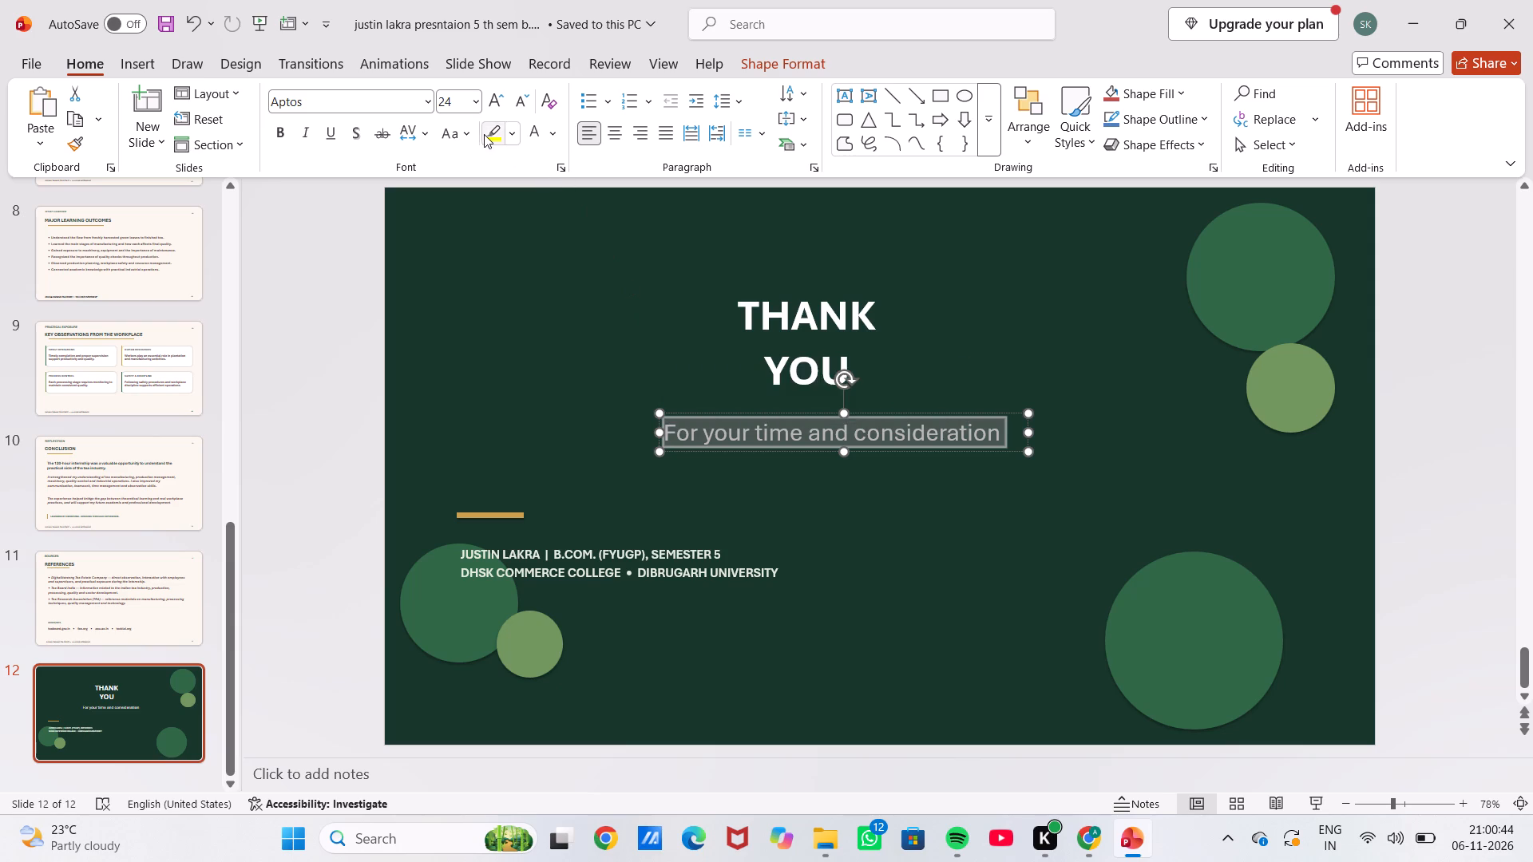
click(466, 134)
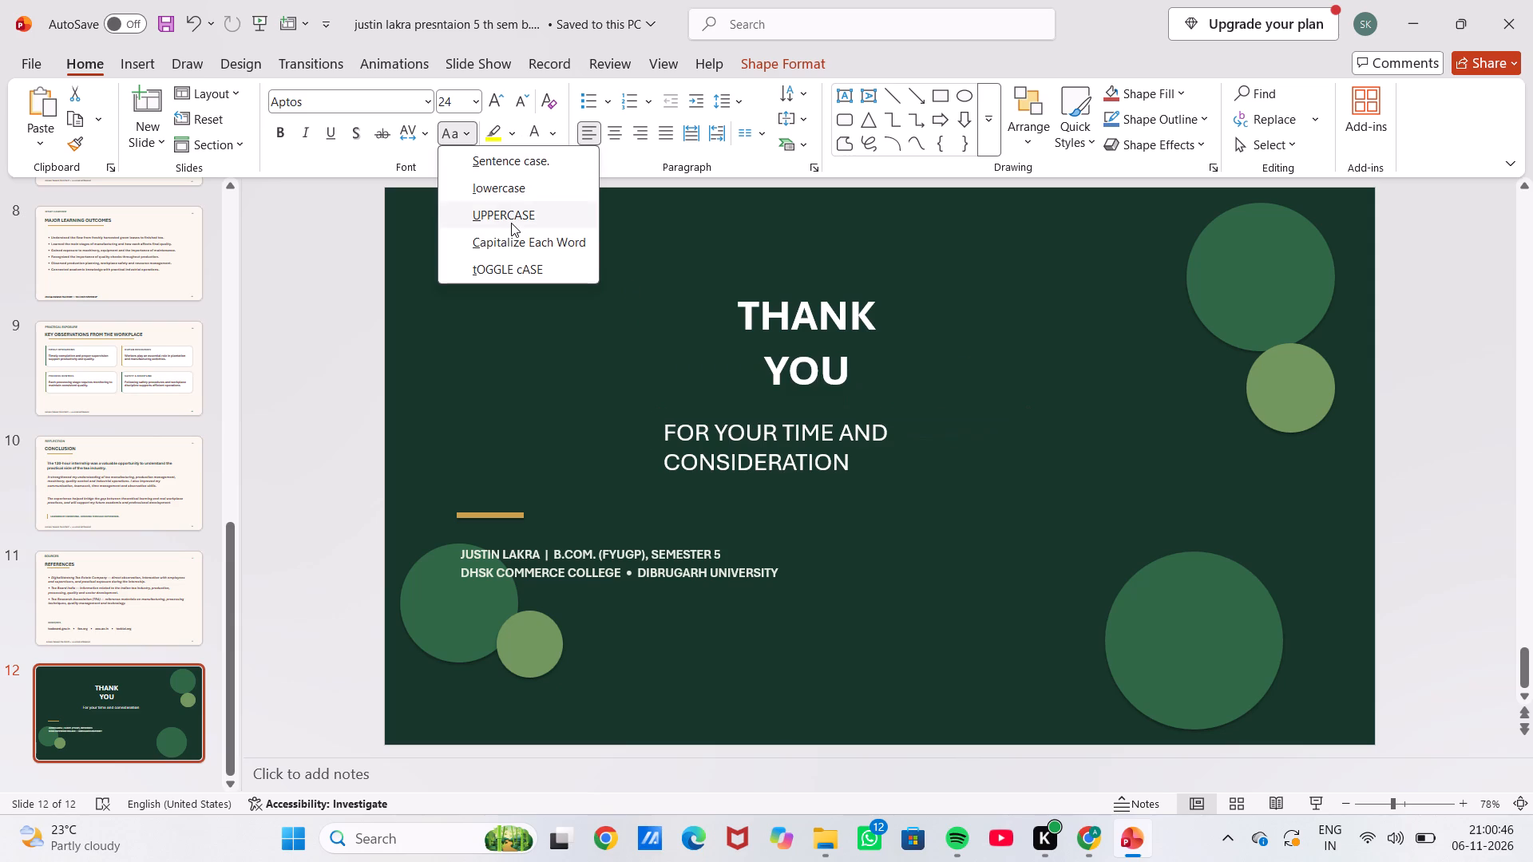
click(511, 223)
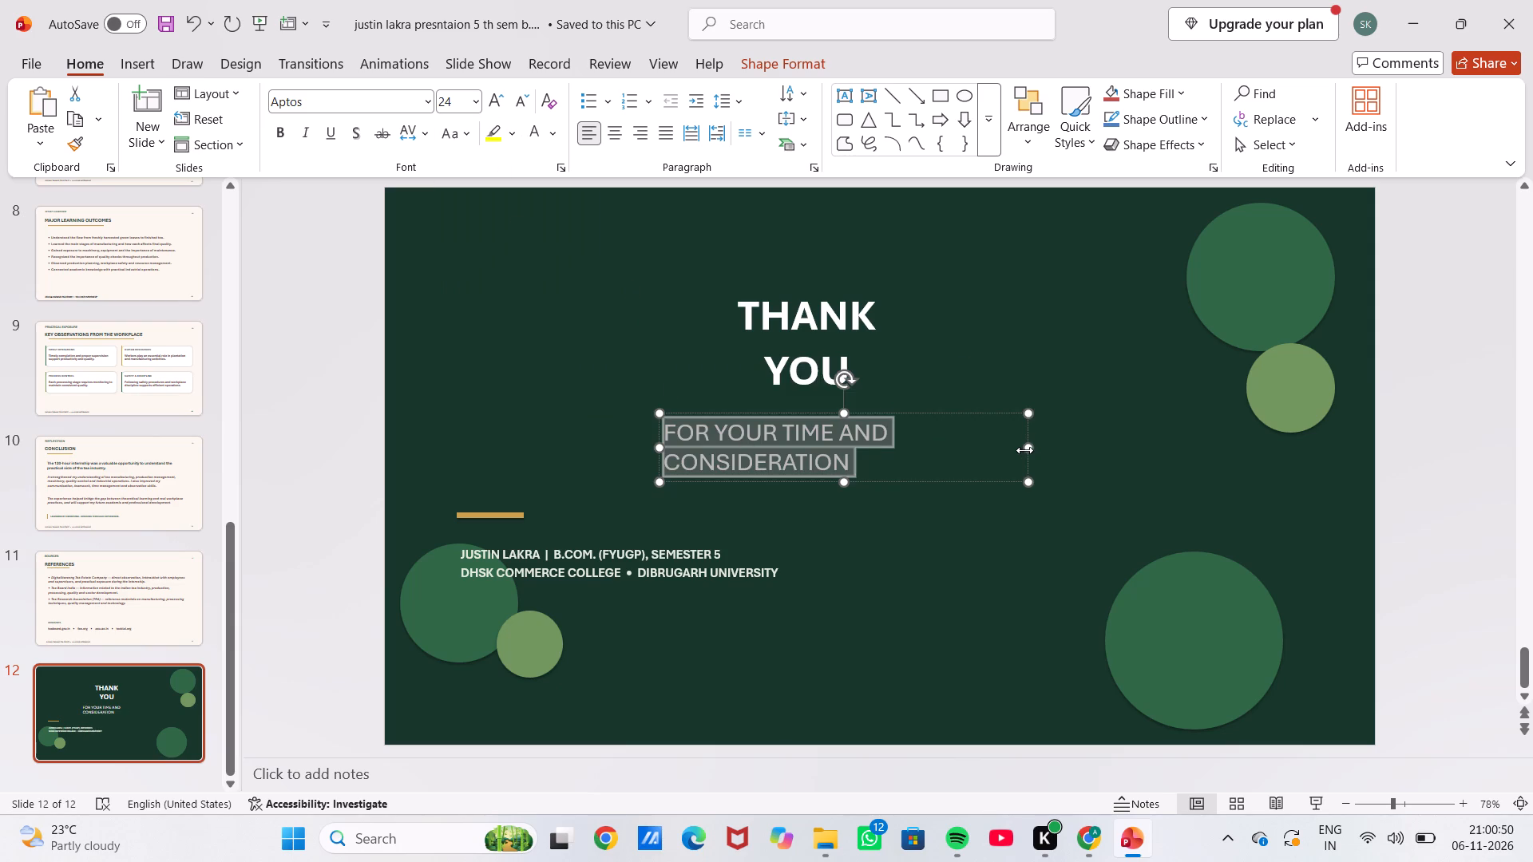
drag(1024, 450, 1087, 438)
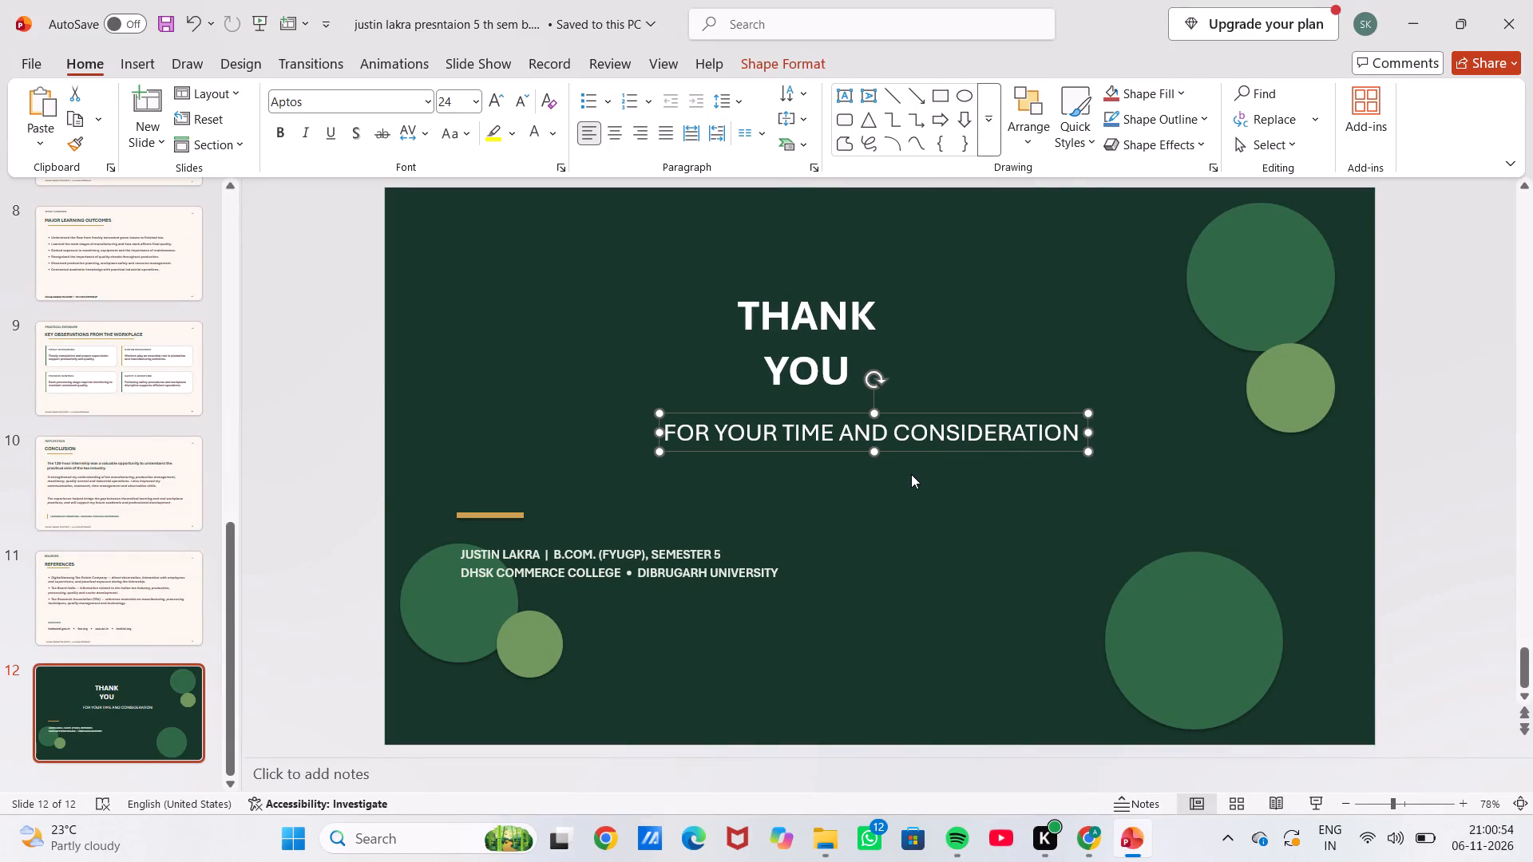
Shift the "FOR YOUR TIME AND CONSIDERATION" line on slide 12 left and slightly up so it sits centred beneath "THANK YOU".
drag(966, 449, 933, 444)
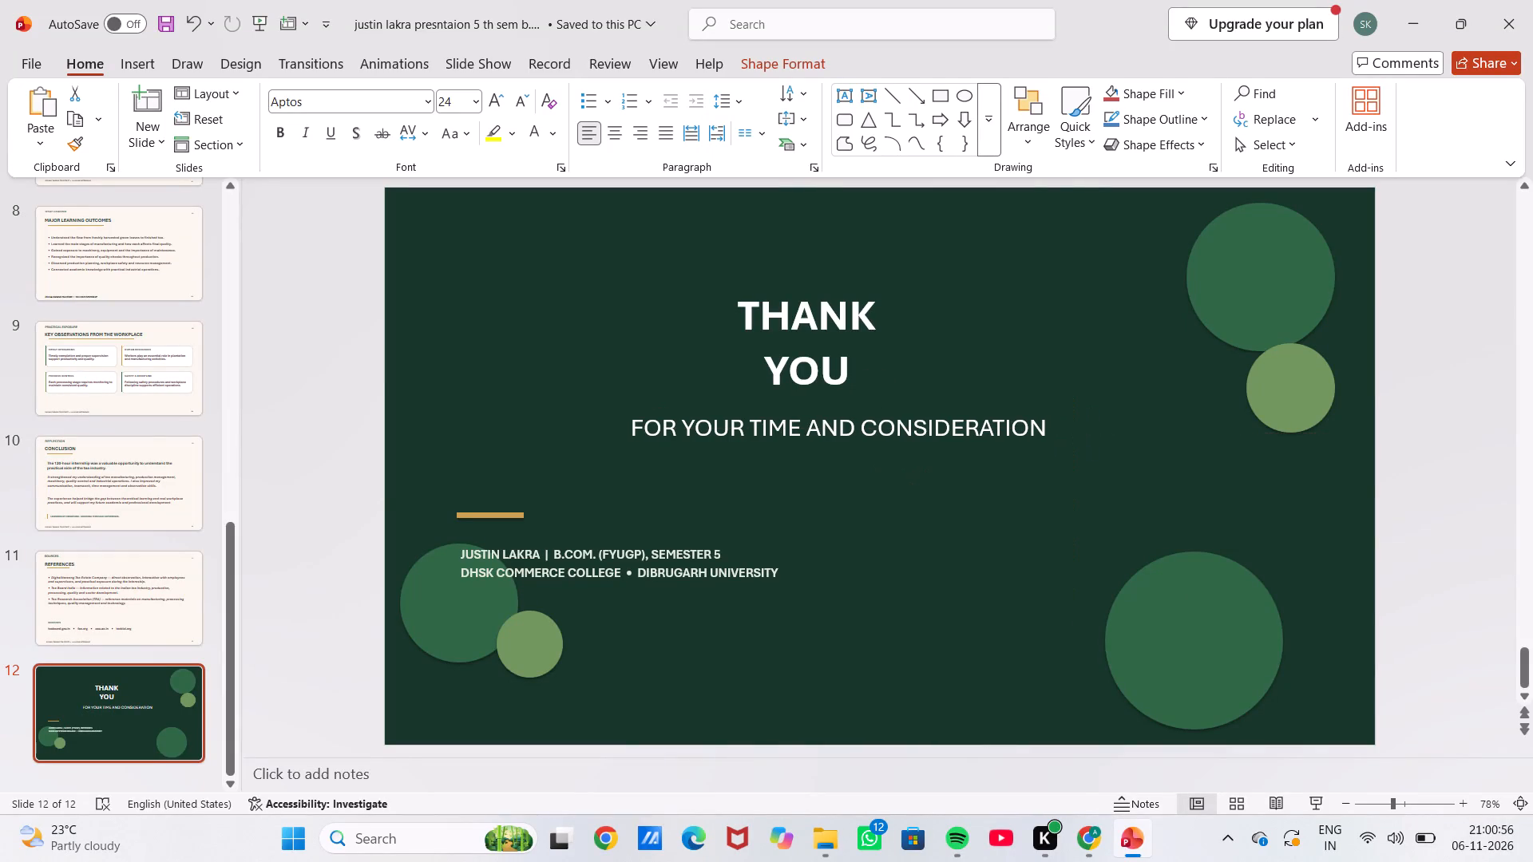
drag(933, 444, 911, 441)
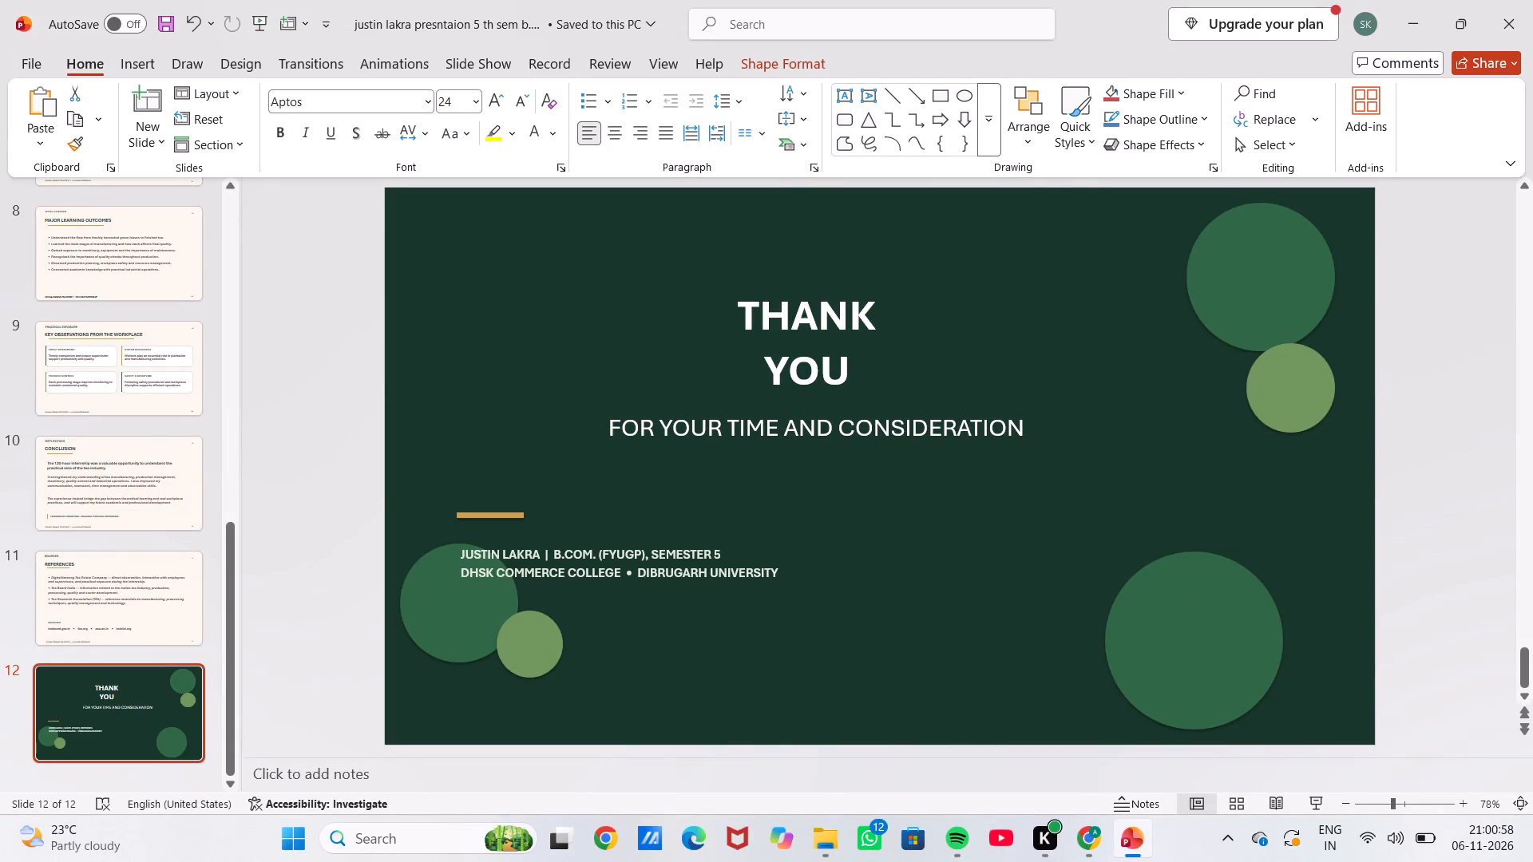
drag(911, 441, 913, 443)
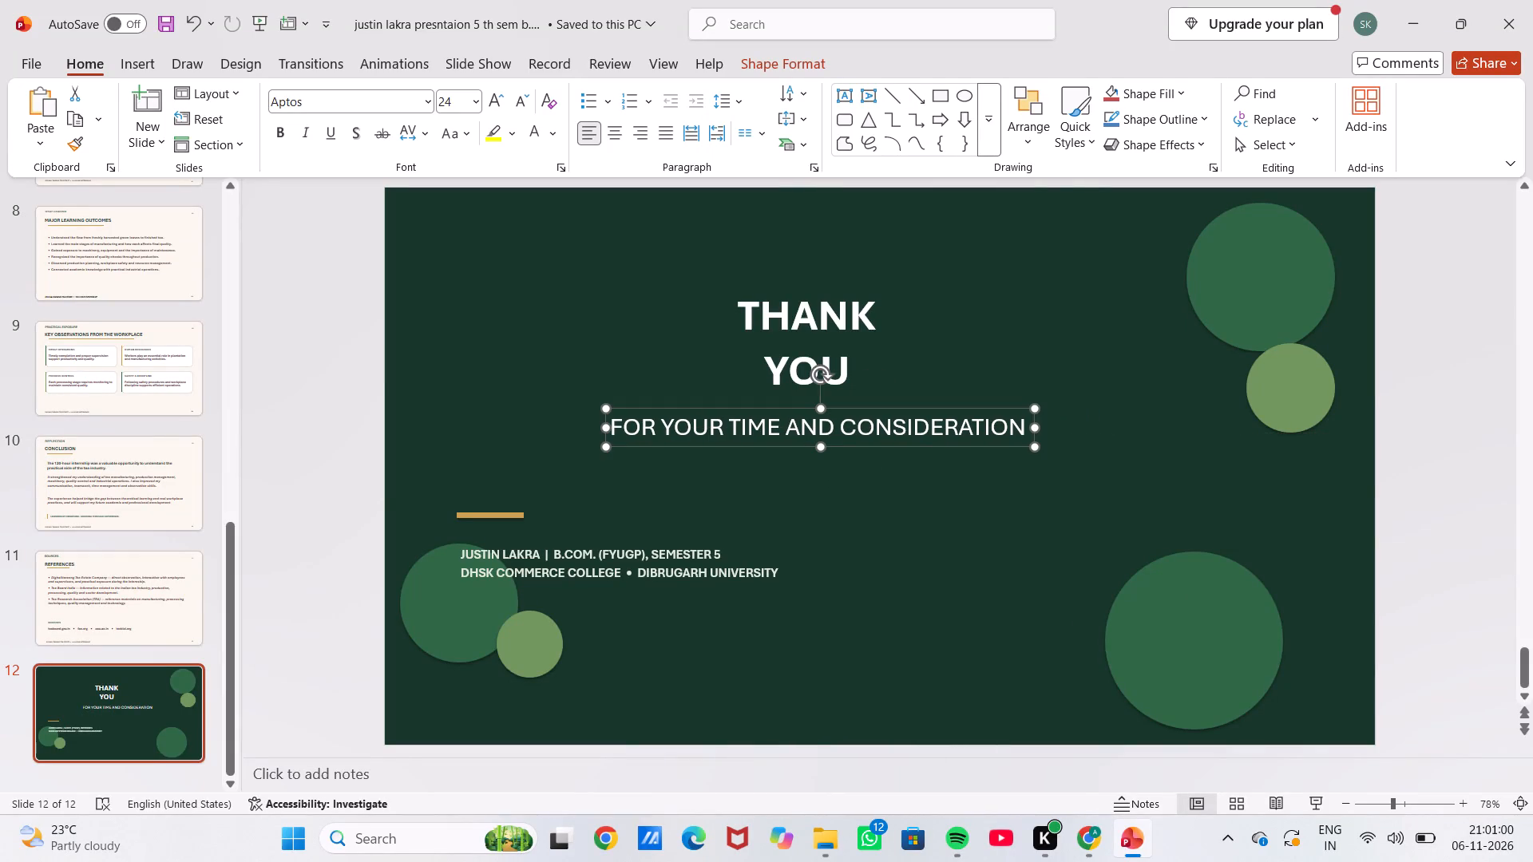
click(847, 516)
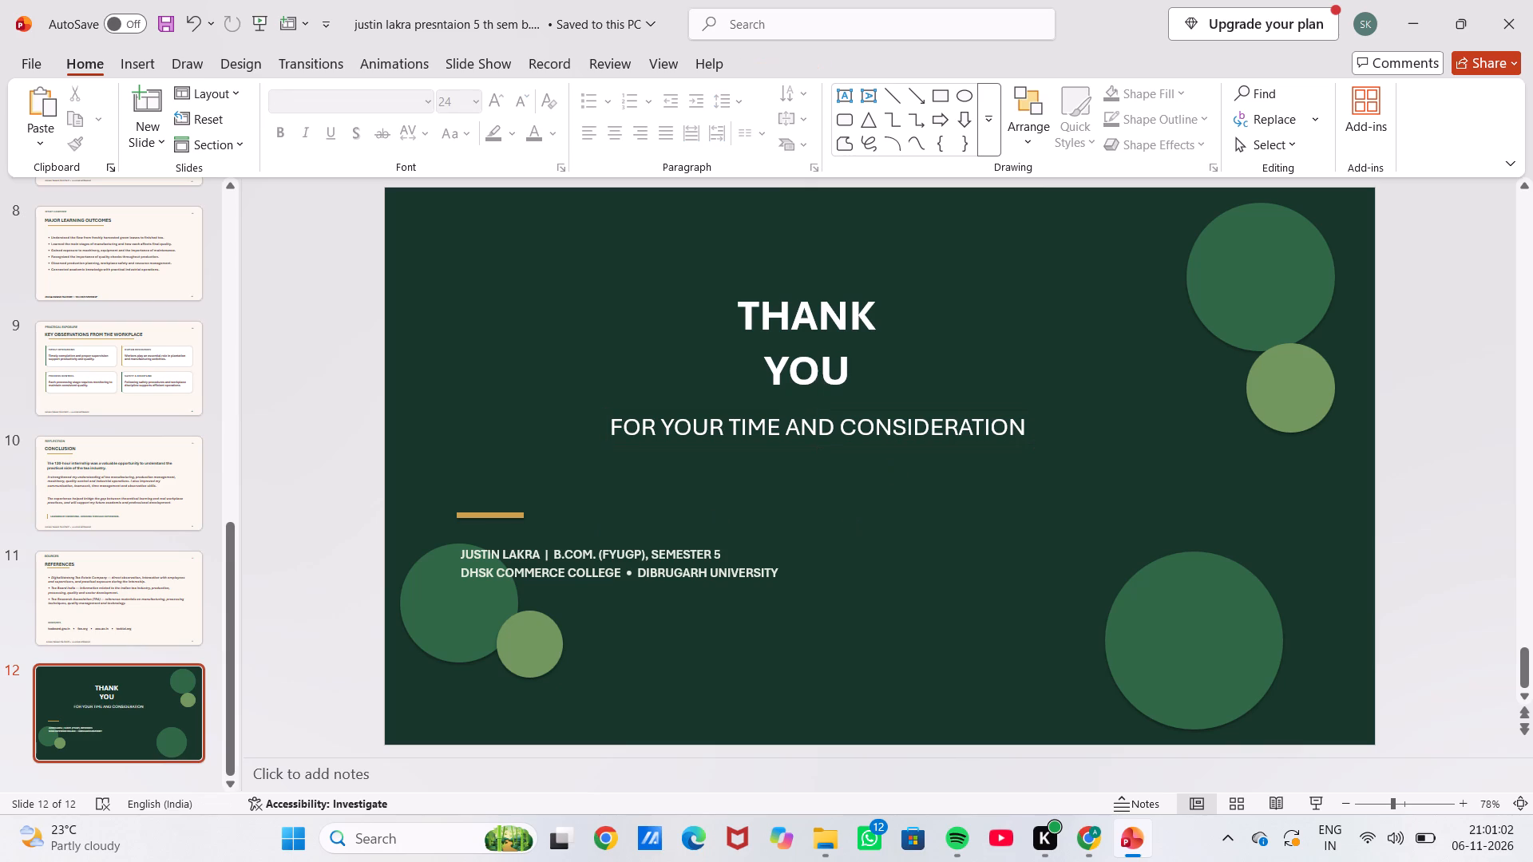
Move the short gold bar directly beneath the "FOR YOUR TIME AND CONSIDERATION" line and lengthen it to underline most of the text.
drag(489, 514, 567, 498)
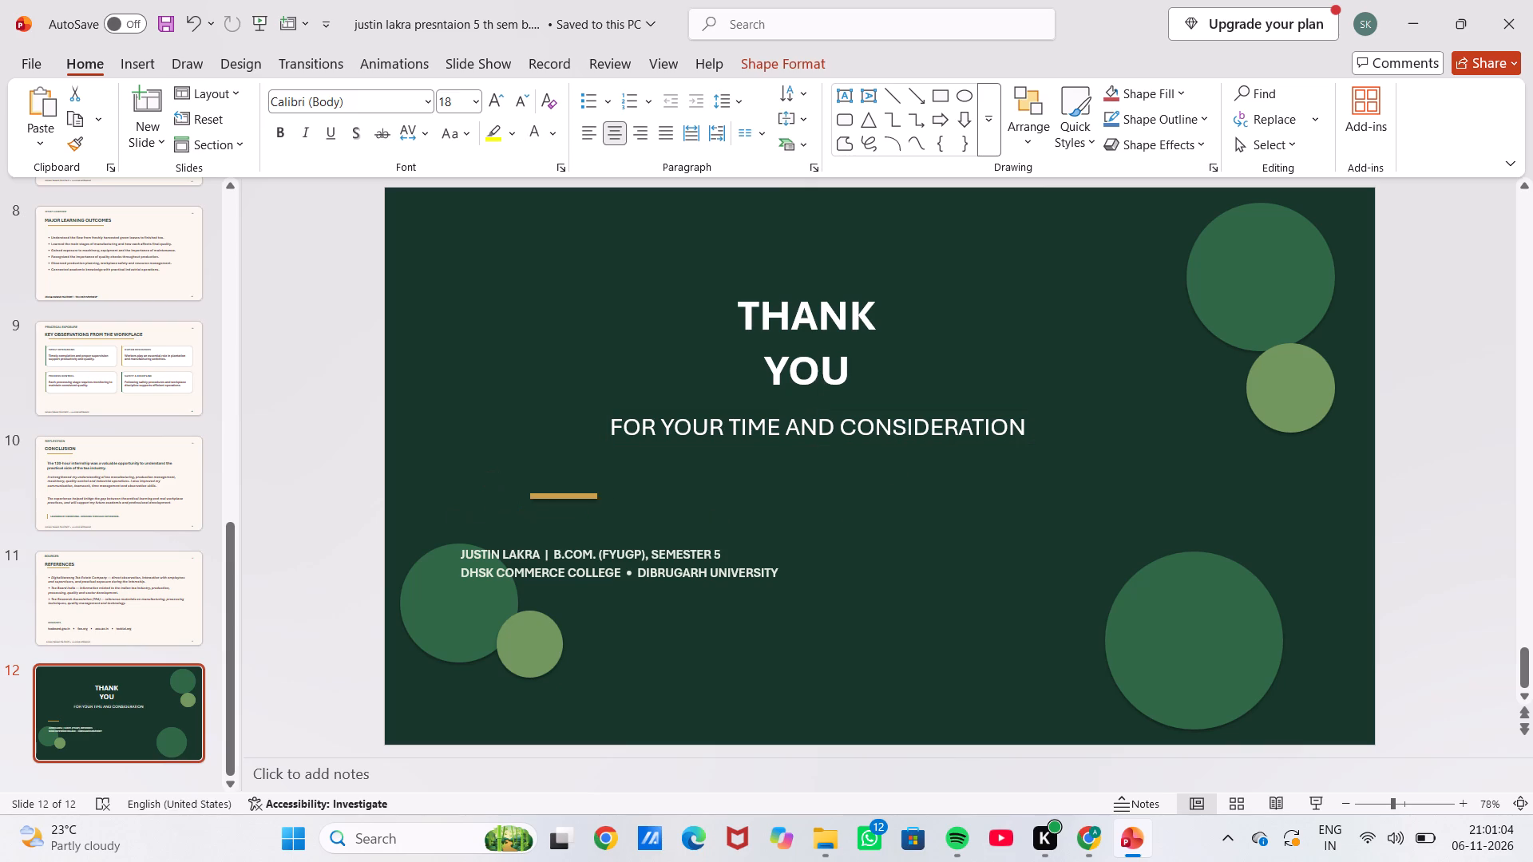
drag(567, 498, 628, 460)
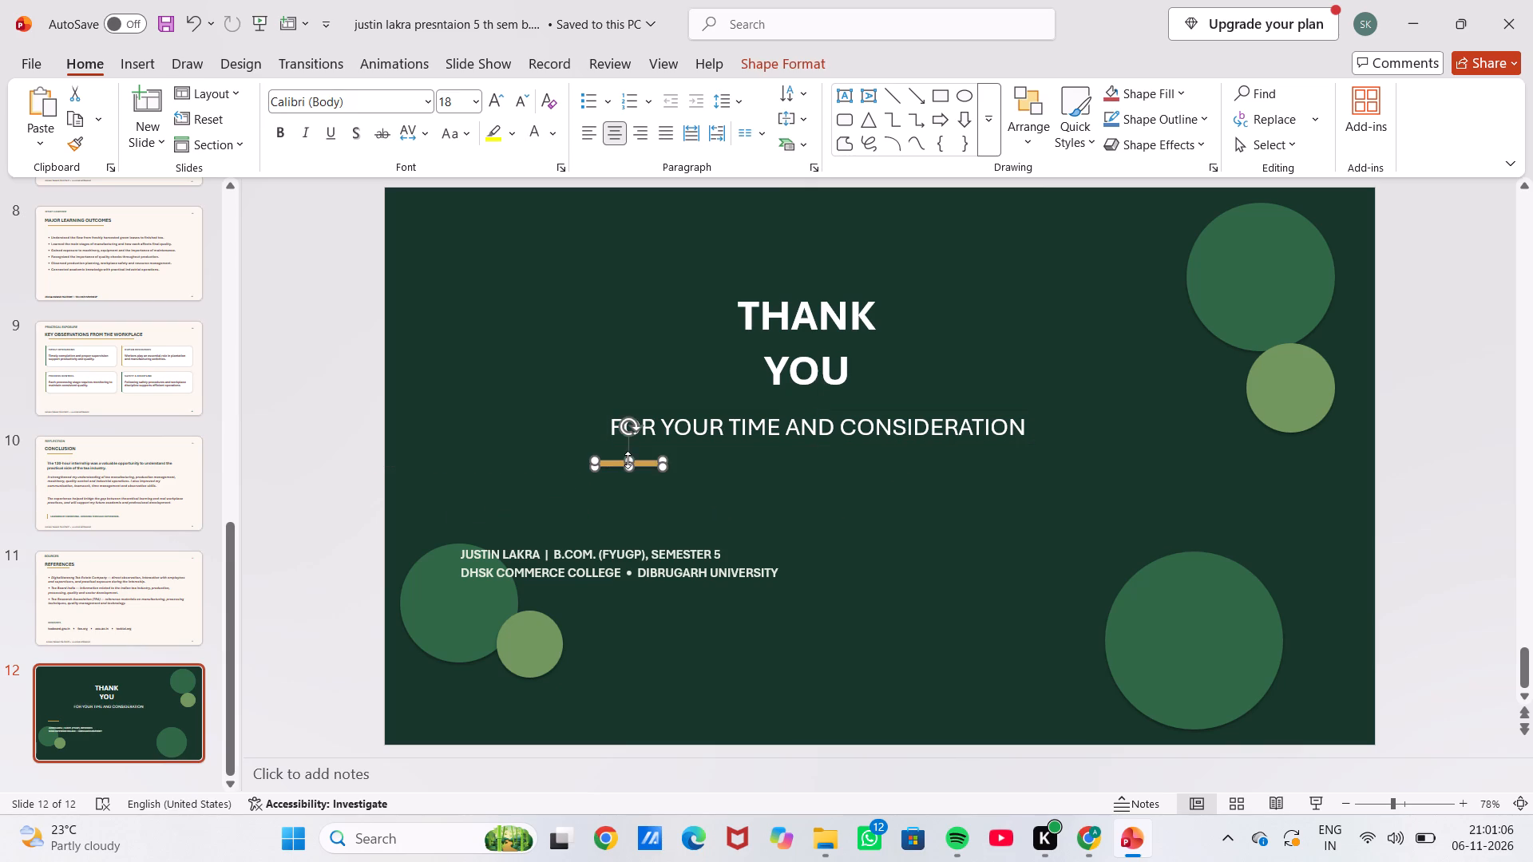
click(628, 460)
drag(644, 461, 661, 459)
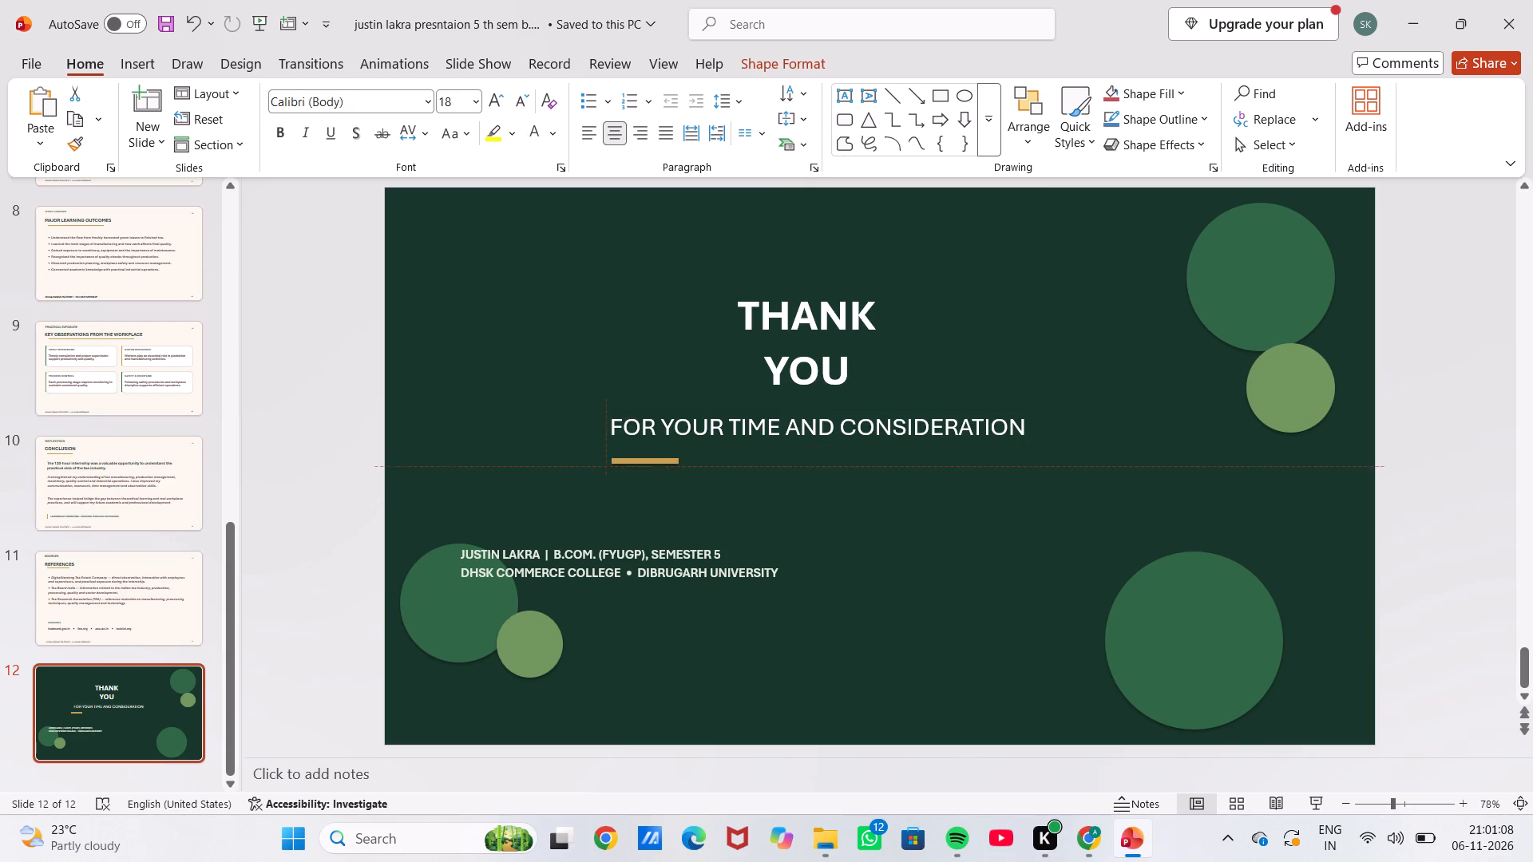
drag(661, 459, 680, 457)
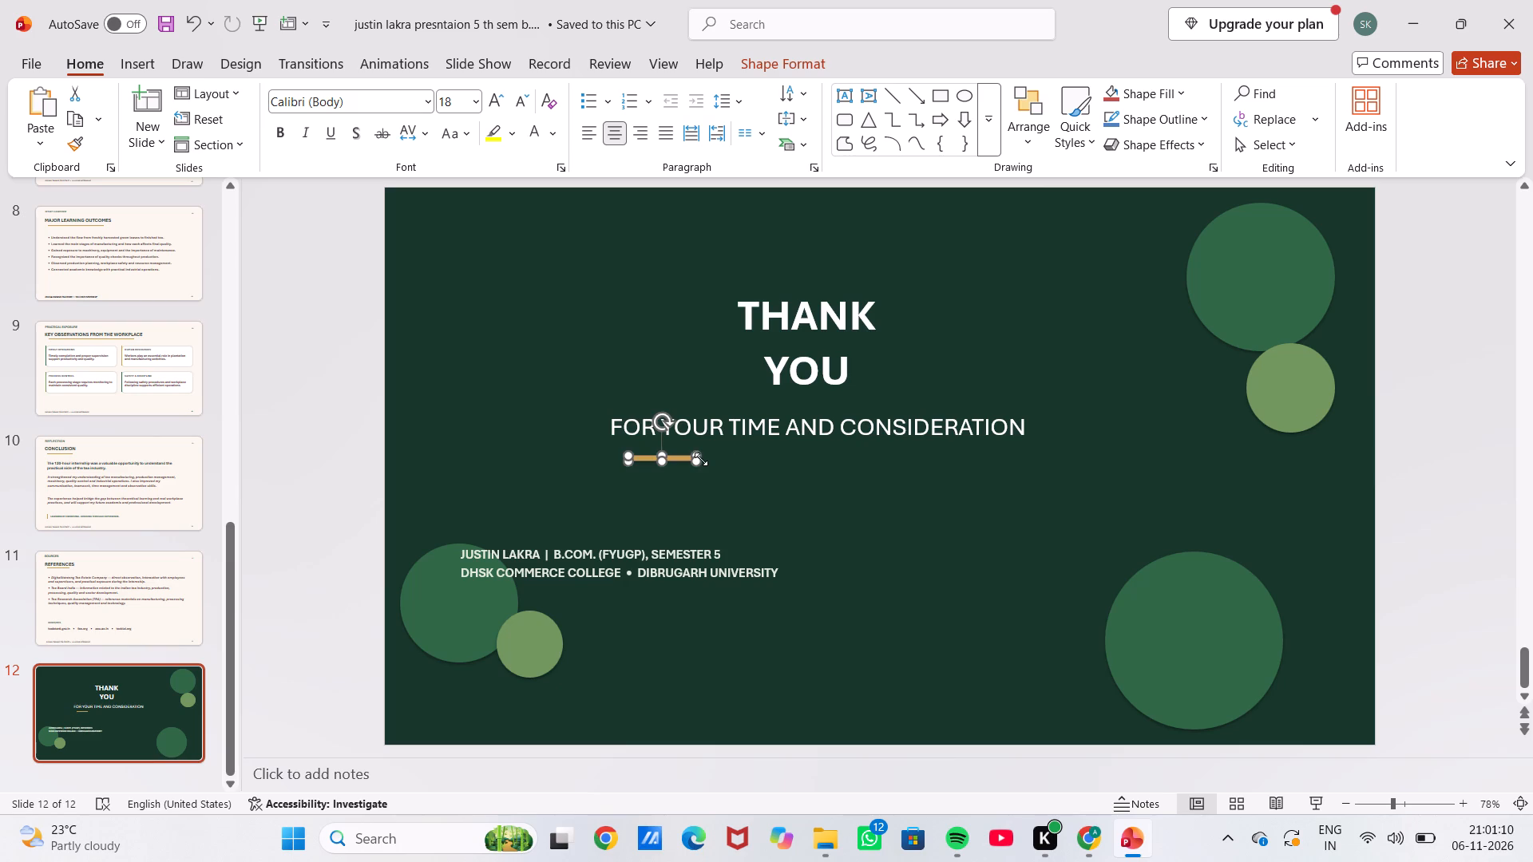
drag(699, 463, 967, 453)
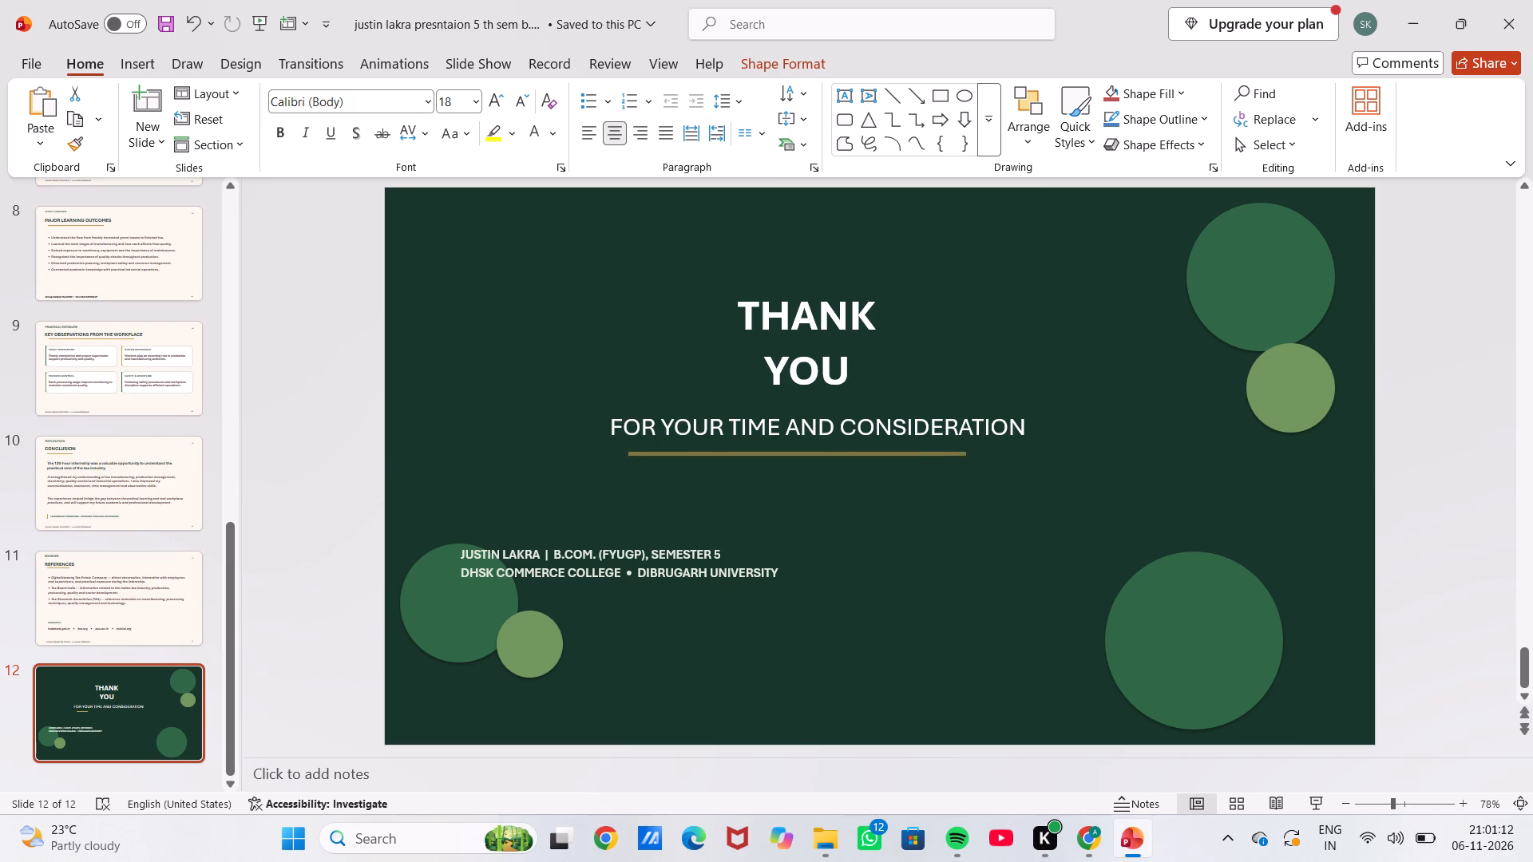
drag(967, 453, 1036, 452)
drag(1036, 452, 1005, 453)
drag(1005, 453, 996, 453)
click(988, 482)
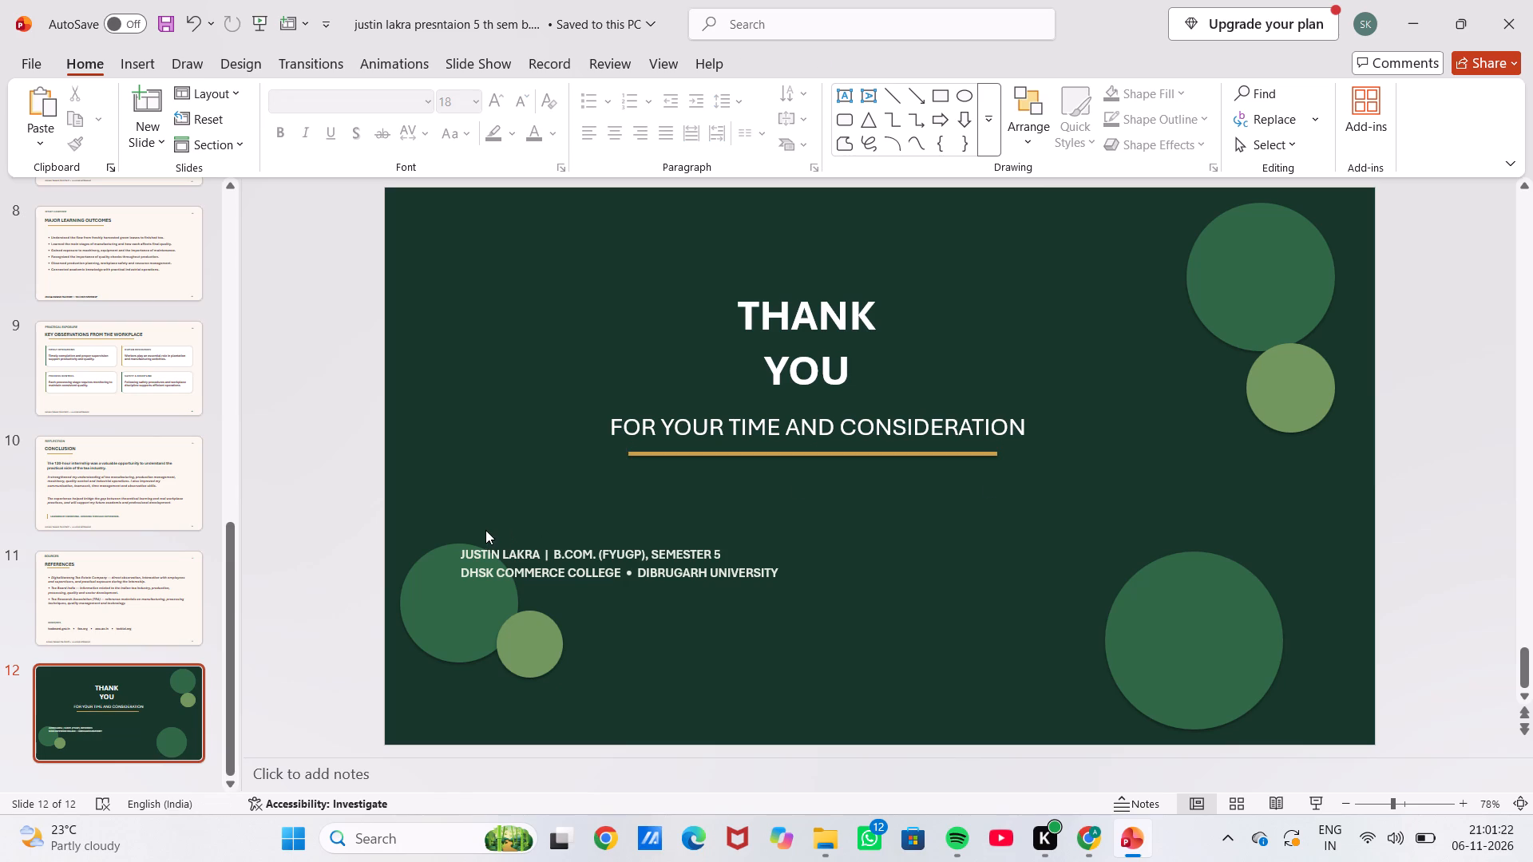
Narrow the student and college details text box to fit its text and move it centrally below the gold underline.
click(469, 554)
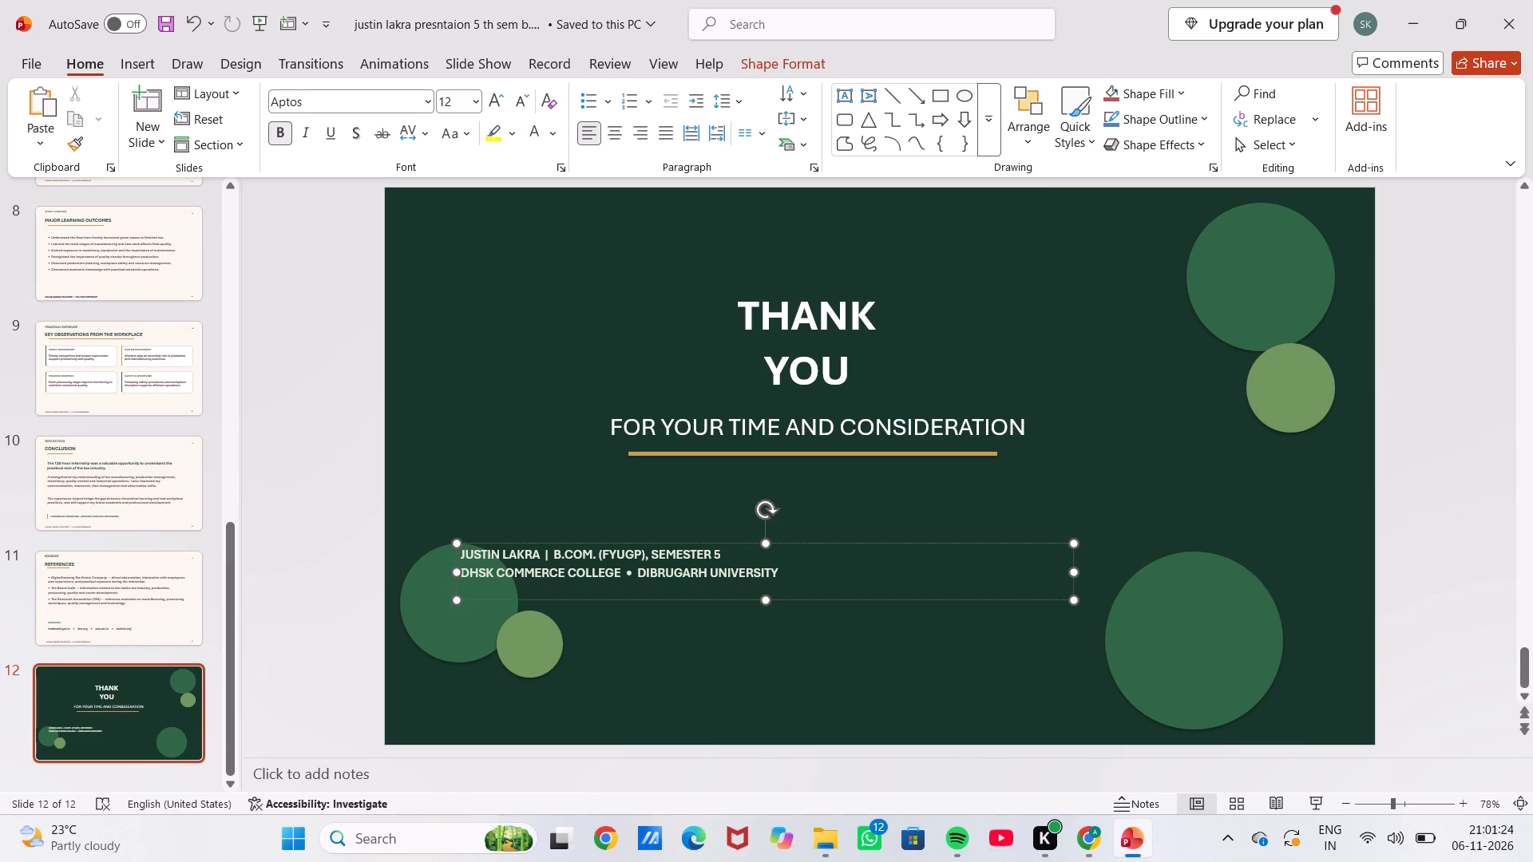
drag(1069, 573, 866, 556)
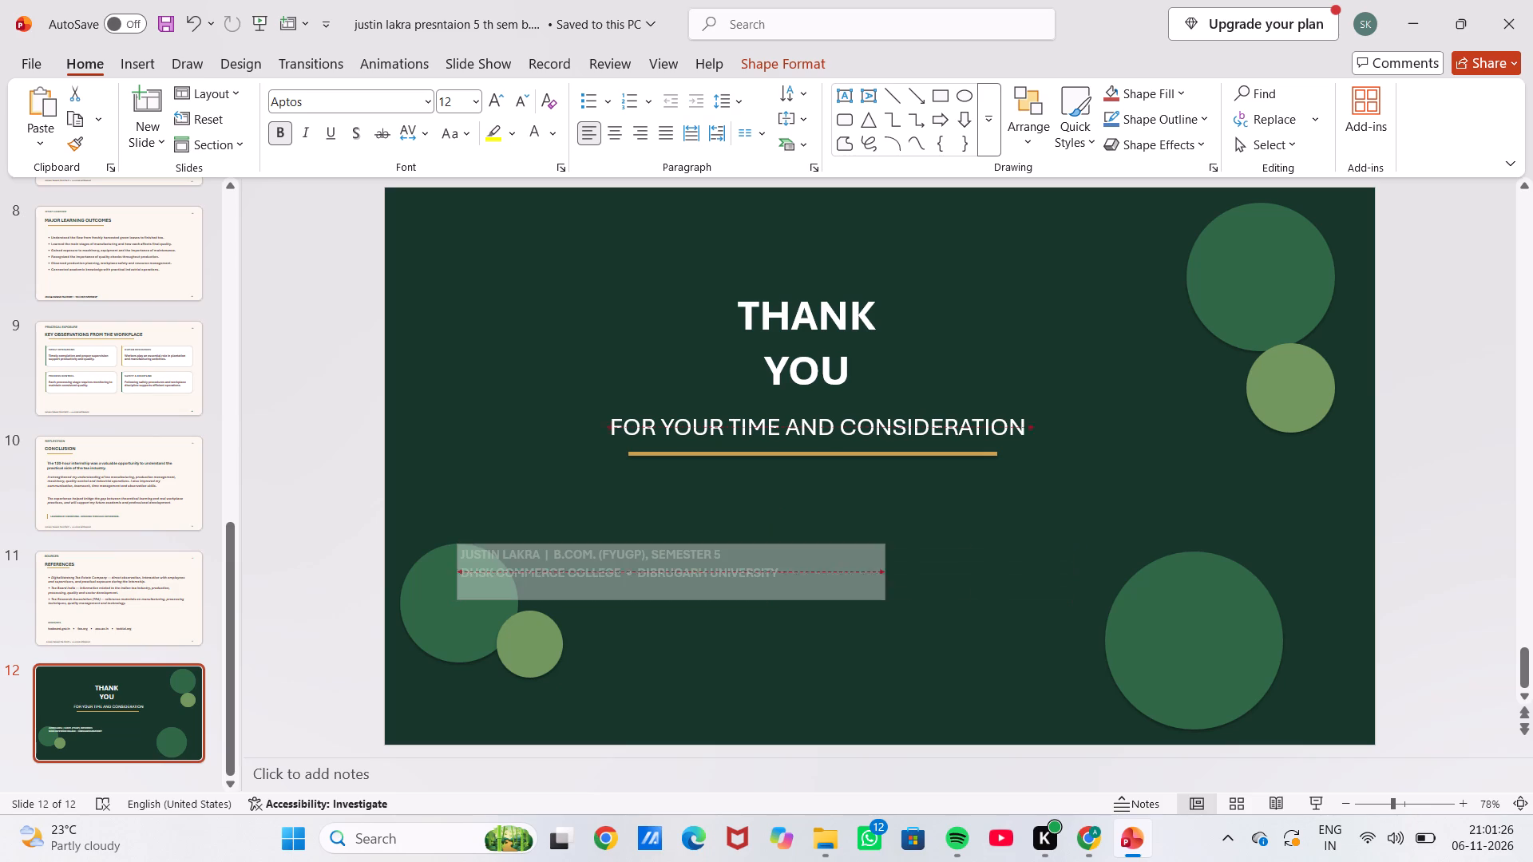
drag(866, 556, 790, 560)
click(737, 646)
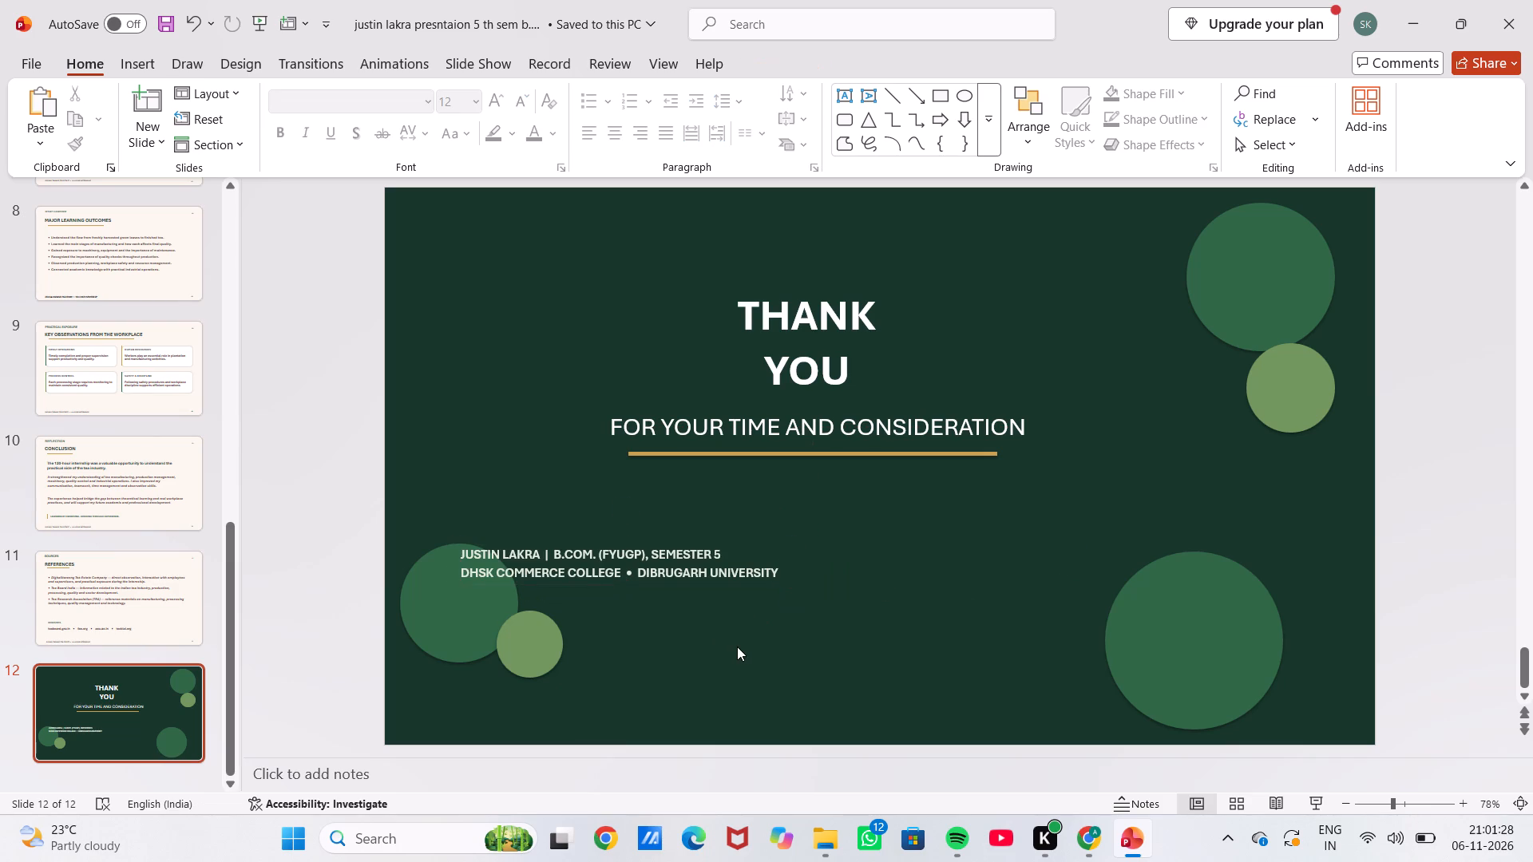
click(655, 566)
click(675, 561)
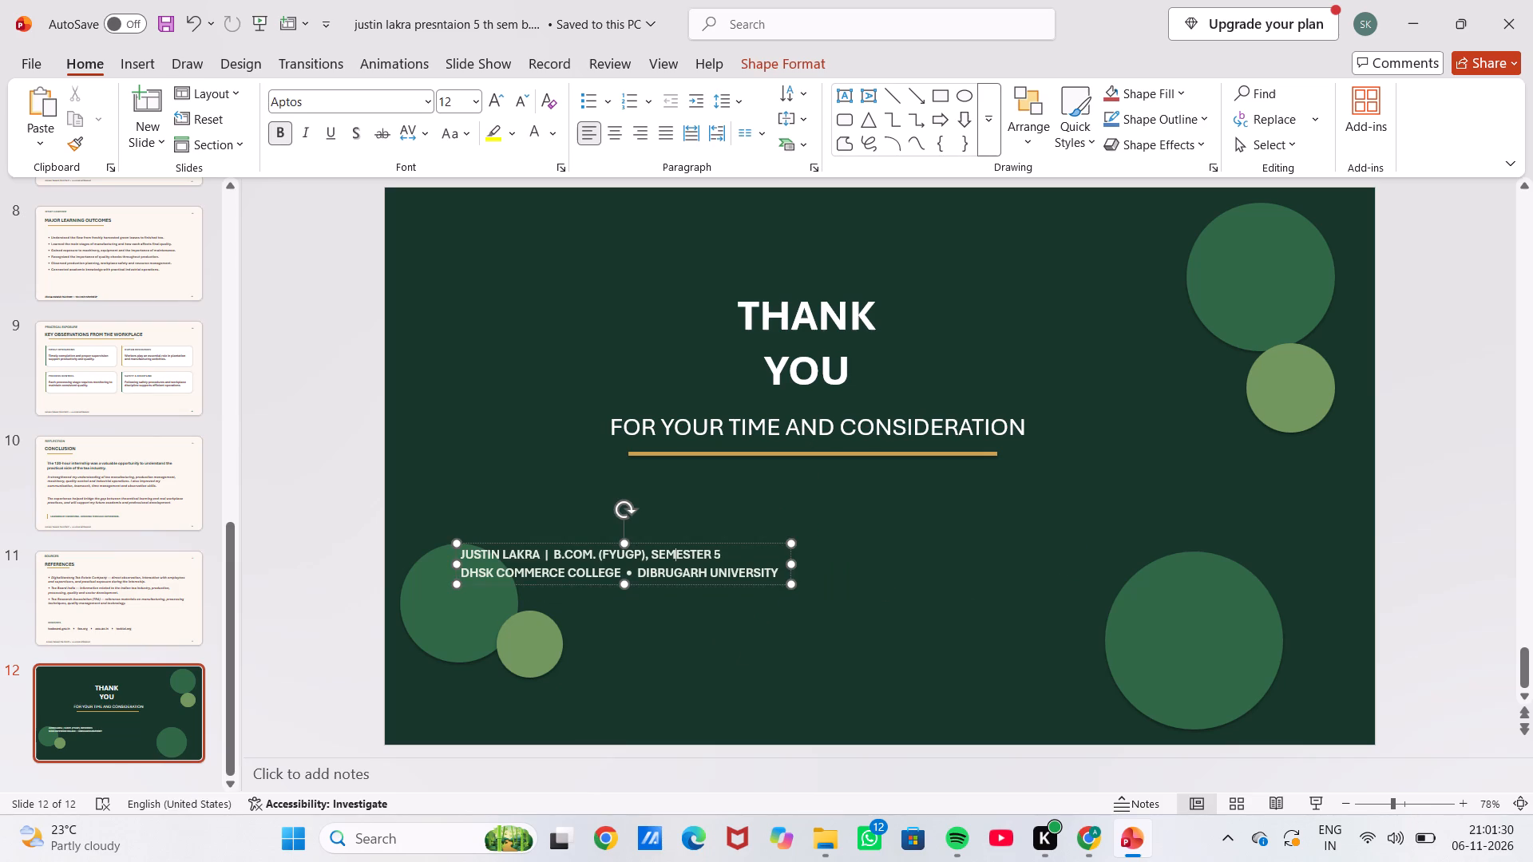
drag(687, 586, 878, 573)
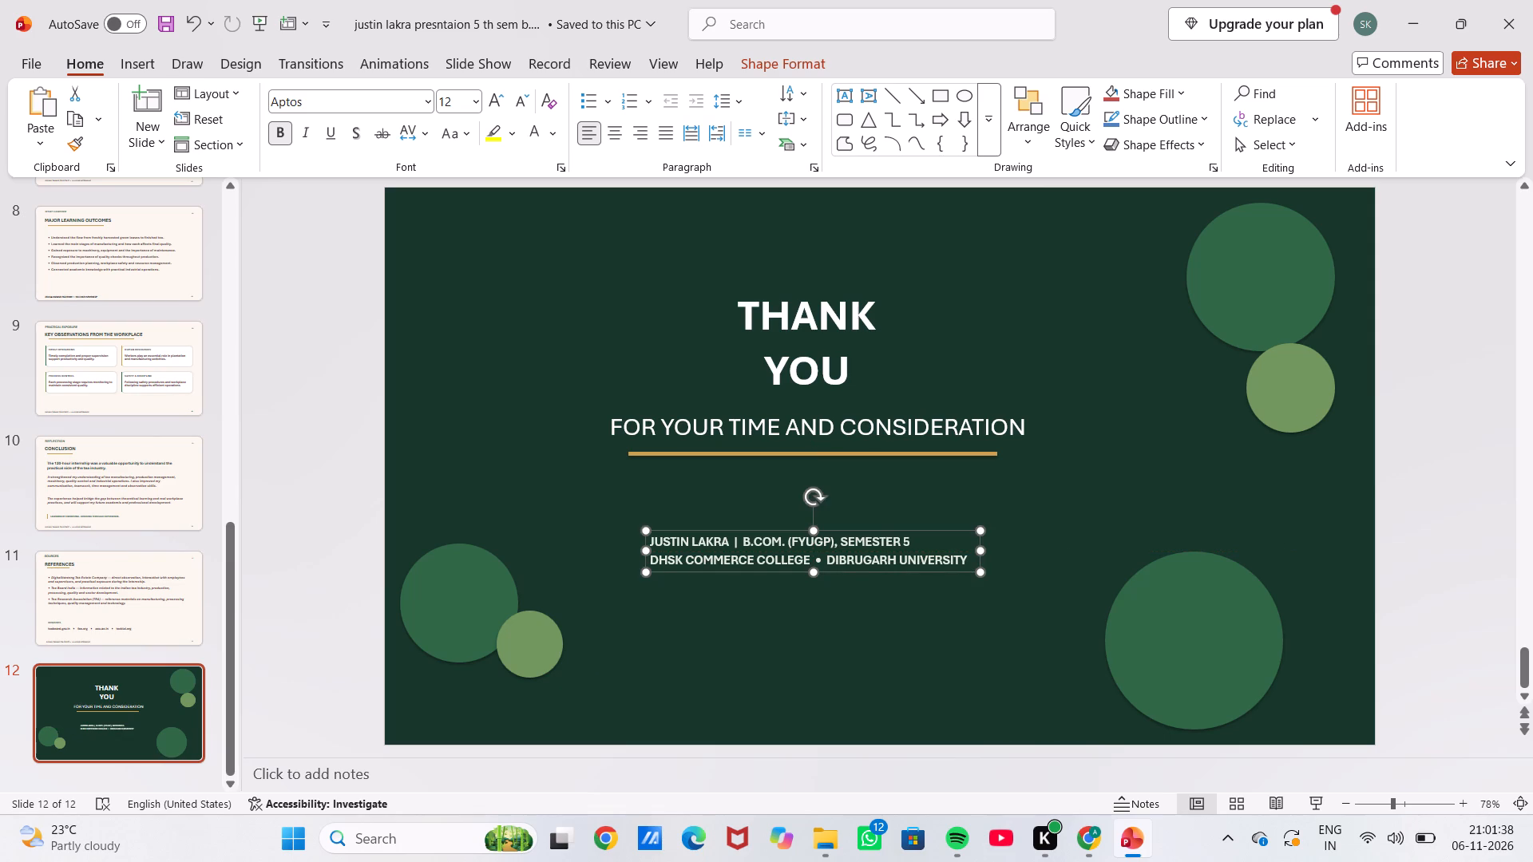
drag(814, 575, 814, 597)
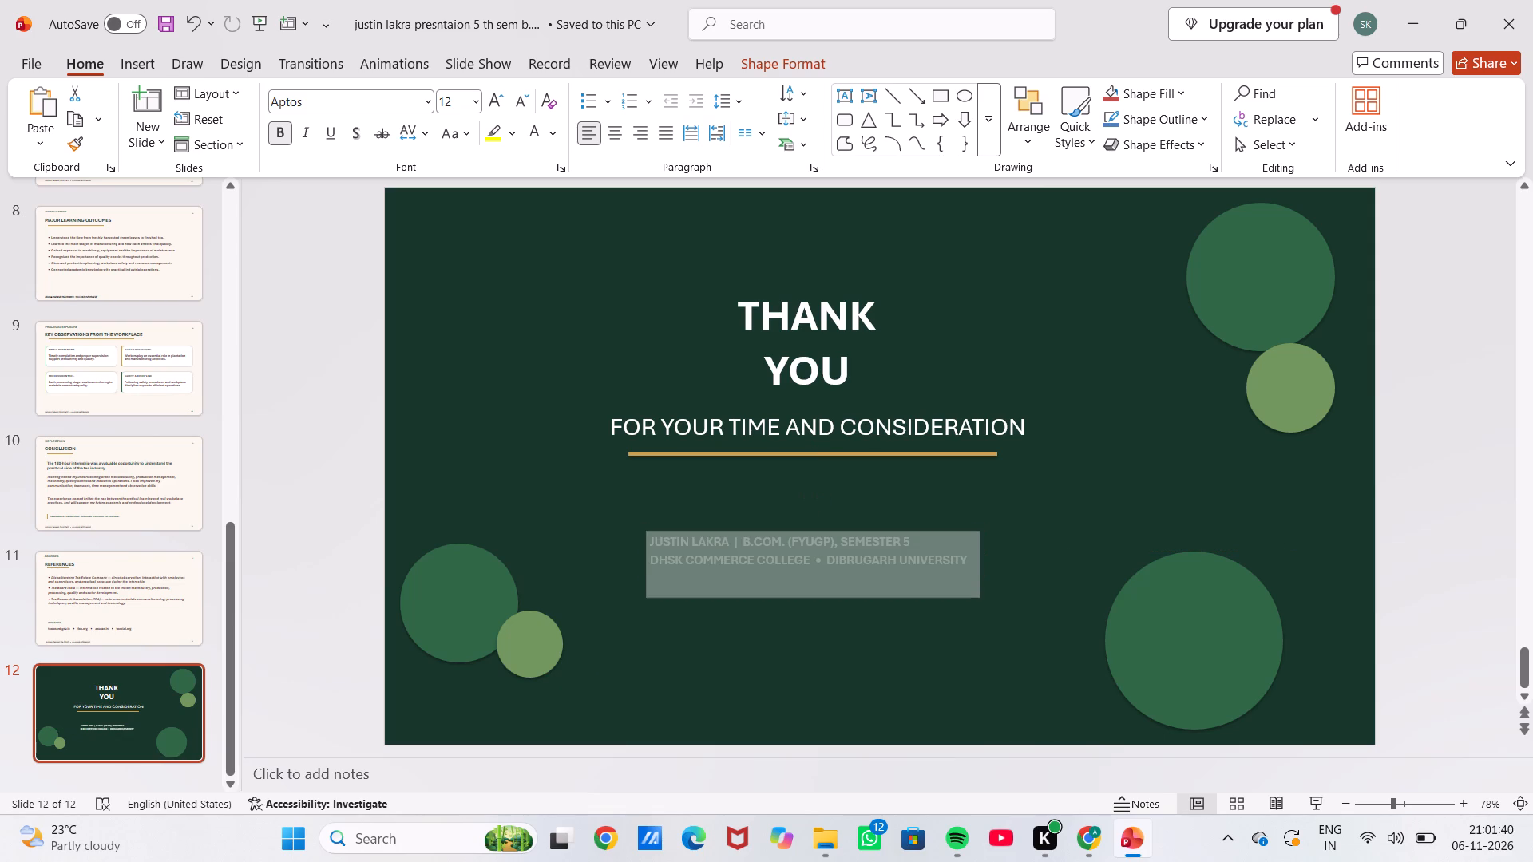
drag(814, 597, 815, 568)
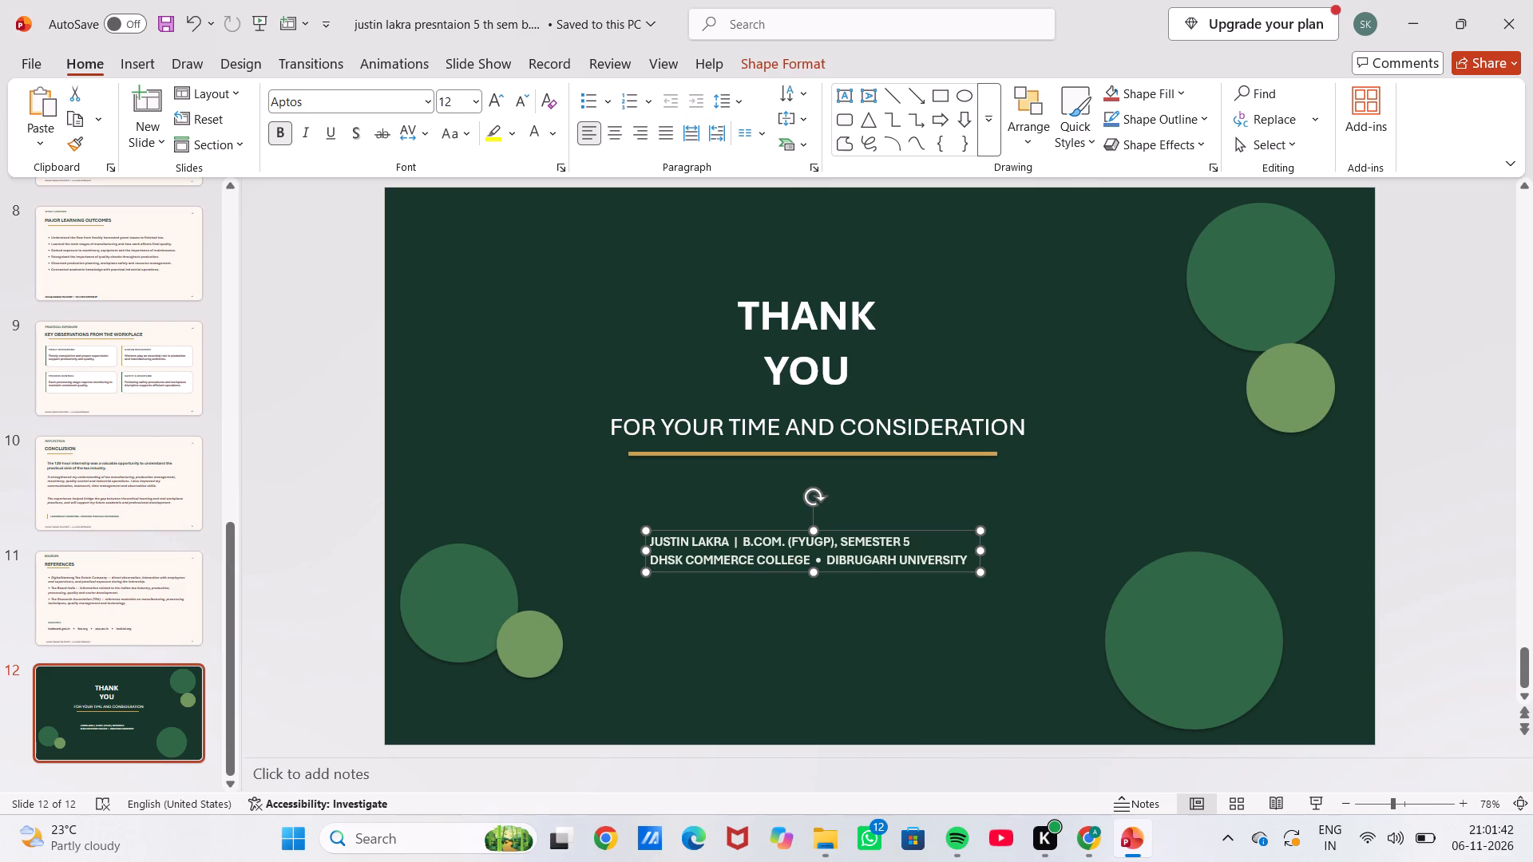
Set the student and college details text on slide 12 to size 14.
drag(965, 559, 727, 484)
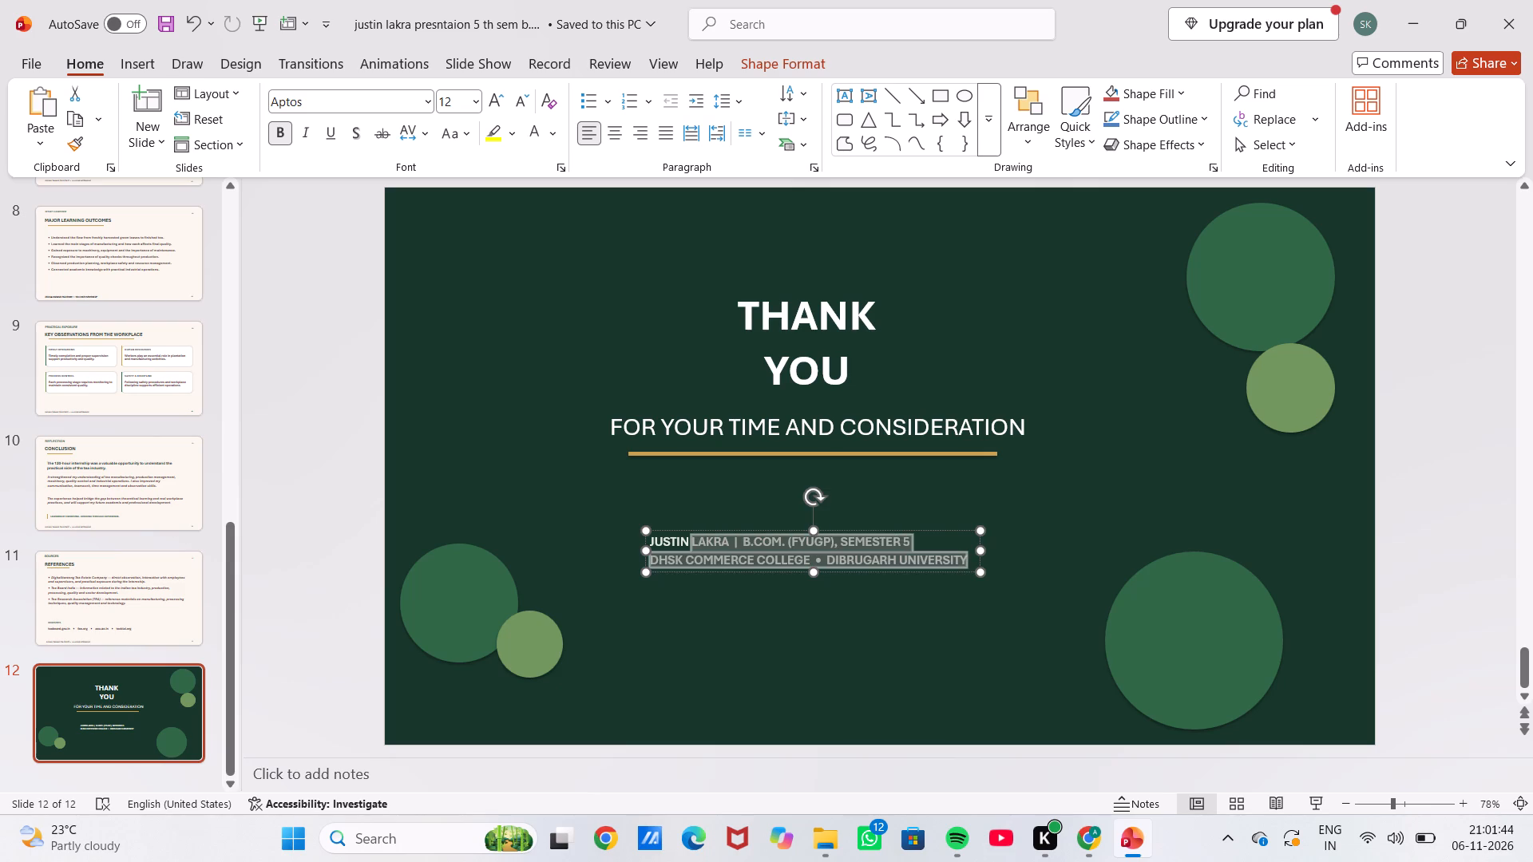
drag(727, 484, 662, 510)
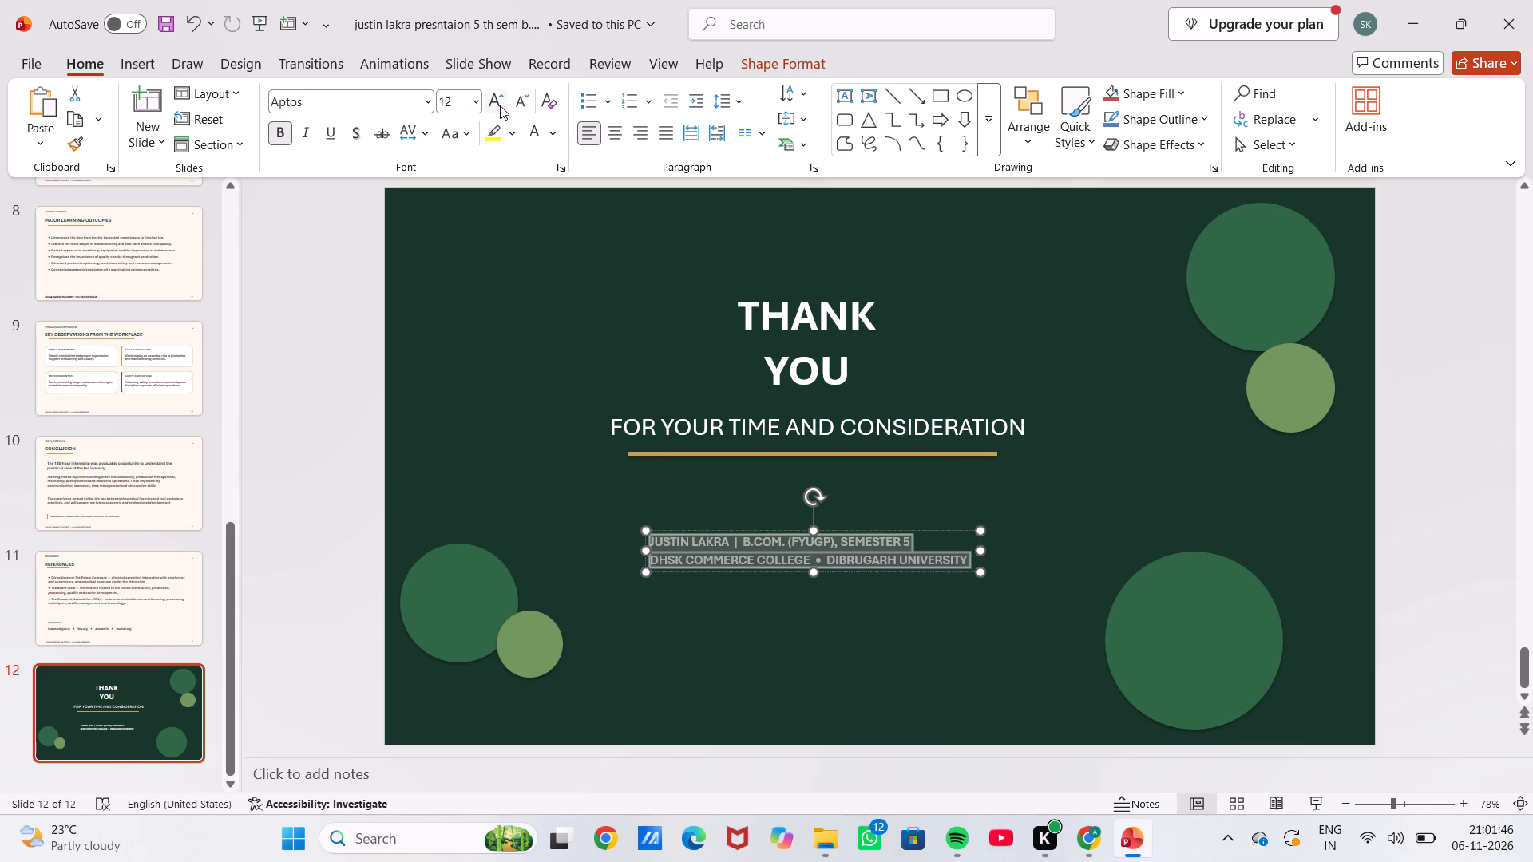
double_click(499, 105)
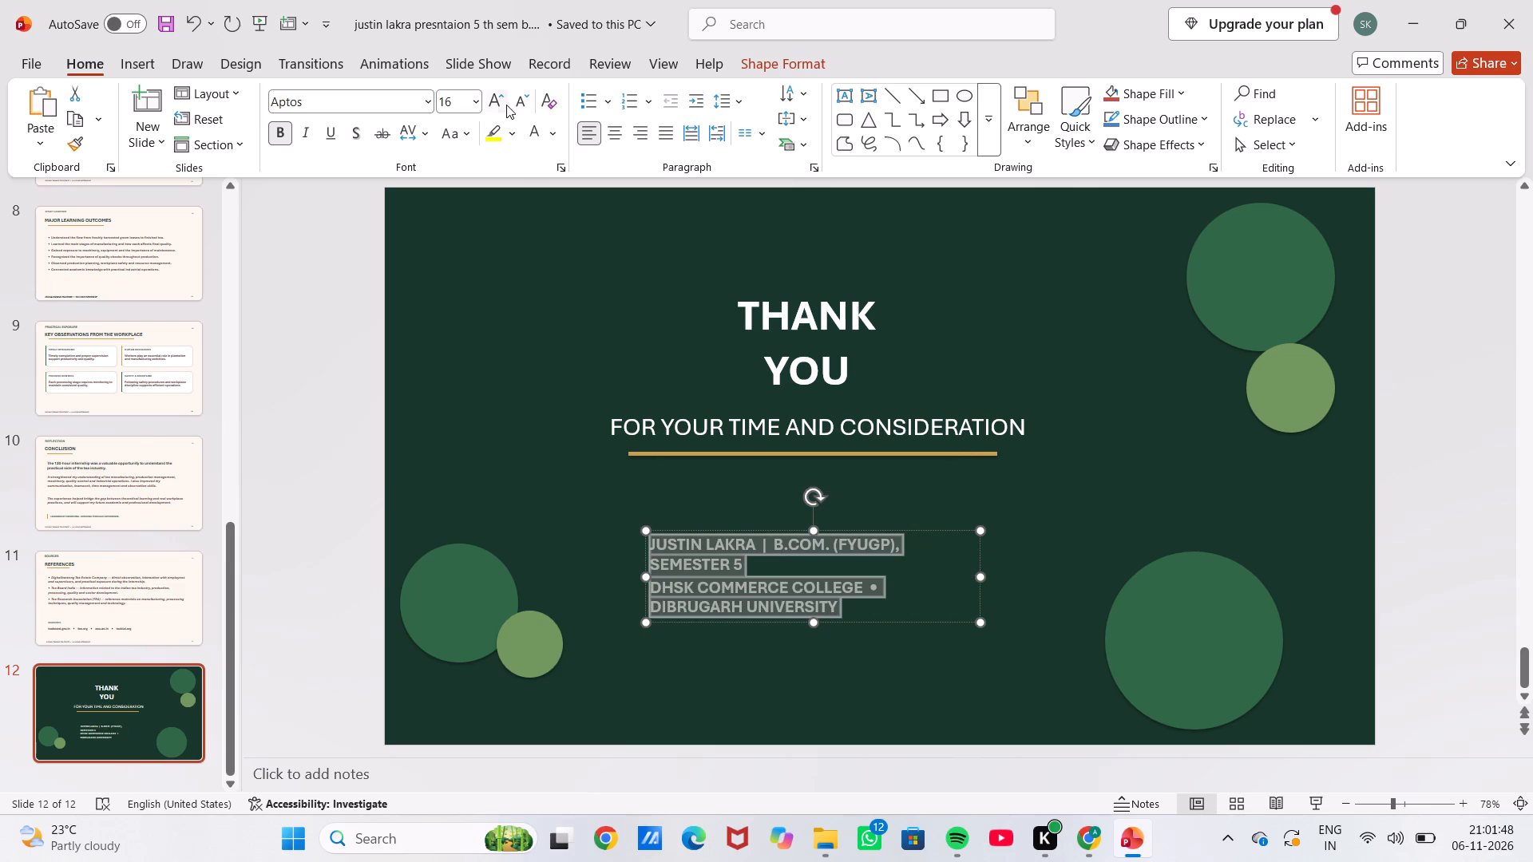
click(527, 109)
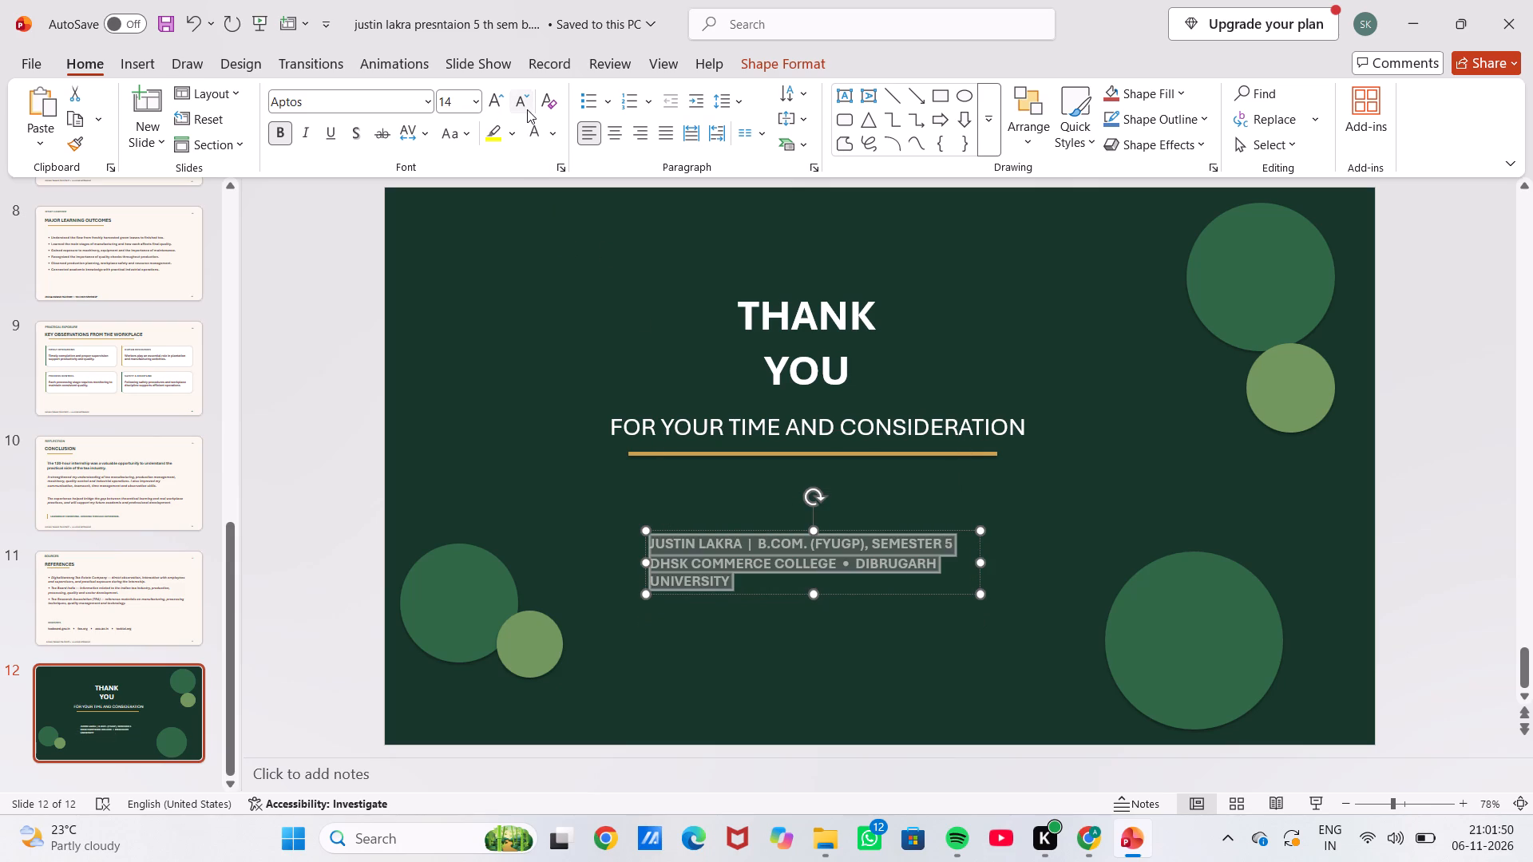
click(706, 492)
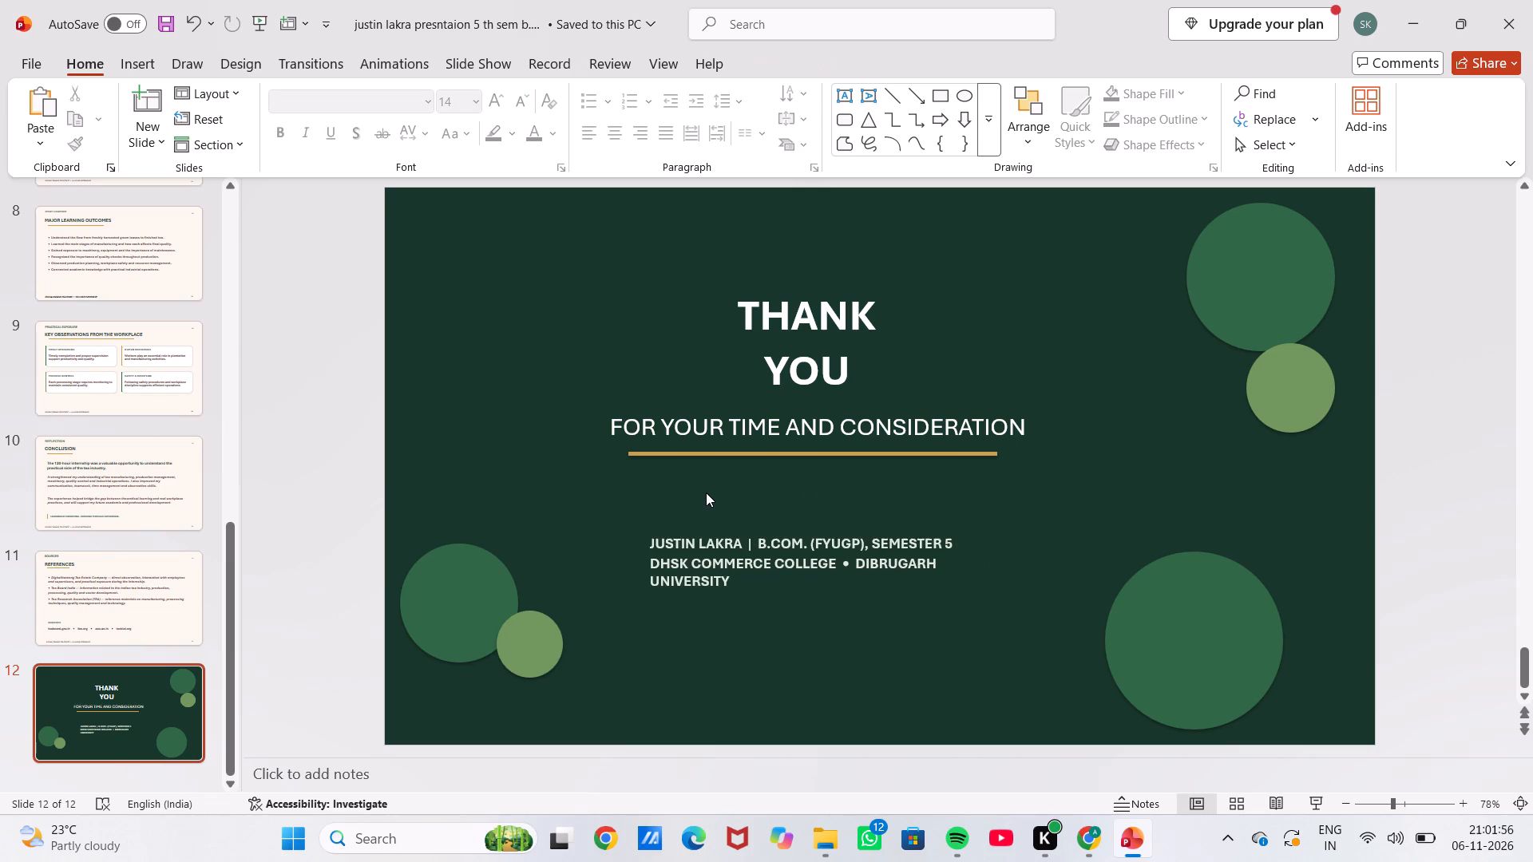
Nudge the "THANK YOU" title, the "FOR YOUR TIME AND CONSIDERATION" line and the gold underline slightly to the right.
click(813, 346)
drag(816, 342, 843, 342)
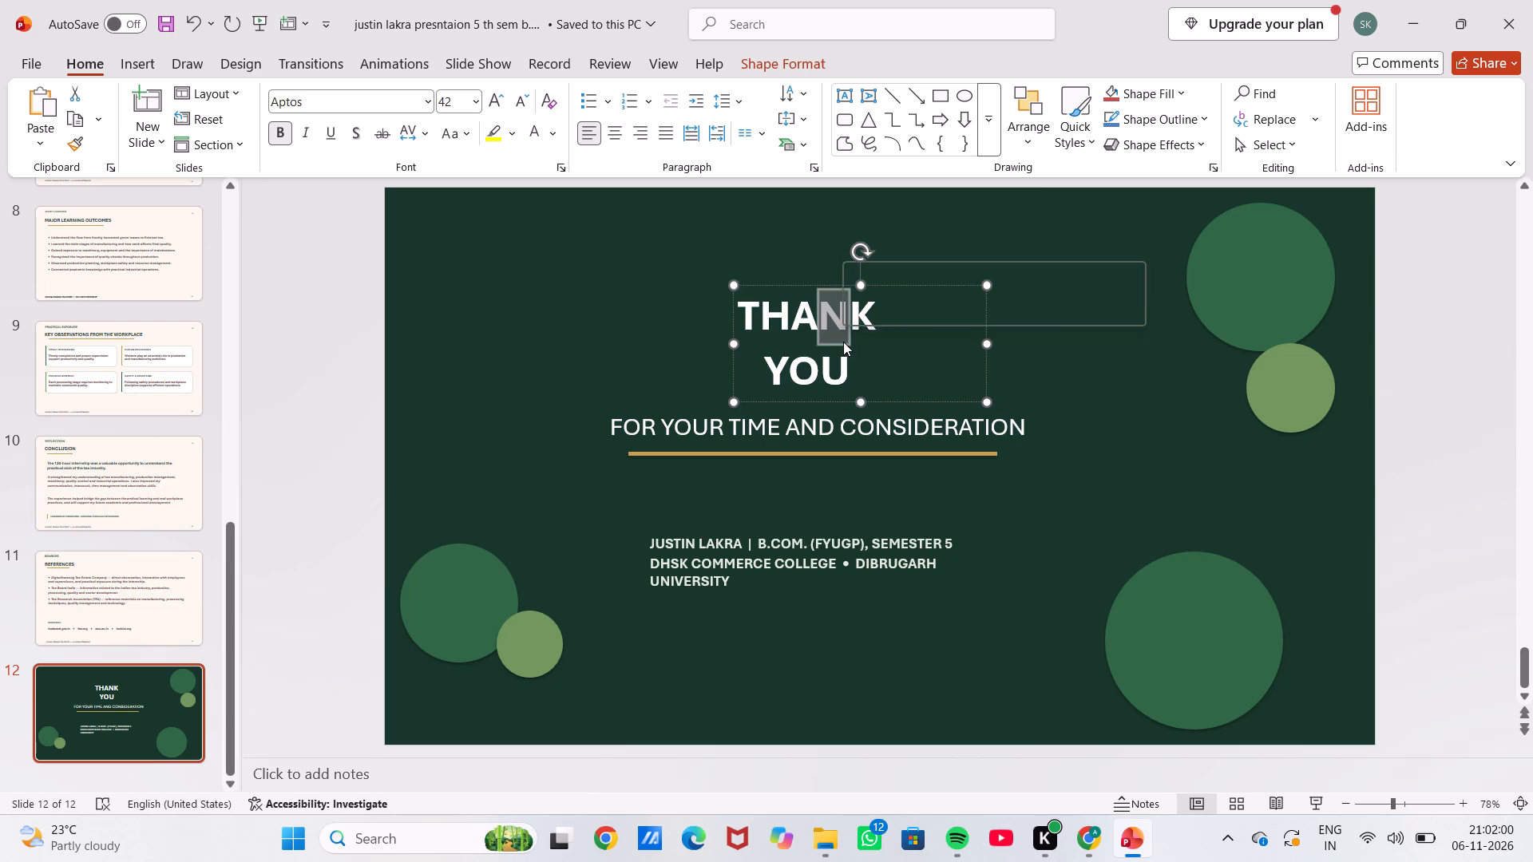
click(910, 352)
drag(910, 352, 925, 352)
click(877, 421)
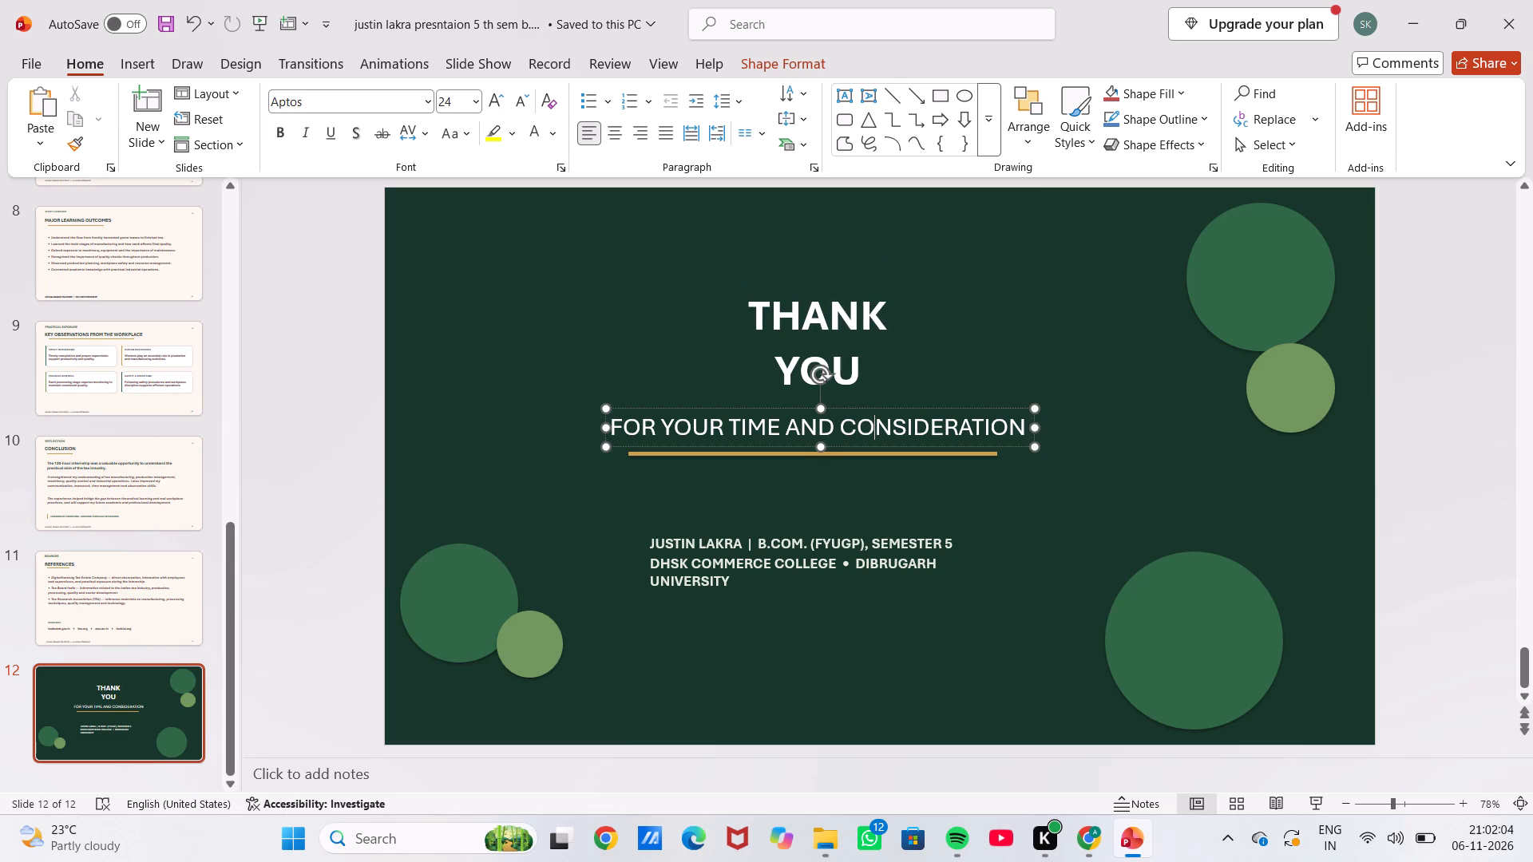
drag(904, 443, 906, 443)
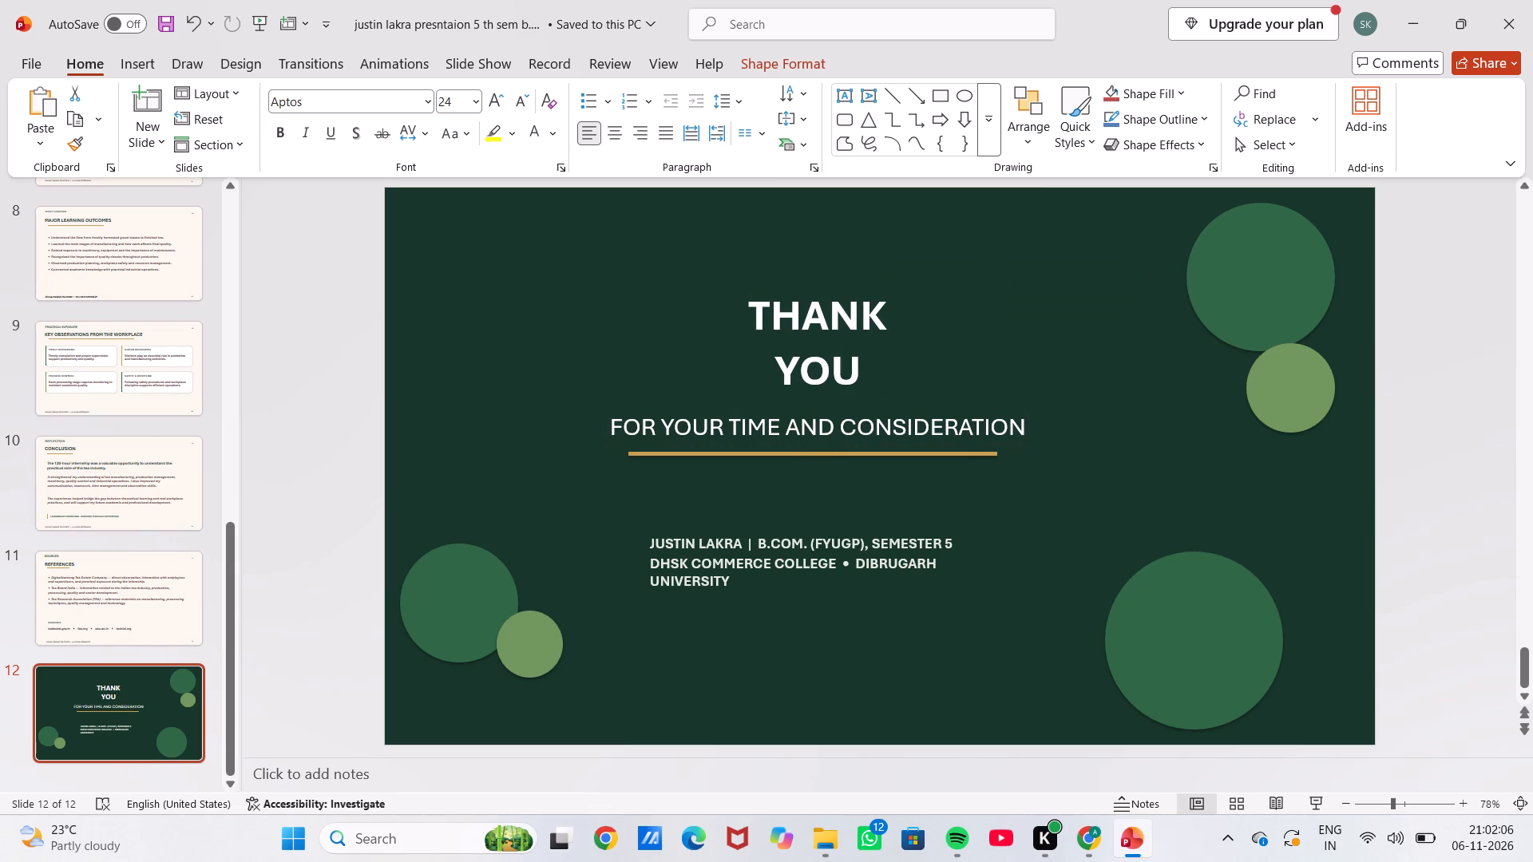
drag(906, 443, 920, 443)
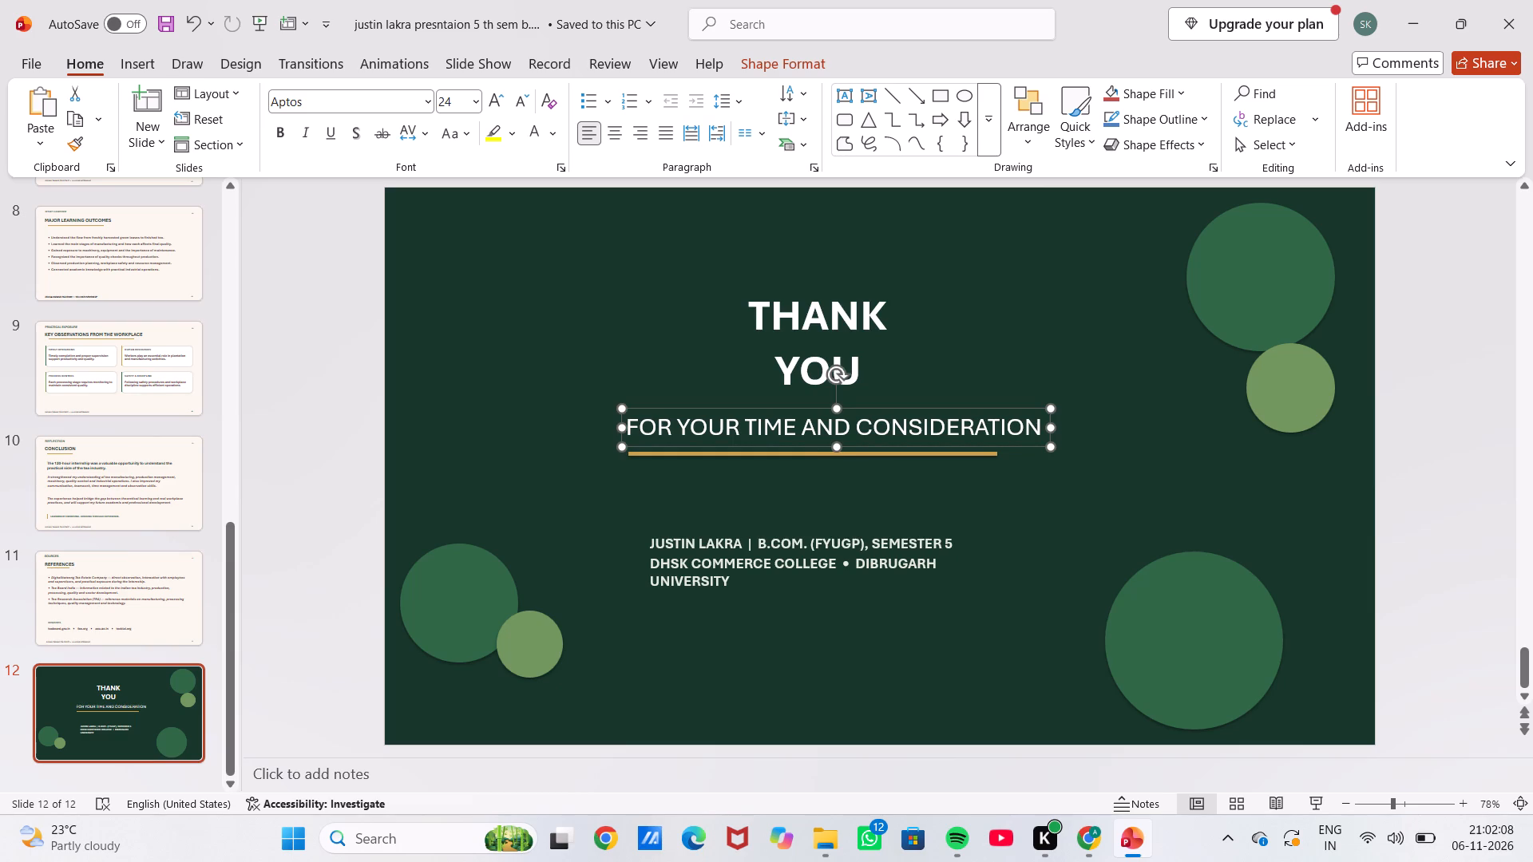
drag(889, 457, 907, 457)
Shift the student and college details text box slightly right to centre it under the gold underline.
click(841, 558)
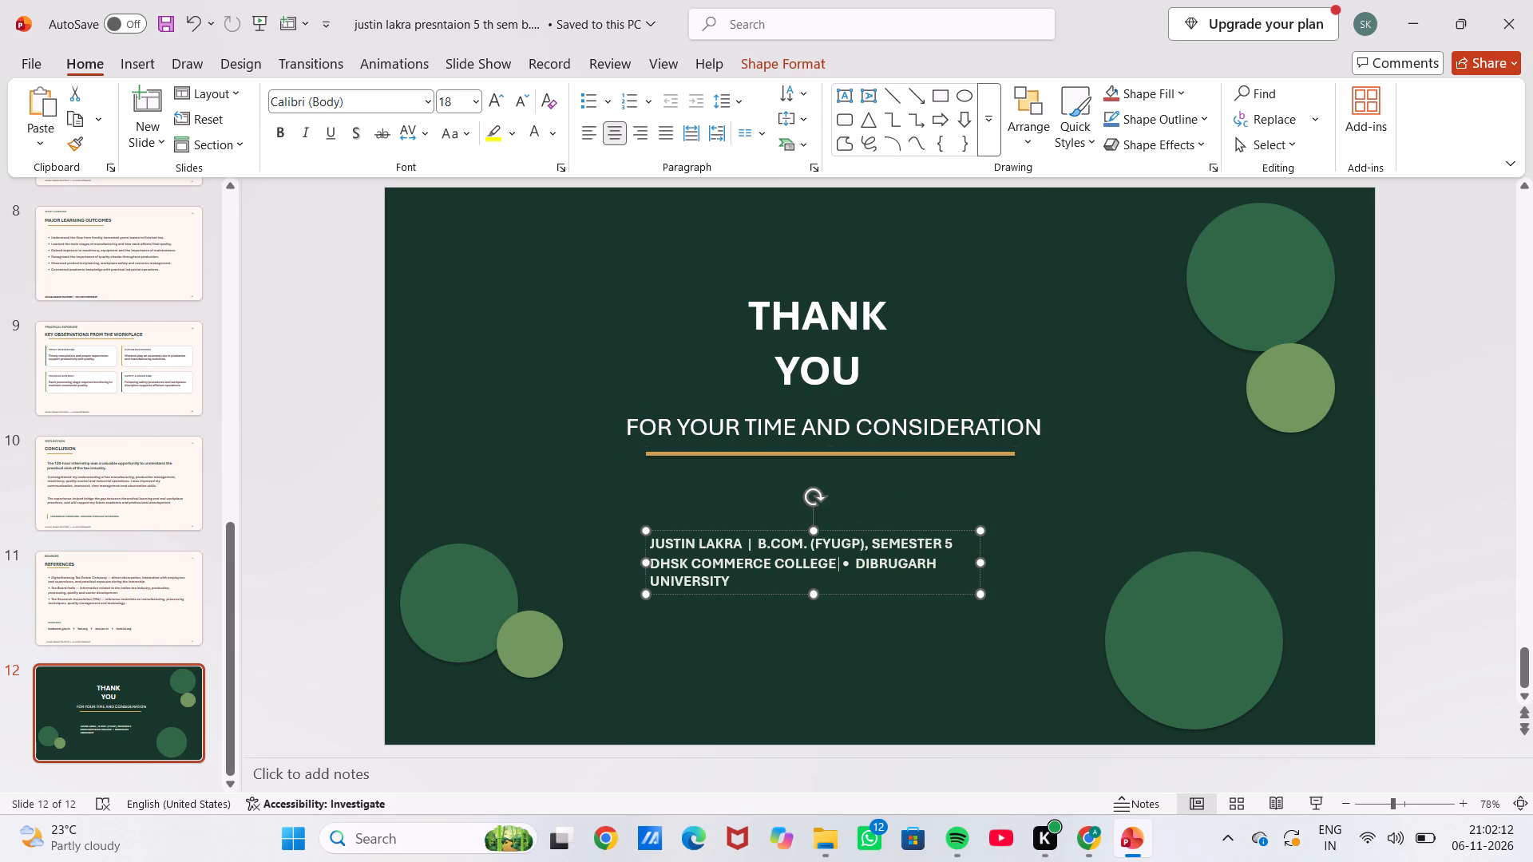
click(858, 580)
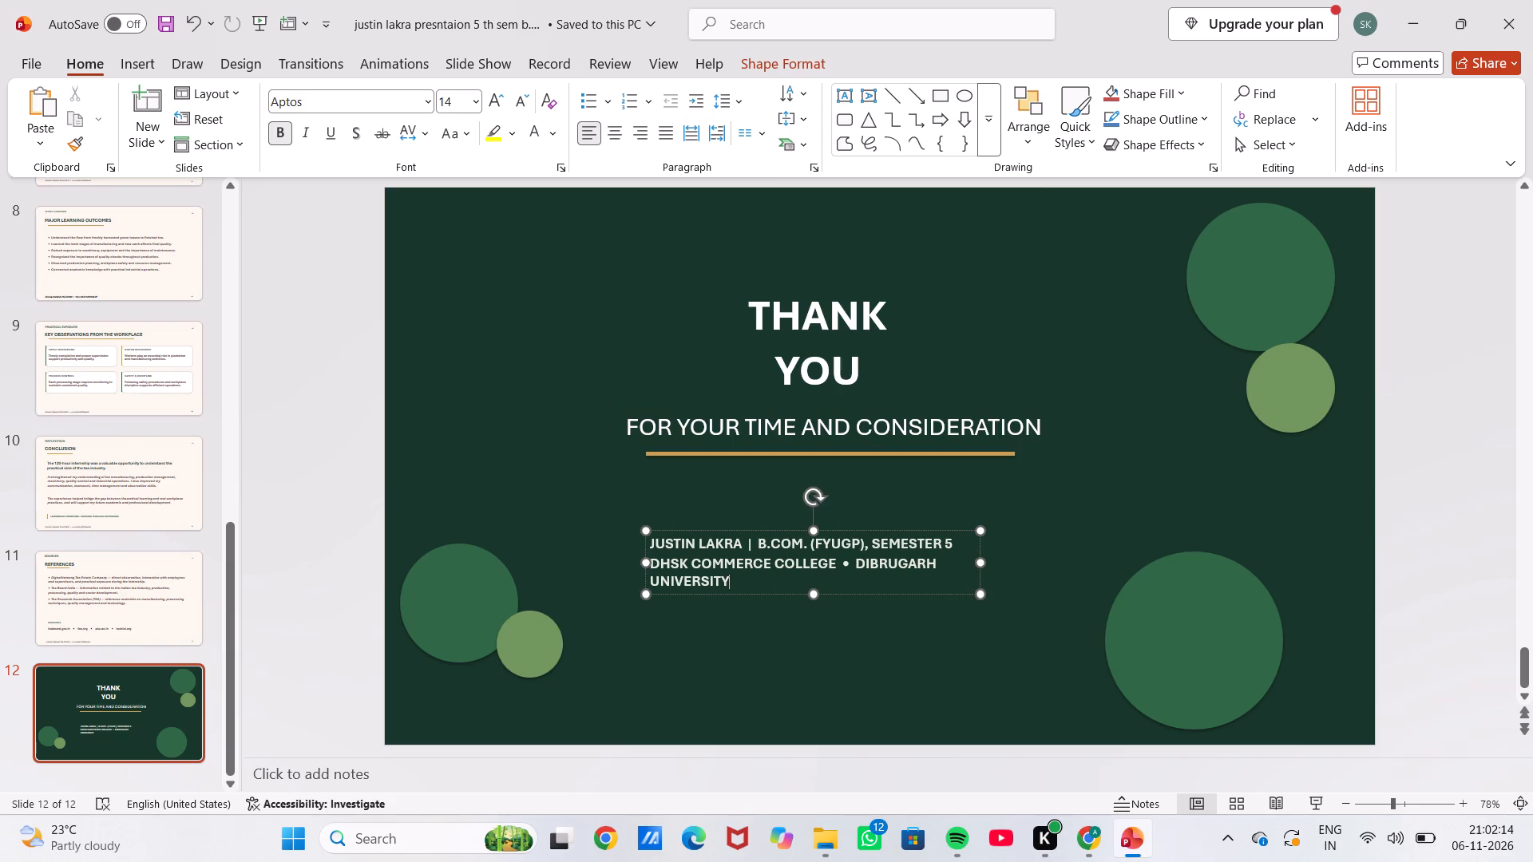
click(856, 579)
drag(841, 599, 864, 601)
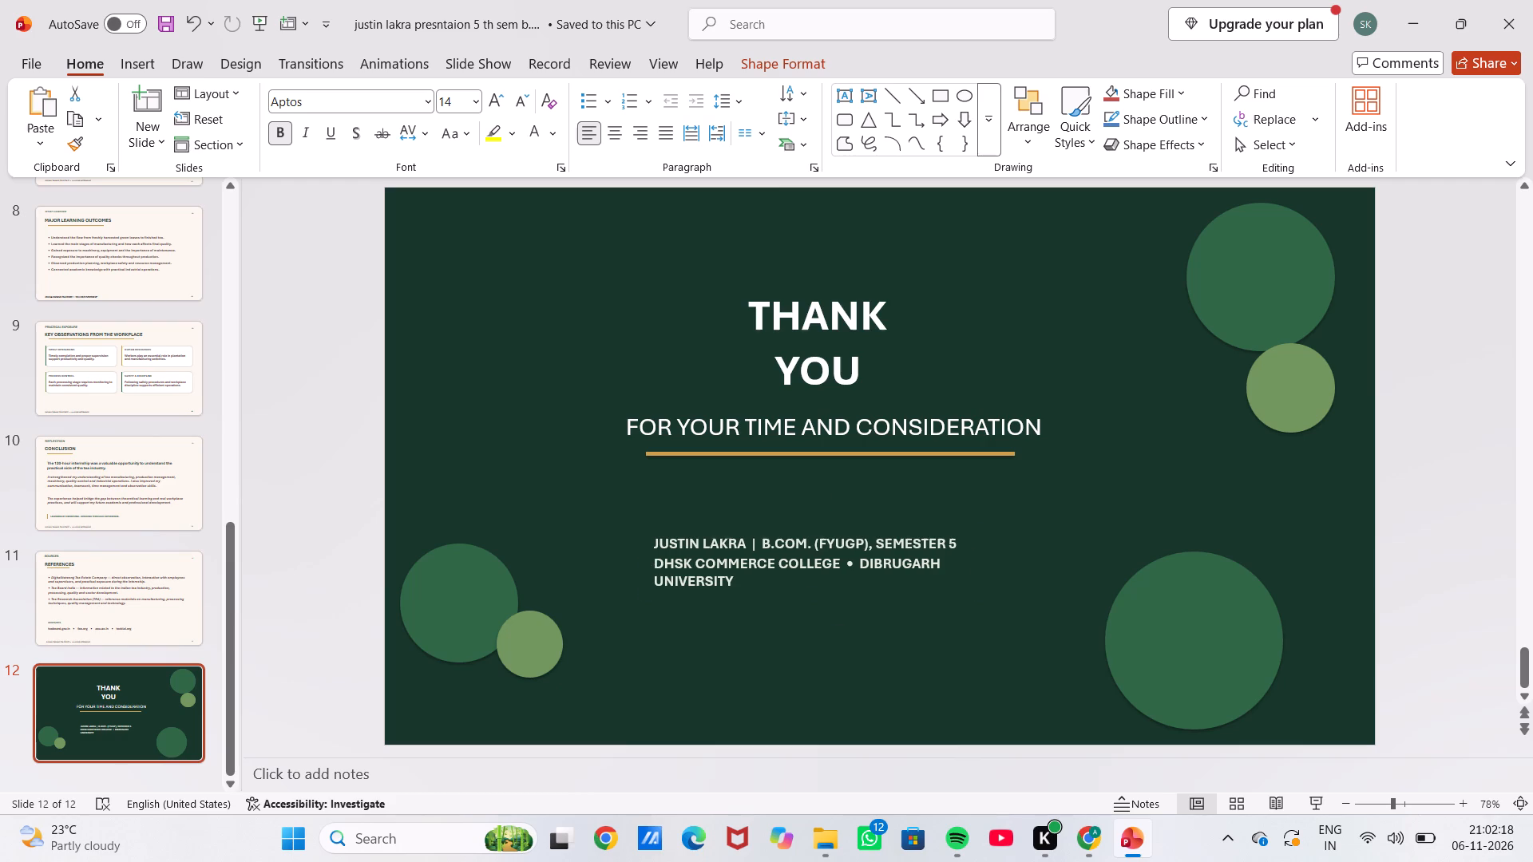
drag(864, 601, 867, 601)
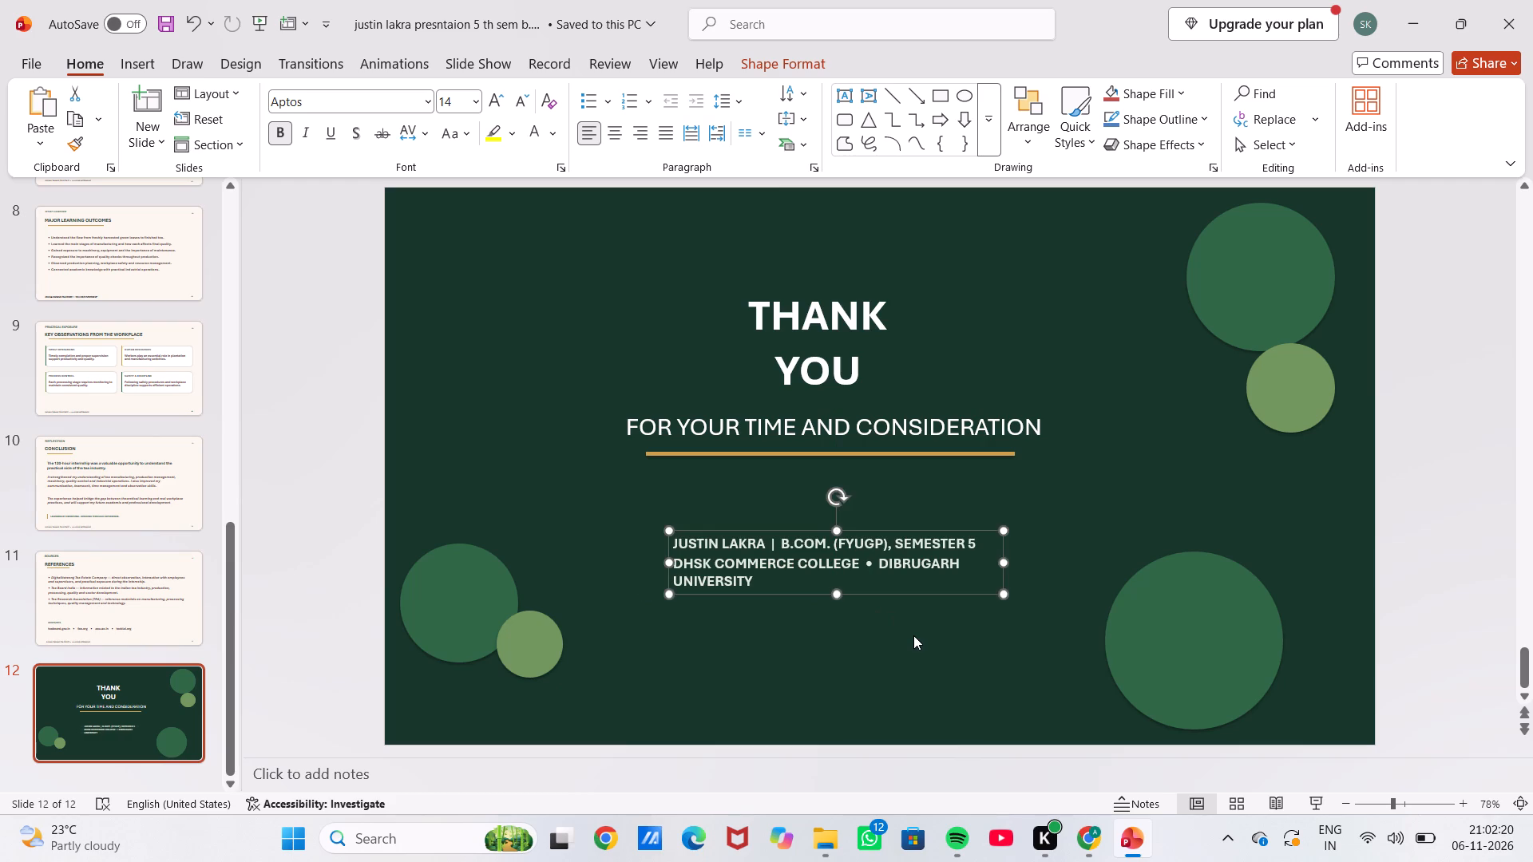
click(913, 635)
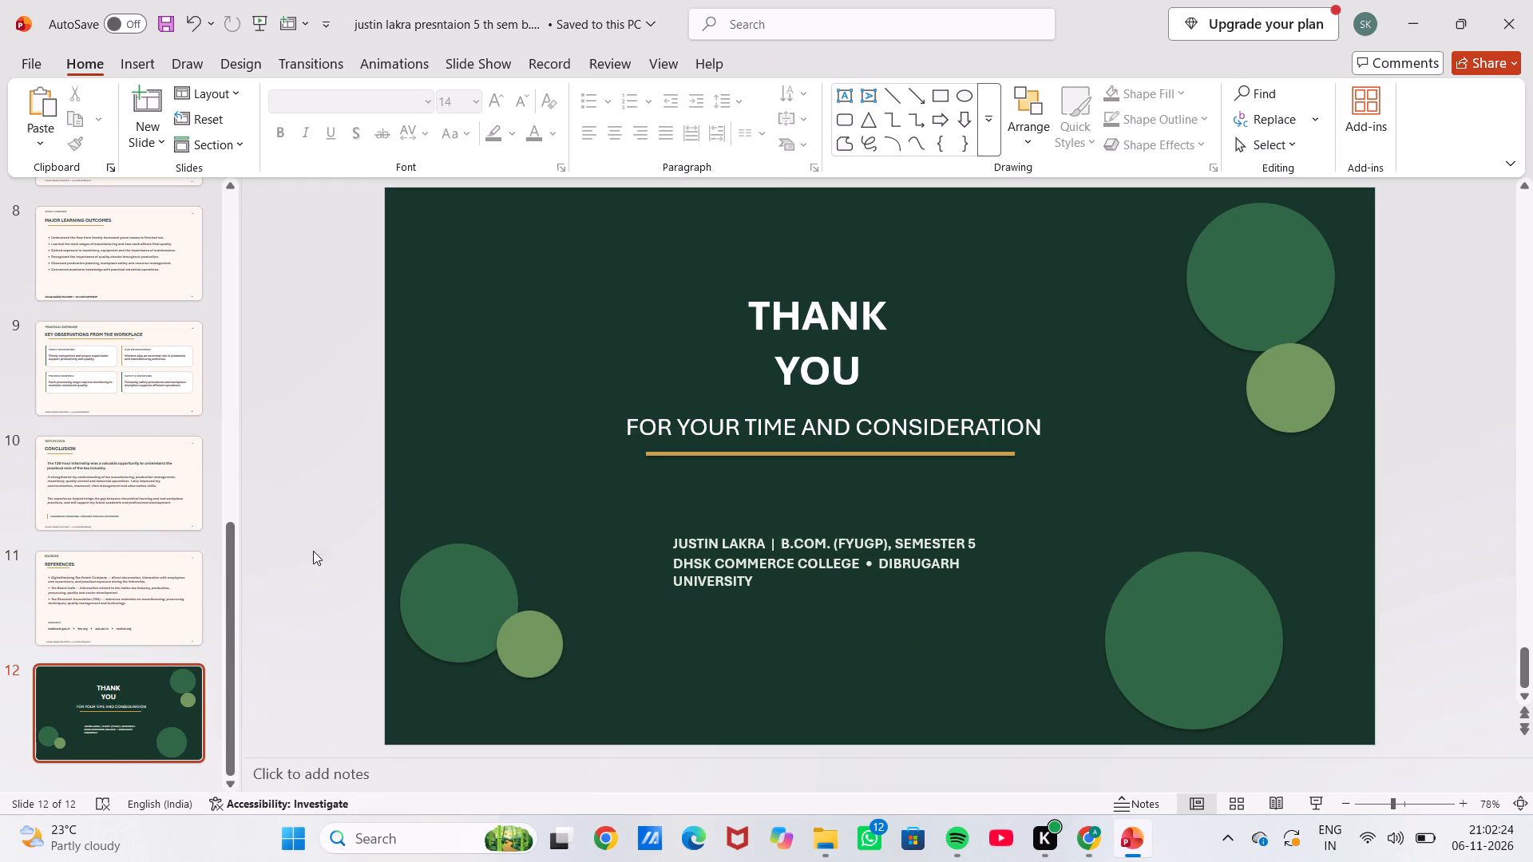
Review the references, learning outcomes, key observations and internship overview slides for consistent formatting.
click(164, 570)
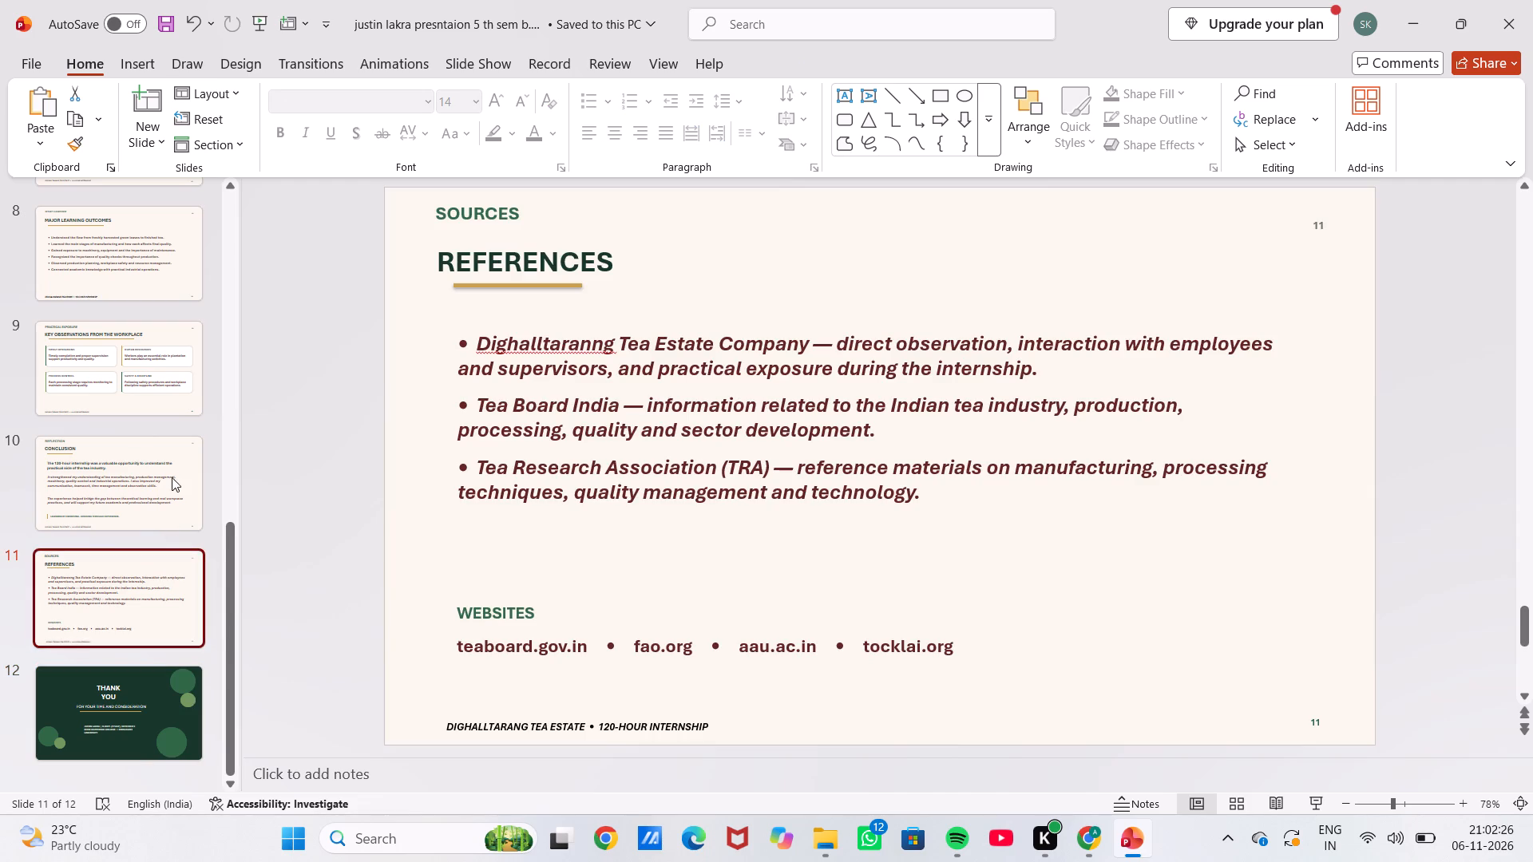
scroll(172, 473, up, 6)
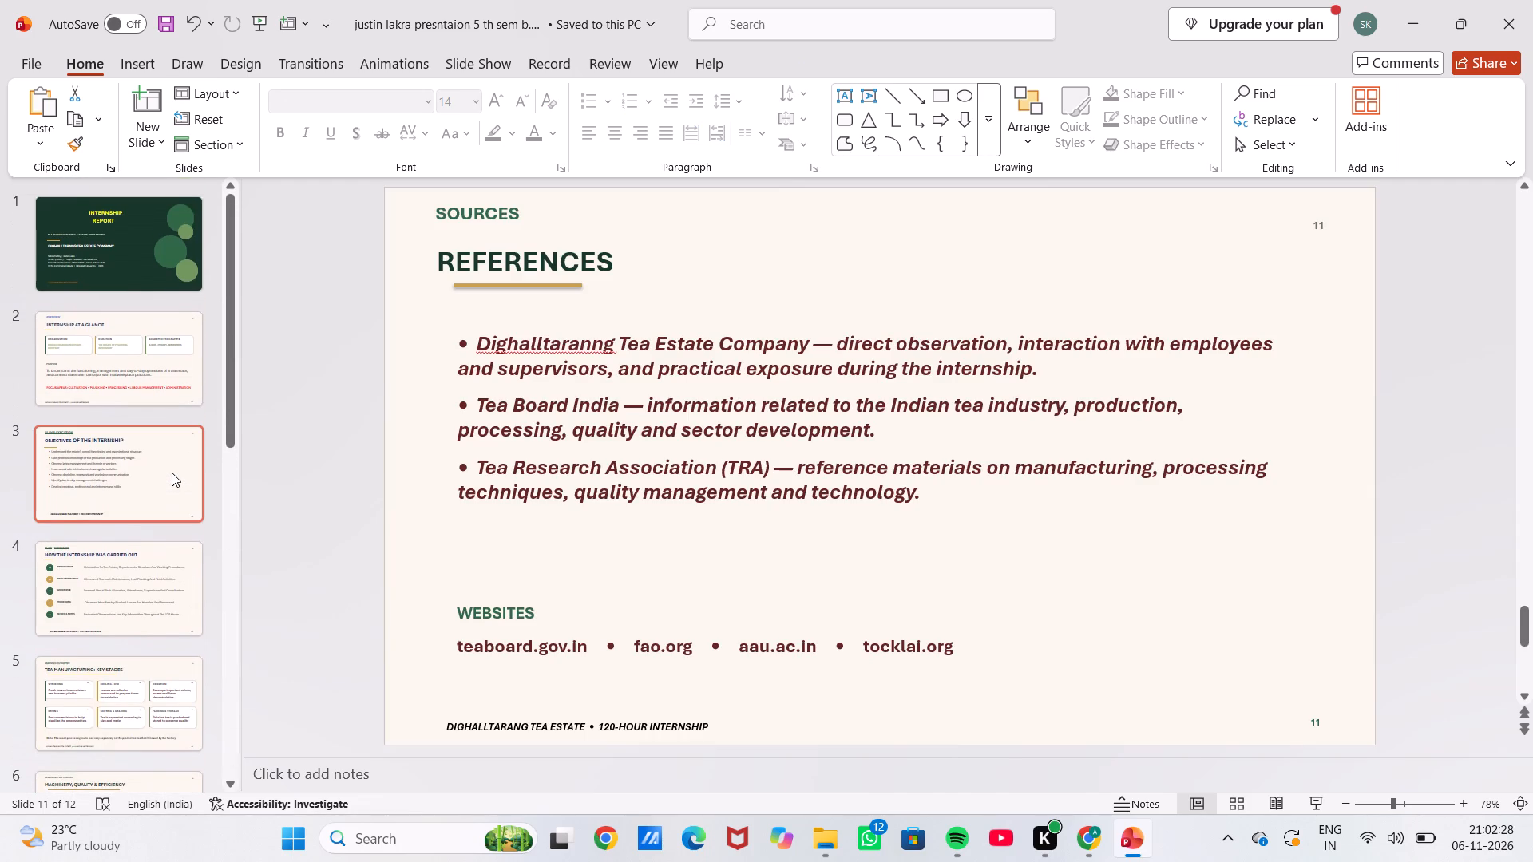
right_click(530, 347)
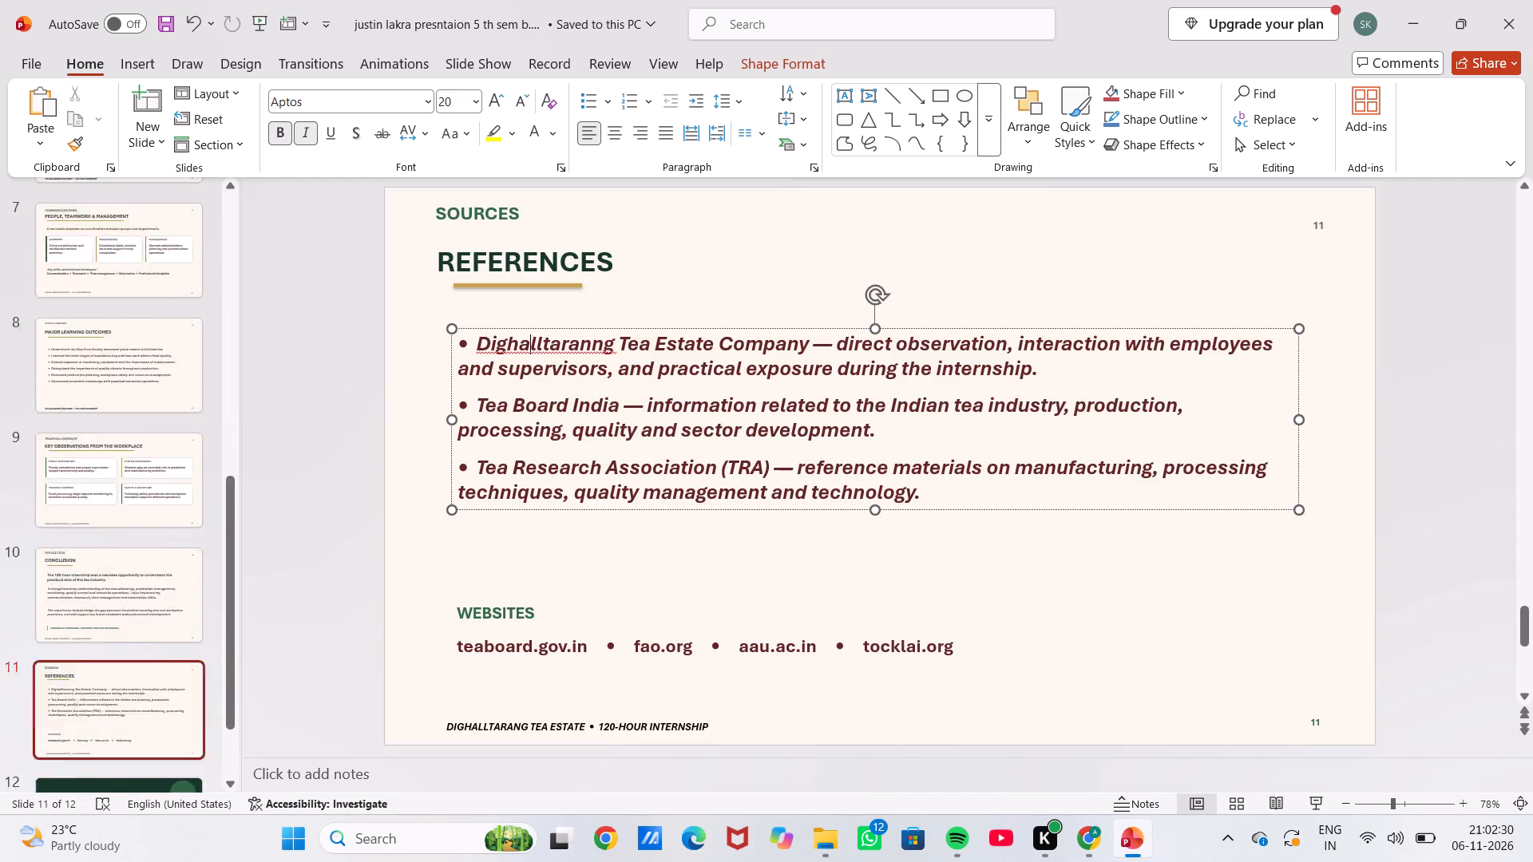
click(589, 393)
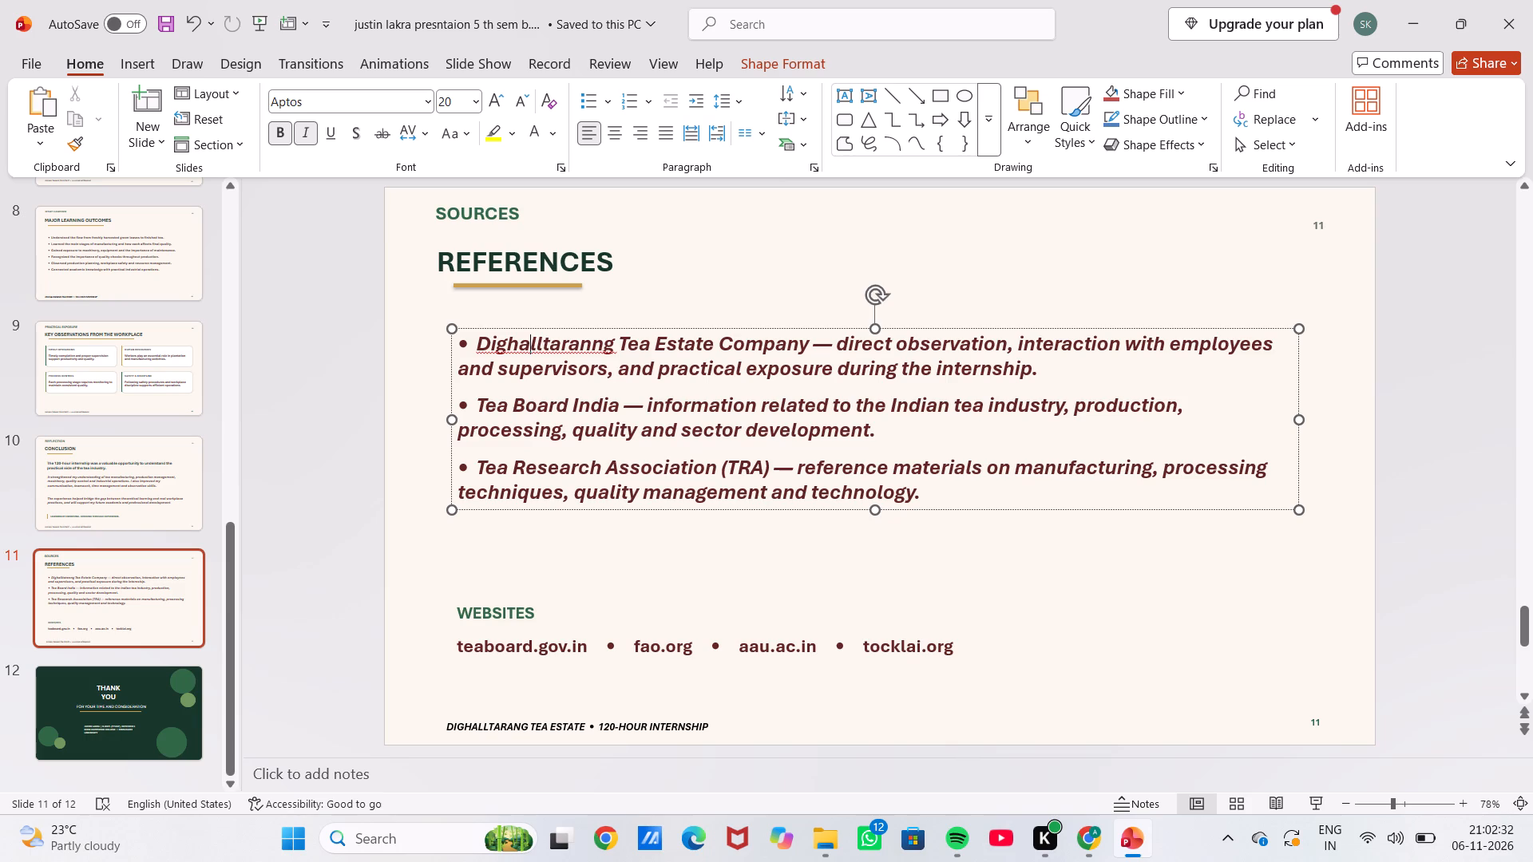
click(146, 257)
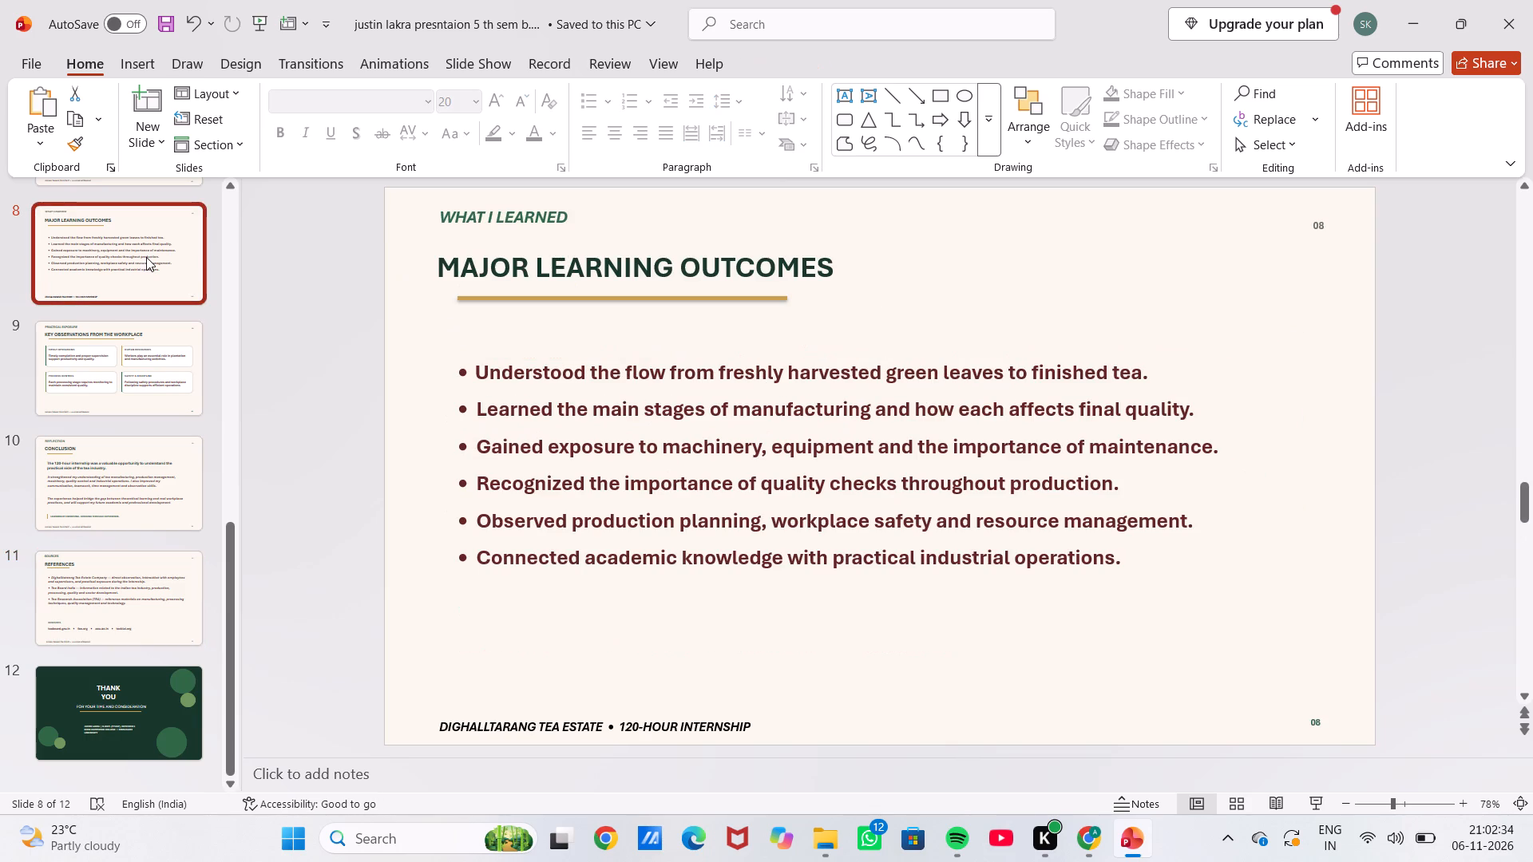
click(120, 369)
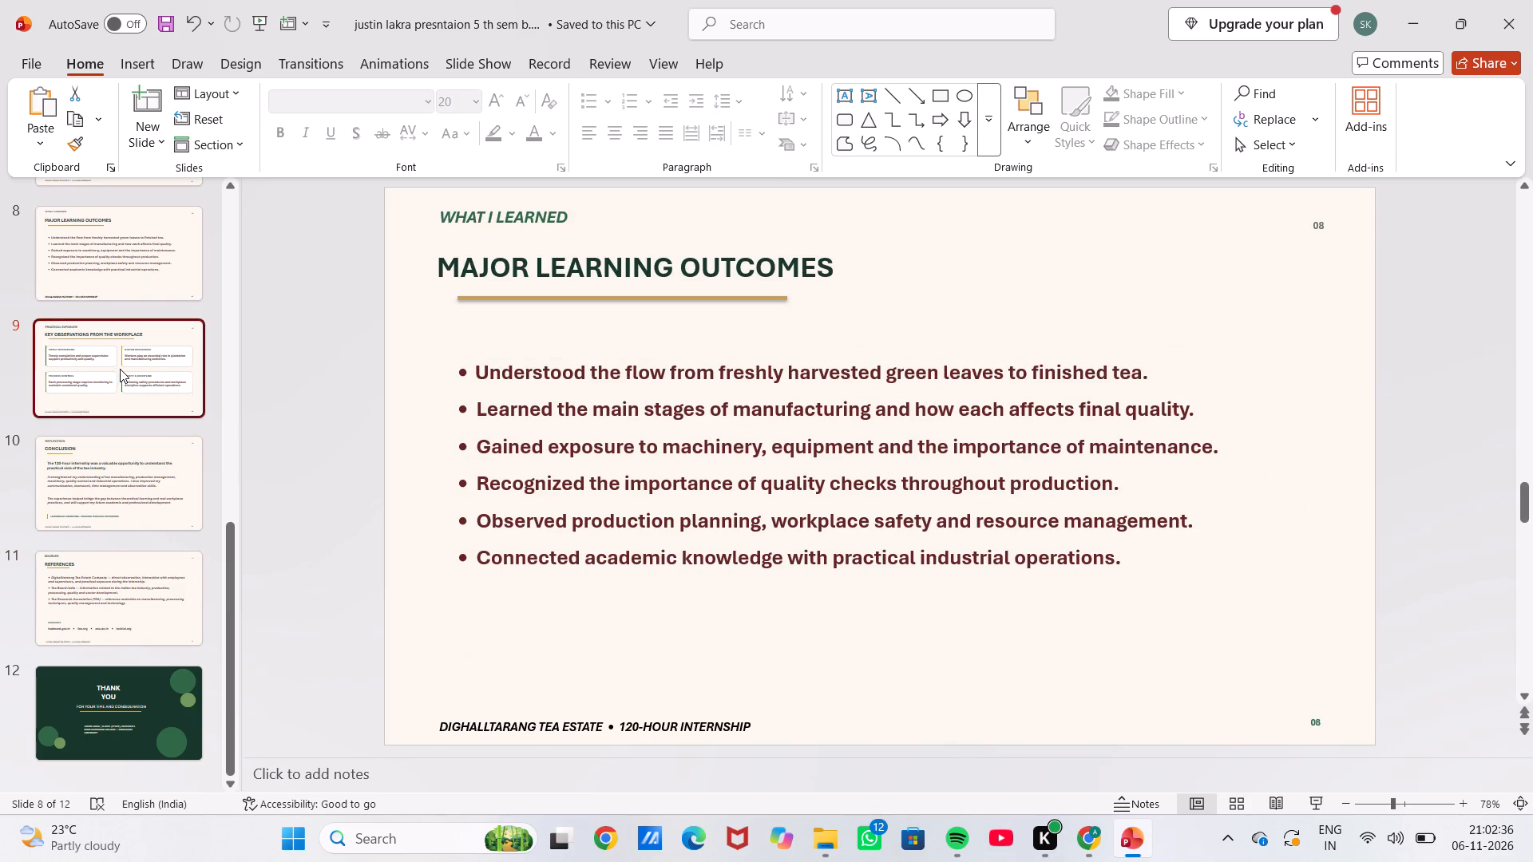
scroll(179, 288, up, 3)
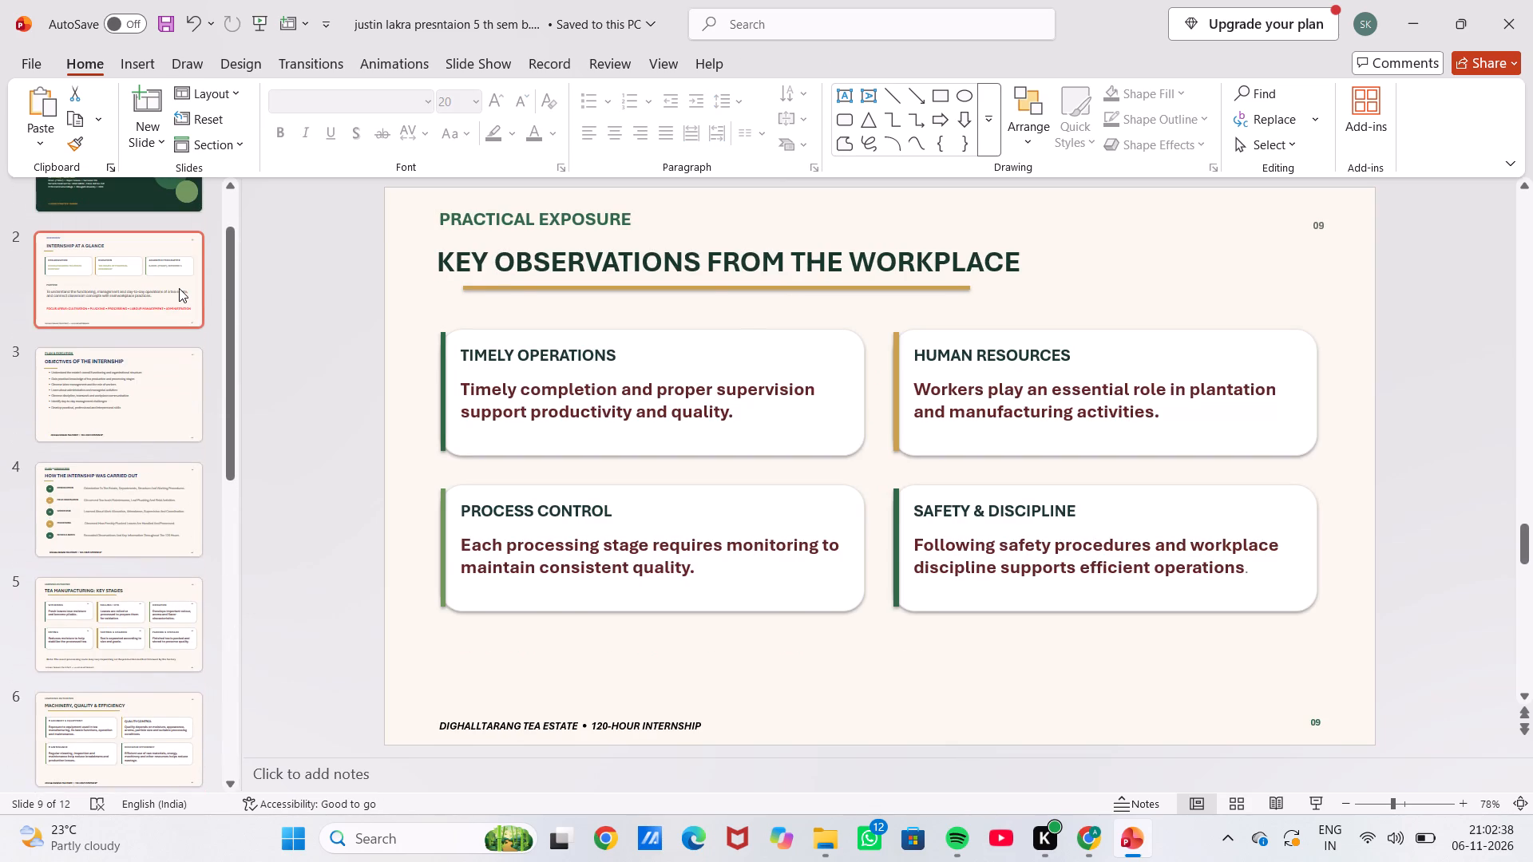
click(179, 288)
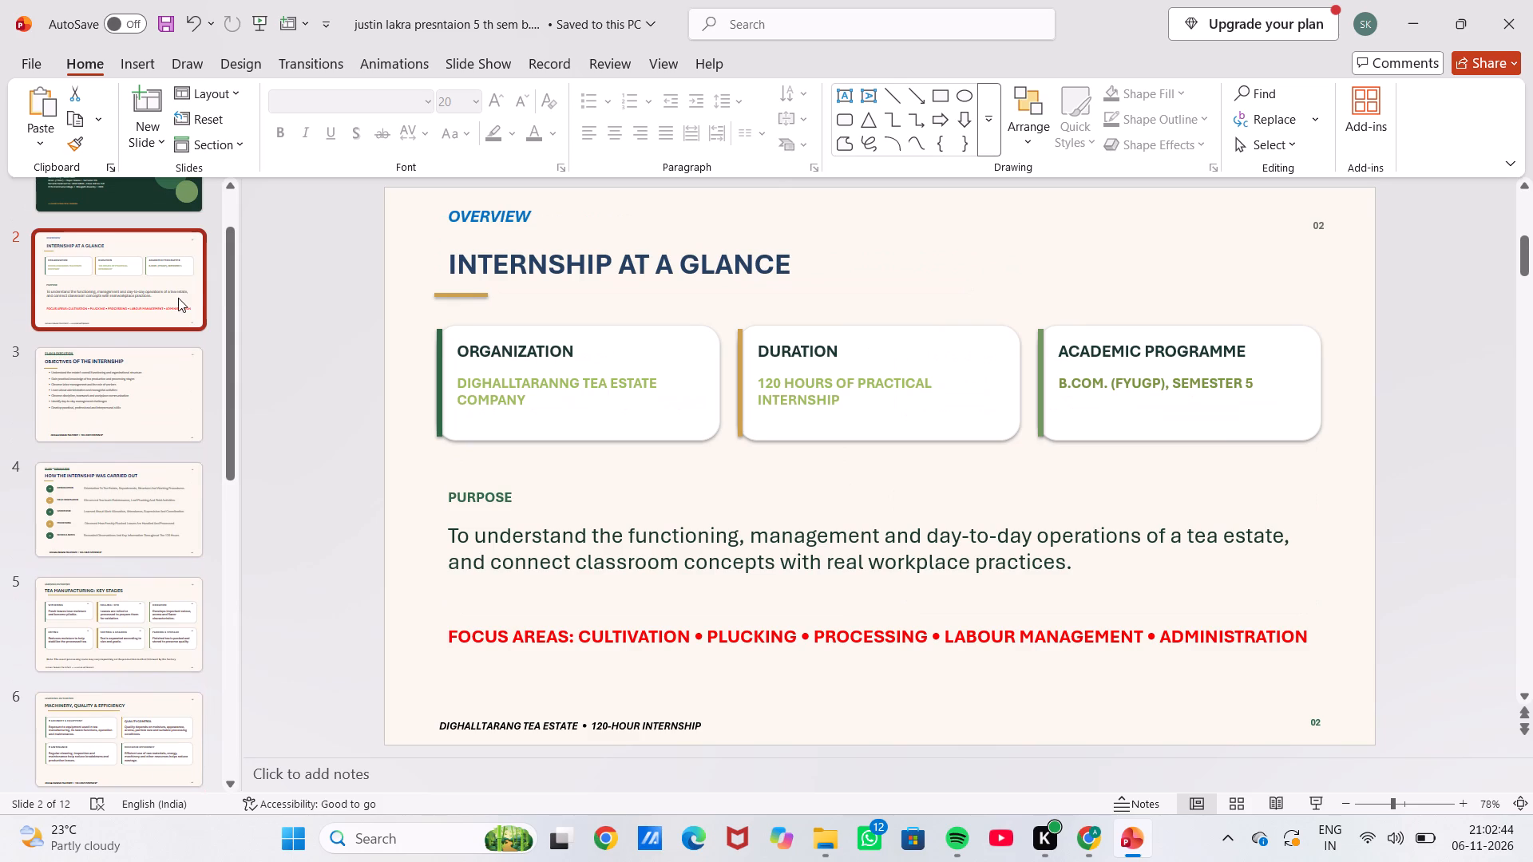
Move the "INTERNSHIP REPORT" title on slide 1 slightly right and up.
scroll(178, 298, up, 1)
click(184, 271)
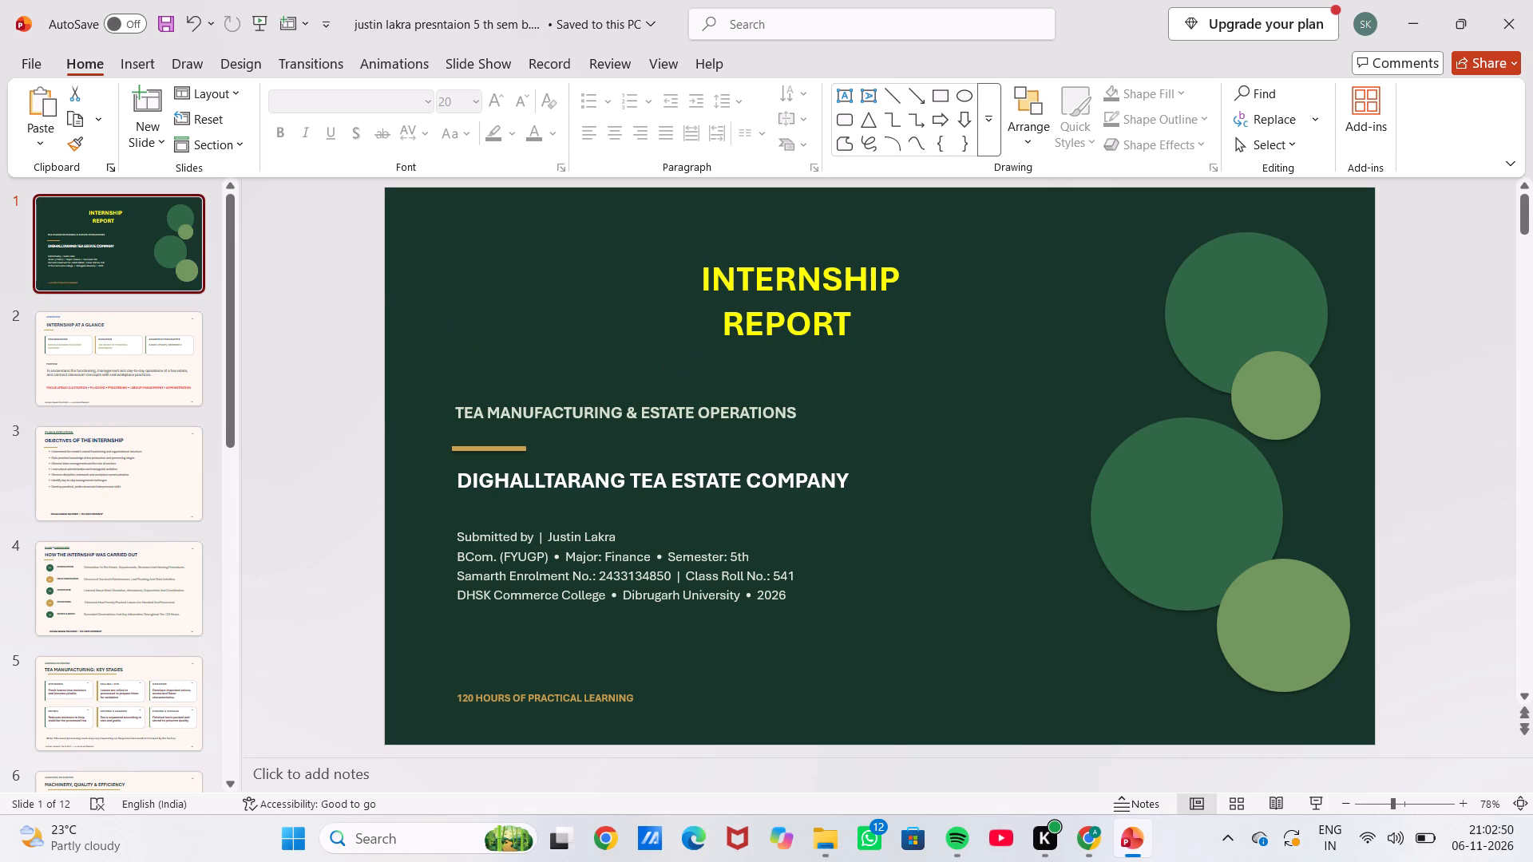
drag(698, 275, 779, 287)
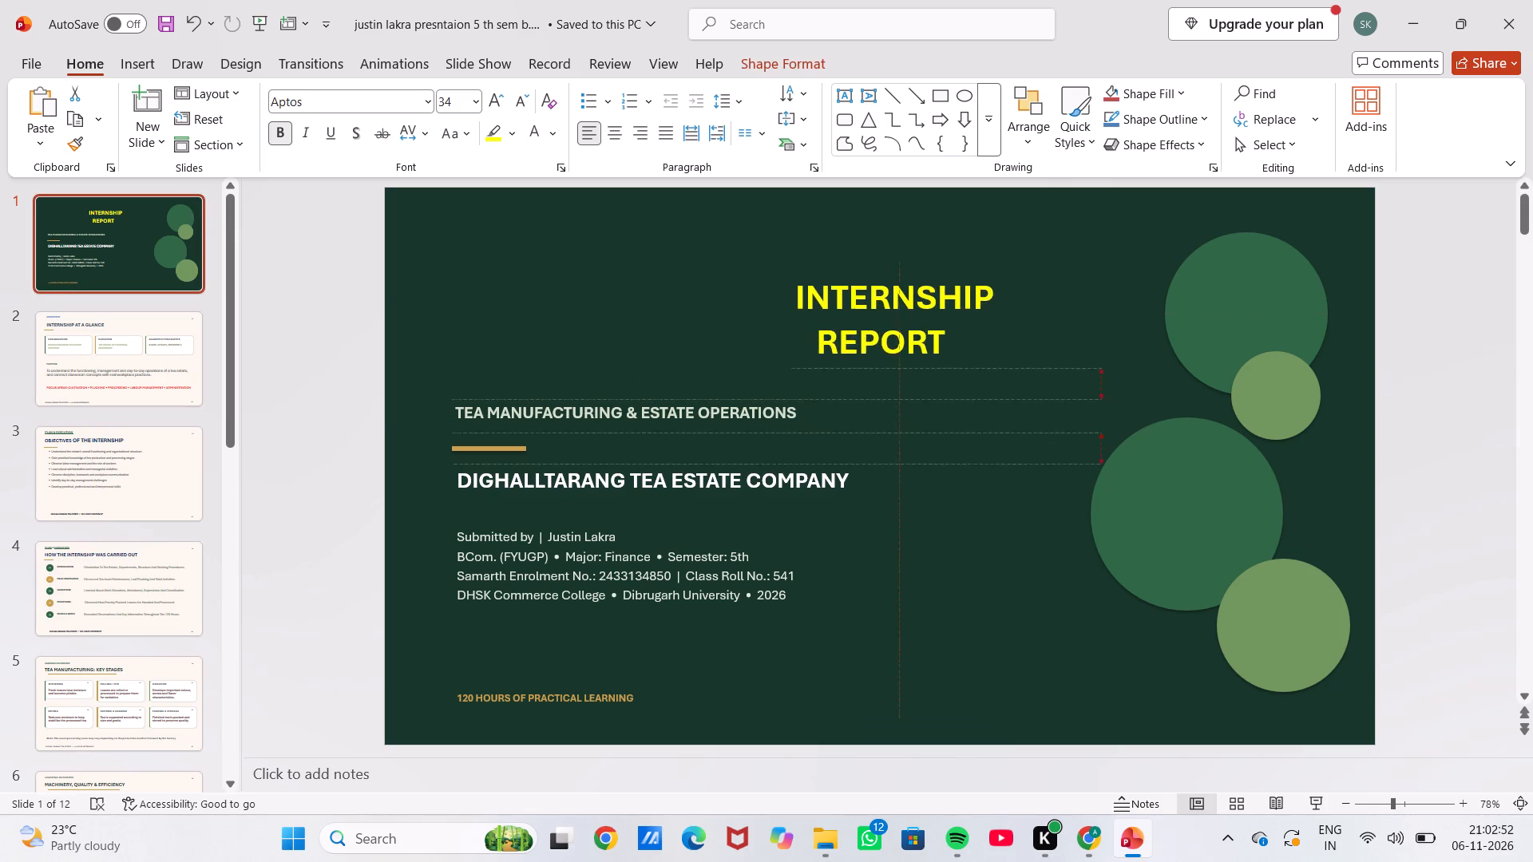
drag(779, 287, 744, 266)
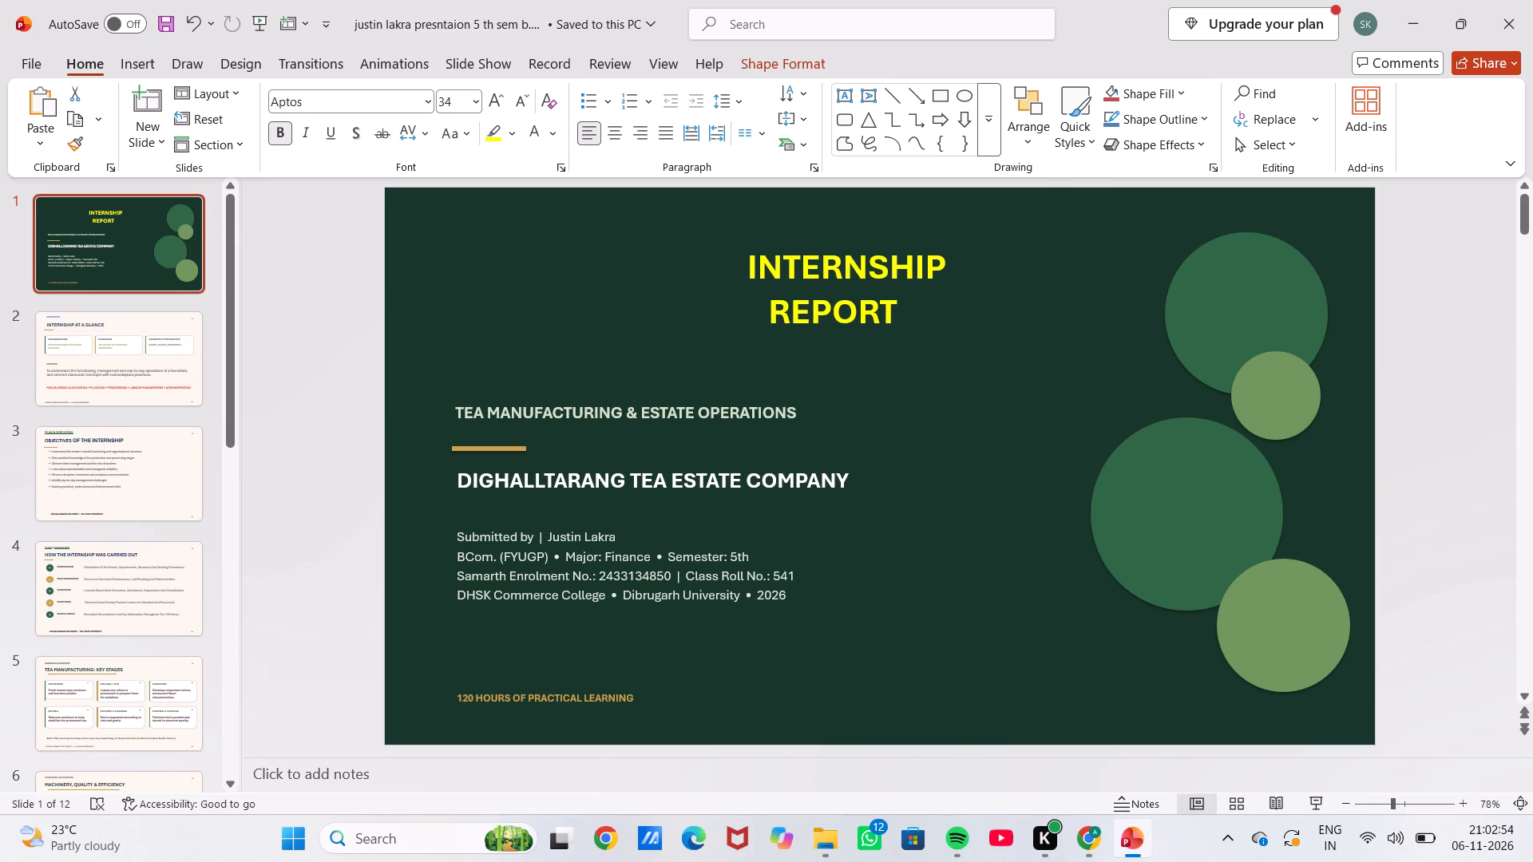
drag(744, 266, 743, 262)
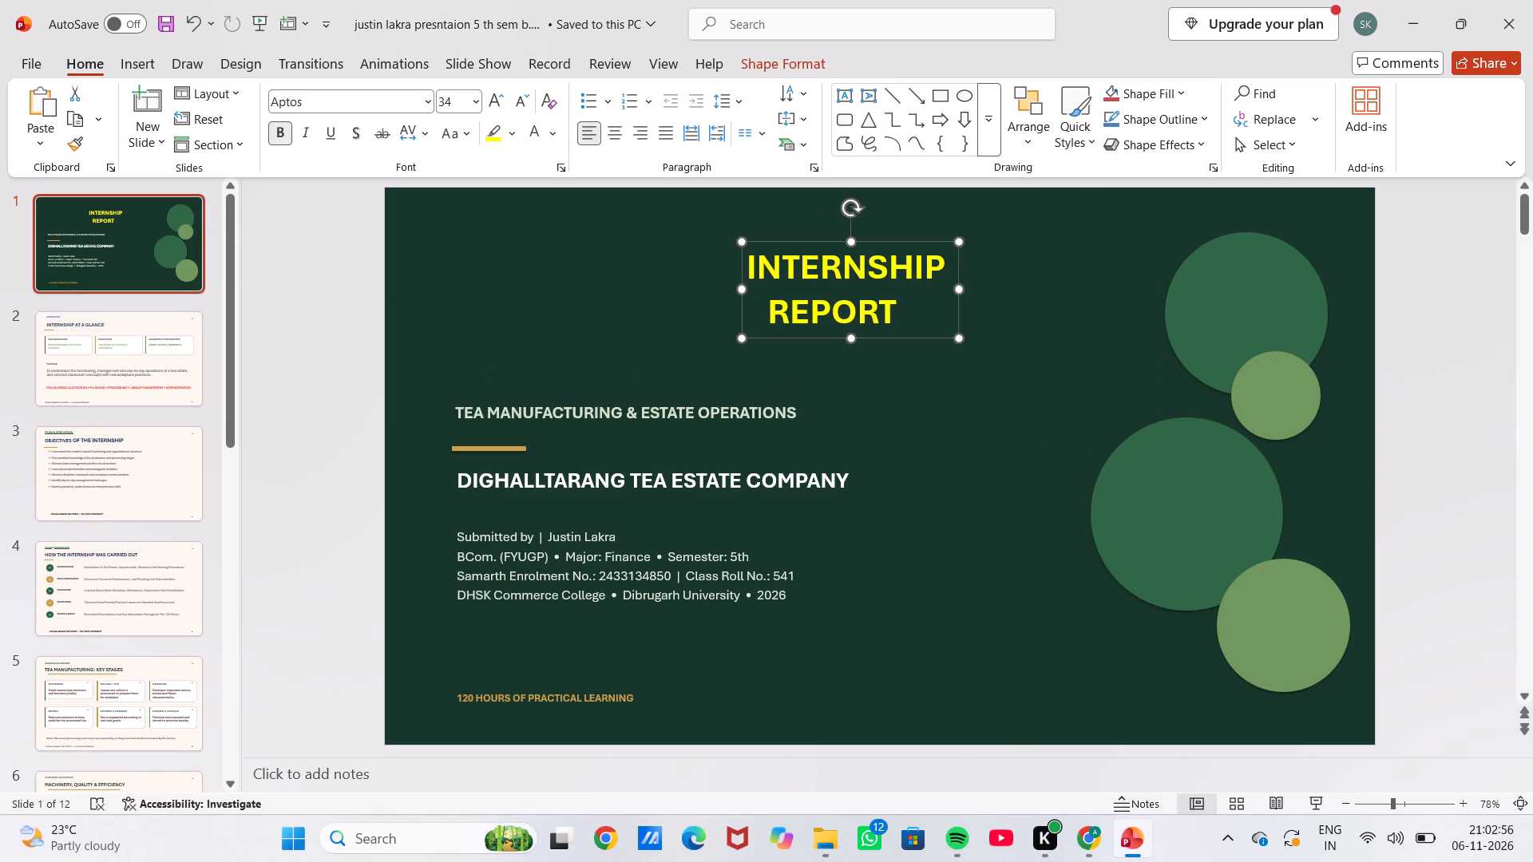
Centre-align the two-line "INTERNSHIP REPORT" title and remove the extra leading spaces before "REPORT".
drag(893, 314, 834, 297)
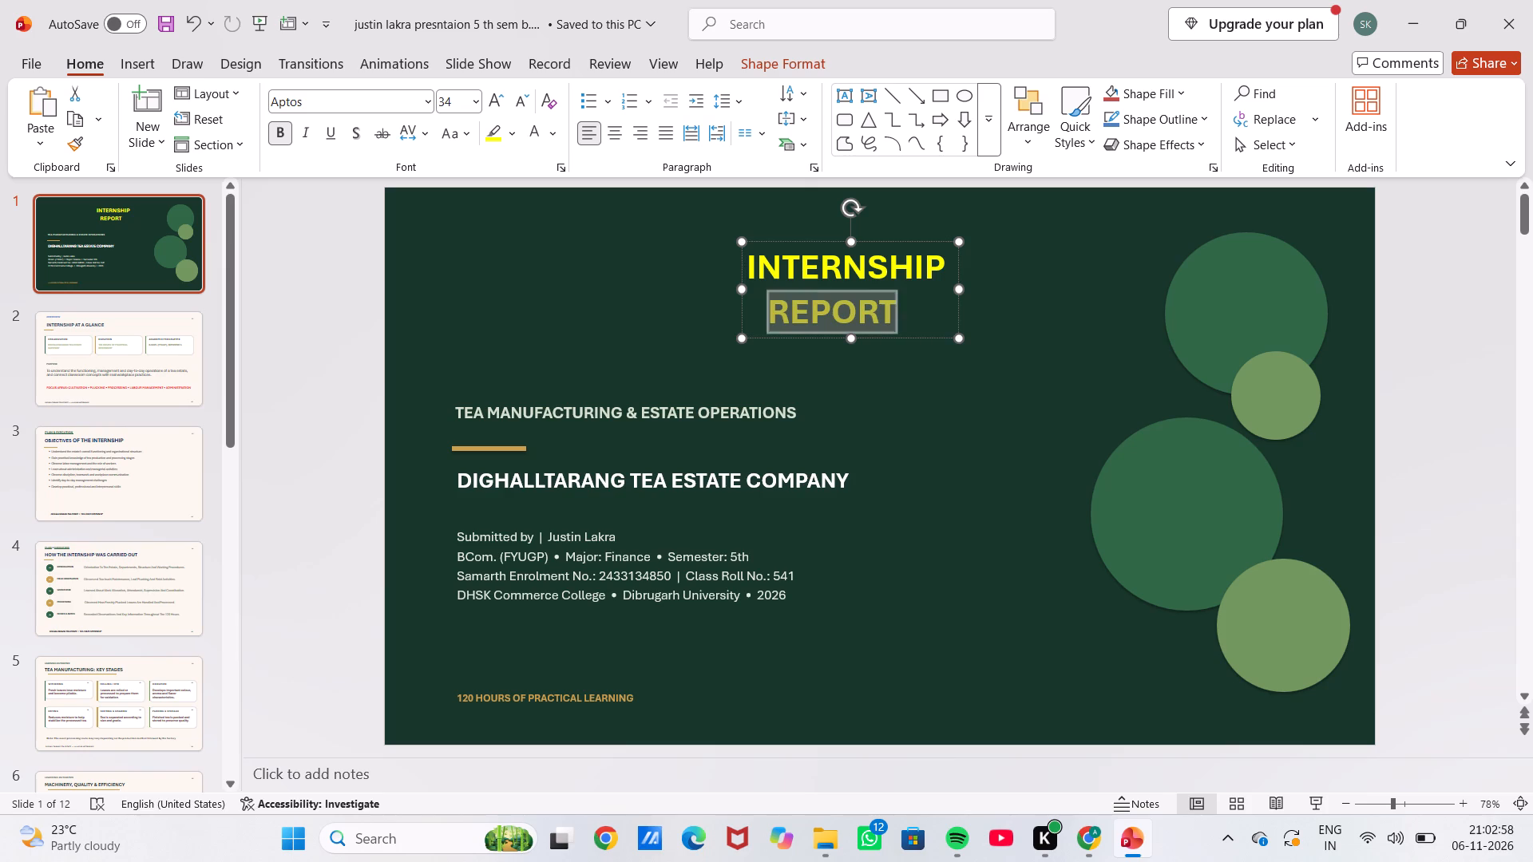
drag(834, 297, 786, 271)
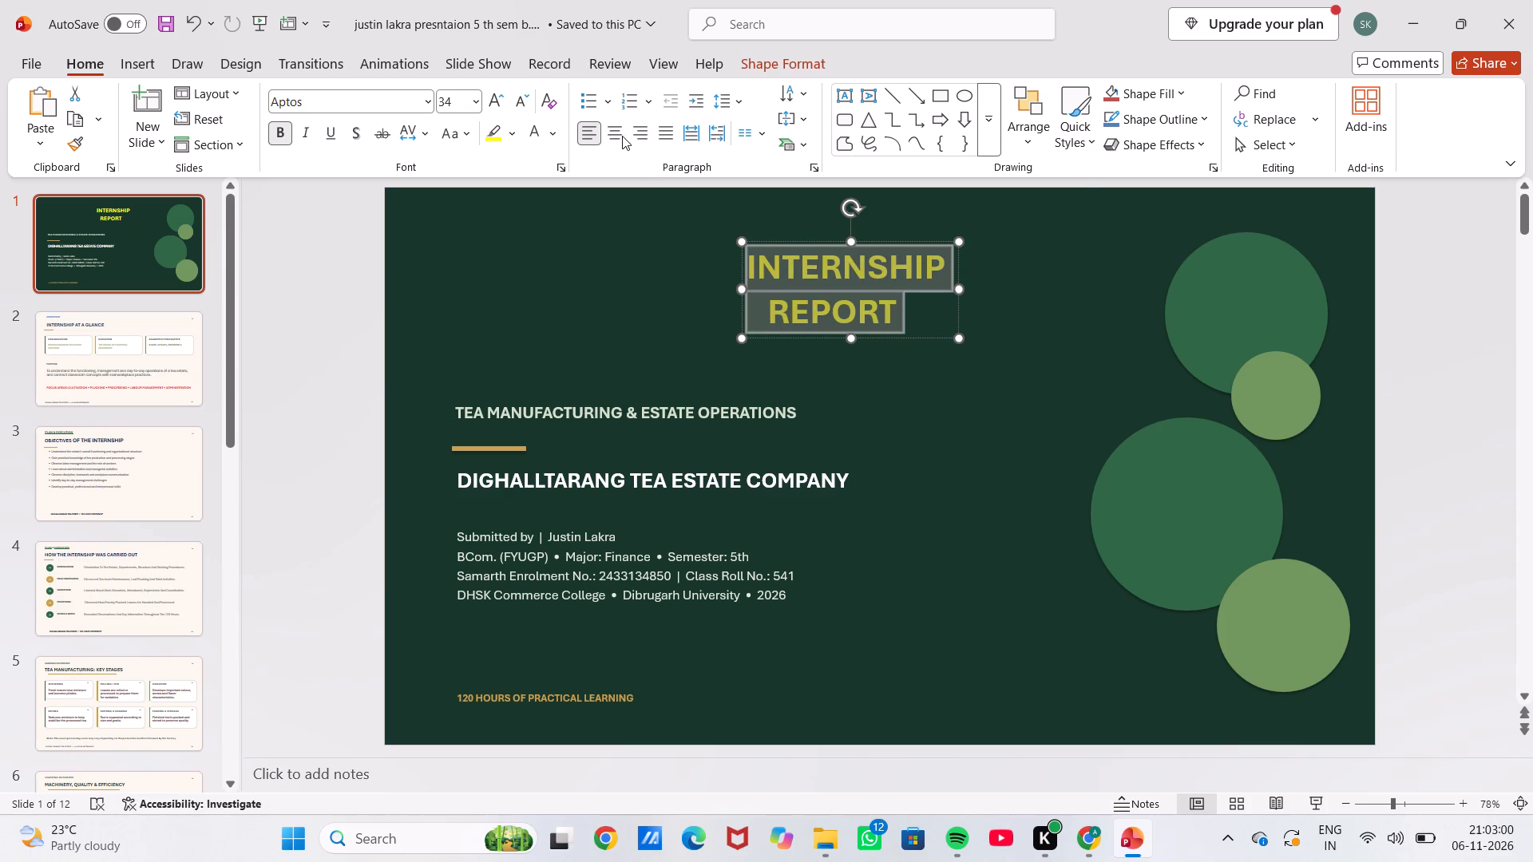
click(618, 134)
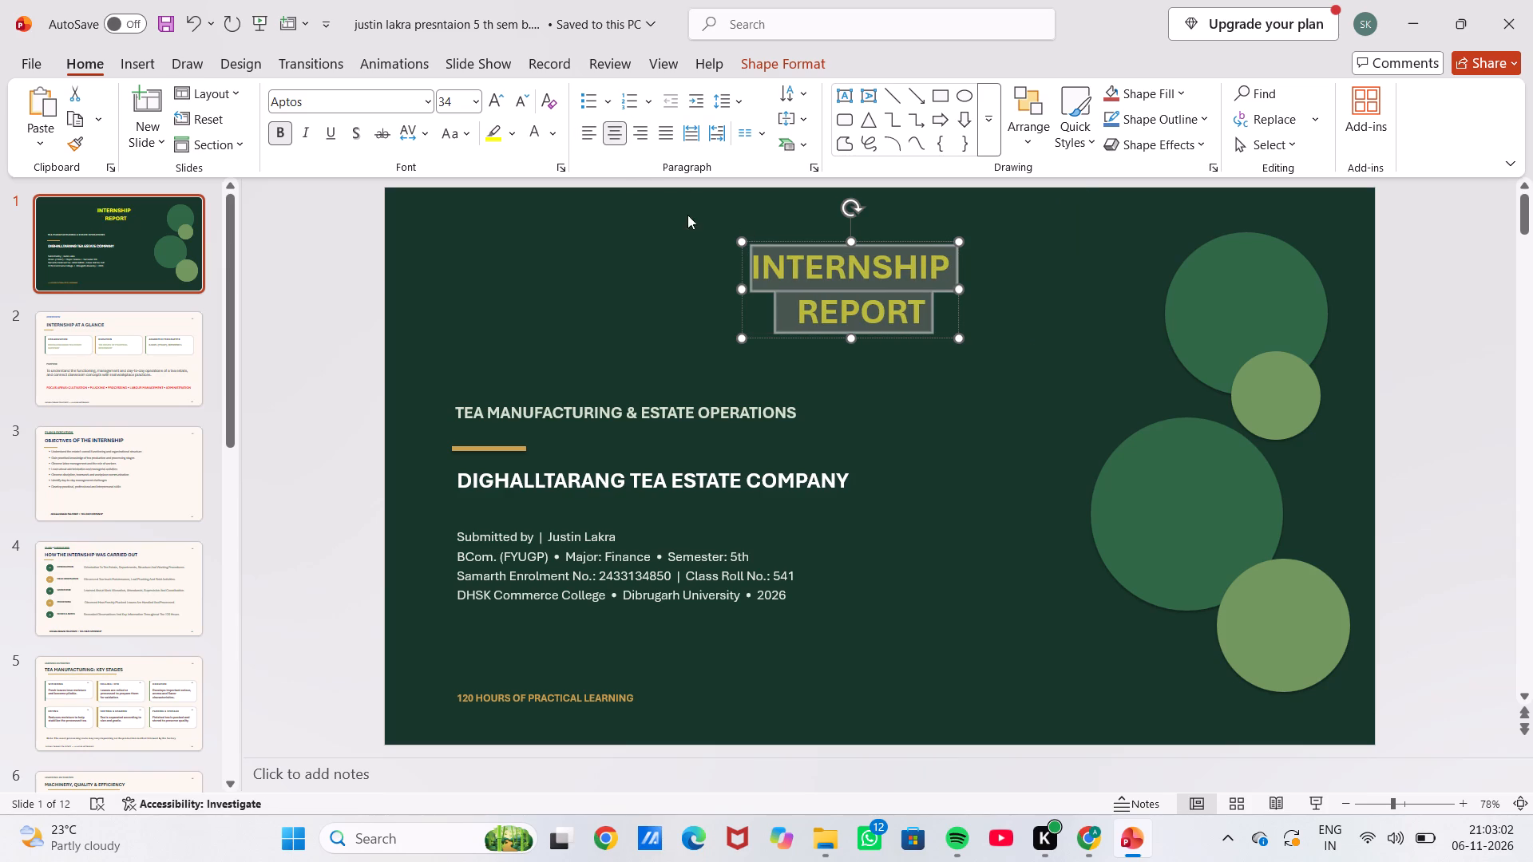
click(727, 330)
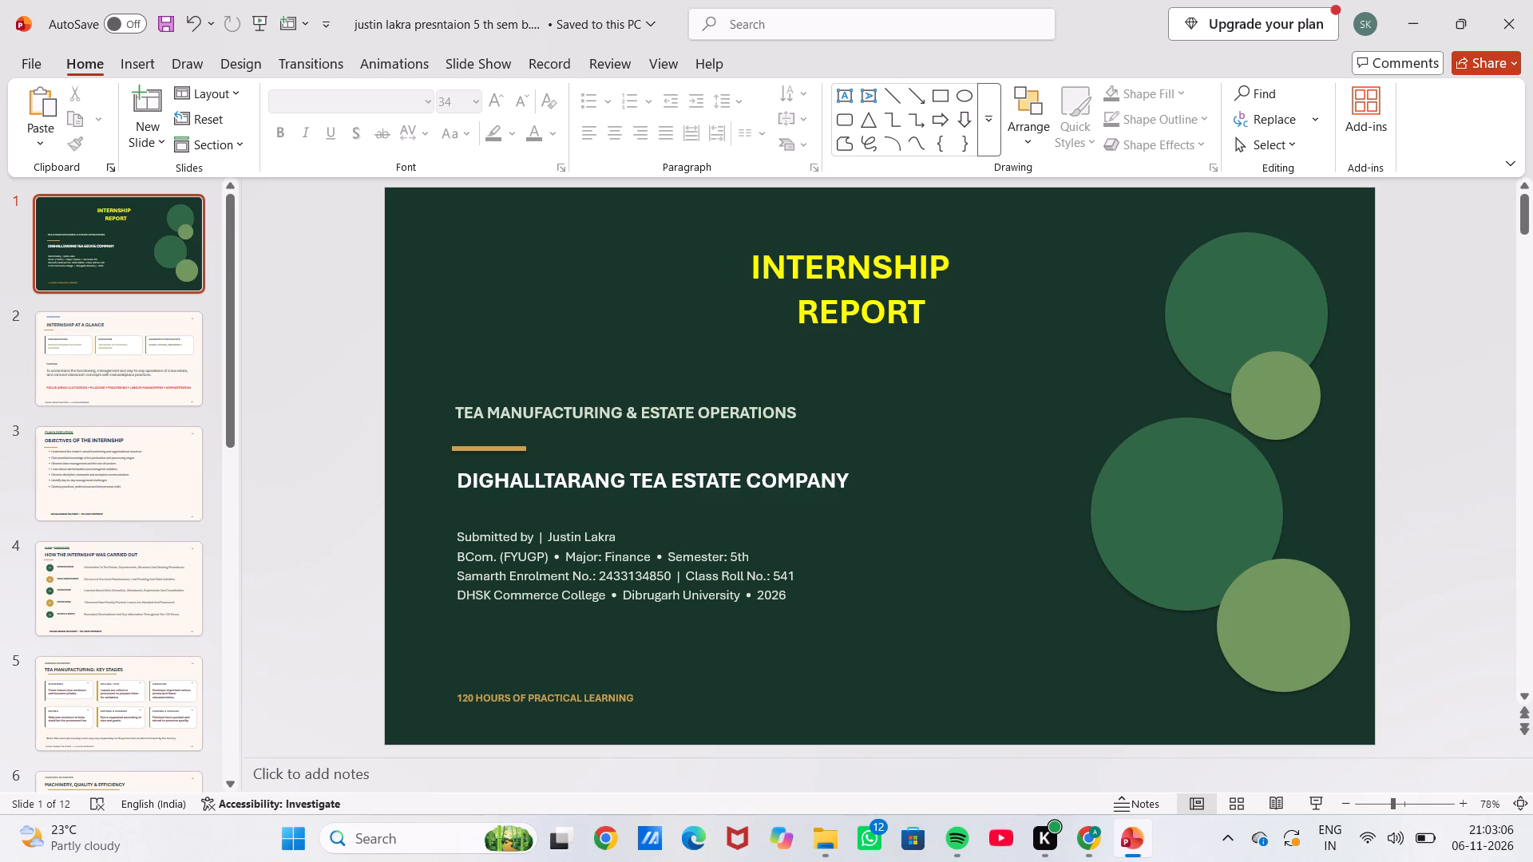
click(795, 315)
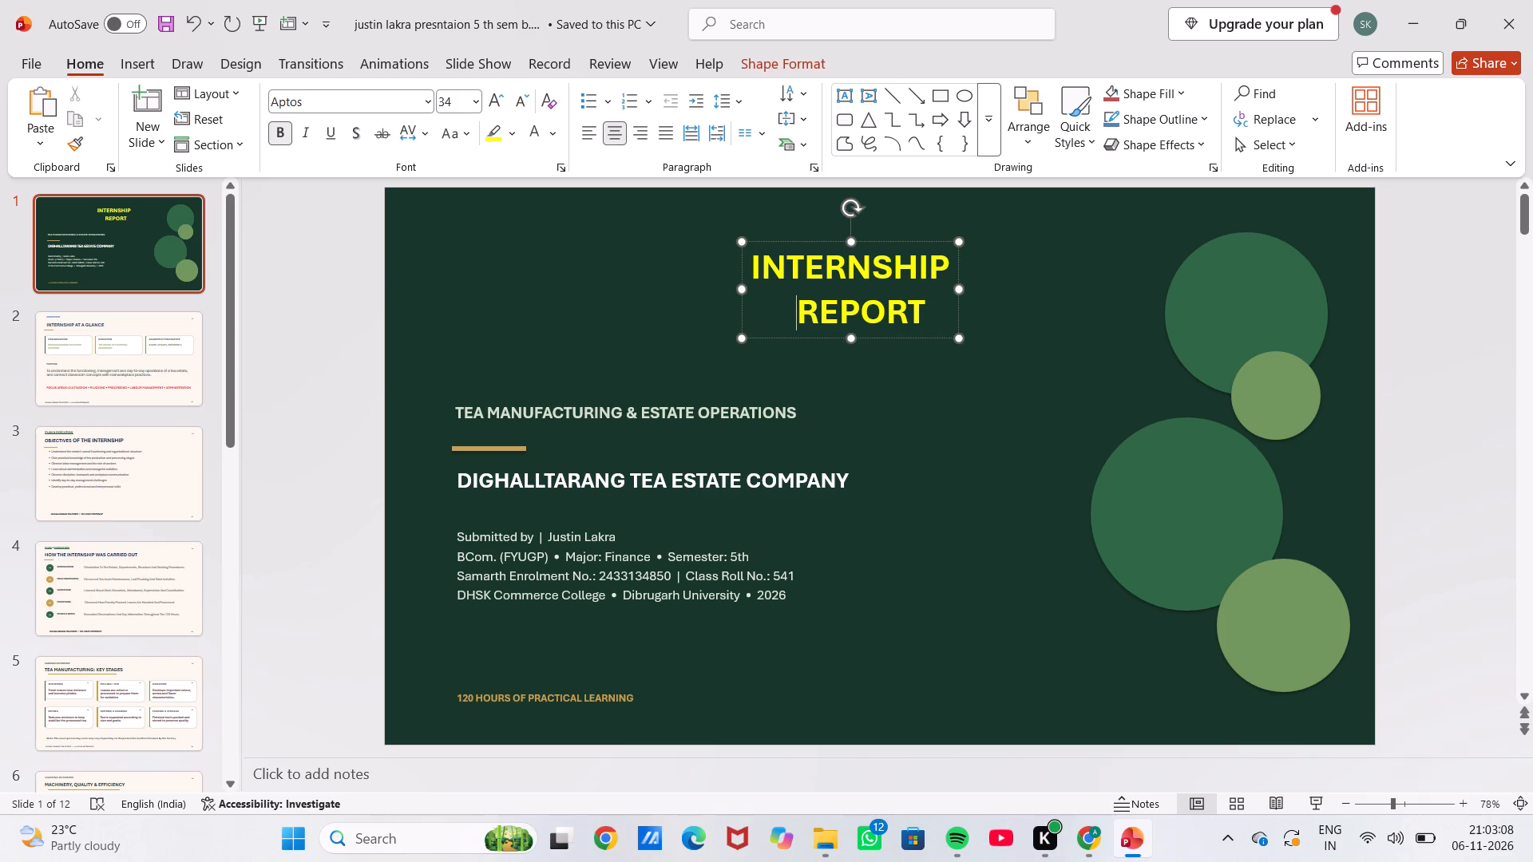
key(BackSpace)
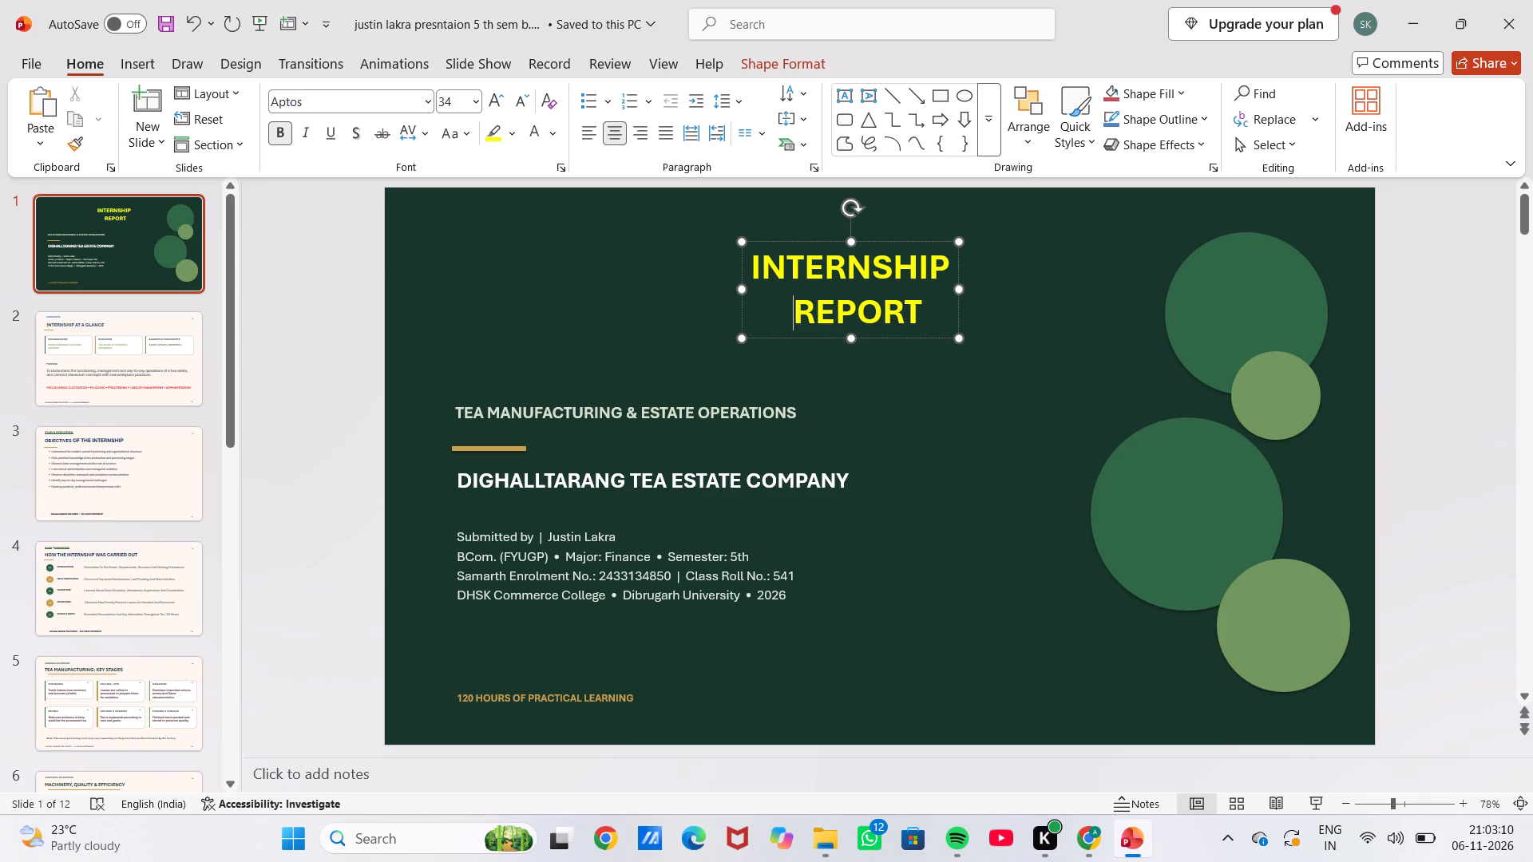
key(BackSpace)
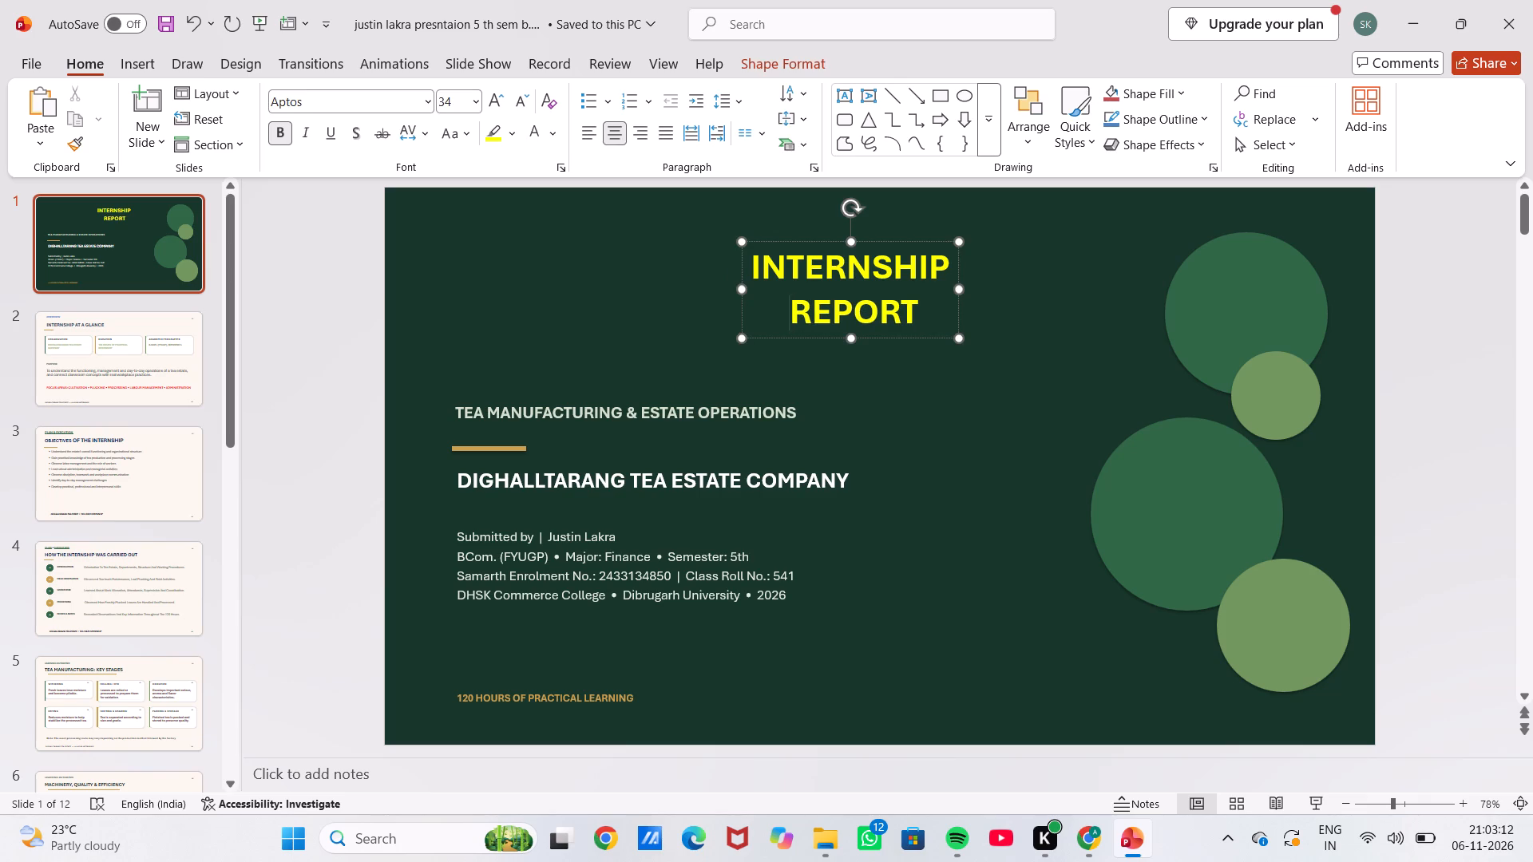
click(873, 441)
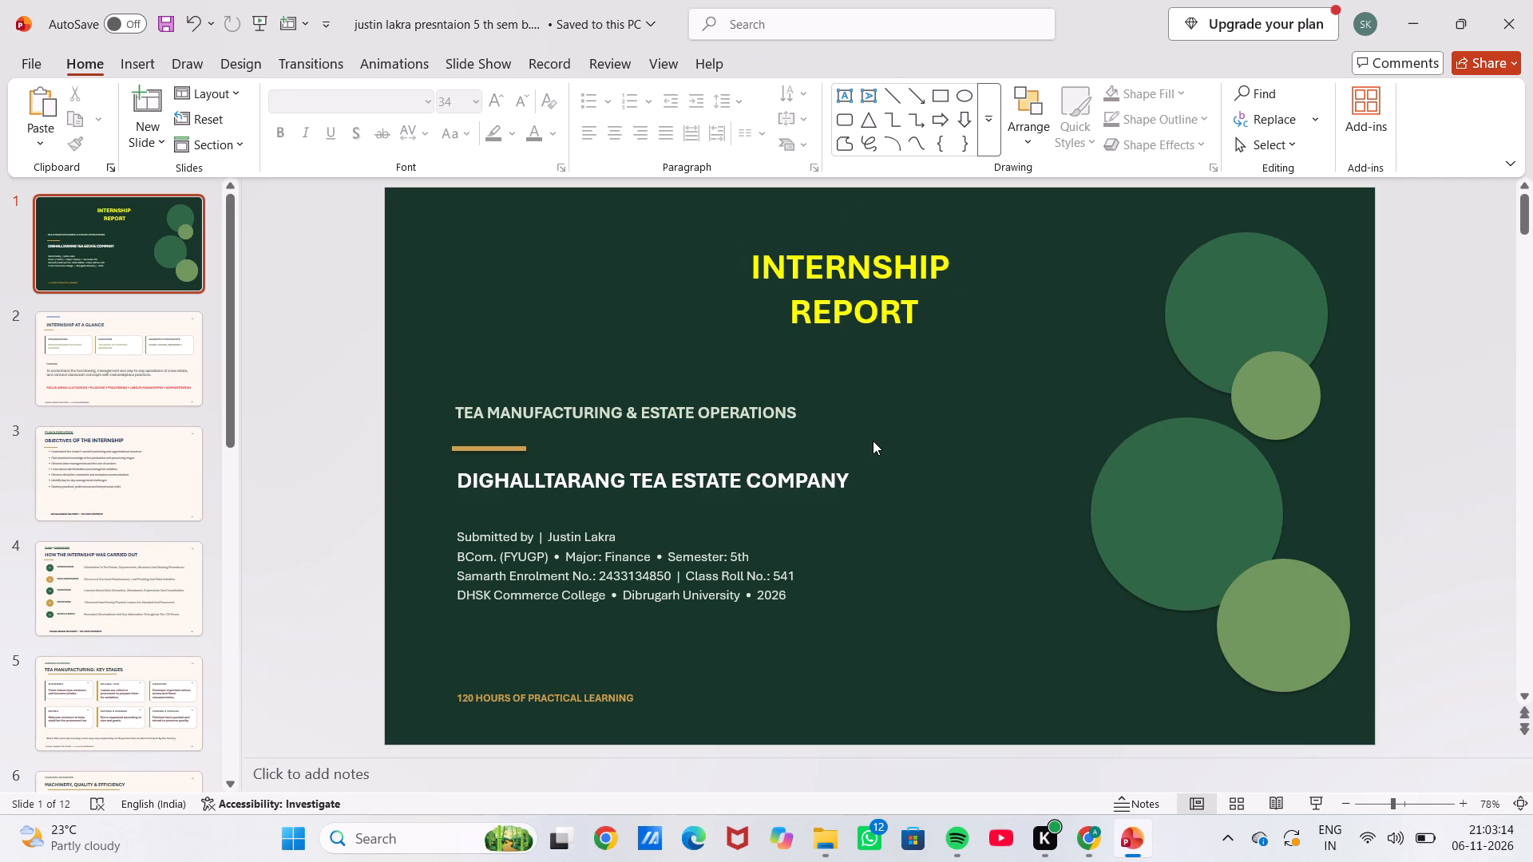
Shift the "INTERNSHIP REPORT" title slightly further right on slide 1.
click(747, 261)
drag(748, 261, 768, 264)
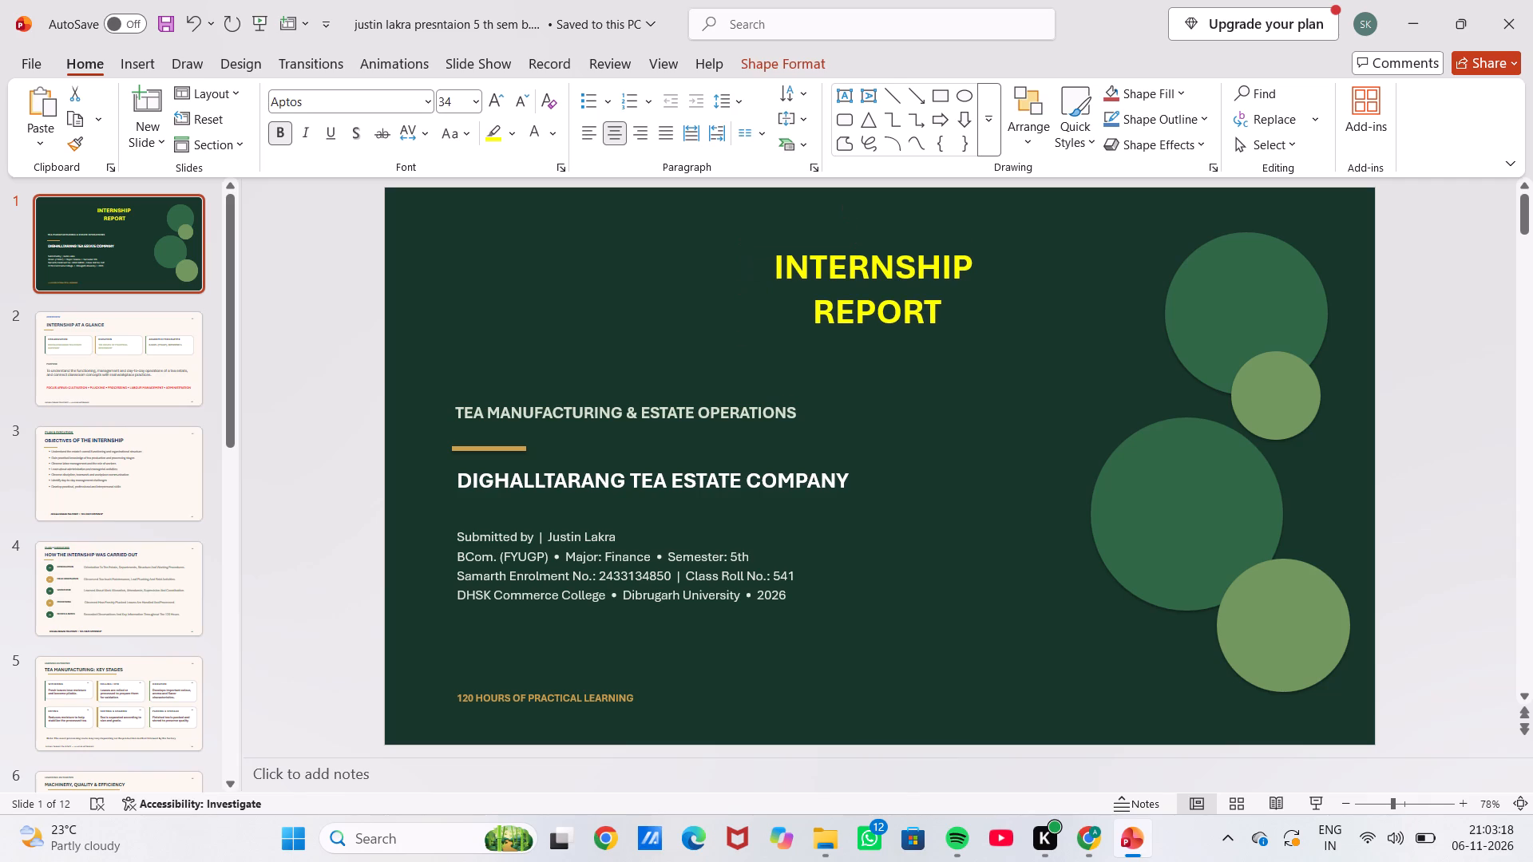
drag(768, 264, 766, 263)
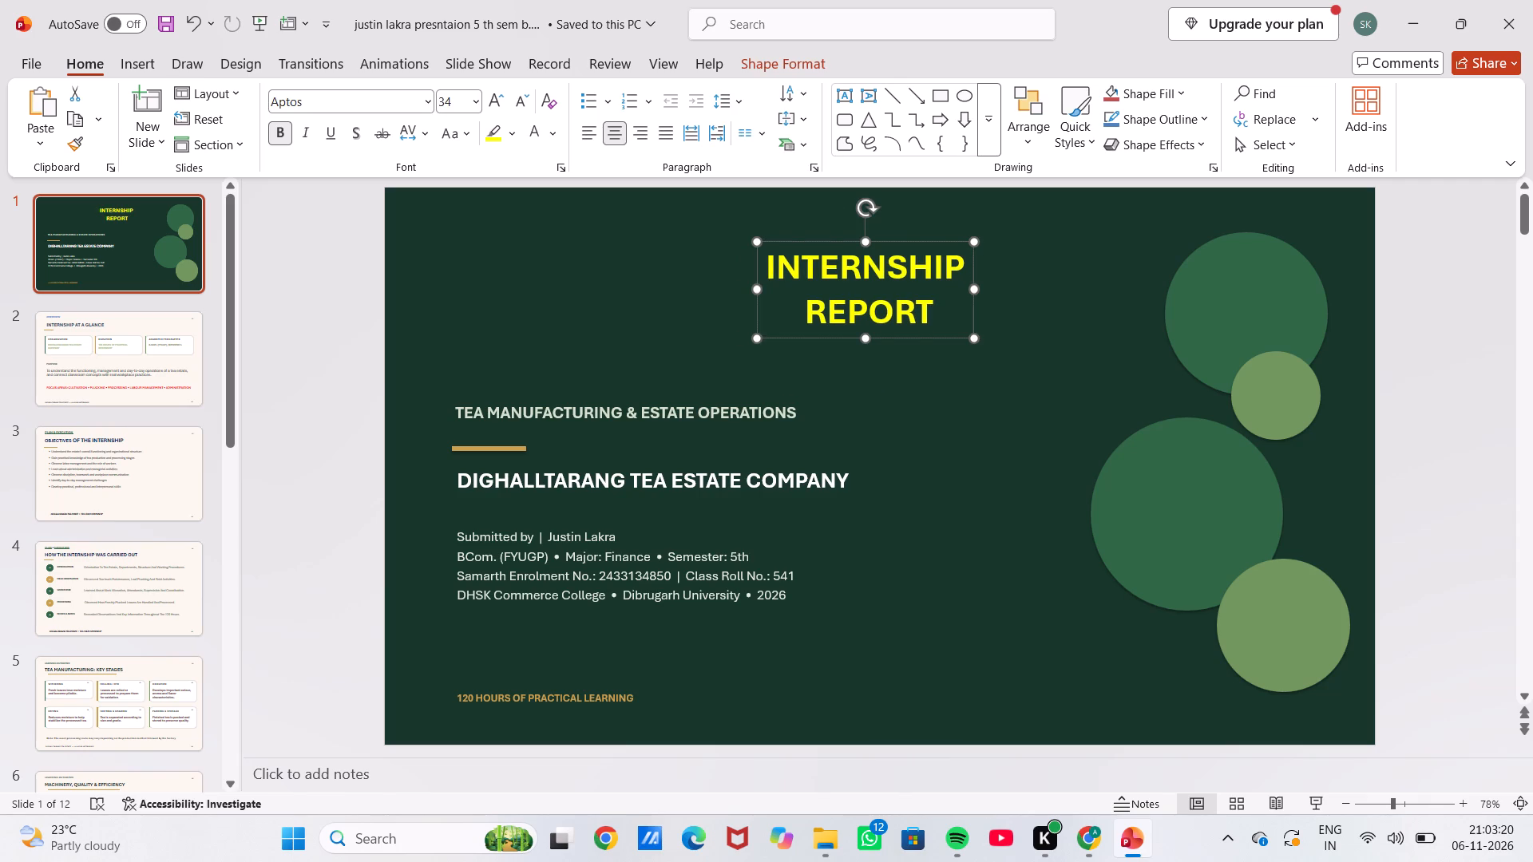
Set the "INTERNSHIP REPORT" title text to size 32.
drag(767, 265, 958, 316)
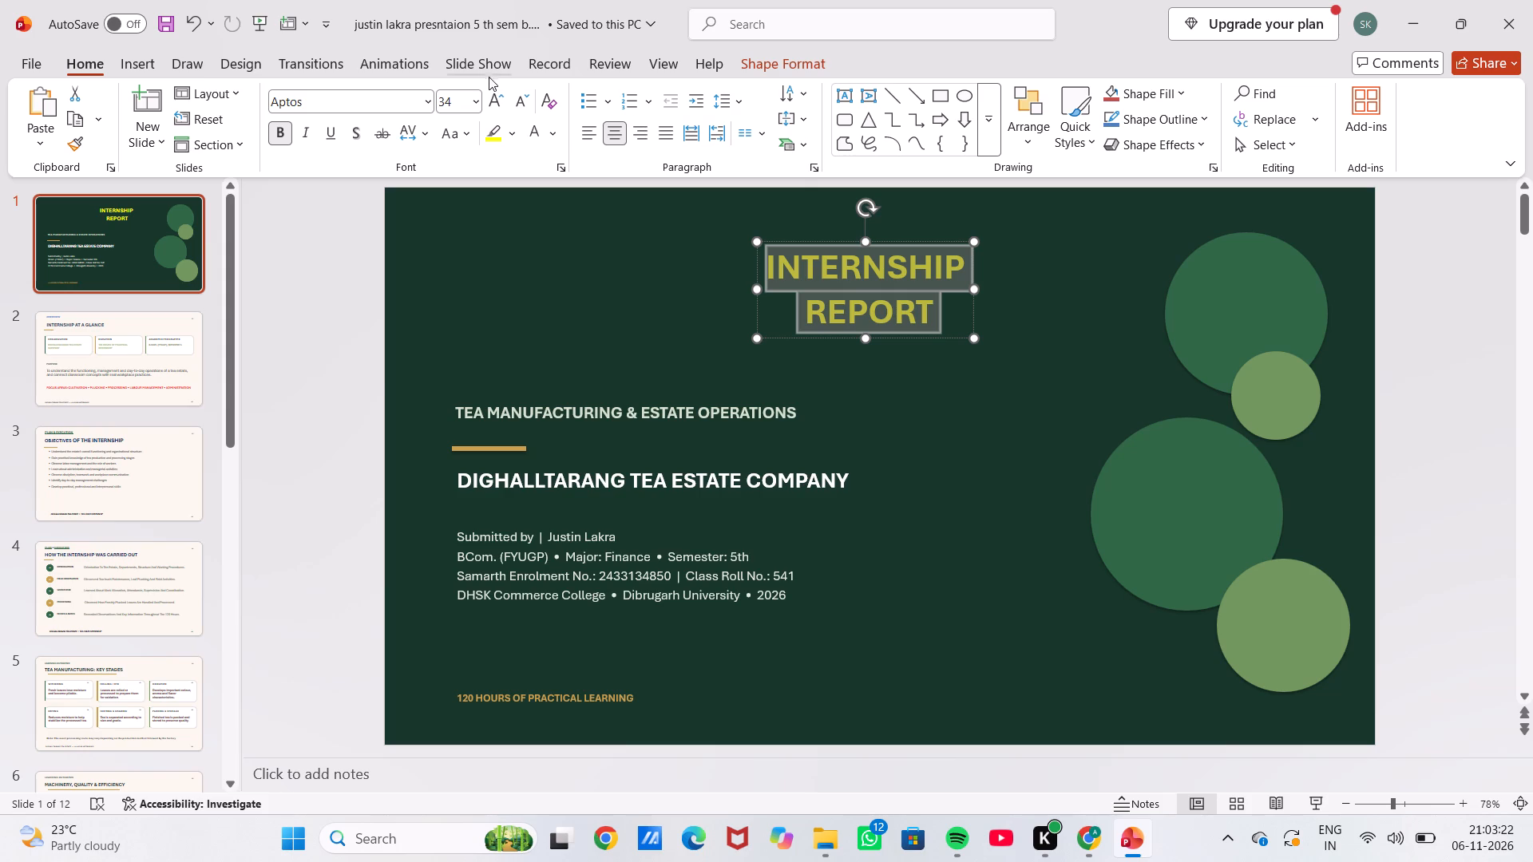
click(501, 95)
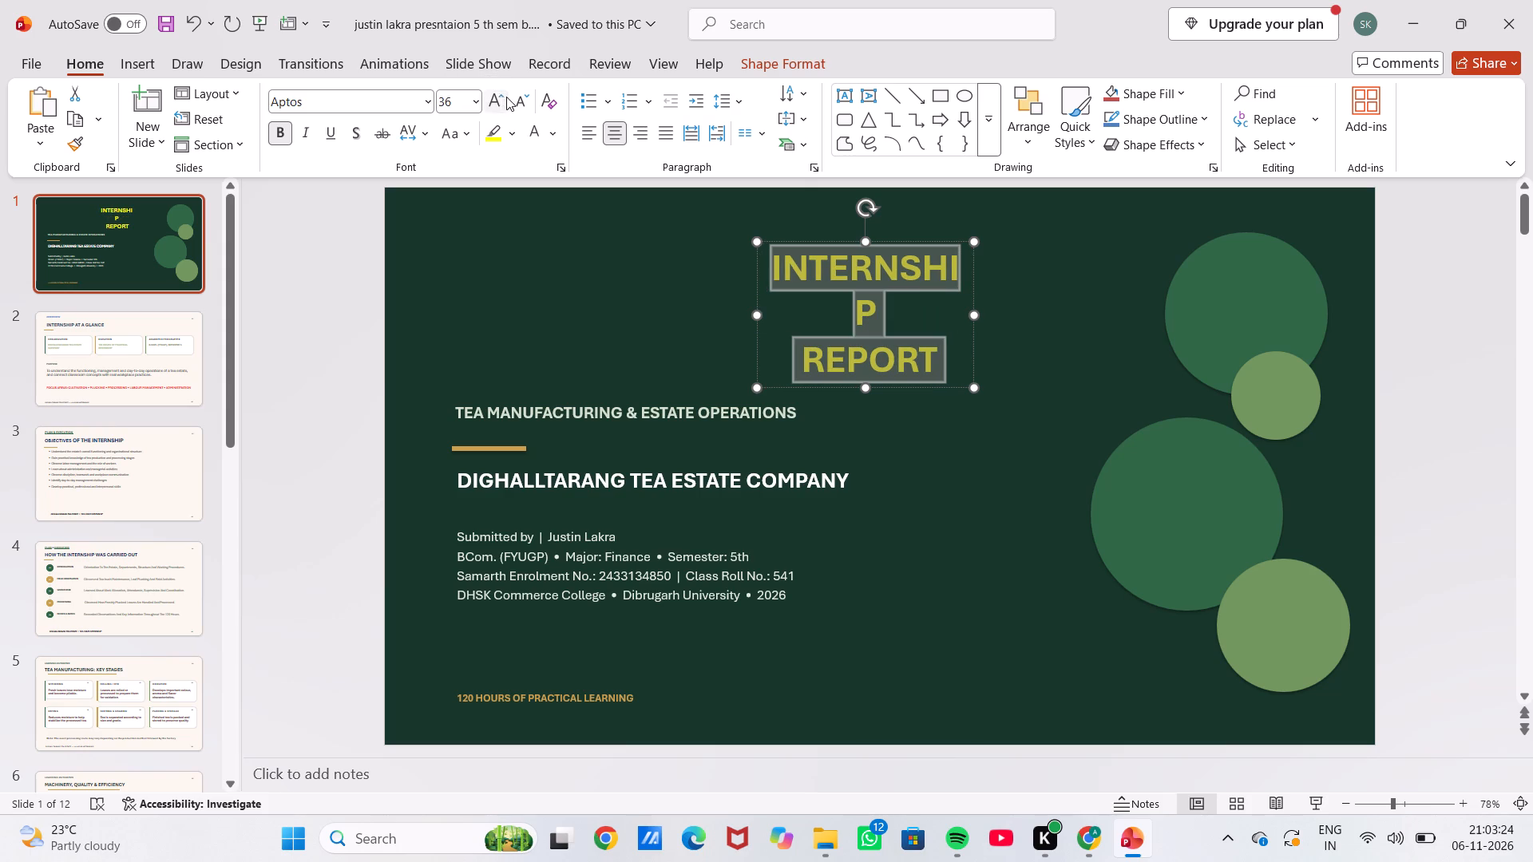
click(517, 100)
click(476, 104)
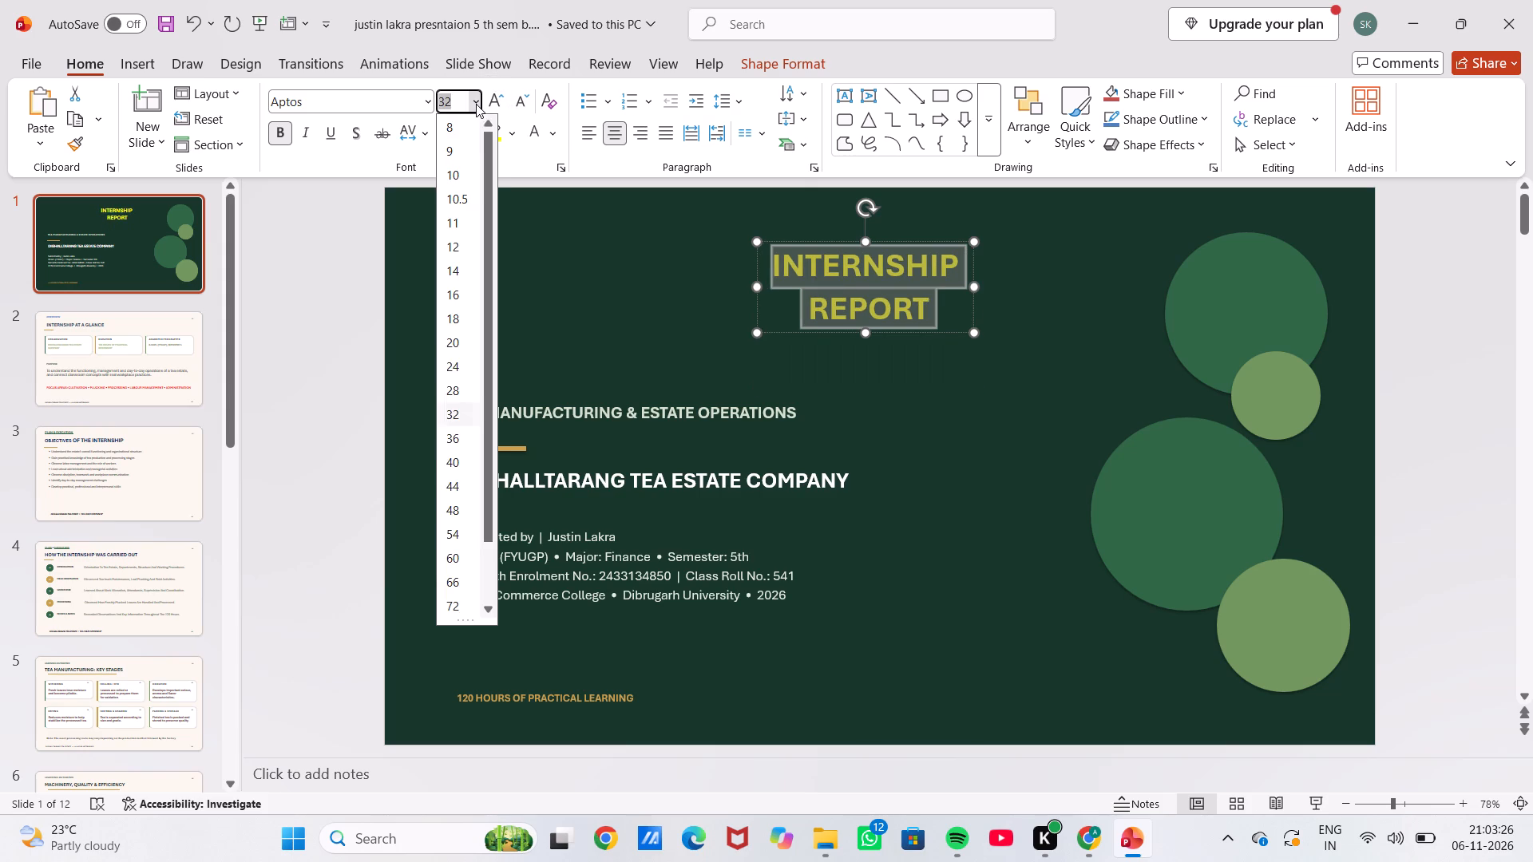
click(458, 413)
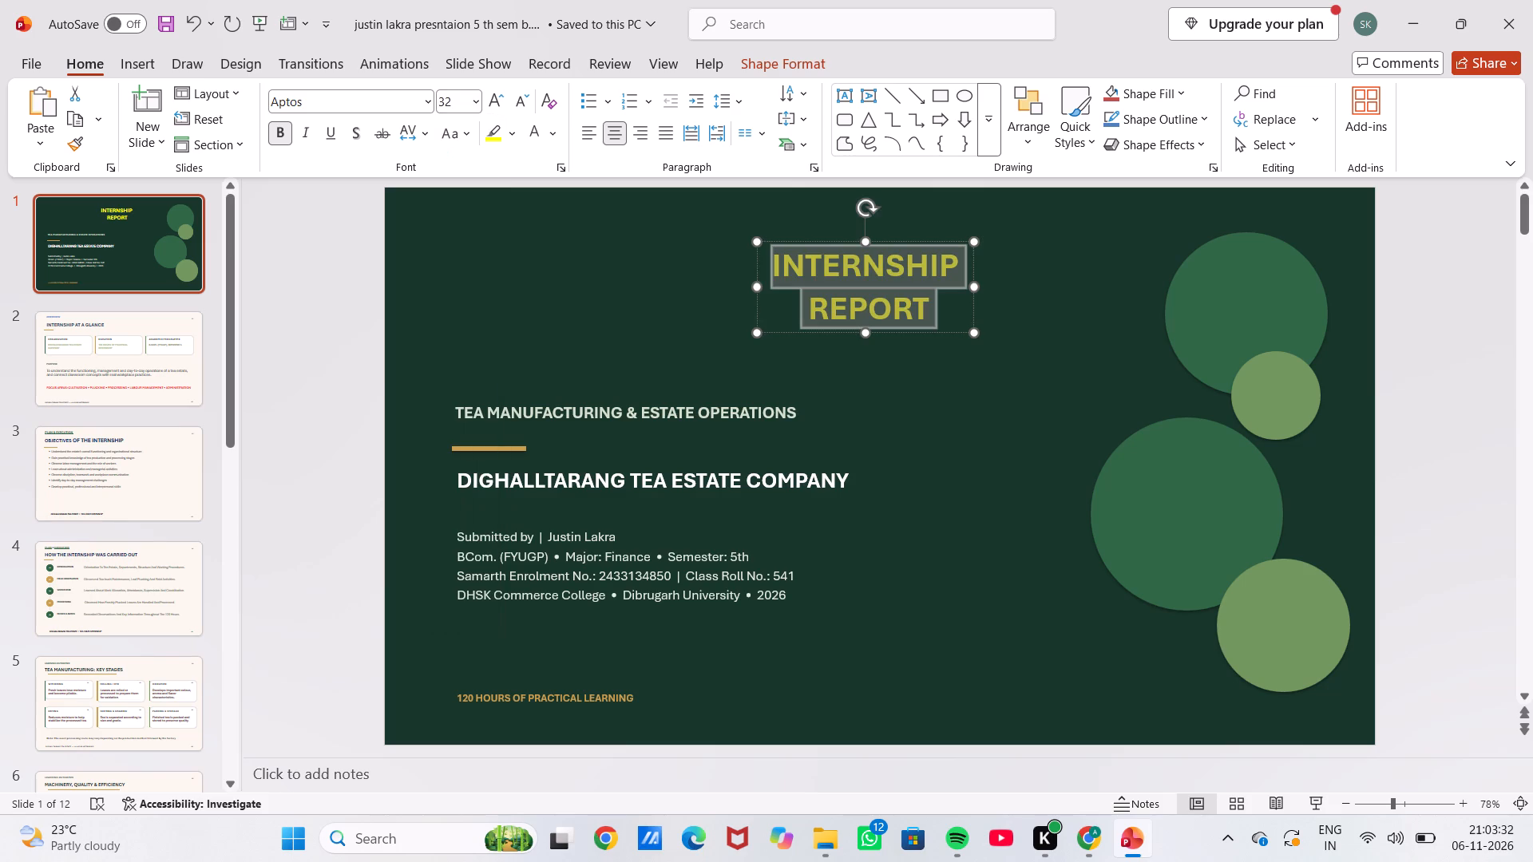
click(558, 378)
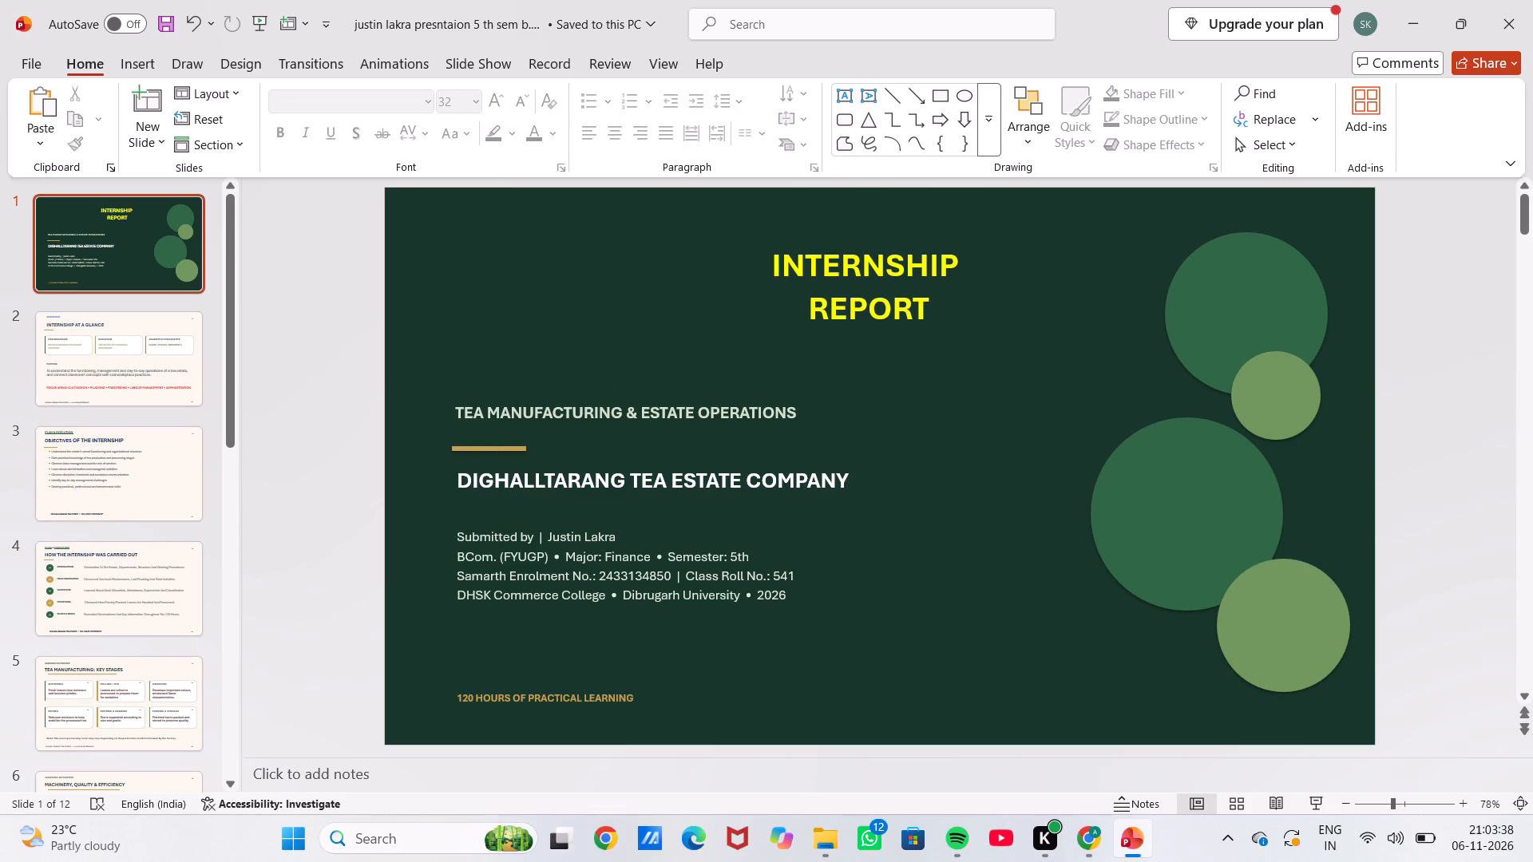
Format the "TEA MANUFACTURING & ESTATE OPERATIONS" subtitle on slide 1 as size 20 bold italic without underline.
drag(459, 410, 792, 404)
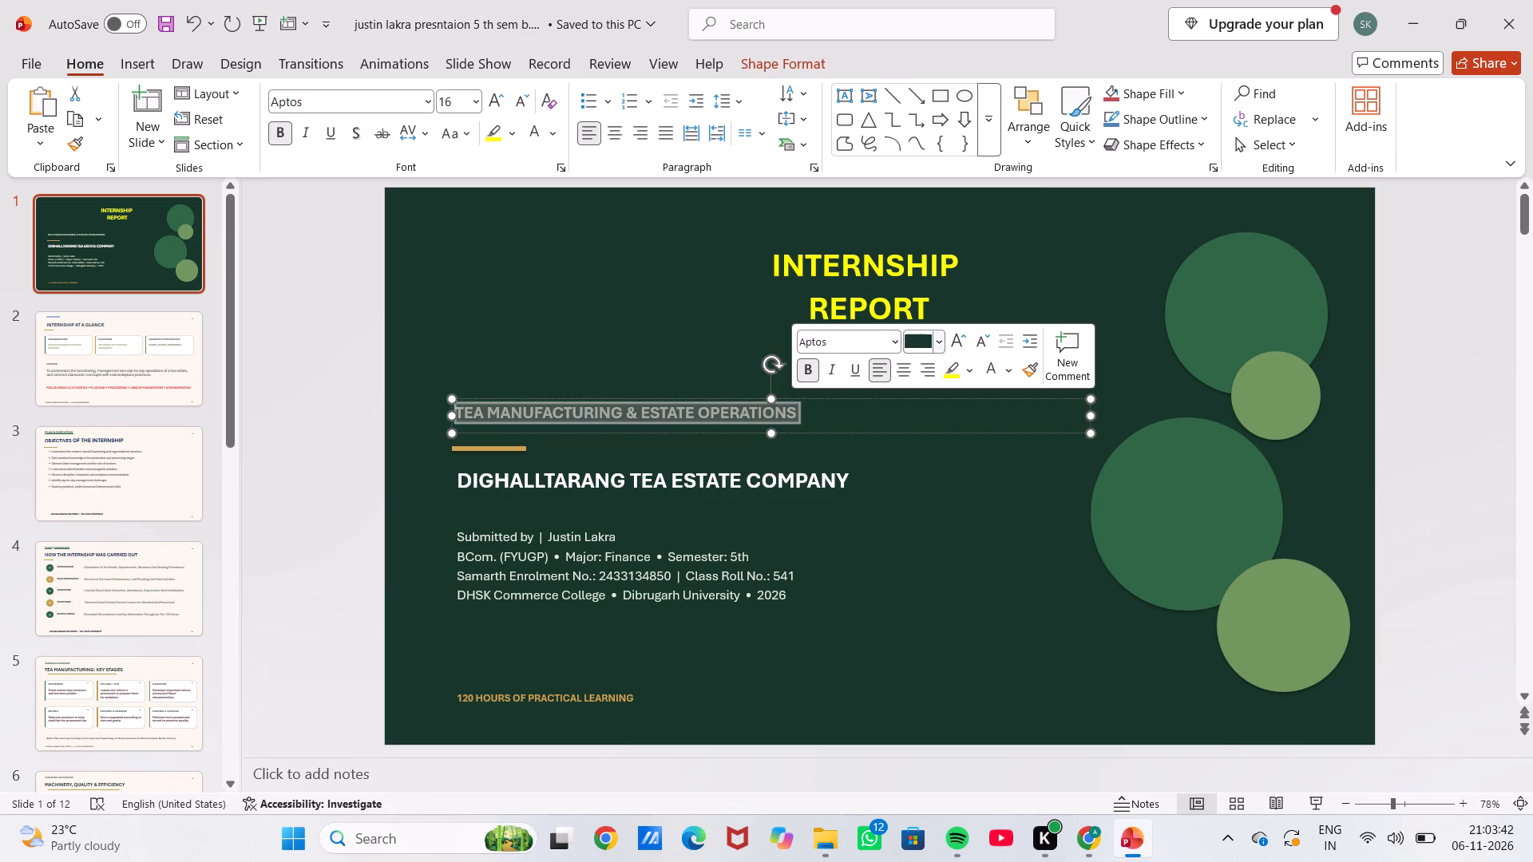
click(953, 341)
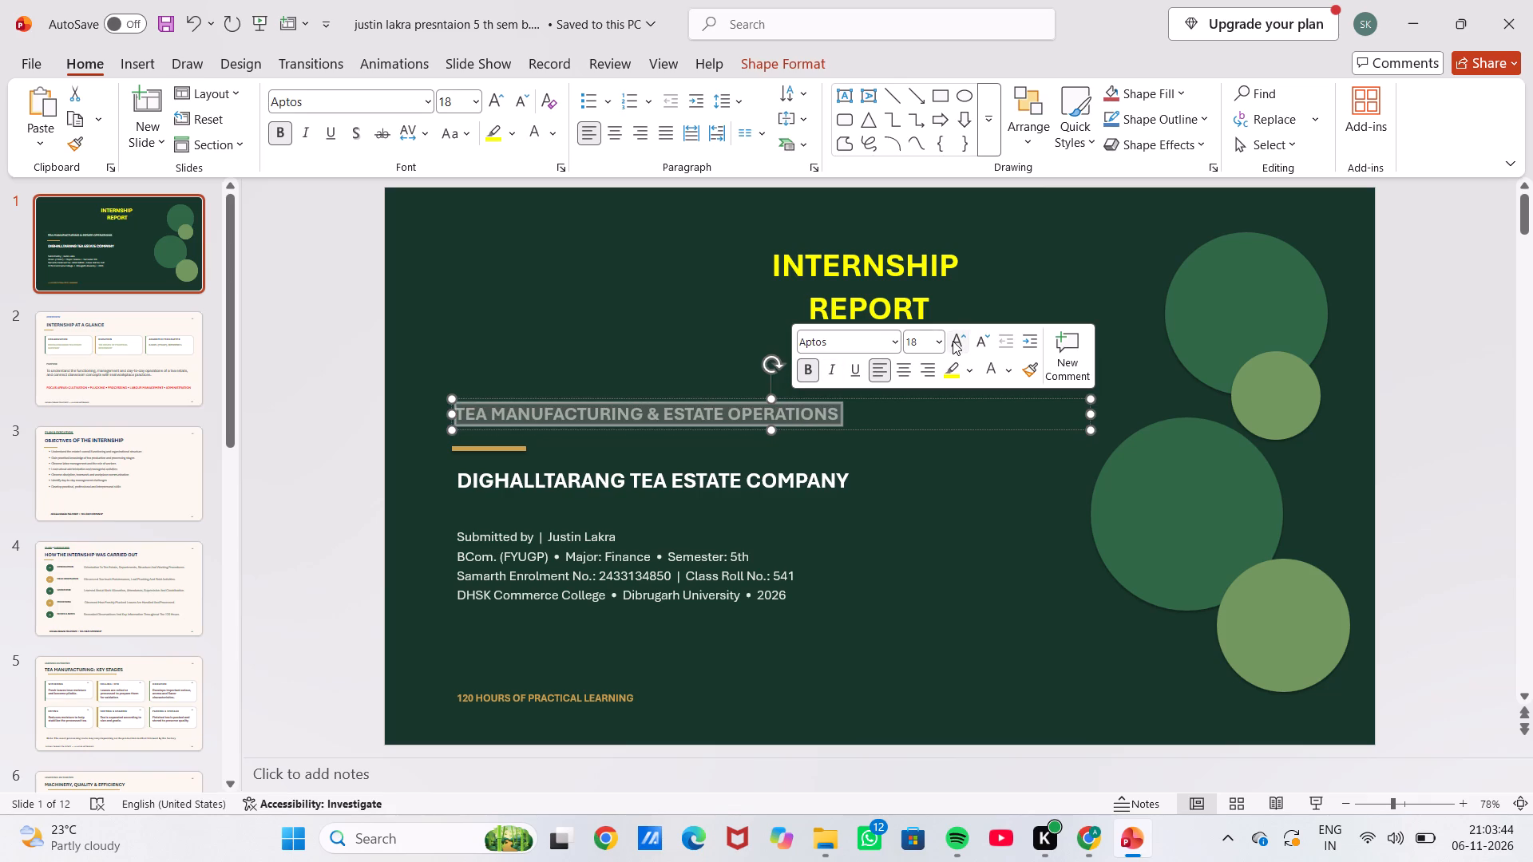
click(953, 341)
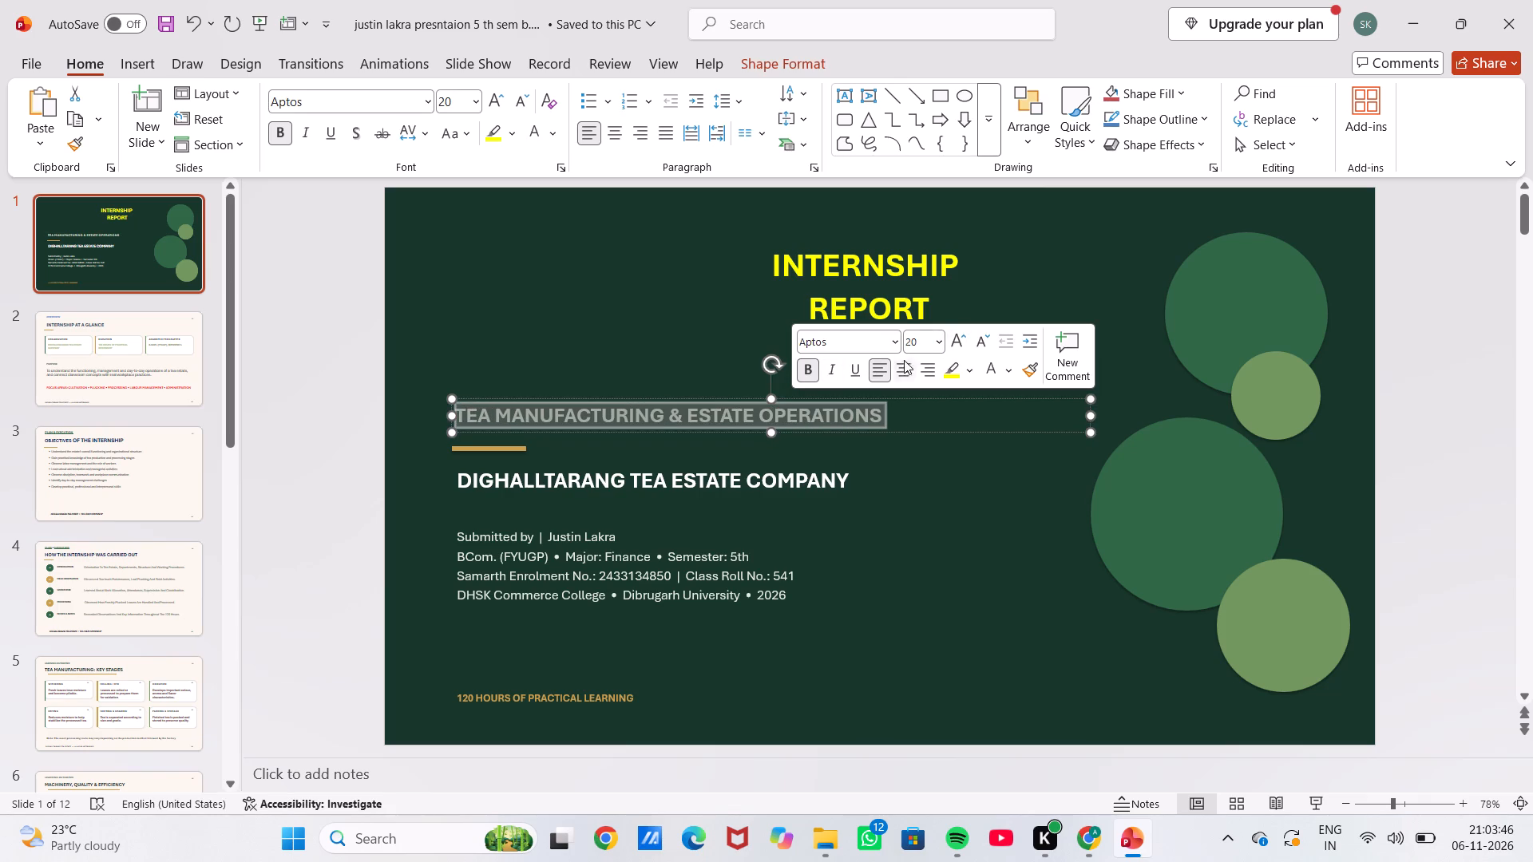
click(814, 370)
click(814, 370)
click(838, 367)
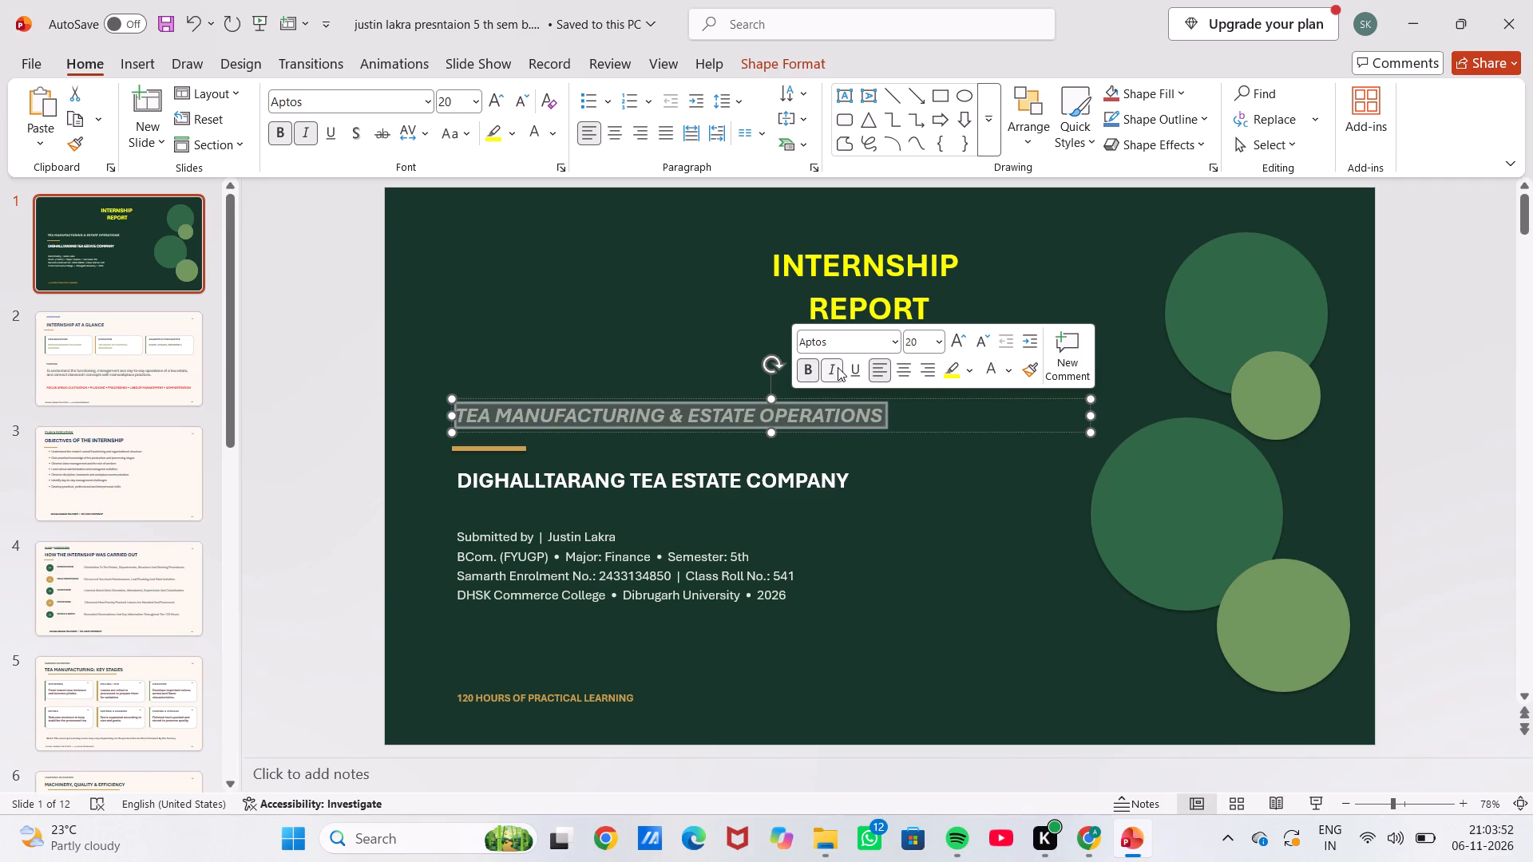
double_click(838, 367)
click(858, 366)
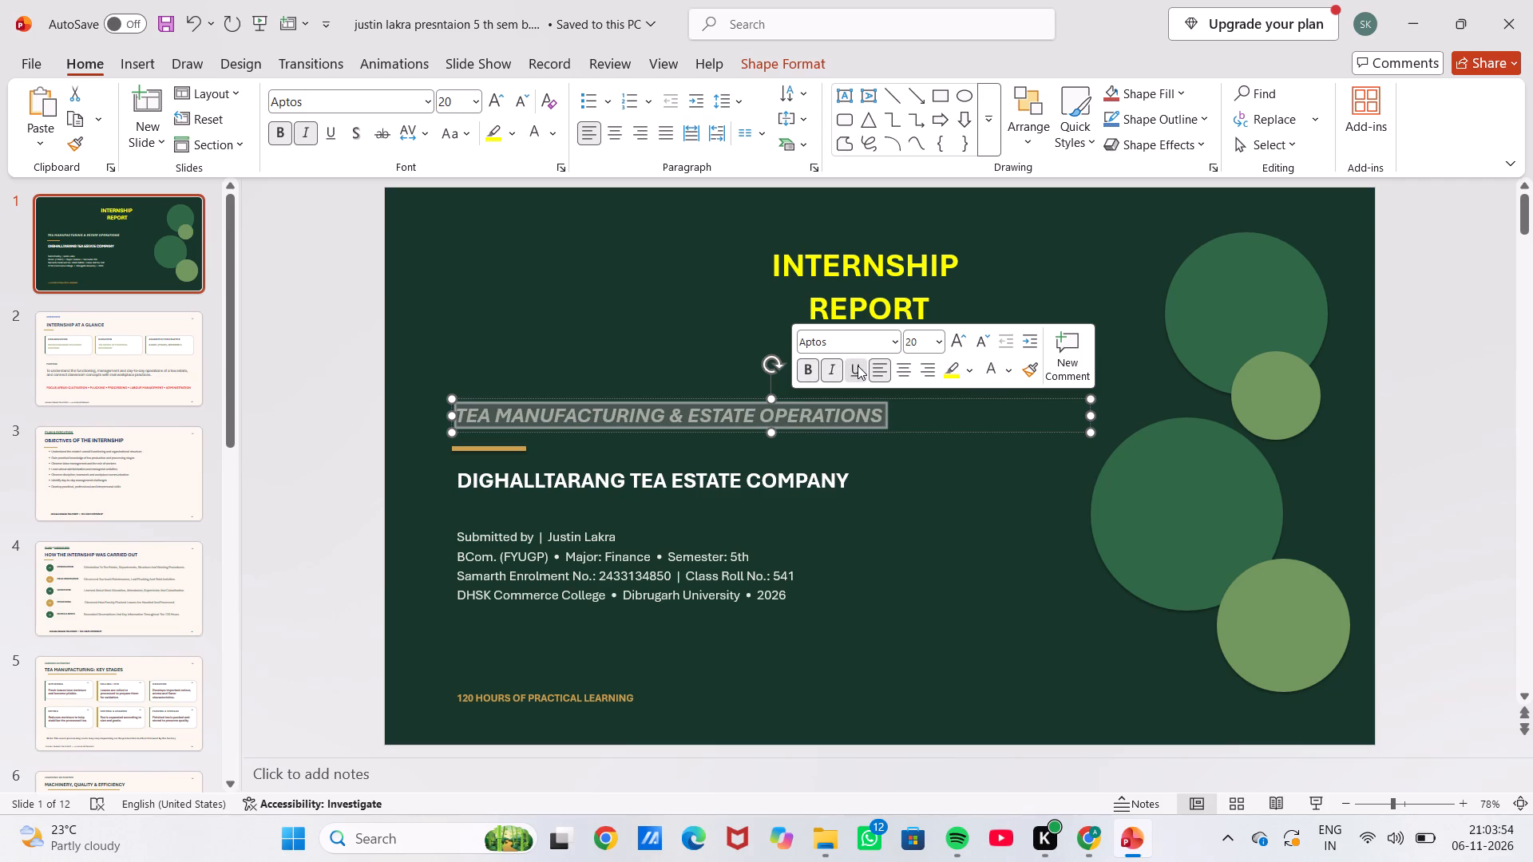
click(858, 366)
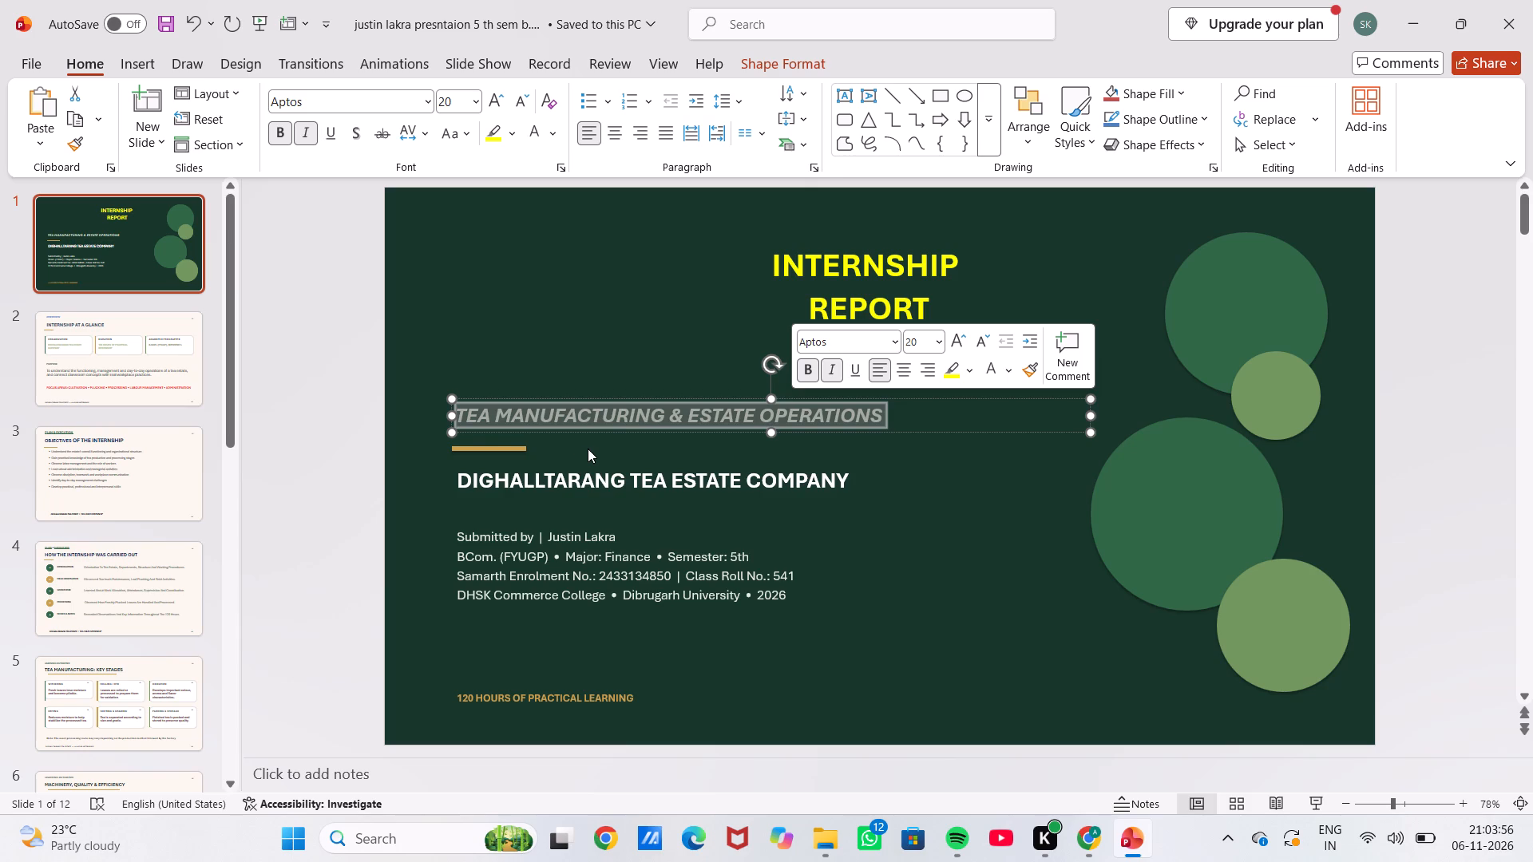
click(589, 448)
Shift the gold line slightly right on slide 1 and reshape it into a long, thin underline beneath most of the tea manufacturing subtitle.
drag(513, 452, 533, 452)
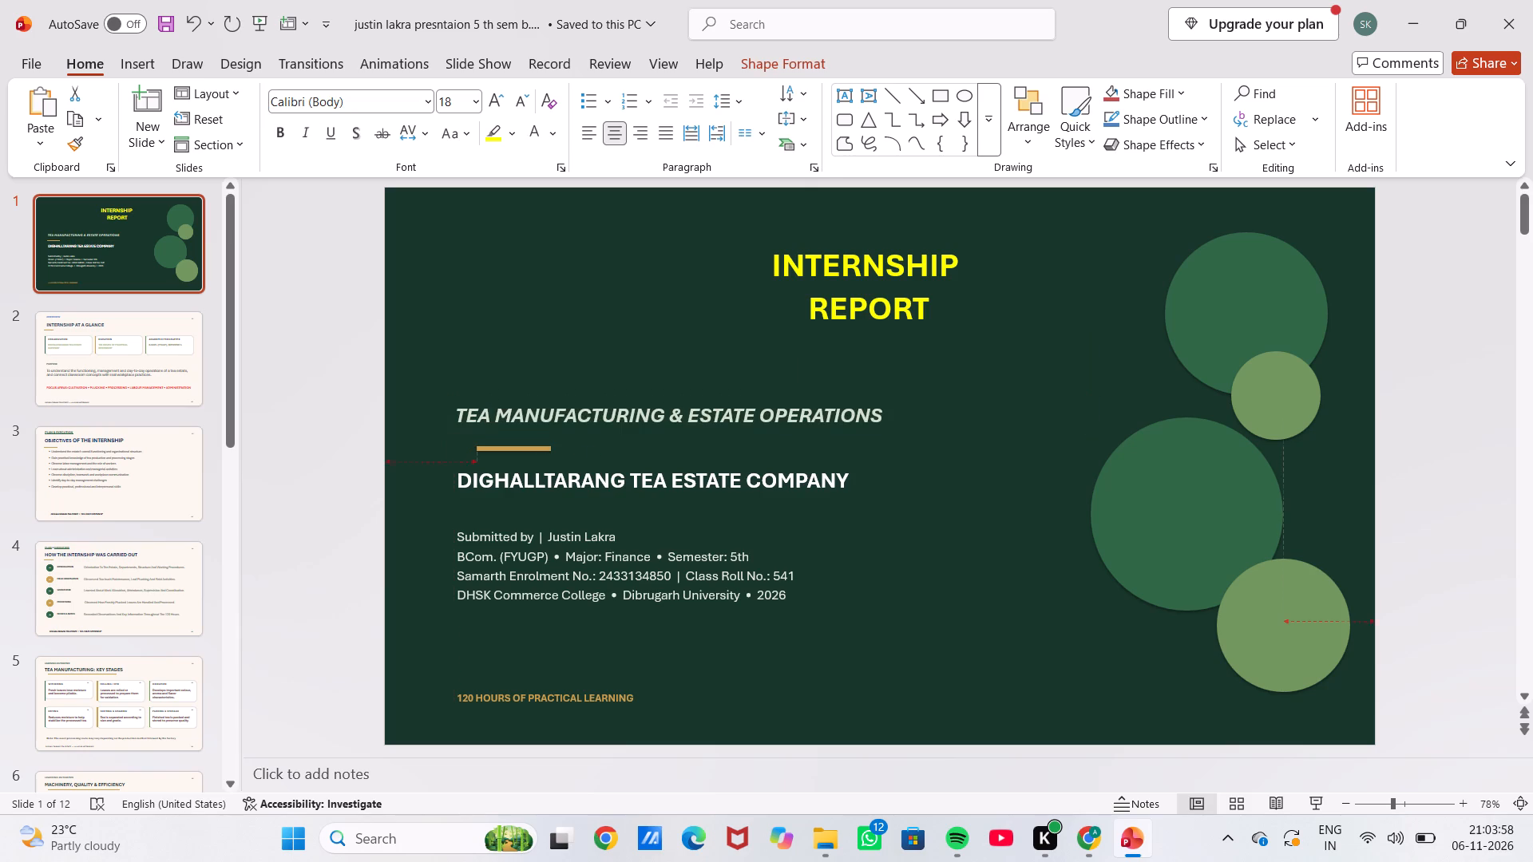
drag(533, 452, 538, 450)
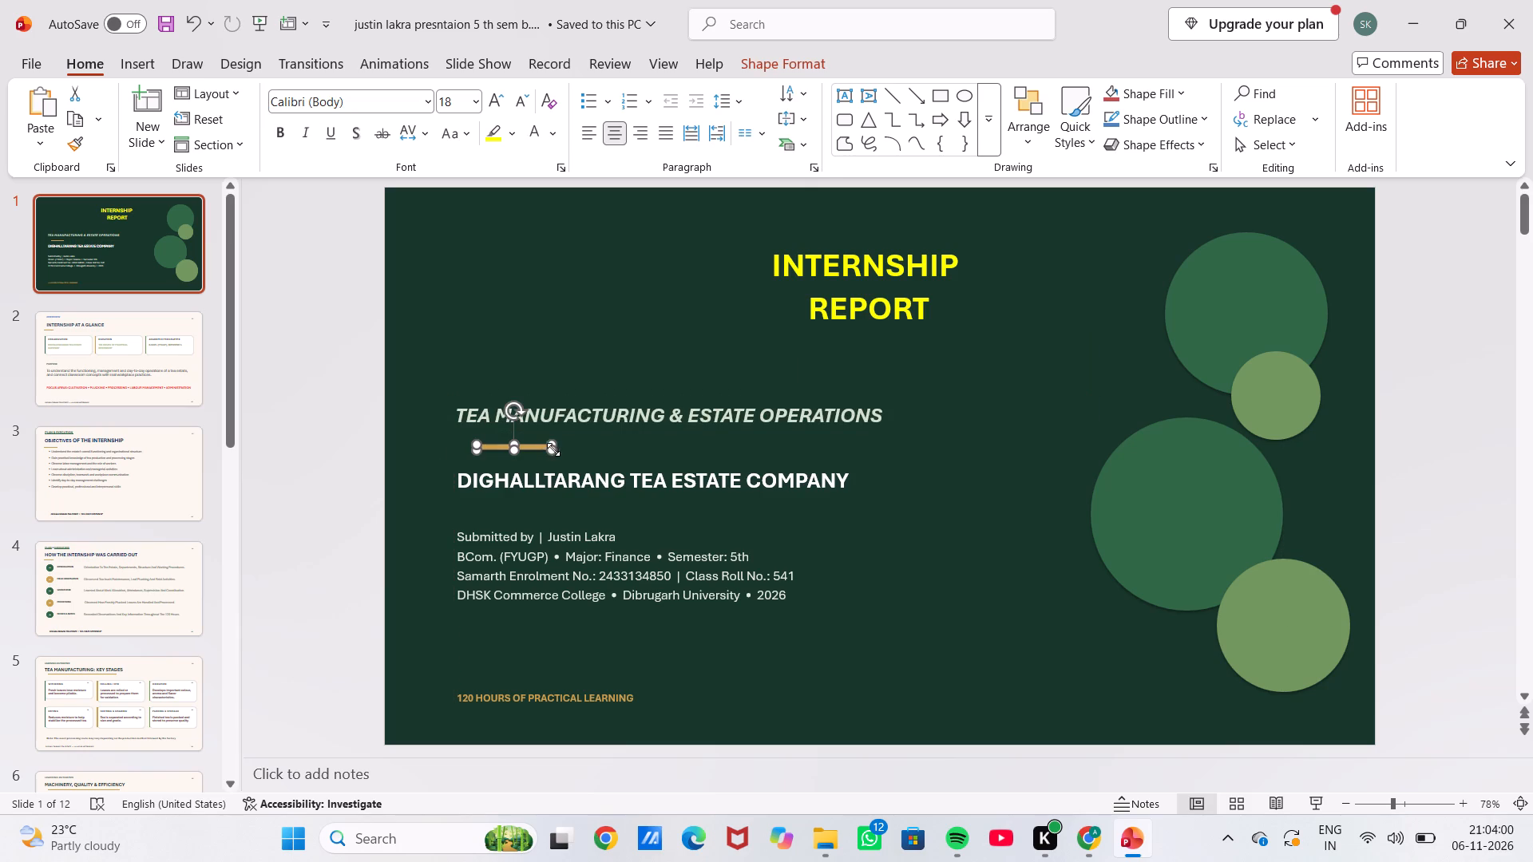
drag(553, 449, 807, 442)
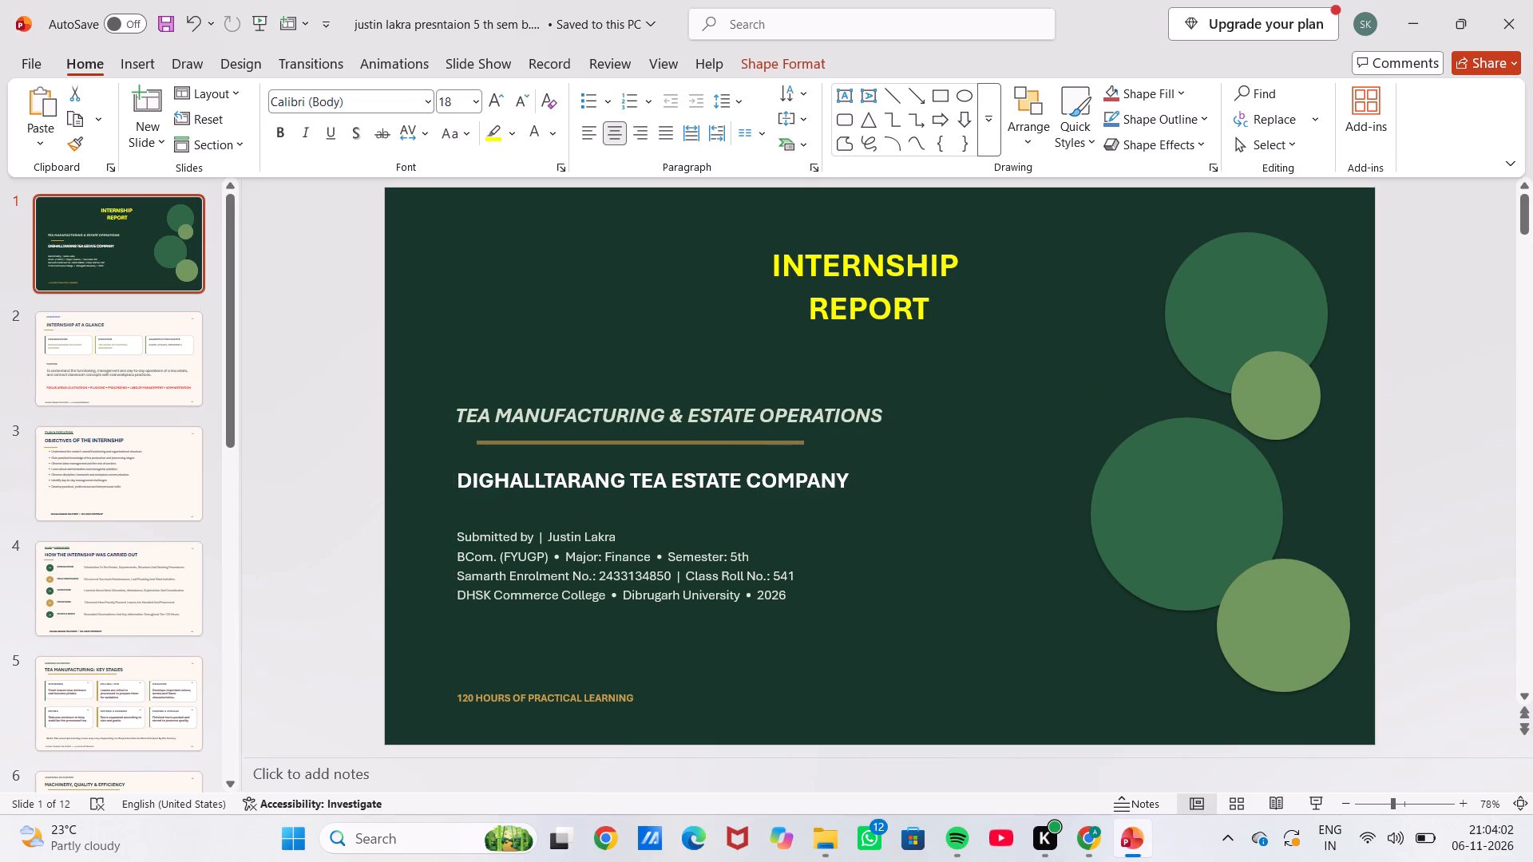
drag(807, 442, 846, 439)
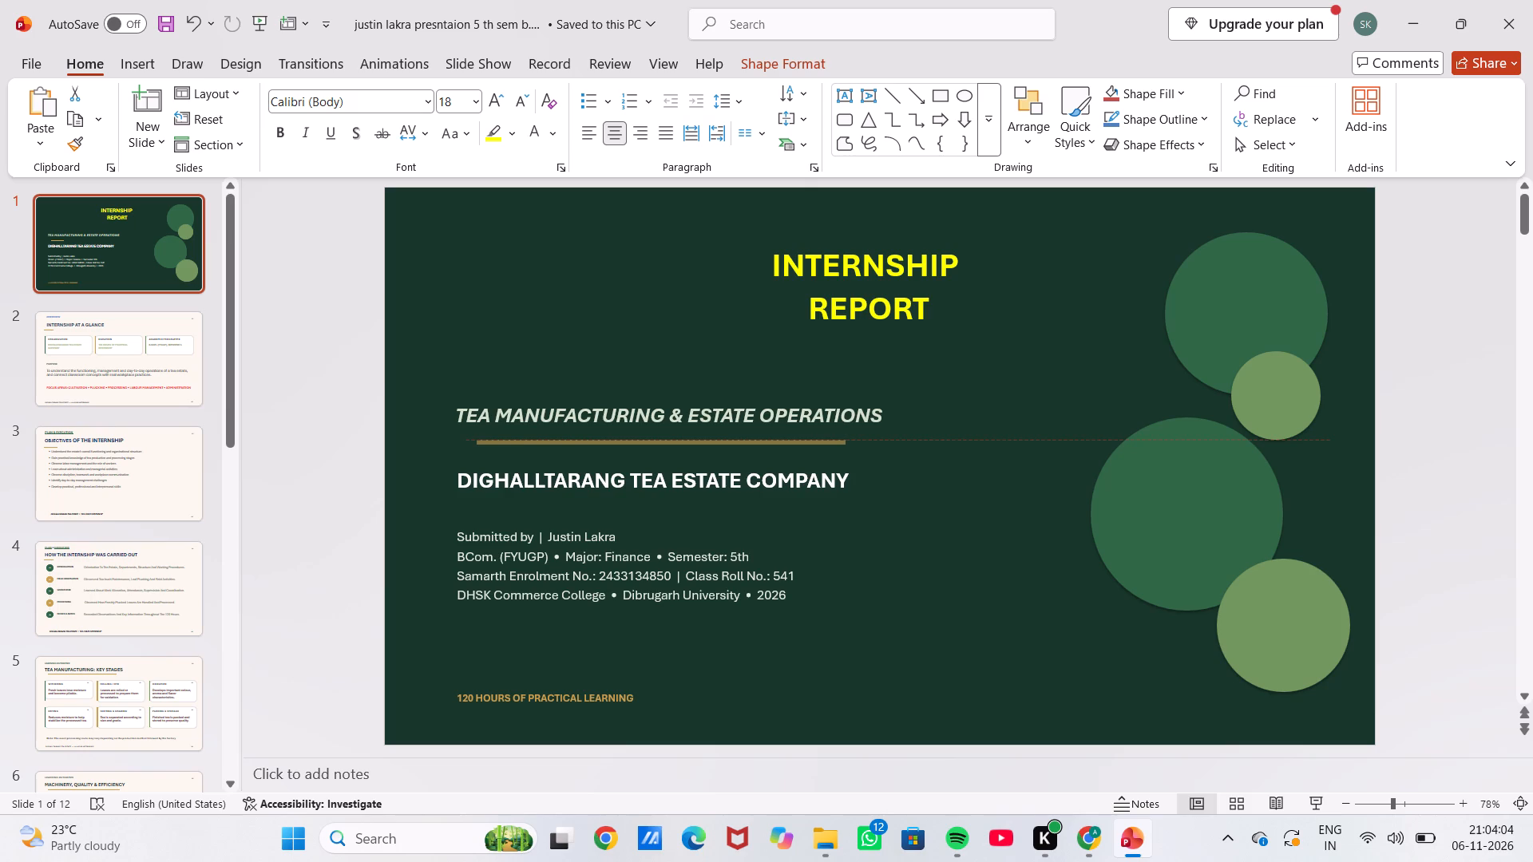
drag(846, 439, 843, 432)
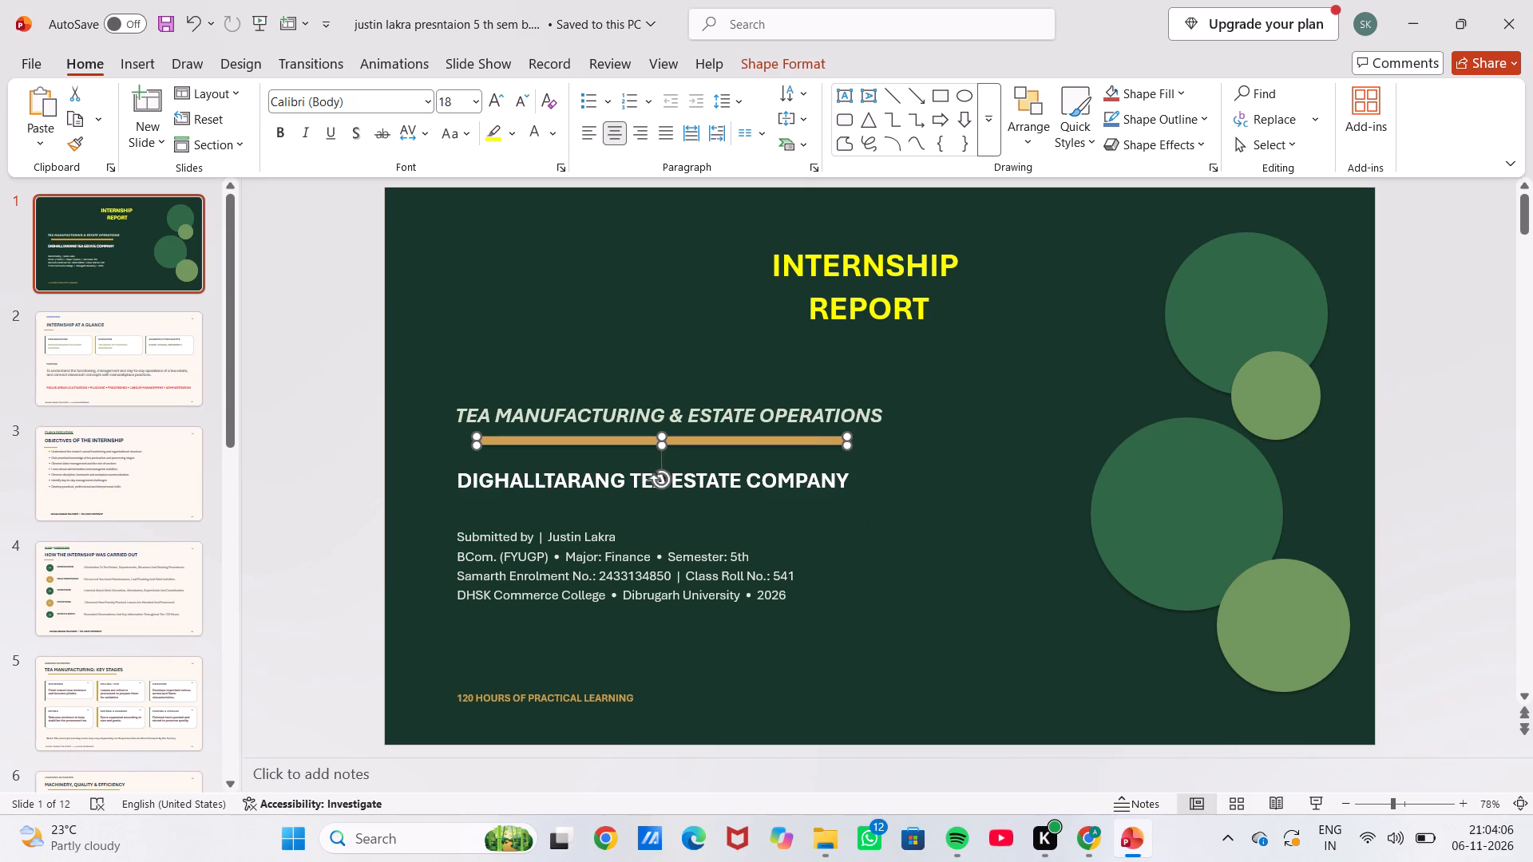
click(882, 528)
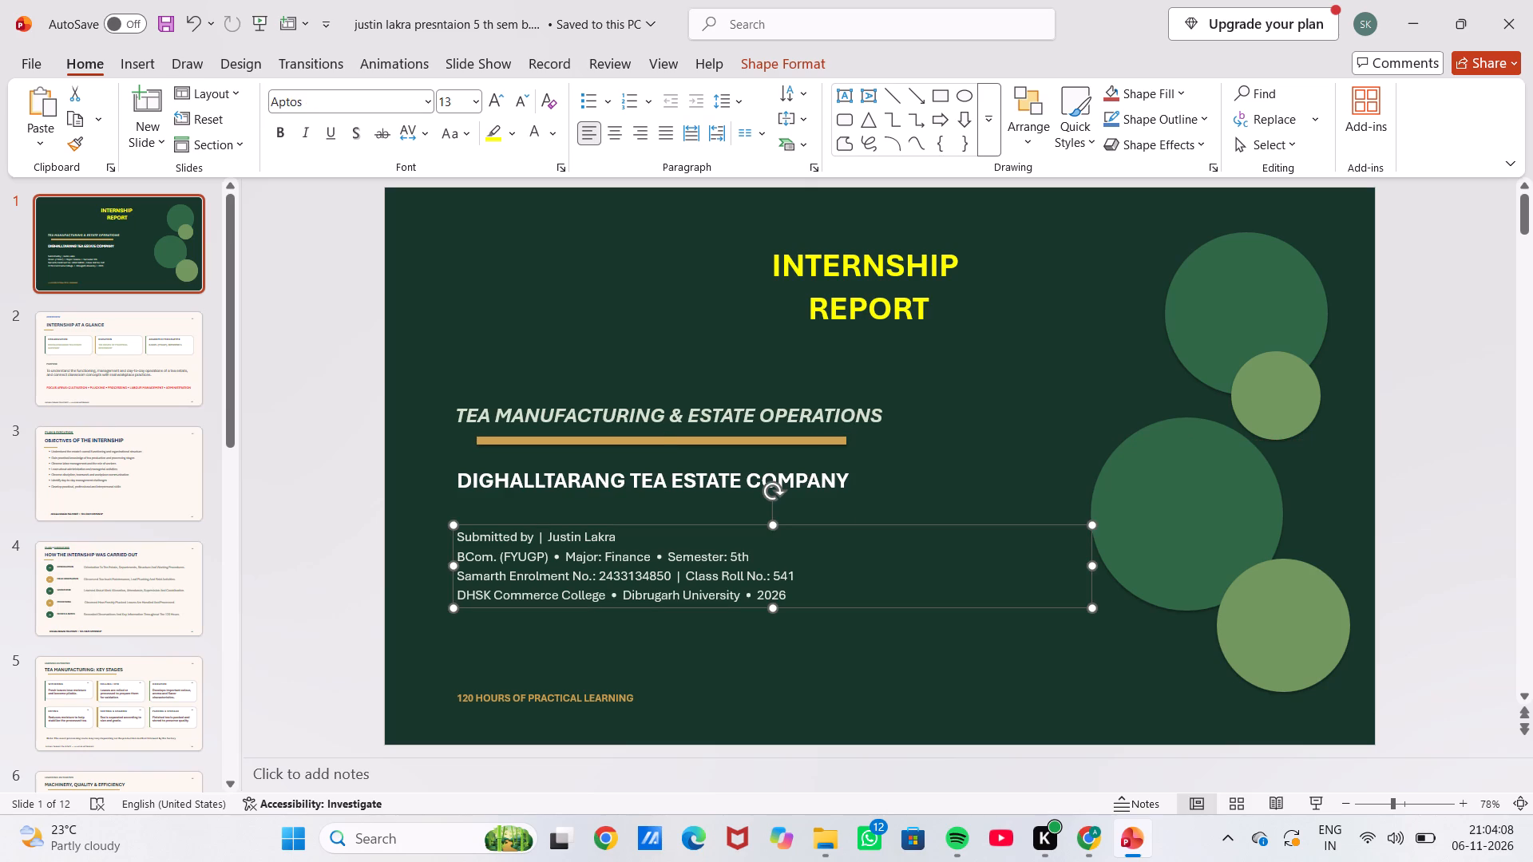
click(837, 441)
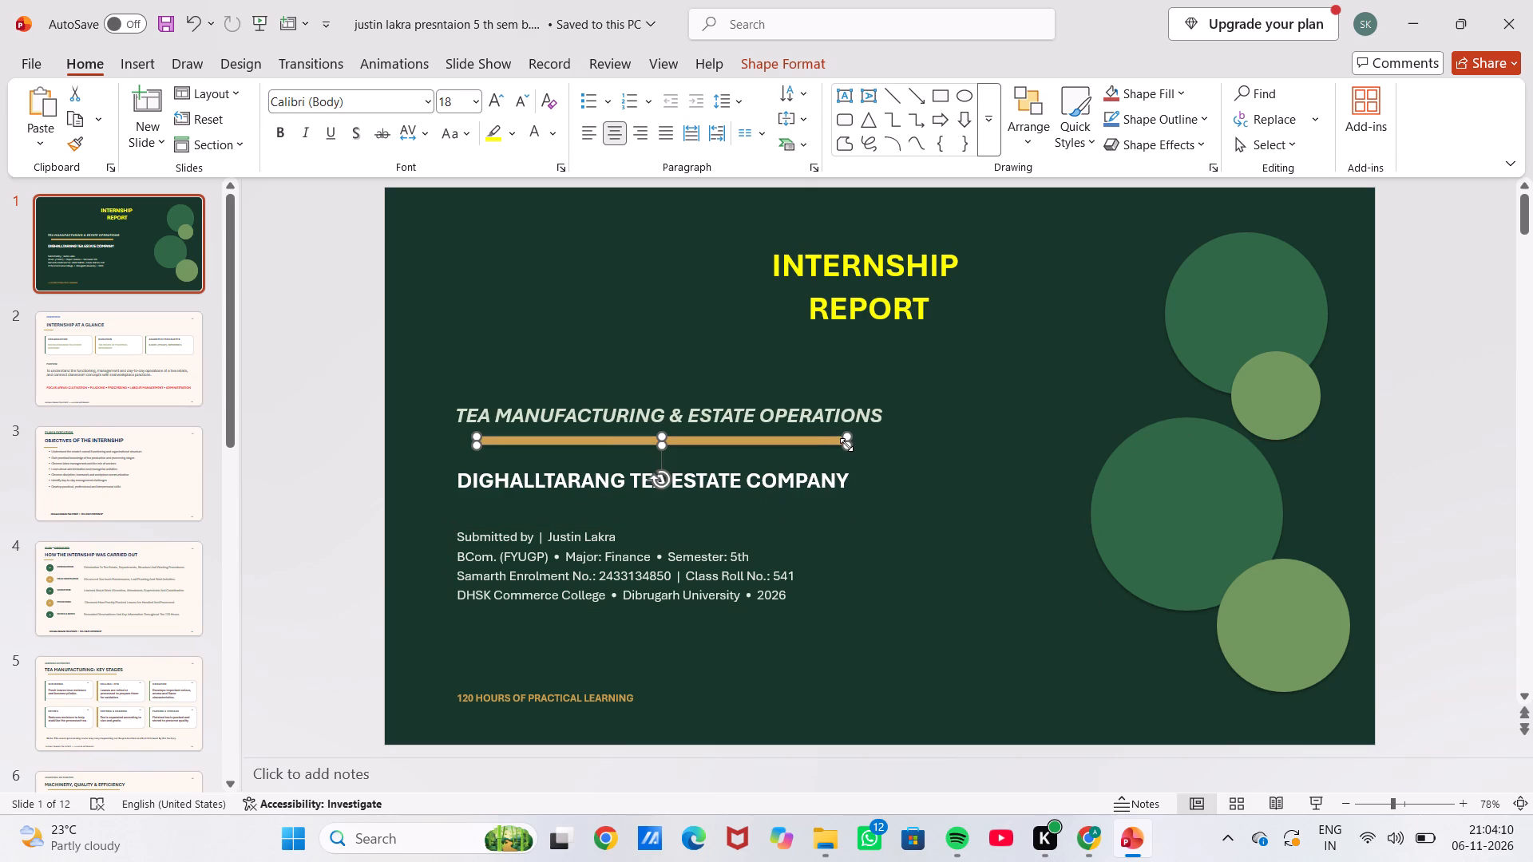
click(846, 445)
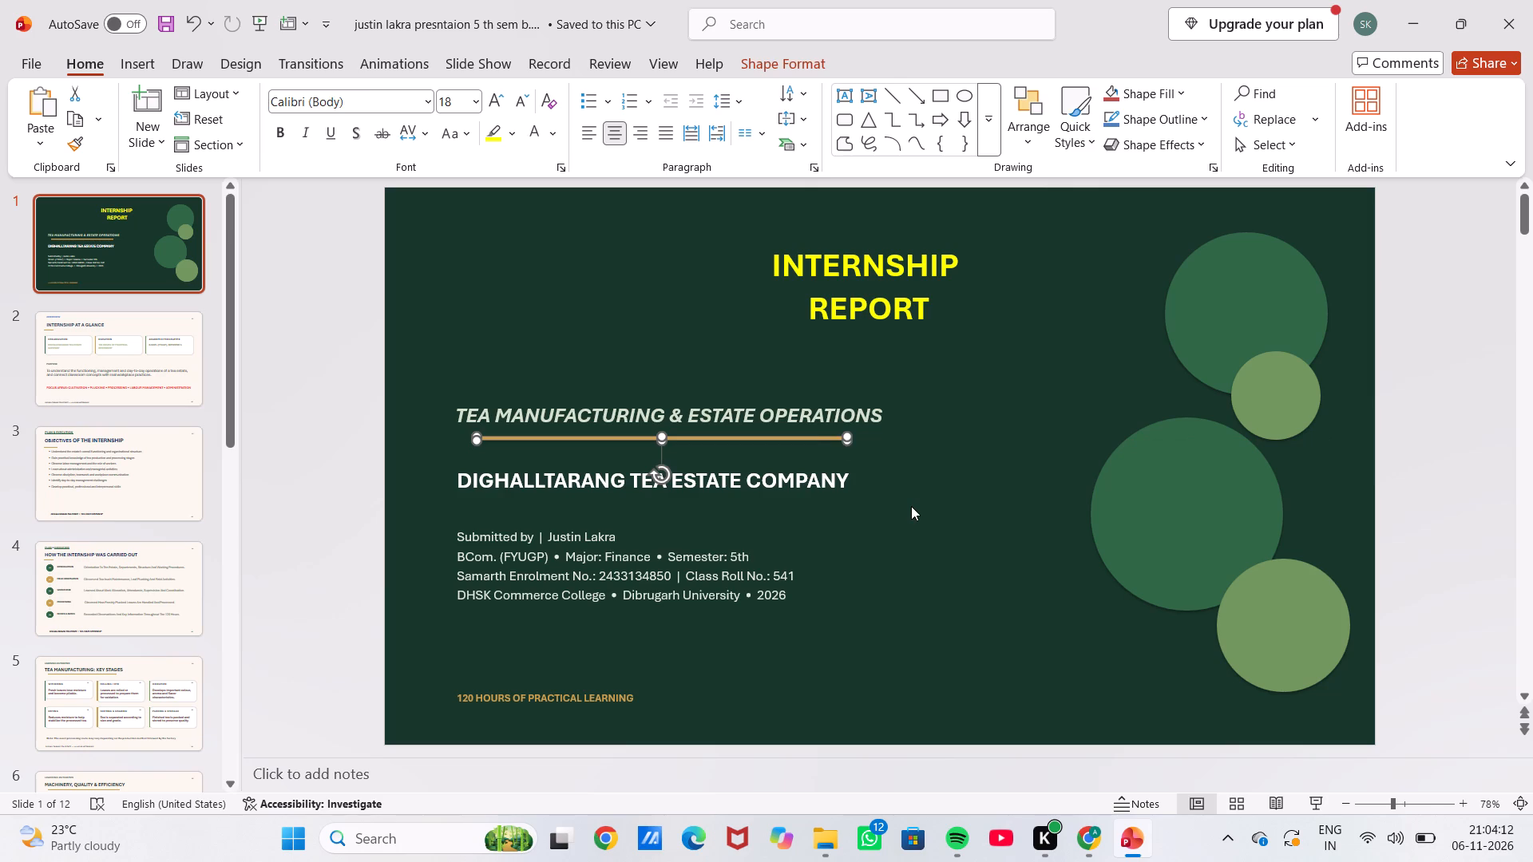
click(911, 506)
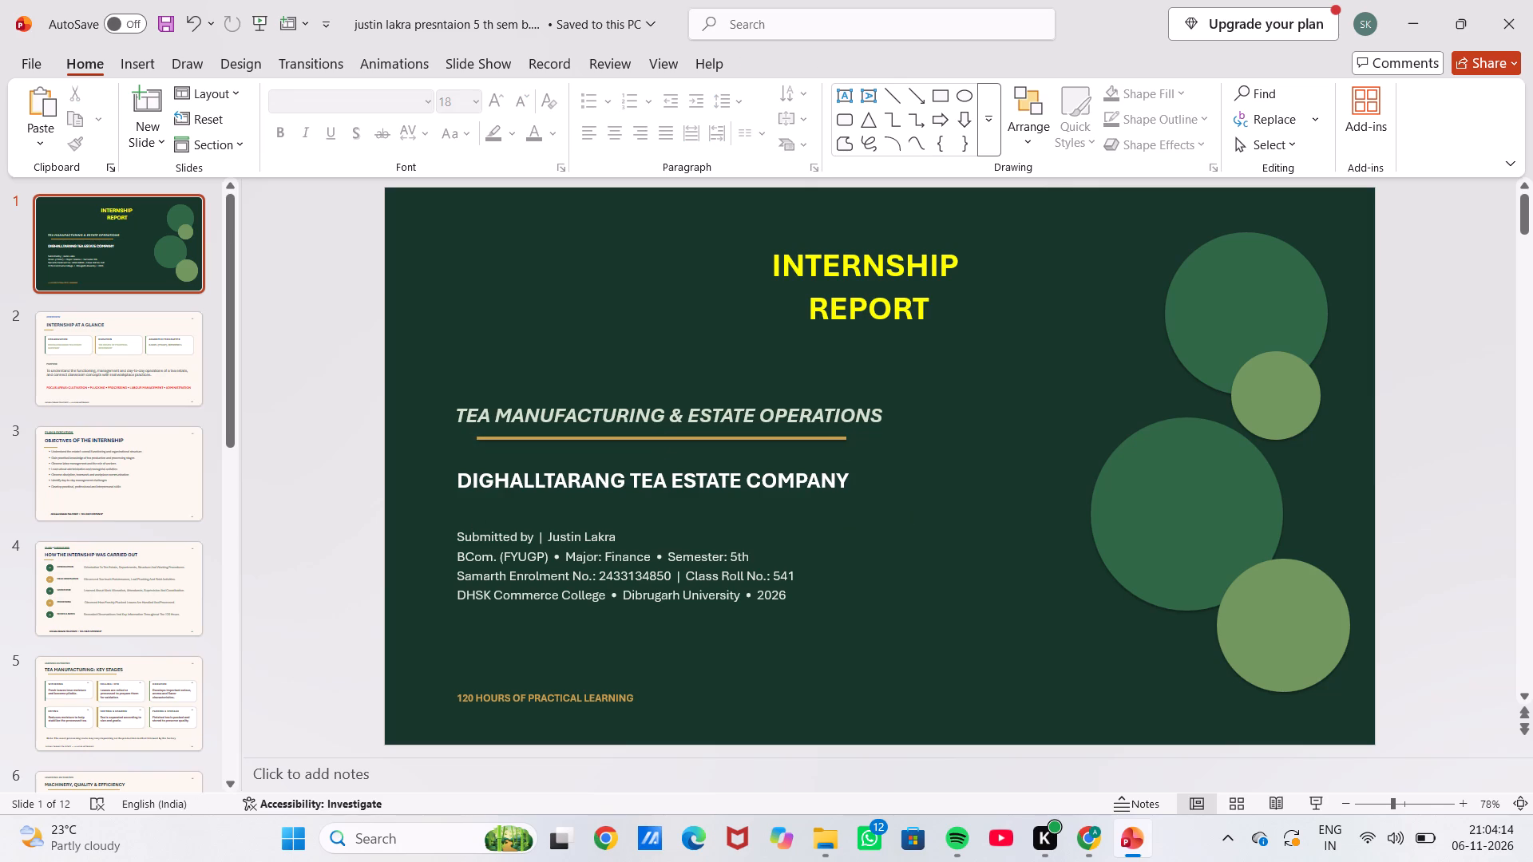
Format the four-line submission details block on slide 1 as size 16 bold italic in light orange.
click(458, 534)
drag(458, 534, 525, 563)
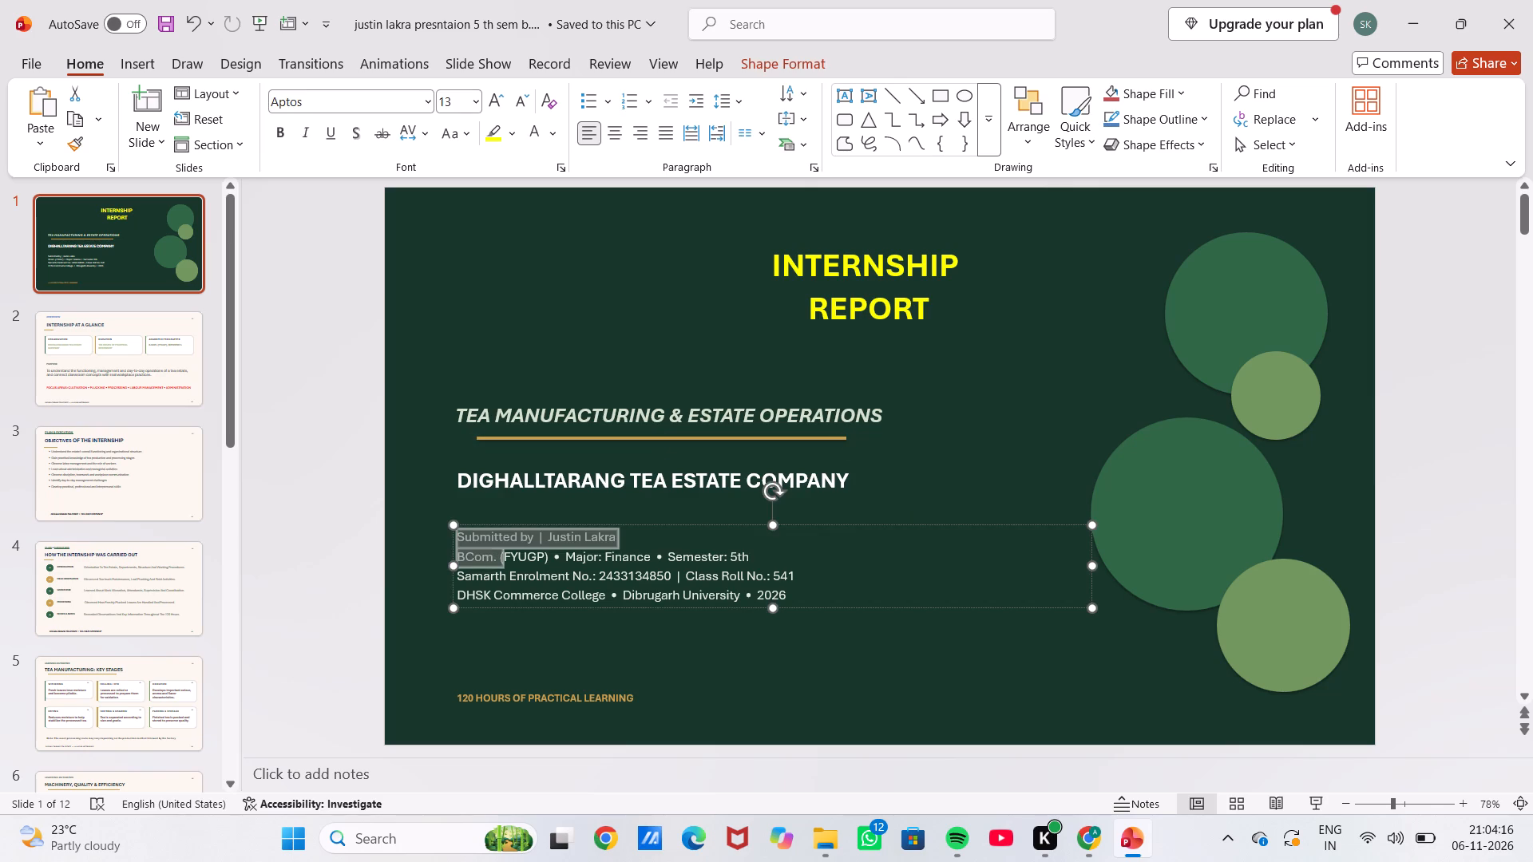
drag(525, 563, 782, 589)
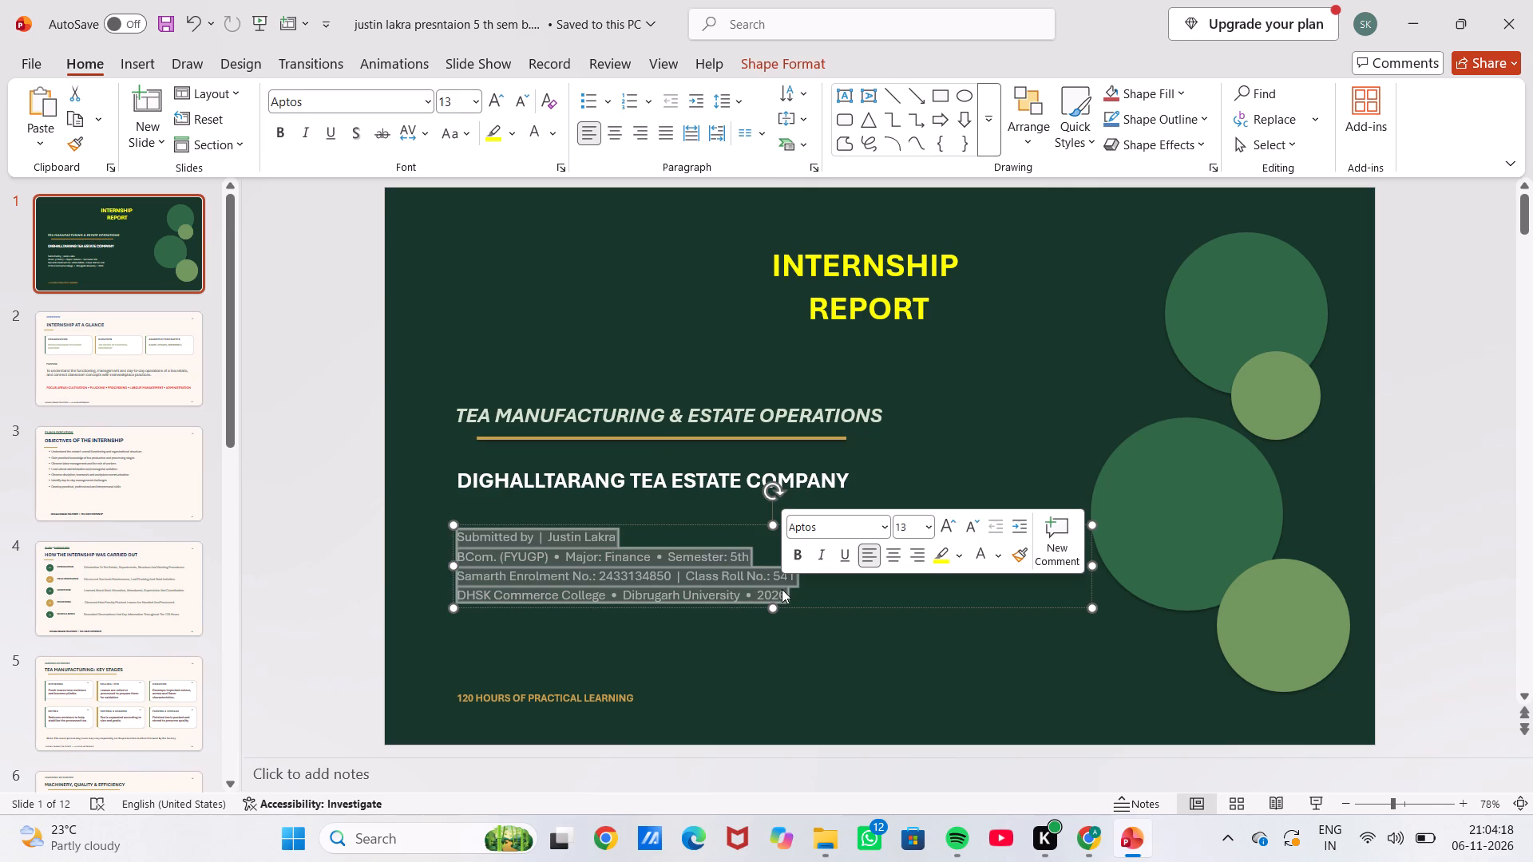
double_click(945, 528)
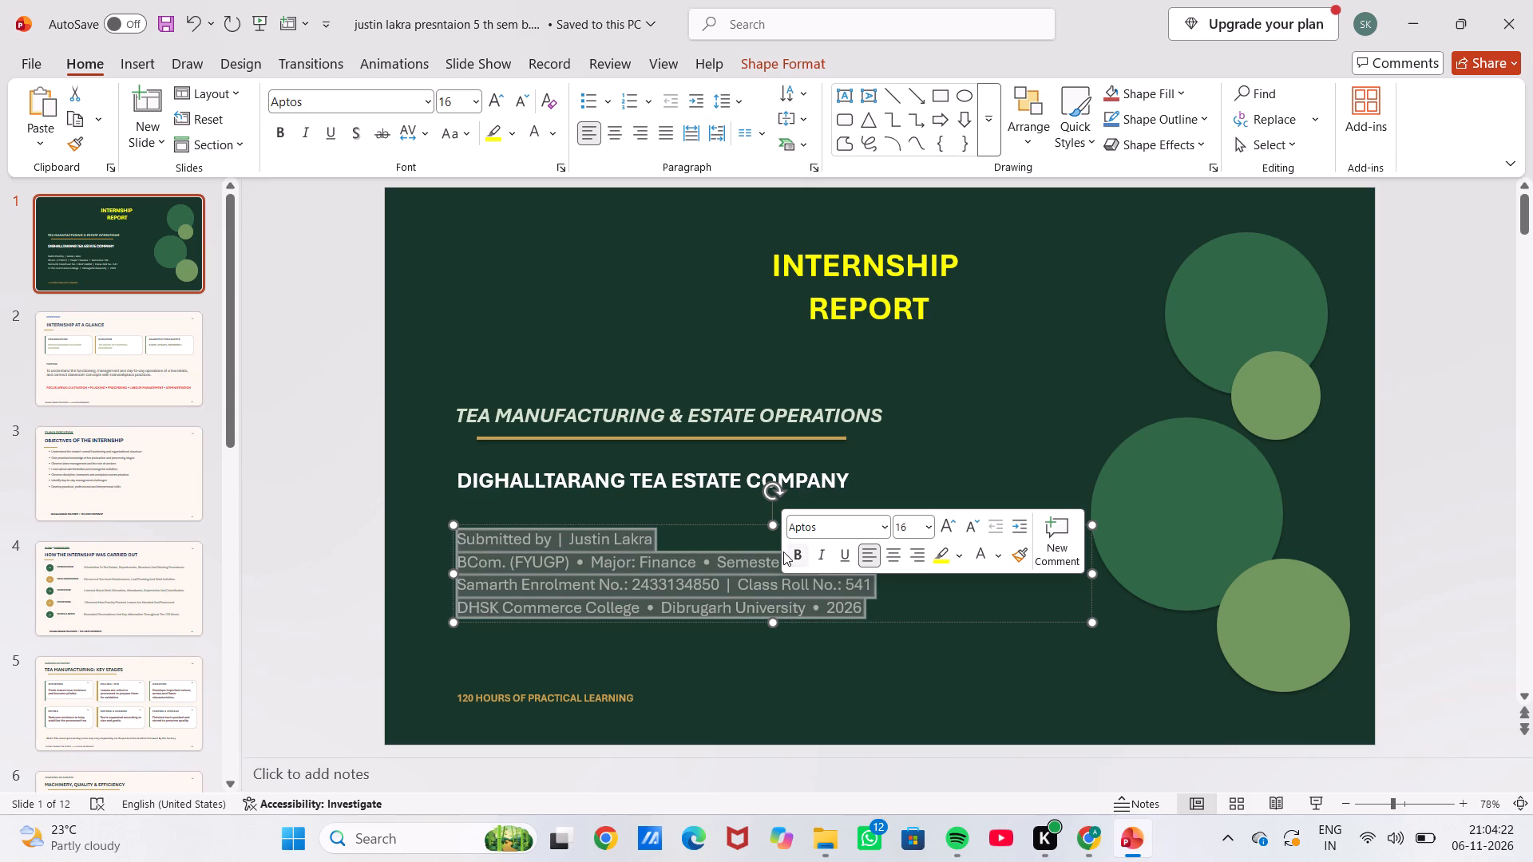
click(794, 553)
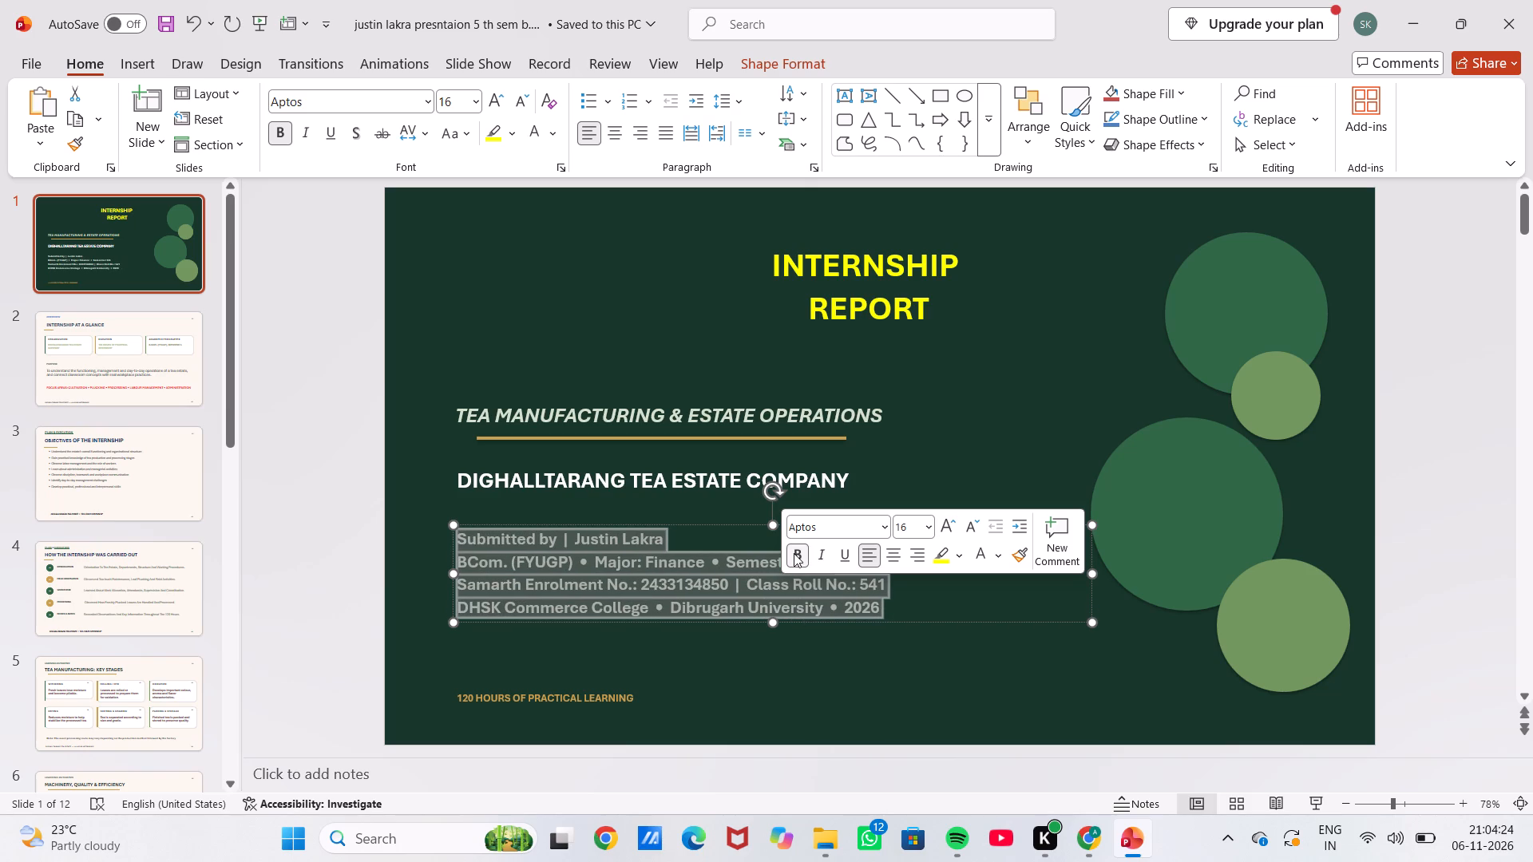
click(818, 554)
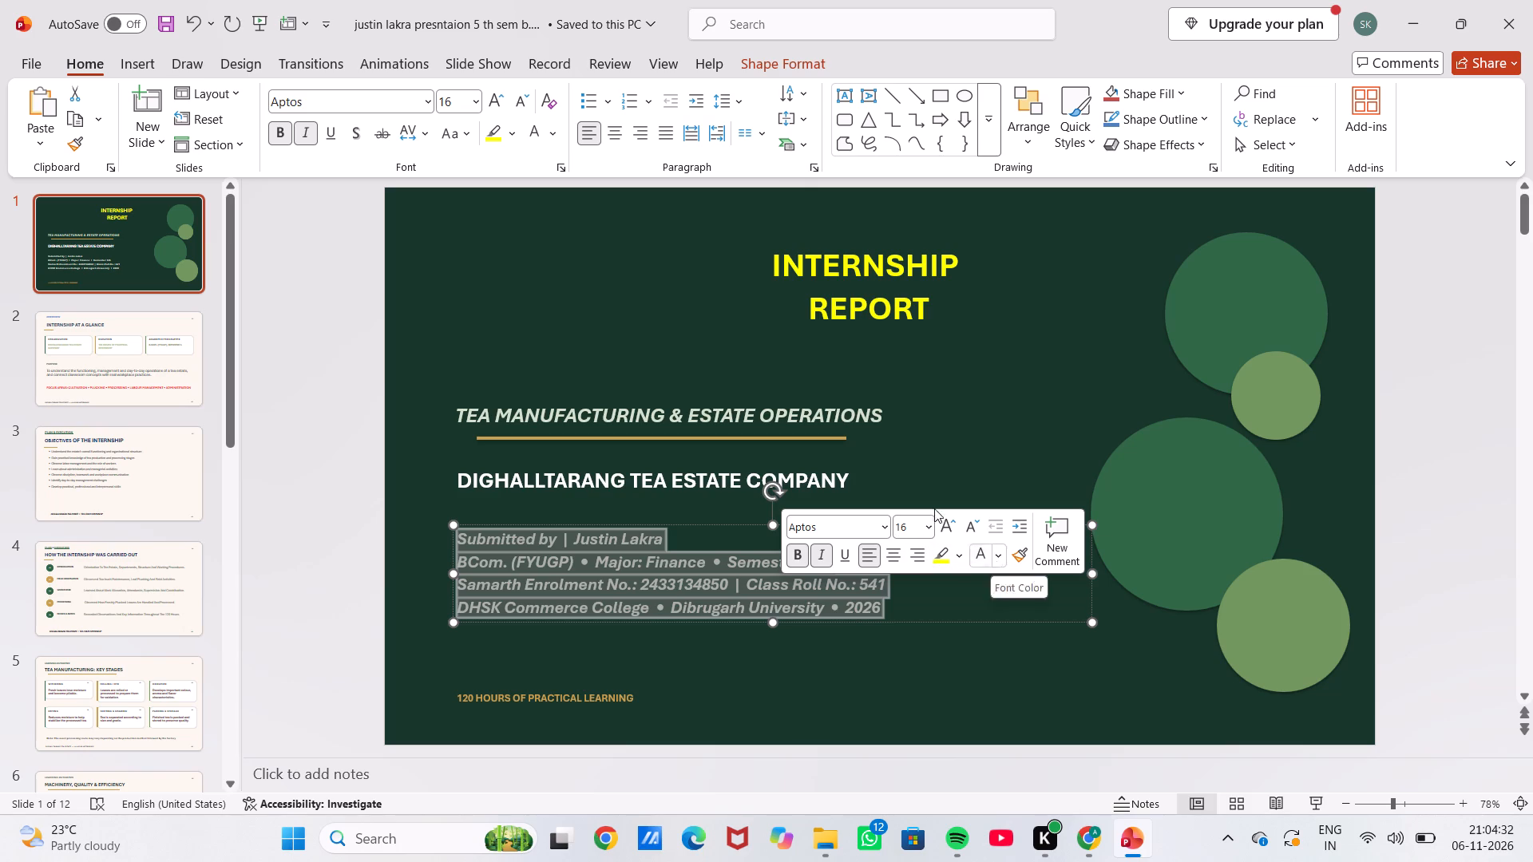
click(557, 131)
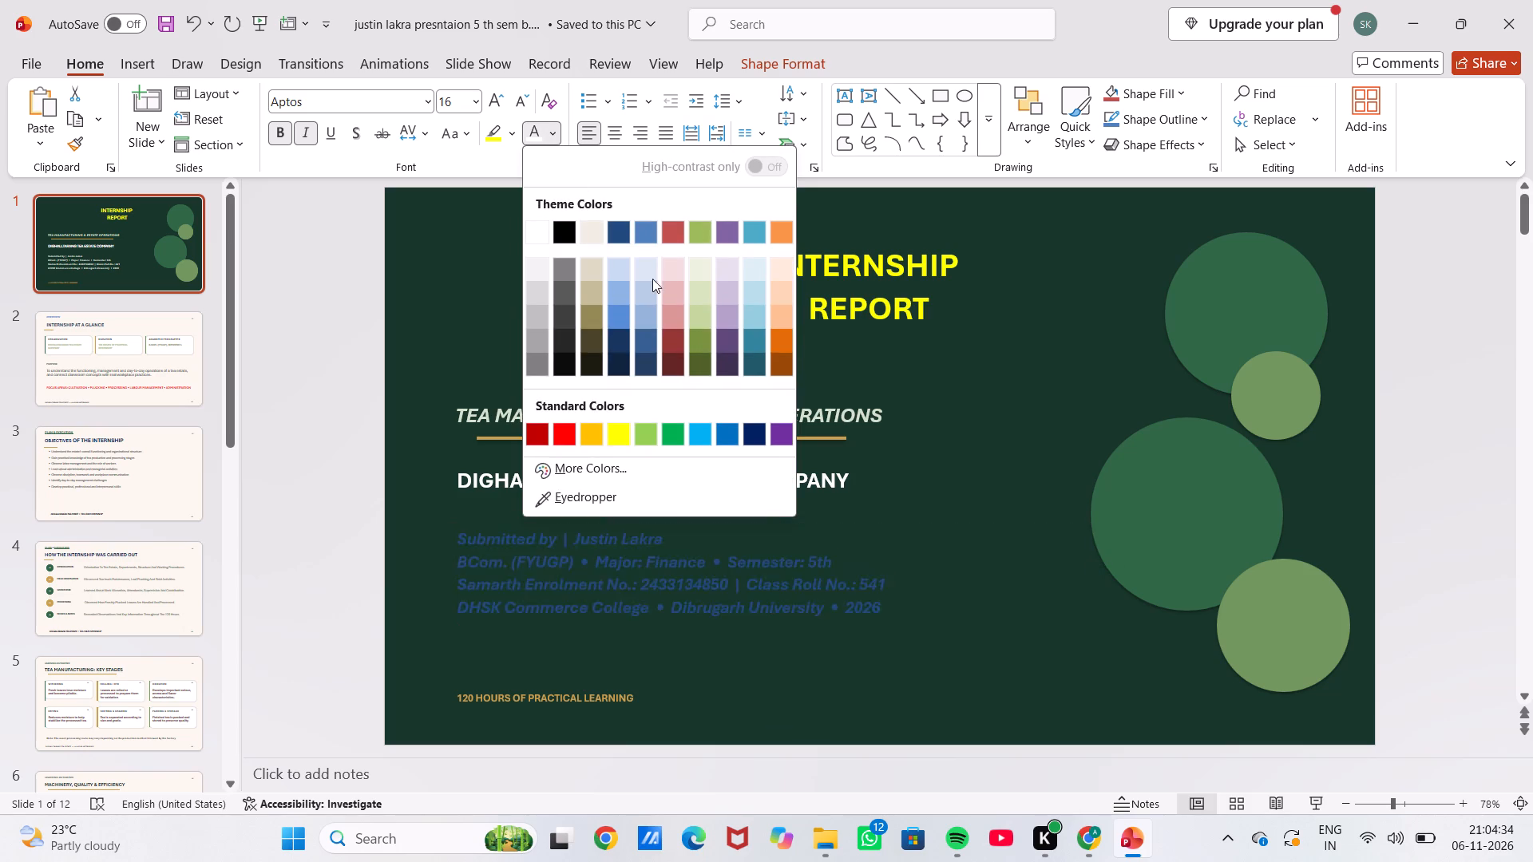
click(785, 317)
click(919, 457)
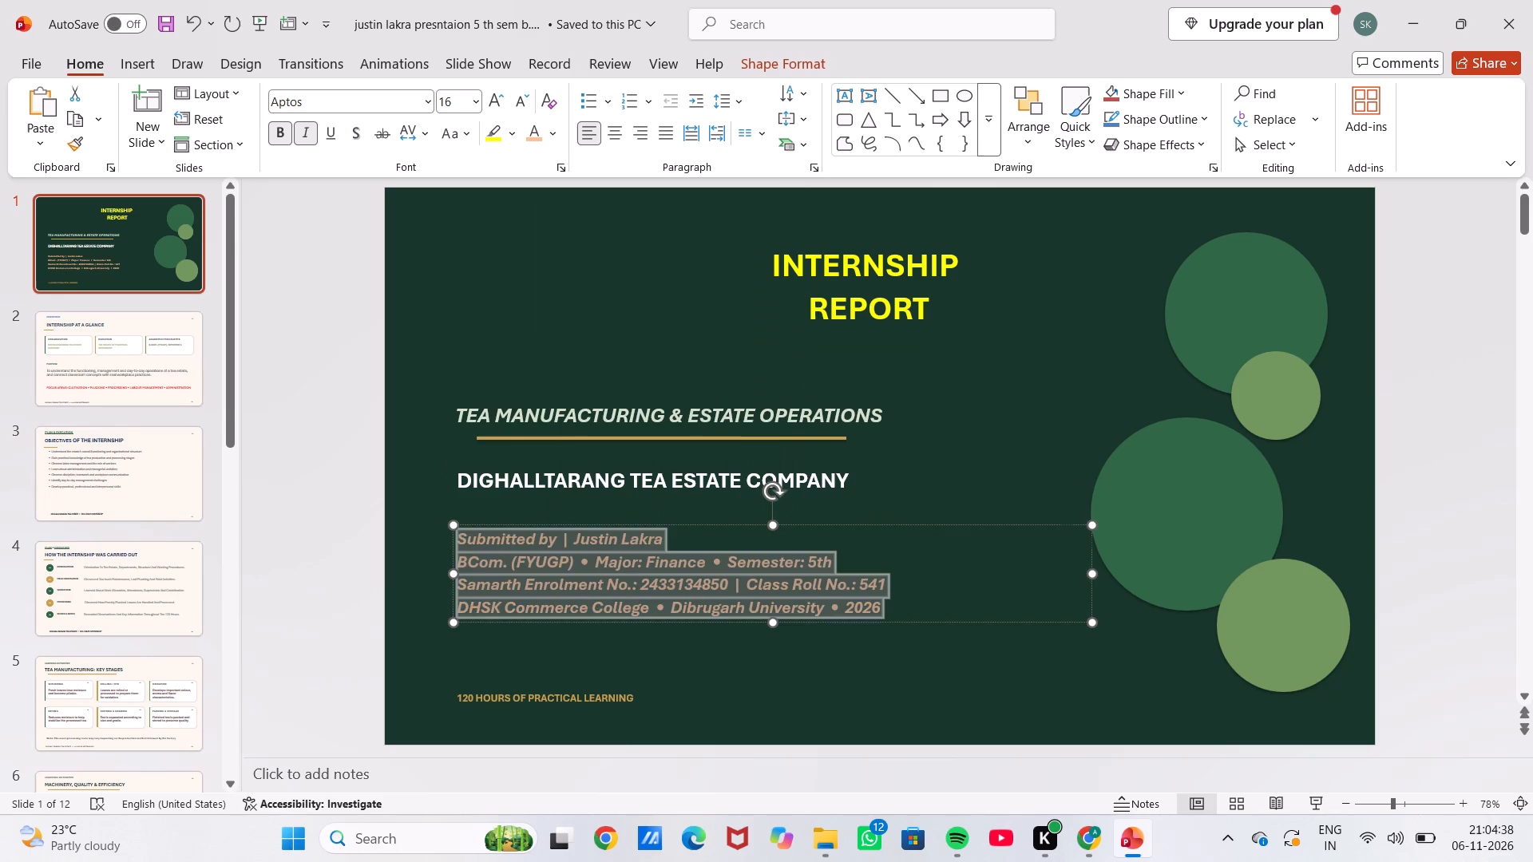
Recolour the two-line "INTERNSHIP REPORT" title in the same light orange as the submission details.
drag(774, 262, 812, 283)
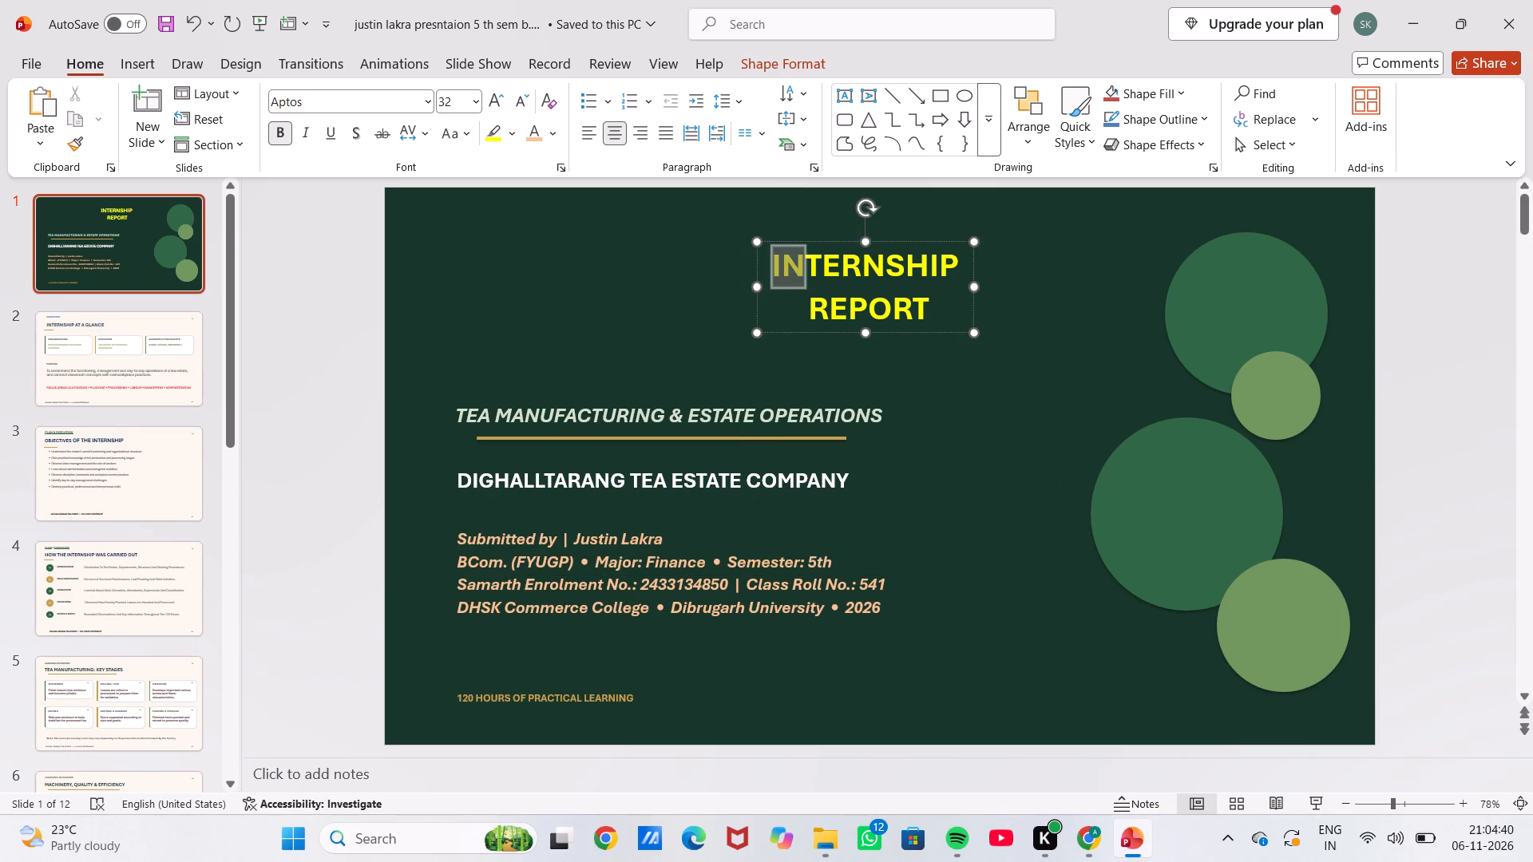
drag(812, 283, 920, 311)
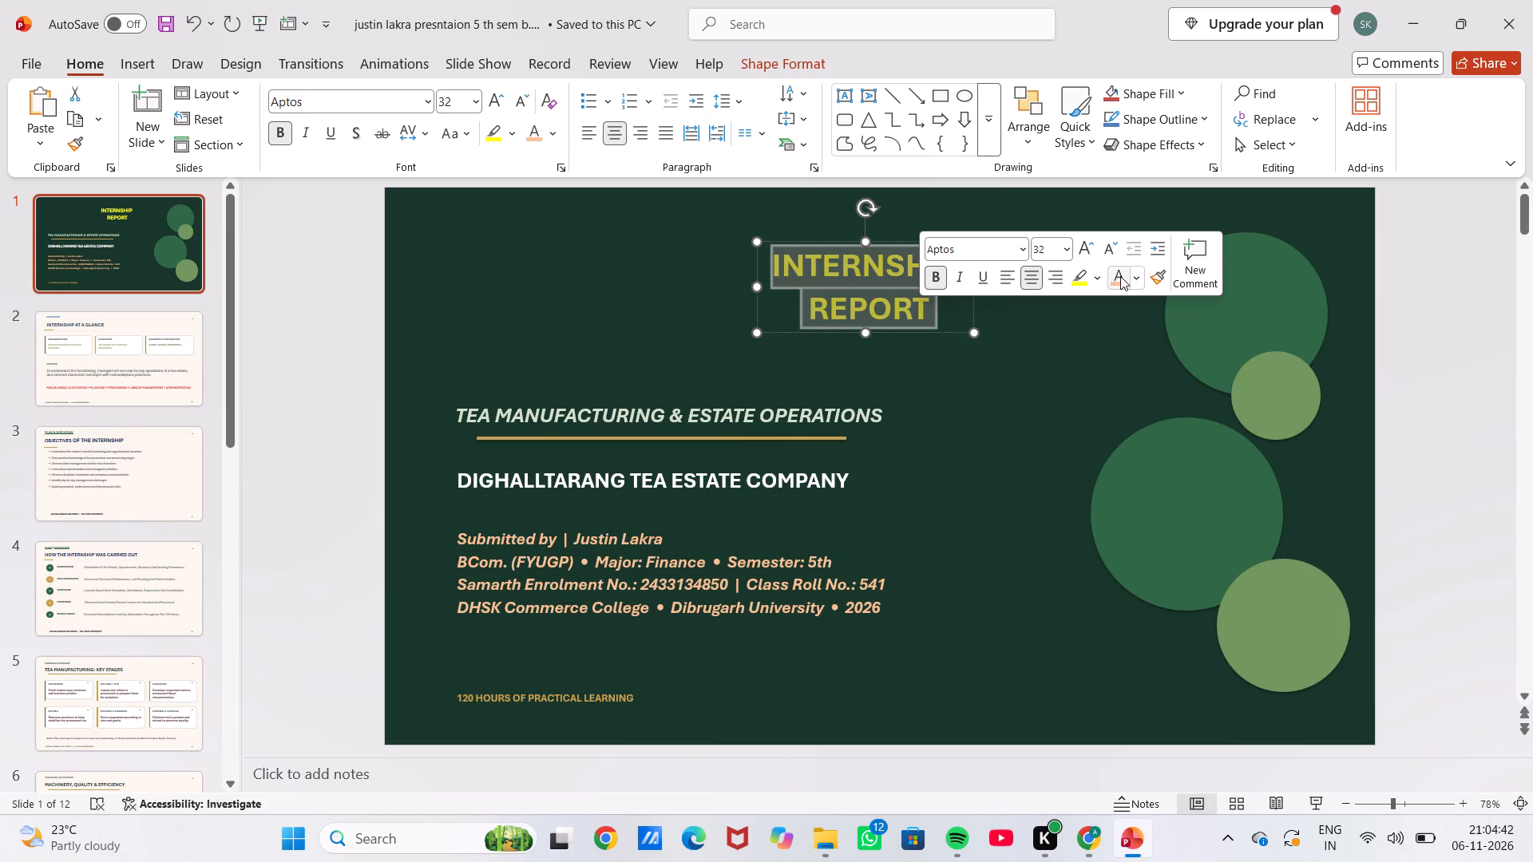
click(1120, 276)
click(1016, 425)
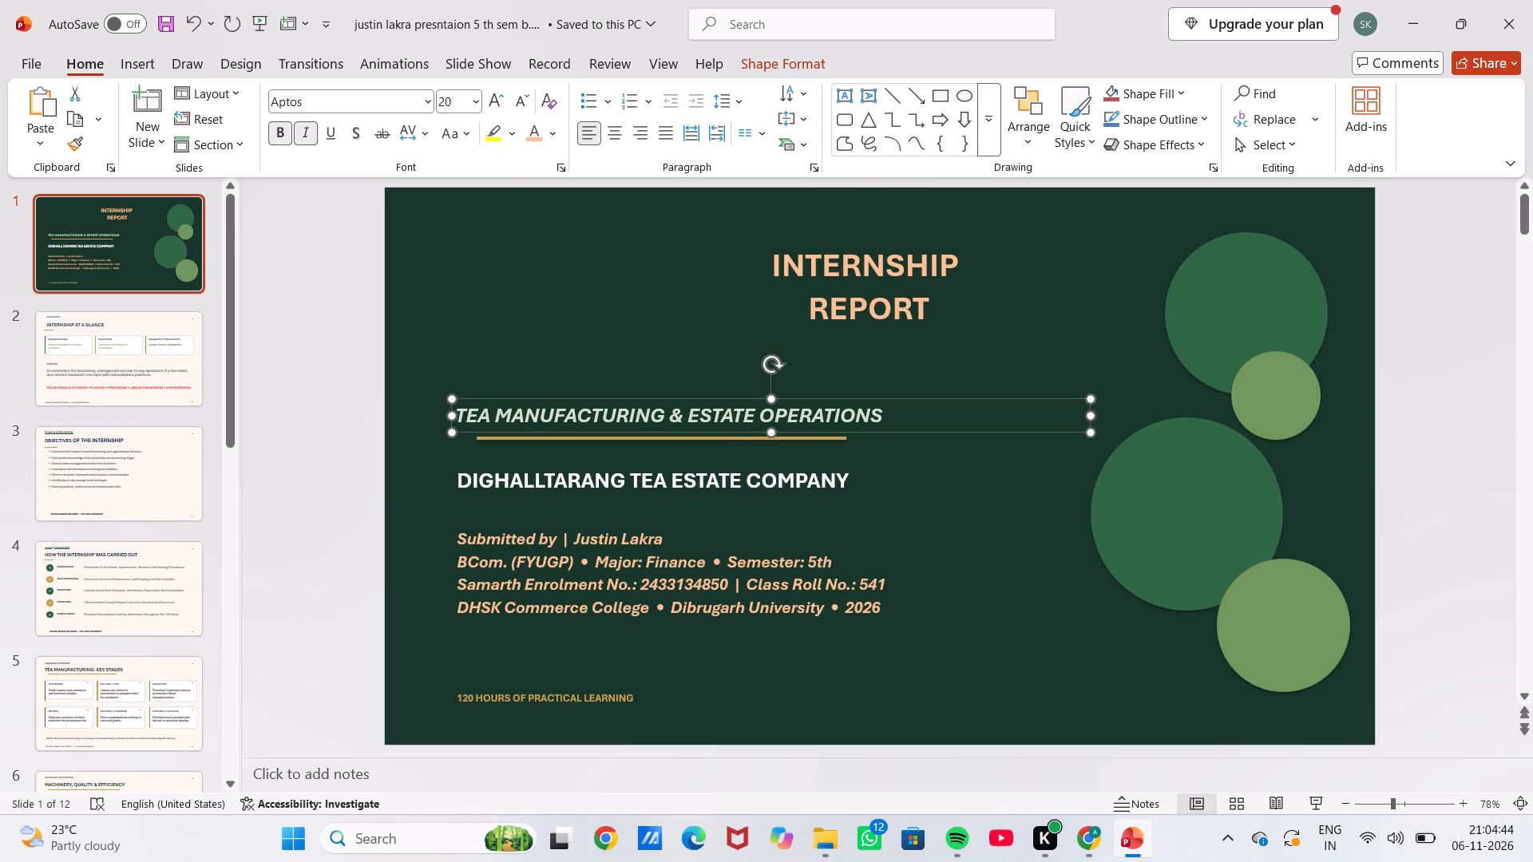
In the submission details, replace the vertical bar after "Submitted by" with a hyphen and the one before "Class Roll No." with a comma.
click(567, 546)
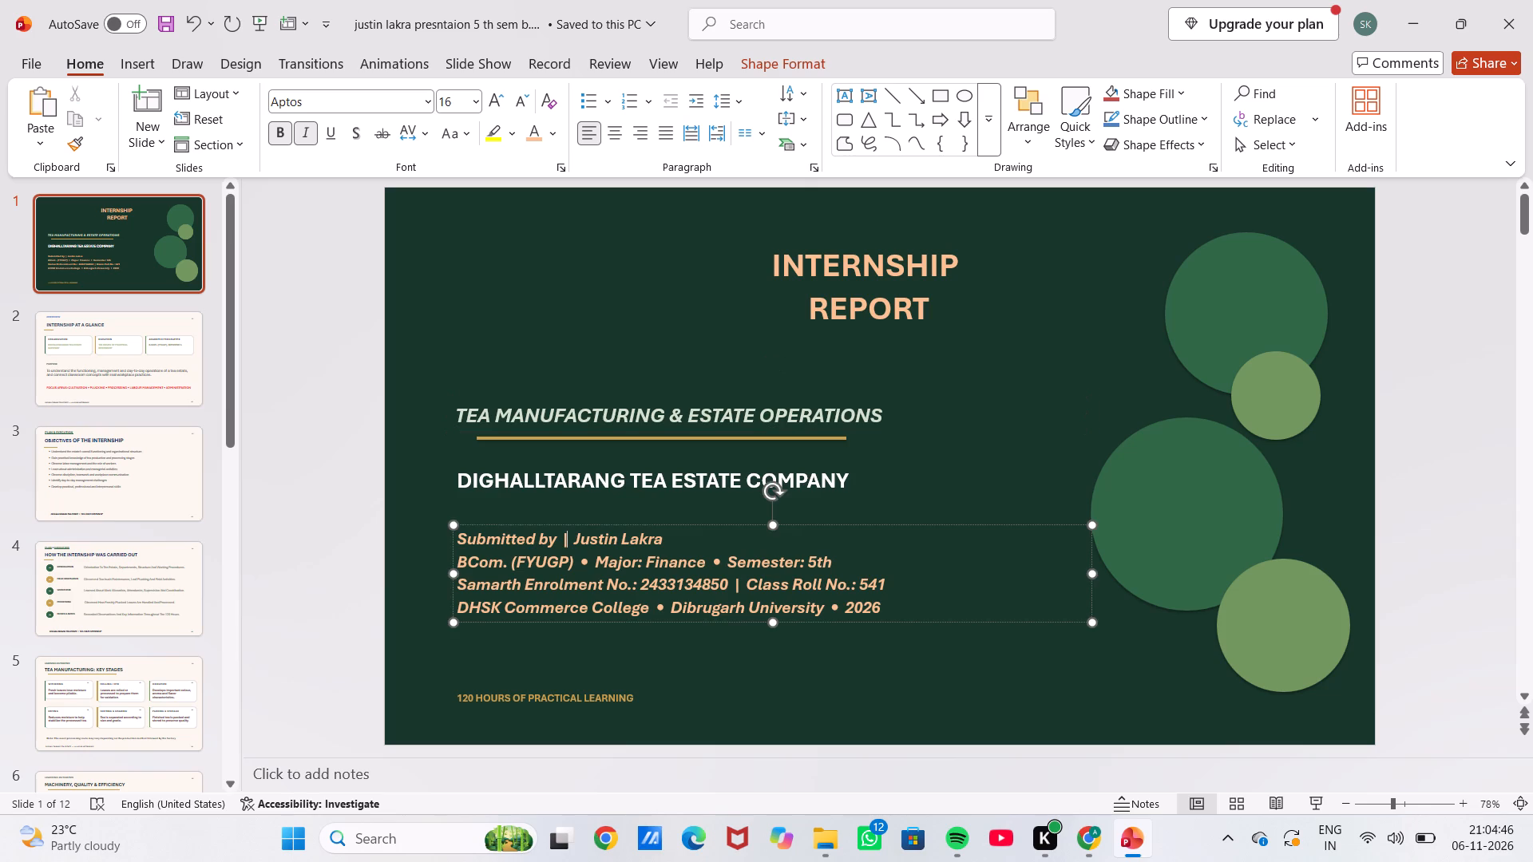
key(BackSpace)
key(minus)
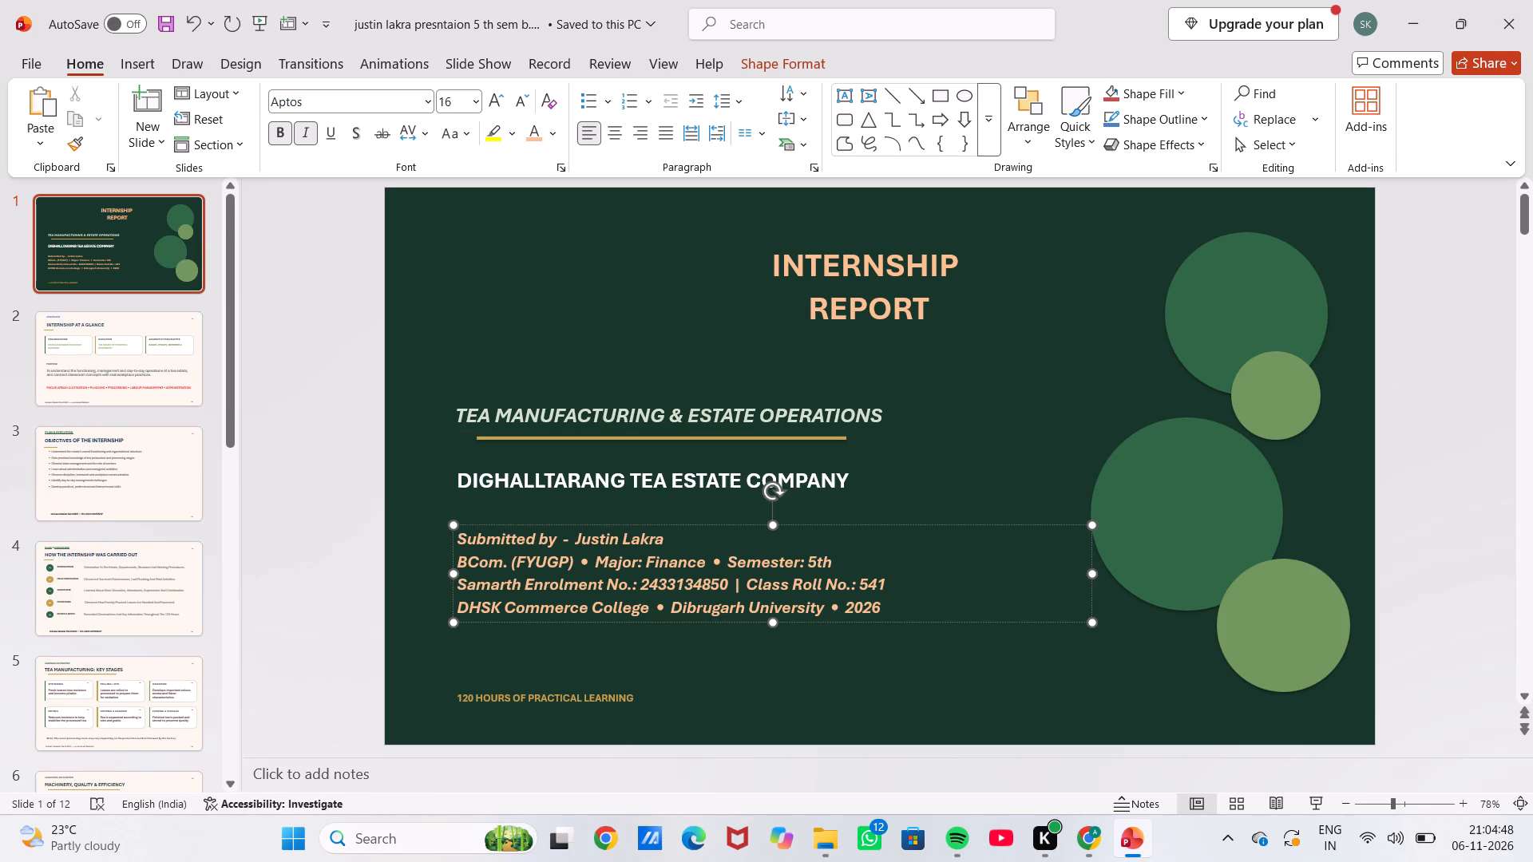
click(741, 590)
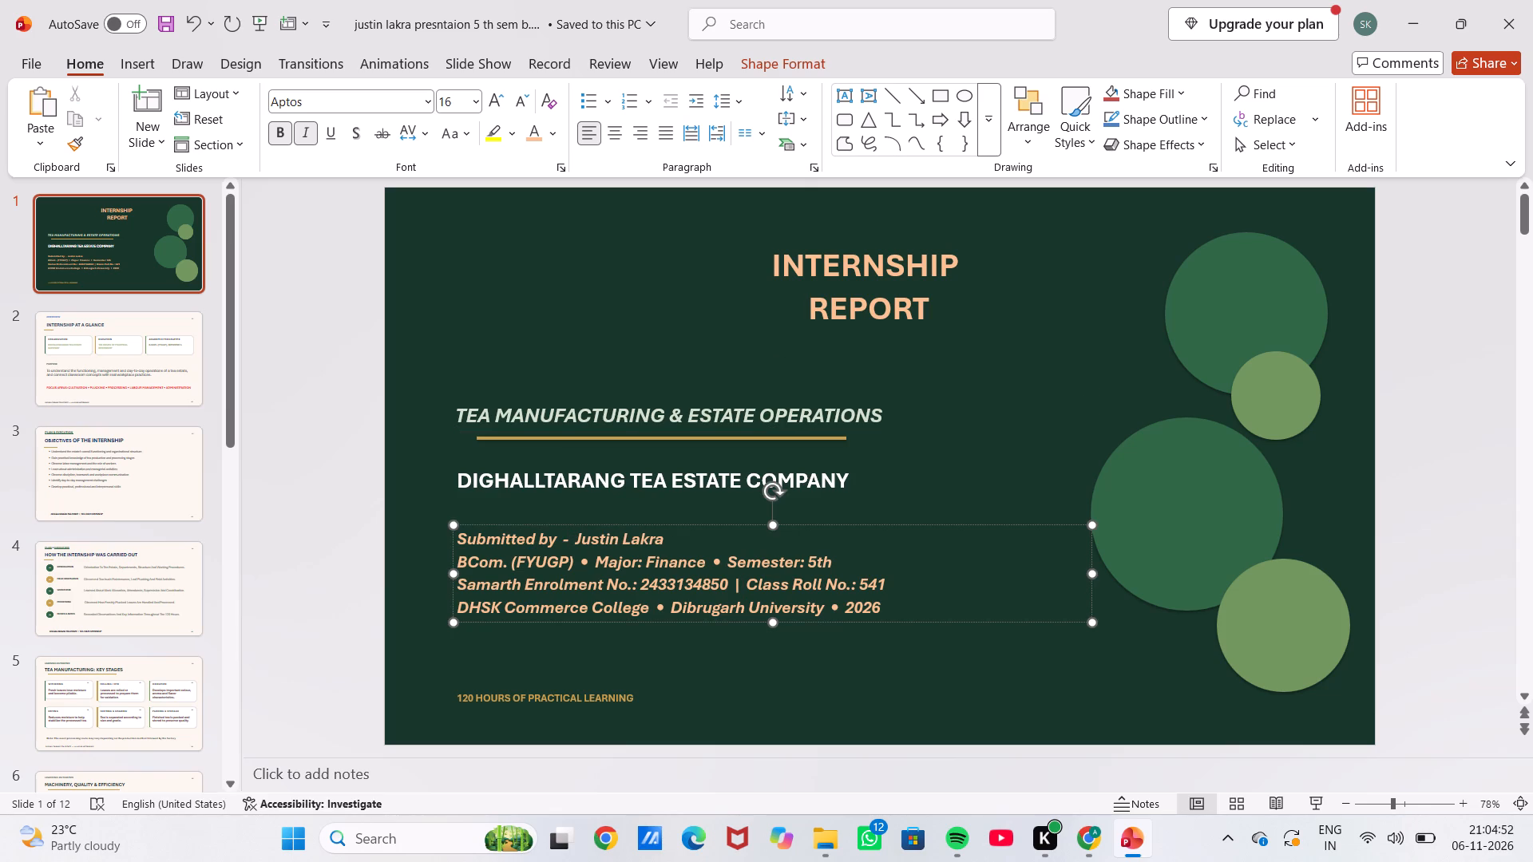
key(BackSpace)
key(BackSpace)
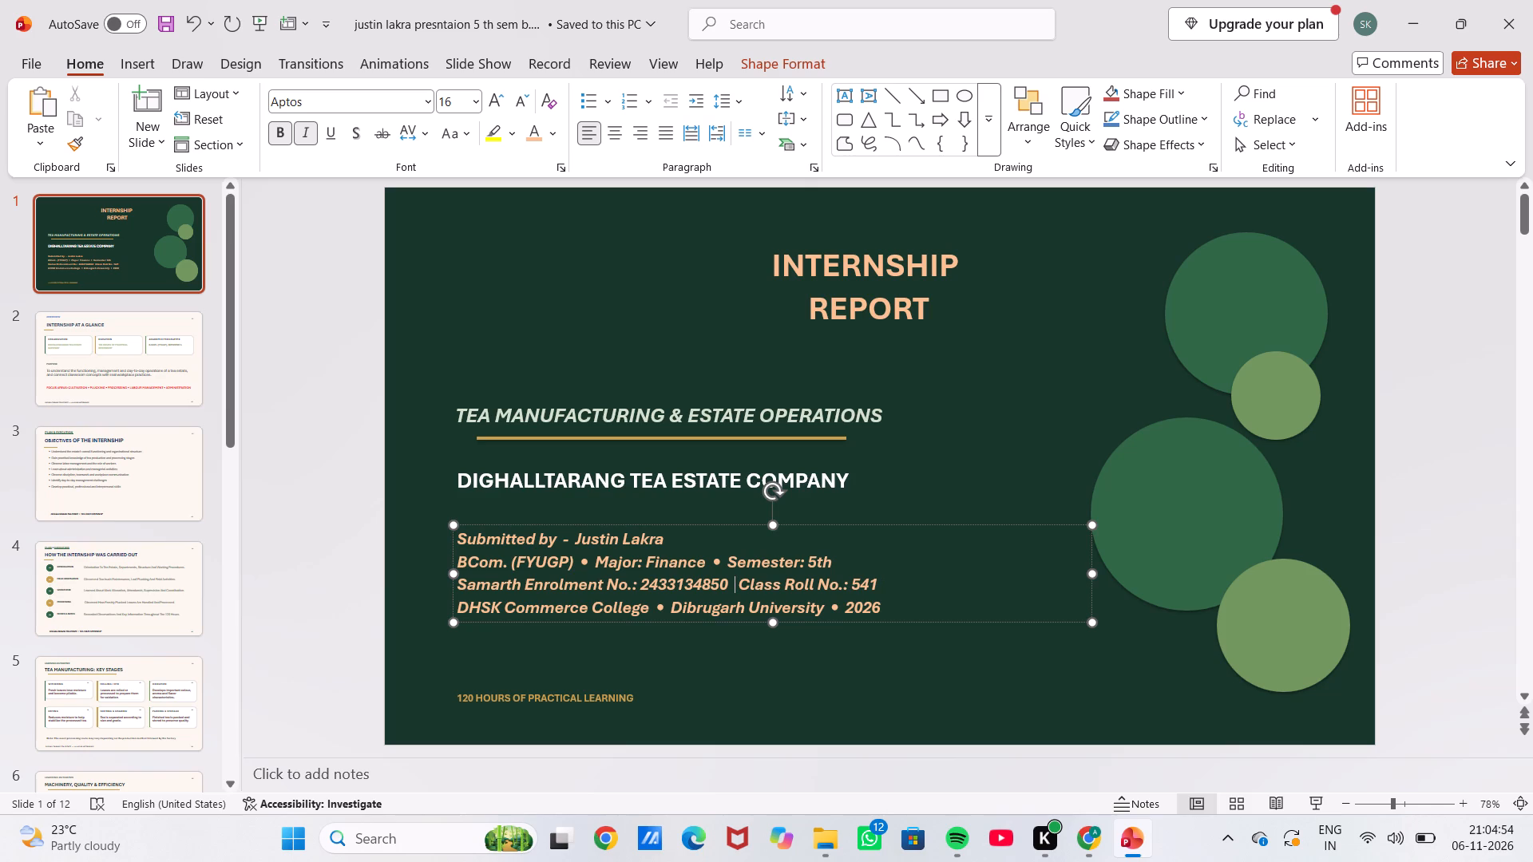
key(comma)
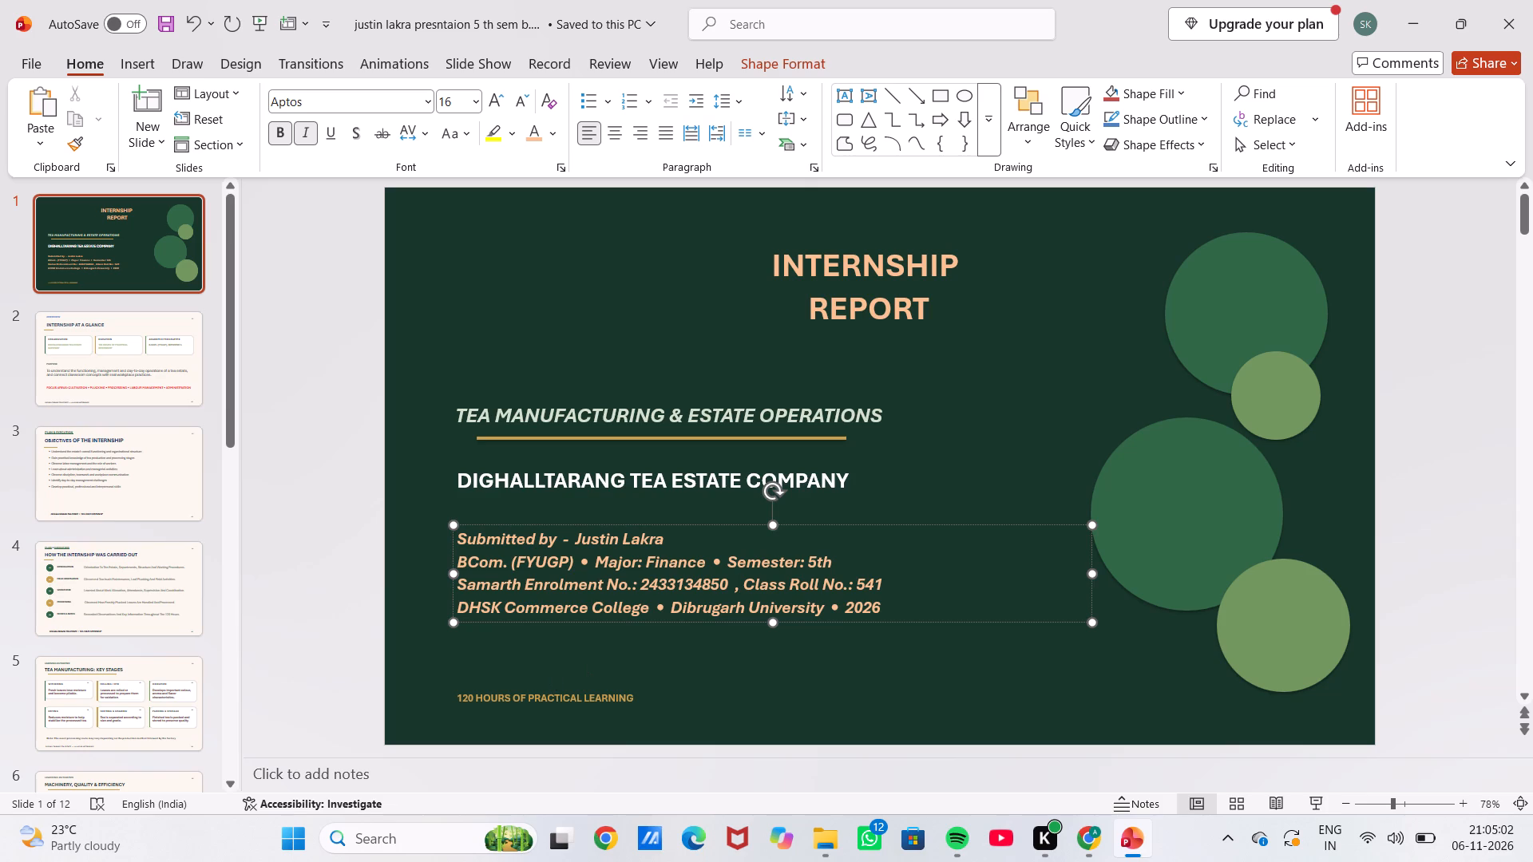
Format the "120 HOURS OF PRACTICAL LEARNING" line on slide 1 as light blue, size 14, bold, italic and underlined.
click(458, 698)
drag(458, 698, 567, 704)
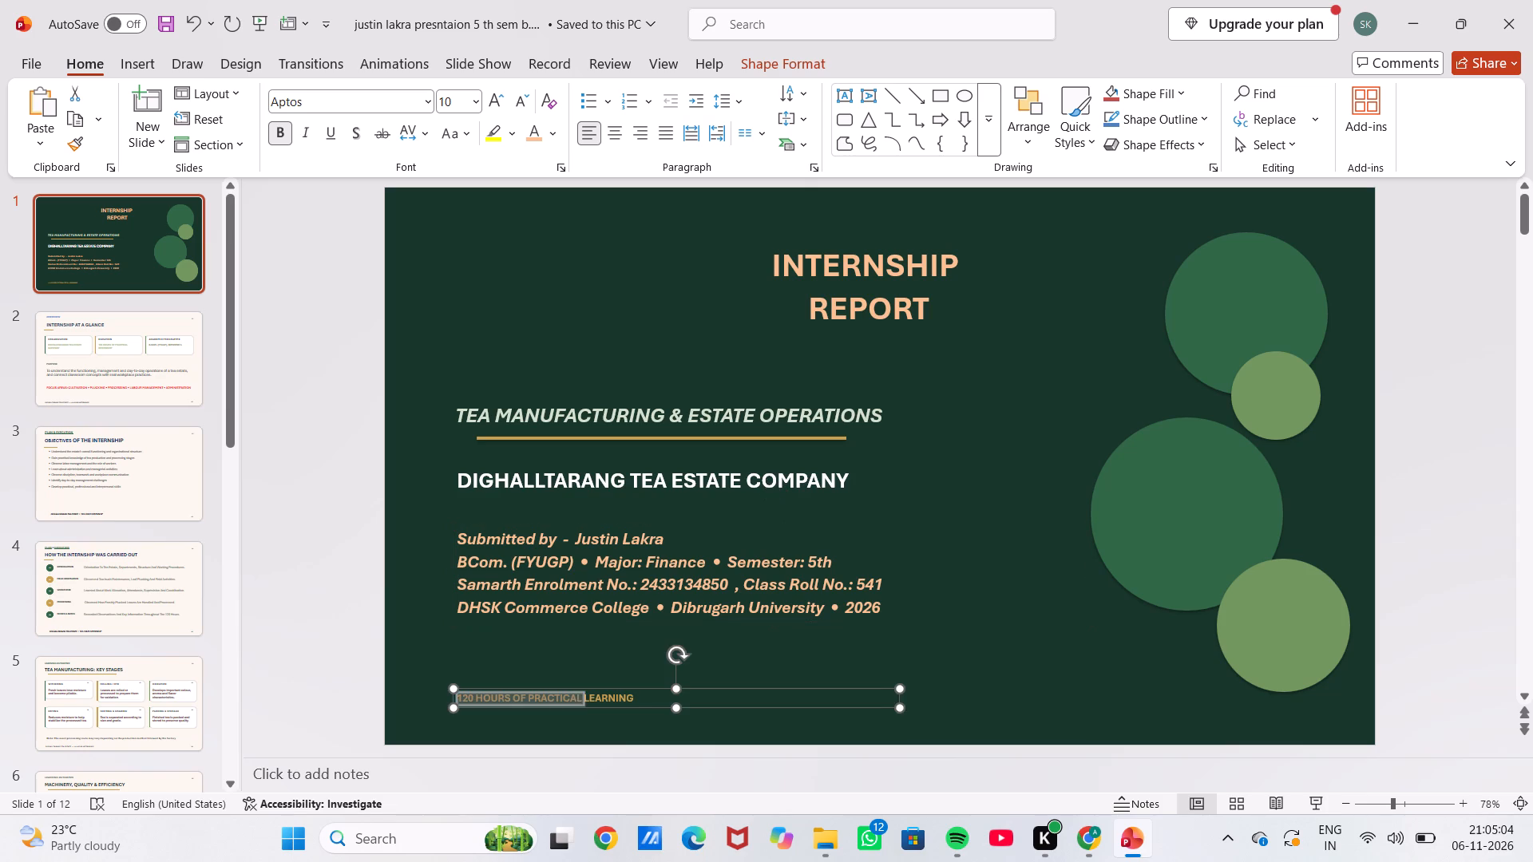
drag(567, 704, 611, 696)
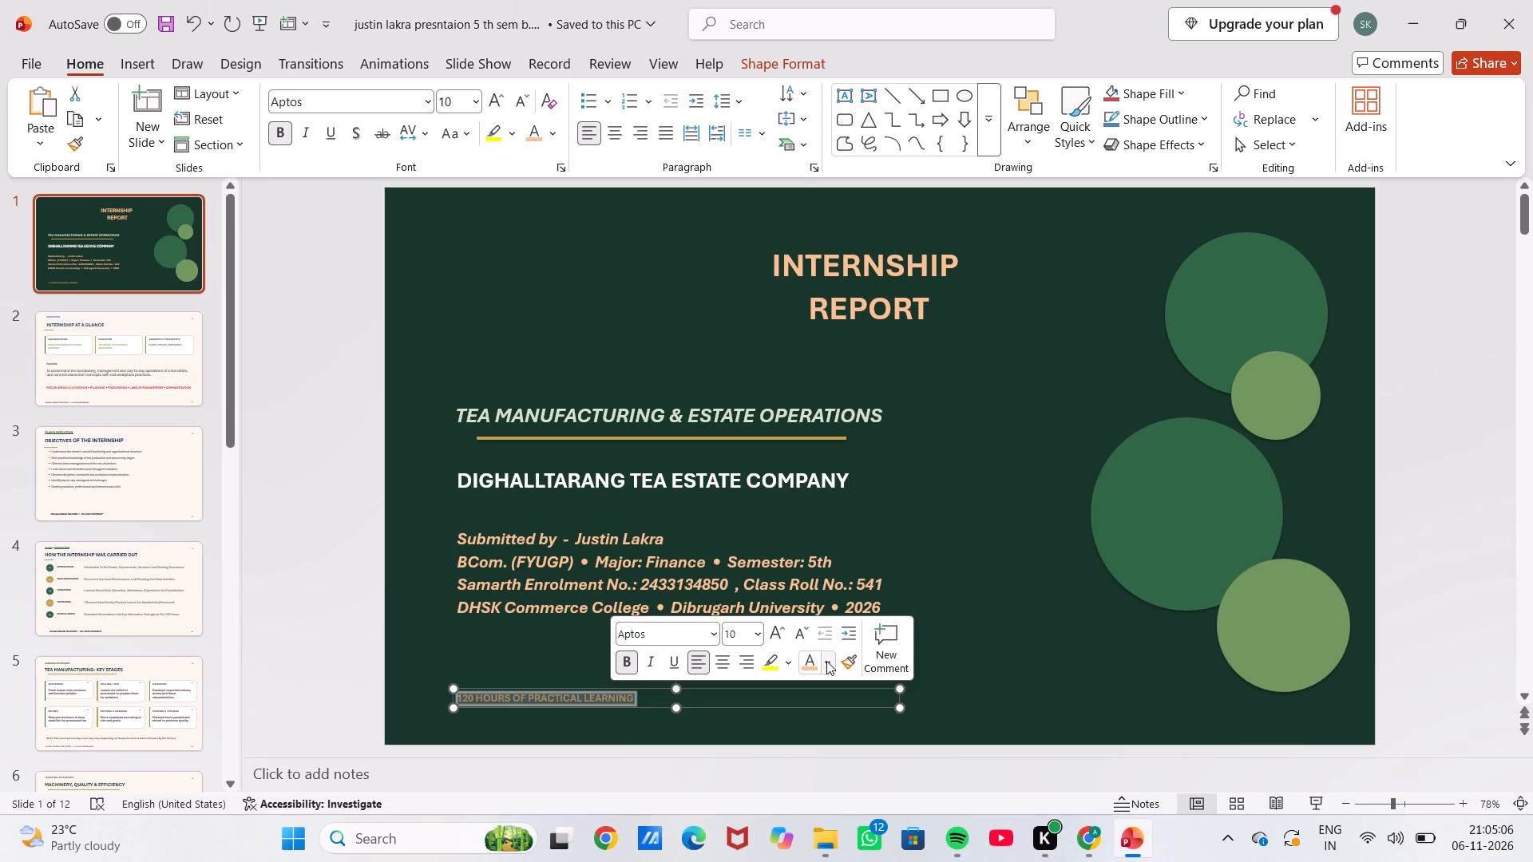
click(826, 661)
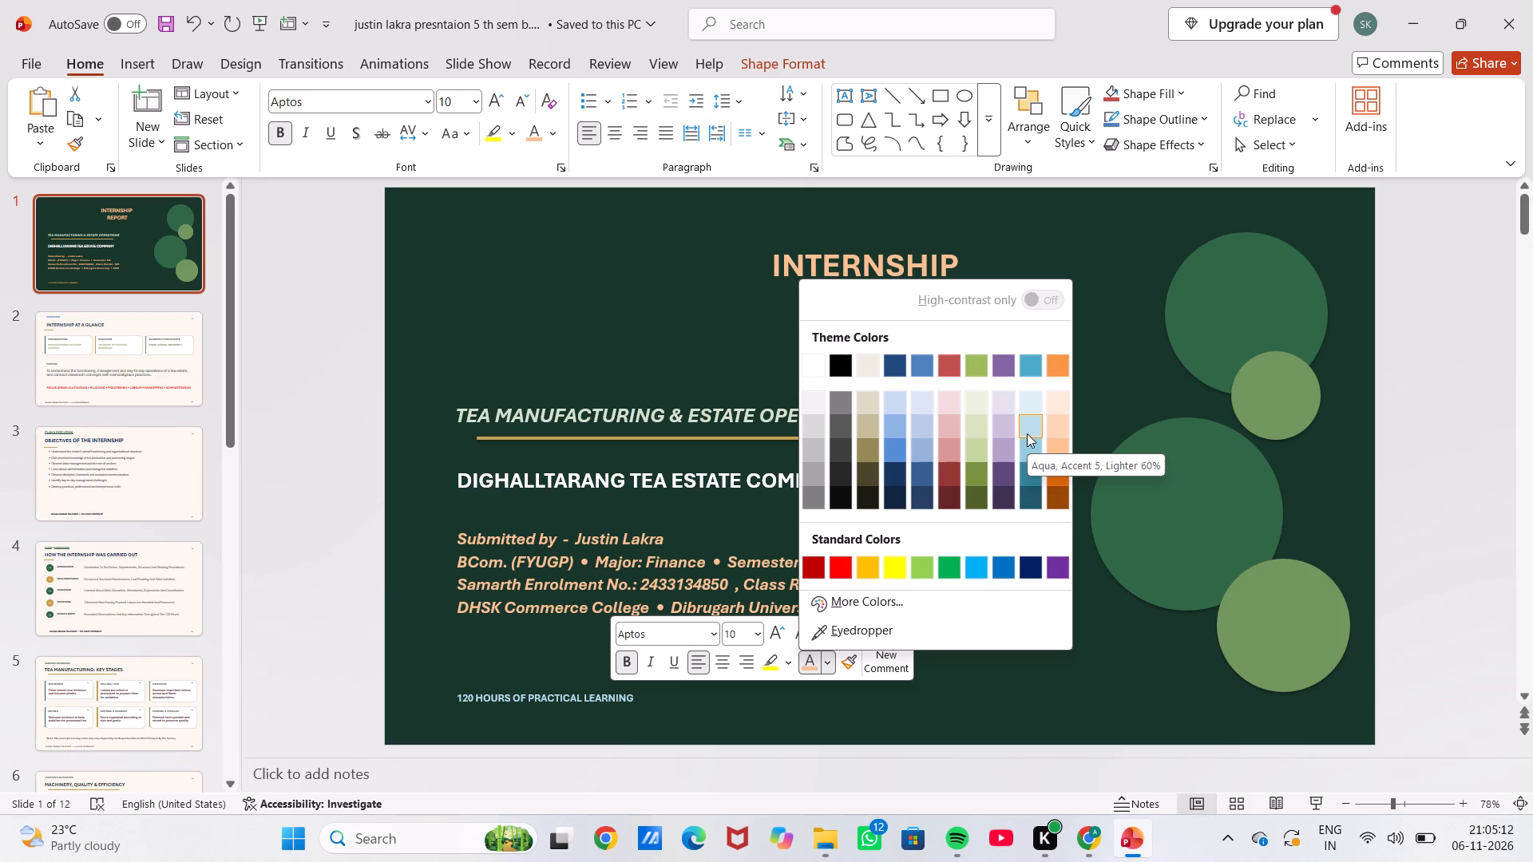
click(978, 571)
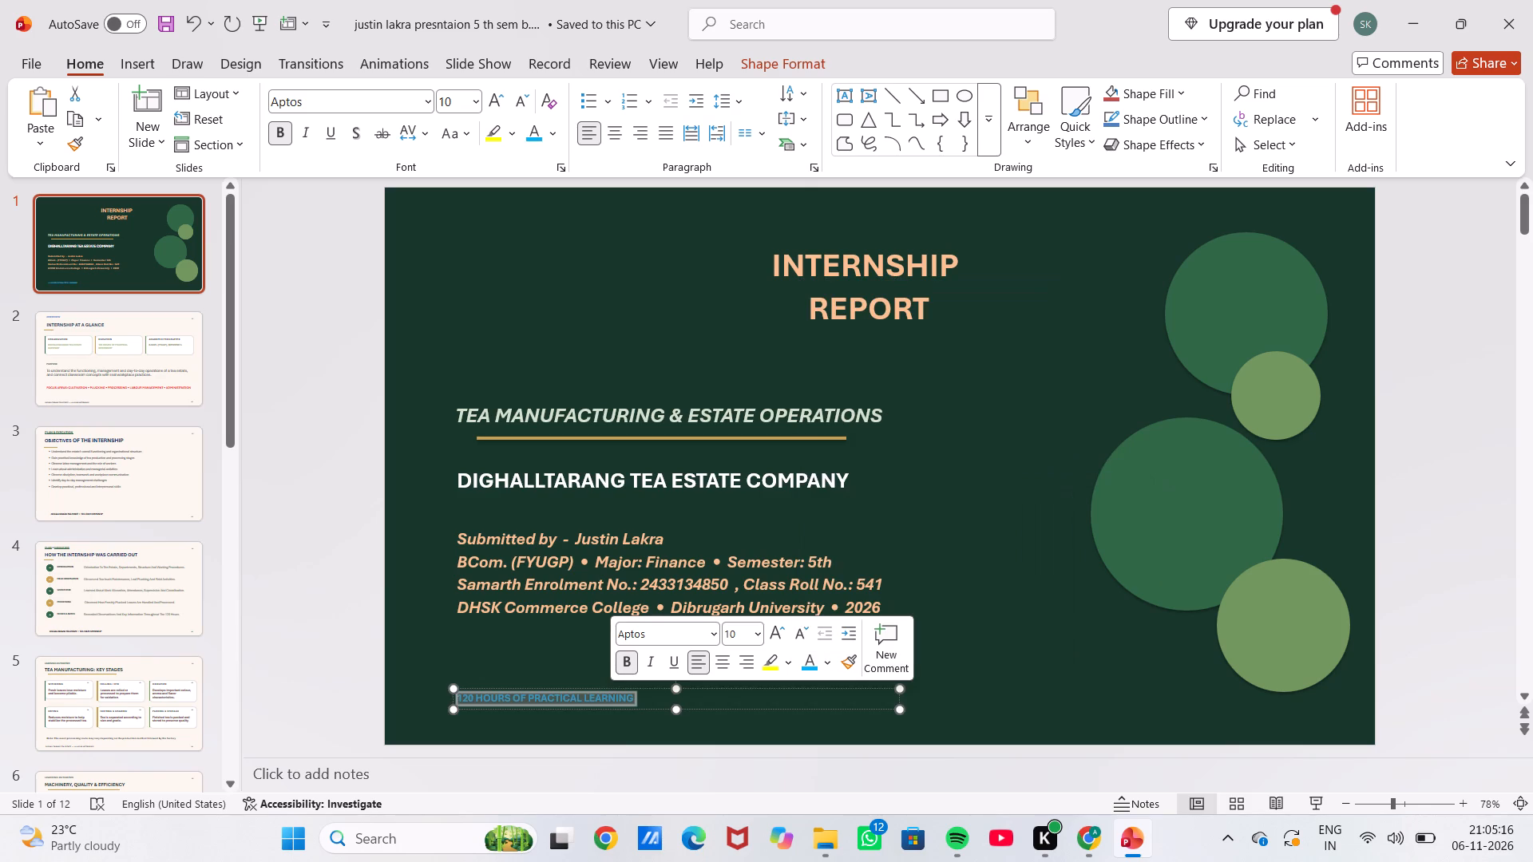
triple_click(778, 632)
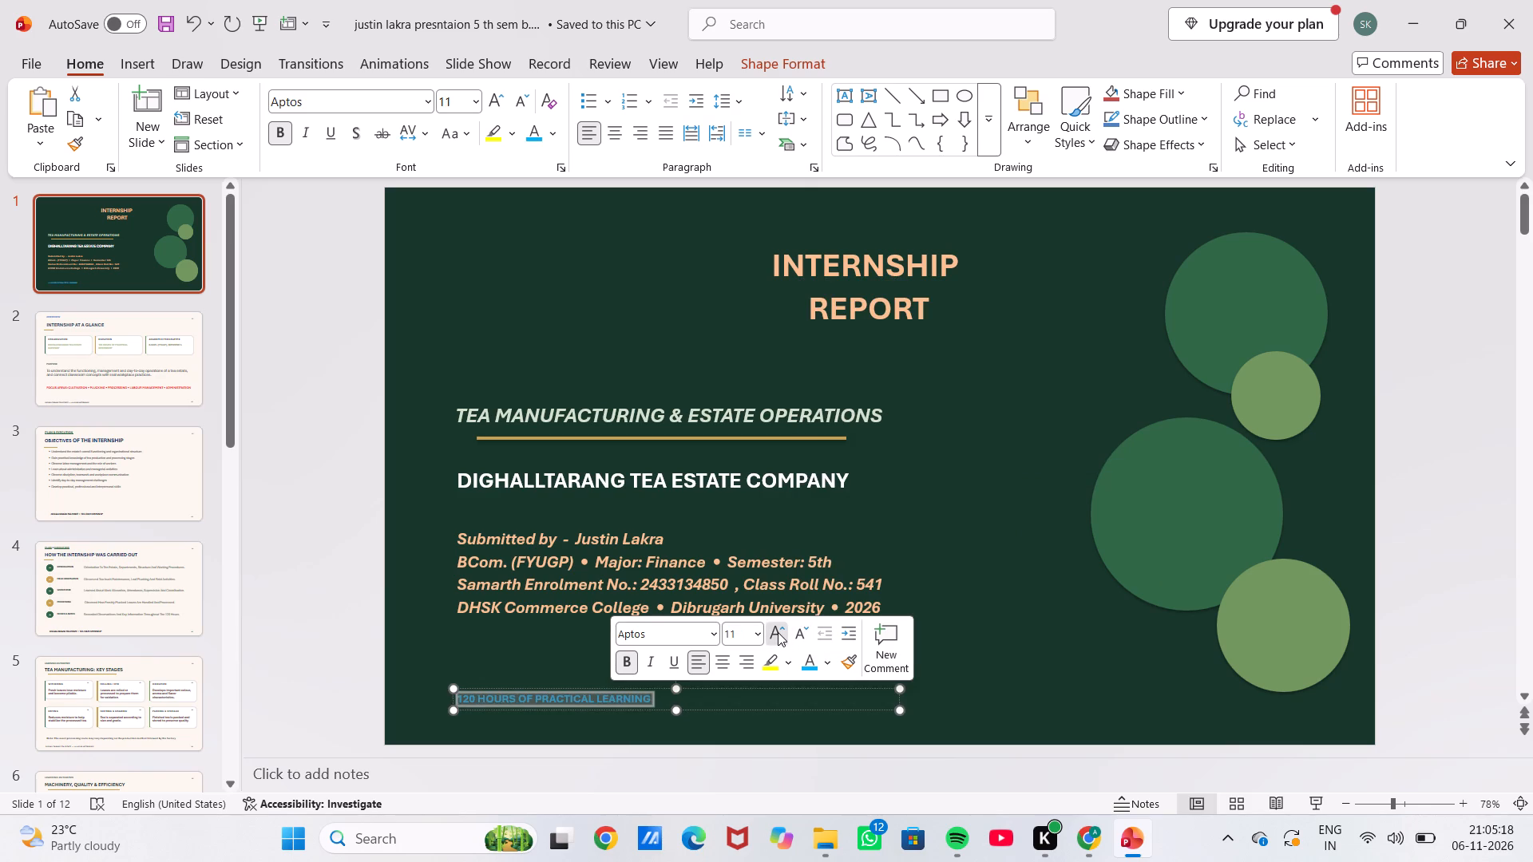
double_click(778, 632)
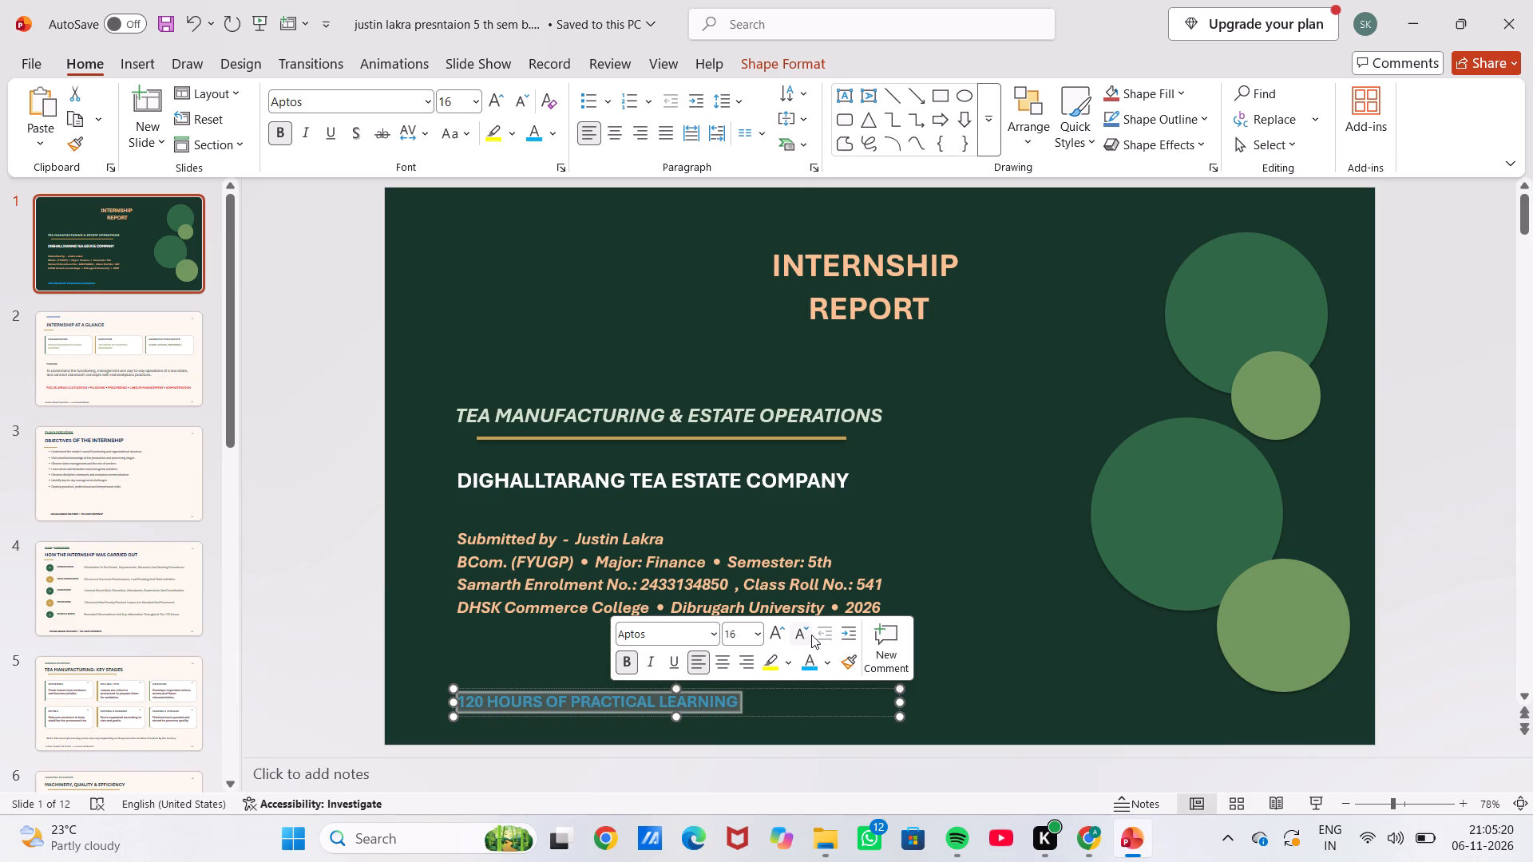
click(798, 633)
click(627, 655)
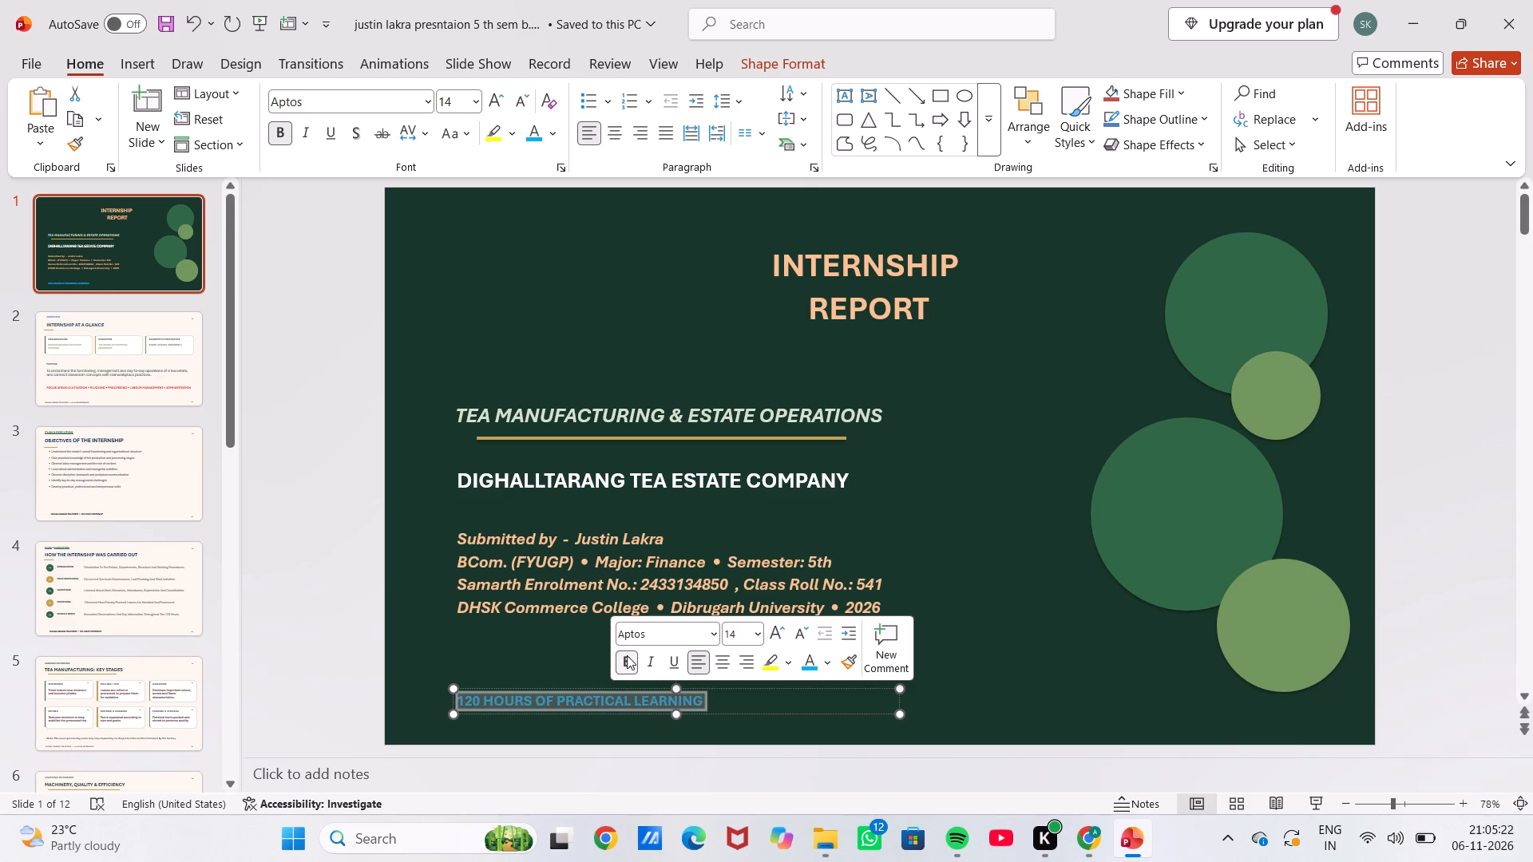
click(627, 655)
click(648, 658)
click(678, 664)
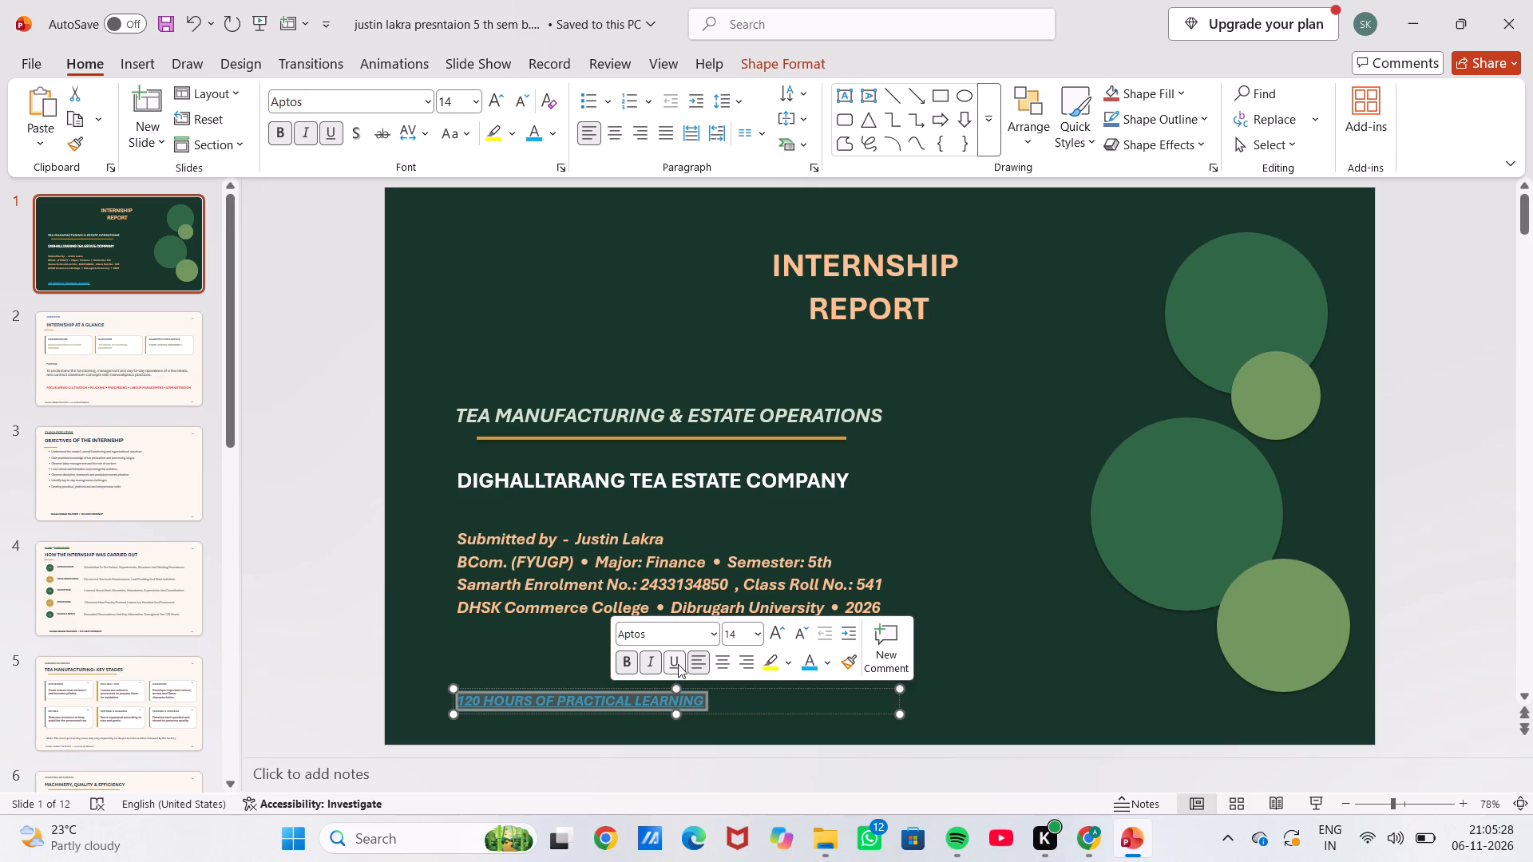
click(834, 710)
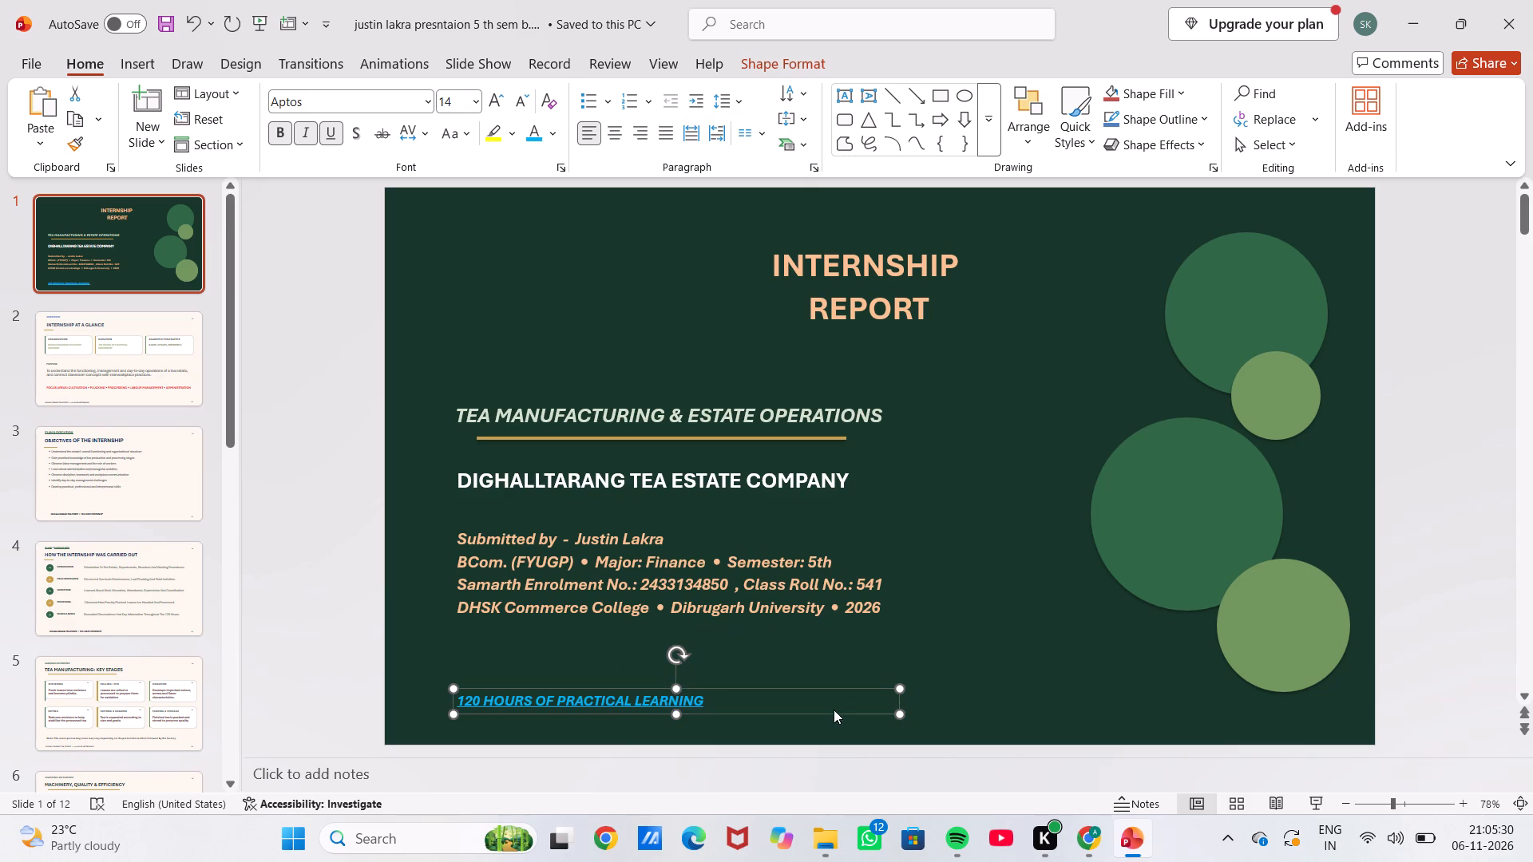
click(1114, 509)
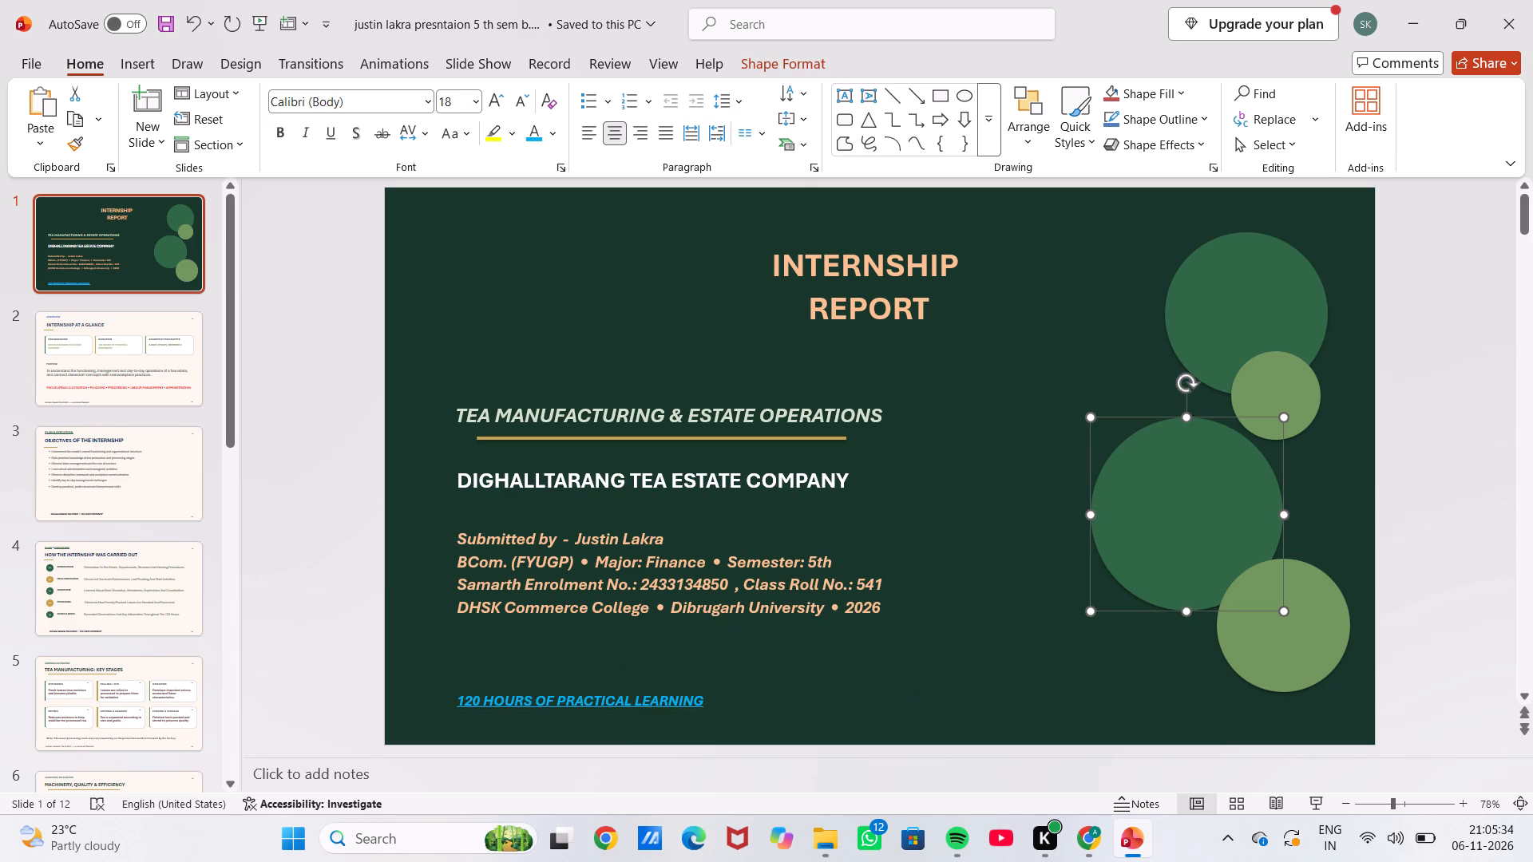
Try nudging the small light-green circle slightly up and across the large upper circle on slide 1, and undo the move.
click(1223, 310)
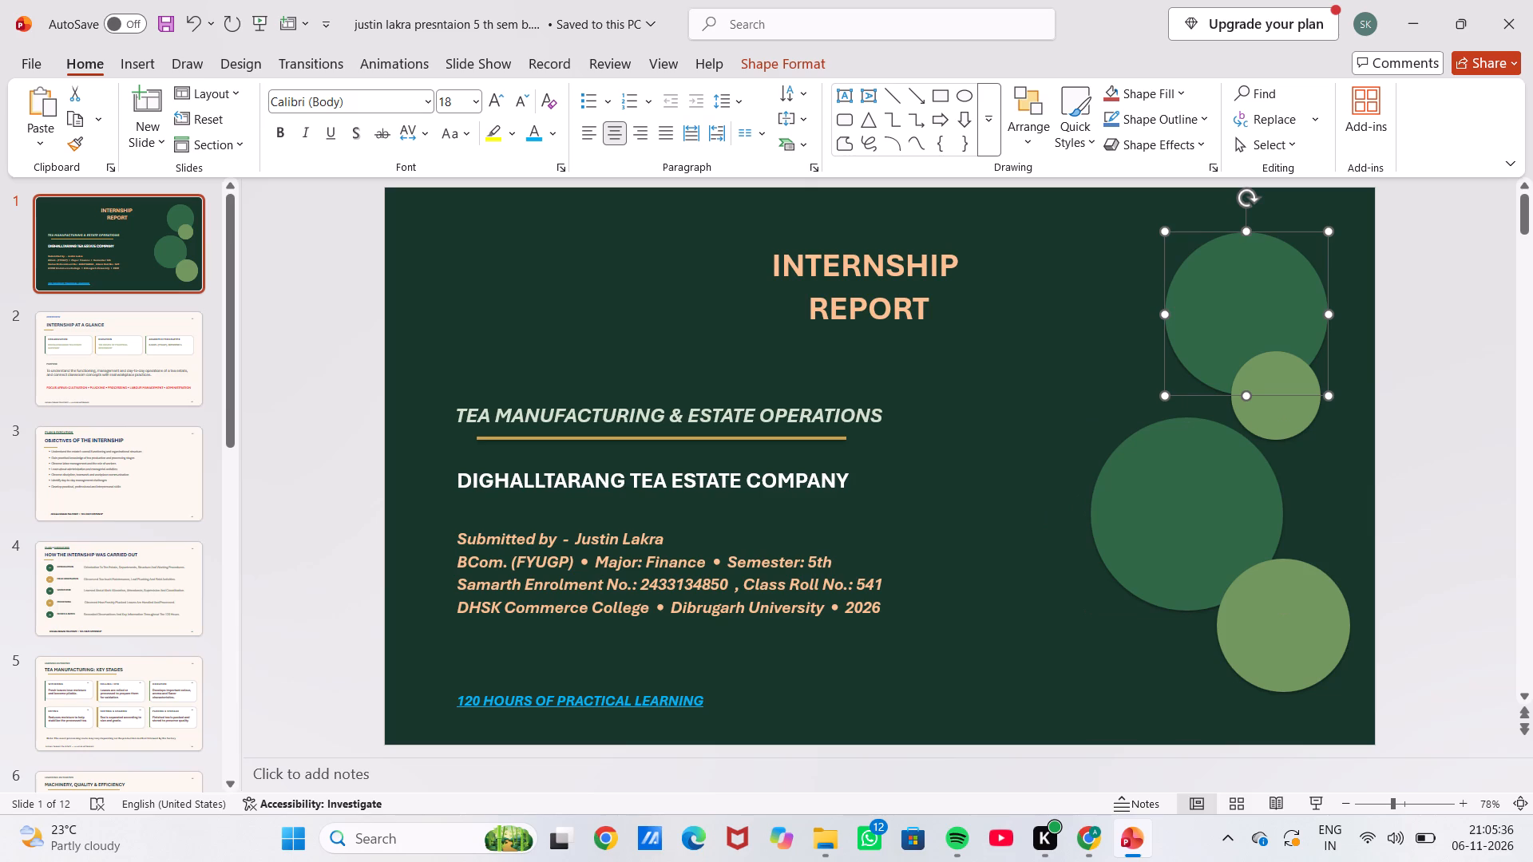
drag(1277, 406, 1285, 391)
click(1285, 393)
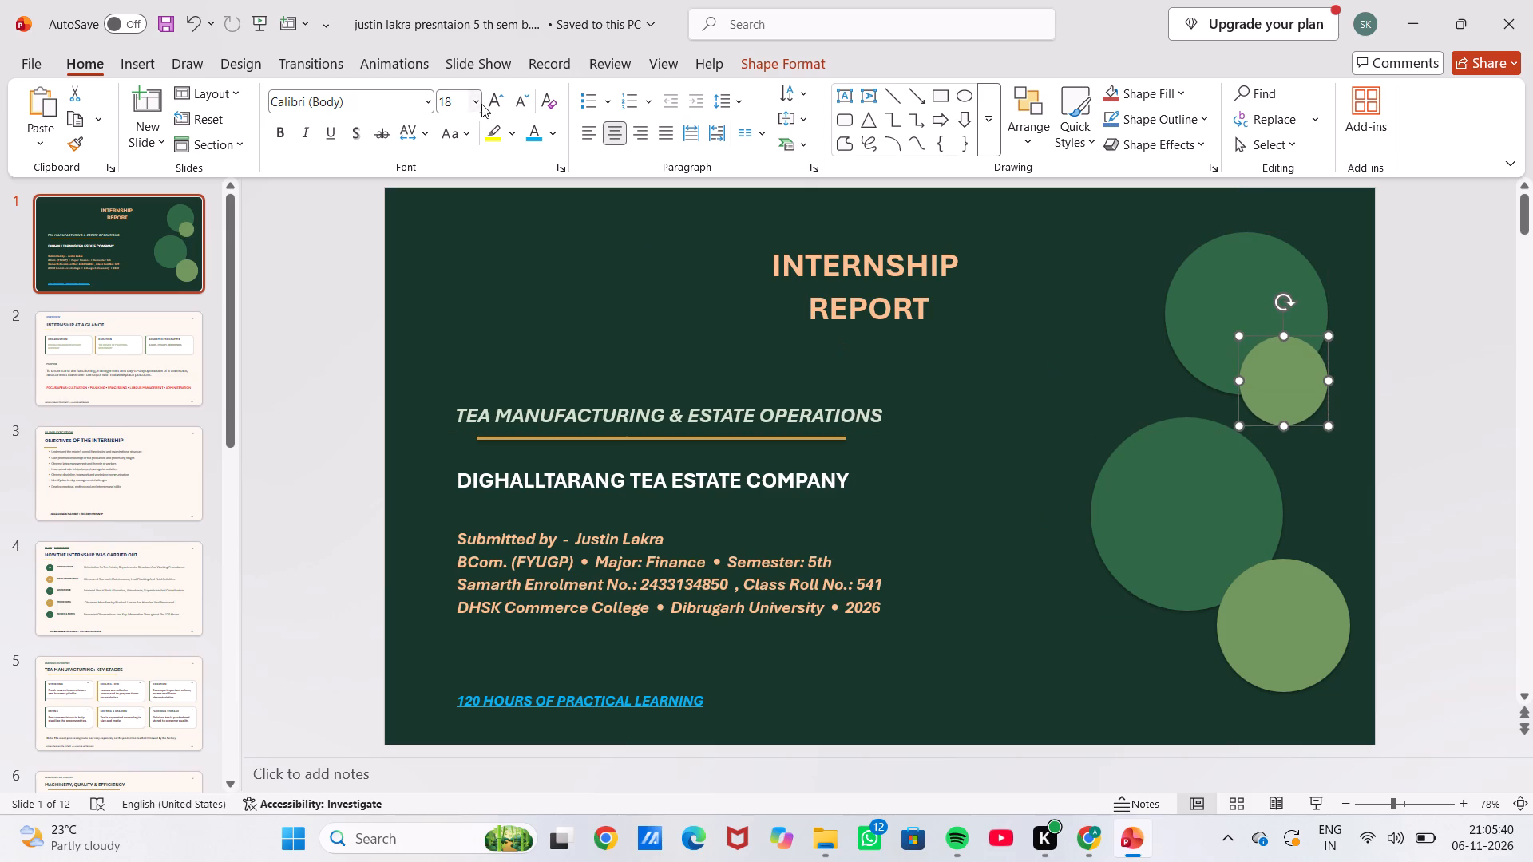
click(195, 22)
Undo the underline on the "120 HOURS OF PRACTICAL LEARNING" line on slide 1.
click(195, 22)
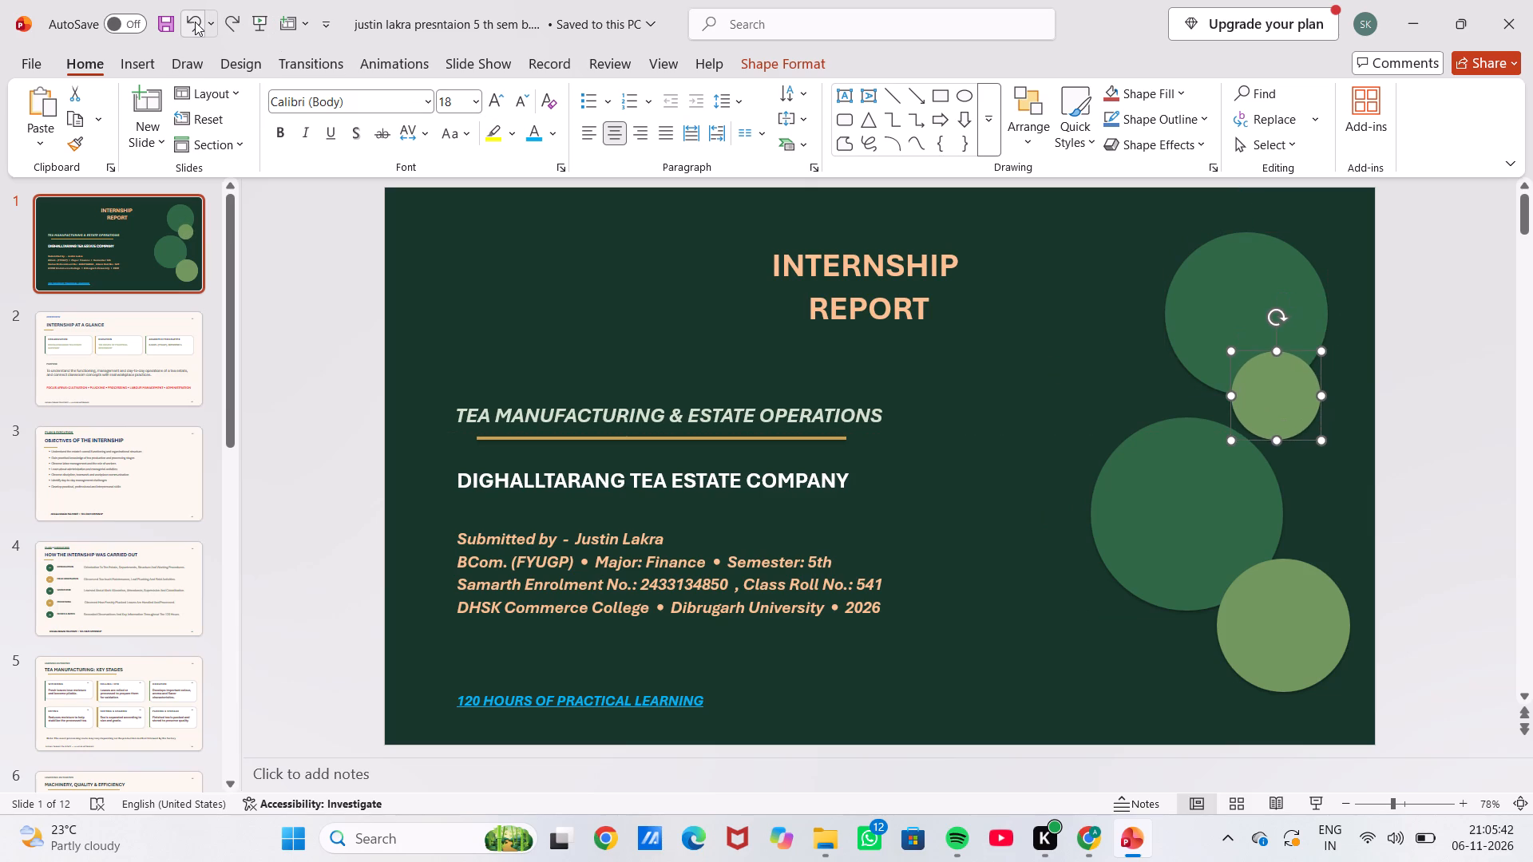
click(443, 266)
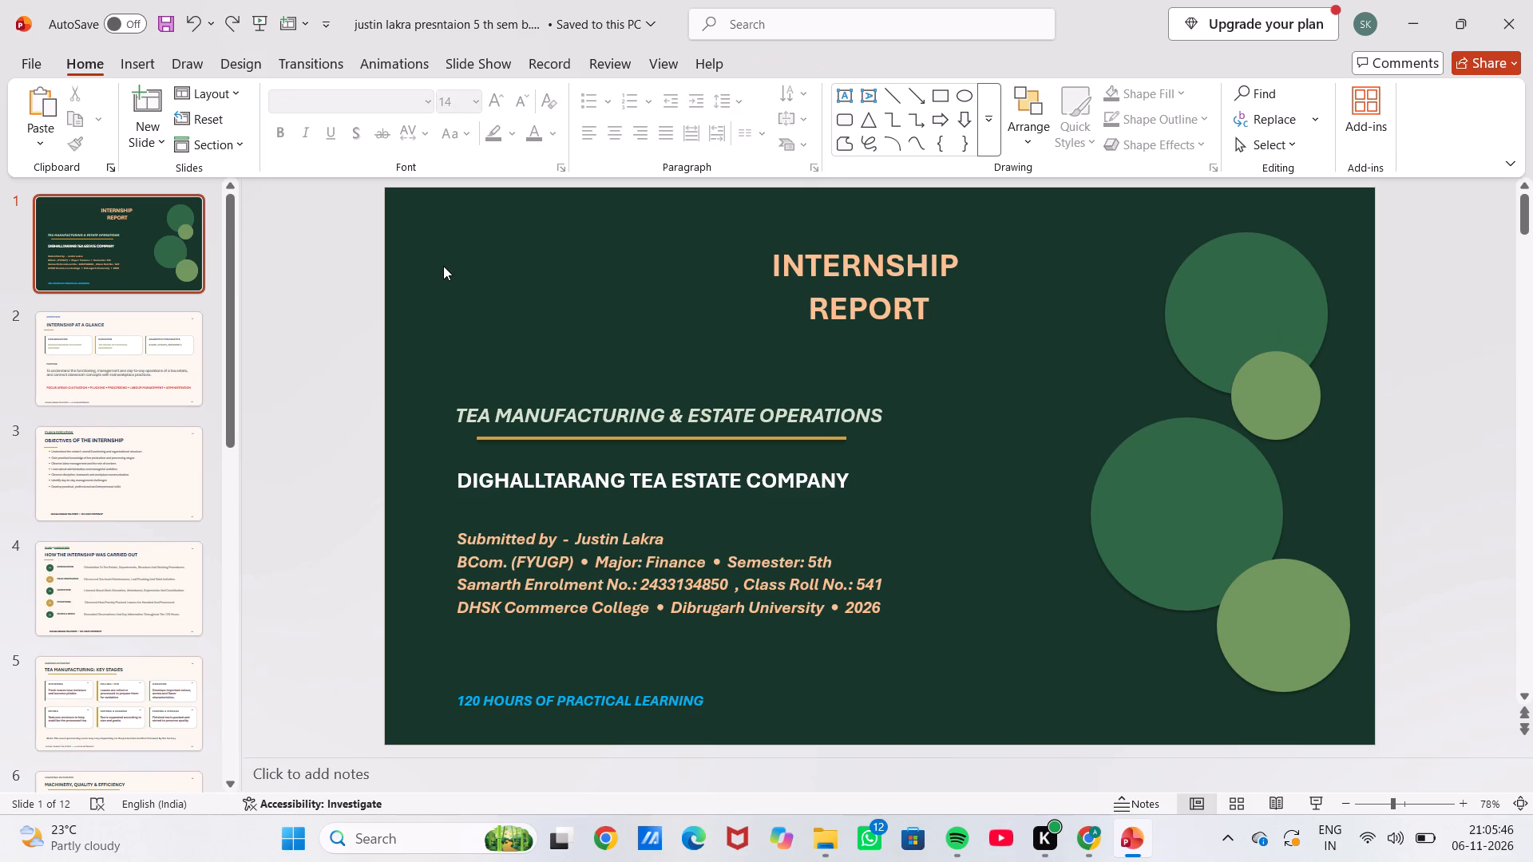
Delete the extra space before "REPORT" in the two-line title on slide 1.
click(807, 305)
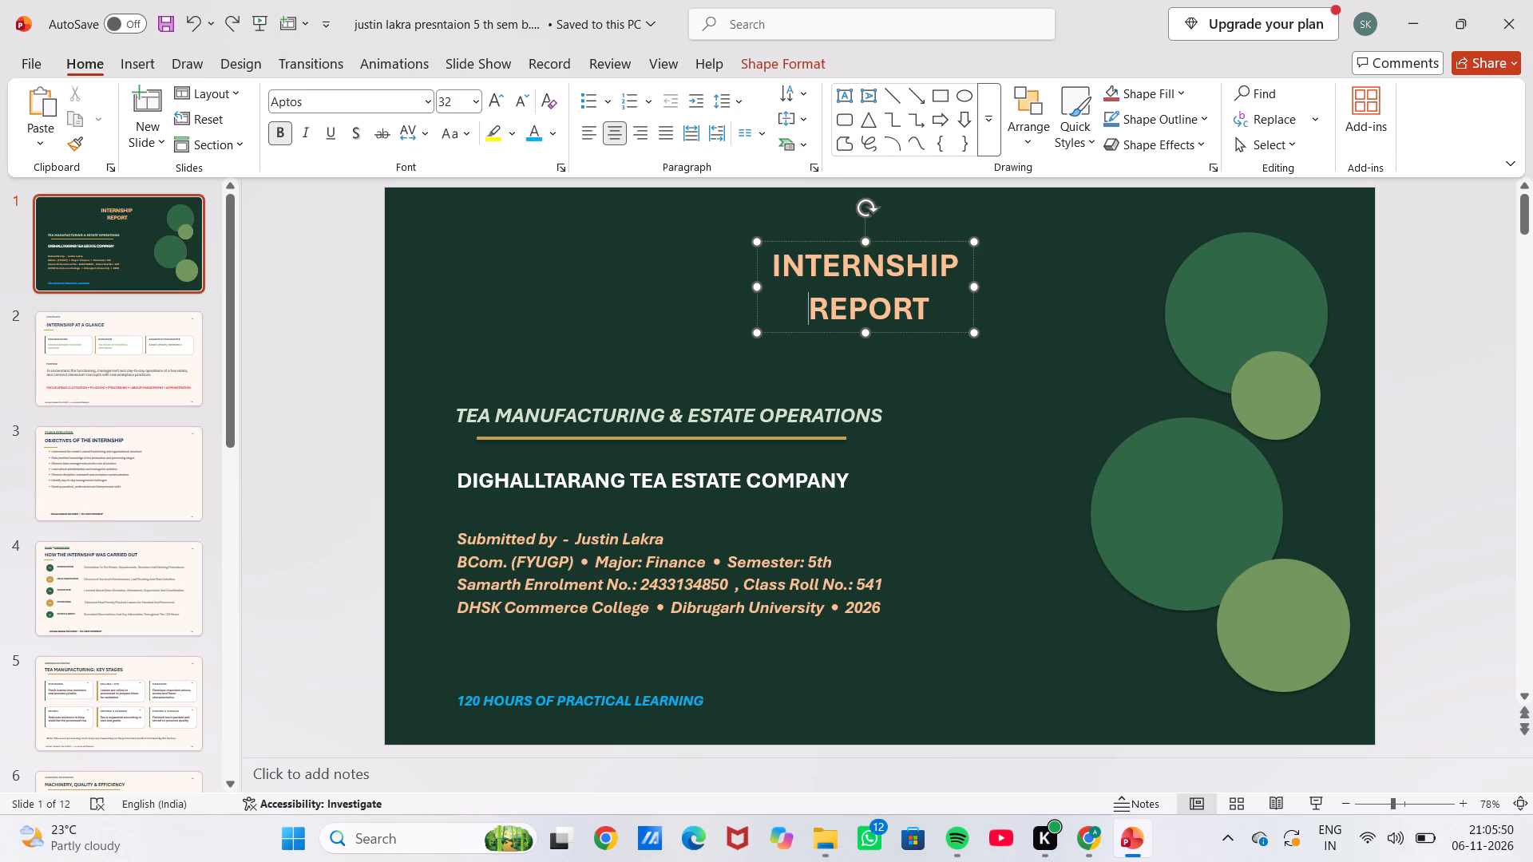
key(BackSpace)
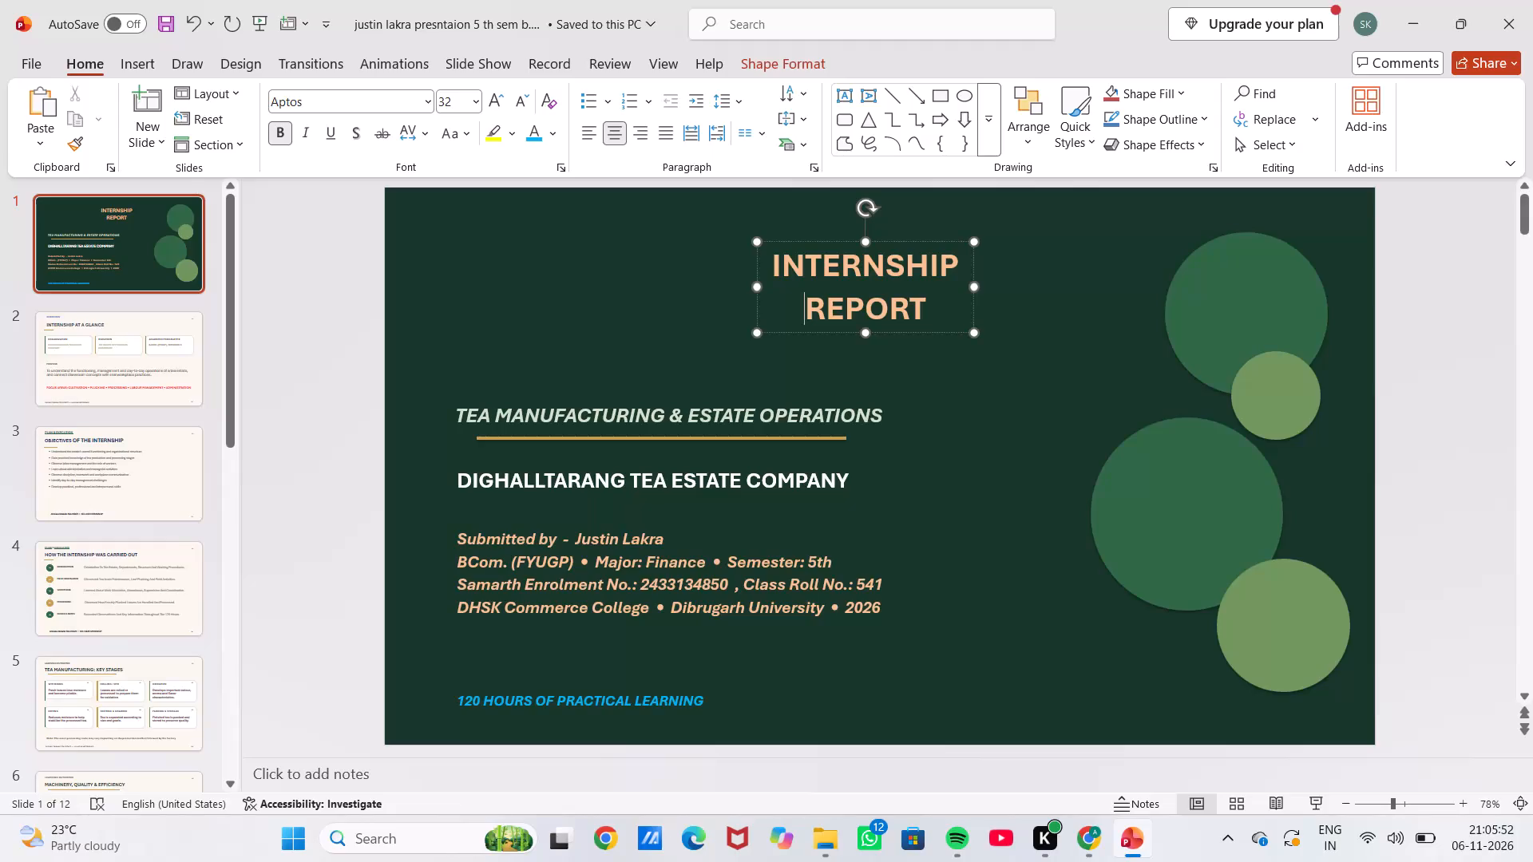
click(954, 398)
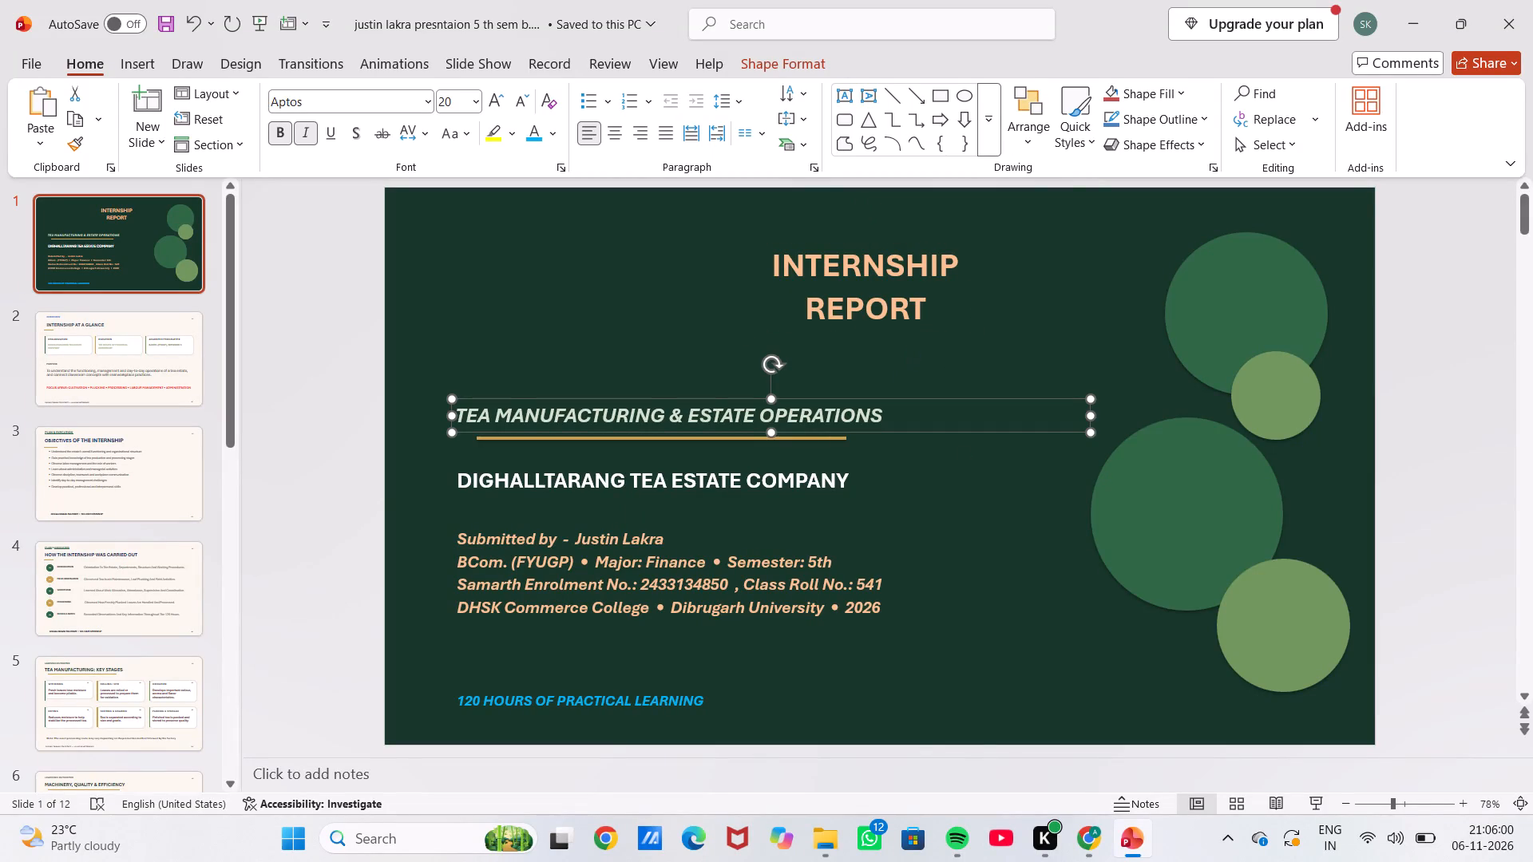
click(889, 445)
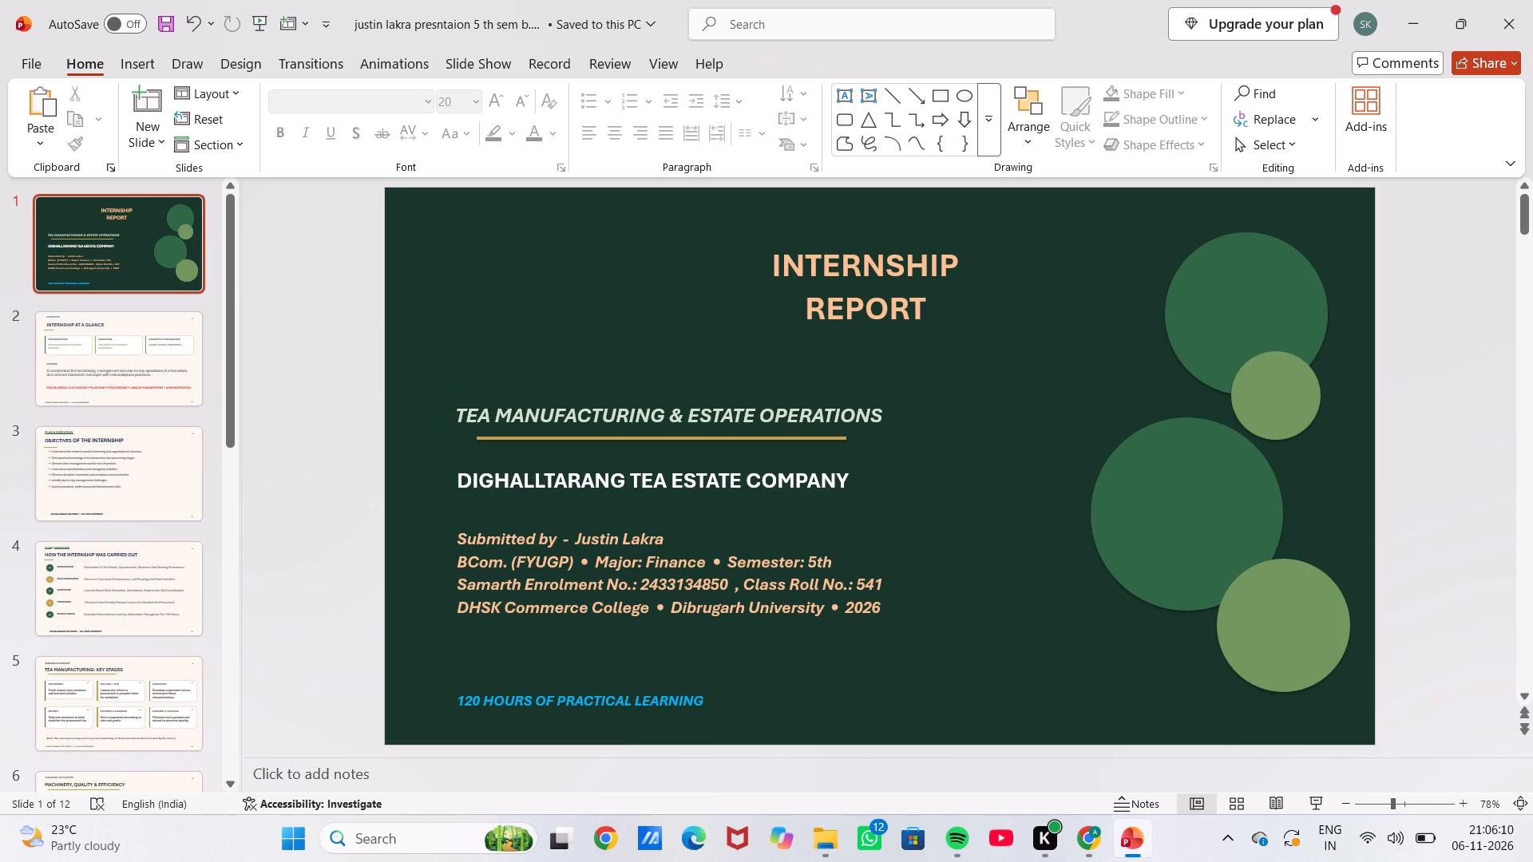
Review the layout and formatting of slides 2, 3 and 4.
click(159, 354)
click(171, 413)
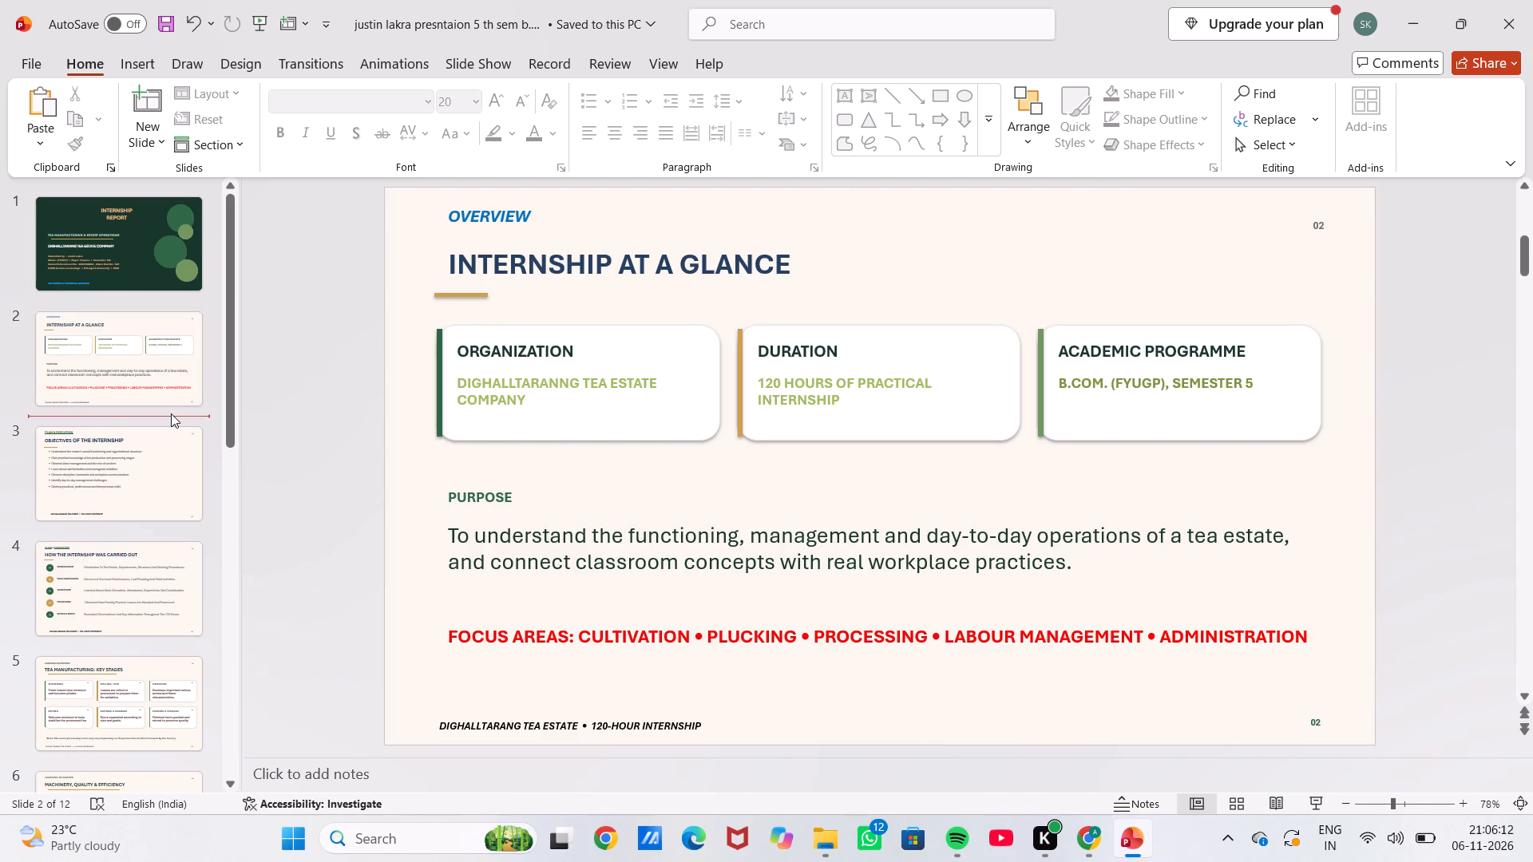
click(184, 498)
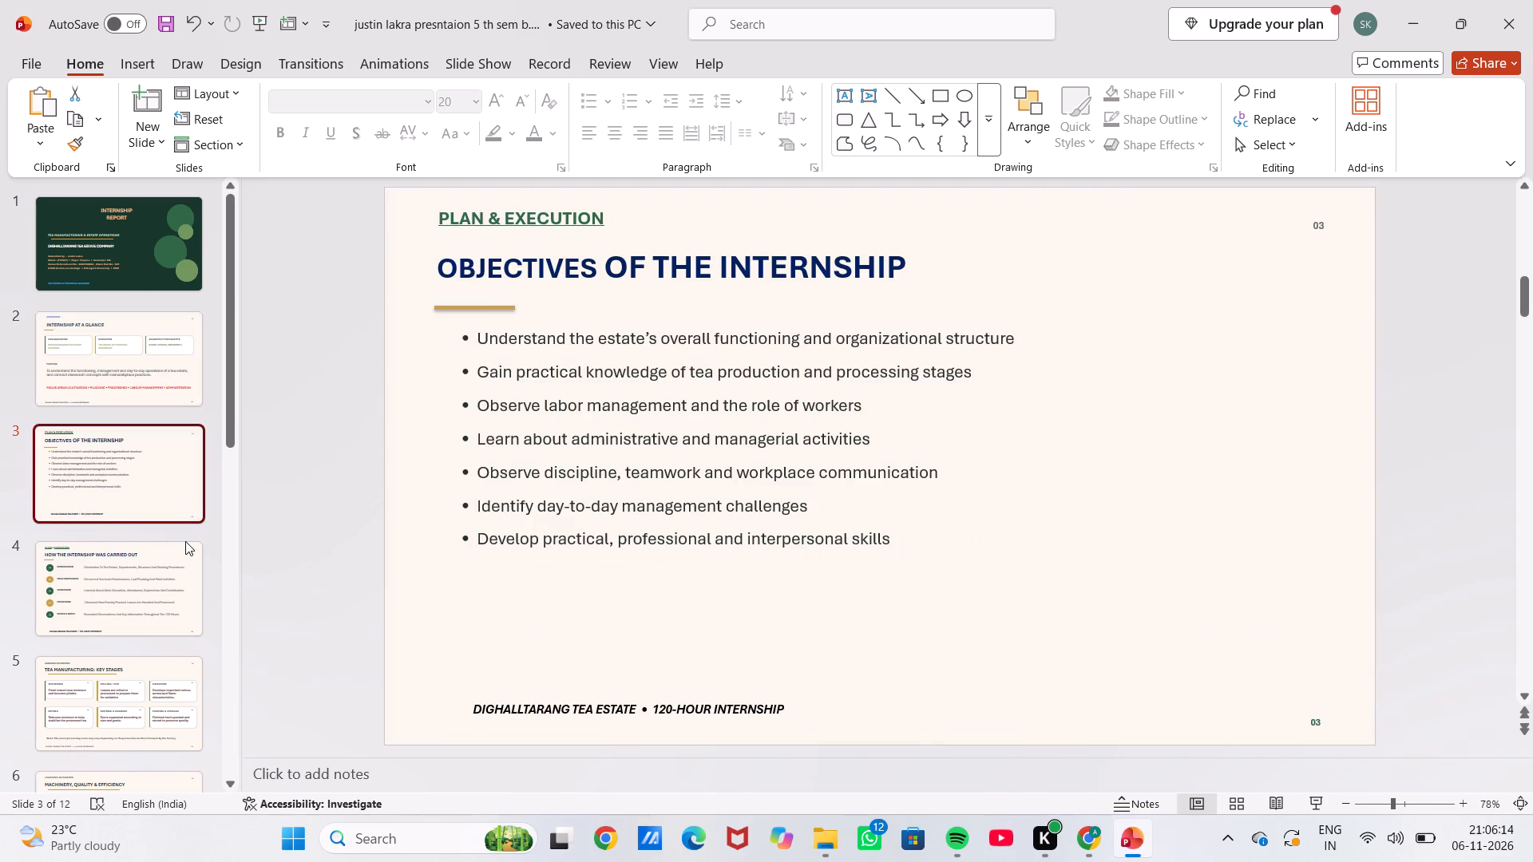
click(180, 586)
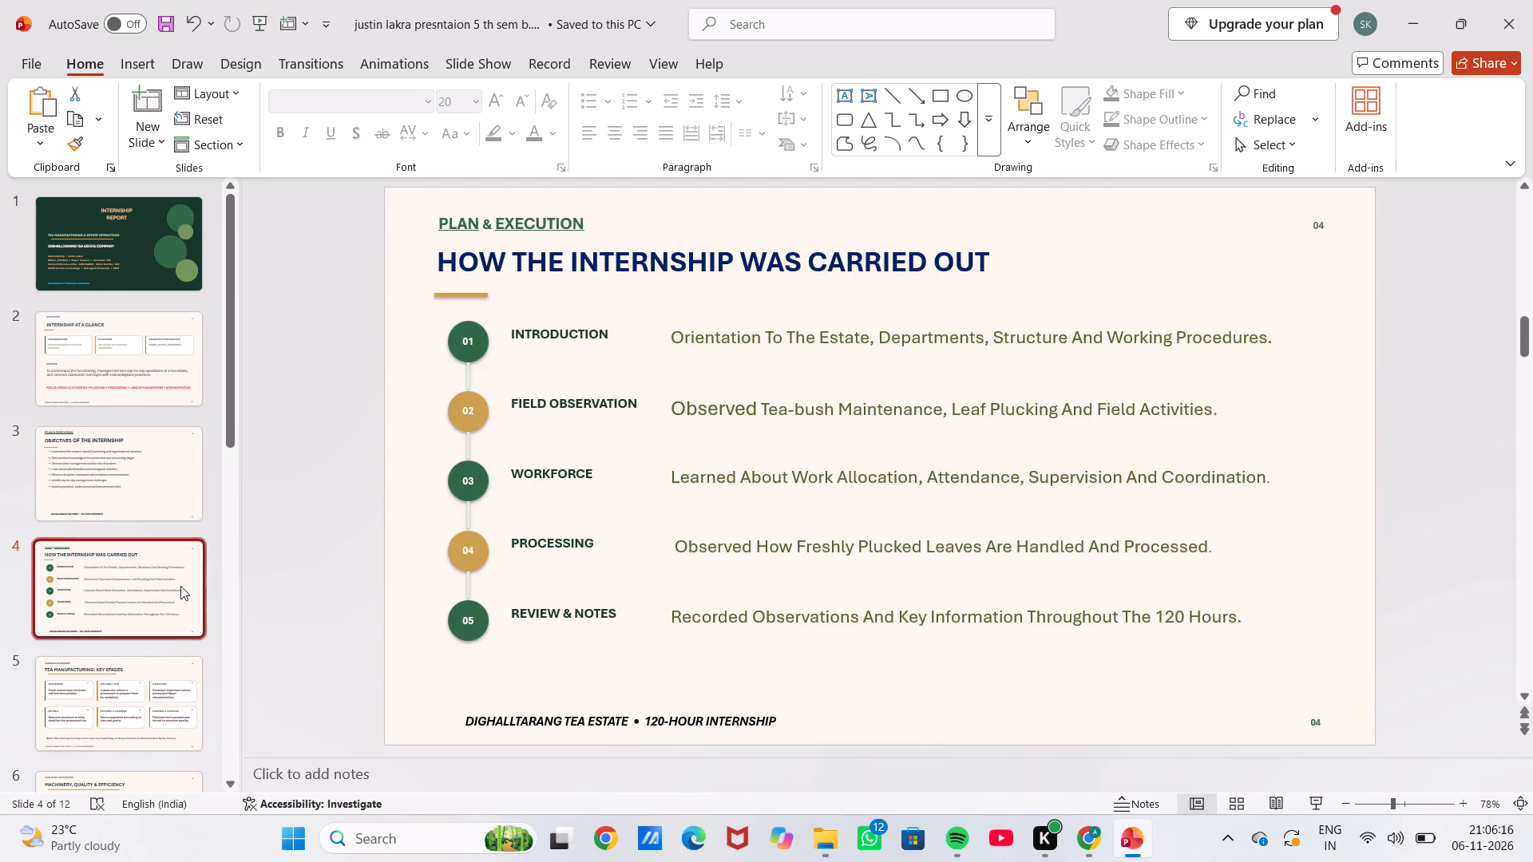
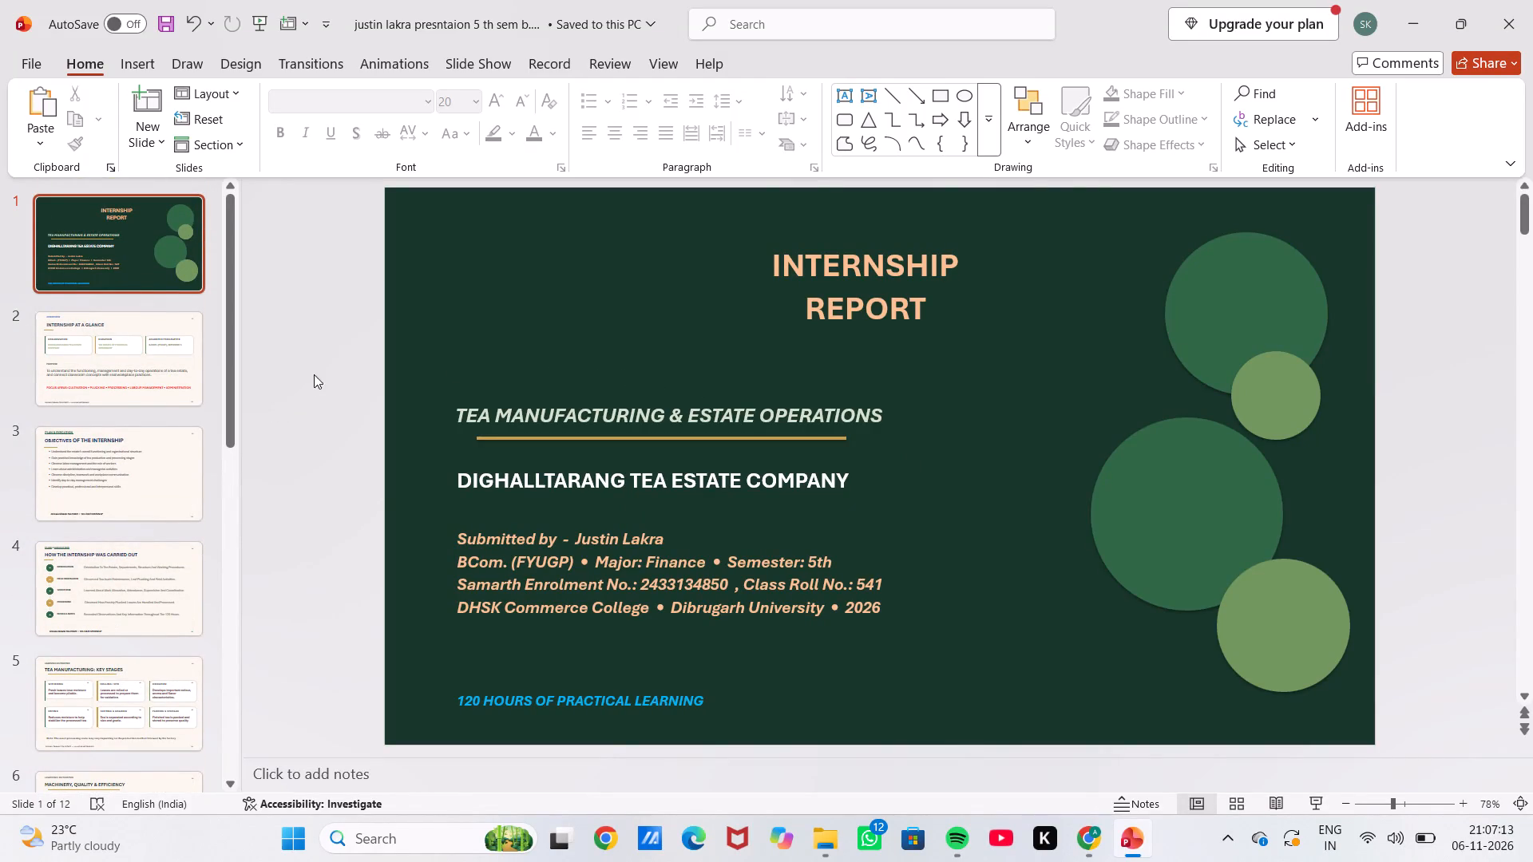
Review the opening slides through Machinery, Quality & Efficiency, comparing the headings and formatting of slides 4 and 5.
click(129, 357)
click(160, 281)
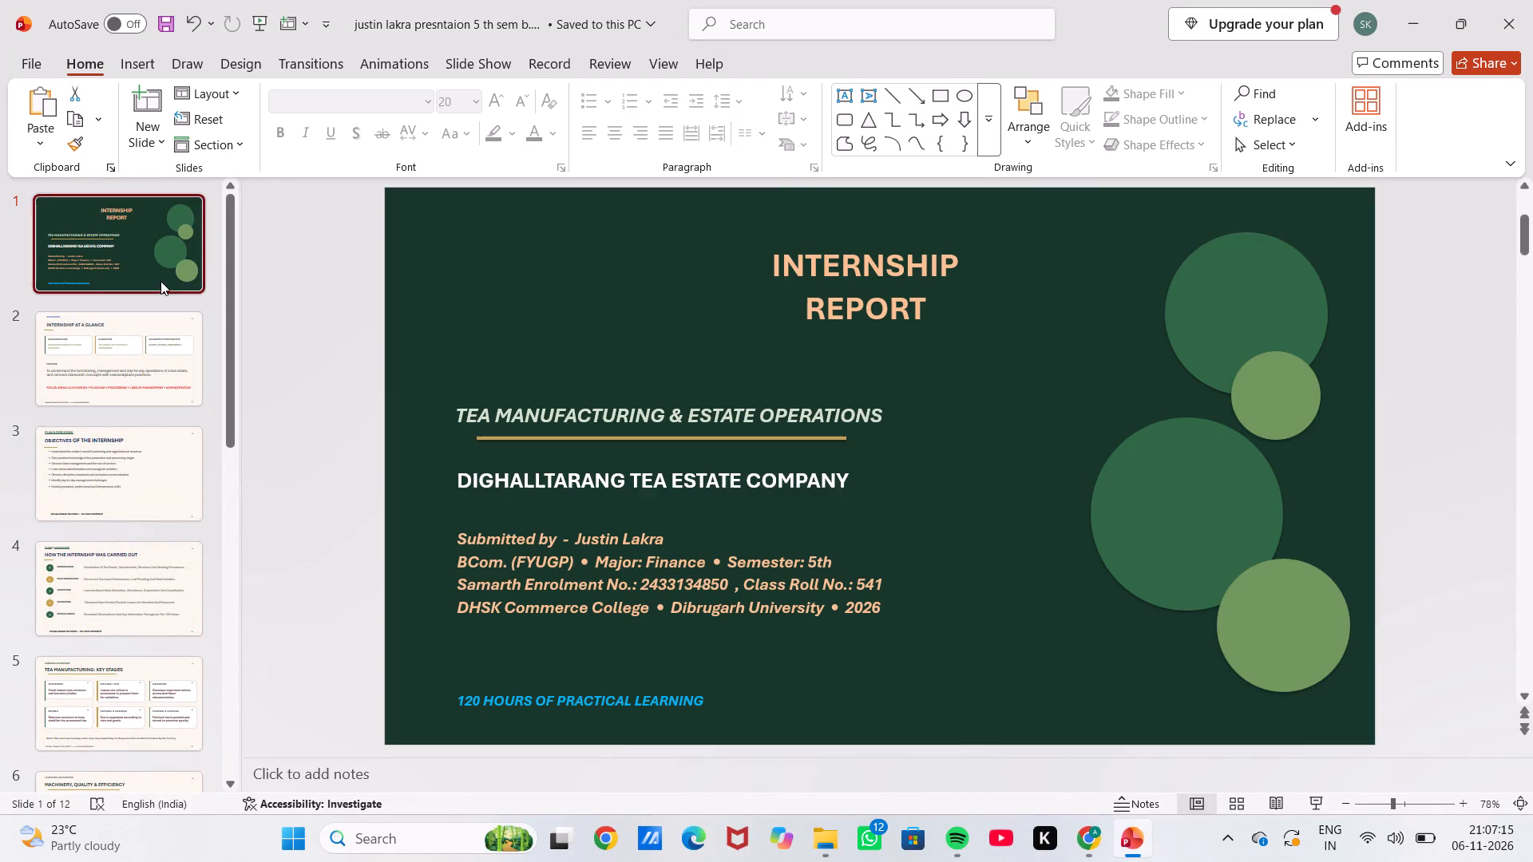
click(168, 363)
click(171, 465)
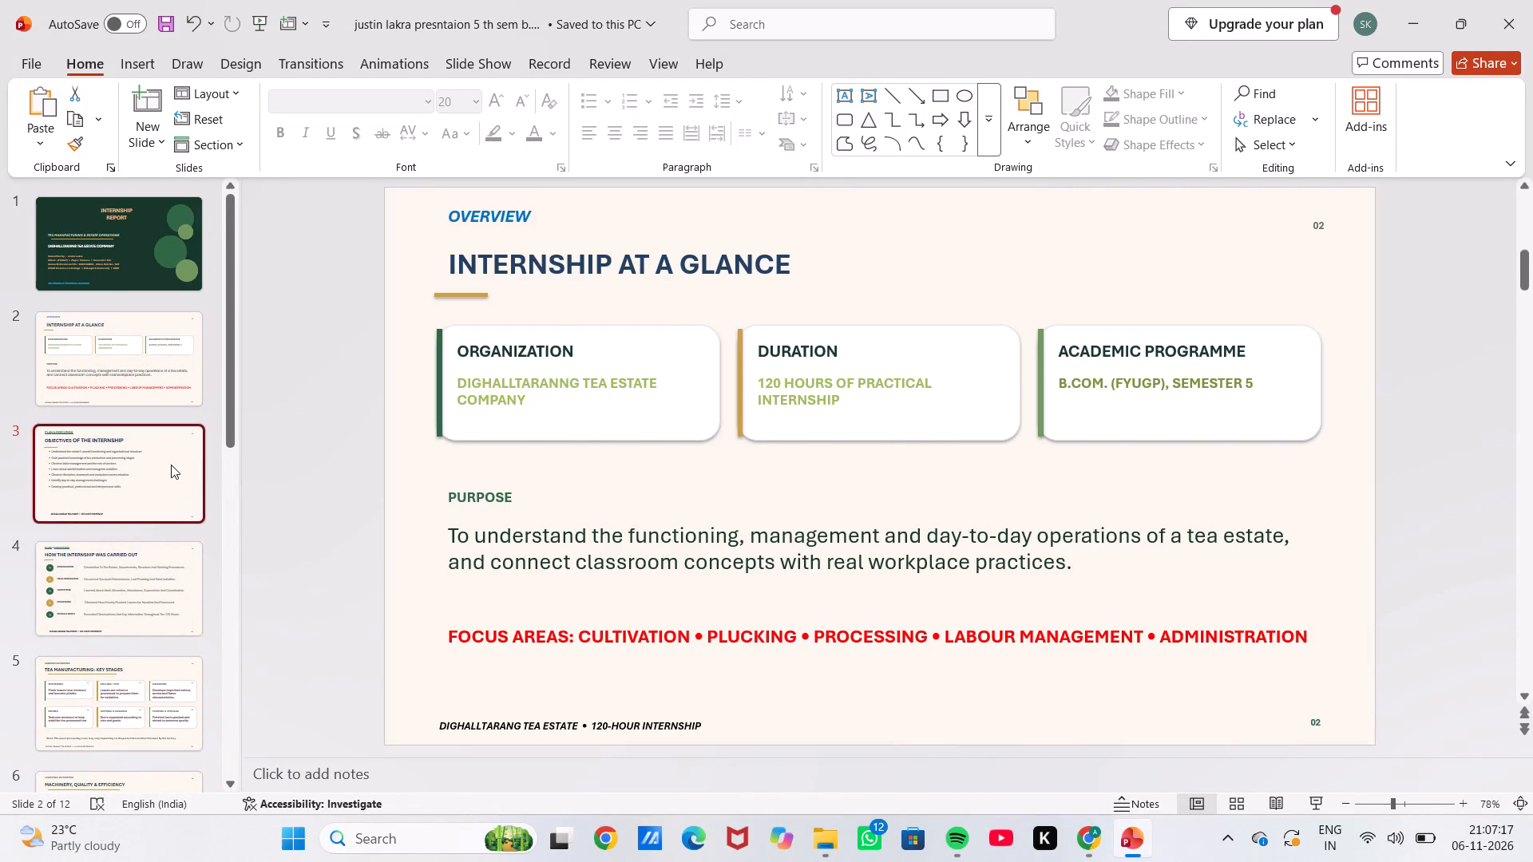
click(141, 587)
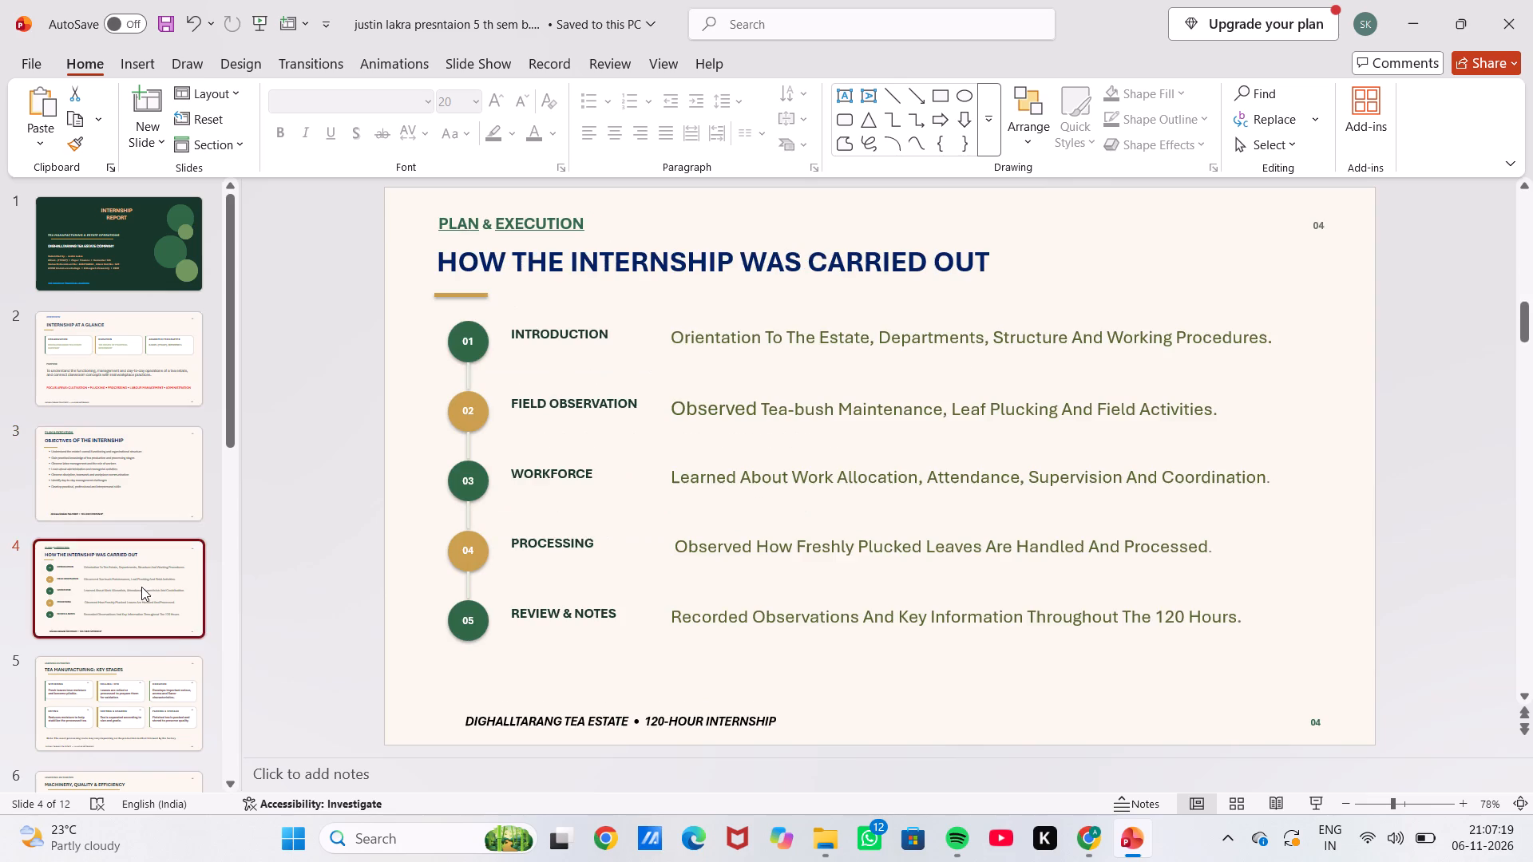
click(162, 680)
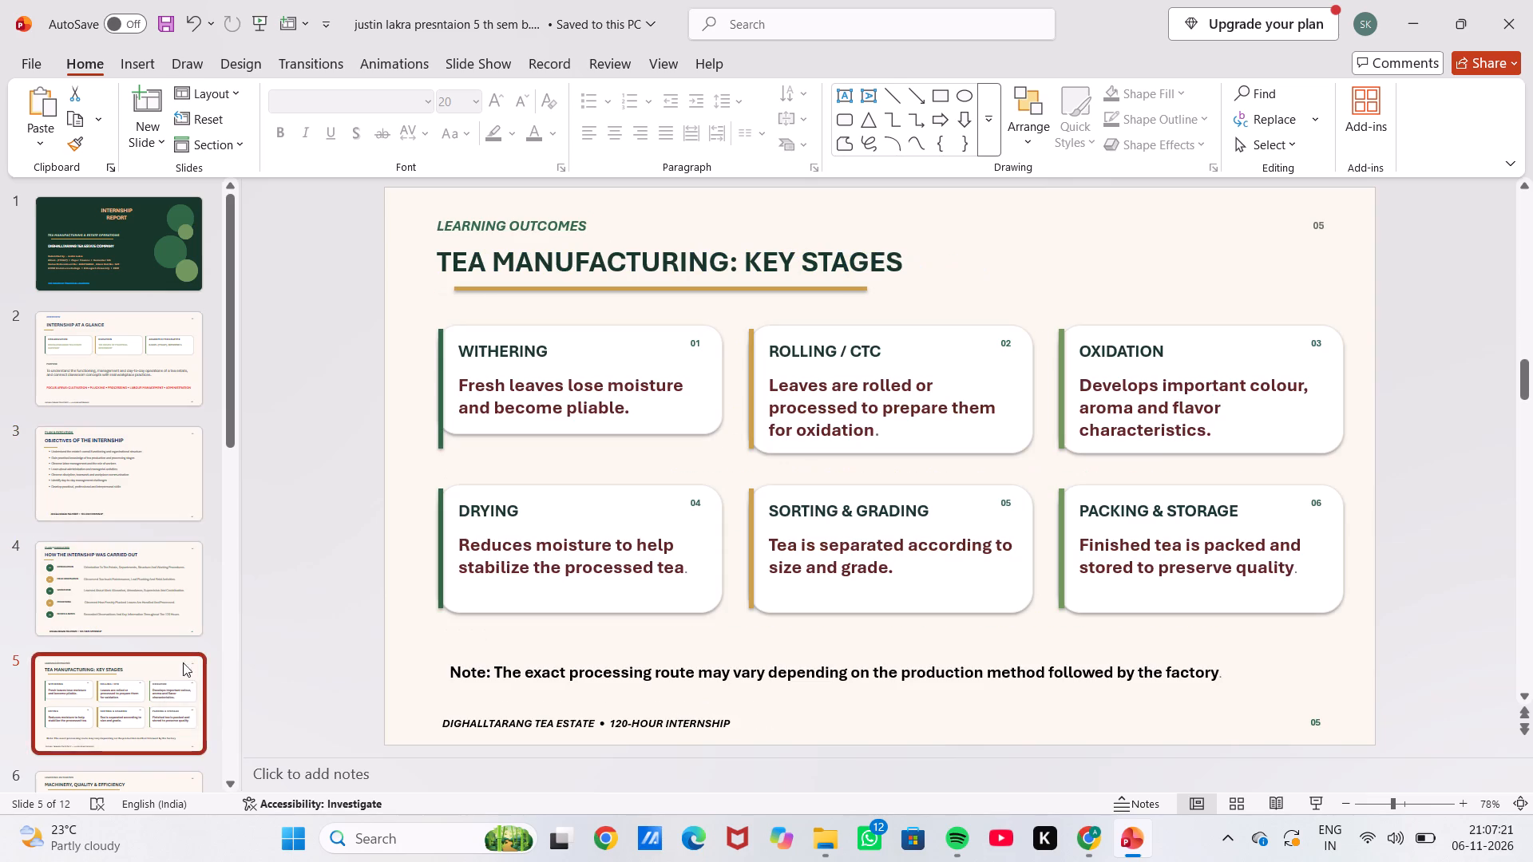
click(164, 599)
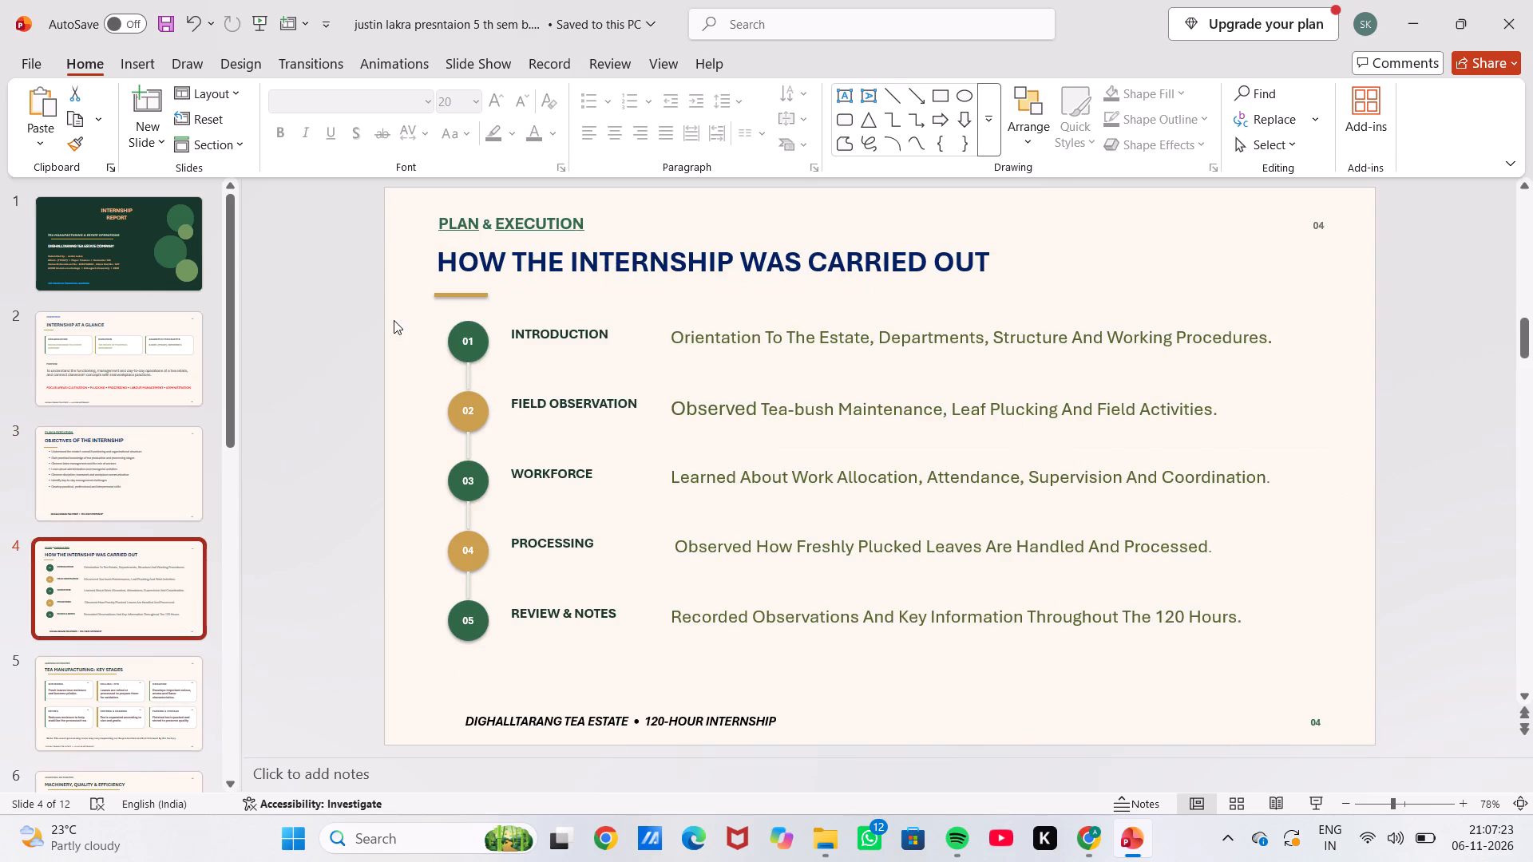
click(153, 681)
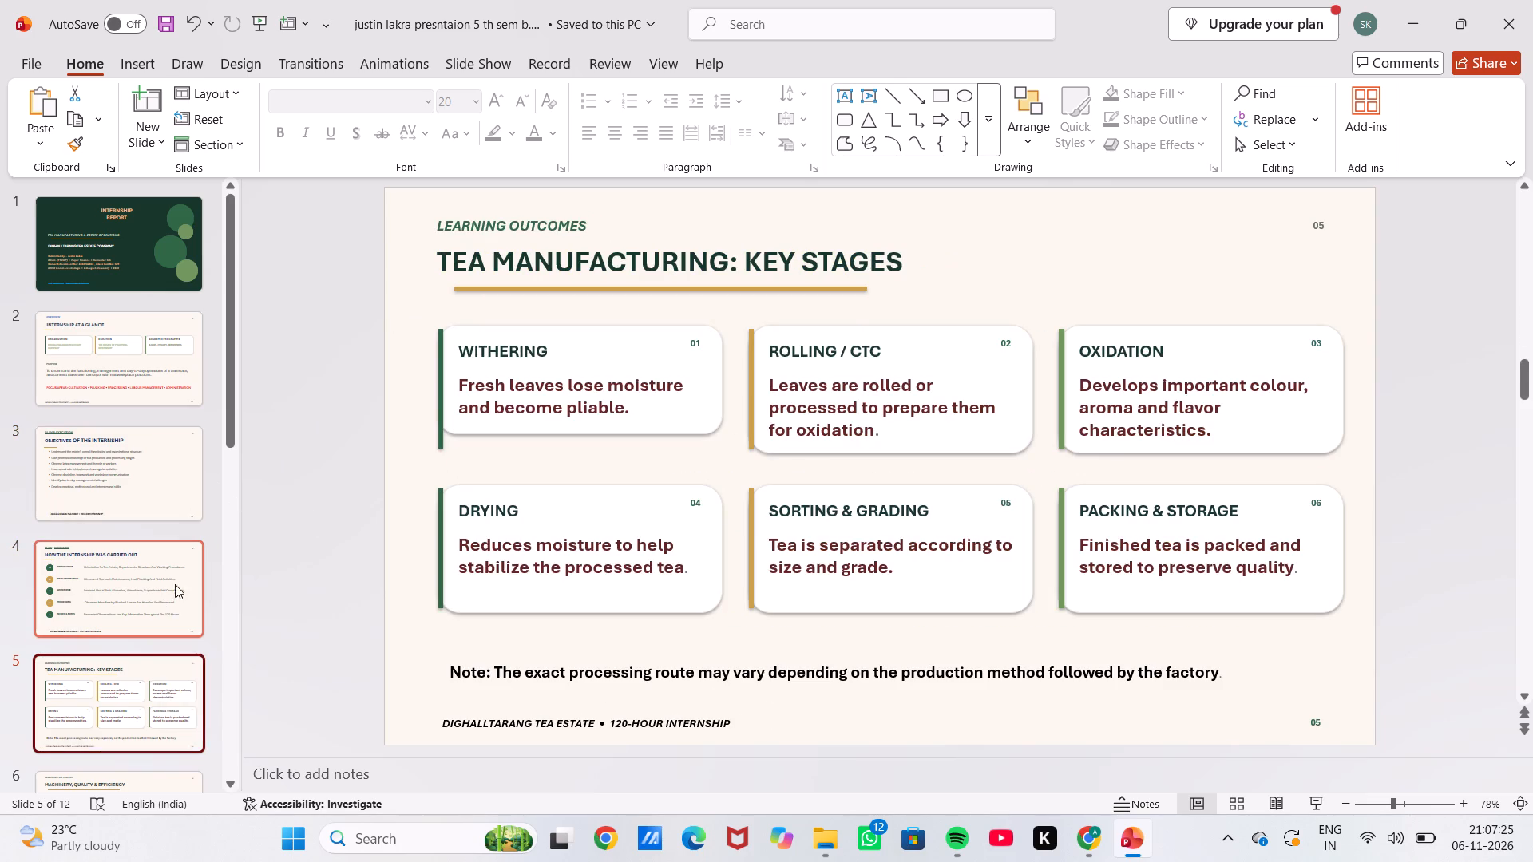
click(160, 607)
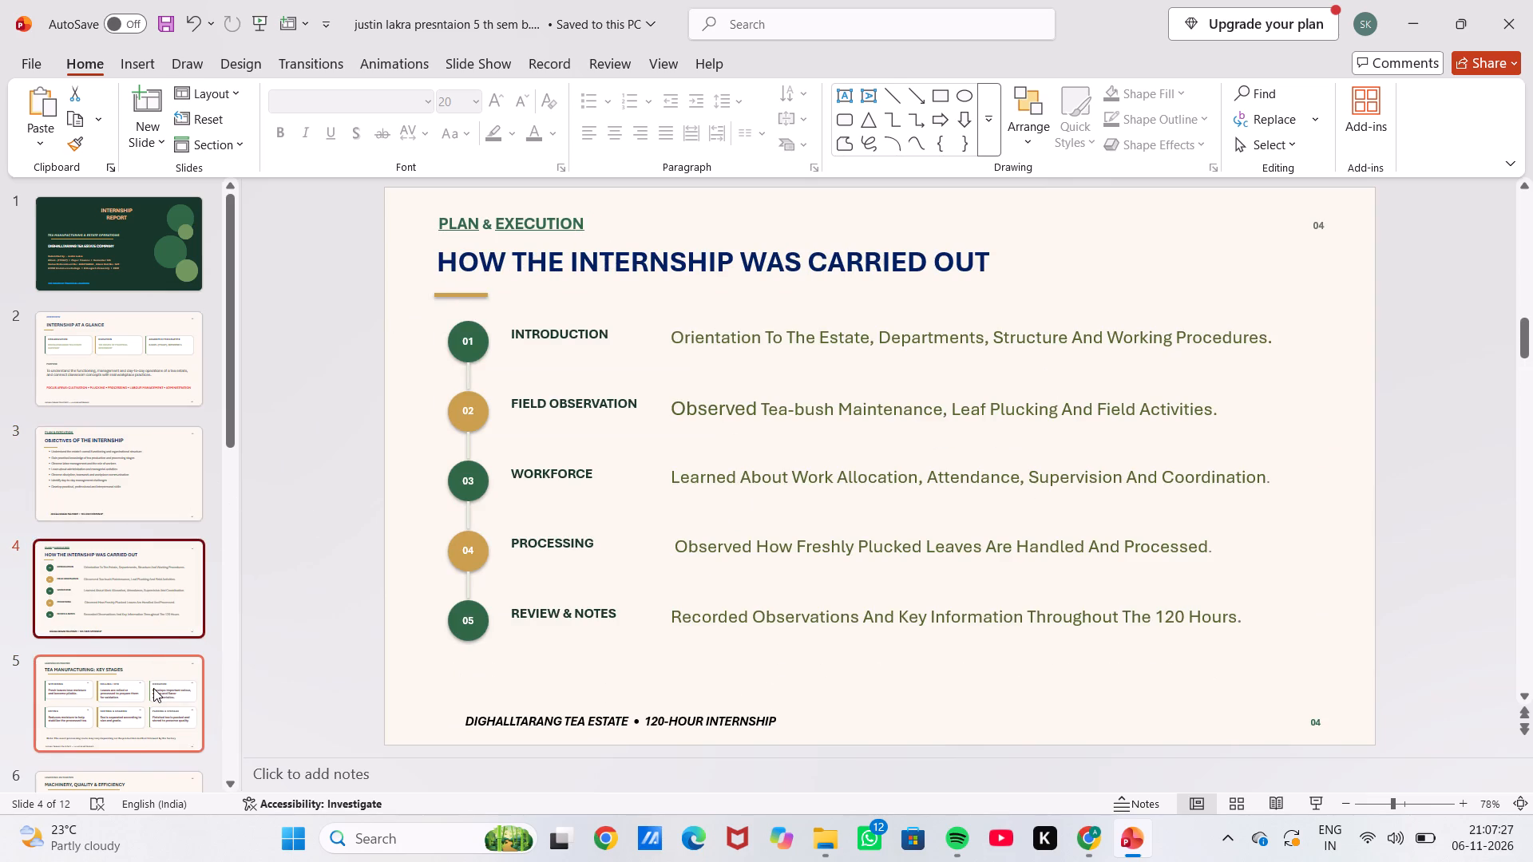
click(153, 688)
click(166, 625)
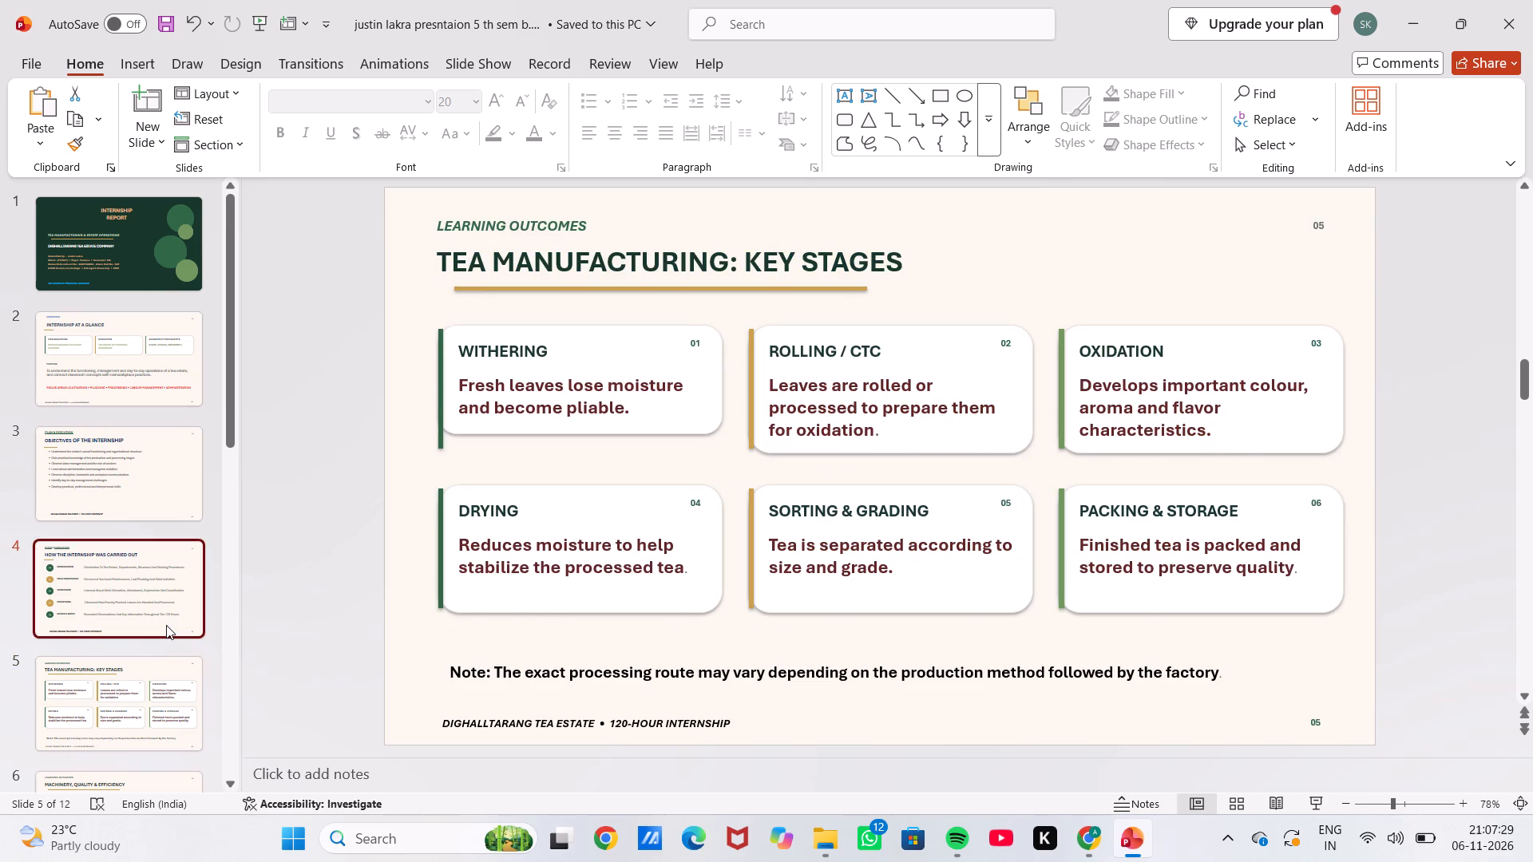
click(180, 716)
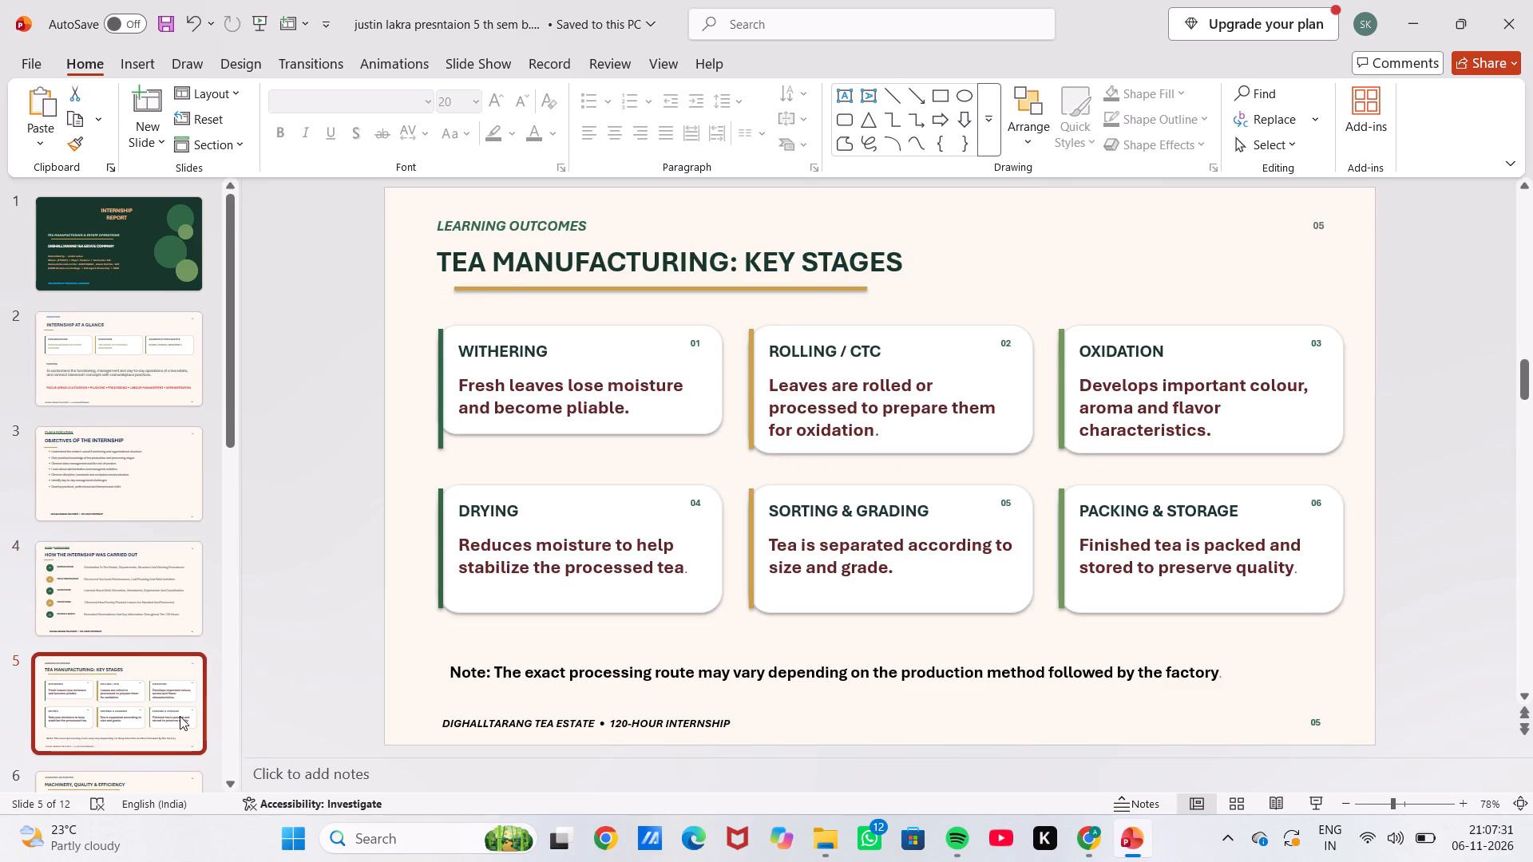
click(160, 780)
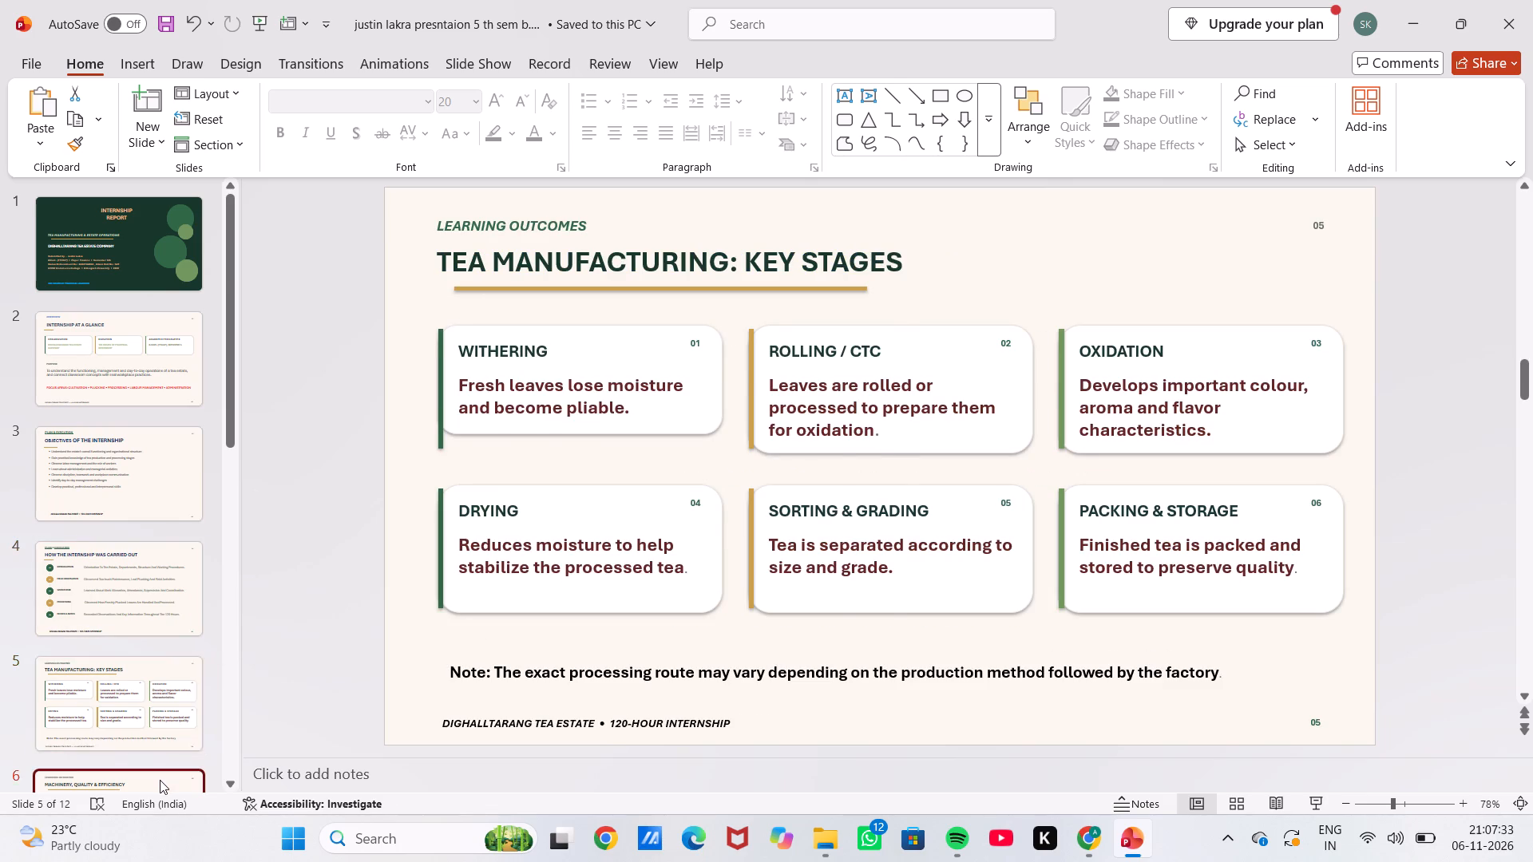
Increase the font size of the "LEARNING OUTCOMES" label above the title on slide 5 to 16.
click(176, 468)
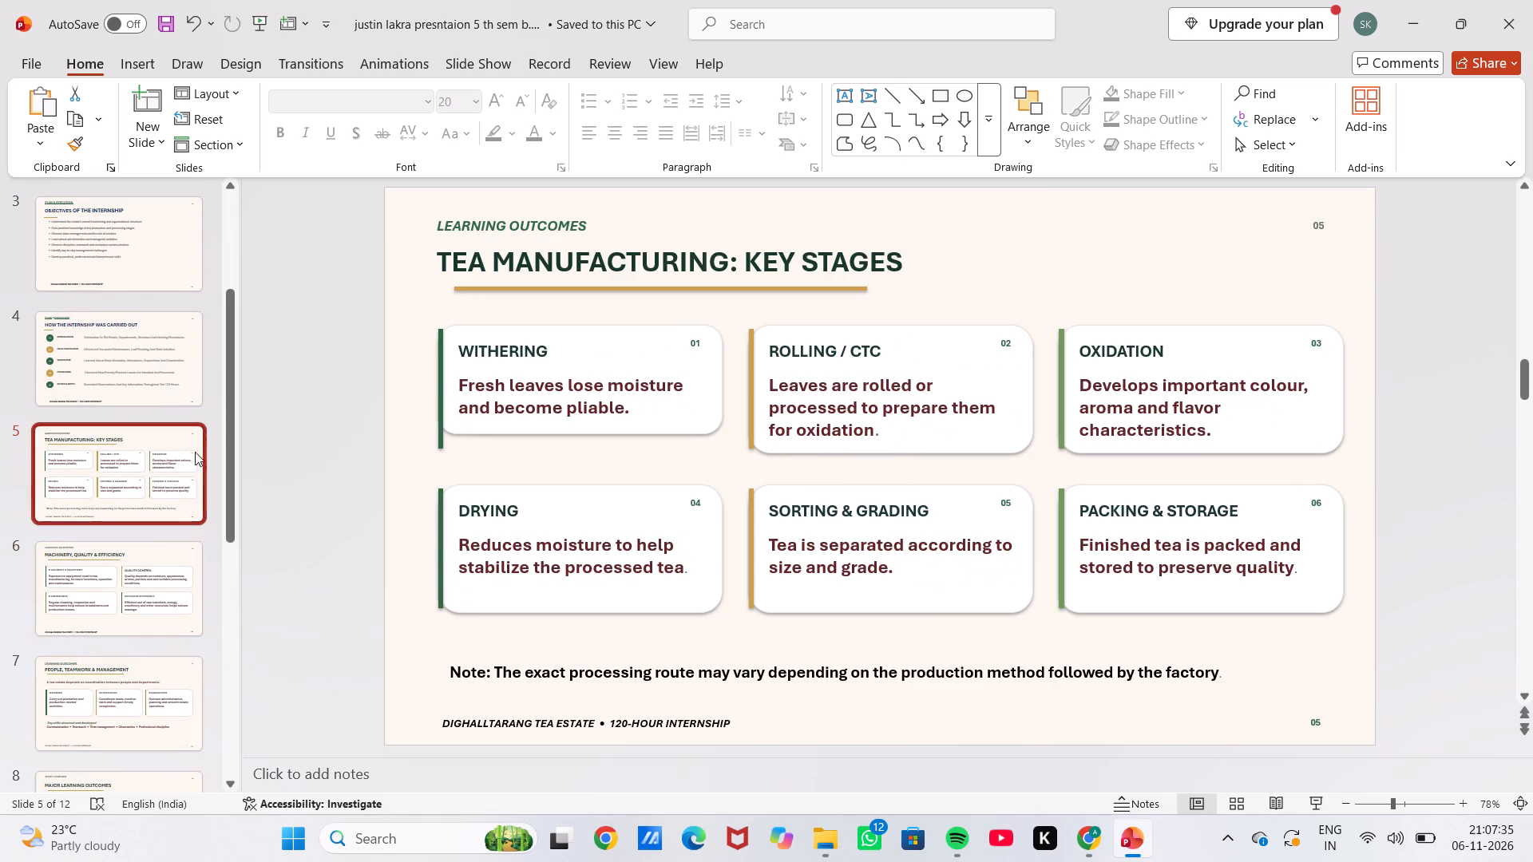
click(587, 223)
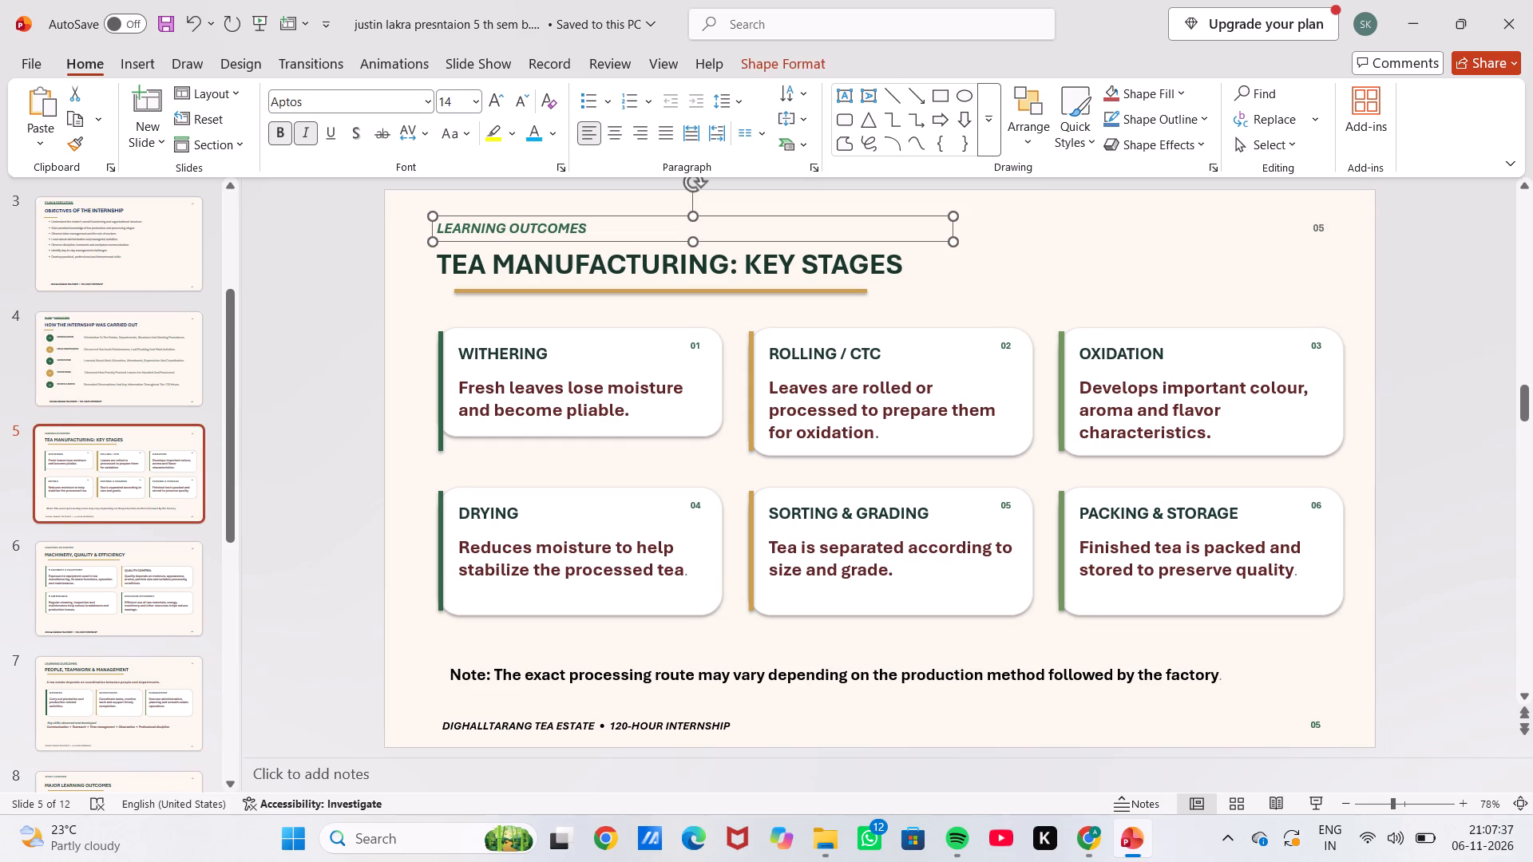
drag(581, 231, 544, 229)
drag(544, 229, 450, 228)
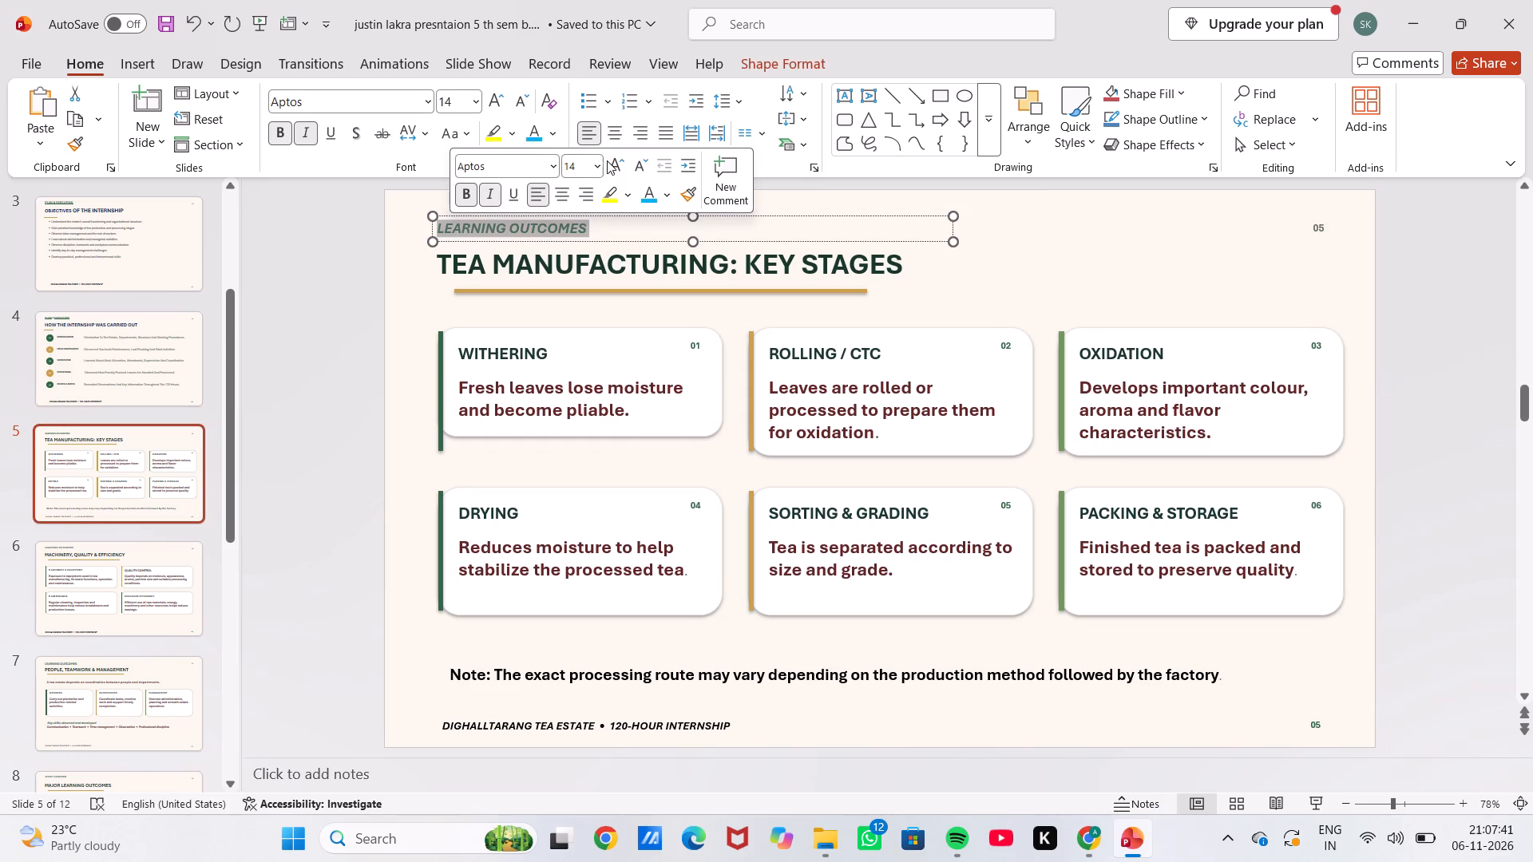
click(608, 164)
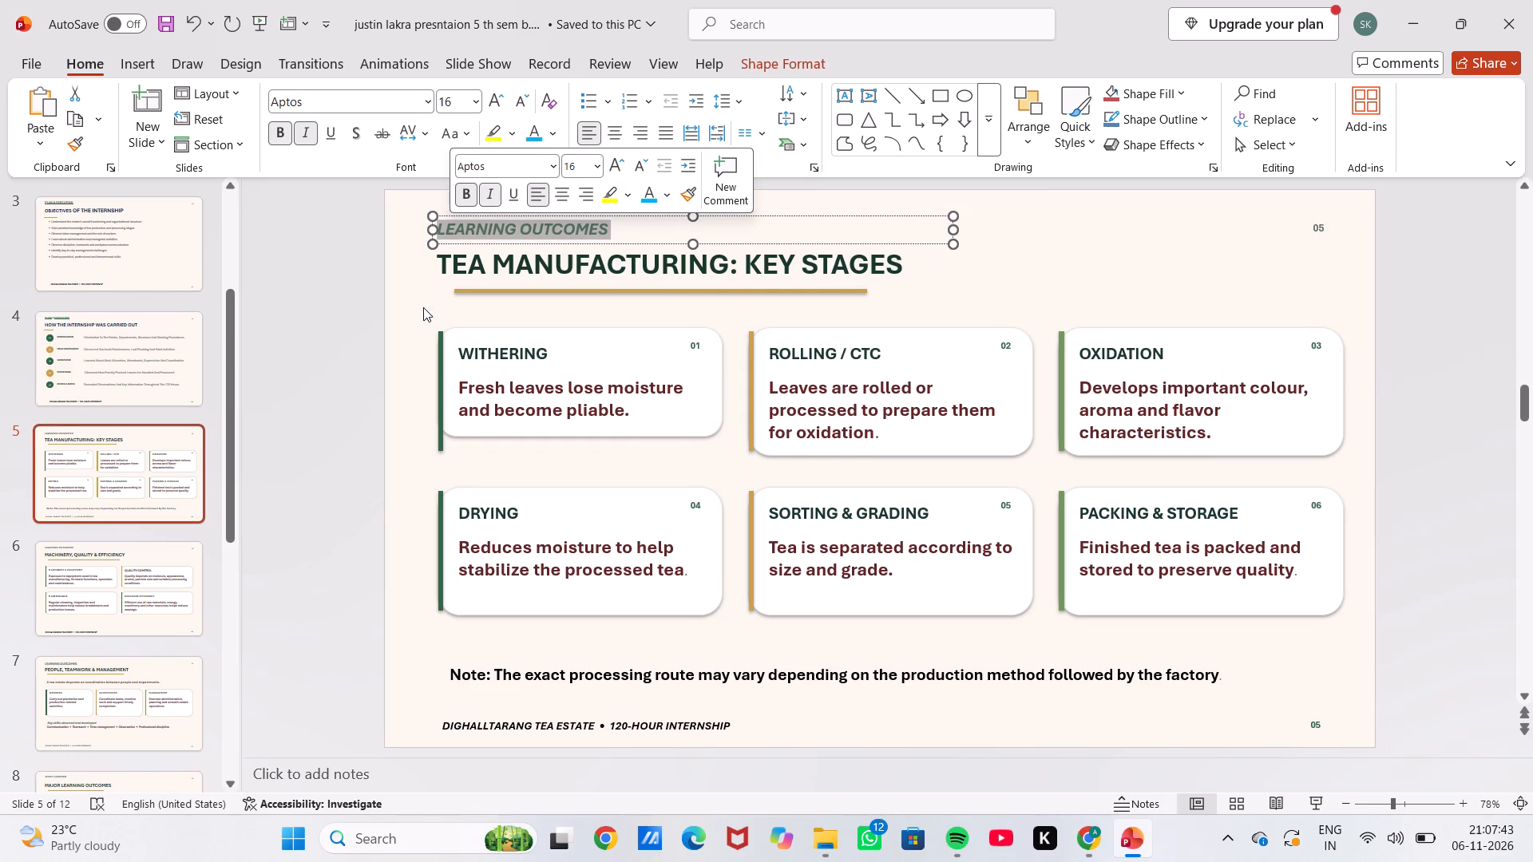
click(422, 307)
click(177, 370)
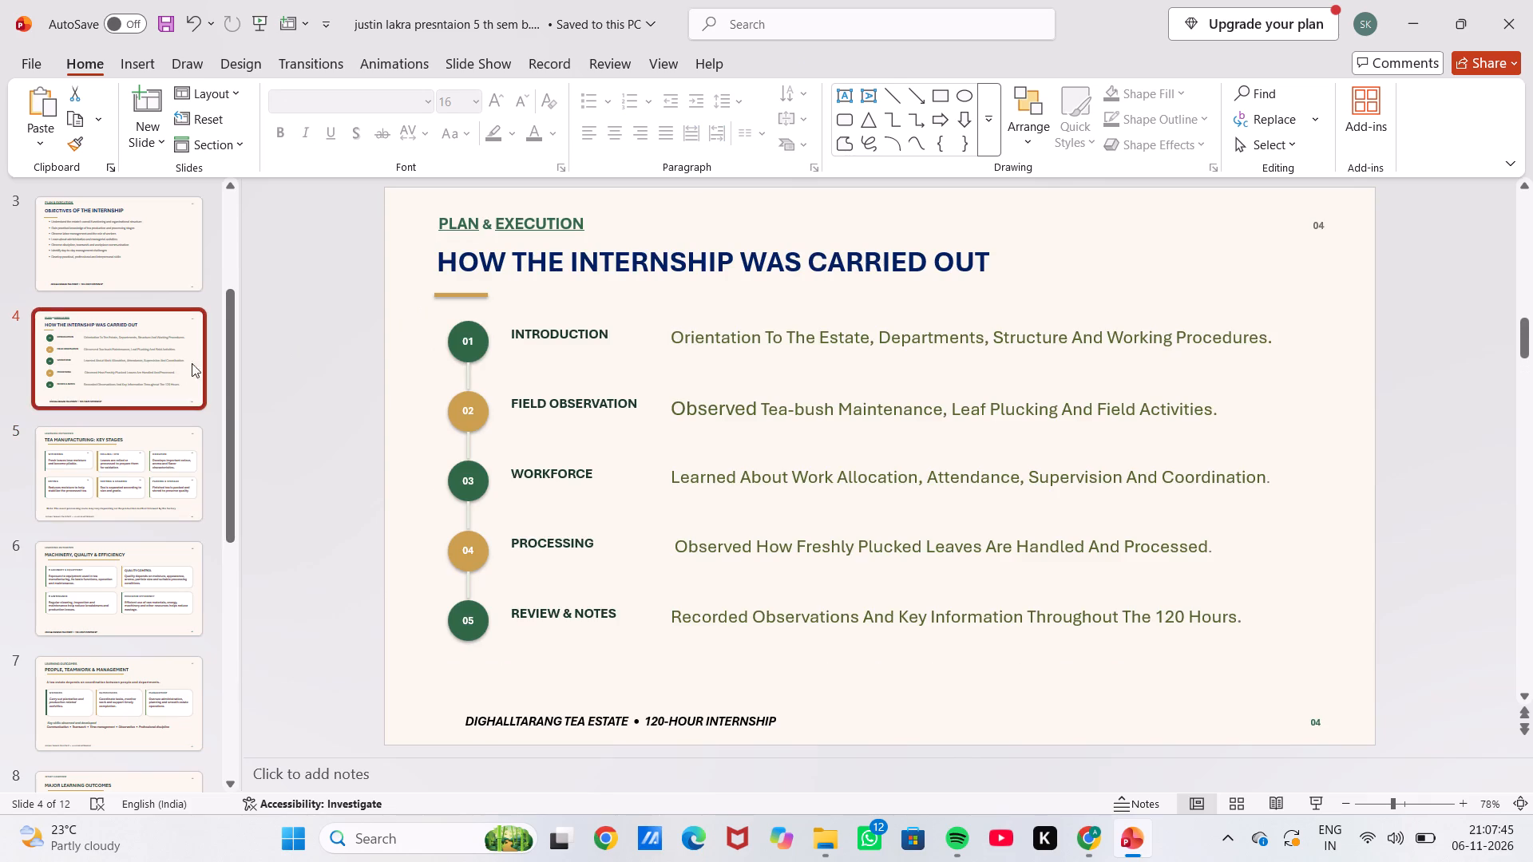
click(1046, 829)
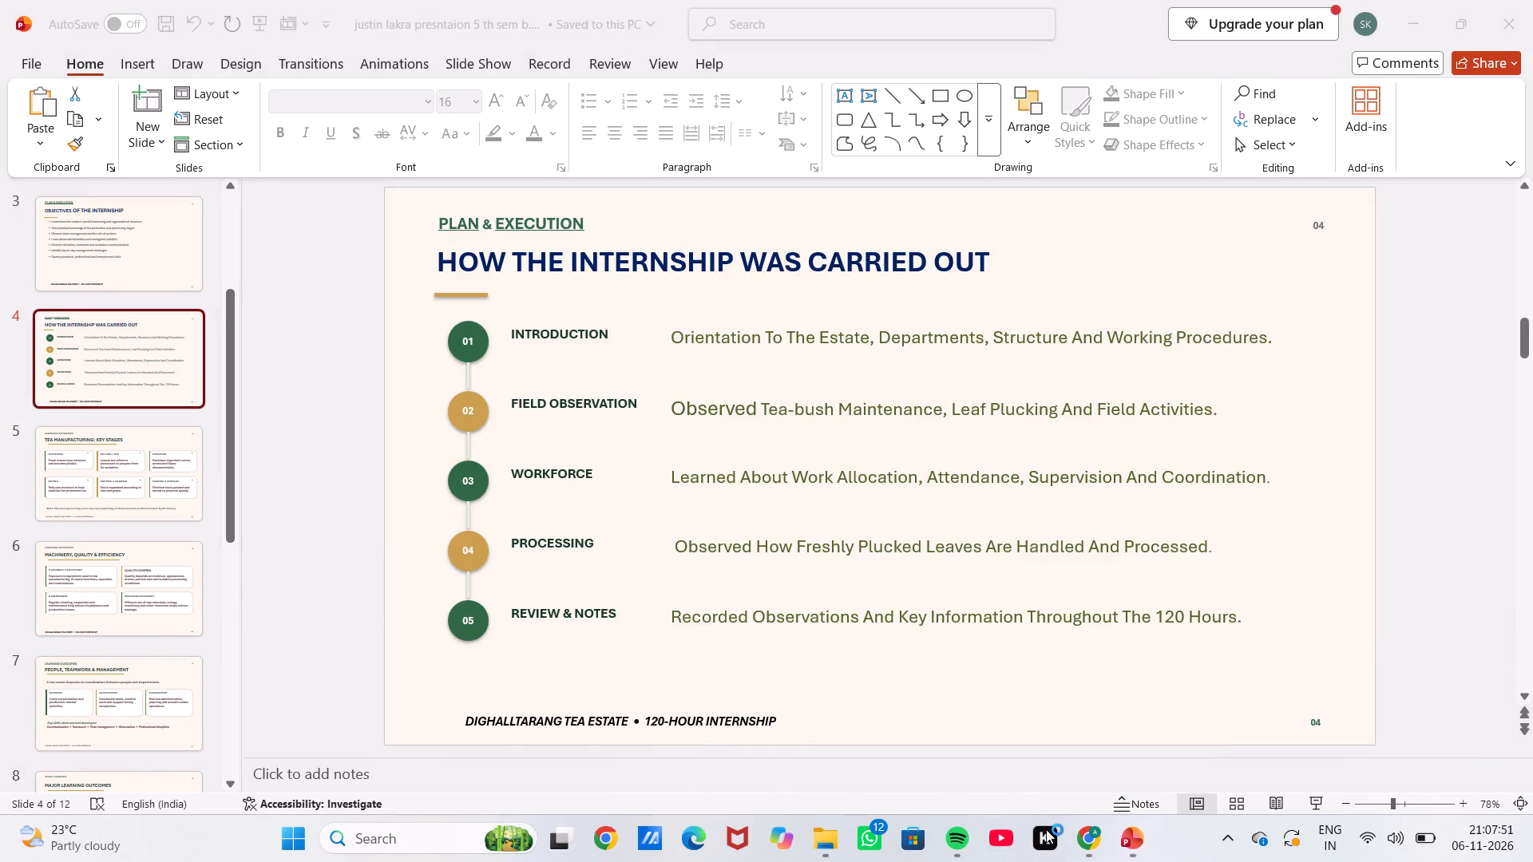
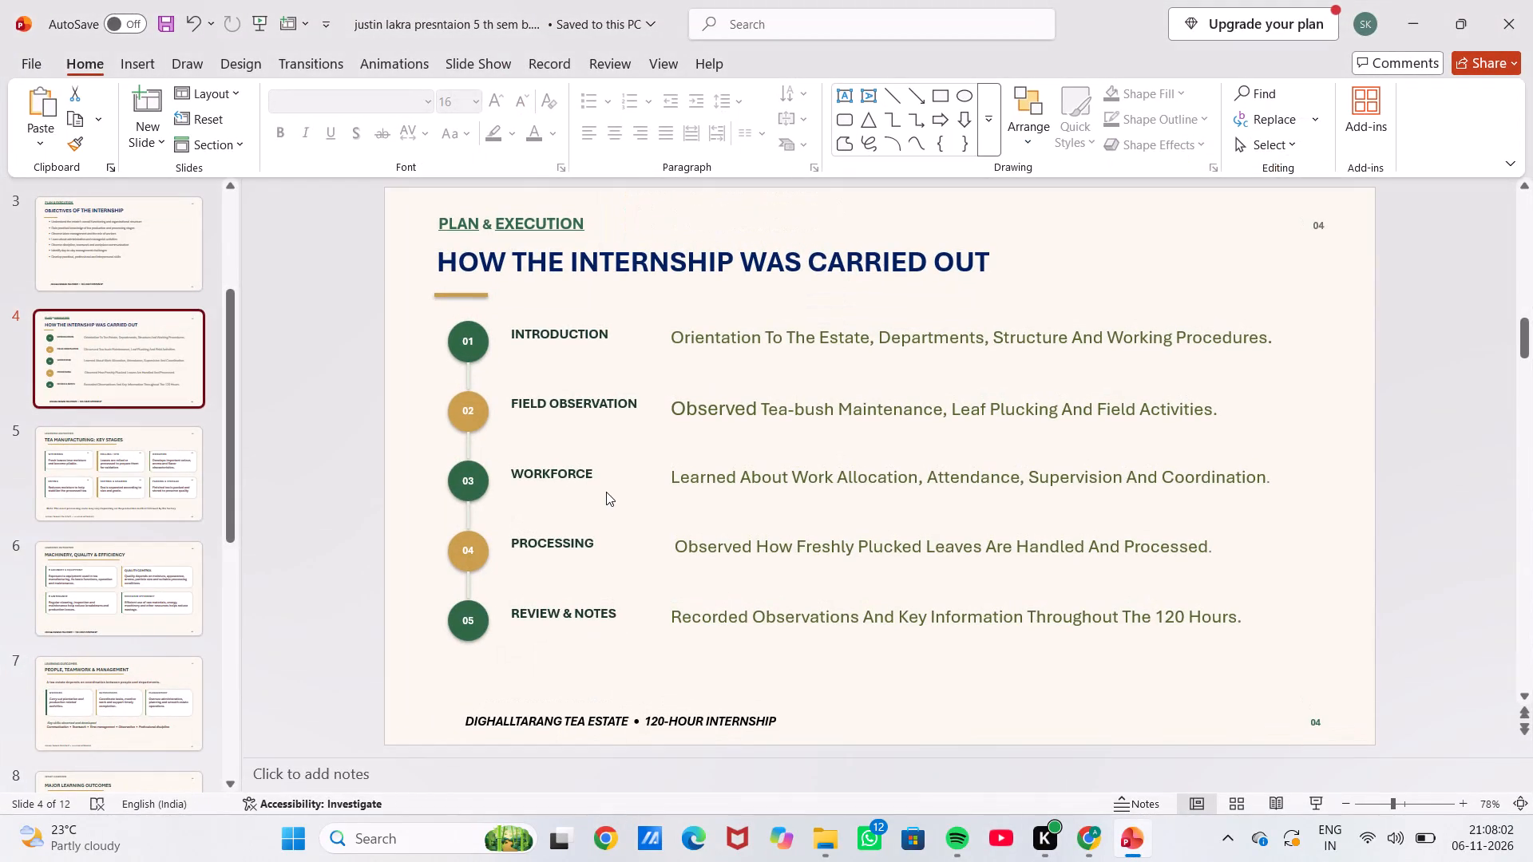
Look through all the slides from the cover to the closing Thank You slide, then recheck the first two, comparing text formatting.
scroll(624, 519, down, 1)
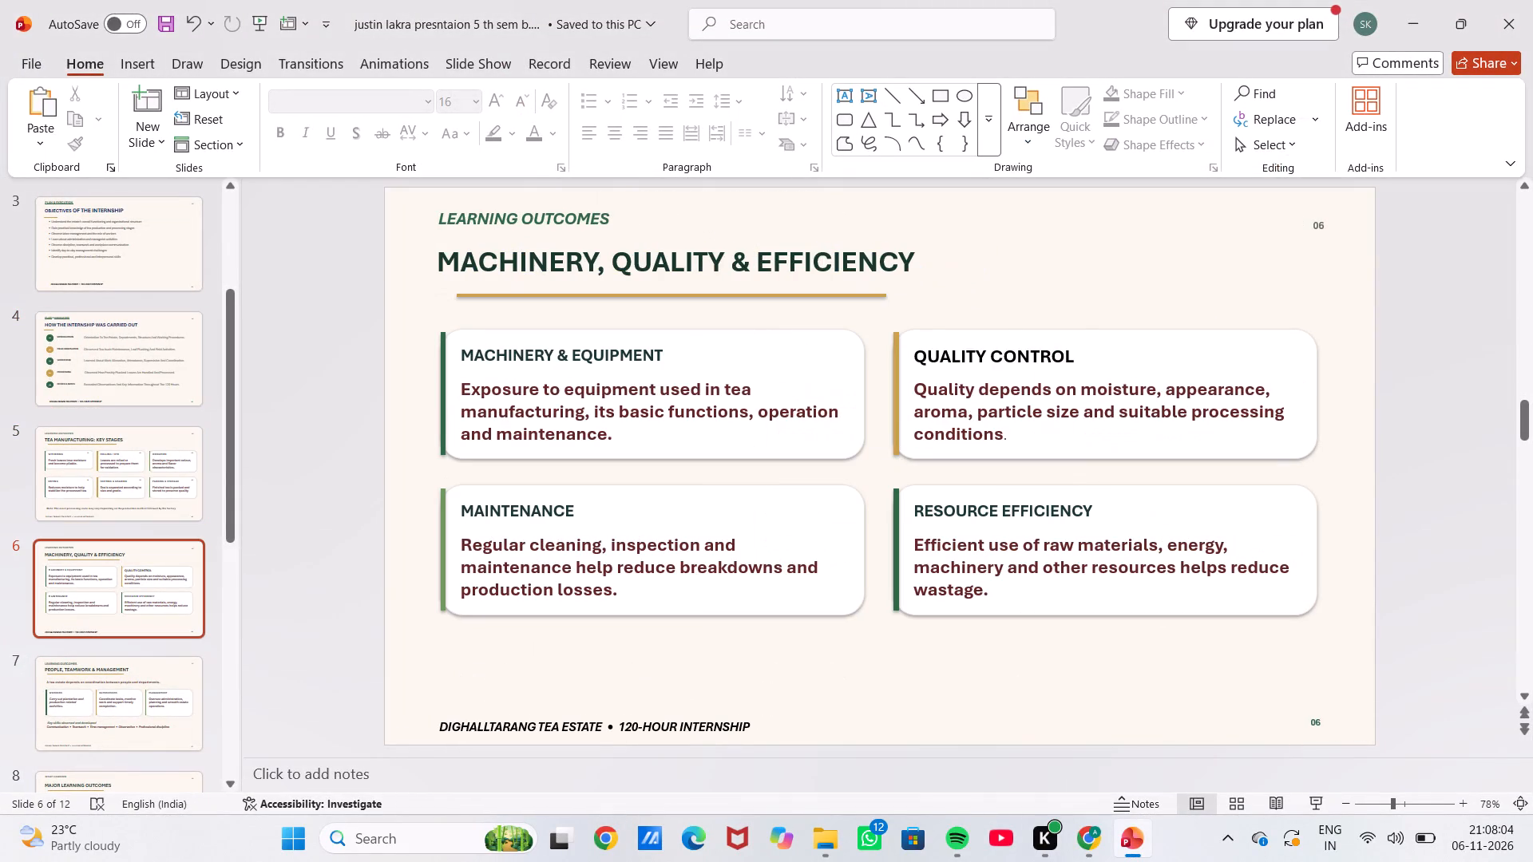
scroll(624, 519, down, 1)
scroll(362, 389, up, 2)
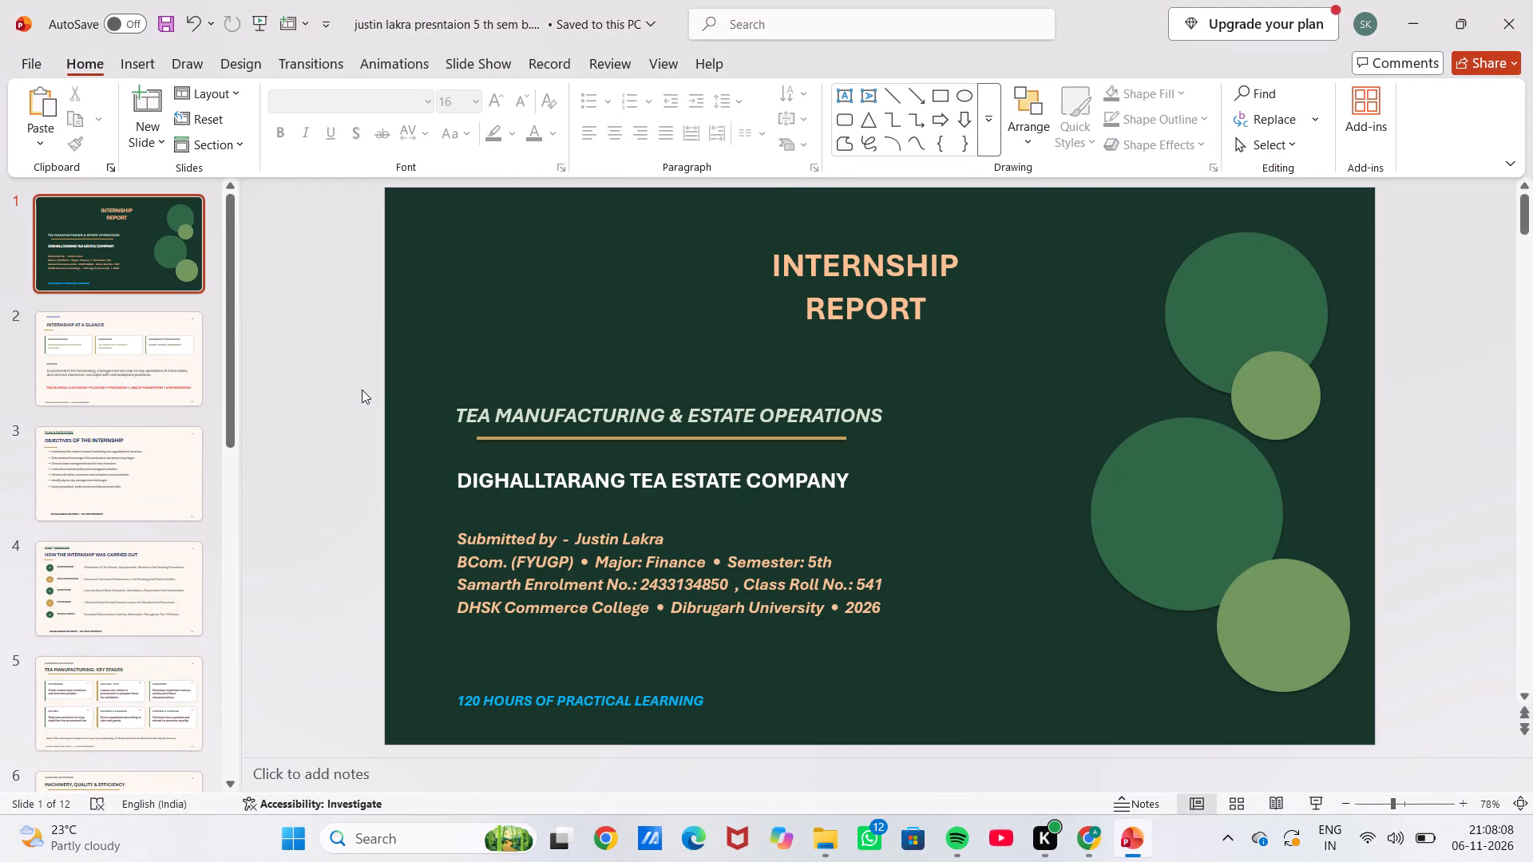
click(97, 354)
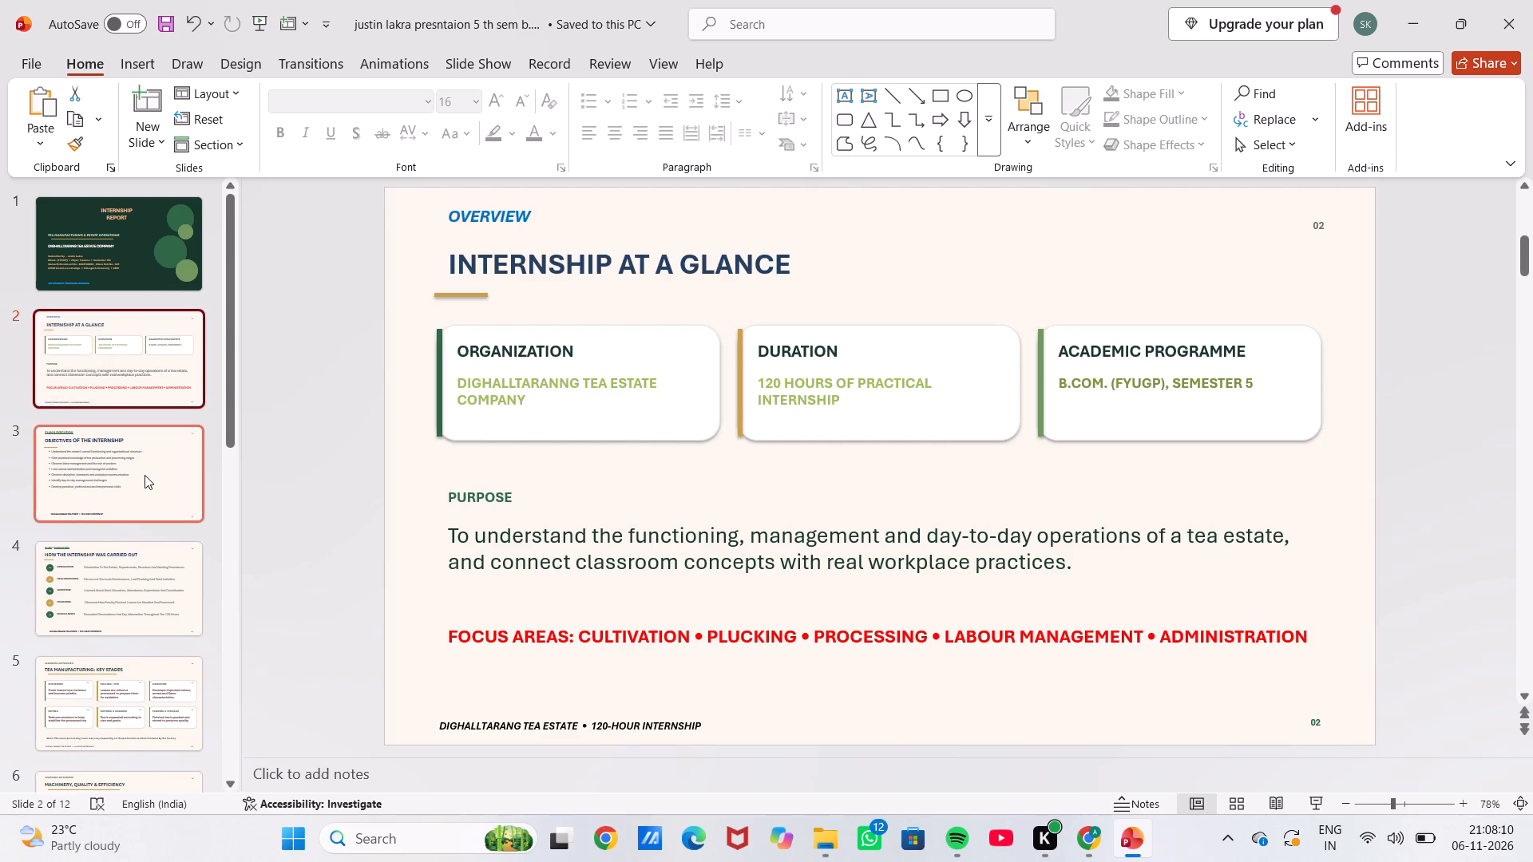
click(145, 475)
click(164, 588)
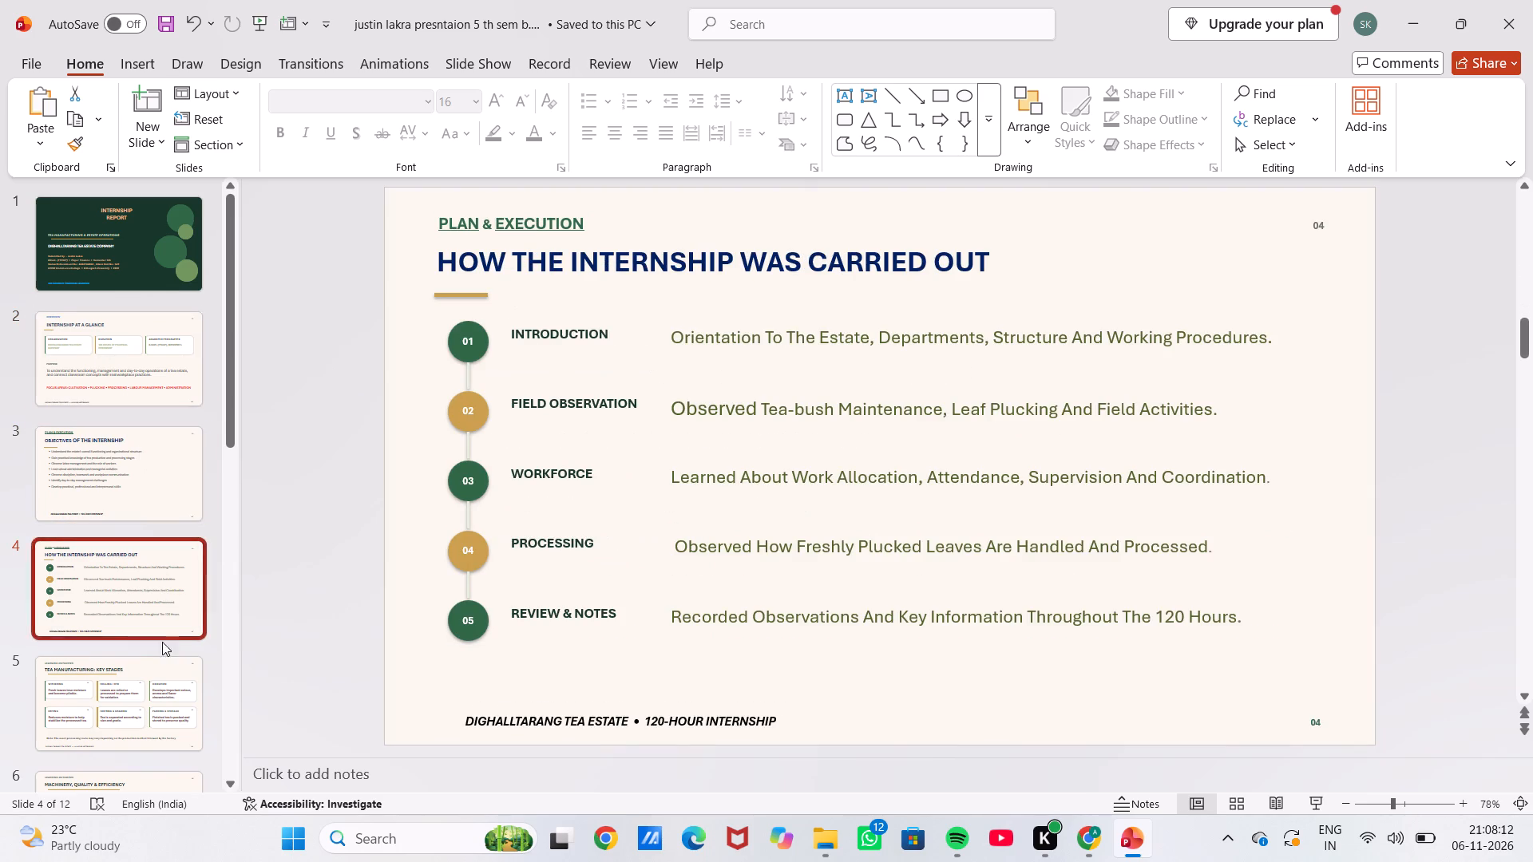
click(162, 690)
scroll(162, 690, down, 1)
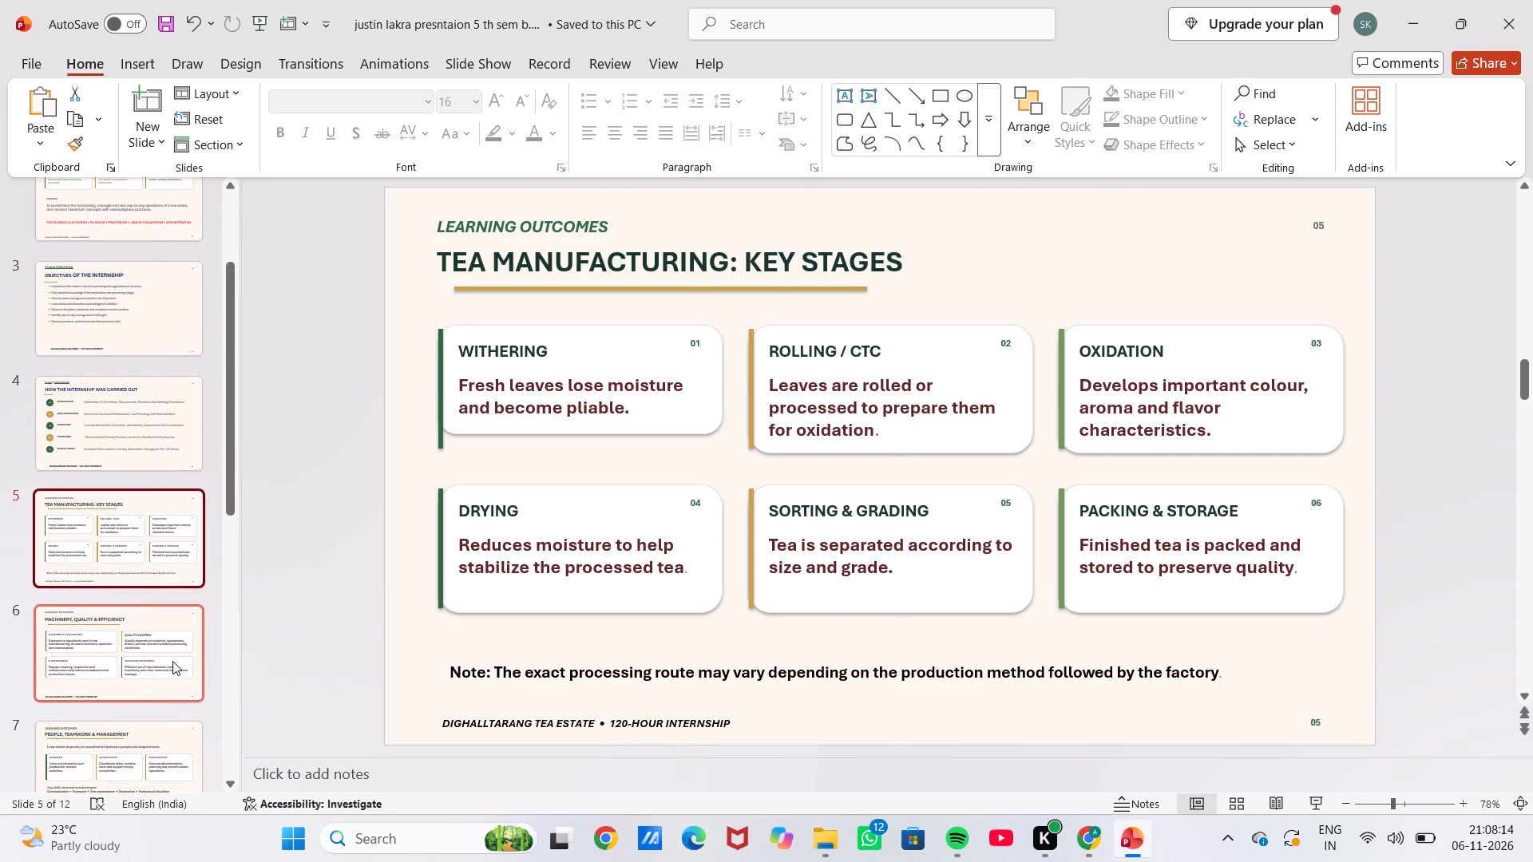
click(172, 661)
click(157, 753)
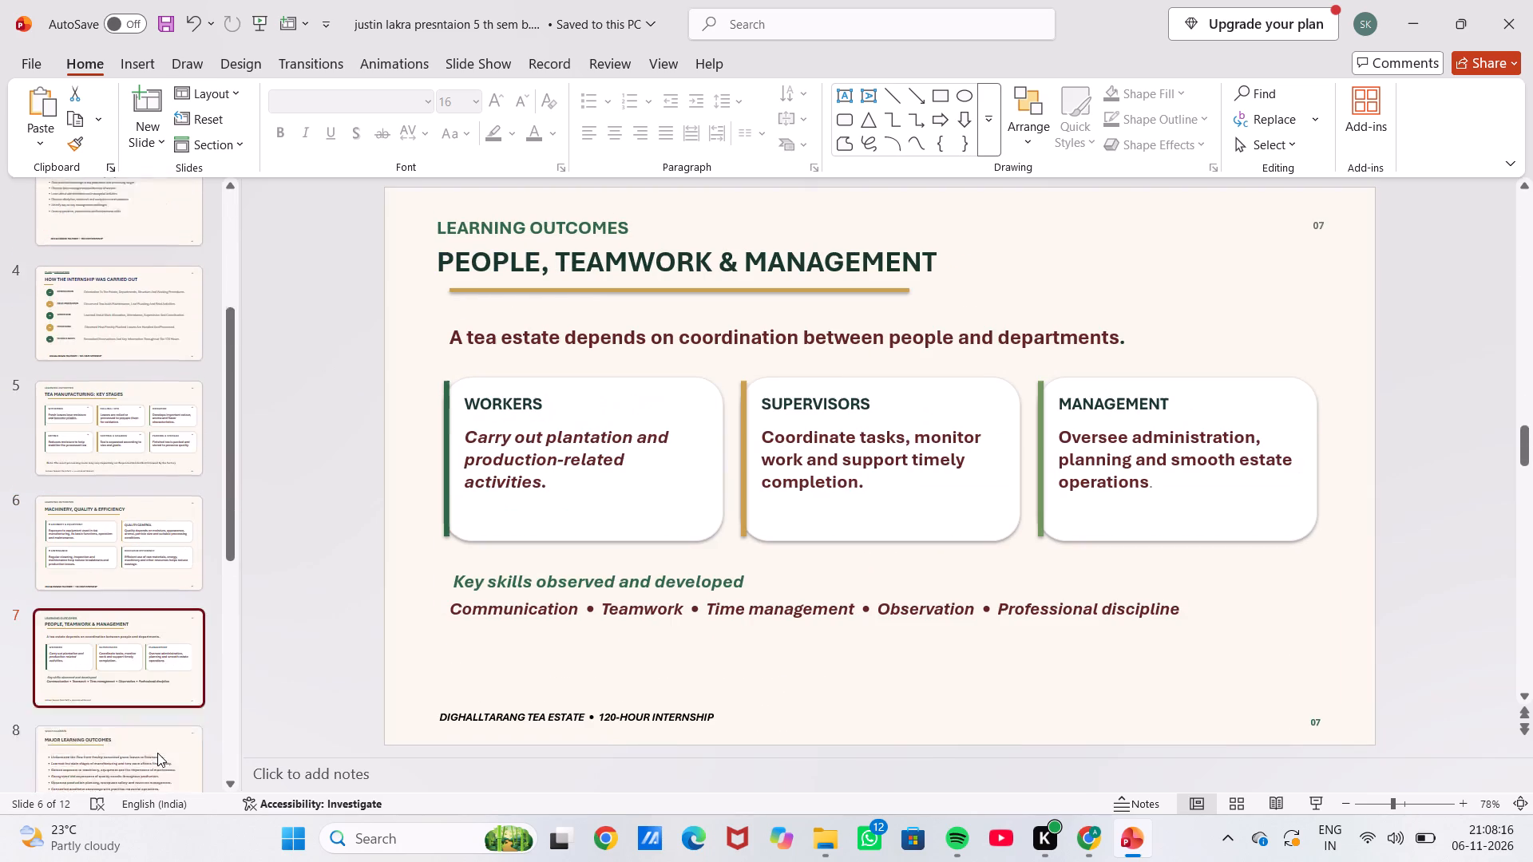
scroll(157, 753, down, 1)
click(136, 492)
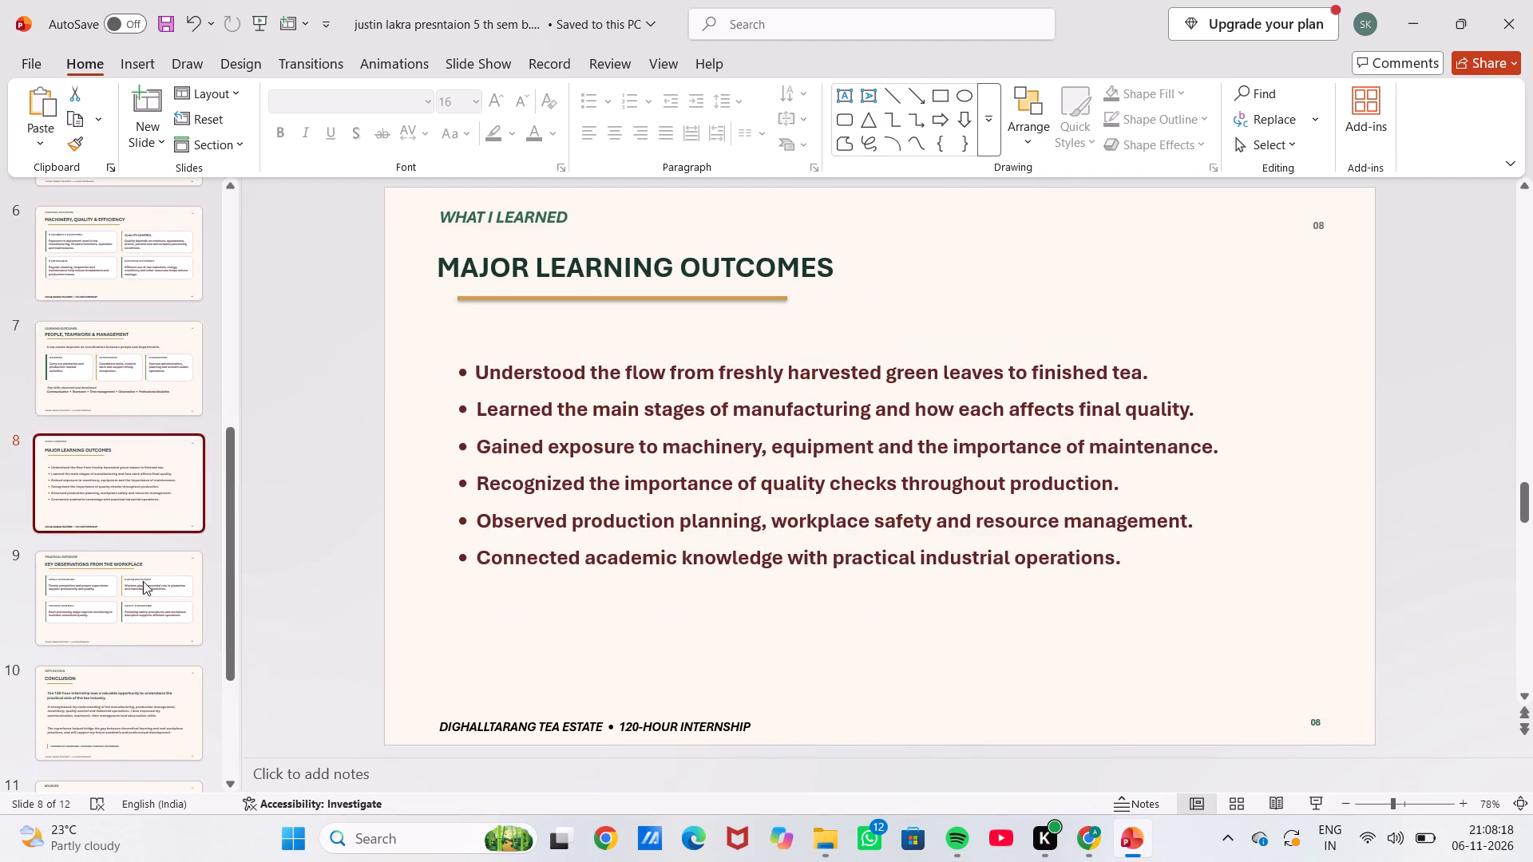
click(156, 619)
click(180, 692)
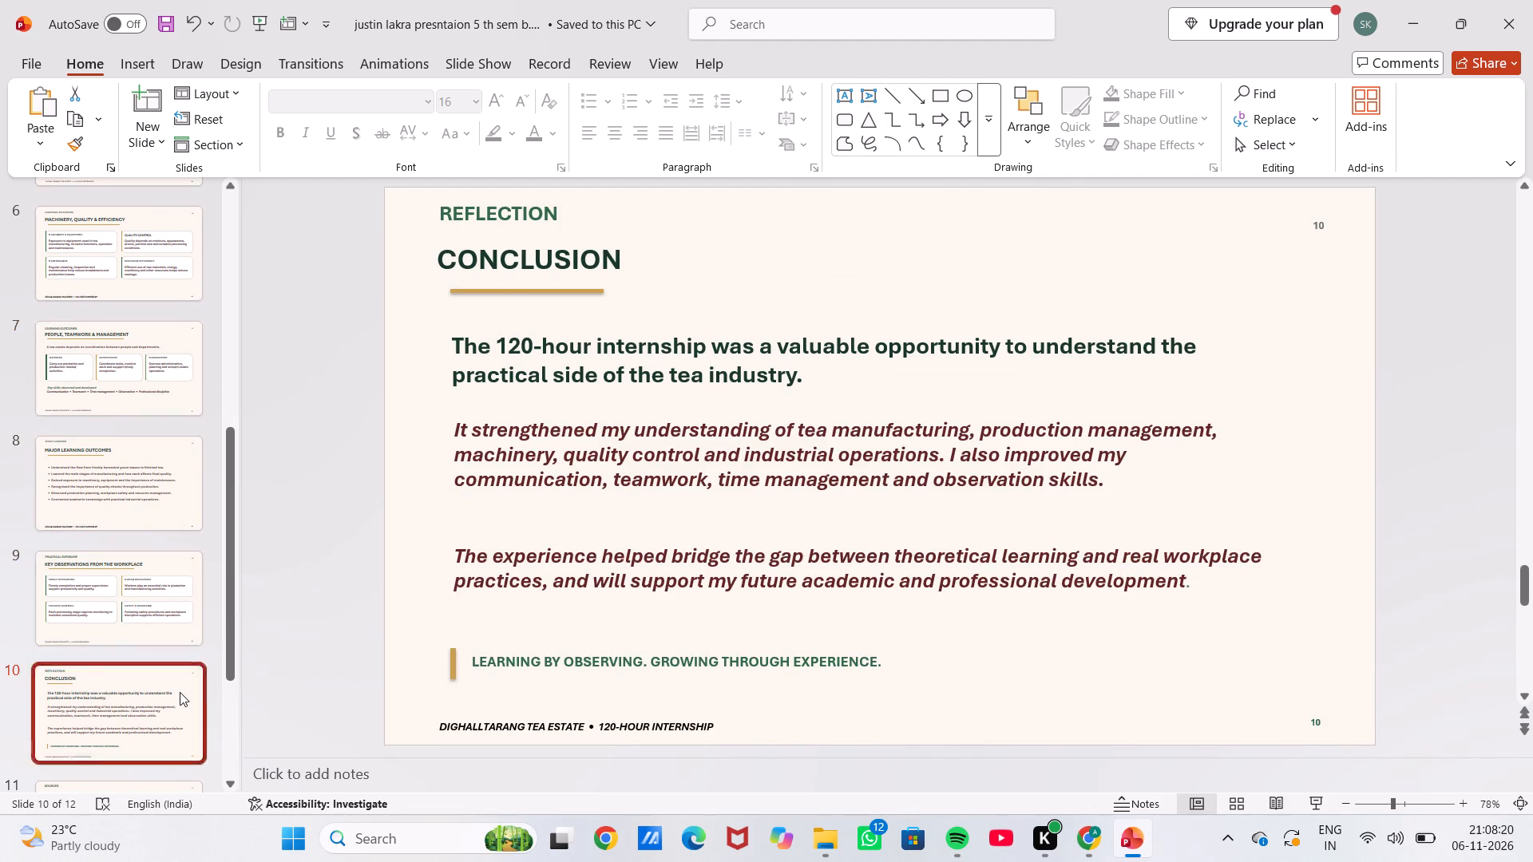
scroll(180, 692, down, 1)
click(172, 640)
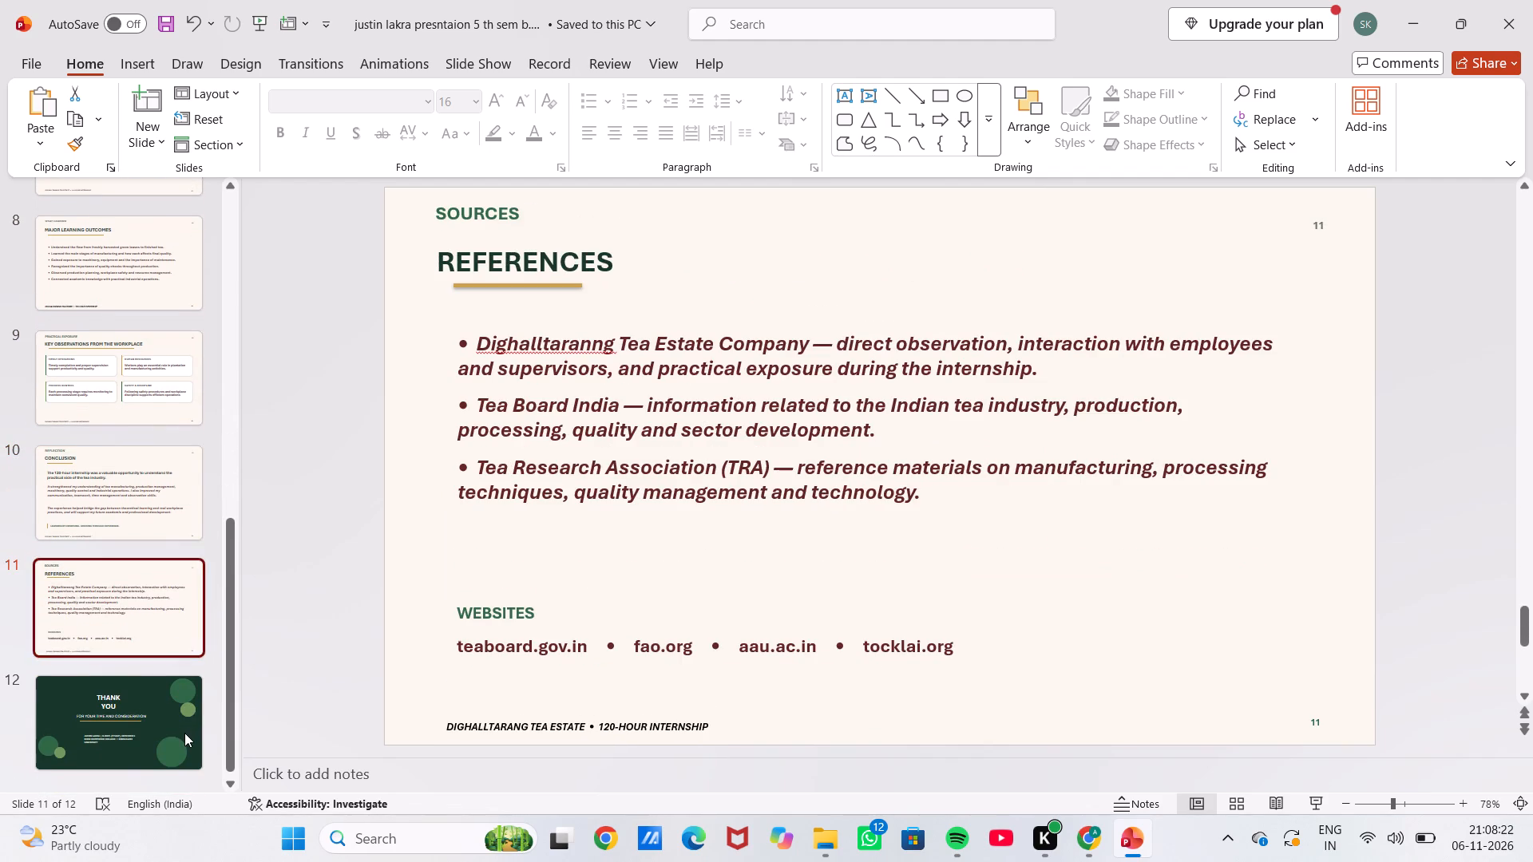
click(184, 733)
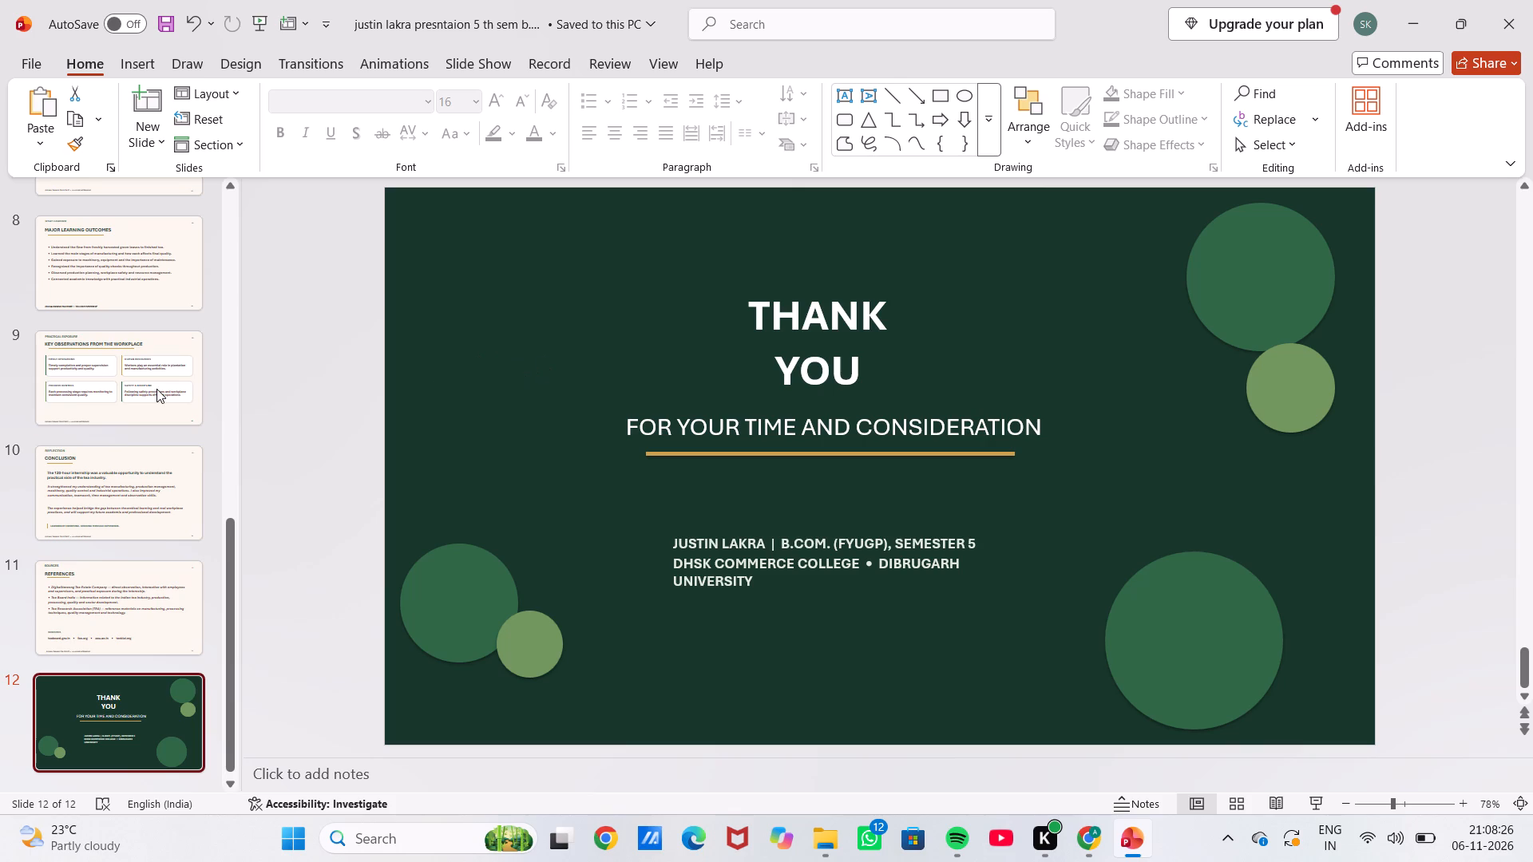
scroll(156, 389, up, 9)
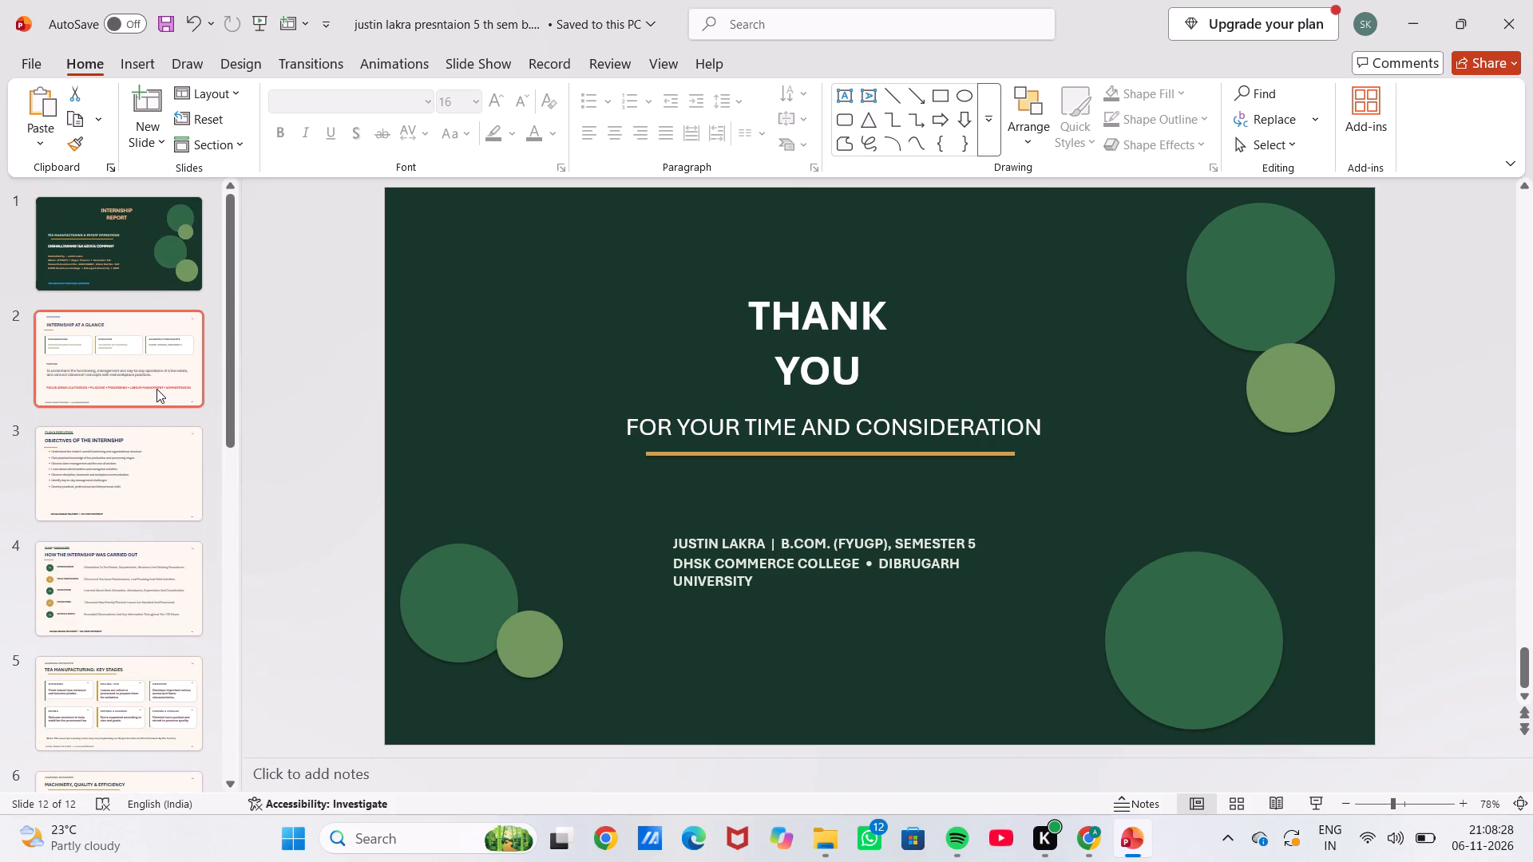
scroll(156, 389, up, 1)
click(156, 251)
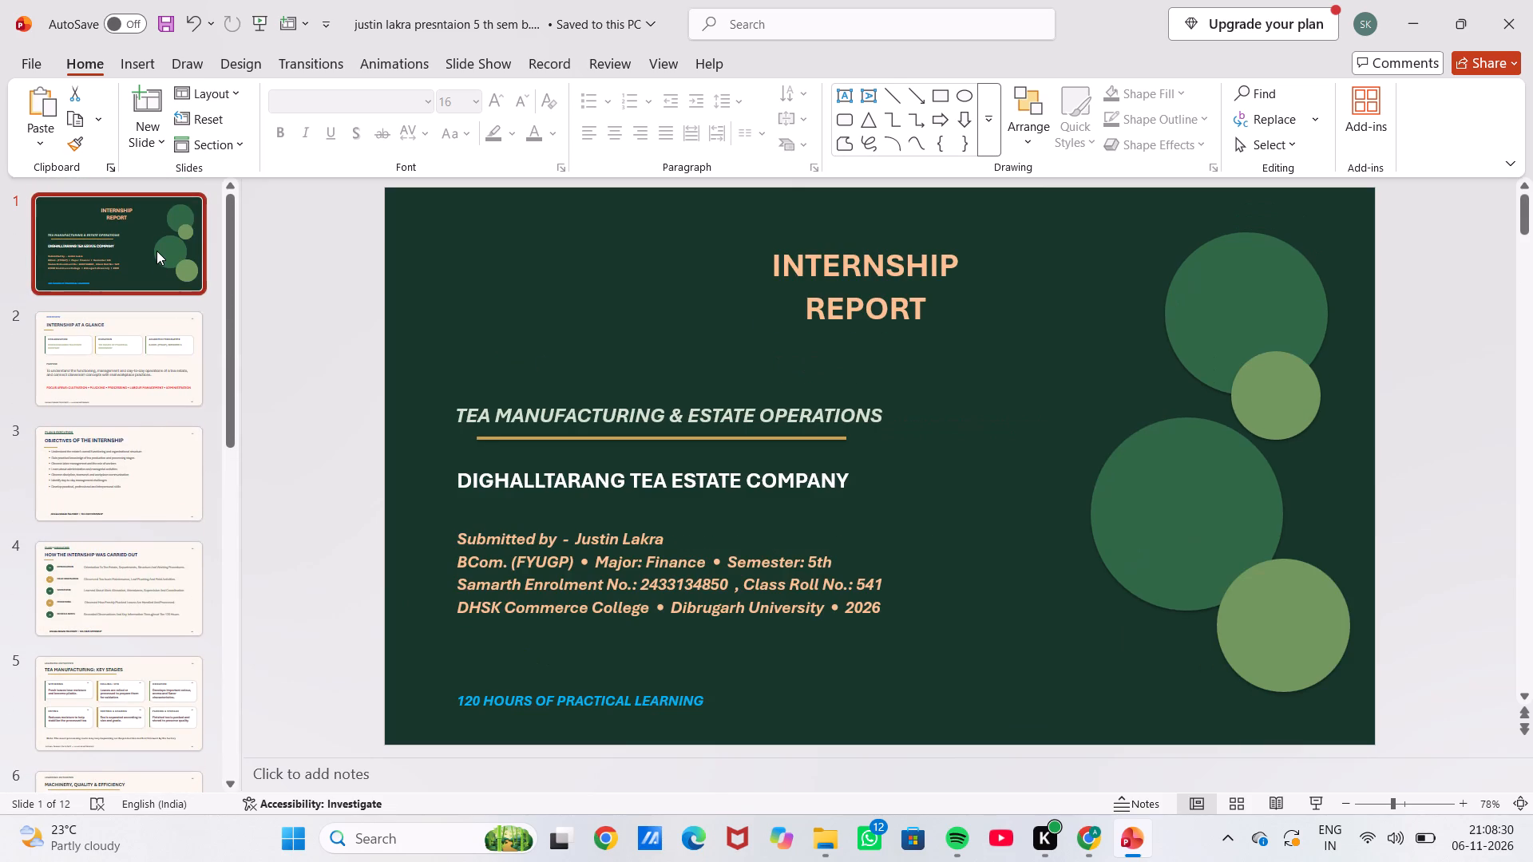
click(131, 378)
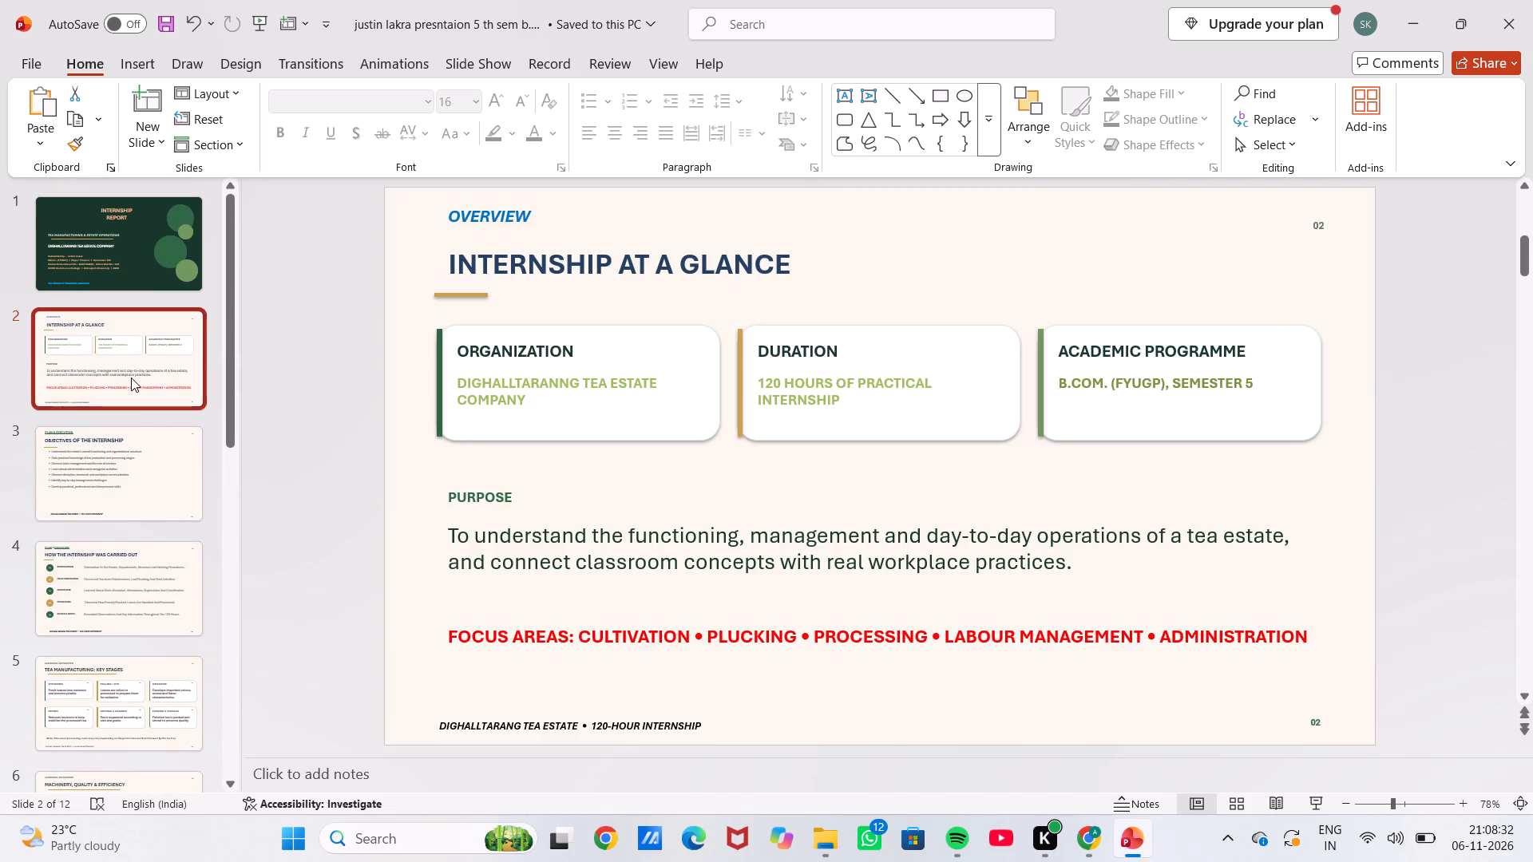
Increase the font size of the bulleted objectives on slide 3, "Objectives of the Internship", to 20.
click(146, 474)
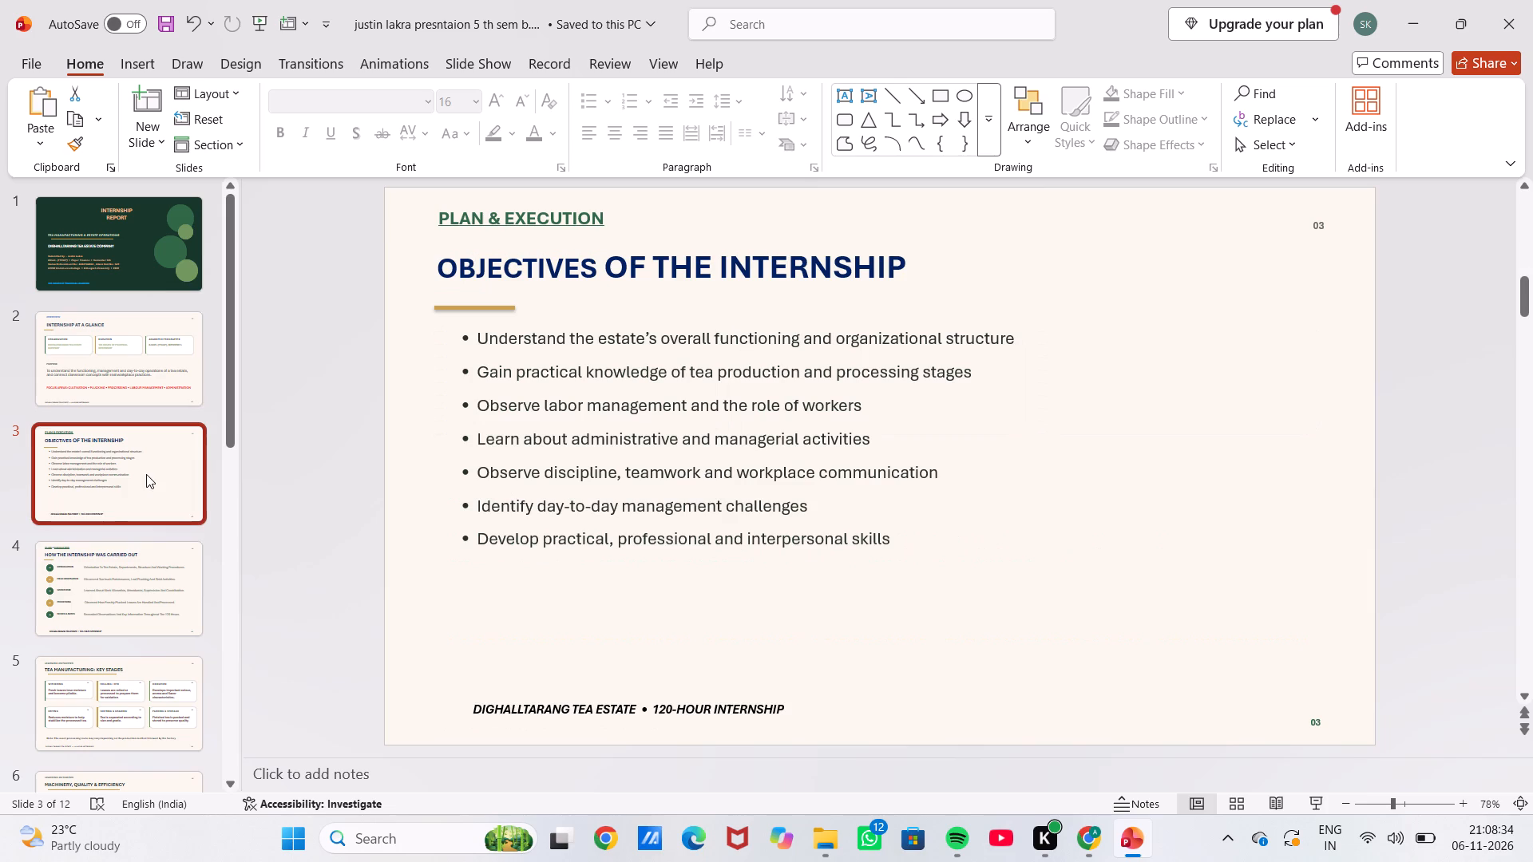
drag(478, 337, 872, 532)
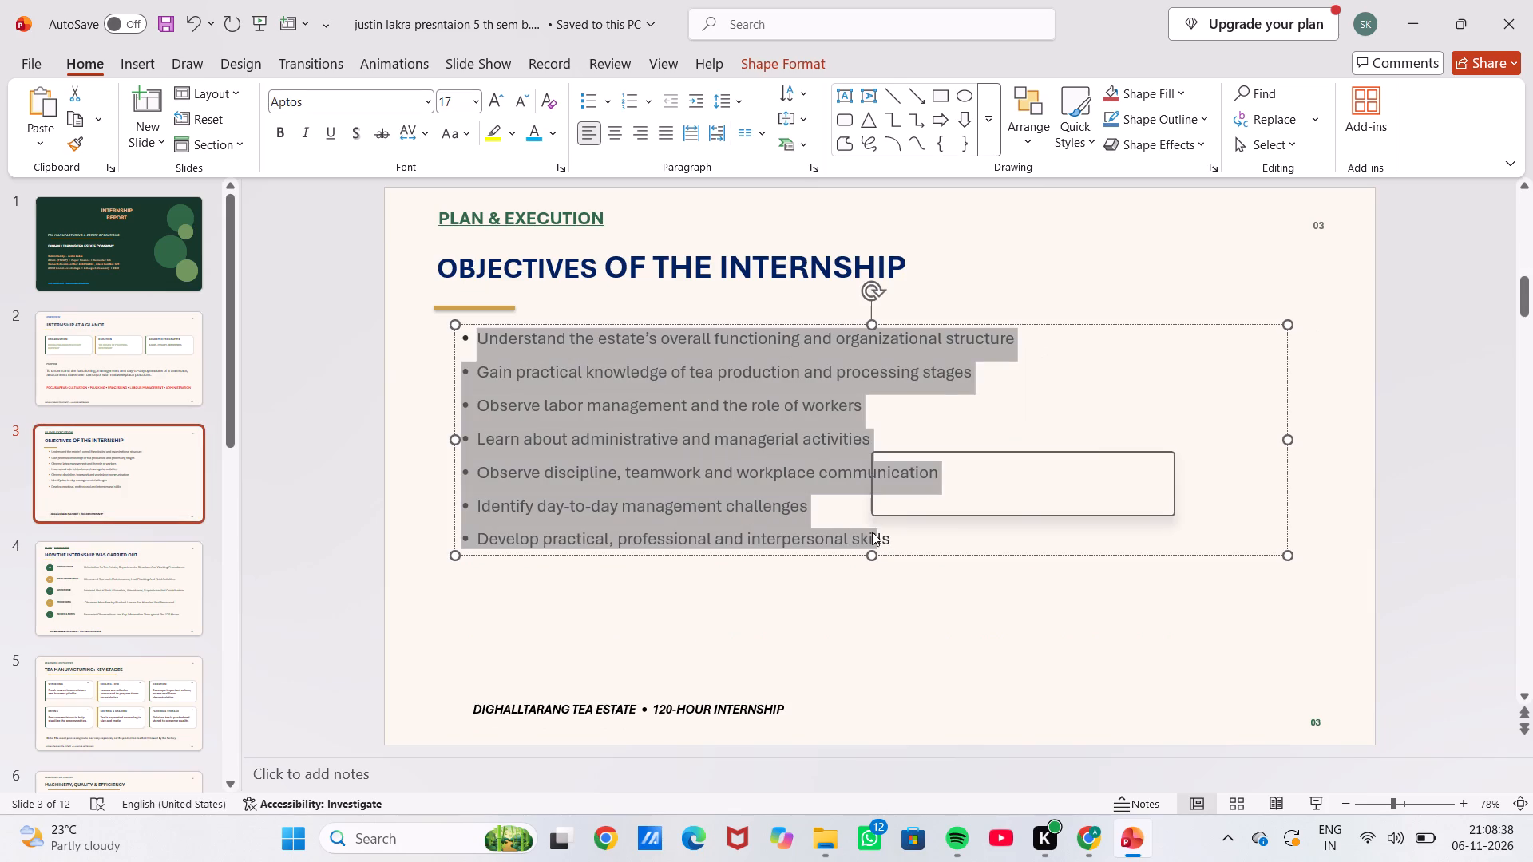
click(1043, 471)
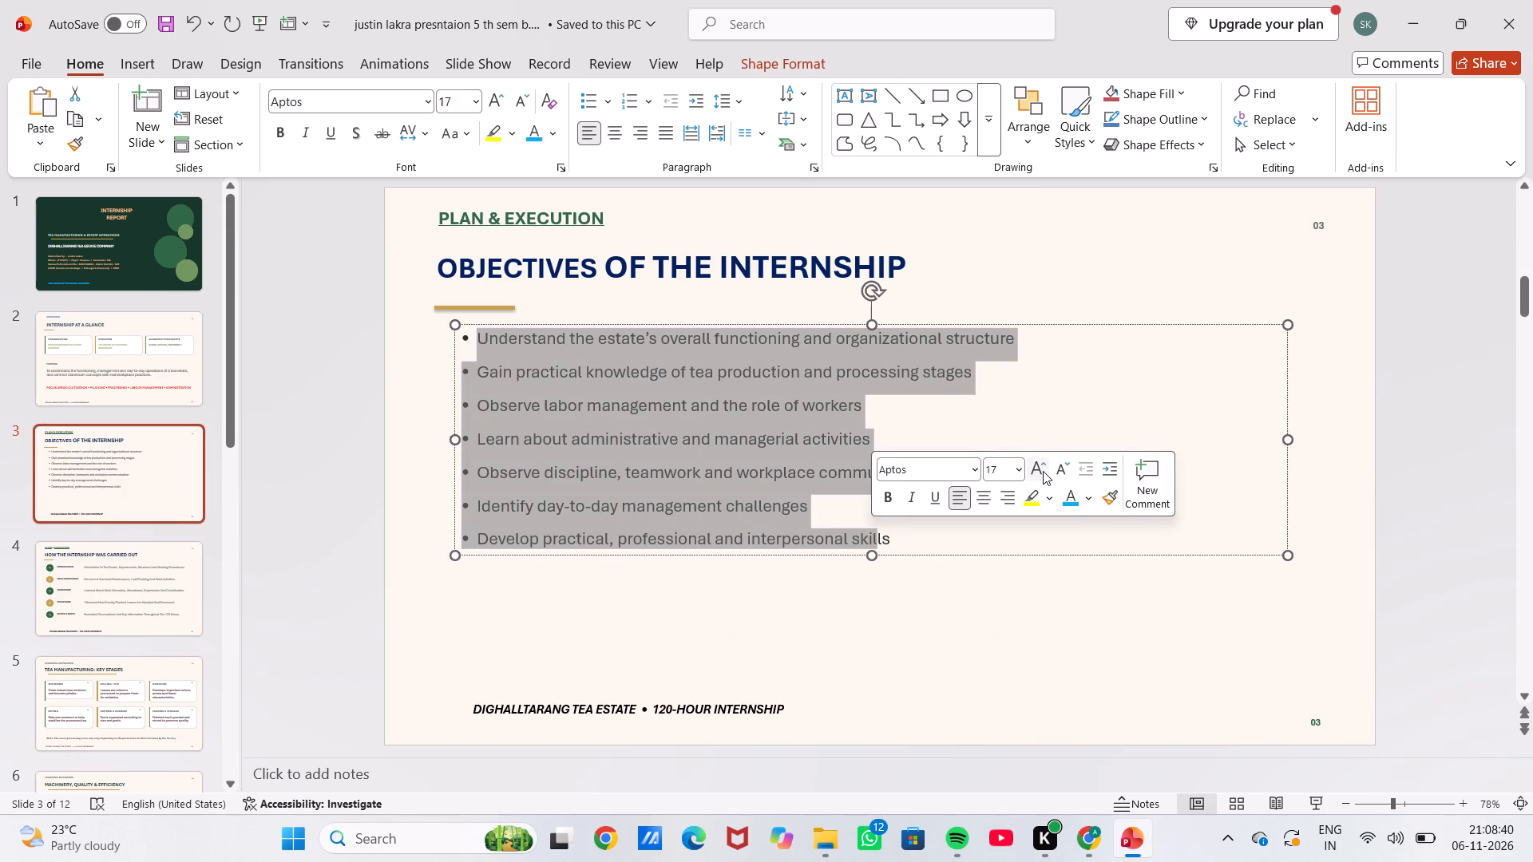
click(1043, 471)
click(1020, 472)
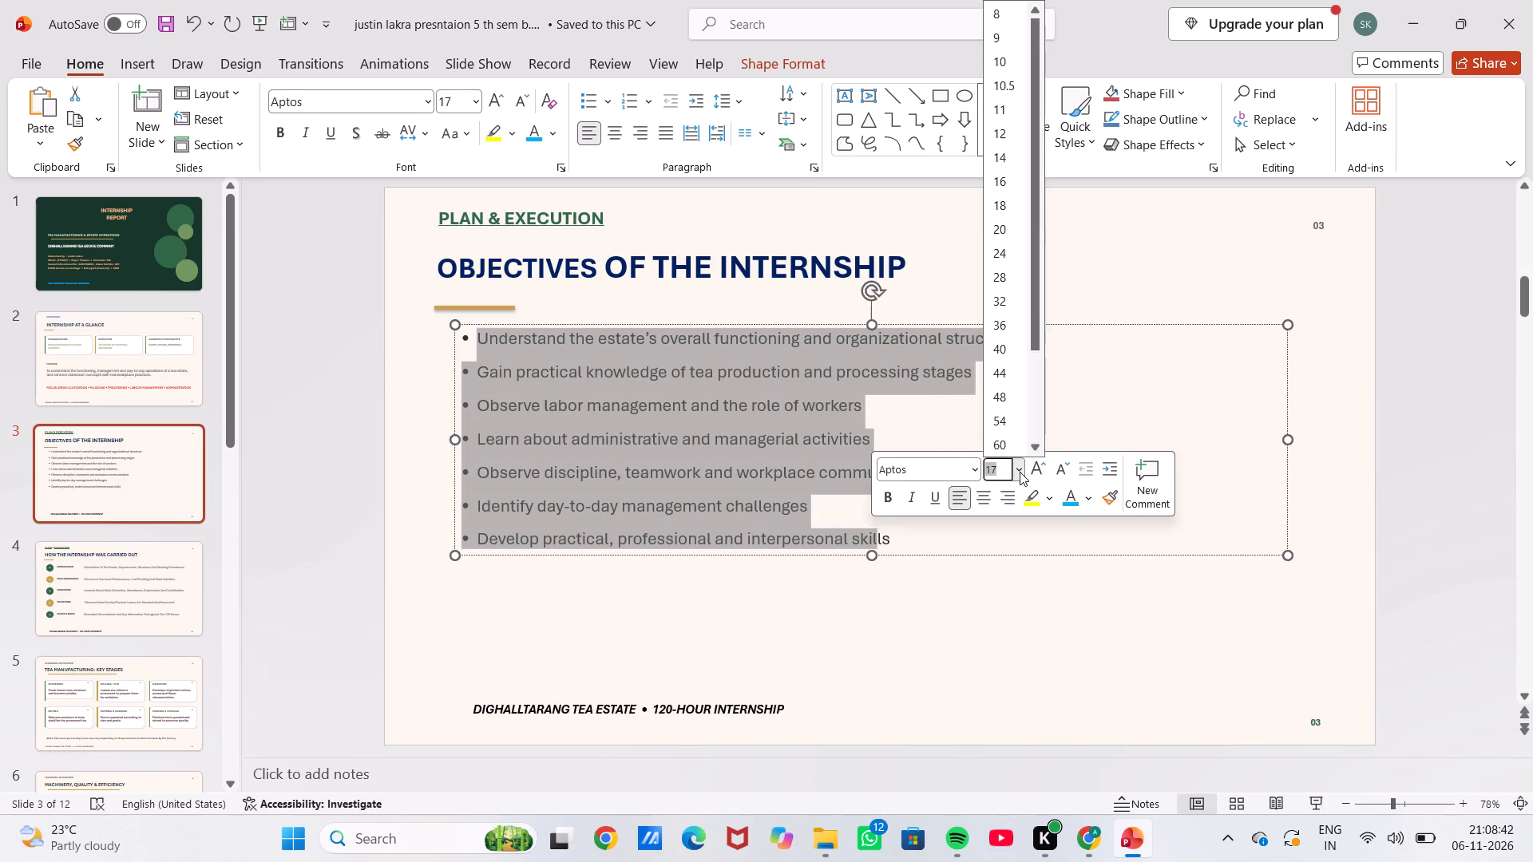
click(1004, 225)
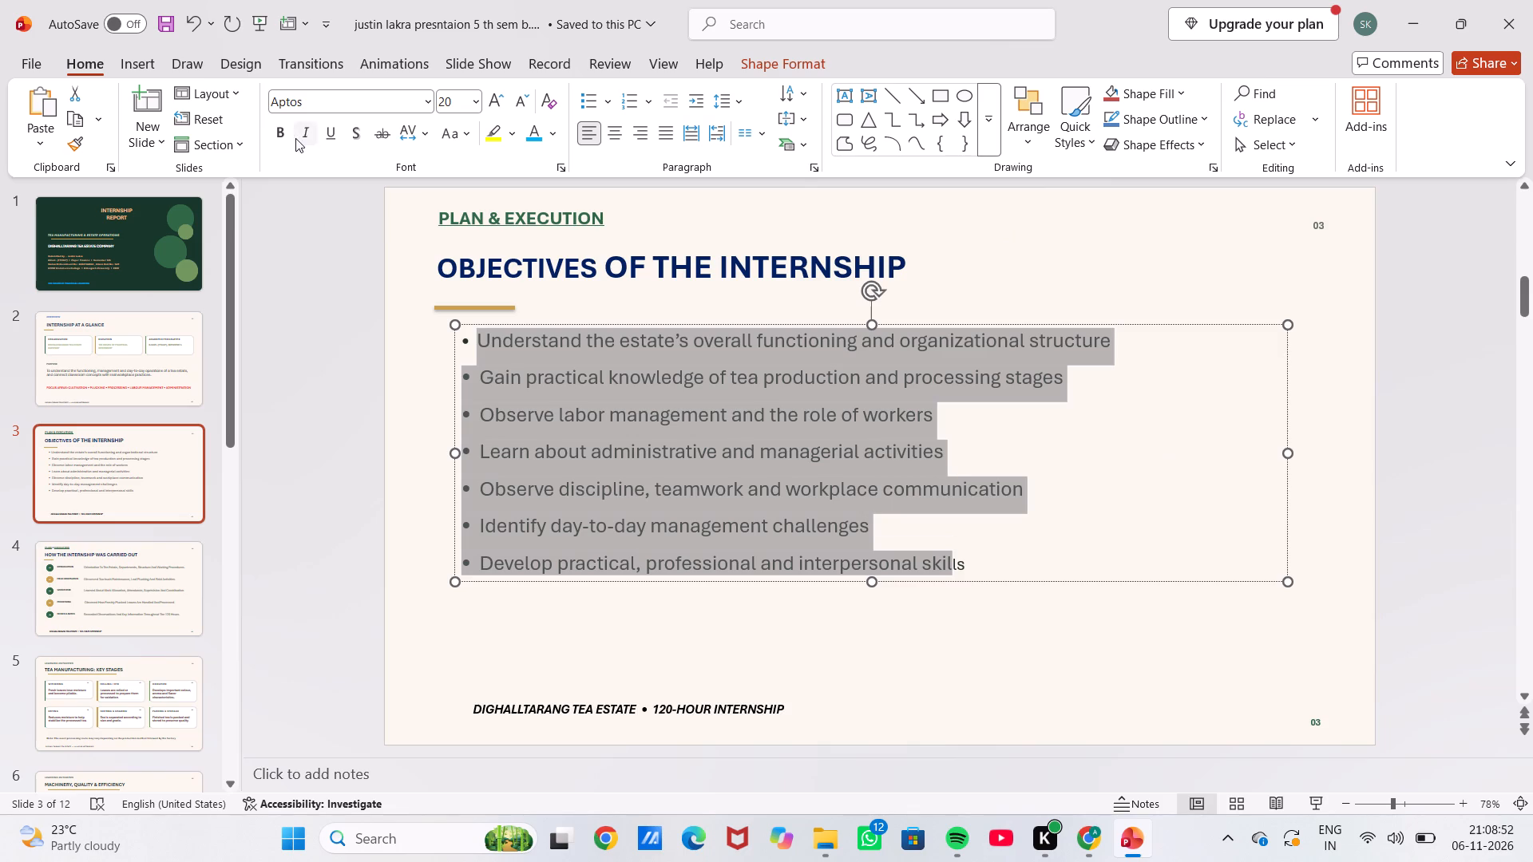
Make the selected objectives on slide 3 bold and colour them the darkest shade of the theme red.
click(284, 137)
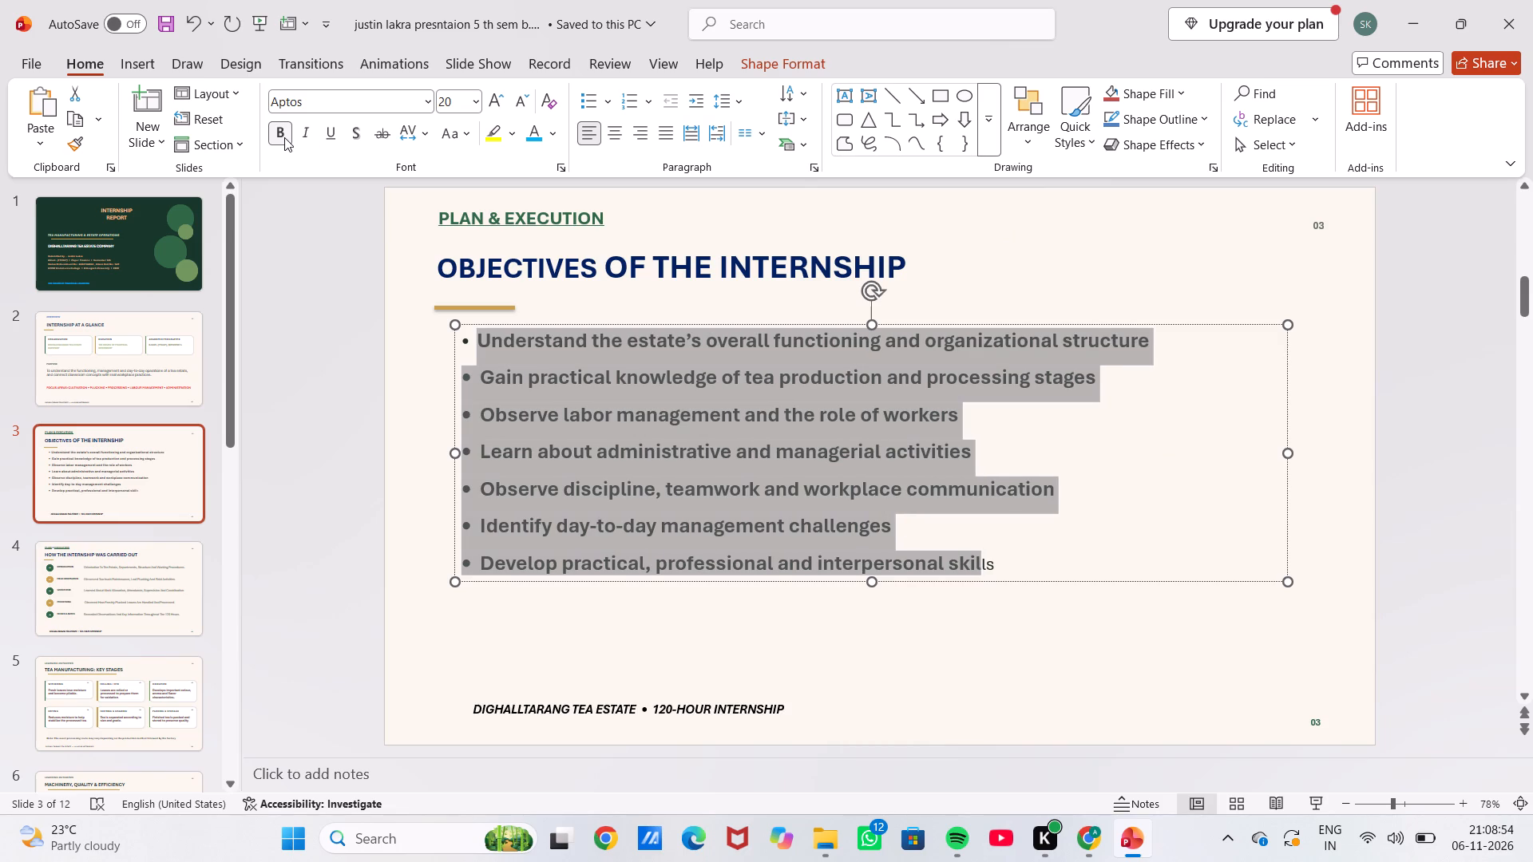
click(556, 129)
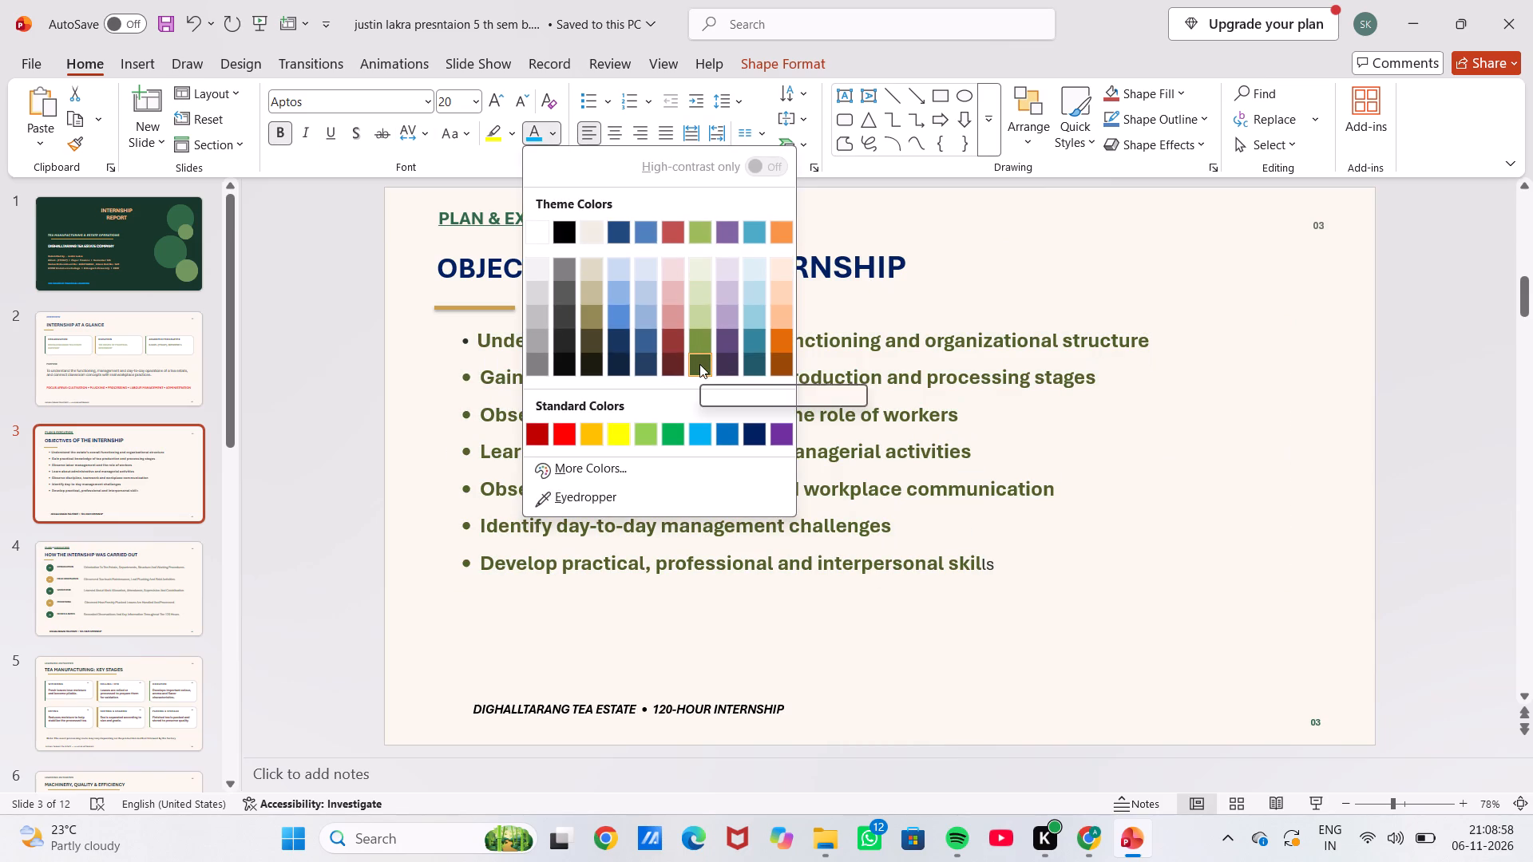
click(676, 366)
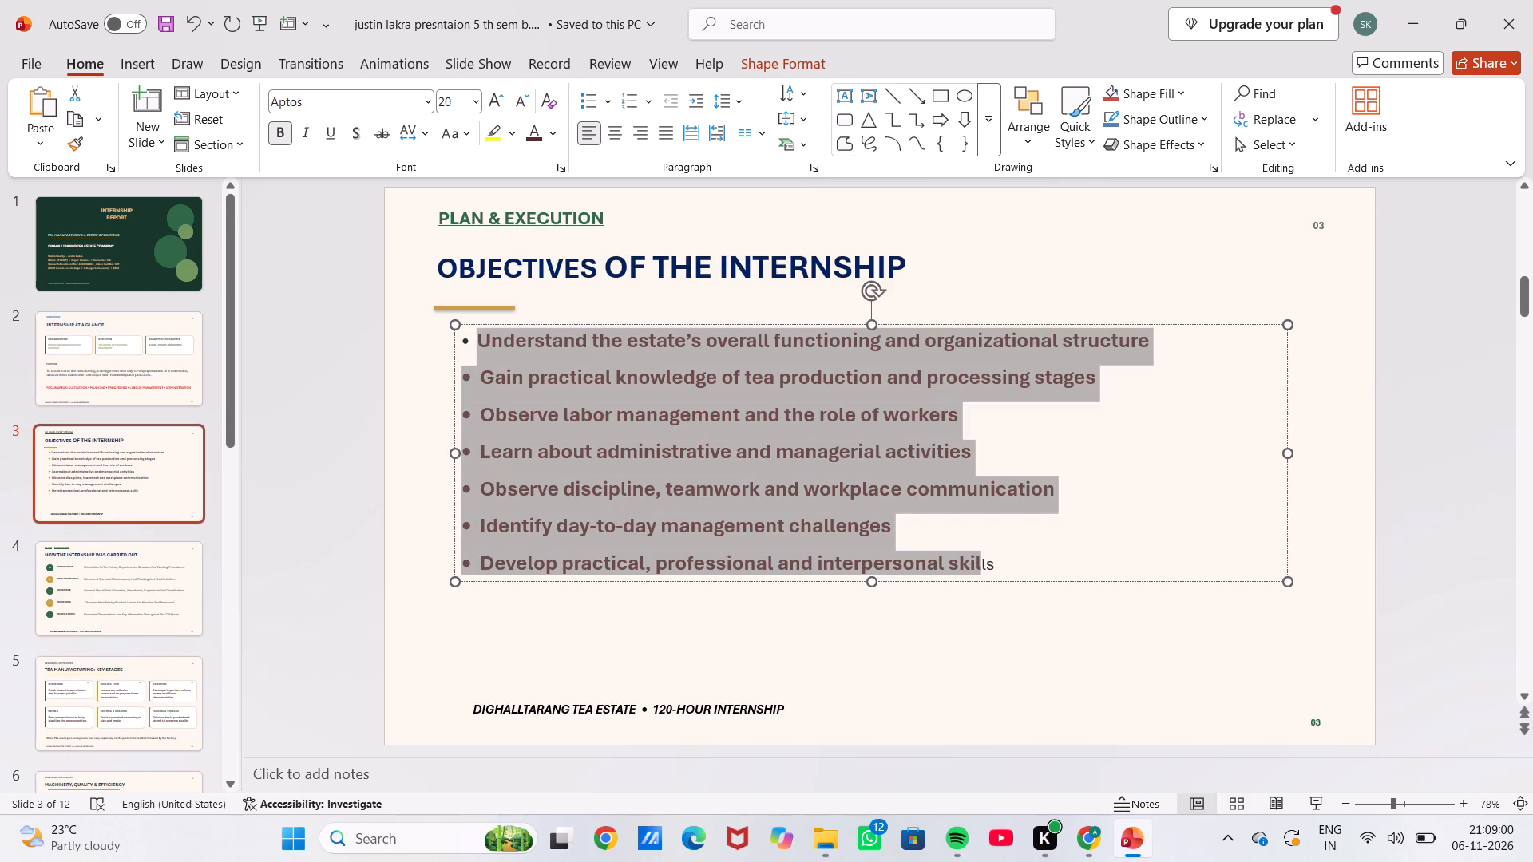
click(994, 643)
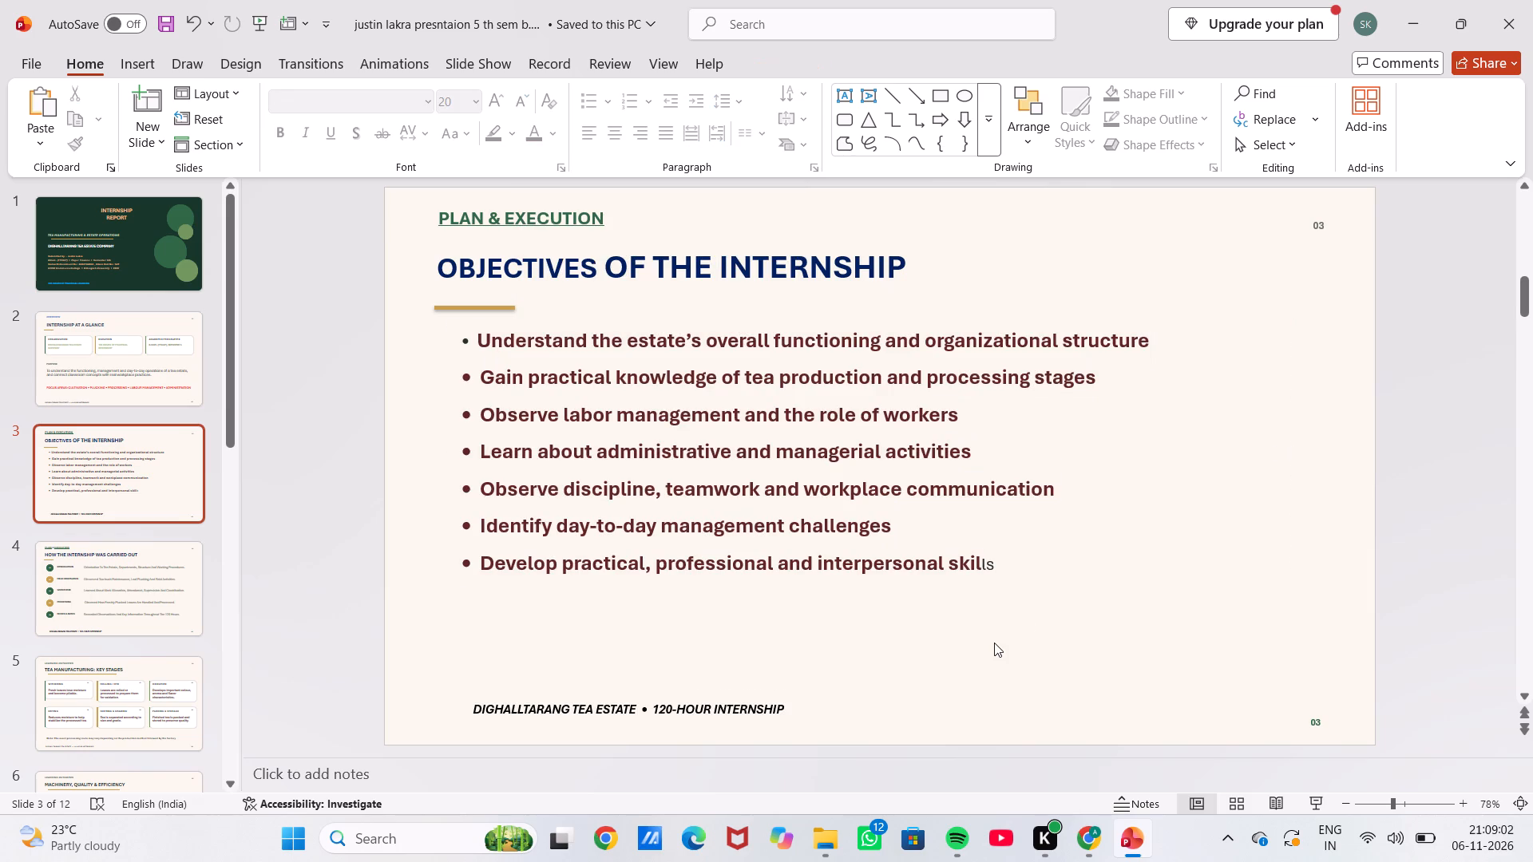
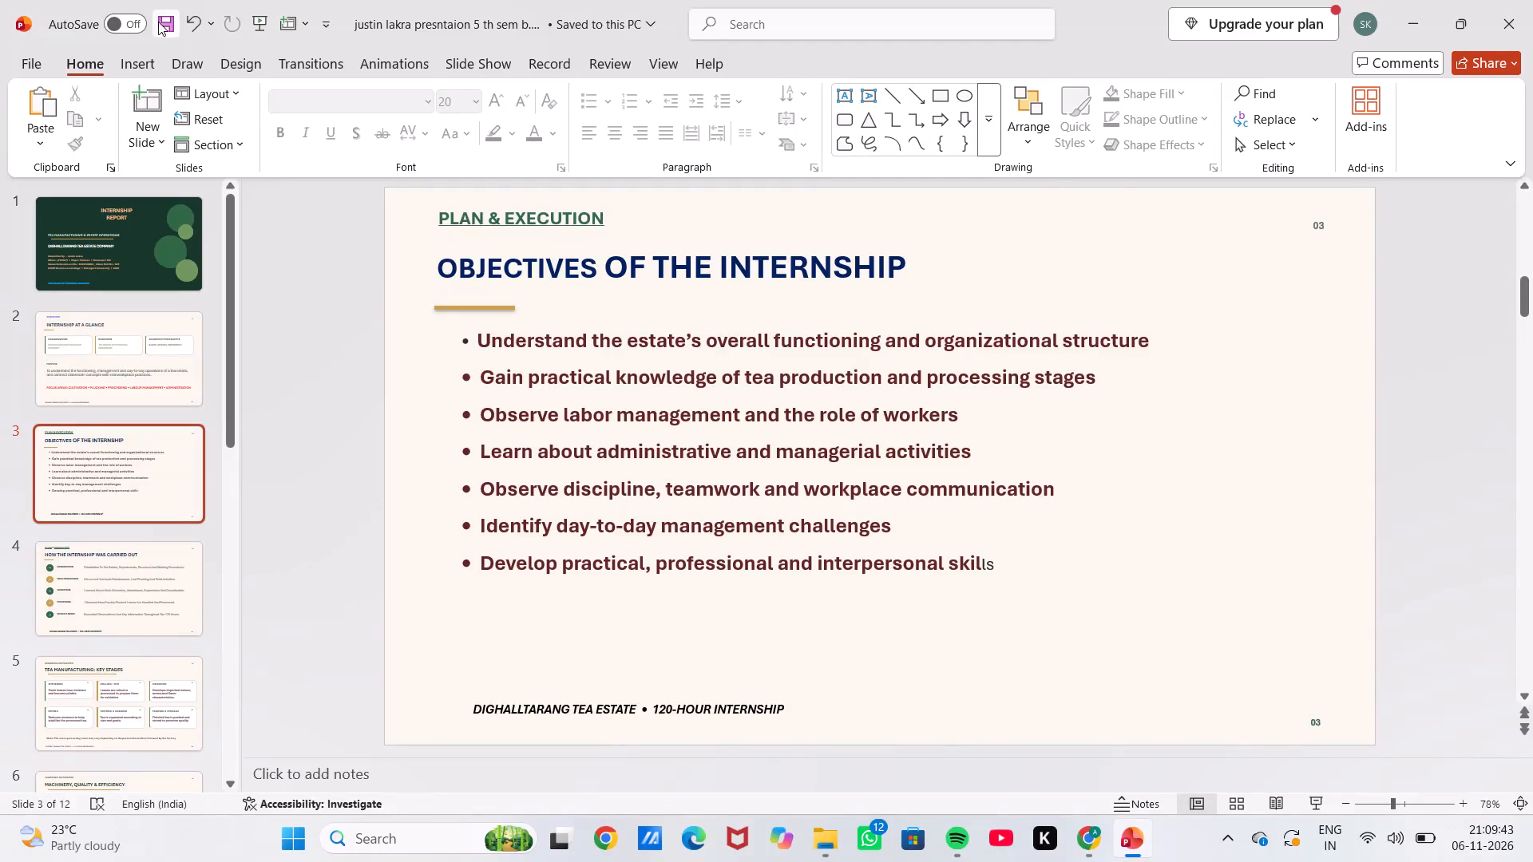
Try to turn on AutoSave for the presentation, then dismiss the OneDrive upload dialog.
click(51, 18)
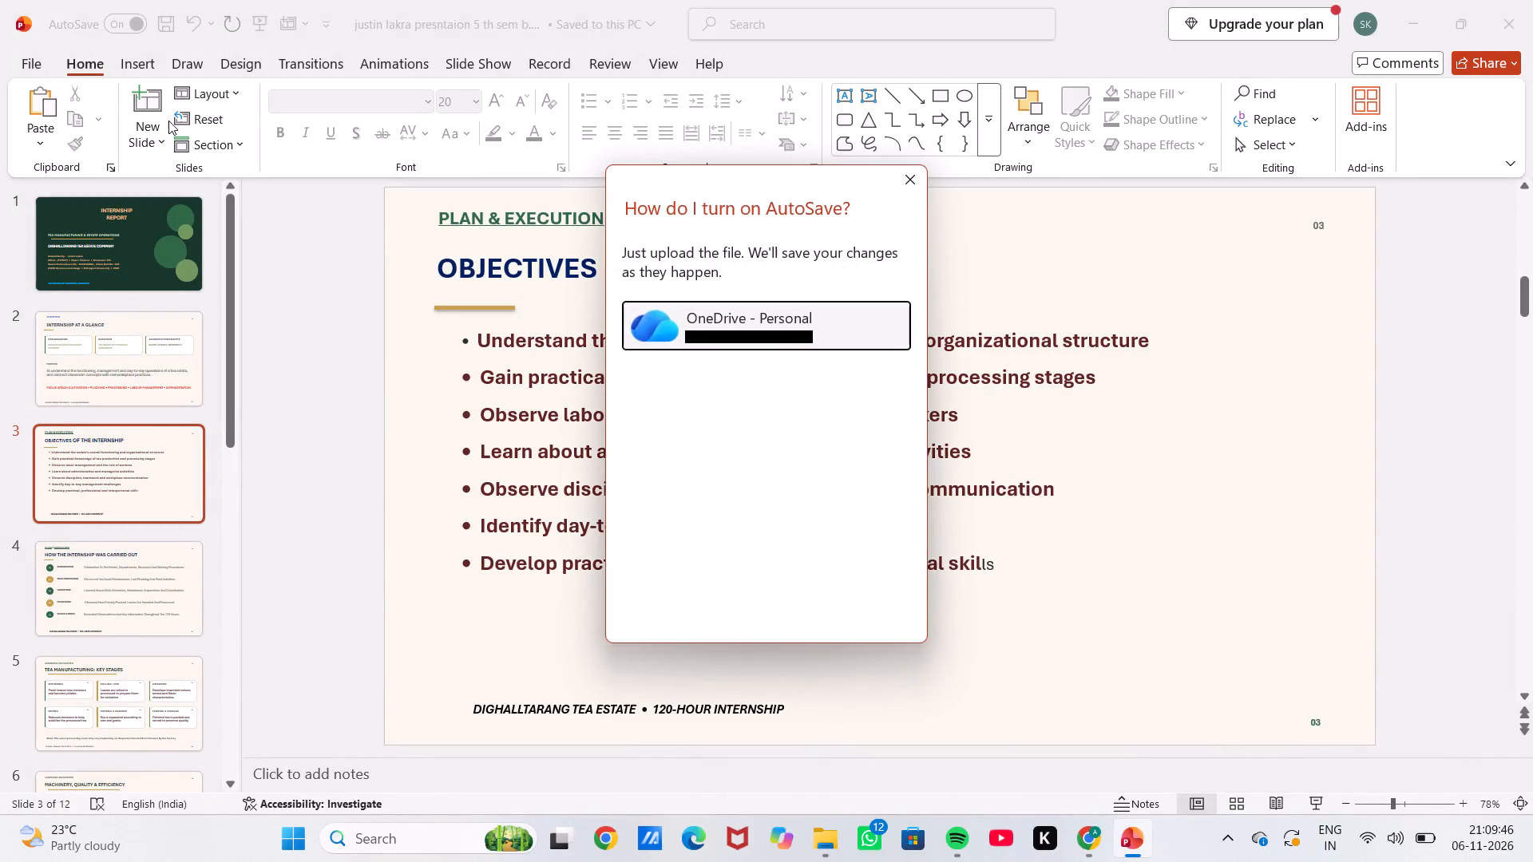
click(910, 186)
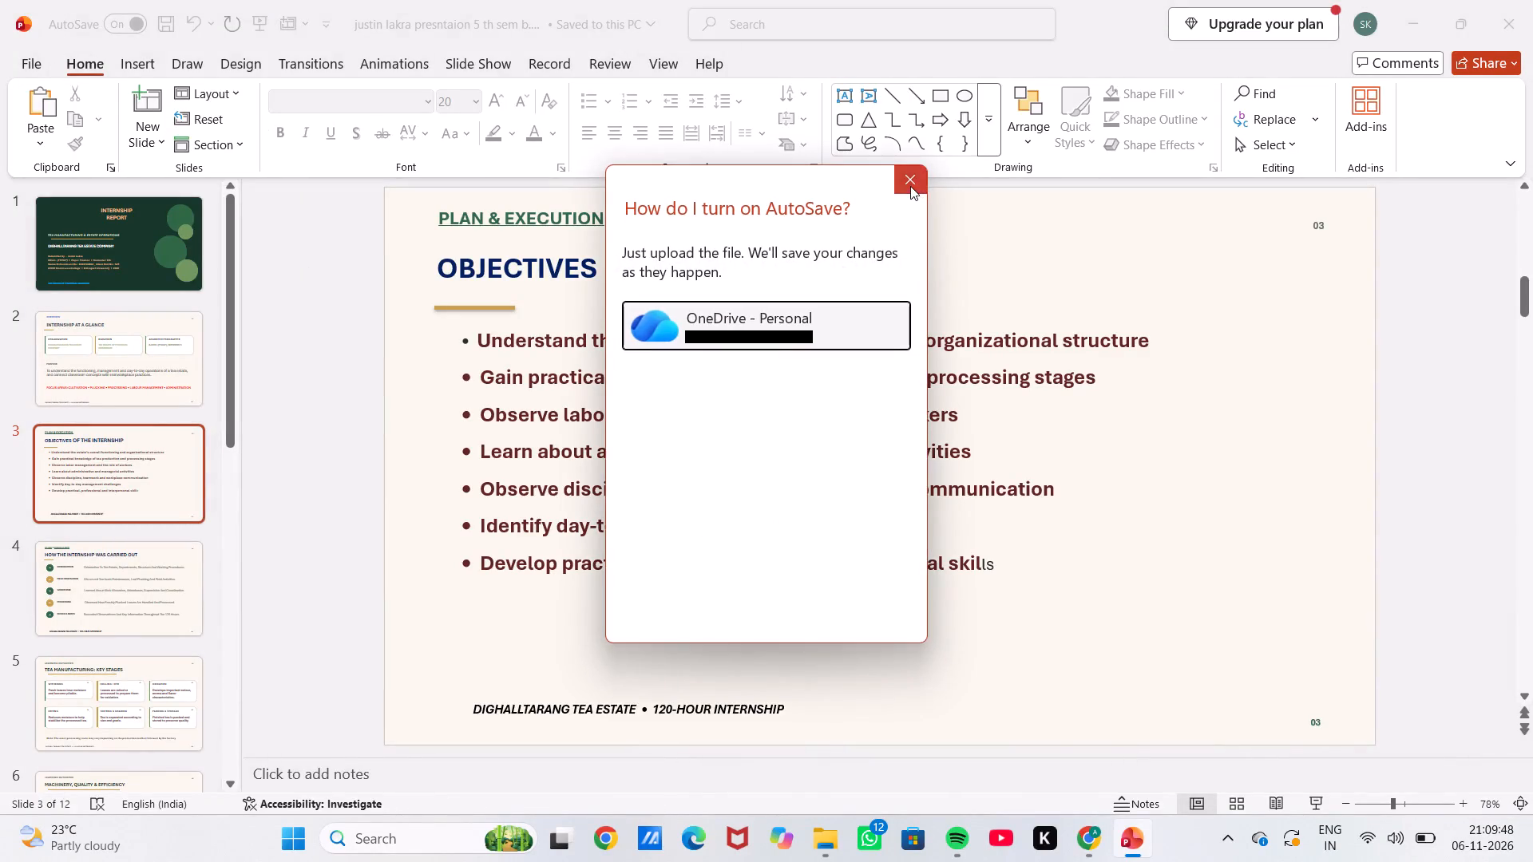
Save a copy of the presentation in the Documents folder, named with the student's name followed by "presentation 5th sem".
click(23, 64)
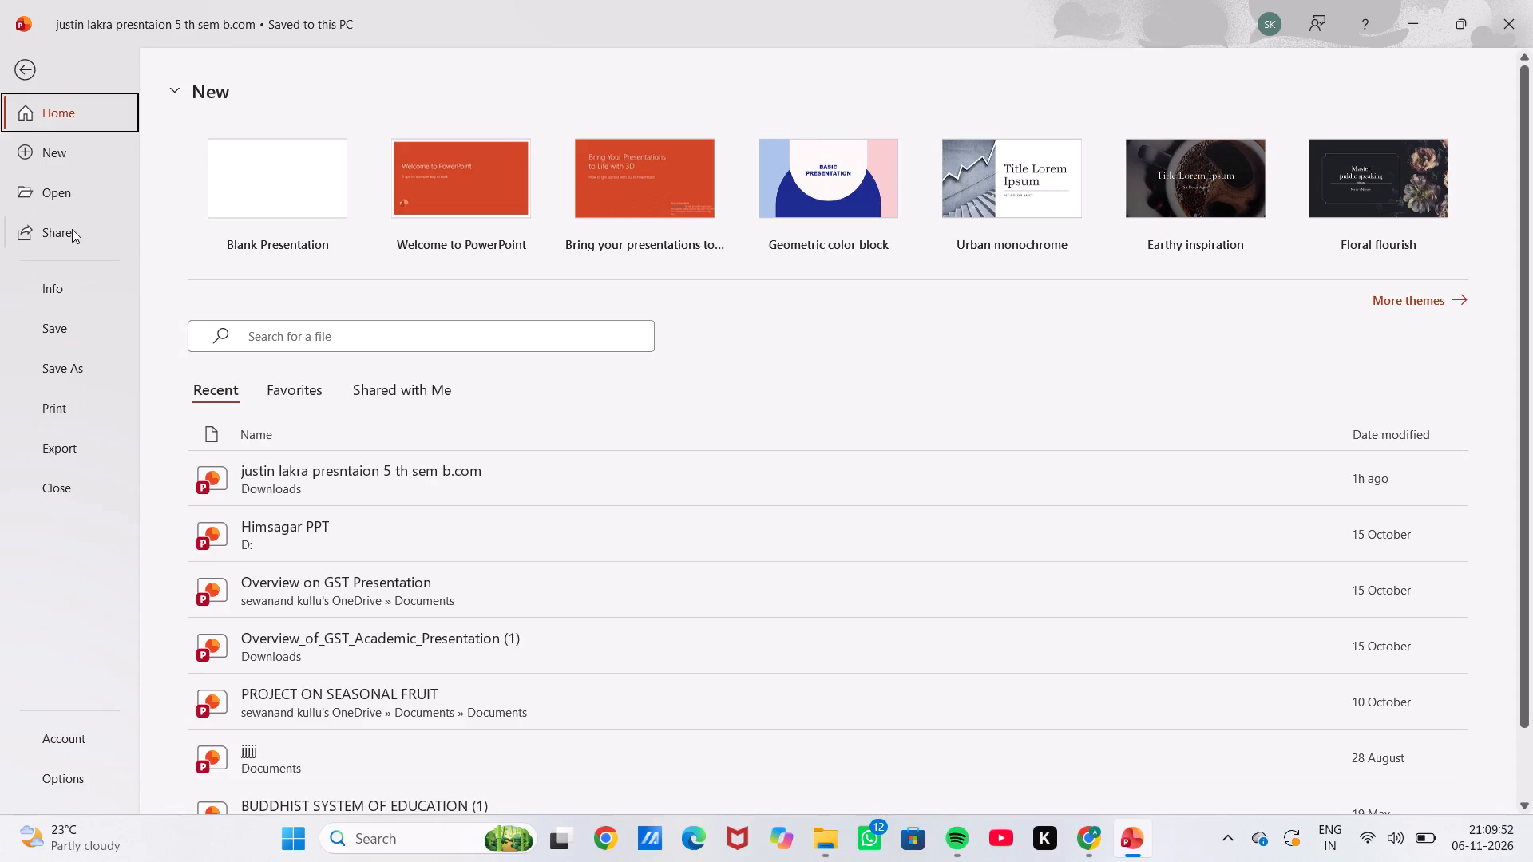
click(70, 365)
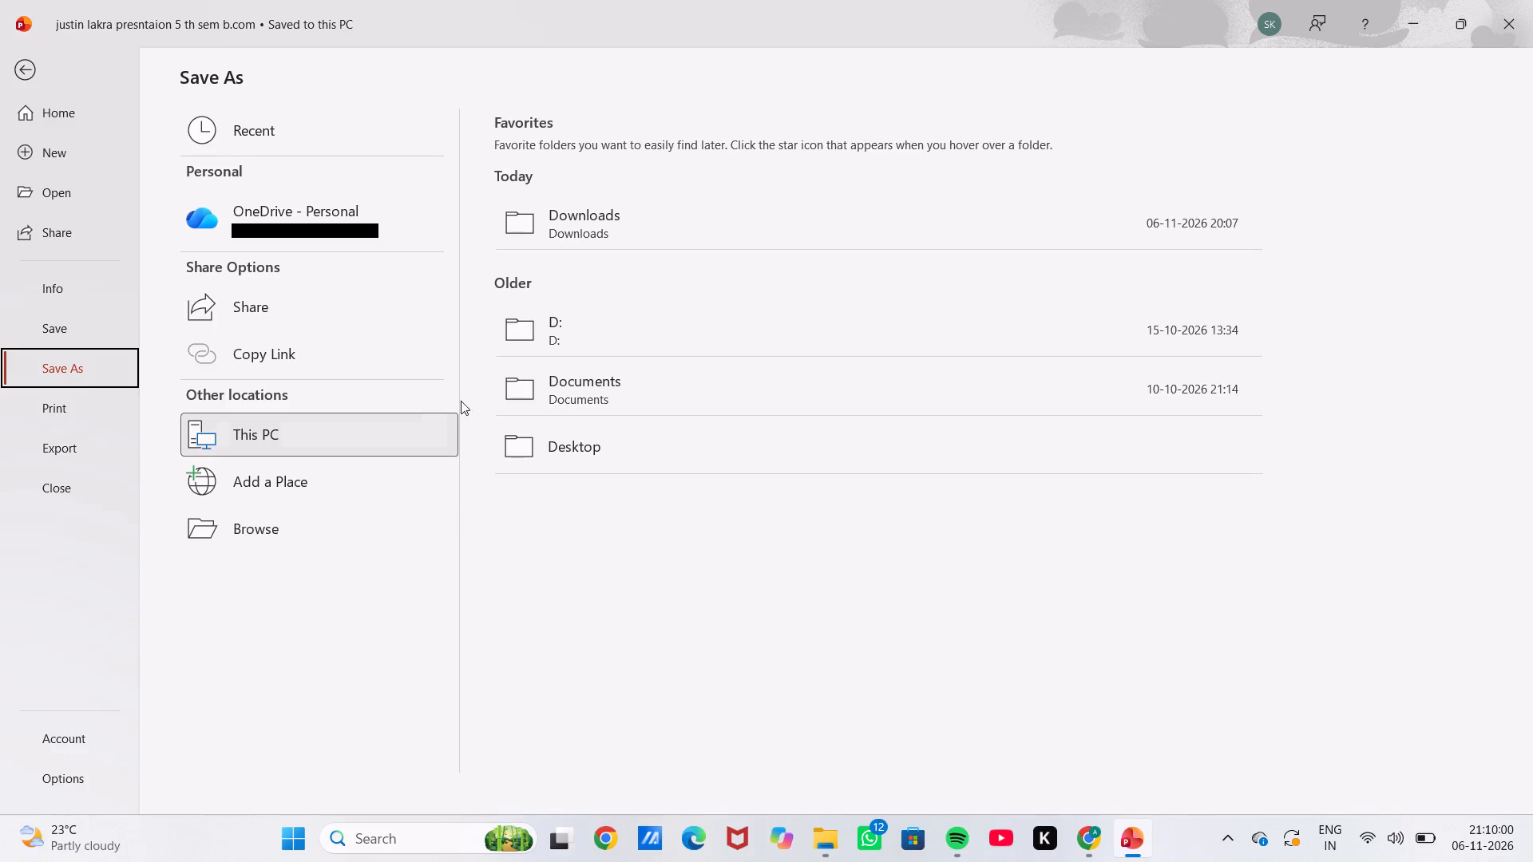
click(632, 374)
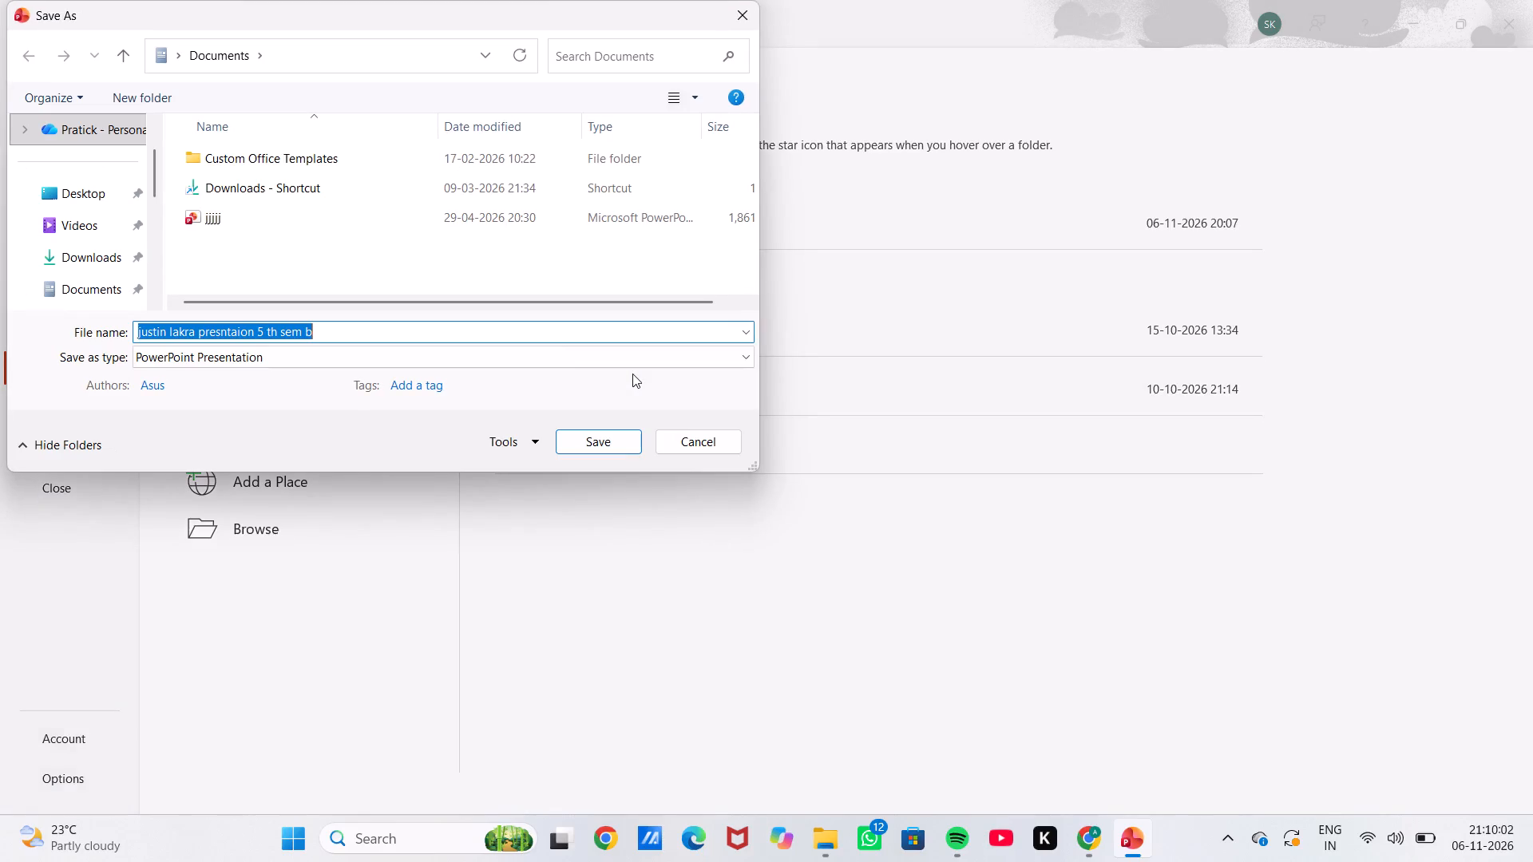
click(419, 342)
click(360, 338)
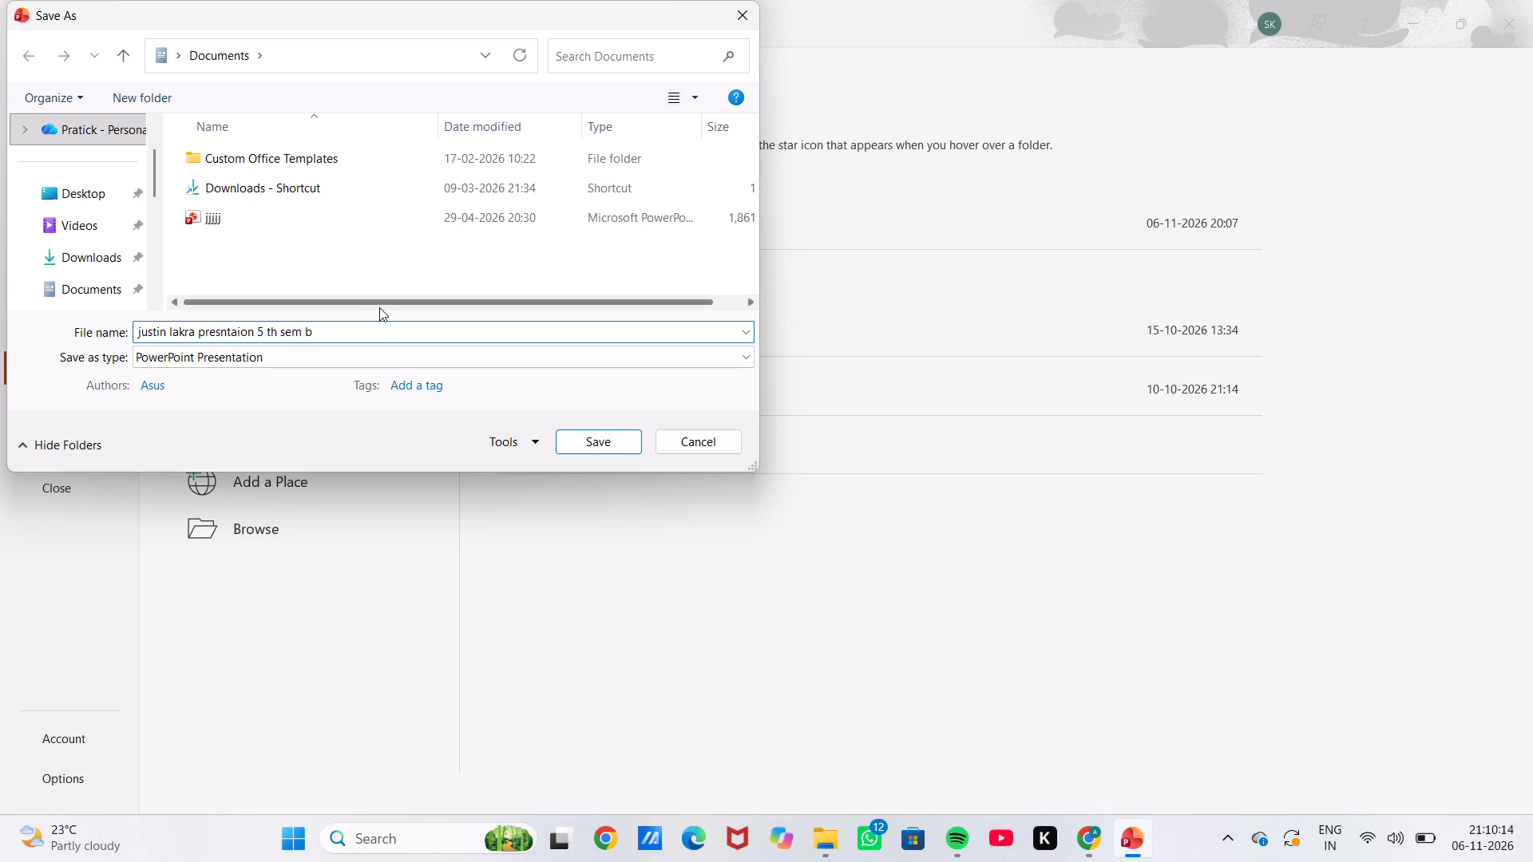
key(BackSpace)
key(BackSpace)
key(BackSpace)
key(BackSpace)
key(BackSpace)
key(BackSpace)
key(BackSpace)
key(BackSpace)
key(BackSpace)
key(BackSpace)
key(BackSpace)
key(BackSpace)
key(BackSpace)
key(BackSpace)
key(BackSpace)
key(BackSpace)
key(BackSpace)
key(BackSpace)
key(BackSpace)
key(BackSpace)
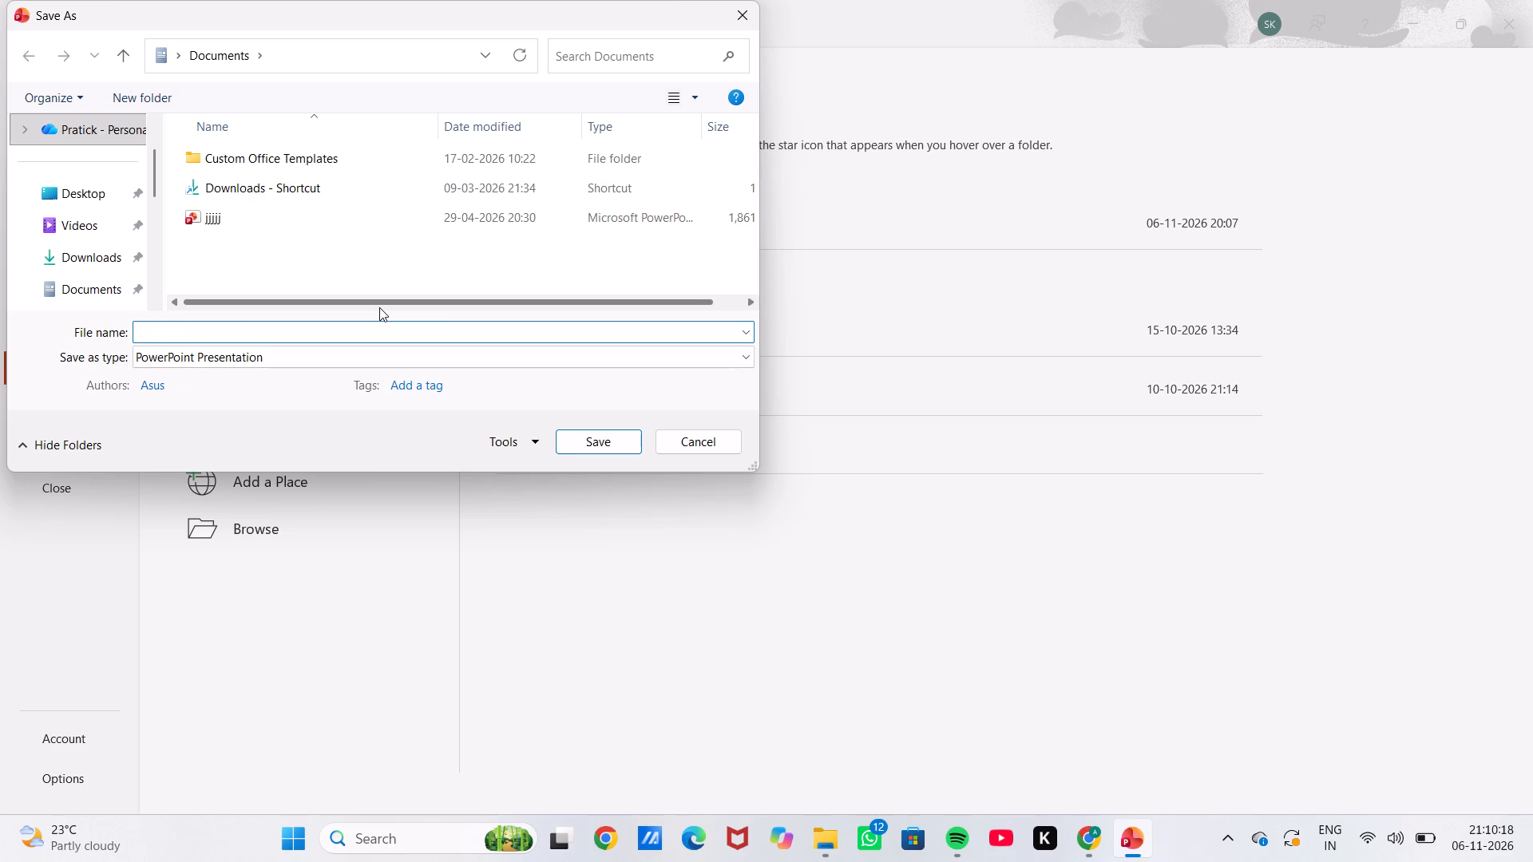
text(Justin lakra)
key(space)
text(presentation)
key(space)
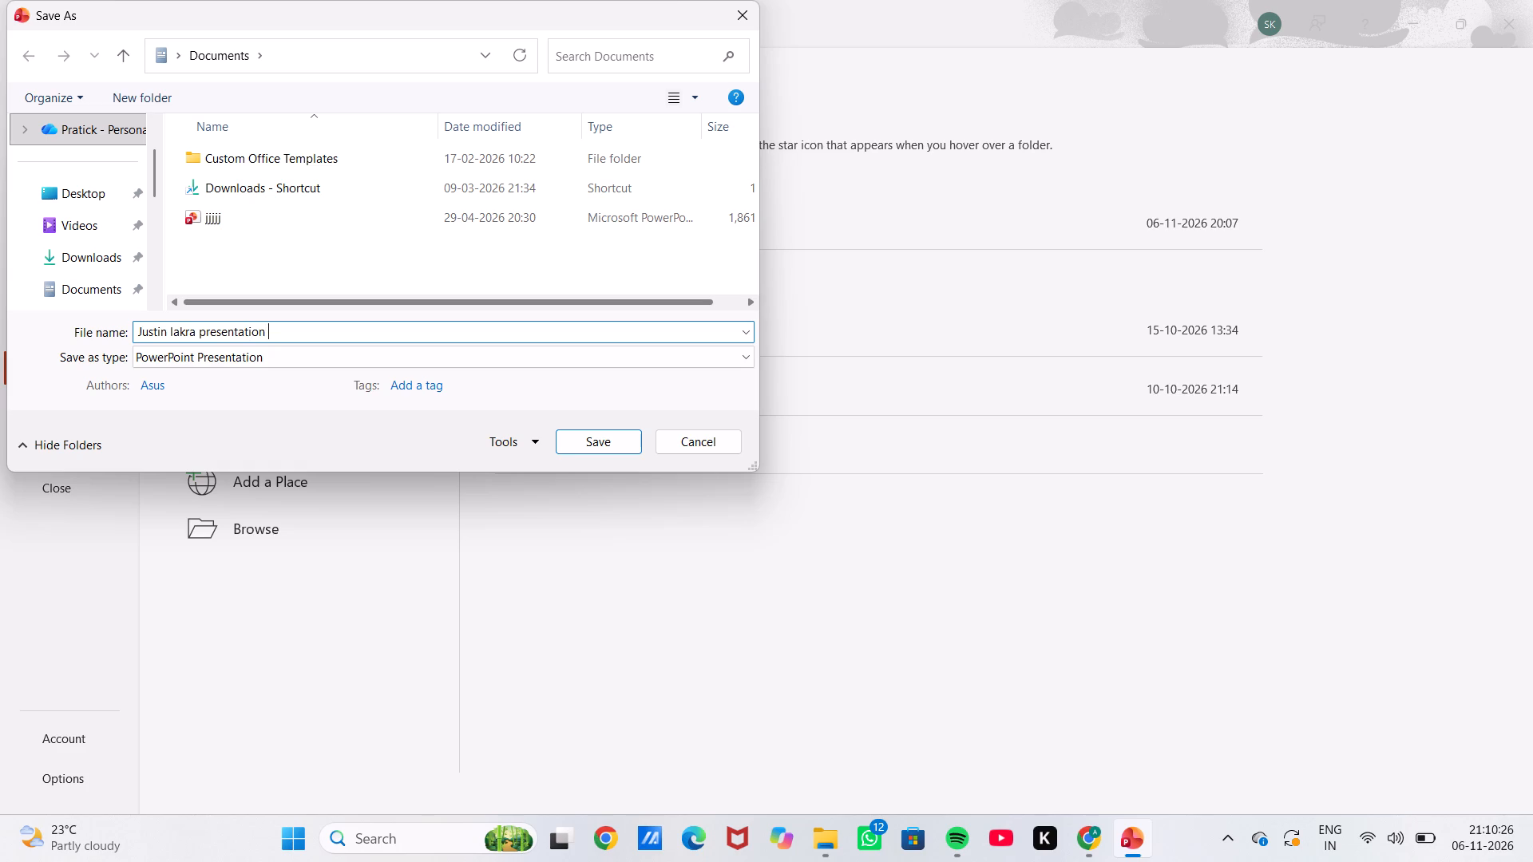
click(379, 307)
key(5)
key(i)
key(BackSpace)
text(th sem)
click(606, 440)
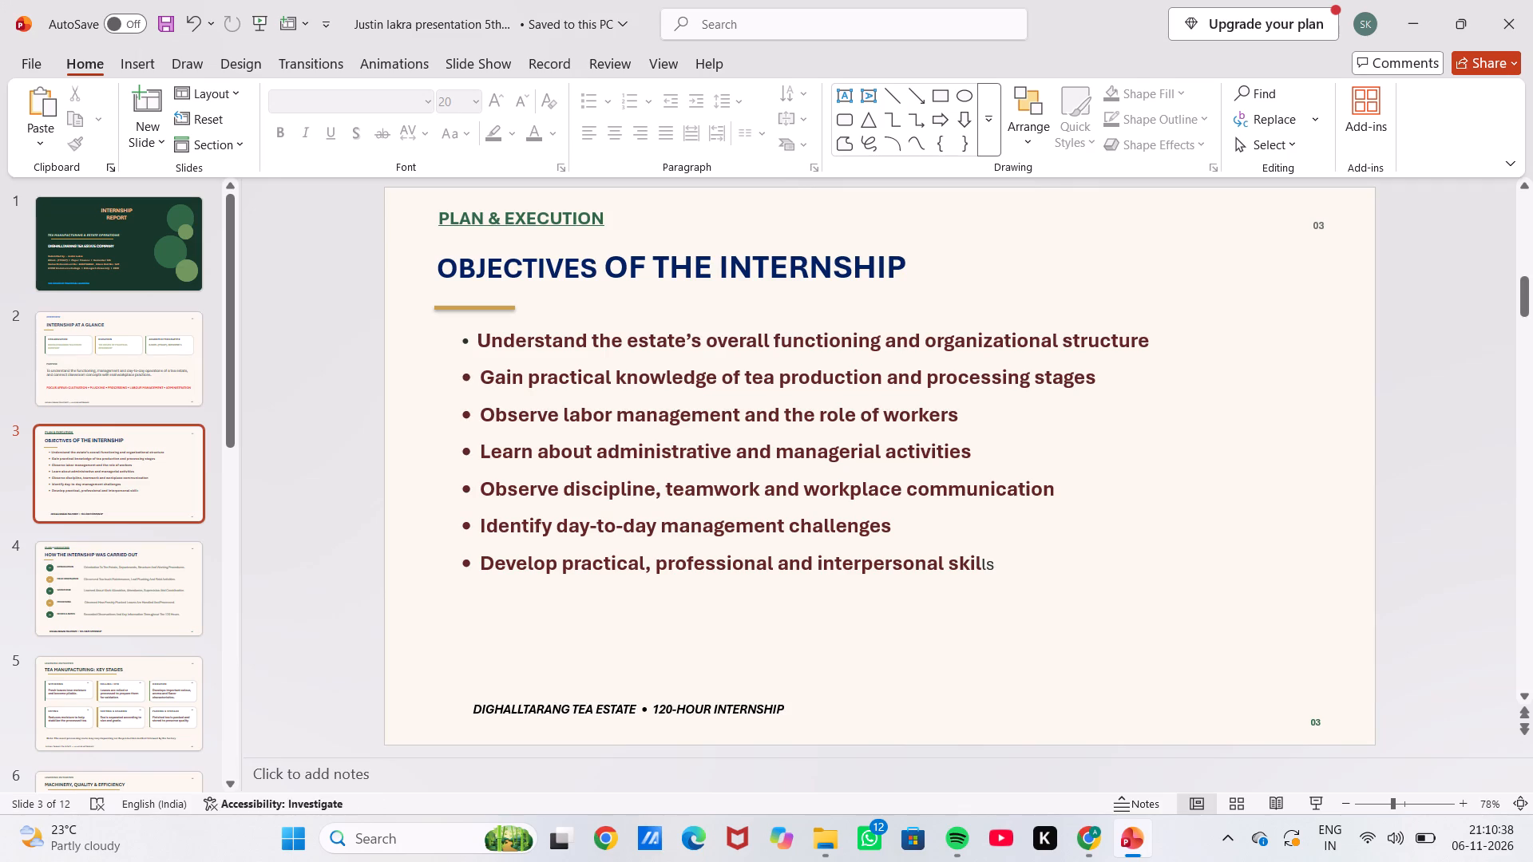
Minimise the presentation and switch to the File Explorer window.
click(1410, 29)
click(1532, 10)
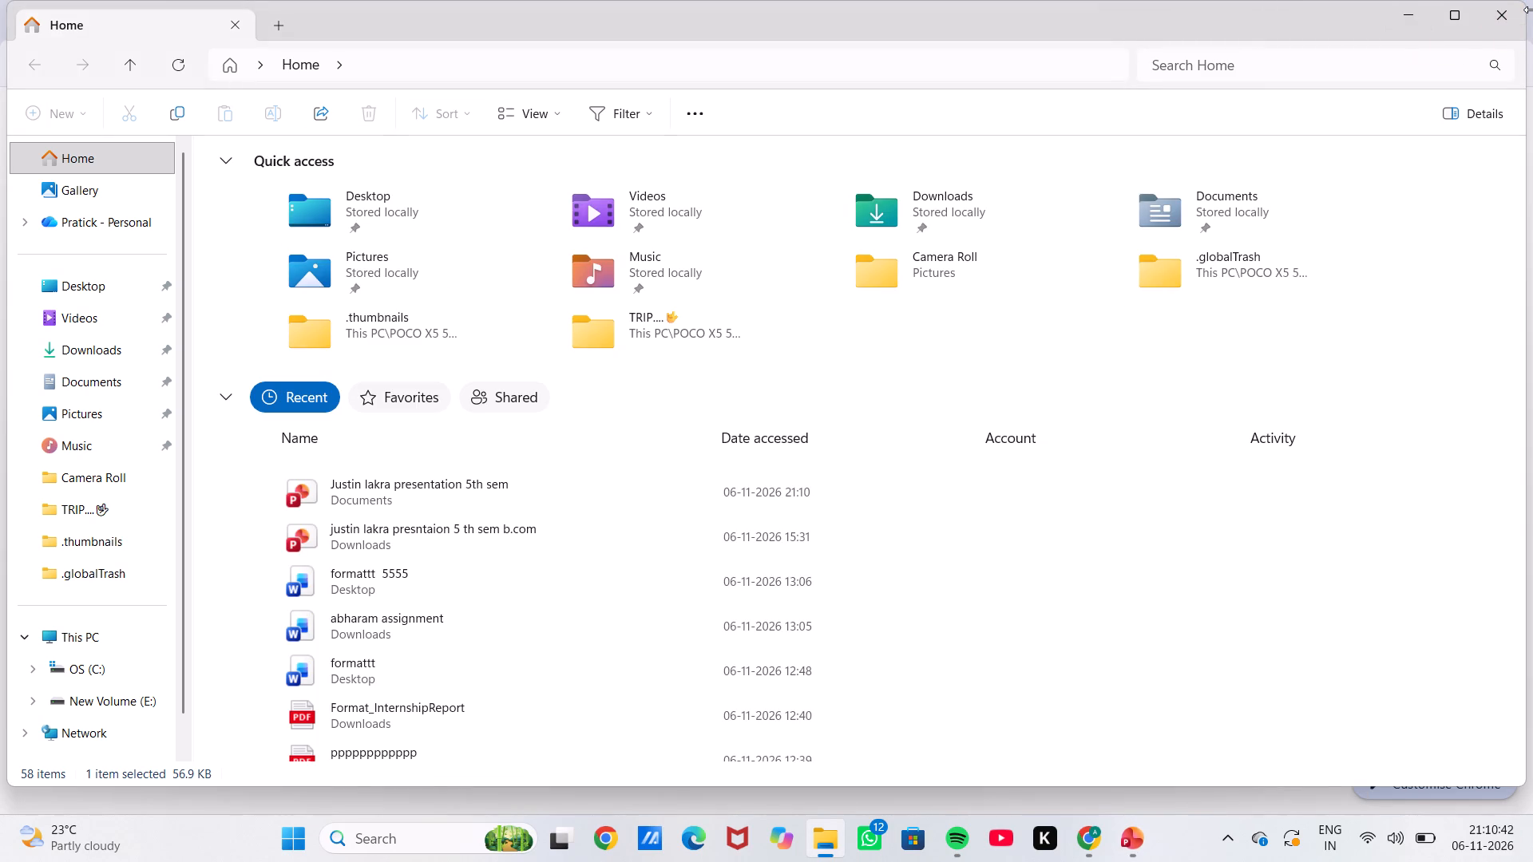
Close the File Explorer window and the Chrome window behind it to return to the desktop.
click(1499, 19)
click(1499, 19)
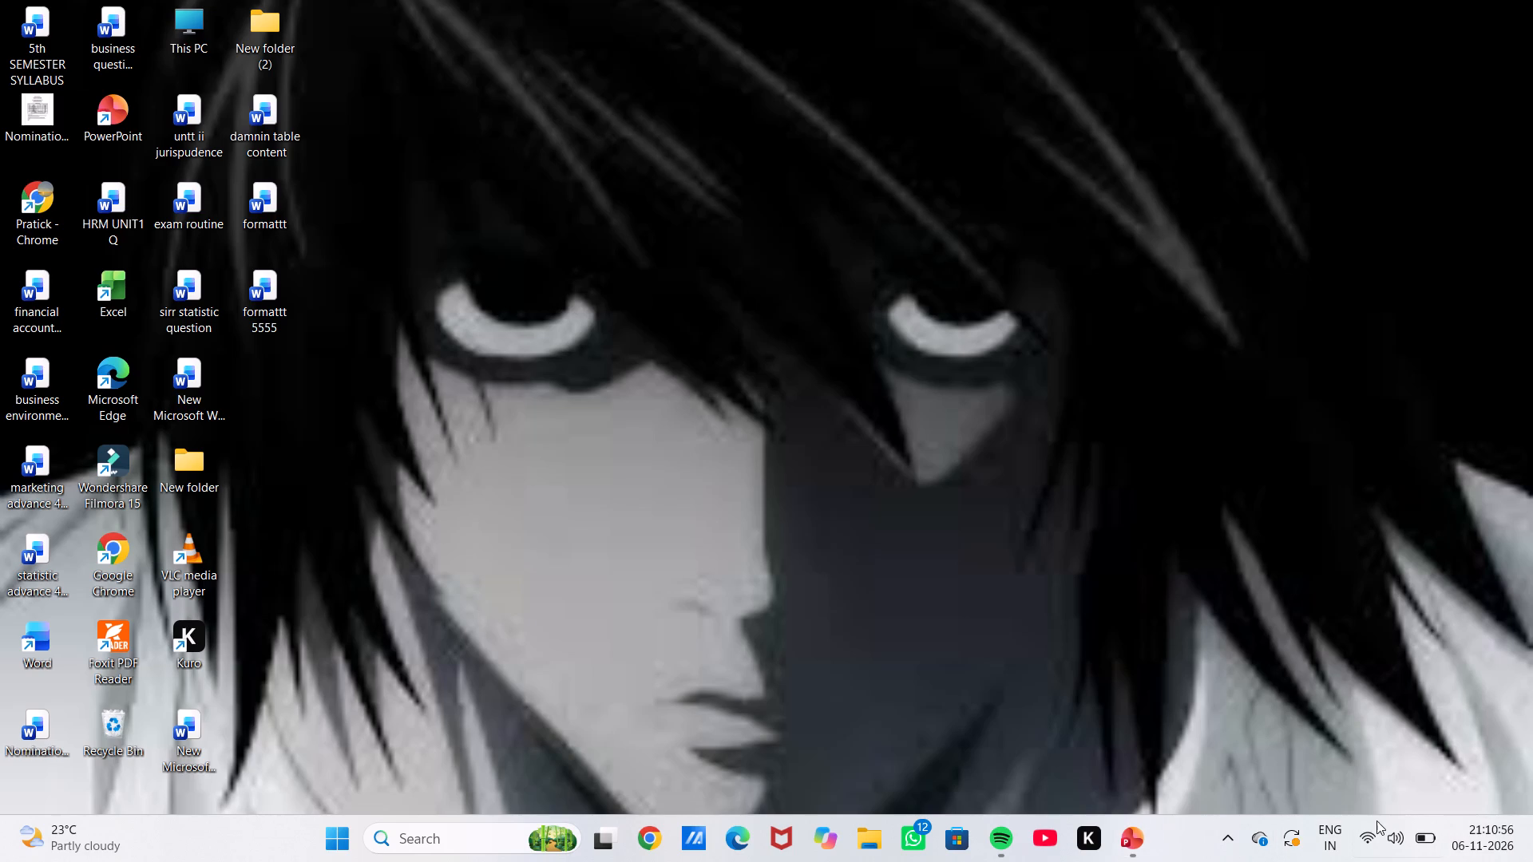
Turn off the computer's Wi-Fi in the quick settings.
click(1362, 843)
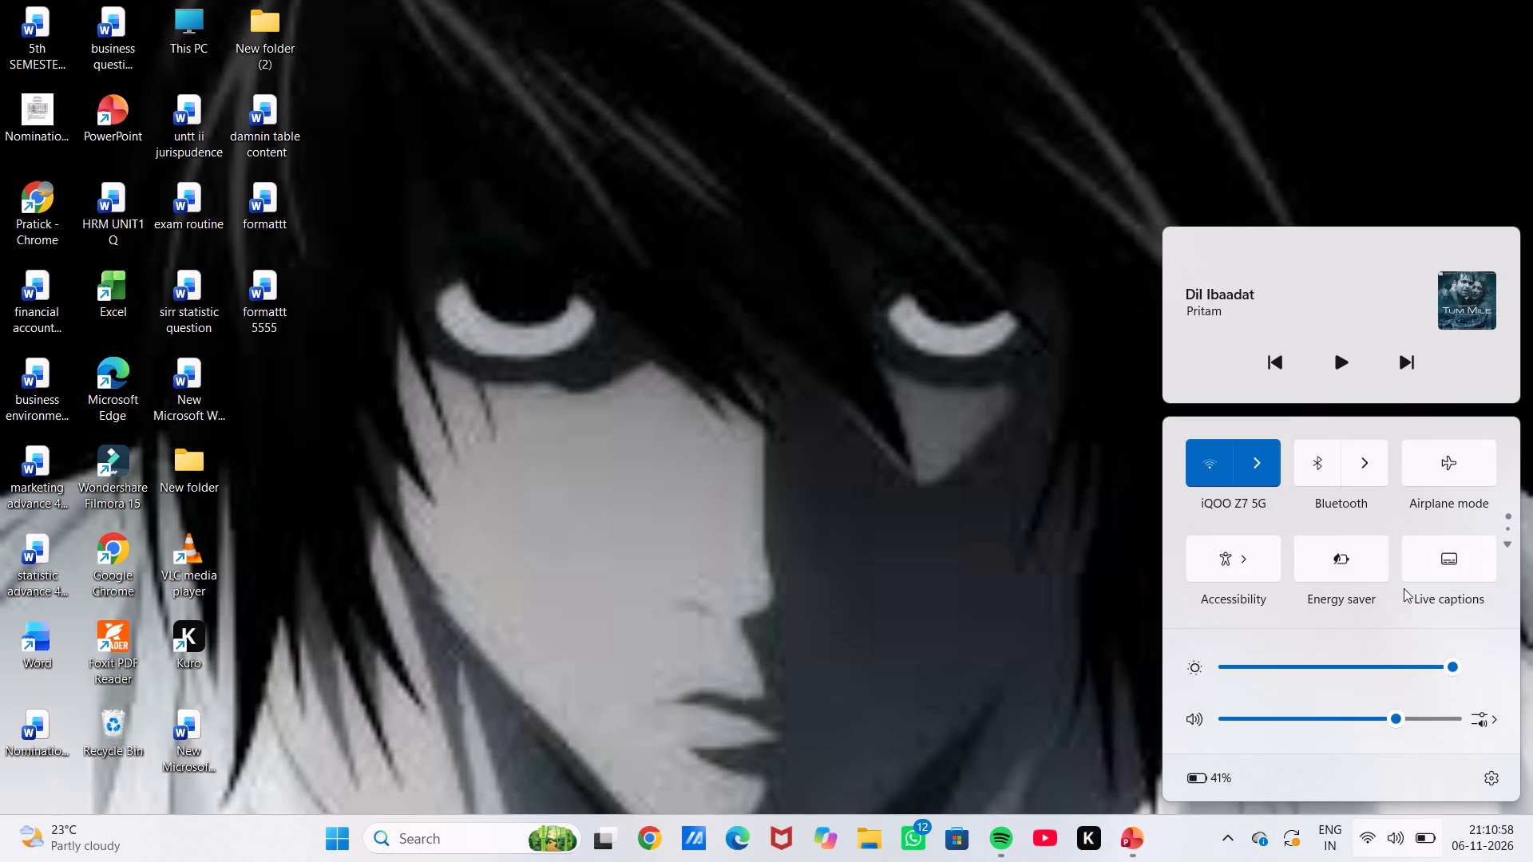
click(1224, 449)
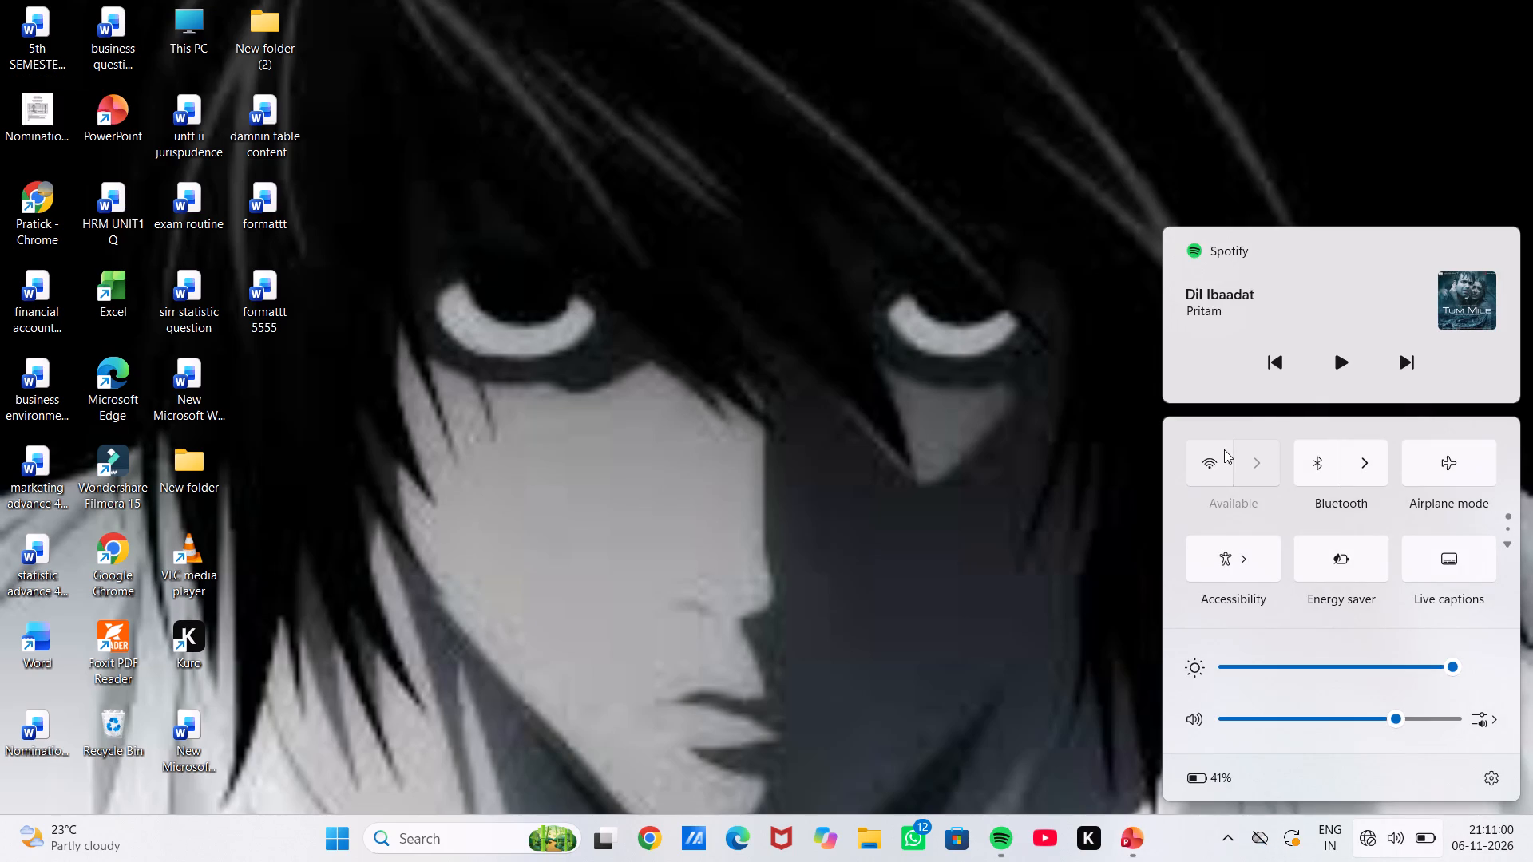